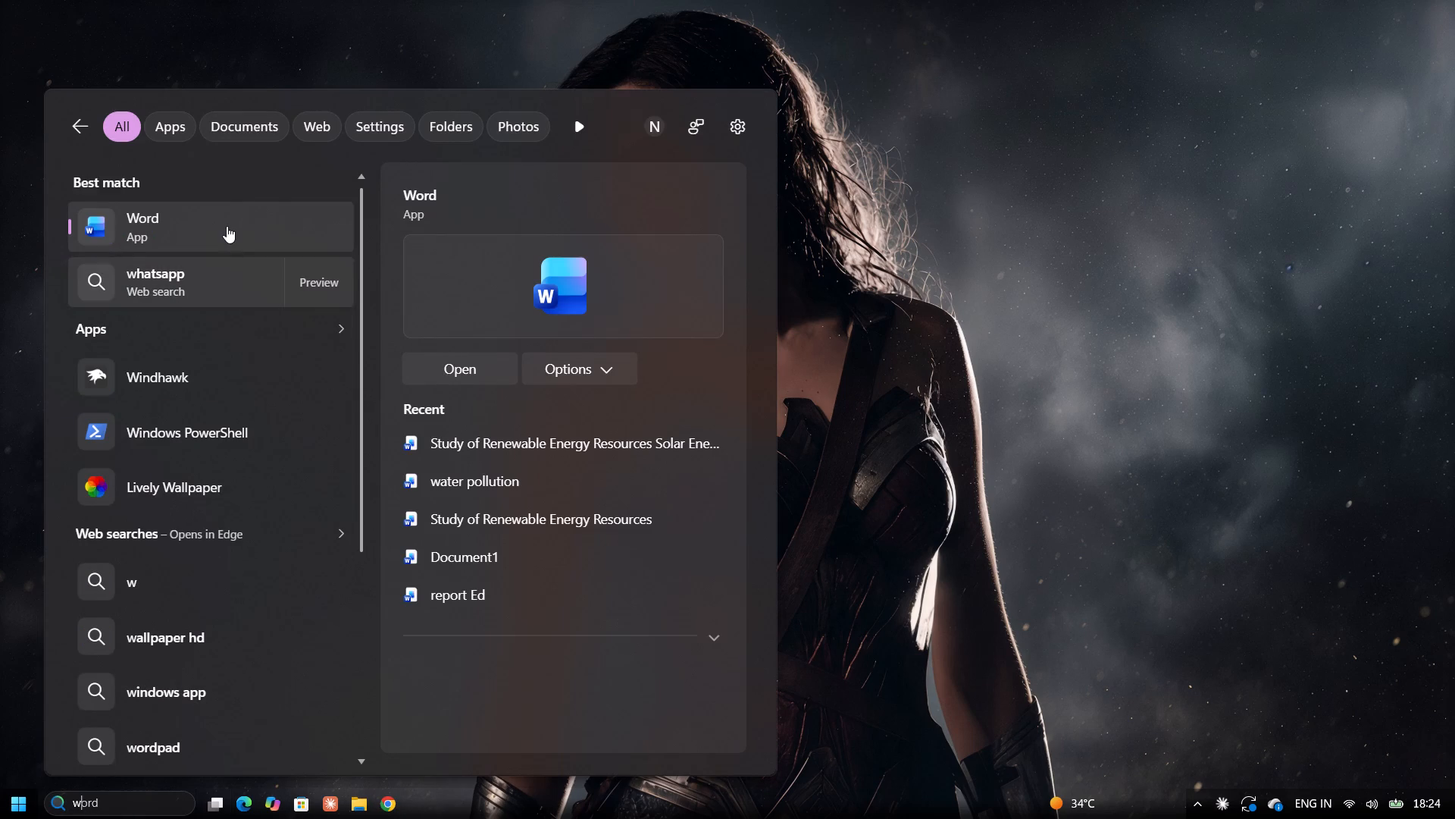
click(227, 226)
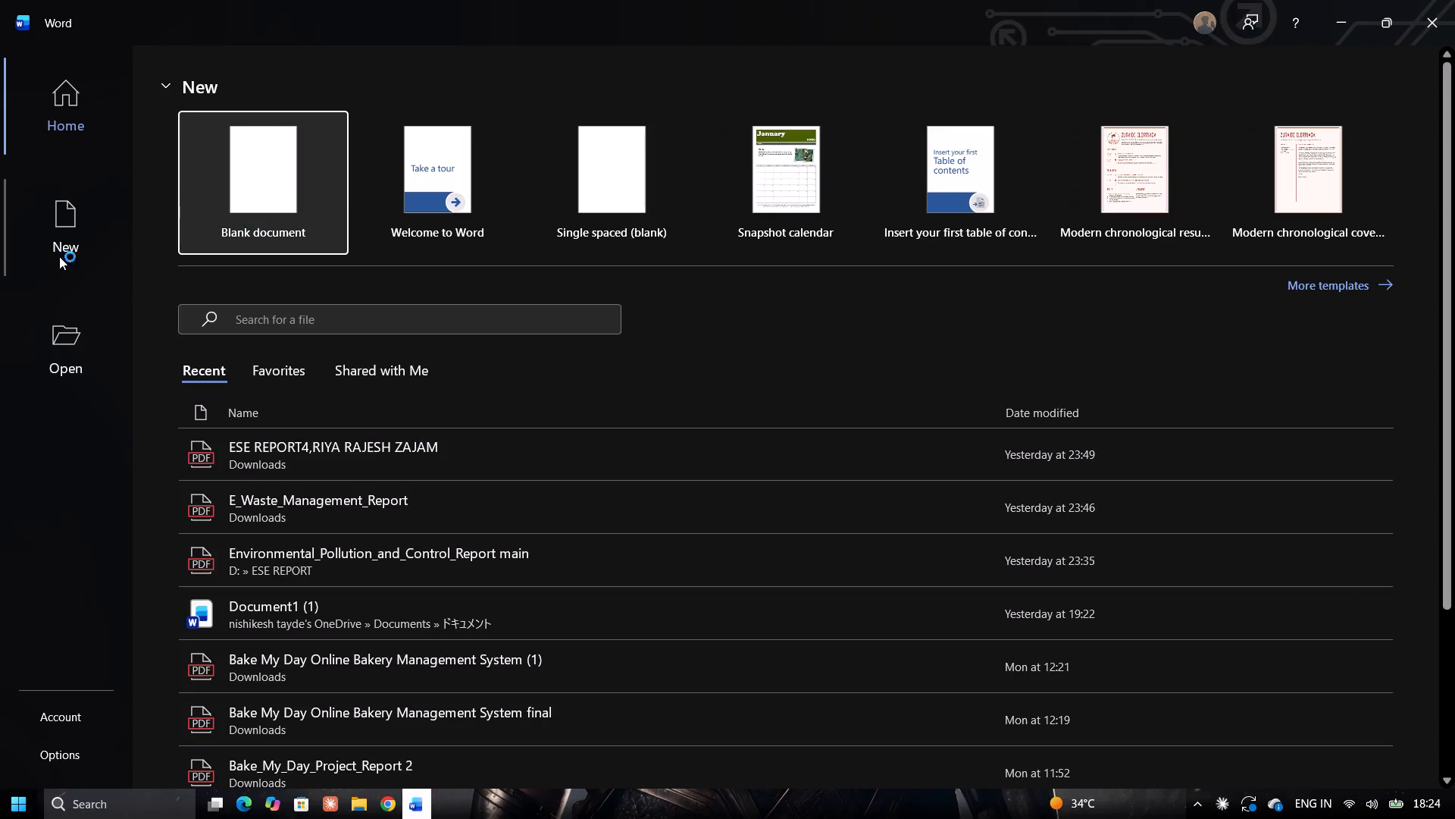
Open the "Analysis of air water" document from the ESE REPORT folder on drive D in Word.
click(51, 372)
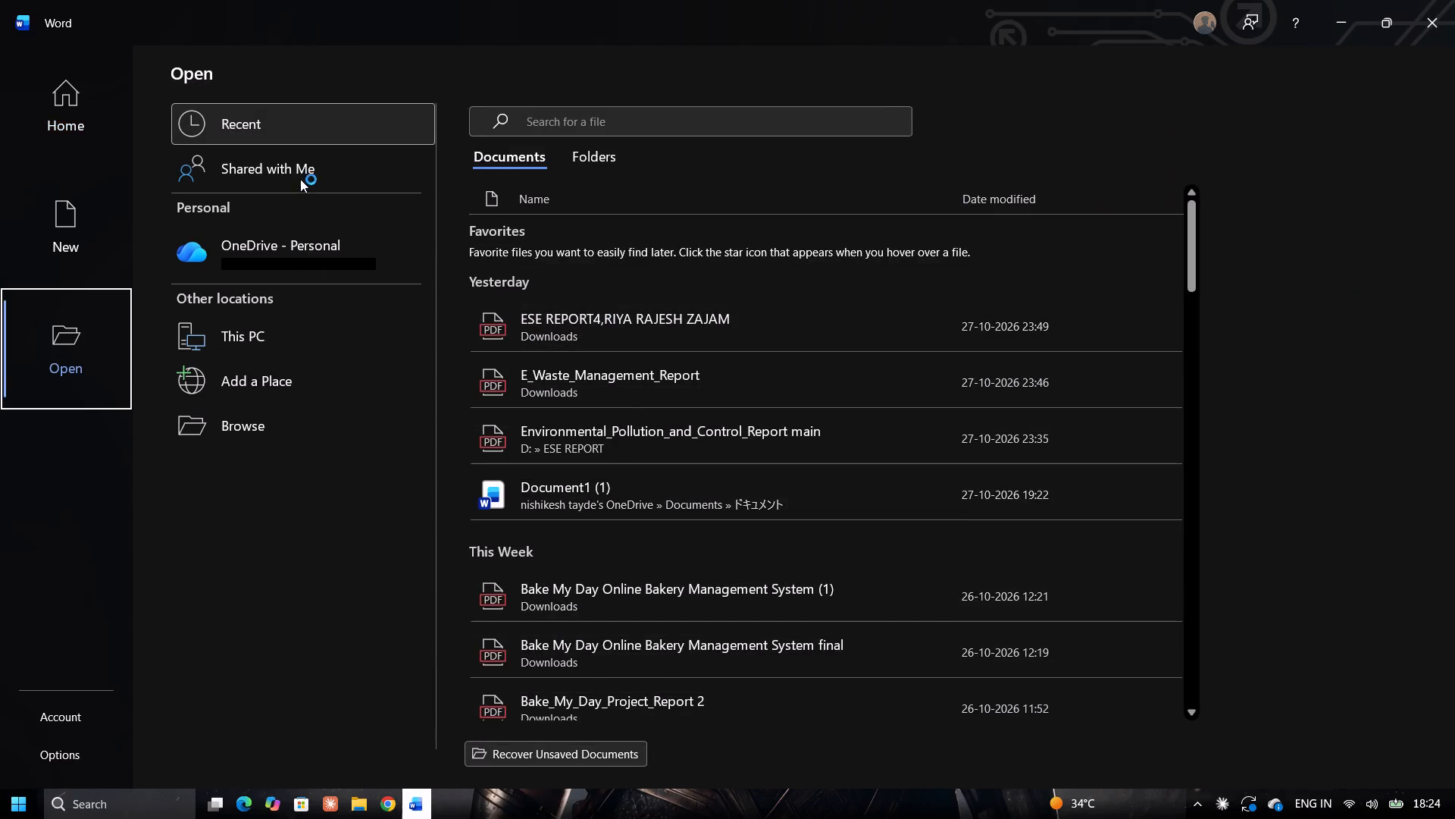
scroll(690, 479, up, 1)
scroll(690, 479, down, 1)
scroll(690, 479, up, 1)
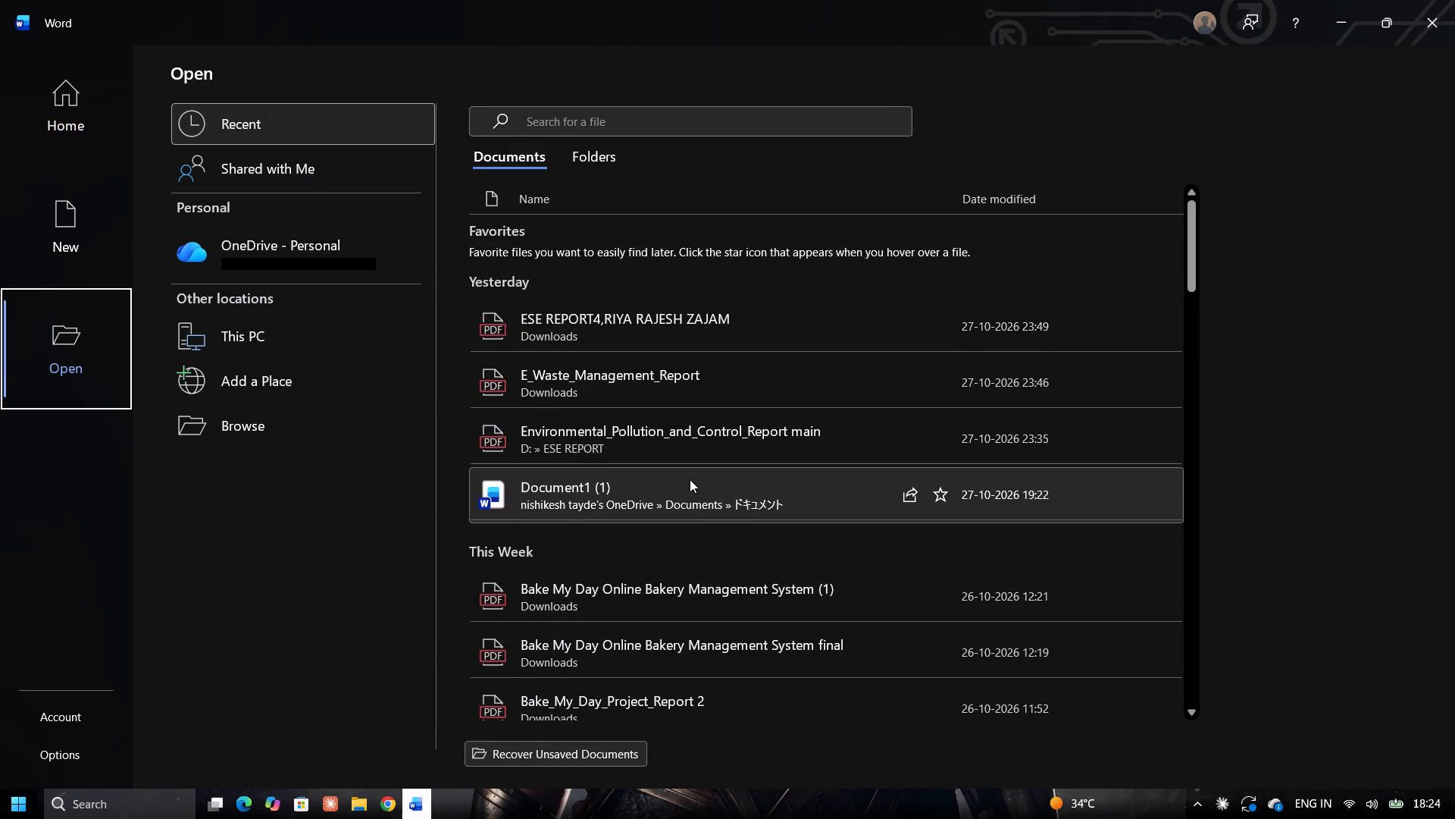
scroll(690, 479, down, 1)
scroll(690, 479, up, 3)
click(265, 430)
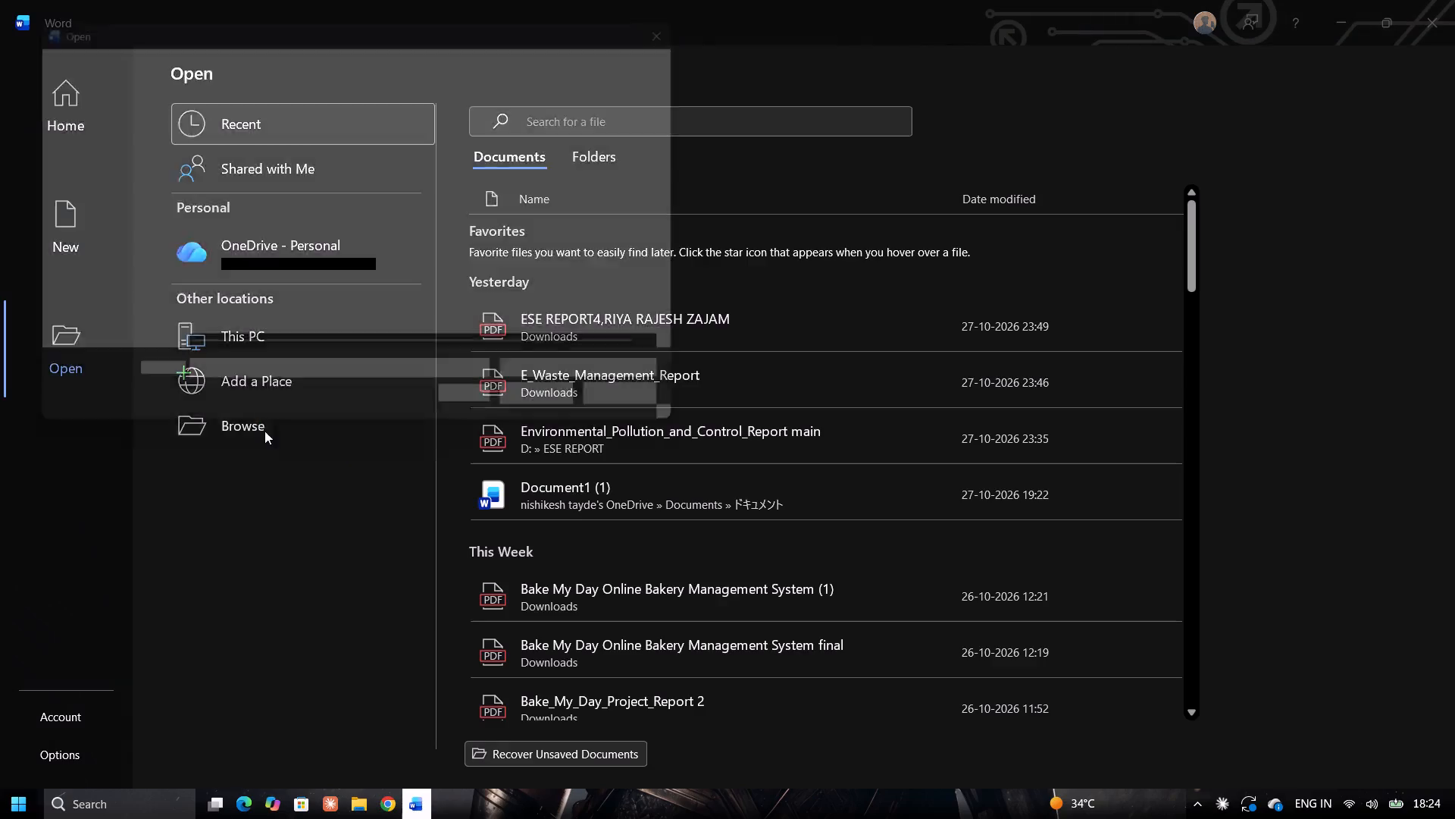
scroll(84, 221, down, 1)
scroll(84, 222, up, 1)
scroll(85, 290, down, 4)
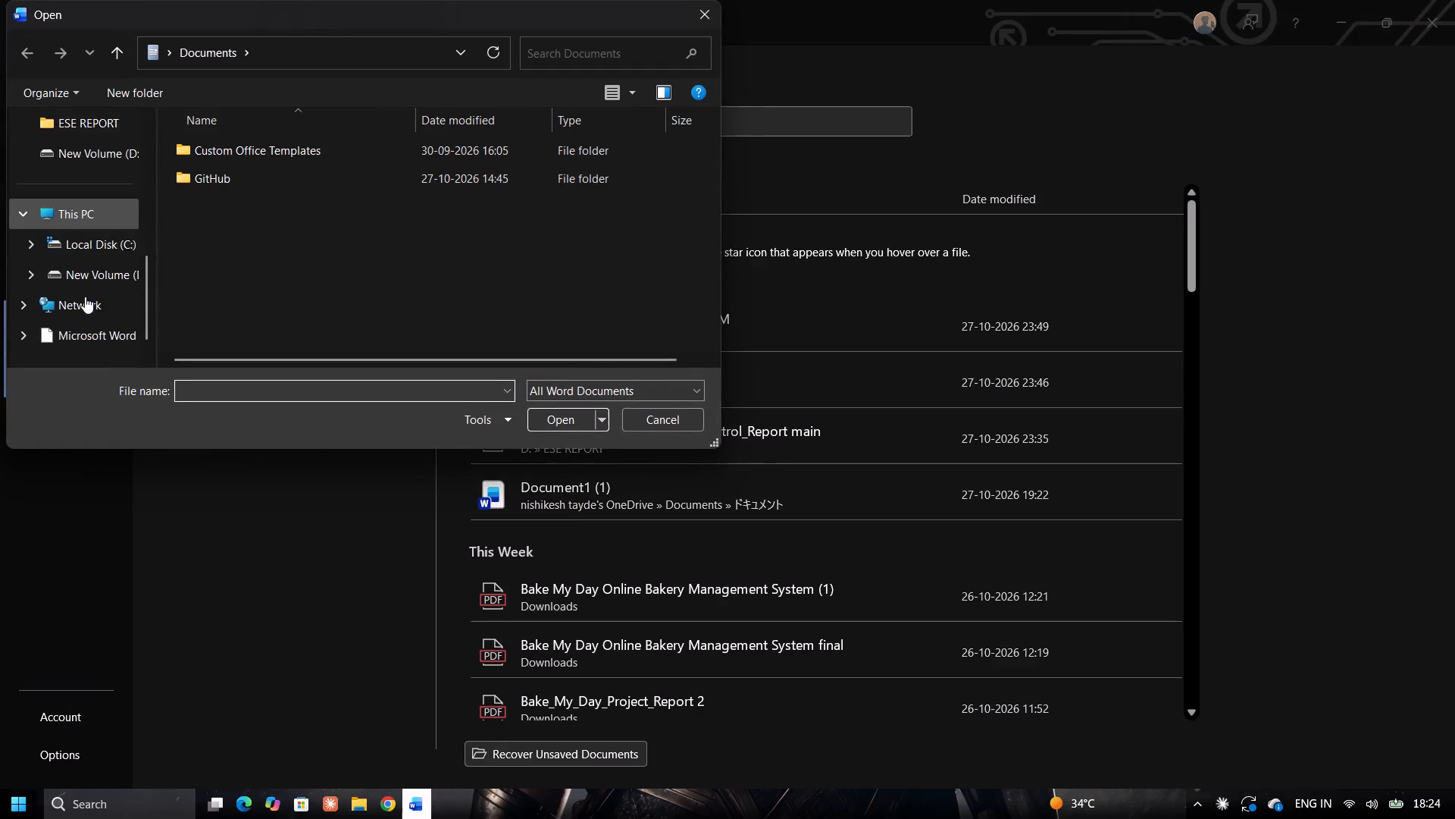
click(87, 233)
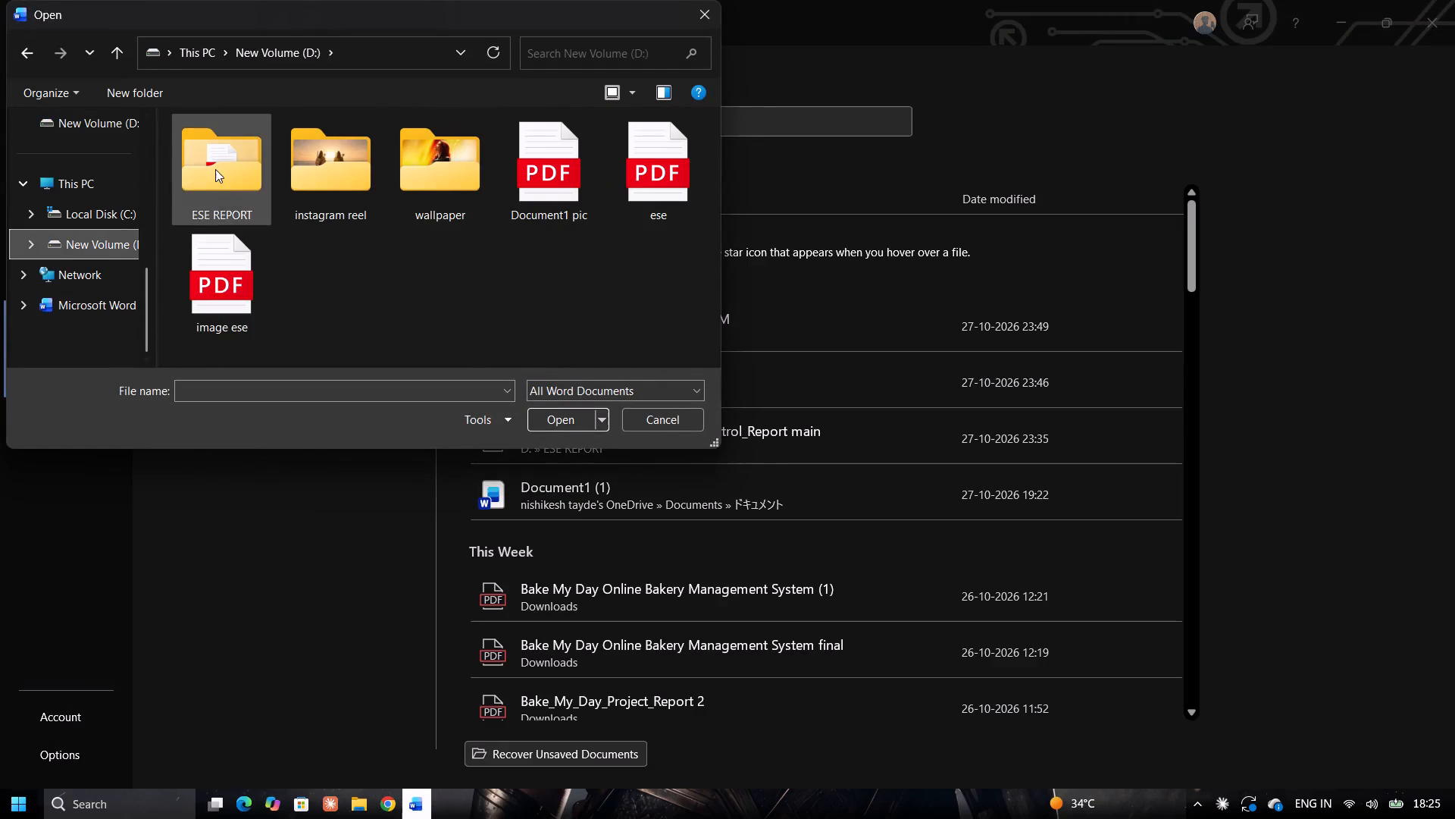
double_click(215, 169)
double_click(247, 150)
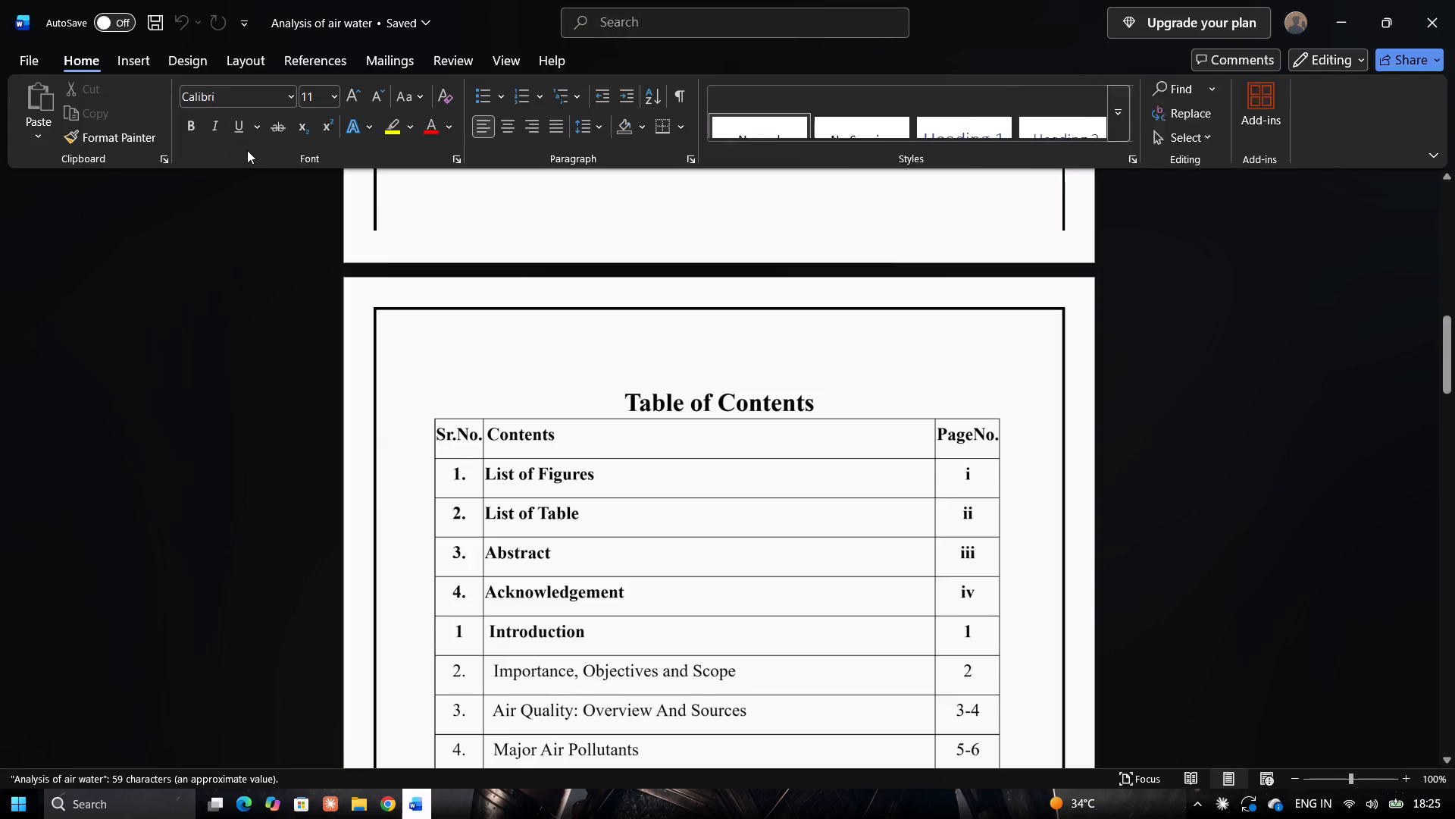
Look over the report's cover page, table of contents and the pages that follow them.
scroll(940, 279, up, 4)
scroll(968, 359, down, 1)
scroll(968, 359, up, 9)
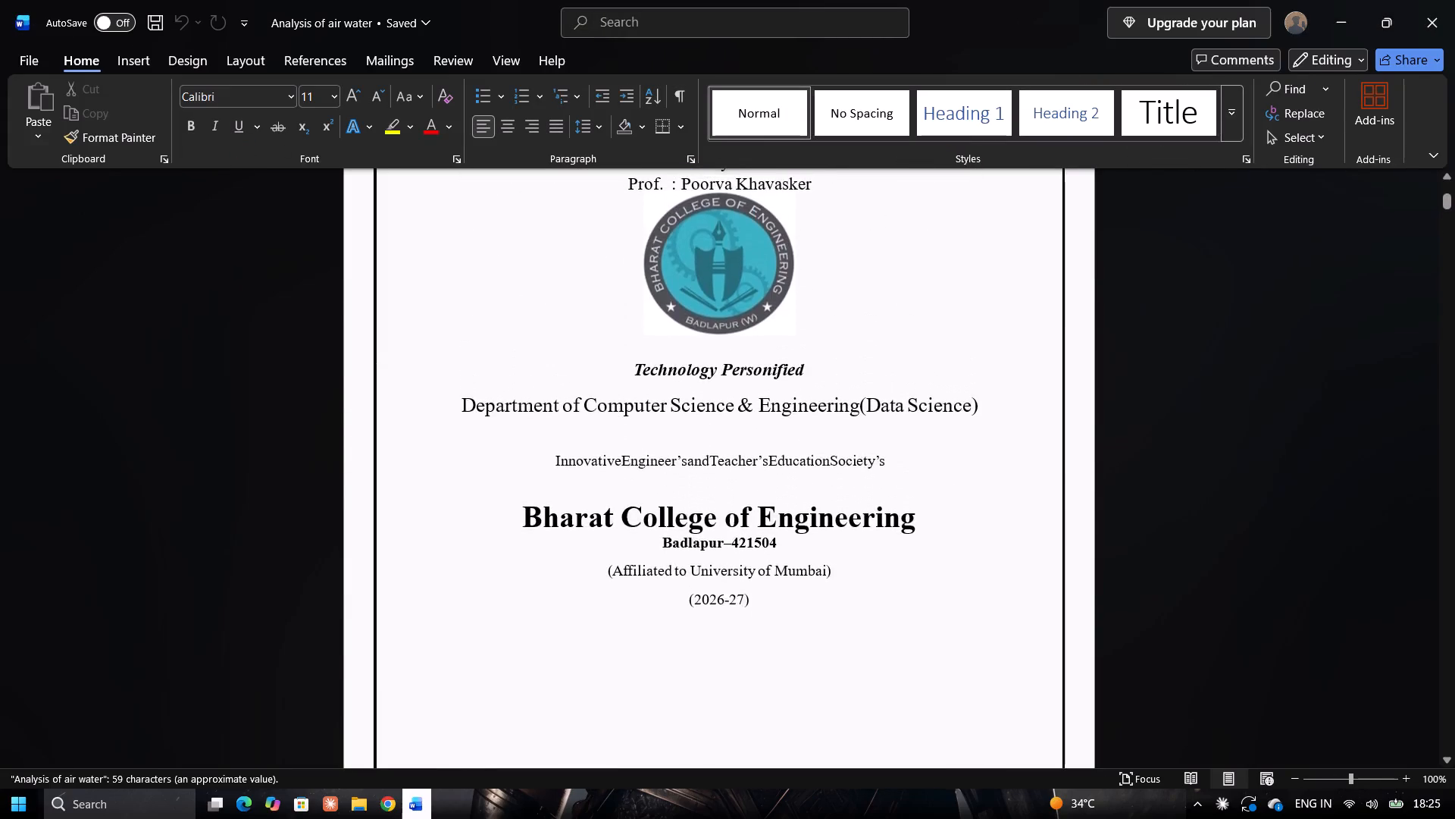
scroll(972, 362, up, 13)
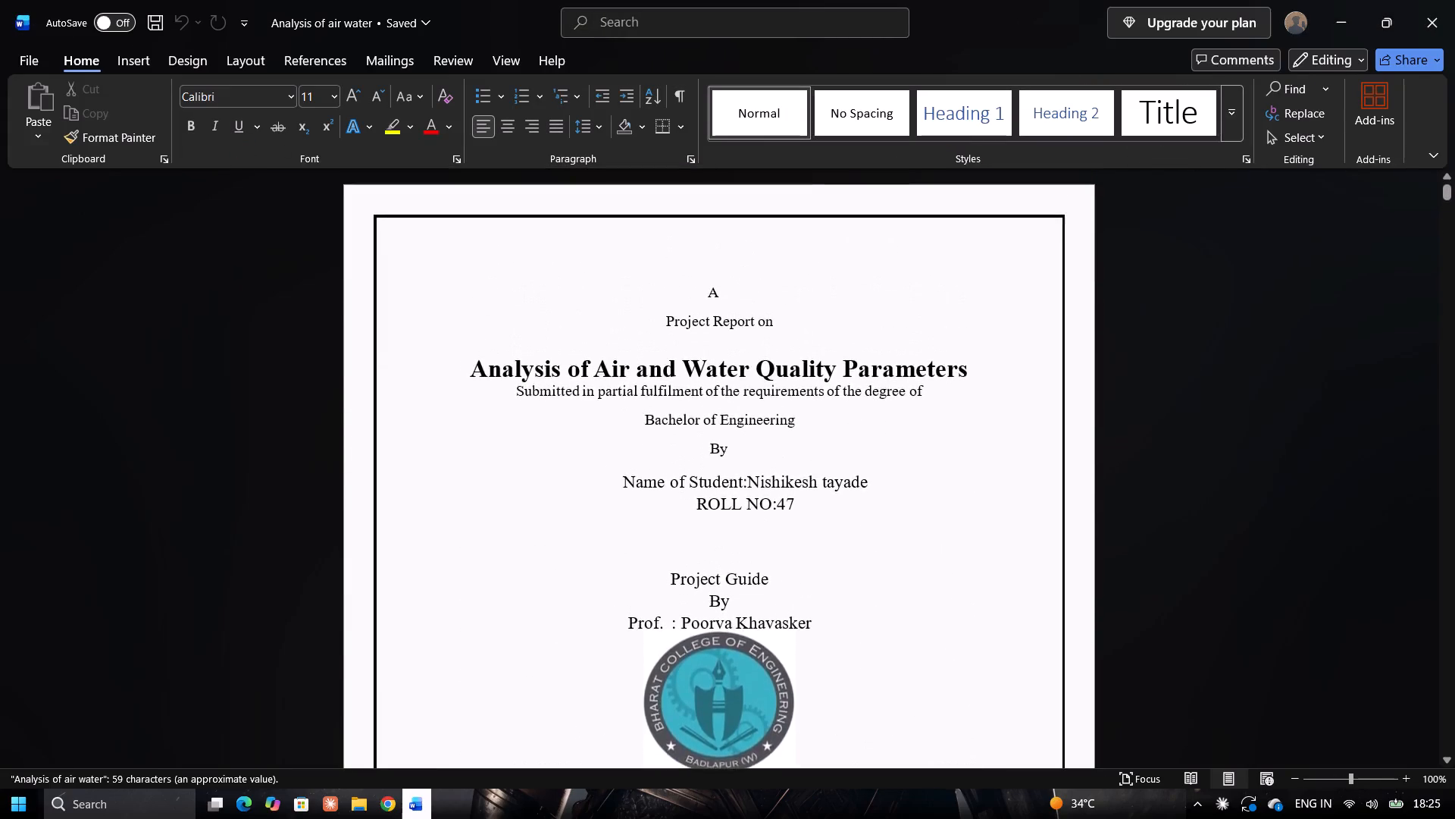
scroll(972, 362, down, 16)
scroll(972, 362, down, 5)
scroll(972, 362, down, 18)
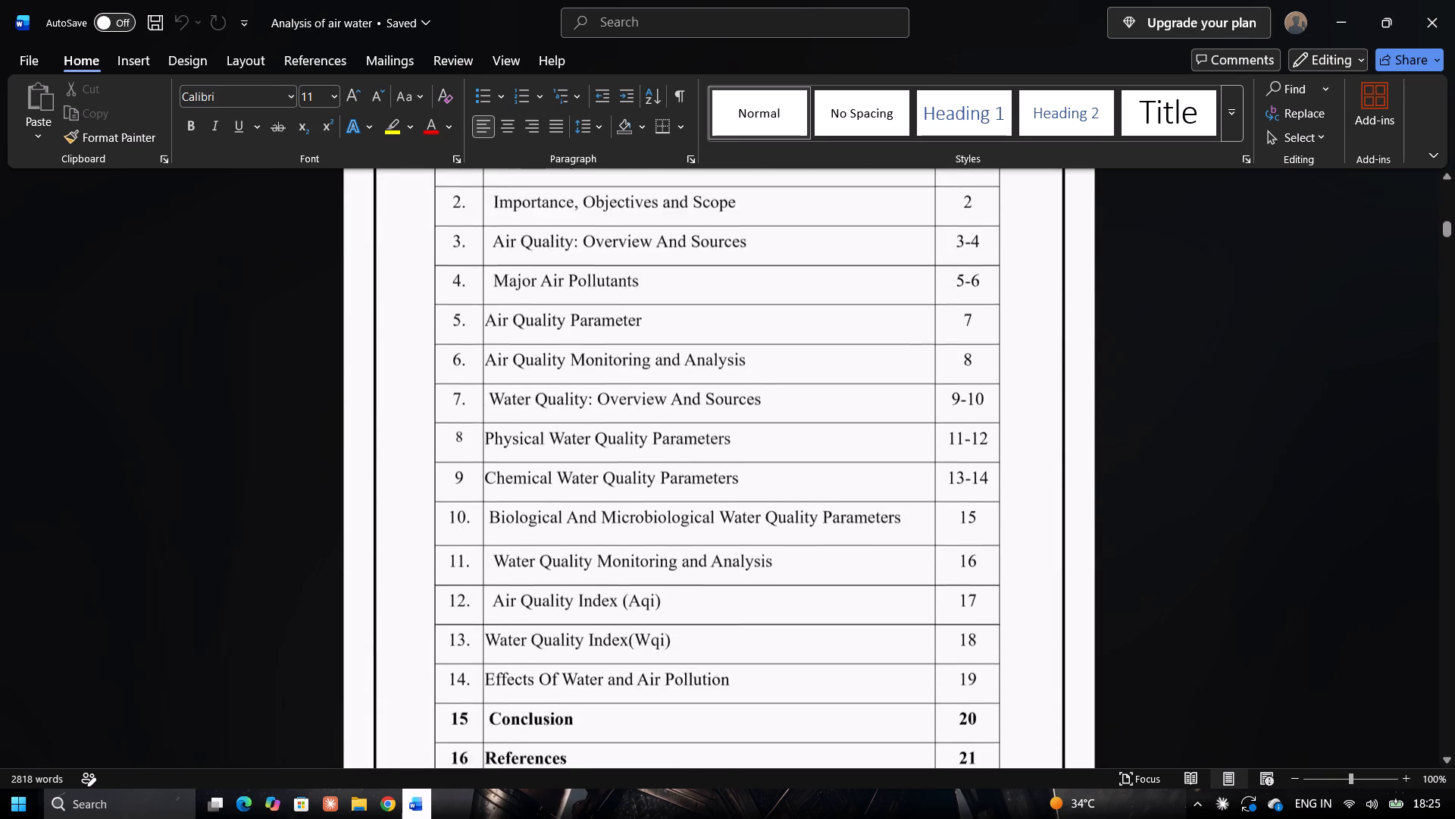
scroll(972, 362, down, 1)
scroll(972, 362, up, 1)
scroll(972, 362, down, 13)
scroll(972, 362, down, 14)
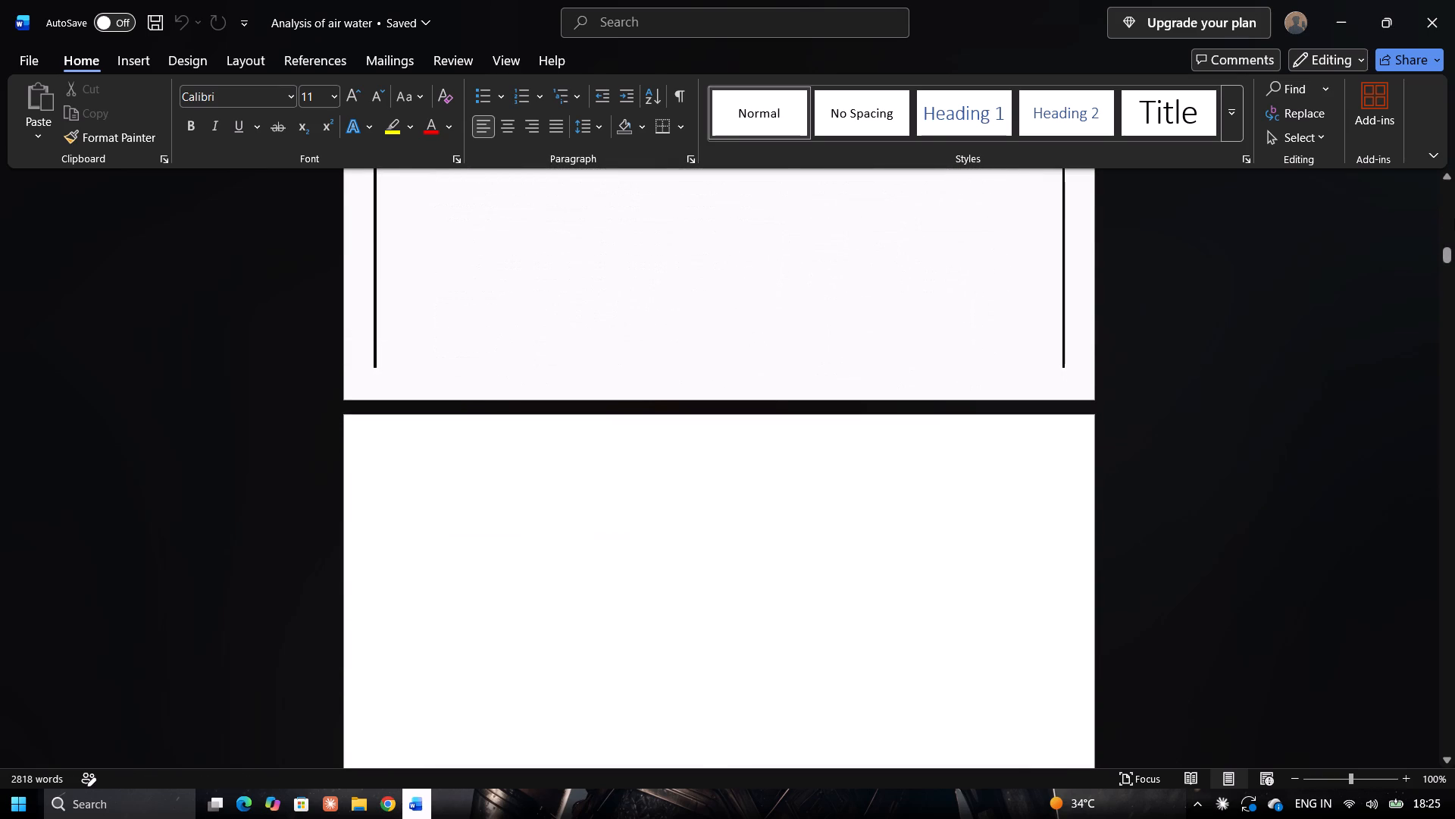
Review the report's sections from the study objectives and scope through air quality sources to major air pollutants.
drag(1449, 256, 1450, 314)
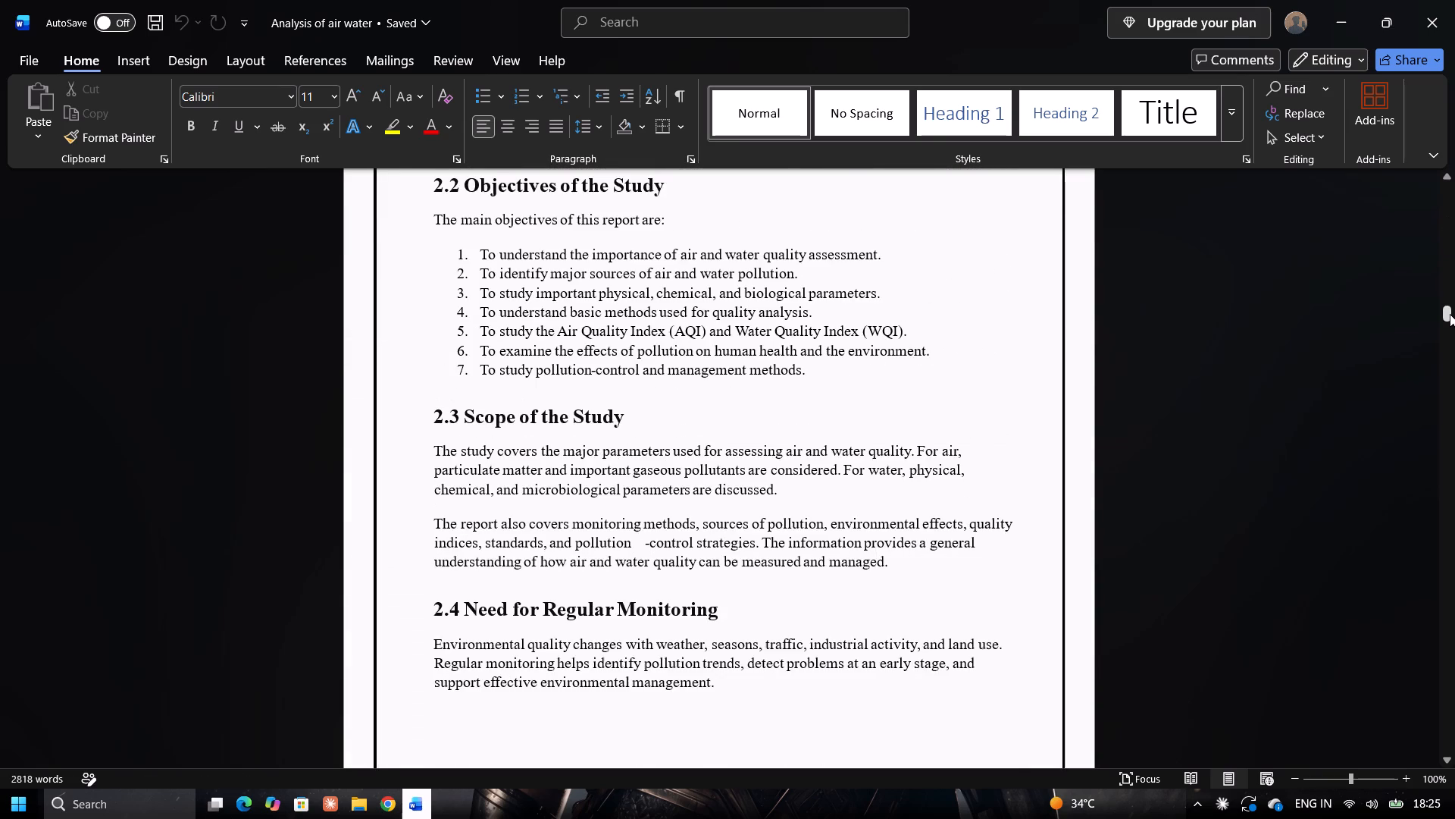
scroll(1405, 343, down, 14)
scroll(1296, 403, up, 1)
scroll(1296, 403, down, 15)
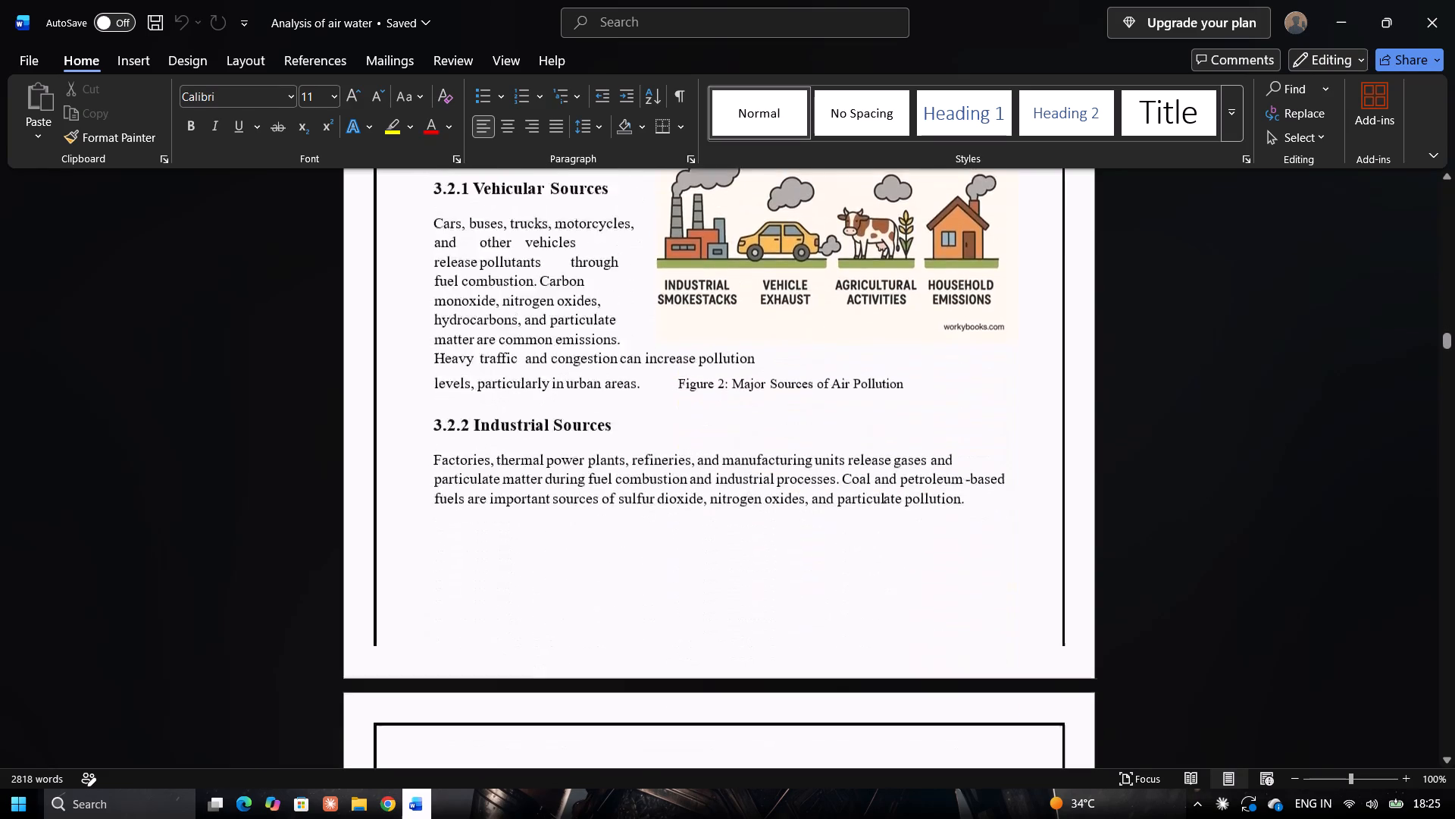
scroll(1296, 403, down, 6)
scroll(1296, 403, up, 1)
scroll(1296, 403, down, 16)
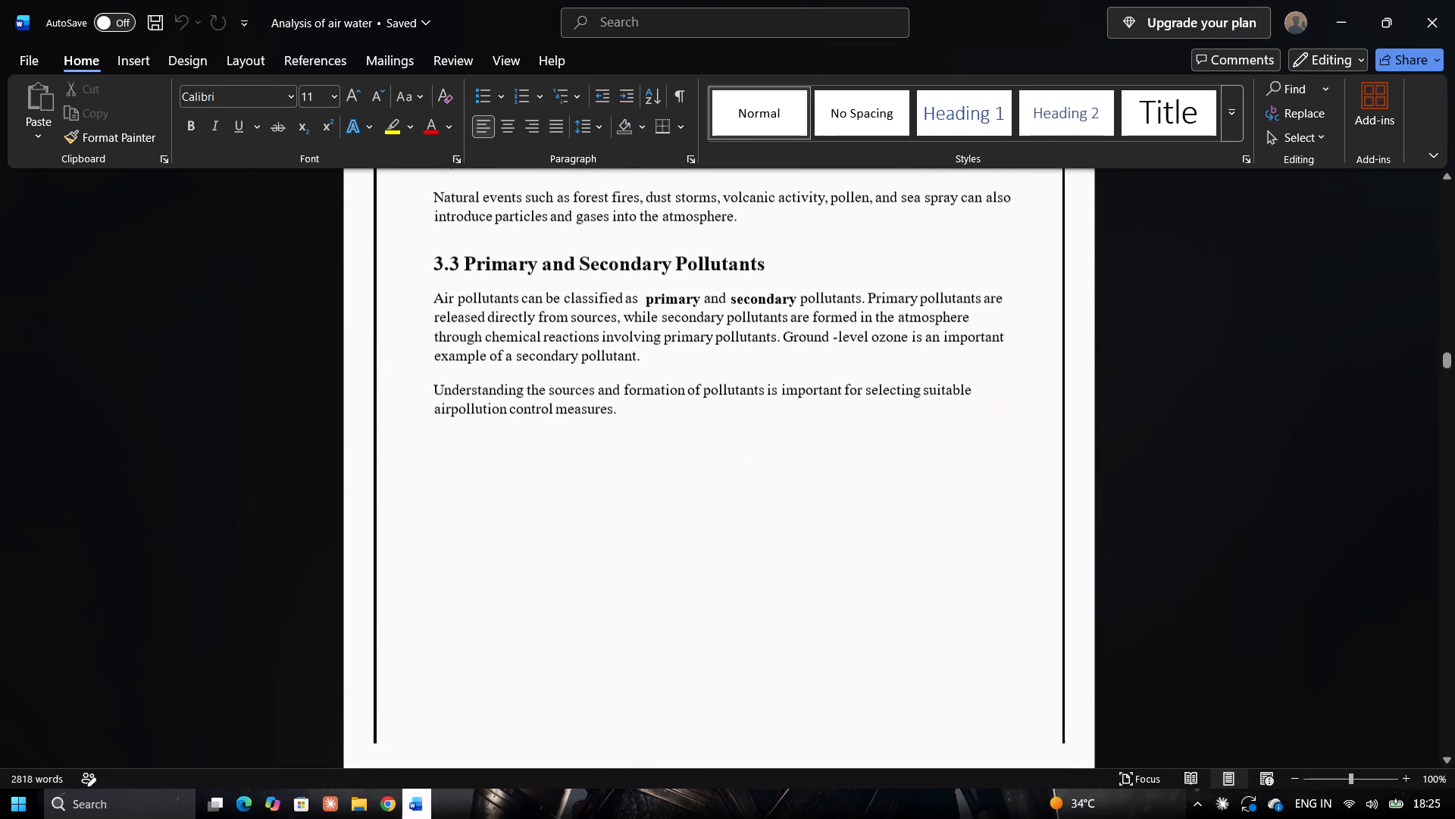
scroll(1296, 403, down, 5)
scroll(1296, 403, up, 1)
scroll(1296, 403, down, 1)
scroll(1296, 403, up, 1)
scroll(1296, 403, down, 6)
scroll(1296, 403, down, 15)
scroll(1296, 403, up, 1)
scroll(1296, 403, down, 1)
scroll(1296, 403, up, 1)
scroll(1296, 403, down, 18)
scroll(1296, 403, down, 3)
scroll(1296, 403, up, 1)
scroll(1296, 403, down, 8)
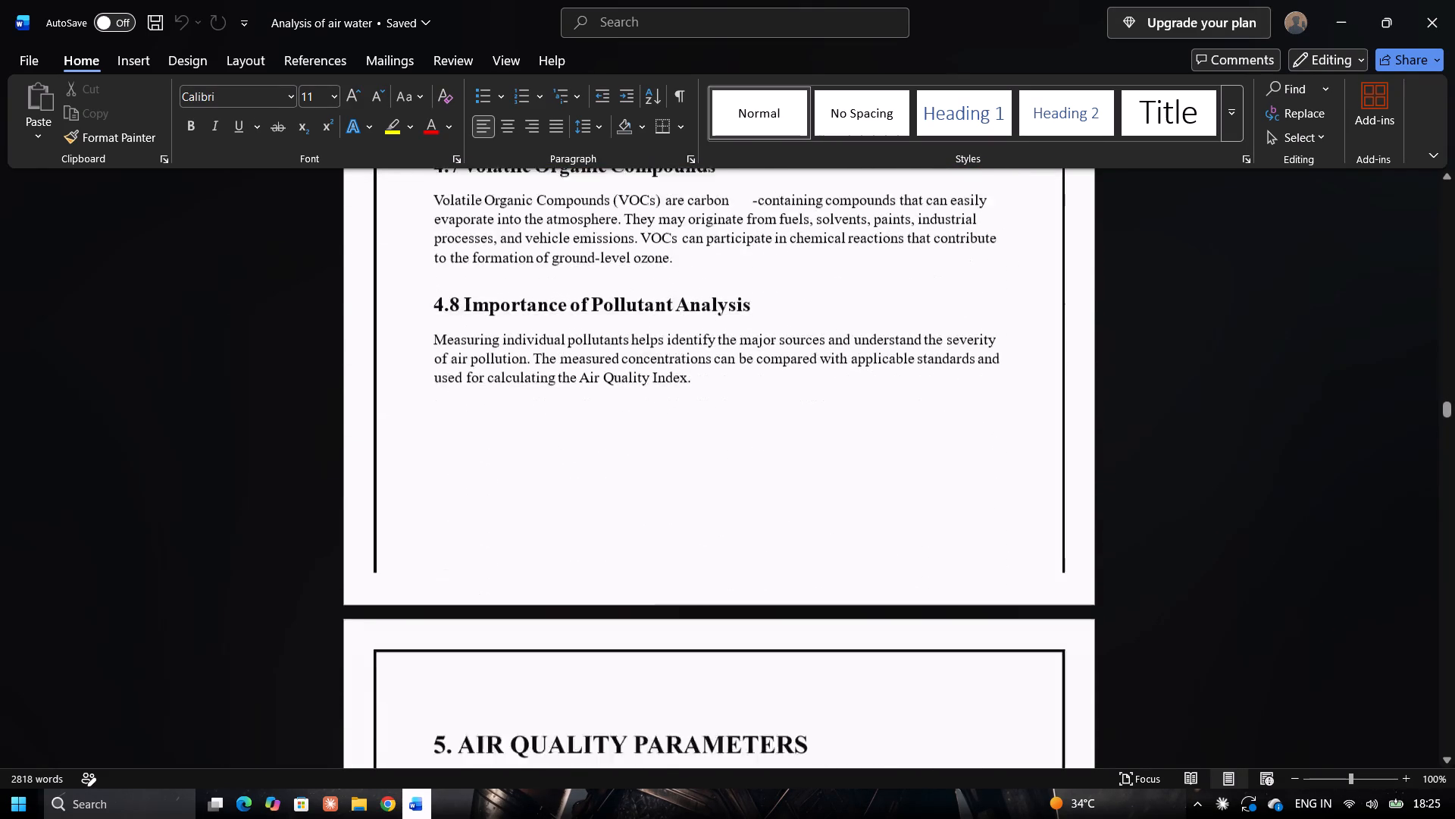
Review the report's sections on air quality parameters and on air quality monitoring and analysis, up to the water quality overview.
scroll(1296, 403, down, 13)
scroll(1296, 403, up, 1)
scroll(1296, 403, down, 1)
scroll(1296, 403, up, 1)
scroll(1296, 403, down, 7)
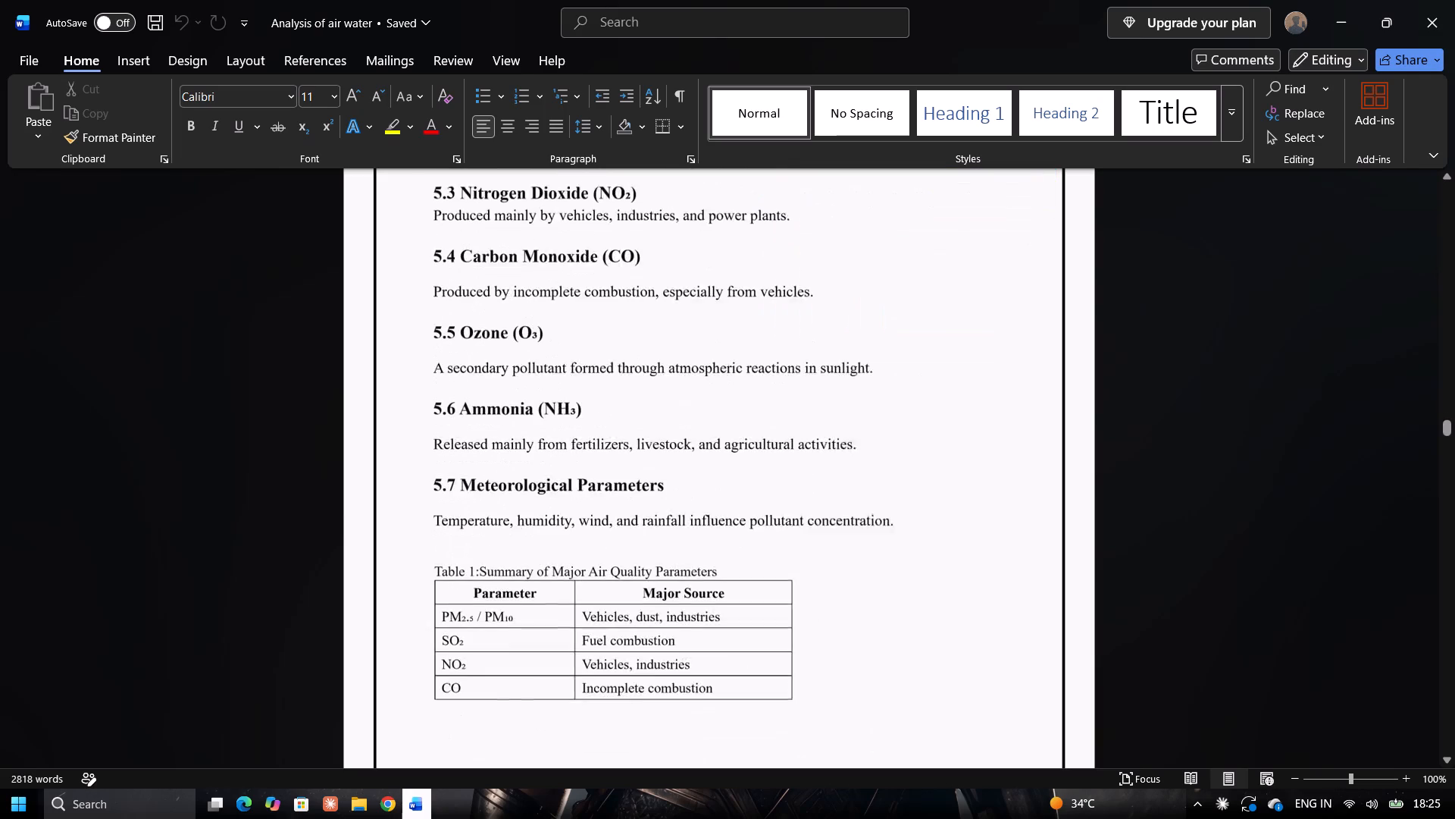
scroll(1296, 403, down, 14)
scroll(1296, 403, up, 1)
scroll(1296, 403, down, 1)
scroll(1296, 403, up, 1)
scroll(1296, 403, down, 7)
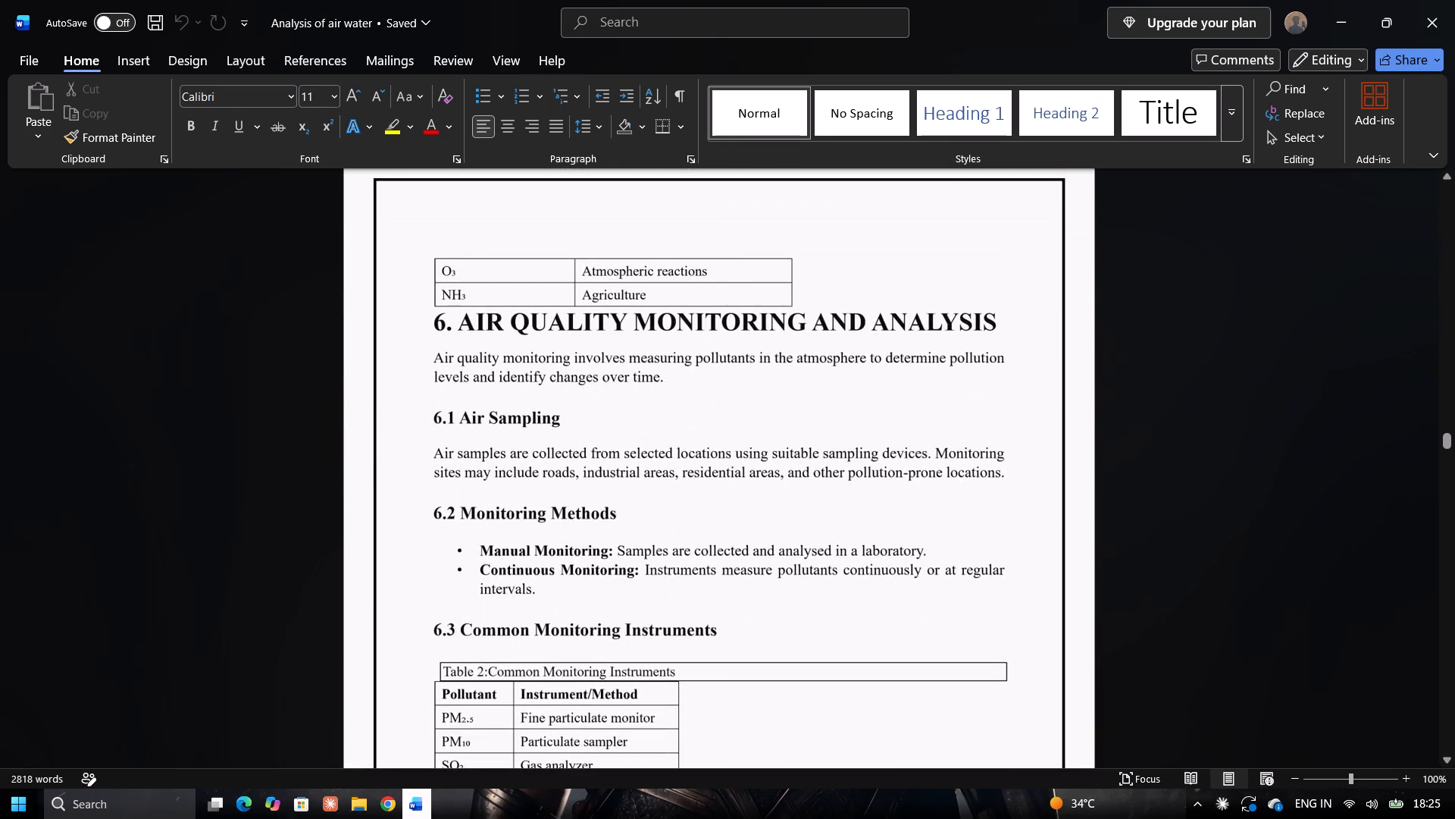
scroll(1296, 403, down, 14)
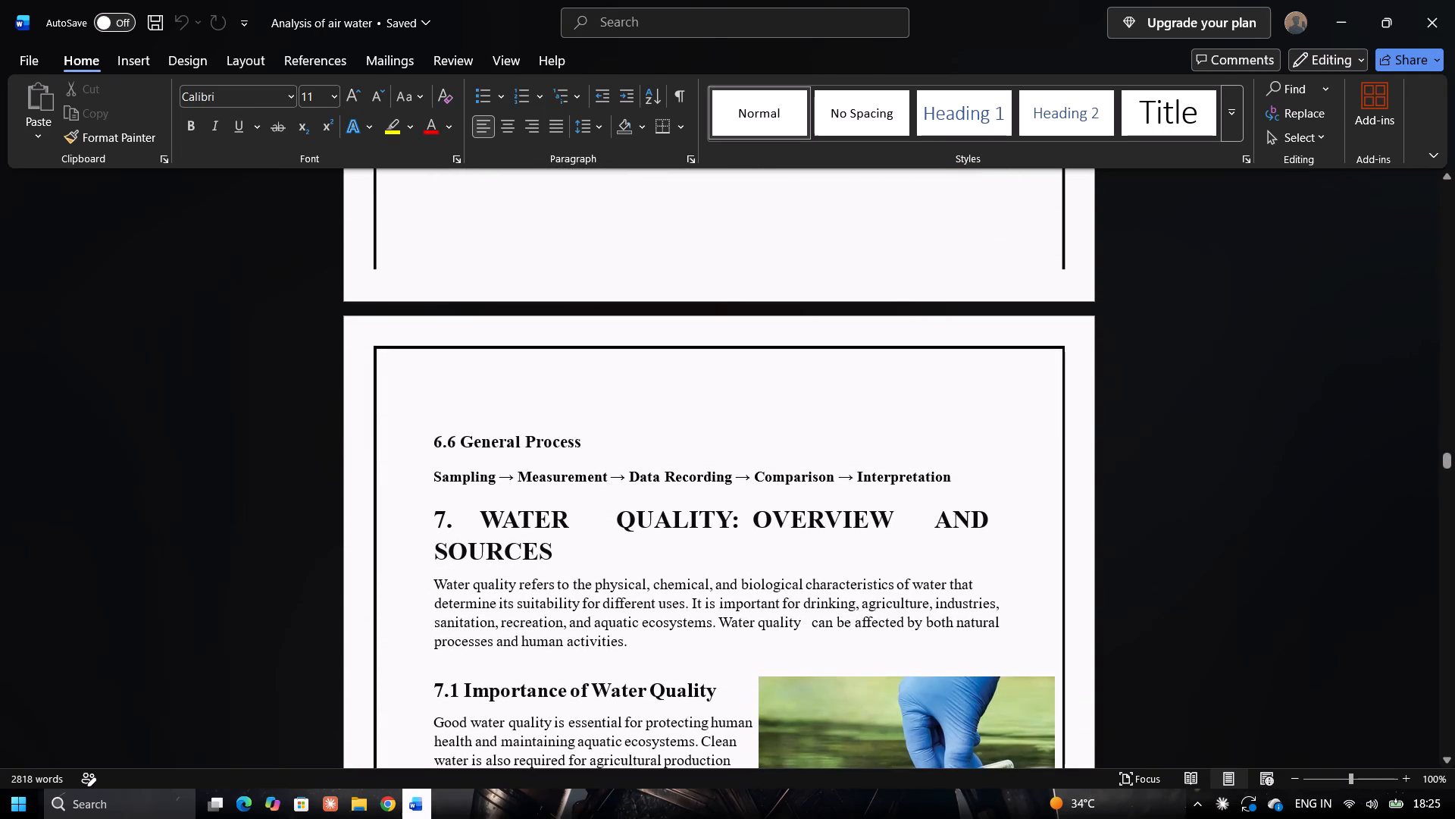
Skip ahead to the report's closing pages and examine section 13, Water Quality Index (WQI).
drag(1450, 463, 1420, 750)
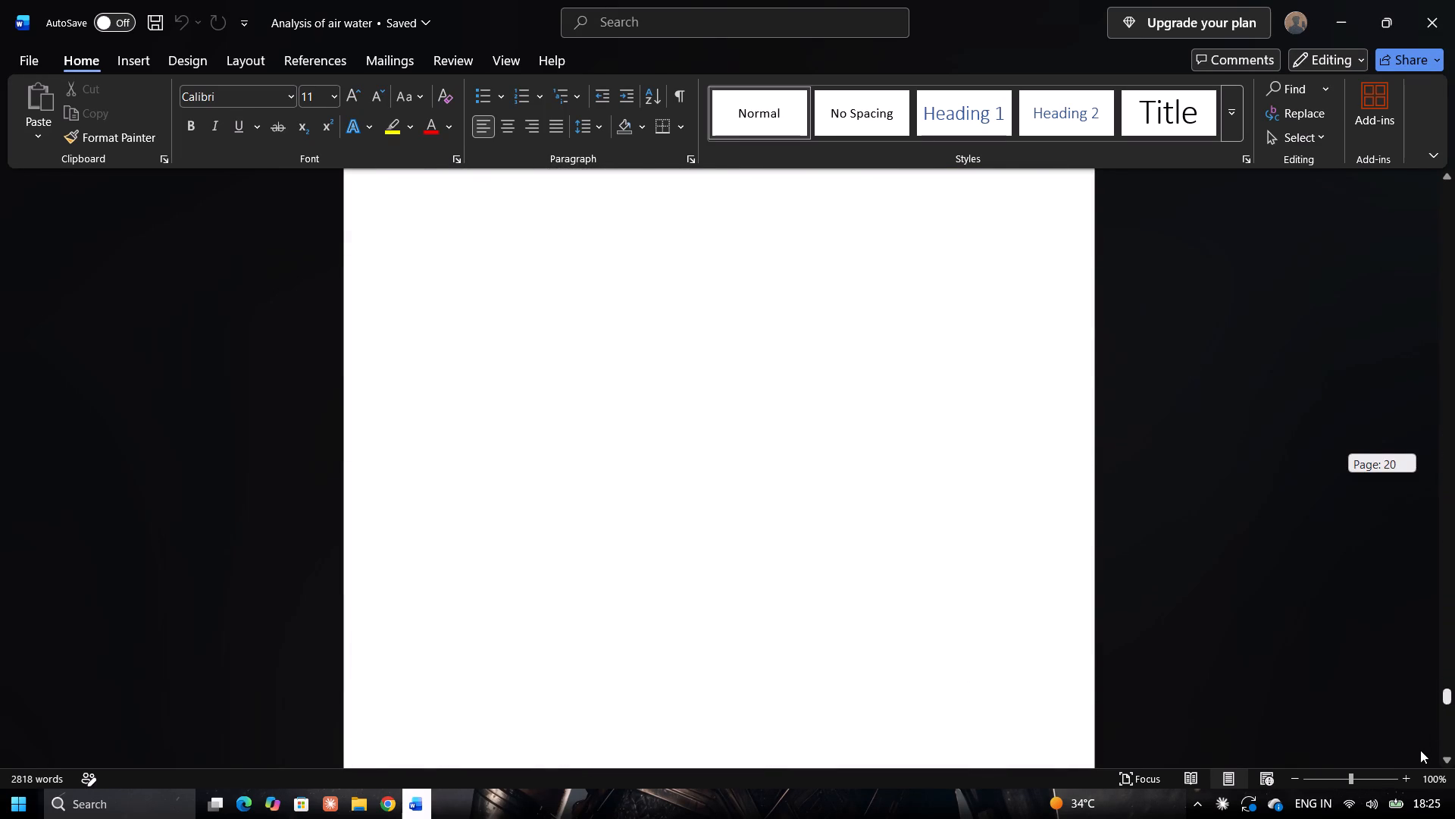
drag(1420, 750, 1423, 725)
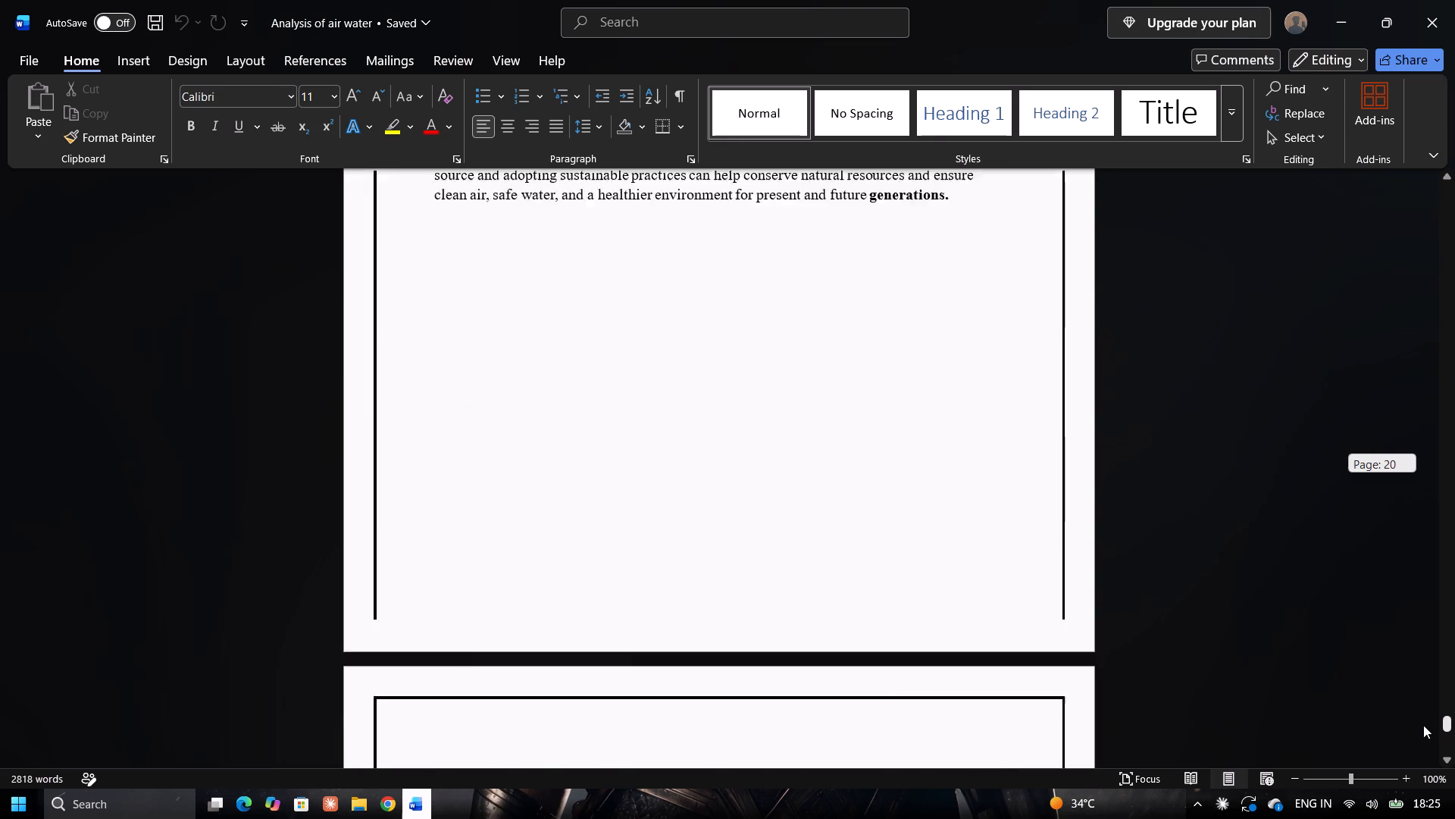
drag(1423, 725, 1440, 674)
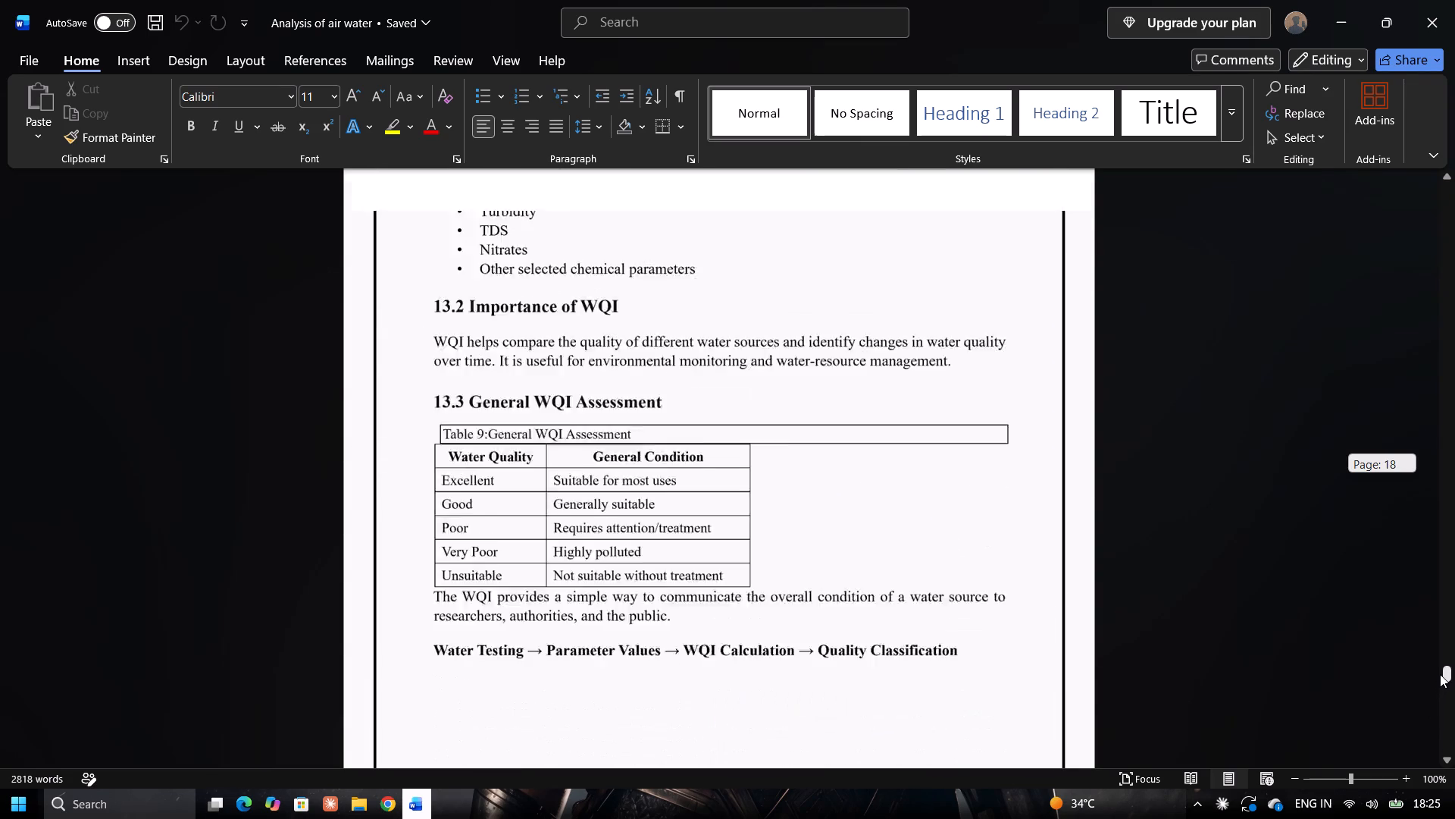
drag(1440, 674, 1441, 667)
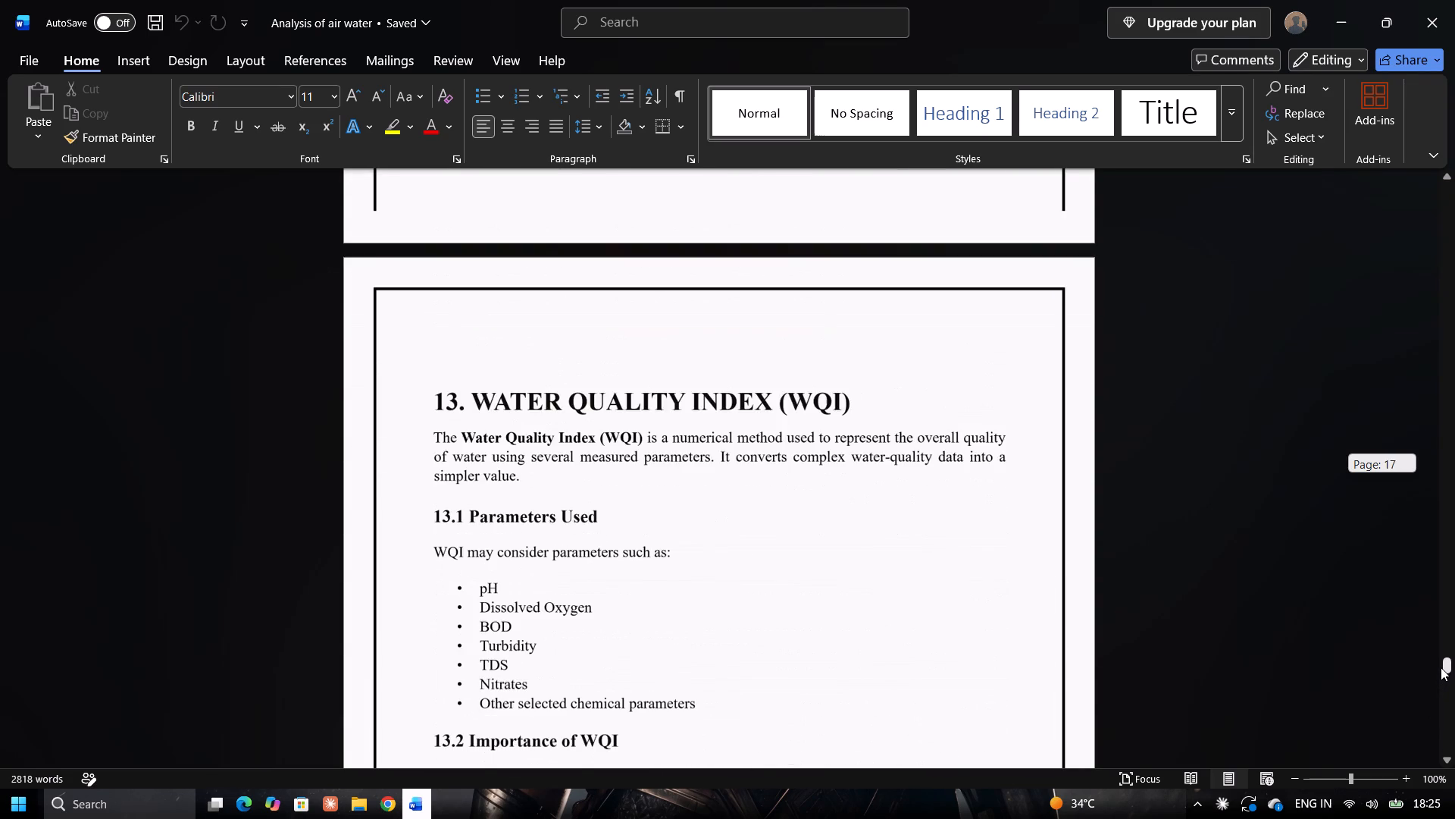
drag(1441, 667, 1441, 672)
scroll(1223, 643, up, 1)
scroll(1223, 643, down, 3)
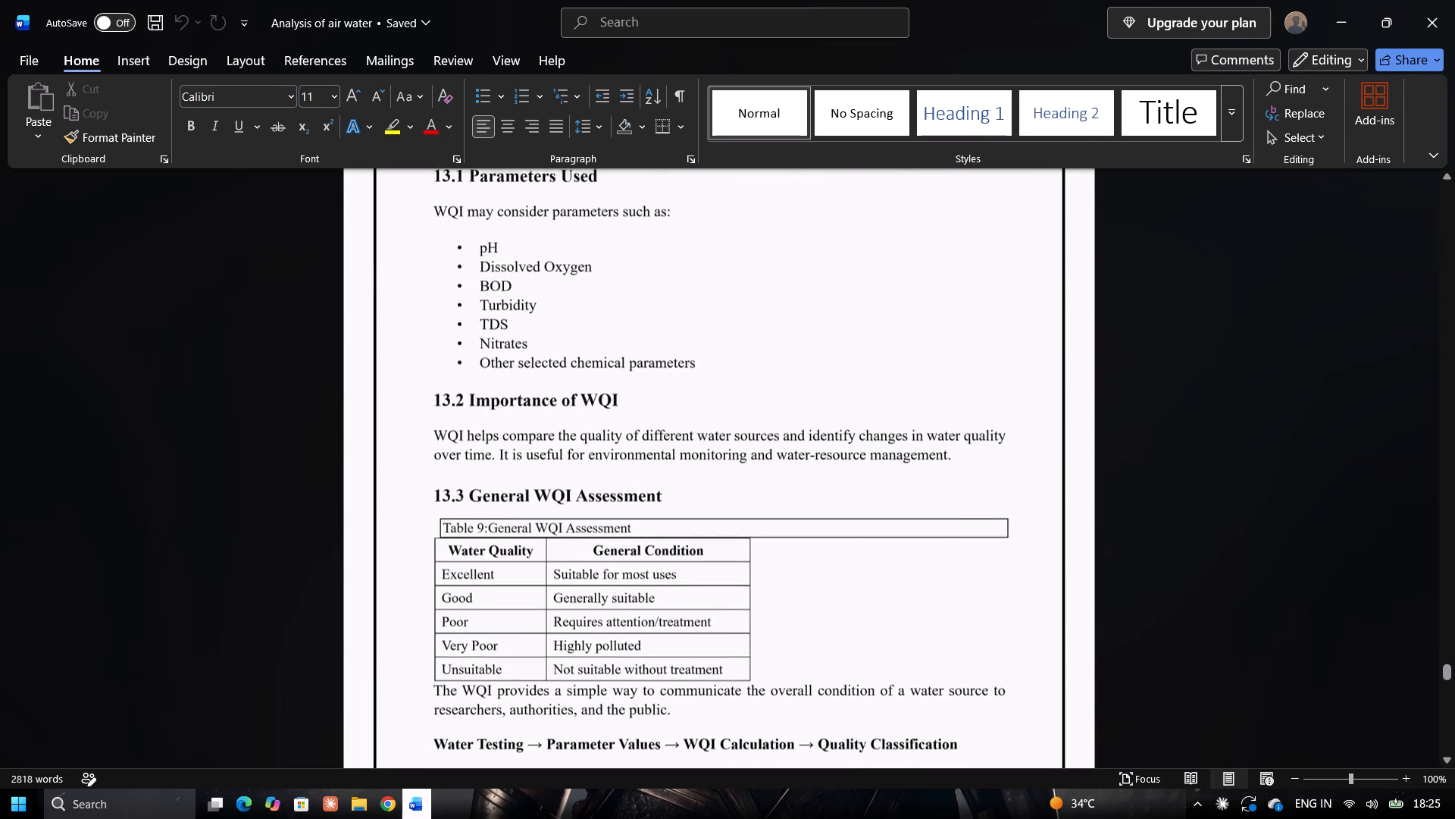
scroll(1223, 643, down, 5)
scroll(1223, 643, up, 8)
scroll(959, 610, down, 1)
scroll(959, 610, up, 1)
scroll(908, 598, down, 1)
scroll(908, 598, up, 3)
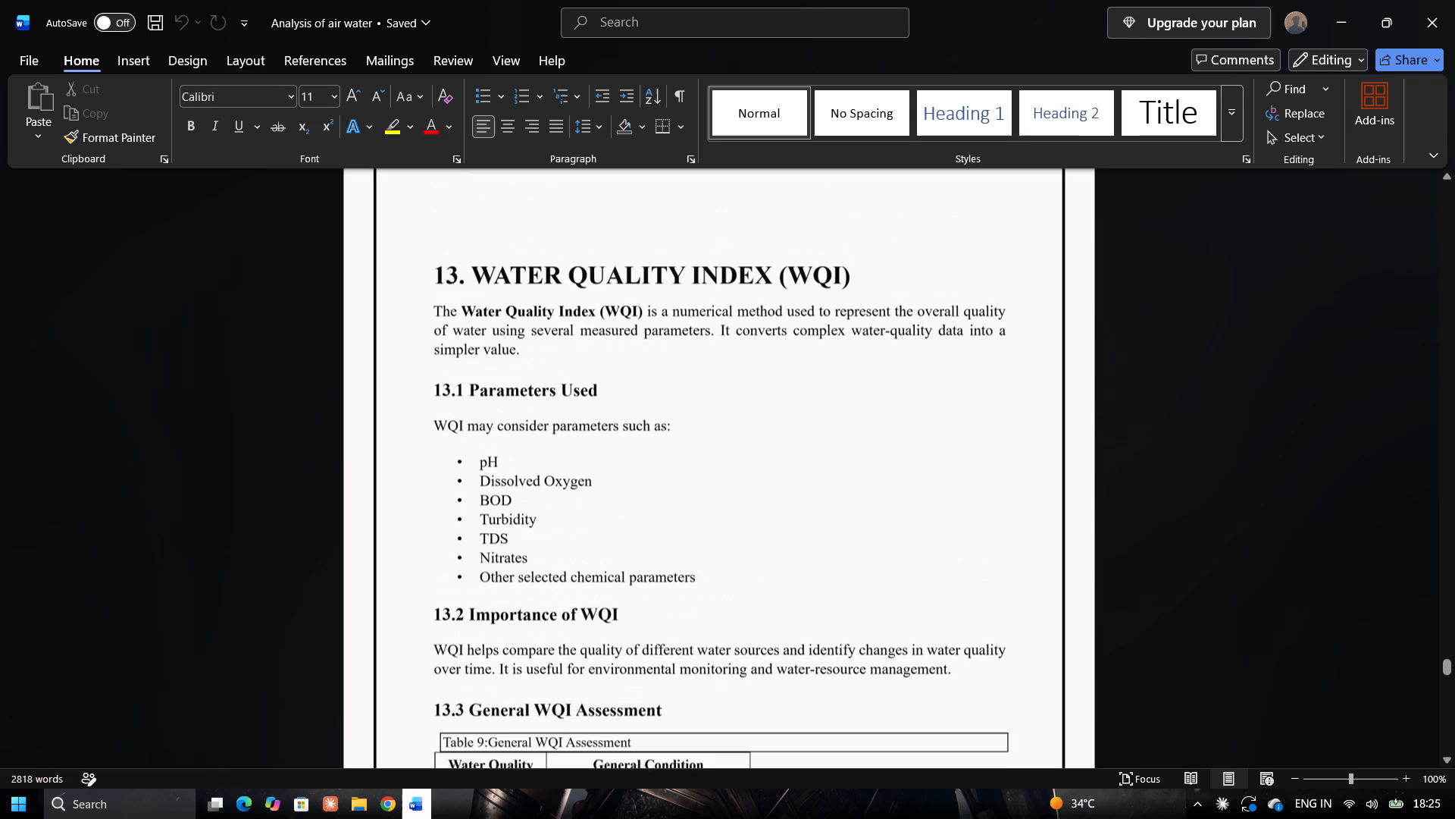
Cut the full-page picture holding section 13, Water Quality Index (WQI), out of the report.
scroll(686, 456, up, 3)
click(443, 362)
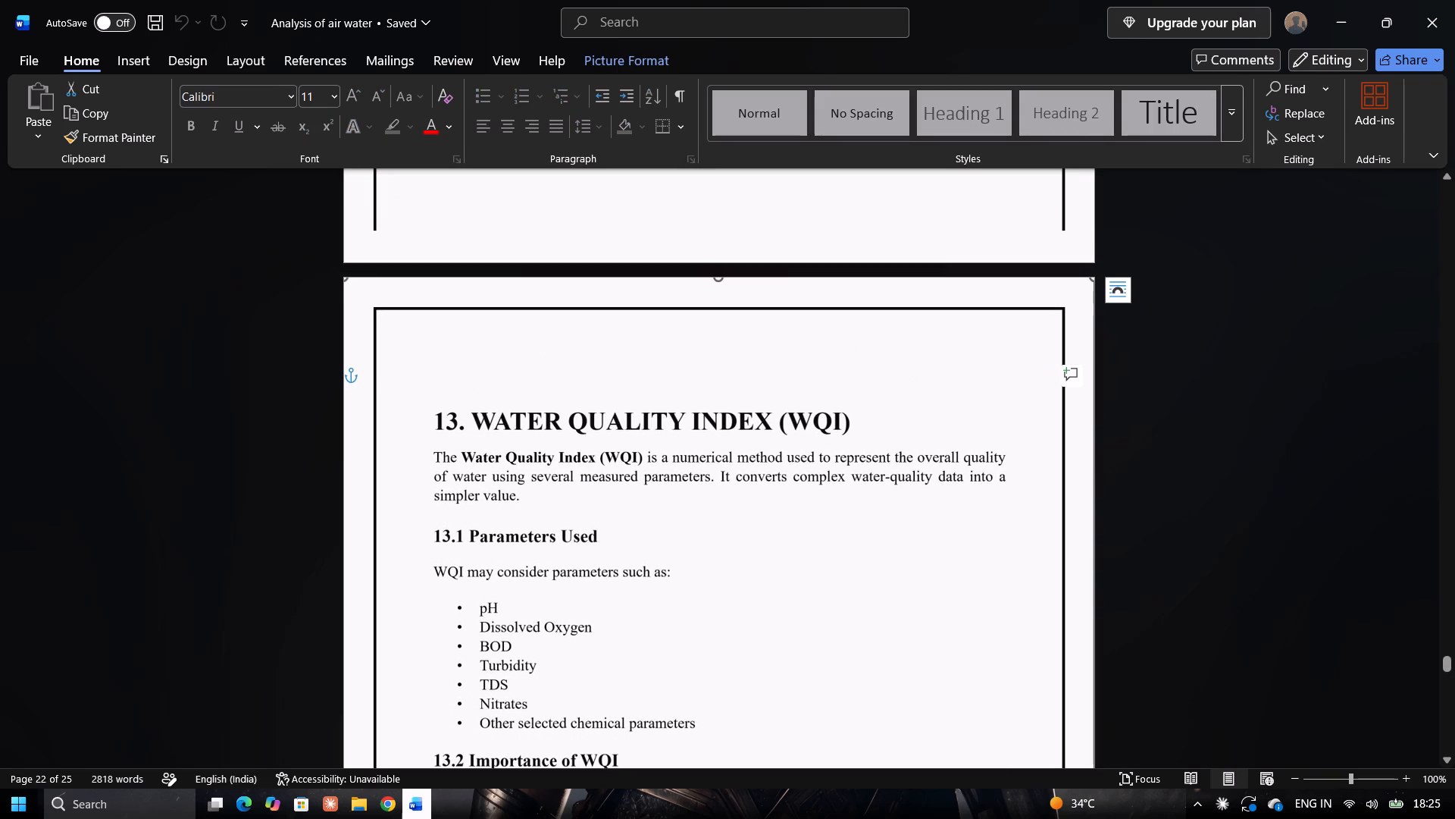
click(355, 308)
right_click(355, 308)
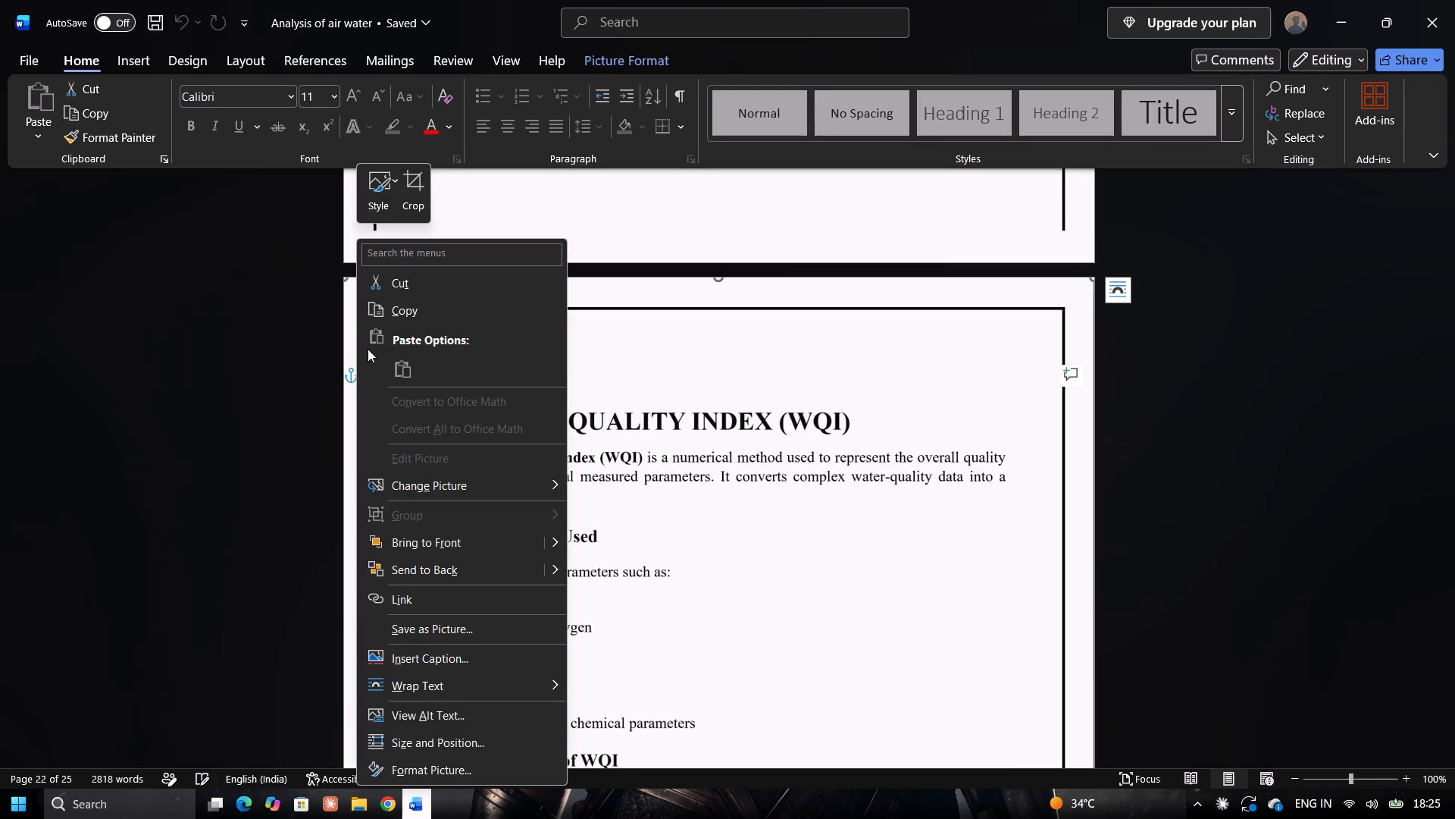
scroll(368, 353, down, 2)
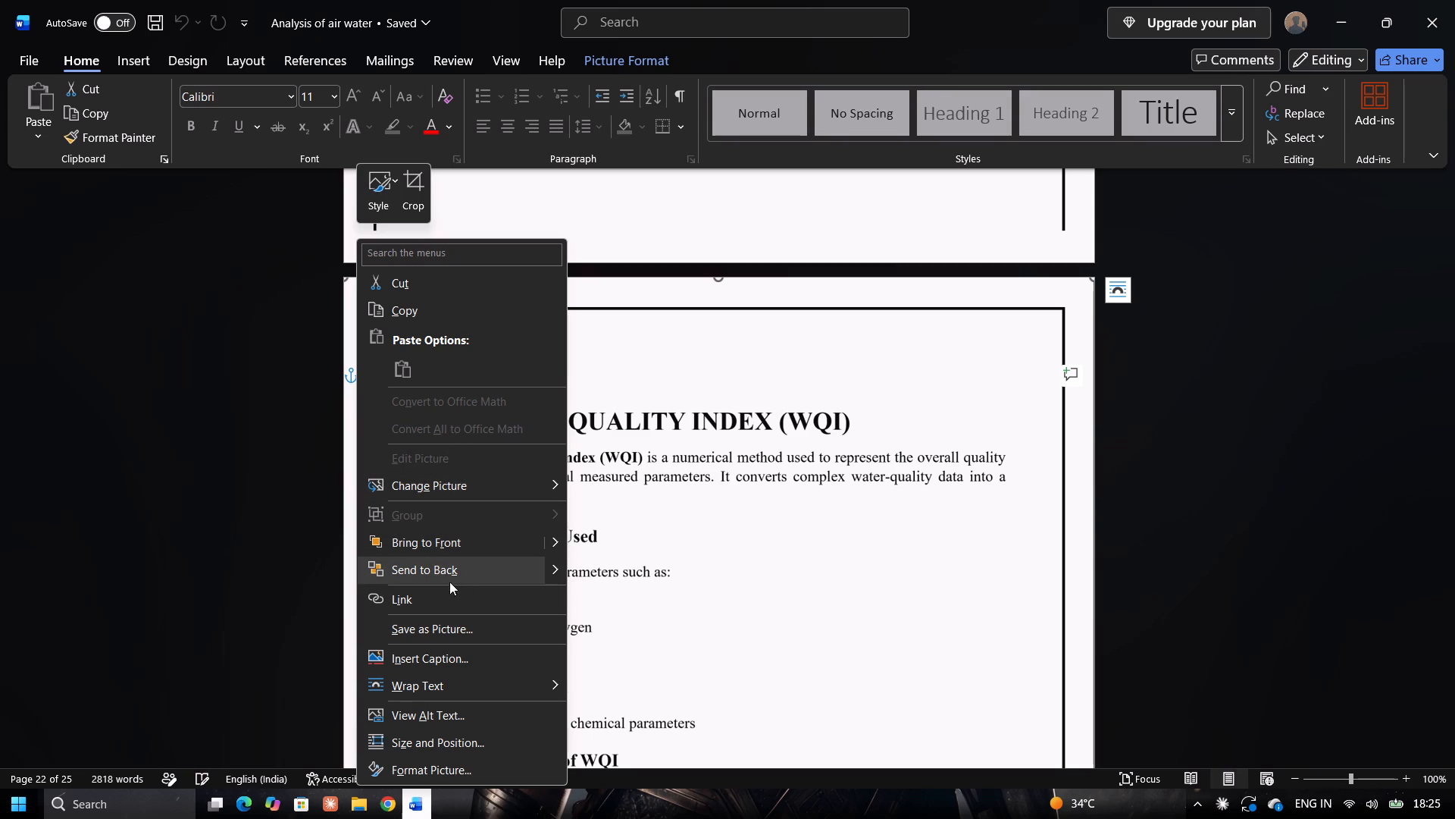
scroll(470, 576, down, 4)
click(446, 281)
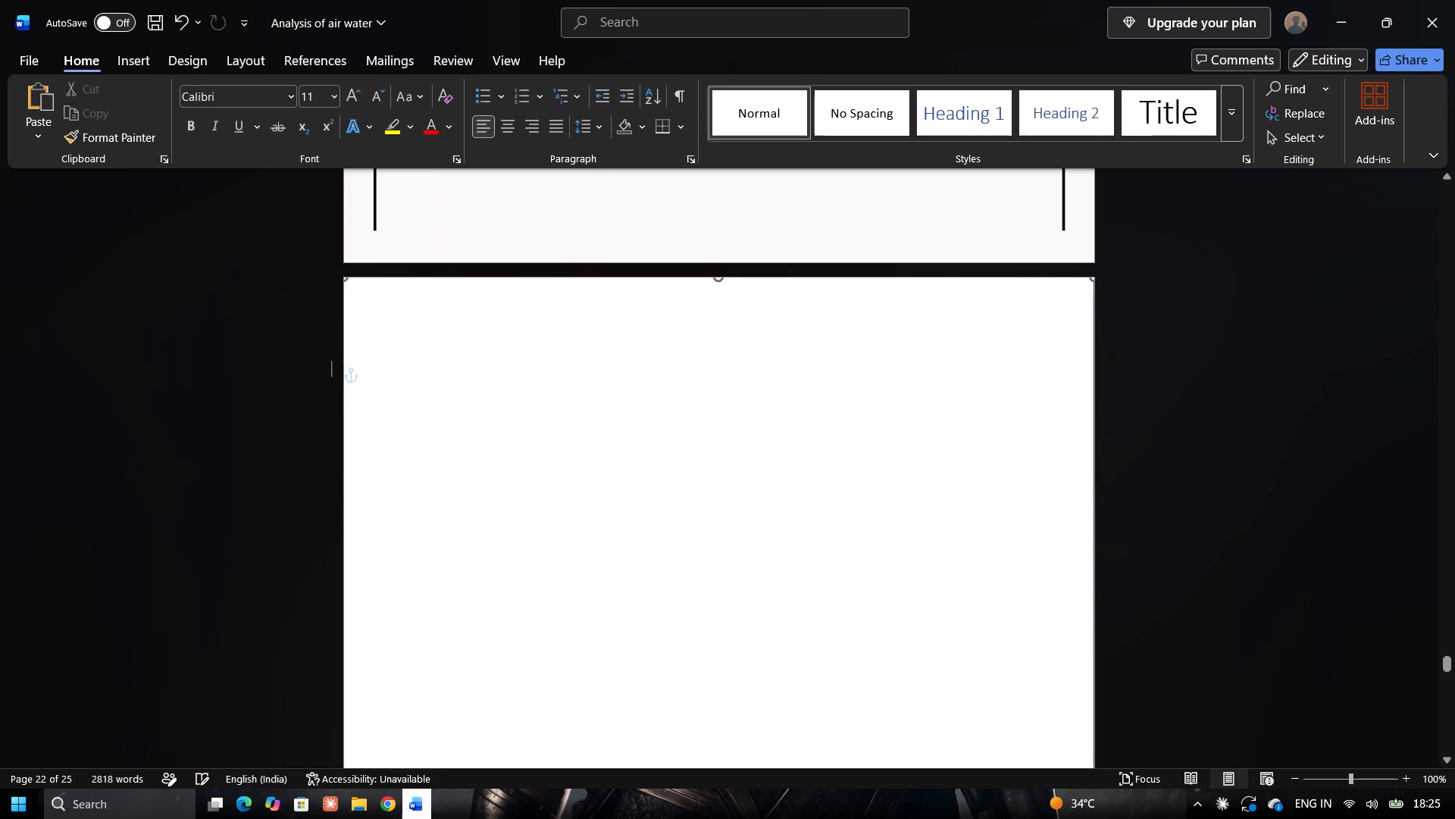
Check the page where section 13 was and the start of section 14, Effects of Air and Water Pollution.
scroll(555, 400, up, 1)
scroll(555, 400, down, 1)
scroll(555, 402, up, 1)
scroll(555, 403, down, 20)
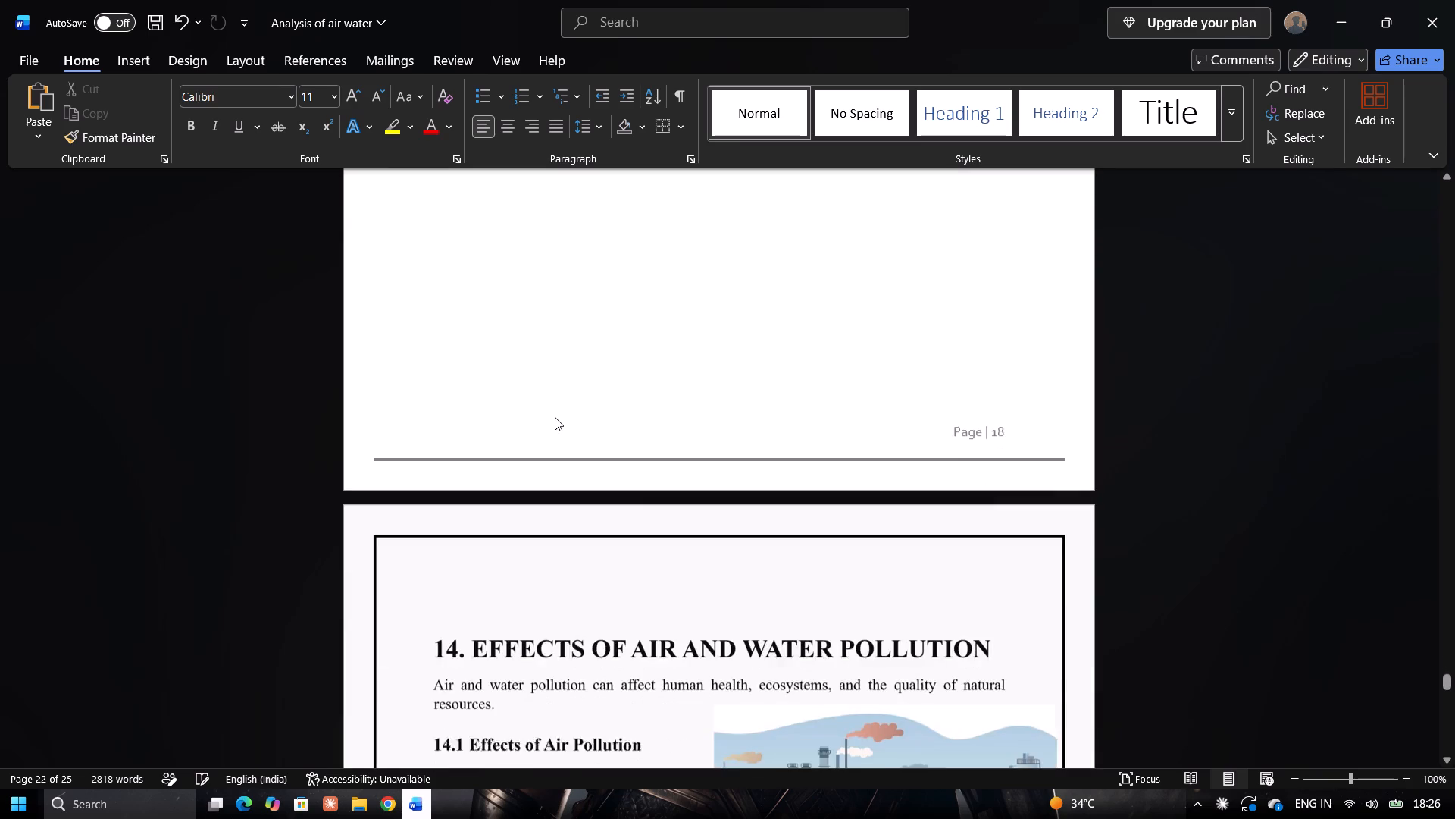
scroll(555, 417, up, 2)
click(605, 281)
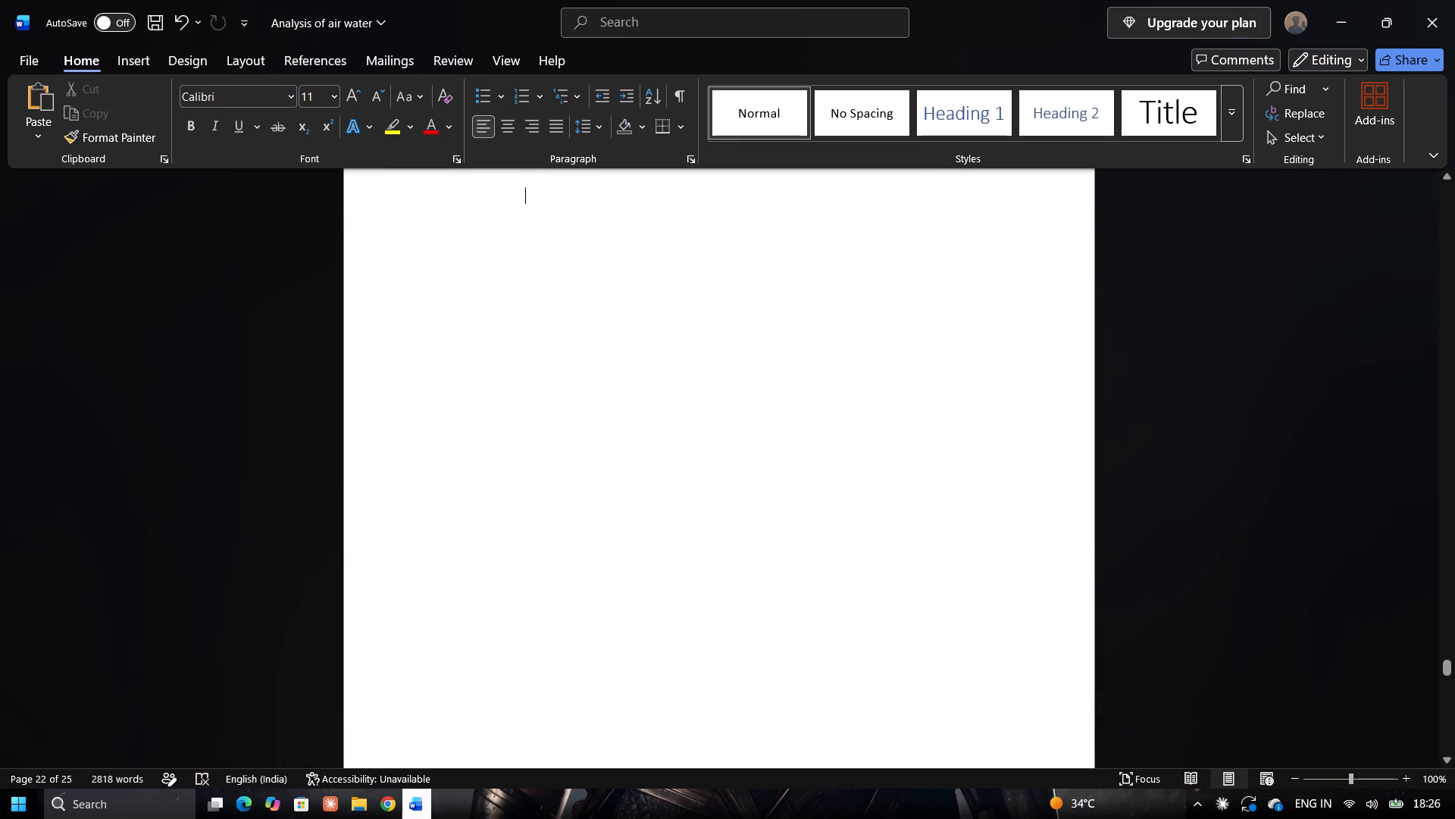
scroll(606, 284, down, 3)
right_click(605, 376)
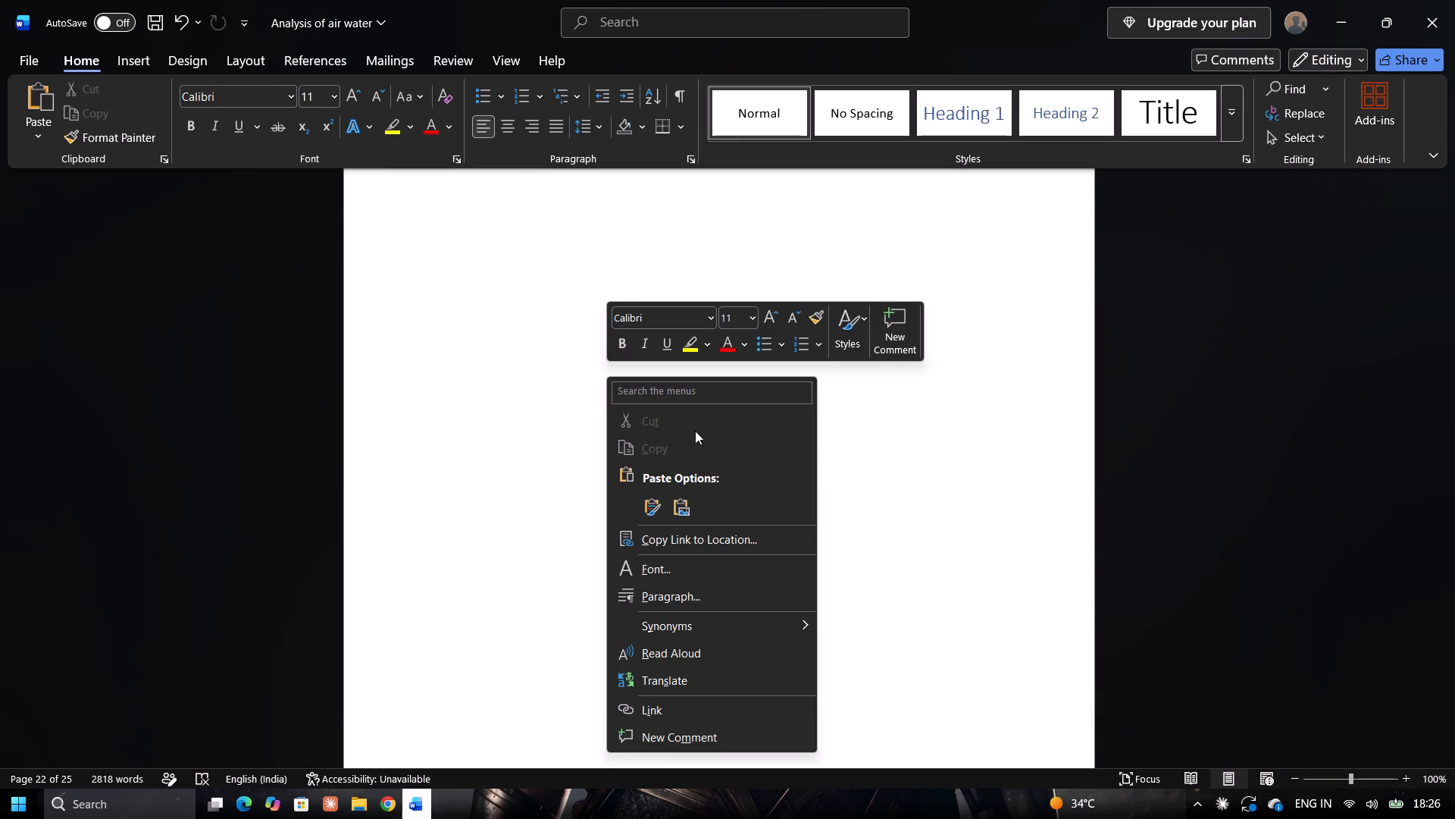
click(924, 482)
scroll(924, 482, down, 1)
scroll(924, 482, up, 1)
scroll(924, 482, down, 12)
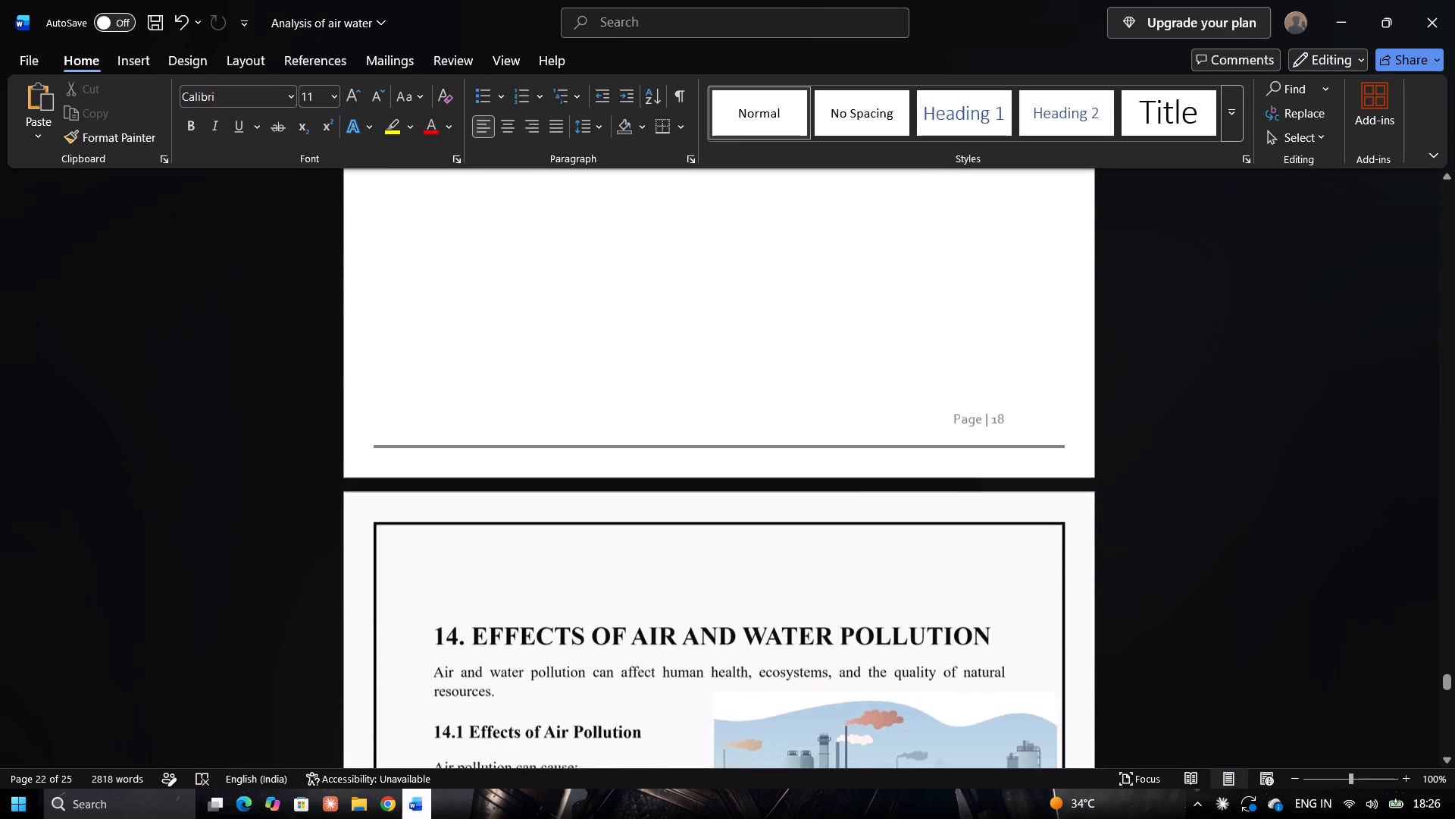
scroll(896, 496, down, 3)
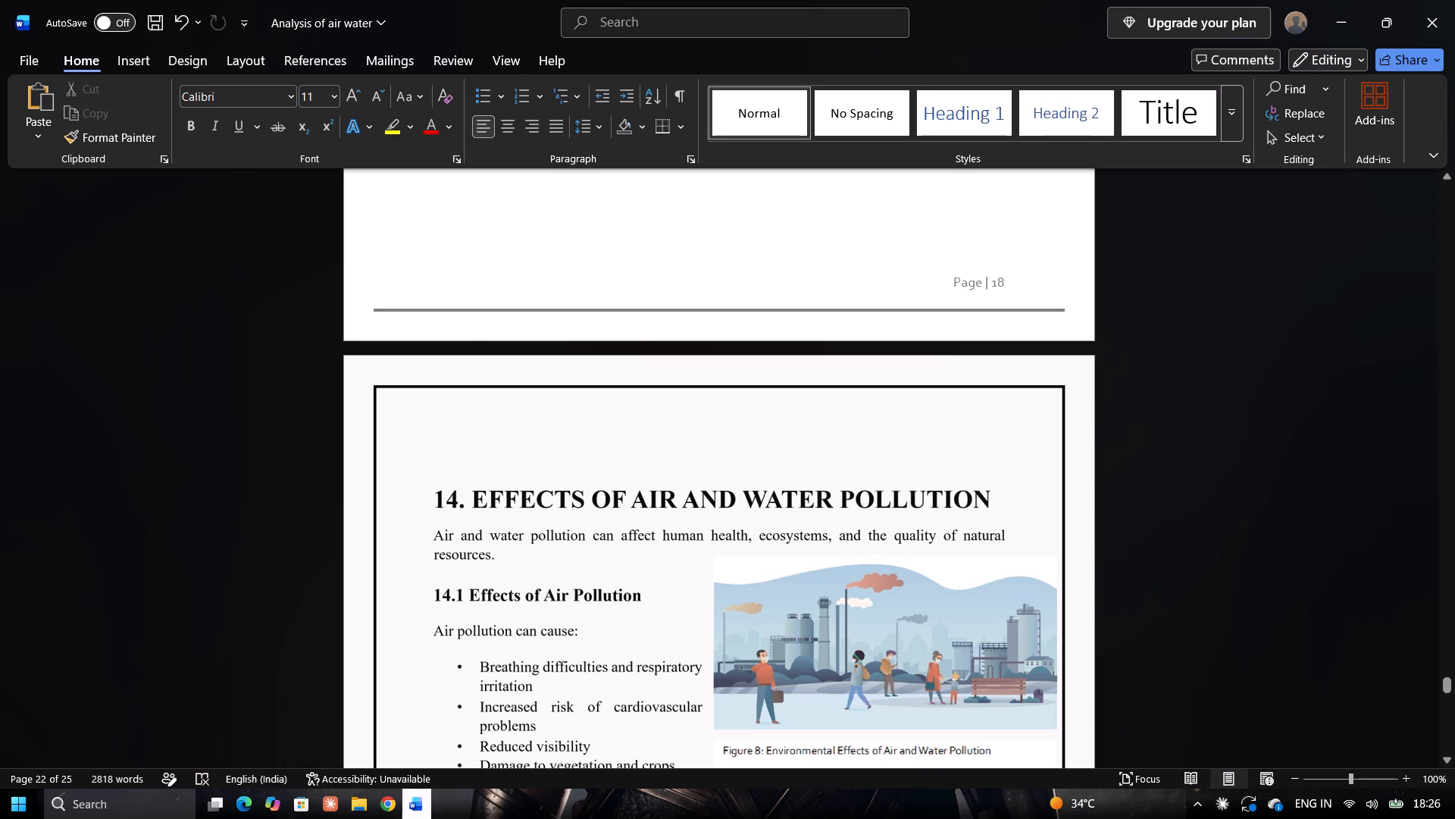
Try to select the heading and body text on the section 14 page, Effects of Air and Water Pollution.
click(430, 499)
click(454, 493)
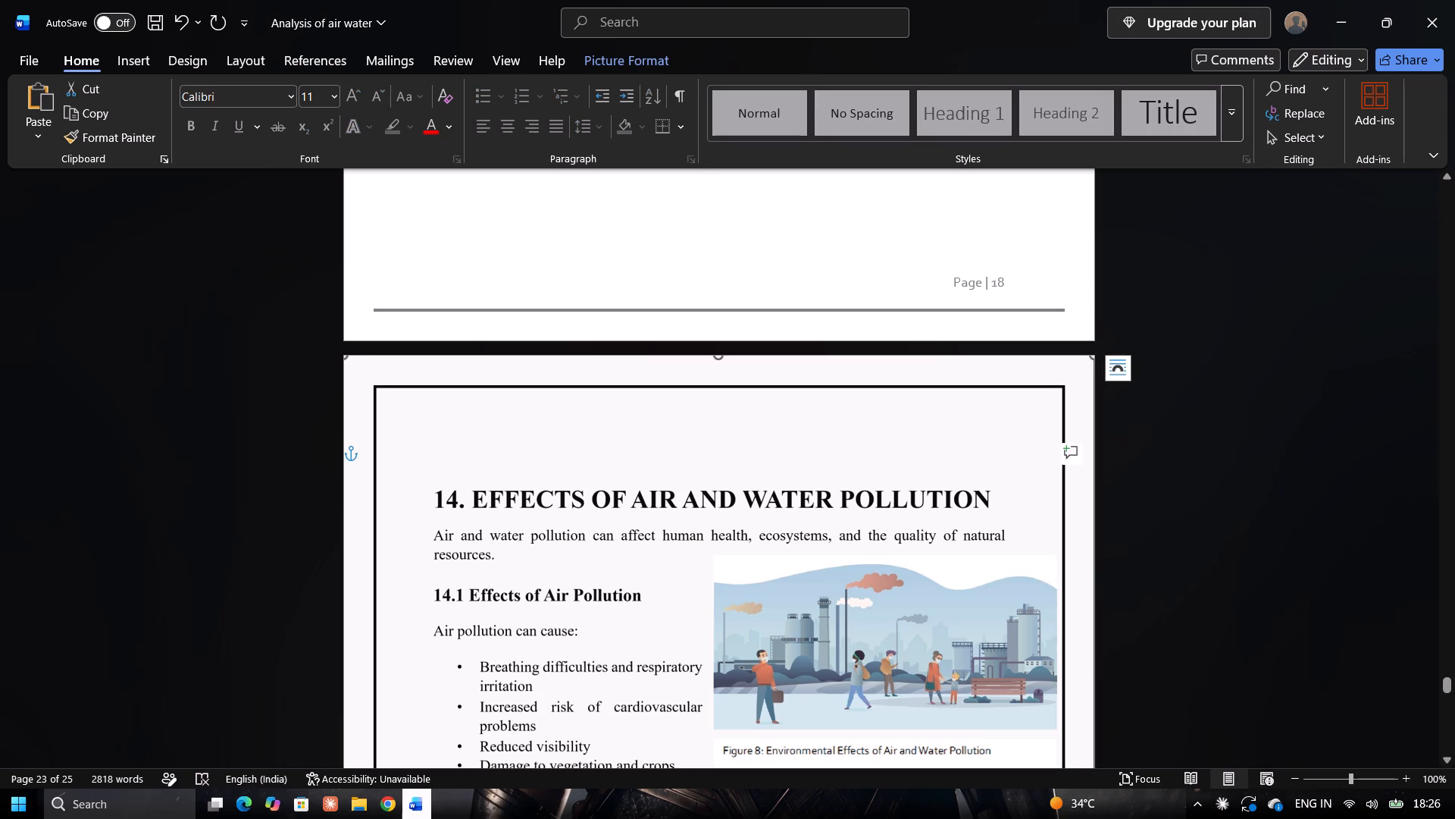
click(442, 494)
double_click(468, 498)
double_click(546, 507)
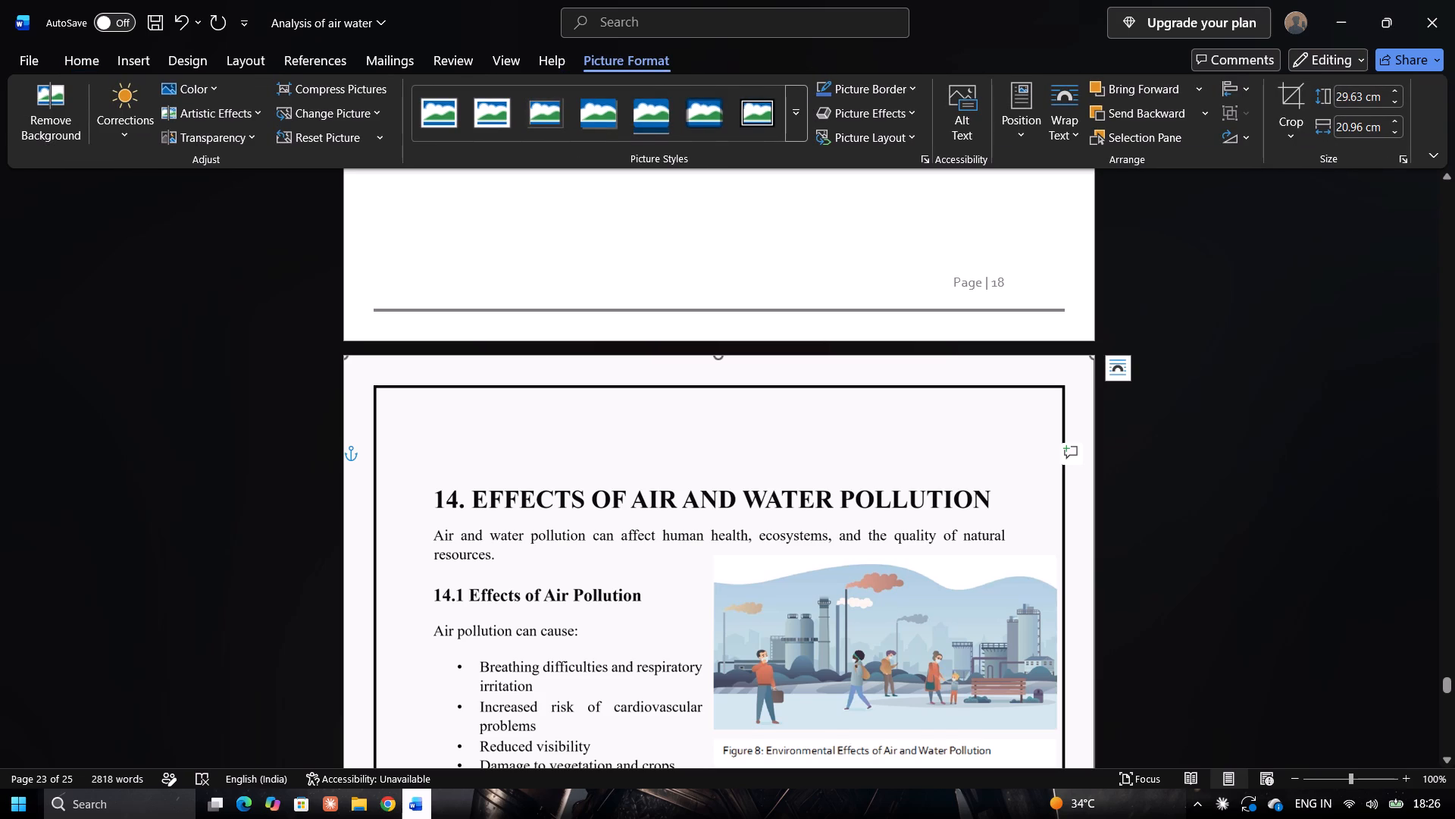
scroll(609, 507, down, 5)
triple_click(645, 487)
double_click(652, 486)
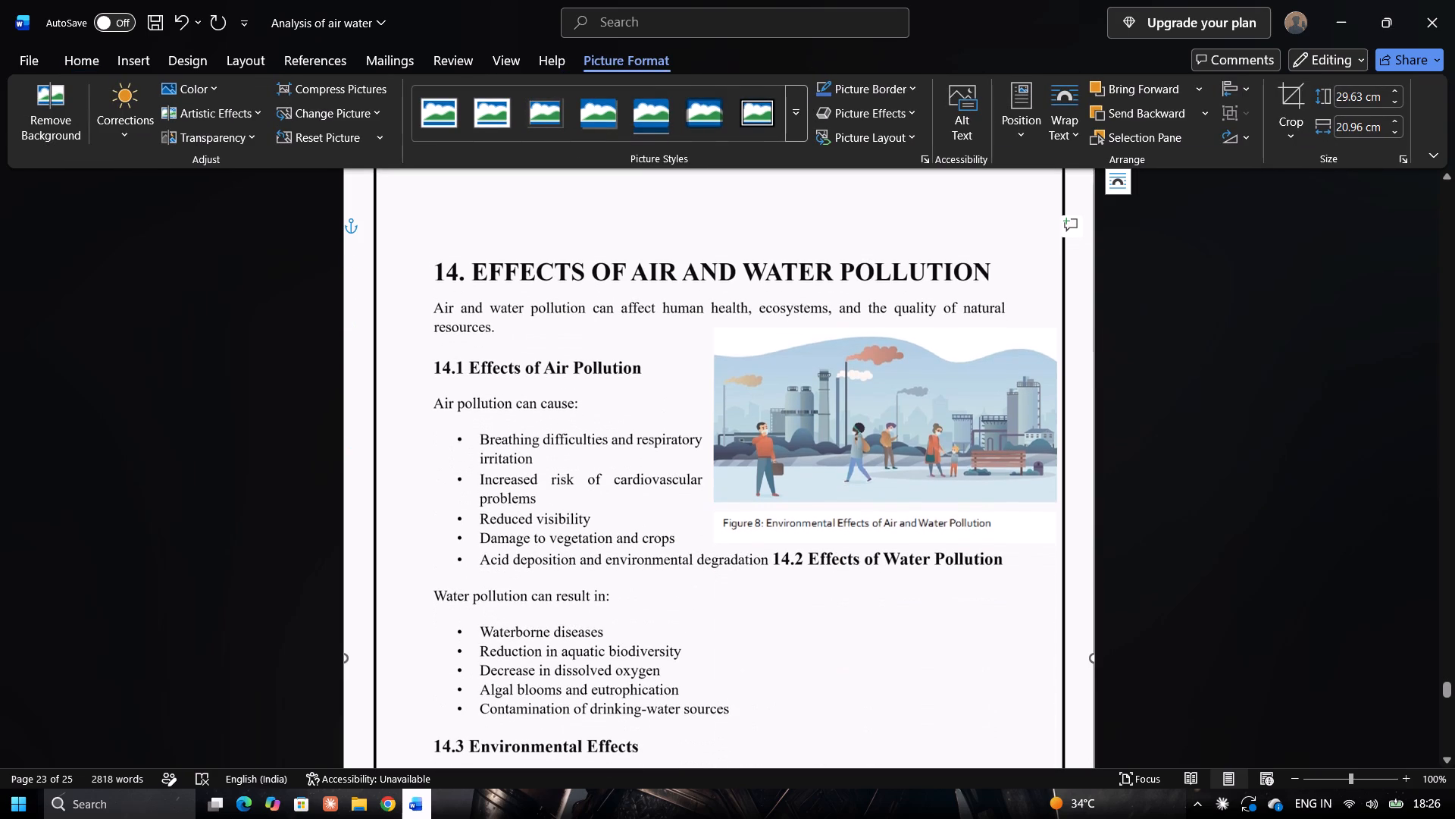
double_click(706, 475)
scroll(837, 470, down, 3)
scroll(837, 470, up, 1)
scroll(837, 470, down, 1)
click(814, 469)
double_click(831, 436)
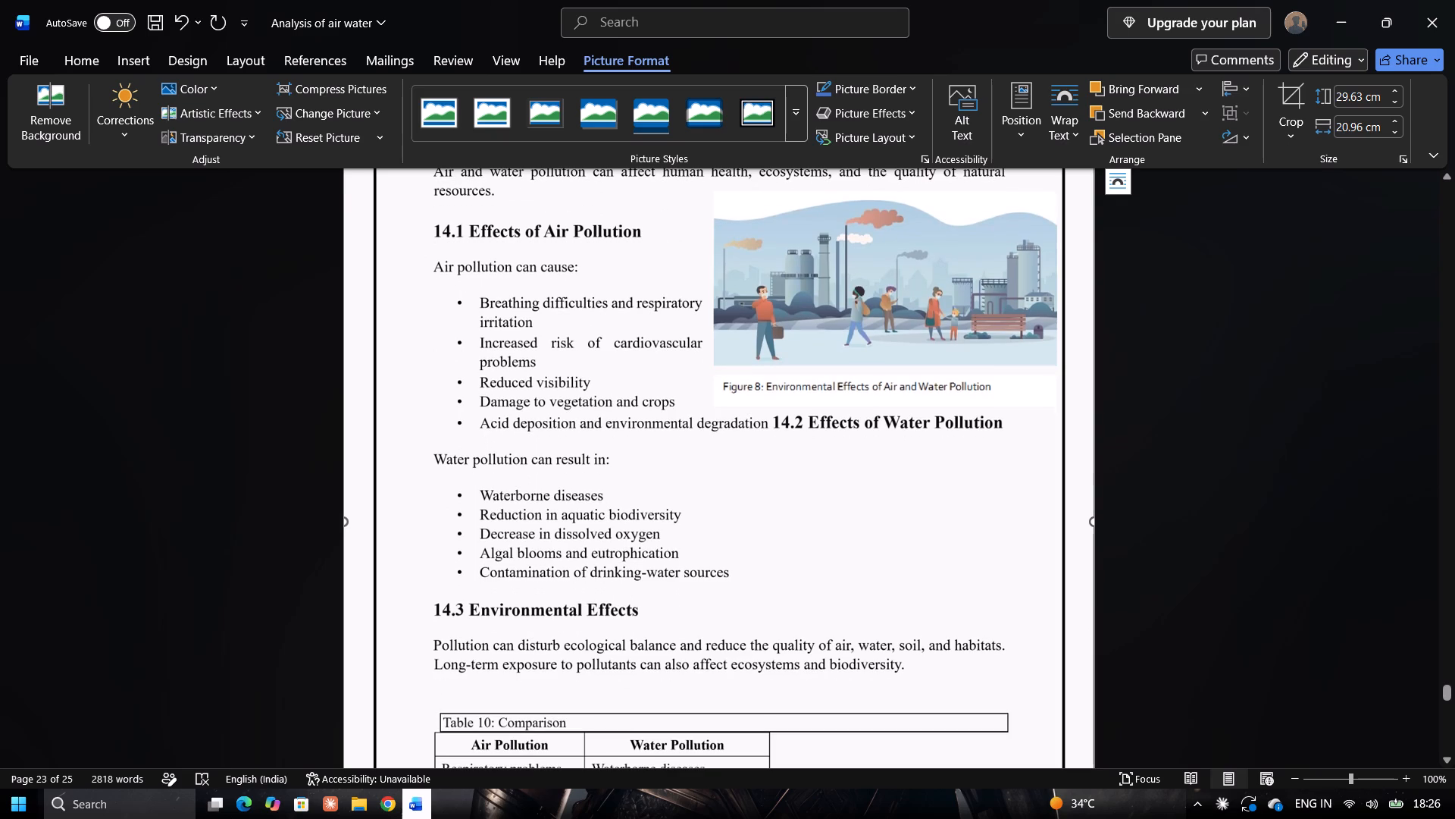
double_click(834, 431)
click(1369, 431)
click(745, 275)
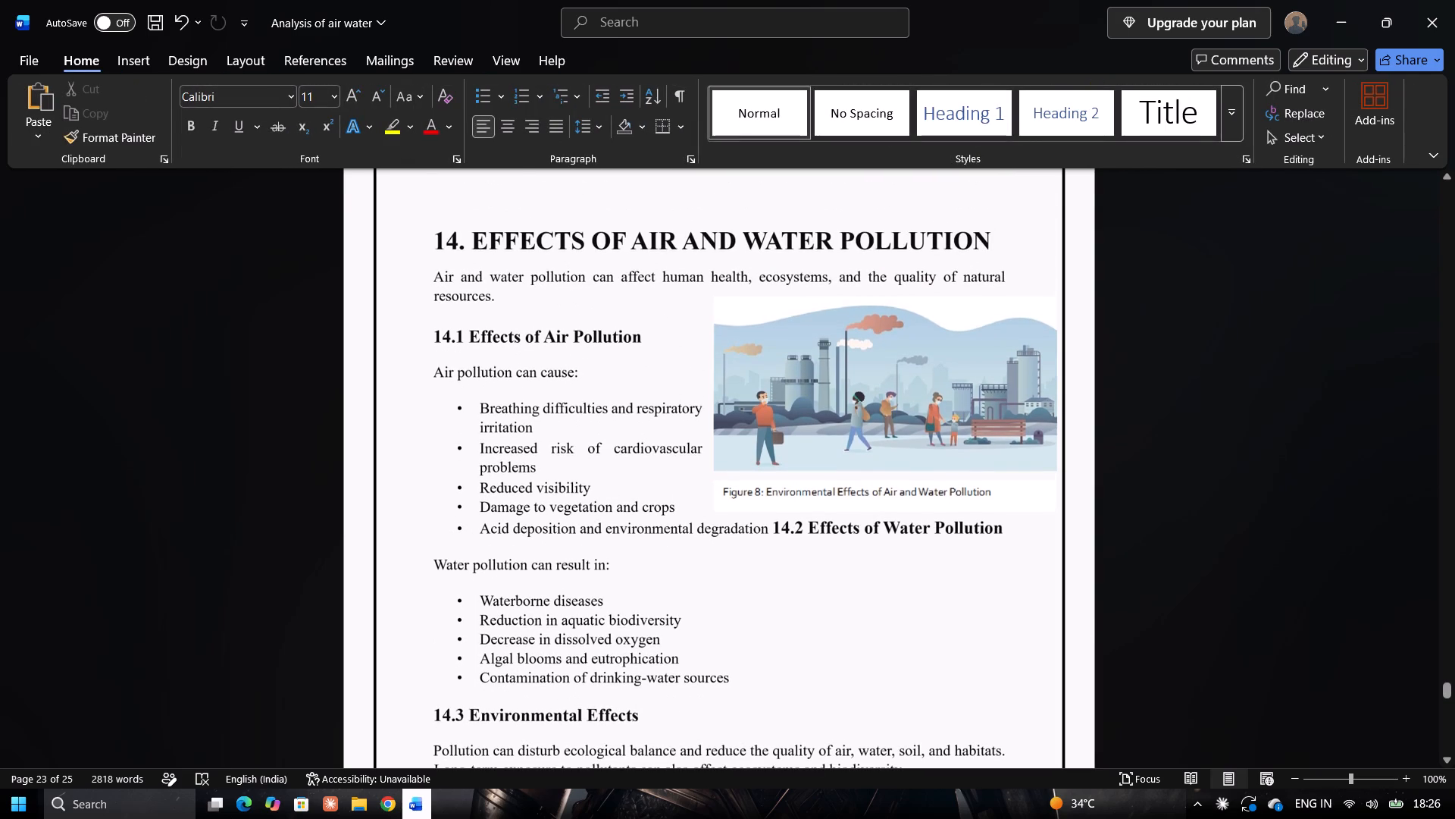
click(745, 275)
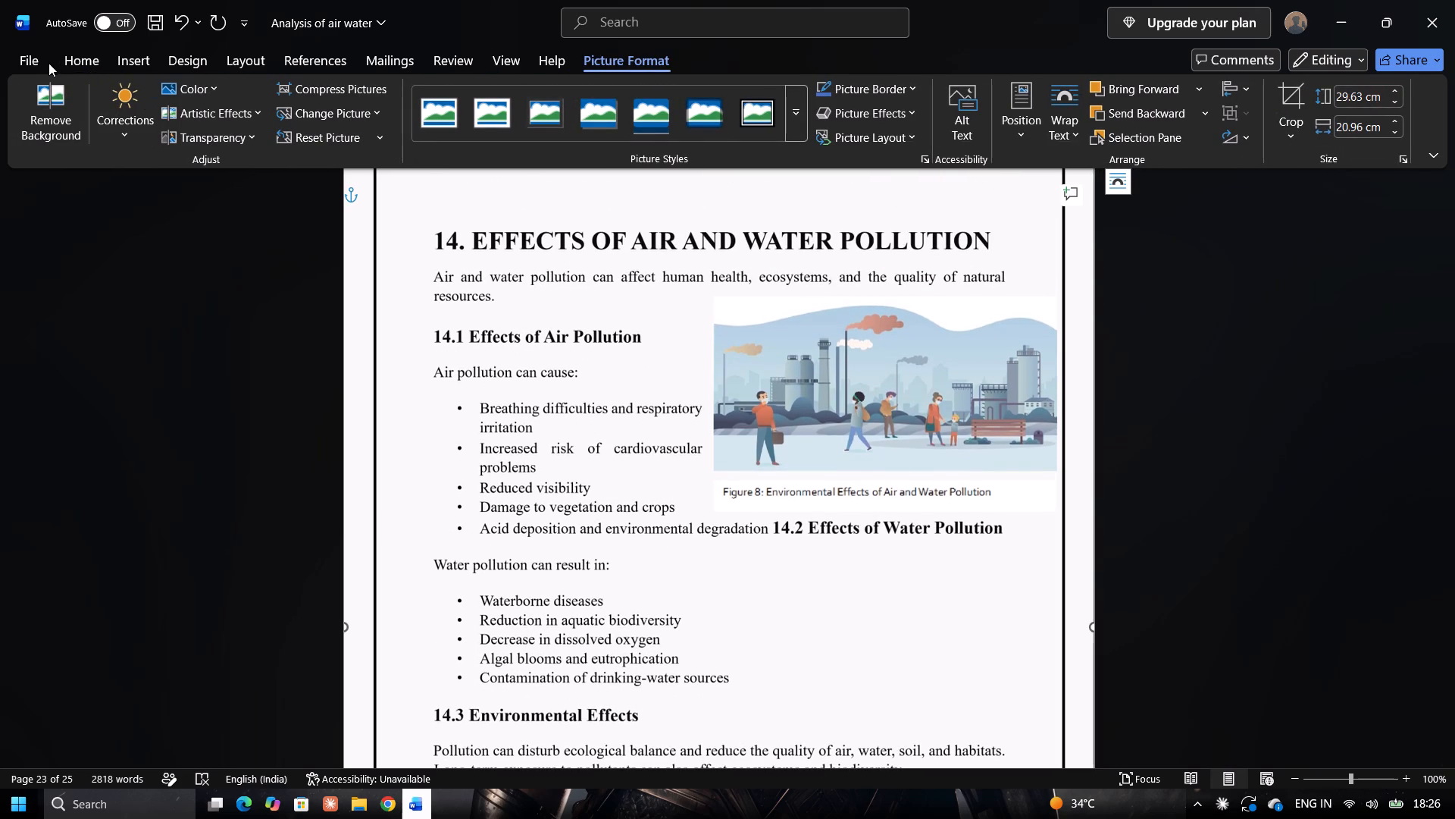
click(36, 62)
click(313, 441)
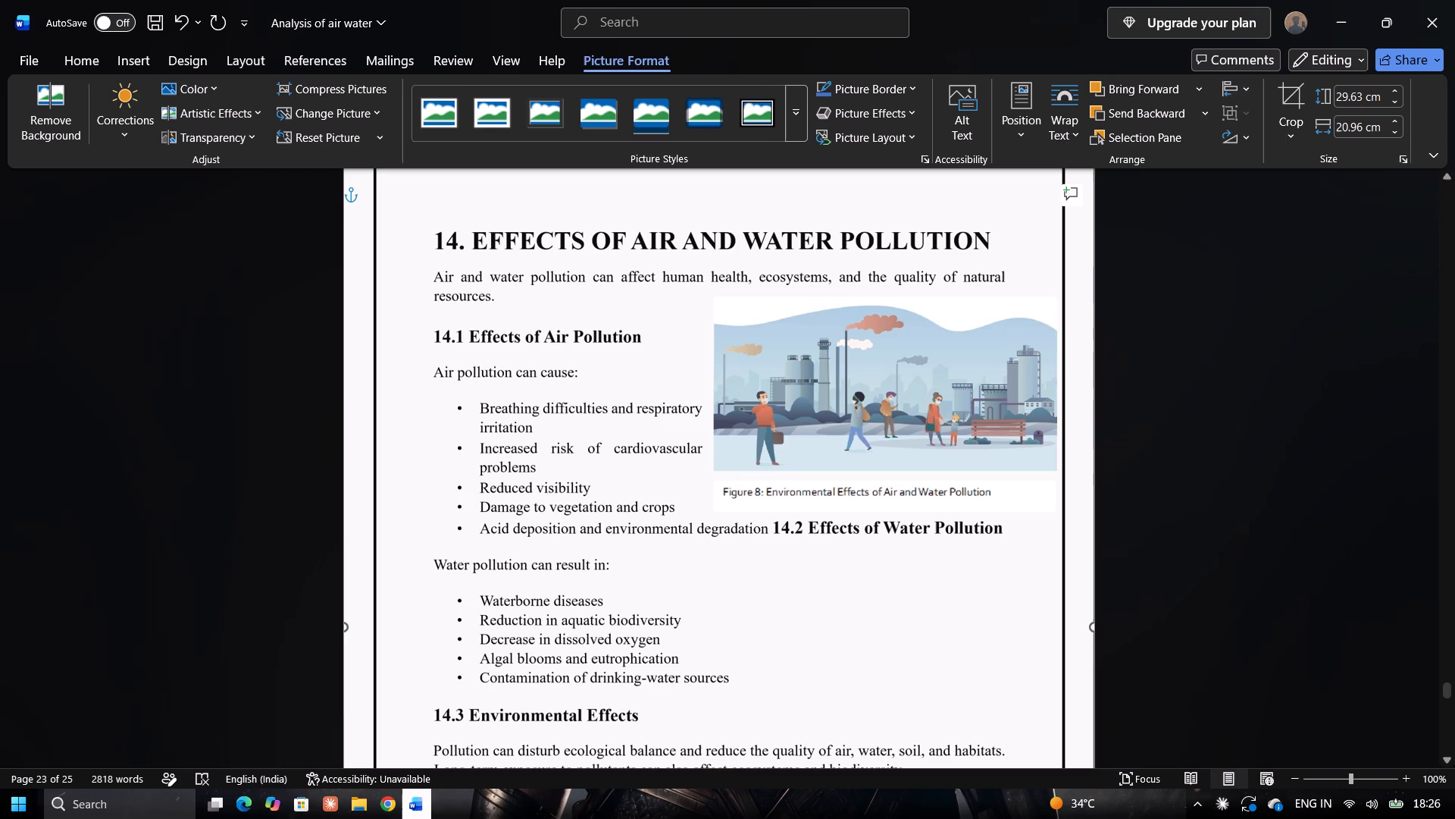
Return to the cover page and test selecting its title text and the "By" text box.
scroll(653, 368, up, 7)
drag(1448, 688, 1454, 477)
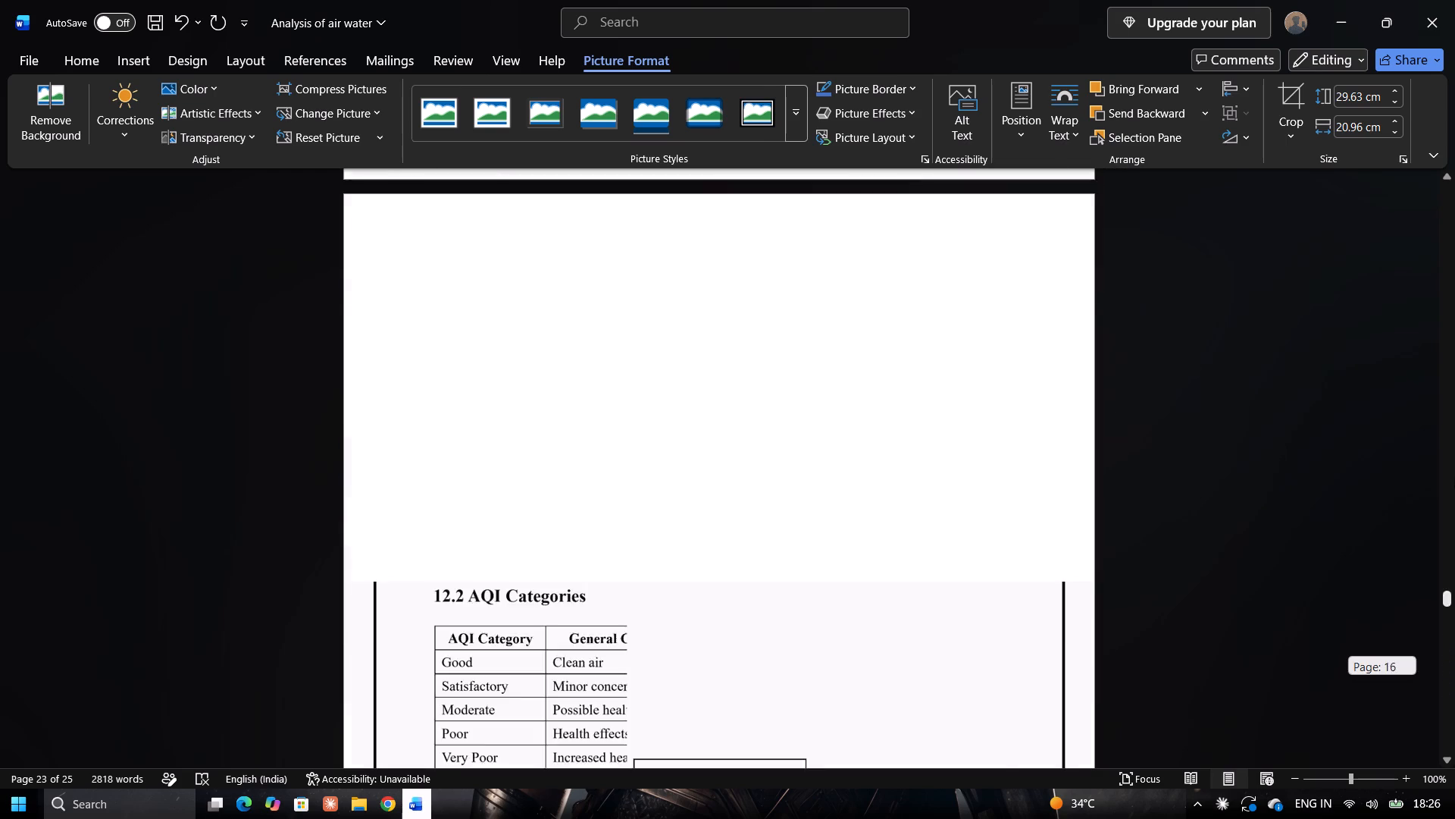
drag(1454, 477, 1454, 49)
click(749, 311)
triple_click(749, 311)
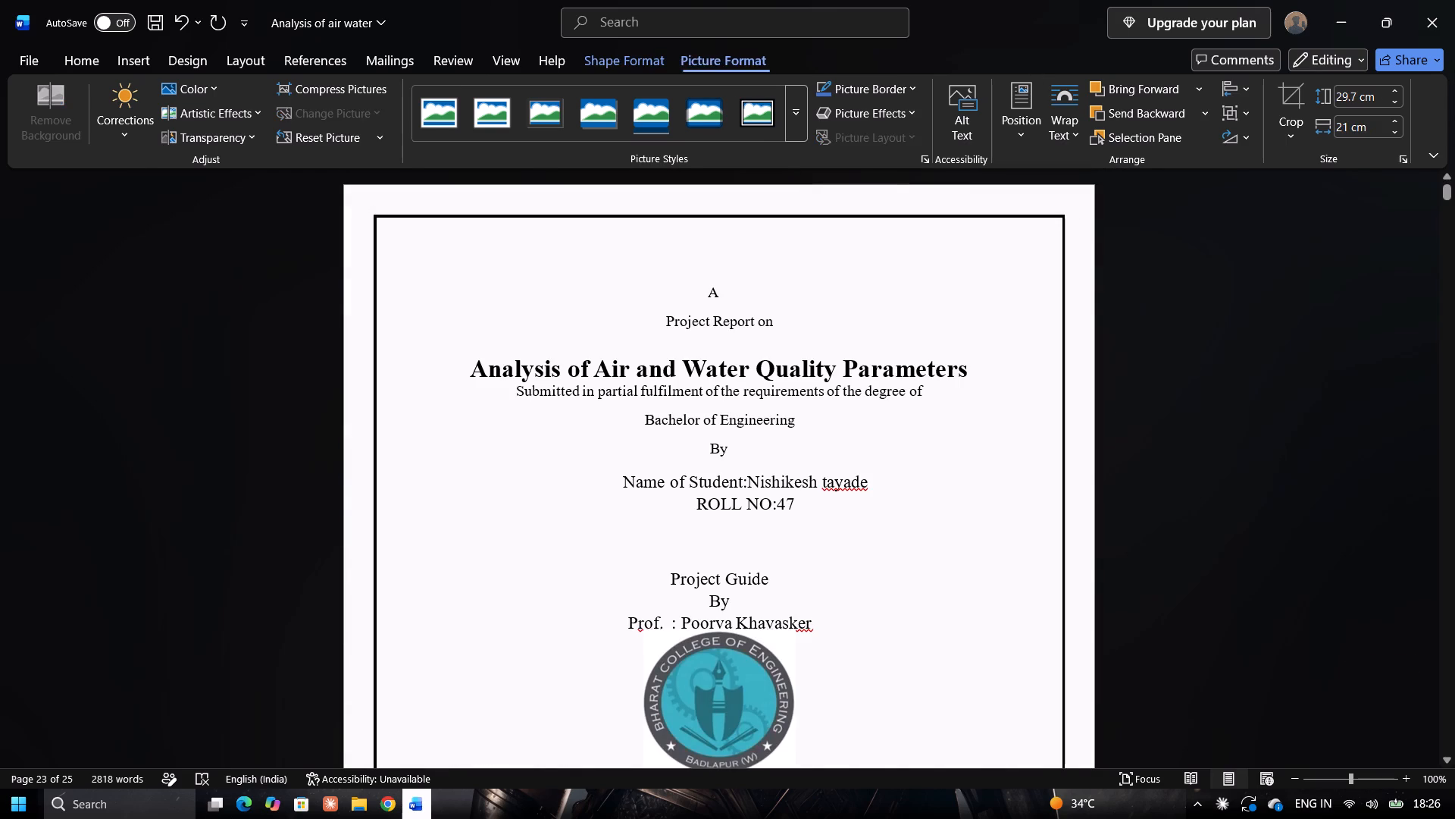
double_click(749, 311)
double_click(738, 374)
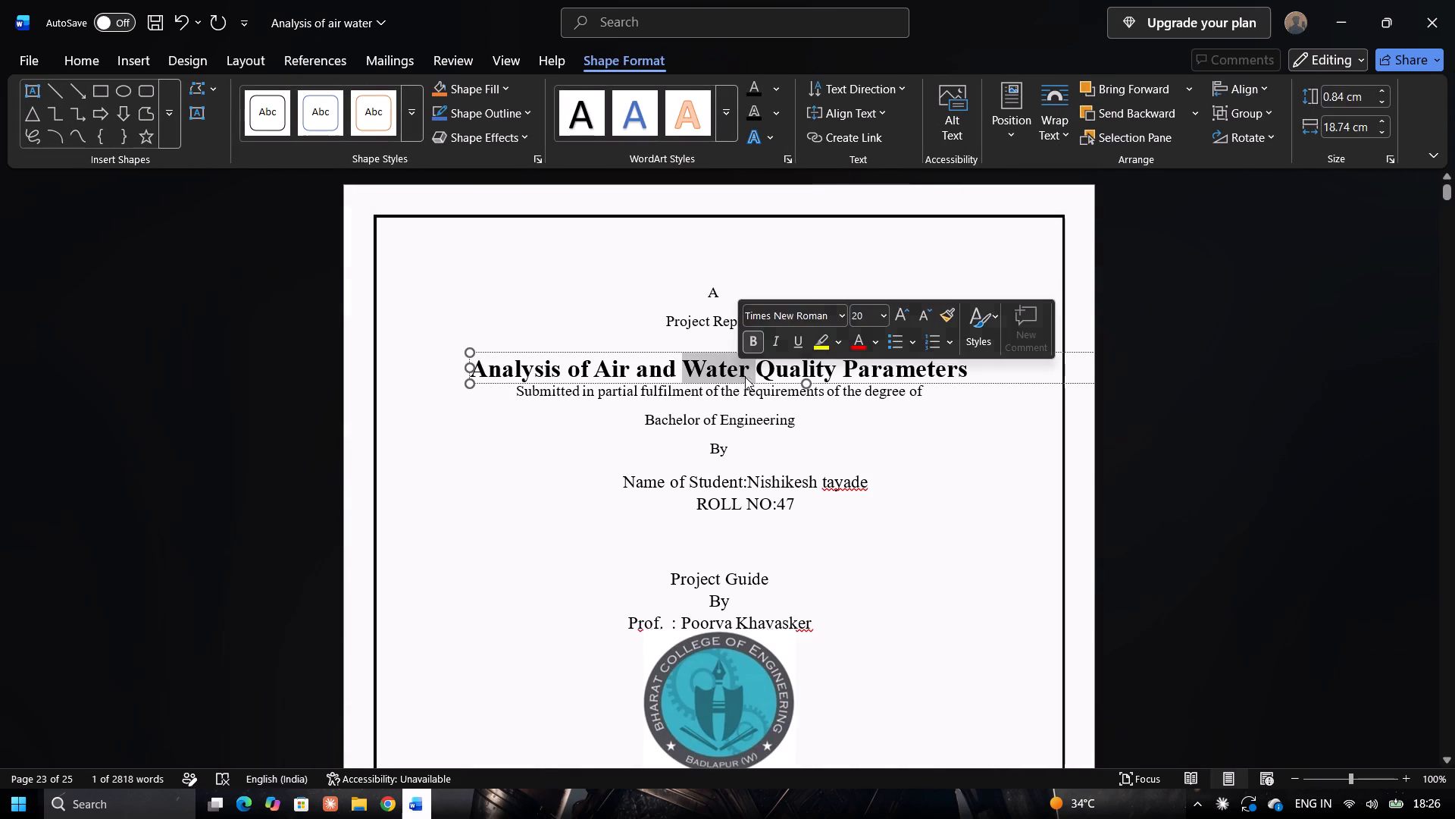
click(706, 444)
click(719, 444)
click(792, 463)
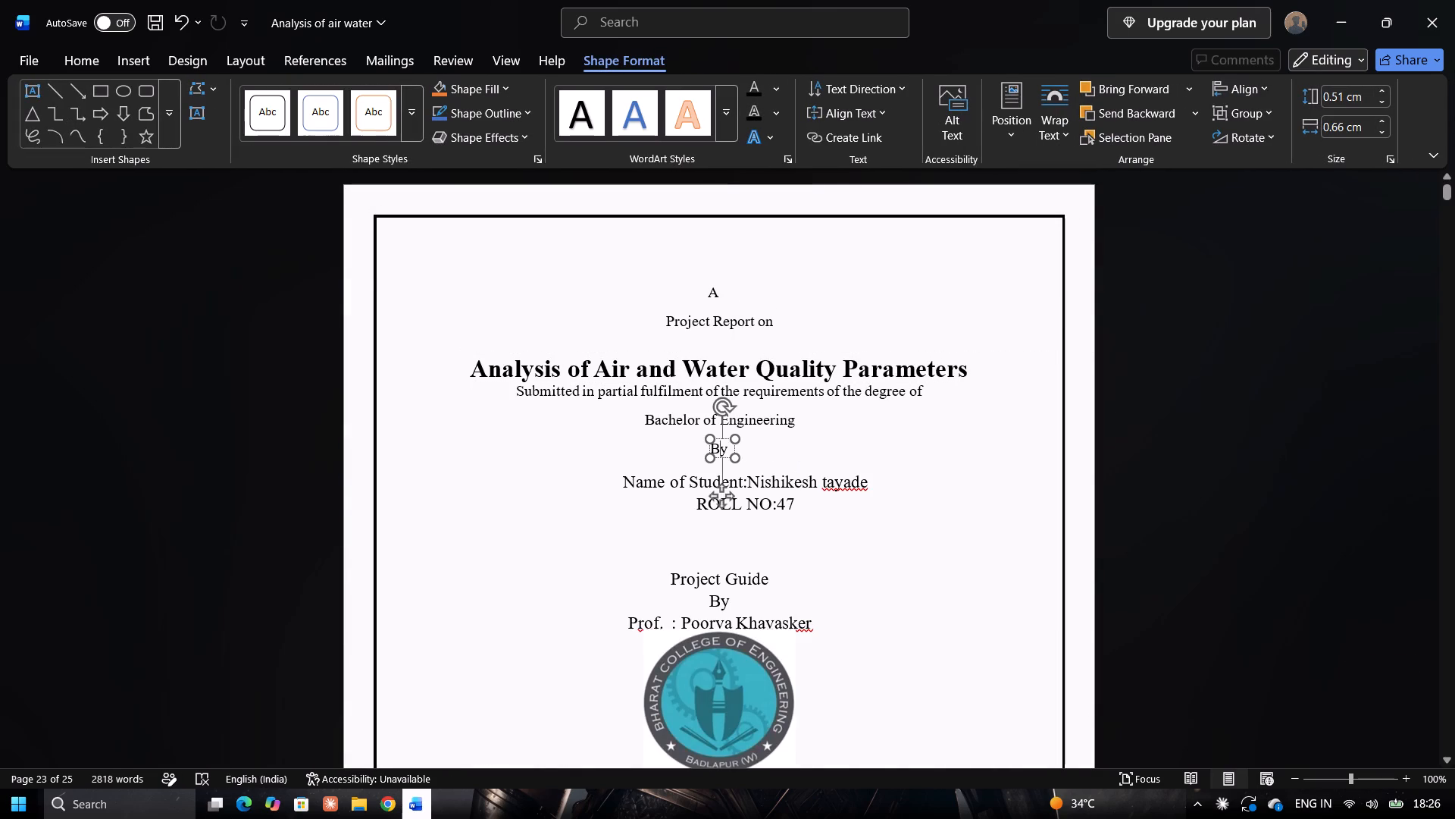
Look over the pages from the cover through the Table of Contents and Abstract to the start of the Introduction.
scroll(792, 463, down, 7)
scroll(792, 463, up, 1)
scroll(792, 463, down, 20)
scroll(792, 463, down, 1)
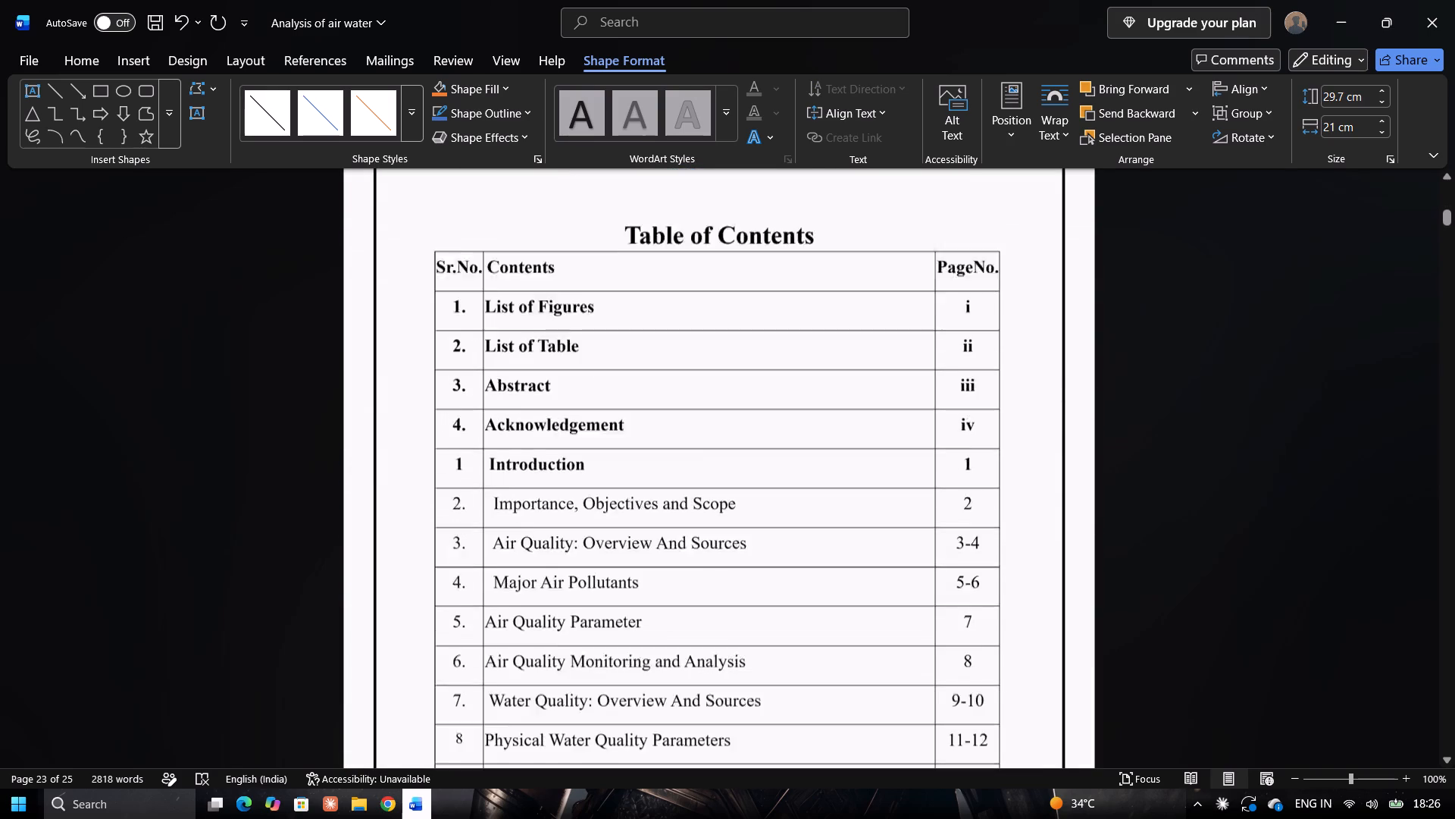
scroll(792, 463, up, 1)
scroll(792, 463, down, 18)
scroll(792, 463, down, 3)
scroll(792, 463, up, 1)
scroll(792, 463, down, 2)
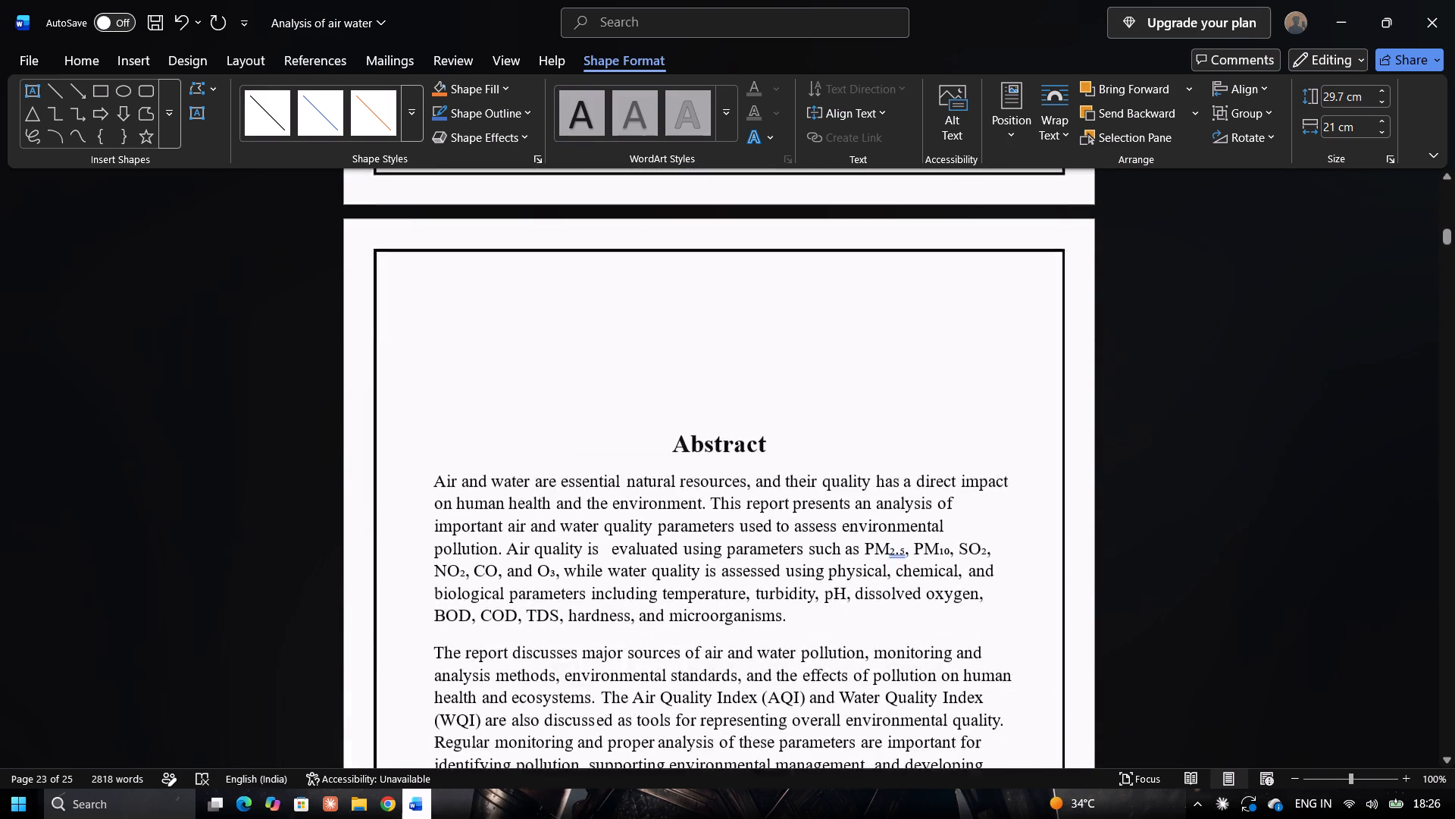
scroll(792, 463, down, 19)
scroll(792, 463, up, 1)
scroll(792, 463, down, 9)
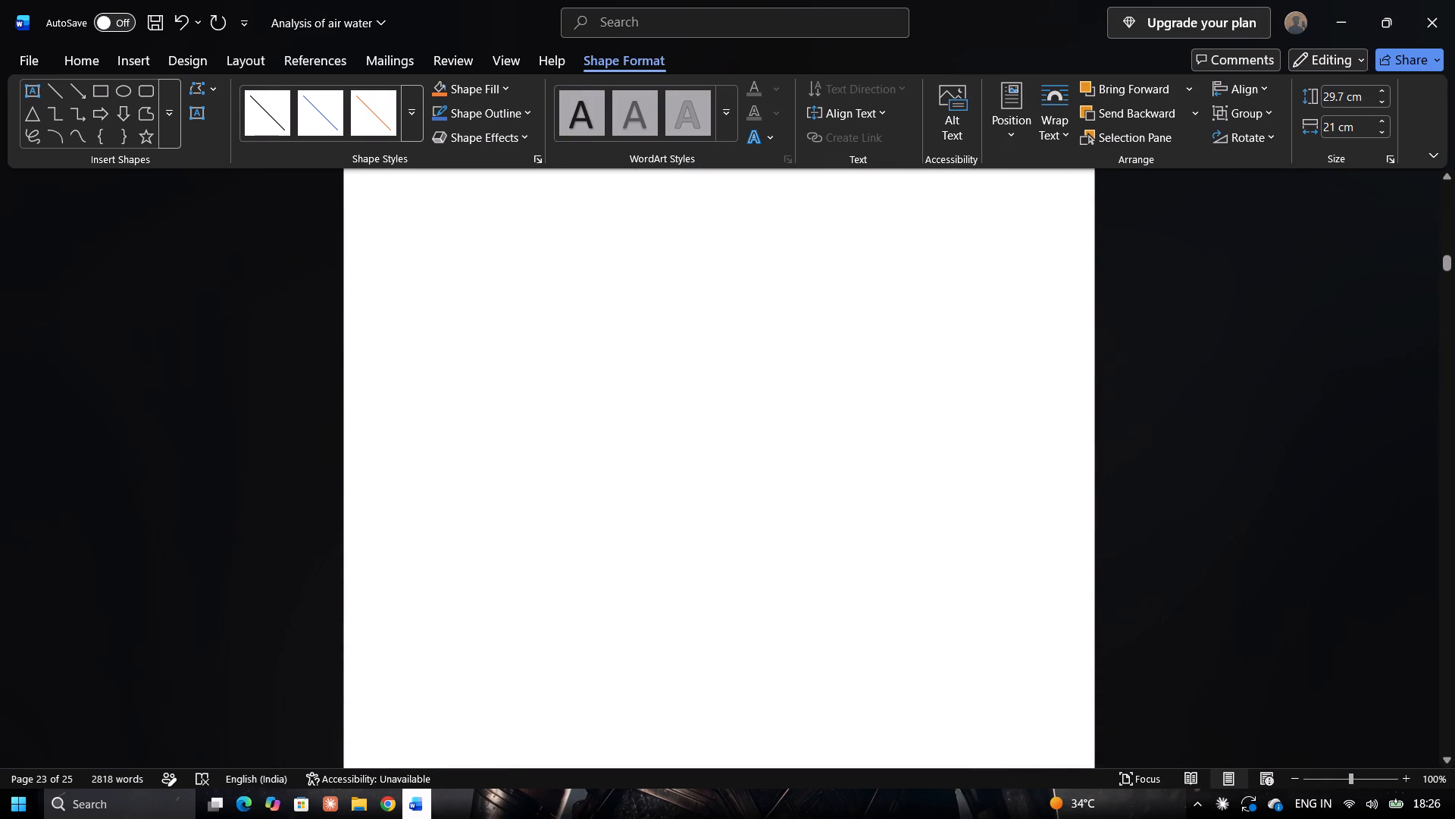
scroll(794, 462, down, 1)
scroll(996, 457, down, 11)
scroll(986, 482, up, 1)
scroll(985, 485, down, 1)
scroll(984, 487, up, 1)
scroll(980, 488, down, 1)
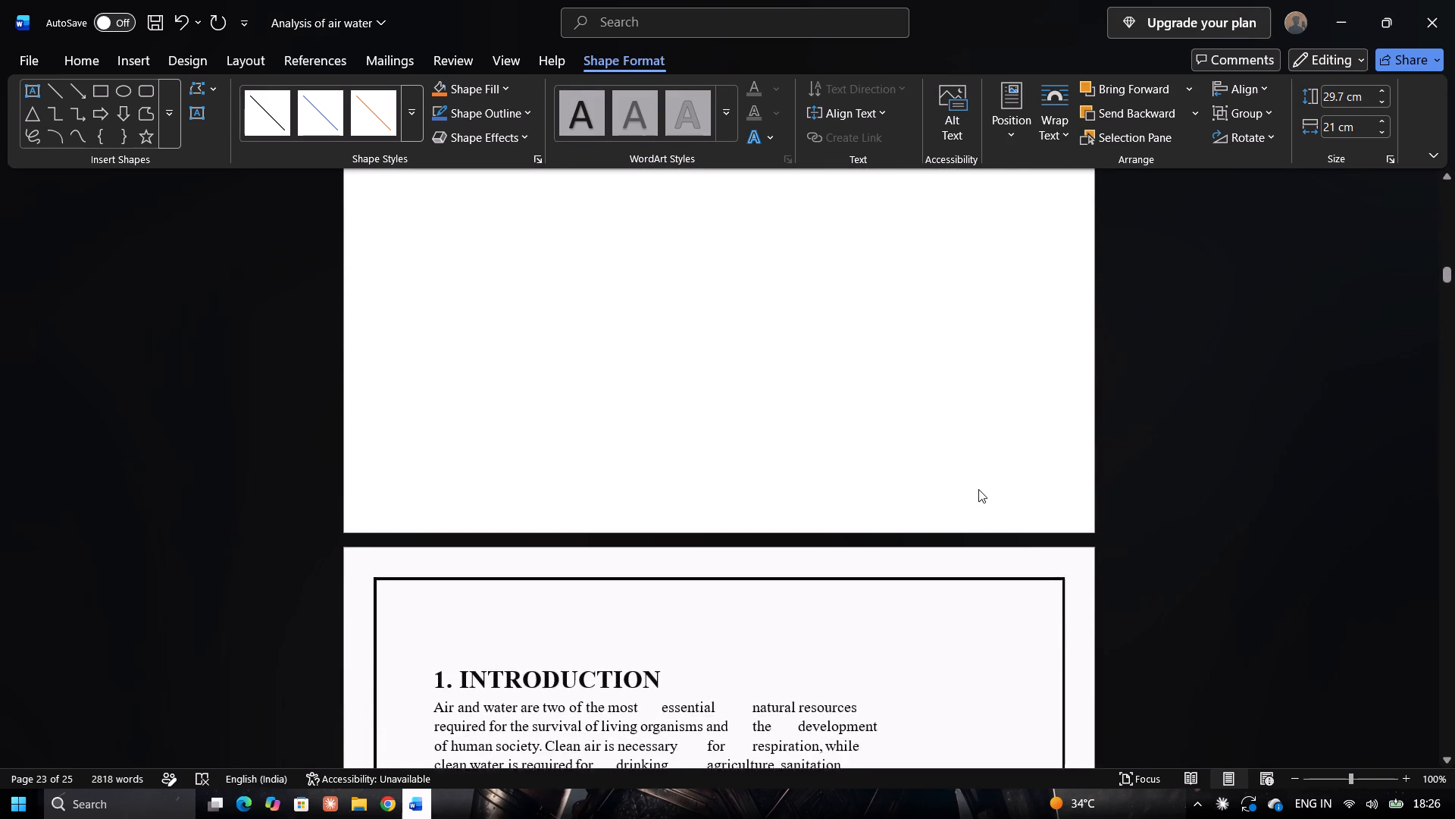
scroll(978, 489, up, 17)
scroll(978, 491, up, 4)
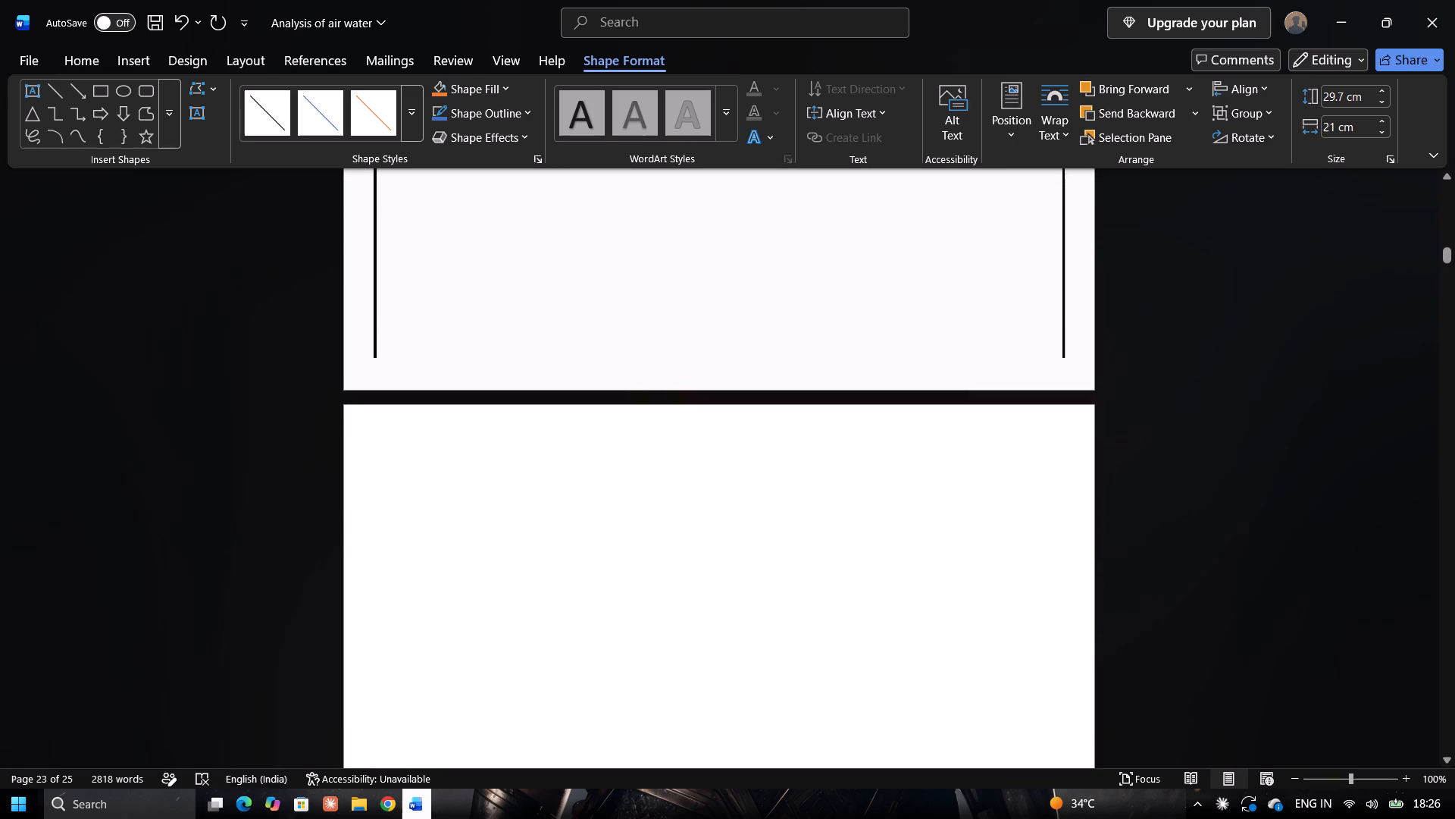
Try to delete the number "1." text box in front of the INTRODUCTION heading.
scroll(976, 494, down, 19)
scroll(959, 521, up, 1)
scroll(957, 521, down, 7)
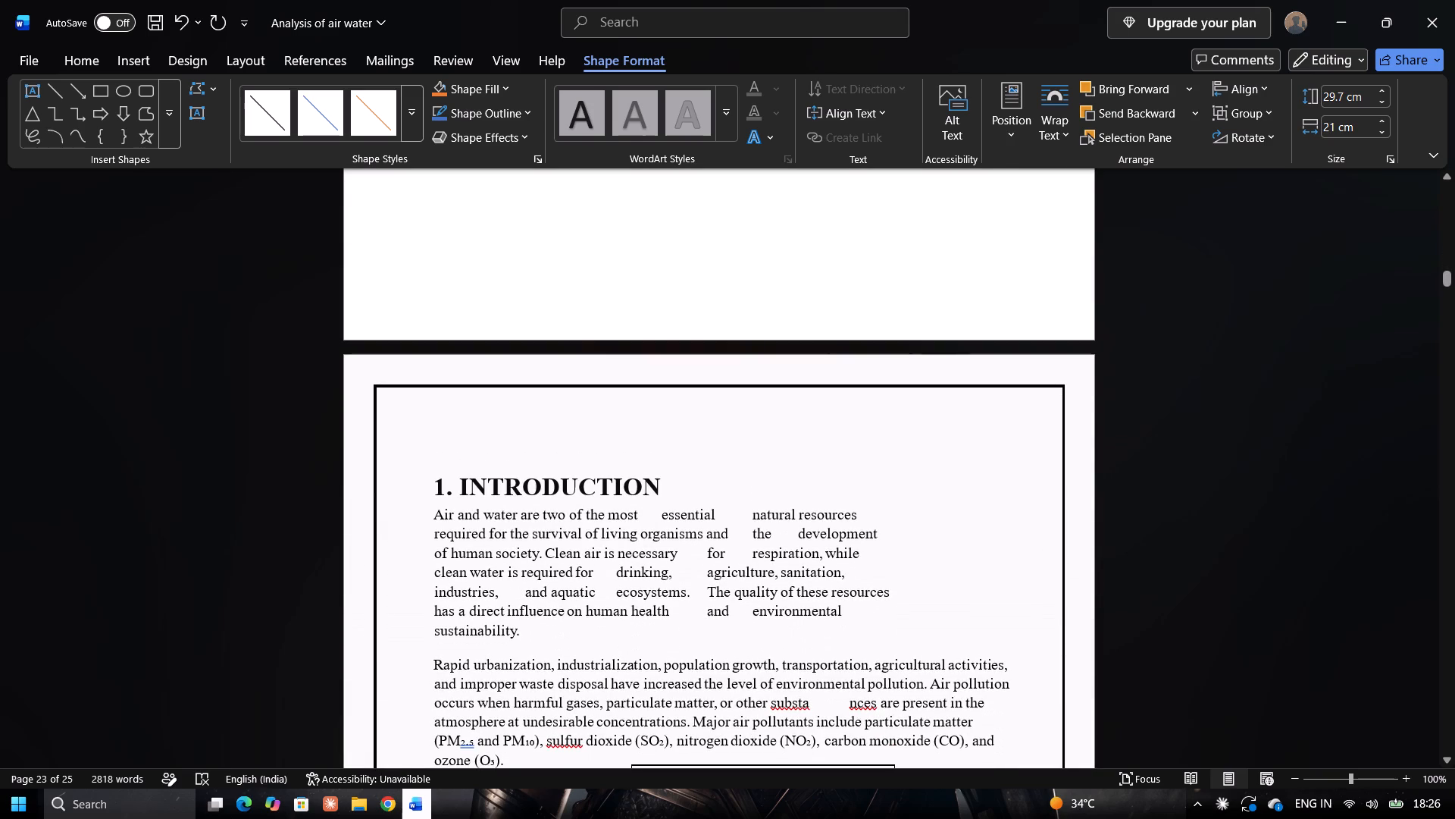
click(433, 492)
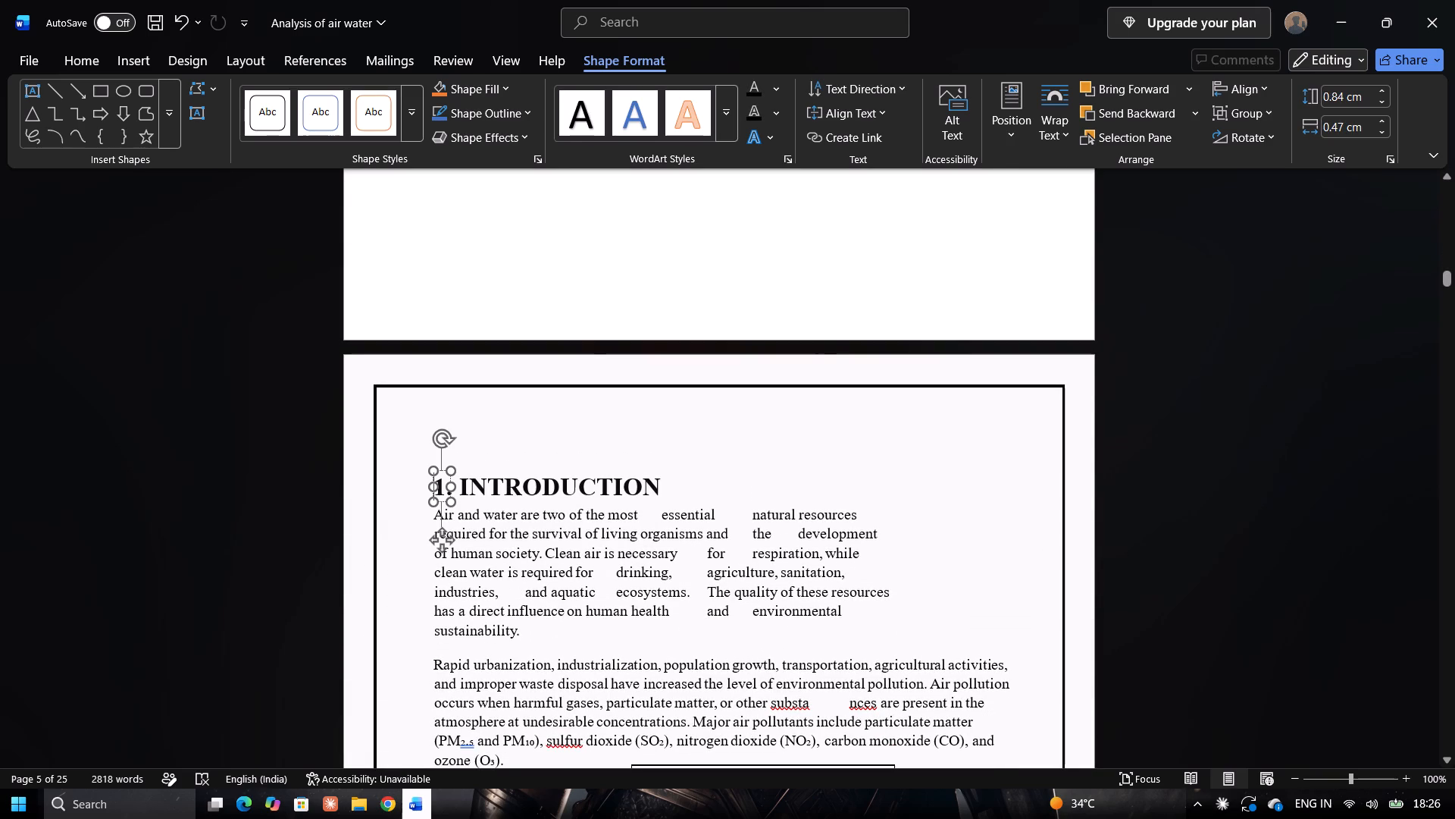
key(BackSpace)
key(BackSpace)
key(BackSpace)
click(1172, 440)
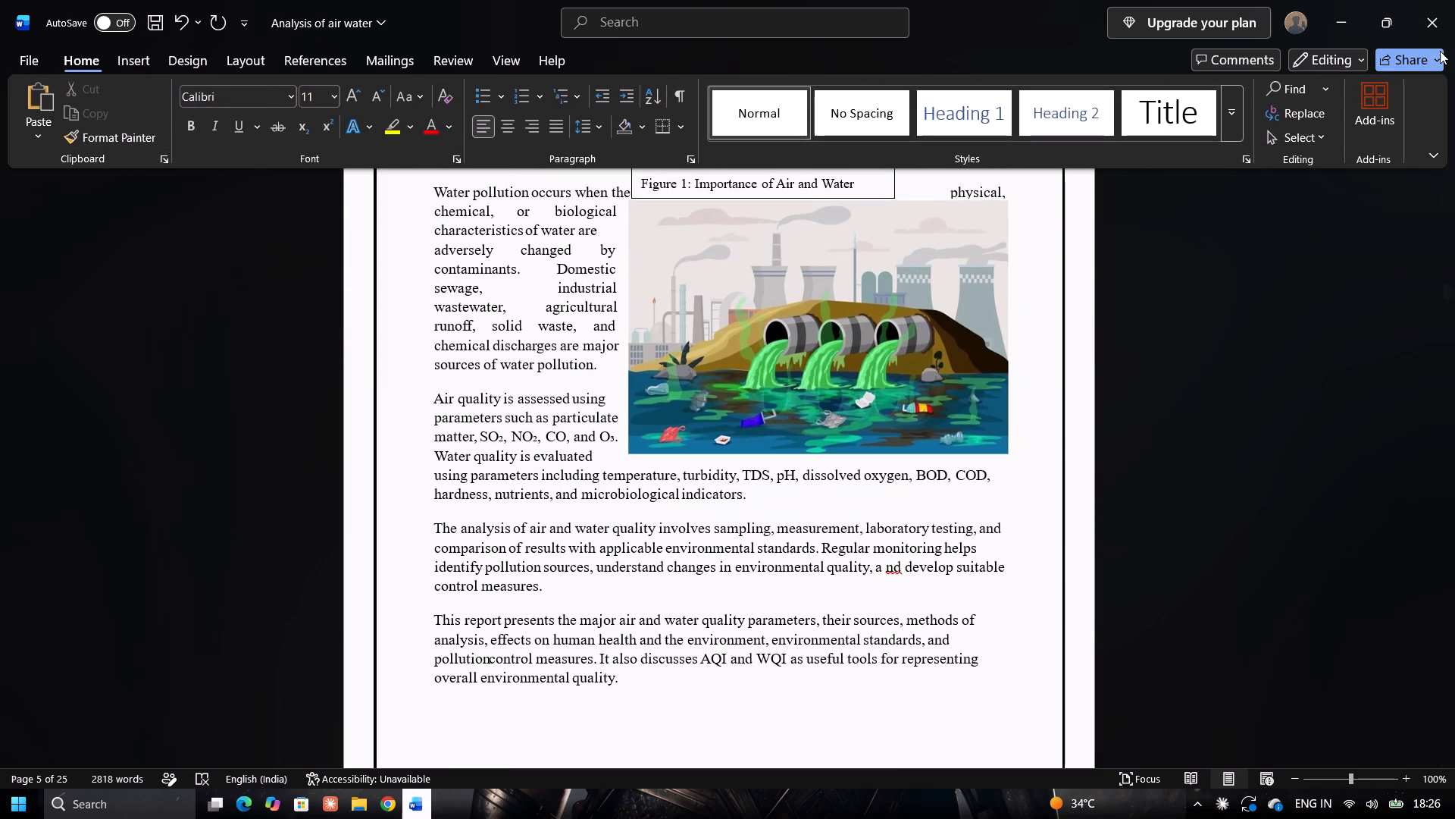
Close the "Analysis of air water" report without saving the changes.
scroll(1286, 494, up, 6)
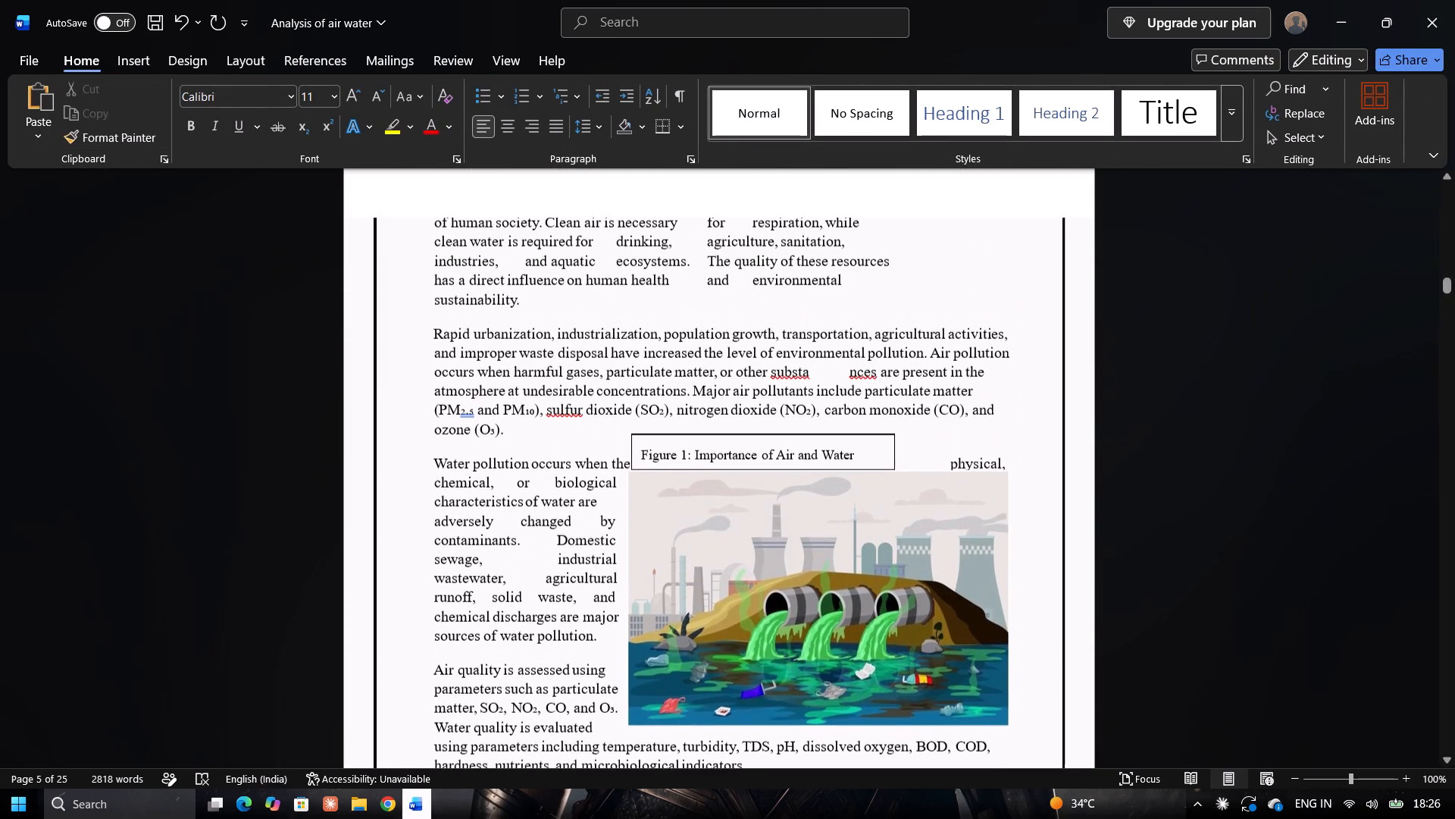
click(1454, 1)
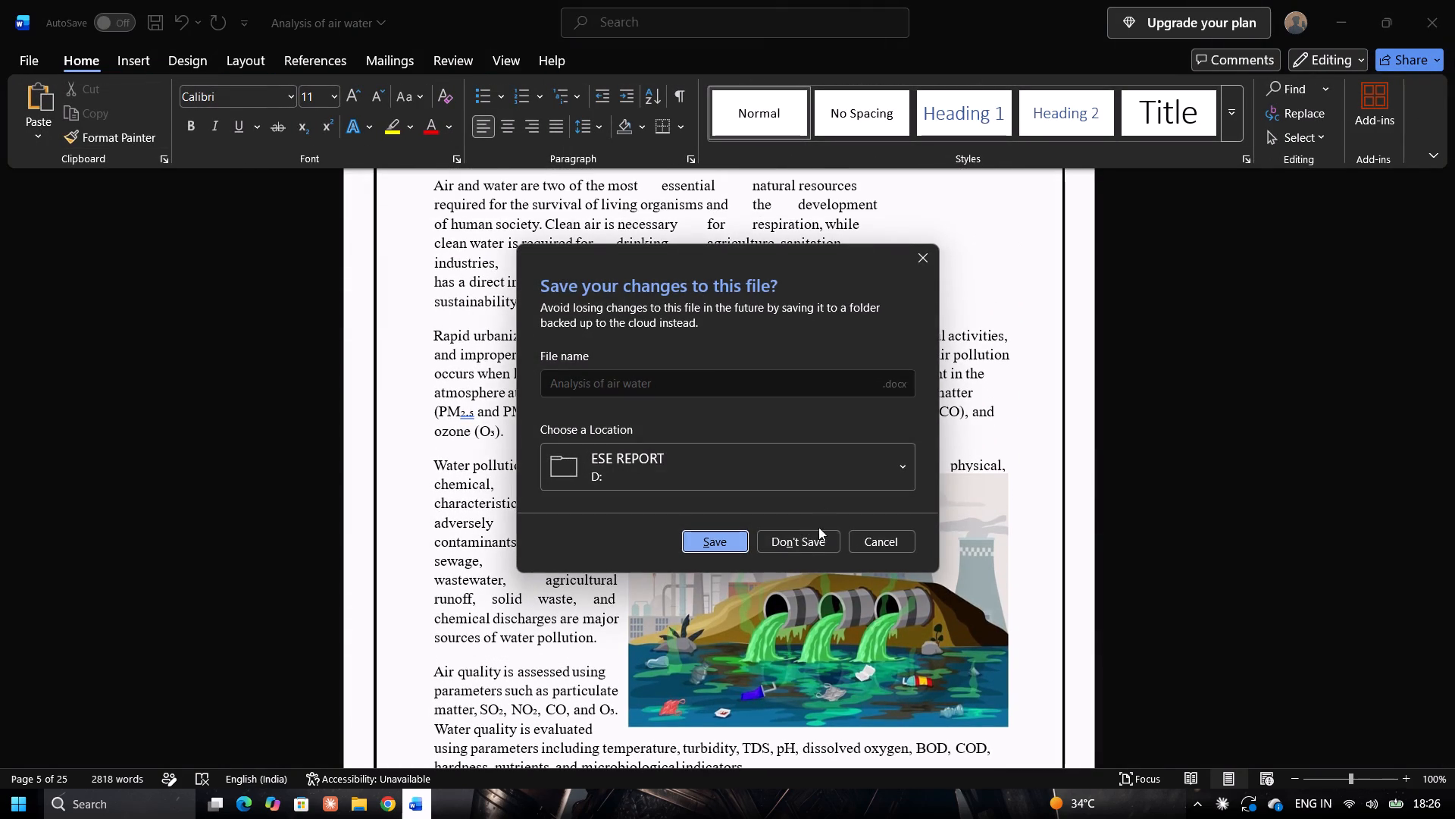
click(793, 541)
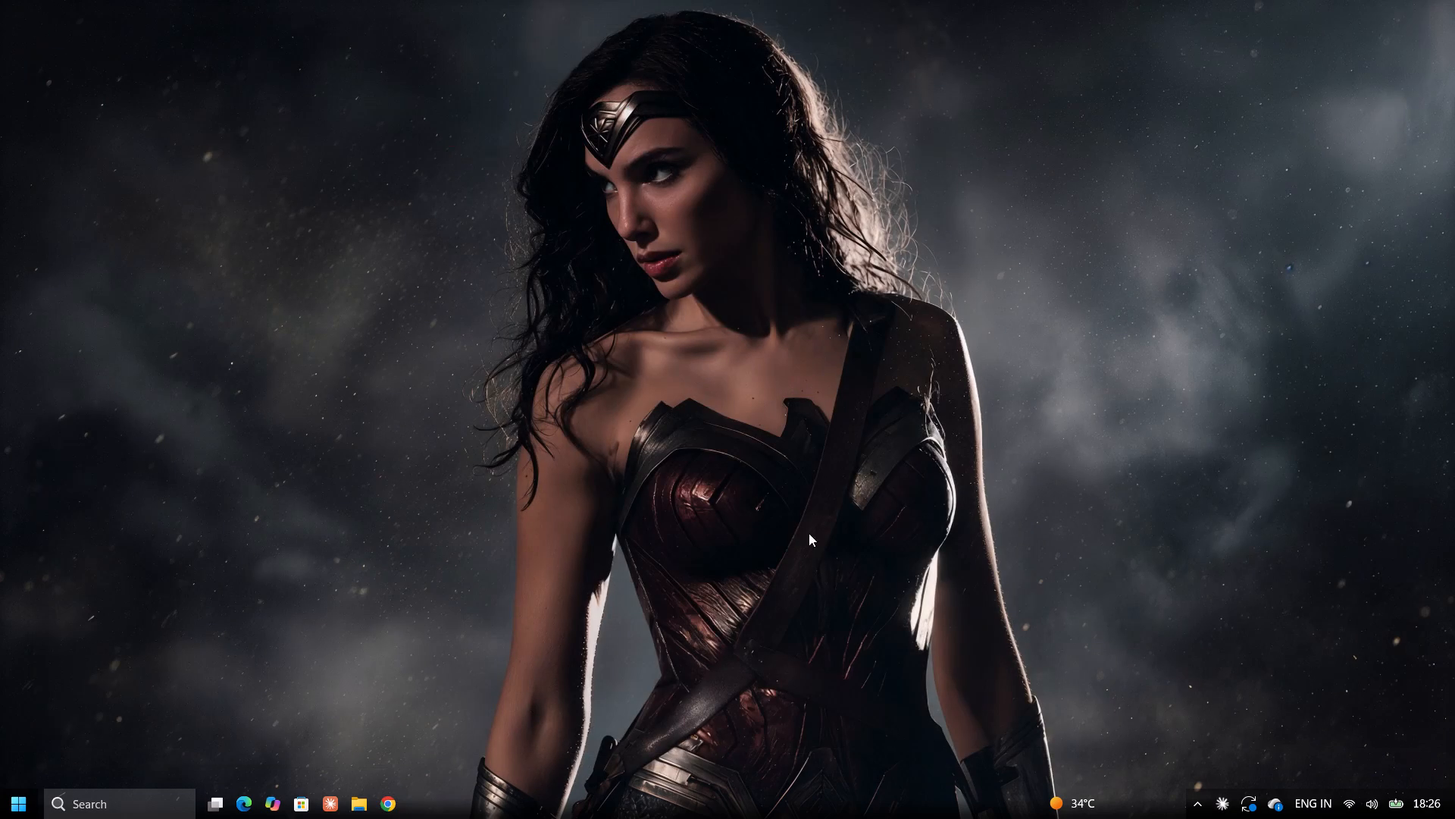
Relaunch Word and open the Climate_Change_Impact_and_Adaptation_Report main PDF from the ESE REPORT folder on drive D.
click(95, 818)
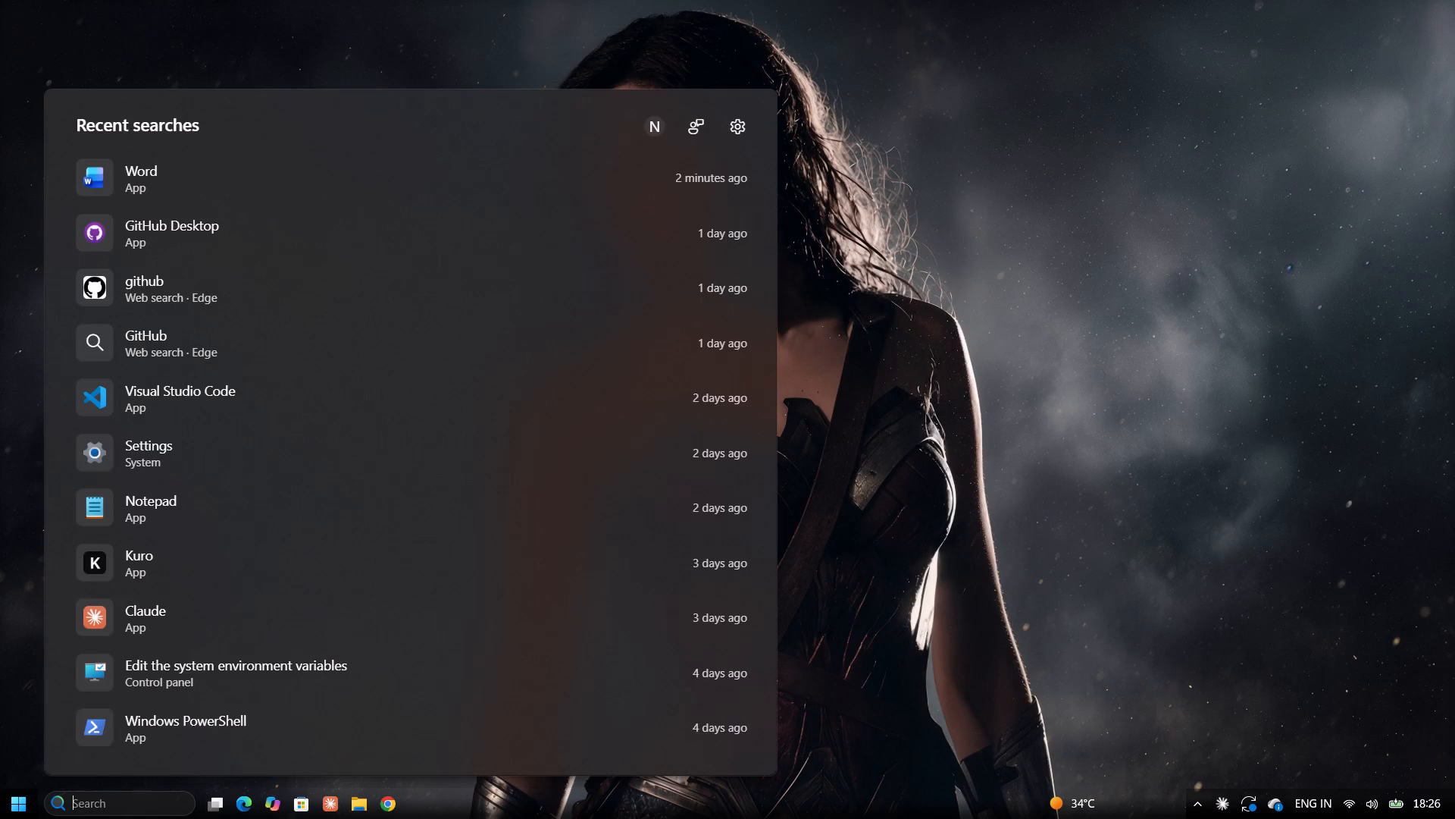
click(191, 185)
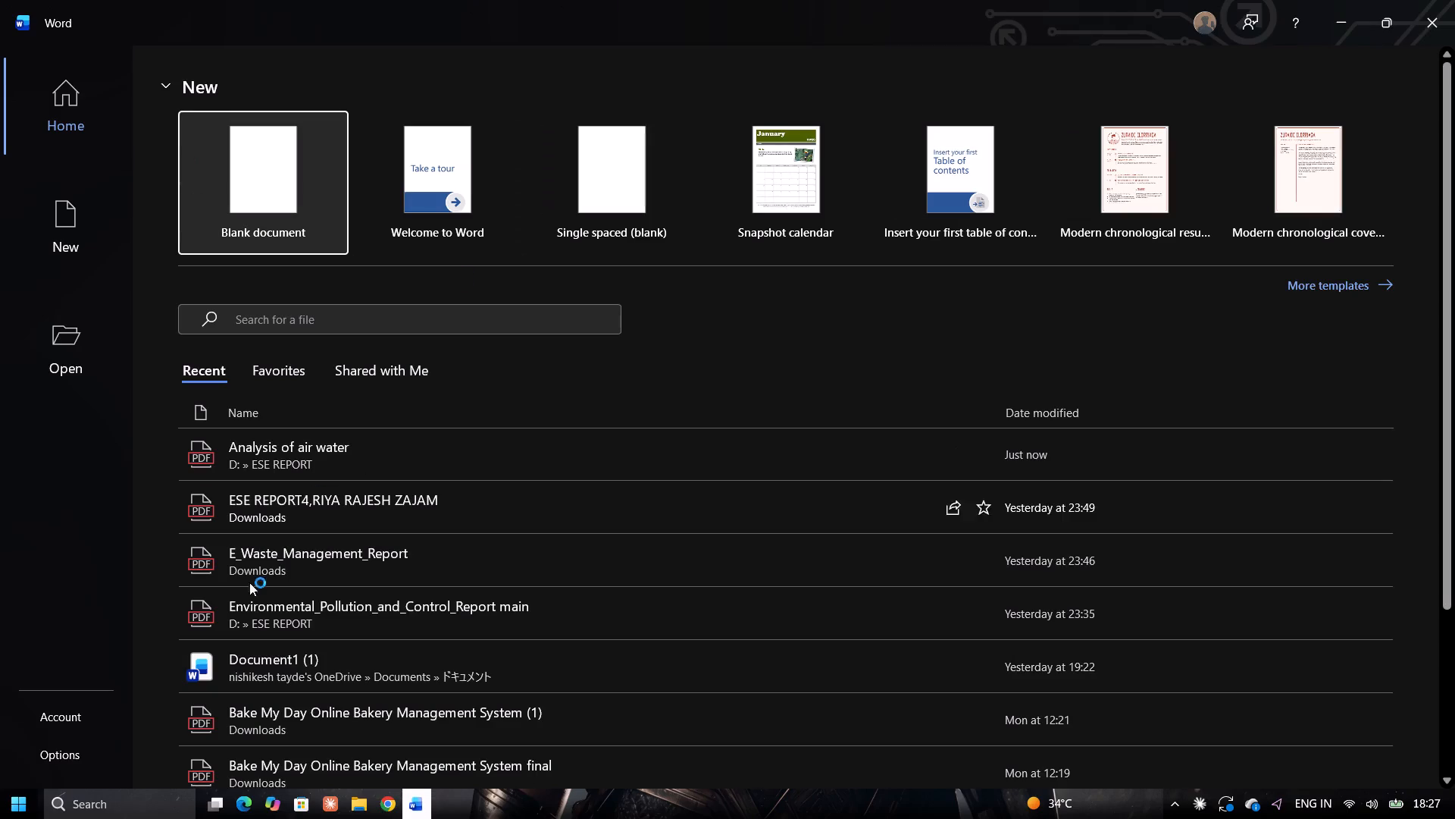
click(56, 363)
click(186, 428)
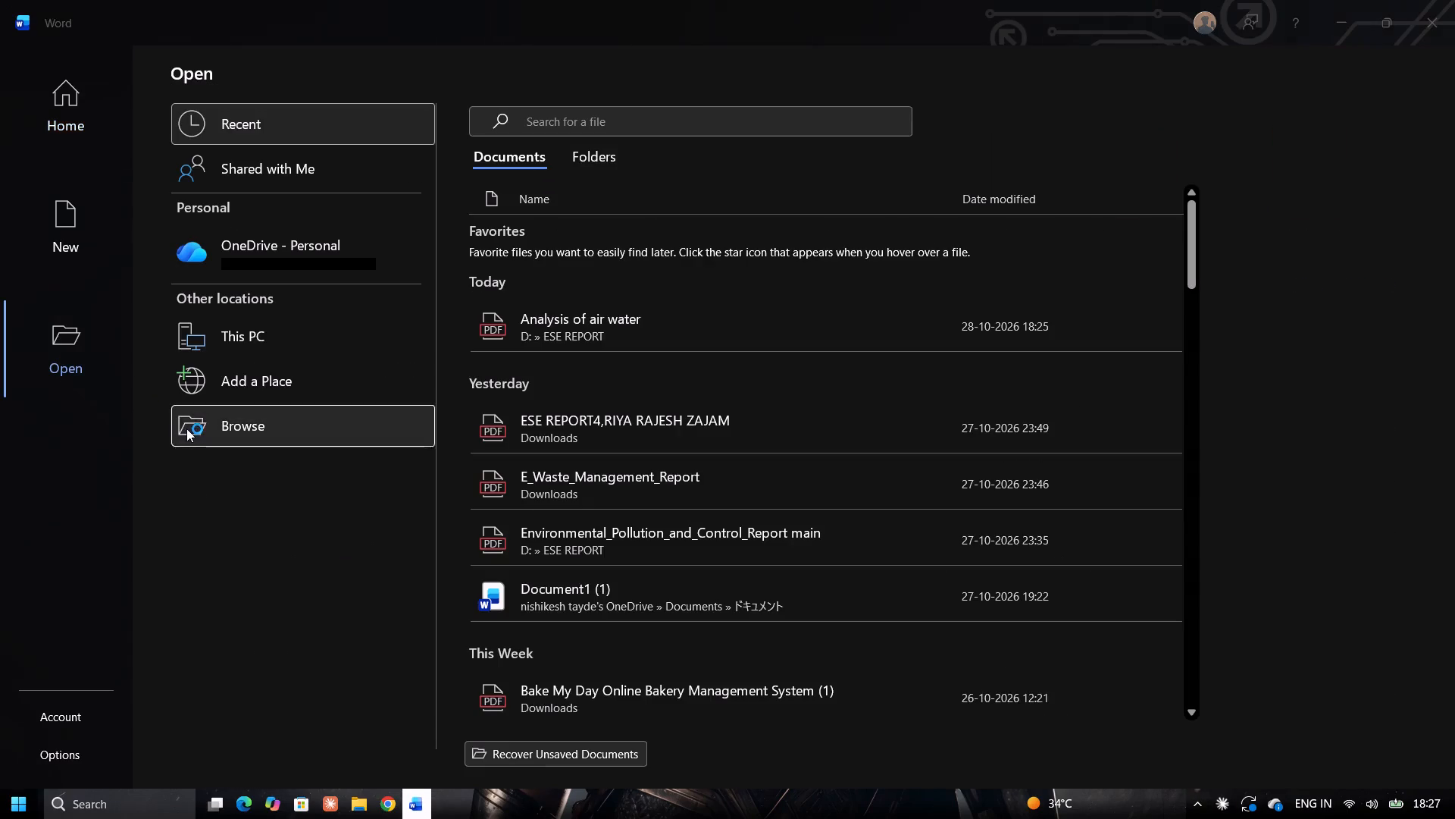
scroll(55, 307, down, 2)
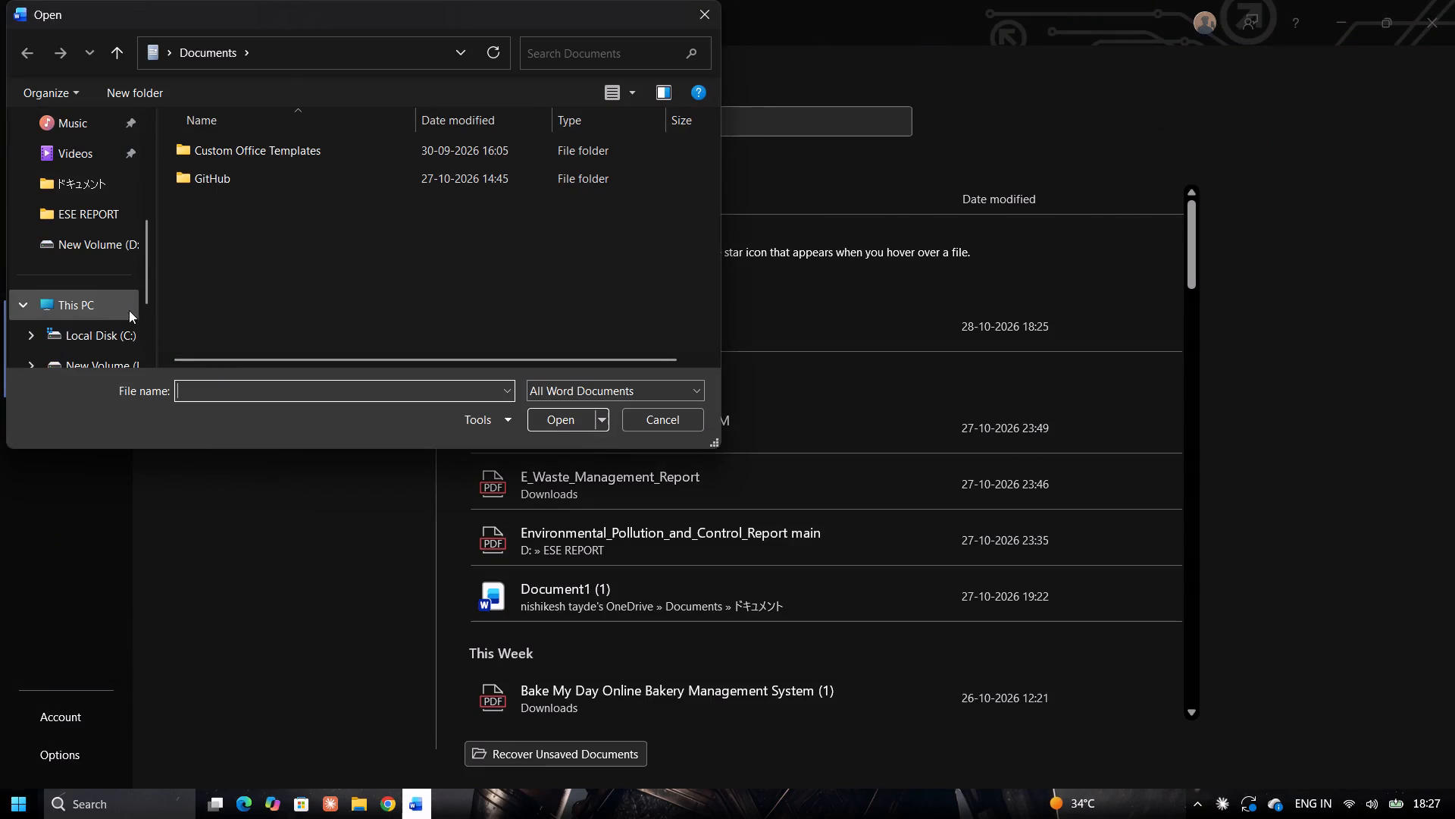
scroll(126, 312, down, 4)
click(84, 249)
double_click(245, 176)
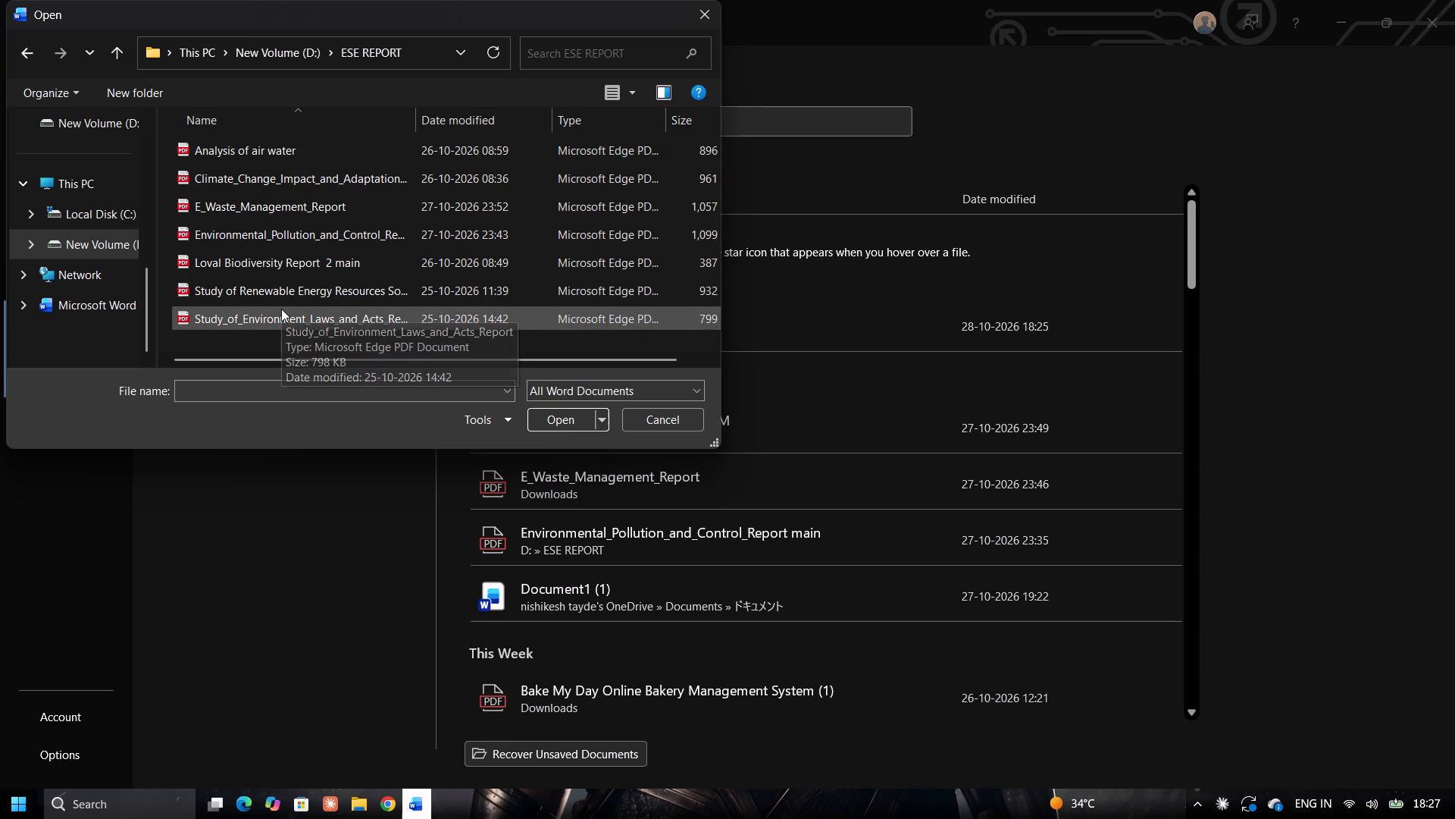
double_click(283, 179)
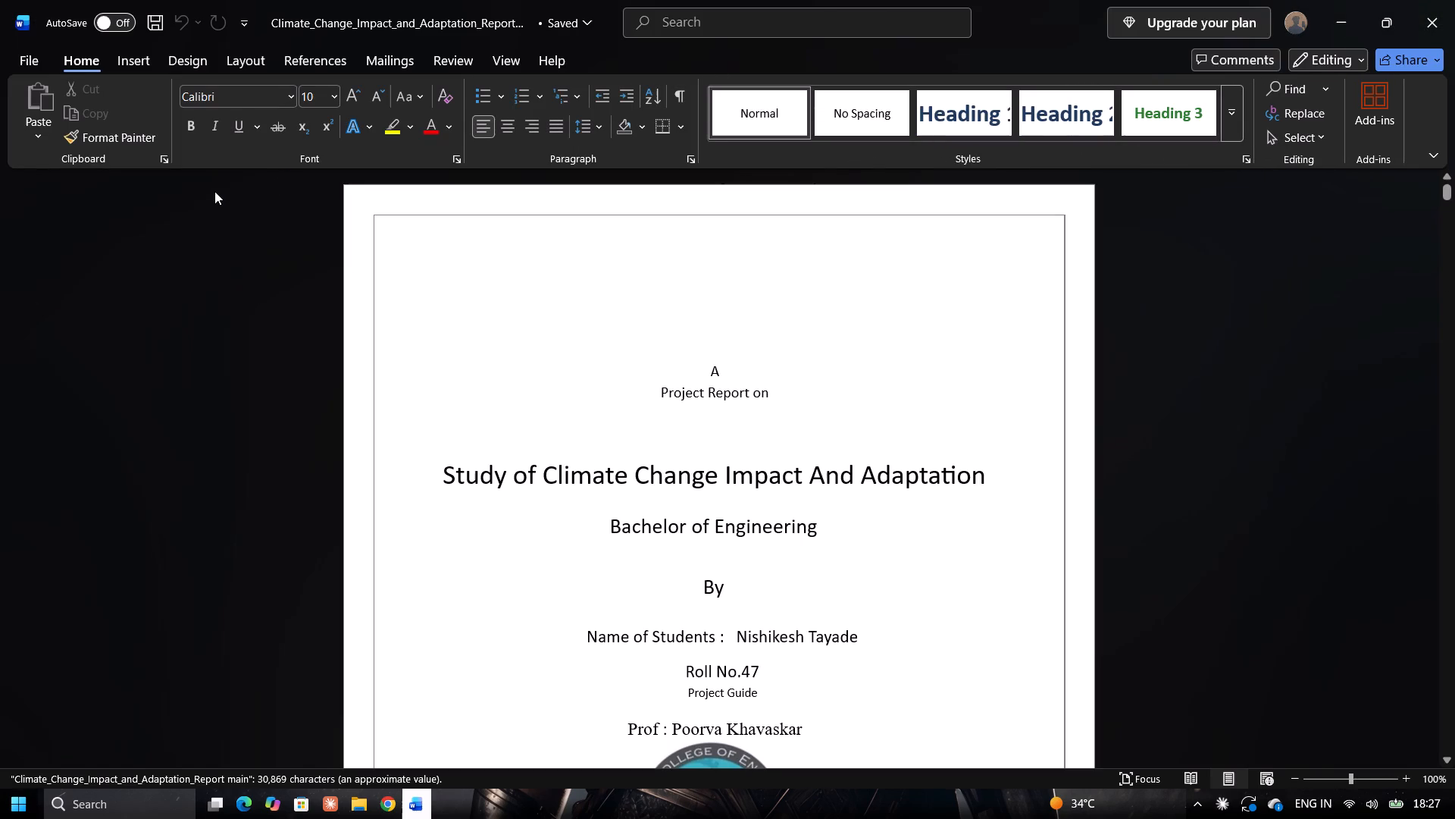
Look over the climate change report from the cover through the Acknowledgement, list of figures and Abstract to the Introduction.
scroll(248, 323, down, 3)
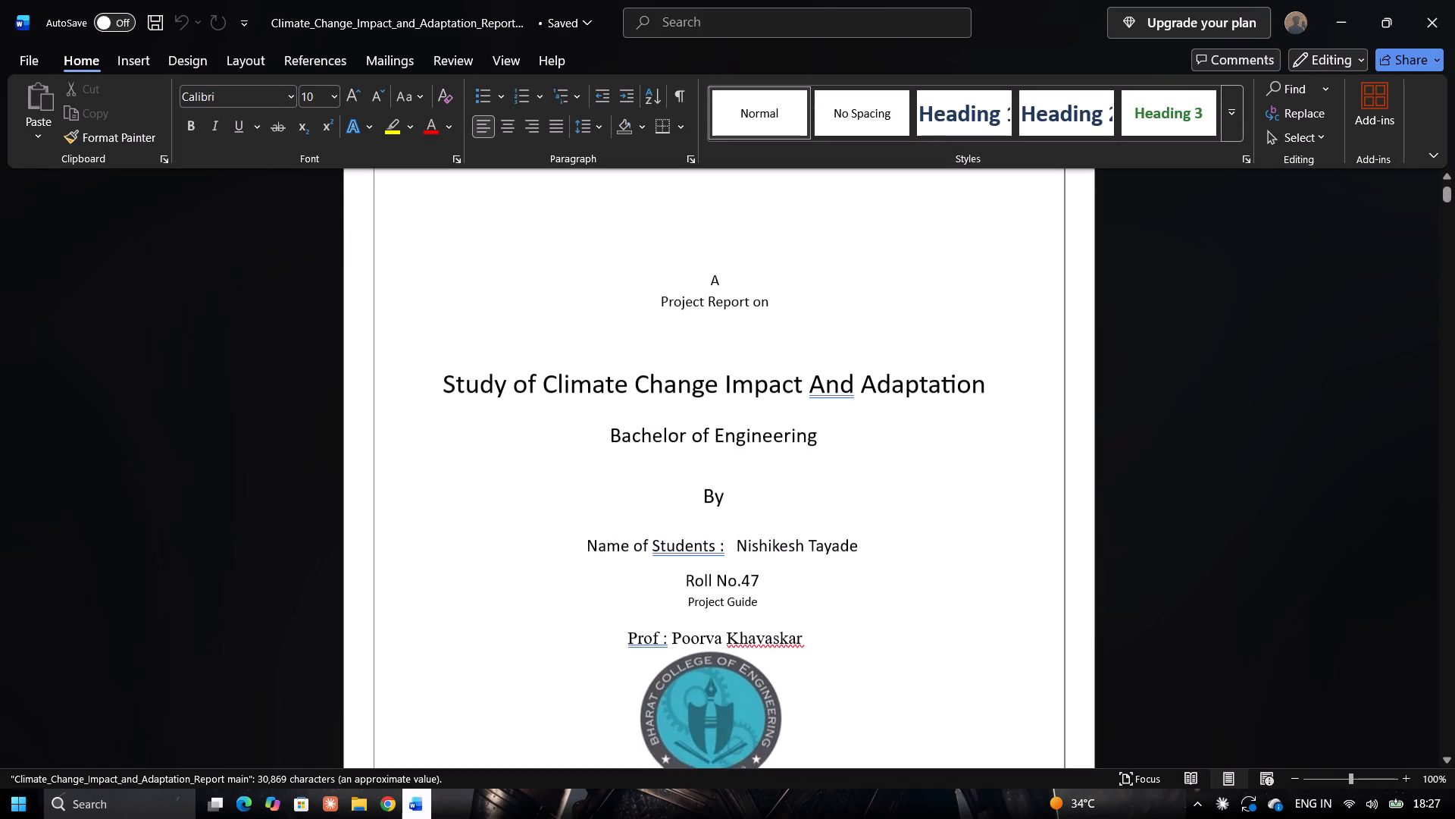
scroll(249, 324, down, 11)
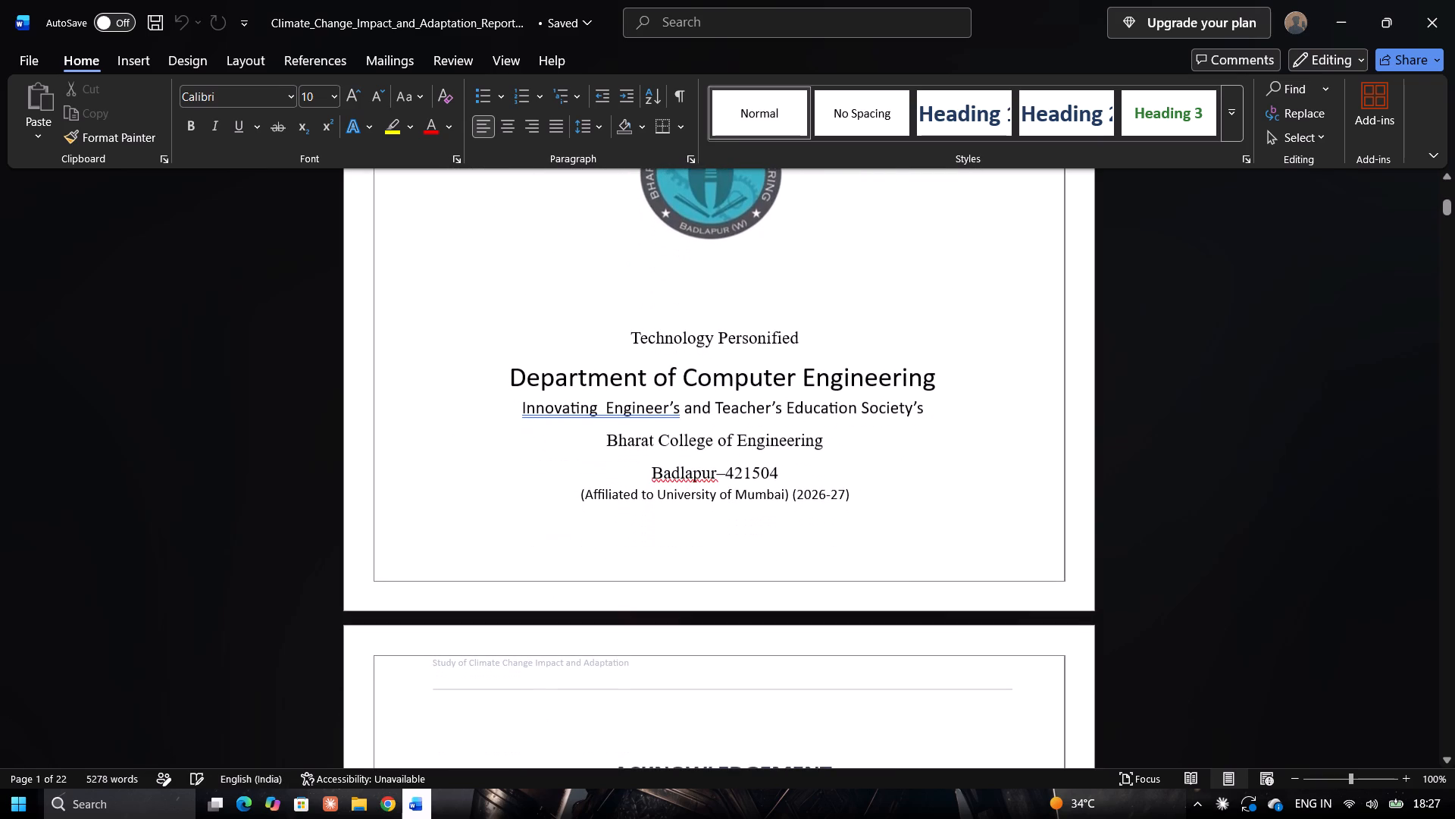
scroll(249, 324, down, 1)
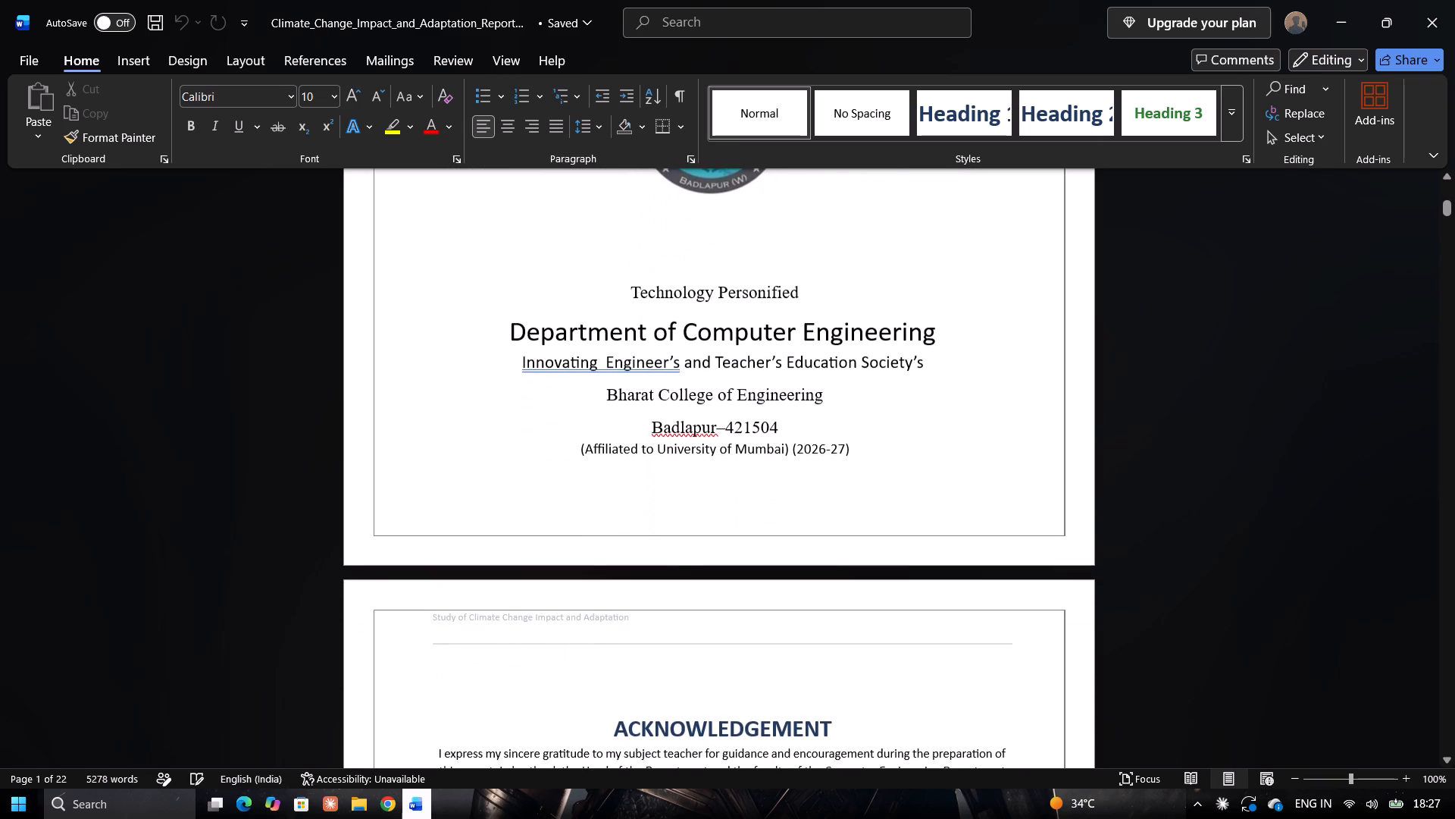
scroll(249, 324, up, 1)
scroll(249, 324, down, 14)
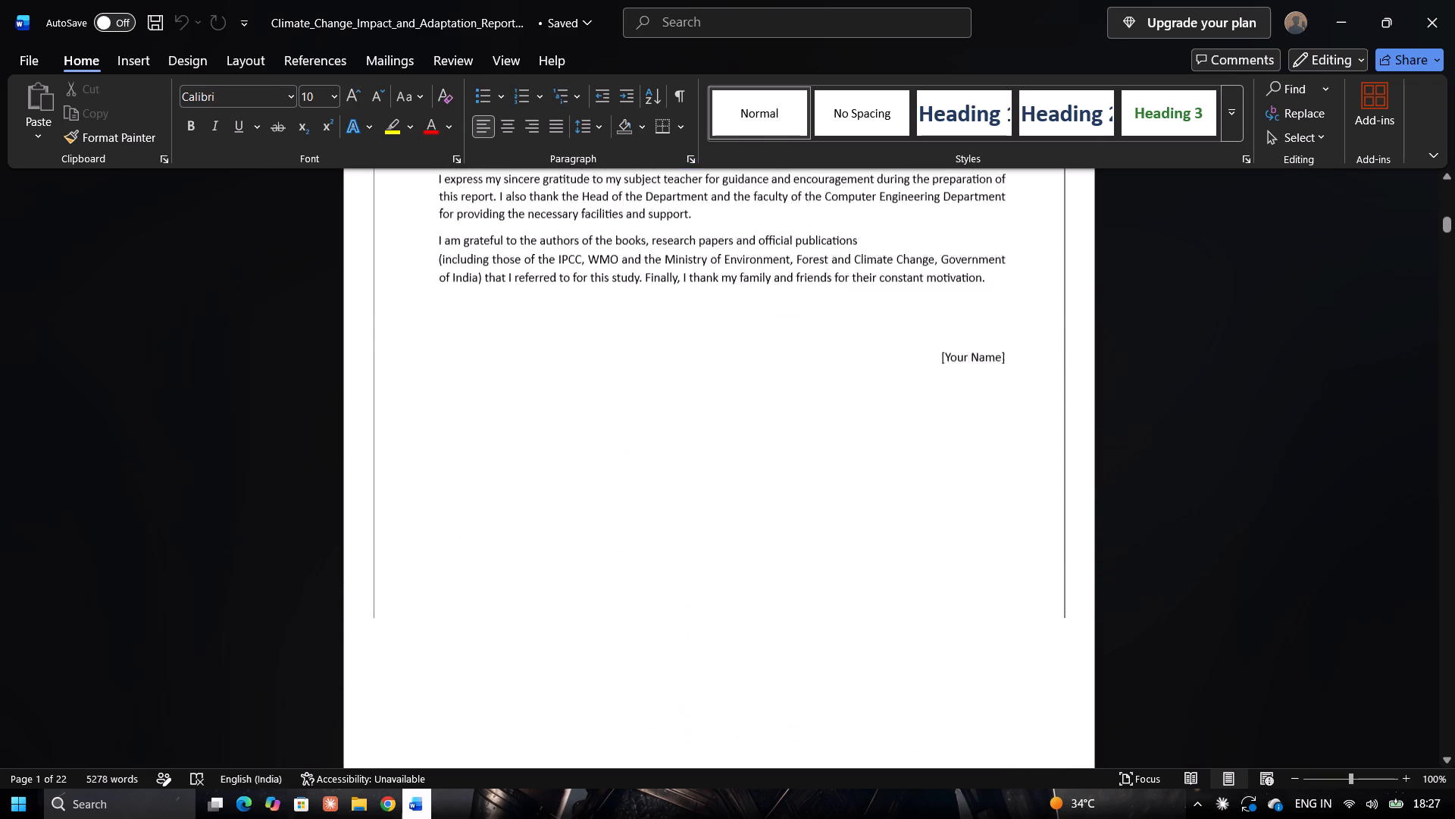
scroll(254, 325, down, 7)
scroll(729, 381, up, 1)
scroll(775, 381, down, 17)
scroll(901, 397, down, 4)
scroll(897, 400, up, 1)
scroll(897, 400, down, 8)
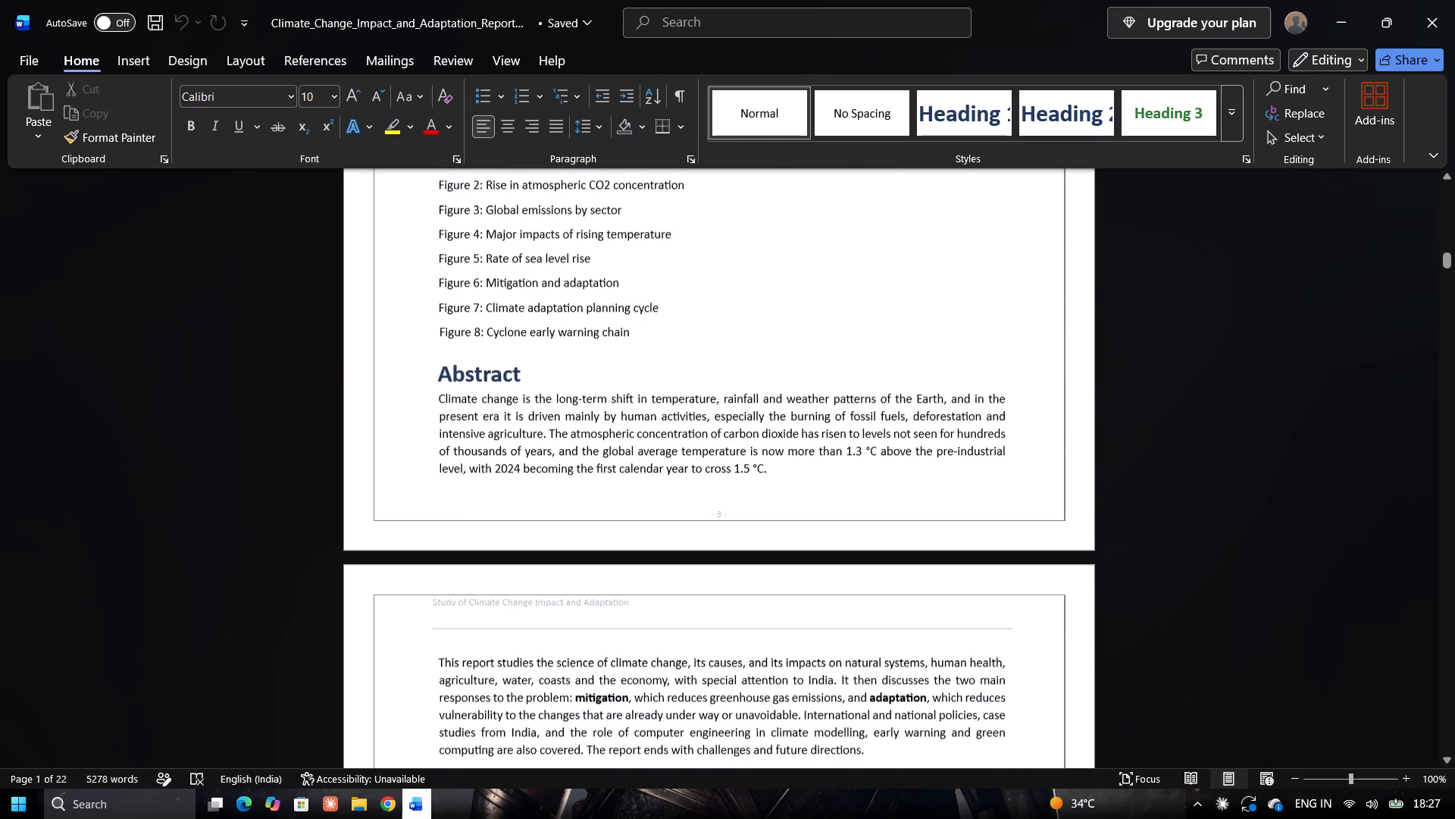
scroll(893, 403, down, 14)
scroll(885, 411, down, 19)
scroll(884, 411, up, 1)
scroll(884, 411, down, 6)
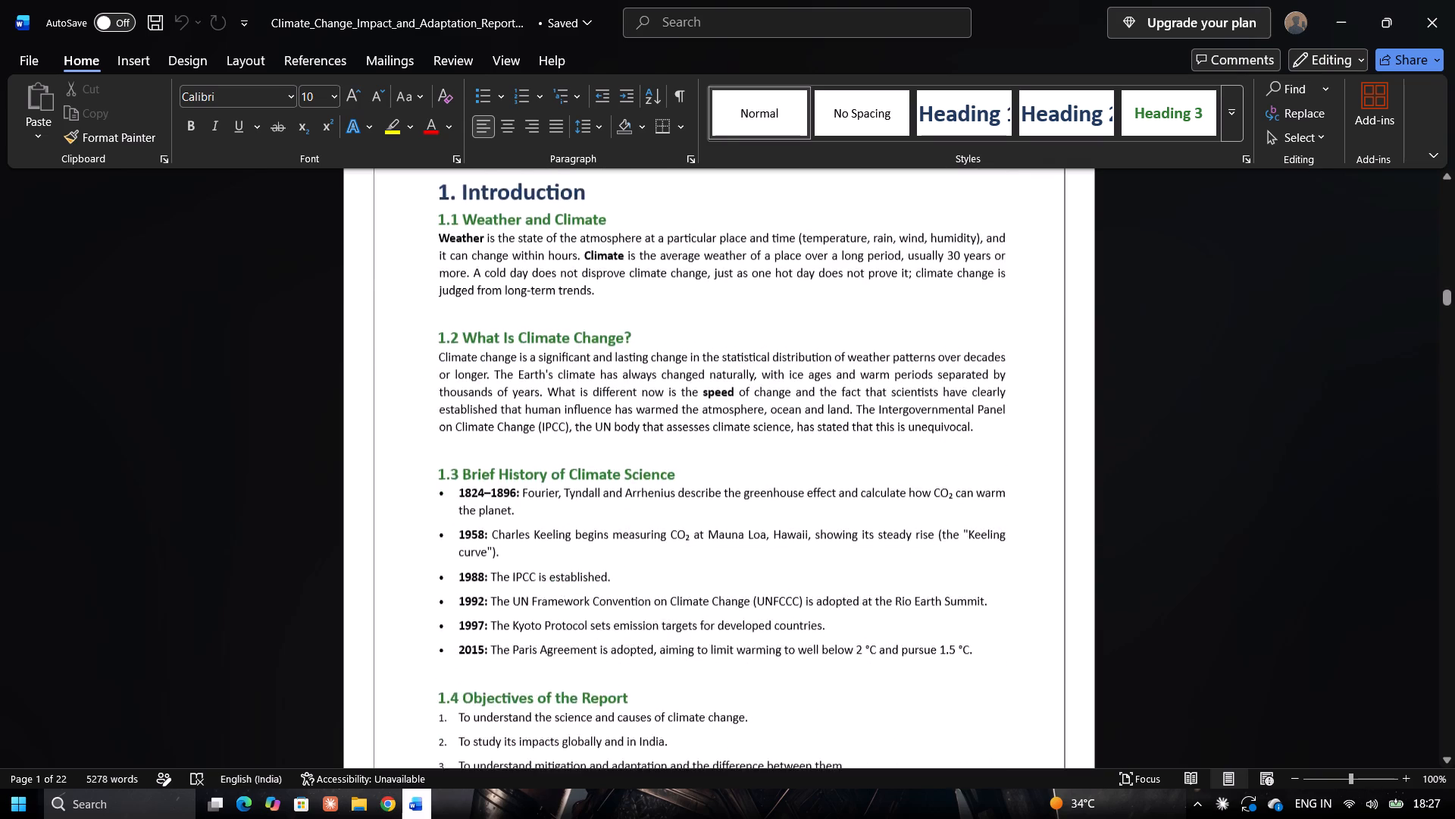
scroll(884, 411, down, 5)
Delete the italic note about verifying the latest climate statistics on the last page, after the References.
drag(1447, 303, 1447, 500)
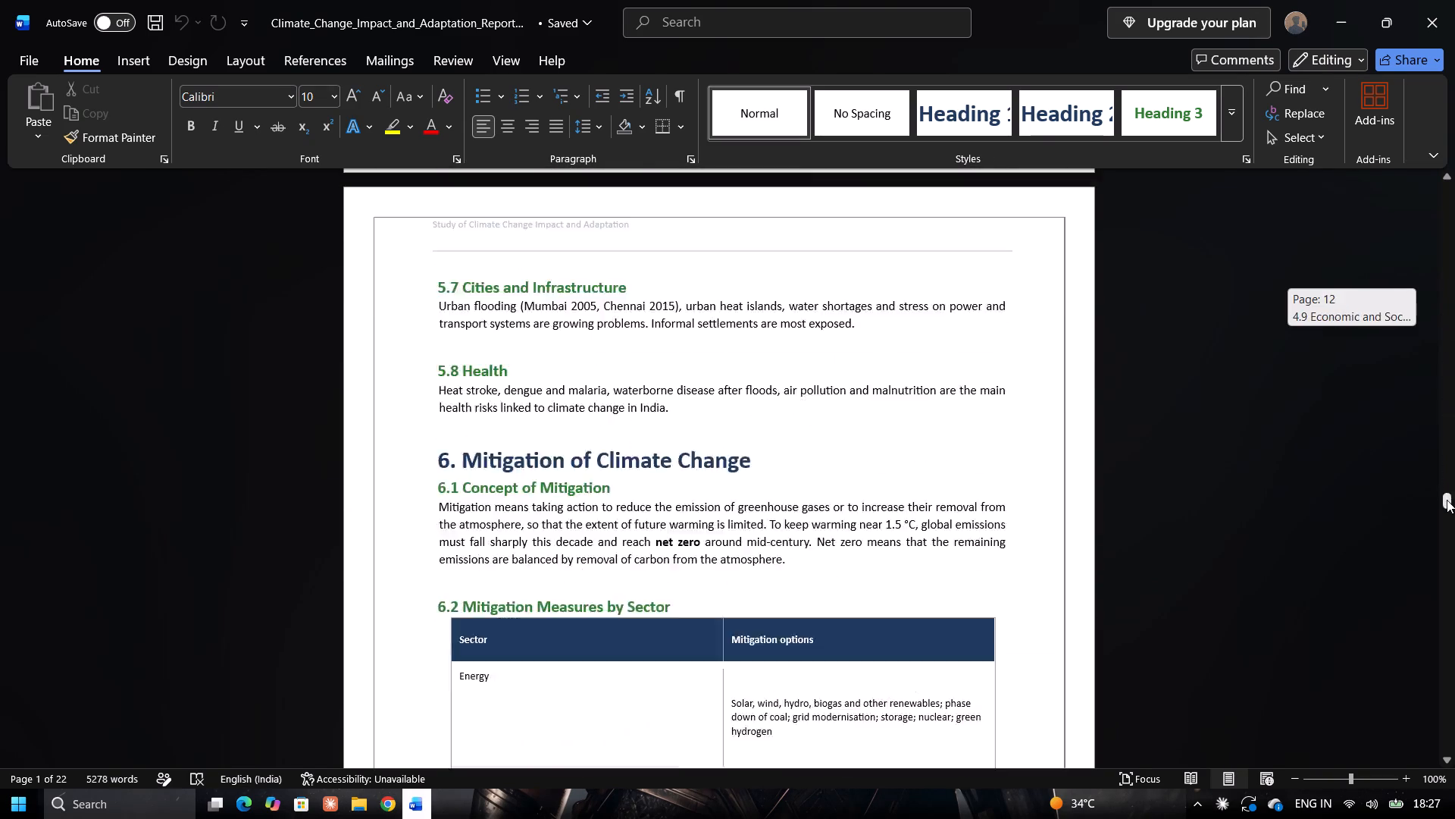
drag(1447, 500, 1403, 748)
scroll(926, 545, up, 8)
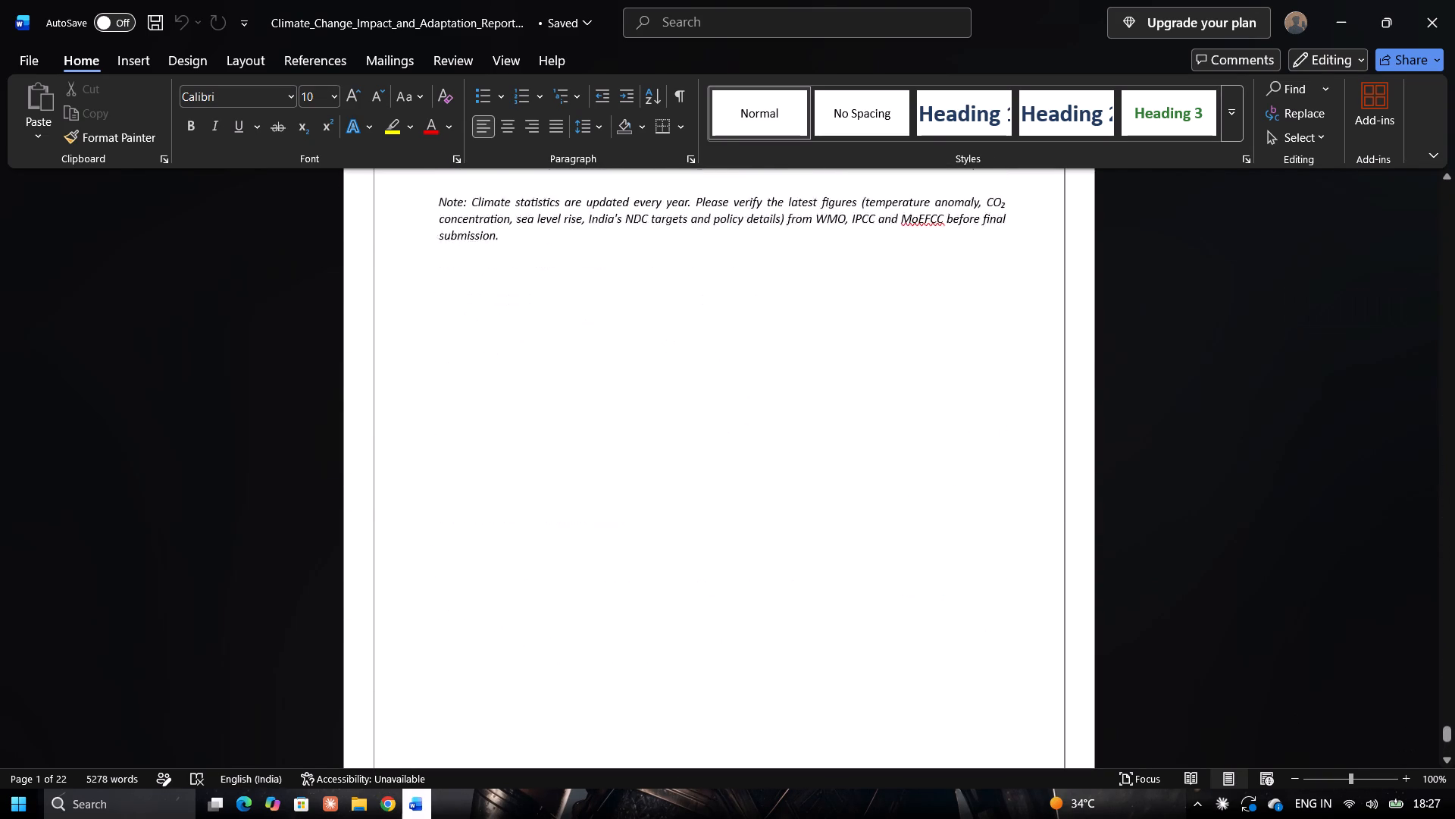
scroll(909, 522, up, 20)
scroll(909, 522, up, 6)
scroll(909, 522, down, 8)
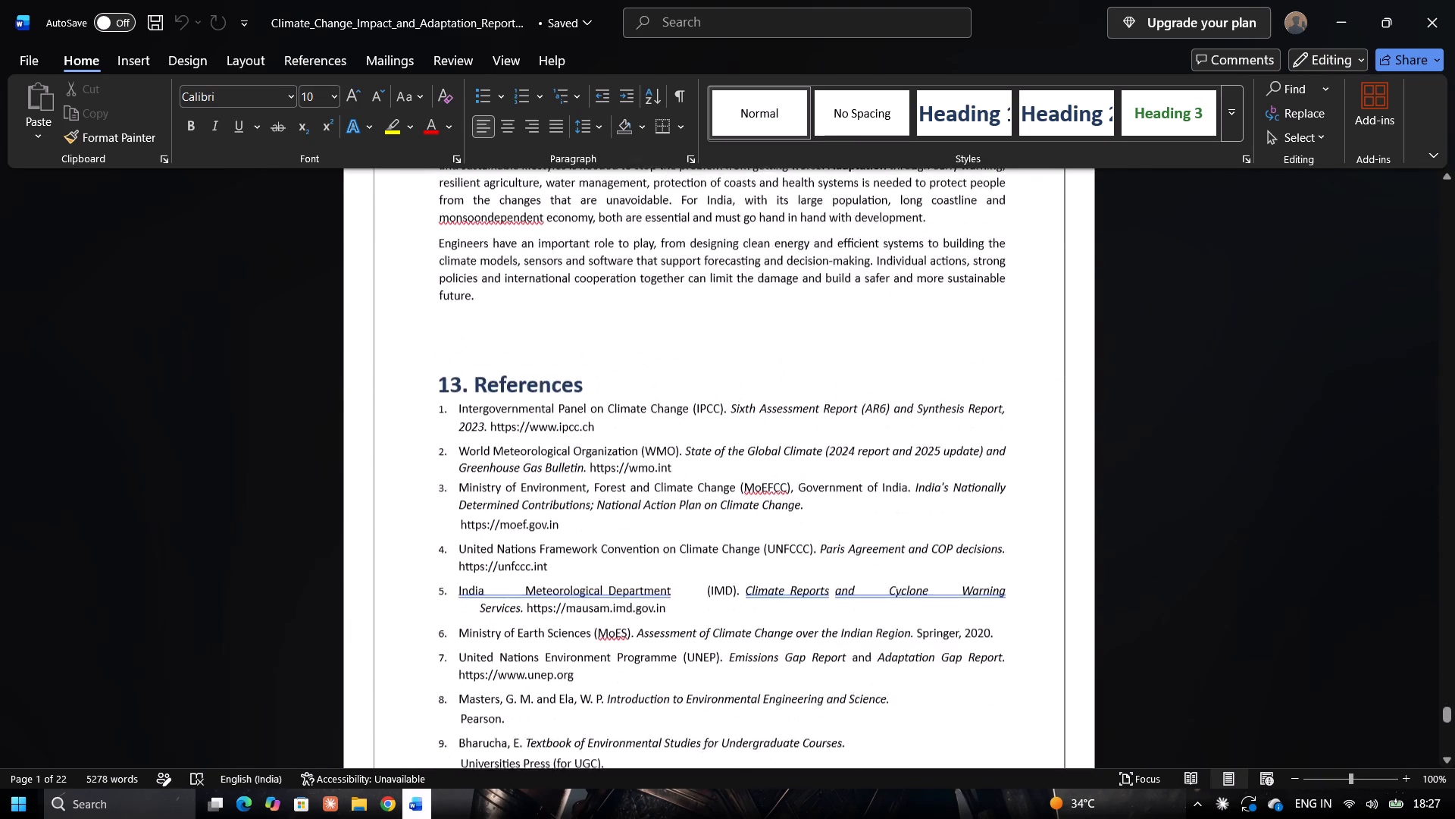
scroll(909, 521, down, 12)
drag(441, 422, 490, 424)
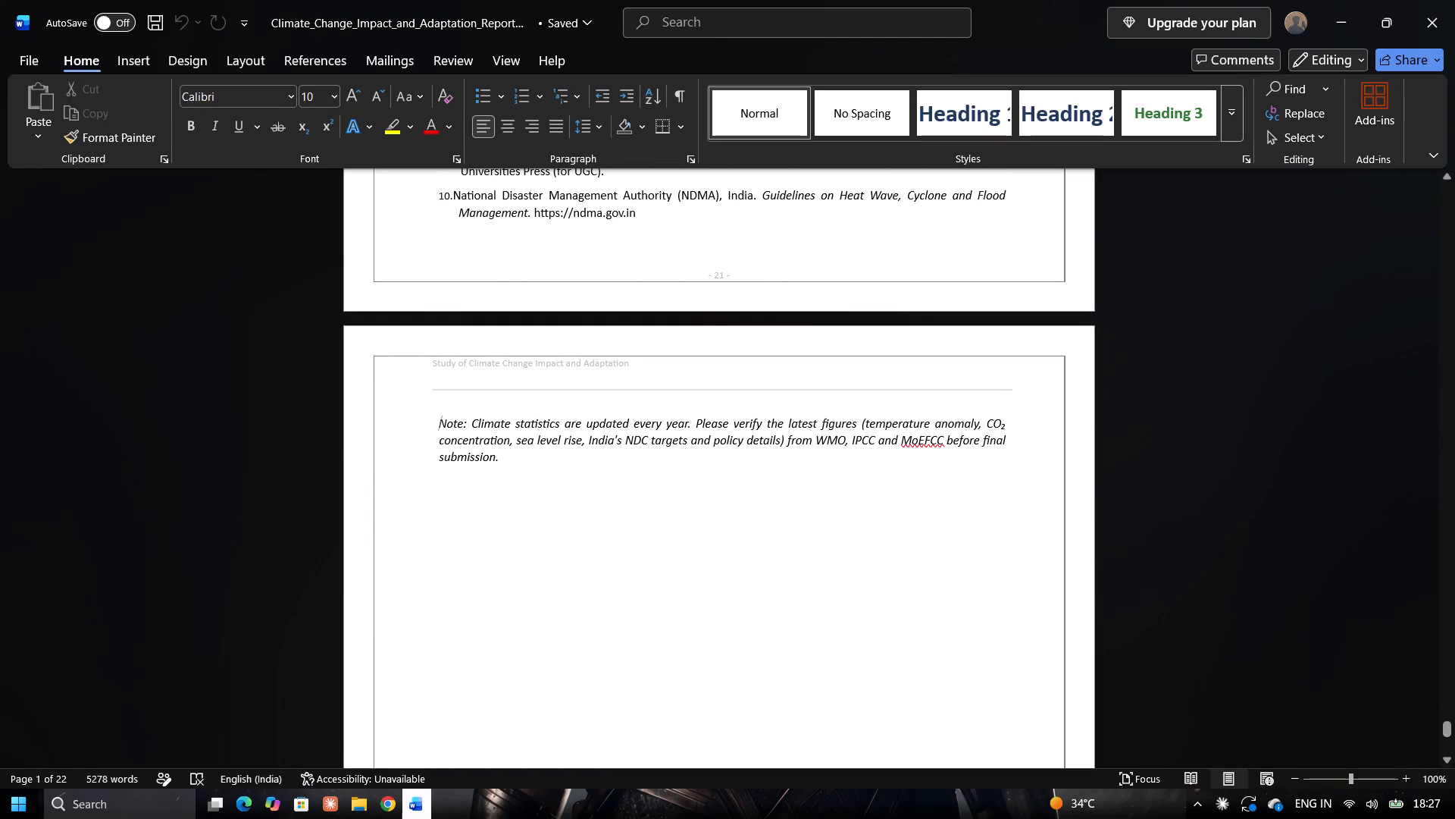
drag(490, 424, 809, 492)
key(BackSpace)
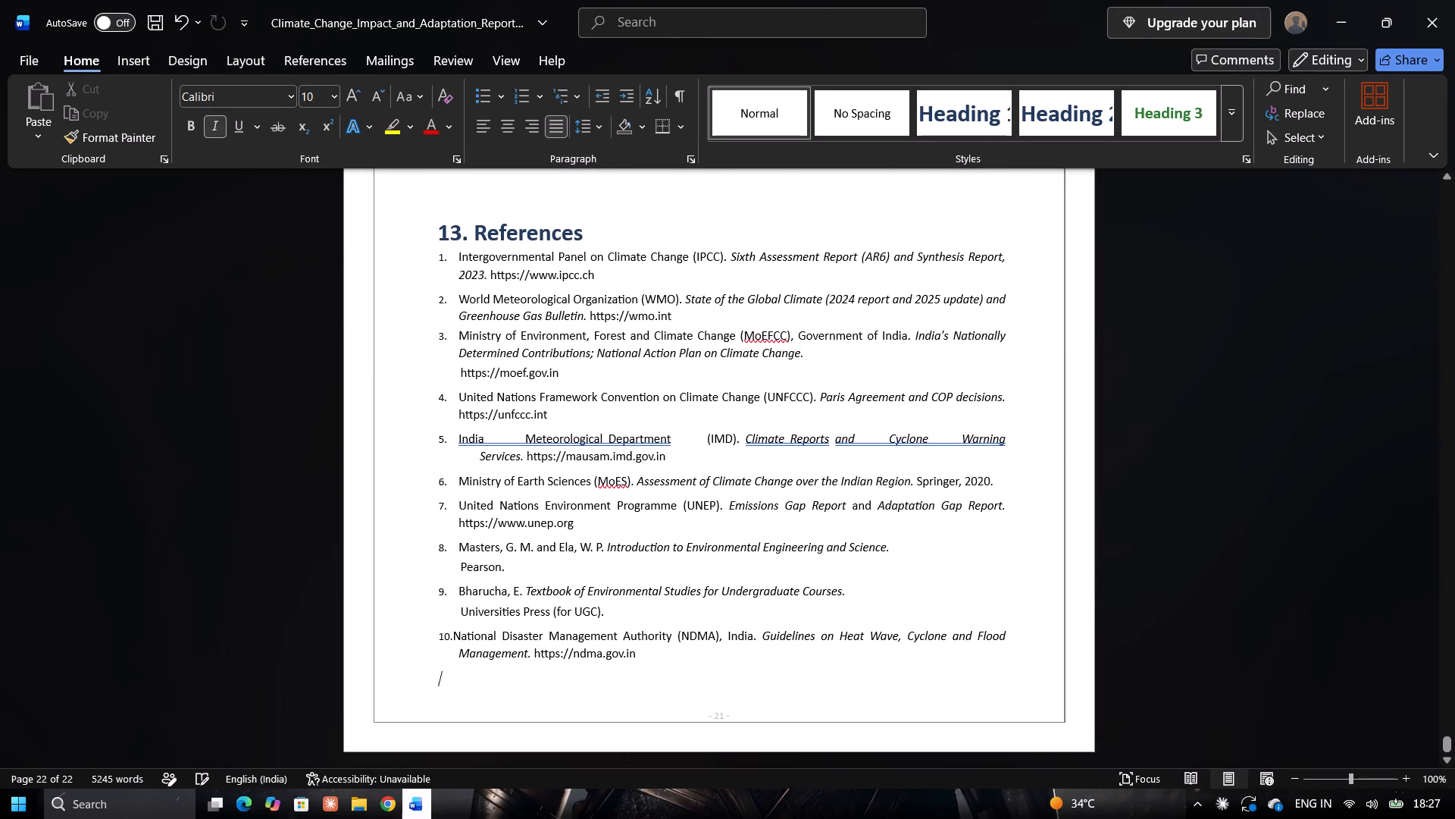
Review the closing pages from 13. References back through 12. Conclusion to sections 10.6 and 10.7.
scroll(809, 492, down, 1)
scroll(809, 492, up, 1)
scroll(809, 492, down, 7)
scroll(815, 495, up, 2)
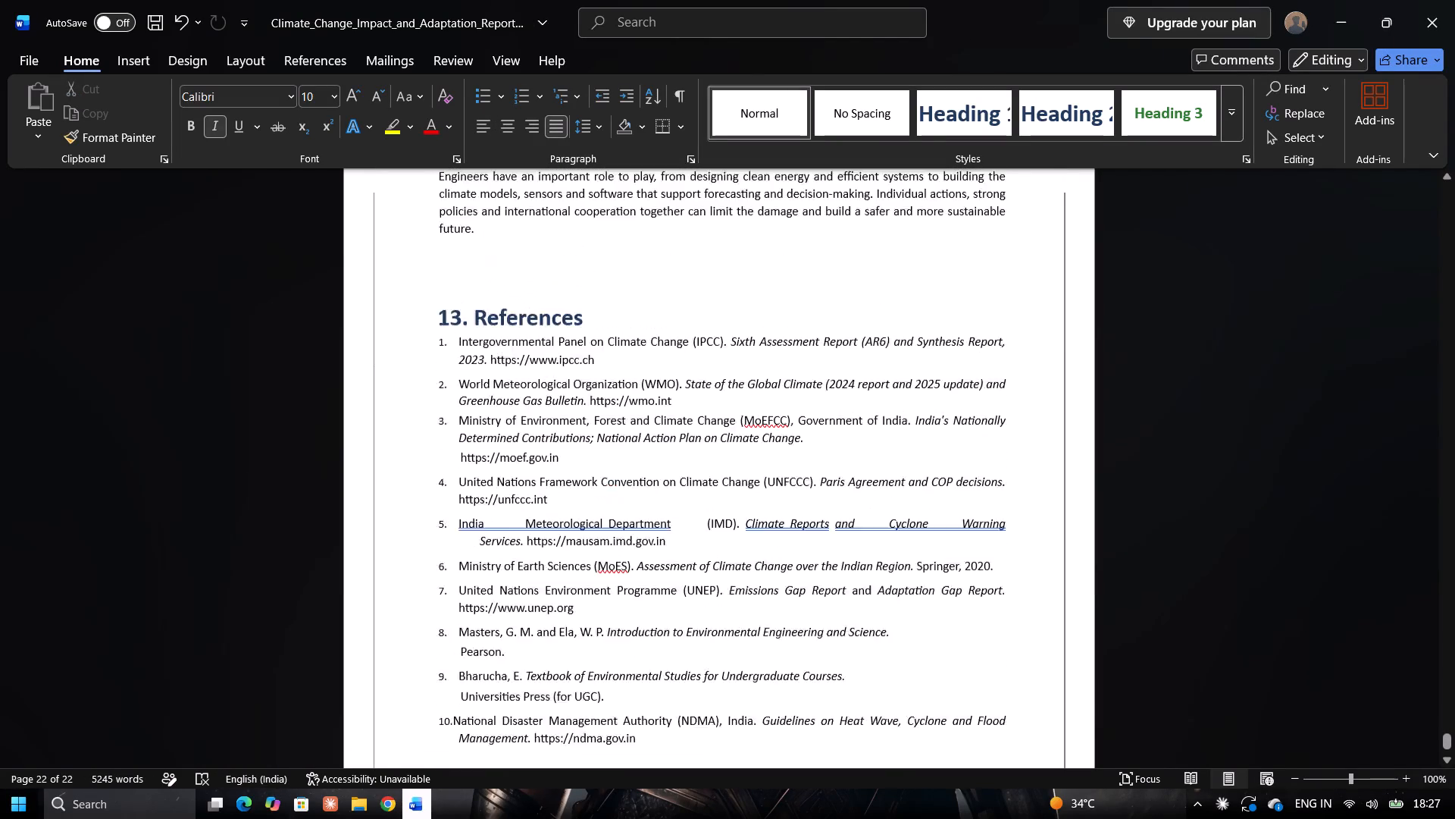
scroll(815, 495, up, 5)
scroll(815, 497, down, 1)
scroll(815, 497, up, 1)
scroll(815, 497, down, 1)
scroll(815, 497, up, 9)
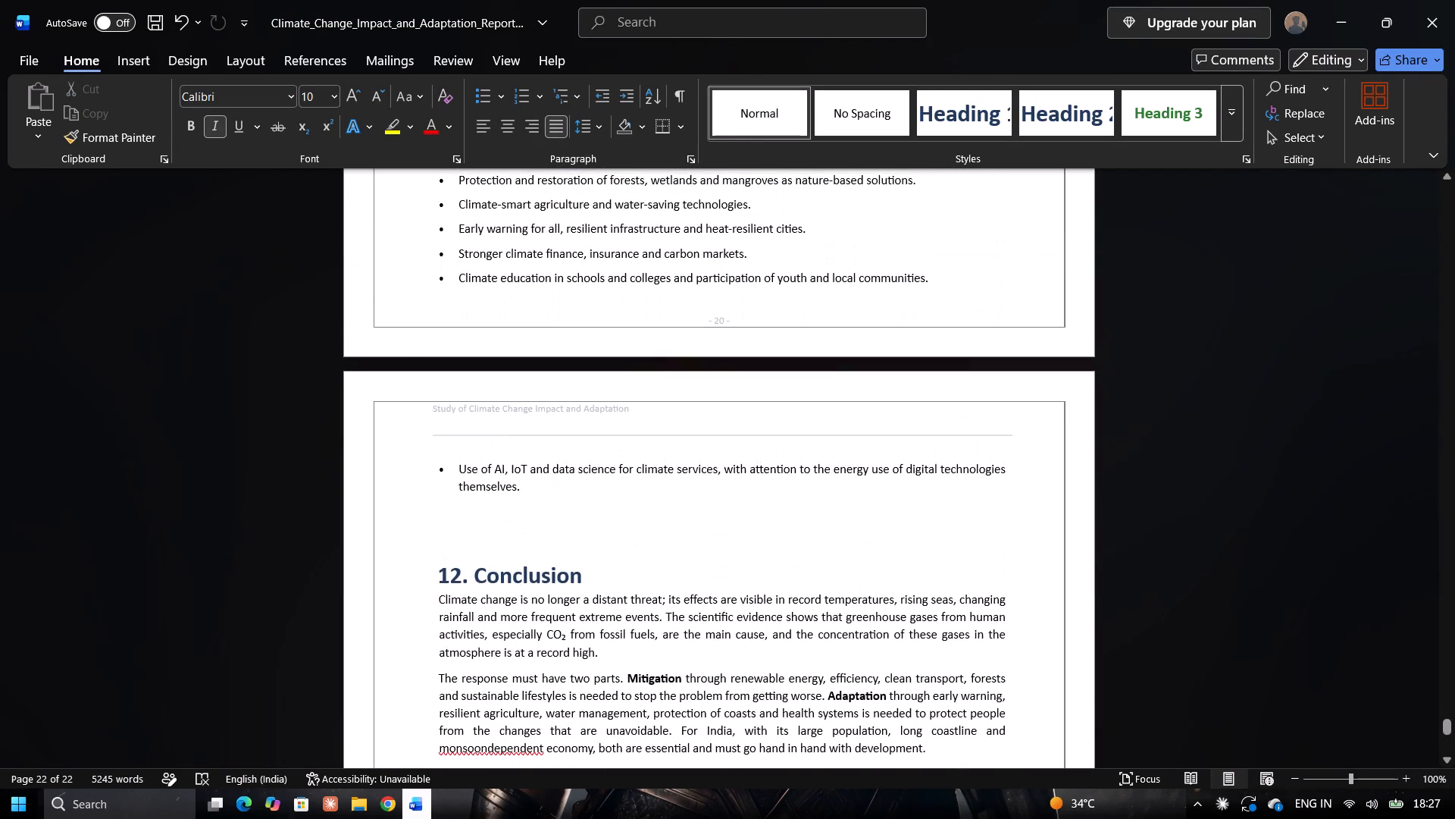
scroll(772, 515, up, 4)
scroll(766, 518, up, 19)
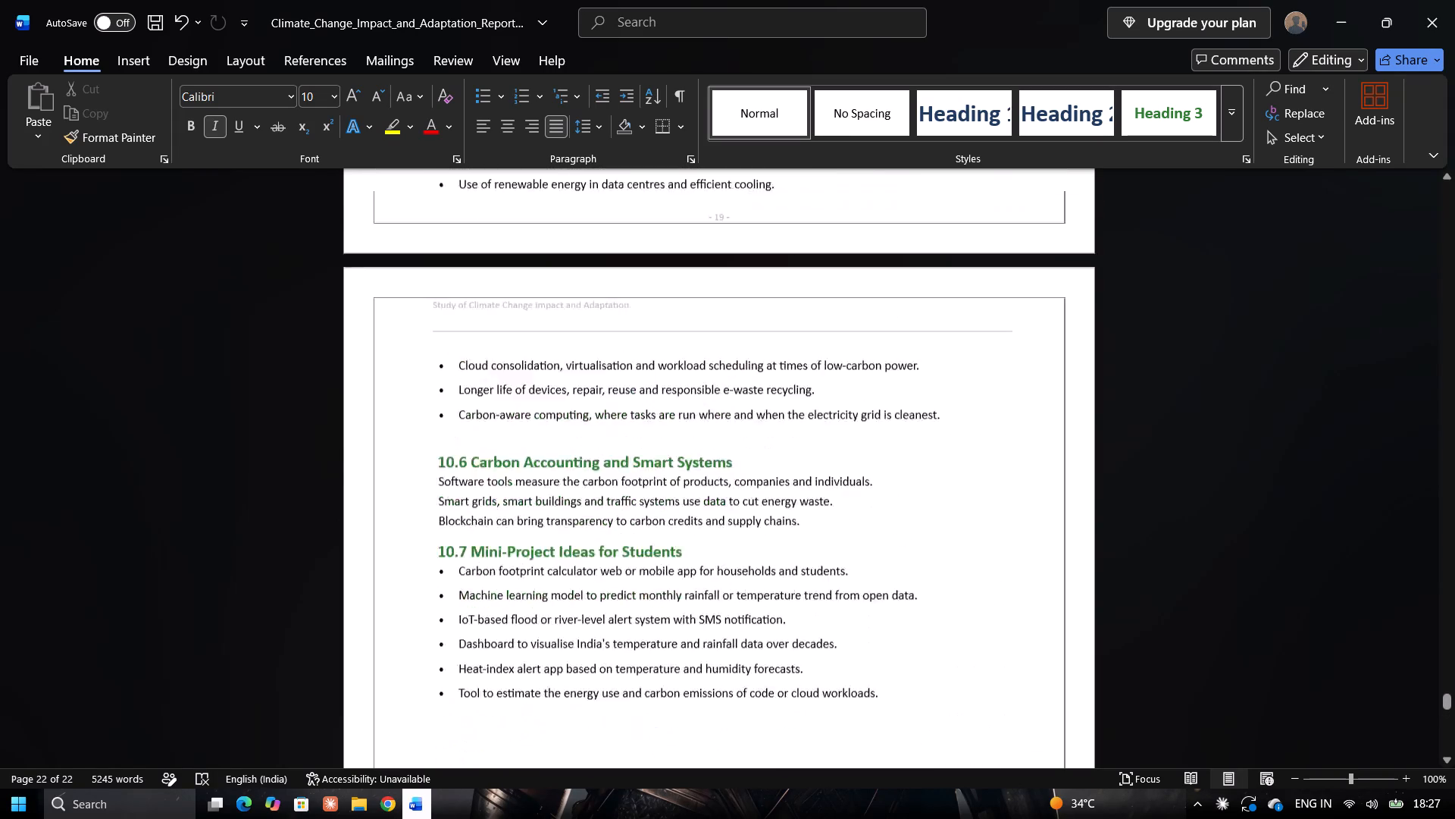
Review the pages from section 10, Role of Computer Engineering, back through 9. Case Studies to 8. Climate Policy and Governance.
scroll(766, 518, up, 19)
scroll(766, 518, up, 5)
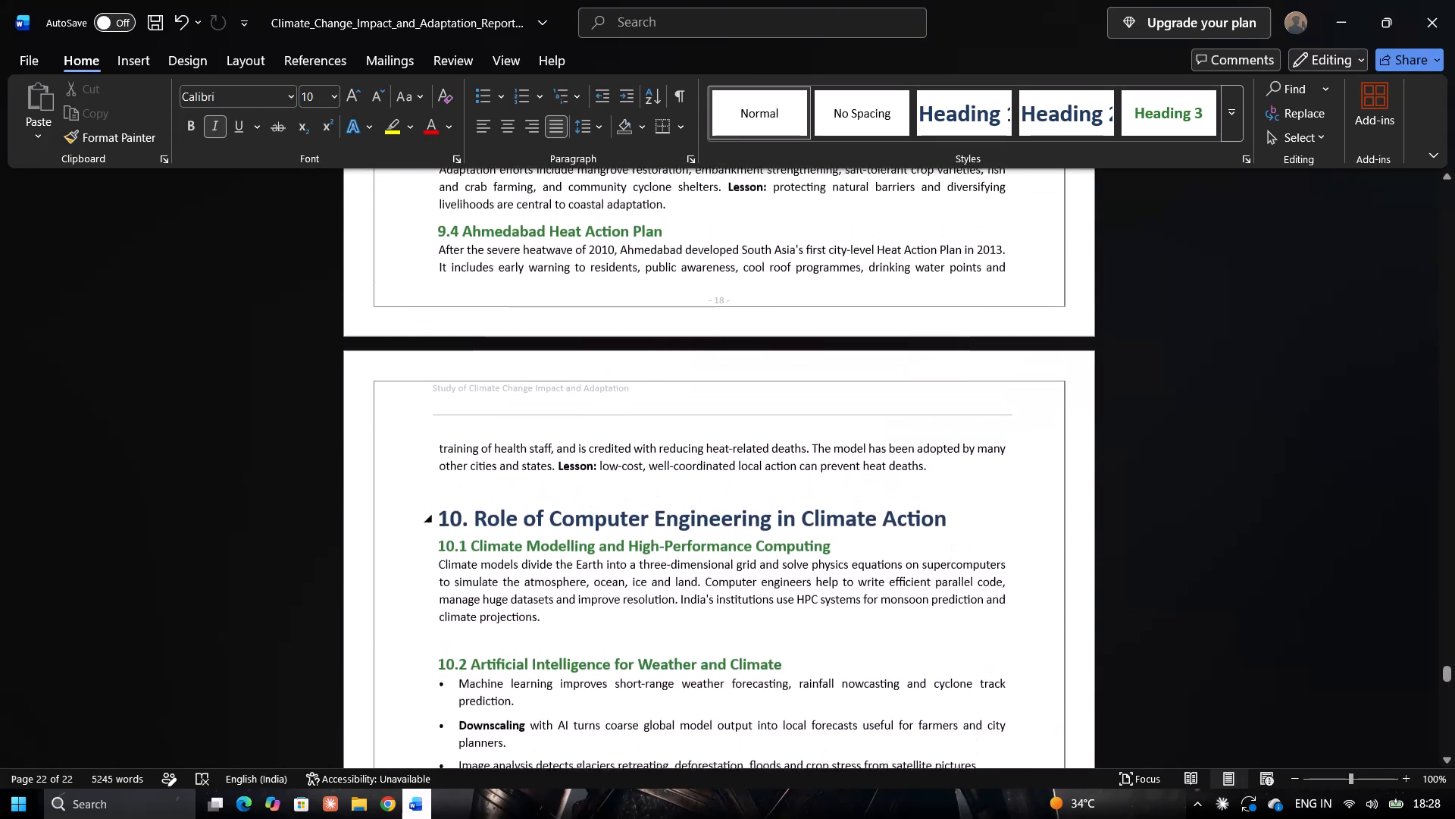
scroll(738, 525, up, 9)
scroll(738, 525, down, 1)
scroll(738, 525, up, 4)
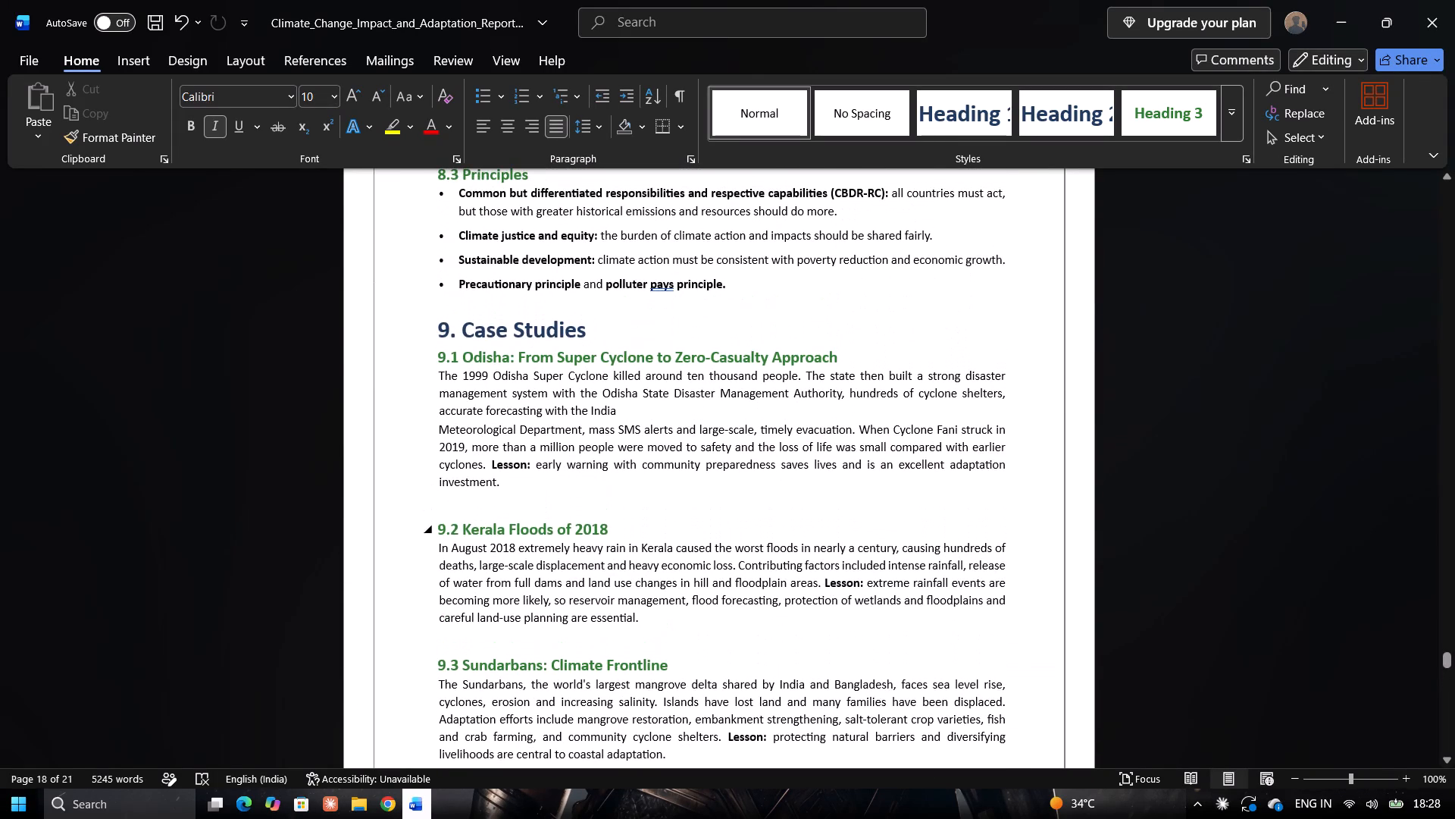
scroll(721, 527, up, 18)
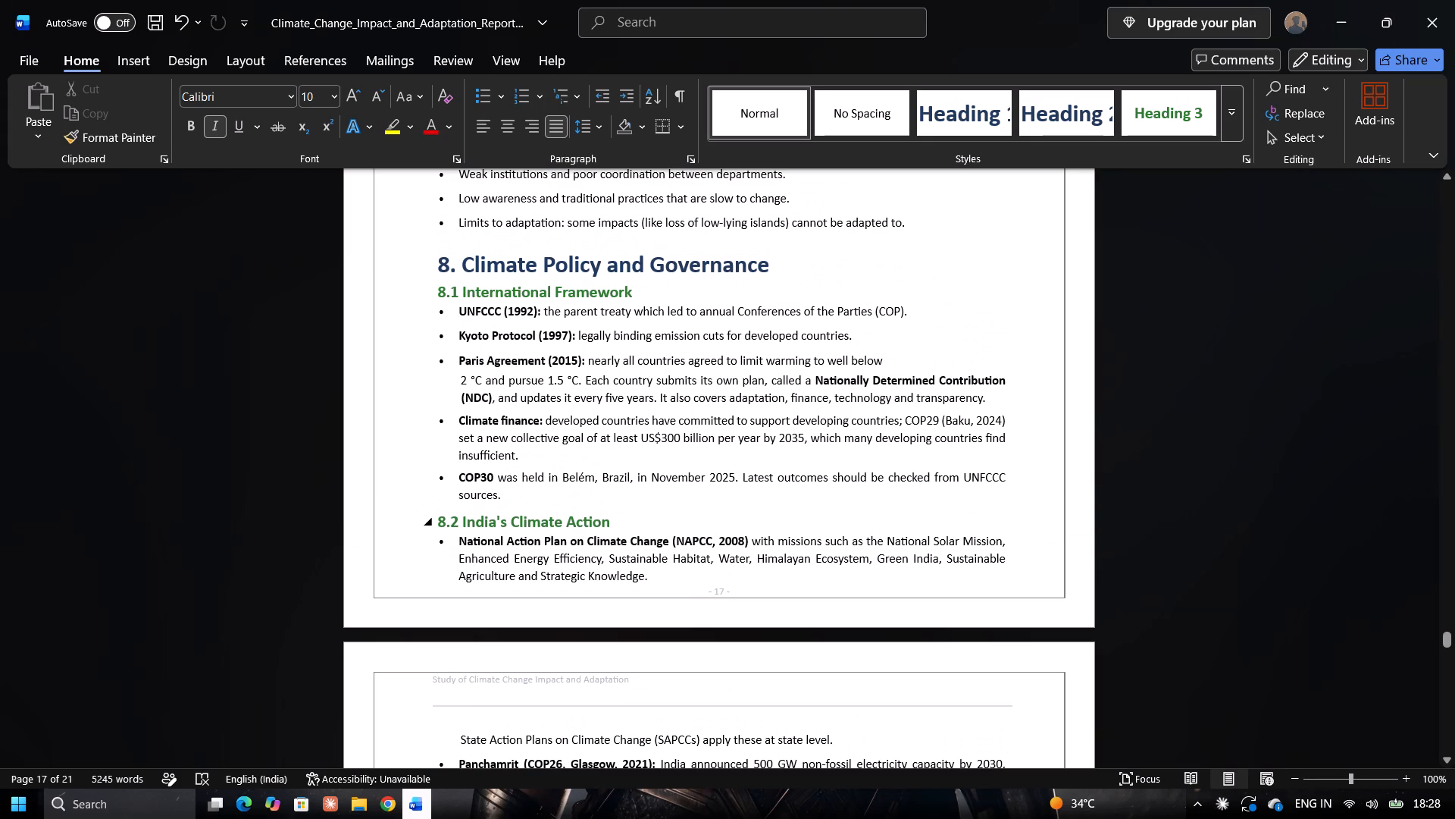
scroll(693, 527, up, 1)
scroll(693, 527, down, 1)
scroll(693, 527, up, 3)
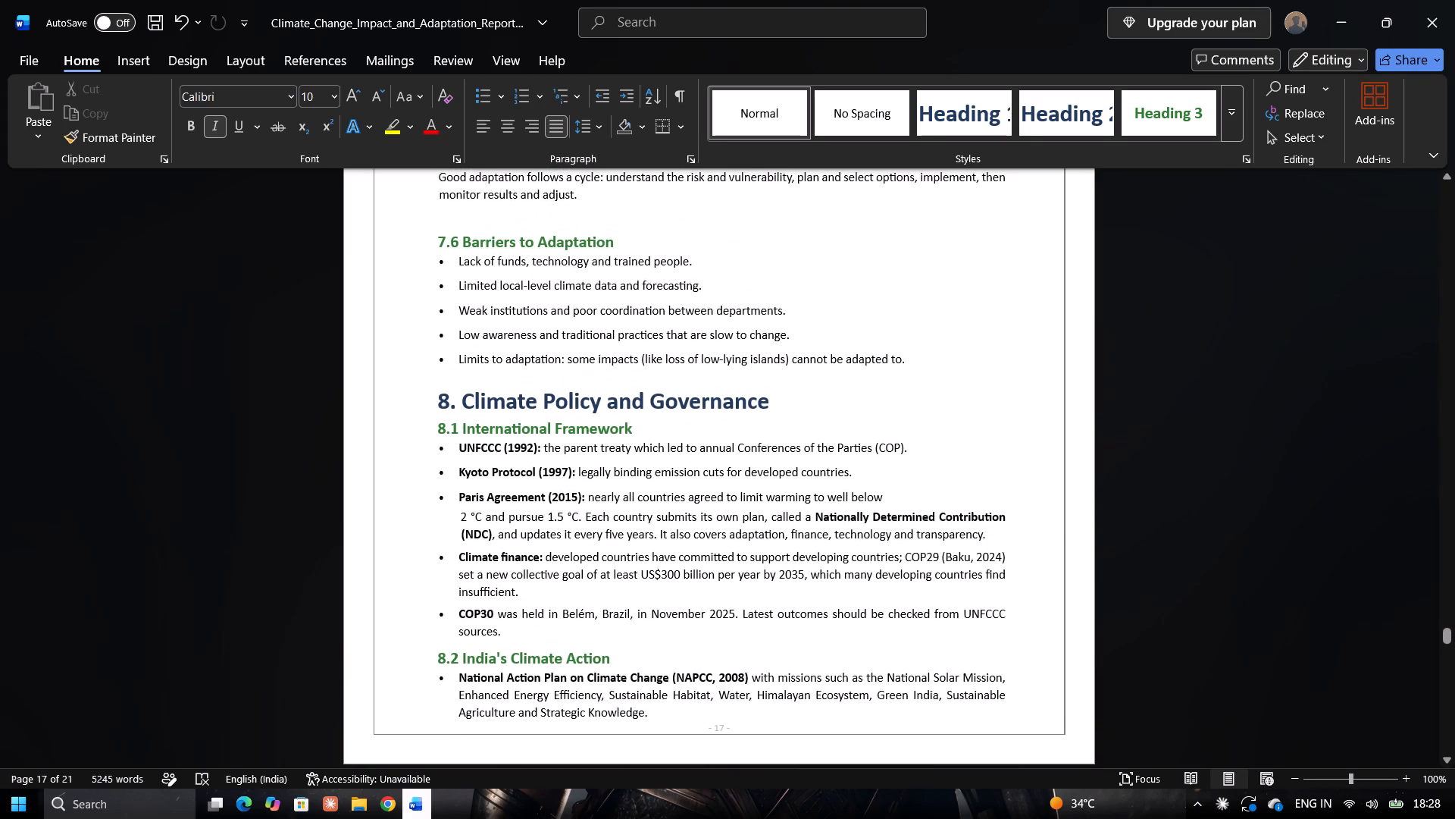
Examine section 7 on adaptation, from 7.6 Barriers to Adaptation back to 7.3, and the 7.4 Adaptation by Sector lists.
scroll(686, 528, up, 20)
scroll(686, 528, down, 1)
scroll(686, 528, up, 2)
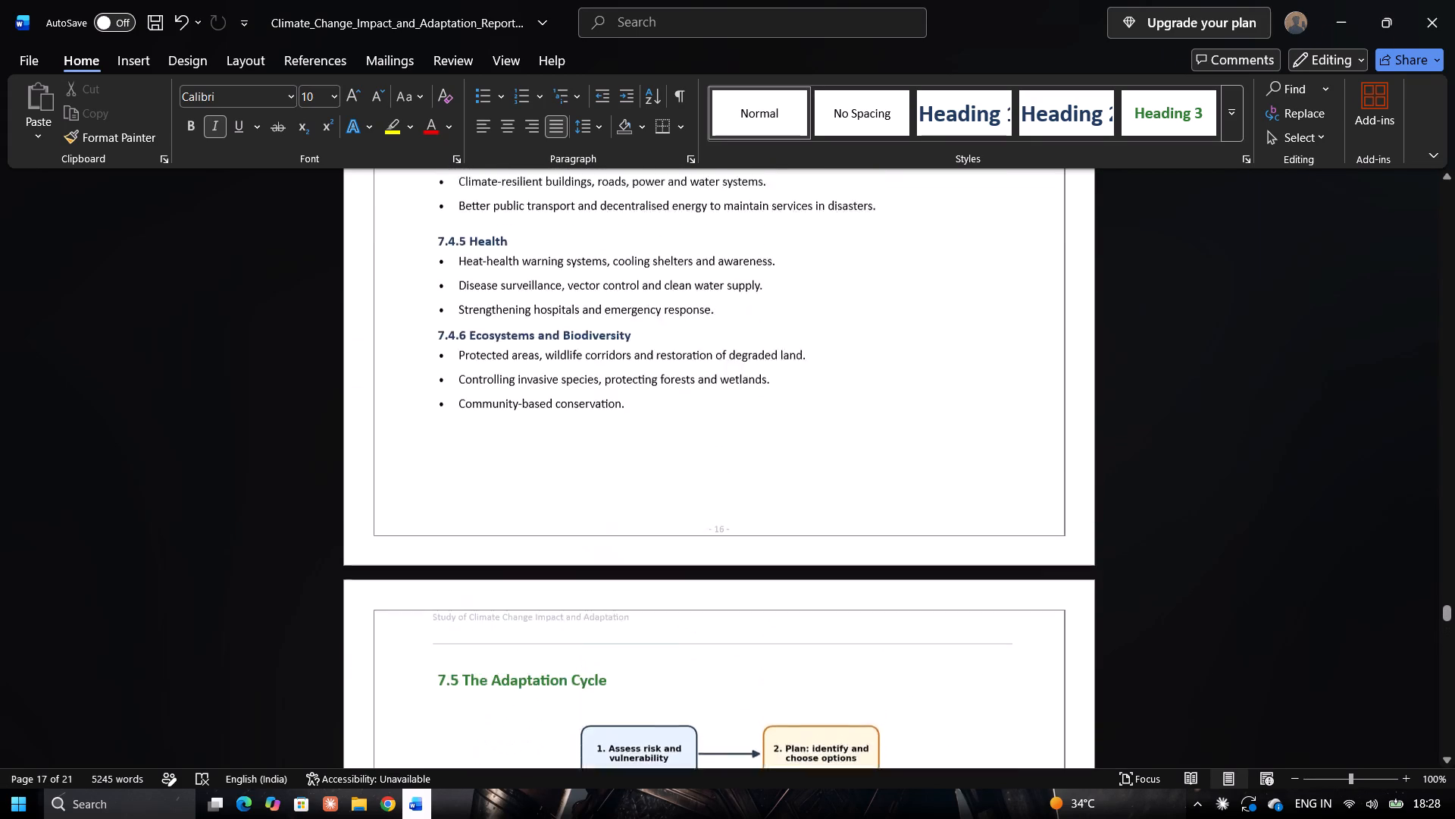
scroll(686, 528, up, 18)
scroll(686, 528, up, 3)
scroll(686, 528, down, 1)
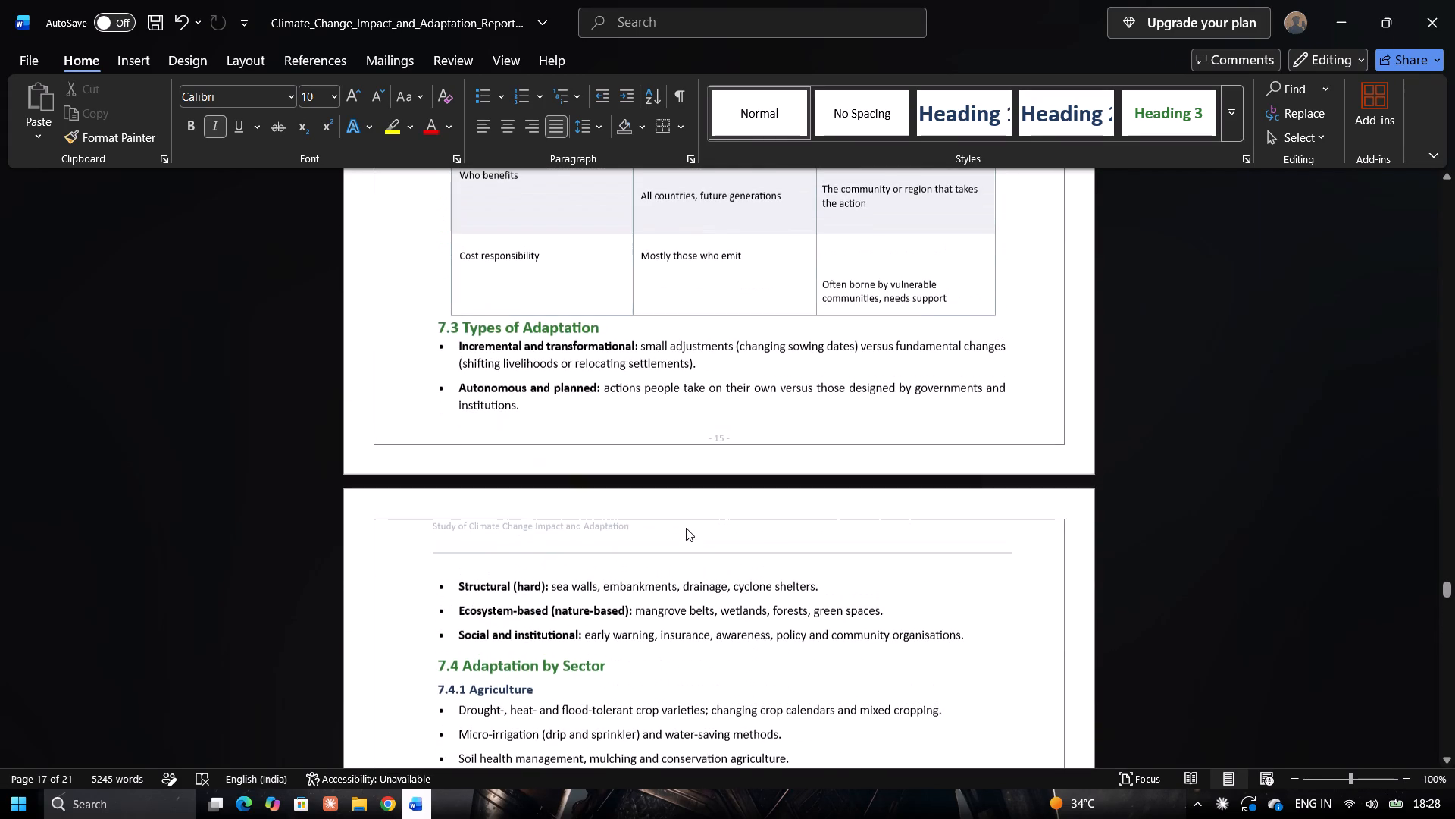
scroll(675, 531, up, 1)
scroll(674, 532, down, 12)
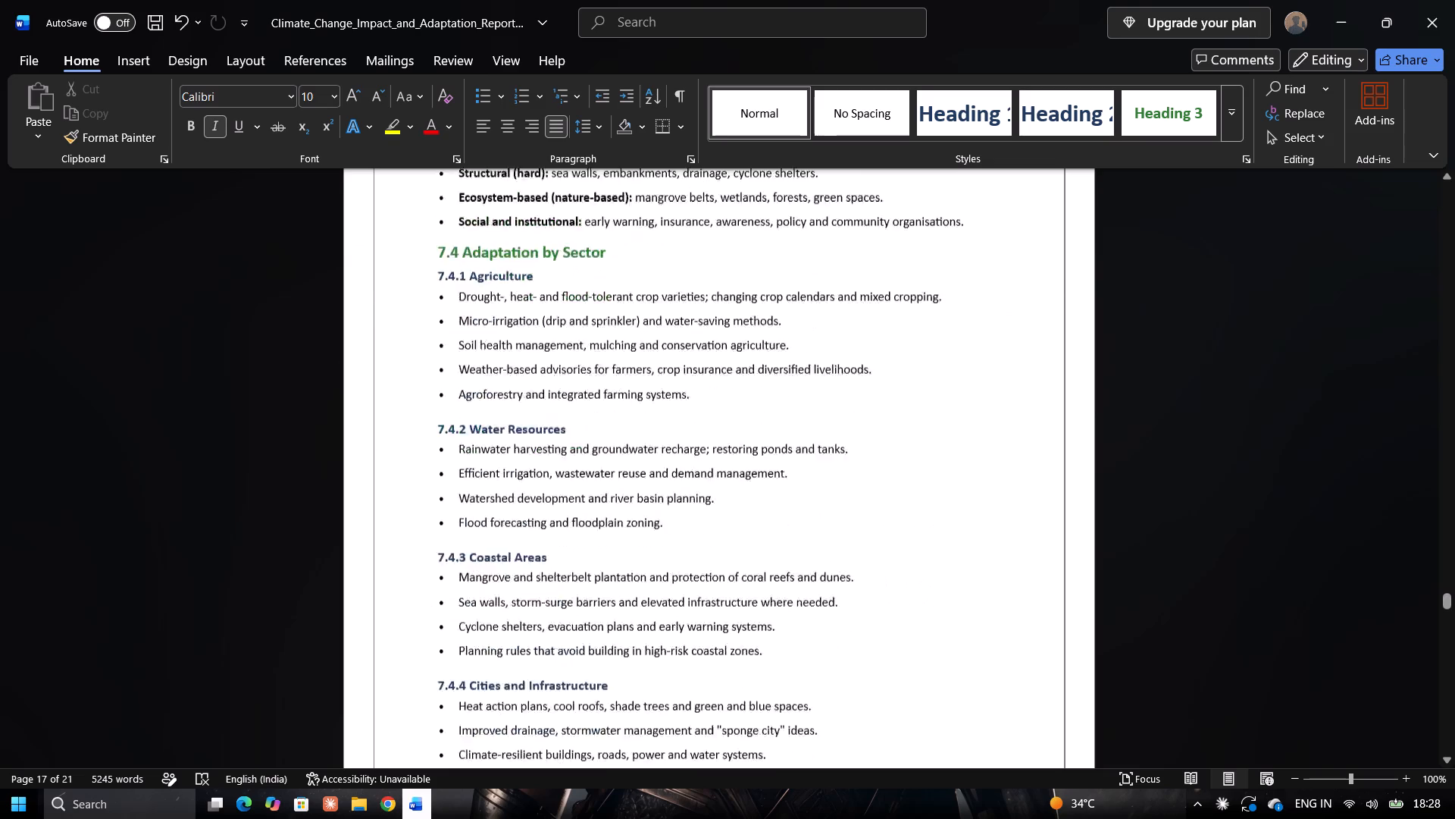
scroll(644, 541, down, 4)
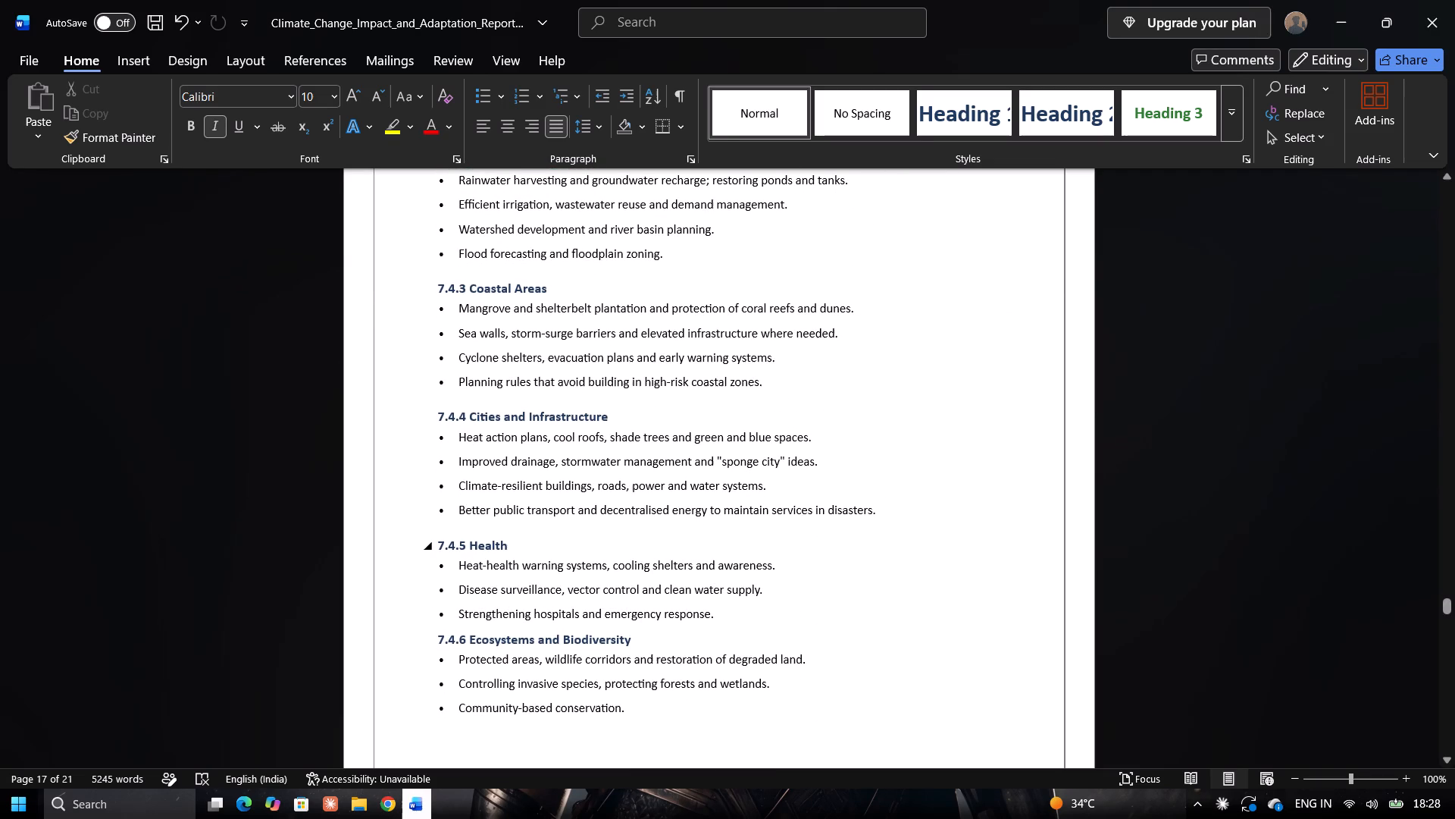
Delete the sections 7.4.5 Health and 7.4.6 Ecosystems and Biodiversity with their bullet lists.
drag(439, 549, 705, 715)
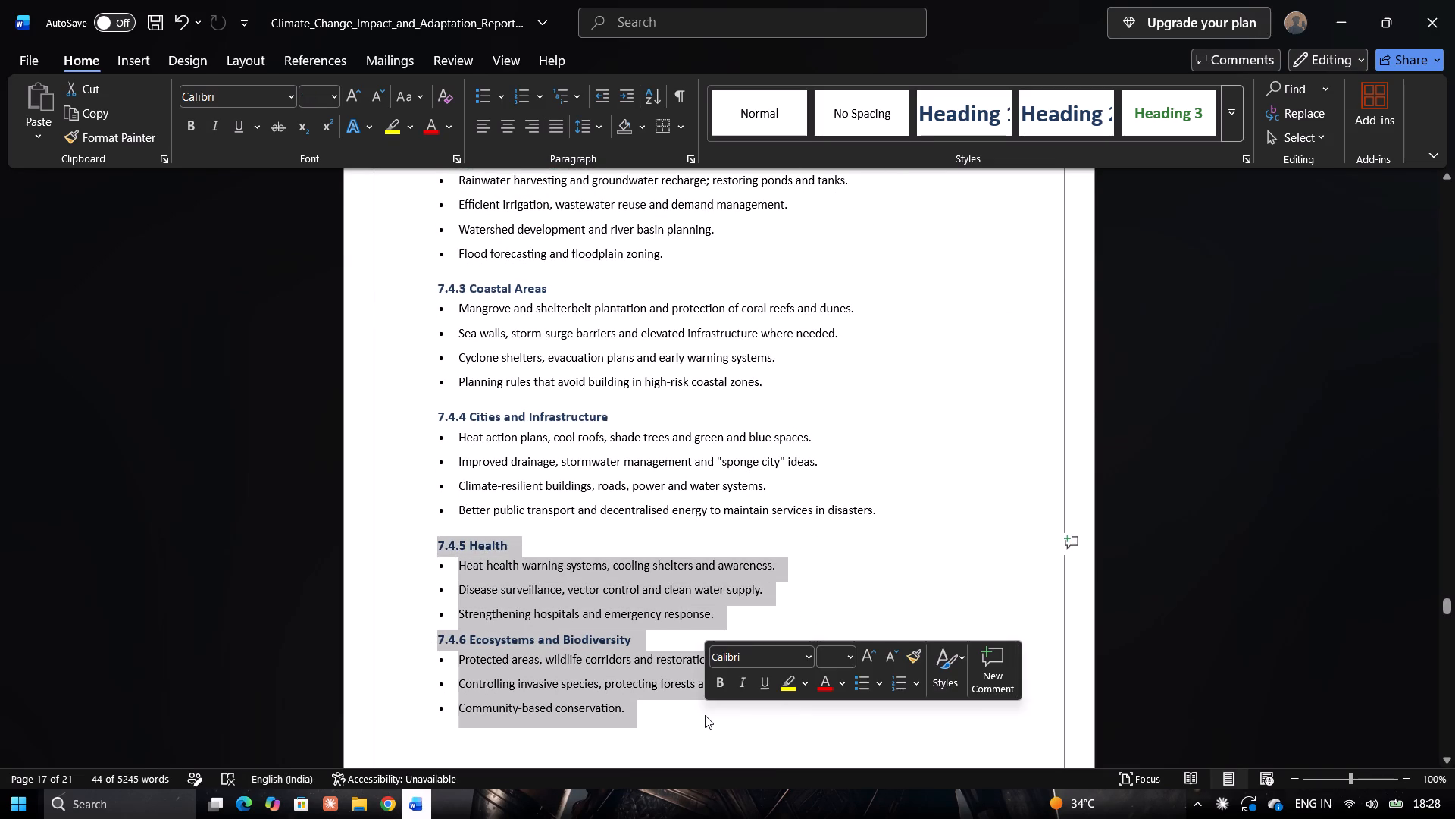
key(Delete)
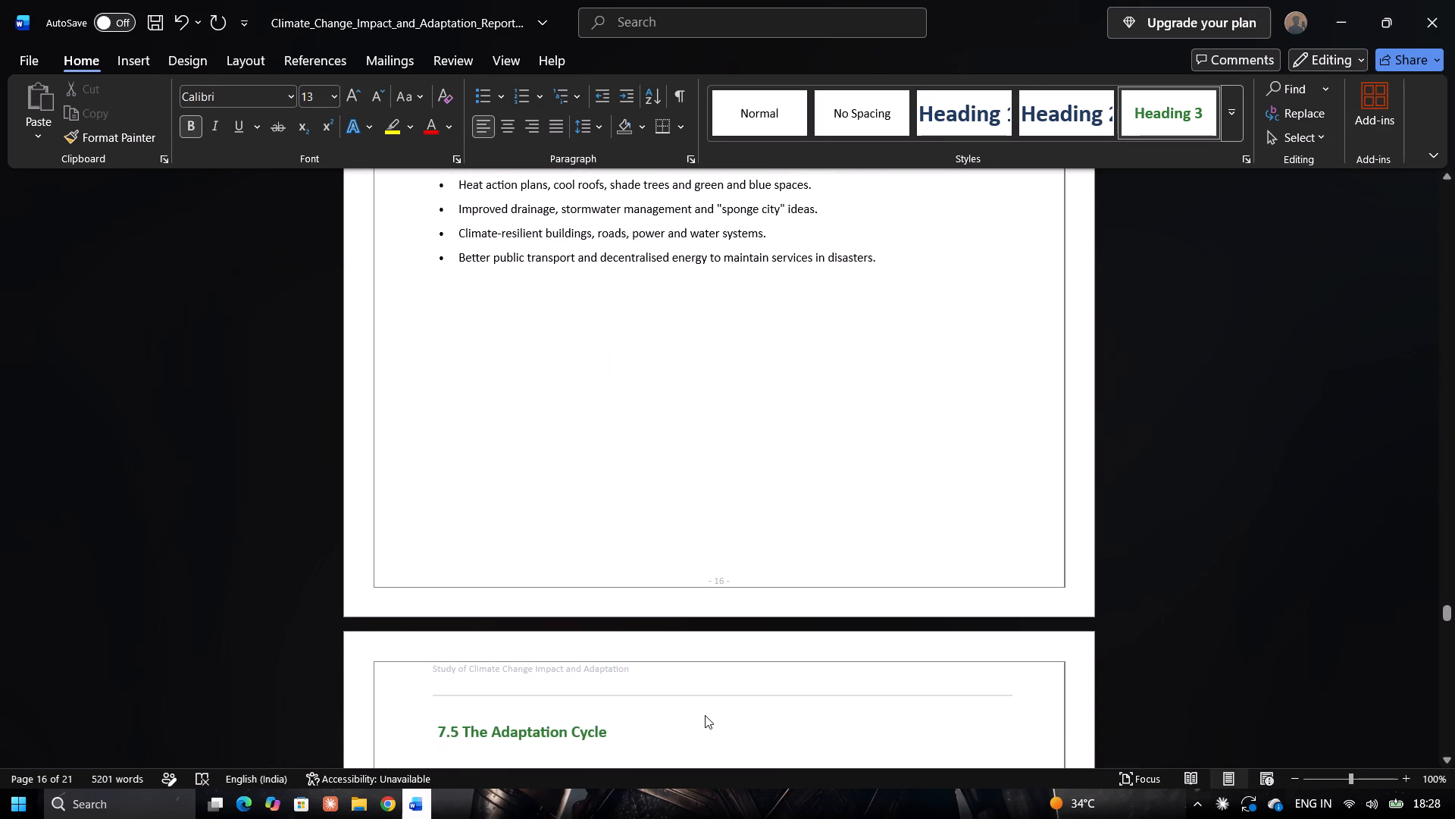
Bring the 7.5 The Adaptation Cycle heading up to page 16, on its own line after the last 7.4.4 bullet.
click(527, 366)
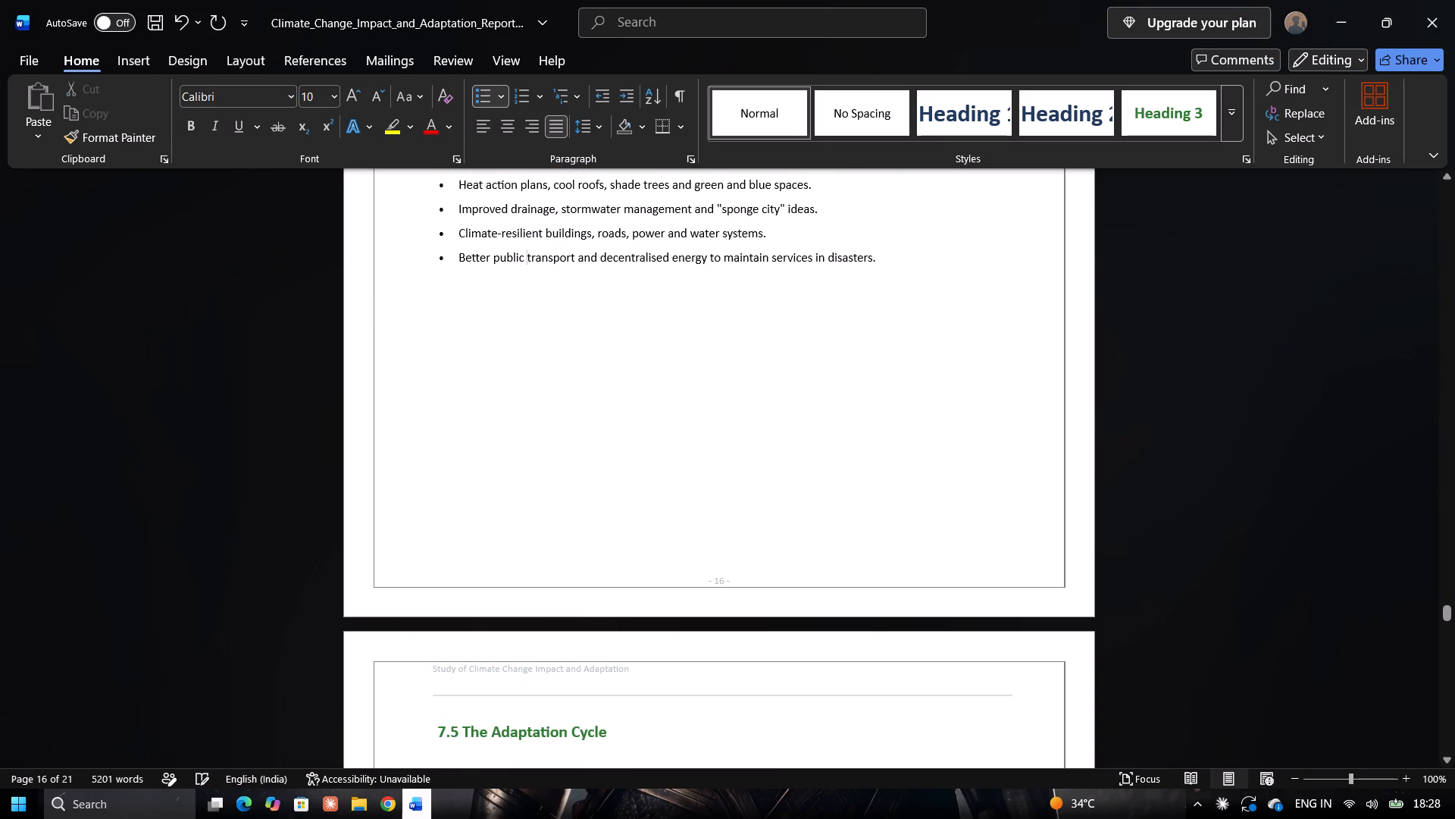
click(440, 717)
key(BackSpace)
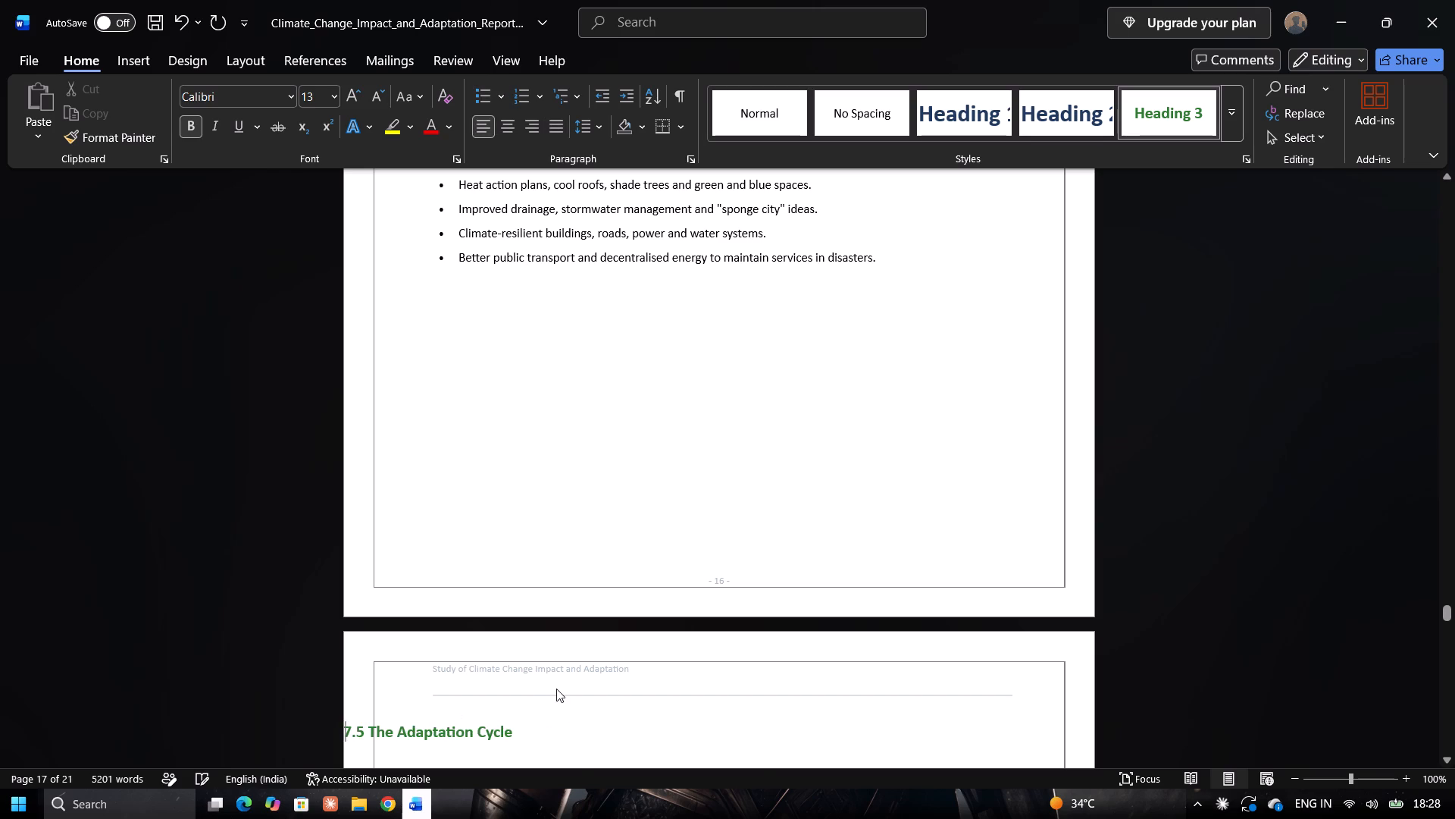
key(BackSpace)
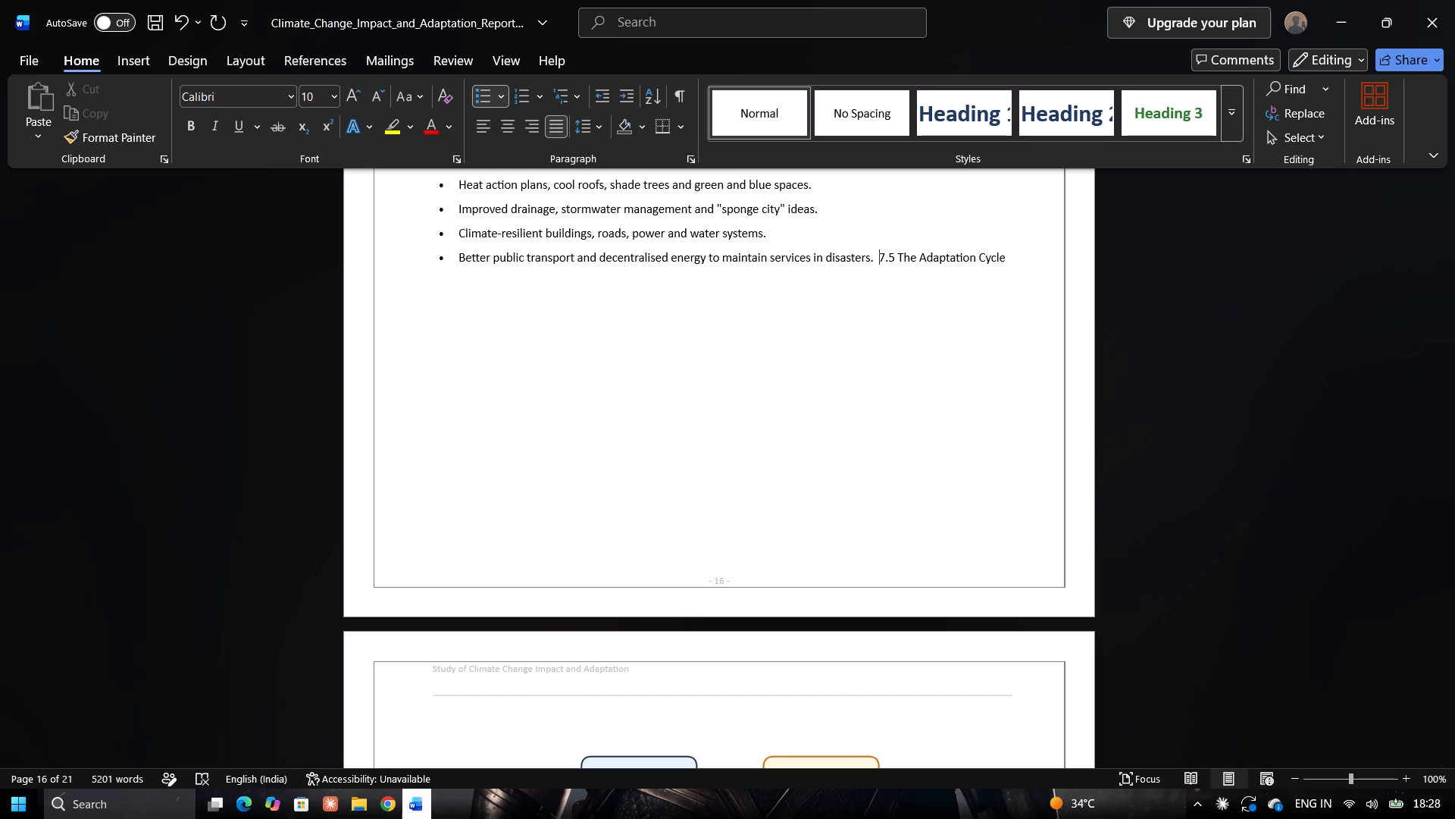
key(Return)
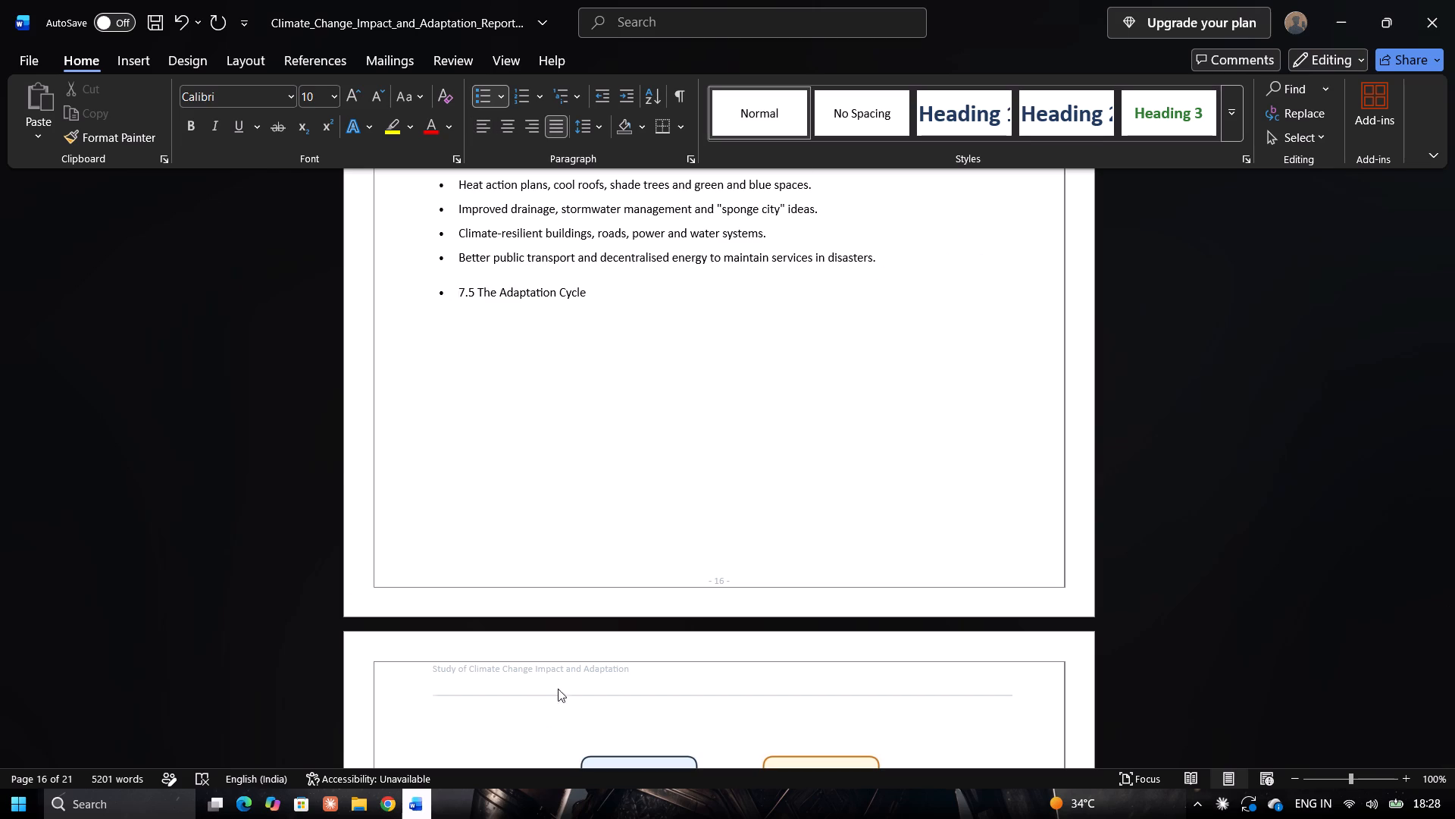
Remove the bullet from the 7.5 The Adaptation Cycle line, keeping it indented directly below the 7.4.4 list without empty lines.
scroll(571, 689, down, 4)
scroll(626, 657, down, 1)
scroll(626, 657, up, 1)
scroll(626, 657, down, 1)
scroll(626, 657, up, 1)
scroll(626, 657, down, 7)
scroll(626, 657, up, 5)
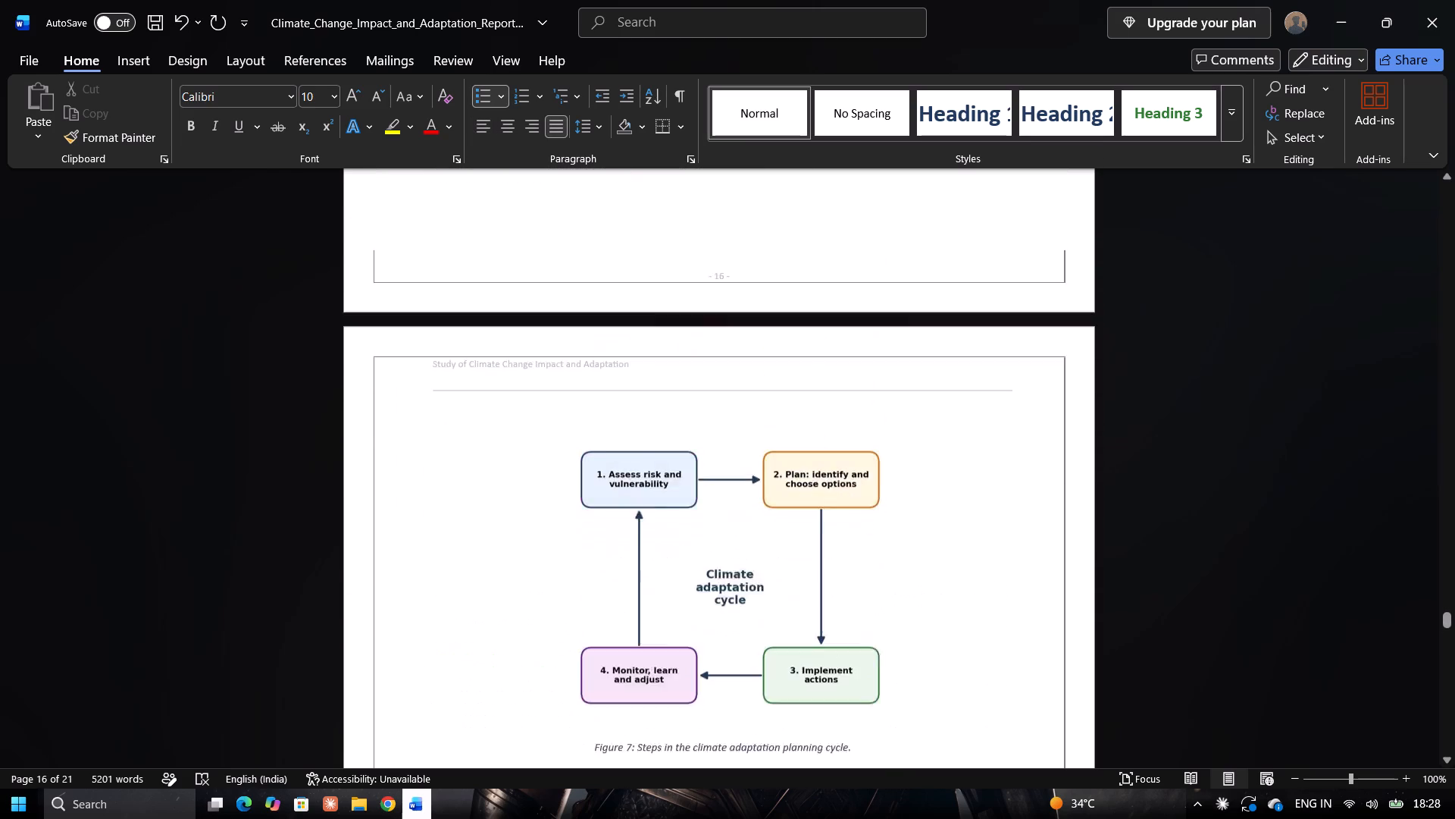
scroll(626, 657, up, 2)
scroll(626, 657, down, 1)
scroll(626, 657, up, 6)
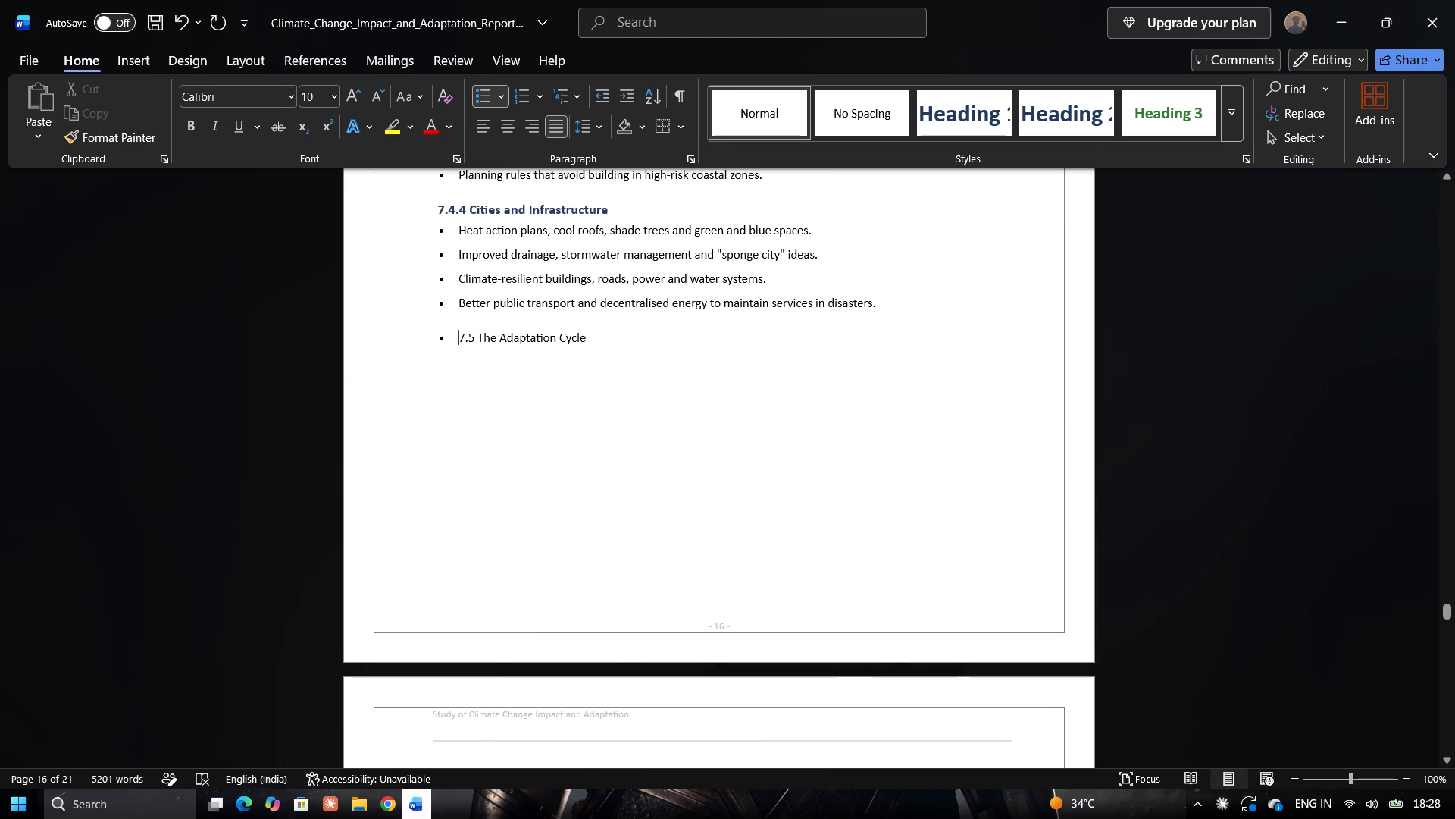
key(Return)
key(Return)
key(BackSpace)
key(BackSpace)
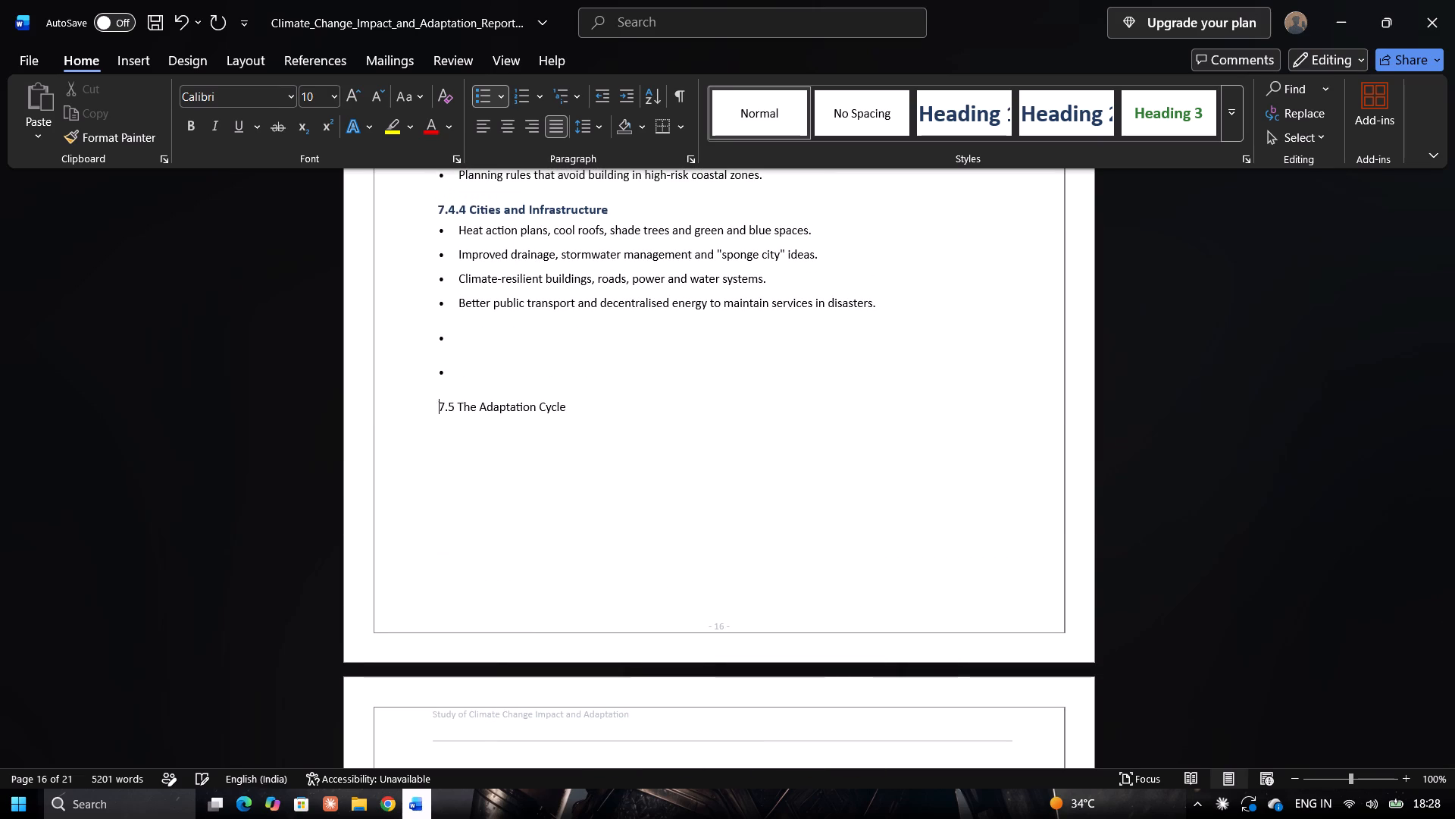
key(BackSpace)
key(BackSpace)
key(BackSpace)
key(BackSpace)
key(BackSpace)
key(BackSpace)
key(BackSpace)
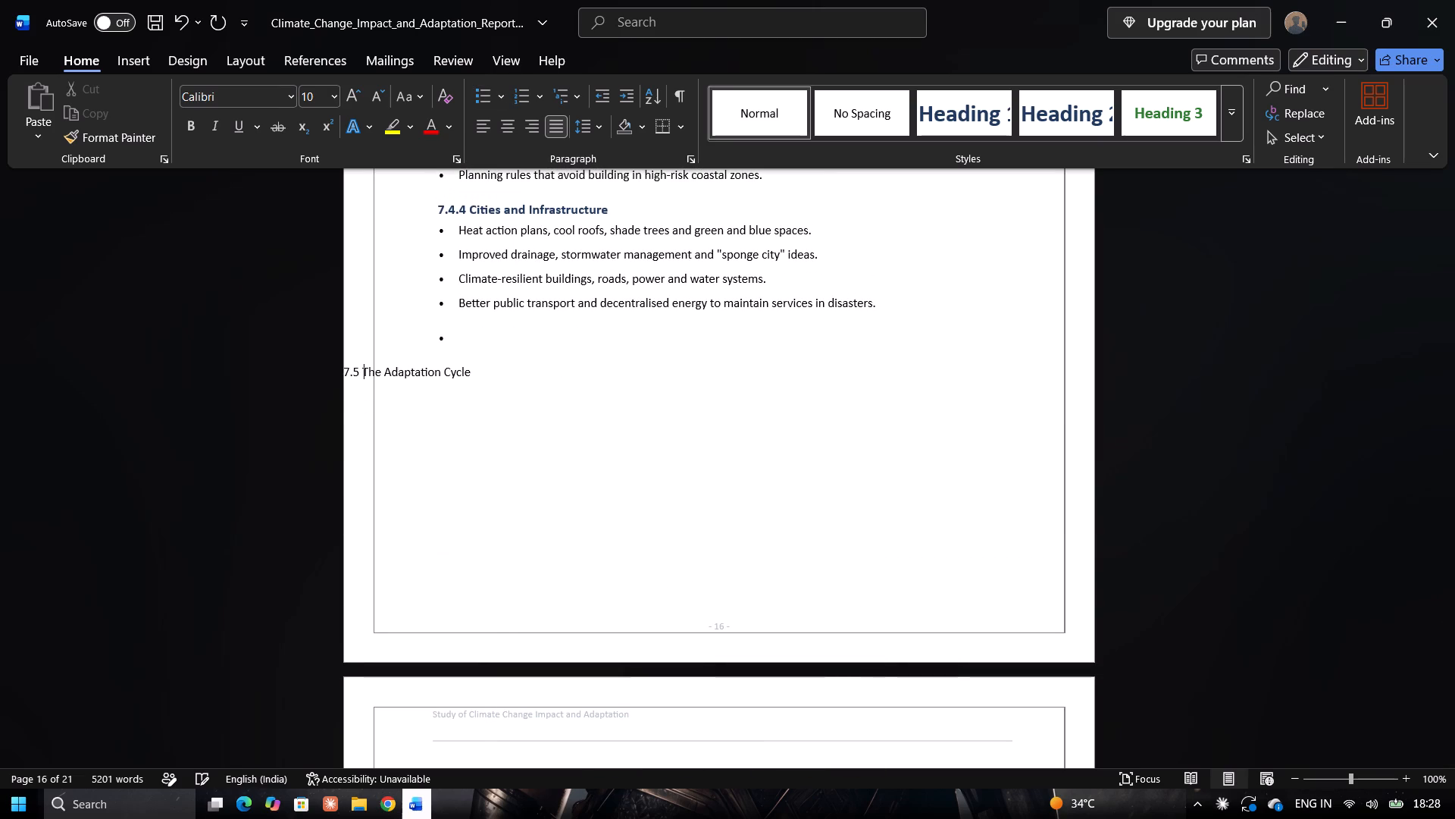
key(BackSpace)
key(BackSpace)
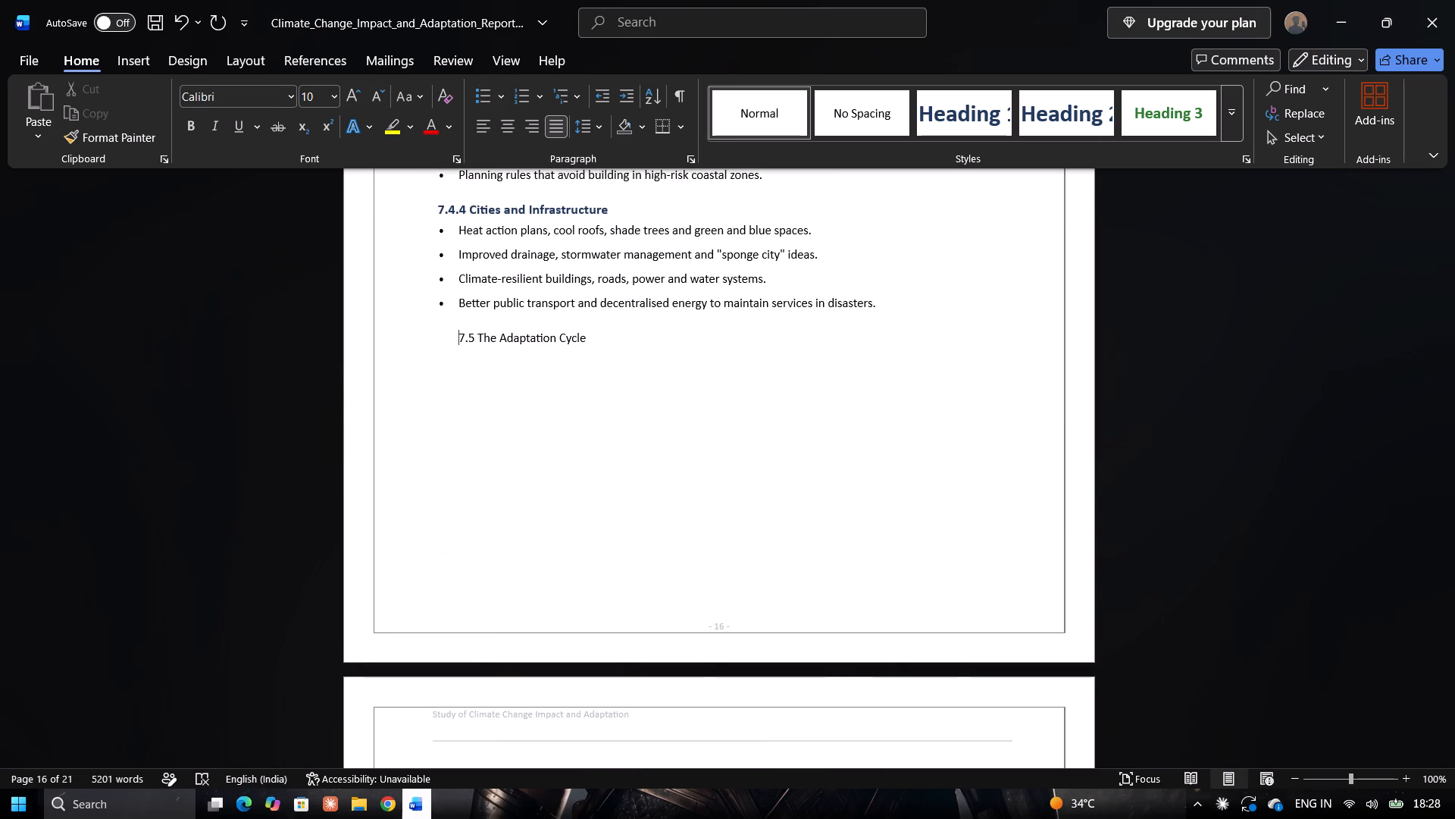
Delete the climate adaptation cycle diagram from section 7.5.
scroll(539, 381, down, 4)
scroll(539, 381, up, 1)
scroll(539, 381, down, 1)
scroll(539, 381, up, 1)
scroll(537, 400, down, 15)
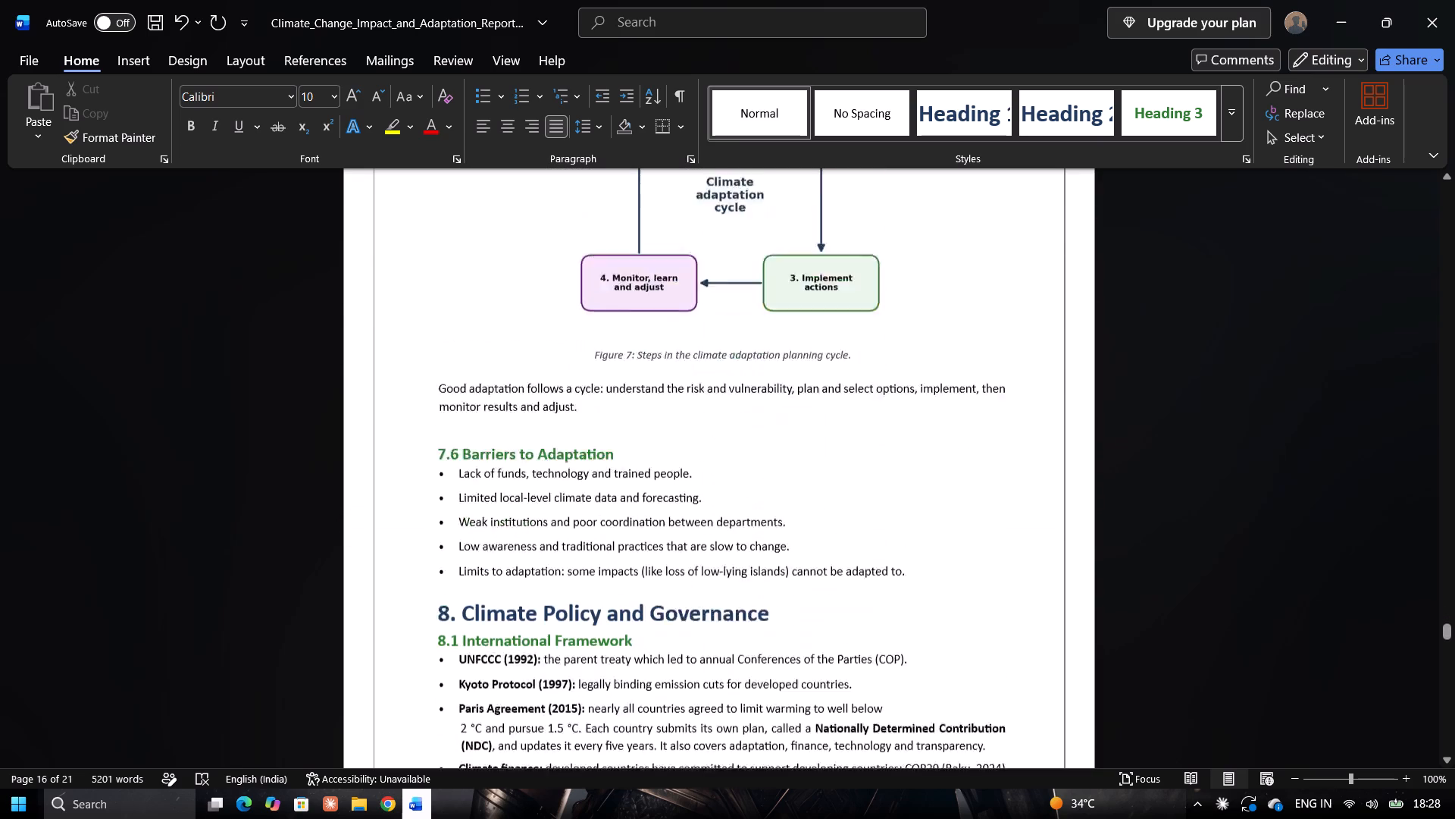
scroll(590, 425, up, 2)
scroll(738, 433, up, 3)
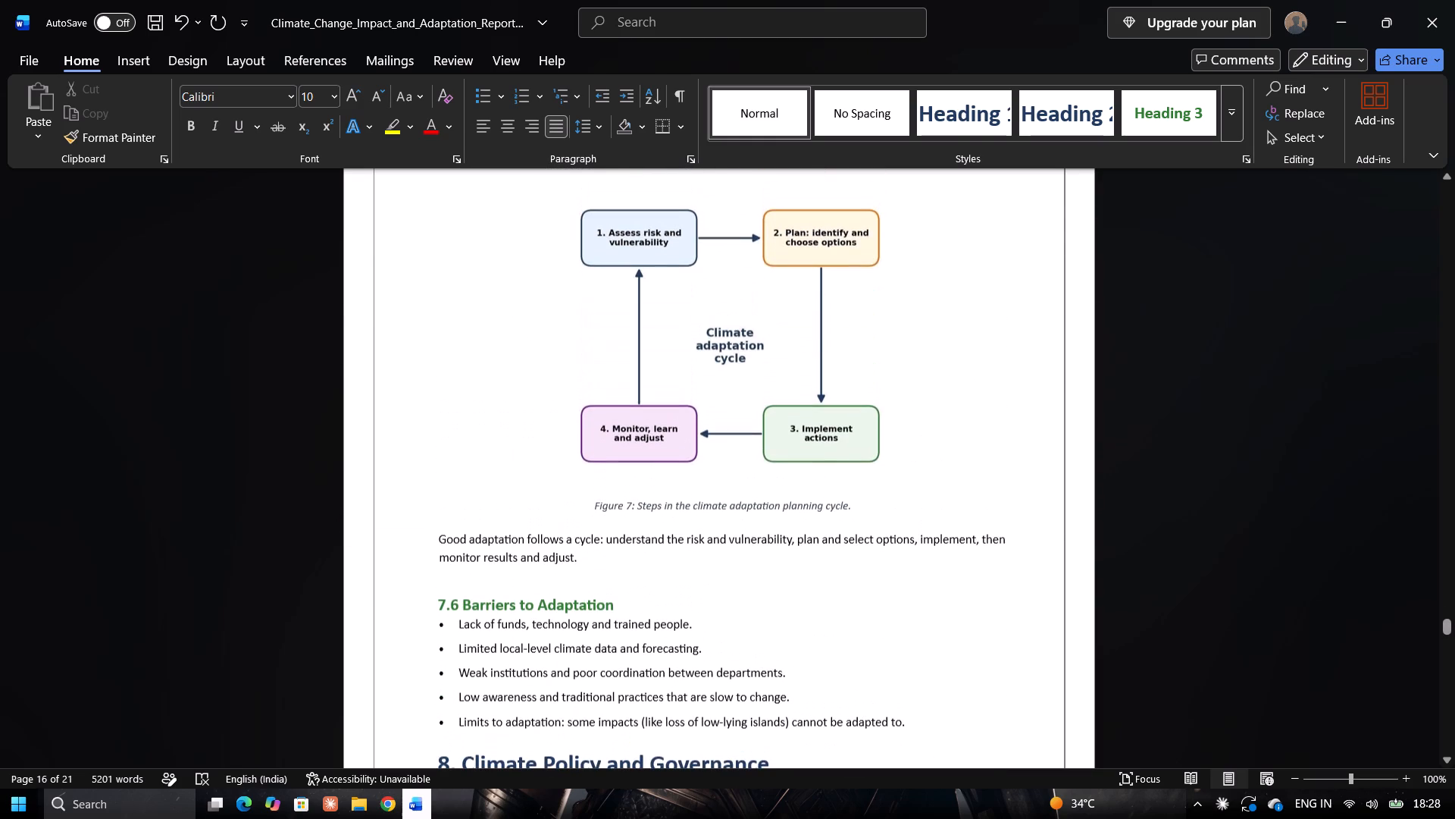
click(647, 431)
key(Delete)
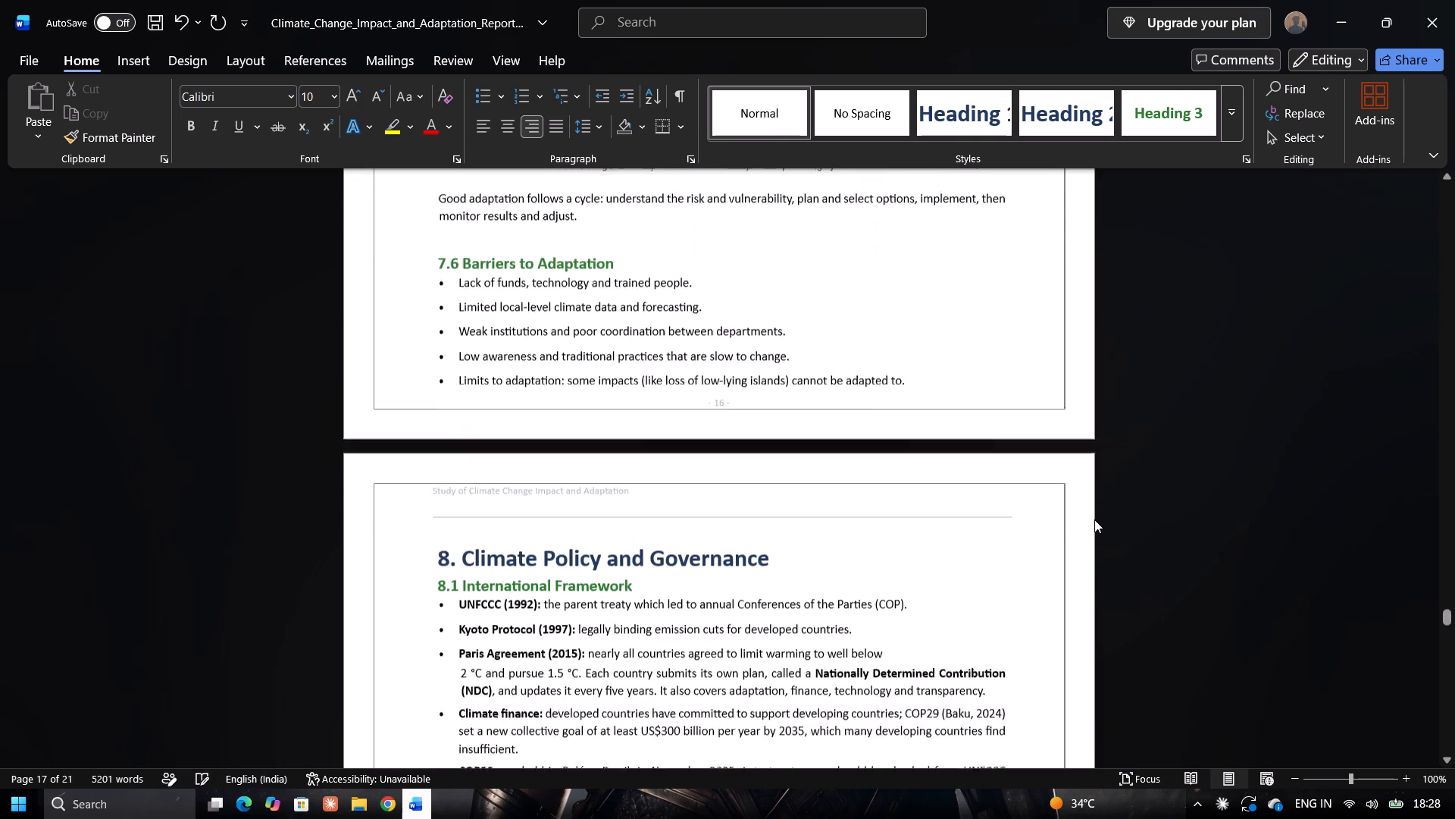
Delete the leftover caption "Figure 7: Steps in the climate adaptation planning cycle." together with the empty line above it.
scroll(1094, 519, up, 9)
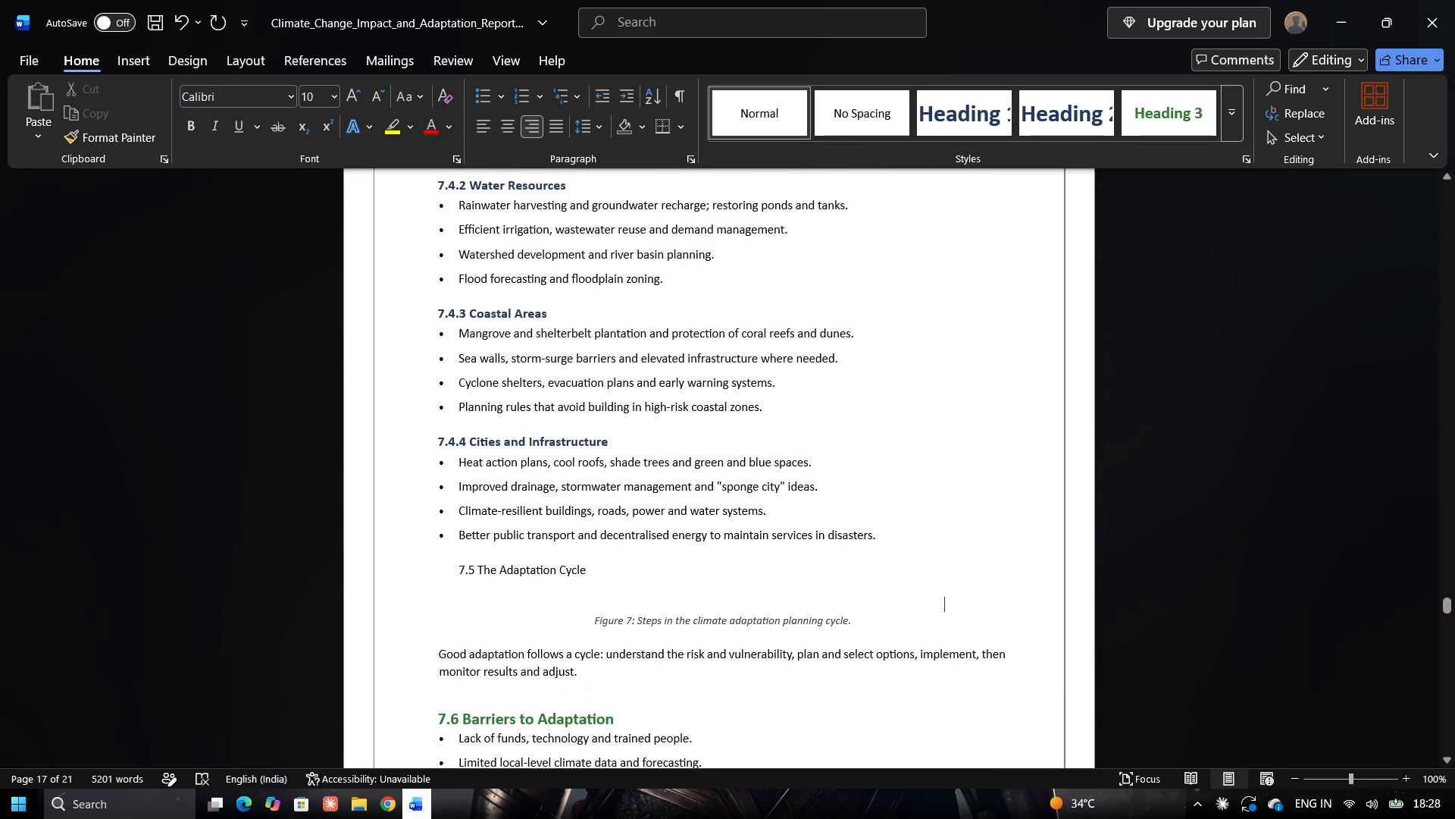
scroll(1094, 519, up, 1)
scroll(1094, 519, down, 1)
scroll(1094, 519, up, 6)
scroll(1094, 519, down, 6)
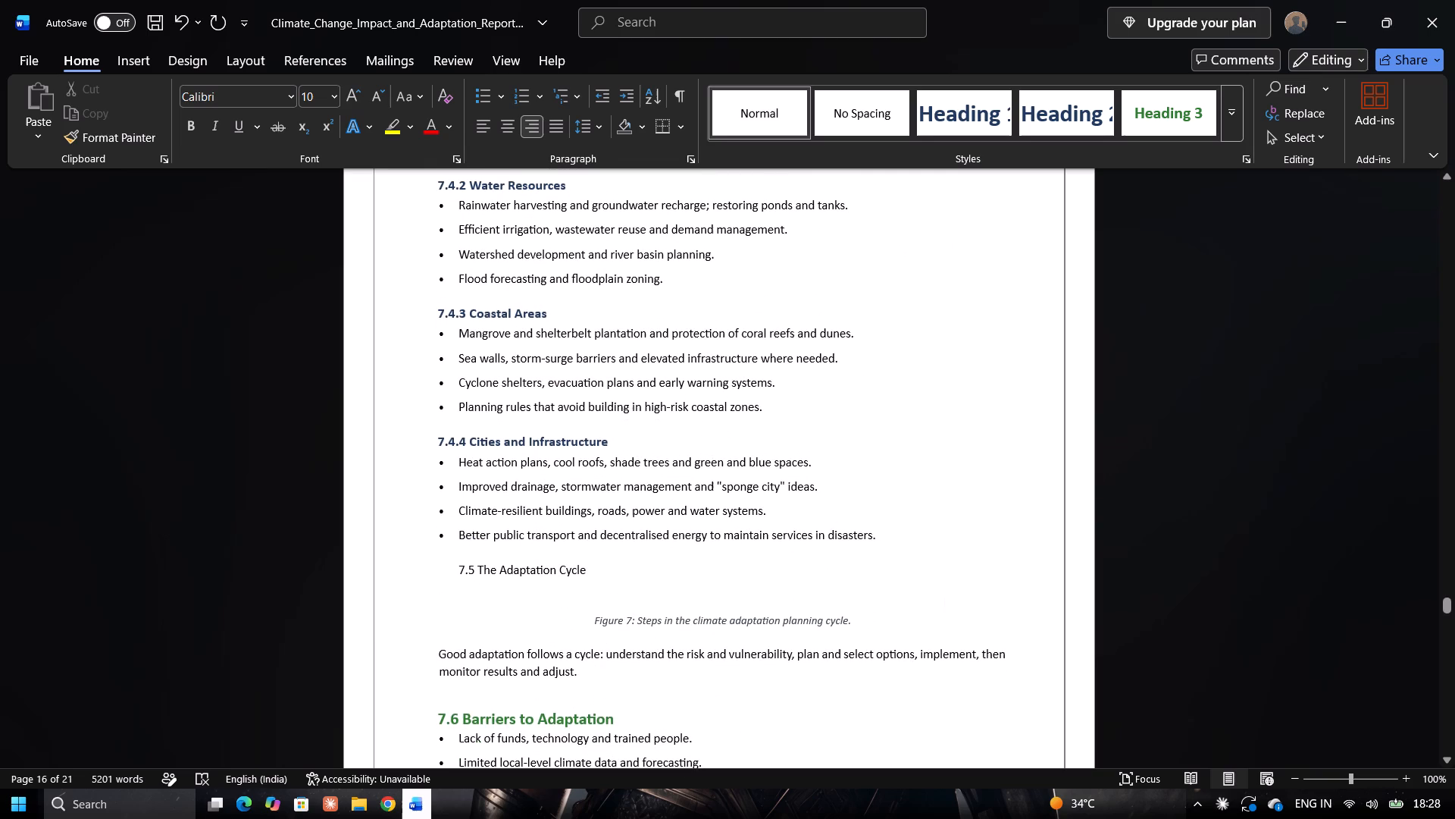
scroll(1094, 519, up, 1)
scroll(879, 526, down, 2)
drag(859, 570, 683, 560)
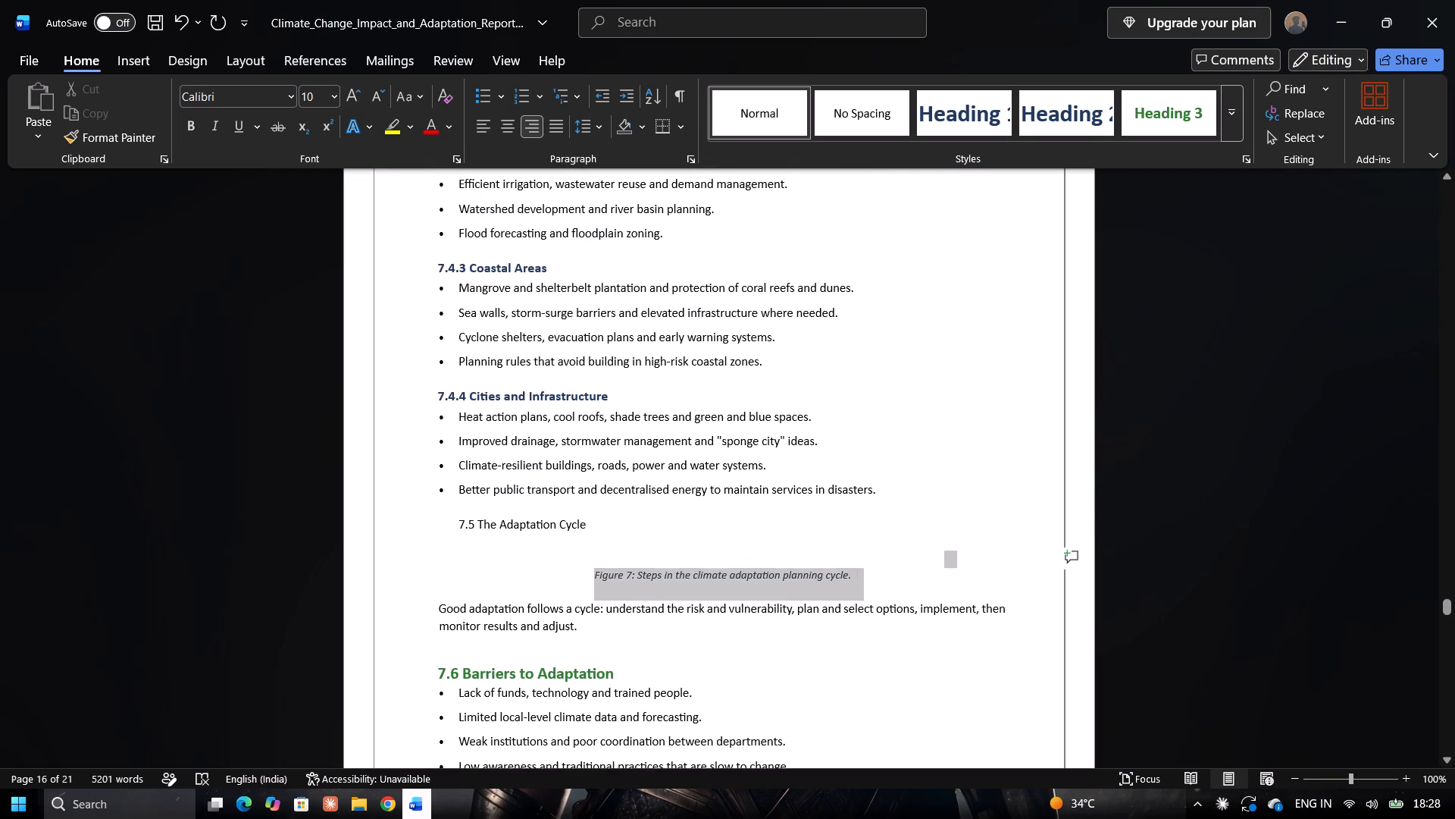
drag(683, 560, 618, 554)
key(Delete)
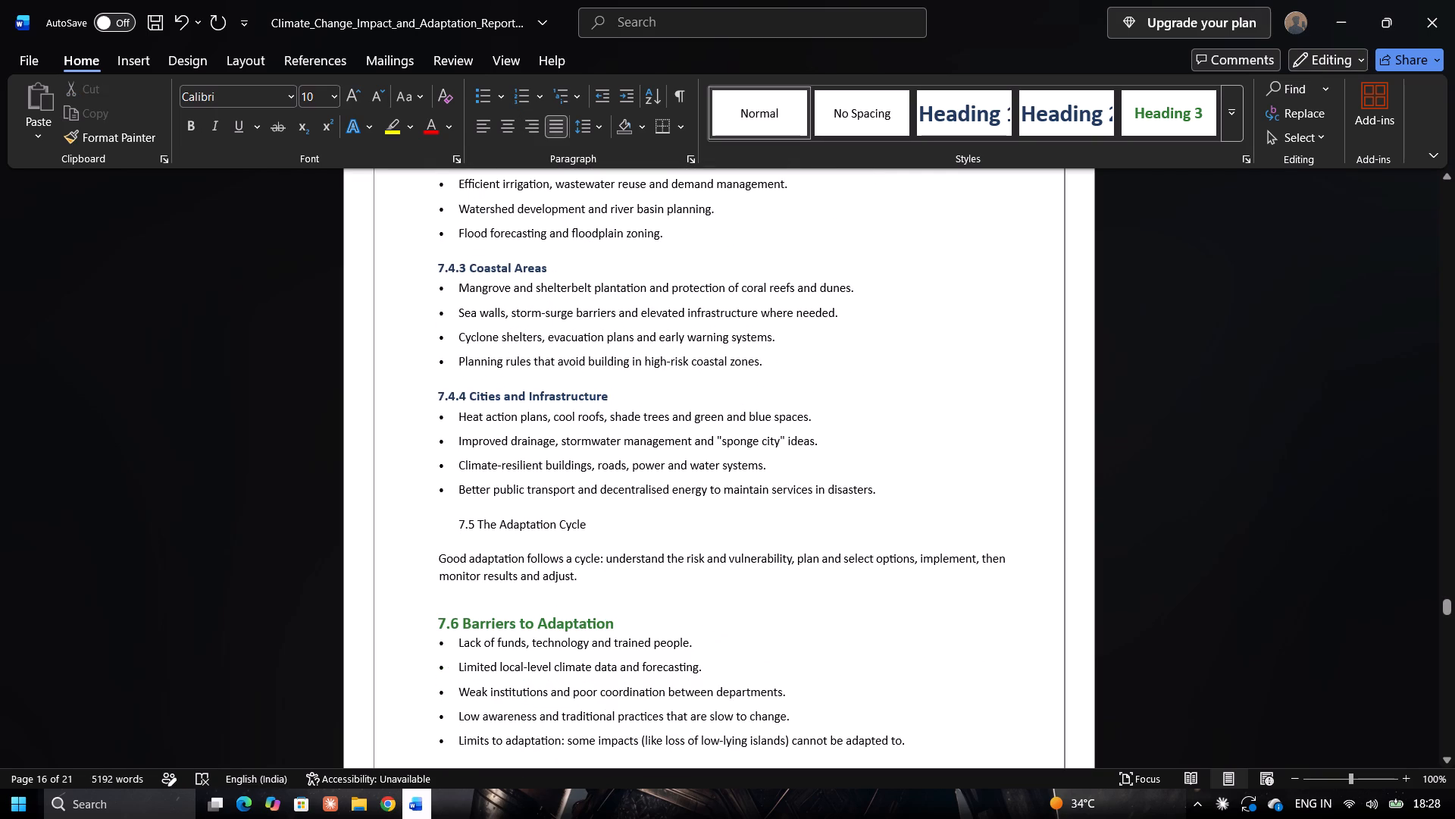
drag(600, 518, 590, 525)
click(662, 534)
Review section 8, Climate Policy and Governance, and the pages back through section 7 to 6.4 Carbon Pricing and Markets.
scroll(709, 543, down, 7)
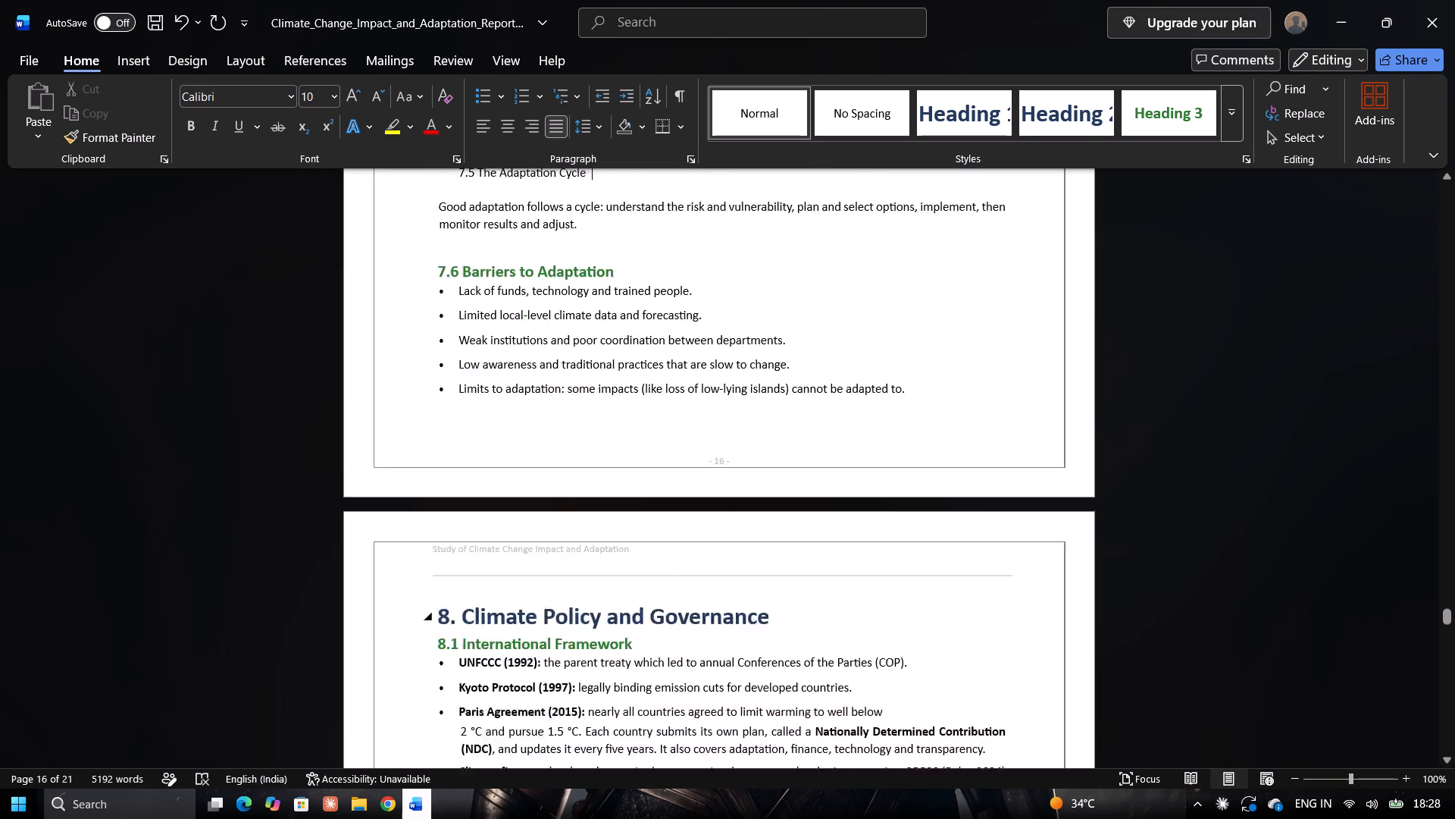
scroll(728, 551, down, 12)
scroll(728, 551, up, 1)
scroll(728, 551, down, 2)
scroll(728, 551, up, 4)
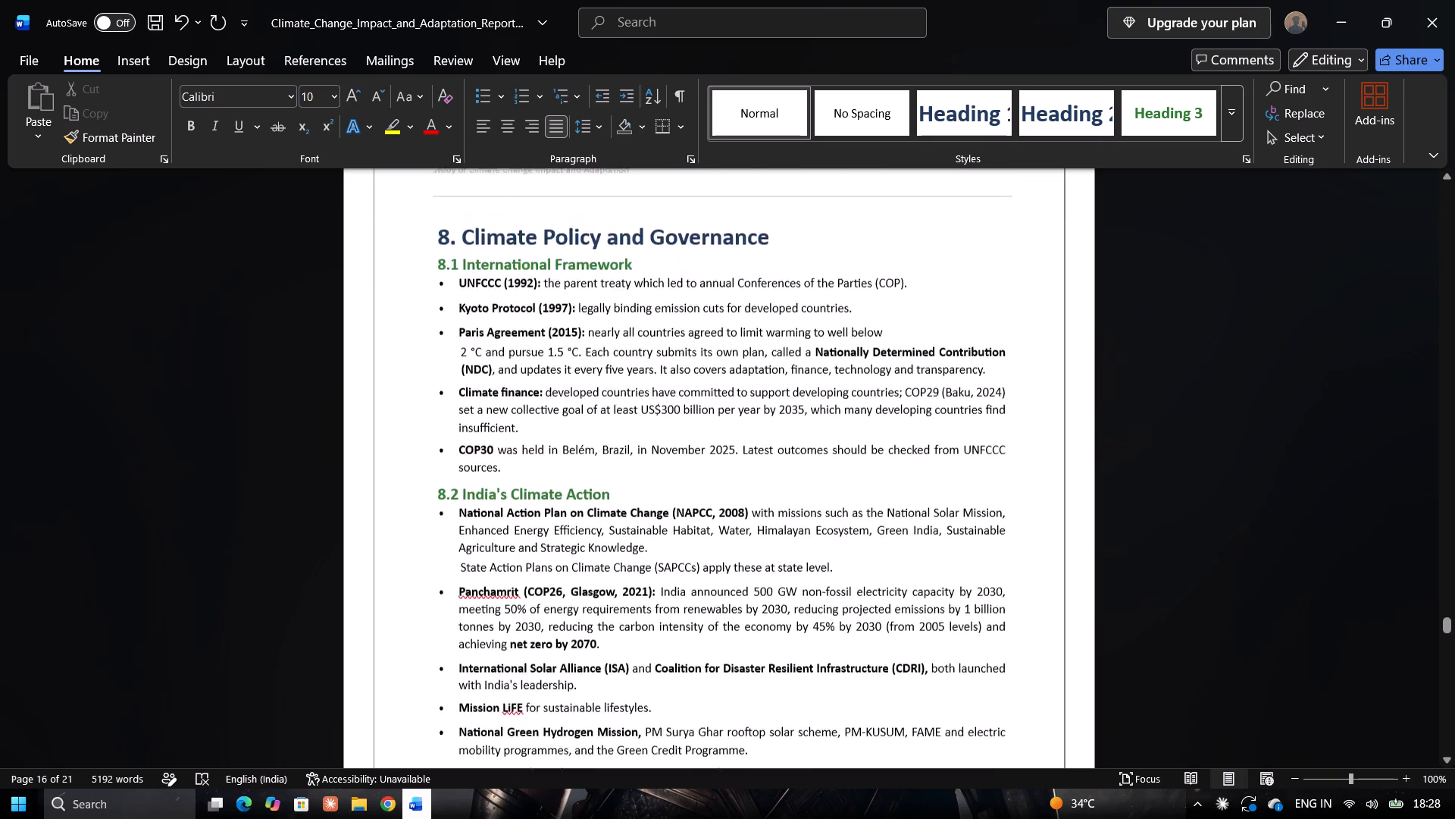
scroll(728, 551, up, 20)
scroll(728, 551, up, 14)
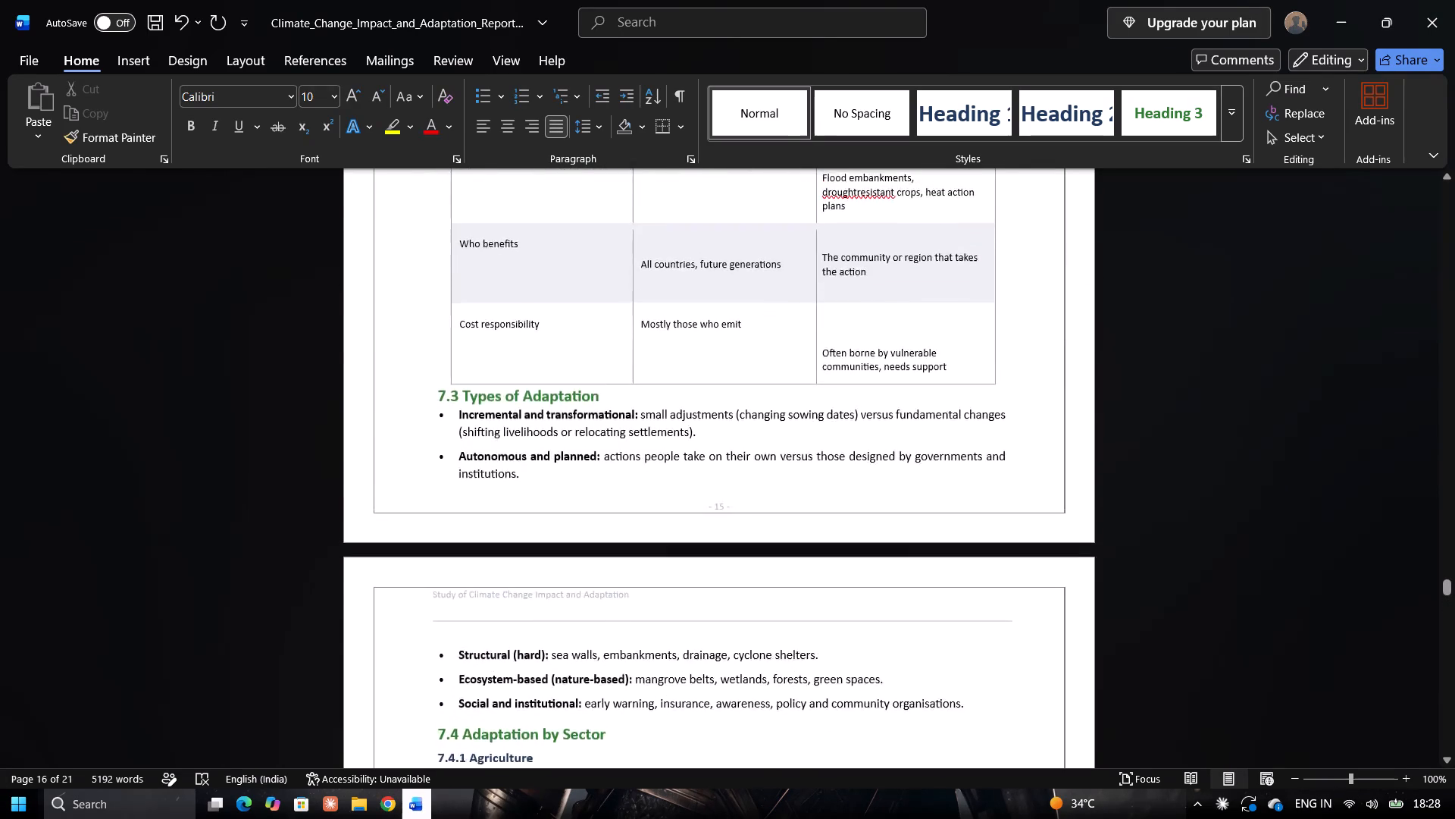
scroll(728, 551, up, 7)
scroll(728, 551, down, 1)
scroll(722, 565, up, 17)
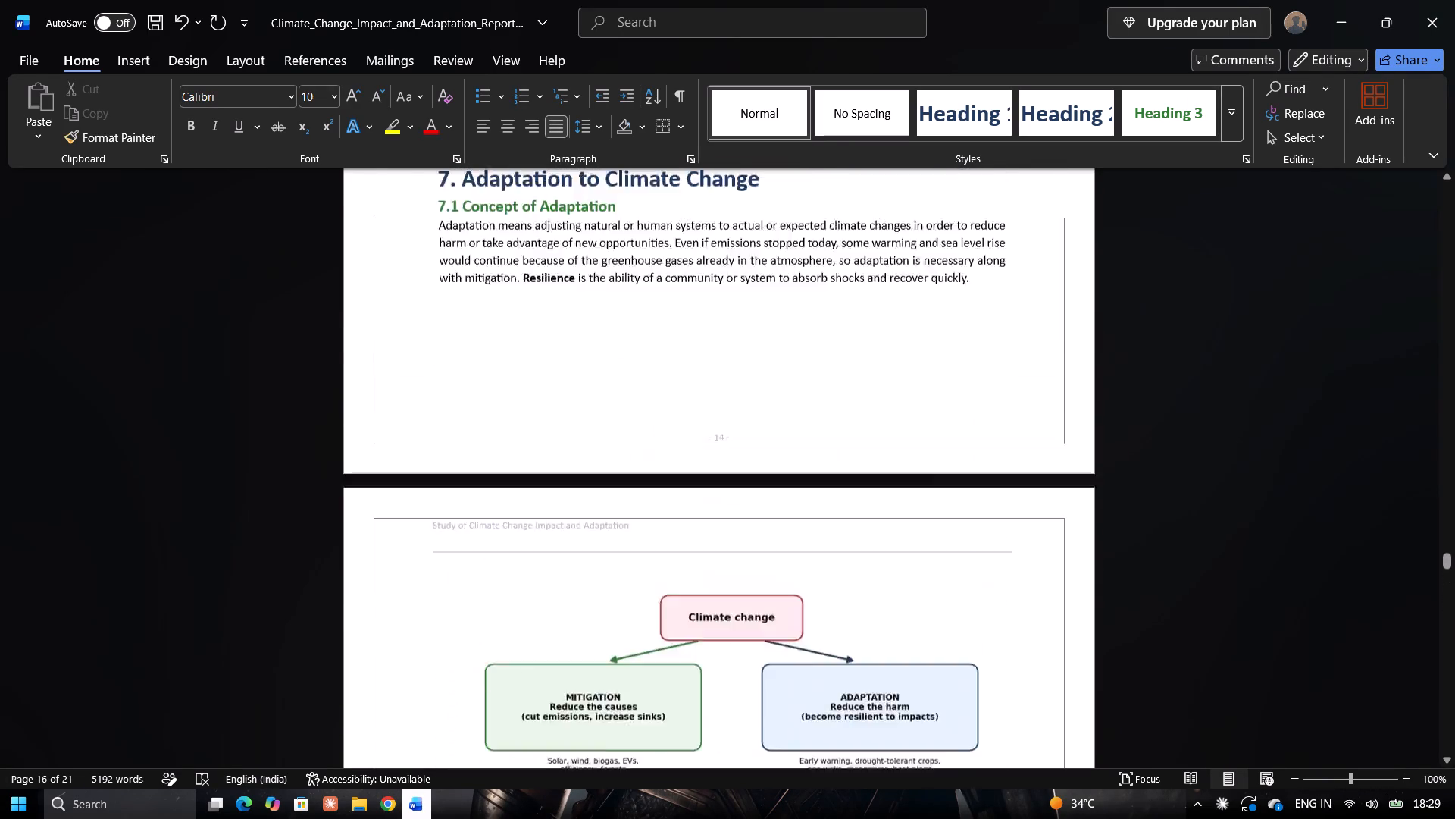
scroll(722, 565, up, 6)
scroll(722, 565, down, 1)
scroll(722, 565, up, 1)
scroll(722, 565, down, 1)
scroll(722, 565, up, 2)
scroll(722, 565, down, 1)
scroll(722, 565, up, 3)
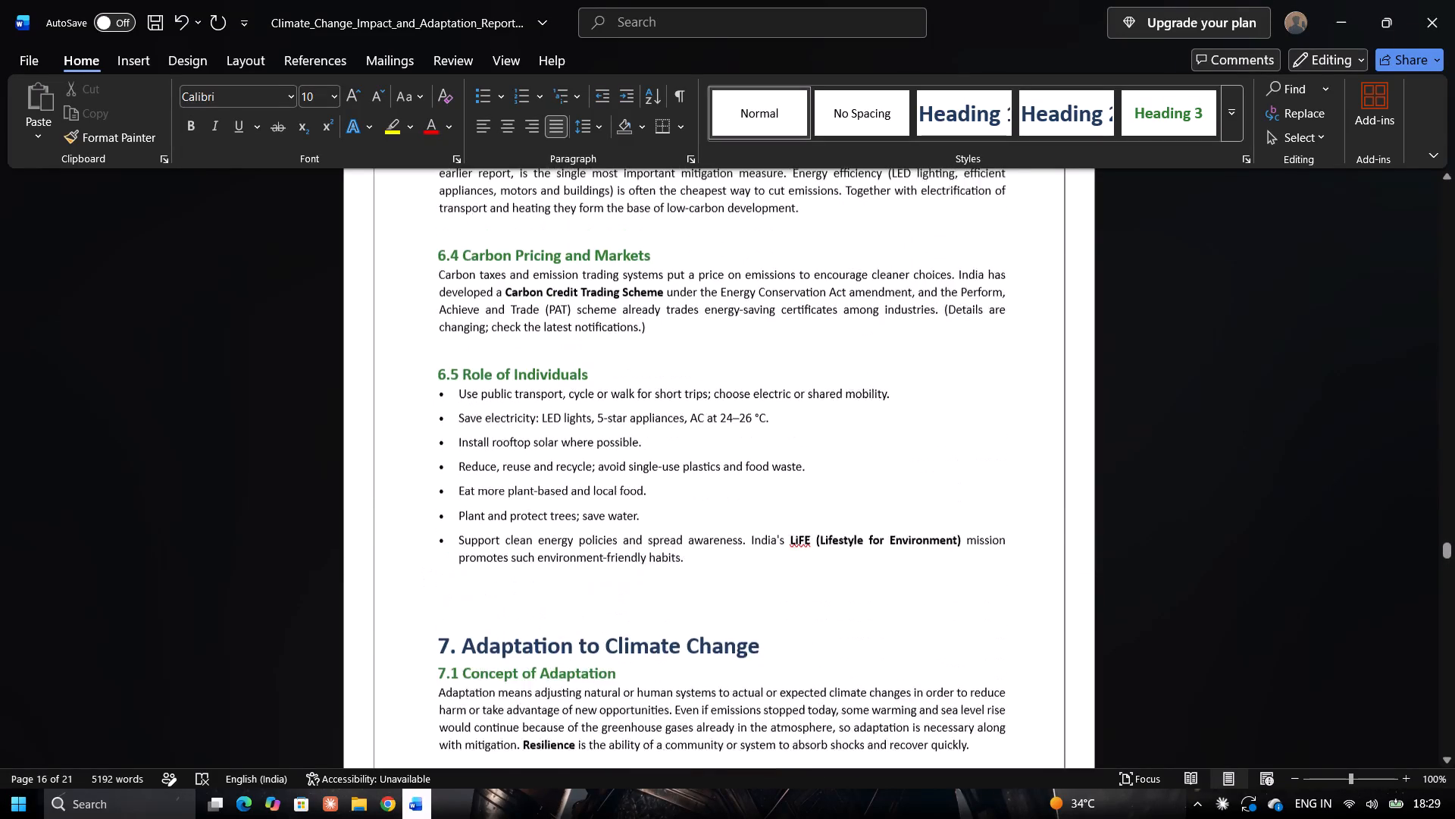
Review the pages from the 6.2 mitigation measures table back through section 5, Impacts of Climate Change on India.
scroll(722, 565, up, 16)
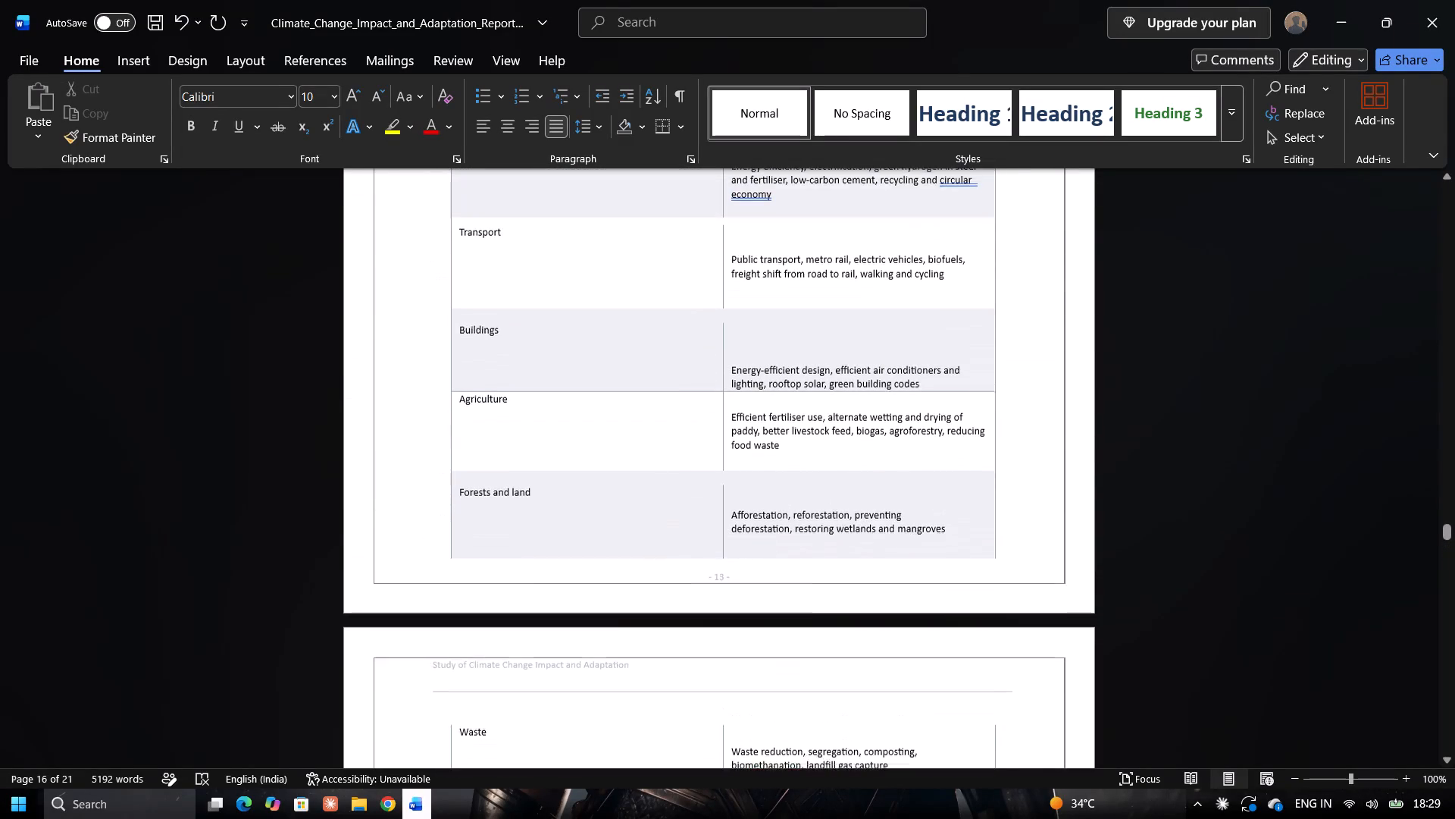
scroll(722, 565, down, 4)
scroll(722, 565, up, 5)
scroll(722, 565, down, 1)
scroll(722, 565, up, 18)
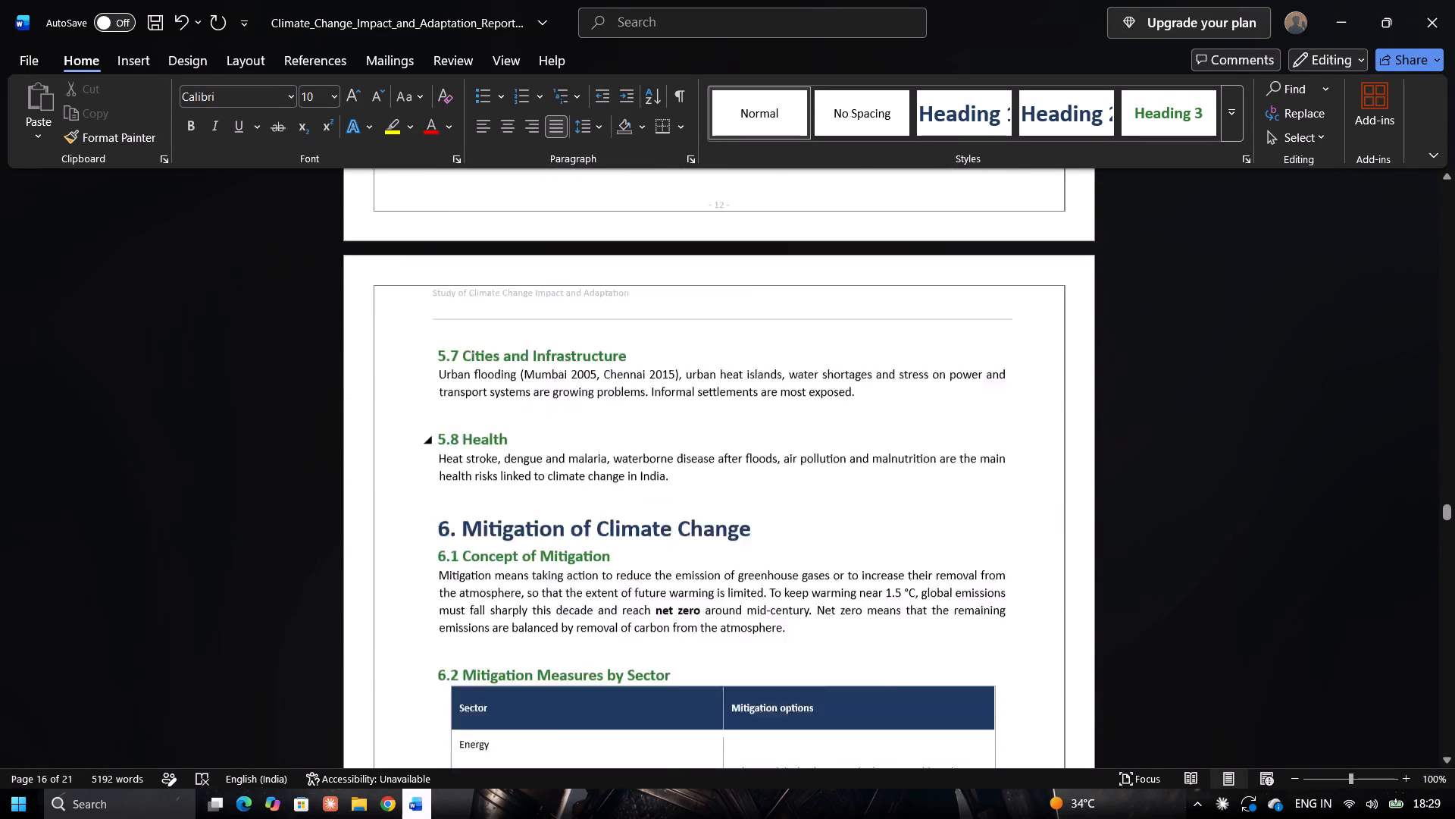
scroll(722, 565, up, 5)
scroll(722, 565, down, 1)
scroll(722, 565, up, 11)
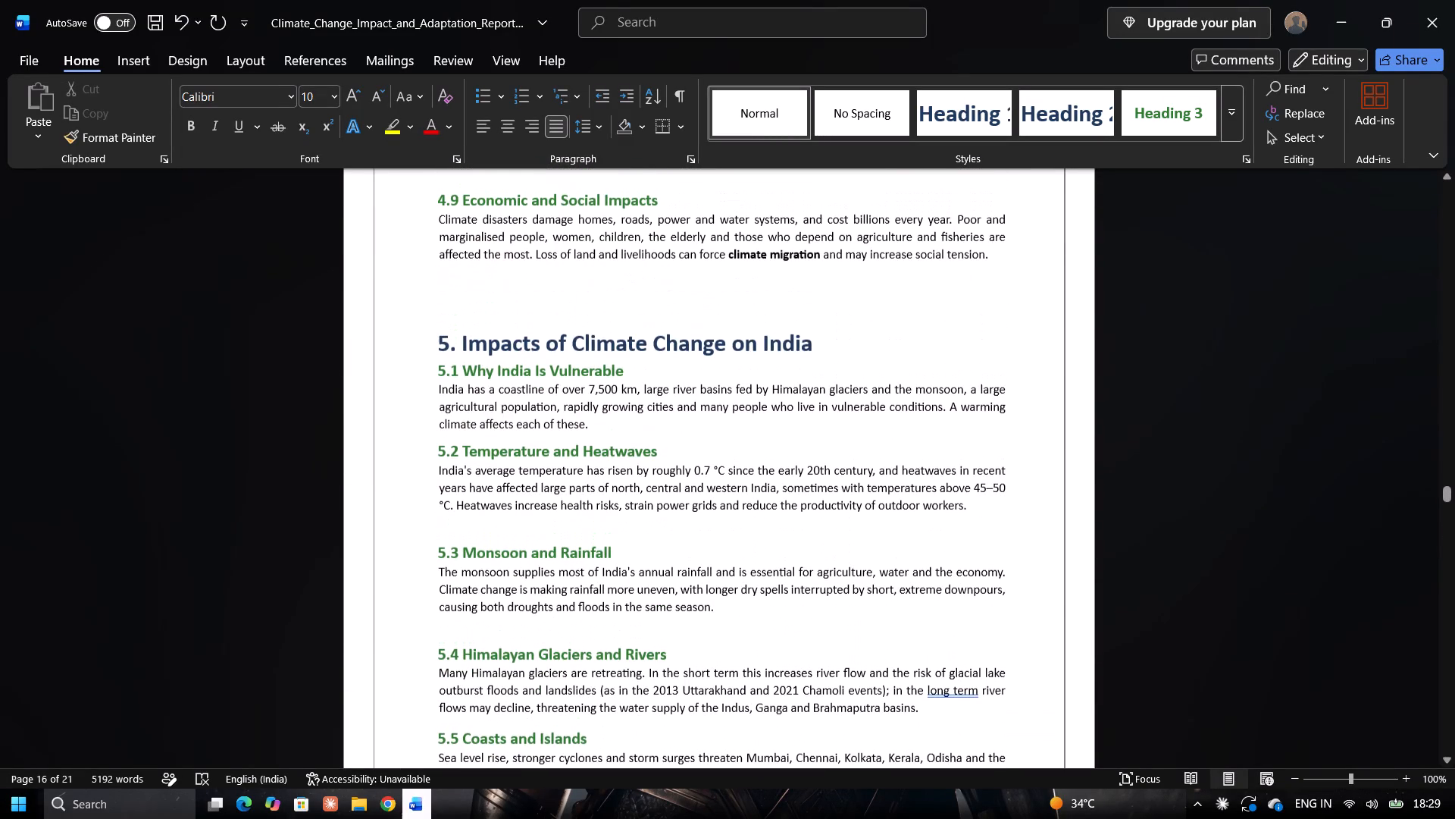
Delete section 5.6 Agriculture and Food, both heading and paragraph.
scroll(722, 565, down, 5)
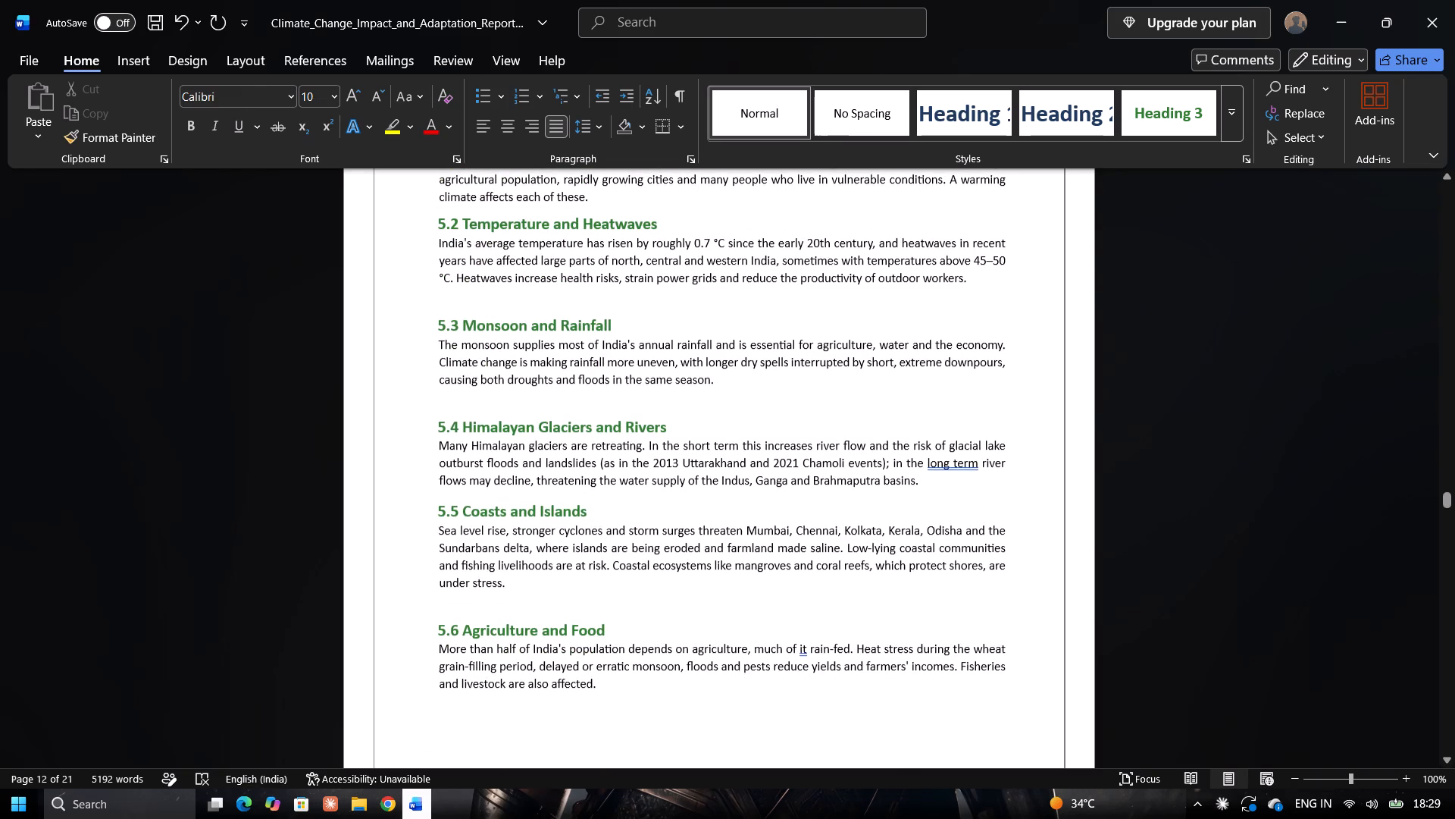
drag(435, 629, 660, 684)
key(Delete)
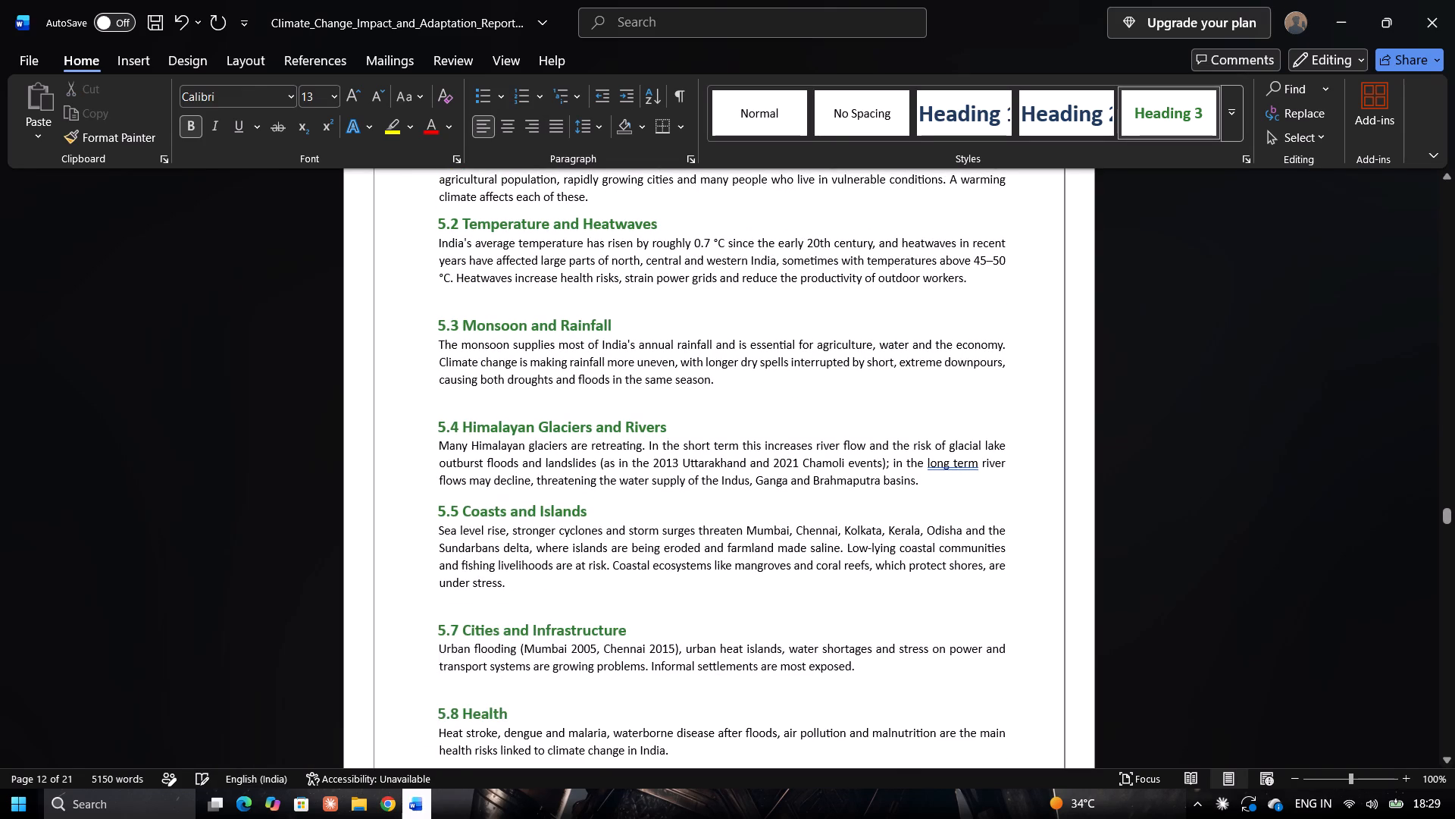
Check the pages from 5.7 Cities and Infrastructure through section 6 to the 7.2 Mitigation versus Adaptation table.
scroll(660, 684, down, 4)
scroll(660, 684, up, 1)
scroll(660, 684, down, 7)
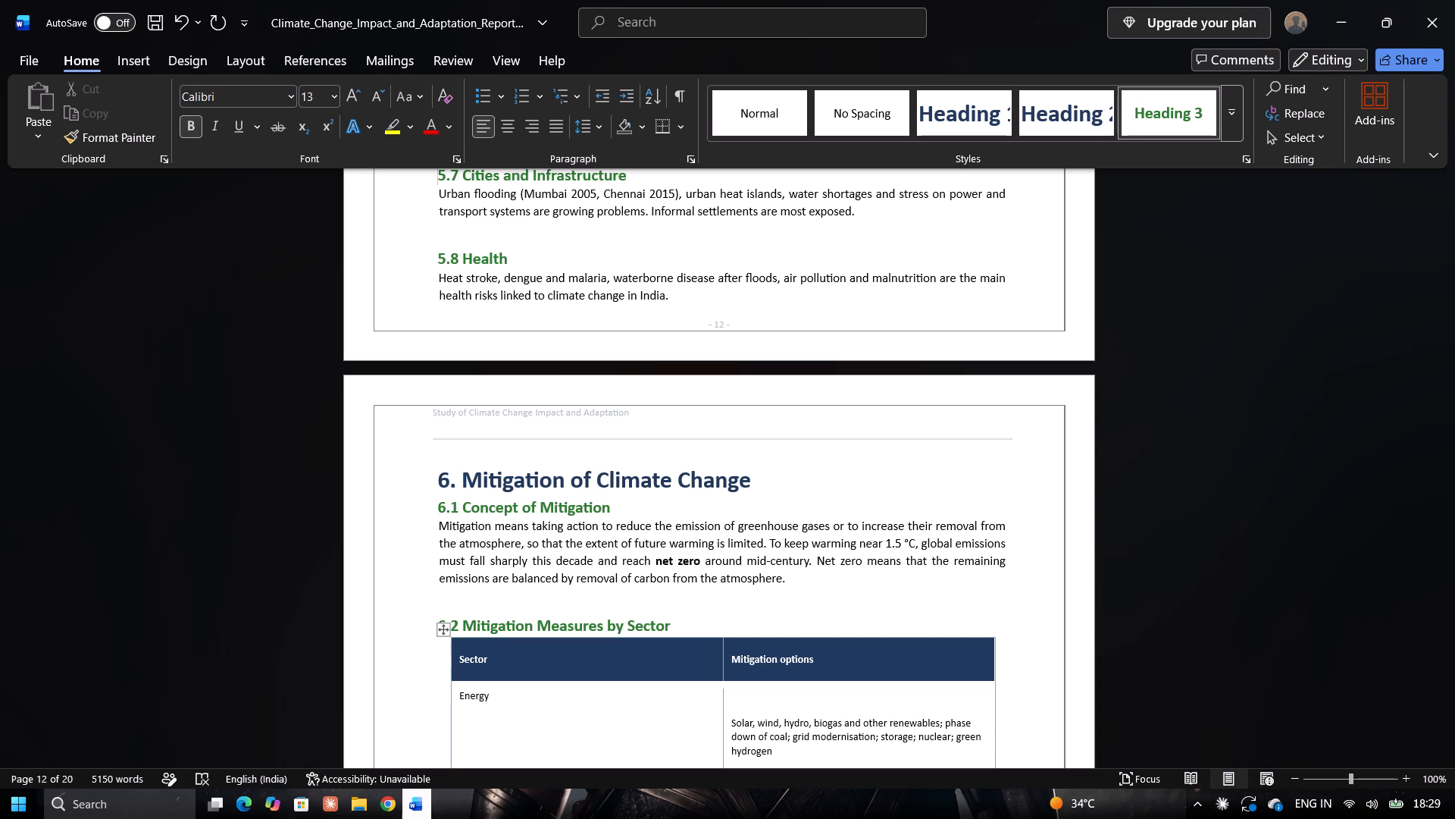
scroll(1165, 535, down, 9)
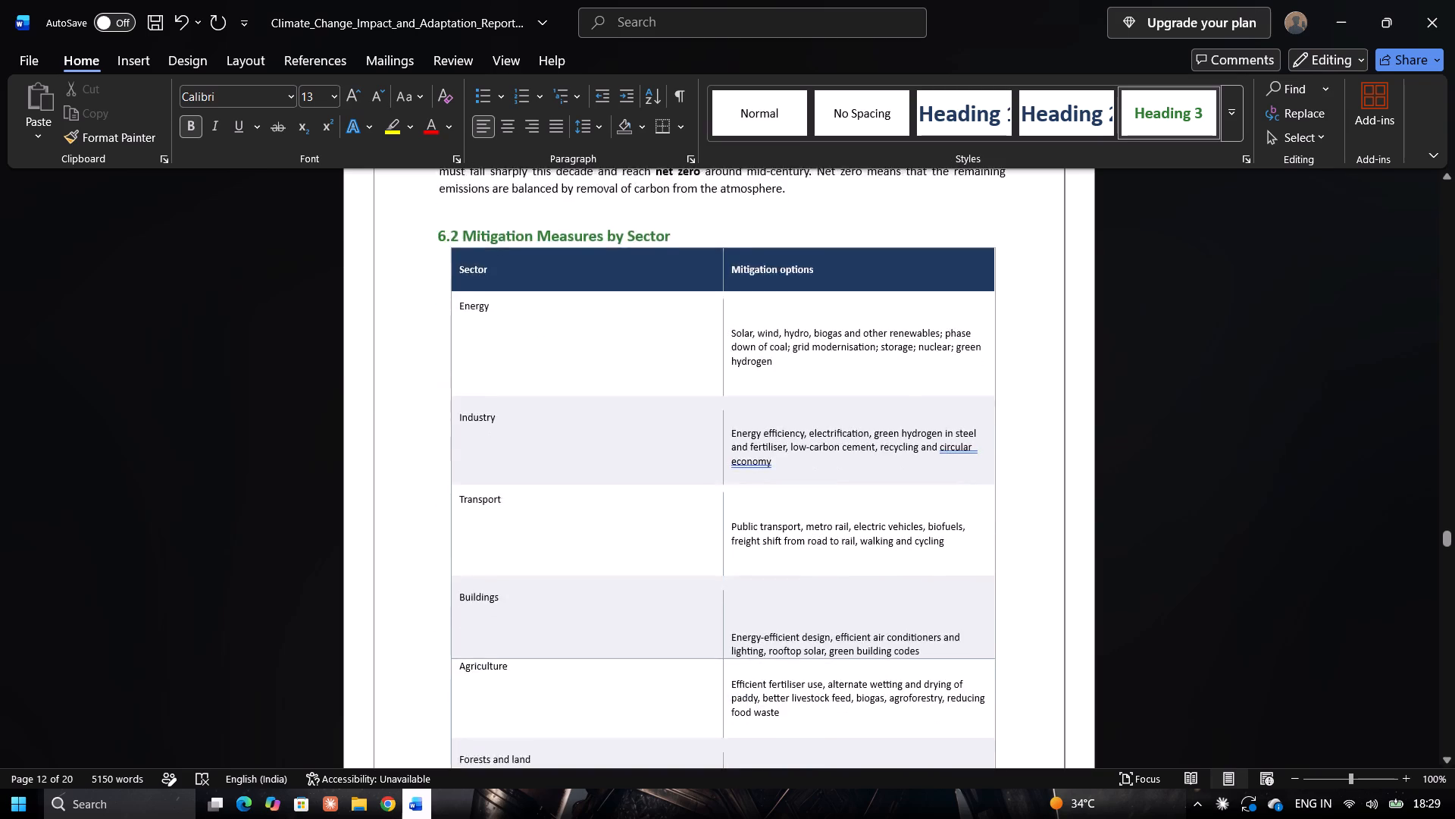
scroll(1123, 535, down, 6)
scroll(1124, 535, up, 1)
scroll(1124, 535, down, 1)
scroll(1125, 536, up, 1)
scroll(1122, 536, down, 20)
scroll(1122, 536, down, 20)
scroll(1122, 536, down, 1)
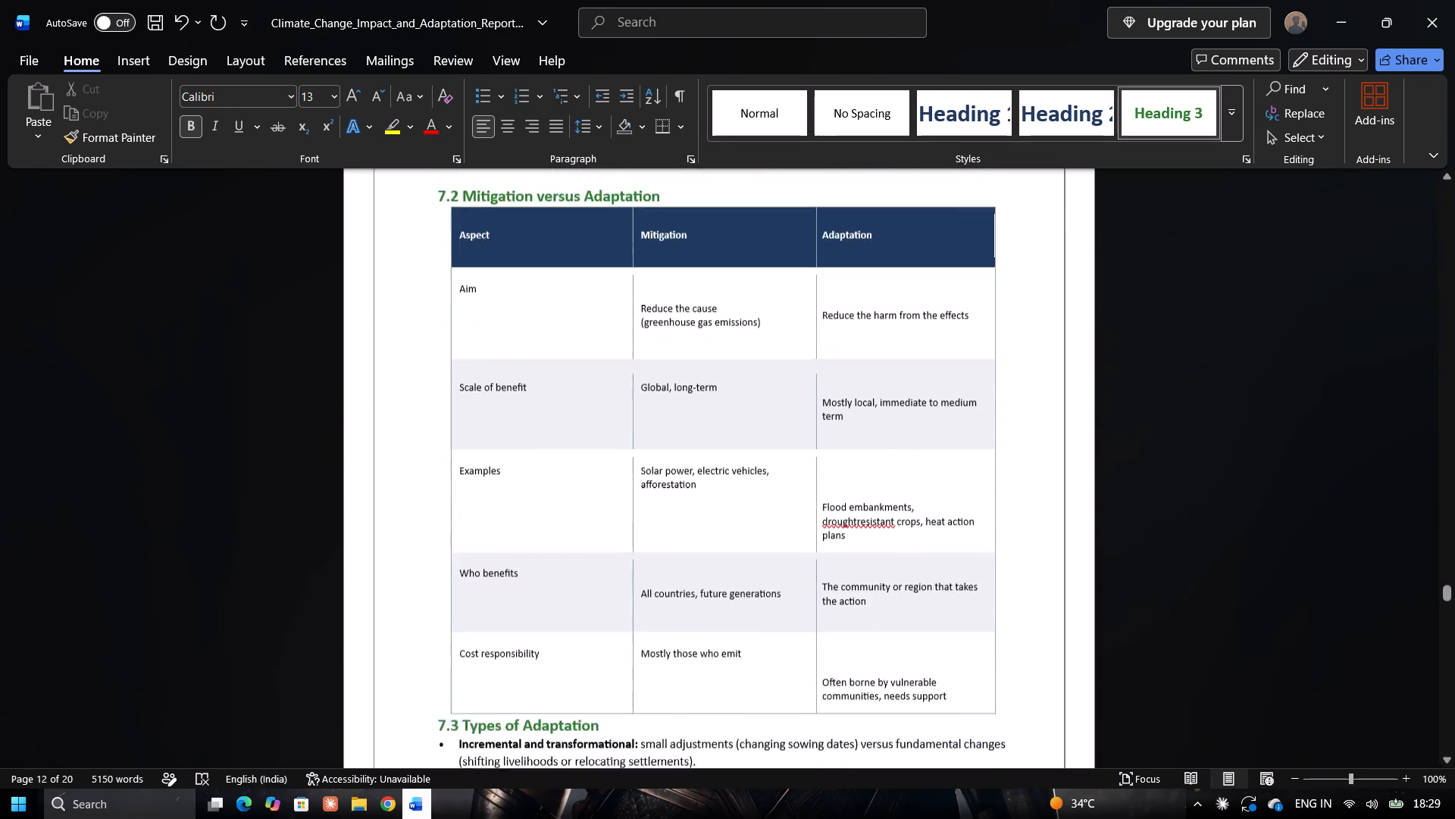
Insert three blank lines above the Abstract heading so that it starts on the page after the List of Figures.
drag(1447, 589, 1440, 802)
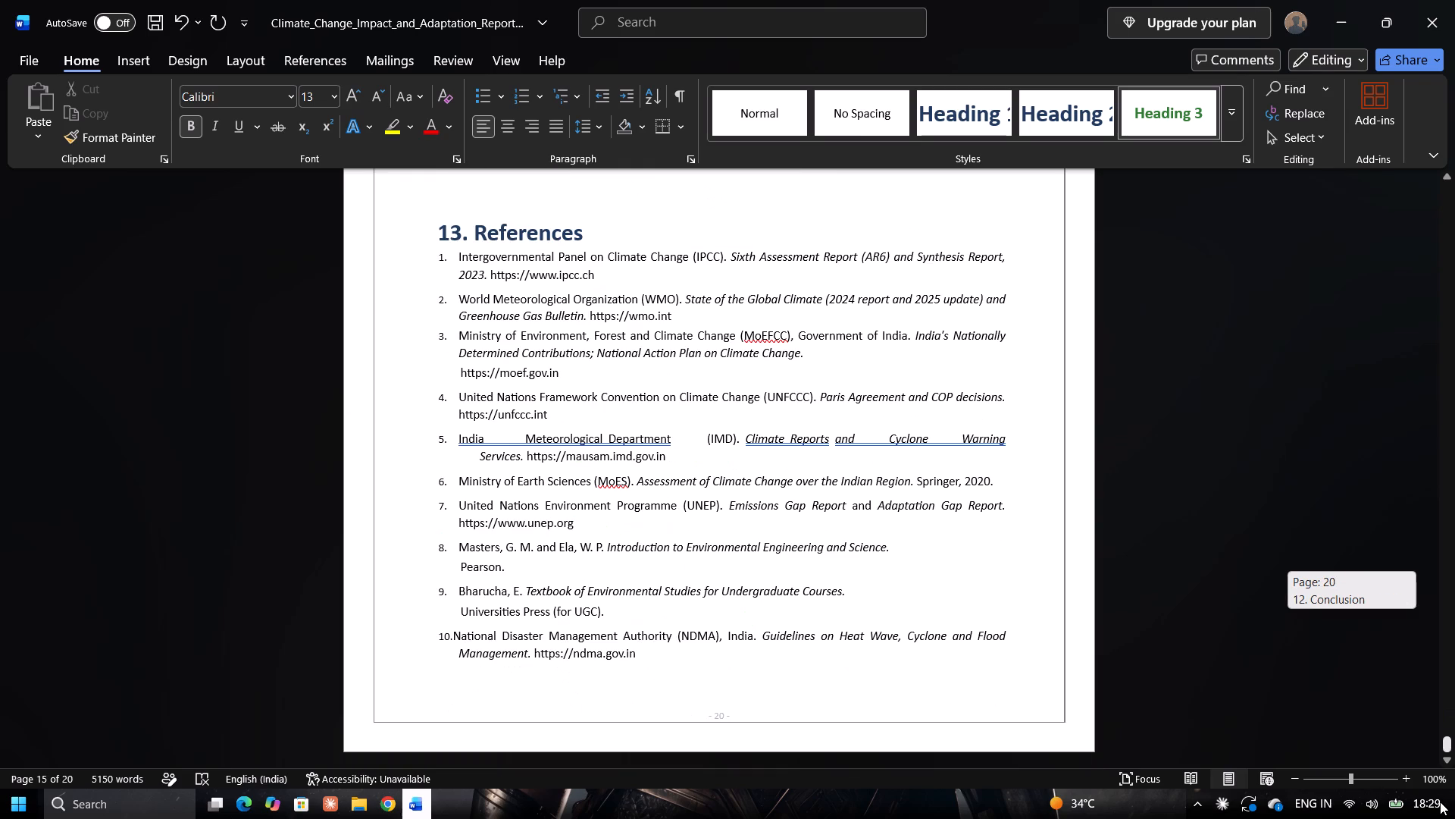
drag(1440, 802, 1454, 209)
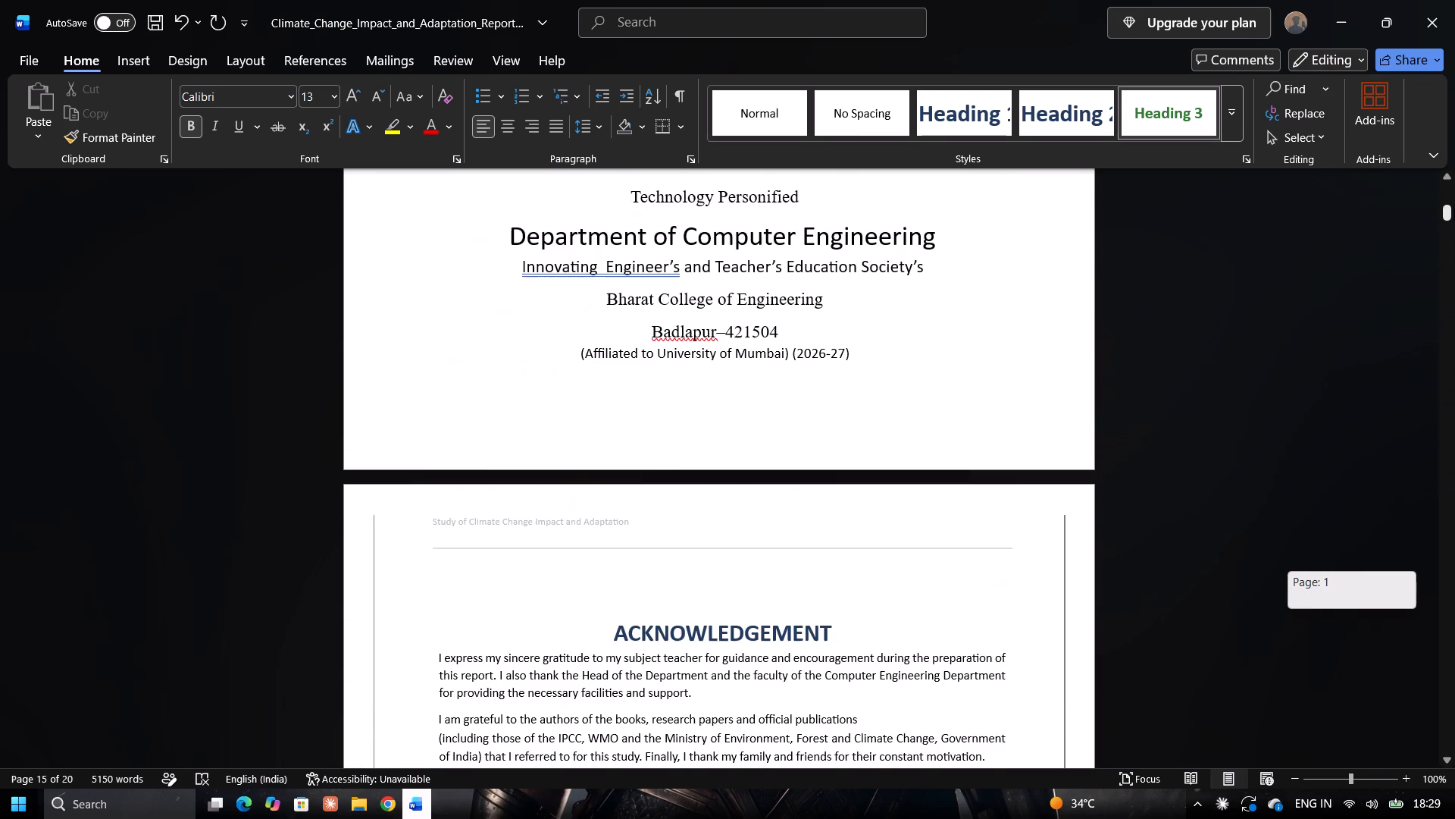
drag(1454, 209, 1454, 221)
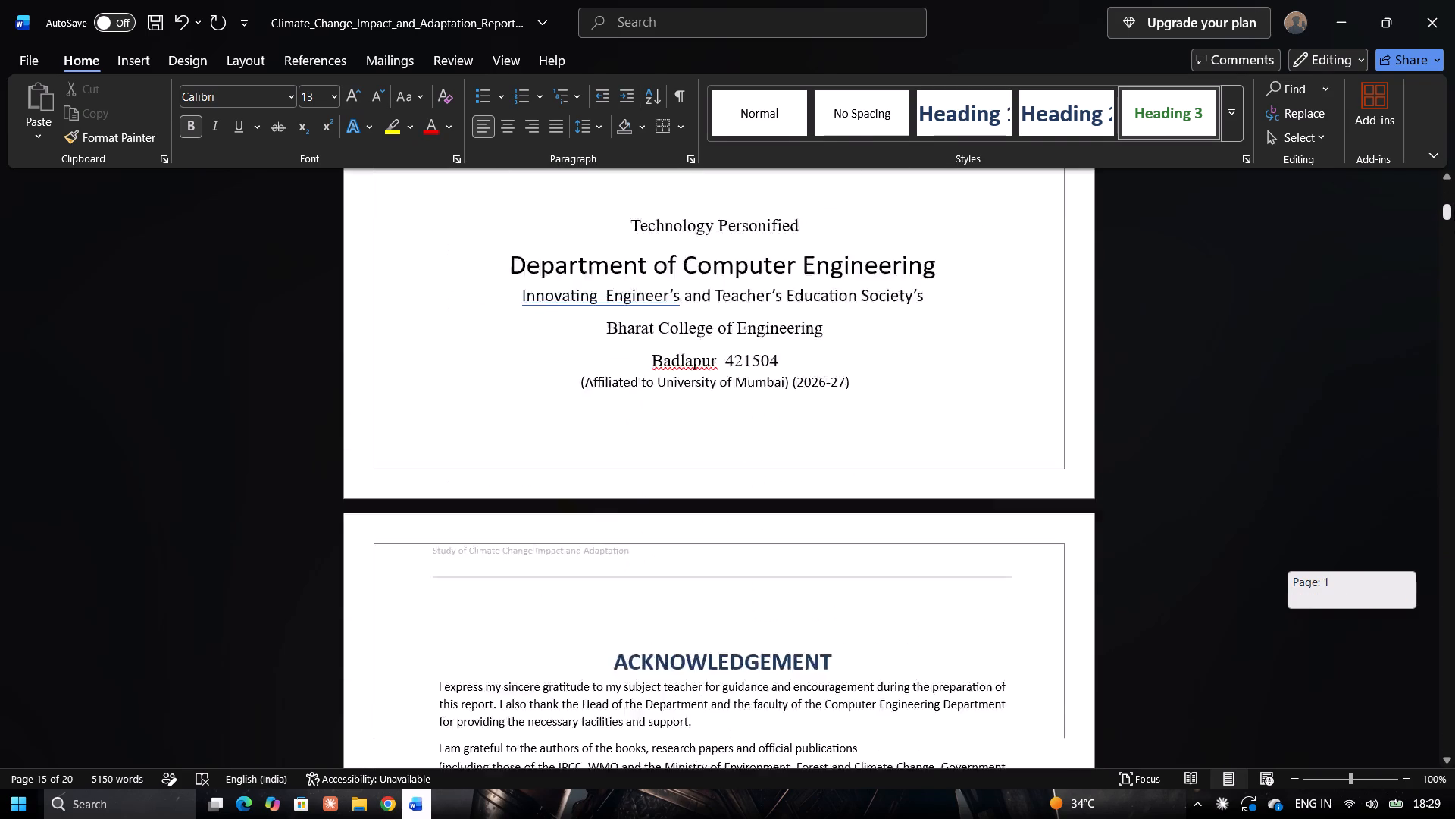
drag(1454, 221, 1448, 278)
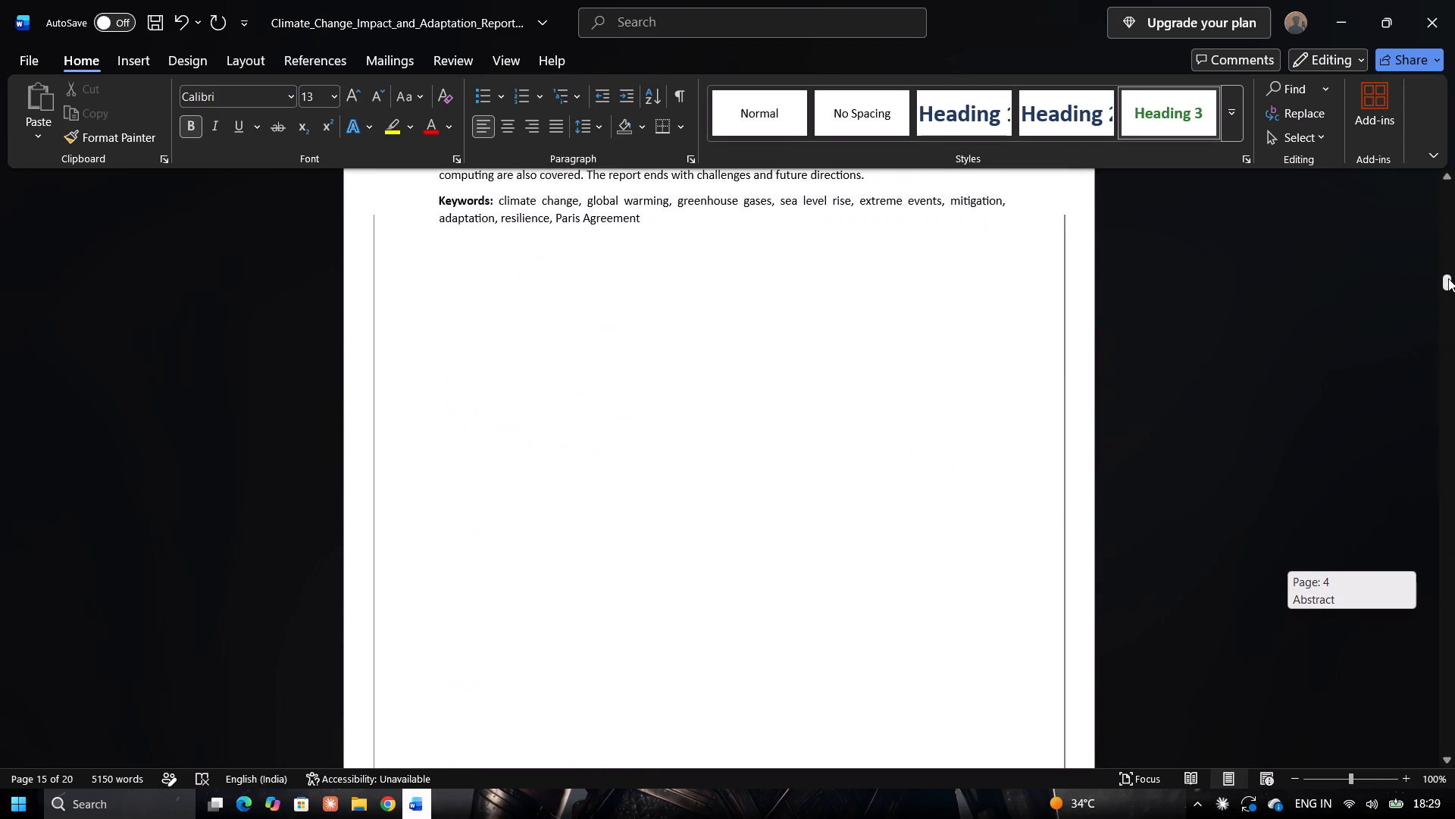
drag(1448, 278, 1453, 254)
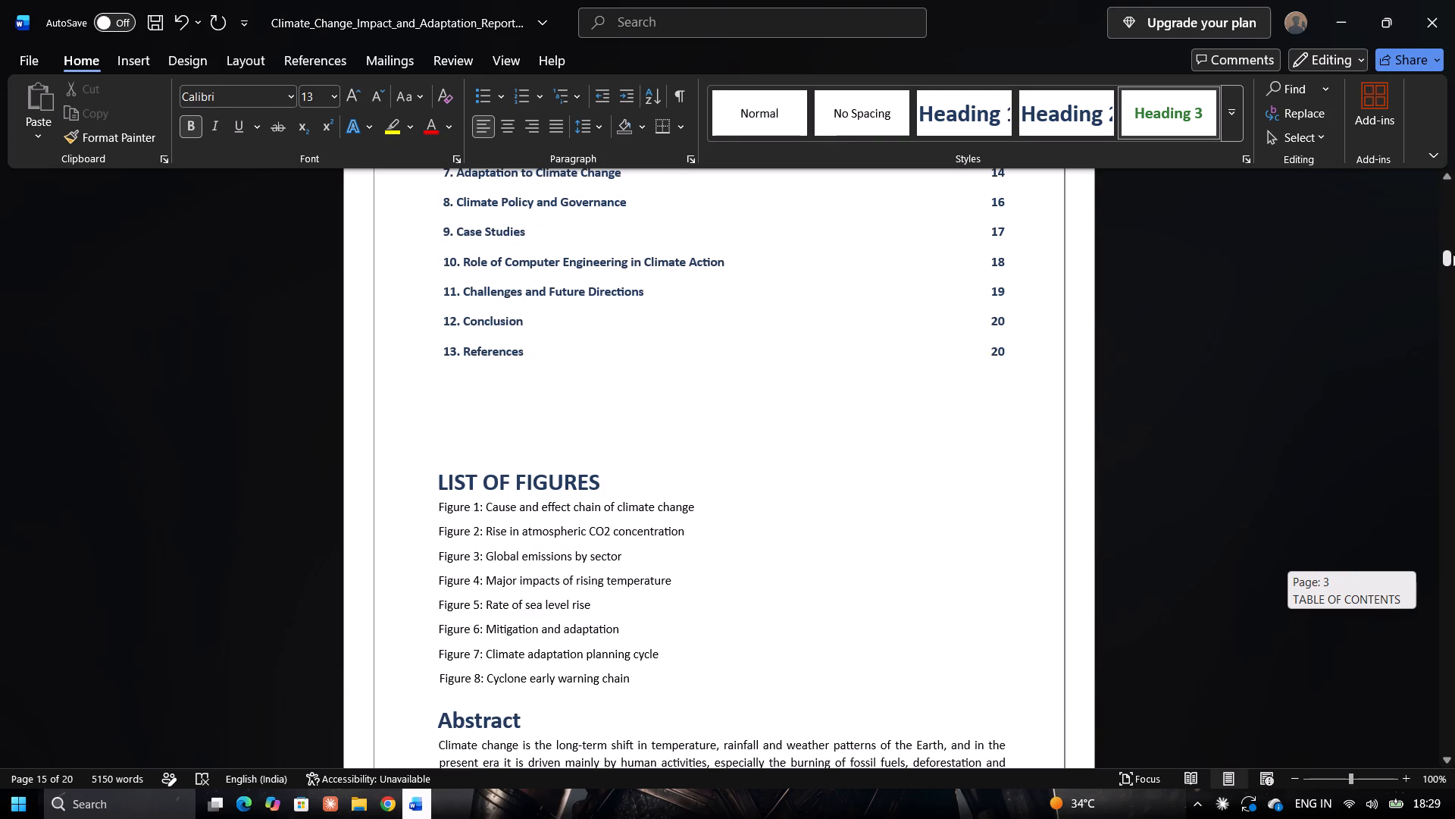
drag(1453, 254, 1454, 264)
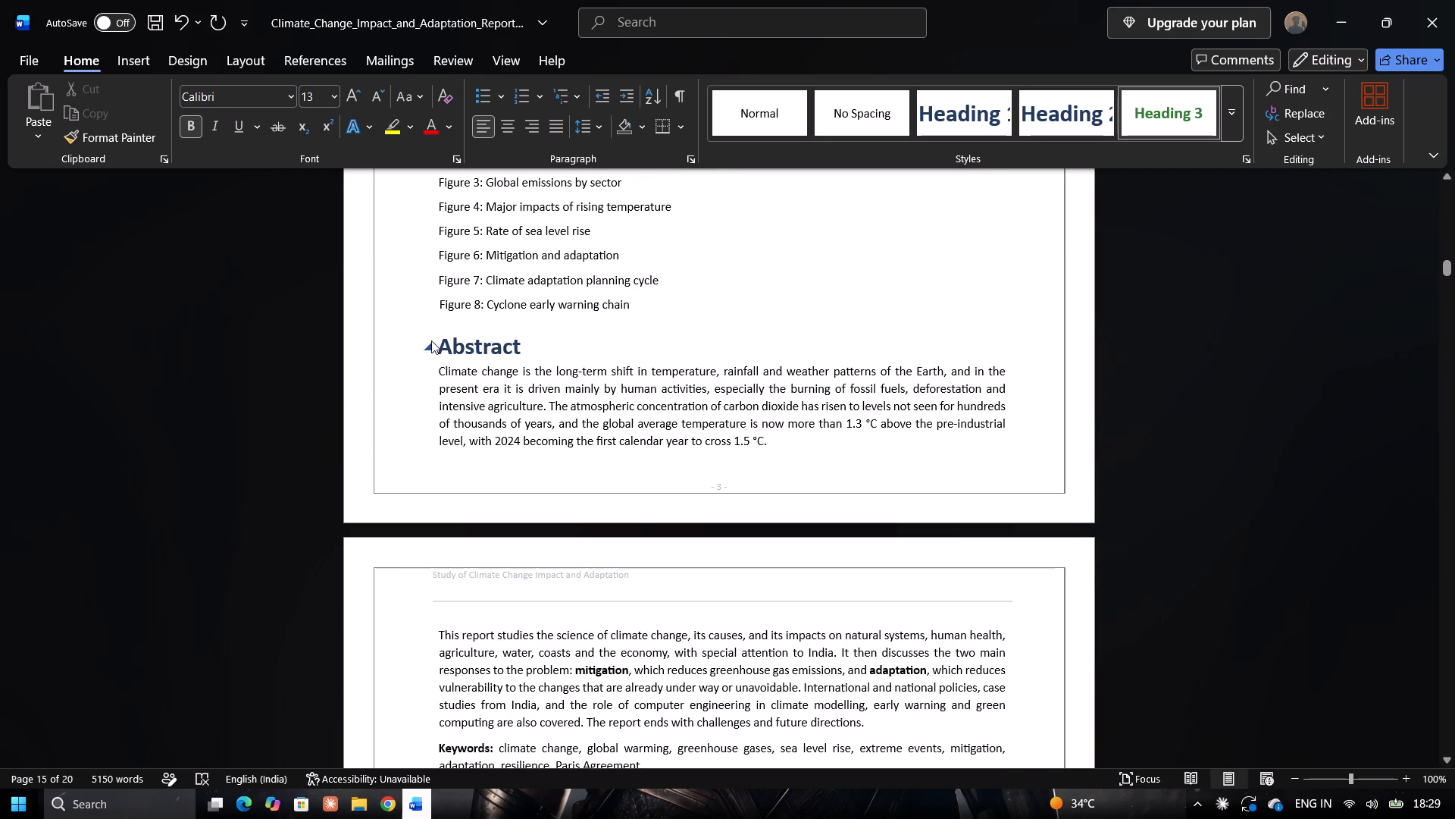
click(436, 339)
key(Return)
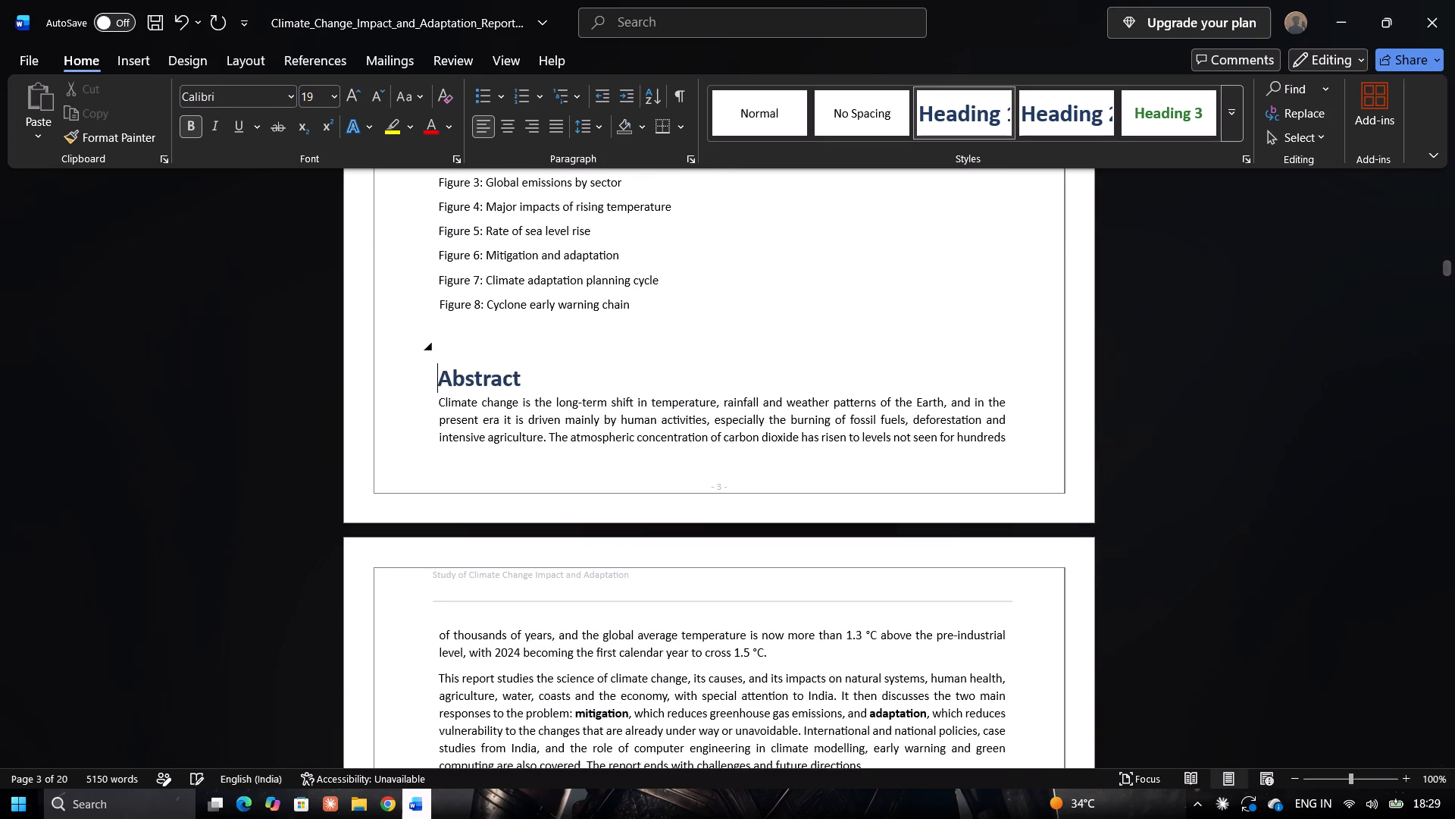
key(Return)
key(Return)
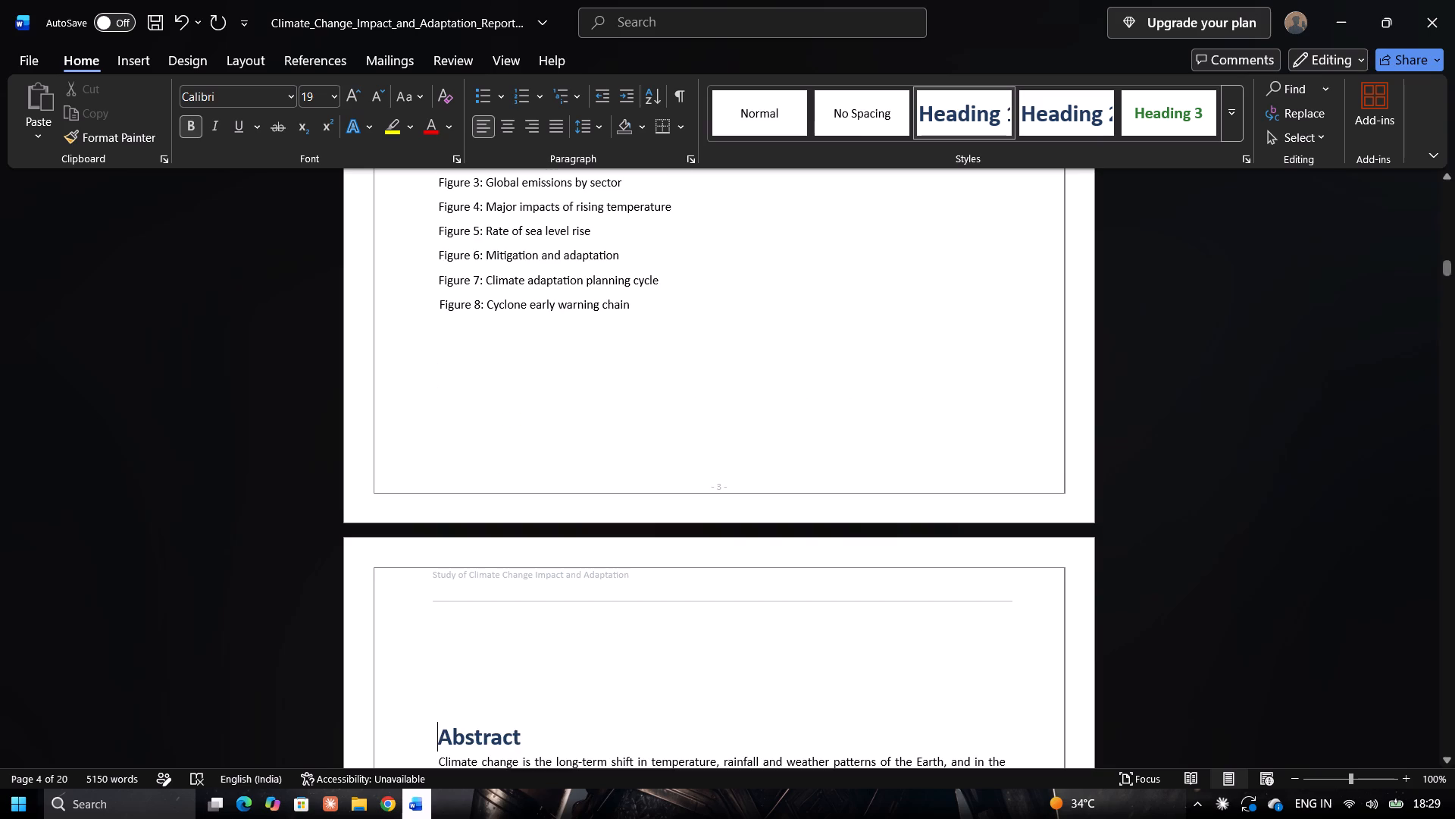
Check the page layout from the Abstract through section 1 Introduction to 2.1 The Greenhouse Effect.
scroll(441, 342, up, 1)
scroll(442, 342, down, 1)
scroll(443, 342, up, 1)
scroll(443, 344, down, 5)
scroll(464, 344, down, 16)
scroll(502, 340, up, 1)
scroll(504, 340, down, 10)
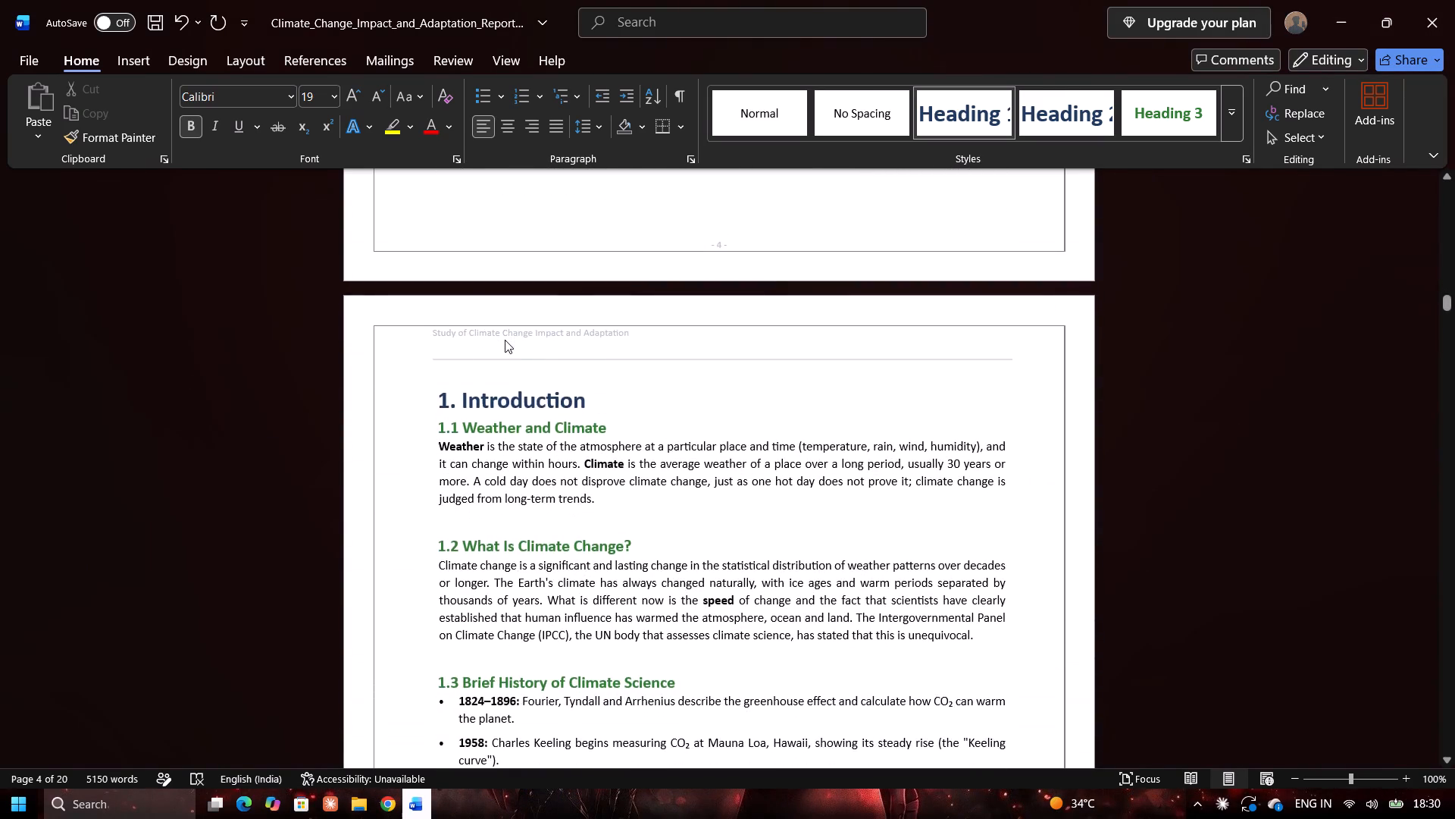
scroll(506, 340, down, 11)
scroll(510, 342, up, 1)
scroll(511, 342, down, 7)
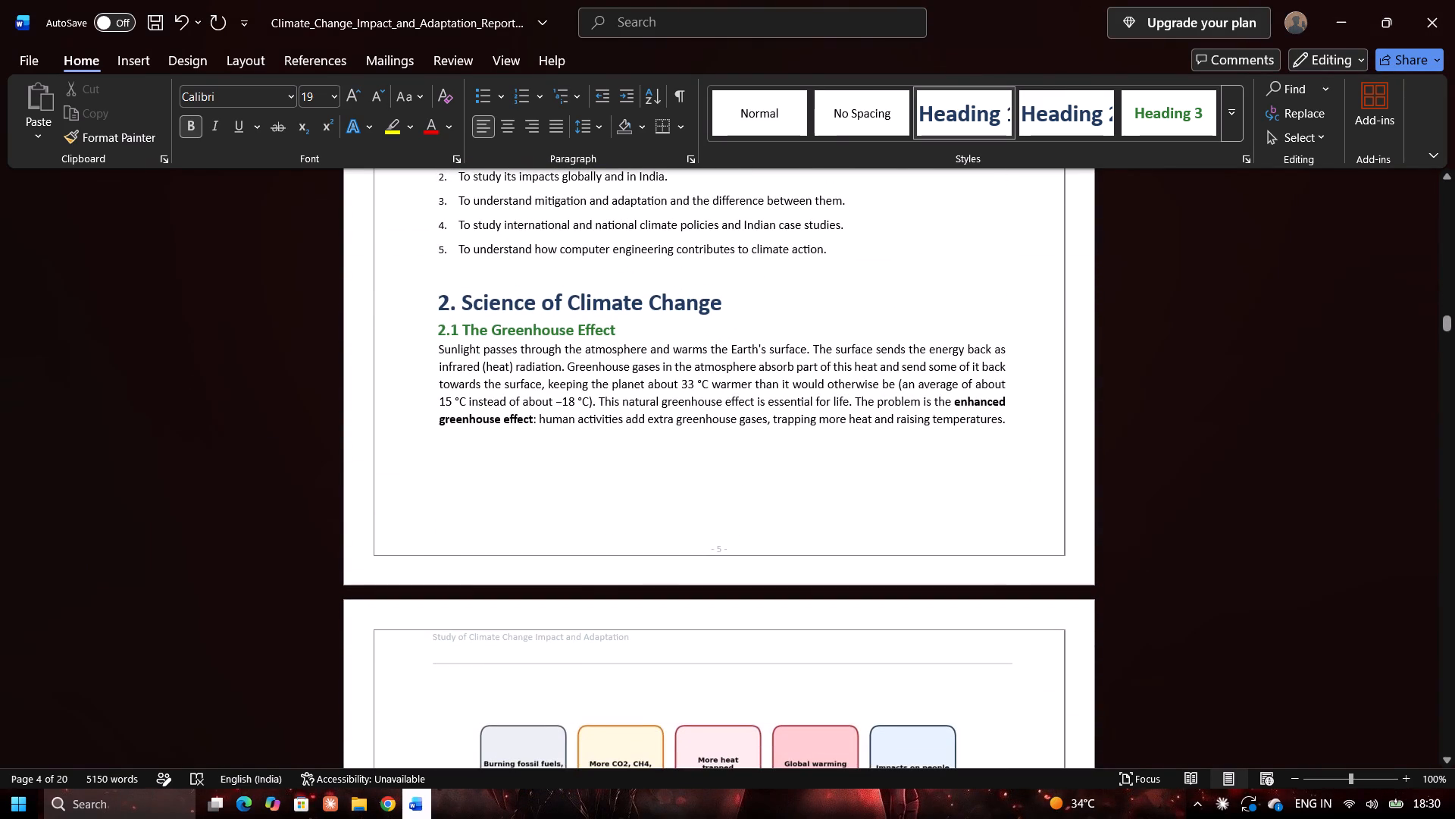
Review the report's final pages, going back from the end through sections 11 and 10 to 9.4 Ahmedabad Heat Action Plan.
drag(1444, 326, 1442, 818)
scroll(1194, 615, up, 7)
scroll(1193, 614, down, 1)
scroll(1193, 613, up, 17)
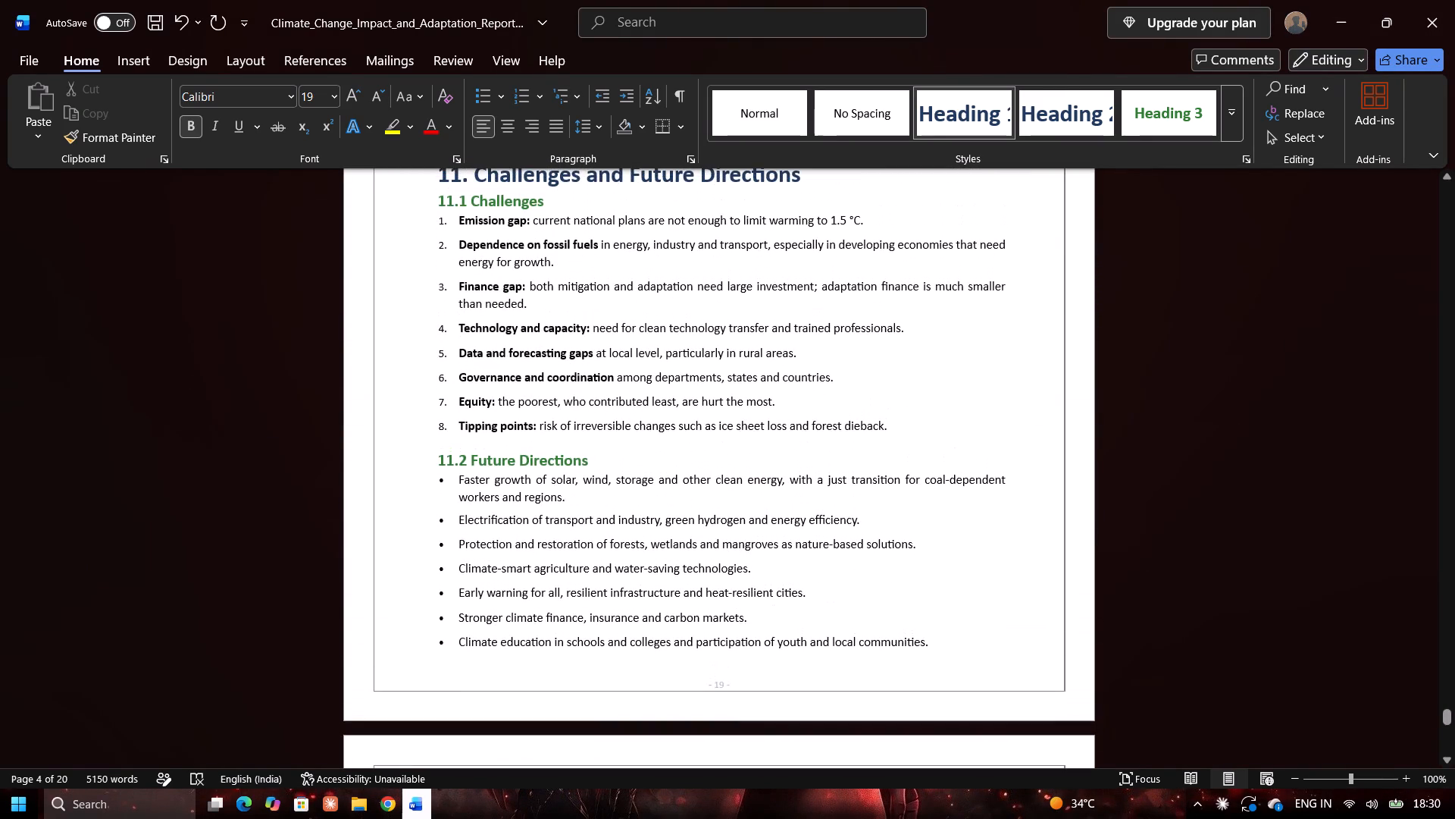
scroll(1188, 607, up, 6)
scroll(1187, 606, down, 1)
scroll(1187, 606, up, 9)
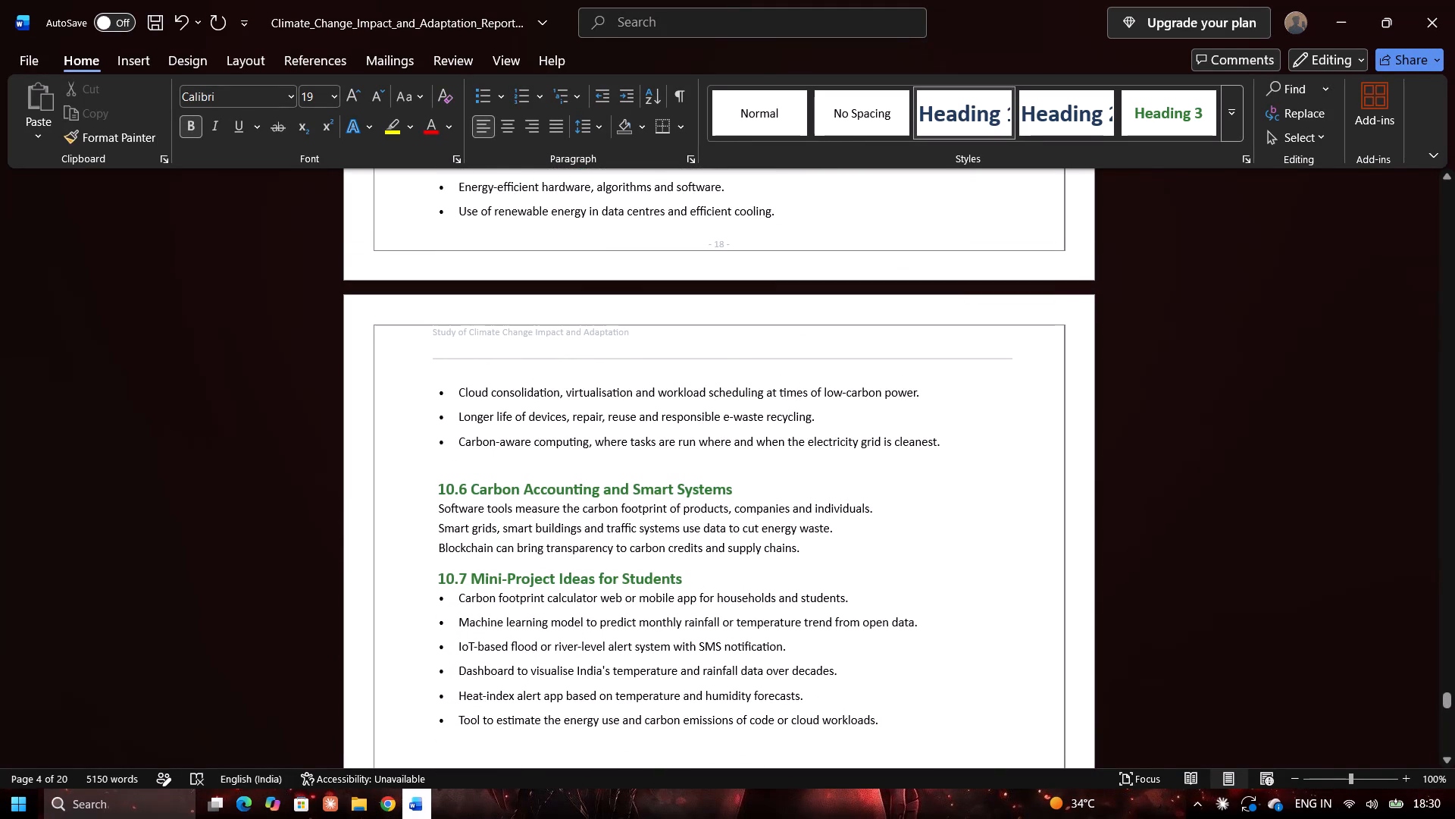
scroll(793, 594, up, 14)
scroll(814, 582, down, 1)
scroll(814, 582, up, 3)
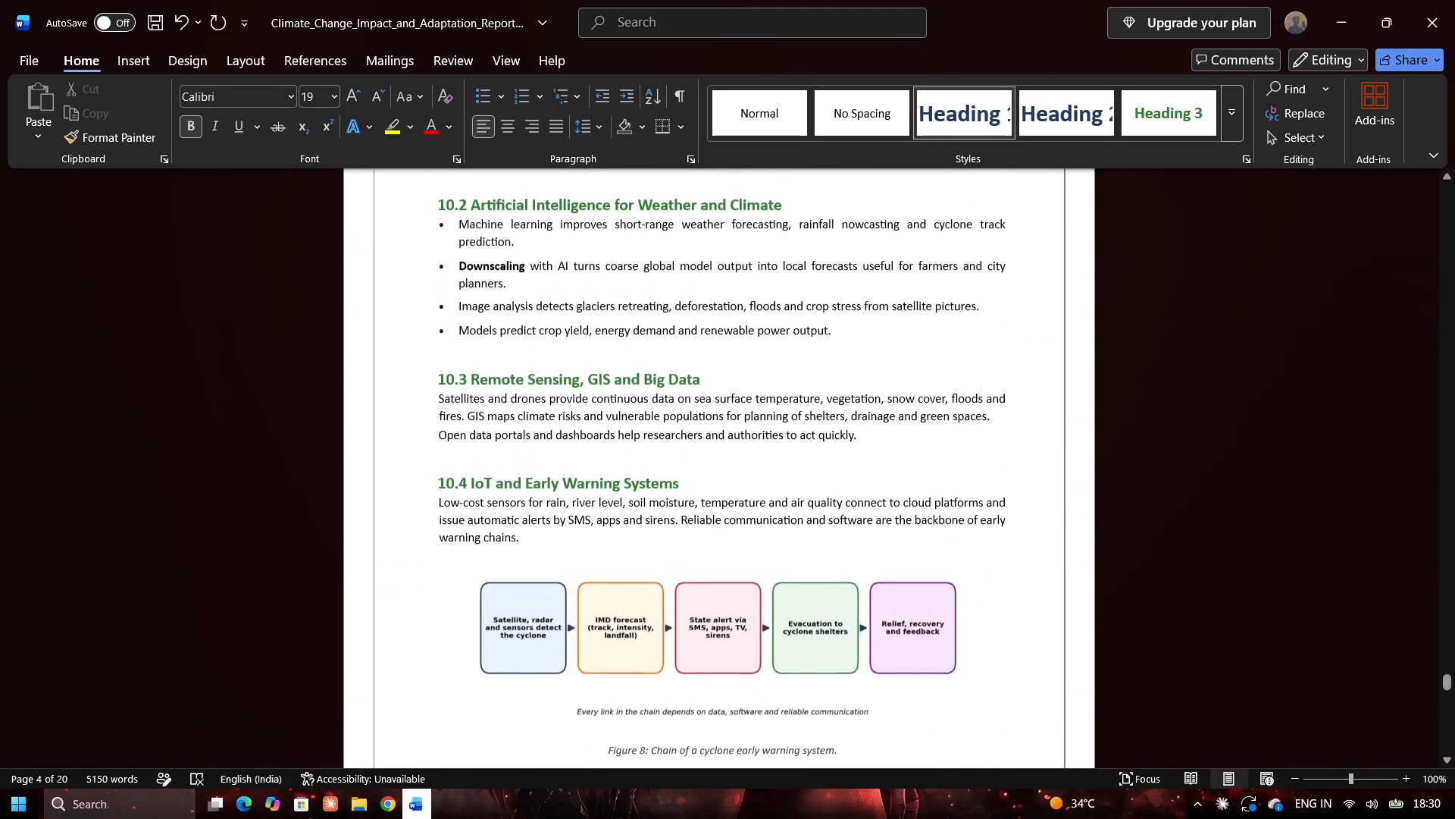
scroll(814, 582, up, 3)
scroll(722, 532, up, 7)
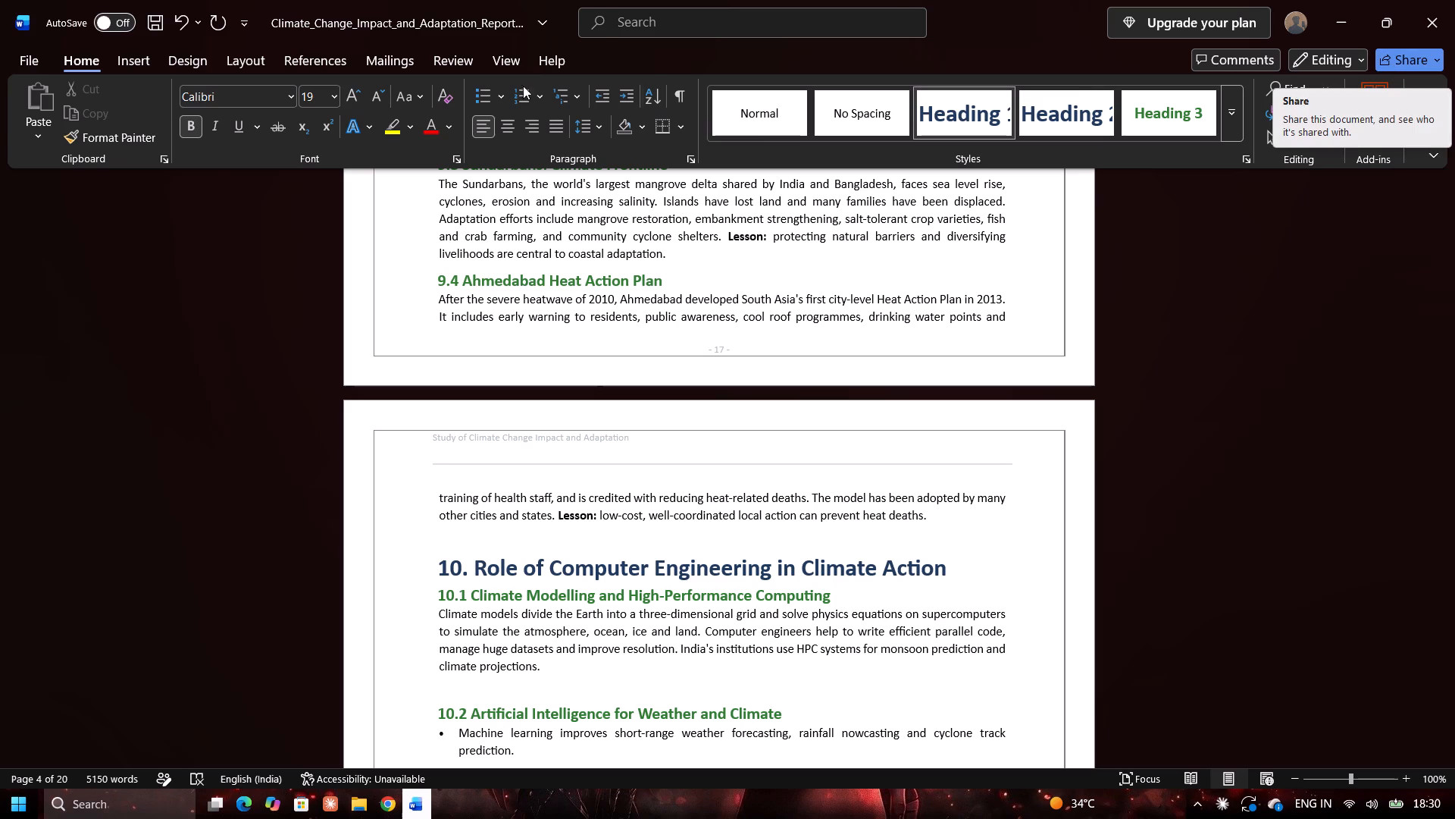
Open the PDF export of the report and create a folder named ese on New Volume (D:) as its destination.
click(488, 63)
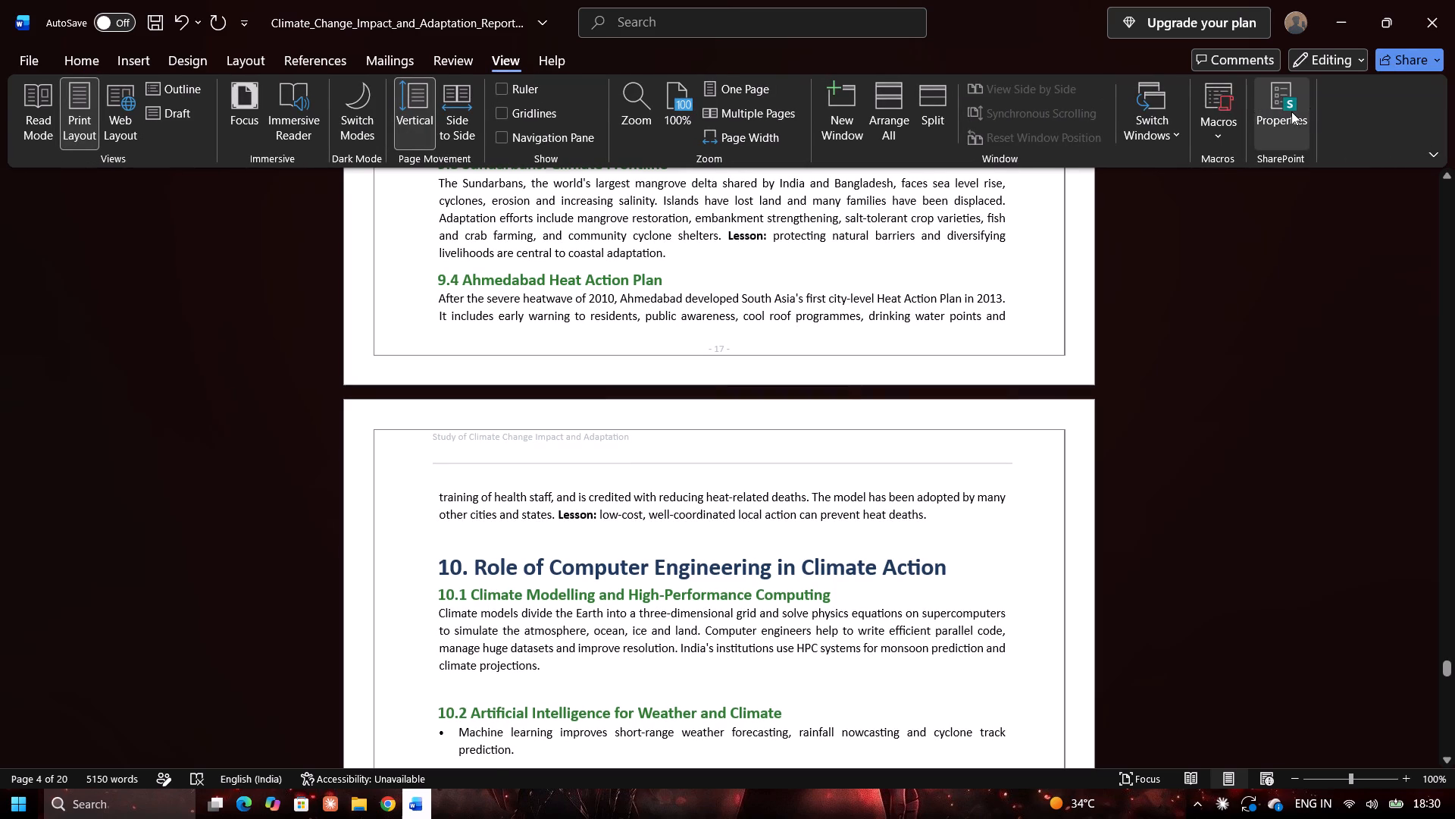
click(1291, 111)
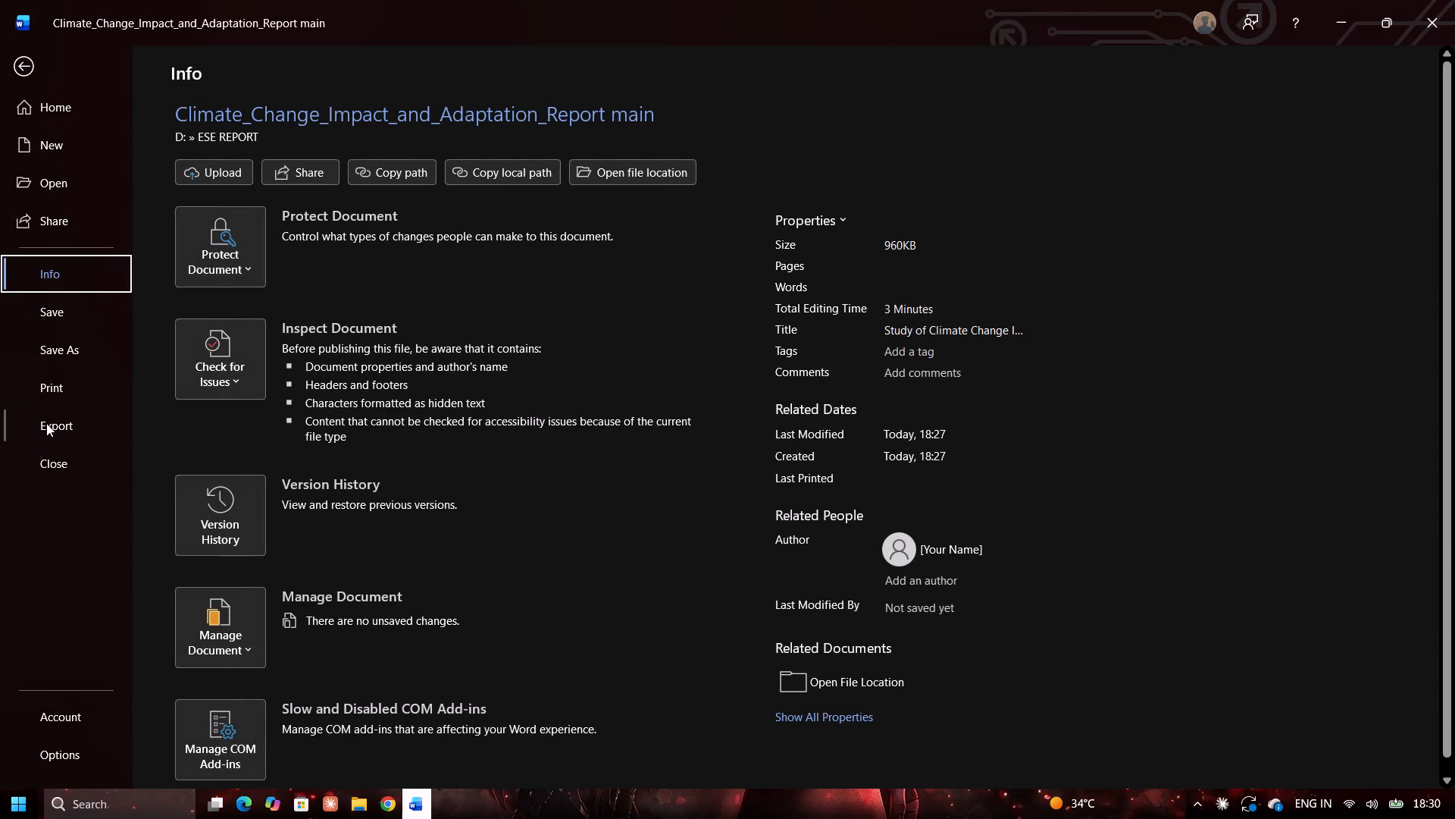
click(46, 423)
click(565, 261)
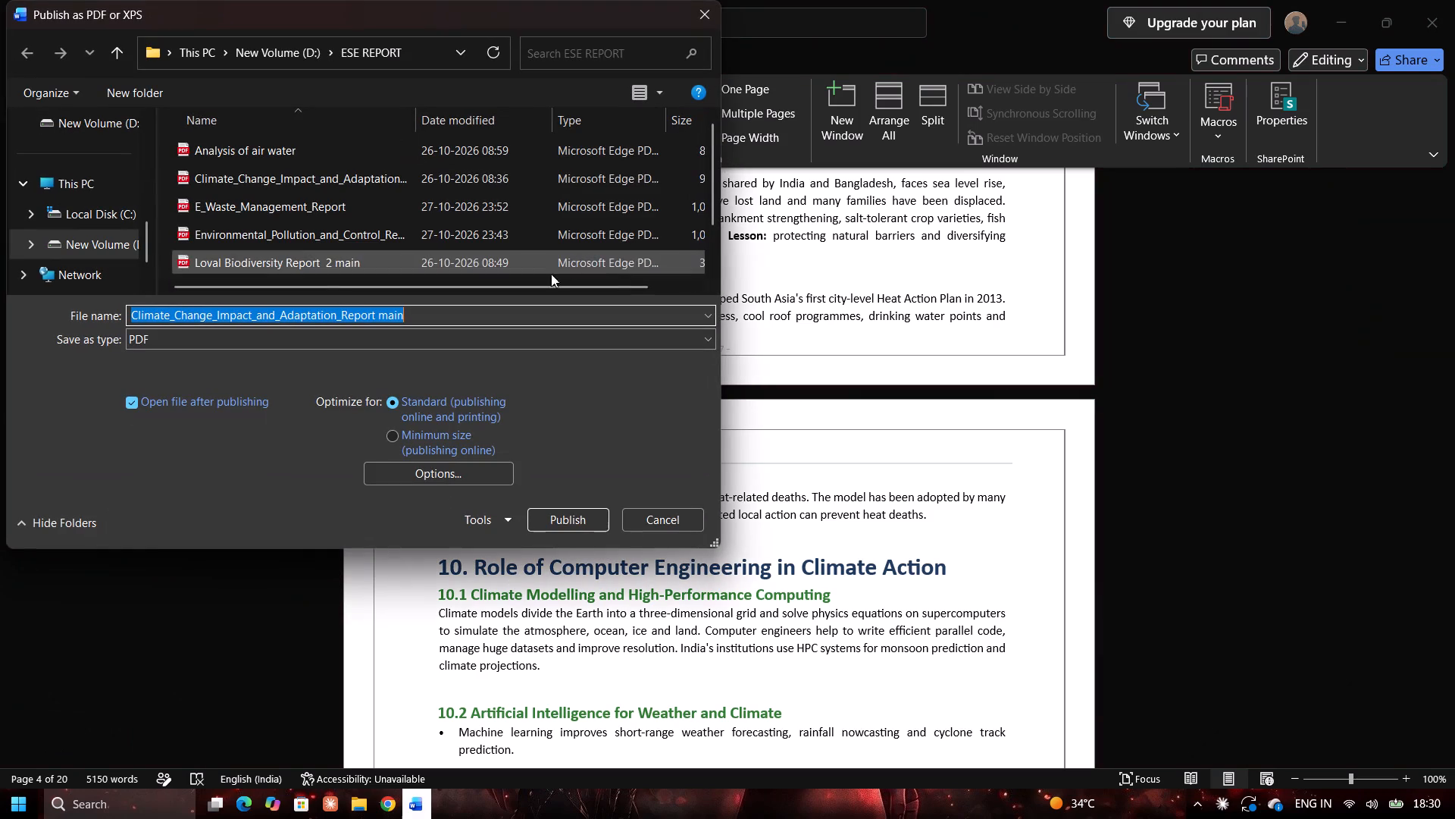
click(436, 306)
click(419, 315)
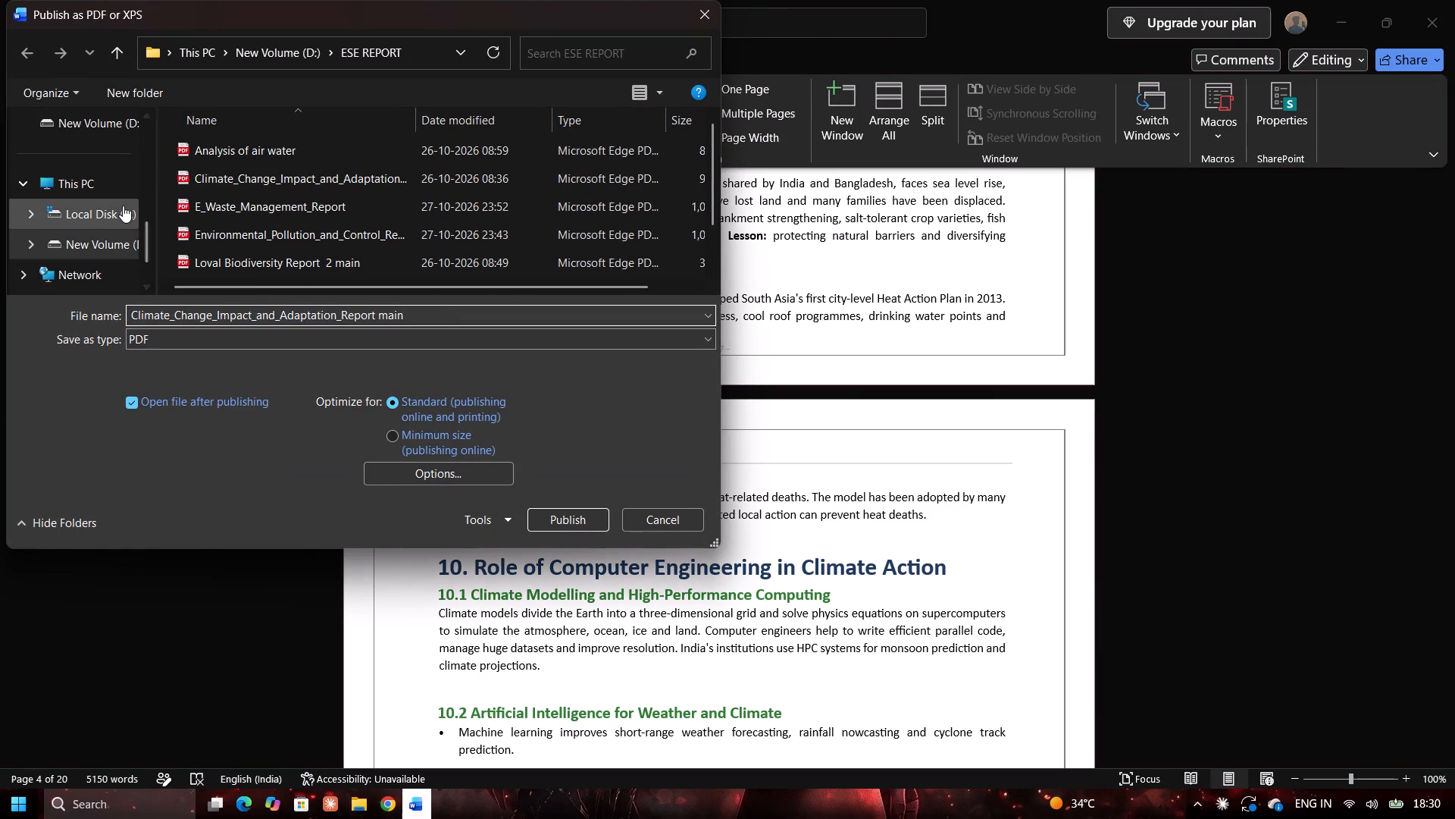
click(87, 231)
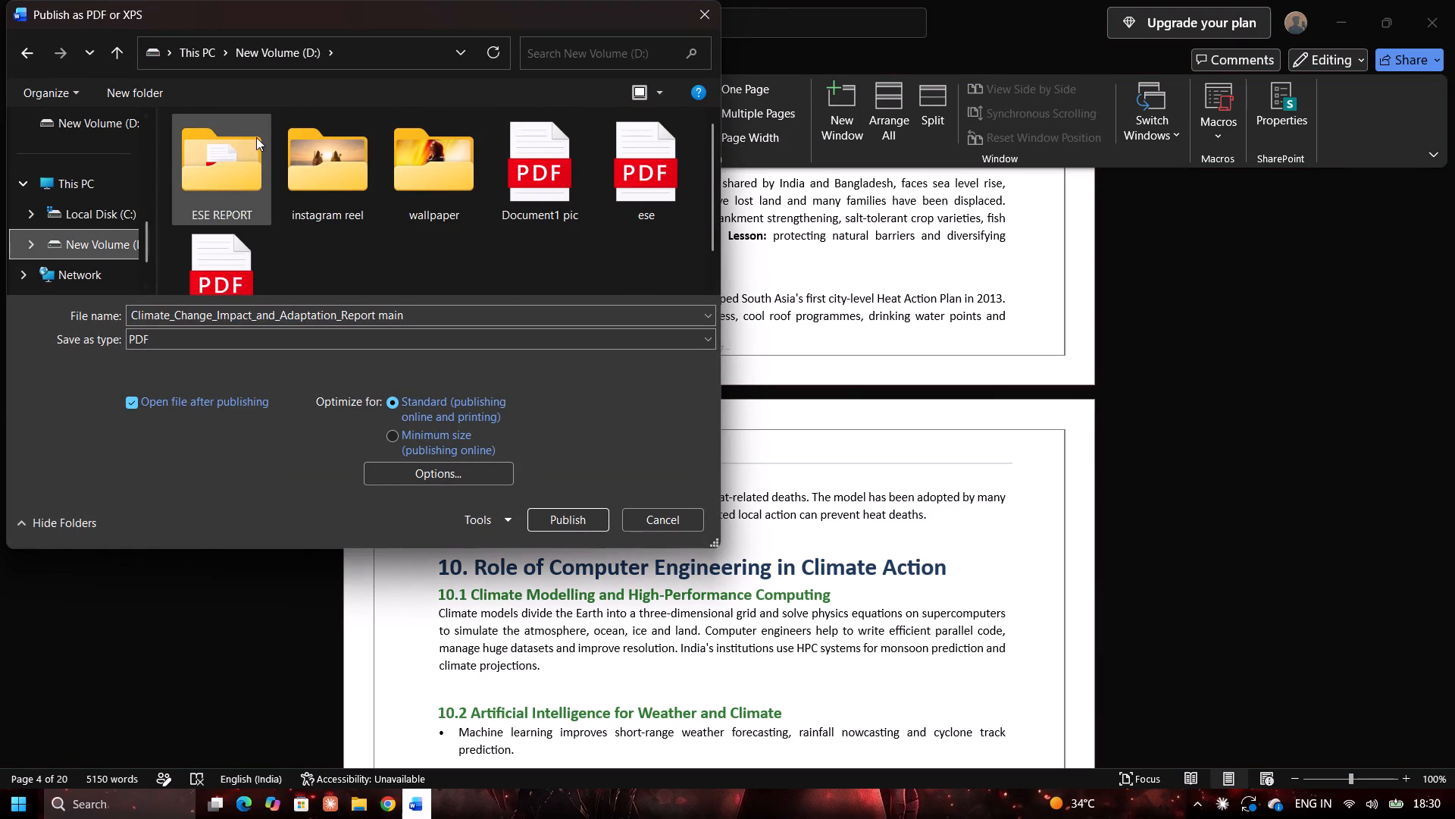
scroll(380, 179, down, 3)
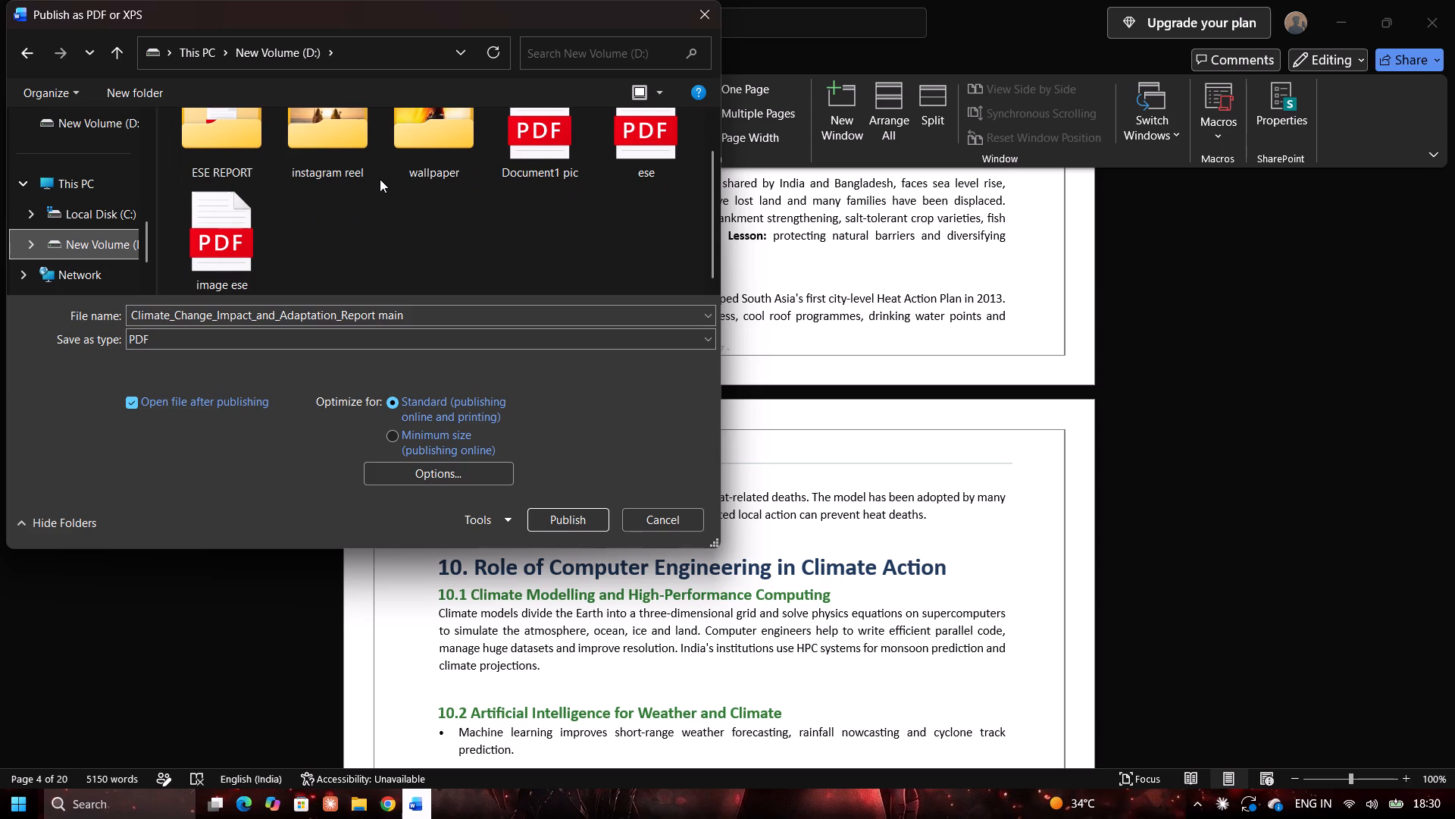
scroll(380, 179, up, 2)
click(162, 97)
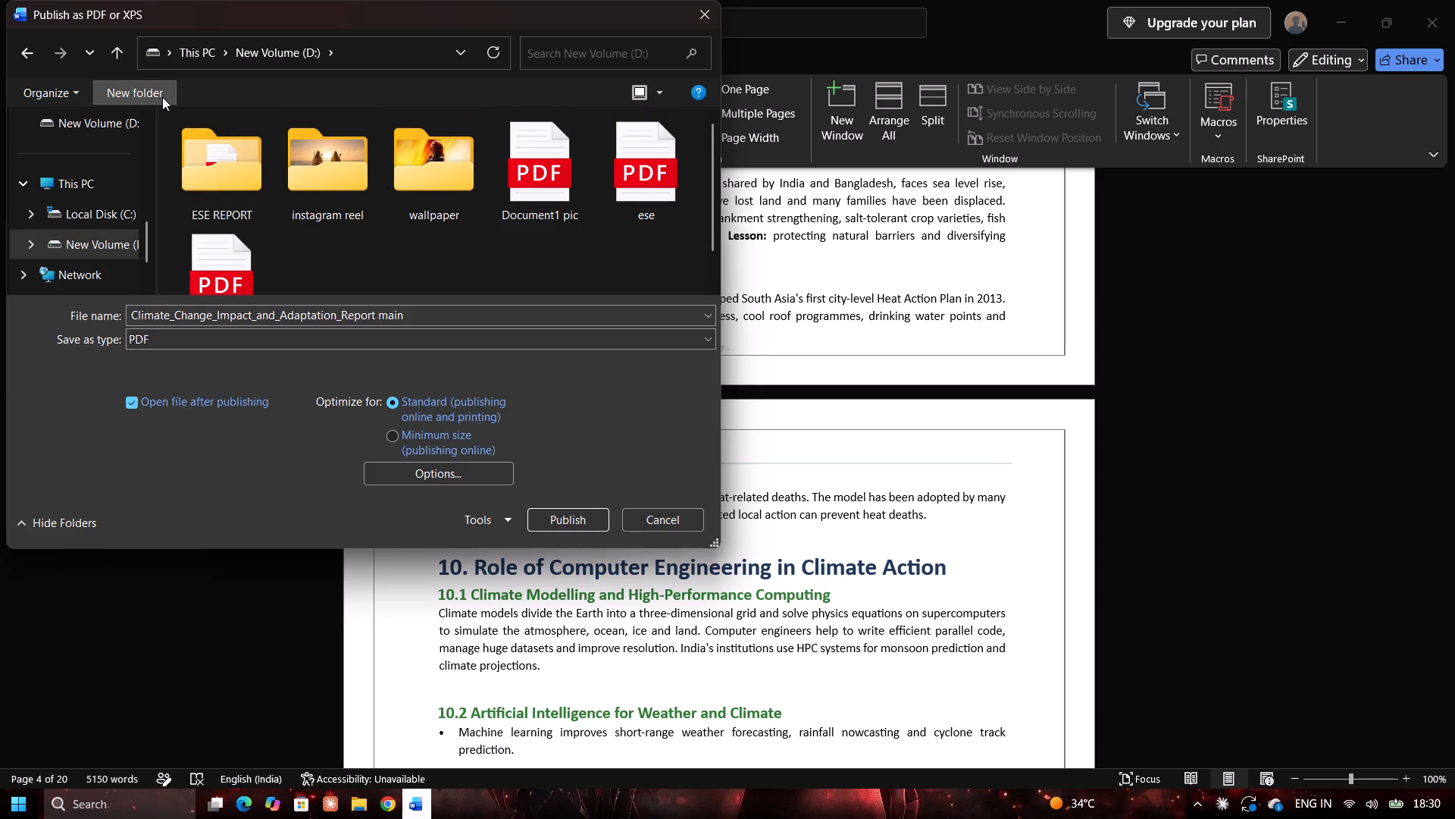
key(BackSpace)
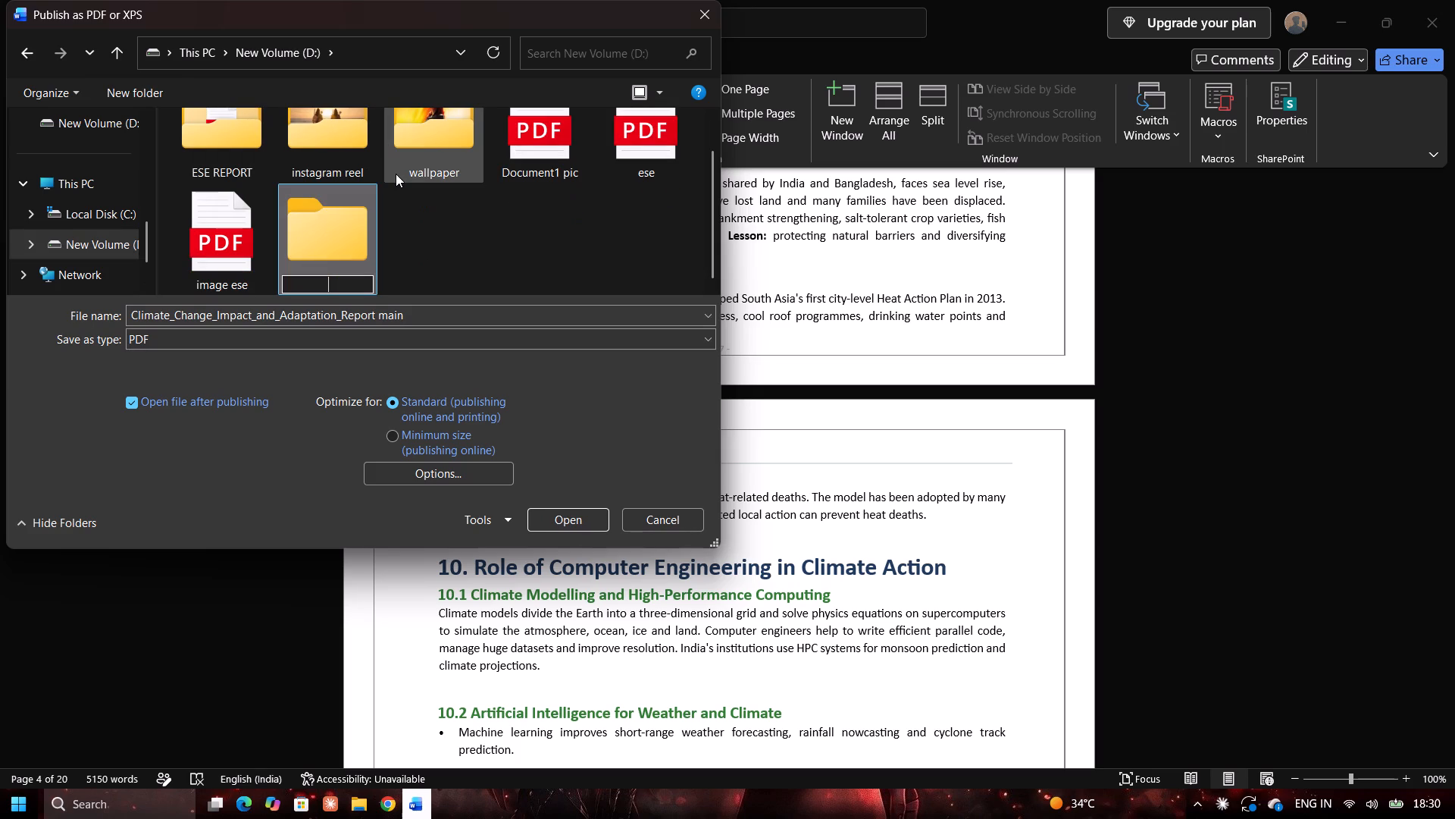
text(ese)
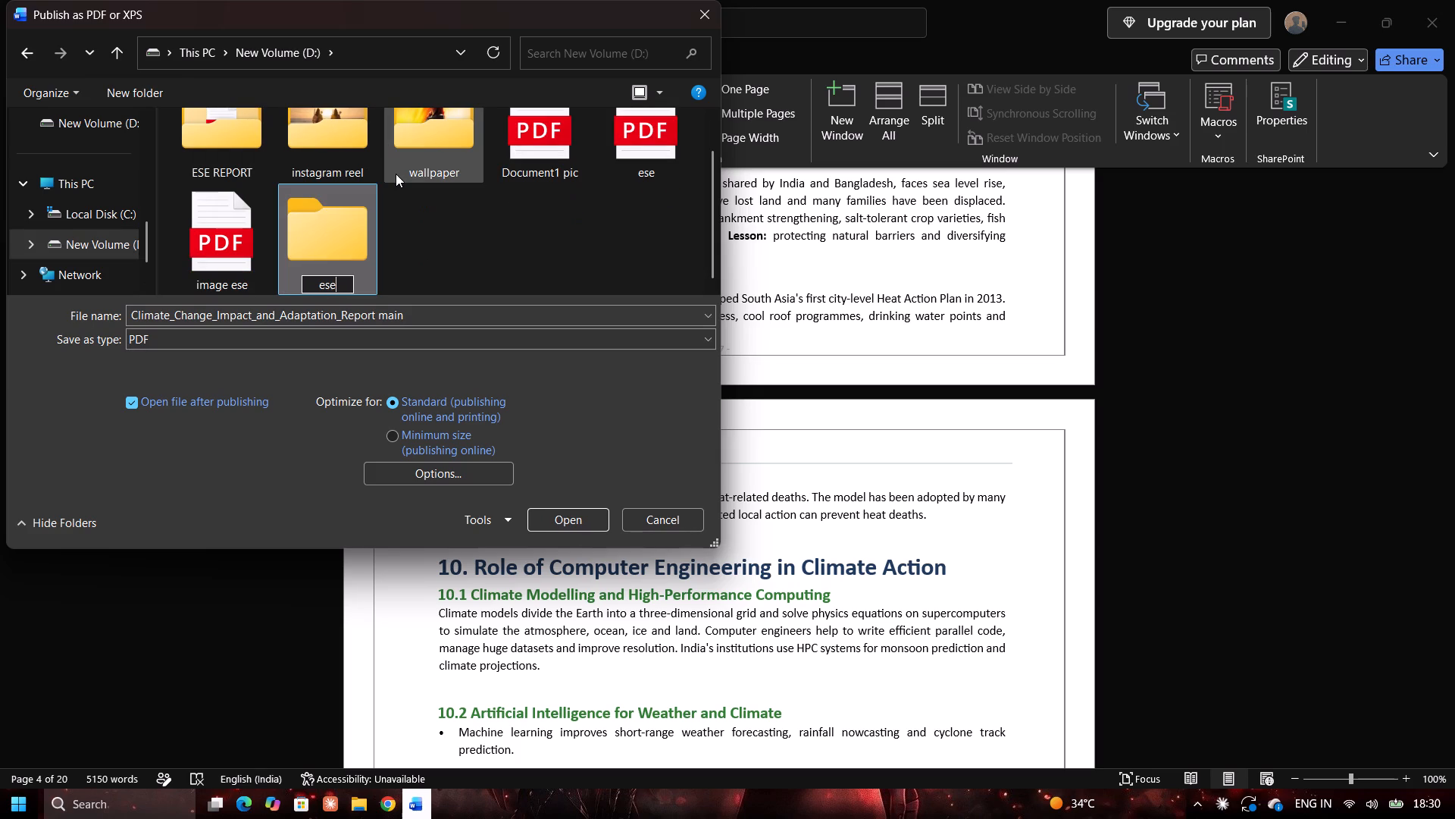
key(Return)
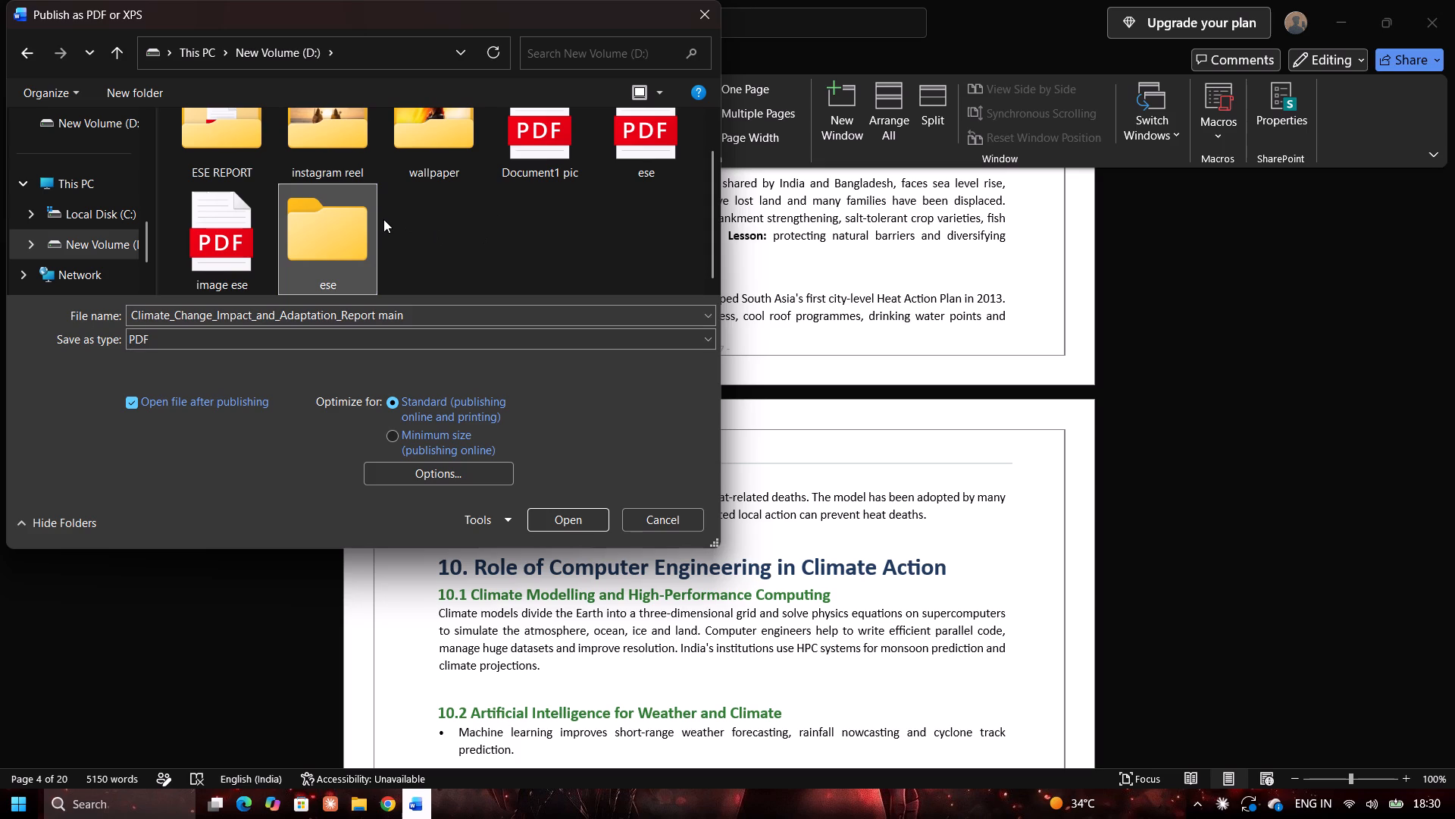
Publish the report as a PDF in the ese folder under its existing file name, and close the PDF viewer.
double_click(346, 221)
click(568, 519)
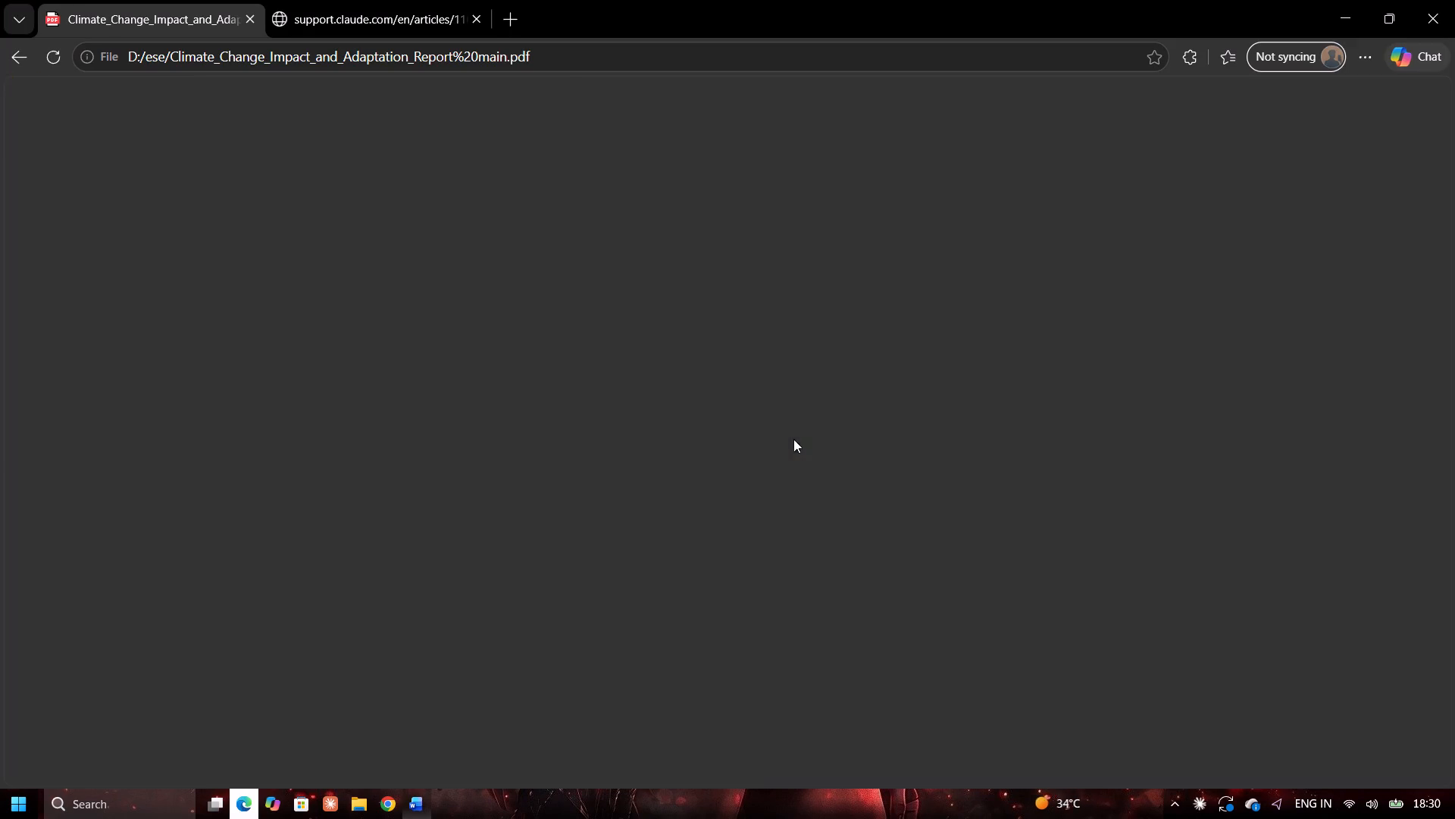
click(1437, 24)
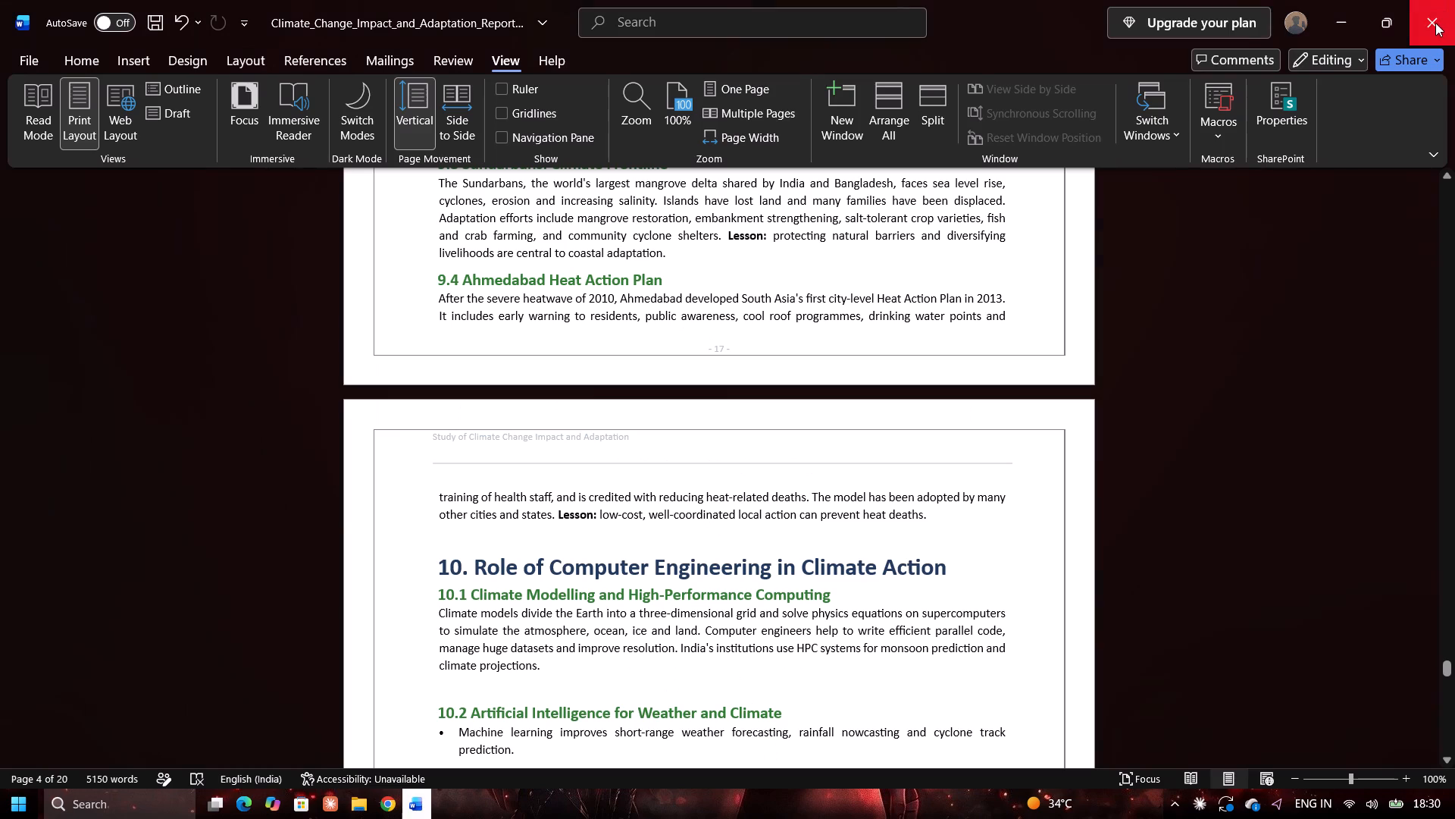
Close the climate change report document without saving its changes.
click(1436, 20)
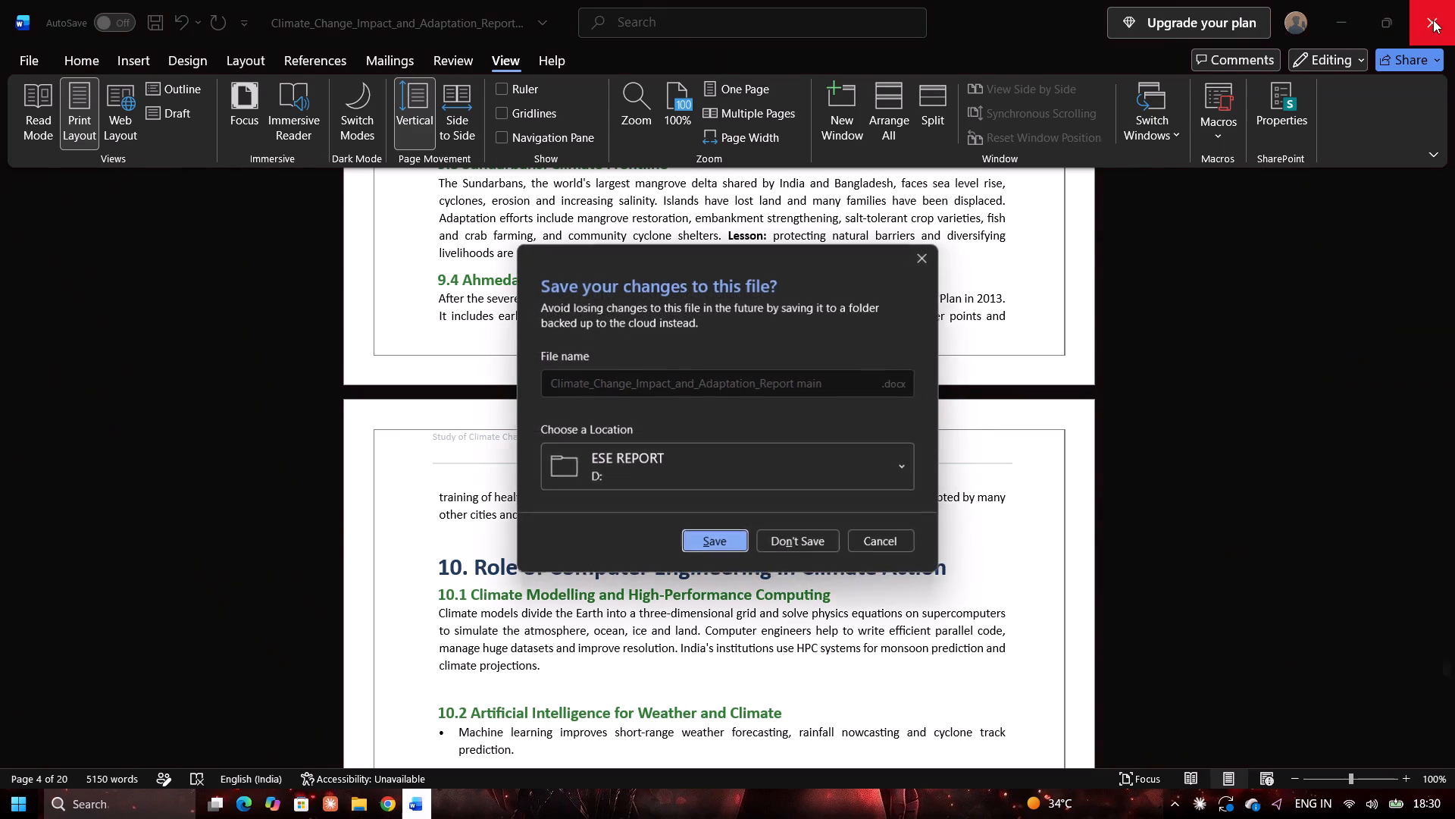
click(777, 546)
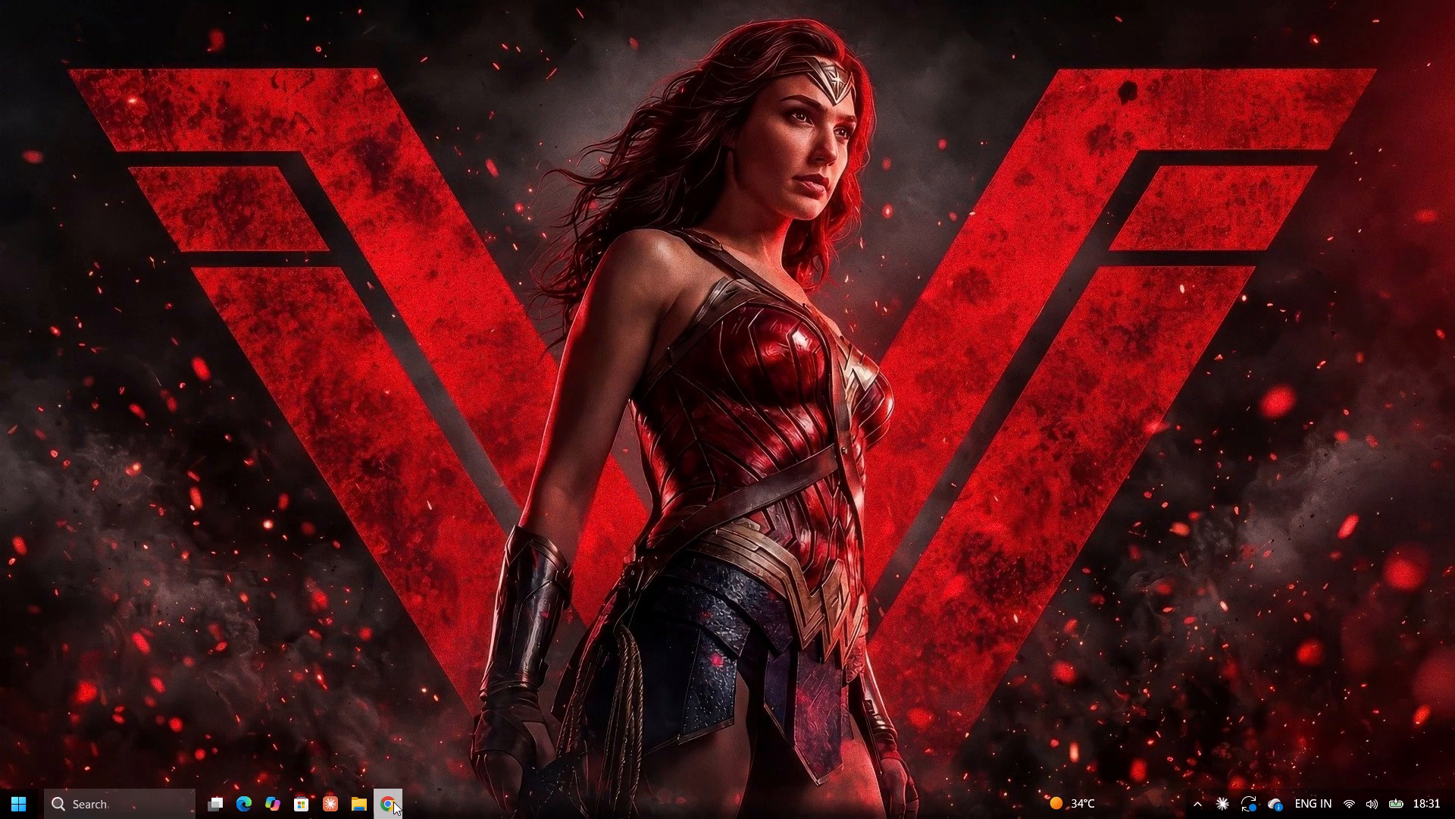
Launch Word and open the PDF Study_of_Environment_Laws_and_Acts_Report from the ESE REPORT folder on New Volume (D:).
click(141, 805)
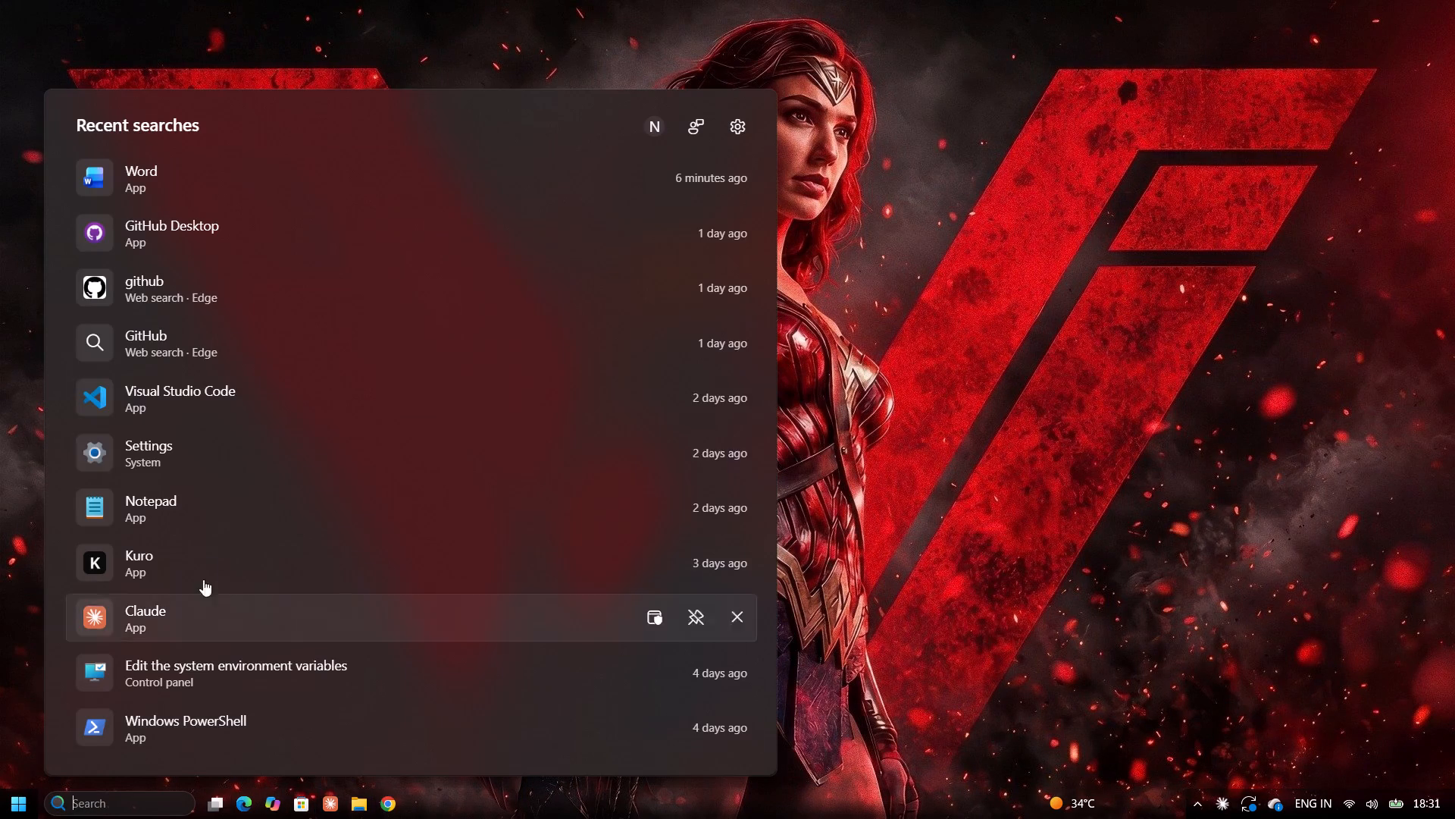
click(292, 190)
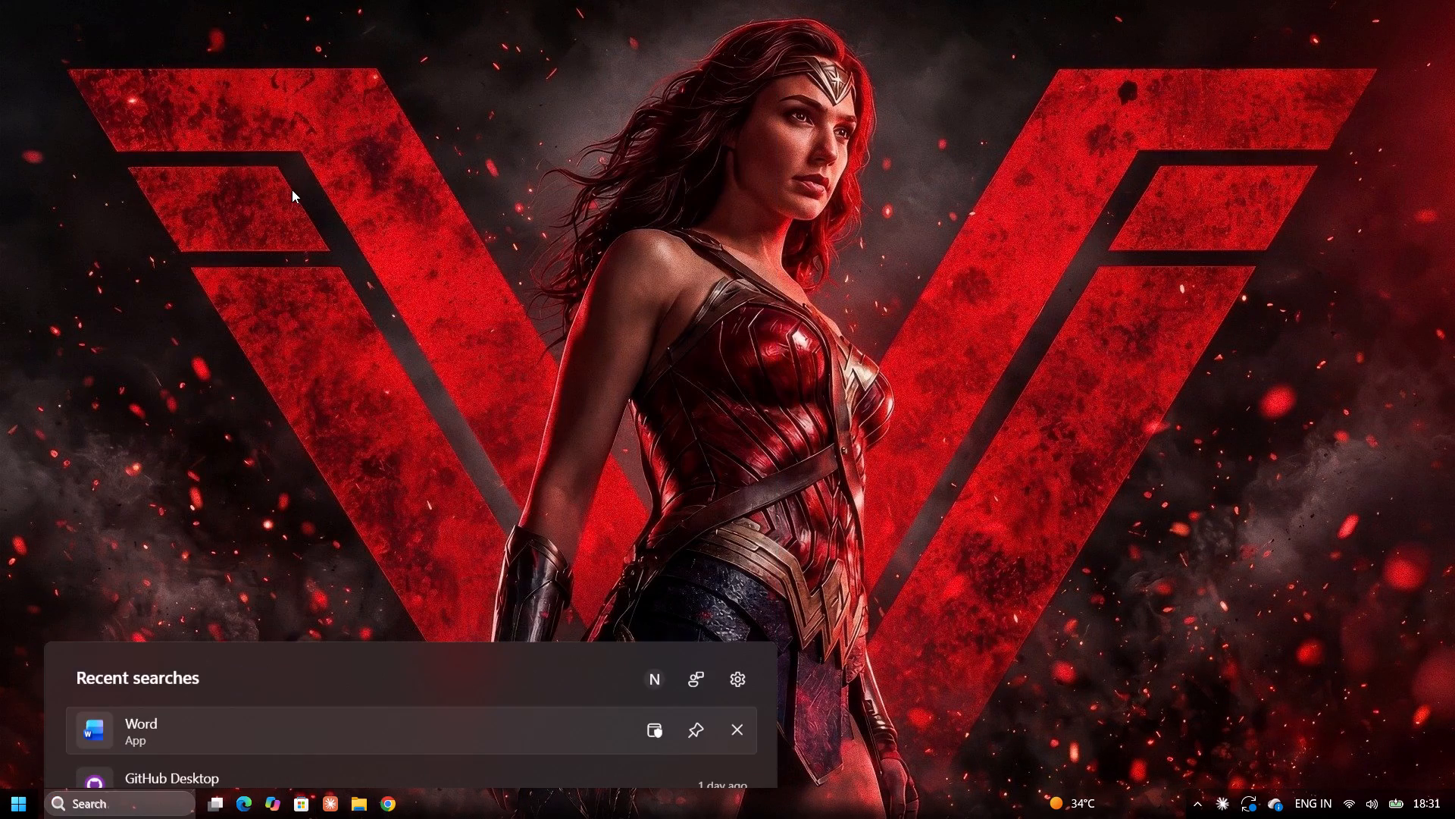
click(60, 348)
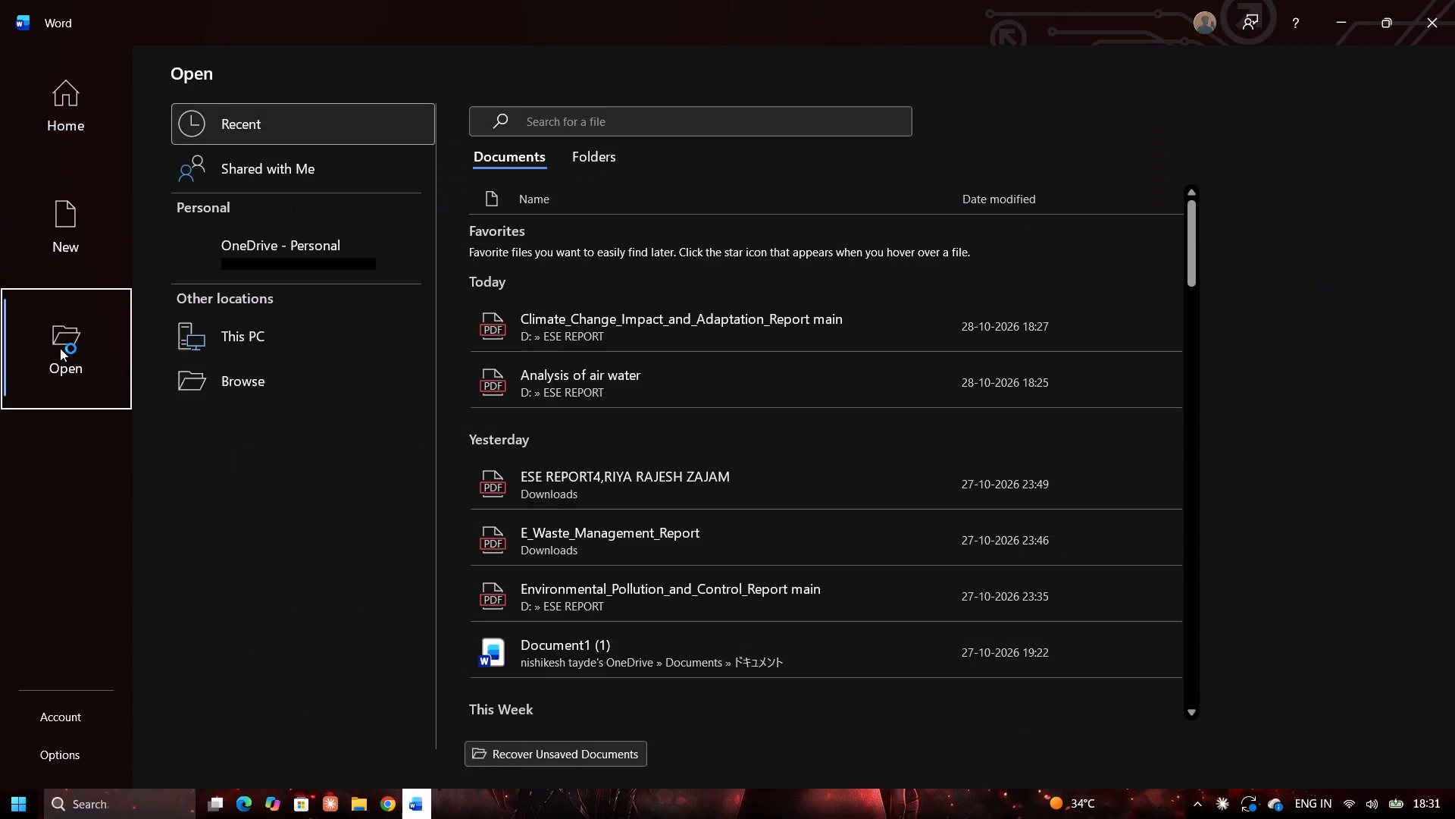
click(253, 425)
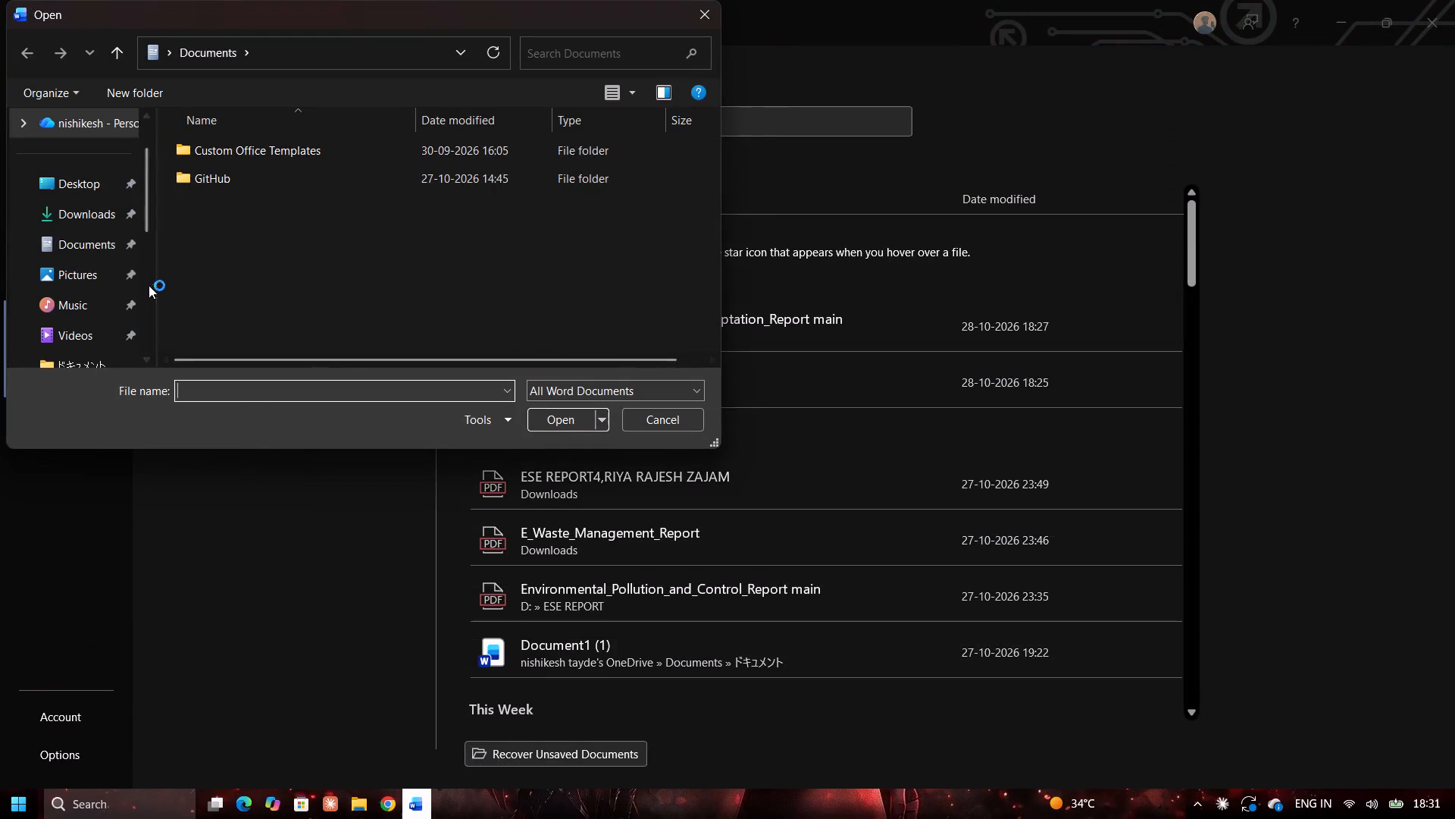
scroll(95, 254, down, 4)
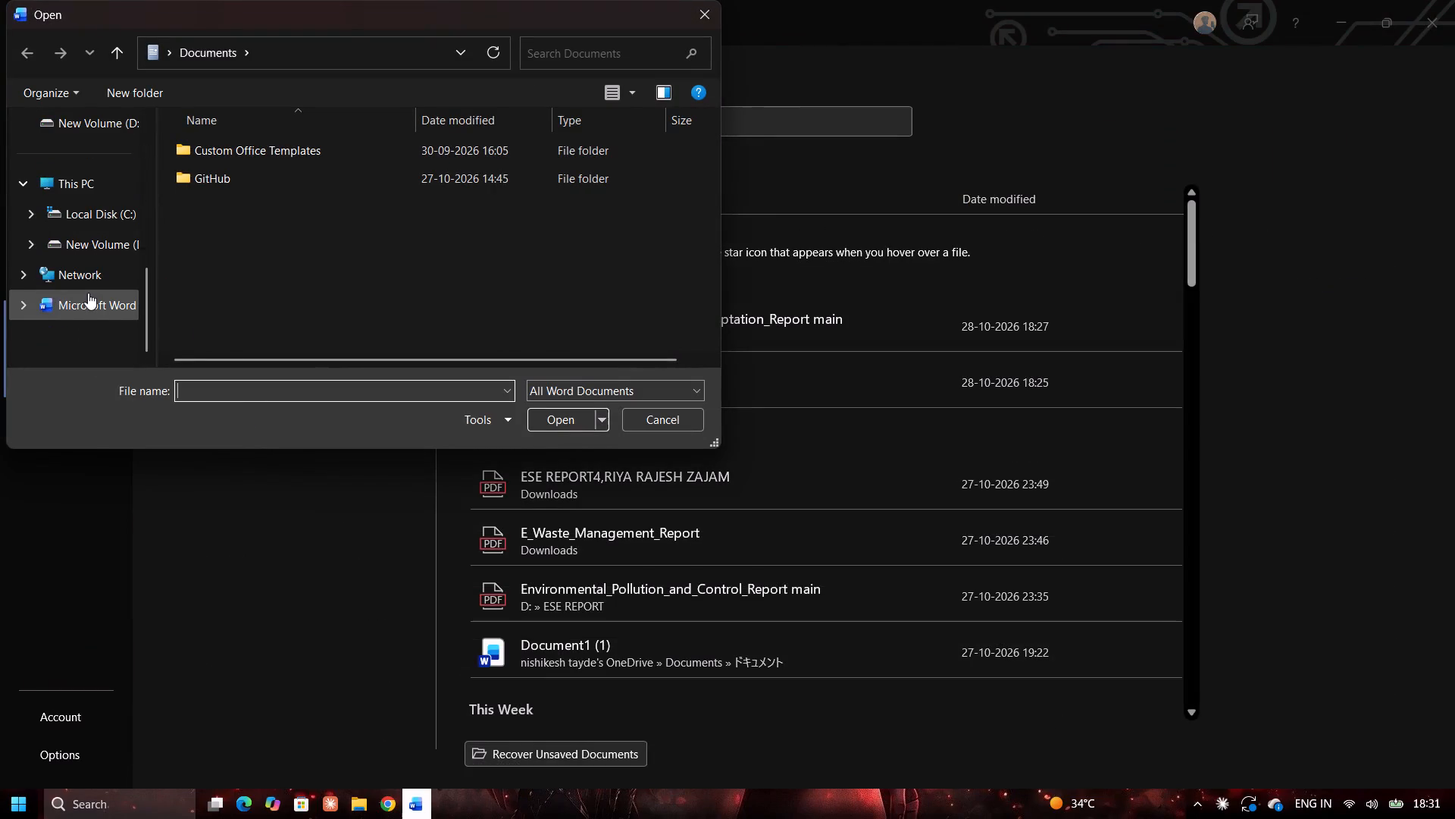
click(100, 245)
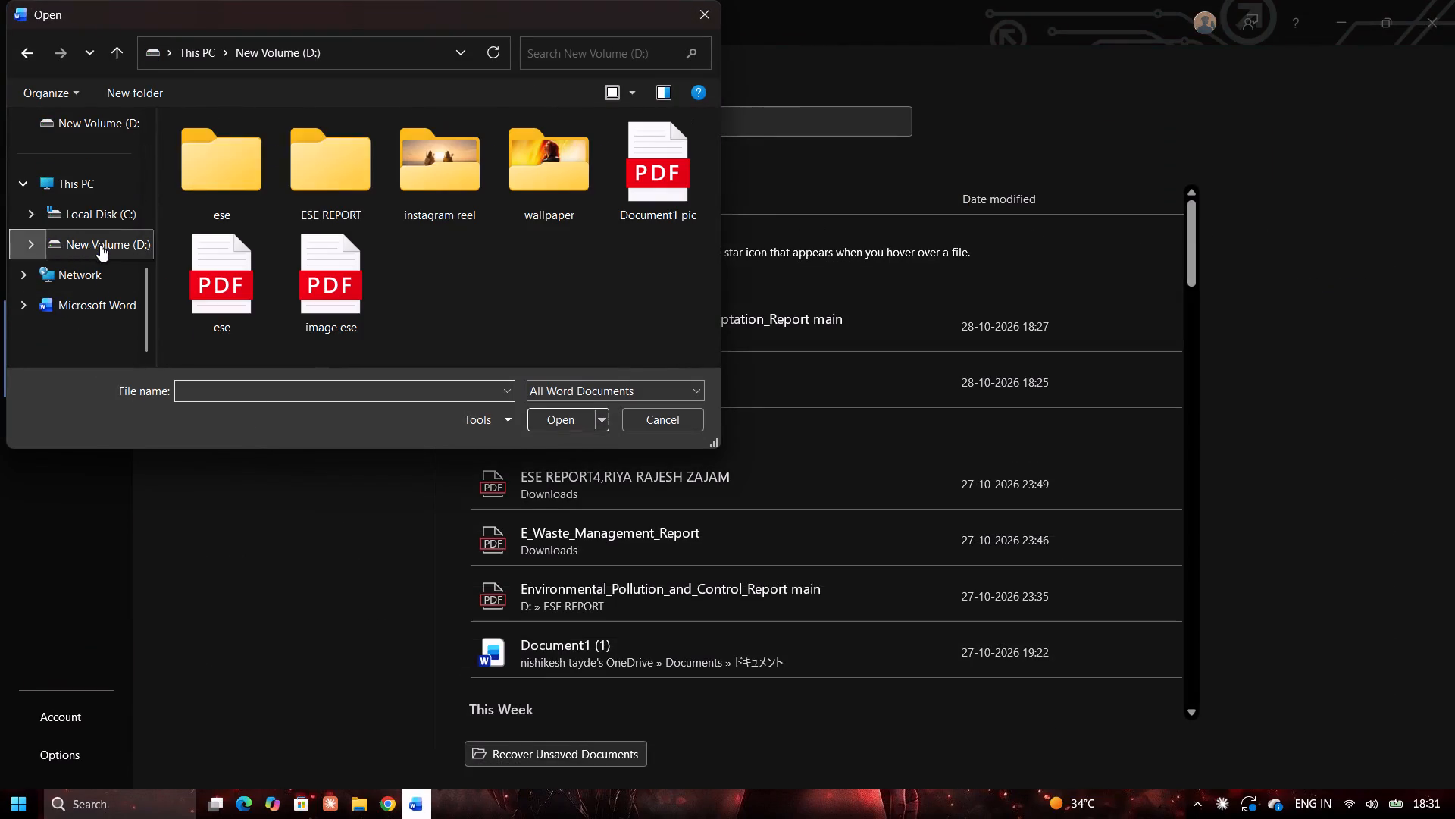
double_click(339, 166)
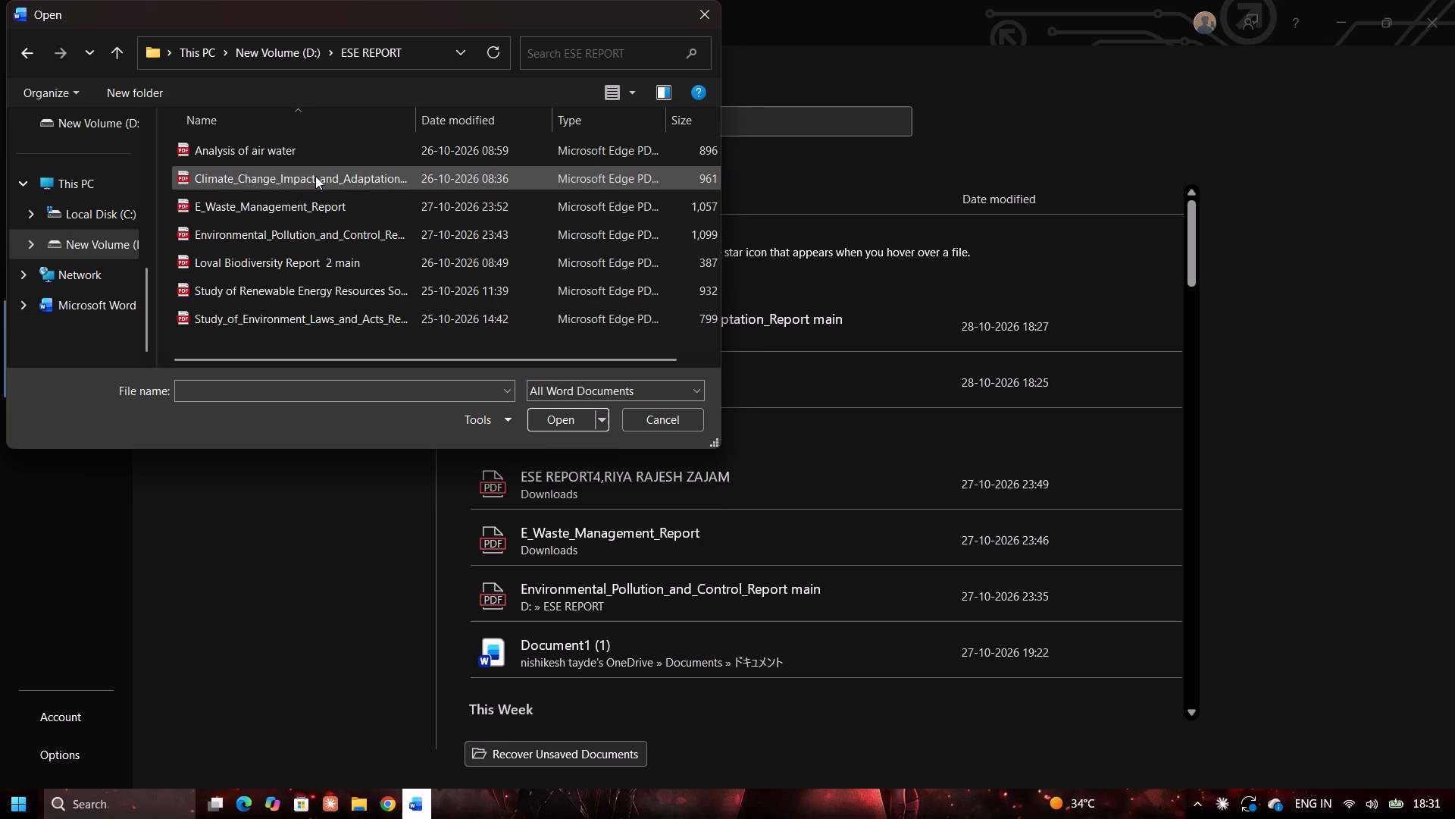
click(293, 323)
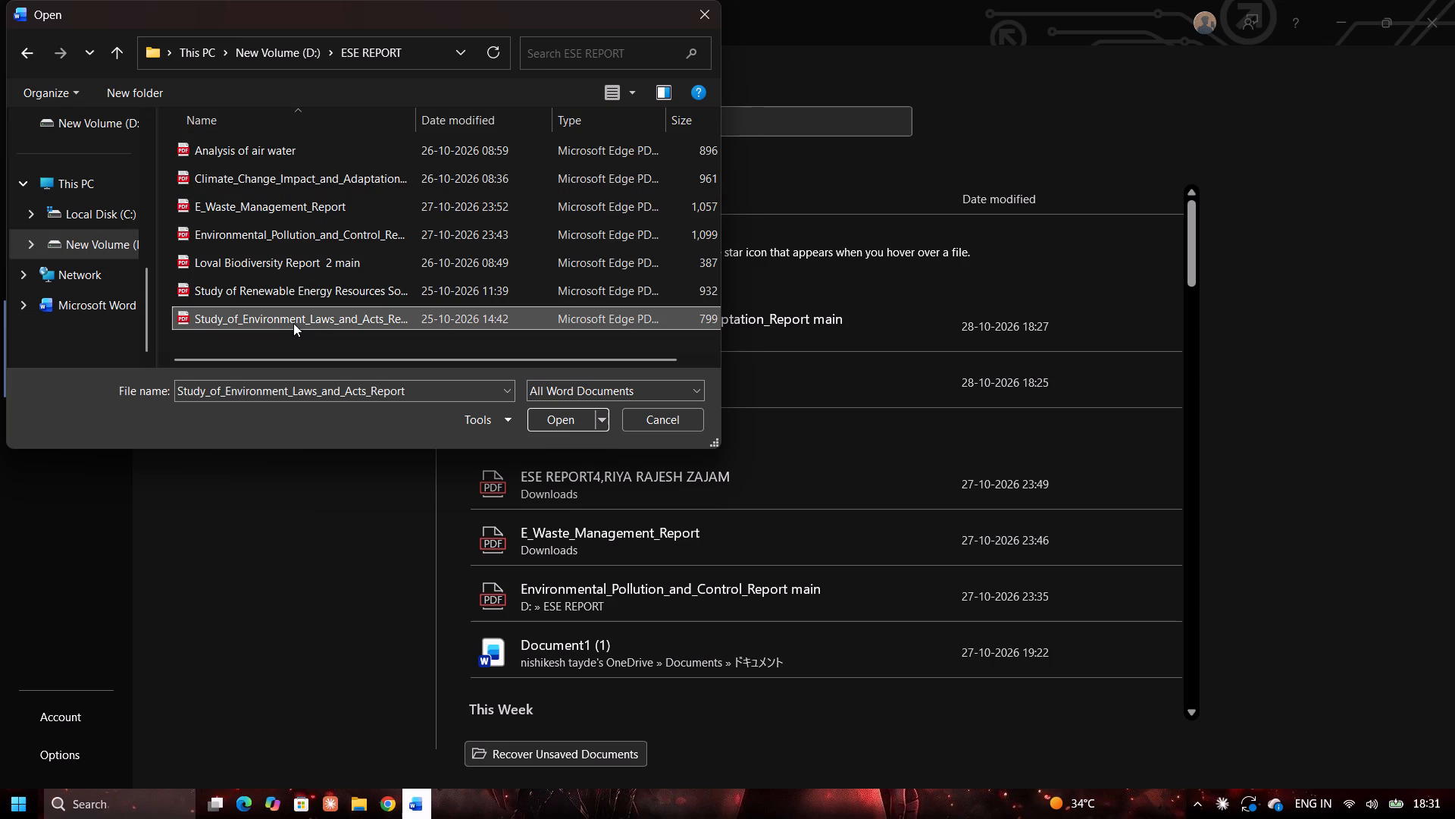
click(299, 318)
click(299, 318)
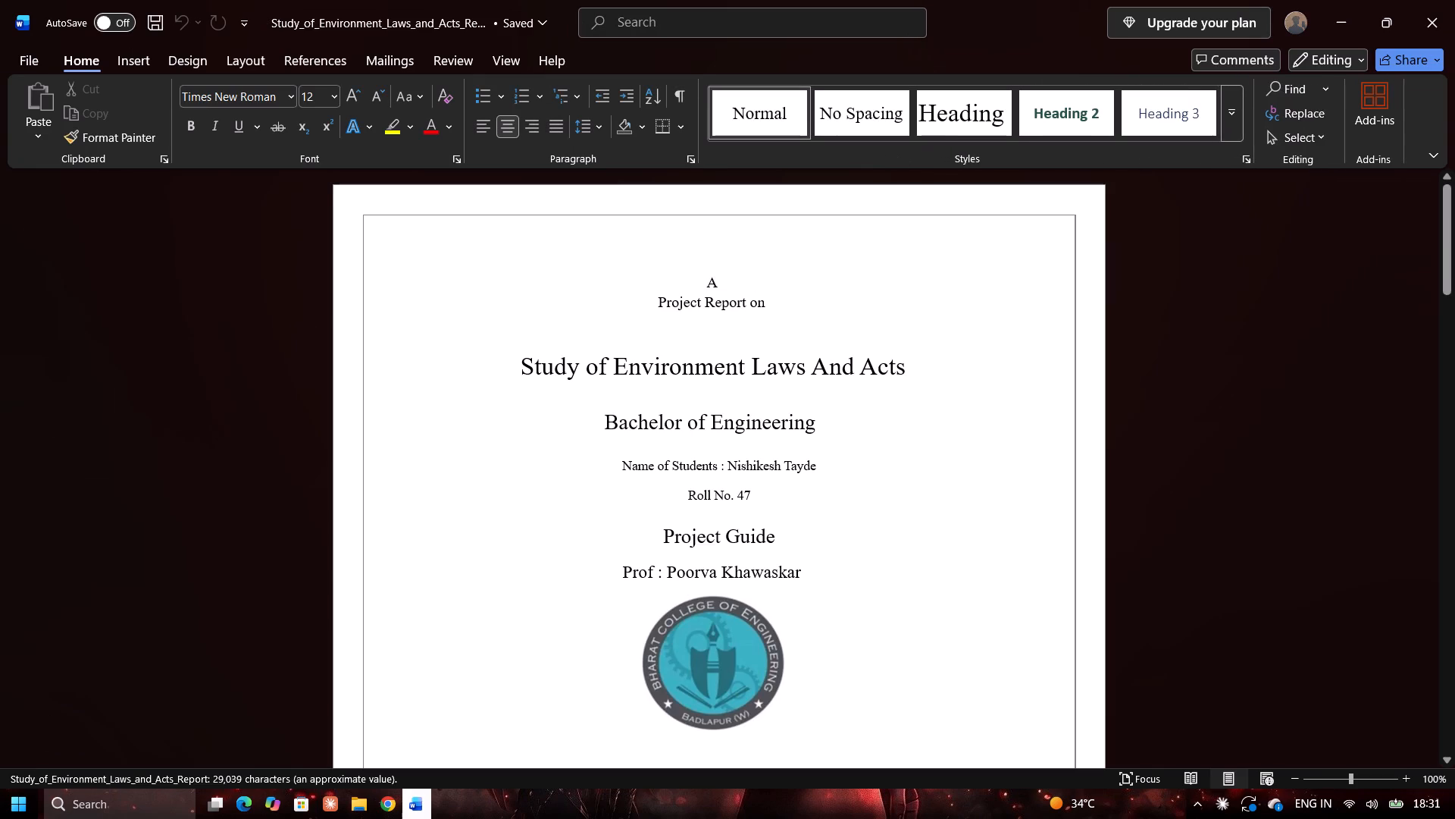
Insert an empty paragraph before the ACKNOWLEDGEMENT heading on page 1 to move the heading to the next page.
scroll(552, 409, down, 6)
scroll(552, 409, up, 1)
scroll(552, 409, down, 14)
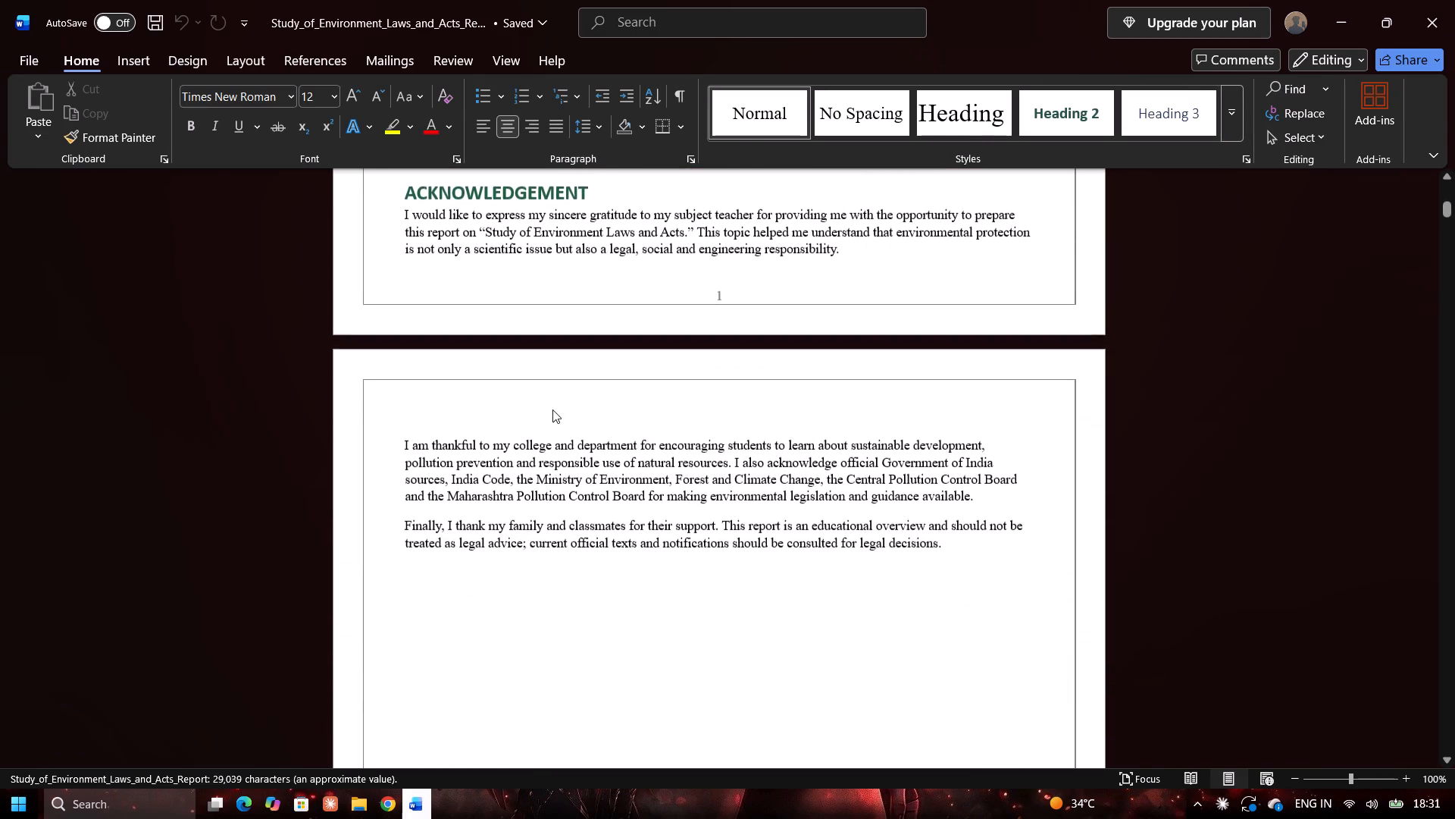
scroll(552, 409, up, 8)
scroll(552, 409, down, 1)
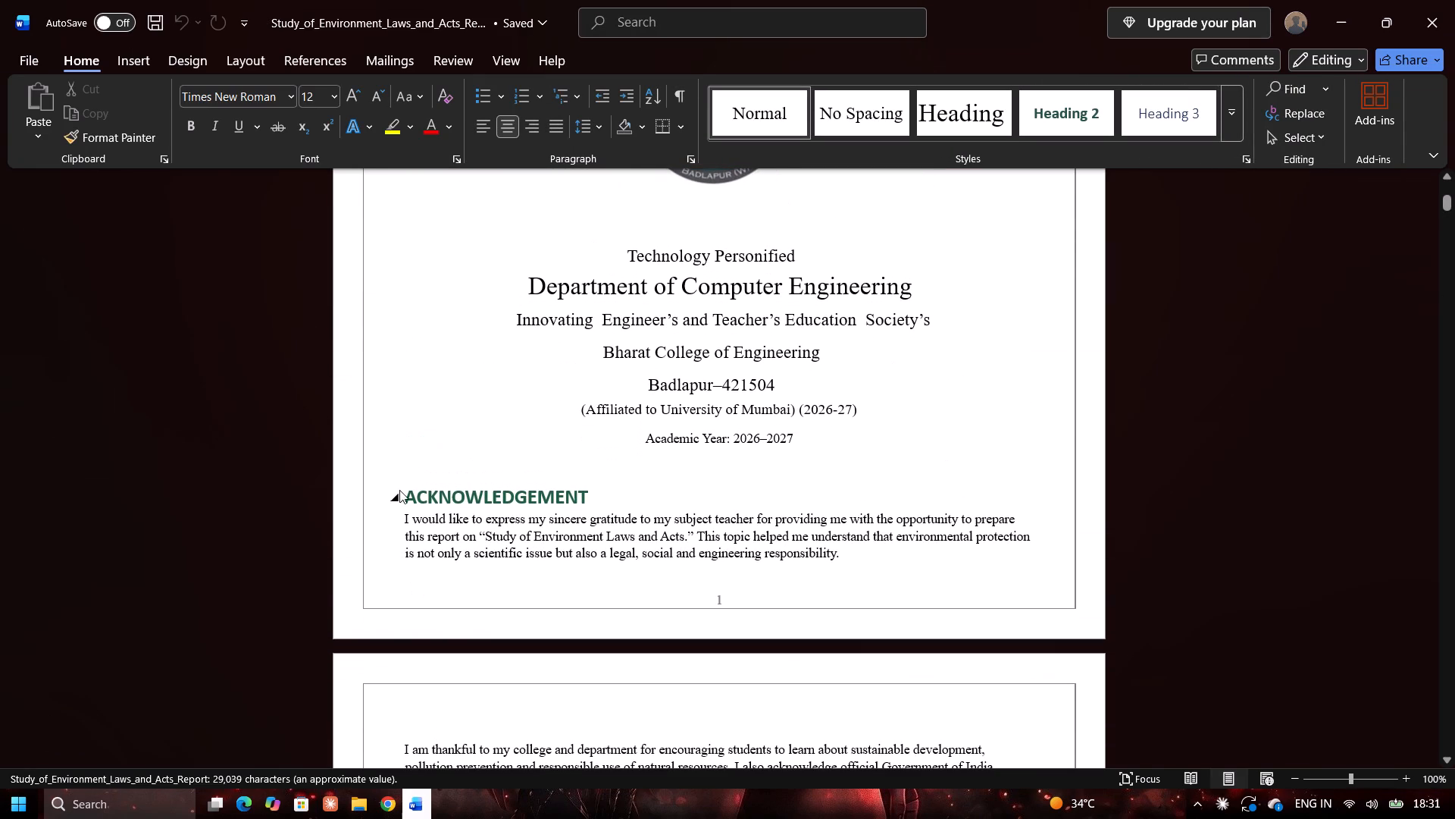
click(403, 490)
key(Return)
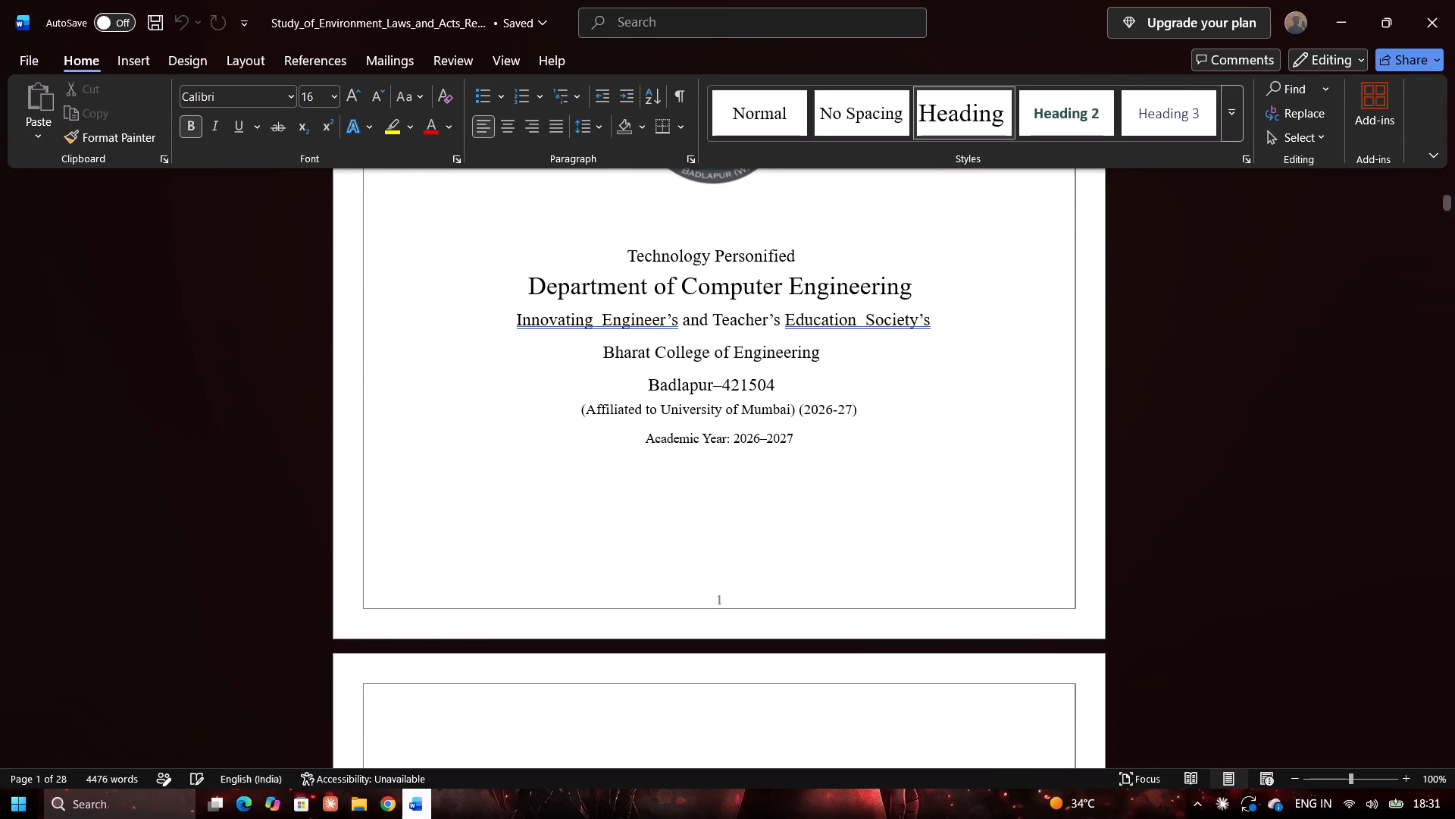
Review the report's layout from the acknowledgement page to section 3, Constitutional and Policy Foundations, on page 7.
scroll(580, 462, down, 15)
scroll(580, 467, up, 1)
scroll(580, 467, down, 7)
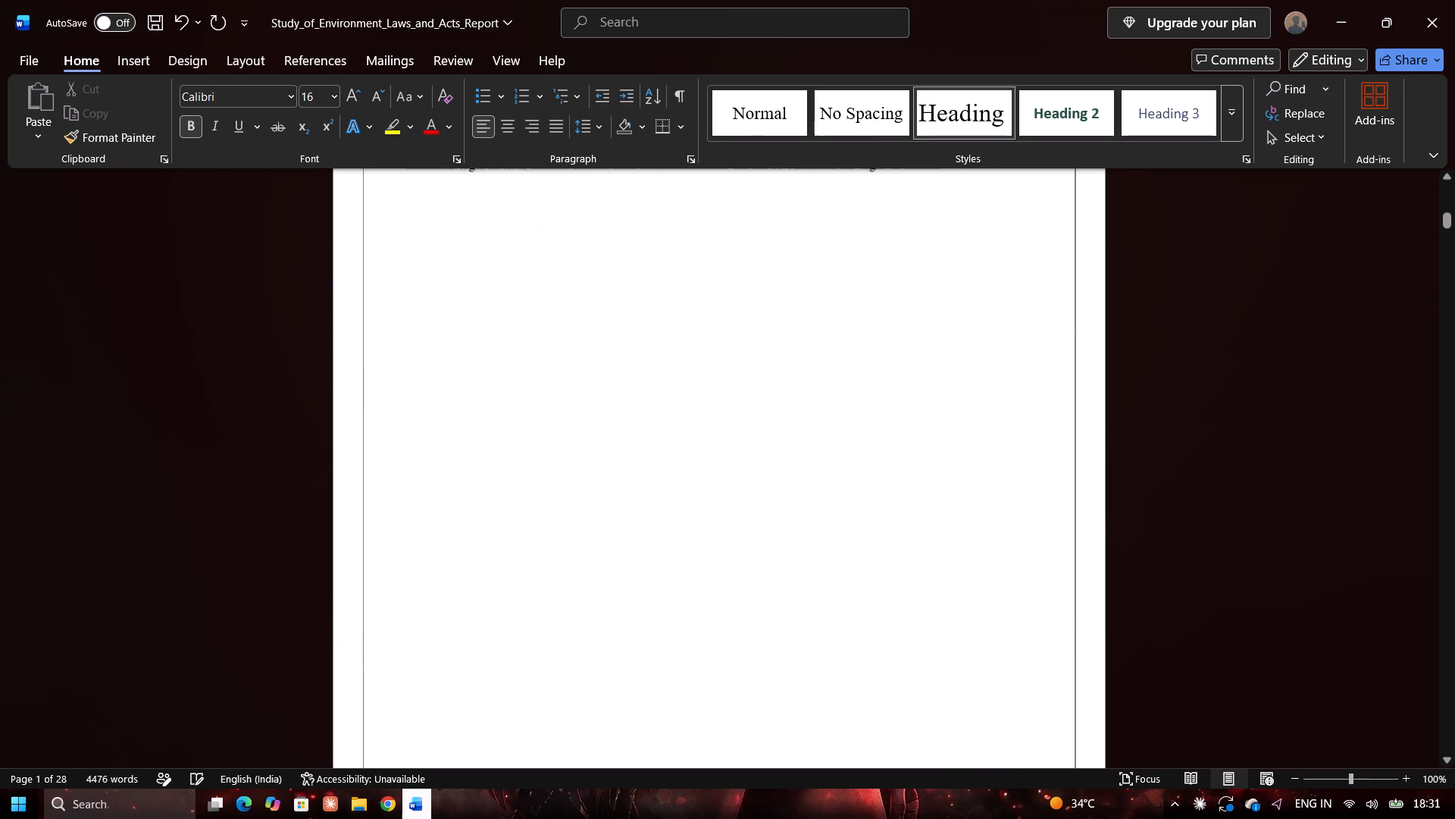
scroll(580, 467, down, 5)
drag(1453, 227, 1454, 413)
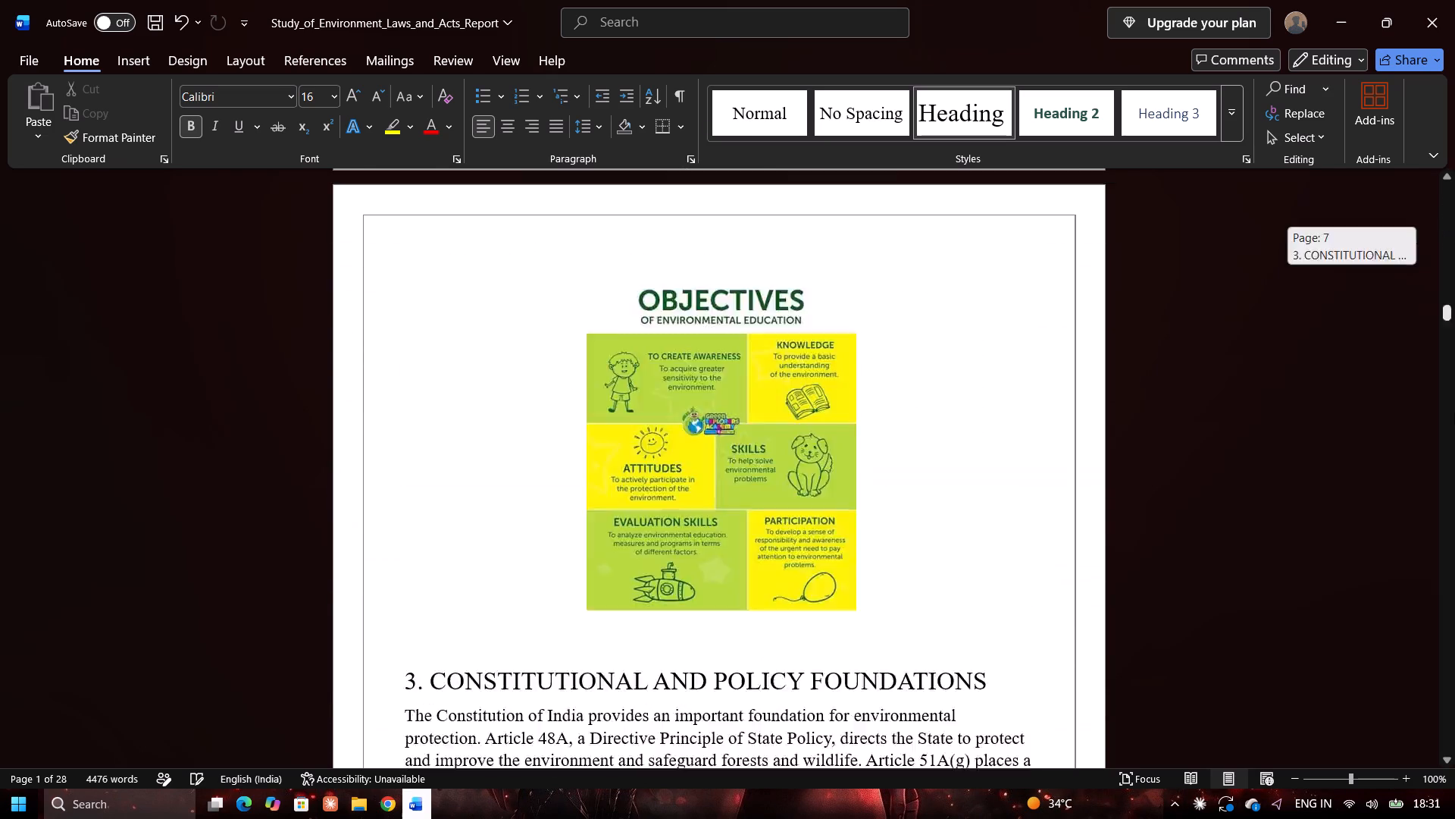
Set the introductory text and all source entries under 21. REFERENCES to font size 9.
drag(1454, 413, 1428, 818)
scroll(848, 546, up, 12)
scroll(858, 544, down, 1)
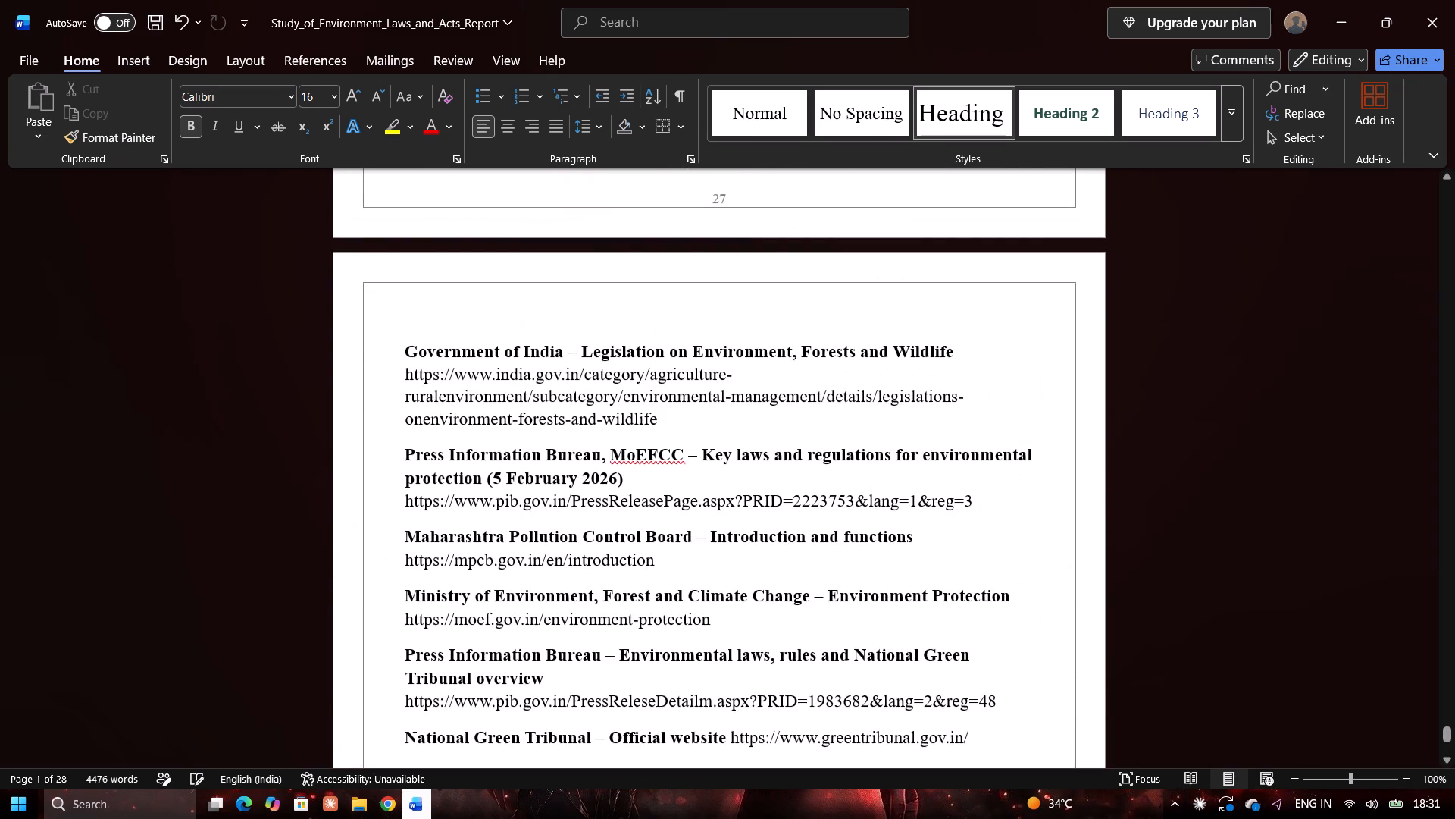
scroll(858, 544, up, 11)
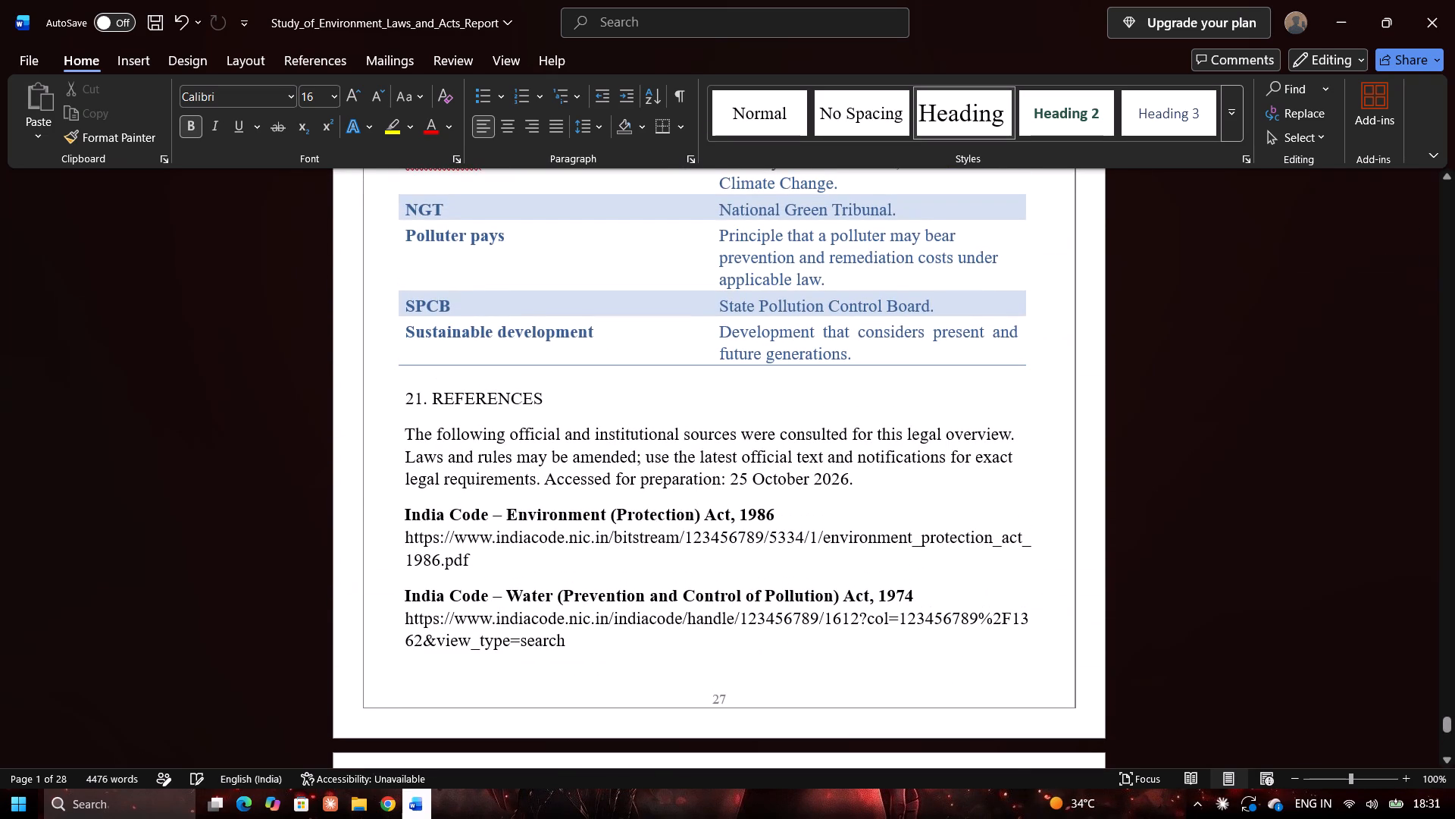
scroll(858, 544, up, 8)
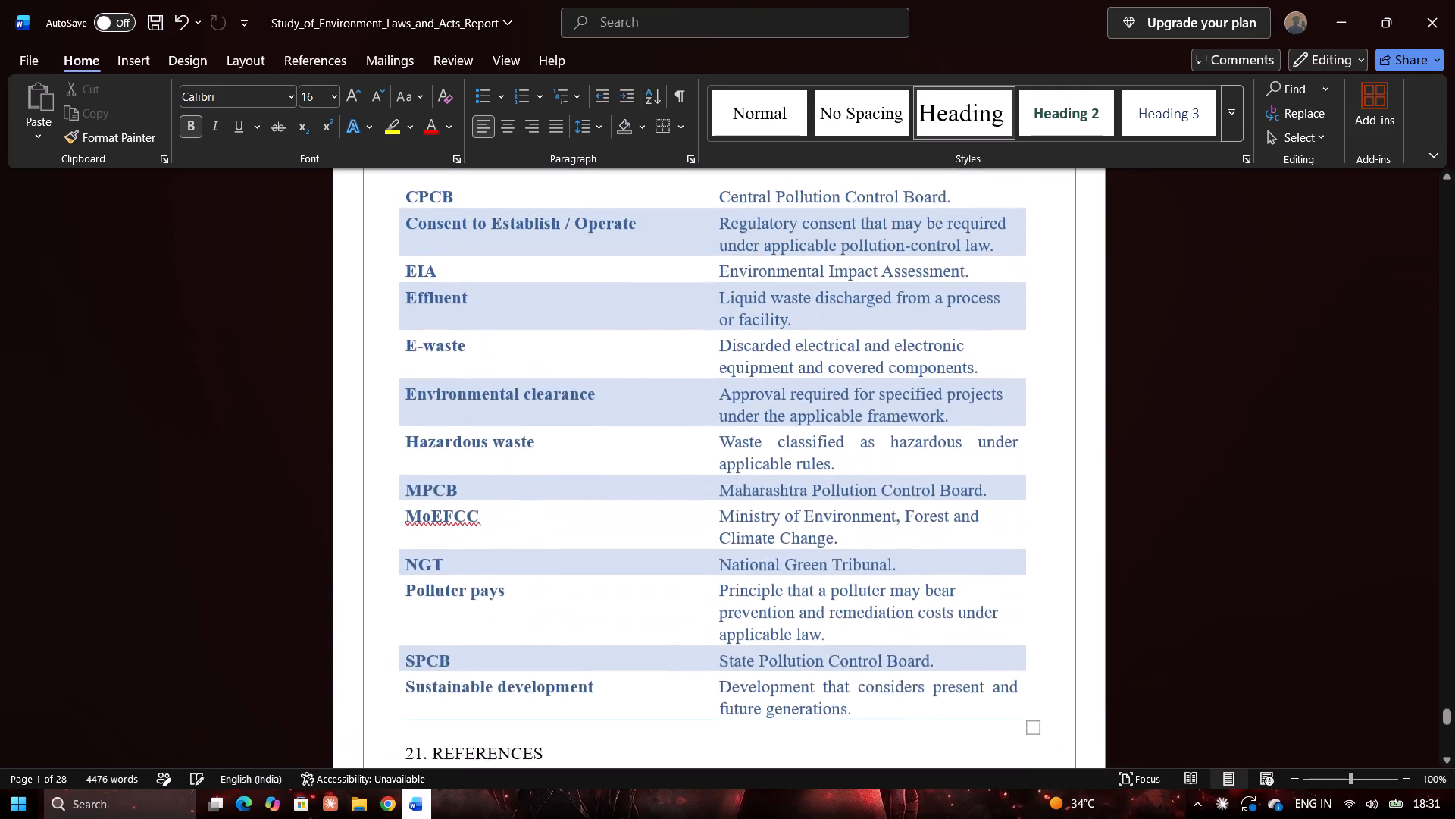
scroll(858, 544, up, 2)
scroll(858, 544, down, 12)
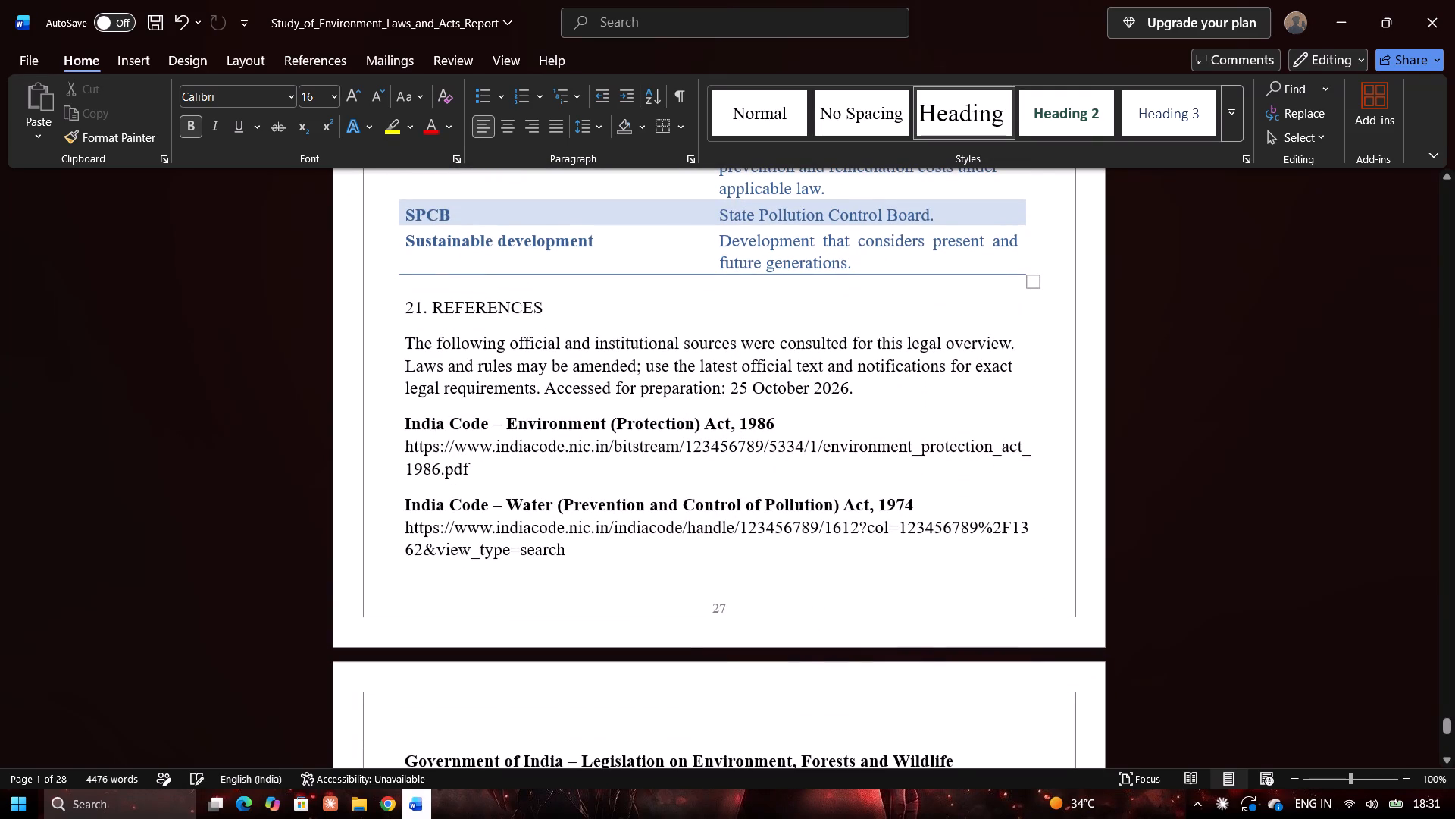
drag(399, 340, 875, 771)
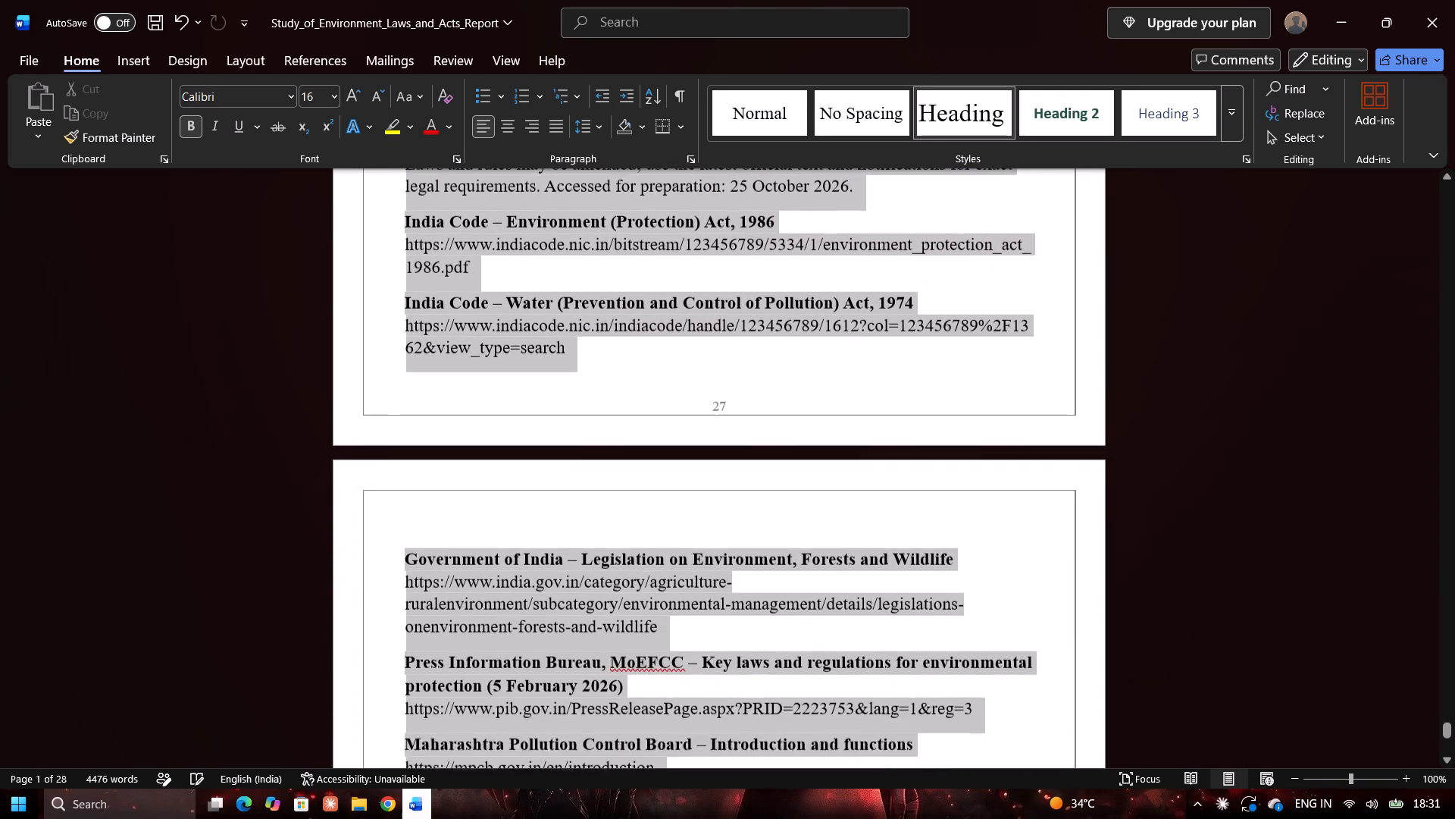
drag(875, 771, 1015, 779)
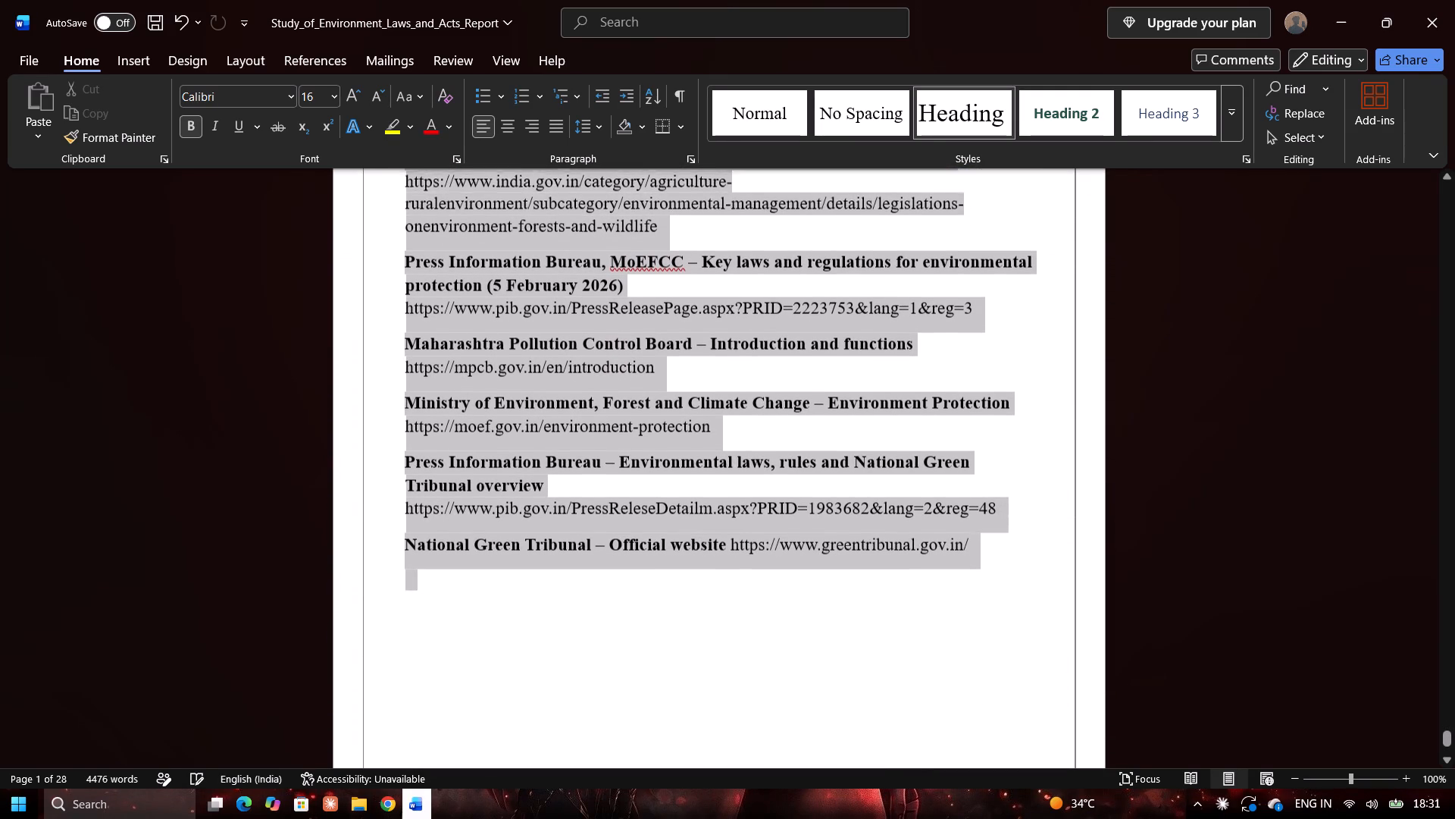
drag(1015, 779, 1010, 601)
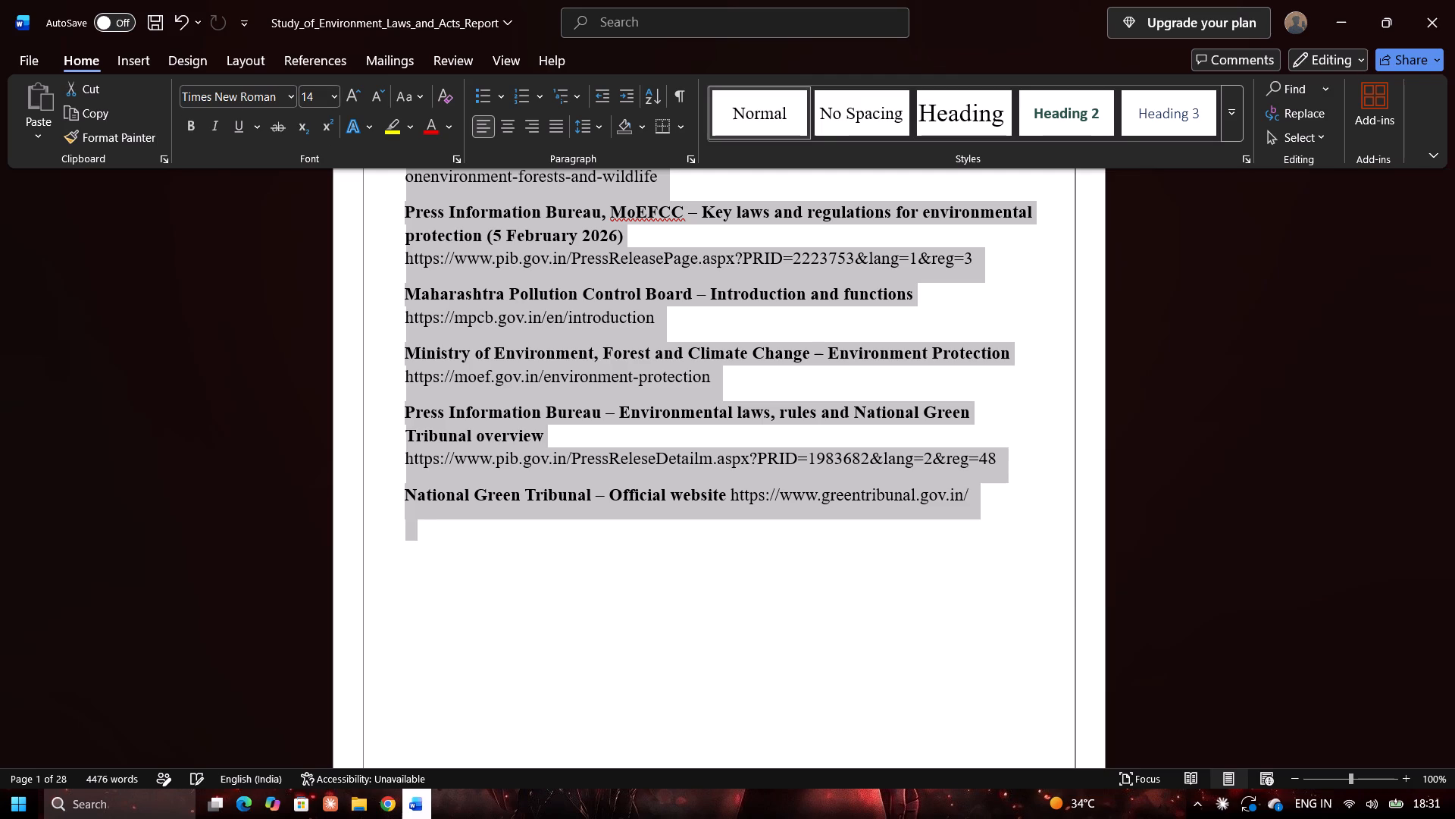
click(335, 94)
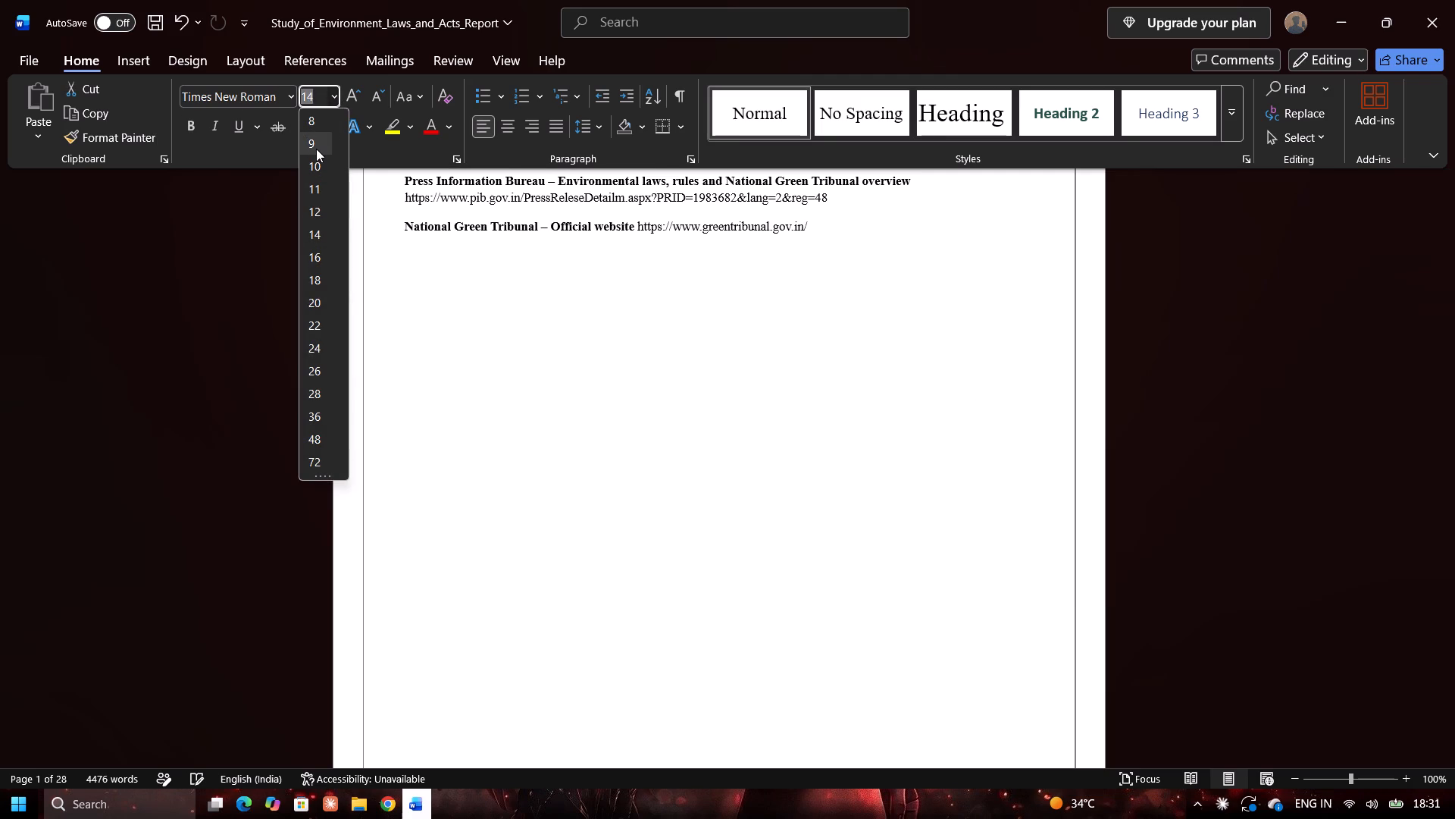
click(316, 149)
Delete the last three references, from Ministry of Environment, Forest and Climate Change through National Green Tribunal, along with the leftover blank page.
scroll(471, 367, up, 6)
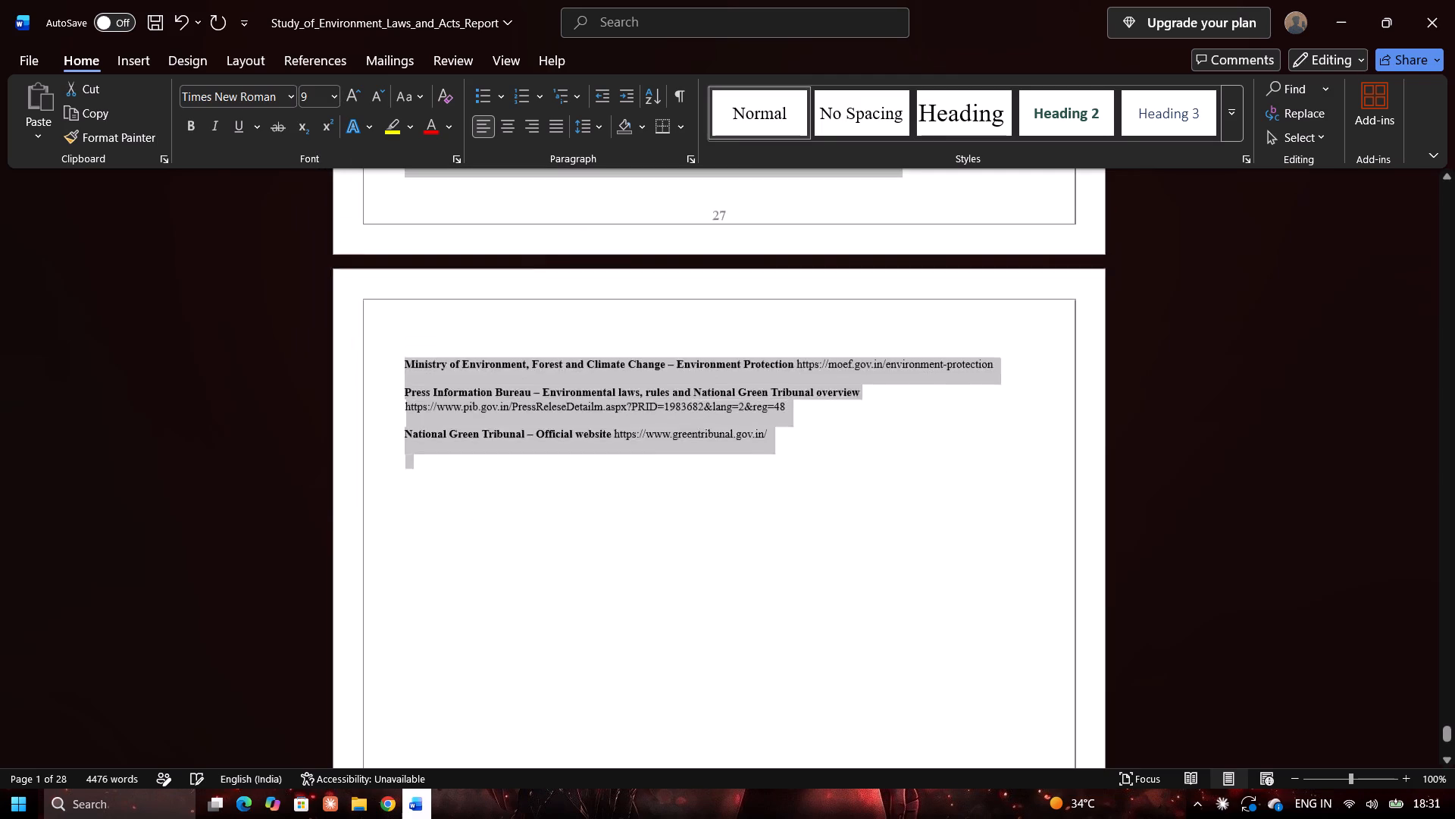
scroll(506, 380, up, 5)
click(437, 554)
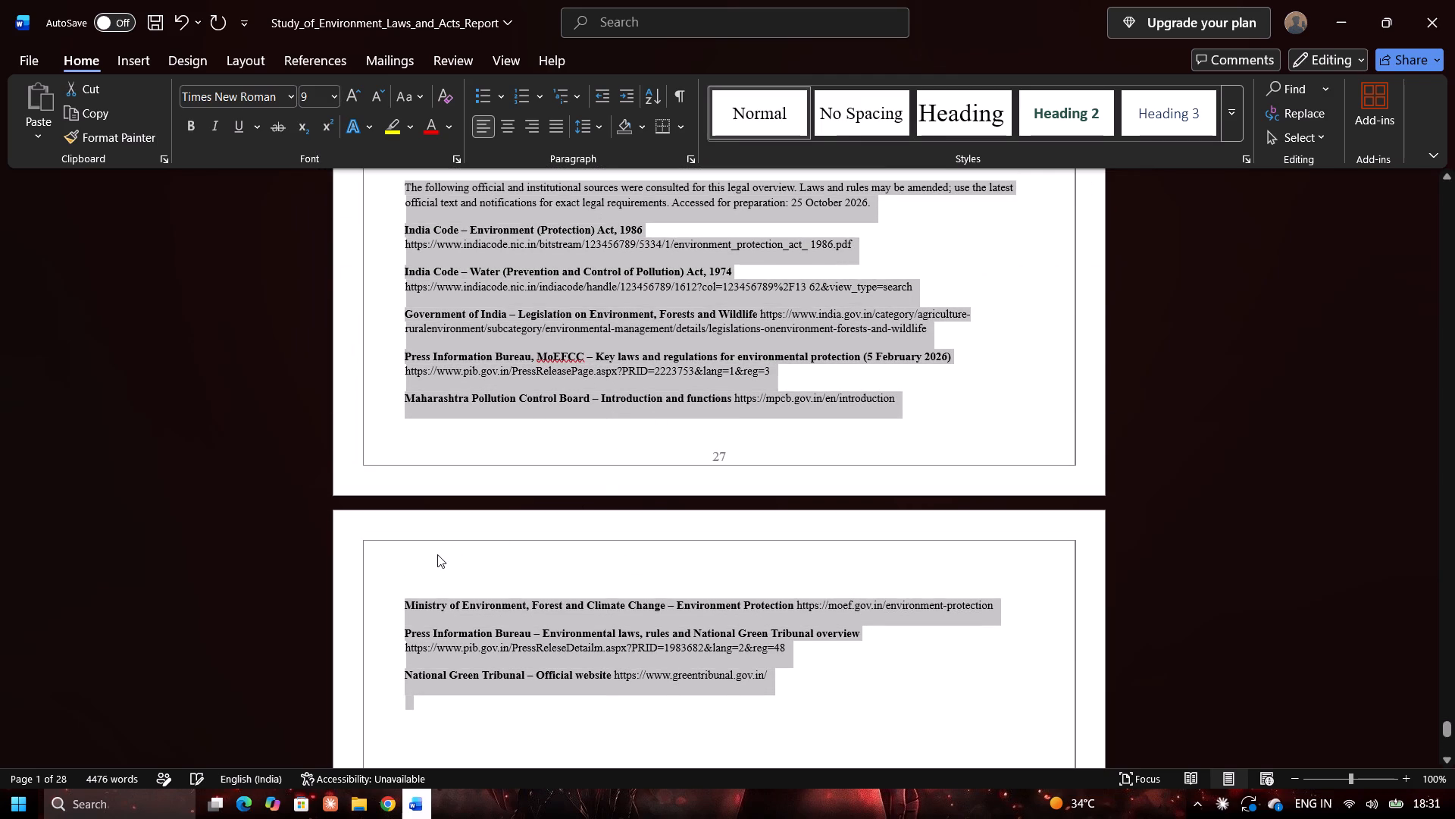
drag(400, 599, 793, 685)
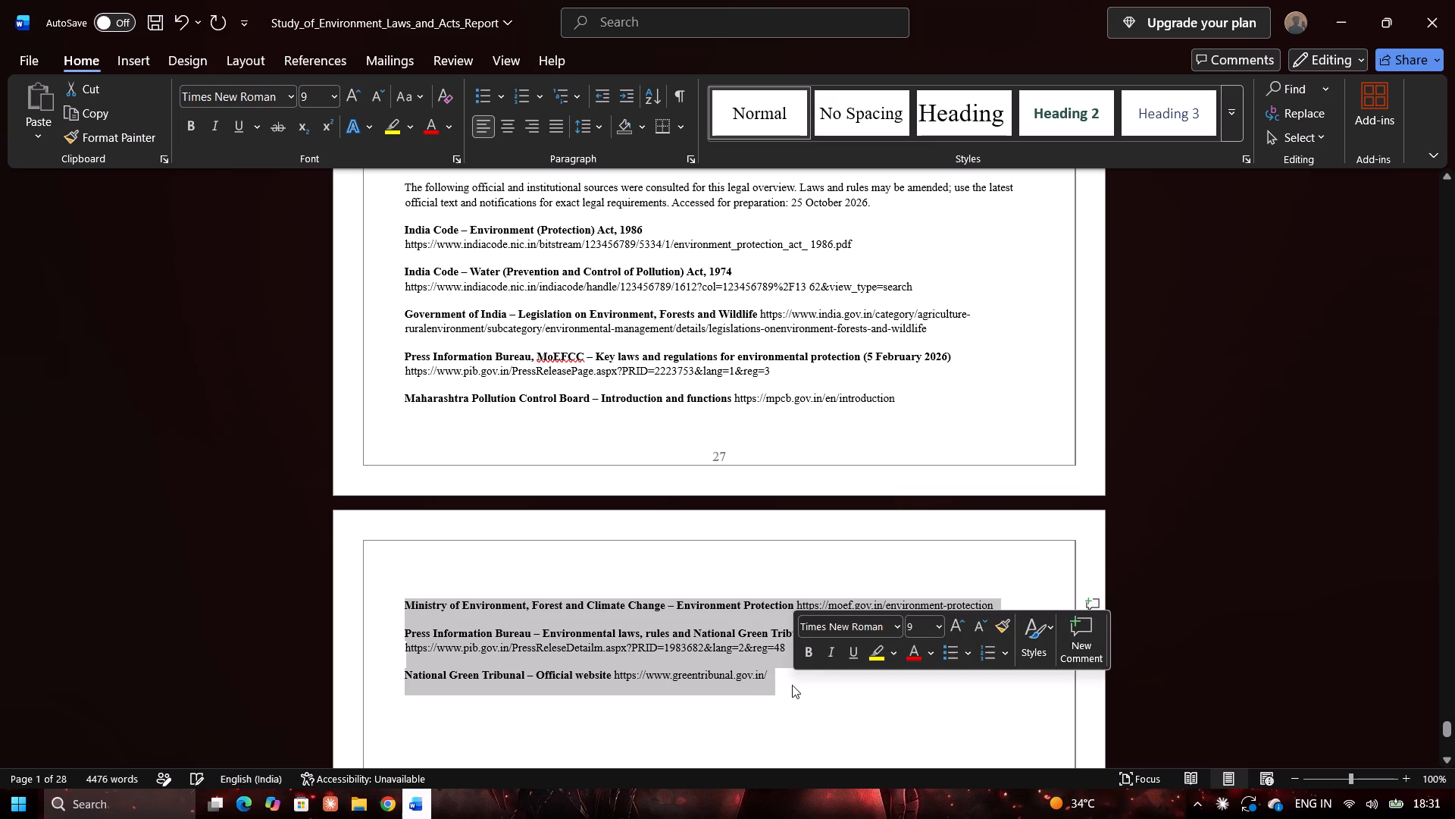
key(Delete)
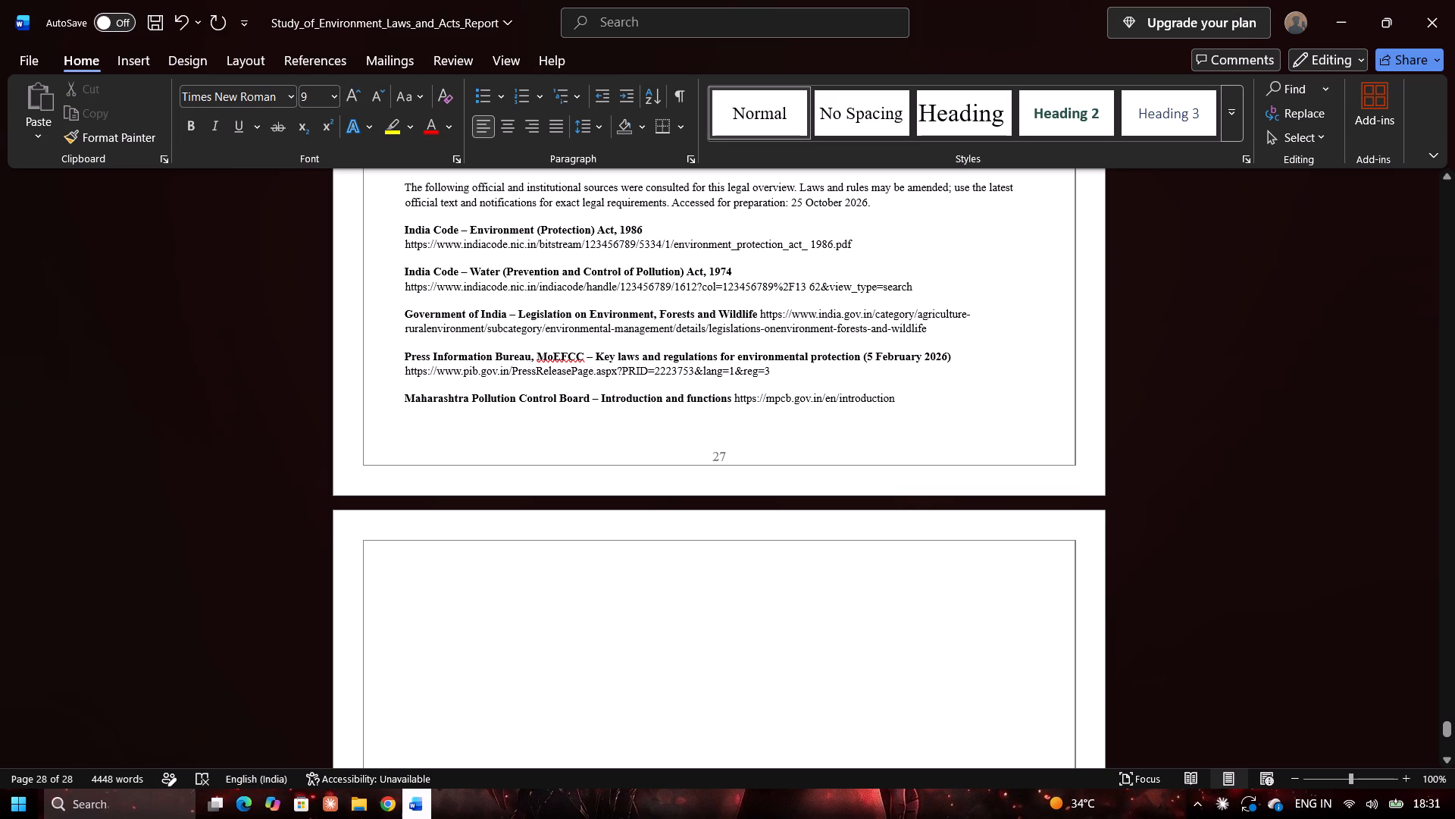
key(Delete)
Check the layout of the glossary and the shortened references on the report's last pages.
scroll(792, 685, up, 2)
scroll(792, 685, down, 1)
scroll(792, 685, up, 4)
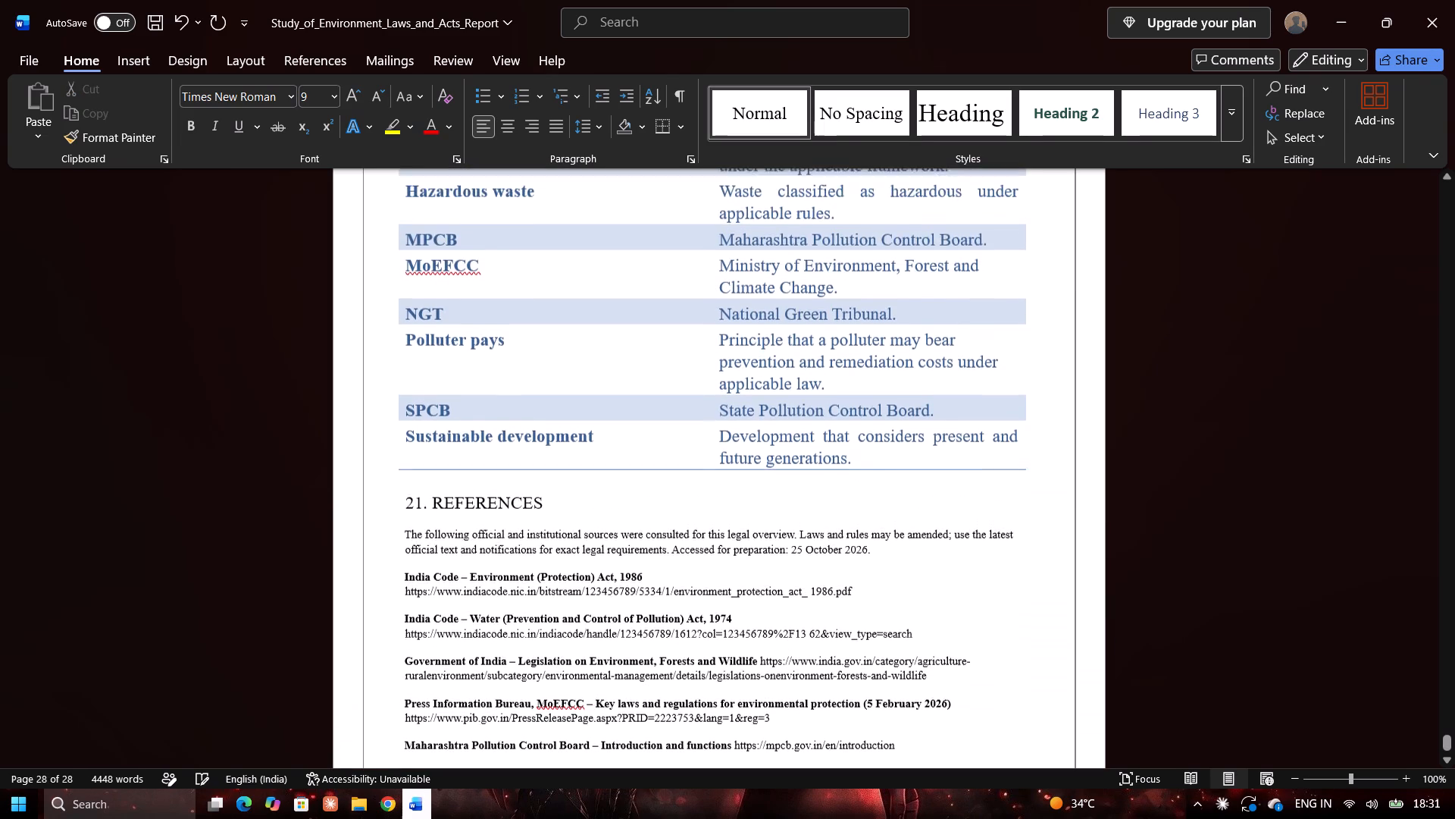
scroll(792, 685, up, 15)
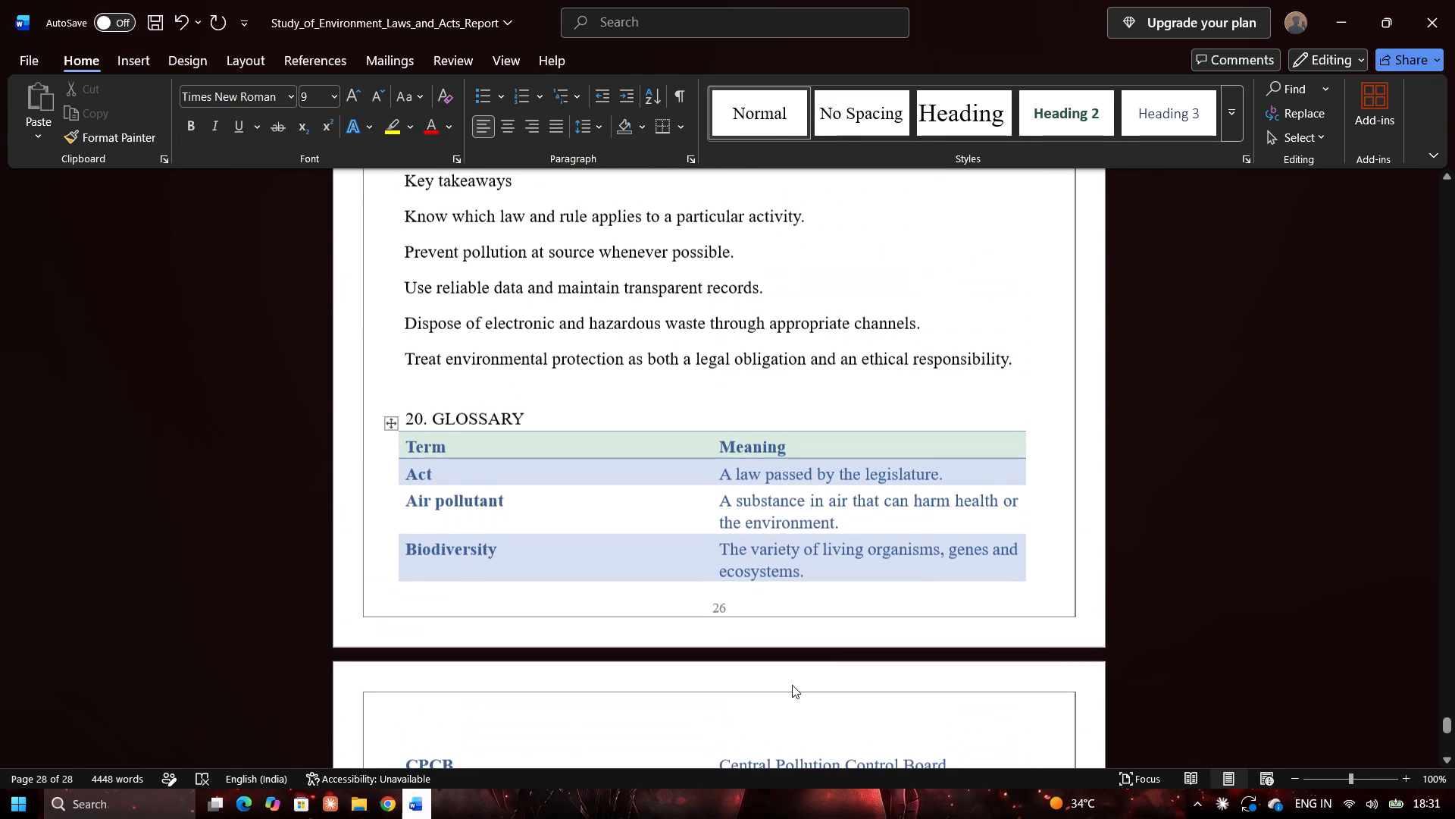
scroll(792, 685, down, 17)
scroll(782, 685, up, 1)
scroll(782, 685, down, 14)
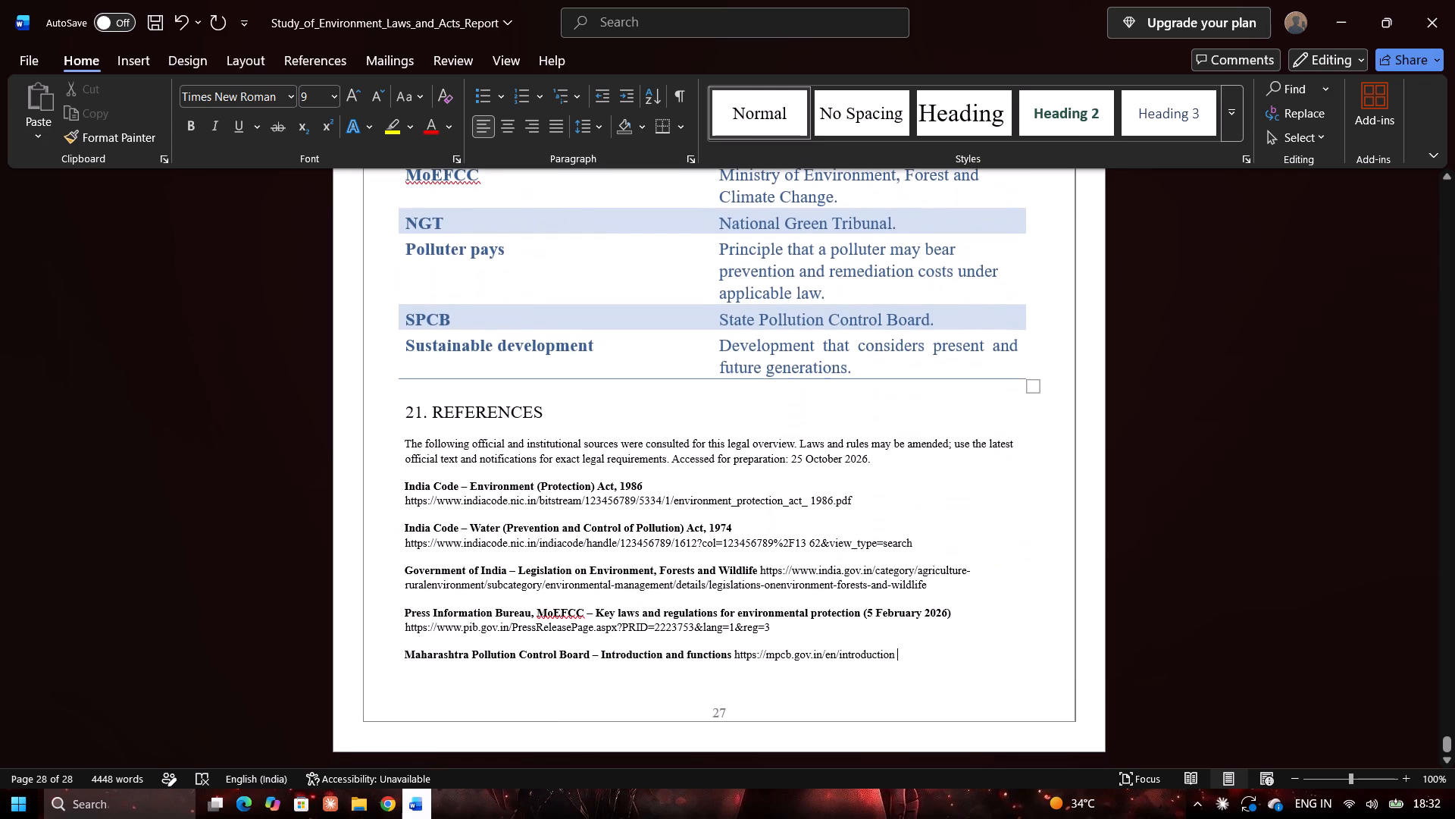
scroll(782, 685, down, 5)
scroll(769, 689, up, 19)
scroll(769, 689, down, 1)
scroll(769, 689, up, 3)
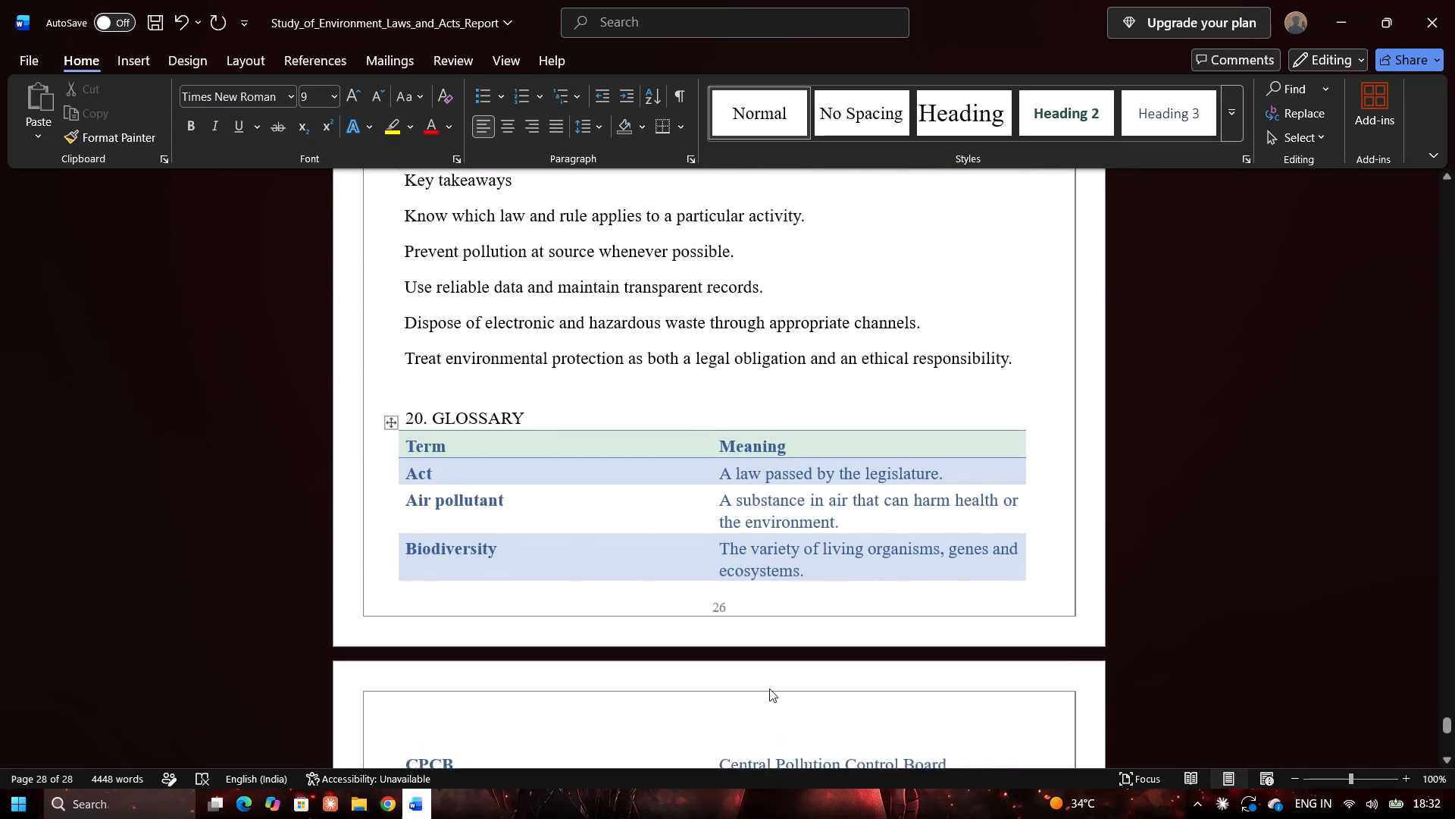
Review the pages going back from 19. CONCLUSION through 18. CHALLENGES AND RECOMMENDATIONS to Figure 5 on digital systems.
scroll(769, 689, up, 19)
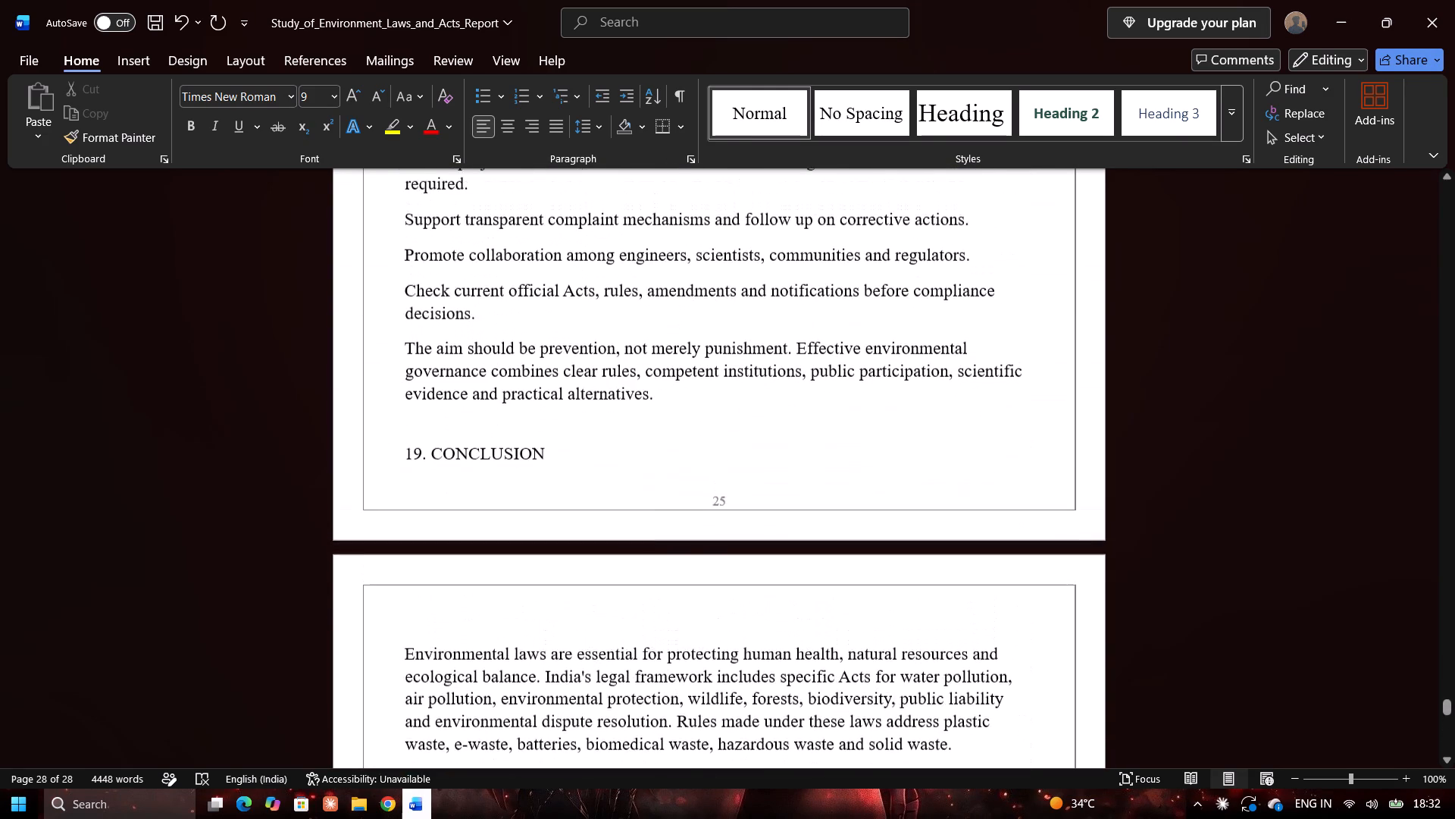
scroll(769, 689, up, 3)
scroll(769, 689, down, 2)
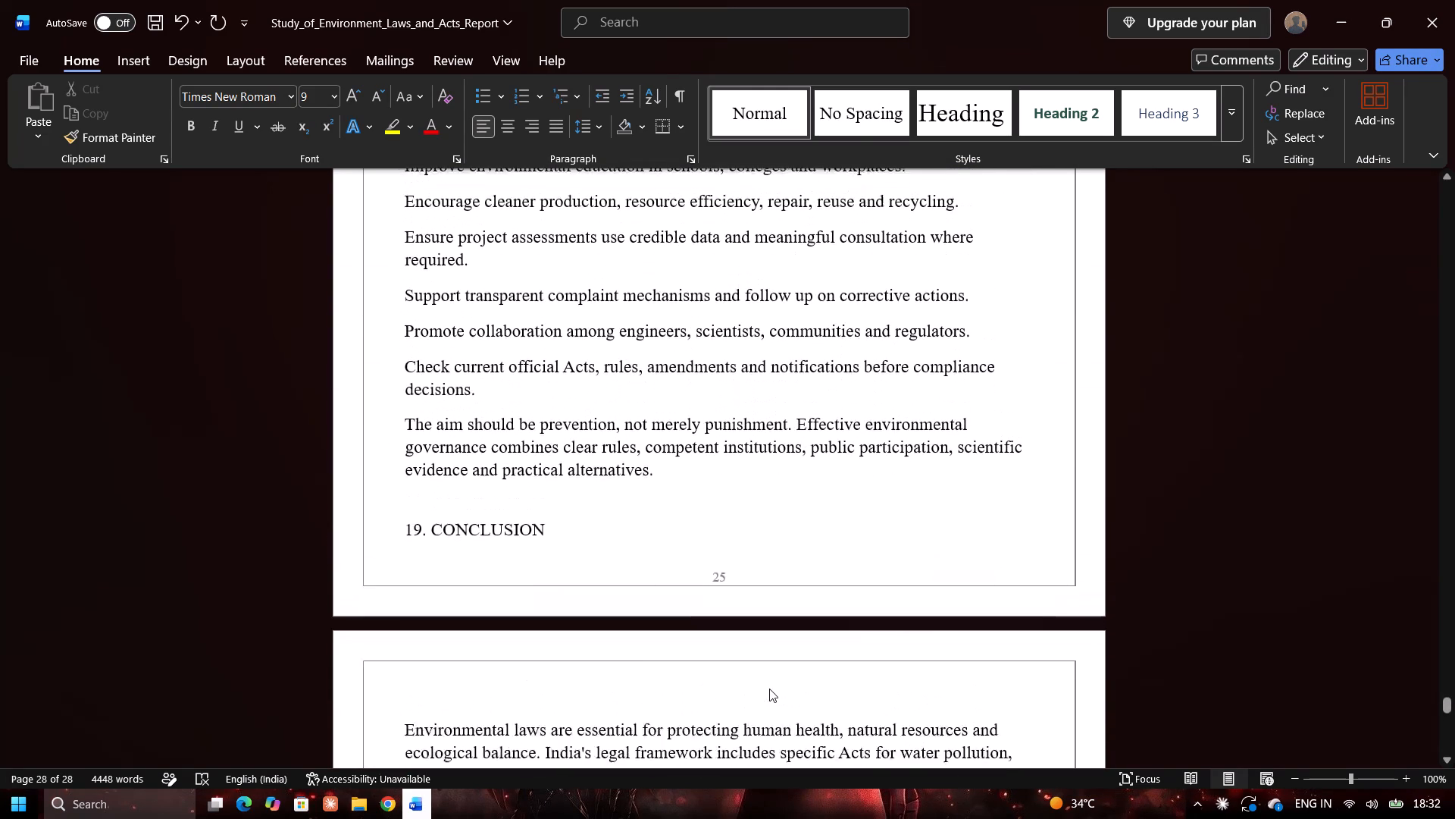
scroll(769, 689, up, 2)
scroll(769, 689, down, 1)
scroll(769, 689, up, 15)
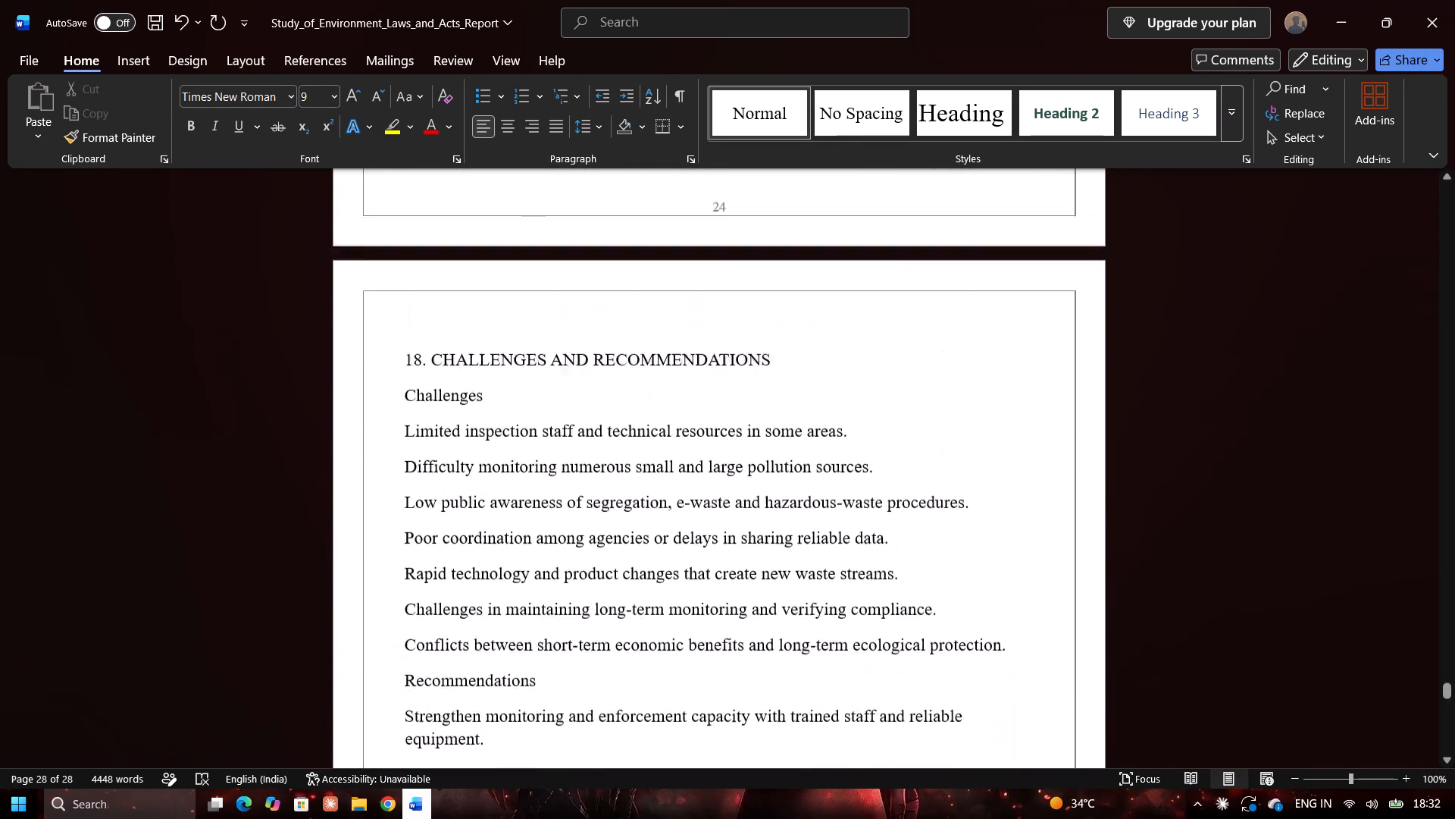
scroll(769, 689, up, 20)
scroll(769, 689, up, 6)
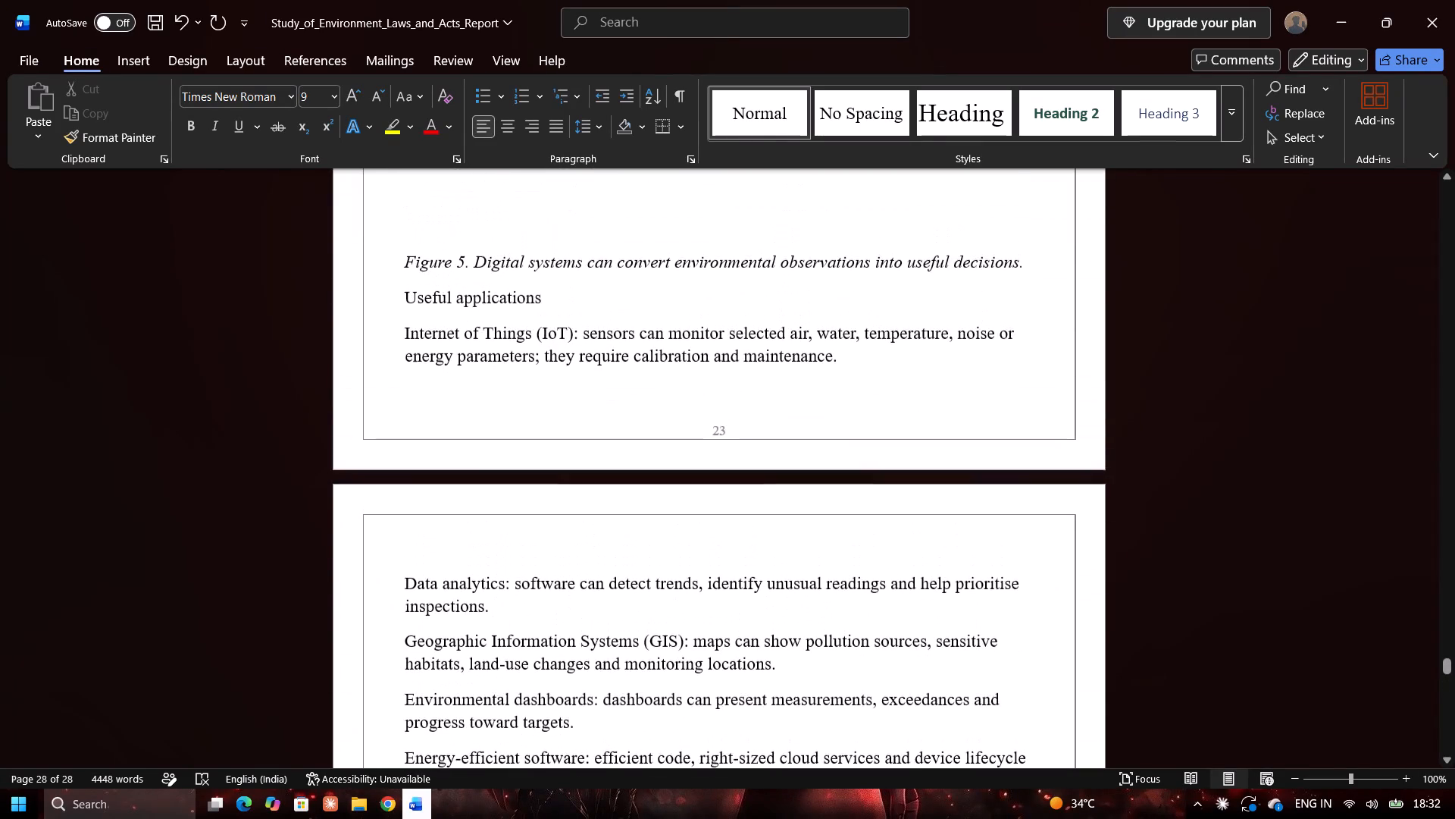
scroll(769, 689, up, 16)
scroll(769, 689, down, 15)
scroll(768, 689, up, 1)
scroll(768, 689, down, 1)
scroll(768, 689, up, 1)
scroll(768, 689, down, 3)
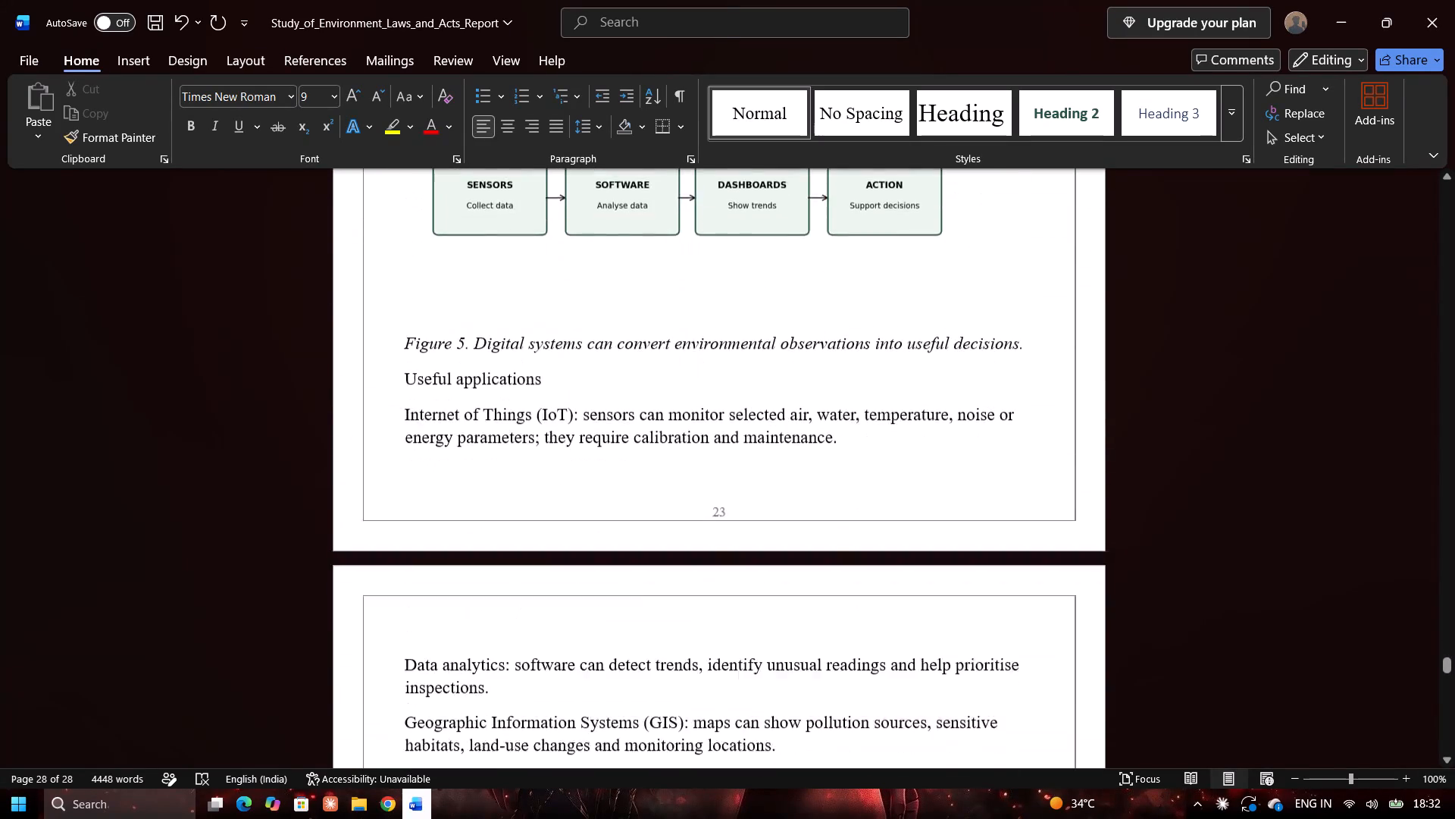
Pull the heading 18. CHALLENGES AND RECOMMENDATIONS up directly below the Mini-project idea paragraph and remove its indent.
scroll(768, 689, down, 18)
scroll(756, 692, up, 1)
scroll(756, 692, down, 4)
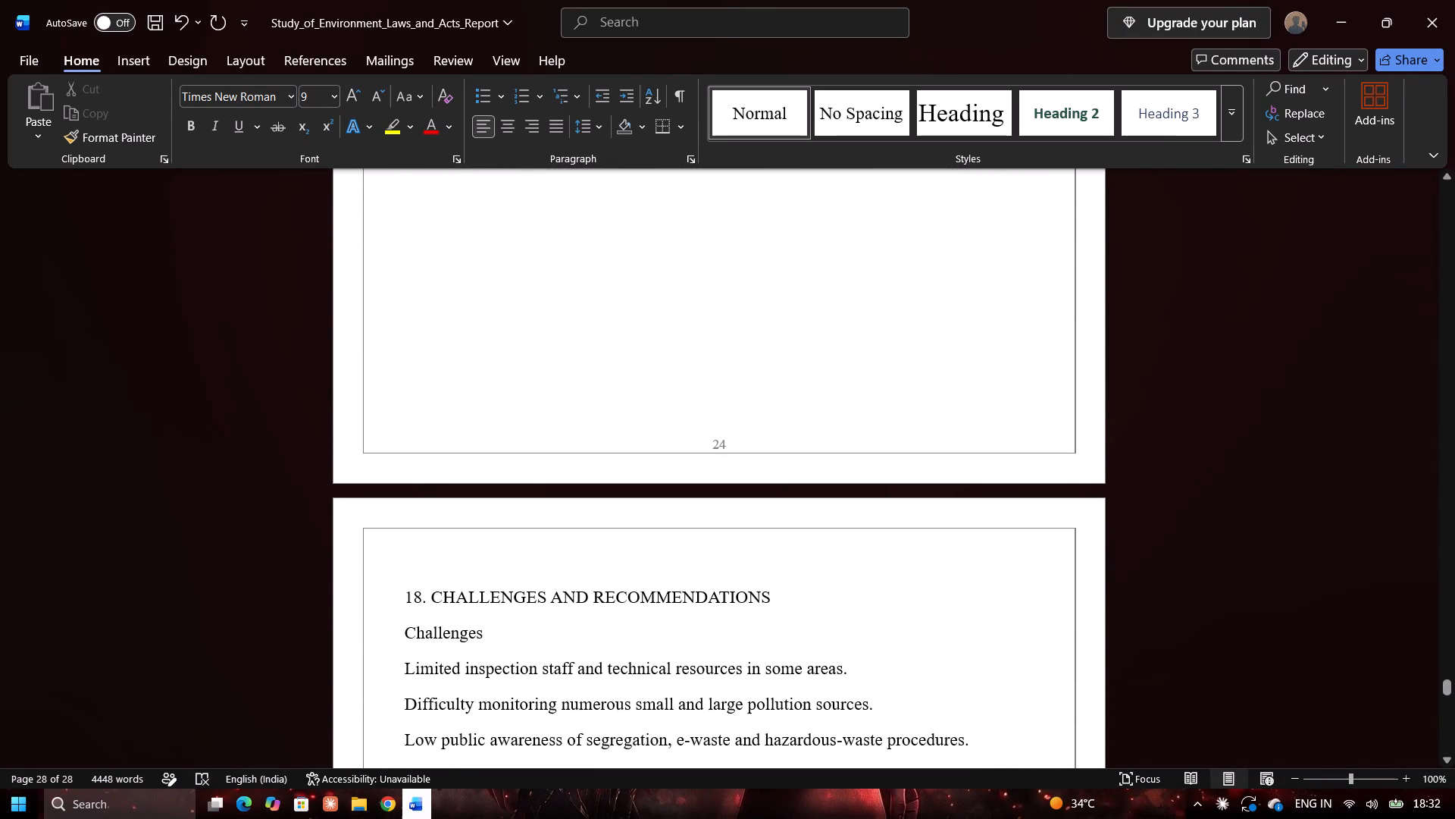
click(405, 604)
key(BackSpace)
key(BackSpace)
key(BackSpace)
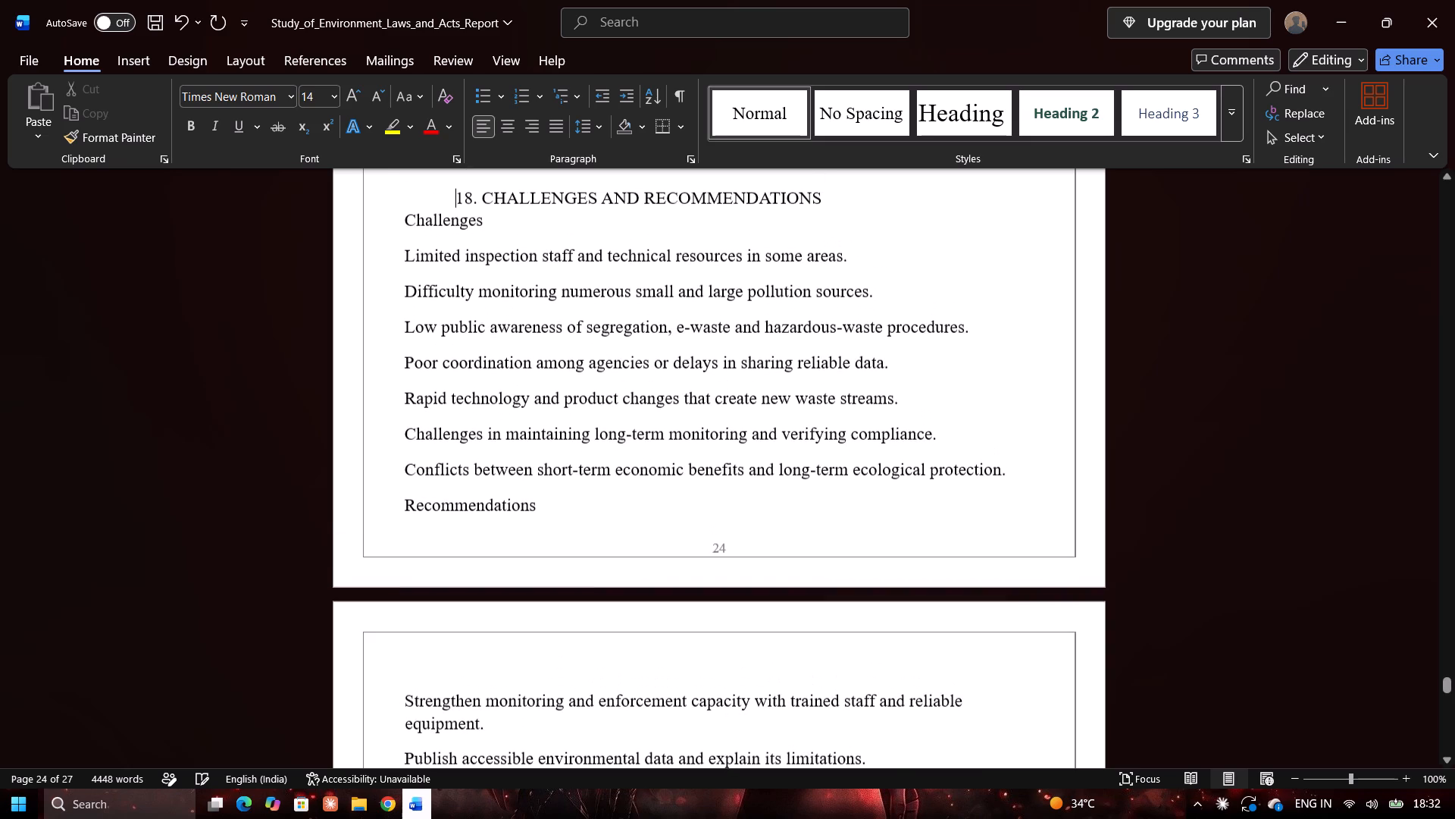
scroll(405, 604, up, 4)
scroll(405, 604, down, 1)
scroll(405, 602, up, 1)
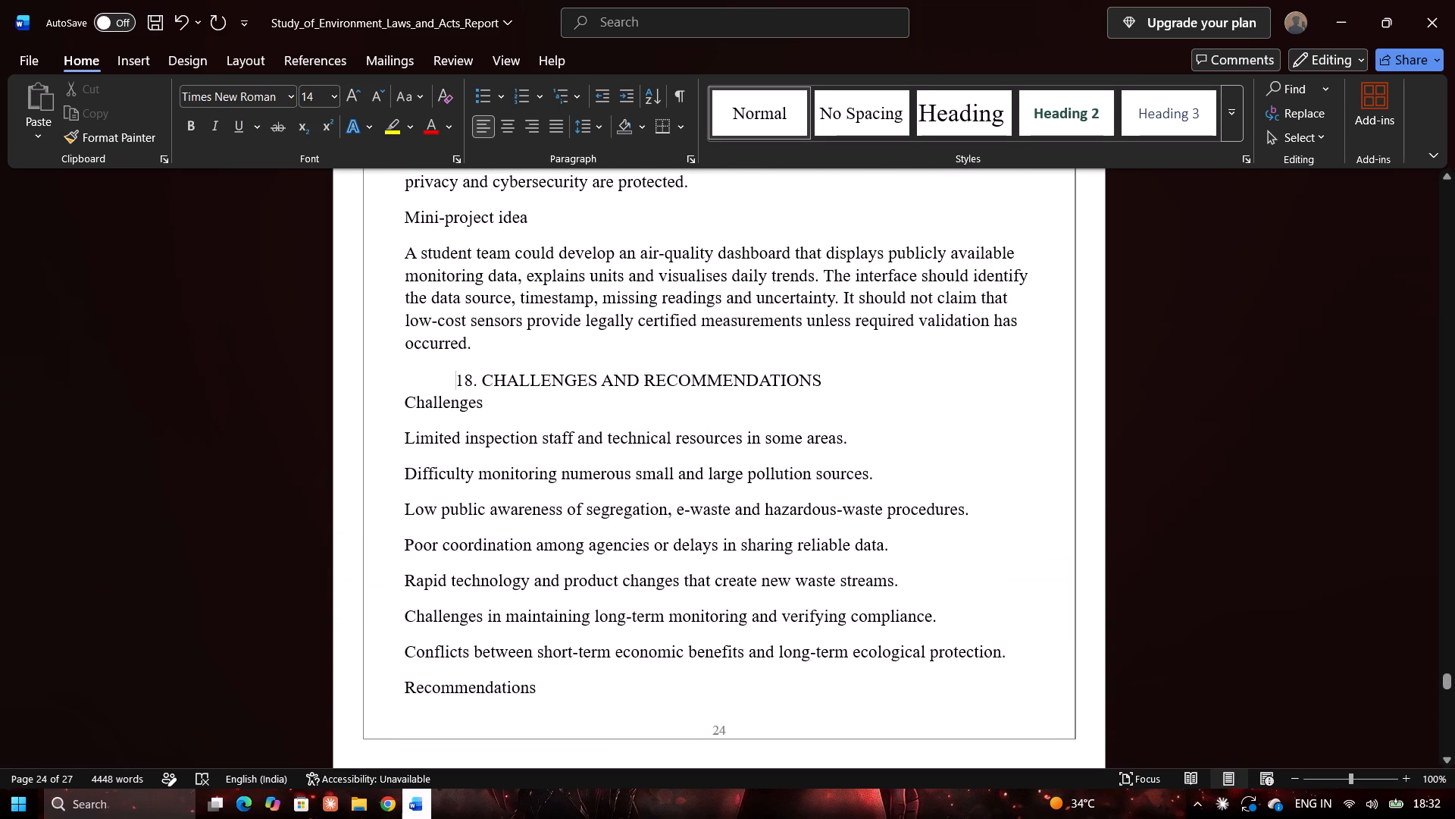
key(BackSpace)
key(BackSpace)
key(BackSpace)
Check how the pages flow from section 18 through the conclusion, glossary and references.
scroll(333, 444, down, 1)
scroll(333, 444, up, 1)
scroll(333, 444, down, 3)
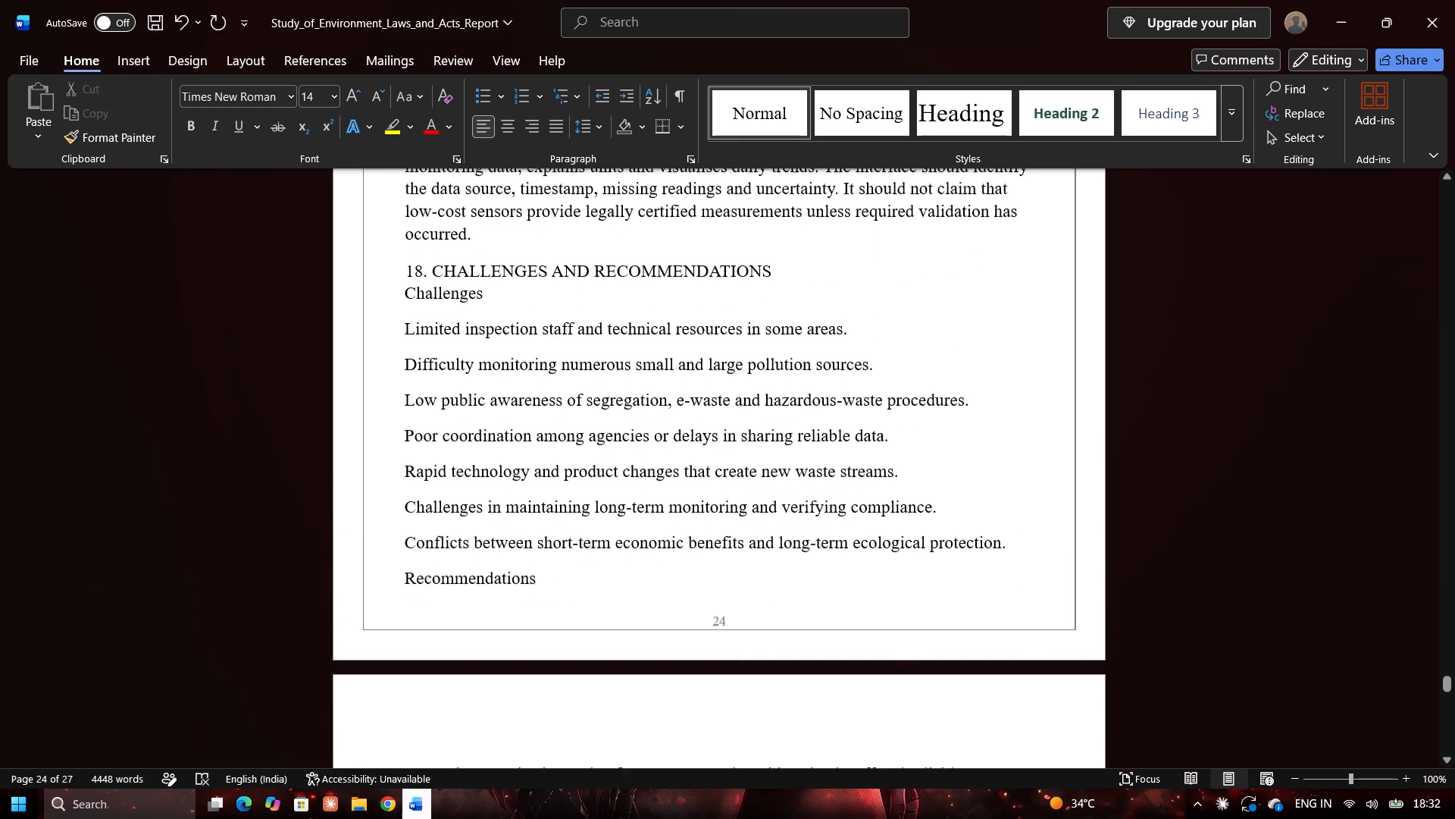
scroll(335, 444, down, 20)
scroll(335, 444, down, 12)
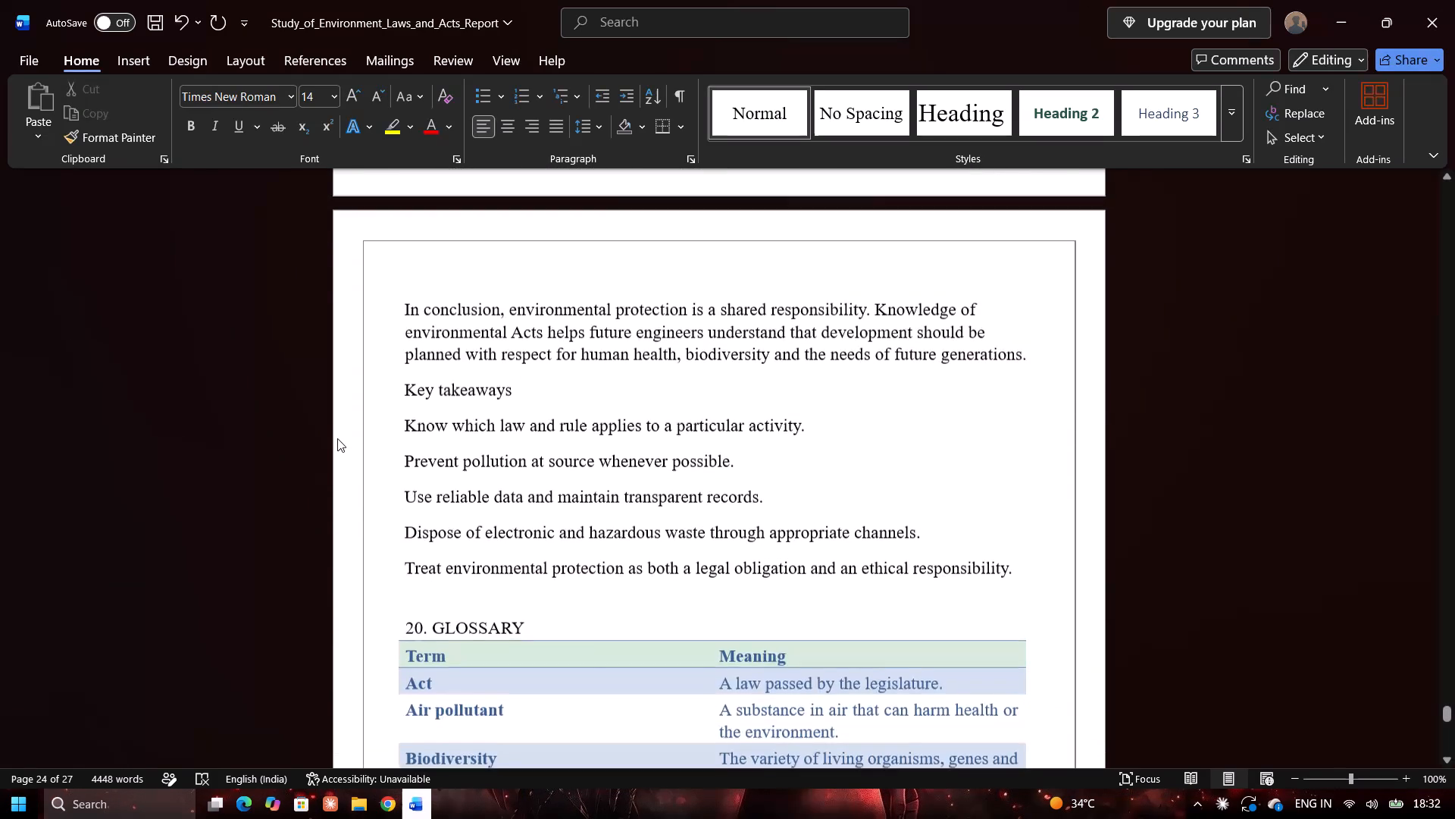
scroll(337, 438, down, 6)
scroll(337, 438, up, 1)
scroll(337, 438, down, 1)
scroll(337, 438, up, 1)
scroll(337, 438, down, 15)
scroll(337, 438, down, 6)
scroll(337, 438, up, 1)
scroll(337, 438, down, 1)
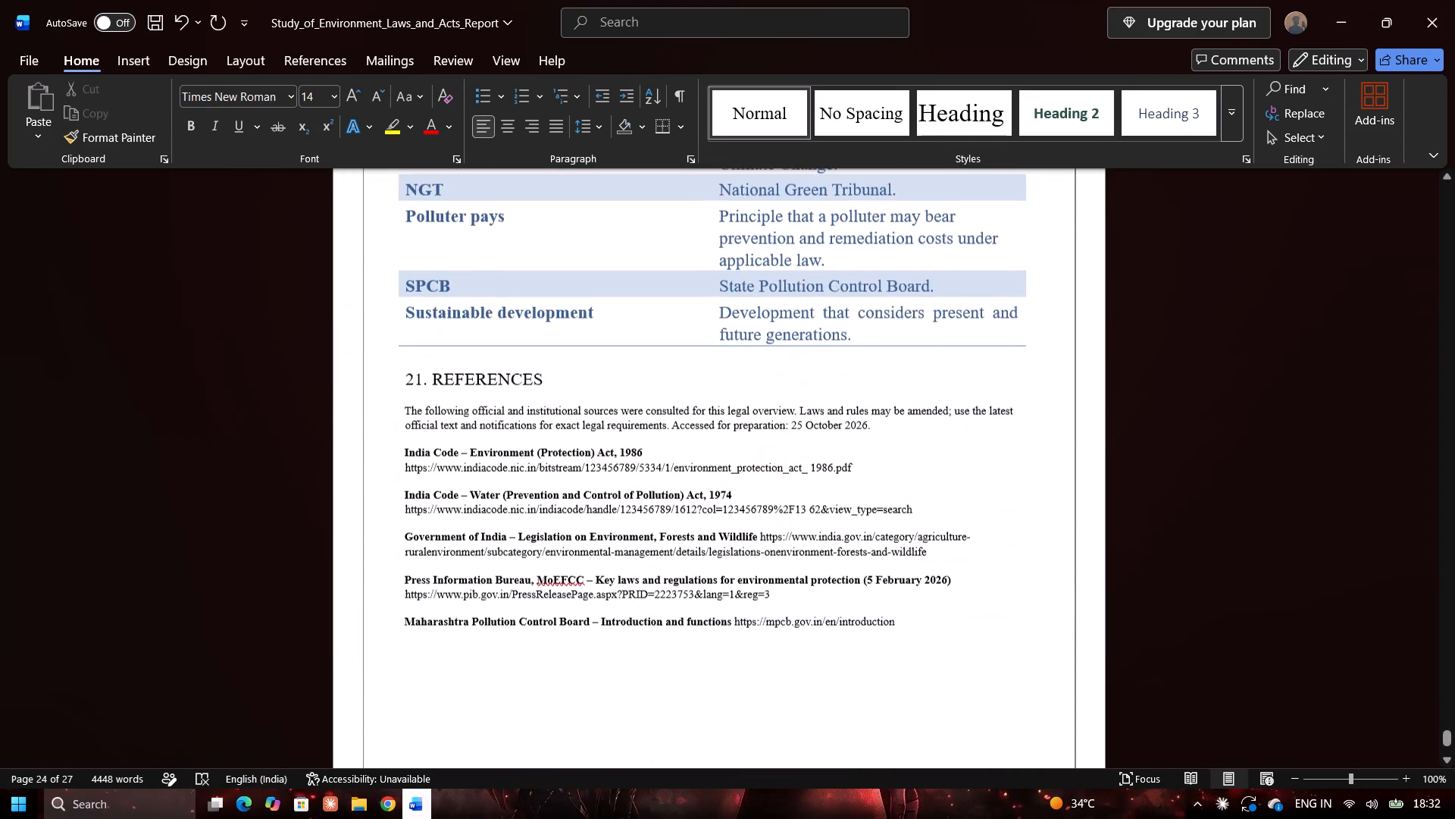
scroll(337, 438, up, 1)
scroll(337, 438, down, 17)
scroll(337, 438, up, 12)
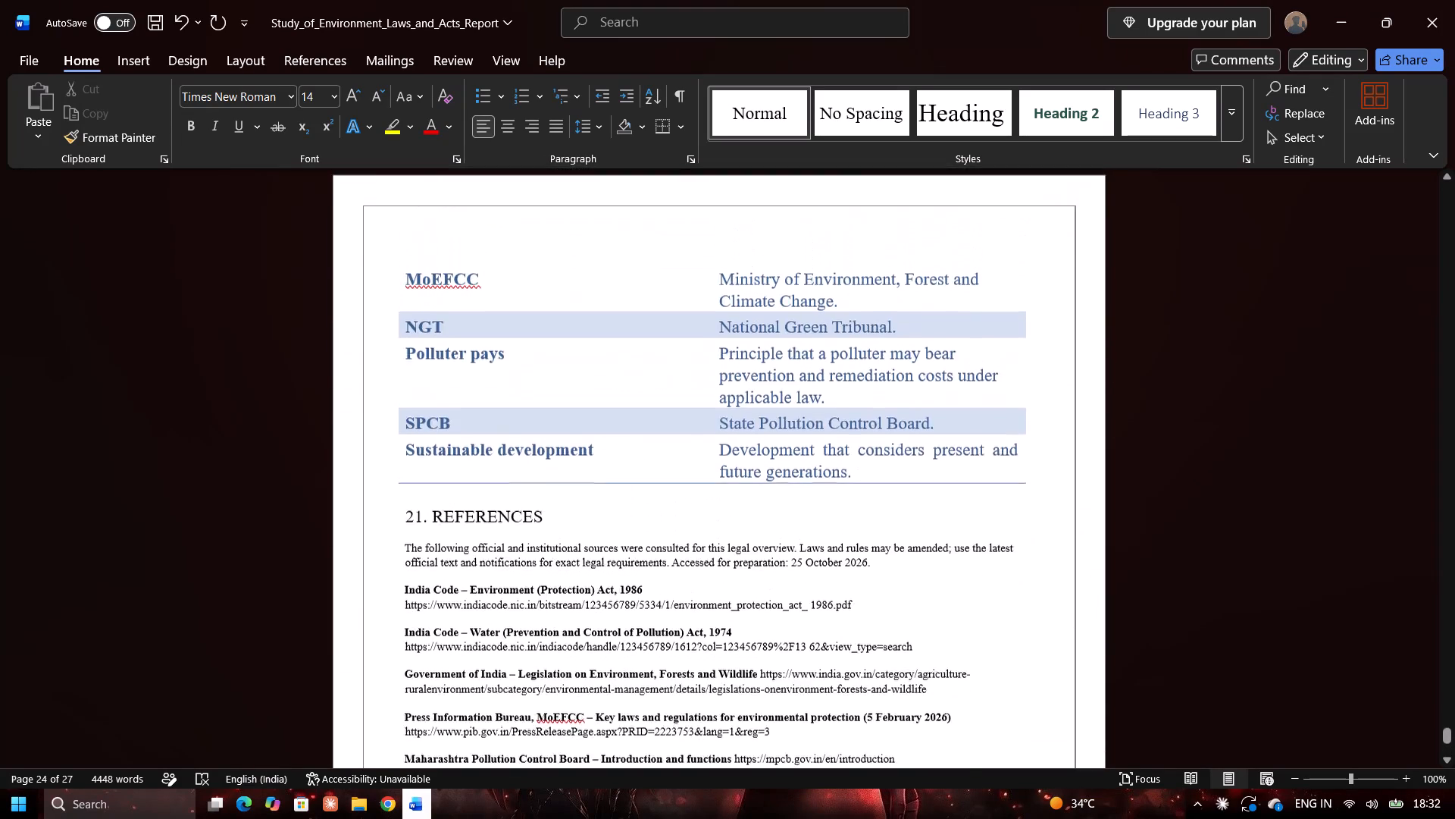
scroll(337, 438, up, 2)
scroll(1087, 516, up, 20)
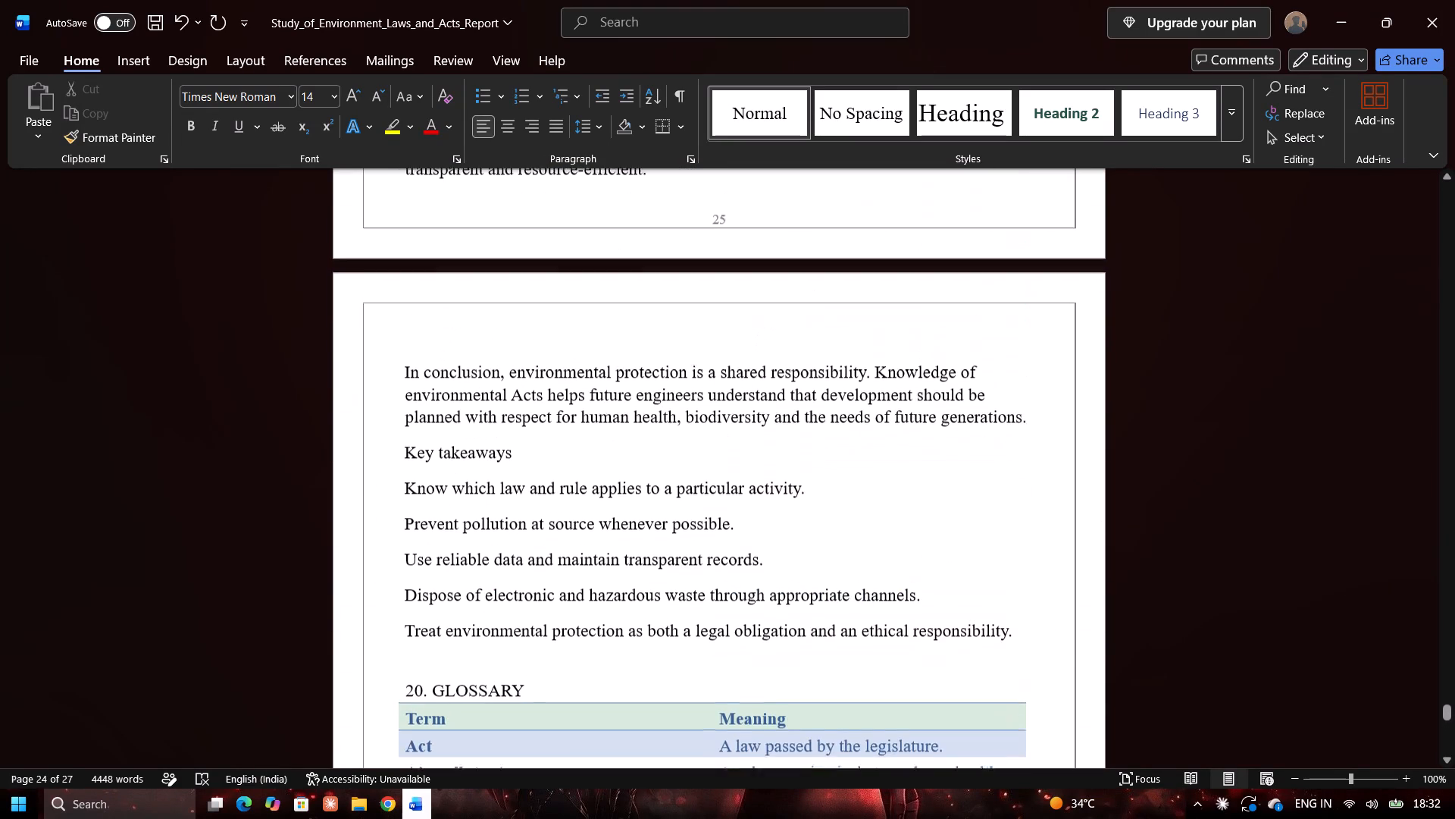
Review the report's earlier pages, going back from the waste-management rules to the pollutant emissions figure before section 6.
drag(1449, 708, 1452, 556)
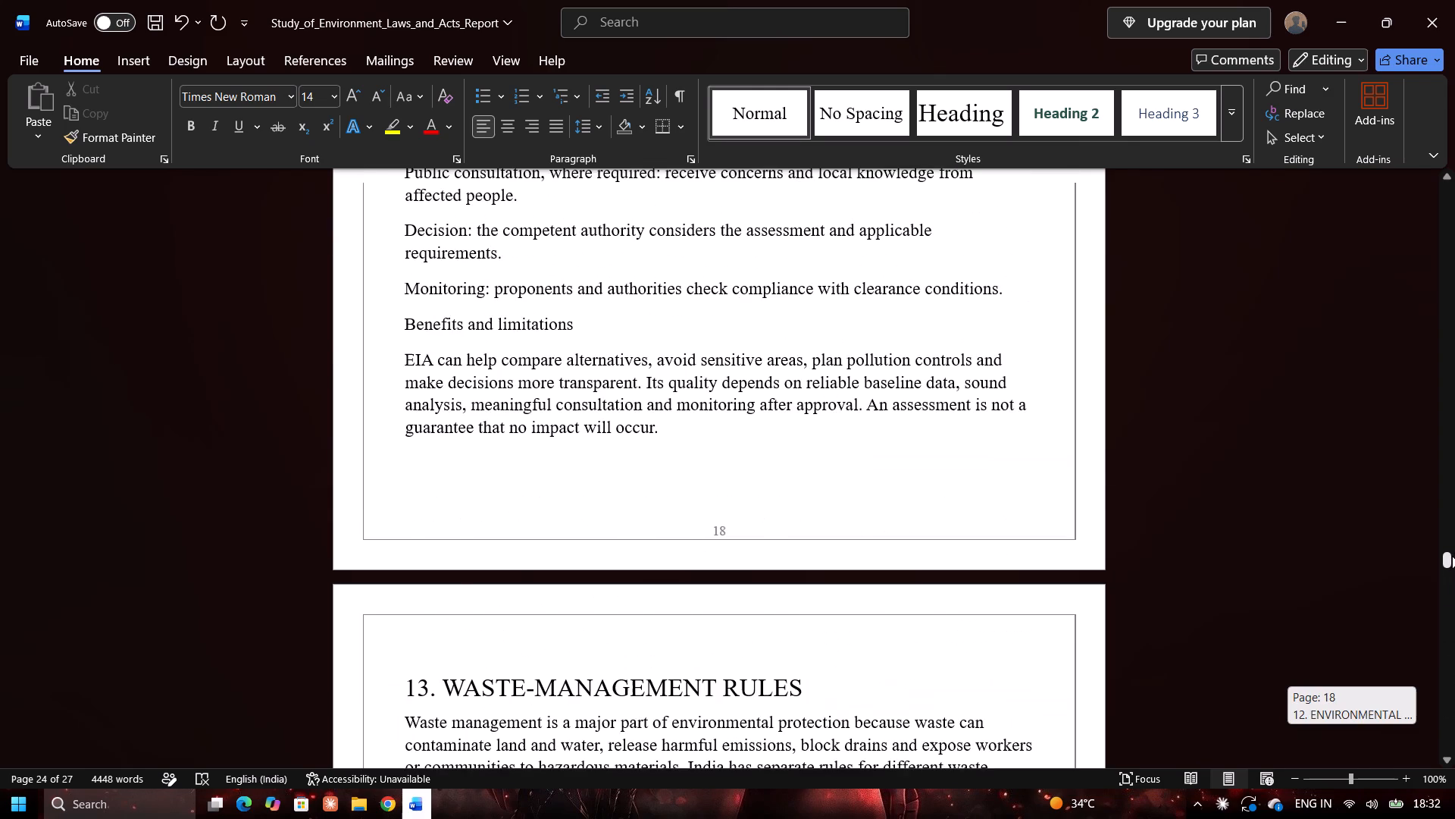
drag(1452, 556, 1436, 535)
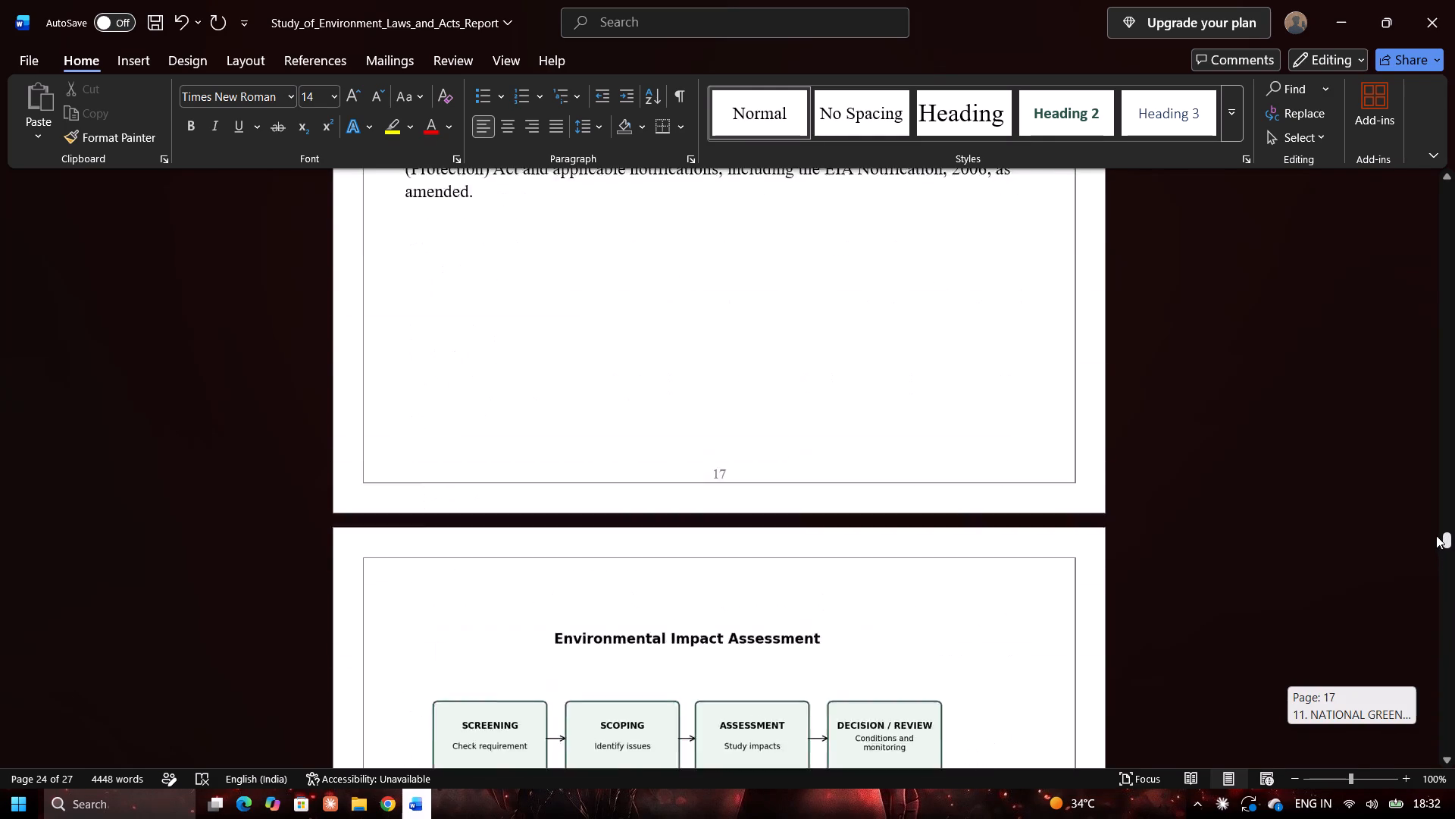
drag(1436, 535, 1426, 494)
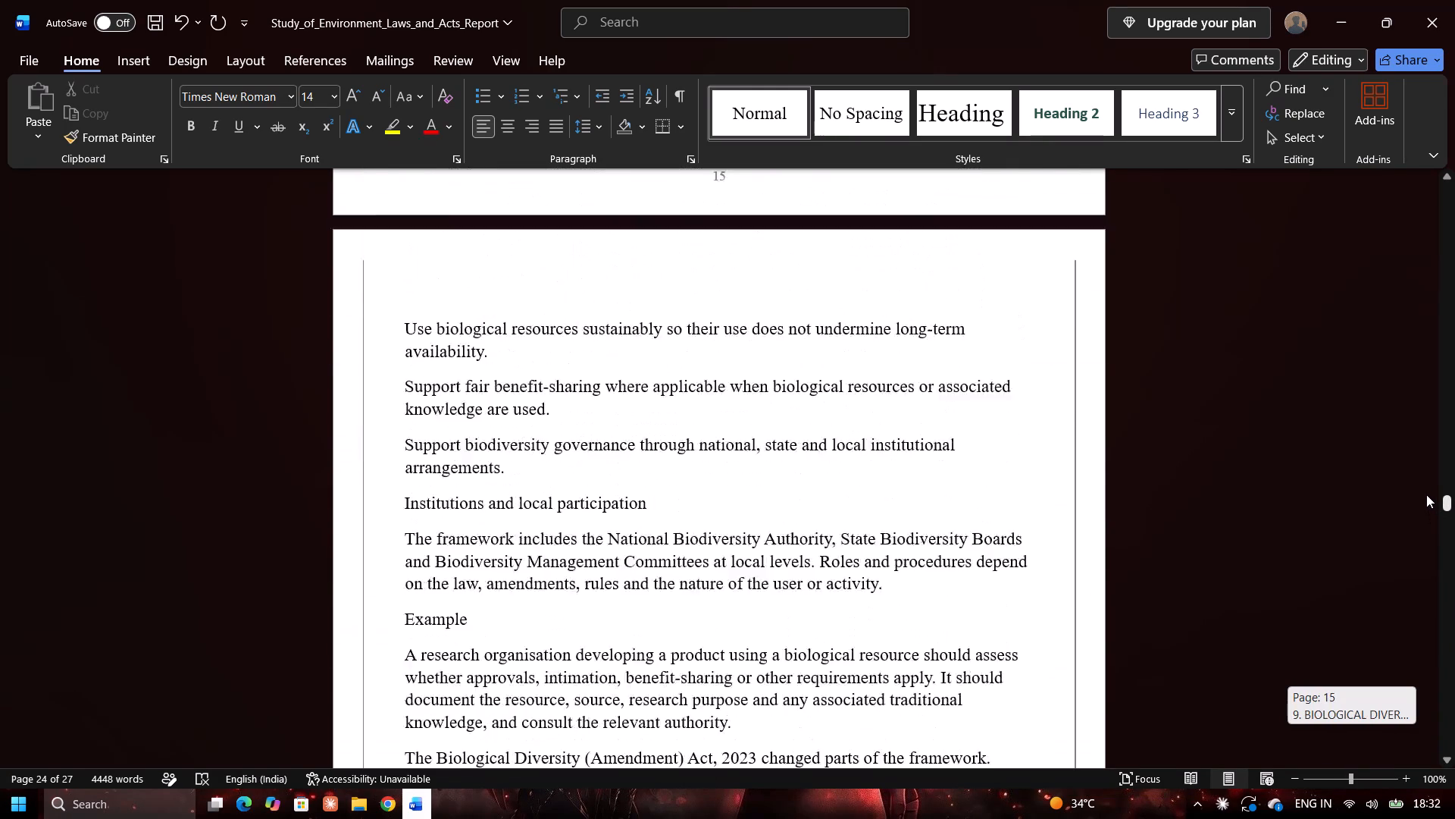
drag(1426, 494, 1422, 463)
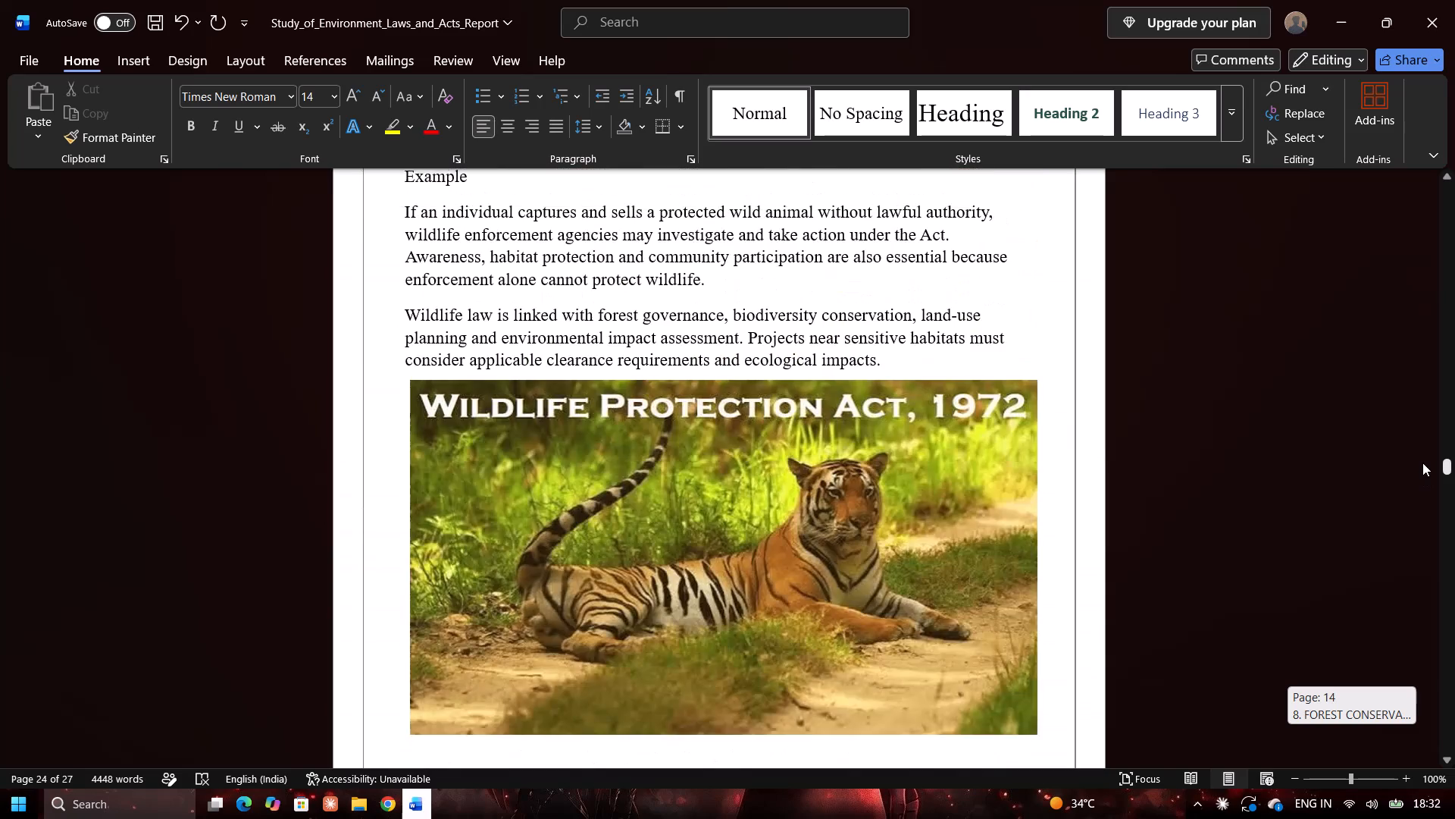
drag(1422, 463, 1432, 443)
drag(1445, 444, 1451, 408)
scroll(1333, 504, up, 5)
scroll(1333, 504, down, 1)
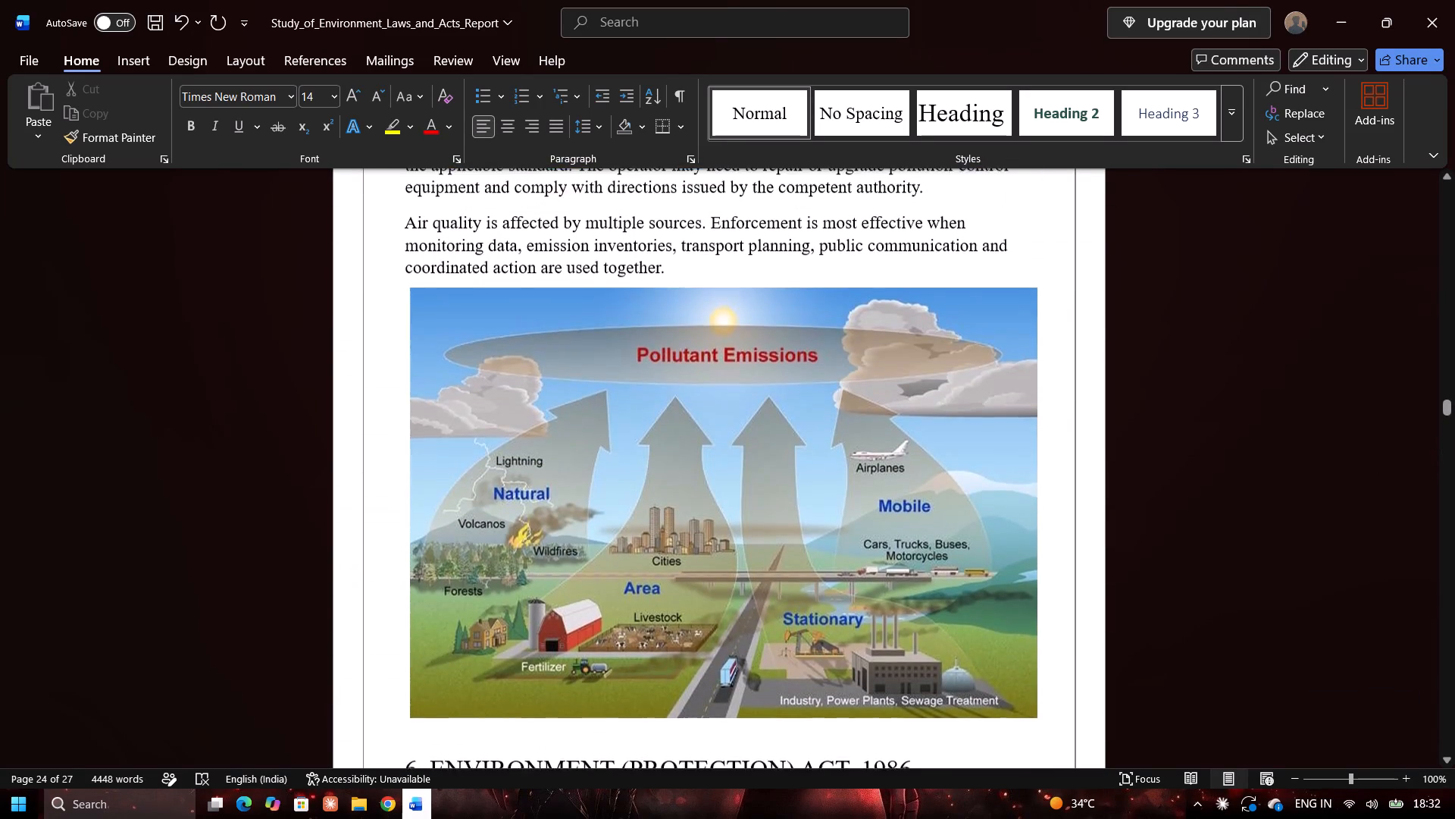
Review the Air Act section and the pages before it, checking the Water Act 1974 picture and the space on page 9.
scroll(1333, 504, up, 1)
scroll(1333, 504, down, 1)
scroll(1333, 504, up, 2)
scroll(1333, 504, up, 19)
scroll(1333, 504, down, 1)
scroll(1333, 504, up, 3)
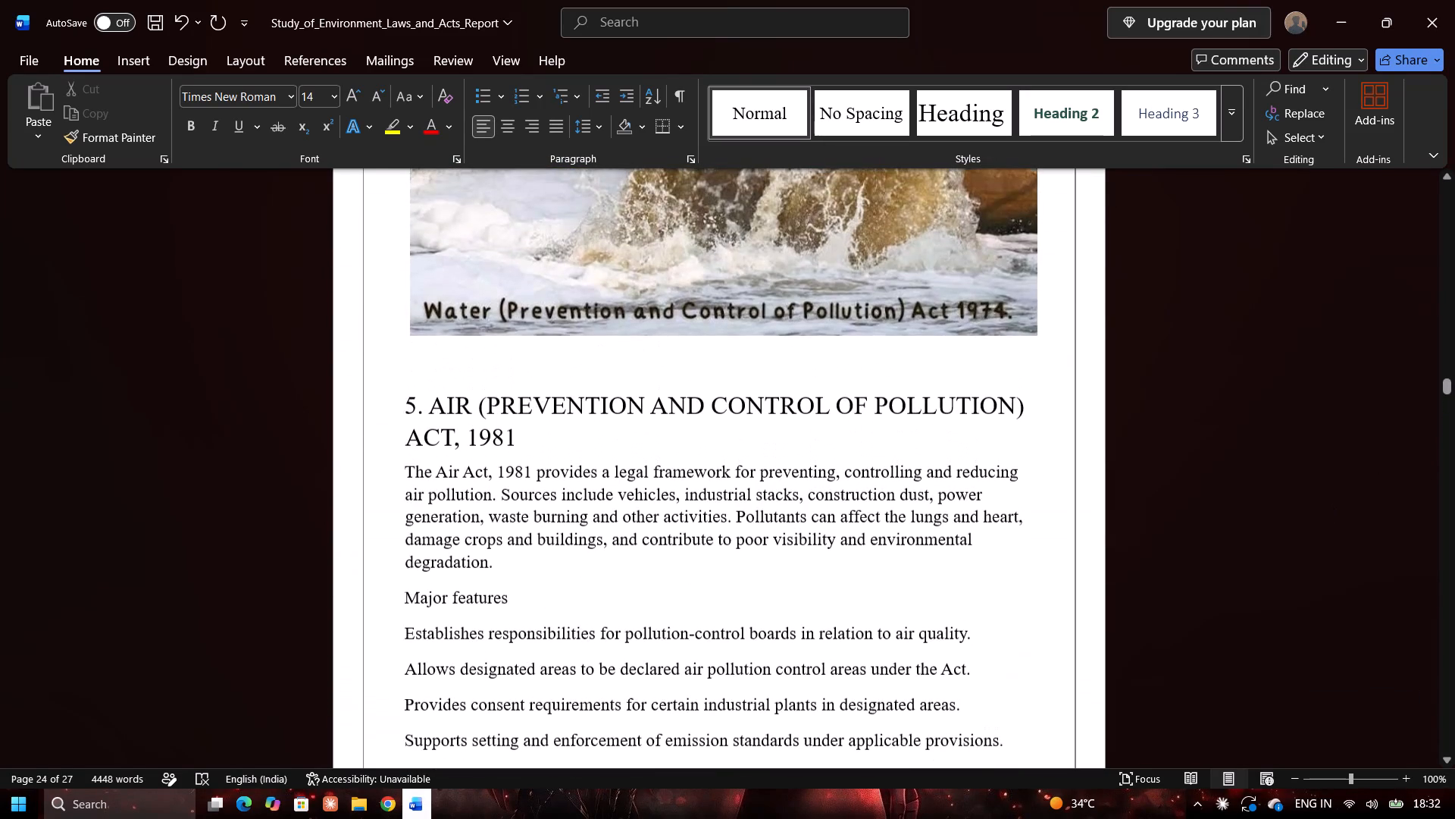
scroll(1329, 508, up, 10)
scroll(1329, 508, down, 11)
scroll(1329, 508, up, 1)
scroll(1329, 508, down, 2)
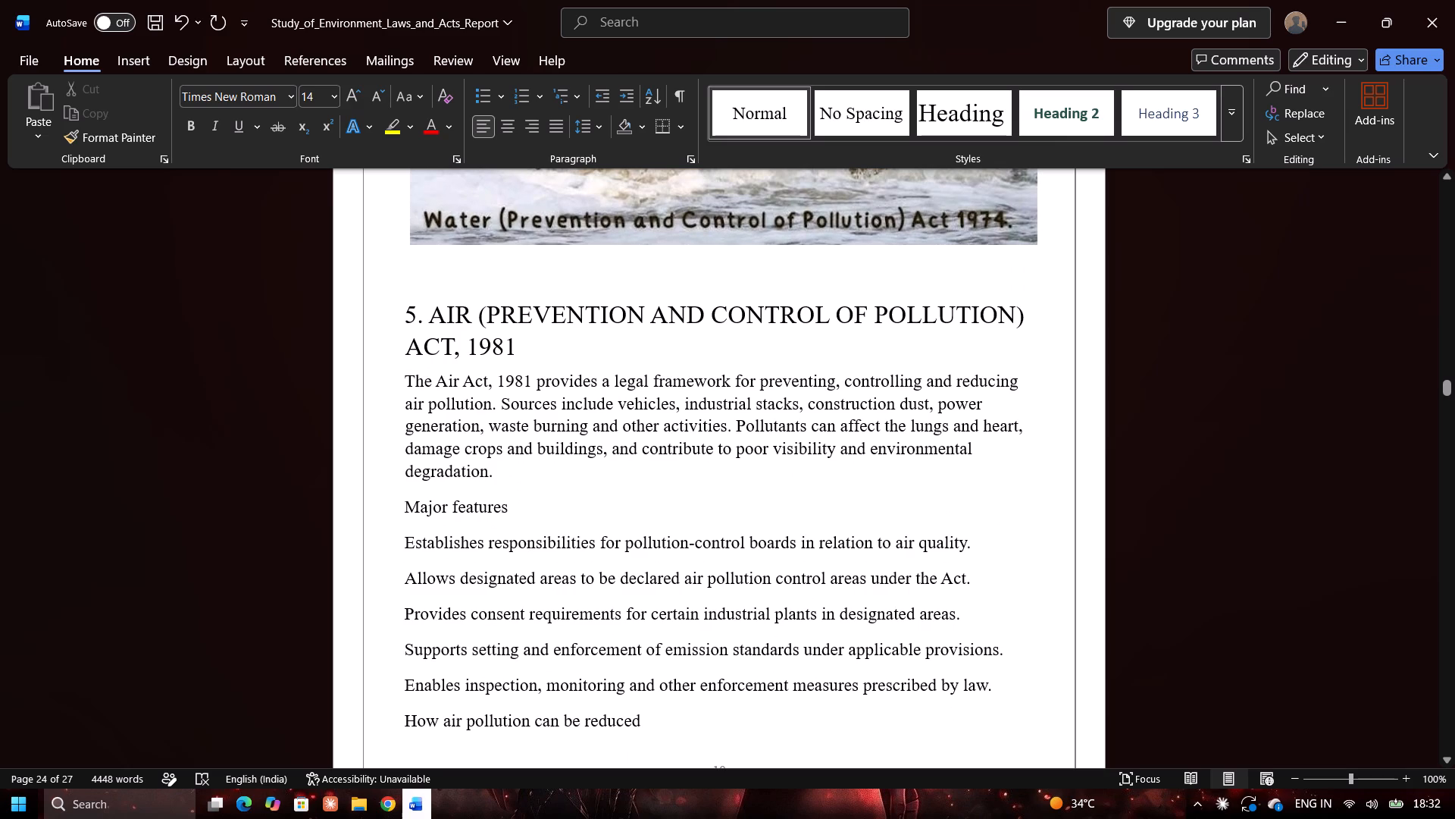
scroll(674, 668, up, 20)
scroll(674, 668, up, 4)
scroll(781, 608, down, 1)
scroll(781, 608, up, 10)
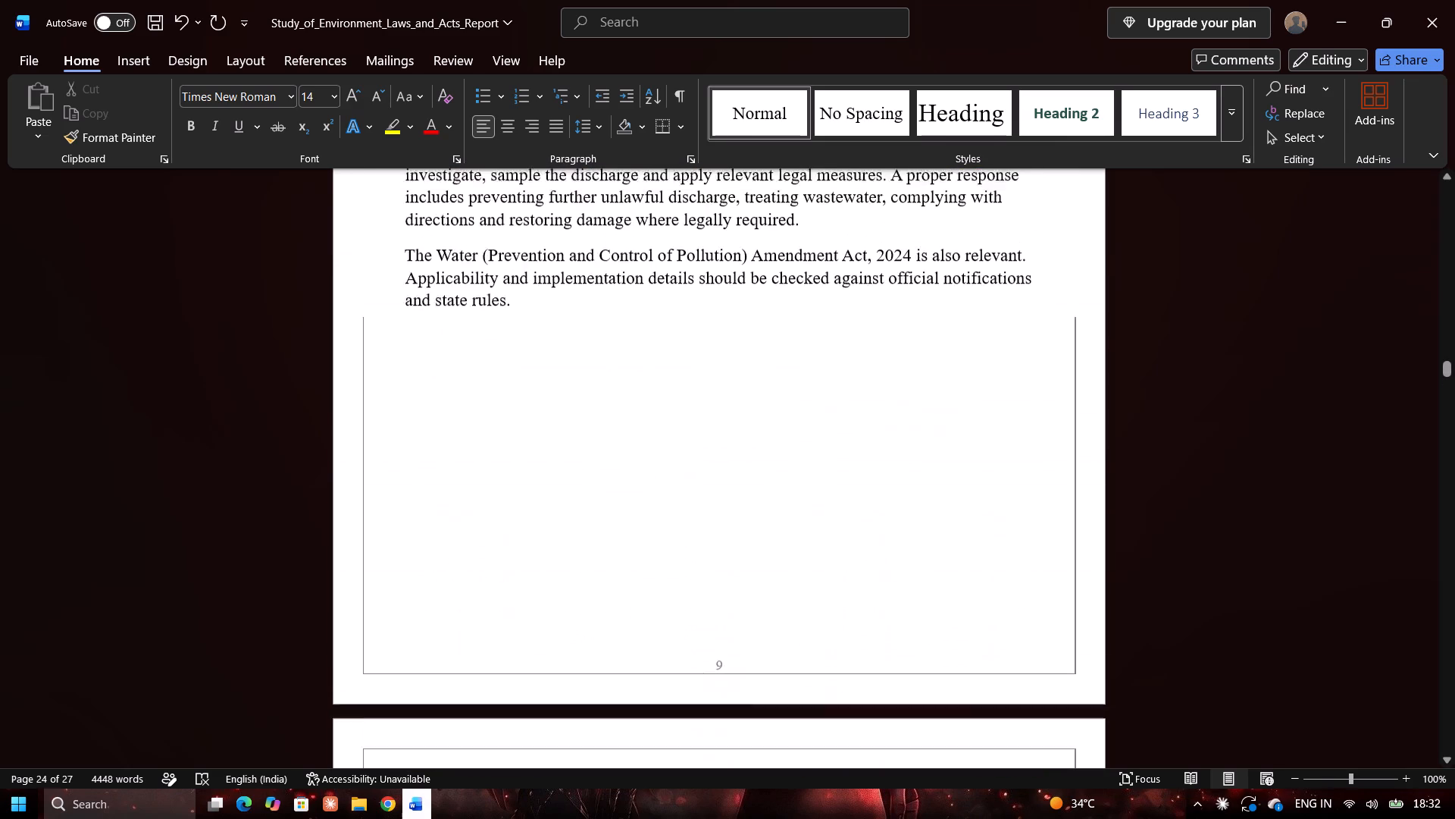
scroll(781, 608, up, 12)
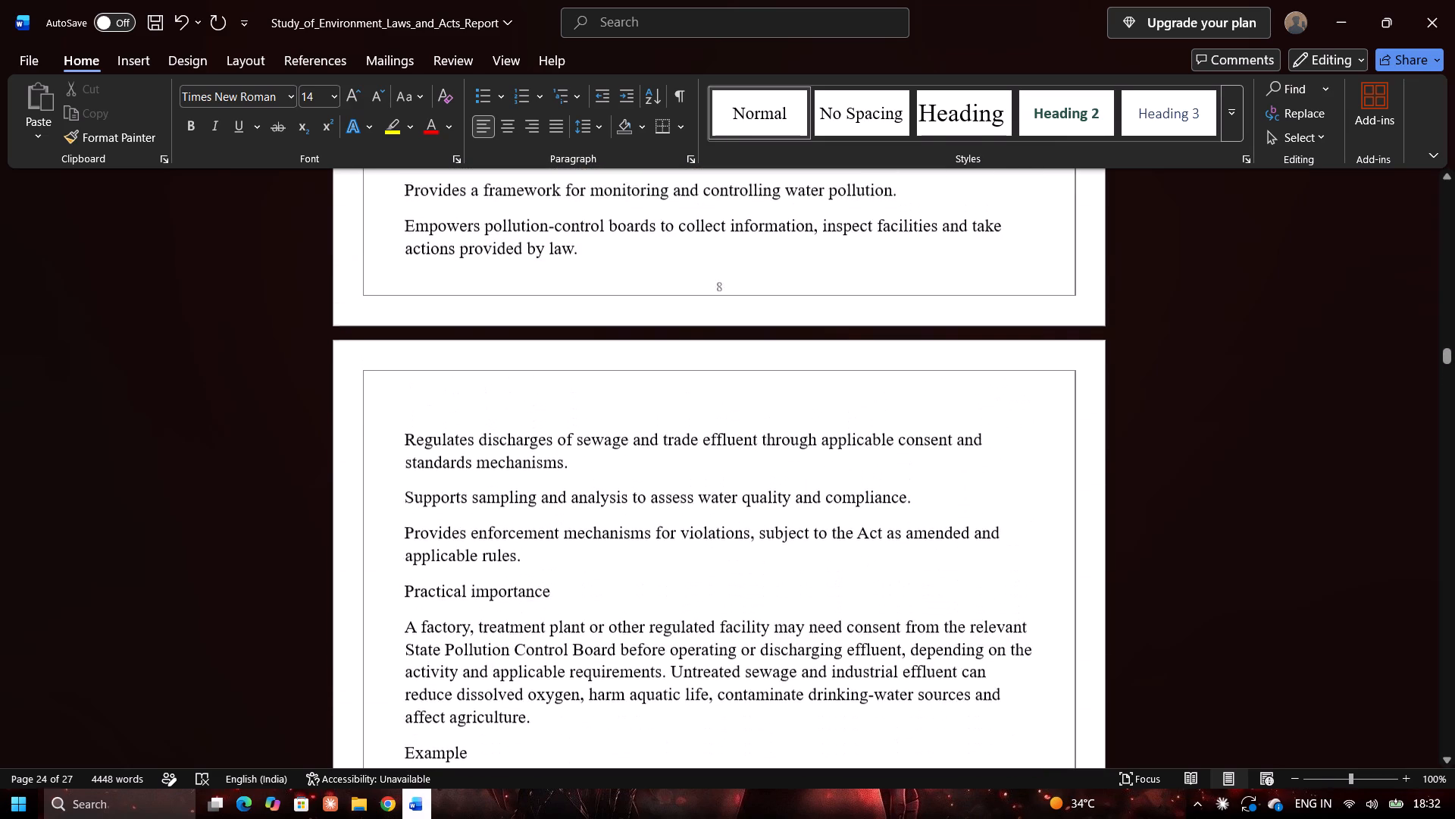
scroll(781, 608, down, 20)
scroll(781, 608, down, 1)
scroll(781, 608, up, 1)
scroll(781, 608, down, 6)
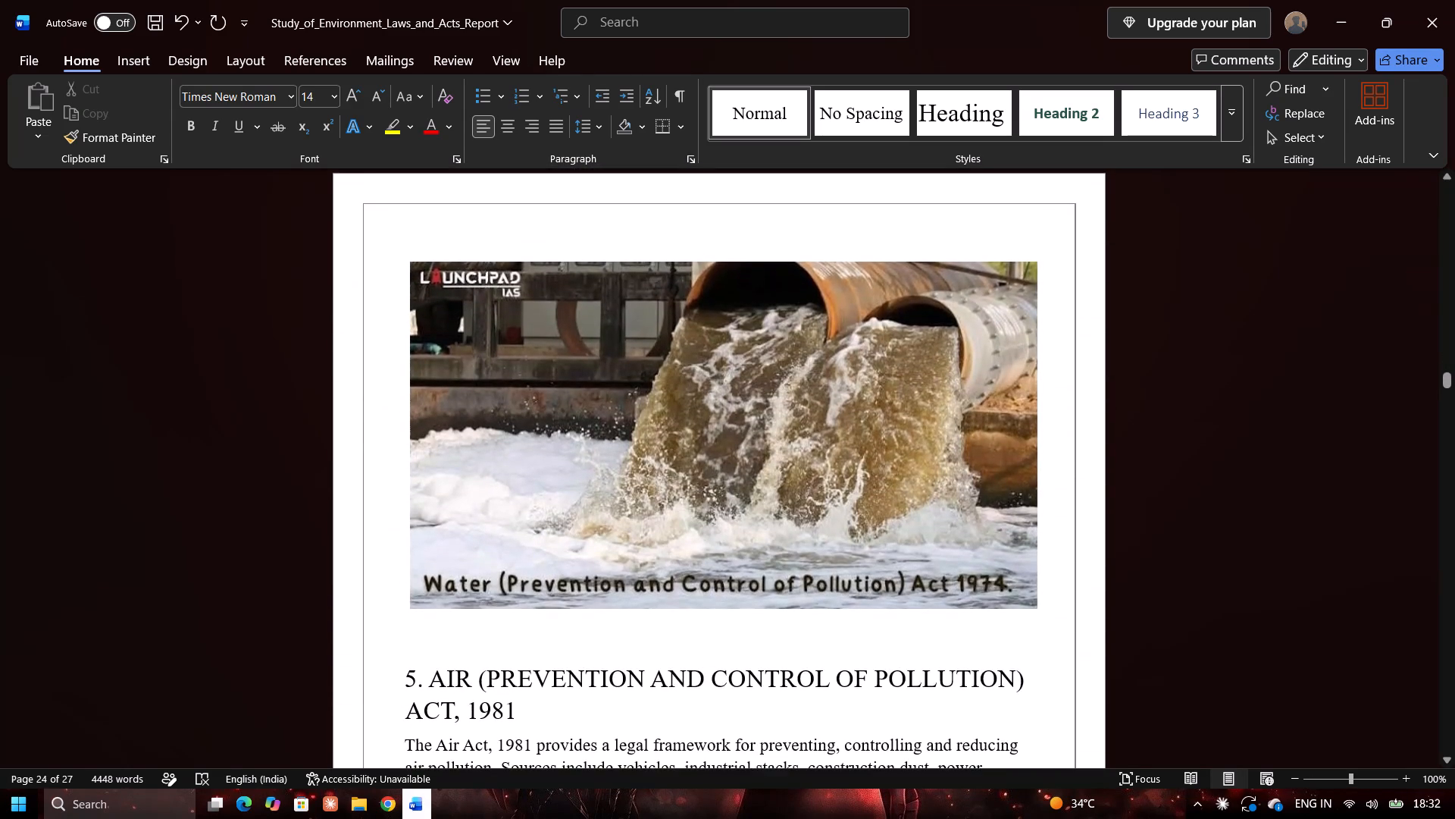
scroll(781, 608, down, 3)
scroll(781, 608, up, 9)
click(756, 644)
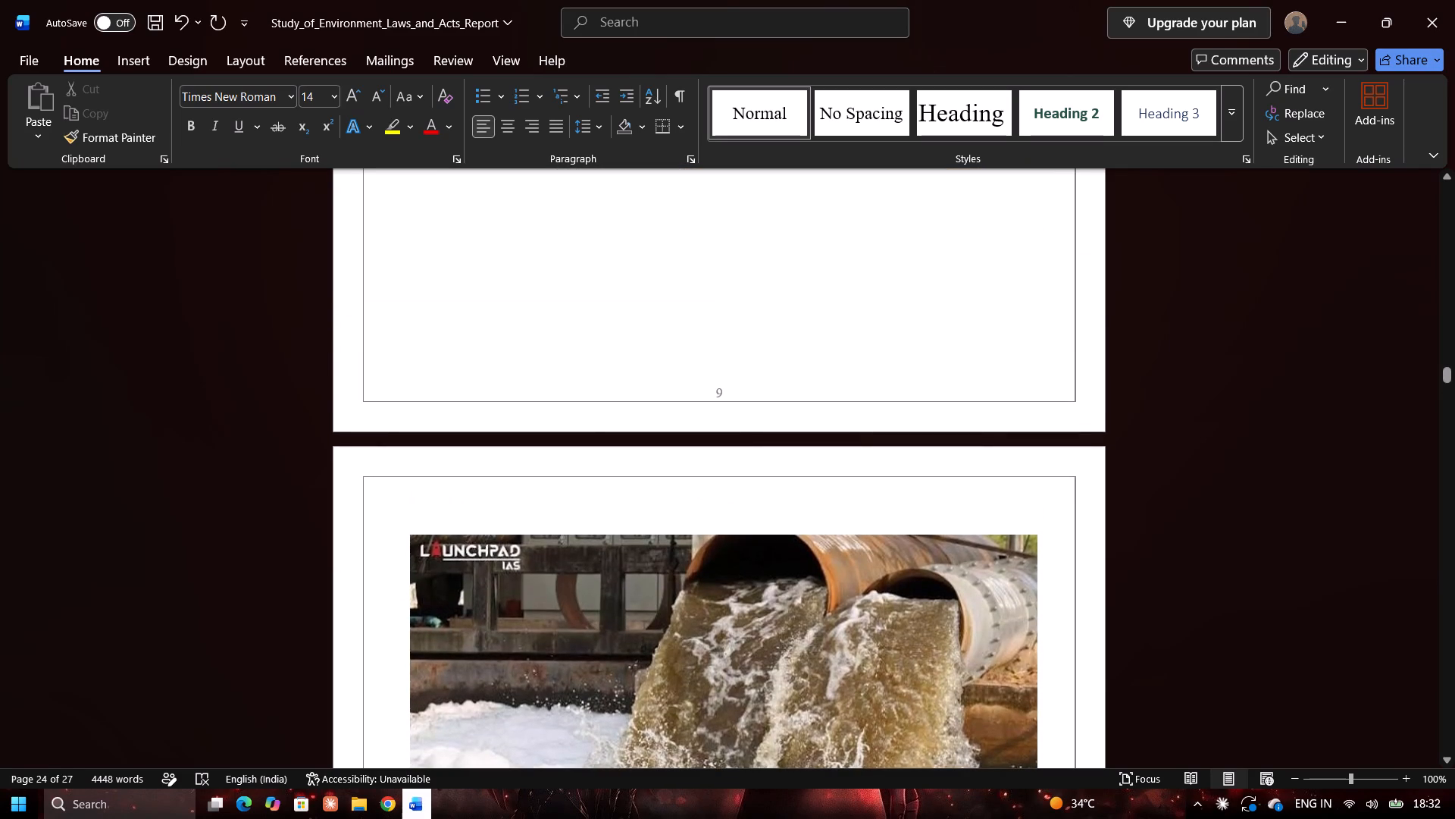
scroll(858, 634, down, 1)
scroll(858, 634, up, 4)
Look back through the start of the Water Act section and the Constitutional Law figure to the section 3 text.
scroll(850, 633, up, 16)
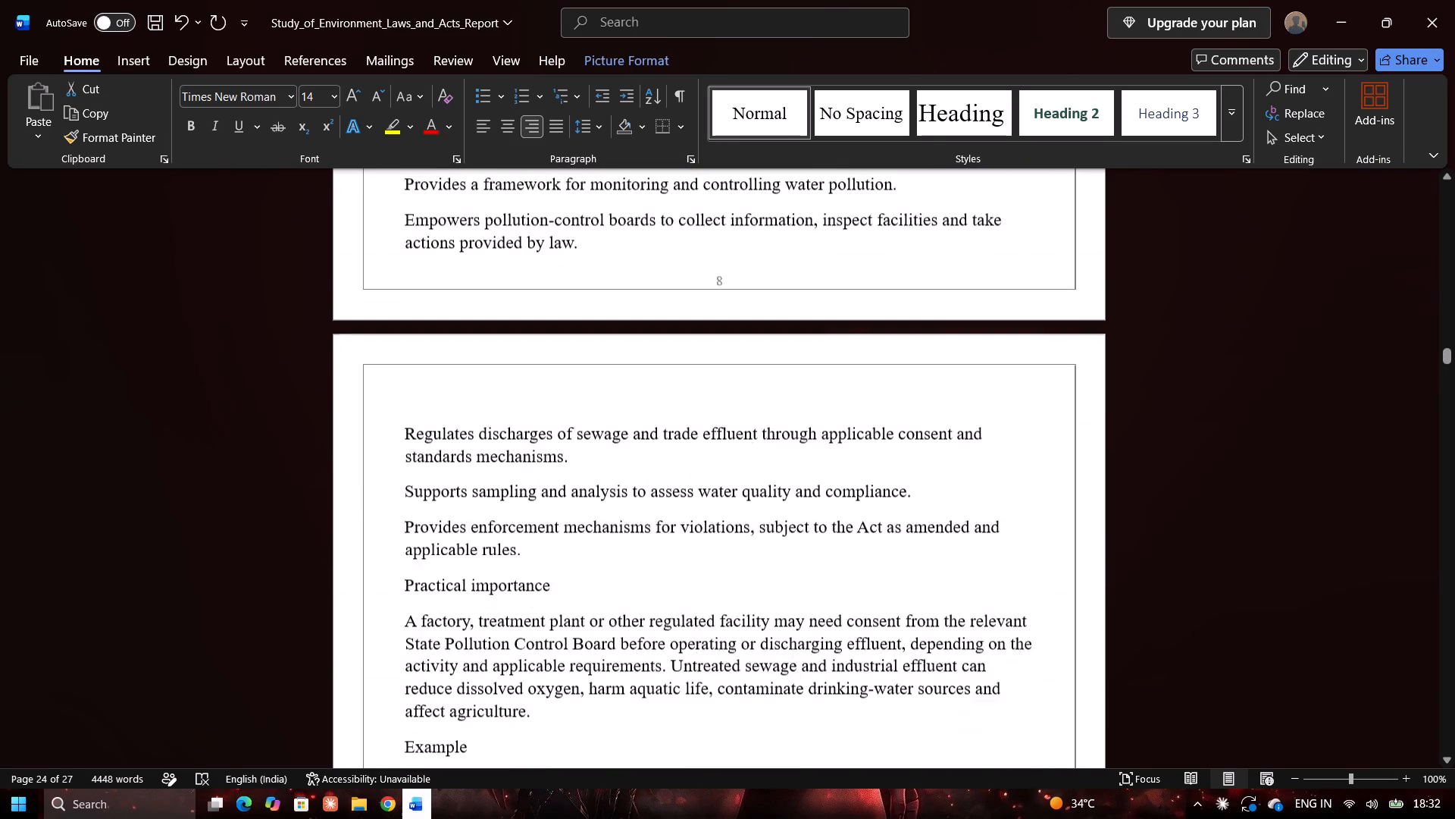
scroll(868, 632, up, 19)
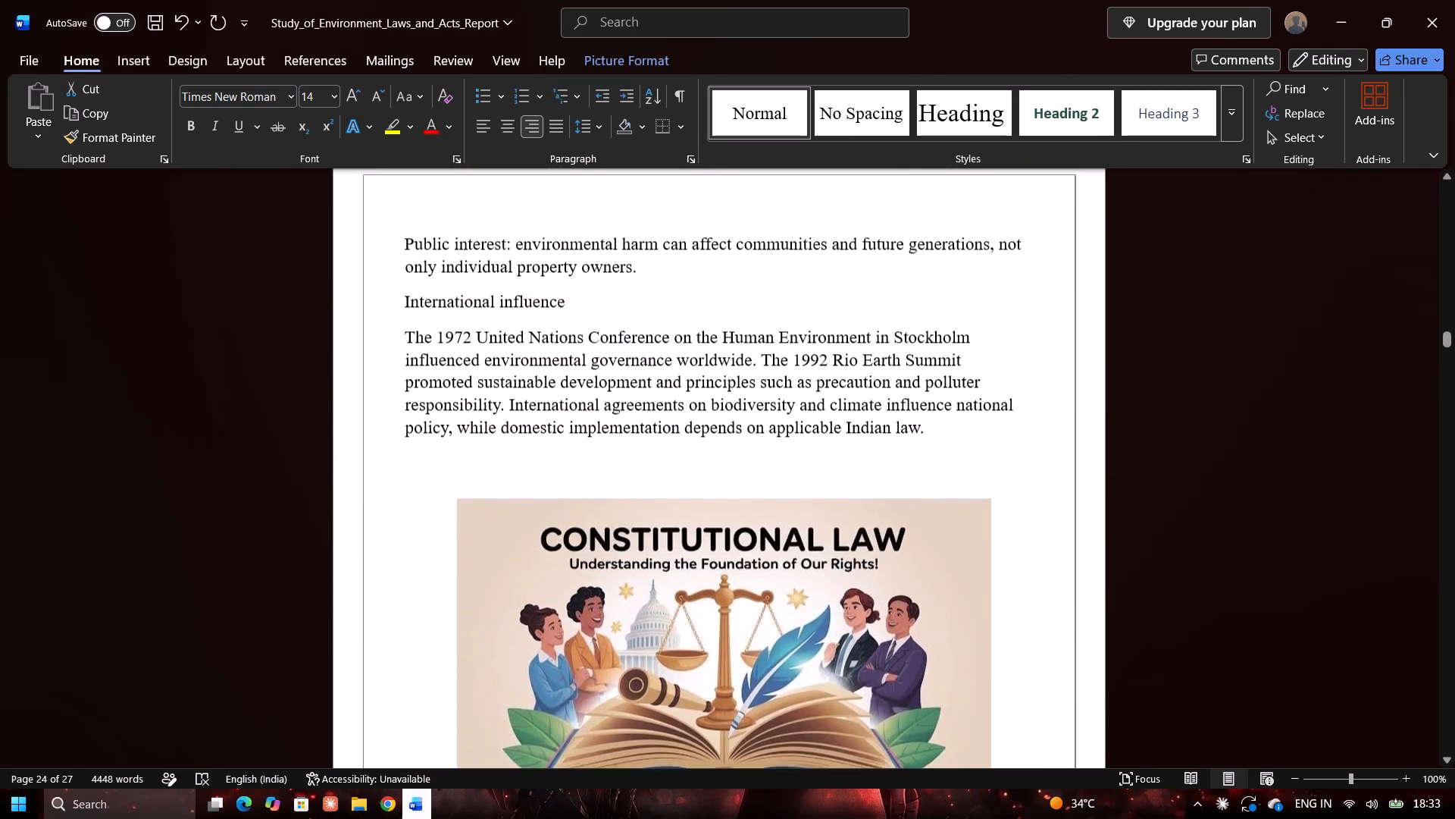
scroll(868, 632, up, 5)
scroll(868, 632, down, 1)
scroll(868, 632, up, 6)
Review the report's front pages from the acknowledgement through the abstract and table of contents to section 1.
drag(1447, 328, 1447, 324)
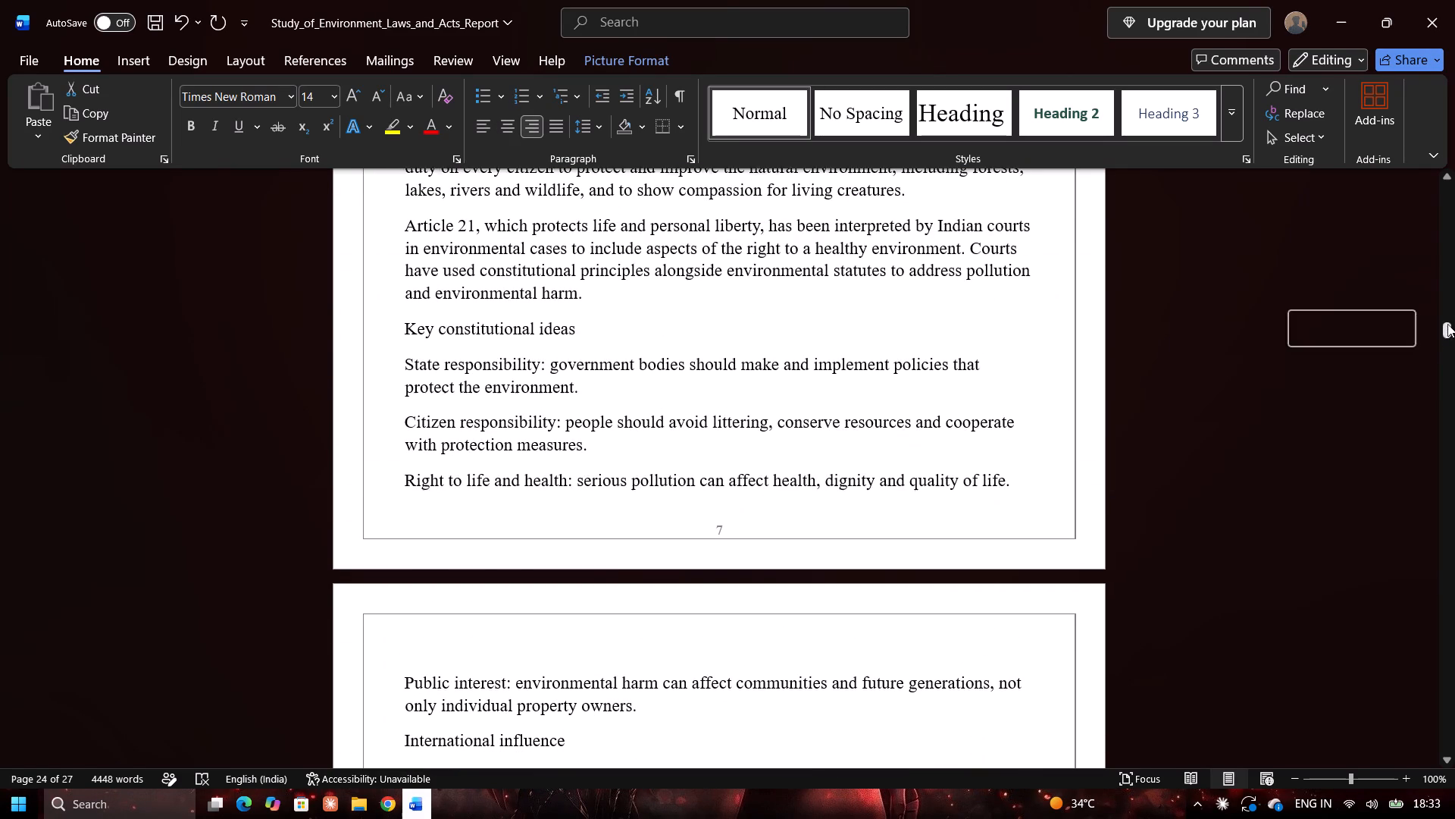
drag(1447, 324, 1430, 185)
scroll(1089, 682, down, 4)
scroll(1089, 682, up, 1)
scroll(1089, 682, down, 18)
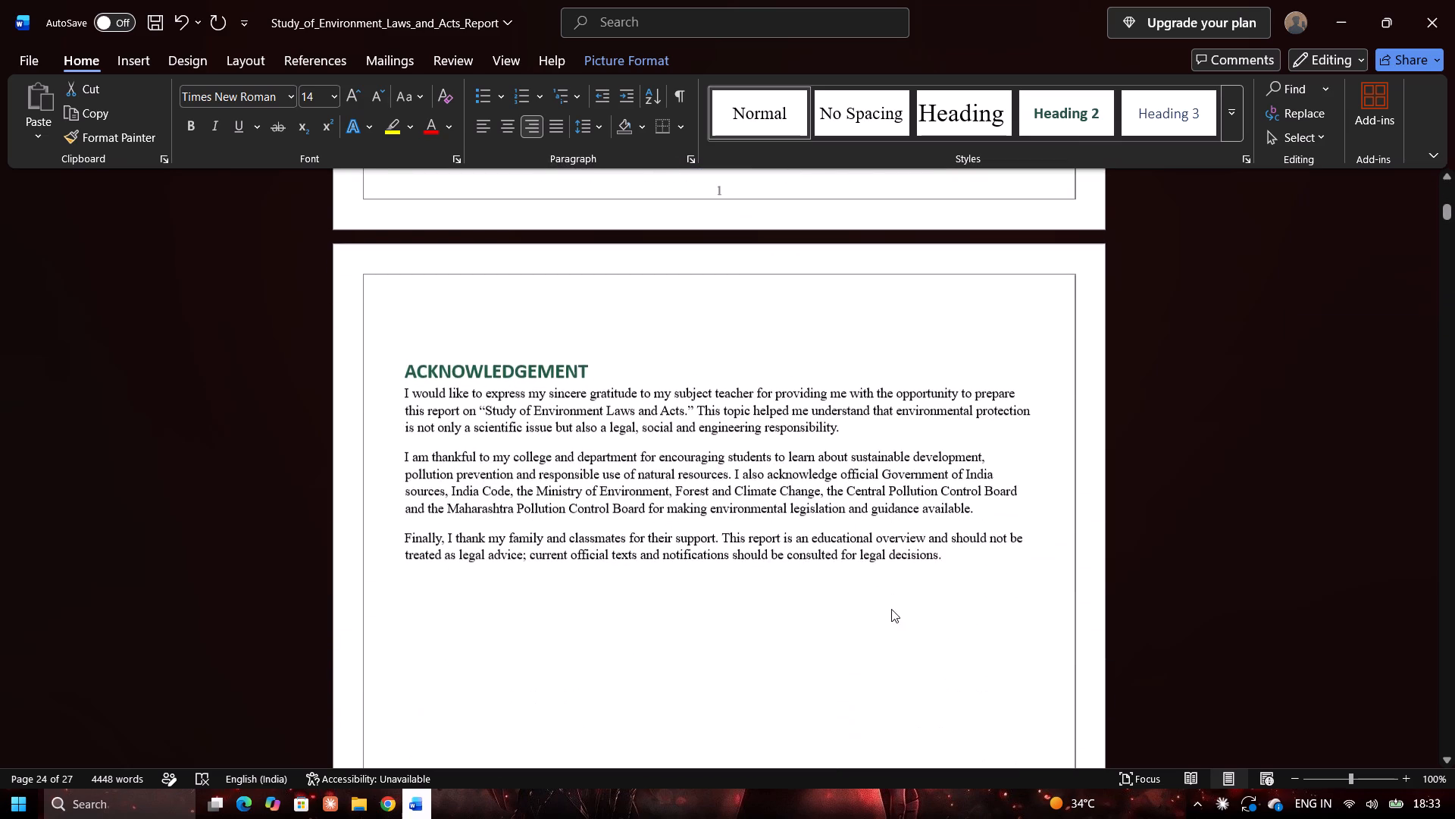
scroll(891, 609, down, 3)
scroll(891, 609, up, 1)
scroll(891, 609, down, 1)
scroll(891, 609, up, 1)
scroll(891, 609, down, 12)
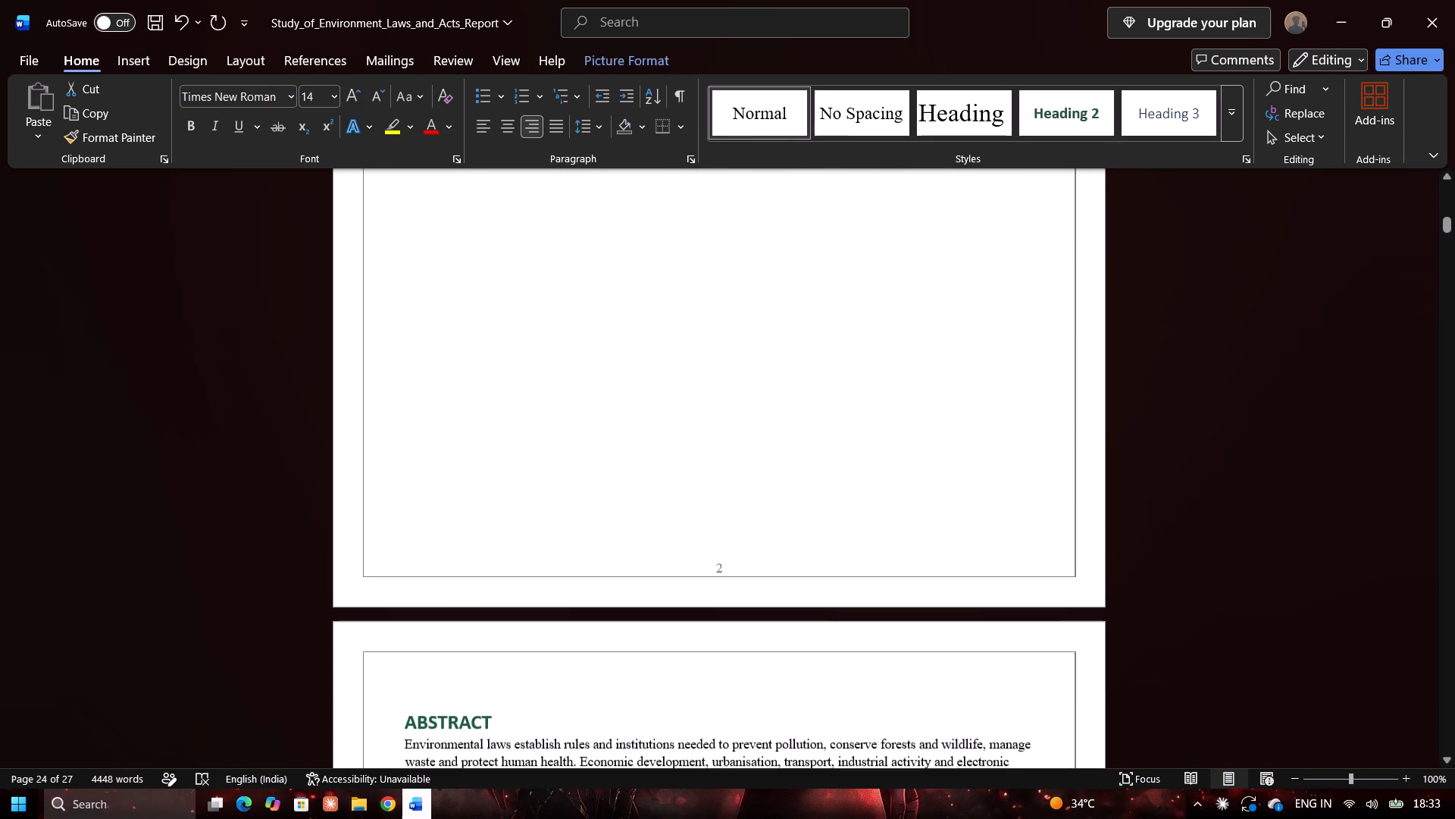
scroll(891, 609, down, 11)
scroll(891, 609, down, 18)
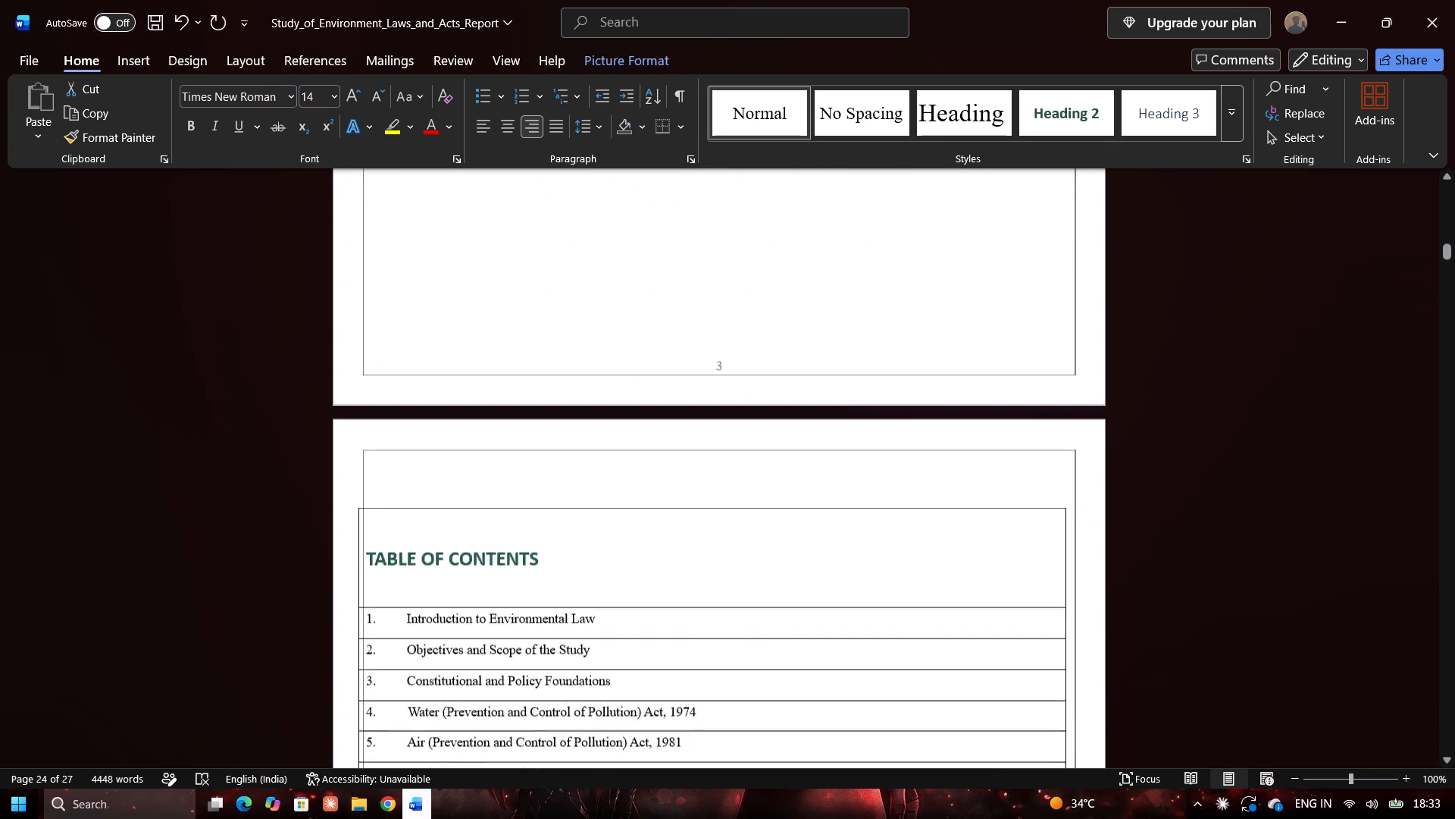
scroll(891, 609, up, 1)
scroll(891, 609, down, 1)
scroll(891, 609, up, 1)
scroll(891, 609, down, 20)
scroll(891, 609, down, 1)
scroll(891, 609, up, 1)
scroll(891, 609, down, 1)
scroll(891, 609, up, 1)
scroll(891, 609, down, 2)
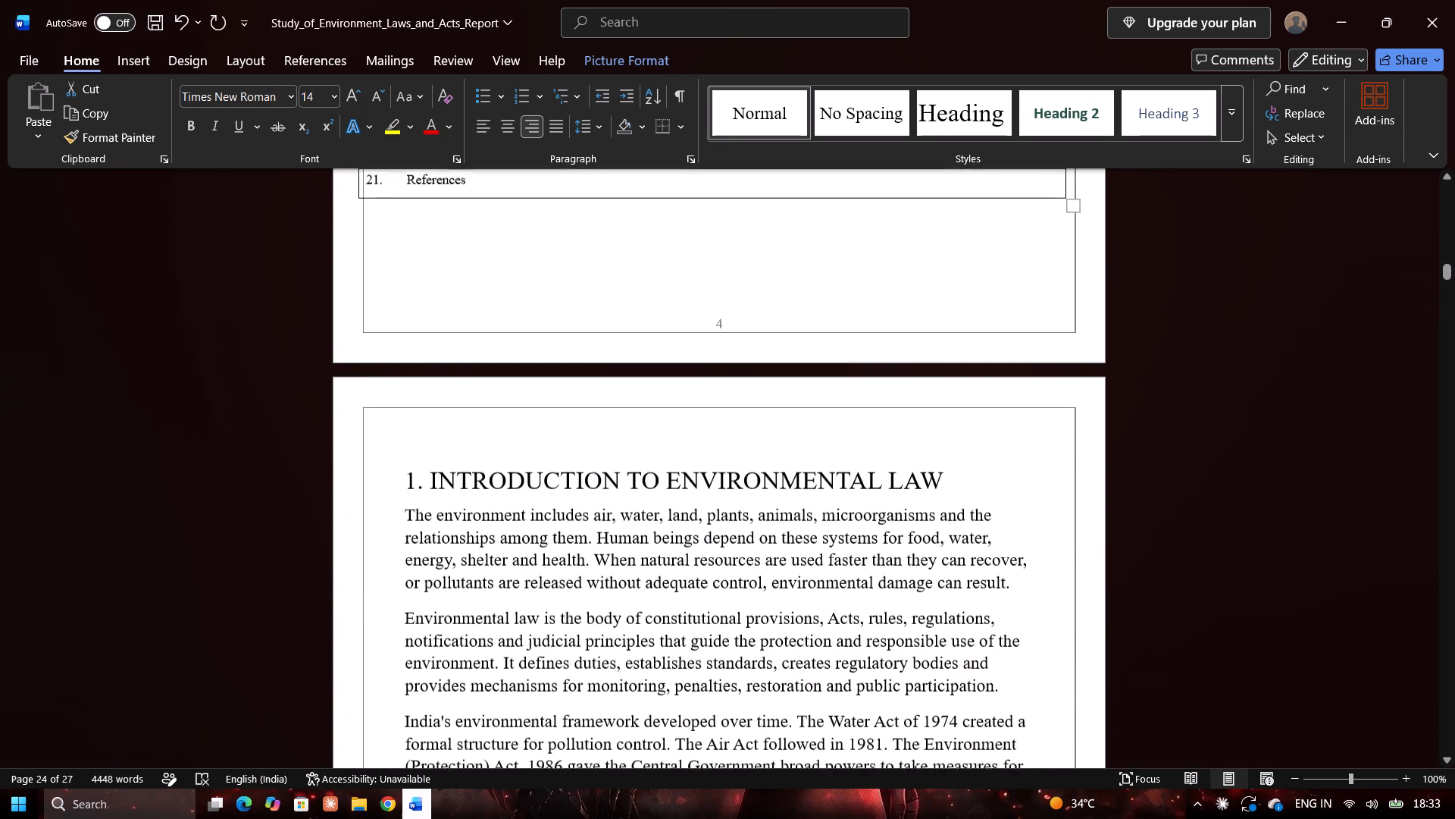
scroll(891, 609, down, 19)
Skim the constitutional, Water Act and introduction sections, going on to the pollutant emissions figure above section 6.
drag(1447, 289, 1447, 328)
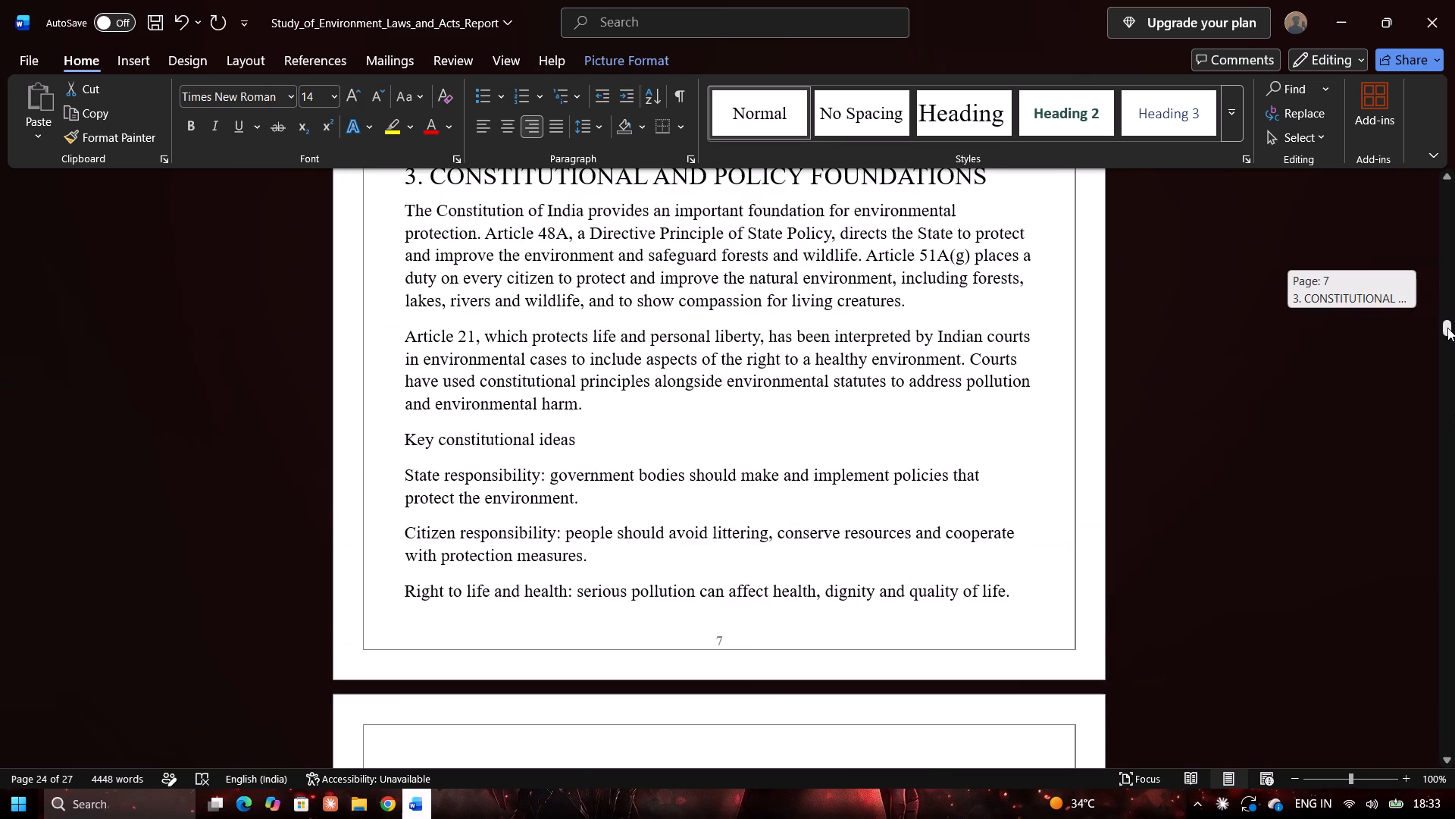
drag(1447, 328, 1444, 365)
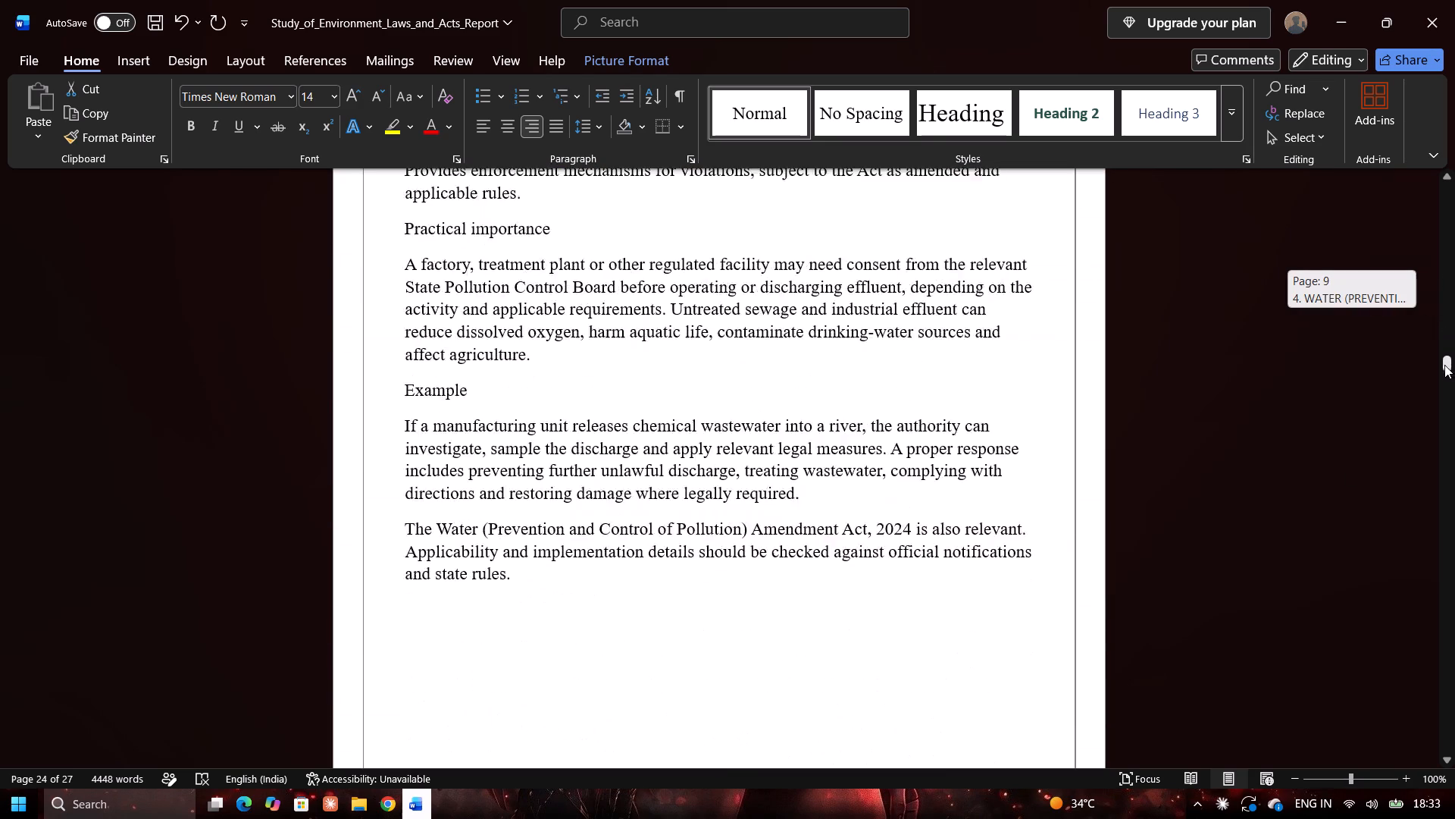
drag(1444, 365, 1426, 349)
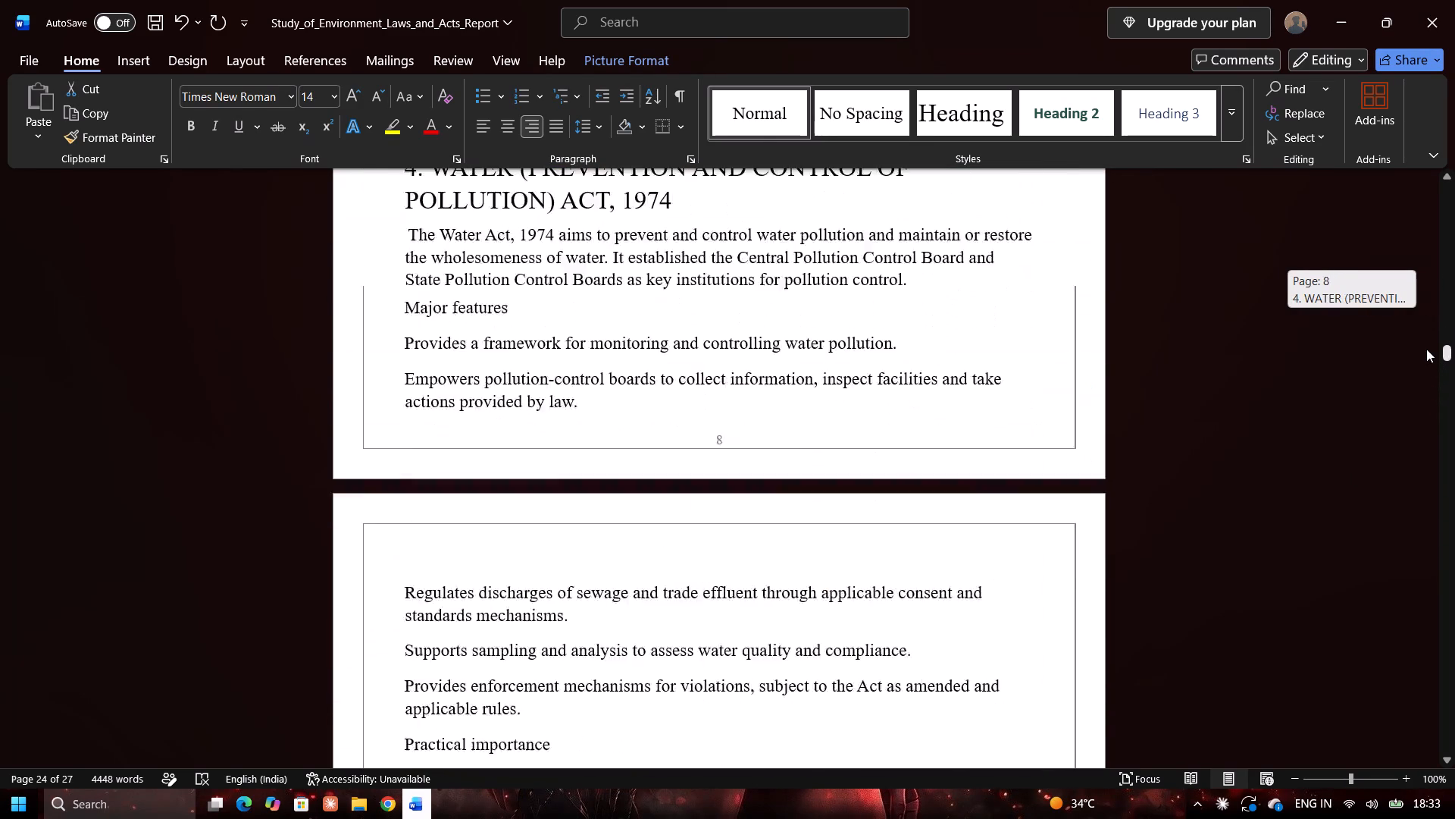
drag(1426, 349, 1413, 287)
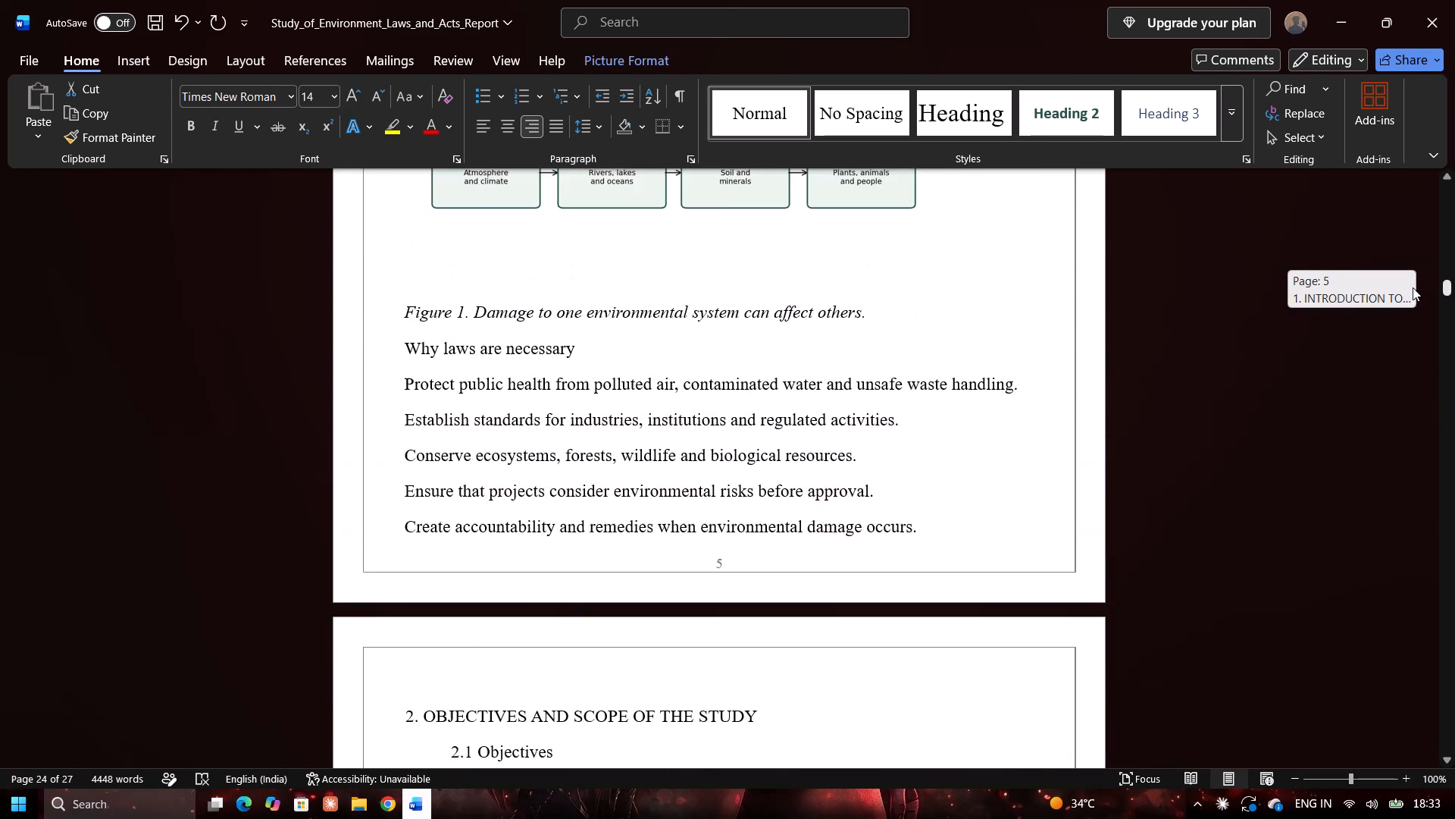
drag(1413, 287, 1389, 395)
scroll(1384, 395, up, 1)
scroll(1384, 395, down, 1)
scroll(1384, 395, up, 1)
scroll(1384, 395, down, 13)
scroll(1002, 402, down, 7)
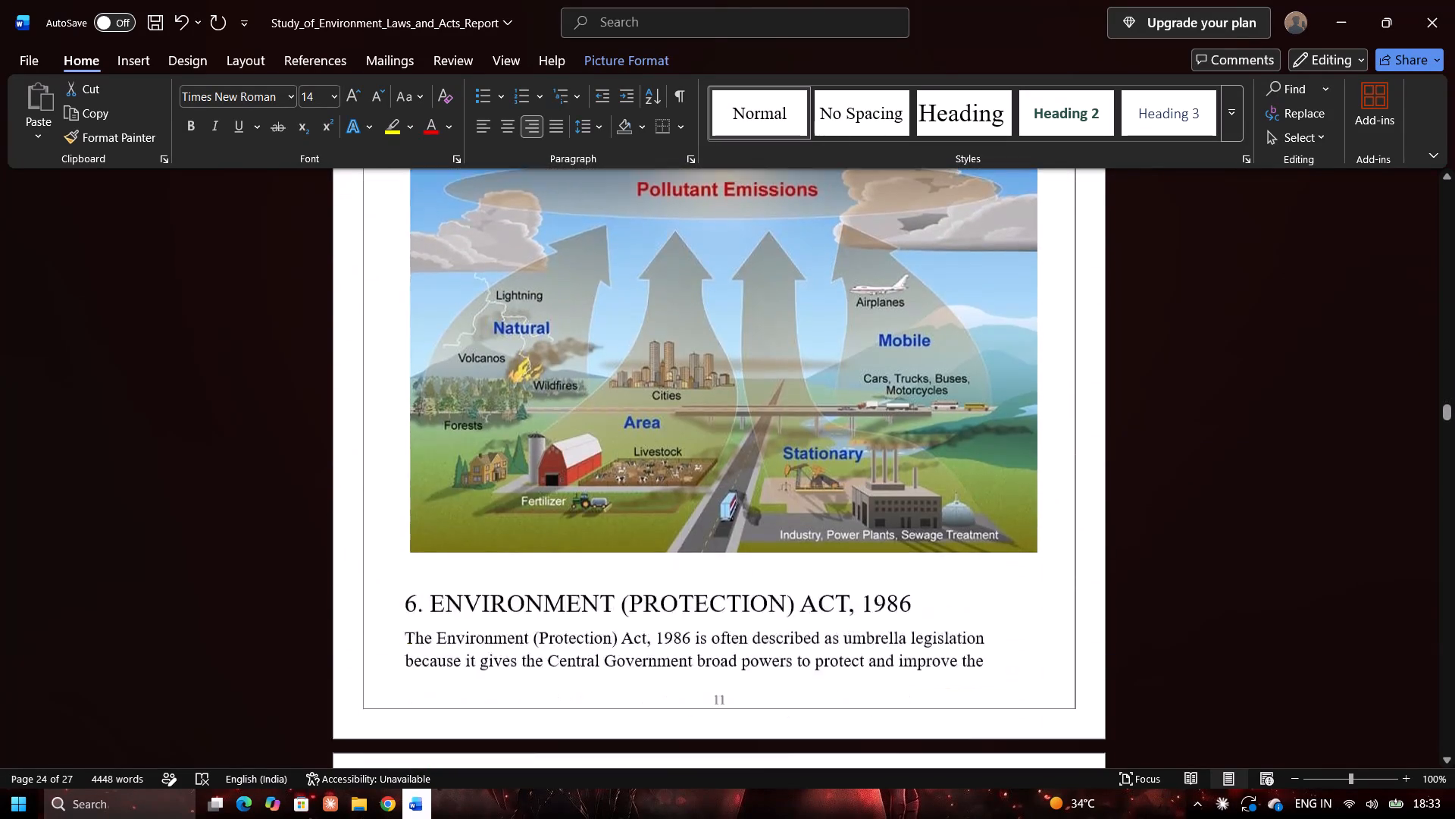
Review the pages from 6. ENVIRONMENT (PROTECTION) ACT, 1986 through the wildlife and biodiversity sections to section 10.
scroll(1000, 406, down, 1)
scroll(1000, 406, up, 1)
scroll(1000, 406, down, 17)
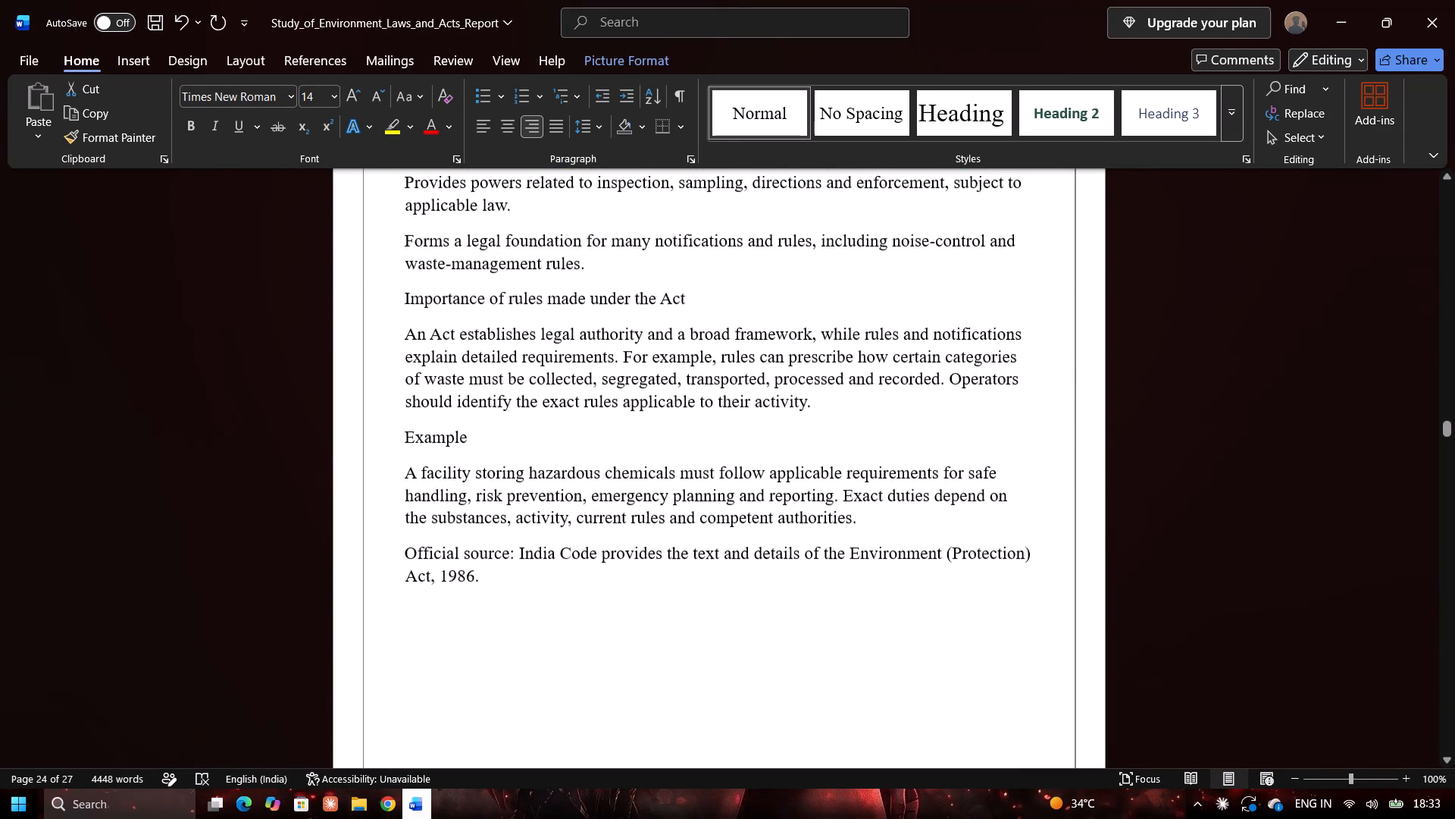
scroll(1000, 406, down, 4)
scroll(1000, 406, up, 1)
scroll(1000, 406, down, 19)
scroll(1000, 406, down, 7)
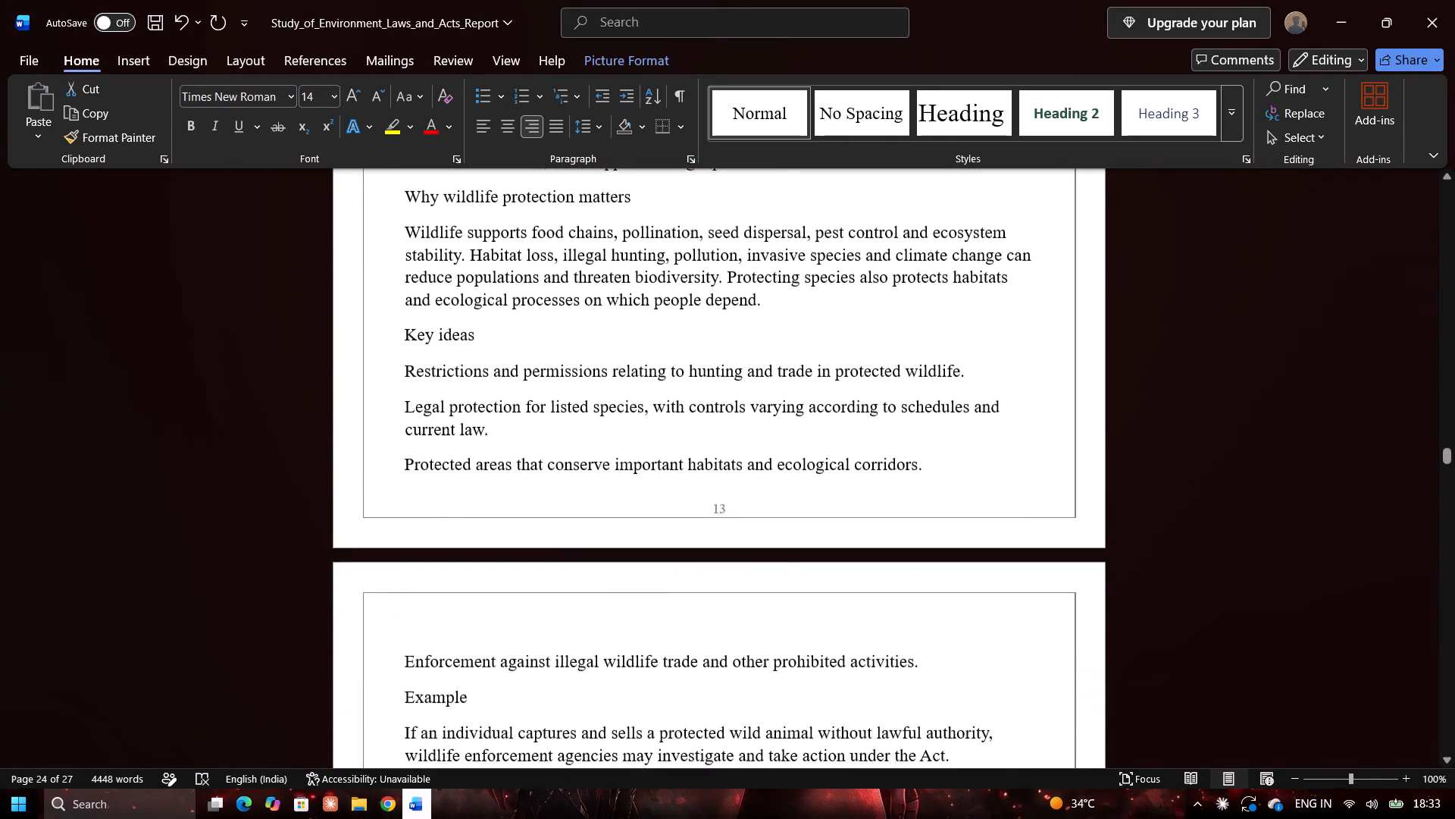
scroll(1000, 406, down, 15)
scroll(1000, 406, up, 1)
scroll(1000, 406, down, 1)
scroll(1000, 406, up, 1)
scroll(1000, 406, down, 19)
scroll(1000, 406, down, 2)
scroll(1000, 406, up, 1)
scroll(1000, 406, down, 1)
scroll(1000, 406, up, 1)
scroll(1000, 406, down, 19)
scroll(1000, 406, down, 7)
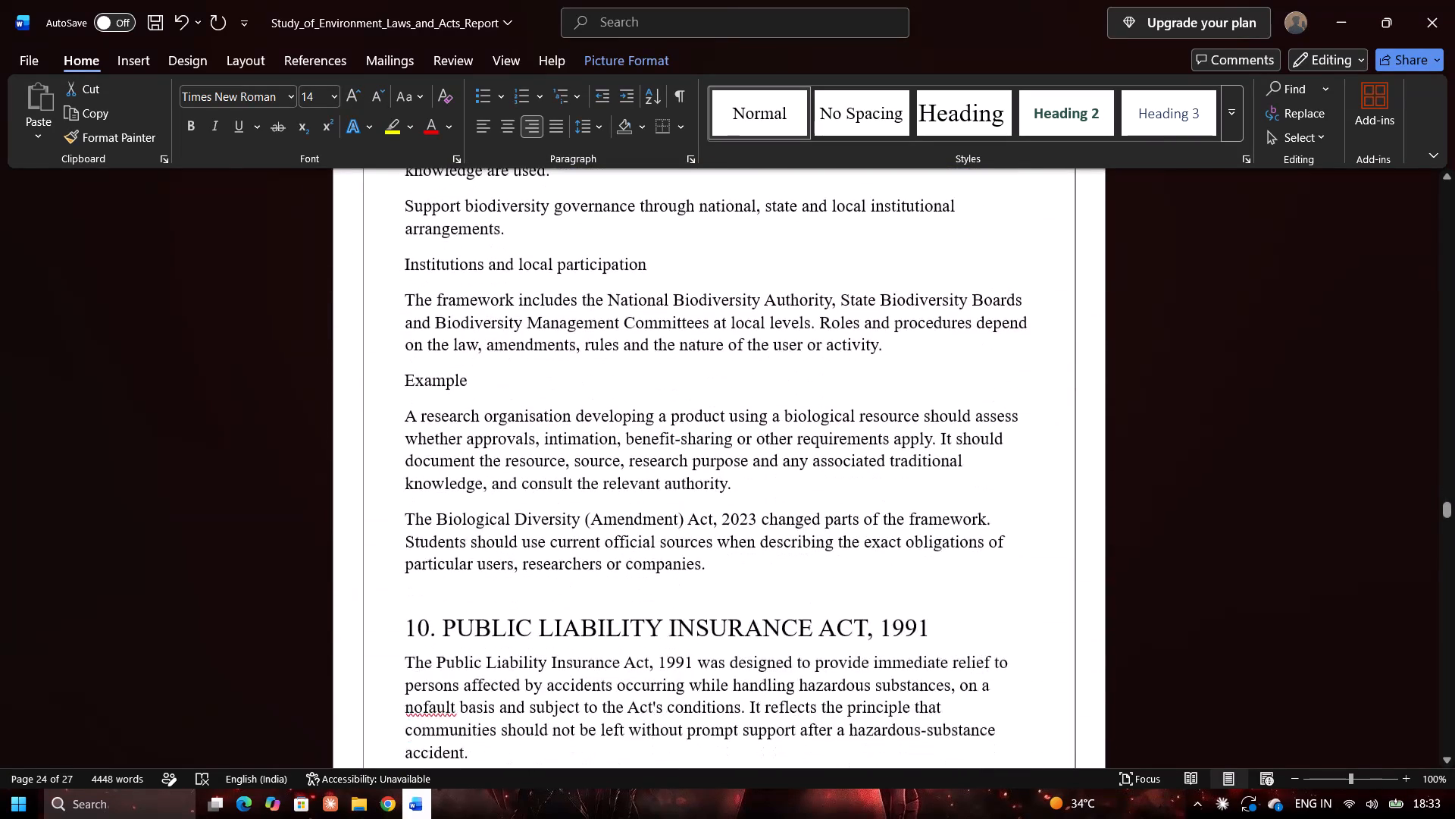
Examine the pages from the Public Liability Insurance Act to the Environmental Impact Assessment diagram and its typical stages.
scroll(1000, 406, down, 15)
scroll(1000, 406, up, 1)
scroll(1000, 406, down, 16)
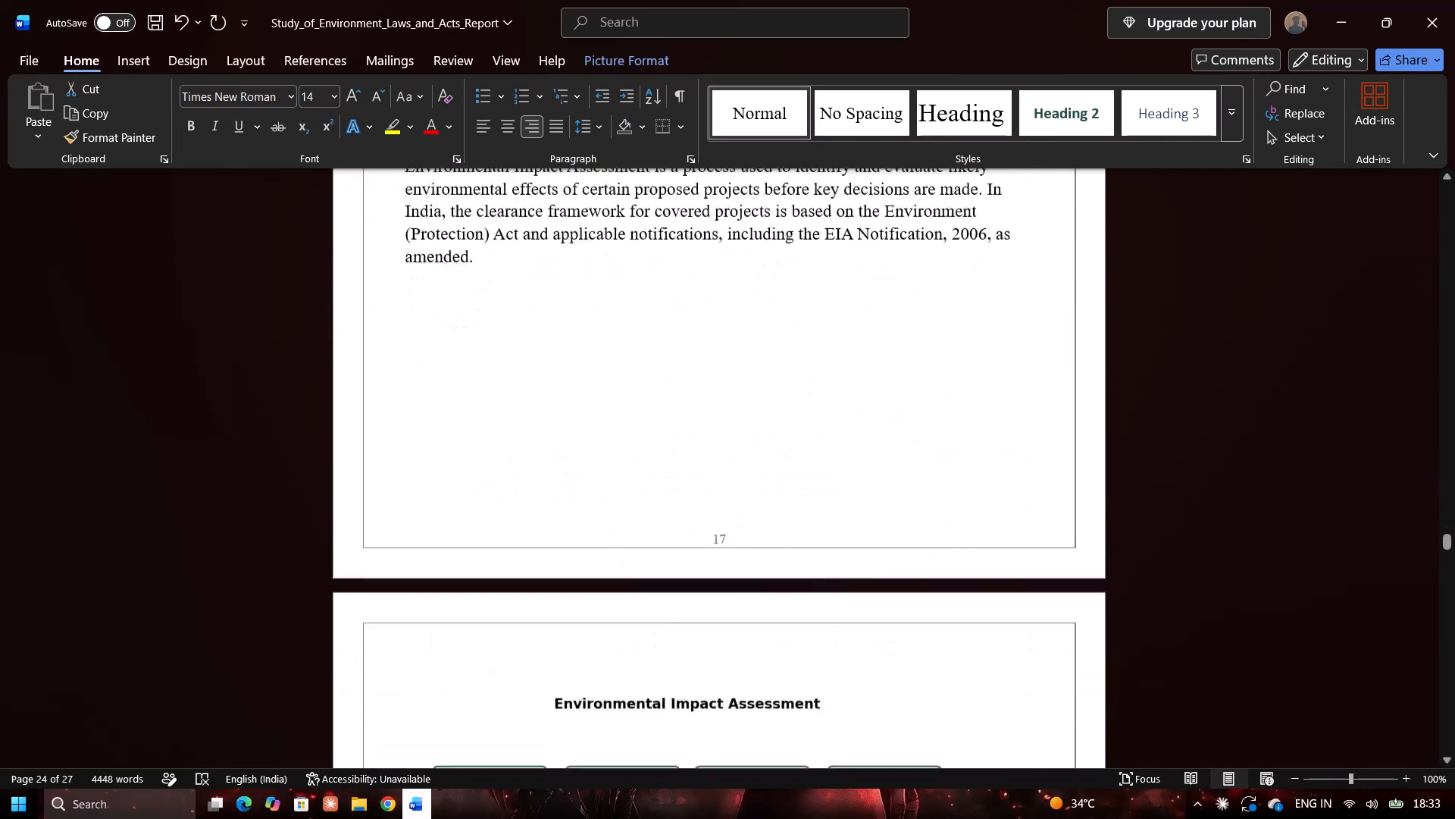
scroll(1000, 406, down, 8)
scroll(1000, 406, up, 5)
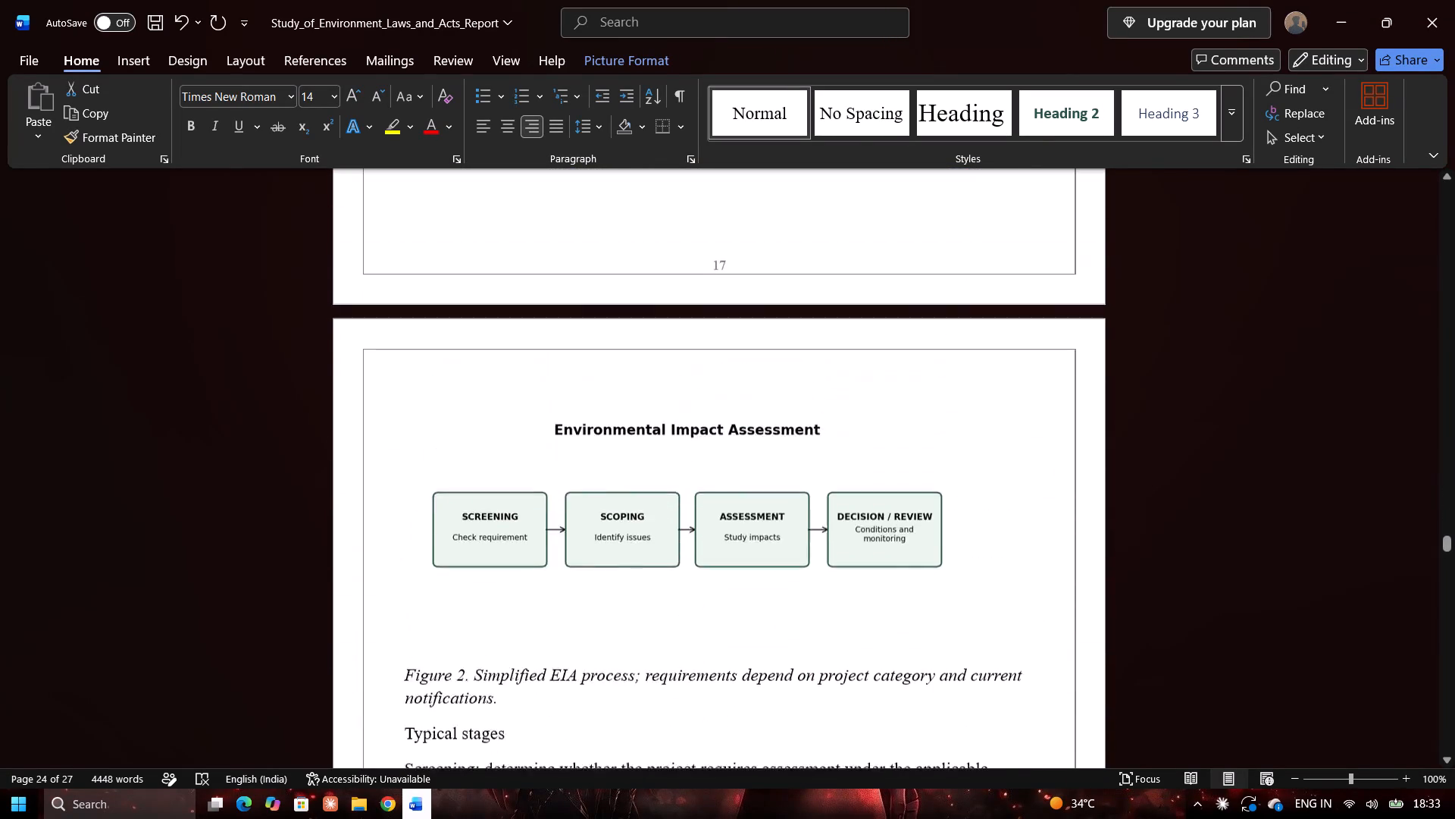
scroll(1000, 406, up, 7)
scroll(1000, 406, down, 7)
scroll(1000, 406, up, 1)
scroll(1000, 406, down, 1)
scroll(1000, 406, up, 1)
scroll(1000, 406, down, 12)
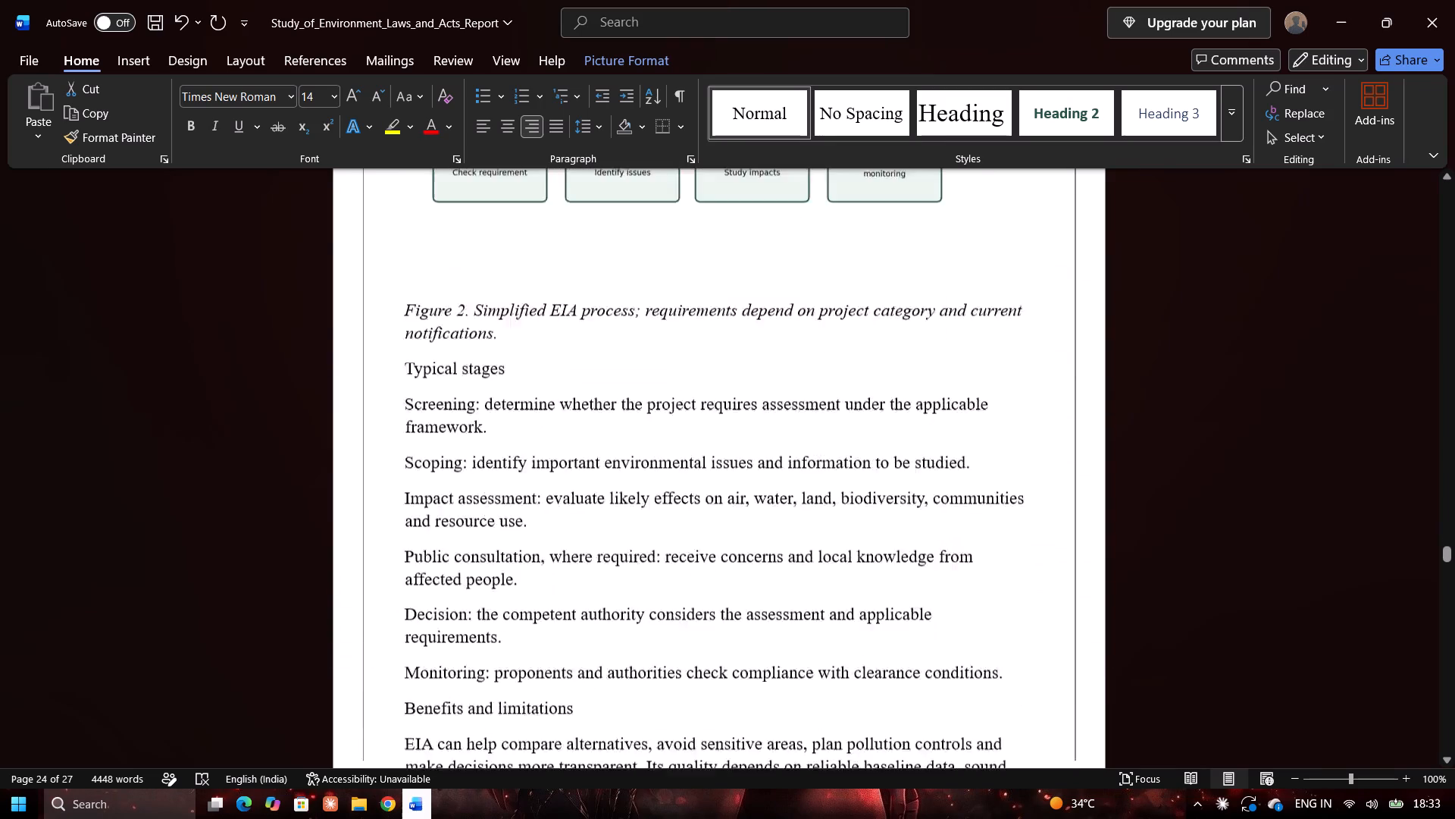
Delete the Environmental Impact Assessment diagram above the Figure 2 caption.
scroll(1000, 406, down, 9)
scroll(1000, 406, up, 11)
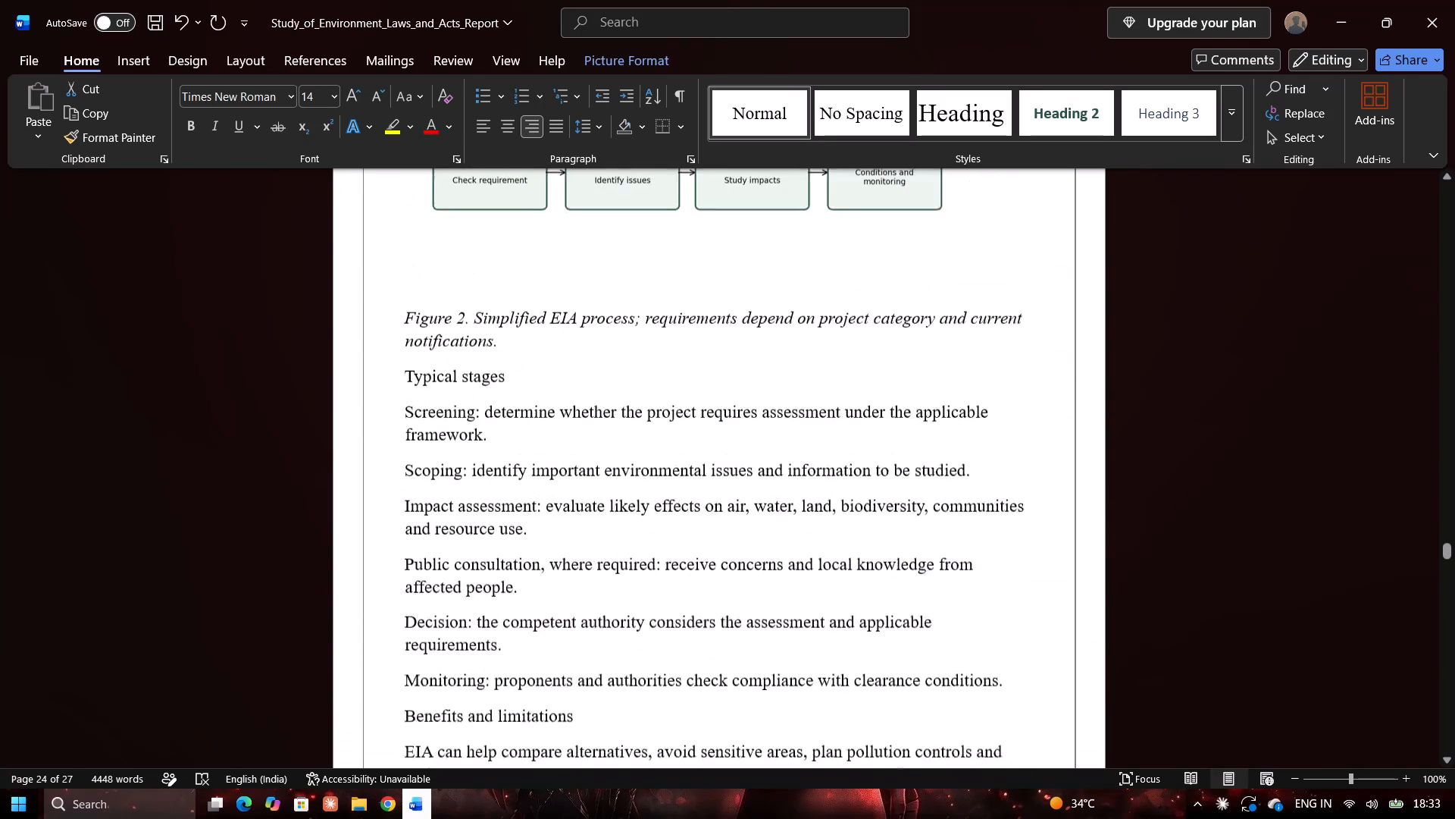
scroll(1000, 406, up, 7)
click(805, 461)
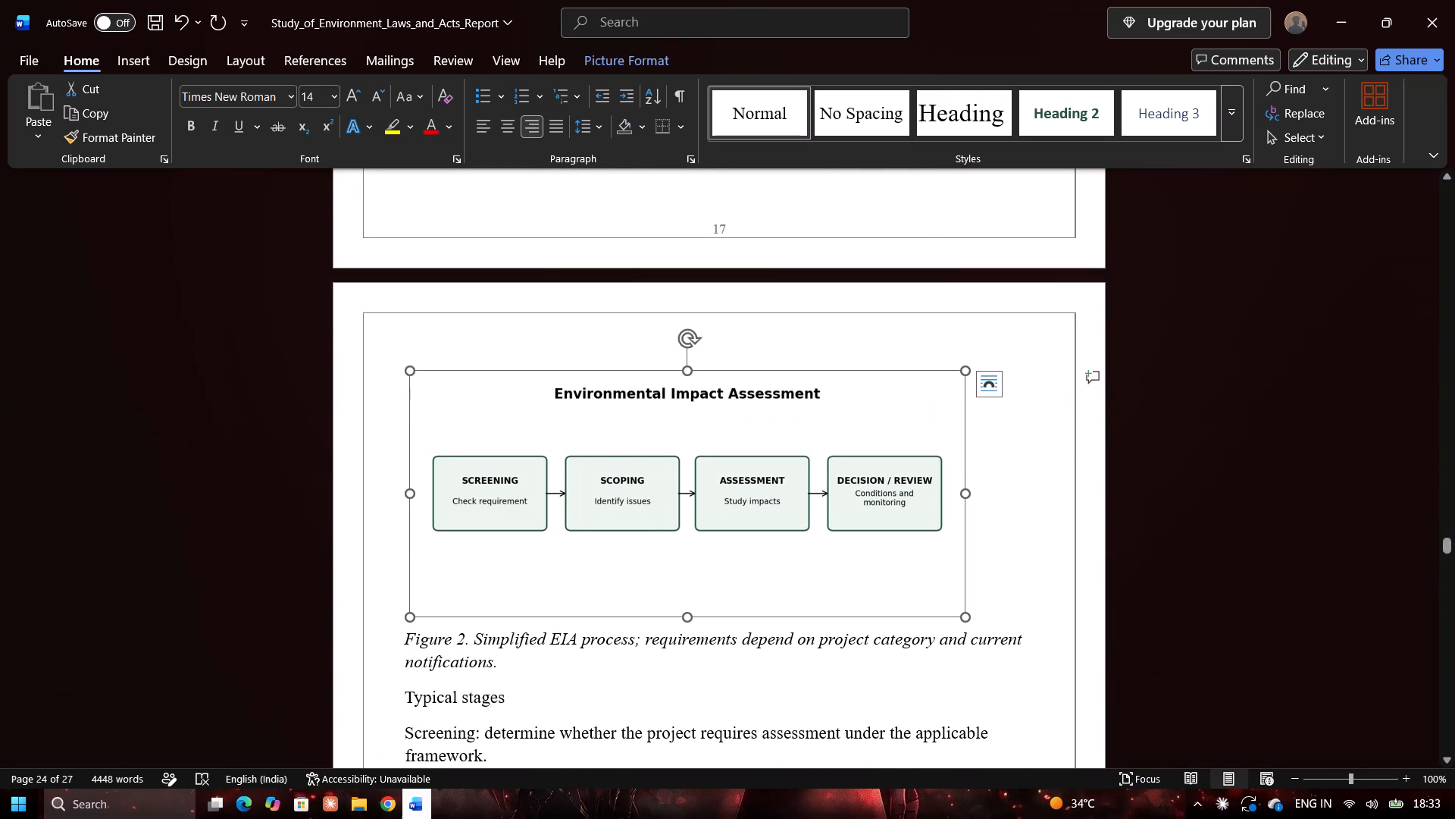
key(Delete)
Delete the Waste-management hierarchy diagram in section 13. WASTE-MANAGEMENT RULES.
scroll(699, 461, down, 17)
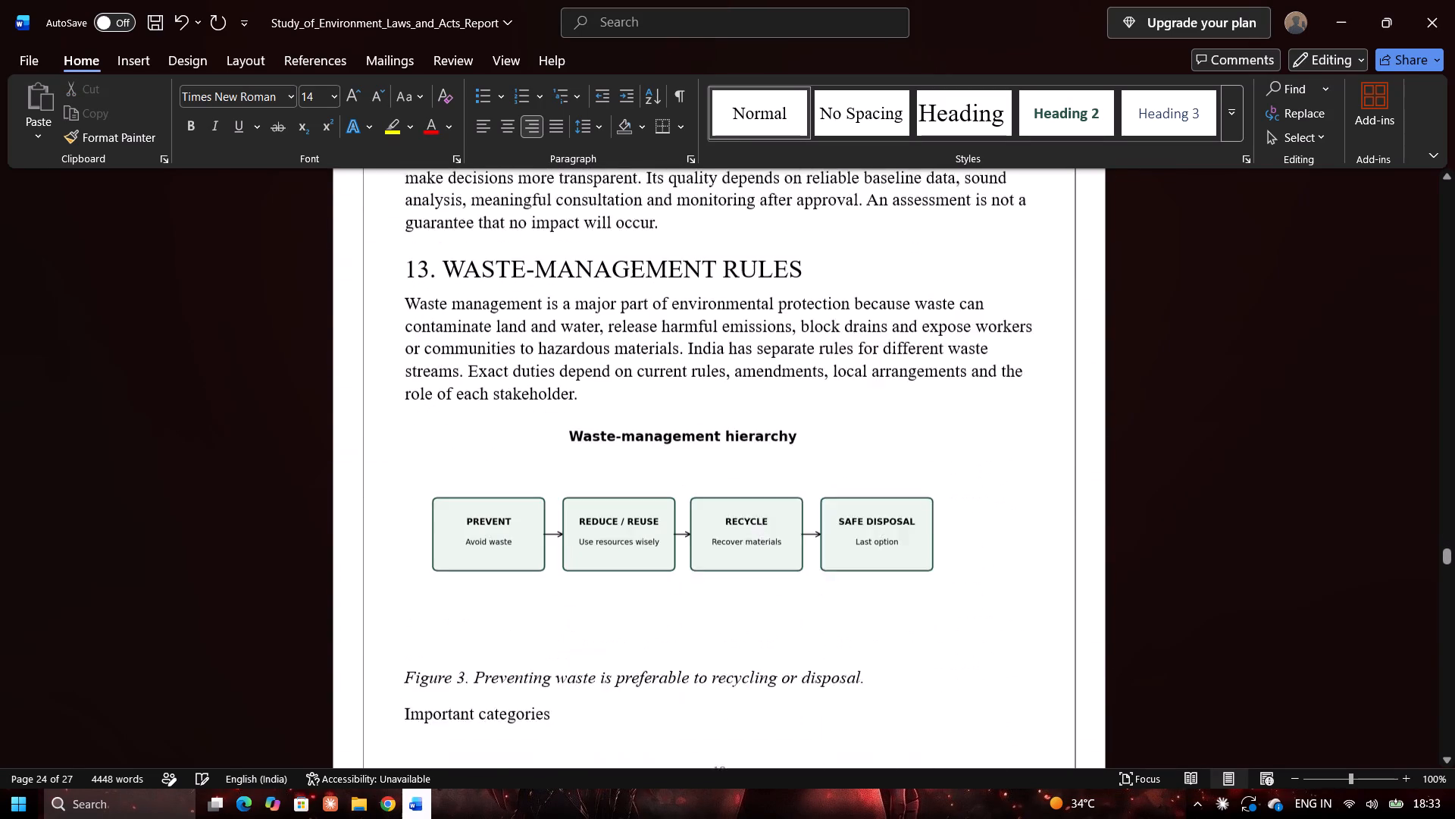
scroll(648, 486, up, 2)
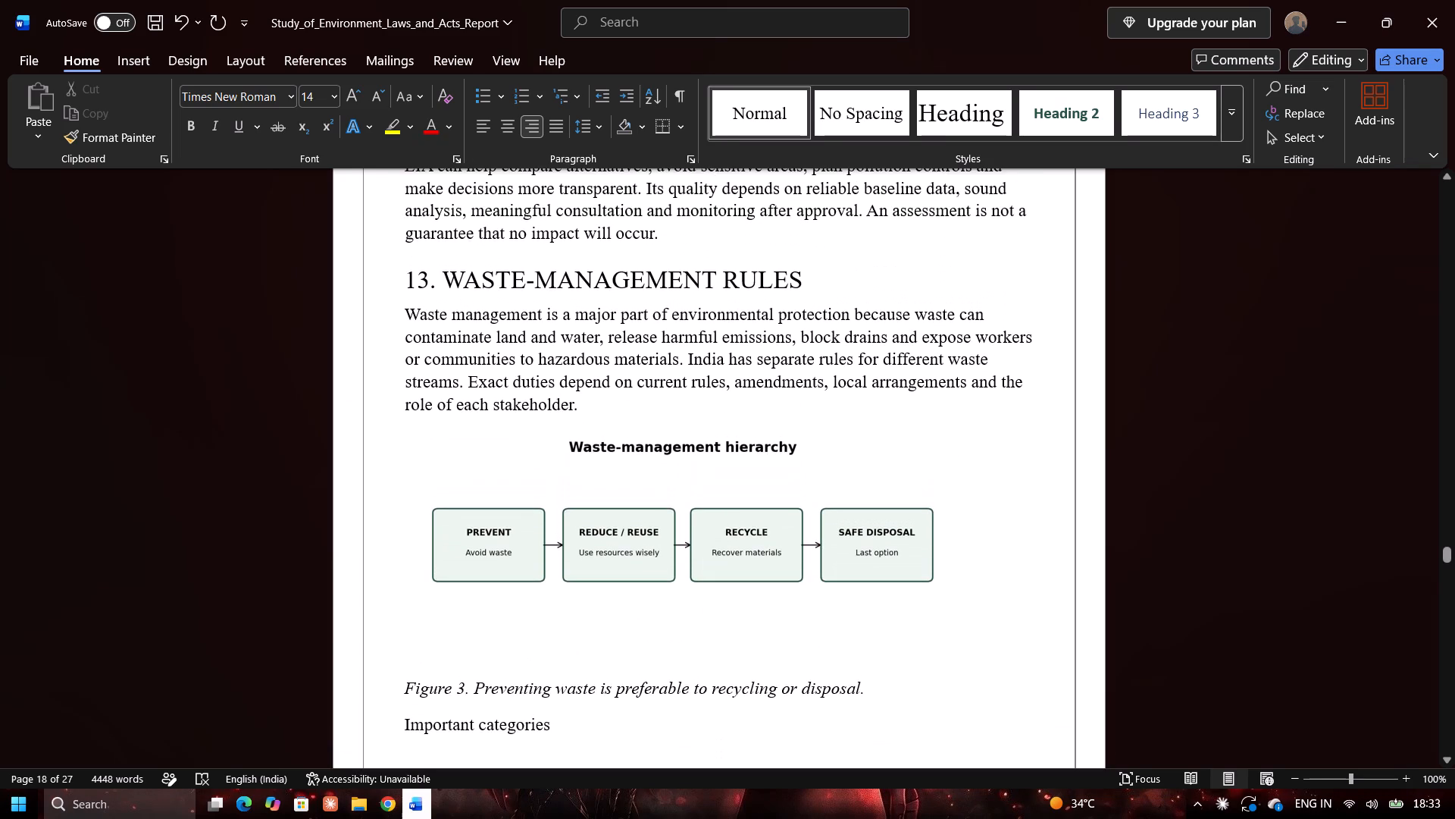
click(648, 486)
key(Delete)
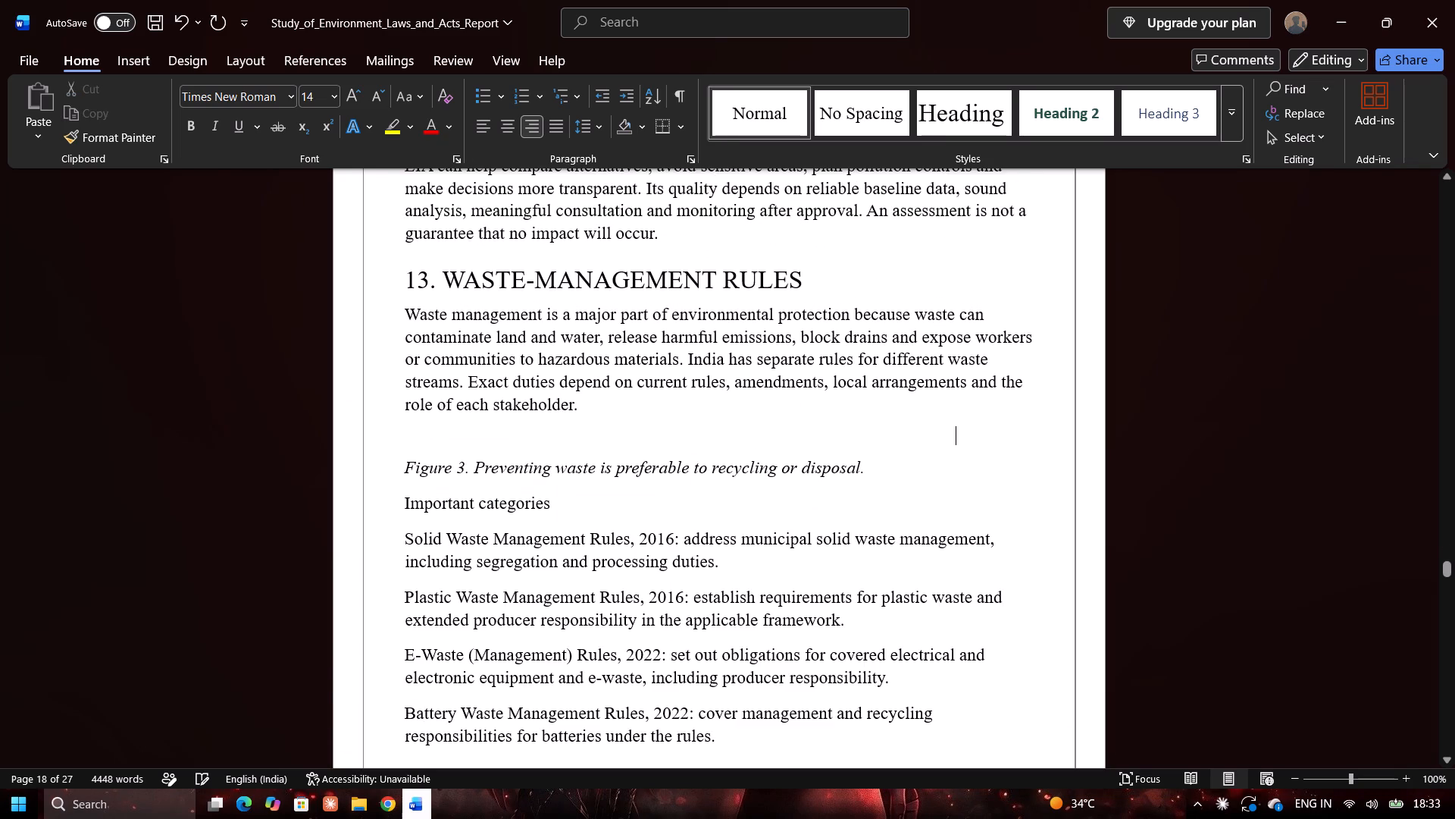
Delete the Figure 3 caption about preventing waste together with the empty line above it in section 13.
scroll(661, 534, down, 3)
scroll(661, 535, up, 1)
scroll(661, 535, down, 1)
scroll(662, 536, up, 1)
scroll(662, 537, down, 2)
drag(869, 282, 705, 262)
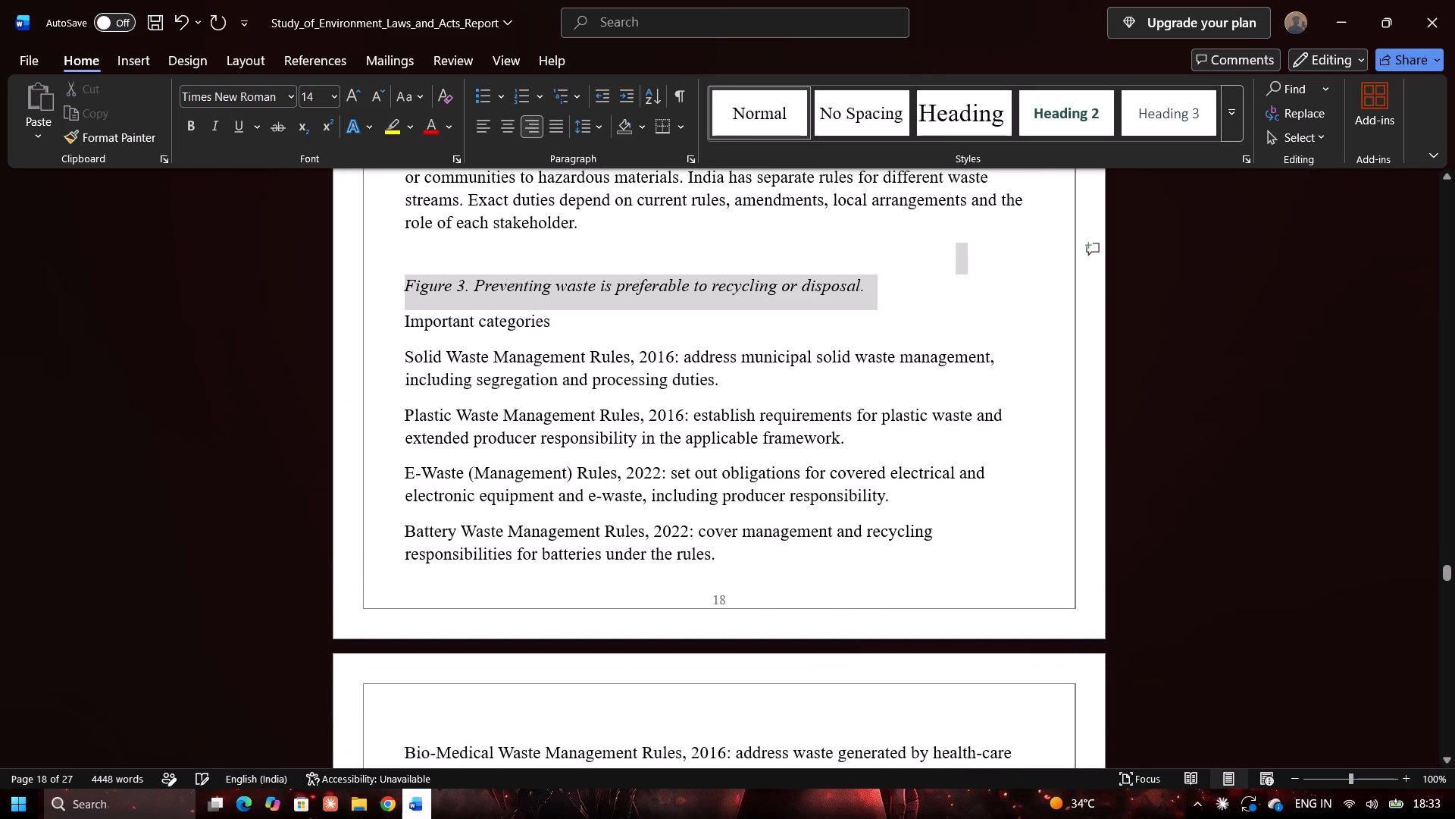
drag(705, 262, 512, 255)
key(Delete)
Delete section 14 on environmental authorities, from its title text through the implementation diagram, Figure 4 caption and Public participation paragraph.
scroll(512, 255, down, 7)
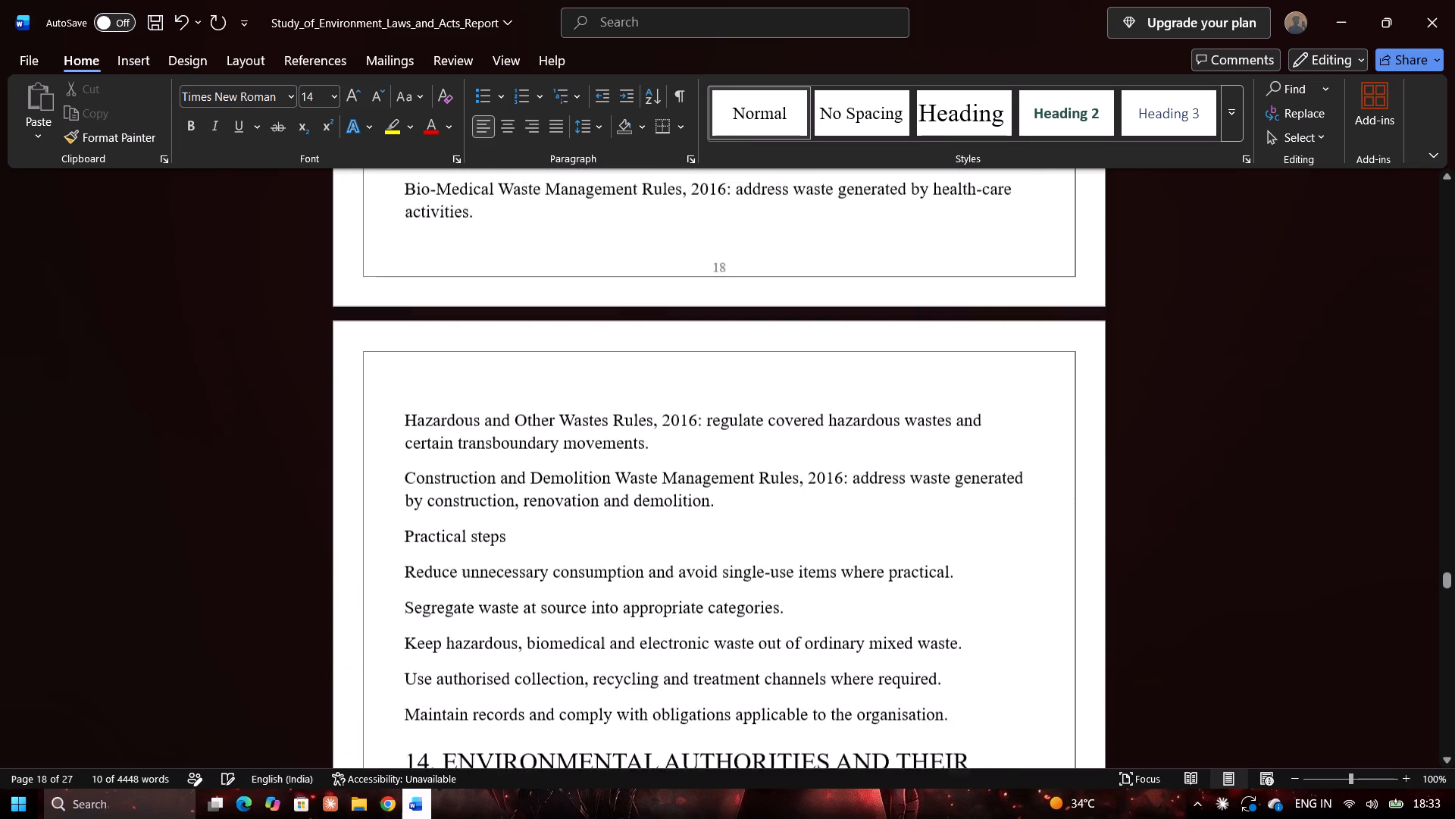
scroll(512, 256, down, 12)
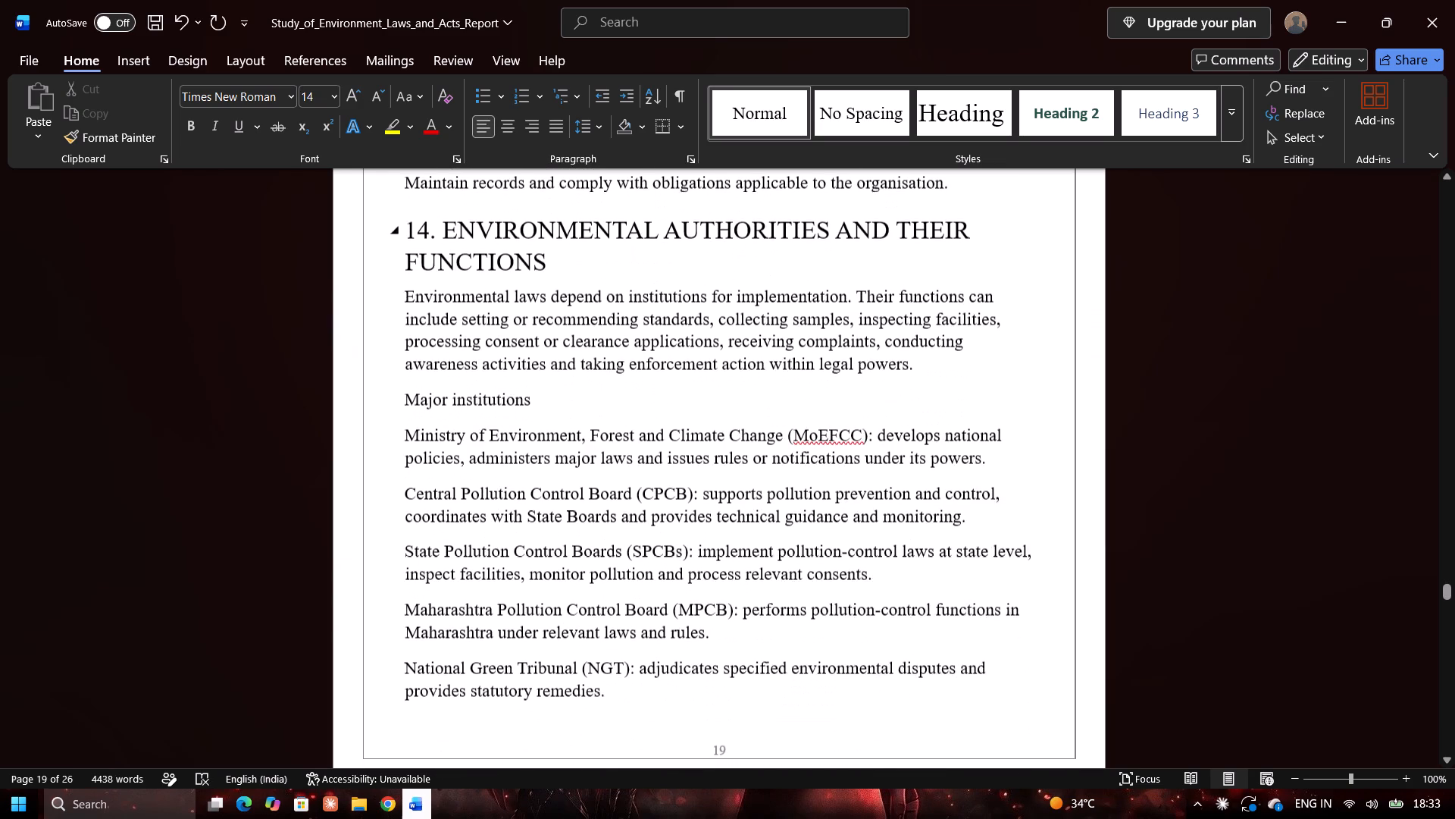
scroll(512, 256, down, 1)
scroll(512, 256, up, 1)
scroll(512, 256, down, 12)
scroll(512, 256, up, 6)
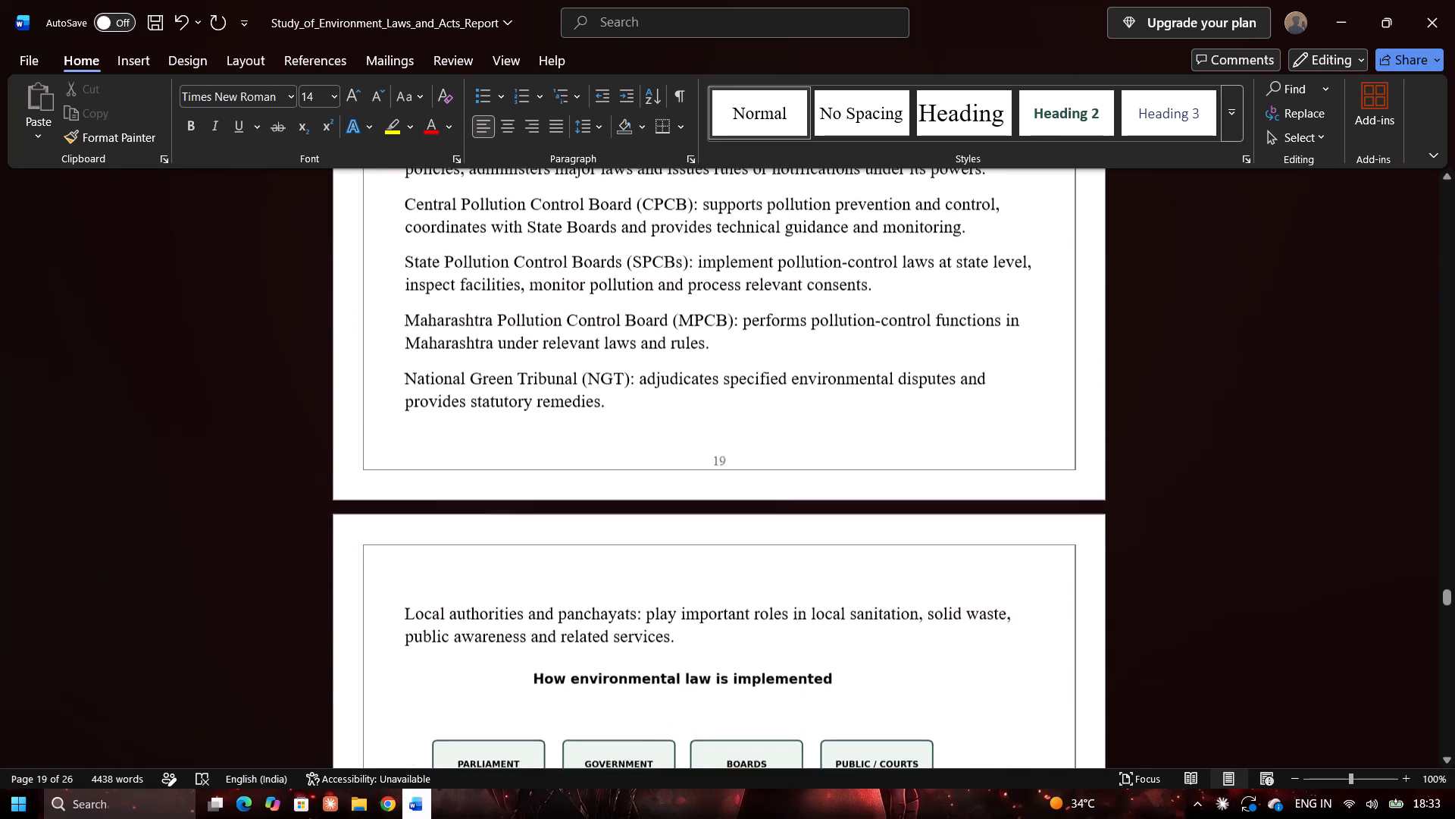
scroll(512, 256, up, 7)
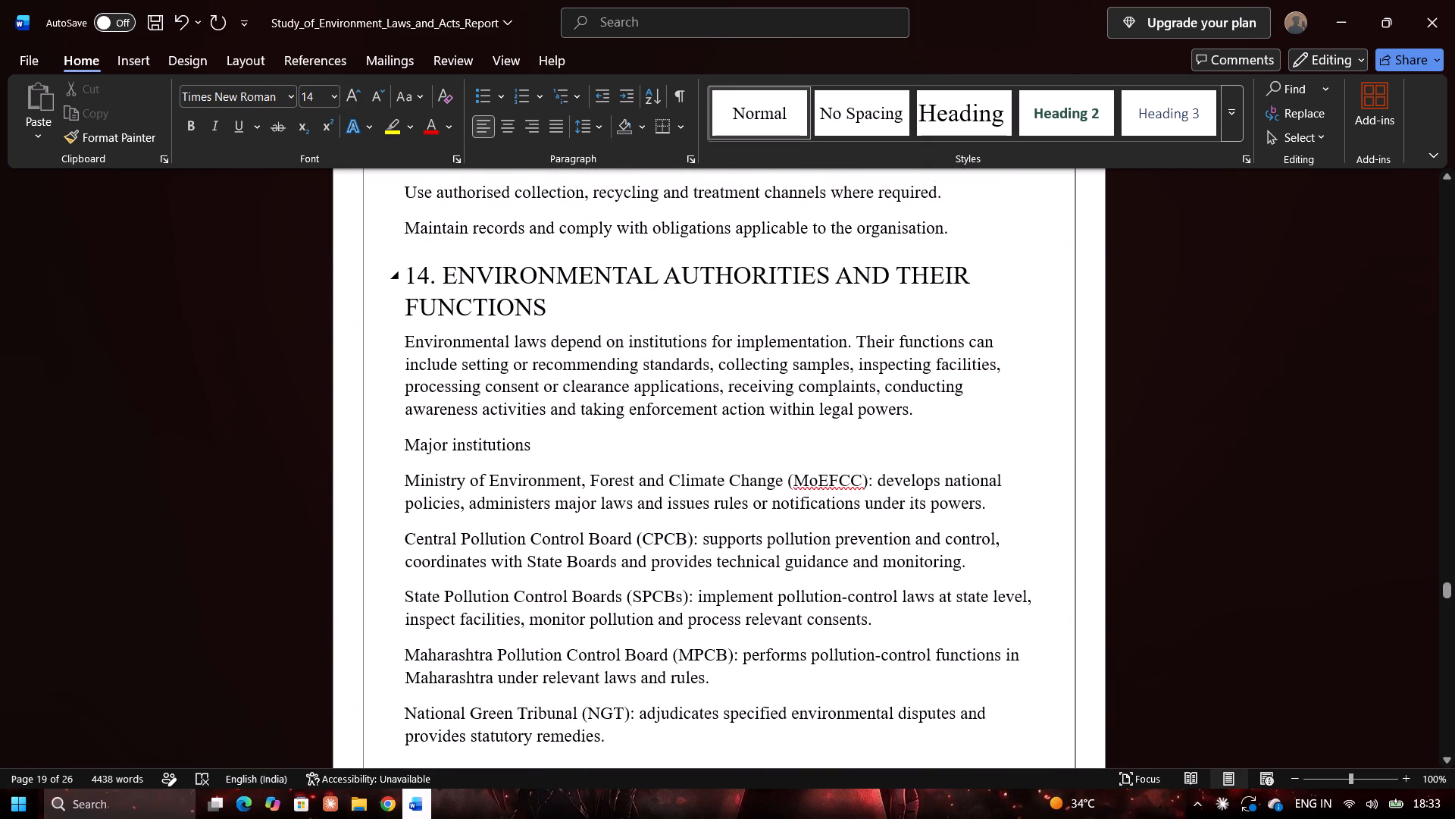
drag(430, 275, 670, 779)
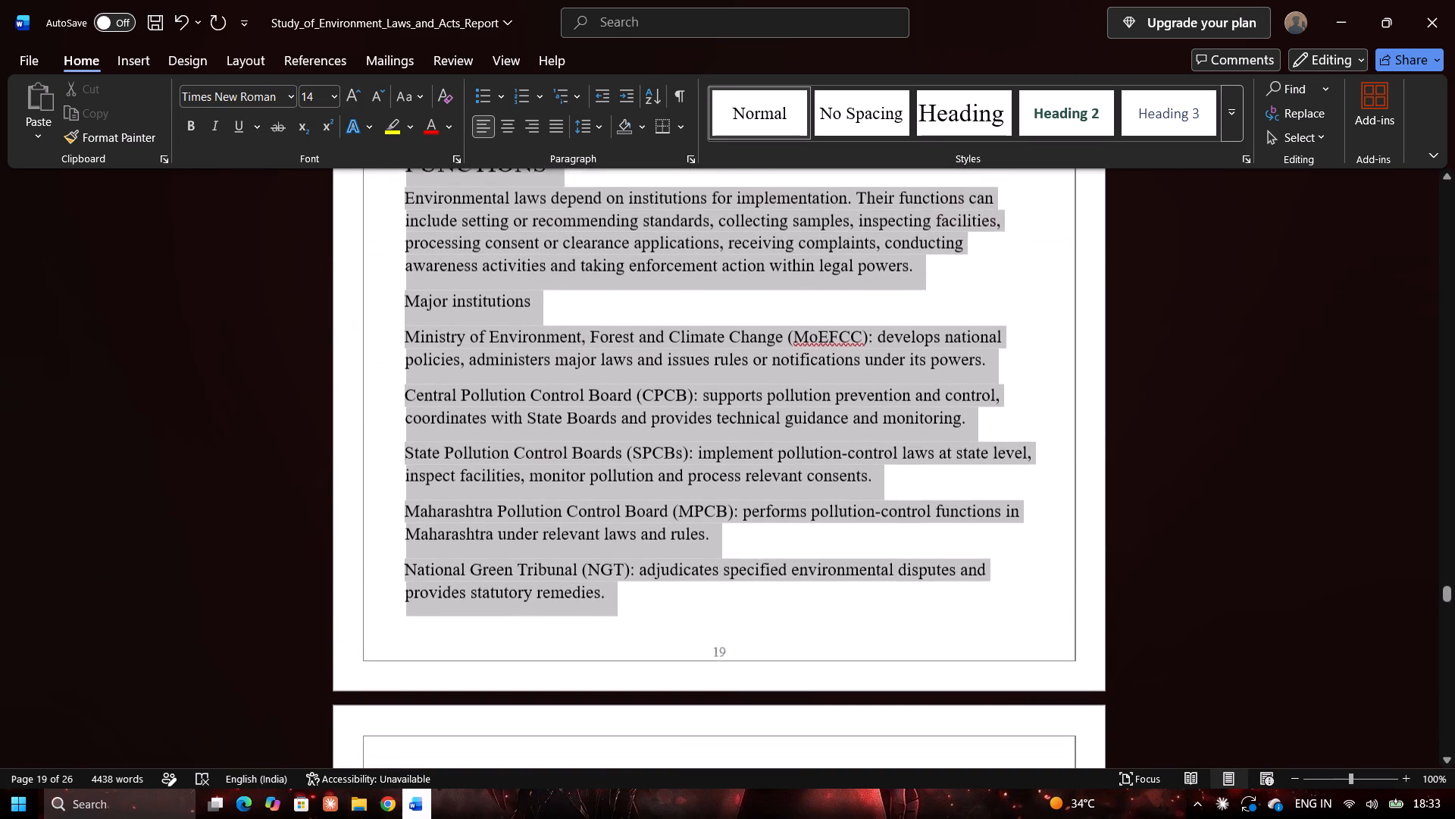
drag(670, 779, 803, 756)
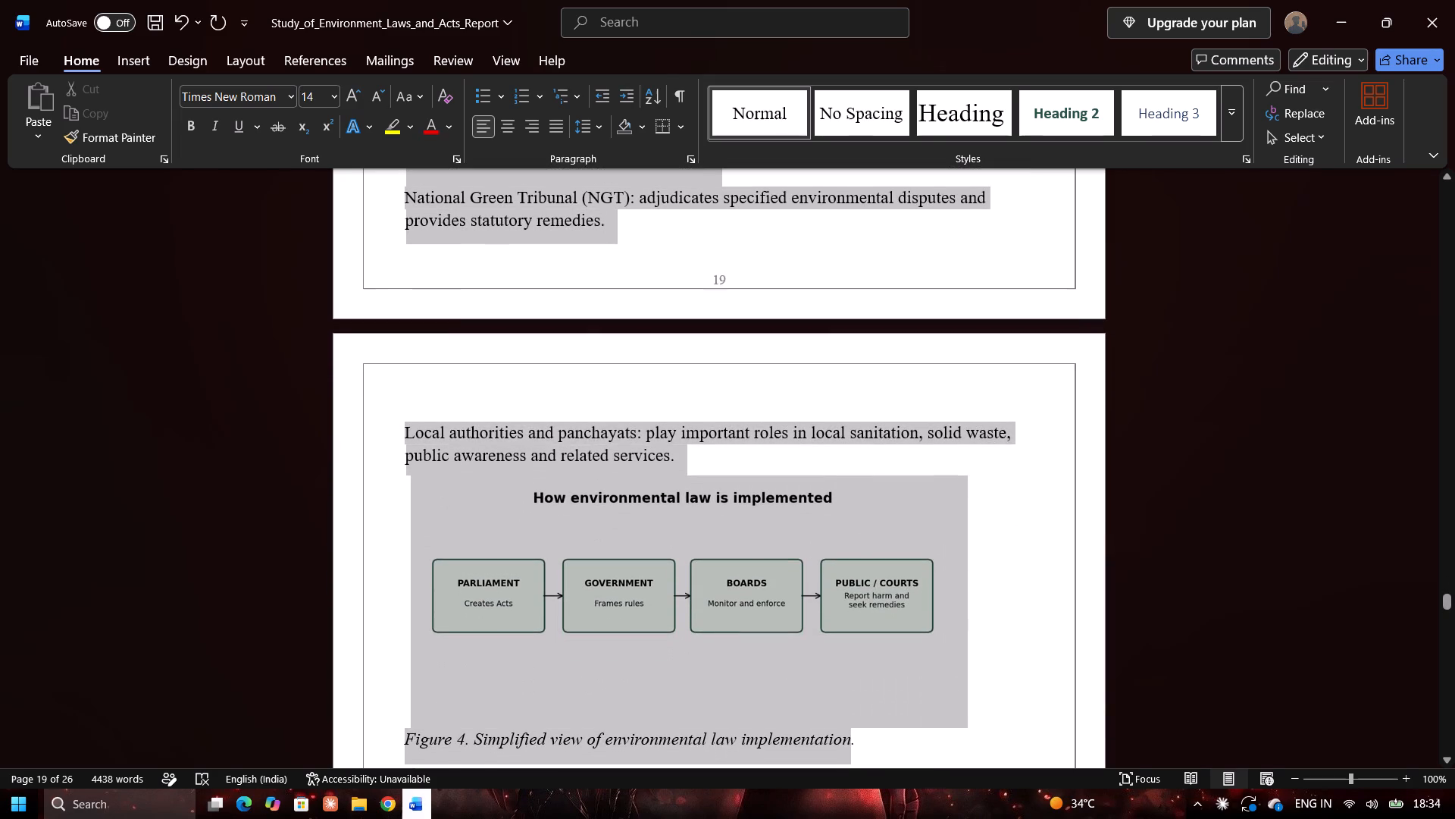
drag(803, 756, 846, 594)
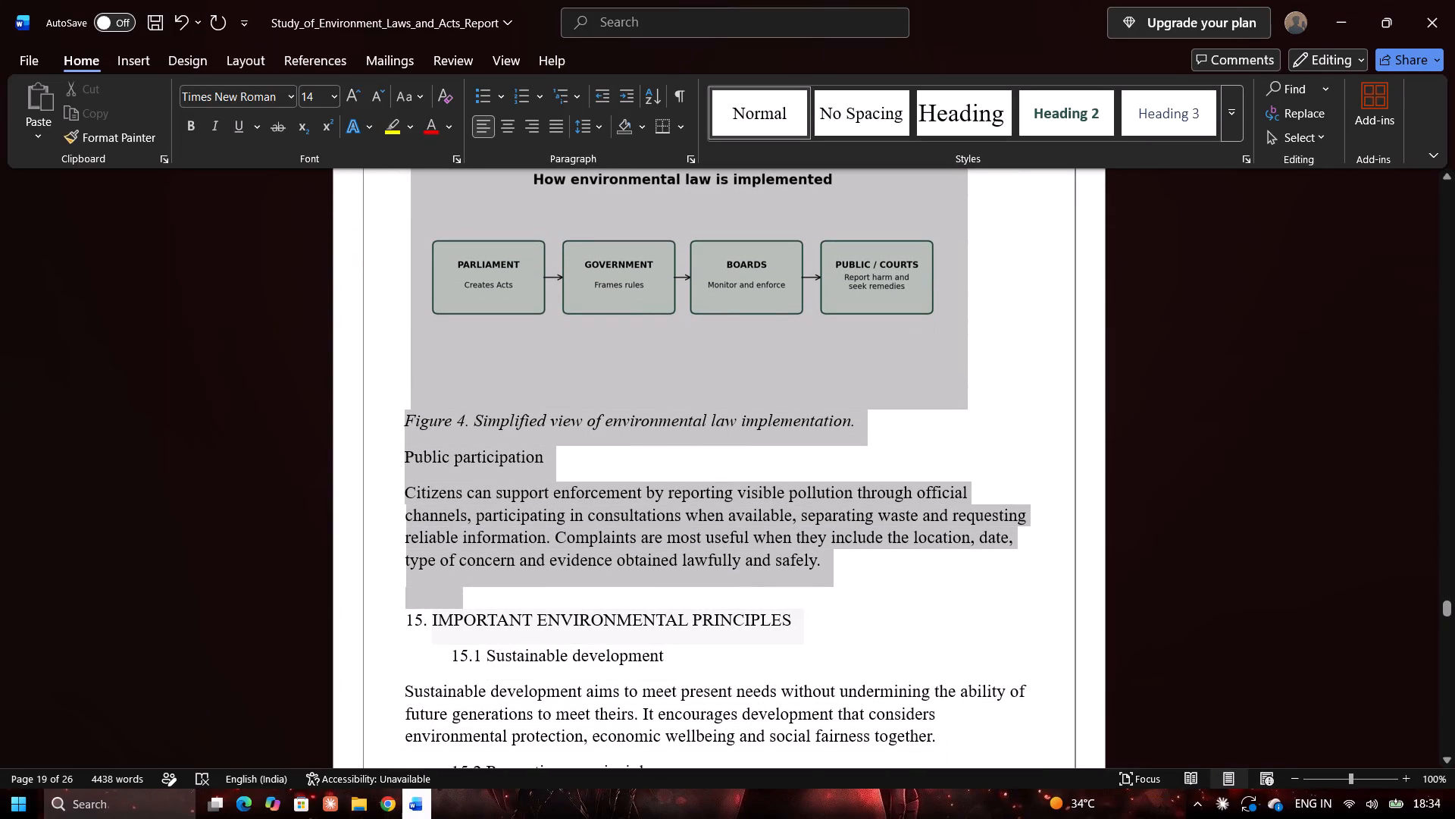
drag(846, 594, 852, 586)
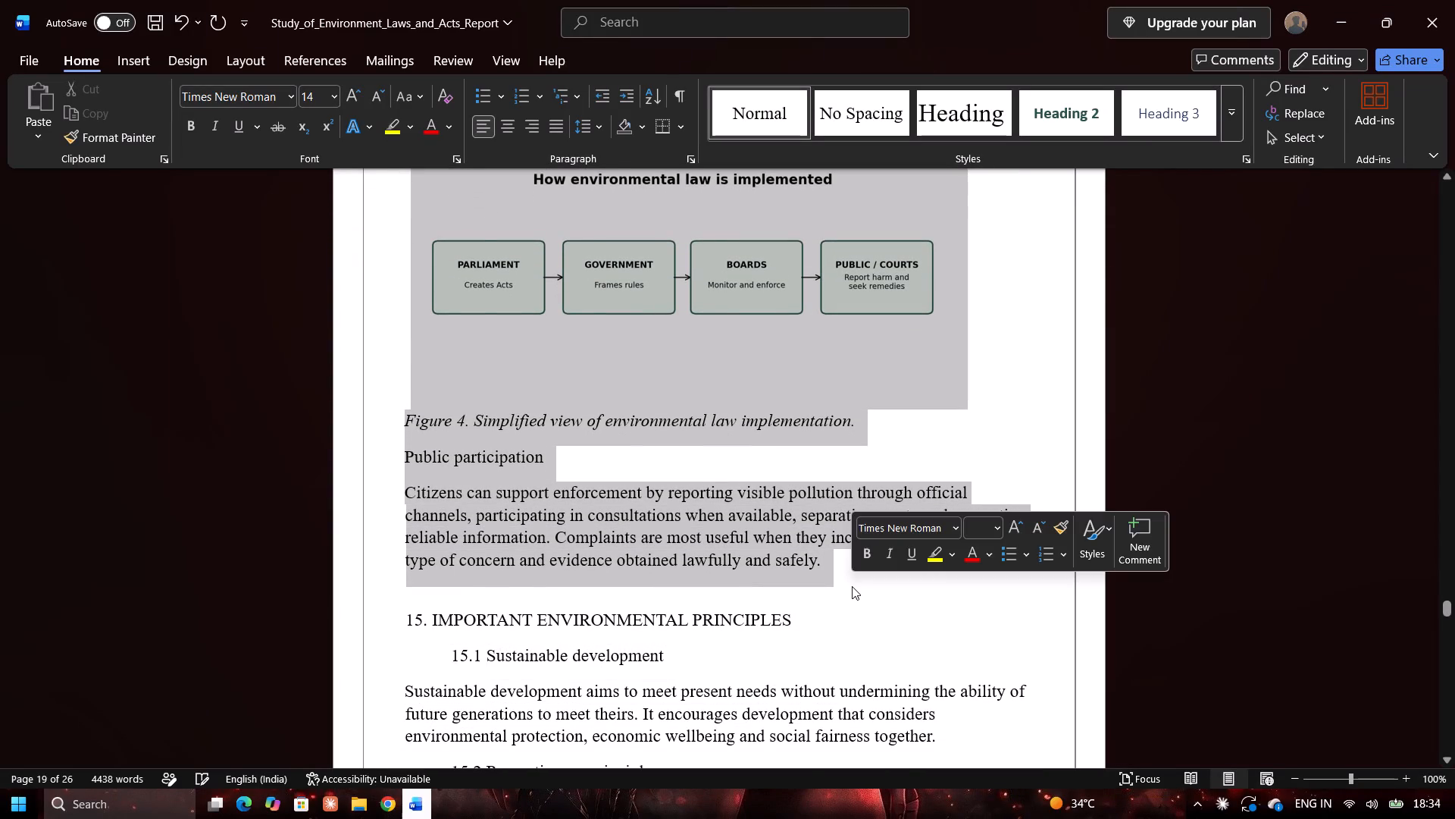
key(Delete)
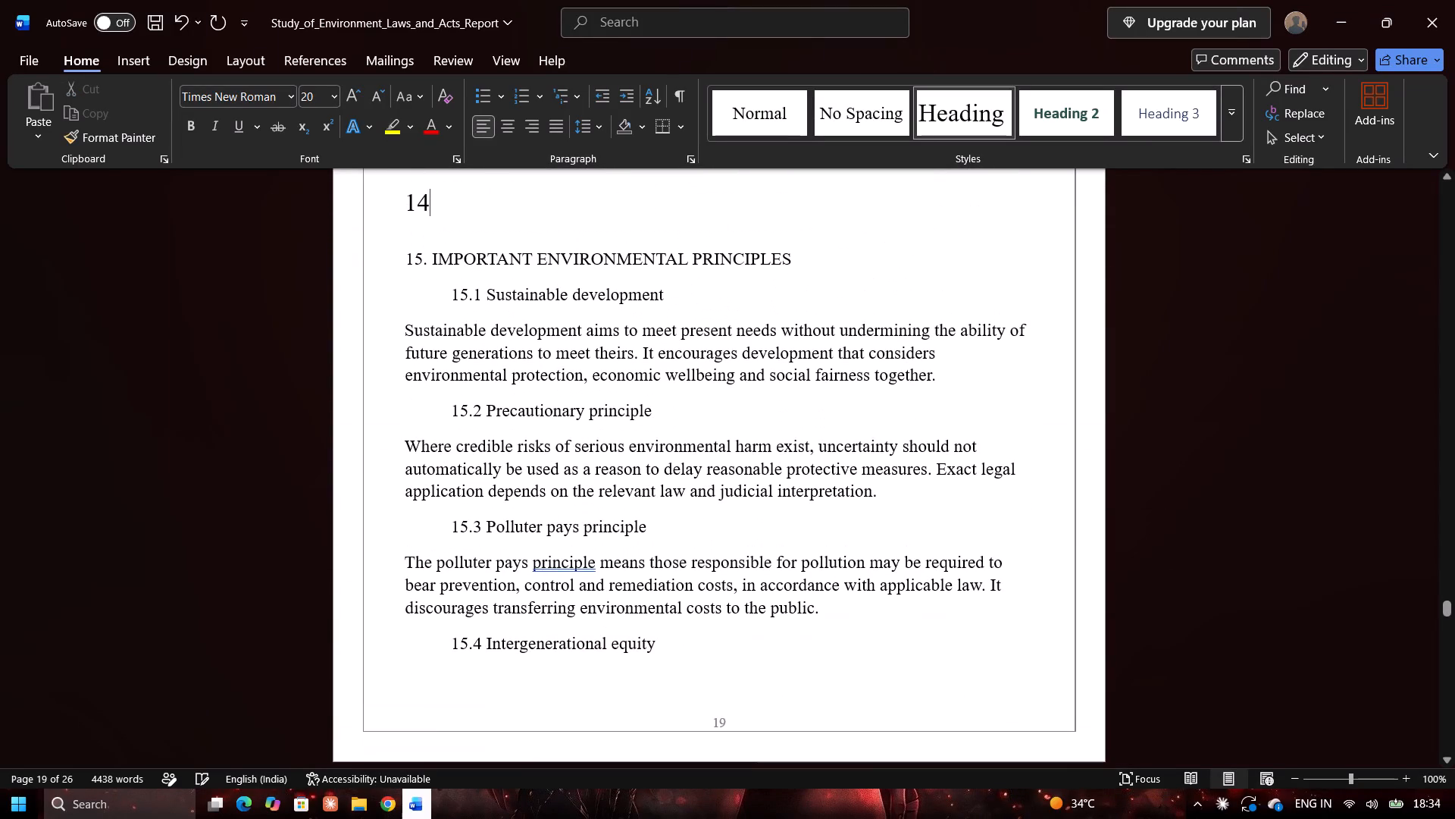
Remove the leftover heading number 14 after the Practical steps in the waste-management section.
scroll(852, 586, up, 5)
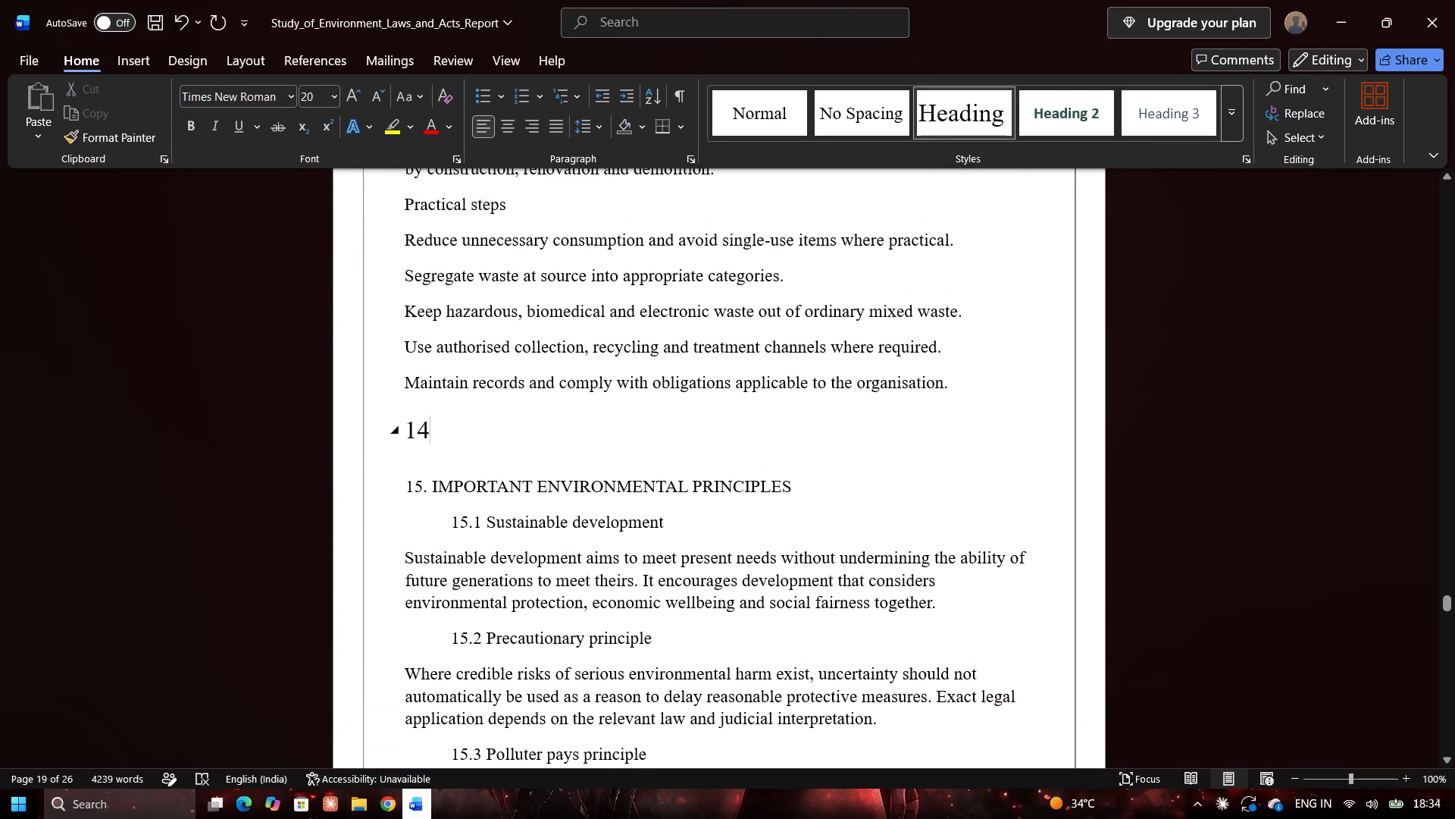
key(BackSpace)
key(BackSpace)
key(BackSpace)
key(BackSpace)
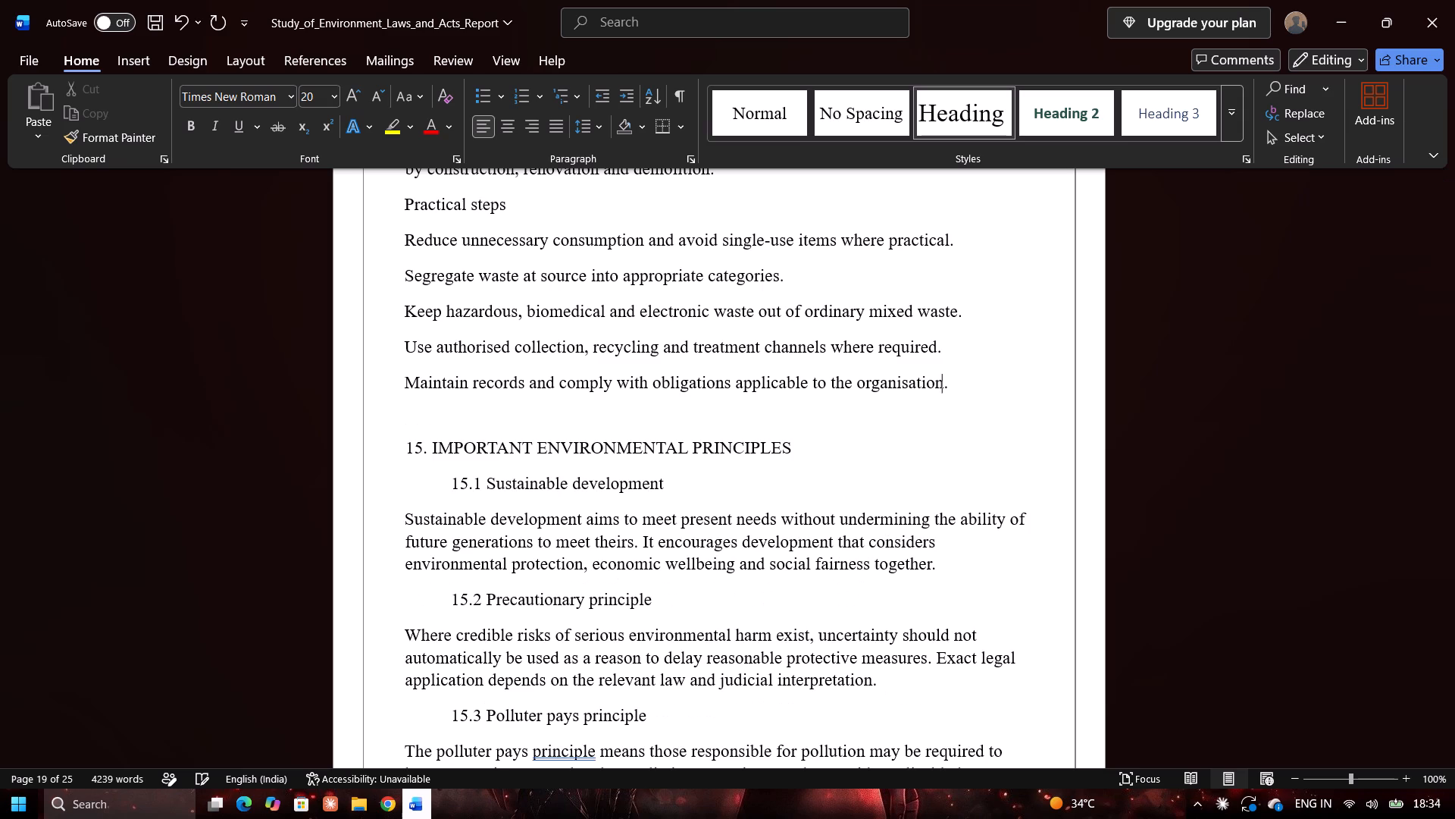
Remove the empty line above the 15. IMPORTANT ENVIRONMENTAL PRINCIPLES heading.
click(414, 438)
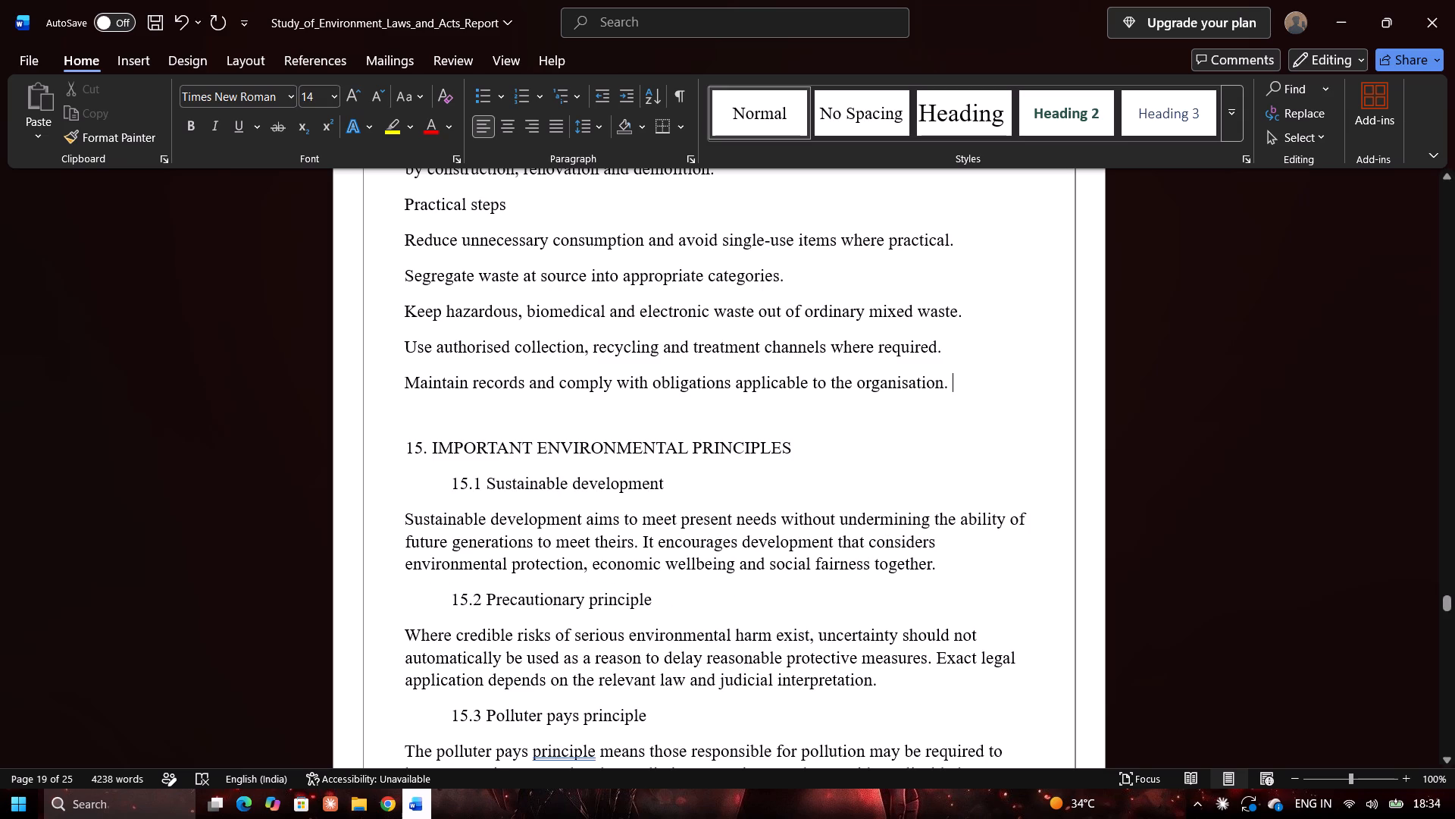
click(472, 431)
click(401, 447)
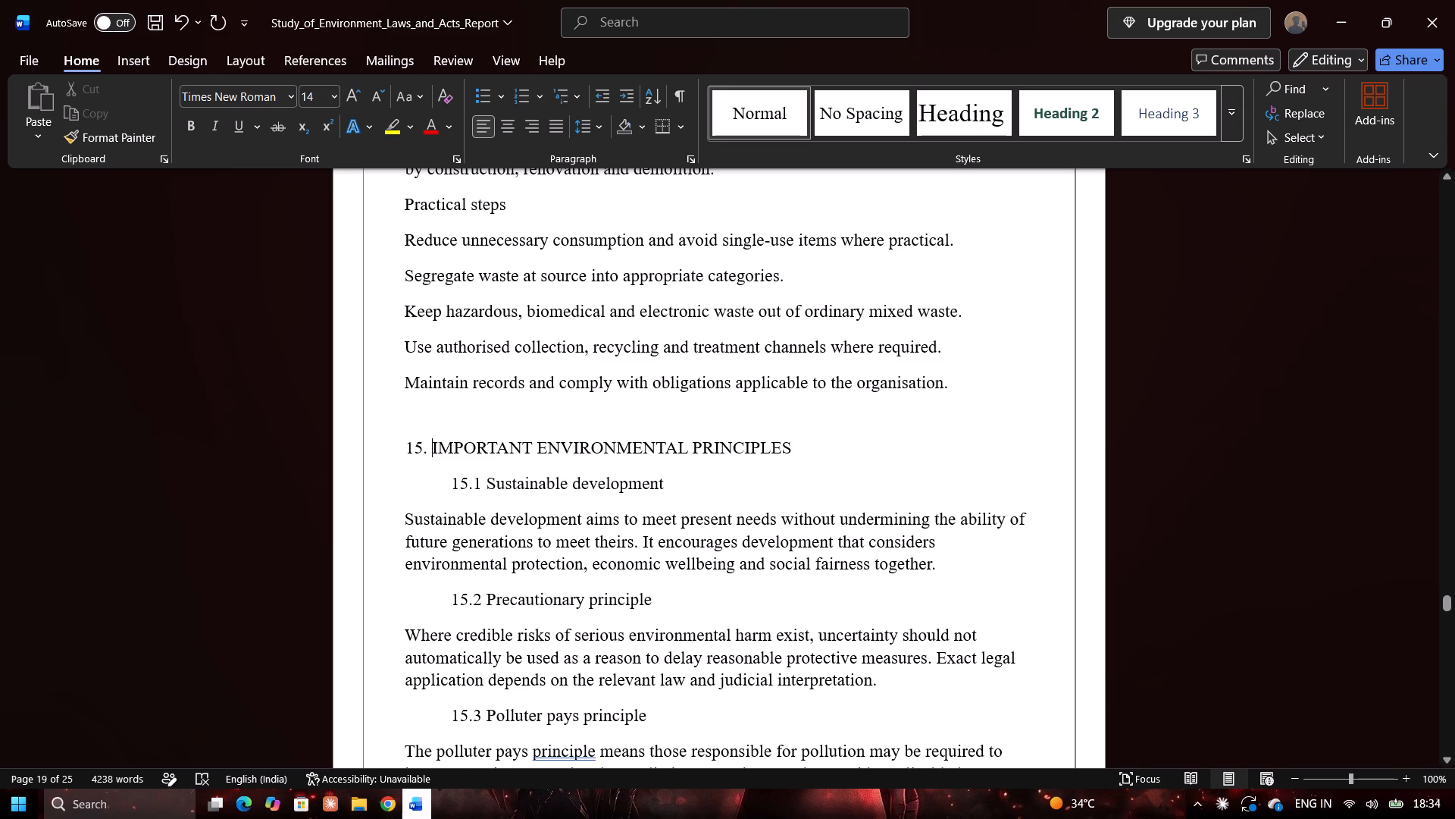
click(411, 450)
click(517, 432)
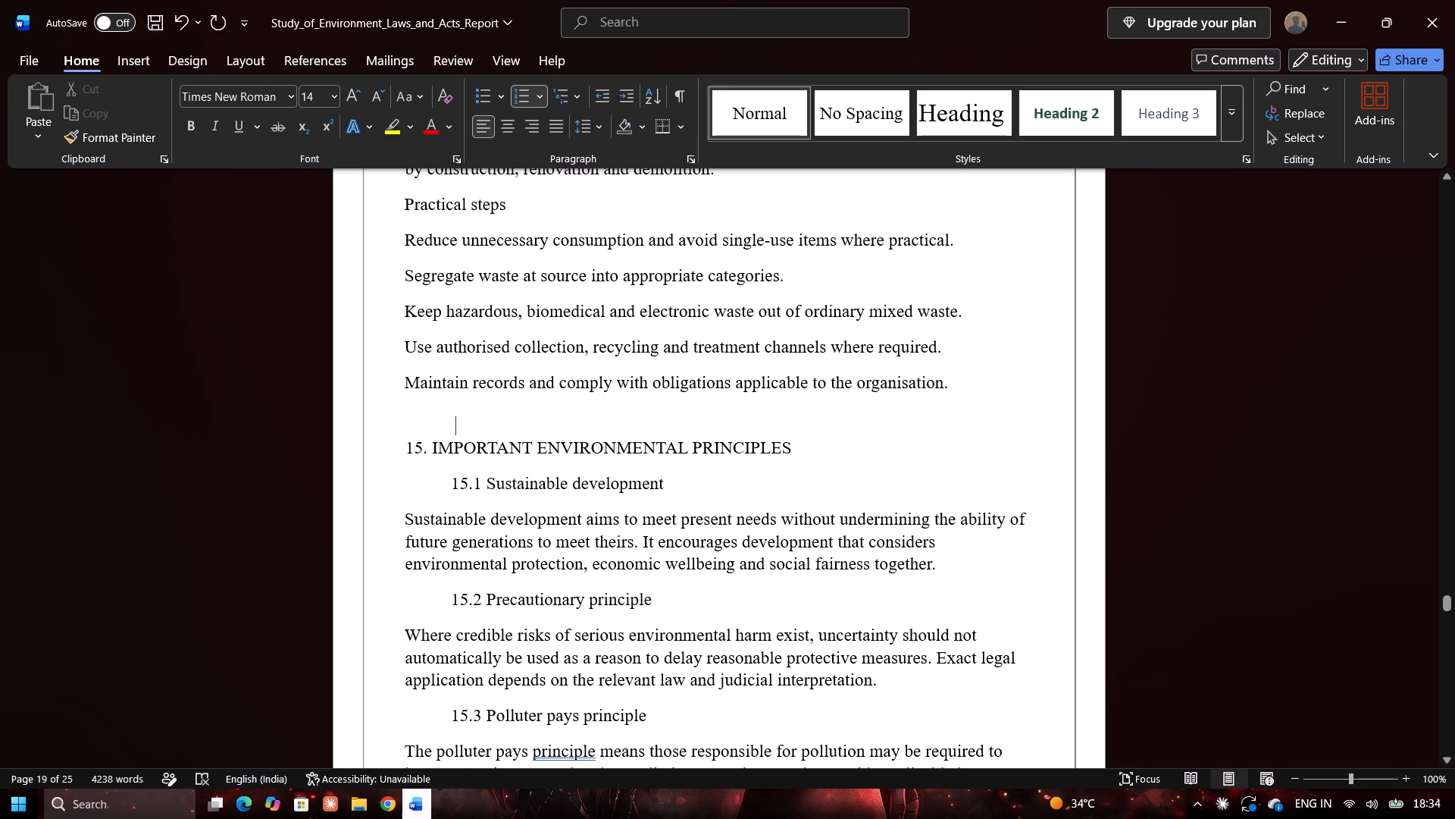
click(405, 444)
click(408, 450)
click(483, 459)
key(Left)
key(Left)
key(Left)
key(Left)
key(Left)
key(Left)
key(Left)
key(Left)
key(Left)
key(BackSpace)
key(BackSpace)
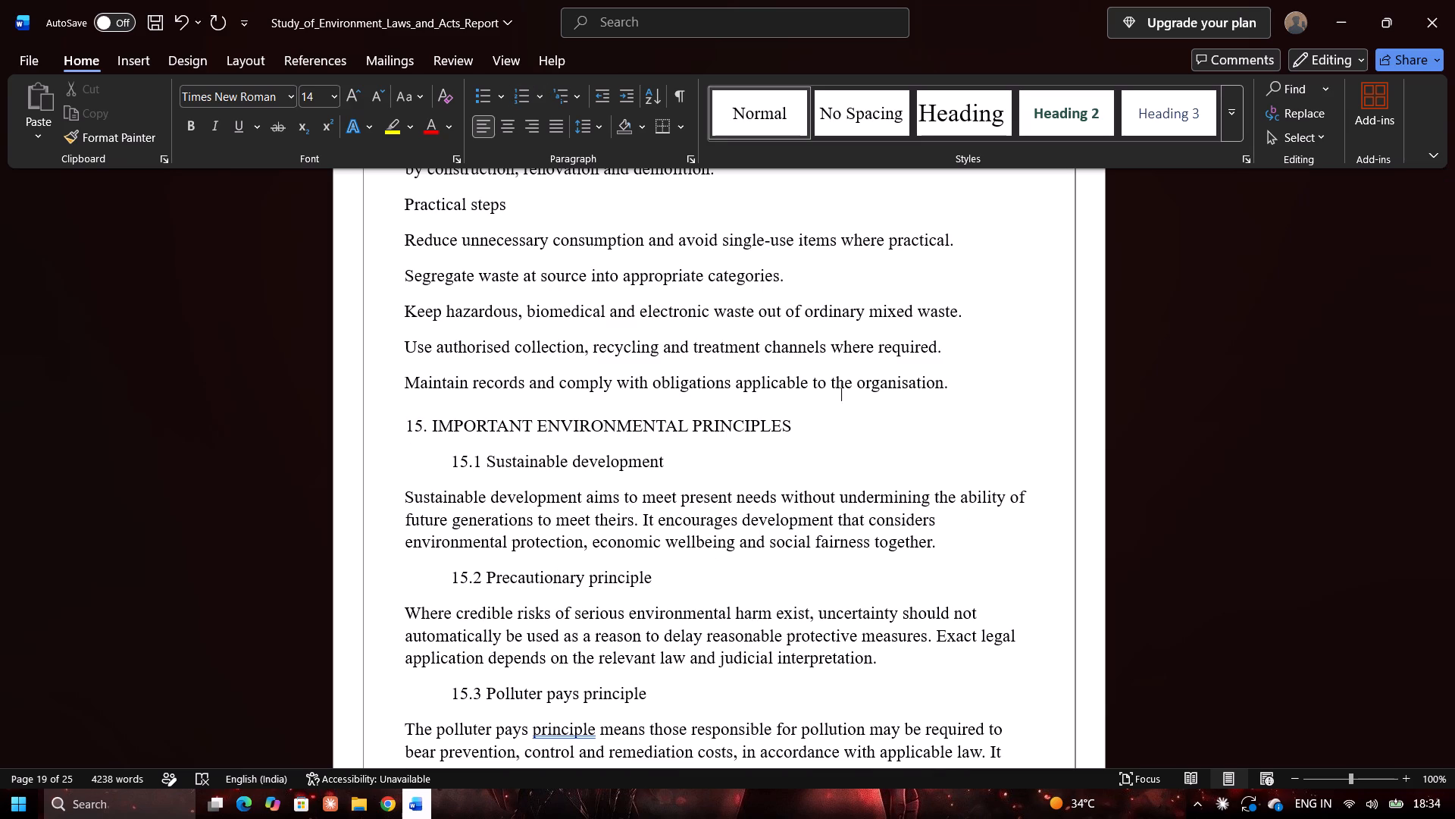
Examine the remaining pages from section 15 through the case studies, computer engineers' role, challenges and conclusion to the glossary.
scroll(483, 459, down, 20)
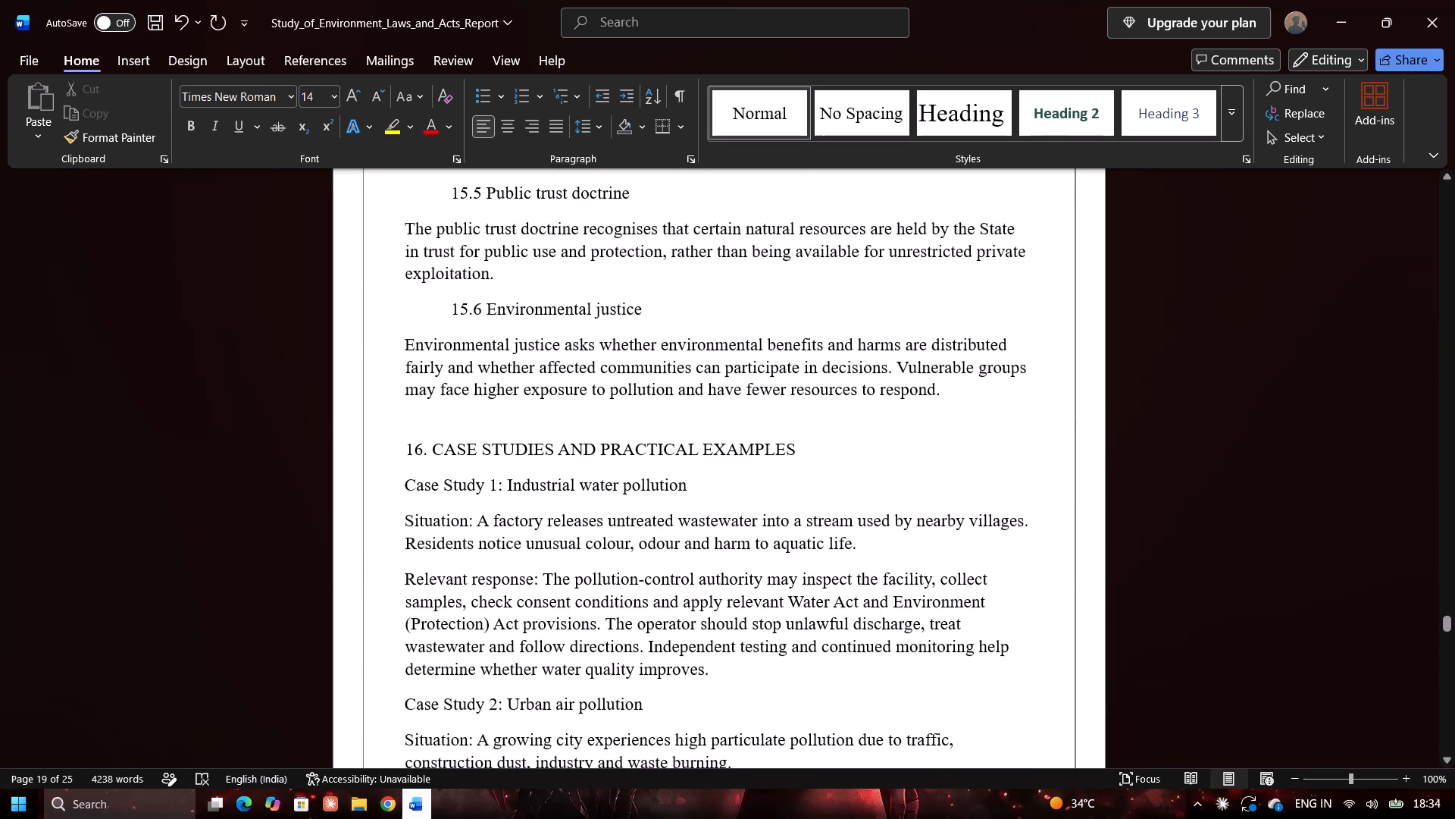
scroll(599, 506, down, 5)
scroll(599, 506, up, 1)
scroll(599, 506, down, 1)
scroll(599, 506, up, 1)
scroll(599, 506, down, 1)
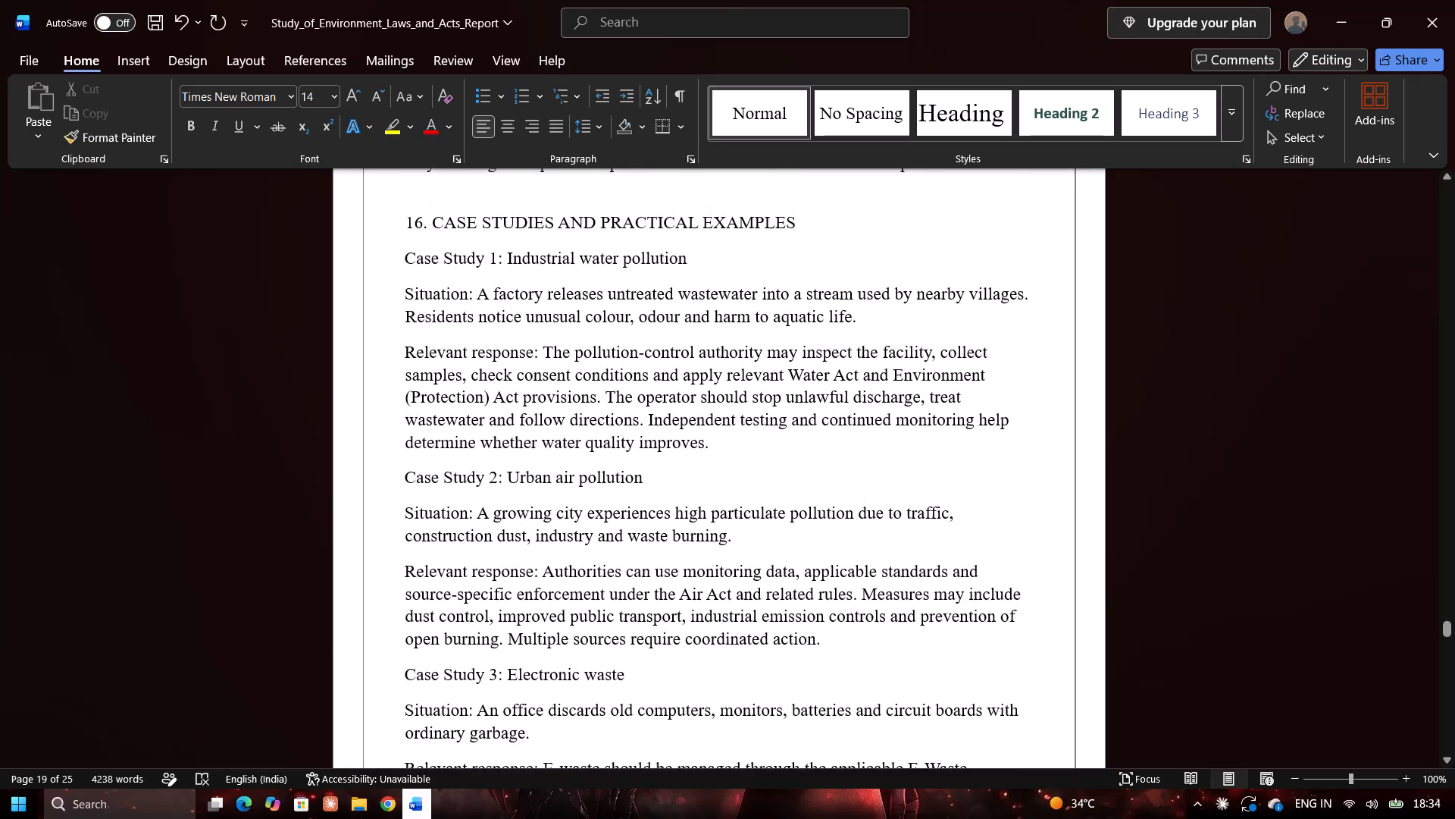
scroll(599, 506, down, 16)
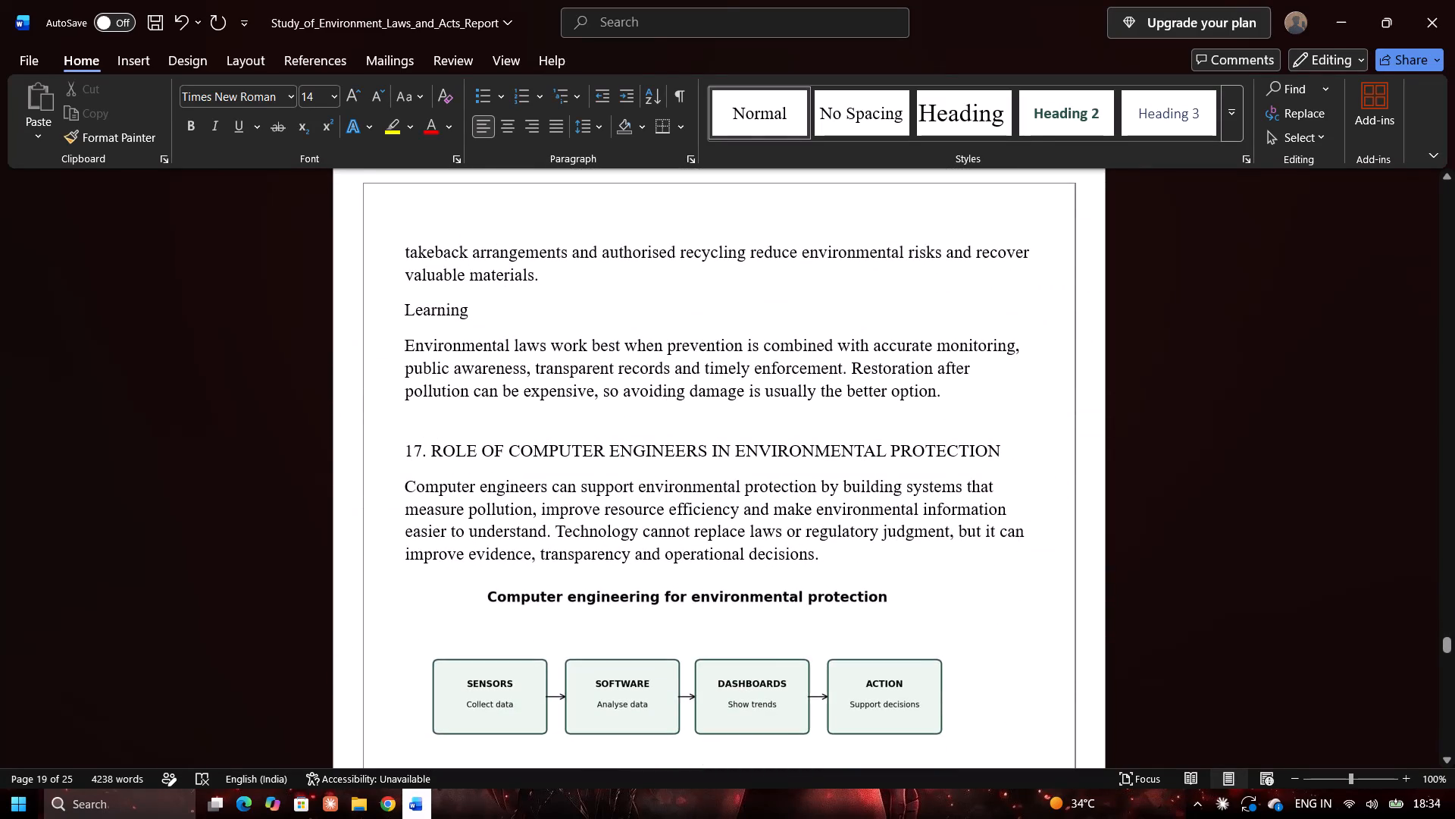
scroll(599, 506, down, 4)
scroll(599, 506, up, 1)
scroll(599, 506, down, 1)
scroll(599, 506, up, 1)
scroll(599, 506, down, 4)
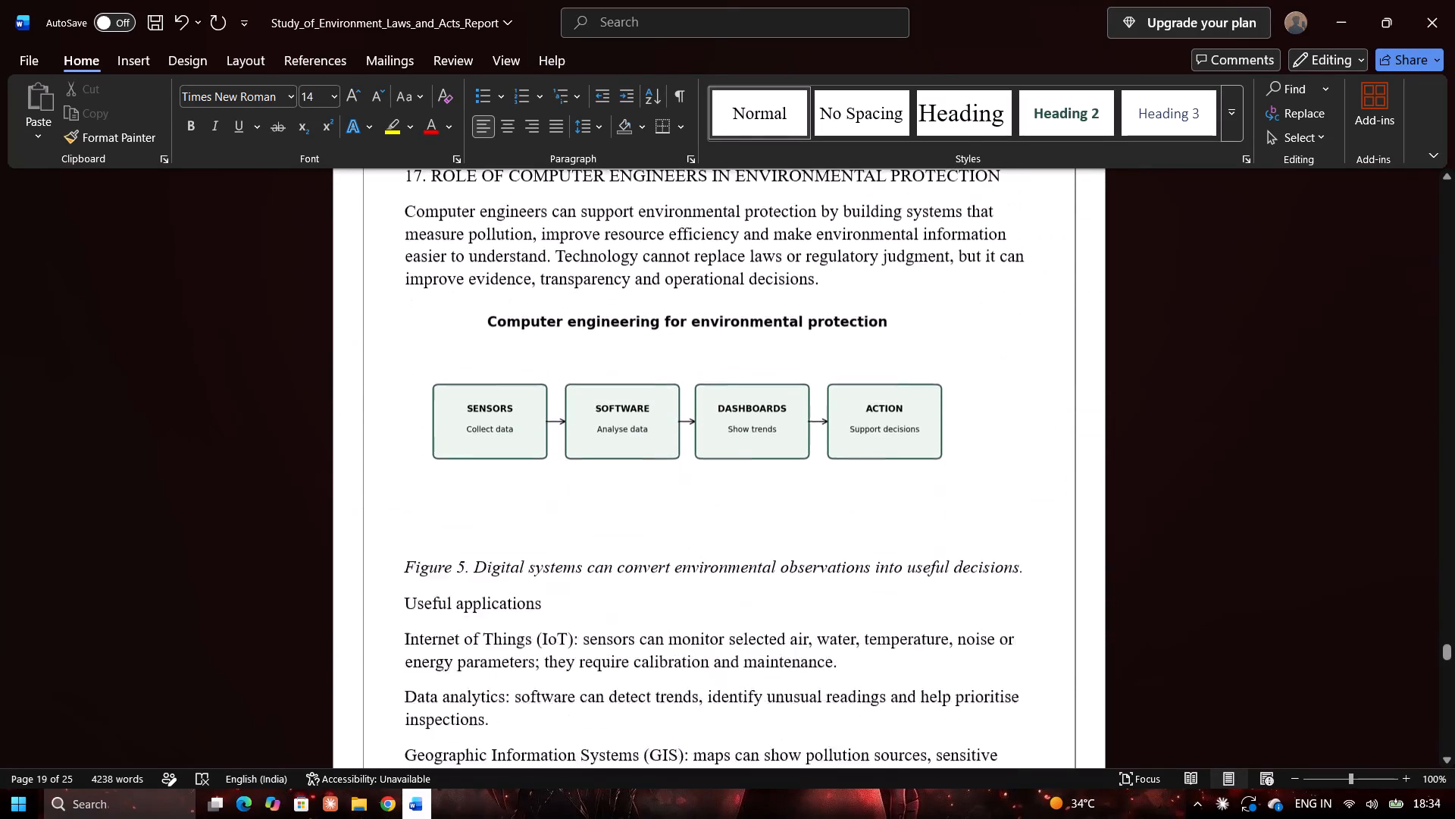
scroll(599, 506, down, 17)
scroll(599, 506, up, 1)
scroll(599, 506, down, 1)
scroll(599, 506, up, 1)
scroll(599, 506, down, 1)
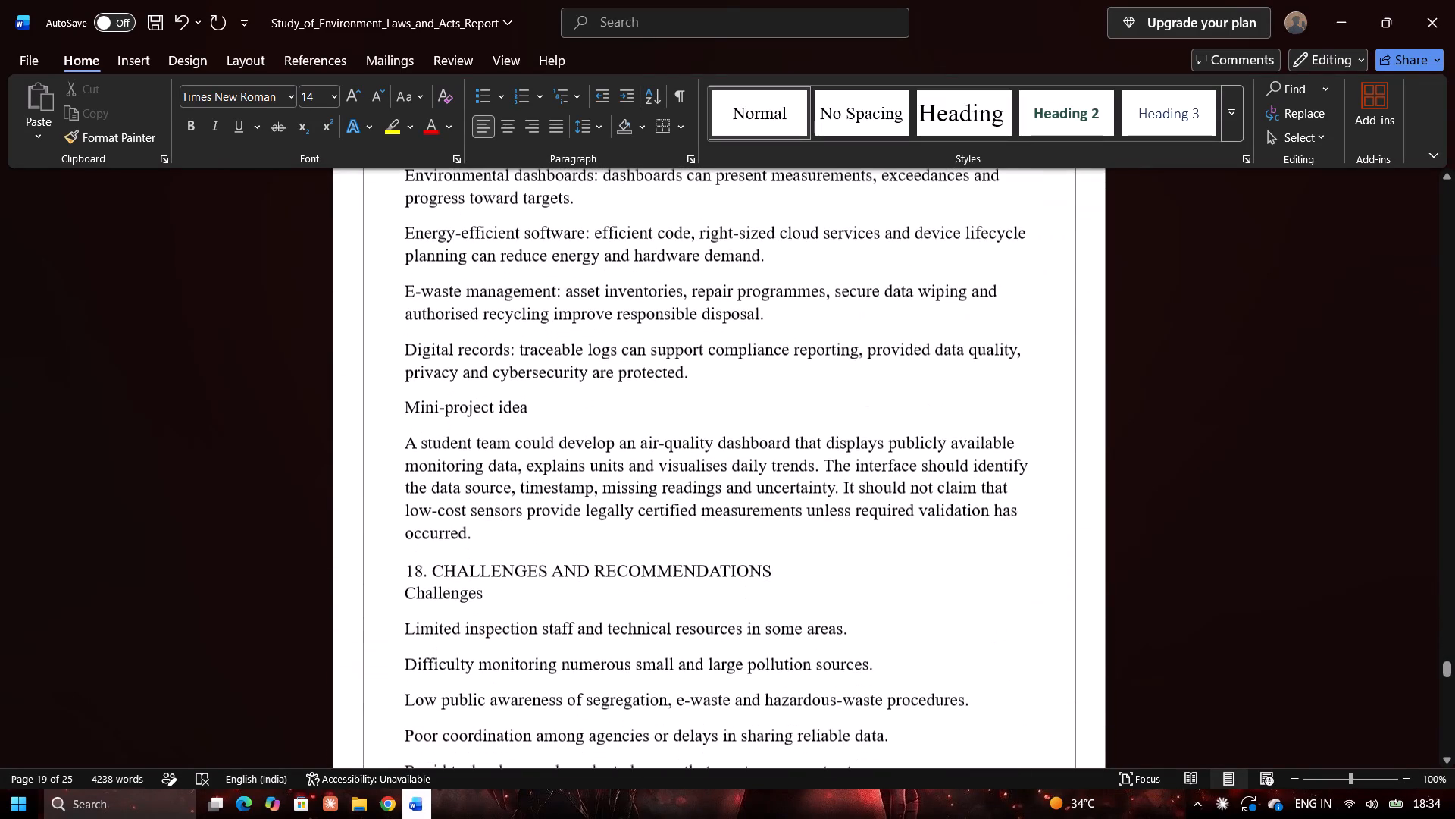
scroll(599, 506, down, 14)
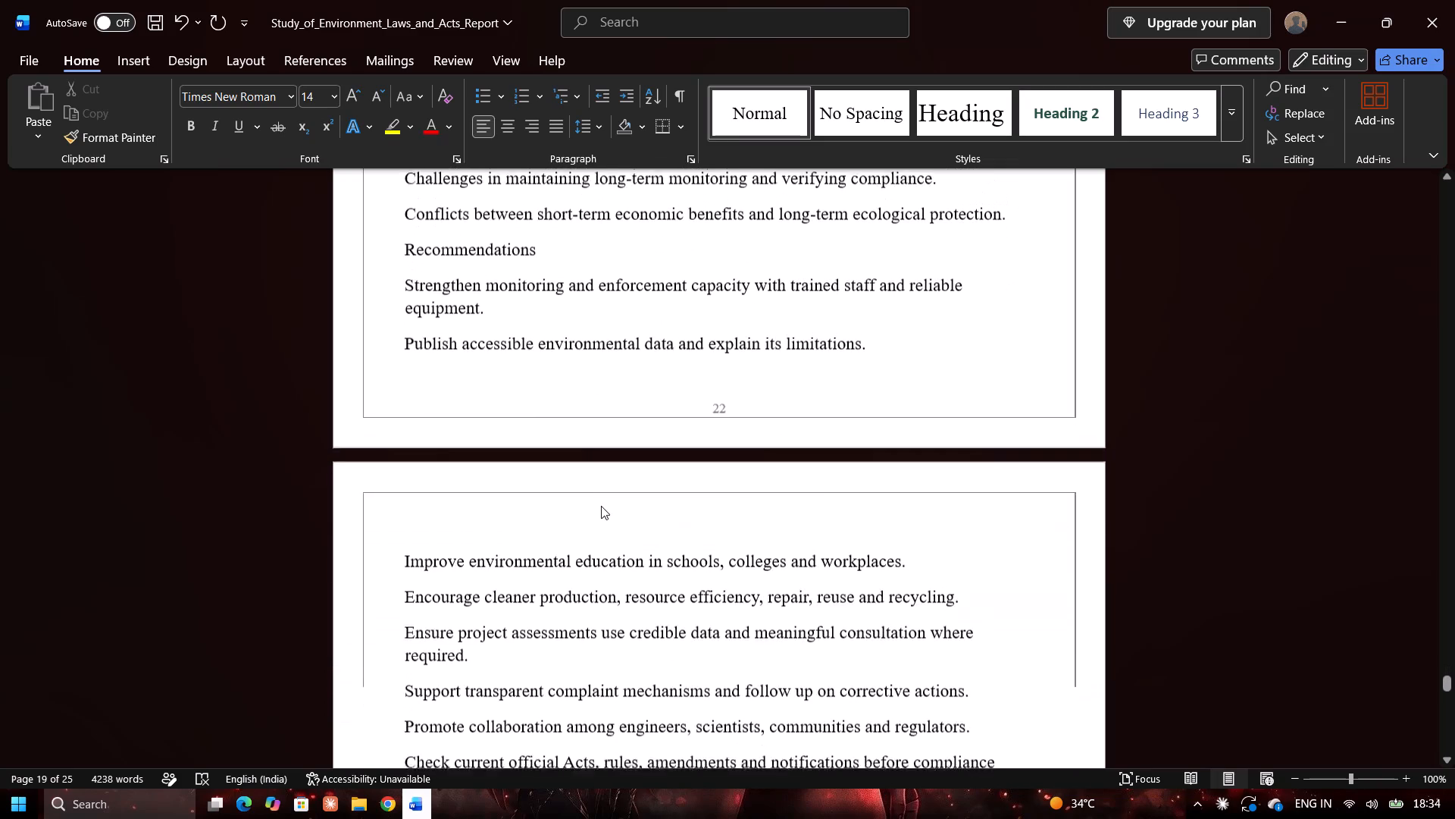
scroll(601, 506, down, 6)
scroll(601, 506, up, 1)
scroll(601, 506, down, 1)
scroll(601, 506, up, 1)
scroll(601, 506, down, 10)
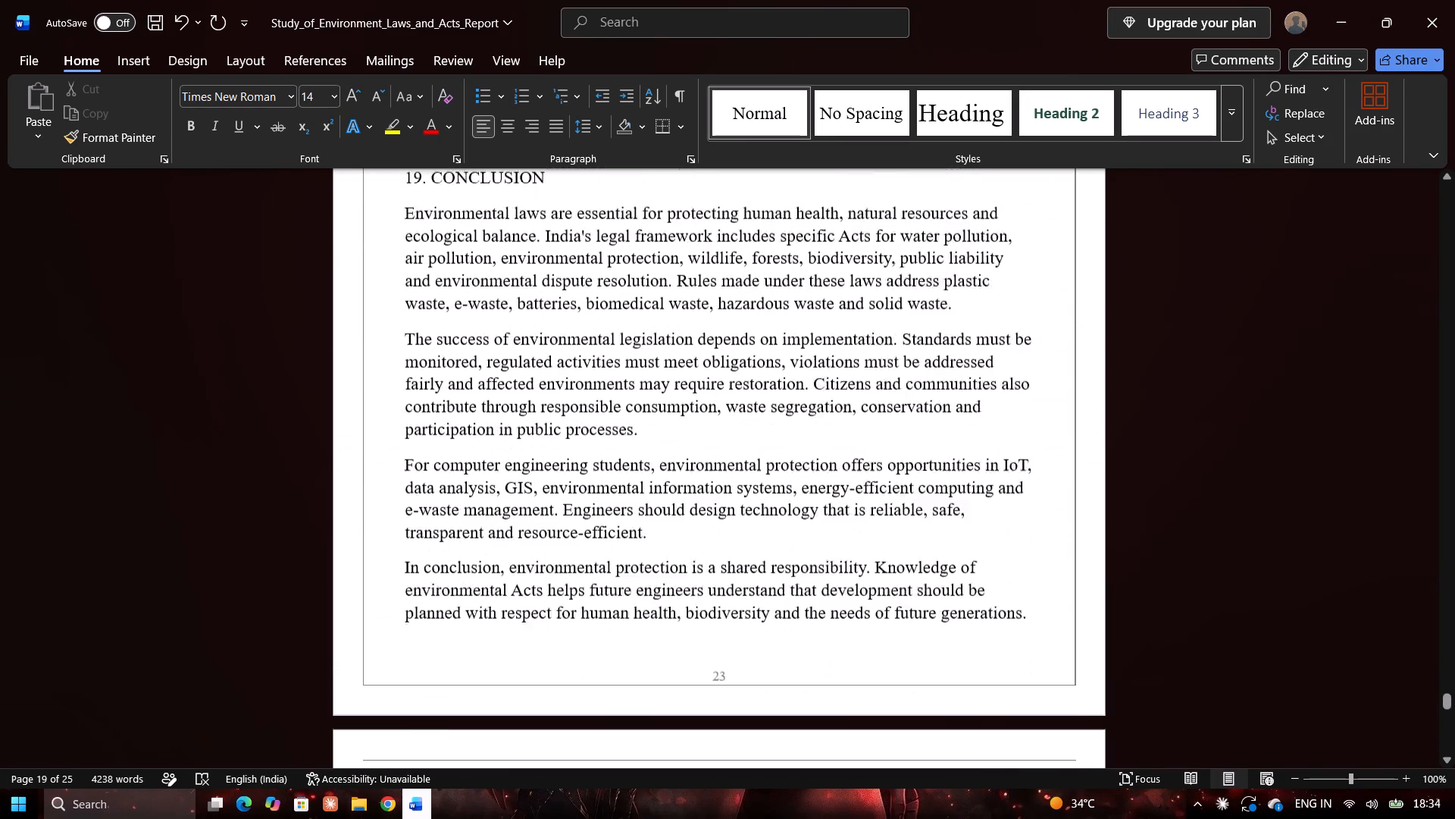
scroll(603, 506, down, 11)
scroll(603, 506, up, 1)
scroll(603, 506, down, 1)
scroll(603, 506, up, 1)
scroll(603, 506, down, 9)
scroll(603, 506, up, 5)
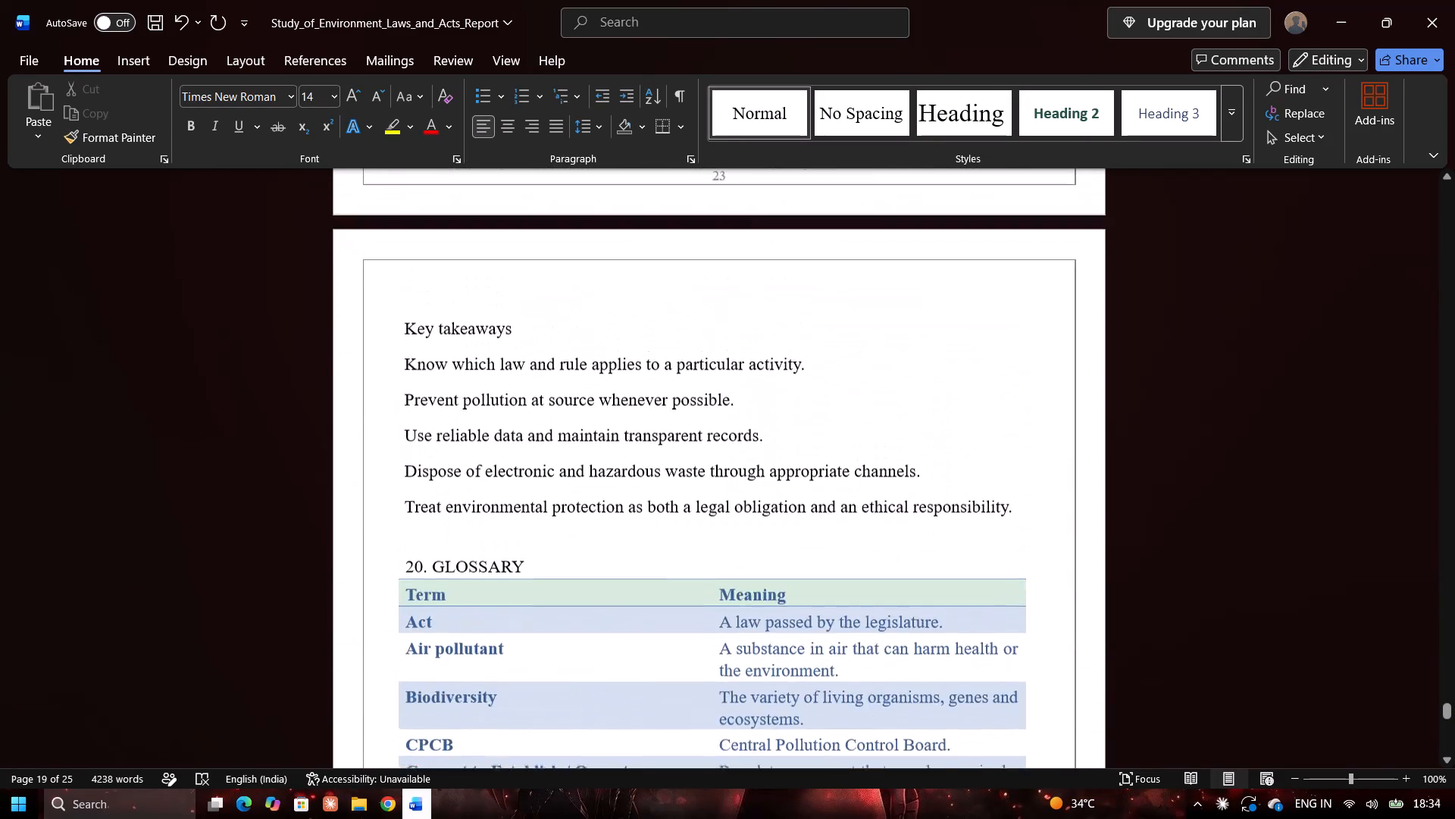
scroll(603, 506, up, 4)
scroll(603, 506, down, 1)
scroll(603, 506, up, 12)
scroll(603, 504, down, 4)
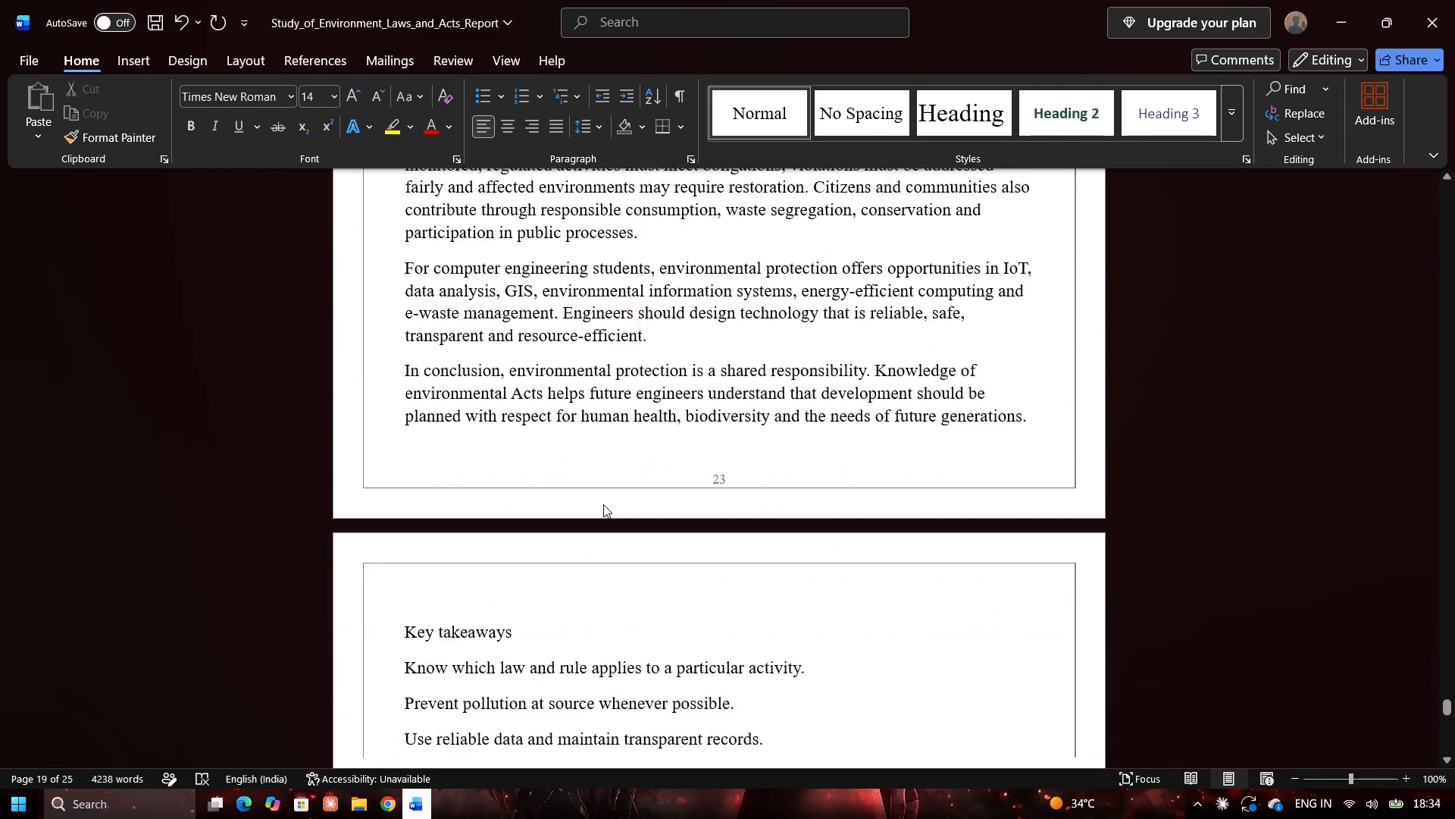
Delete the 20. GLOSSARY heading together with its whole table of terms and meanings.
scroll(603, 504, down, 8)
scroll(603, 504, up, 1)
scroll(603, 504, down, 7)
click(488, 407)
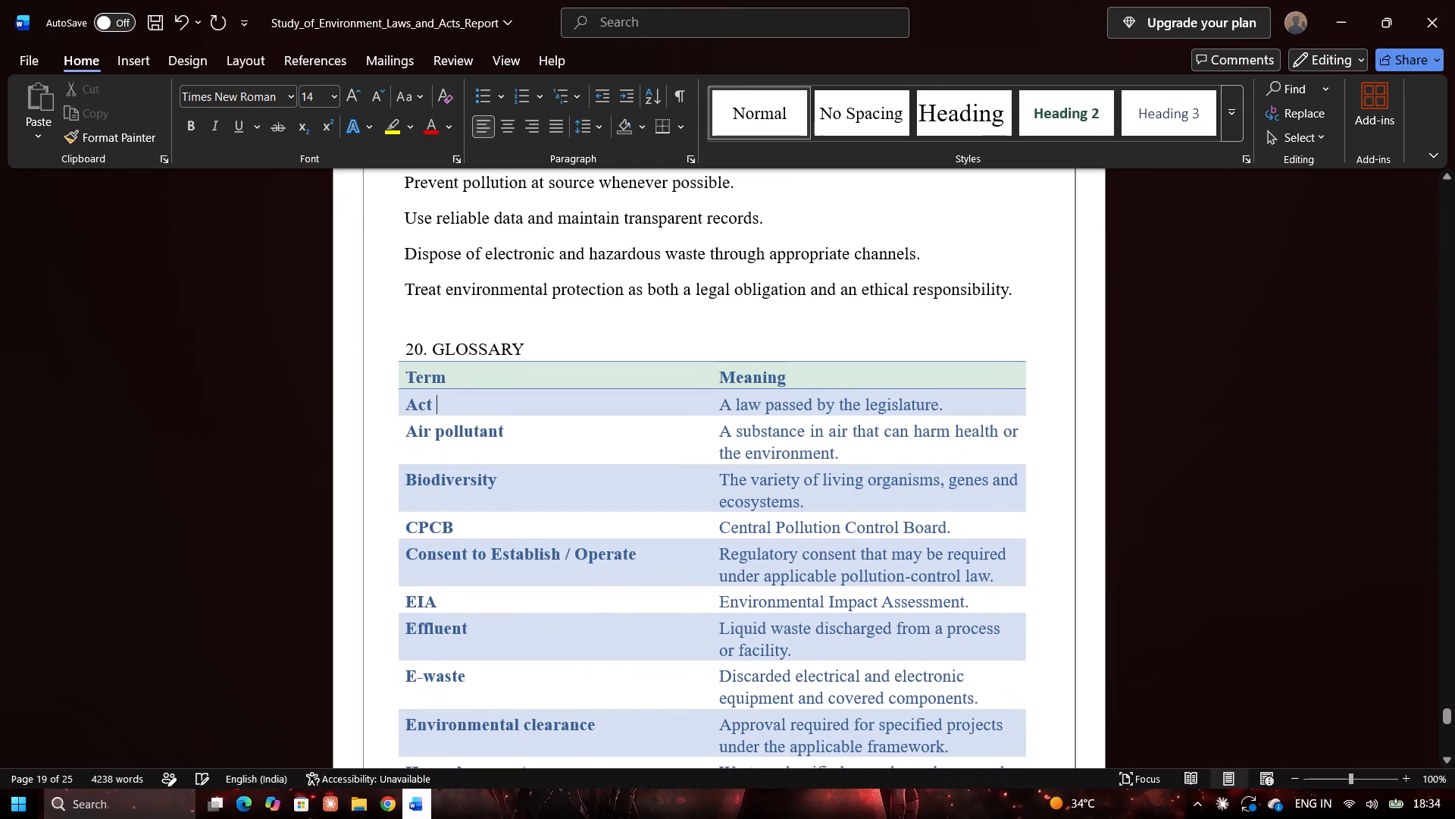
drag(434, 344, 869, 818)
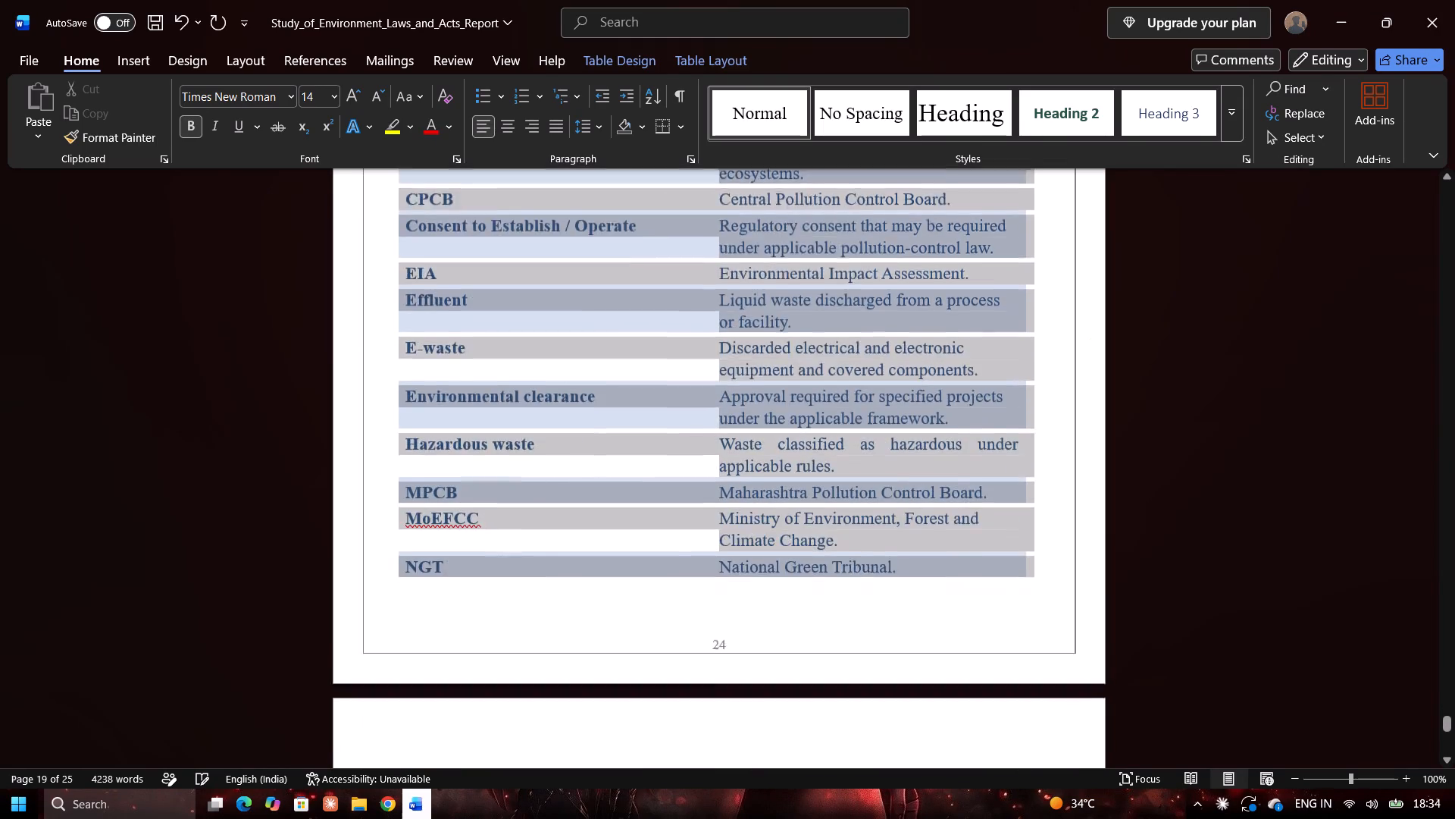
drag(869, 818, 948, 652)
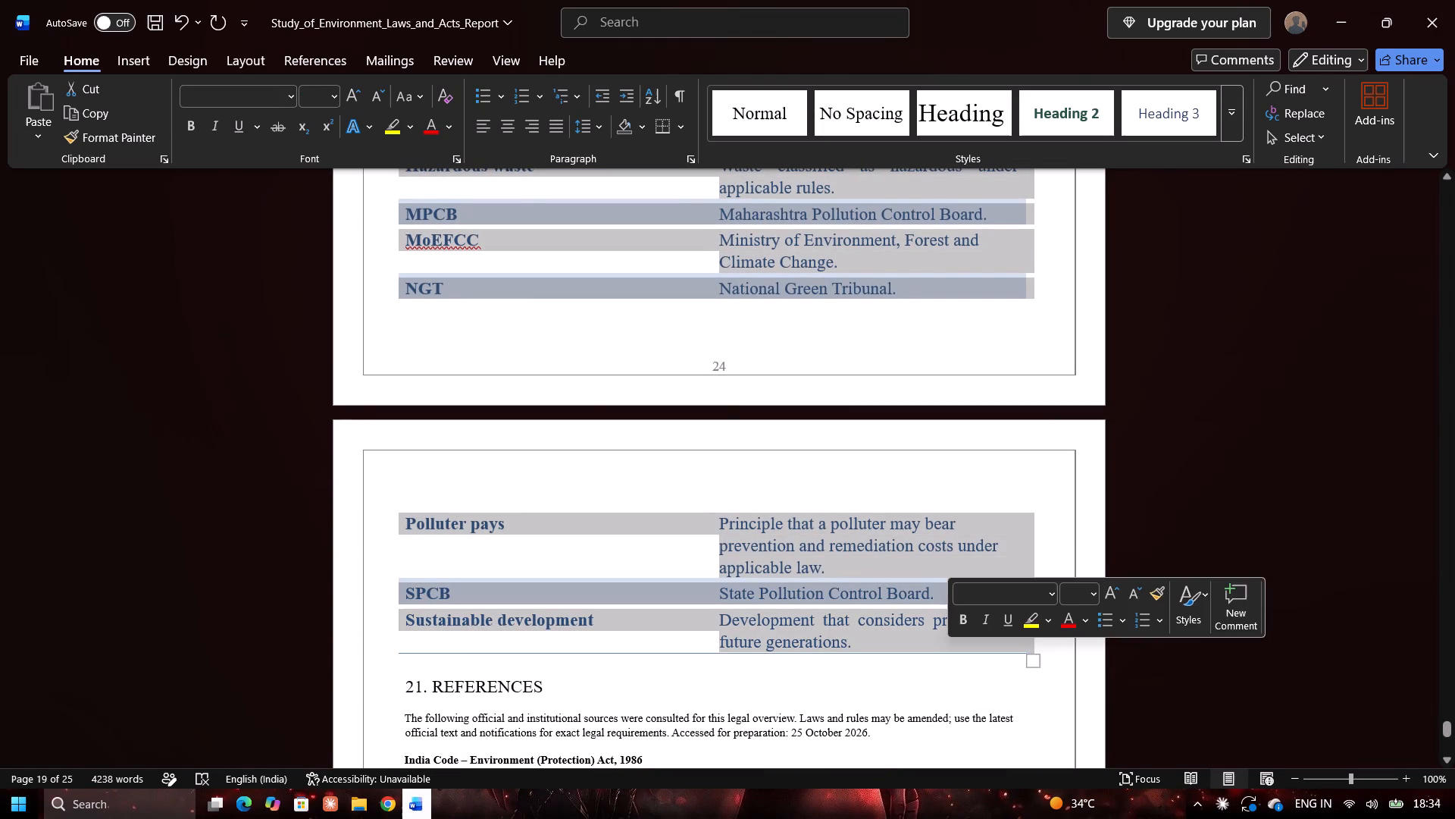
key(Delete)
Clear the empty space between the last Key takeaways line and the REFERENCES heading.
scroll(948, 652, up, 4)
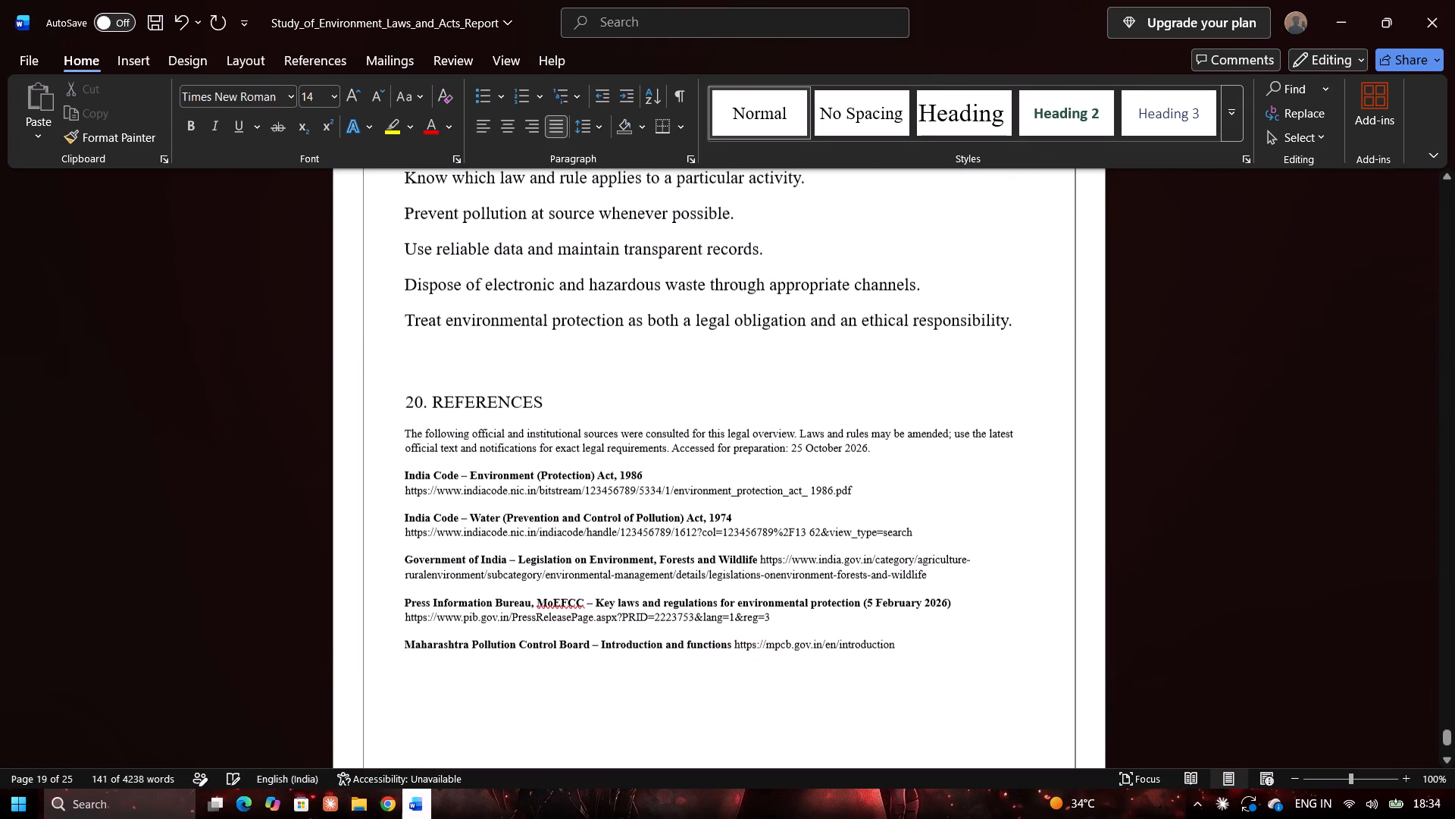
scroll(962, 626, up, 3)
scroll(962, 626, down, 1)
scroll(962, 626, up, 2)
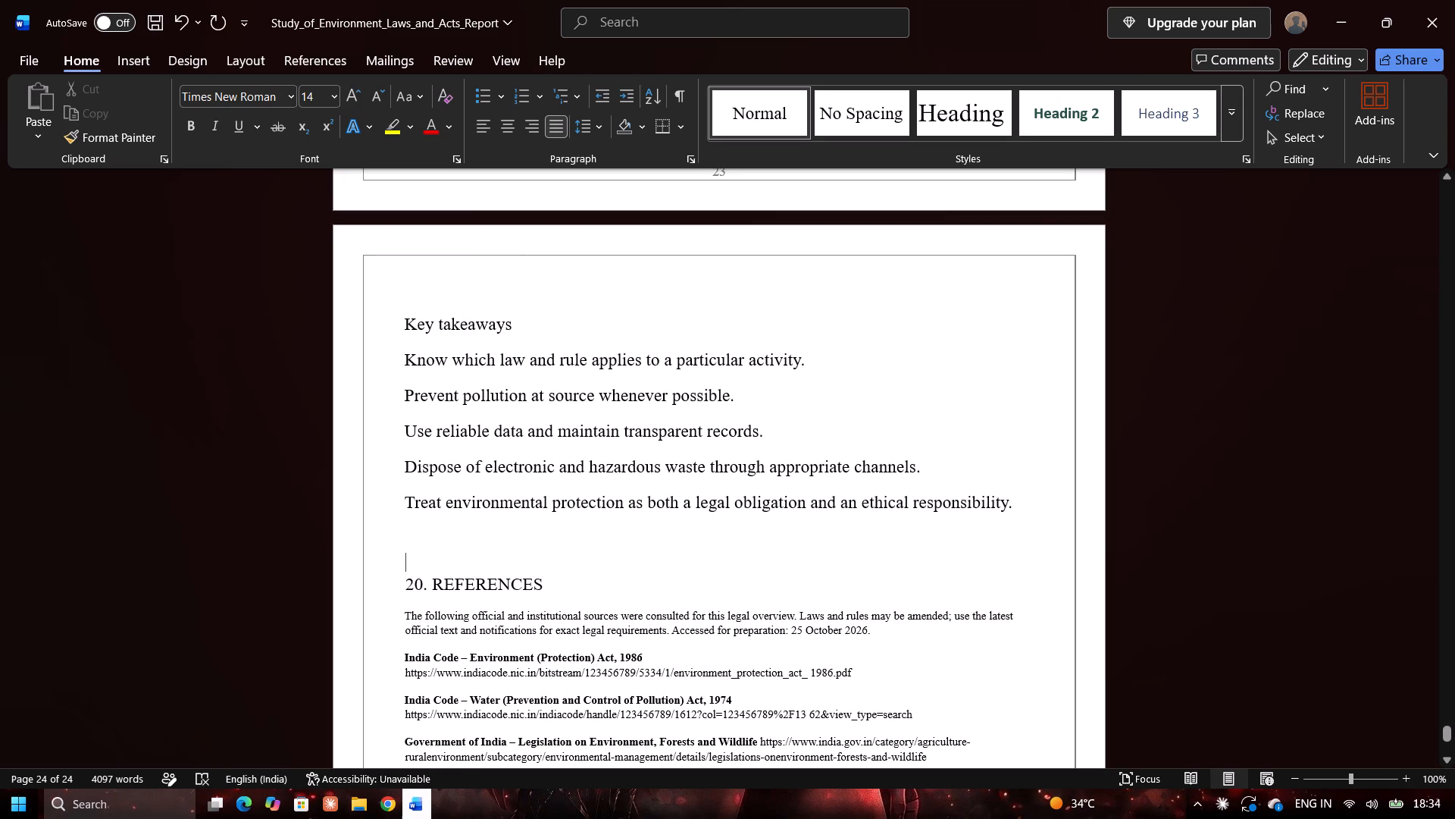
key(BackSpace)
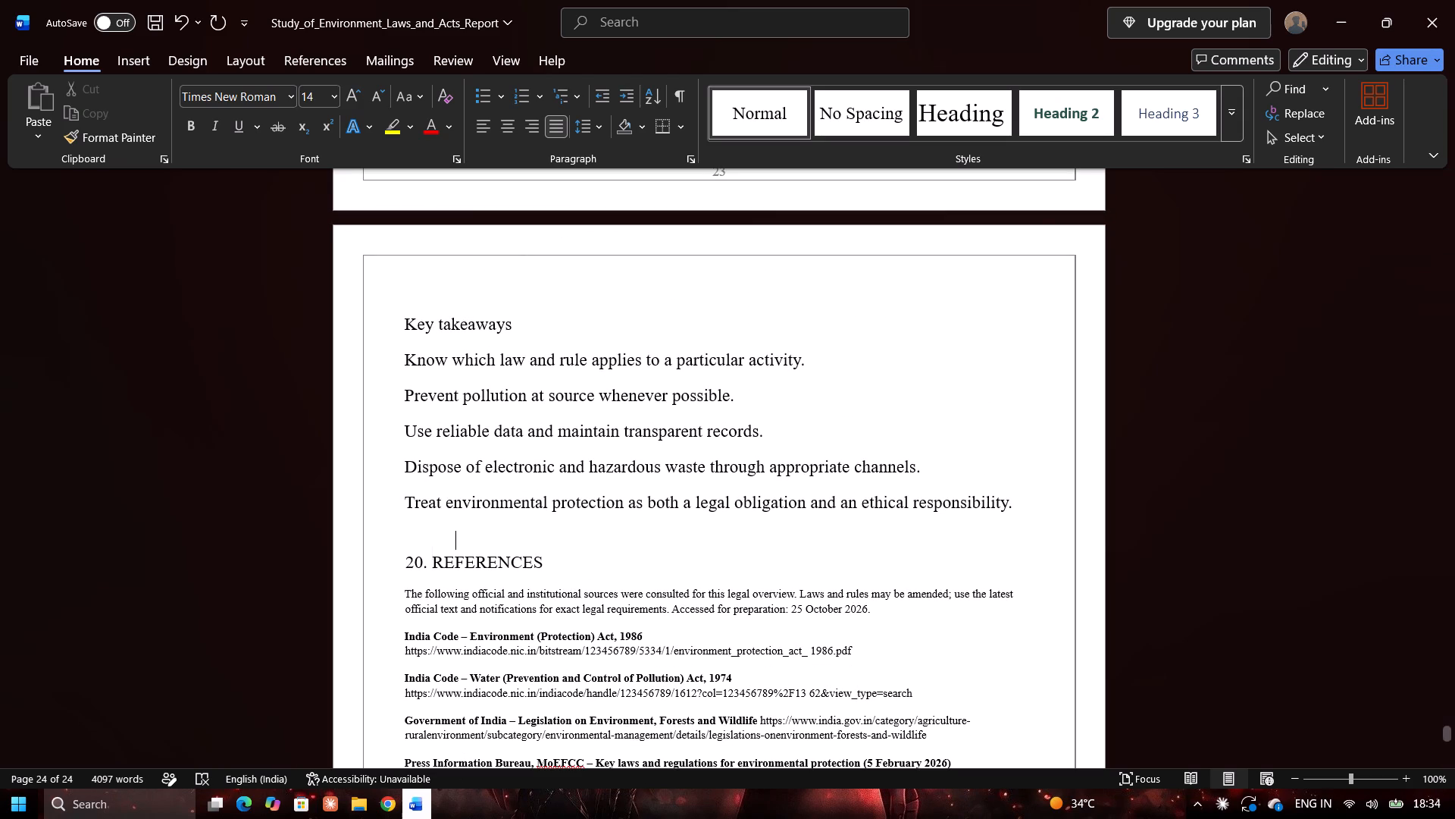
key(BackSpace)
key(BackSpace)
key(BackSpace)
key(BackSpace)
key(BackSpace)
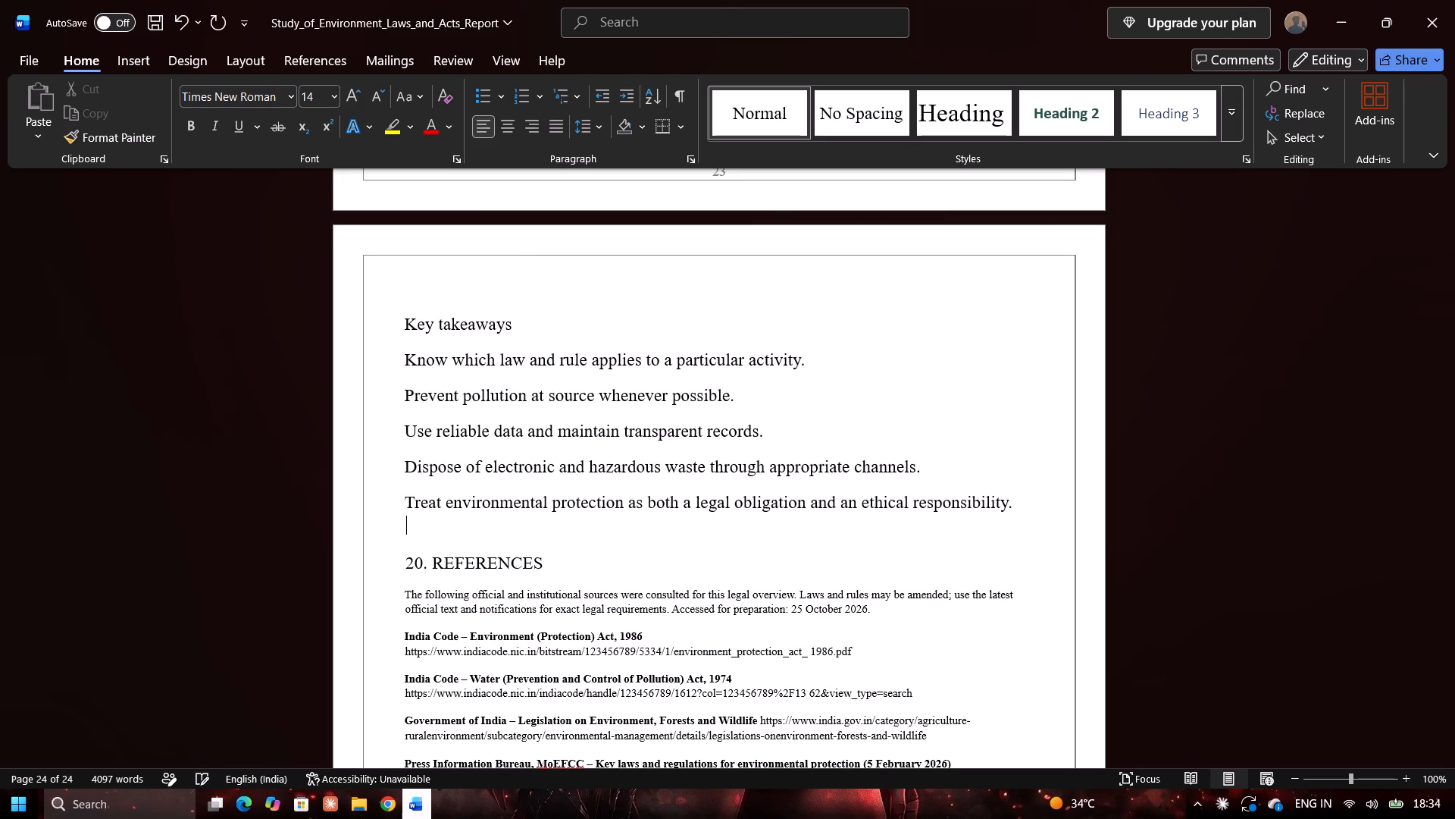
key(BackSpace)
Examine the report backwards from the REFERENCES section through the numbered sections to its opening pages.
scroll(962, 626, down, 7)
scroll(962, 626, up, 5)
scroll(962, 626, down, 1)
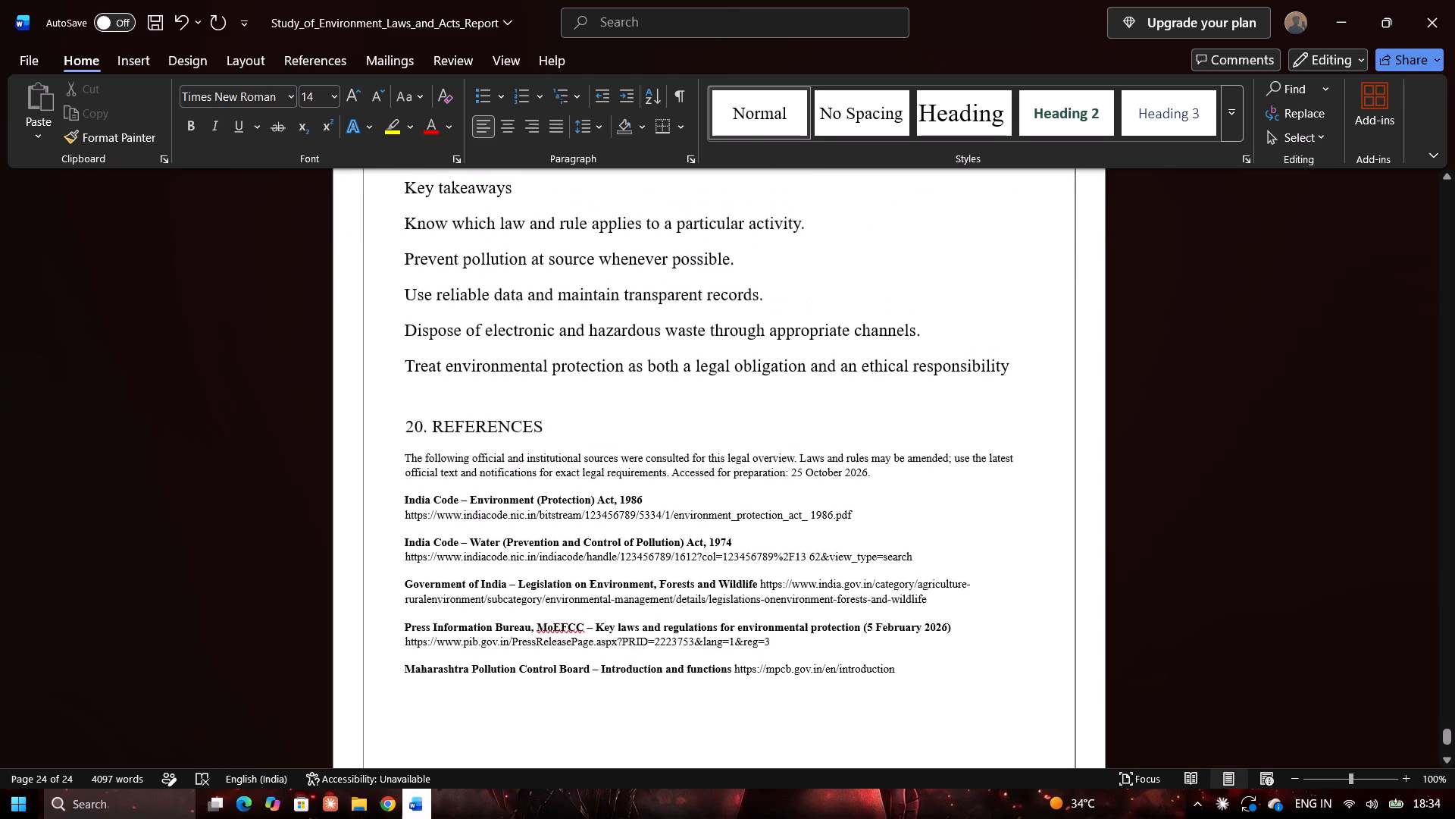
scroll(962, 626, up, 20)
scroll(962, 626, up, 16)
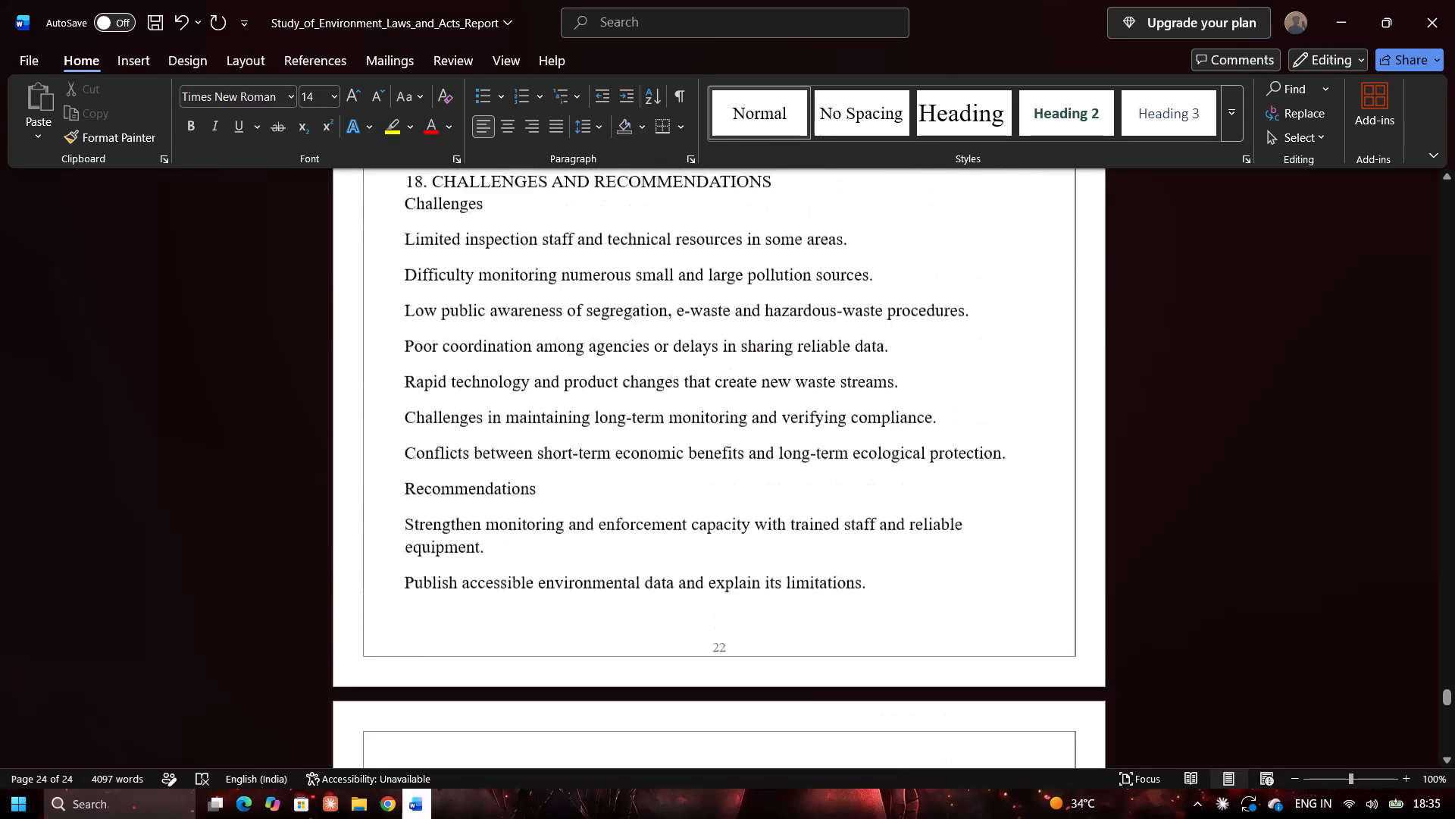
scroll(962, 626, up, 7)
scroll(962, 626, down, 1)
scroll(962, 626, up, 19)
scroll(962, 626, up, 2)
scroll(962, 626, down, 1)
scroll(962, 626, up, 2)
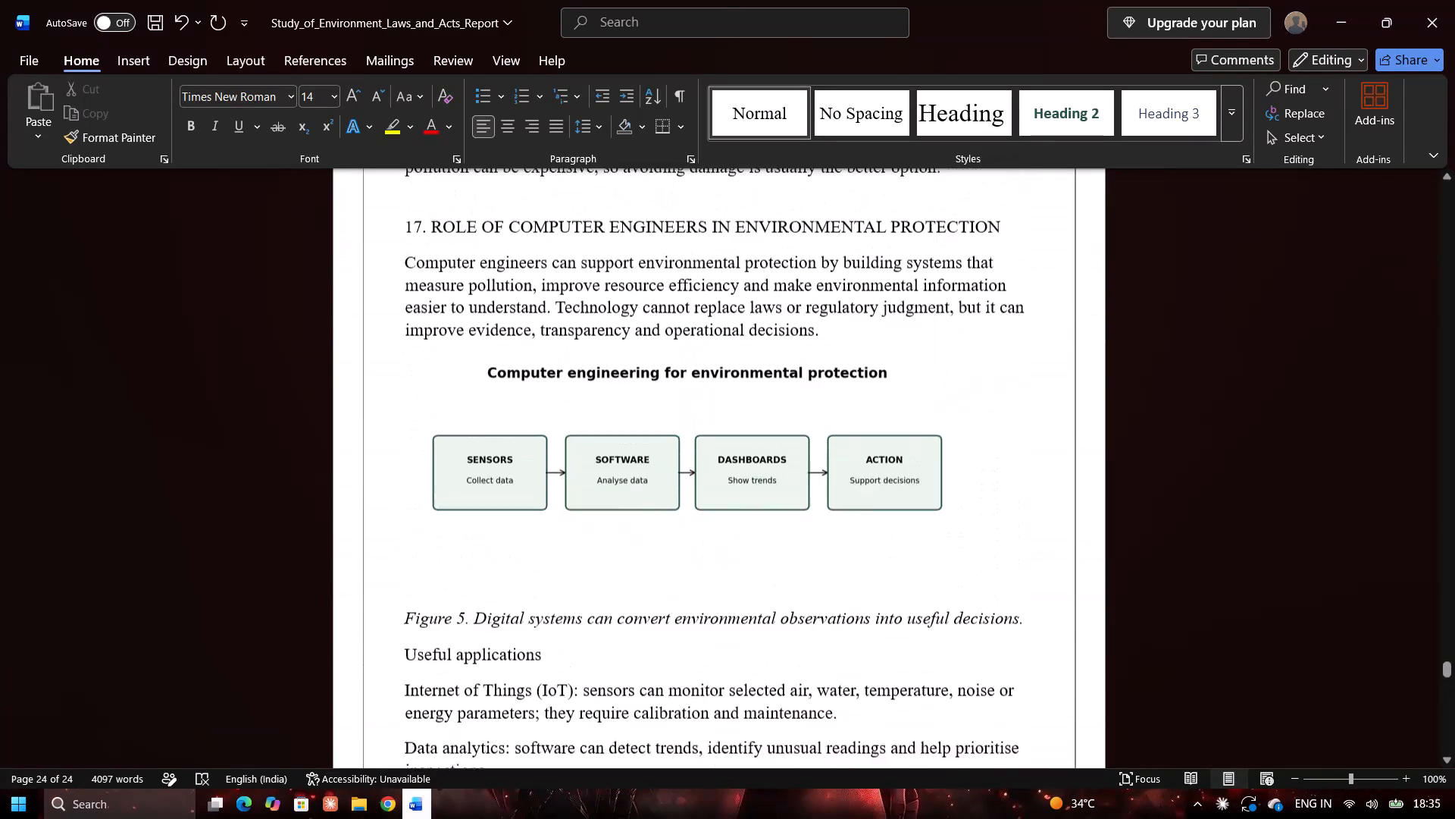
scroll(962, 626, up, 20)
scroll(962, 626, down, 1)
scroll(962, 626, up, 5)
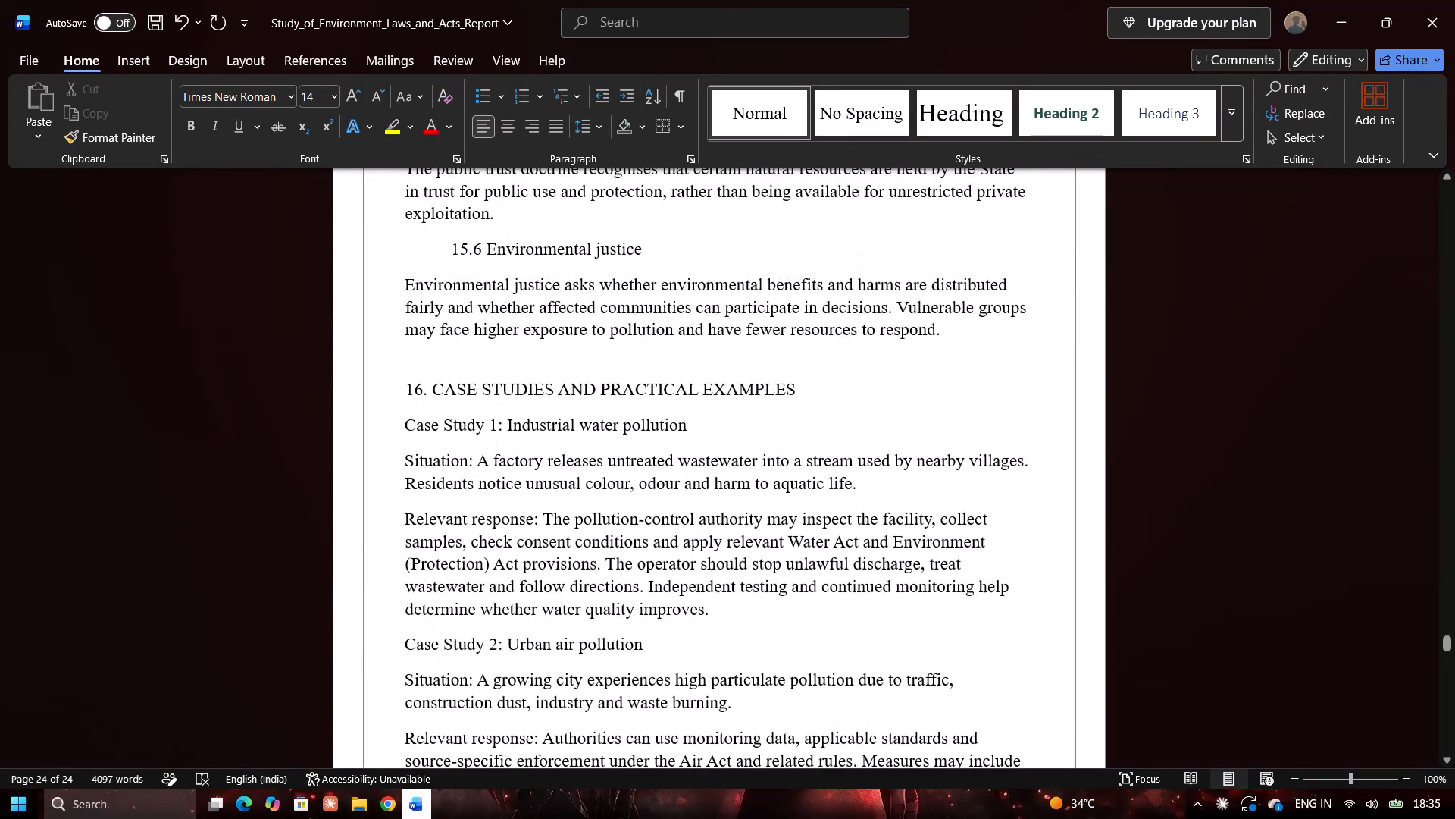
scroll(962, 626, up, 17)
scroll(962, 626, down, 1)
scroll(962, 626, up, 4)
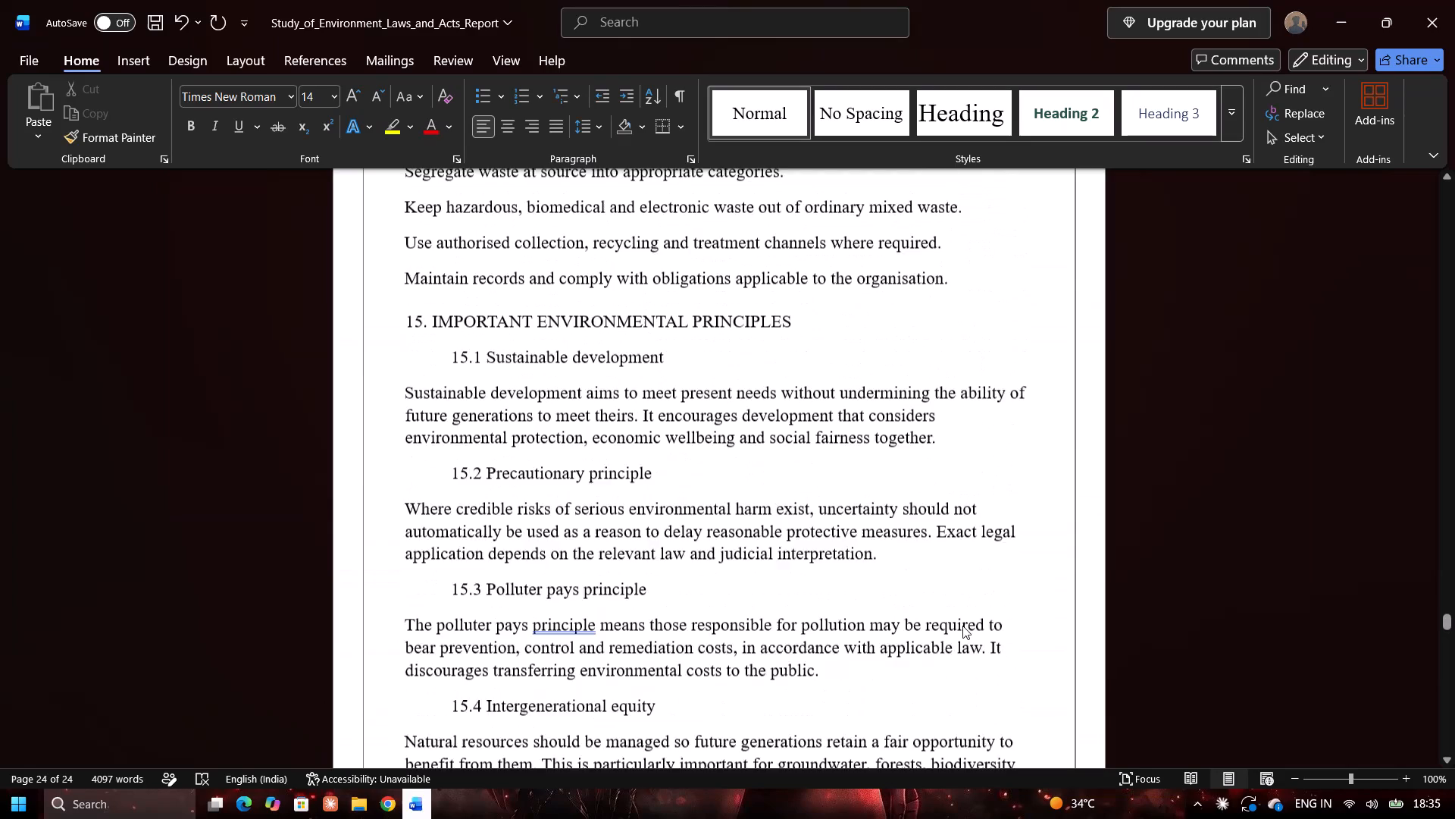
scroll(962, 626, up, 18)
scroll(962, 626, down, 1)
scroll(962, 626, up, 12)
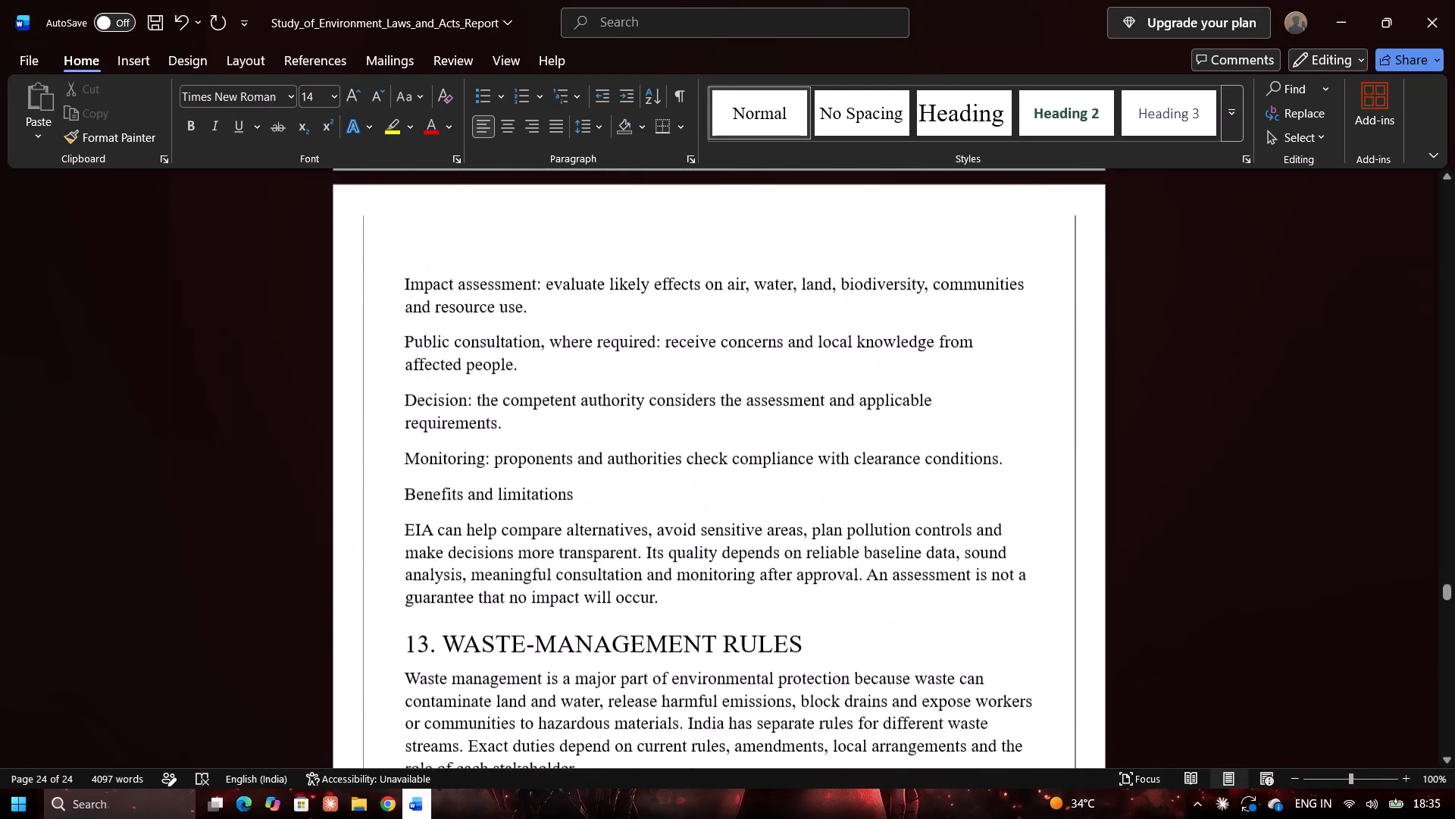
scroll(962, 626, up, 1)
scroll(962, 626, down, 4)
scroll(962, 626, up, 14)
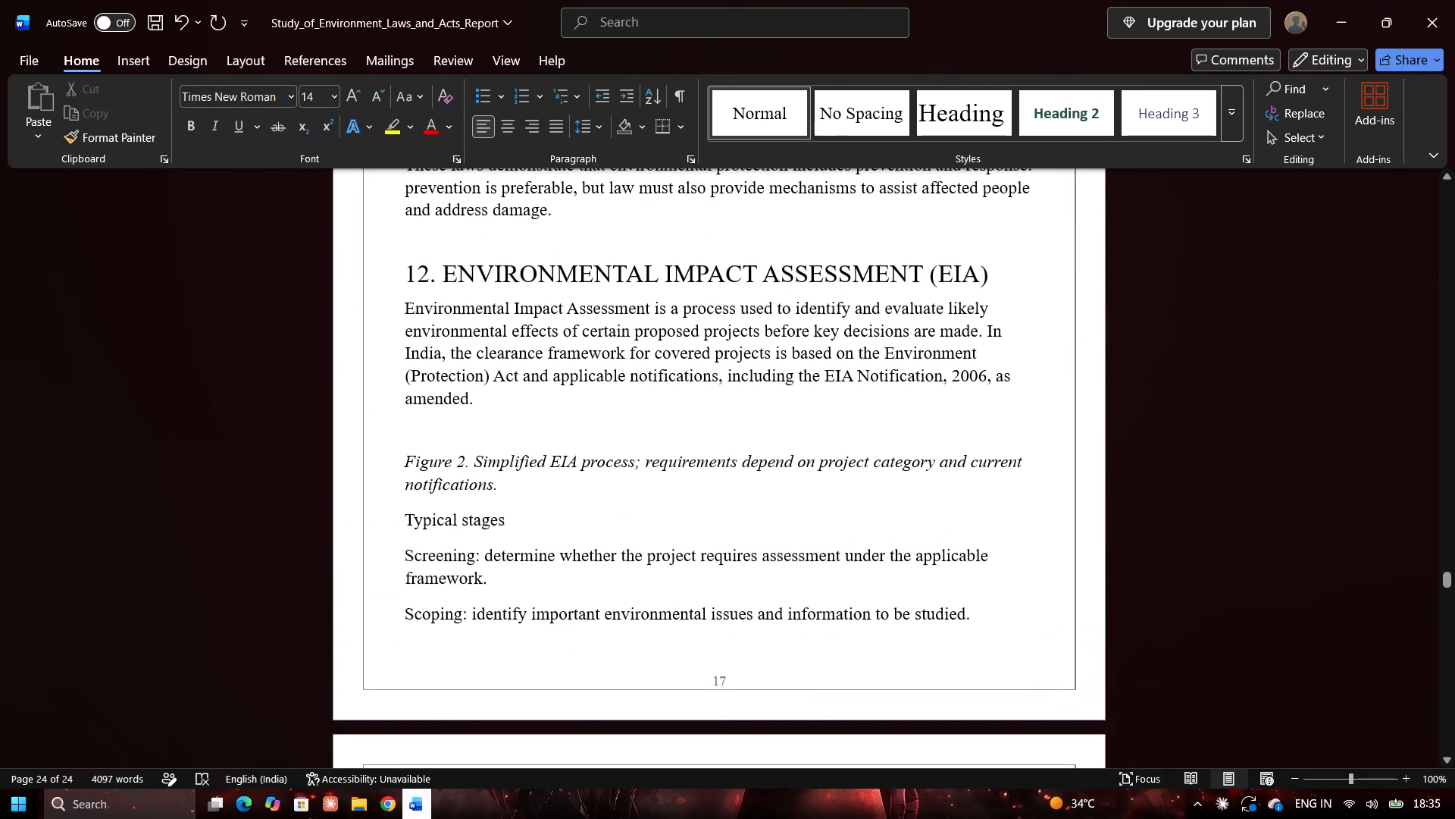
scroll(962, 626, up, 17)
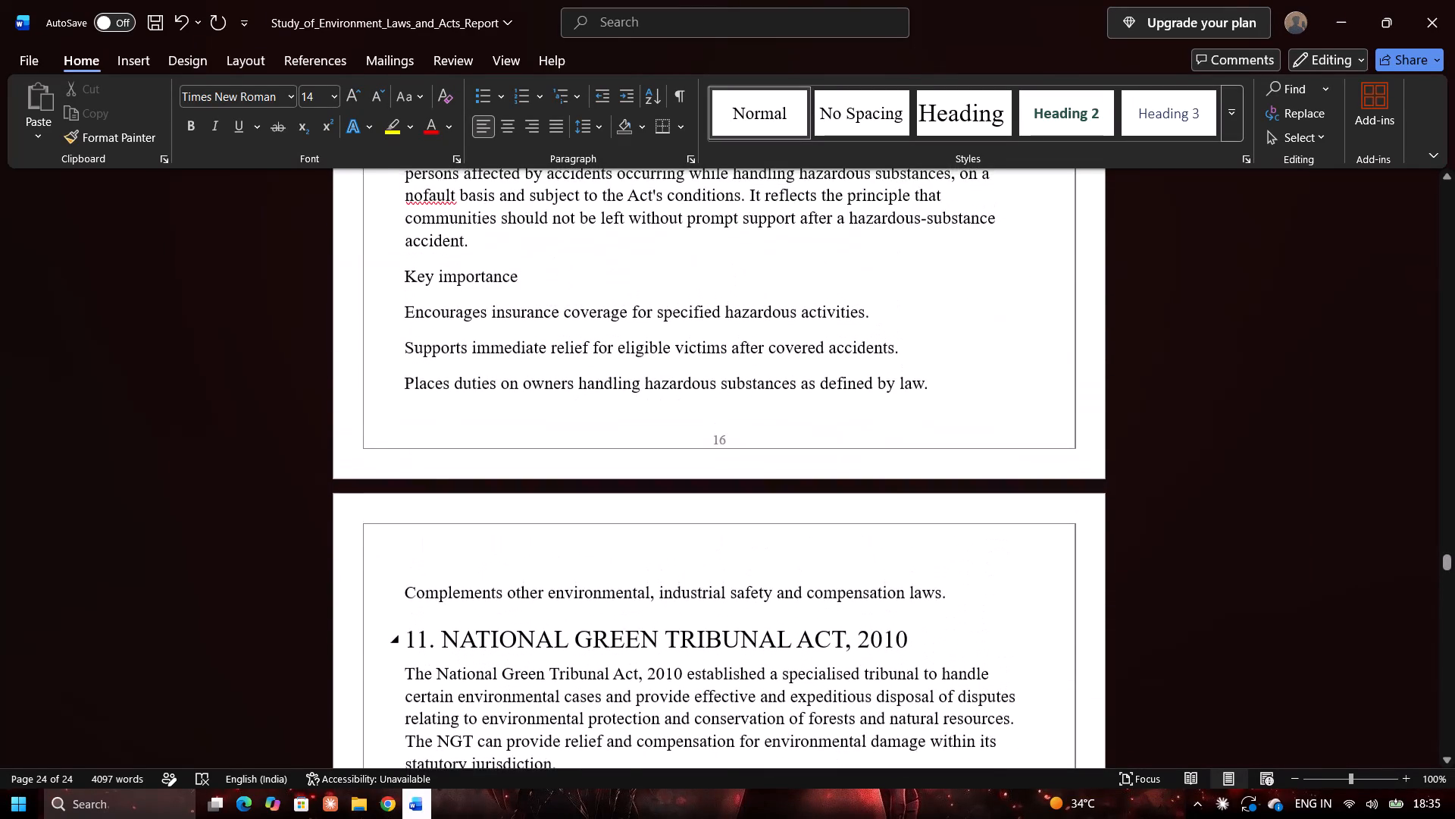
scroll(962, 626, up, 4)
scroll(962, 626, down, 1)
scroll(962, 626, up, 9)
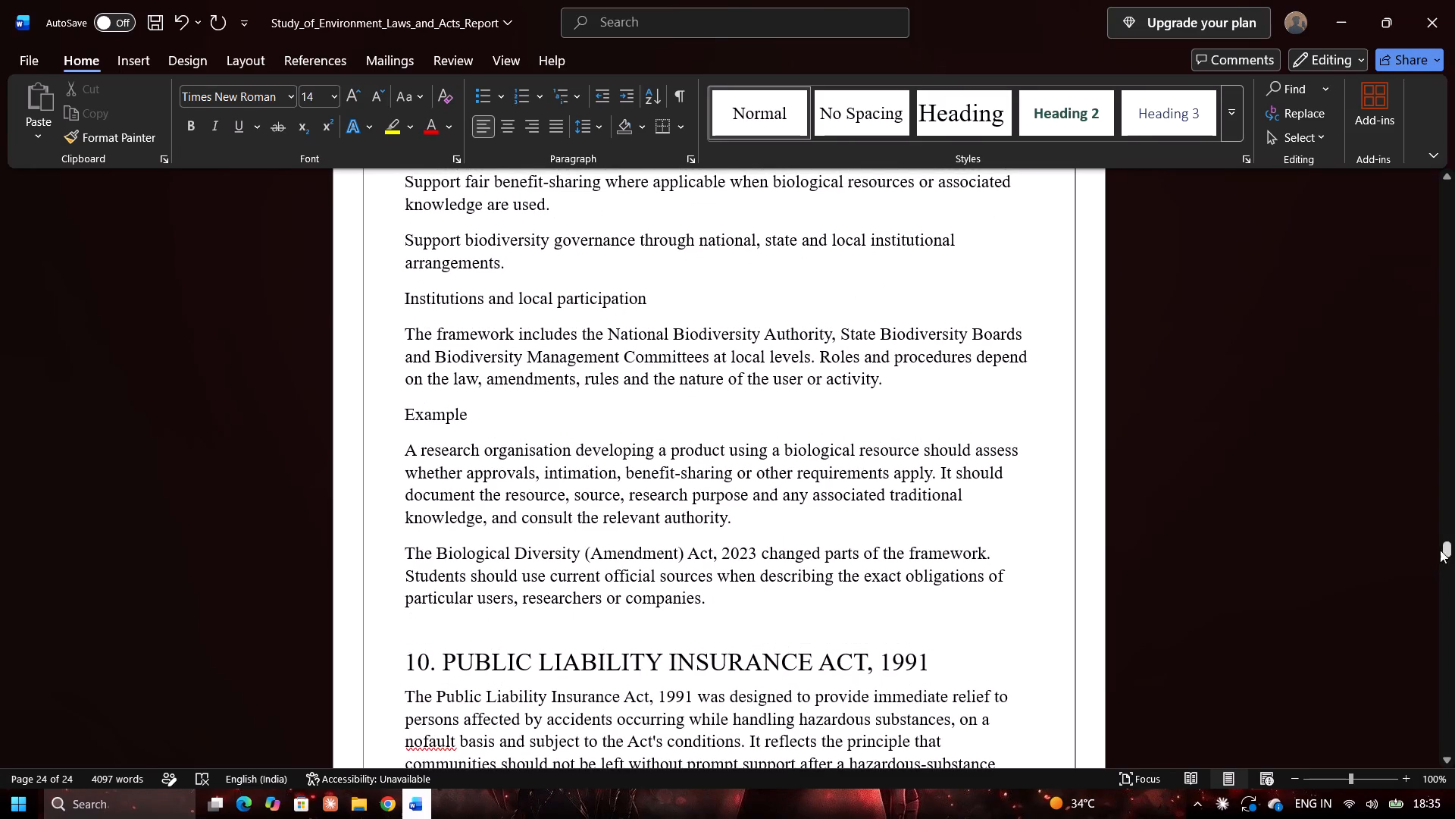
drag(1448, 548, 1450, 490)
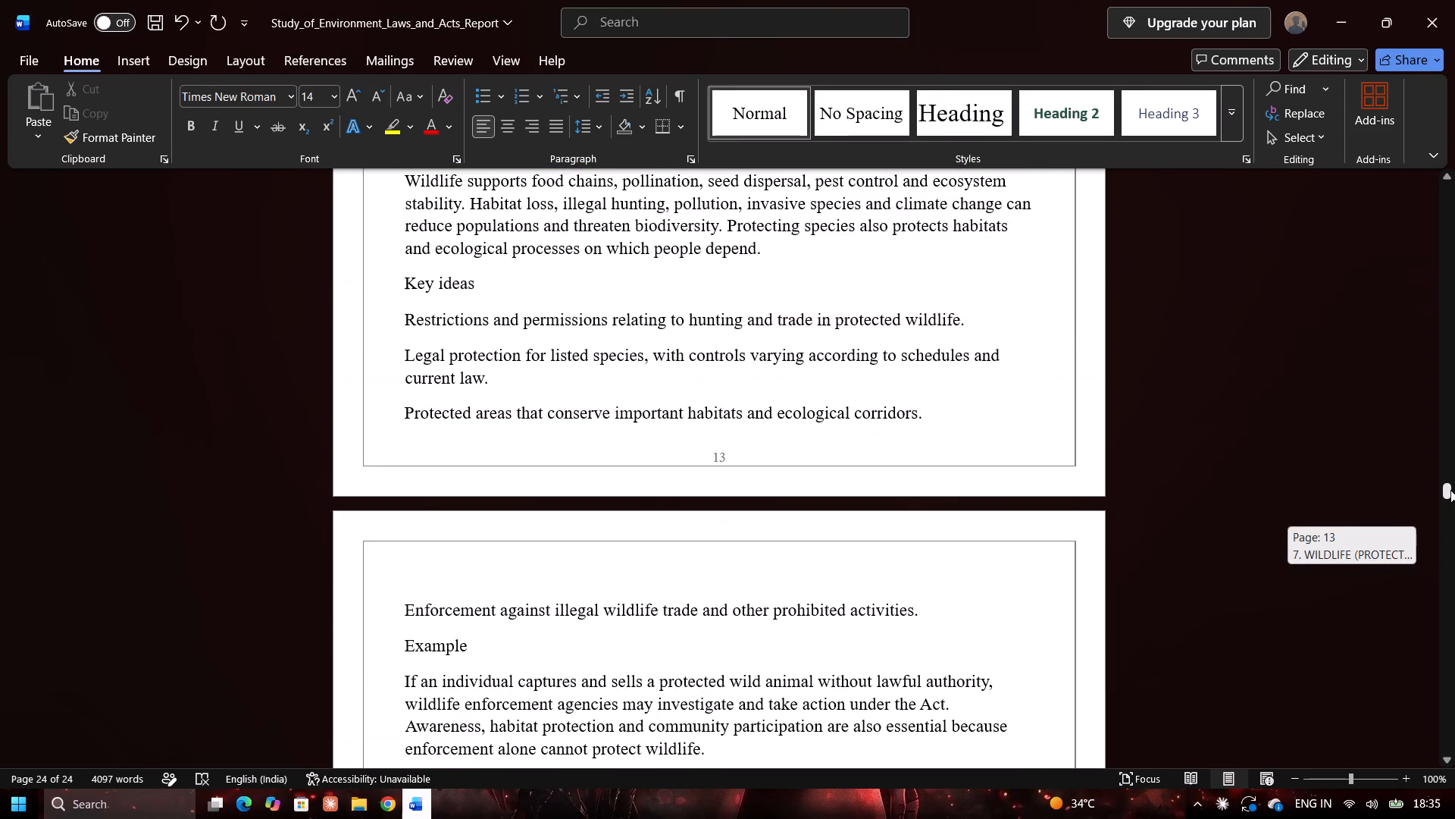
drag(1450, 490, 1416, 202)
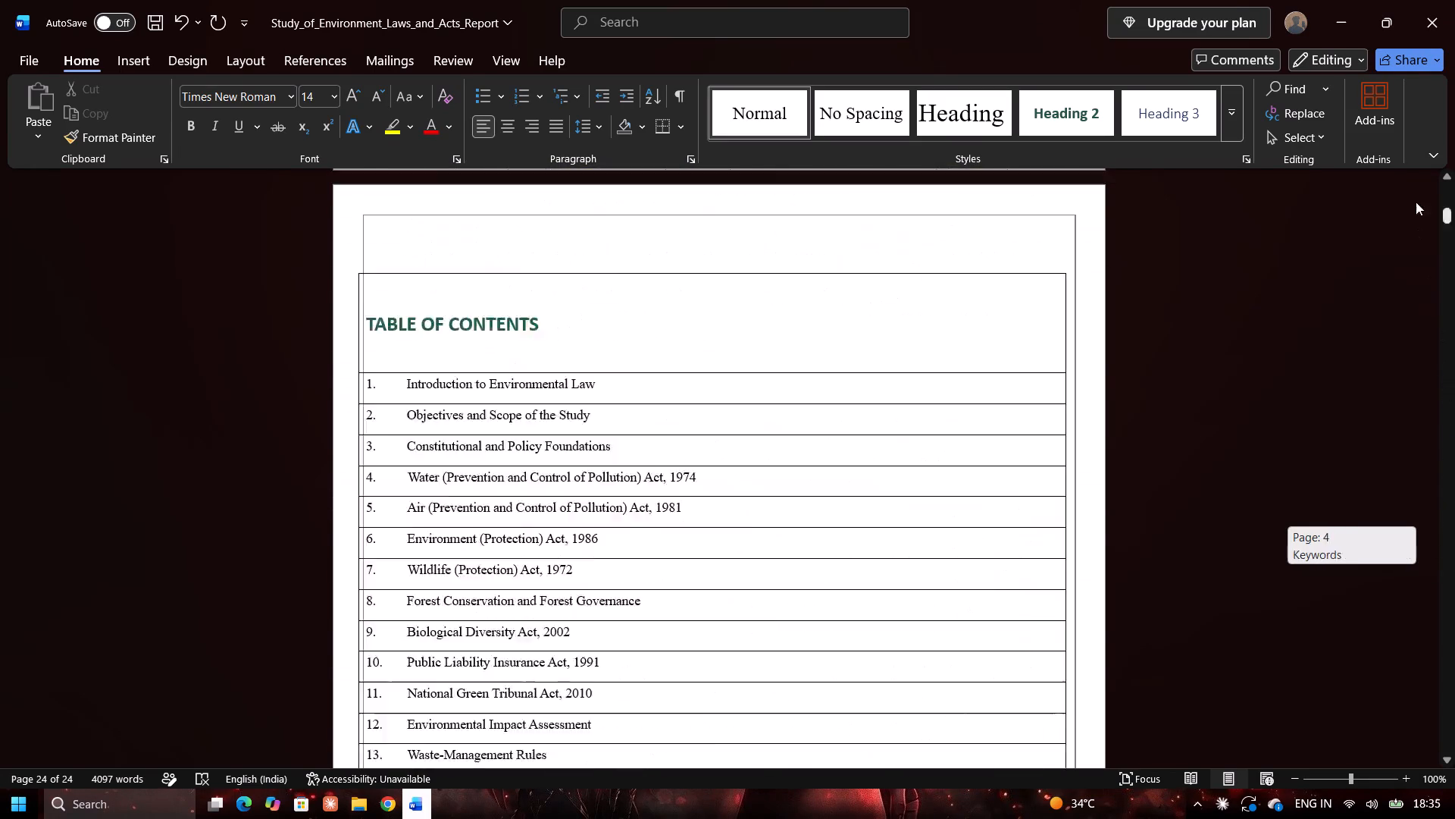
drag(1416, 202, 1412, 45)
Examine the opening pages, the TABLE OF CONTENTS entries and the start of section 2 on objectives and scope.
scroll(1096, 378, down, 20)
scroll(1096, 378, down, 10)
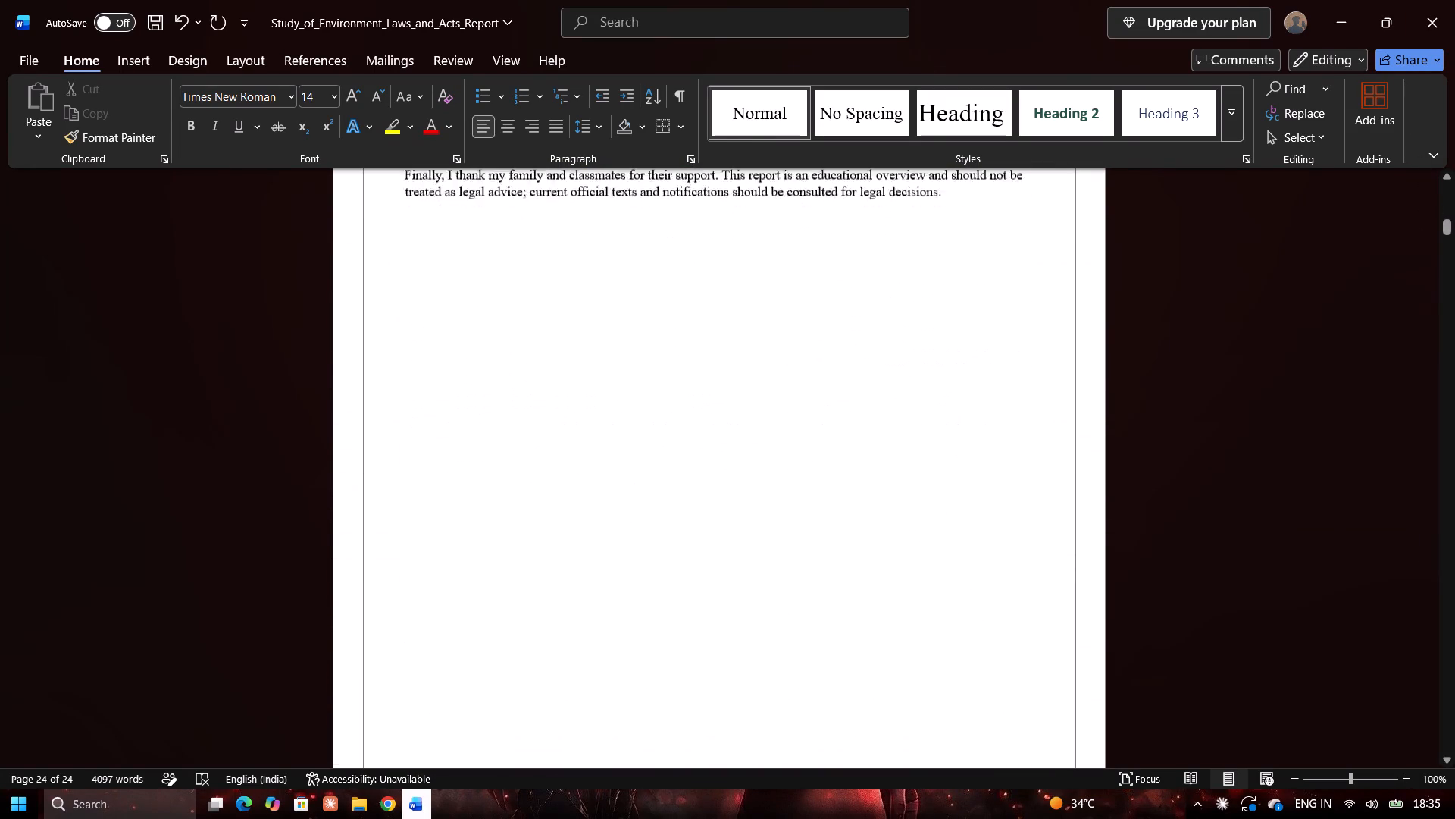
scroll(1095, 379, down, 18)
scroll(1095, 379, down, 20)
scroll(1095, 379, up, 1)
scroll(1095, 379, down, 4)
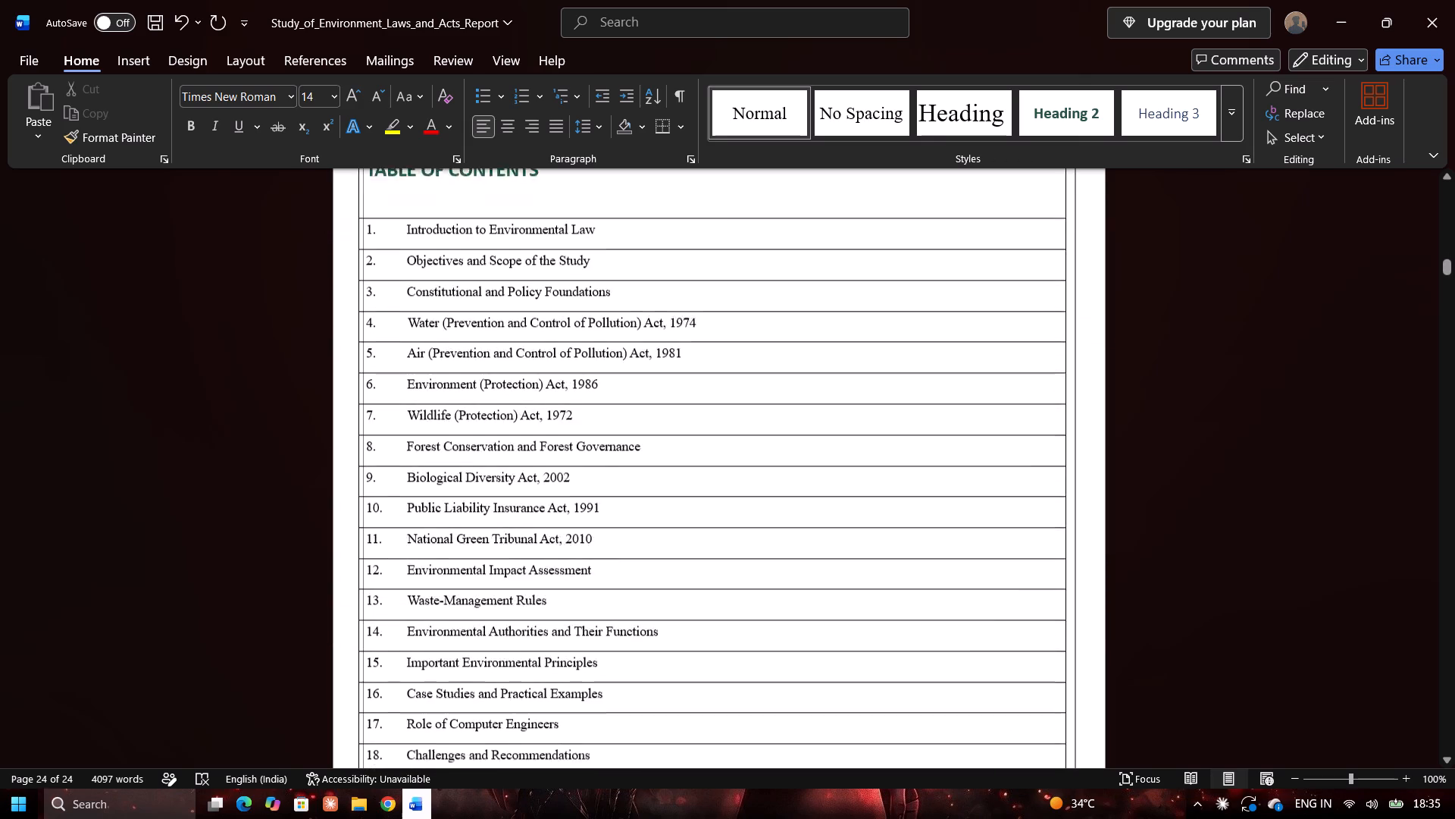
scroll(1095, 379, down, 13)
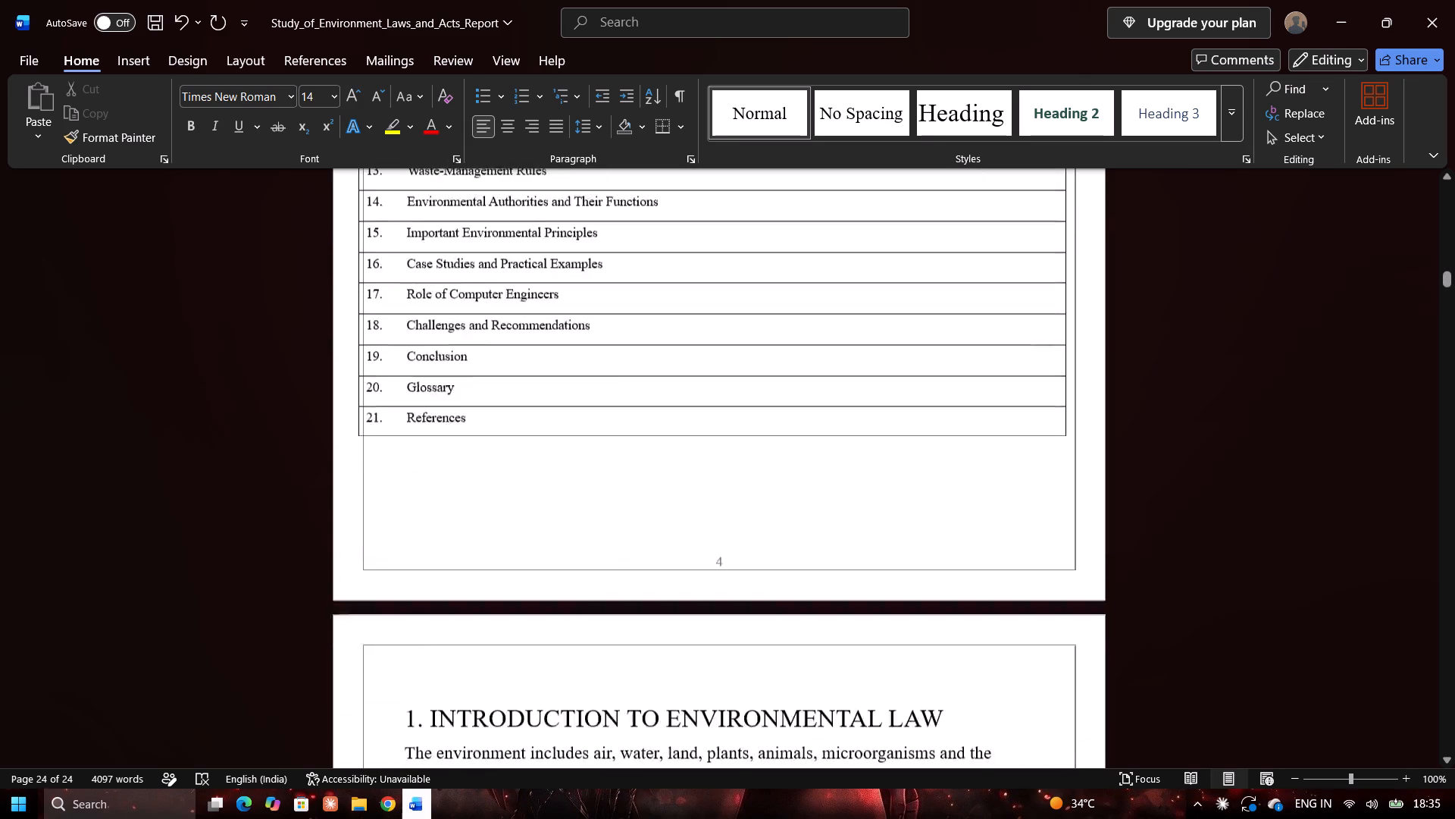
scroll(1095, 379, down, 5)
scroll(1095, 379, down, 17)
scroll(1027, 420, down, 5)
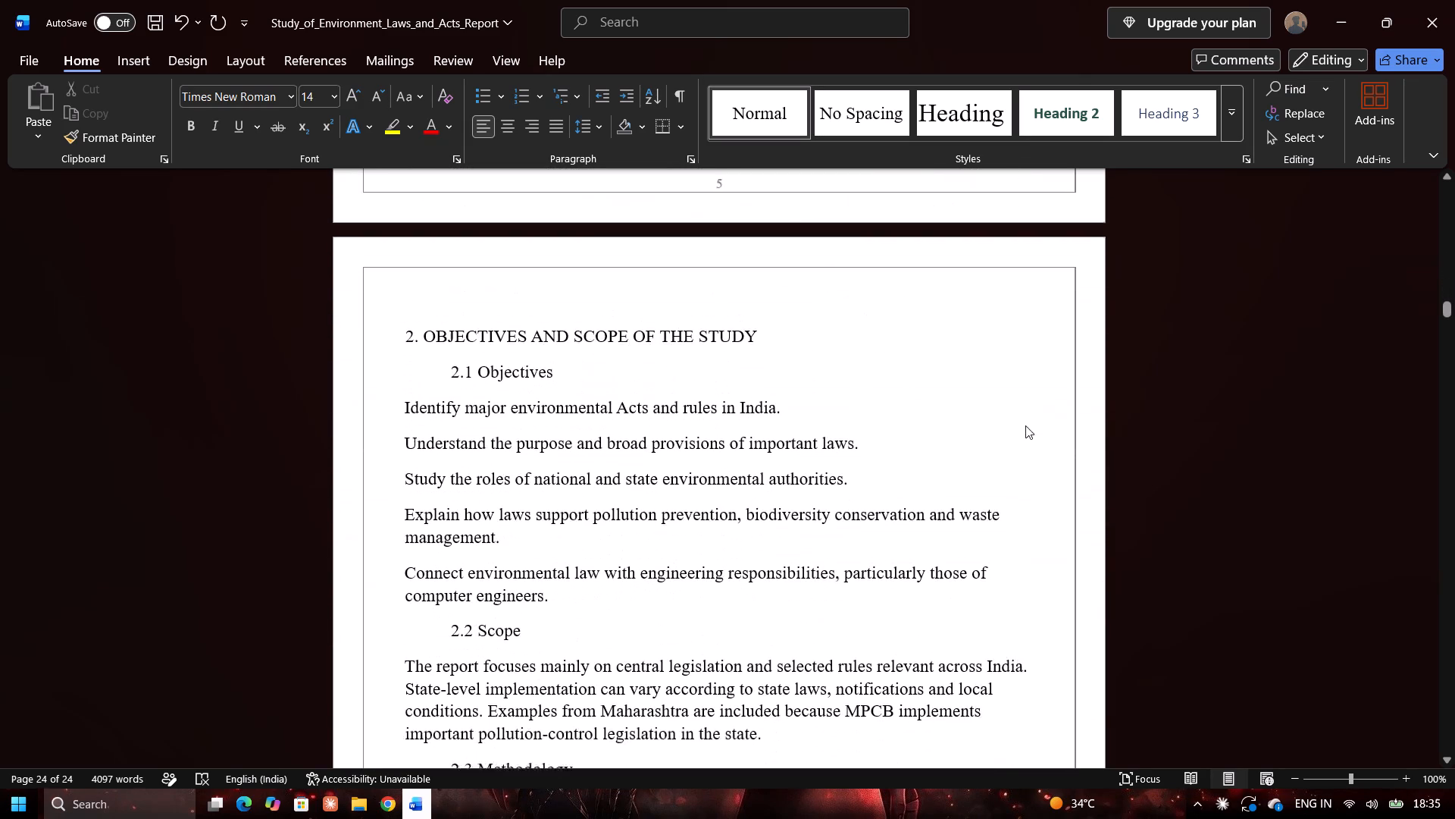
Examine the sections from the Air Act through wildlife, biodiversity, public liability and EIA to waste management.
drag(1444, 307, 1436, 409)
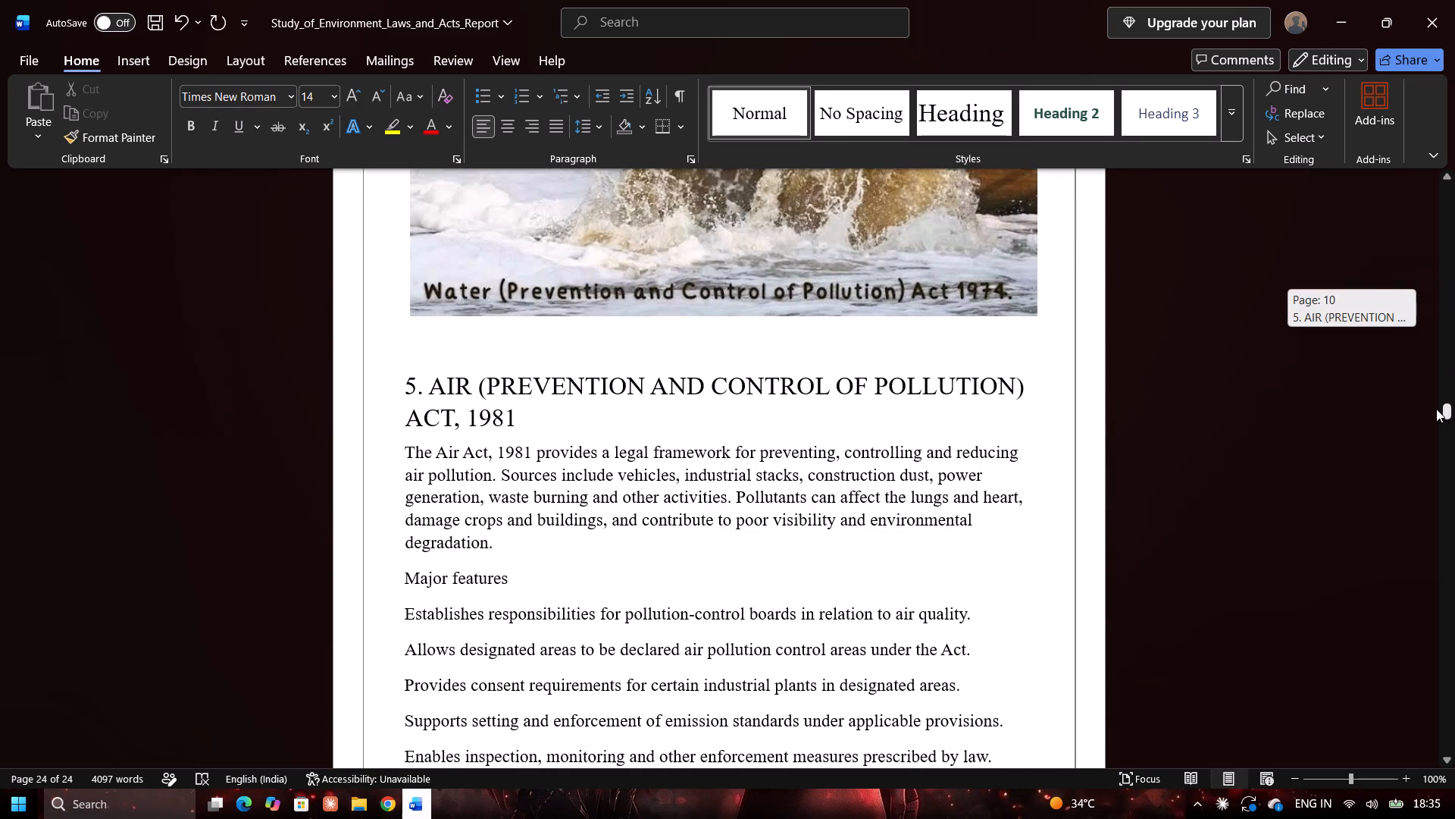
drag(1436, 409, 1425, 474)
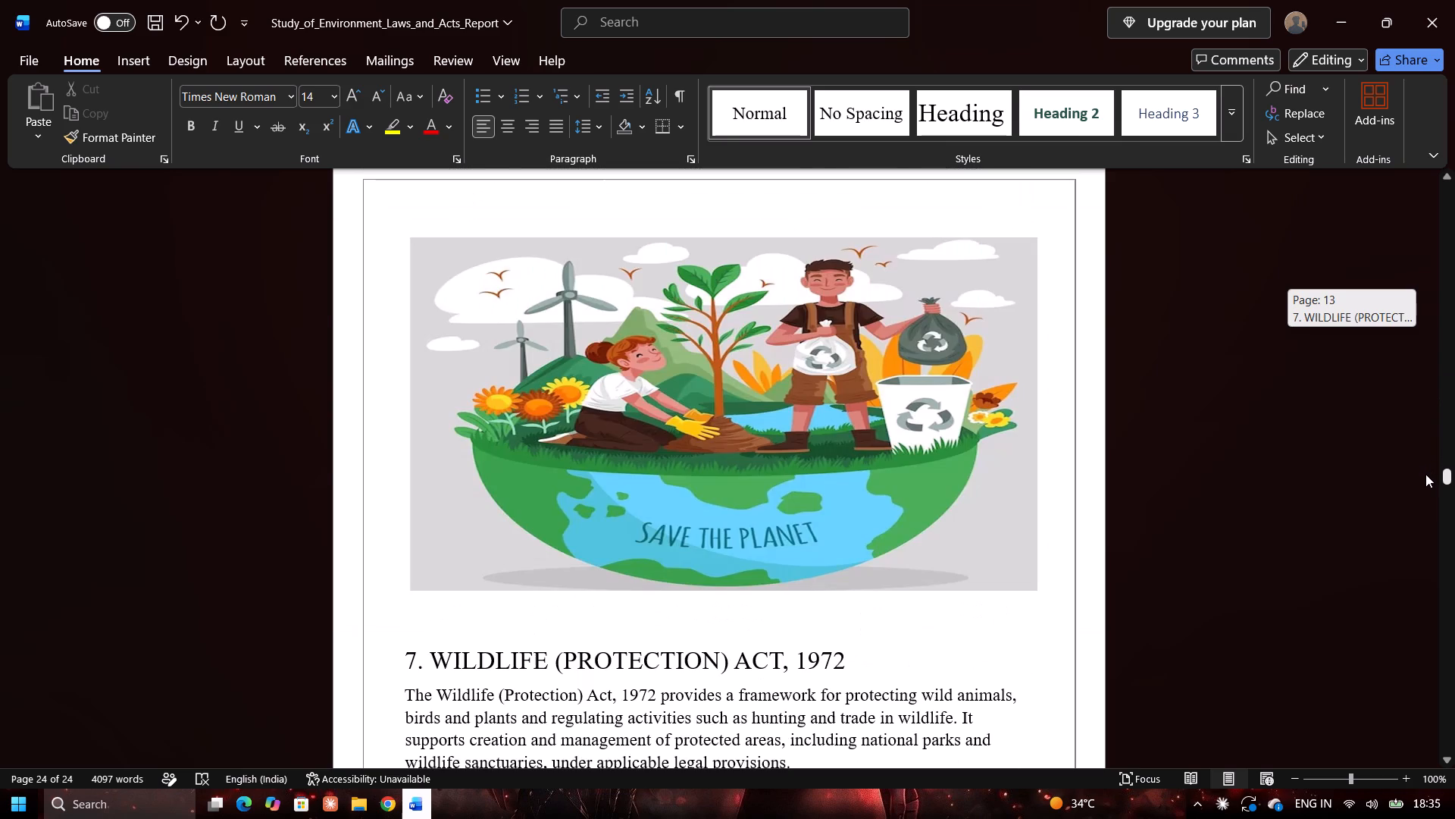
drag(1425, 474, 1416, 541)
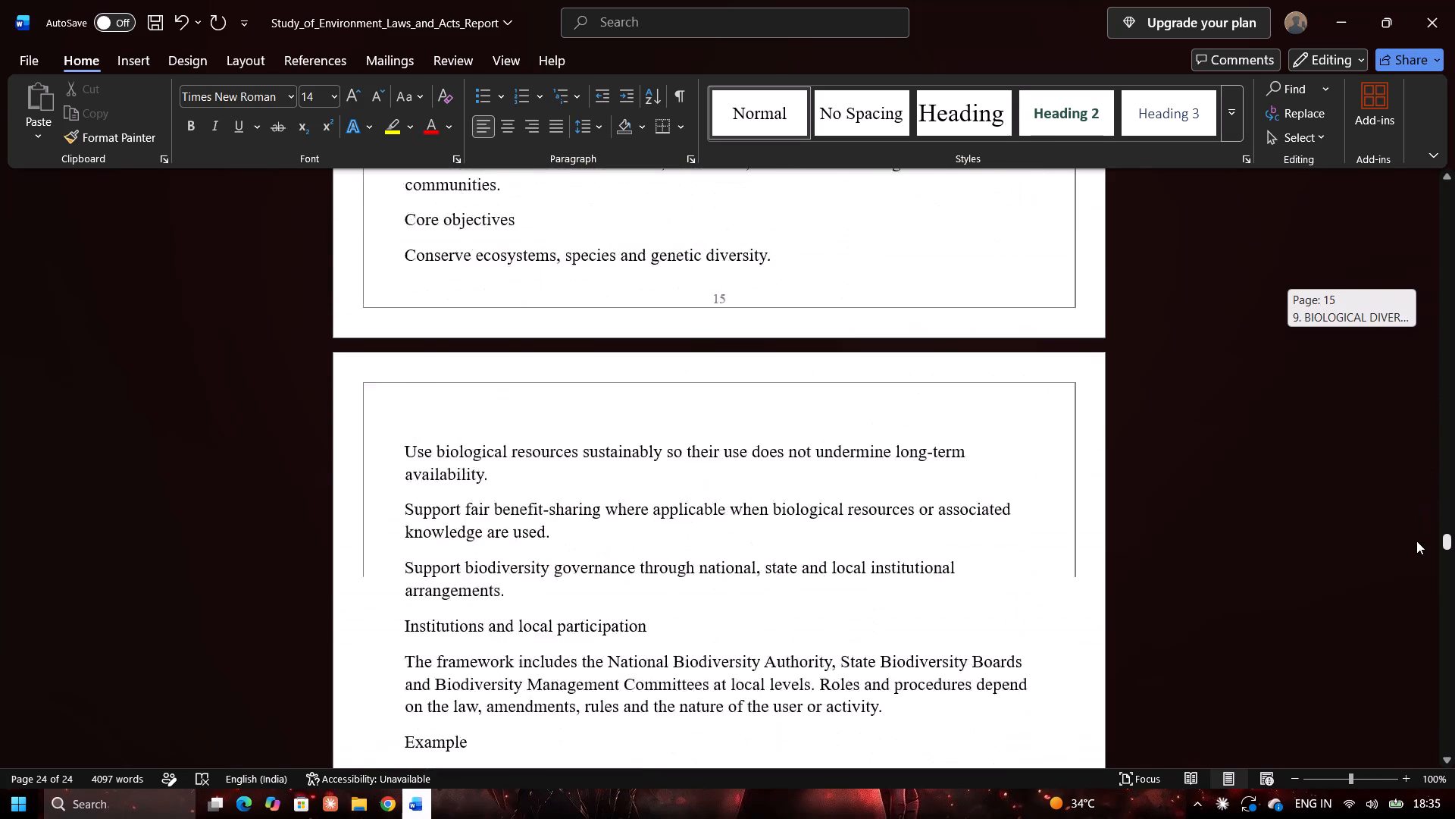
drag(1416, 541, 1416, 559)
scroll(981, 504, up, 2)
scroll(981, 504, down, 1)
scroll(981, 504, up, 1)
scroll(981, 504, down, 1)
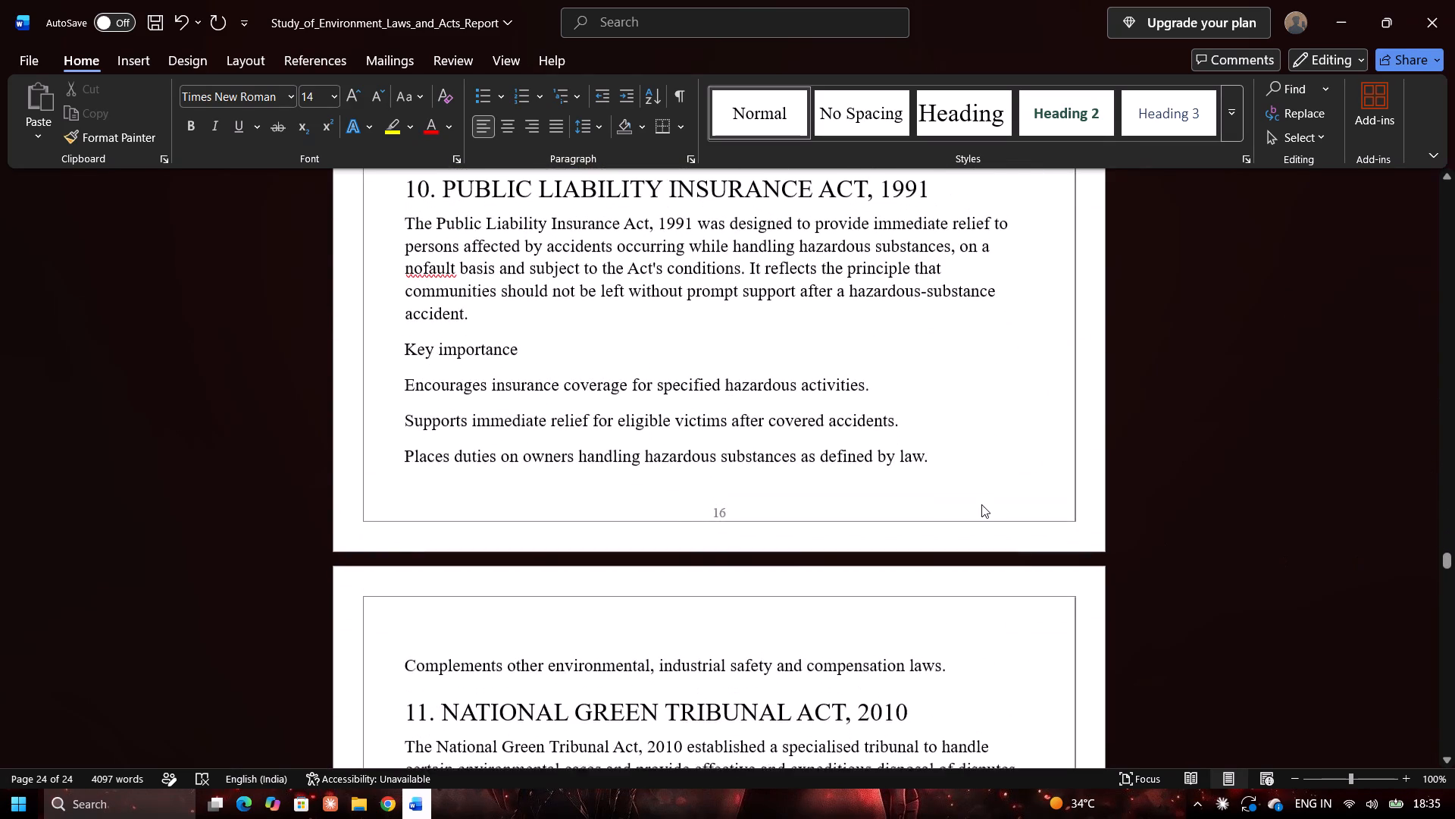
scroll(981, 504, down, 17)
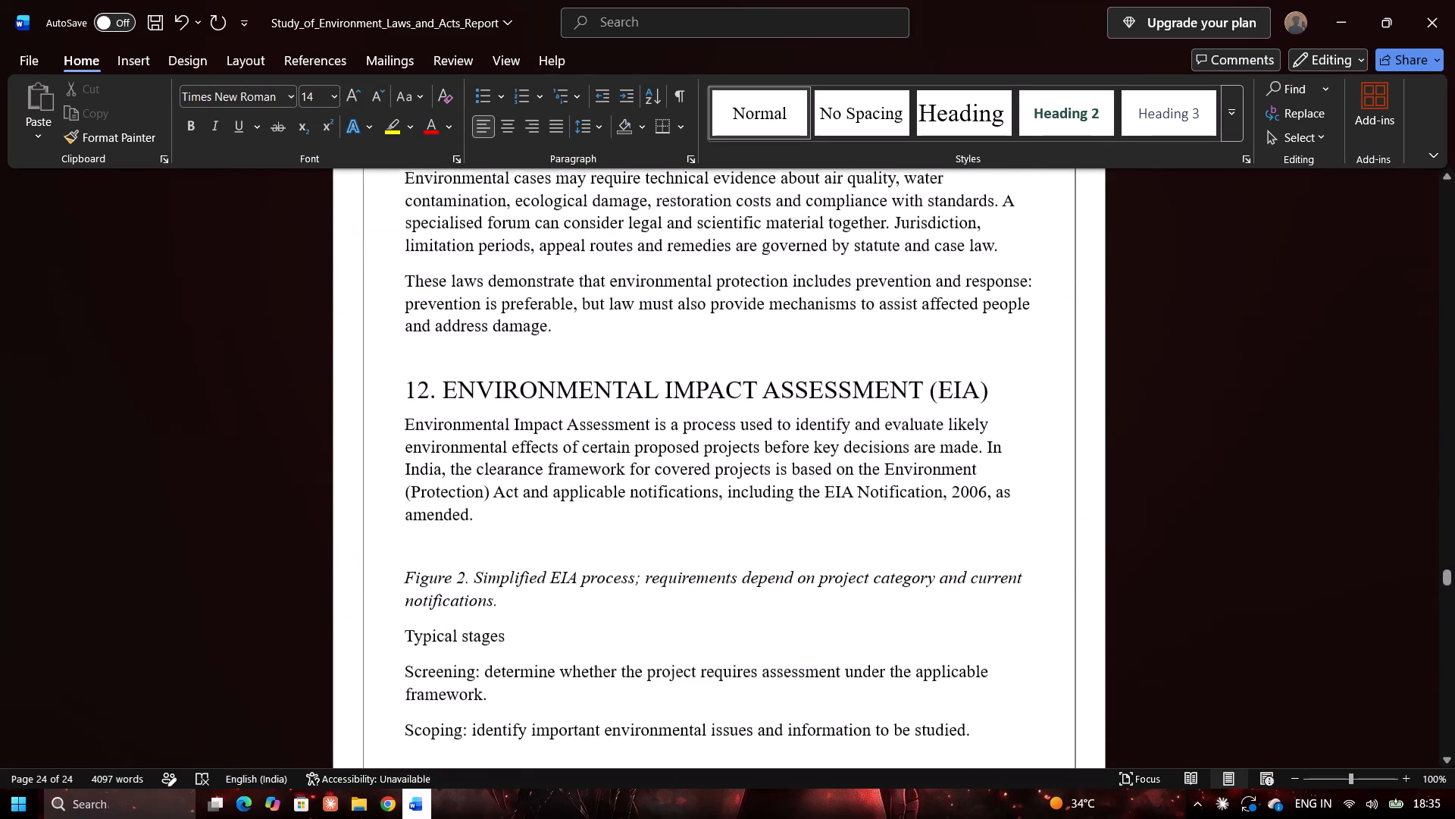
scroll(981, 504, down, 1)
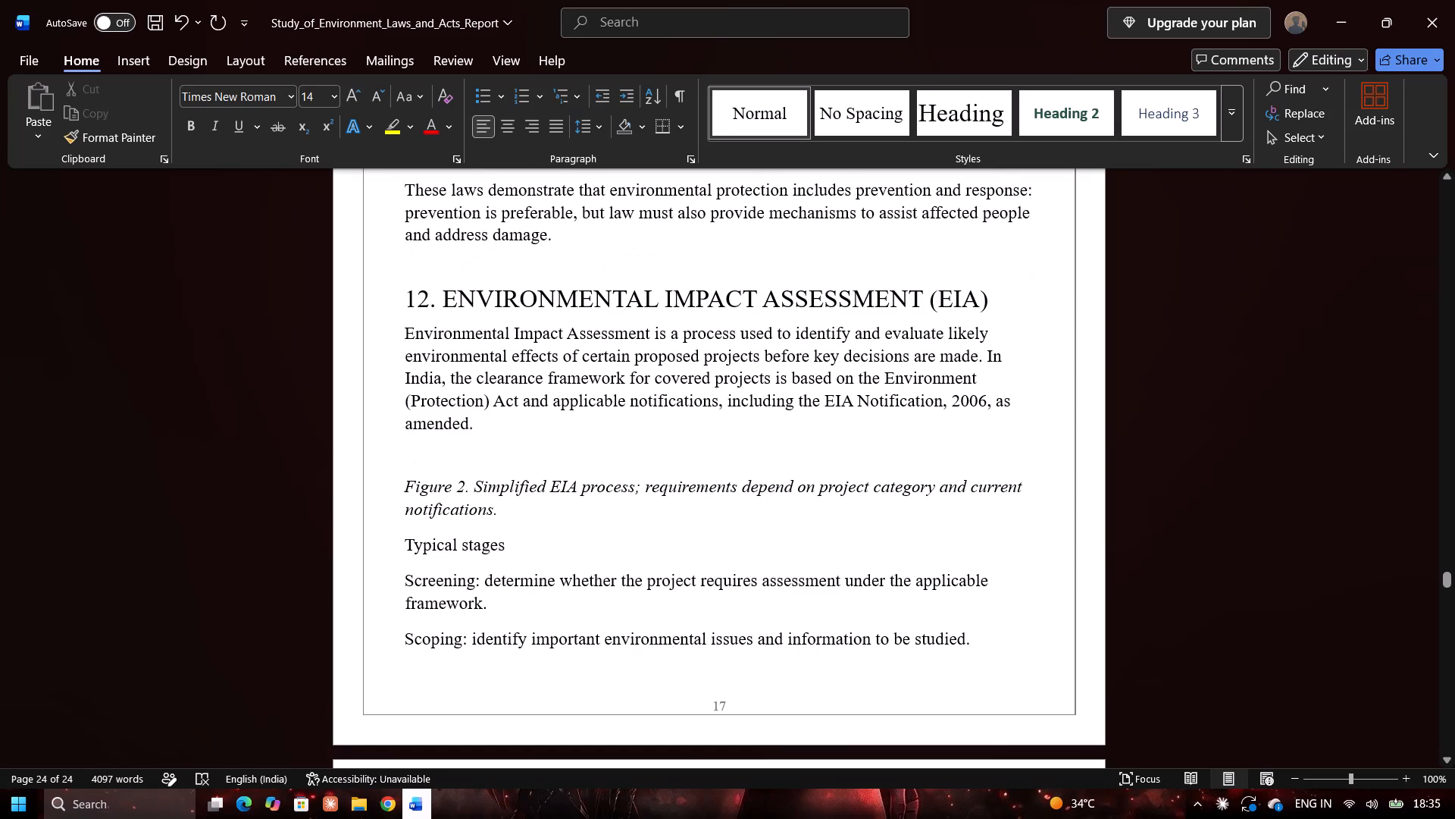
scroll(802, 467, down, 2)
scroll(802, 467, up, 1)
scroll(802, 467, down, 1)
scroll(802, 467, up, 1)
scroll(802, 467, down, 15)
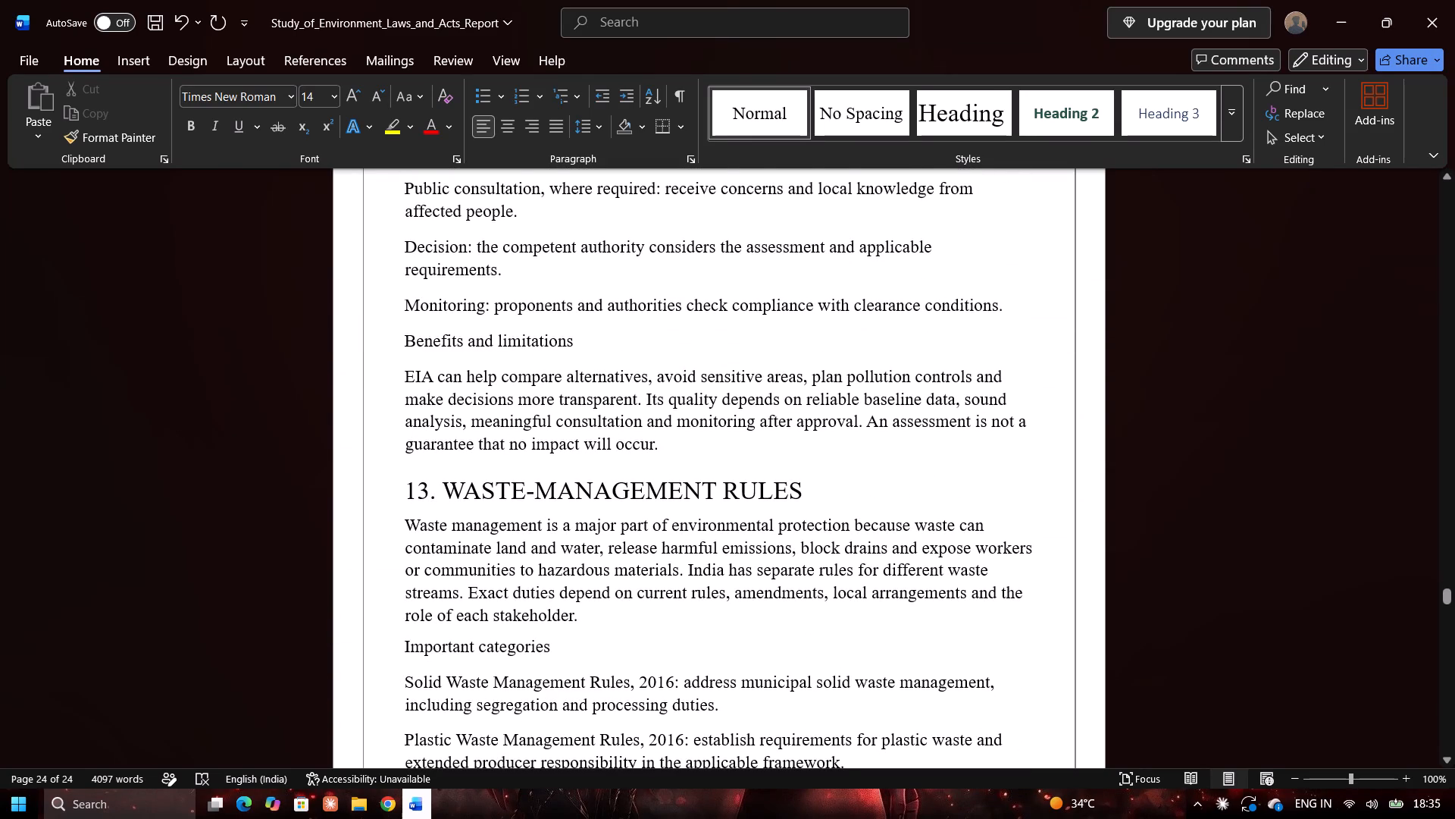
Delete the whole 13. WASTE-MANAGEMENT RULES section, including its heading number, important categories and practical steps.
scroll(802, 467, down, 6)
scroll(802, 467, up, 1)
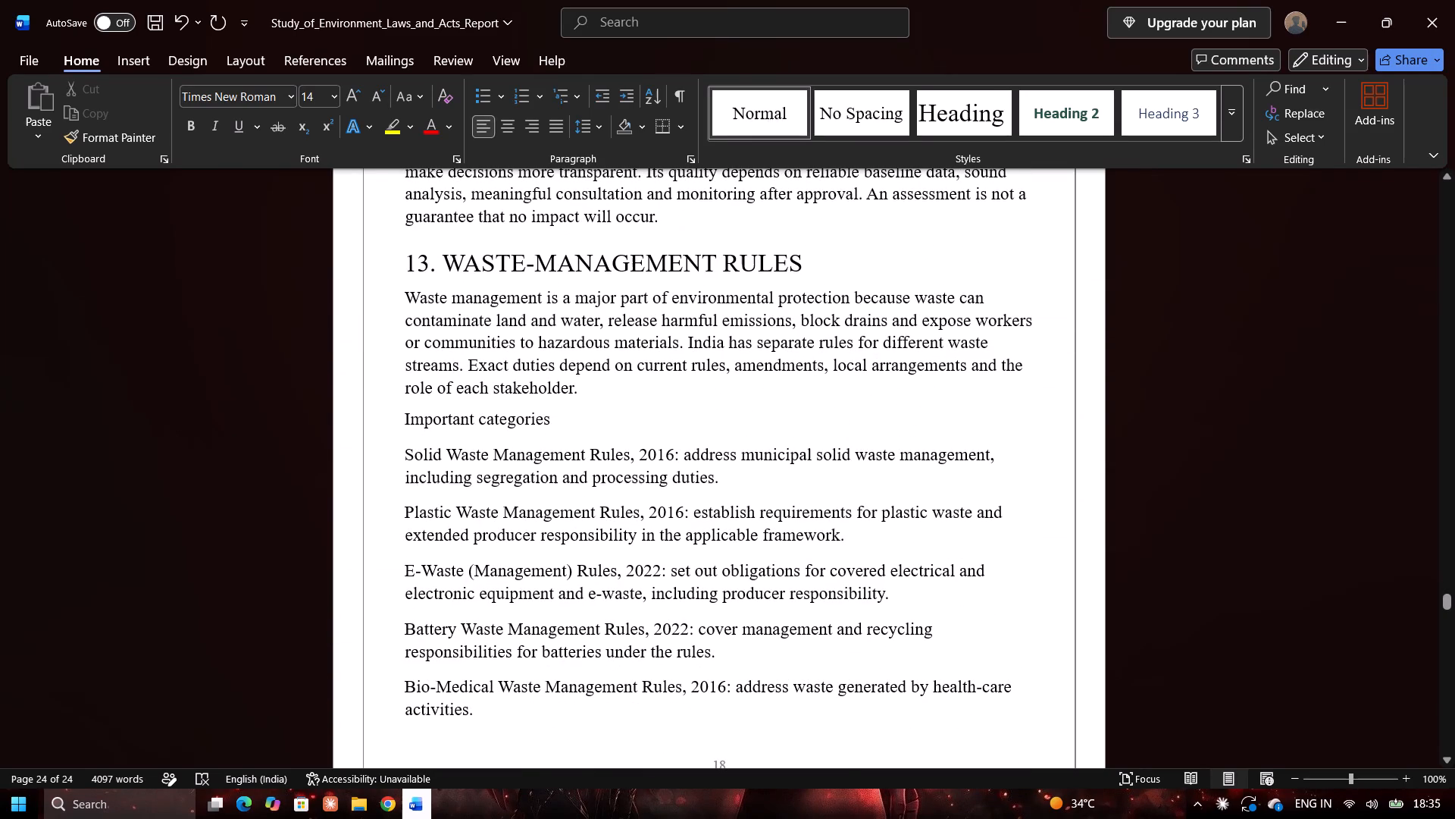
drag(443, 254, 734, 716)
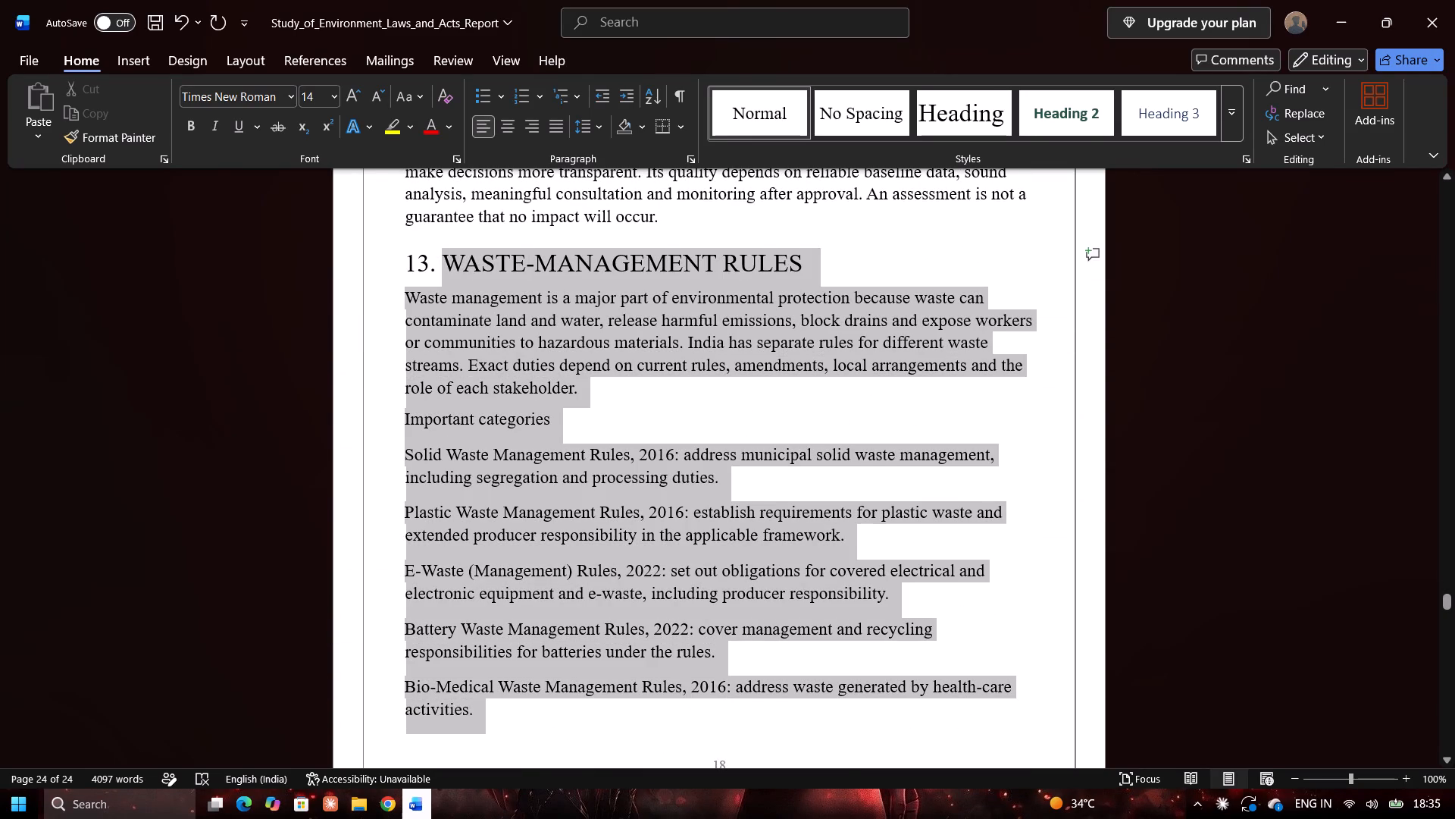
drag(734, 716, 749, 764)
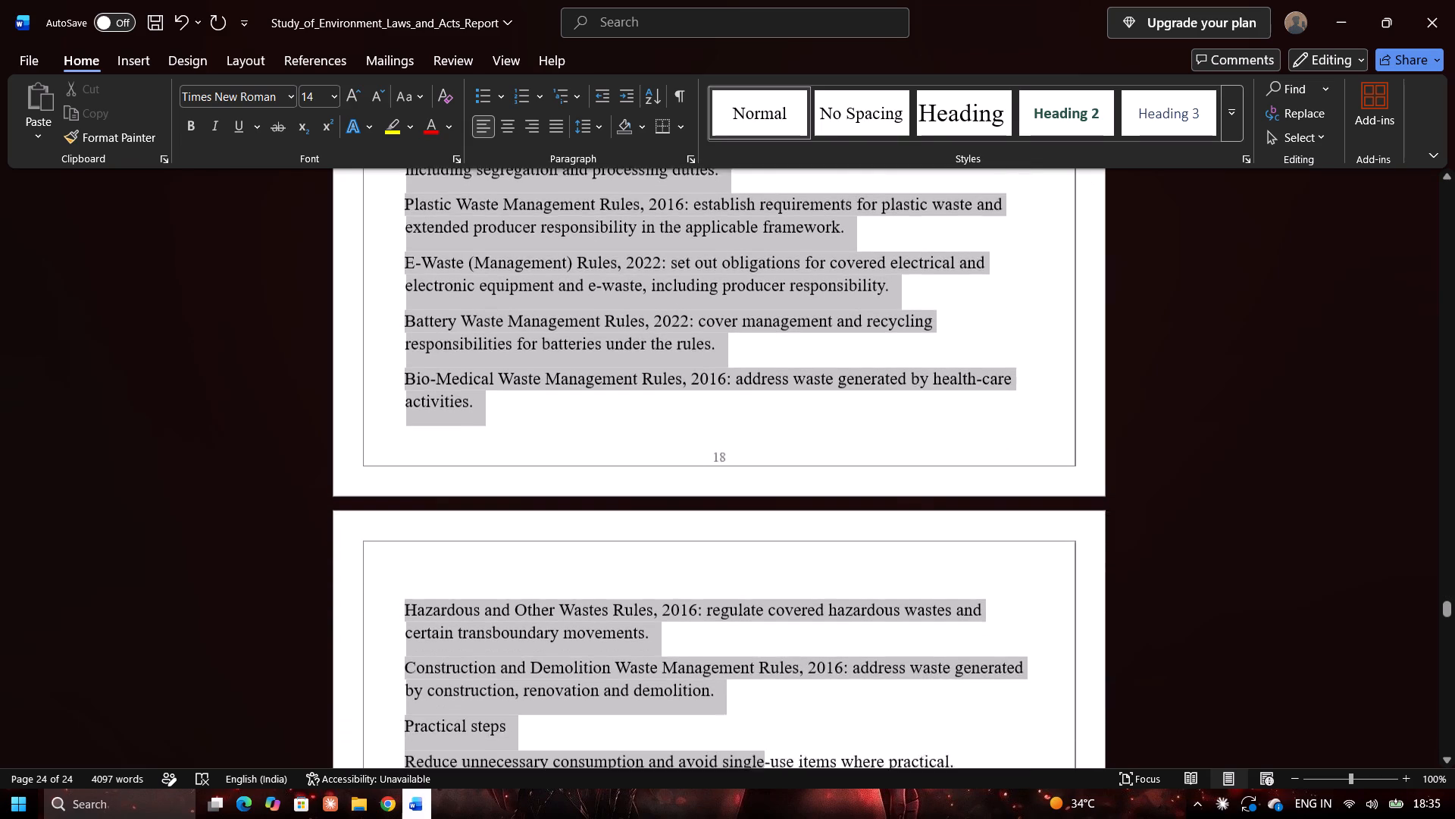
drag(749, 764, 780, 617)
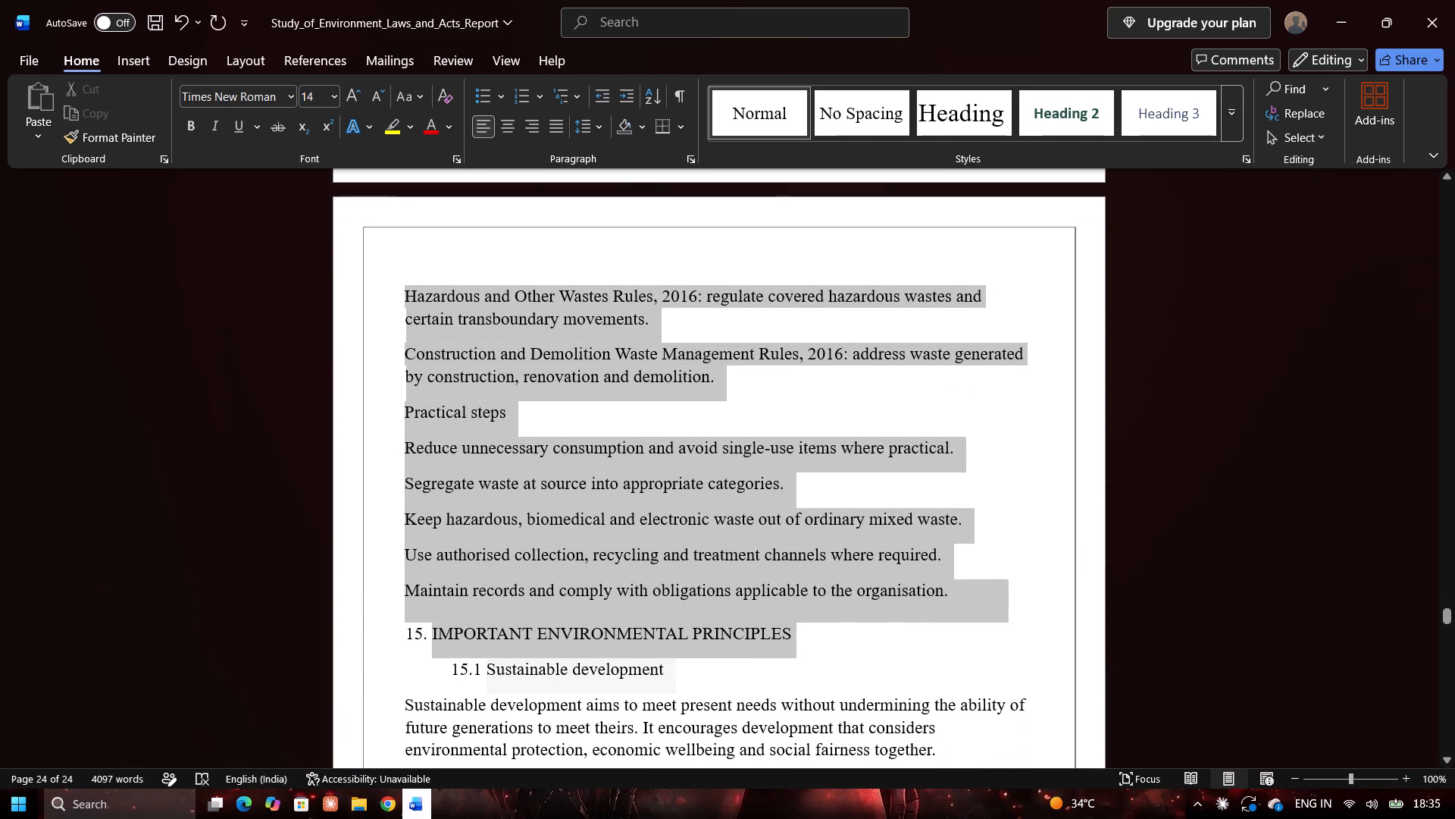
drag(780, 617, 958, 595)
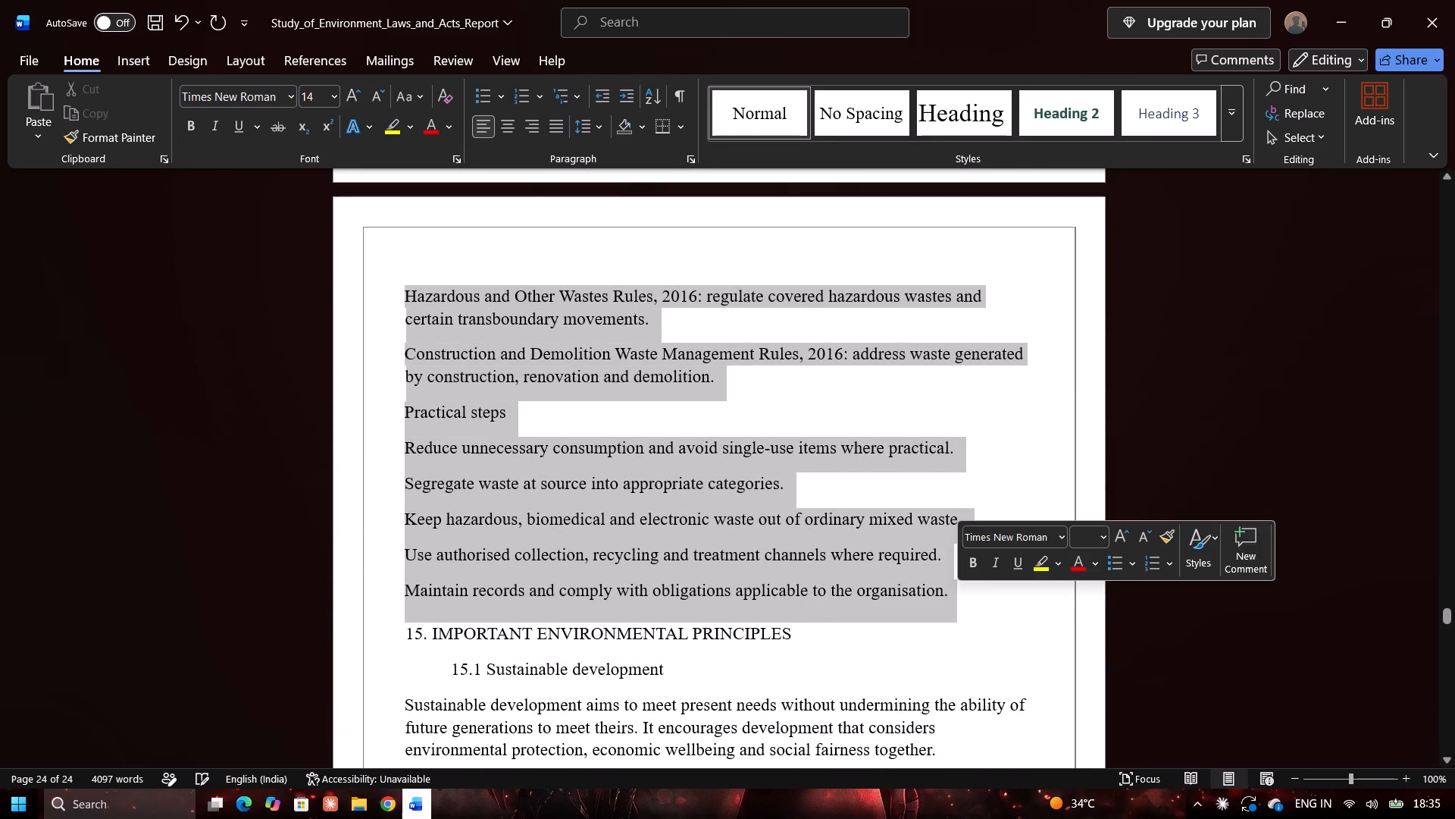
key(Delete)
scroll(959, 598, up, 2)
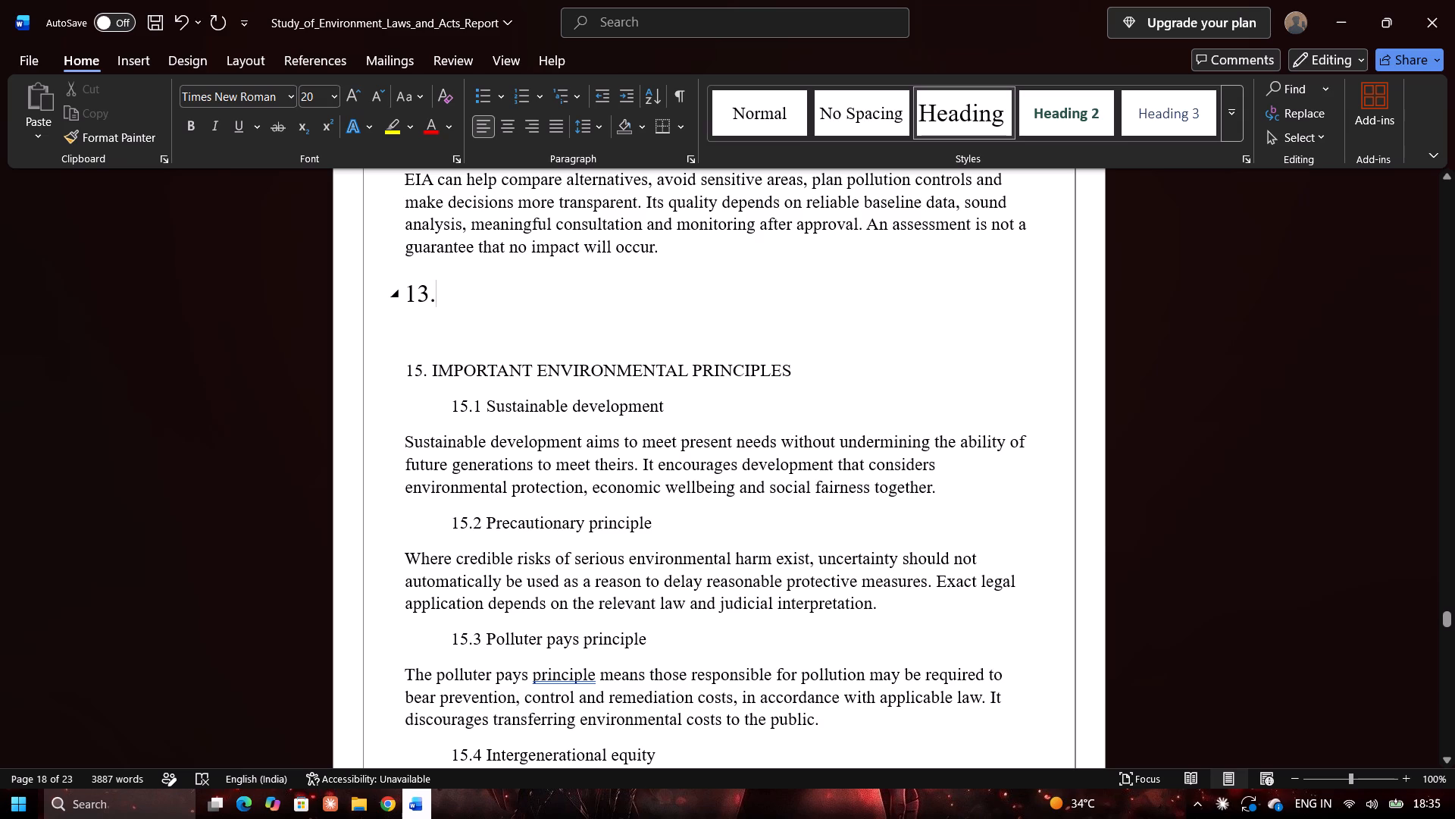
key(BackSpace)
key(BackSpace)
key(BackSpace)
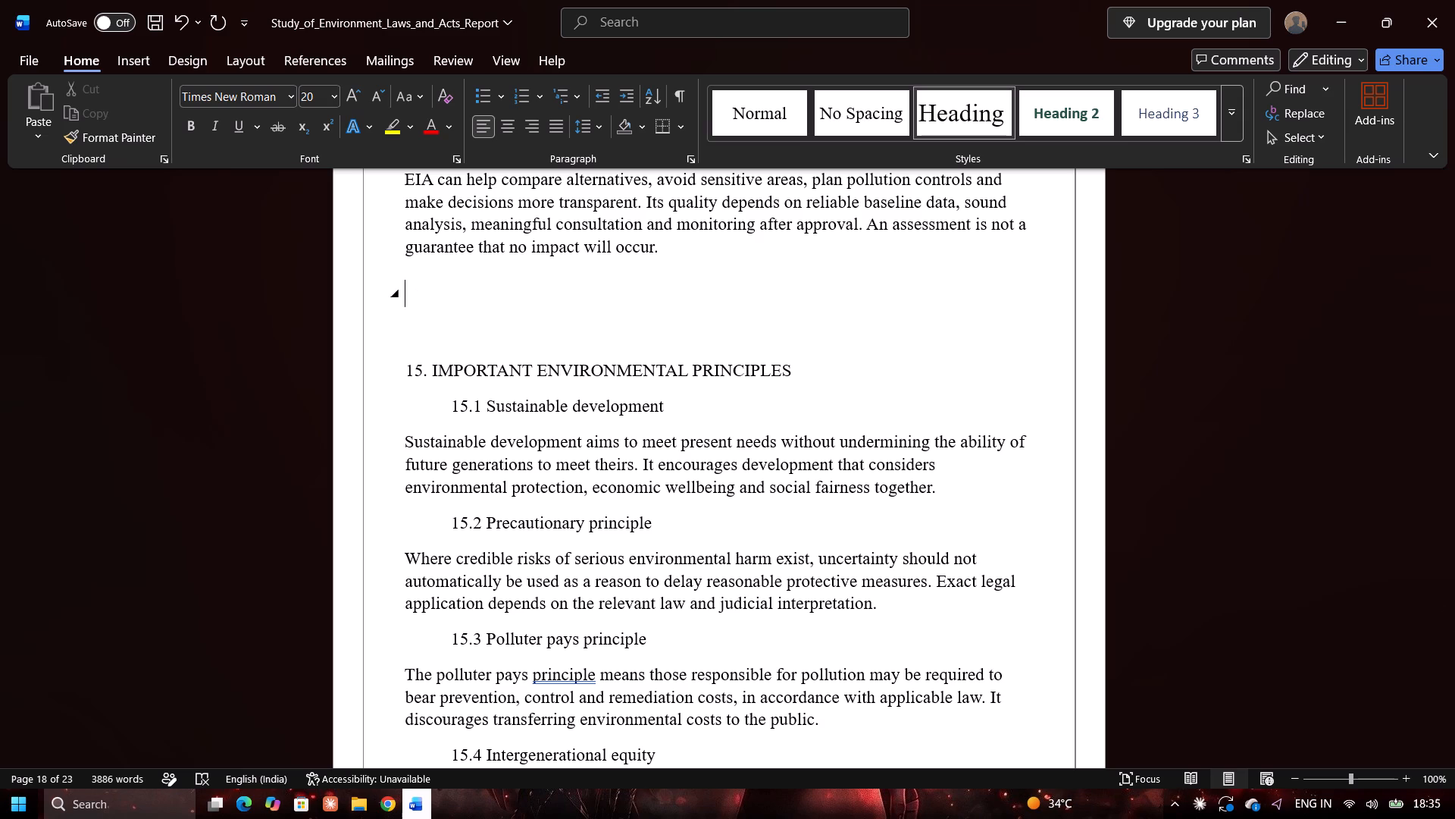
Remove the empty lines between the EIA benefits and limitations paragraph and the 15. IMPORTANT ENVIRONMENTAL PRINCIPLES heading.
key(BackSpace)
key(BackSpace)
key(Down)
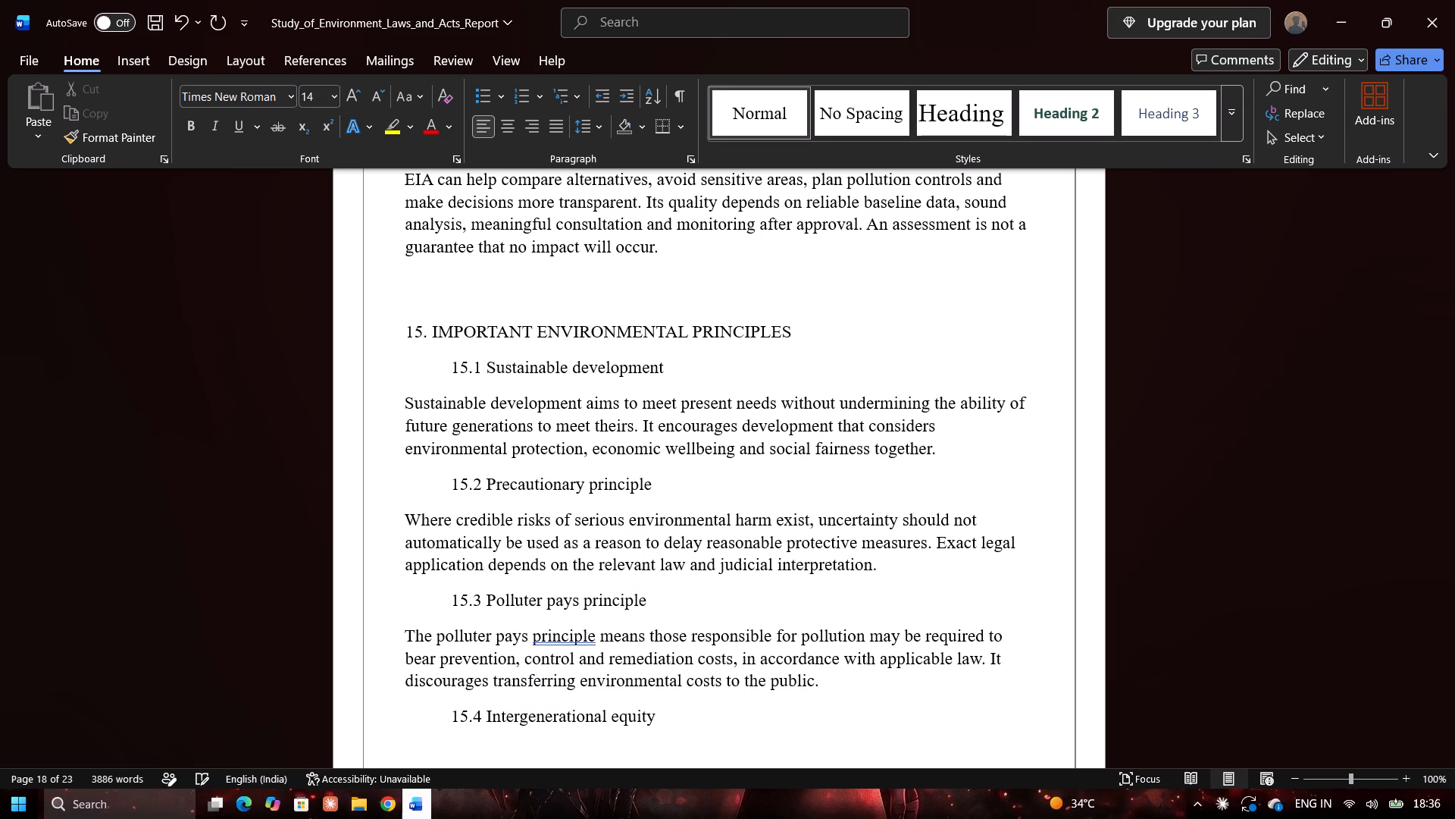
key(BackSpace)
key(BackSpace)
key(BackSpace)
key(BackSpace)
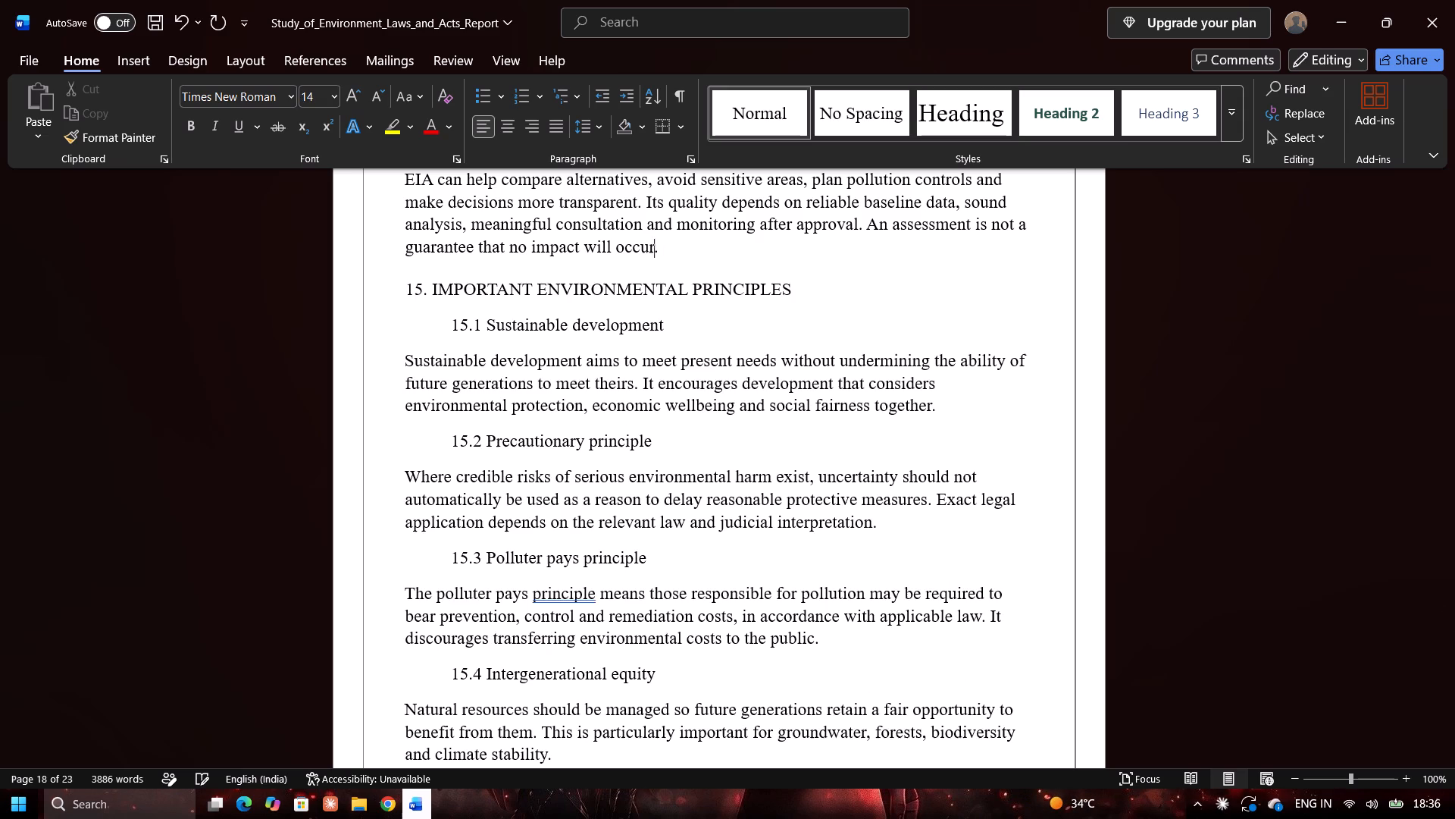
Delete the whole 12. ENVIRONMENTAL IMPACT ASSESSMENT (EIA) section, from its heading through the benefits and limitations paragraph.
scroll(1114, 532, up, 13)
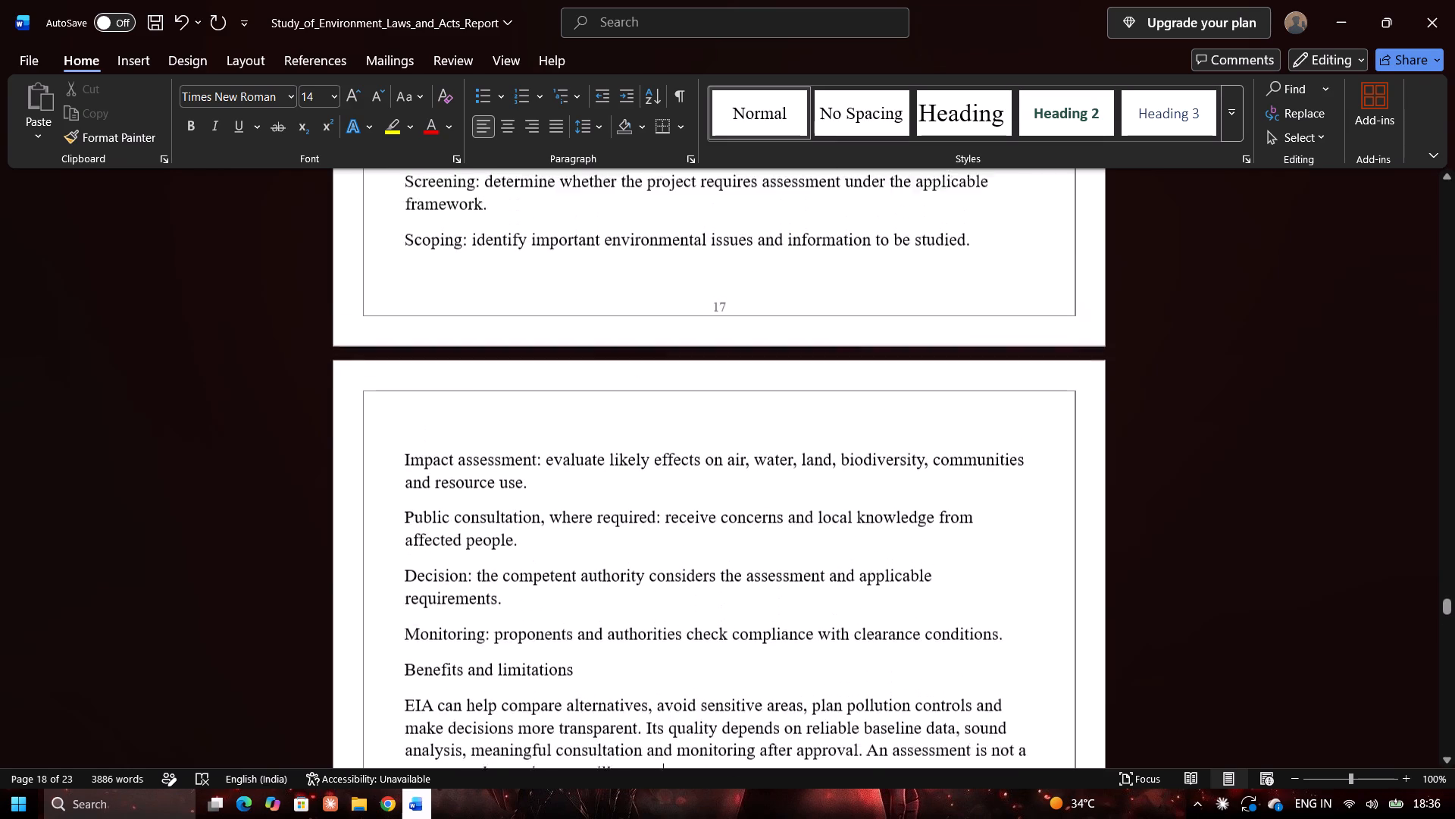
scroll(1114, 532, up, 8)
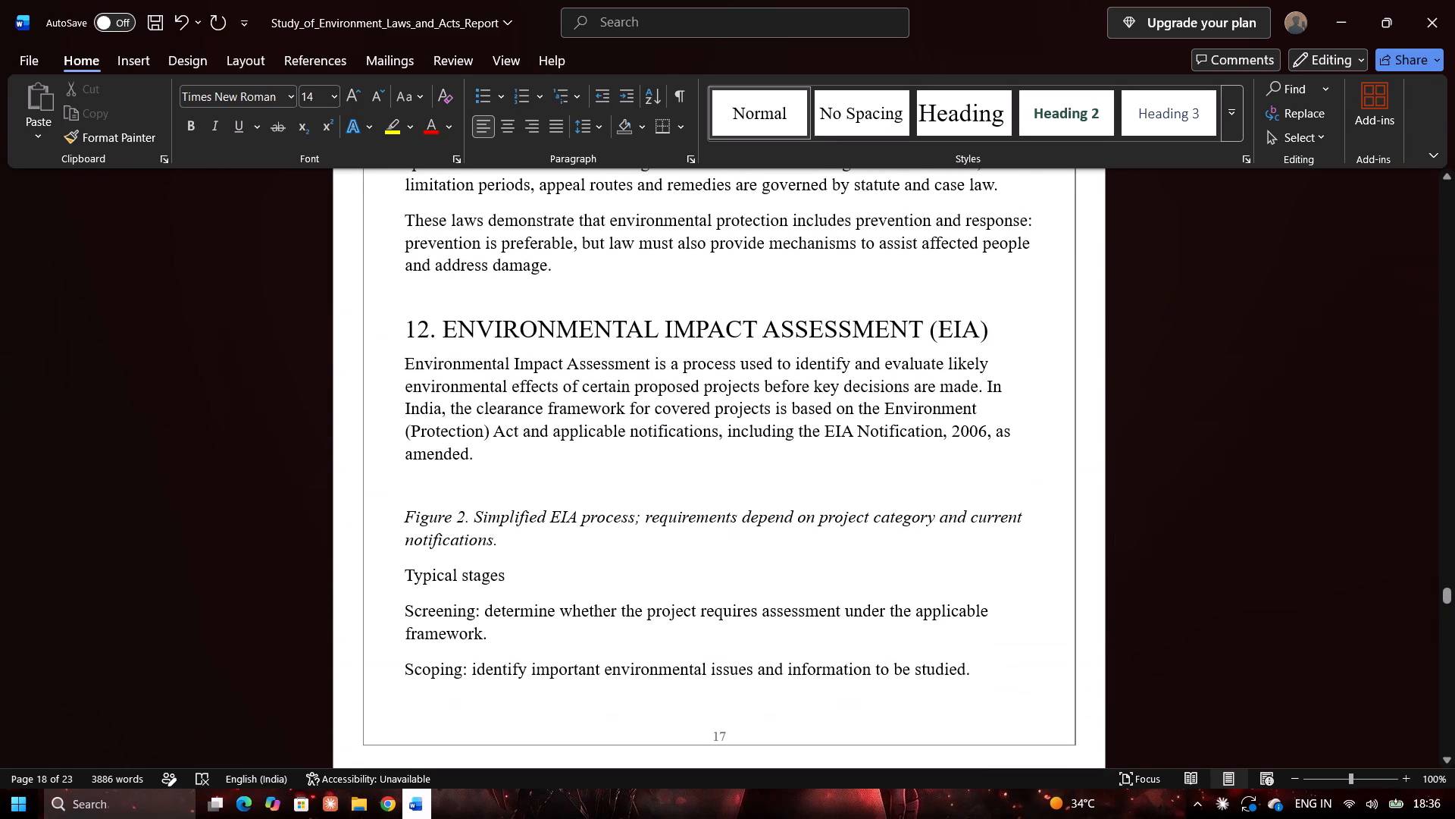
drag(407, 330, 788, 504)
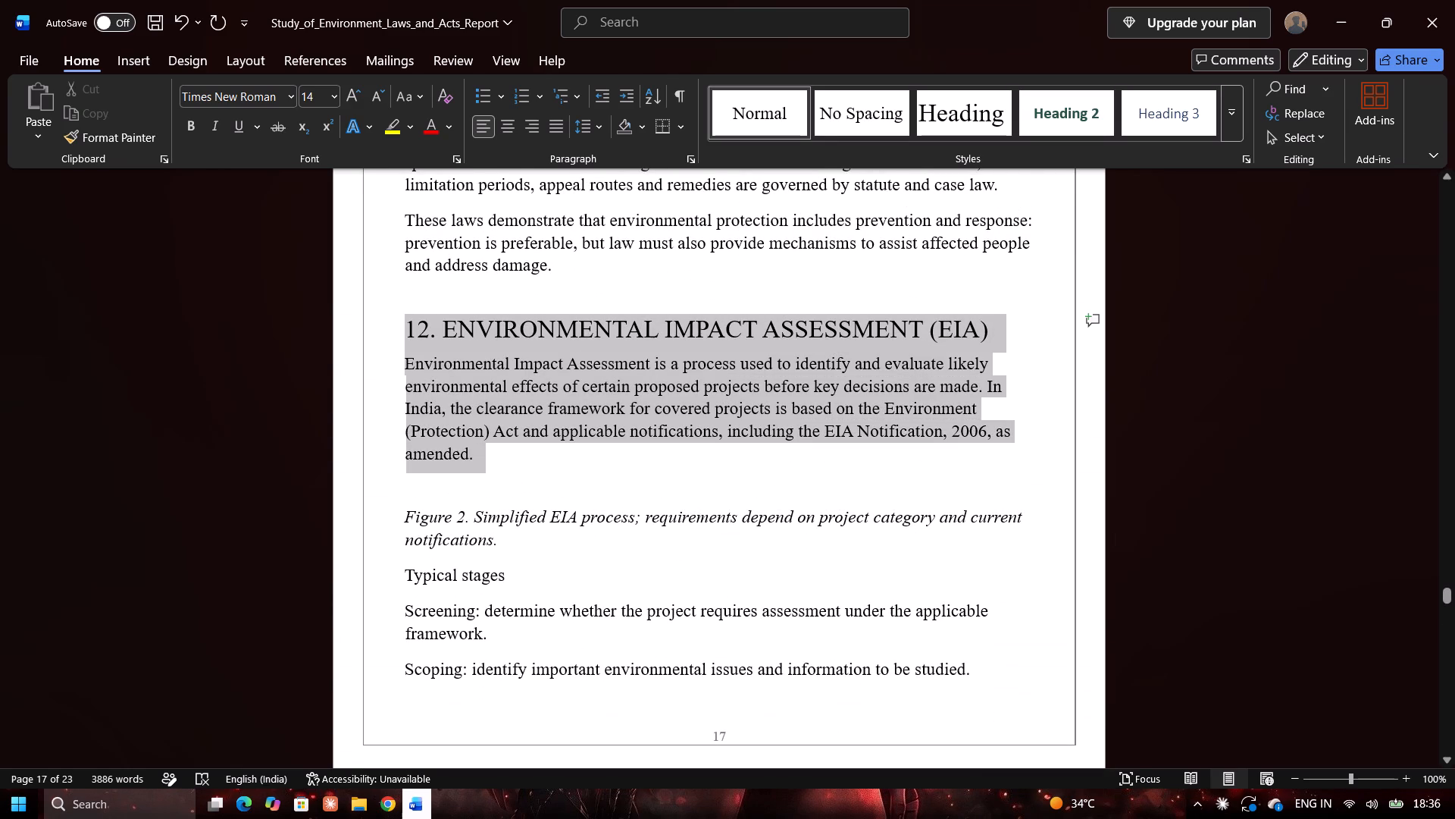
drag(788, 504, 884, 730)
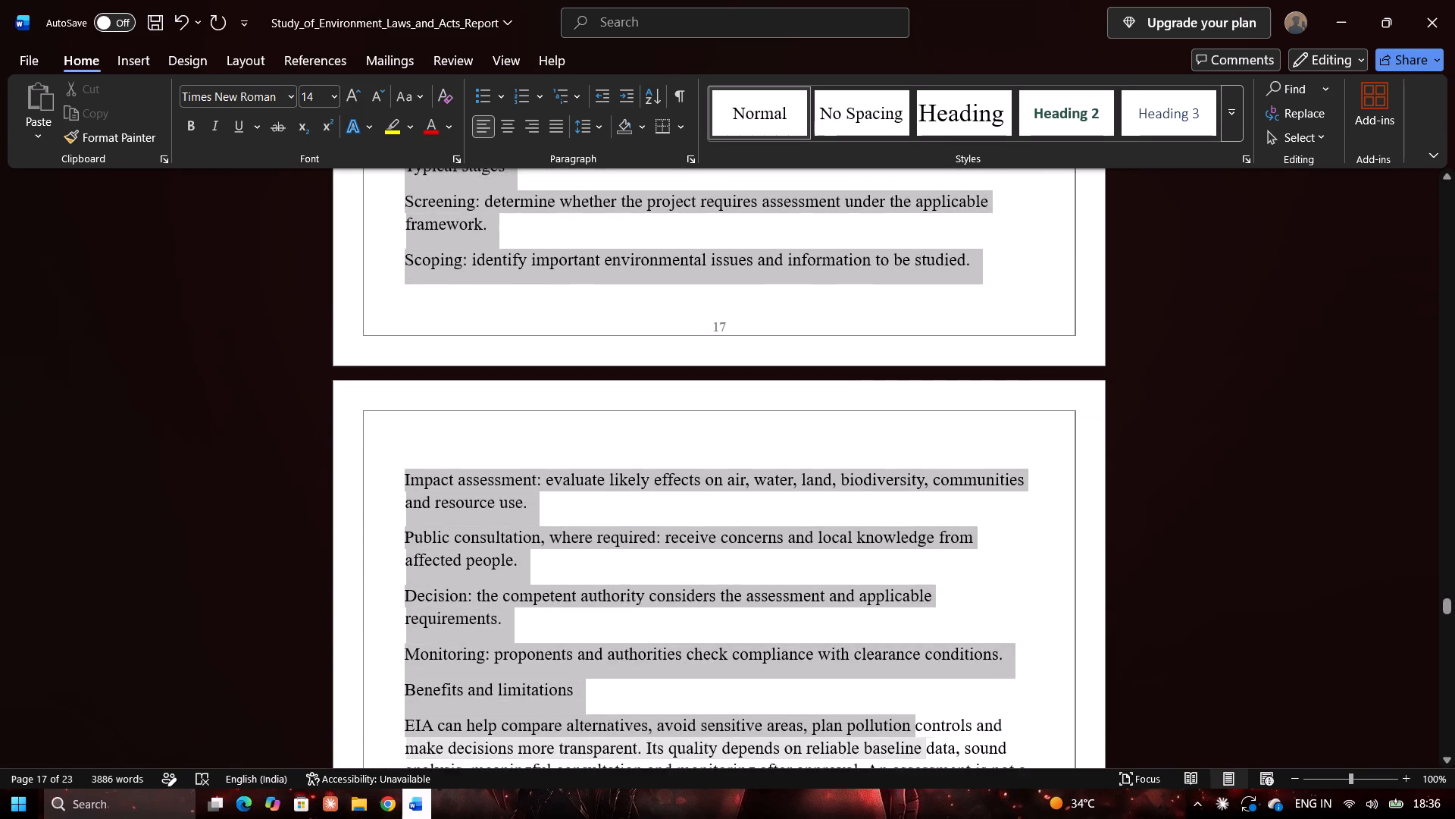
drag(884, 730, 935, 428)
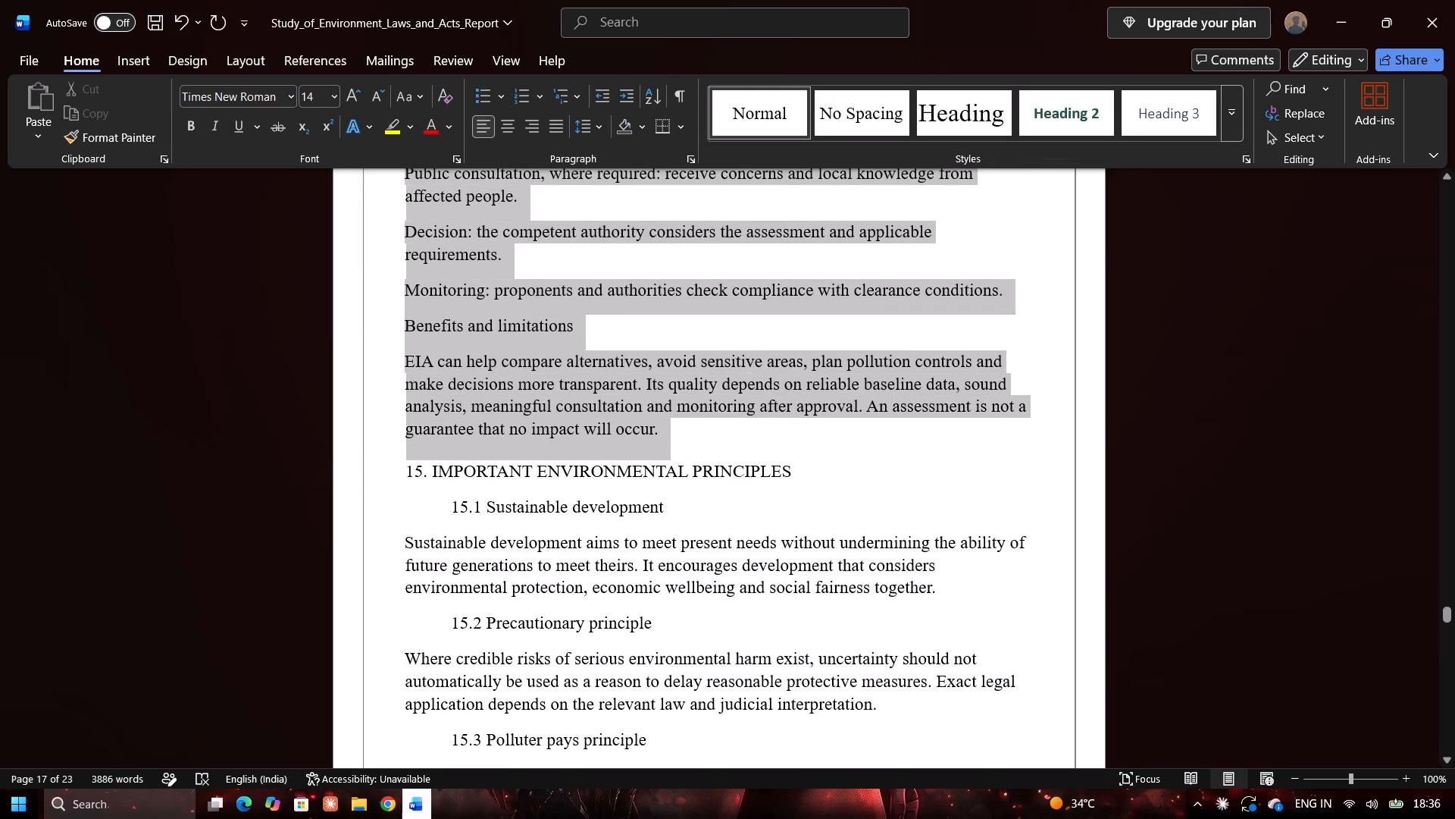
drag(935, 428, 975, 428)
key(Delete)
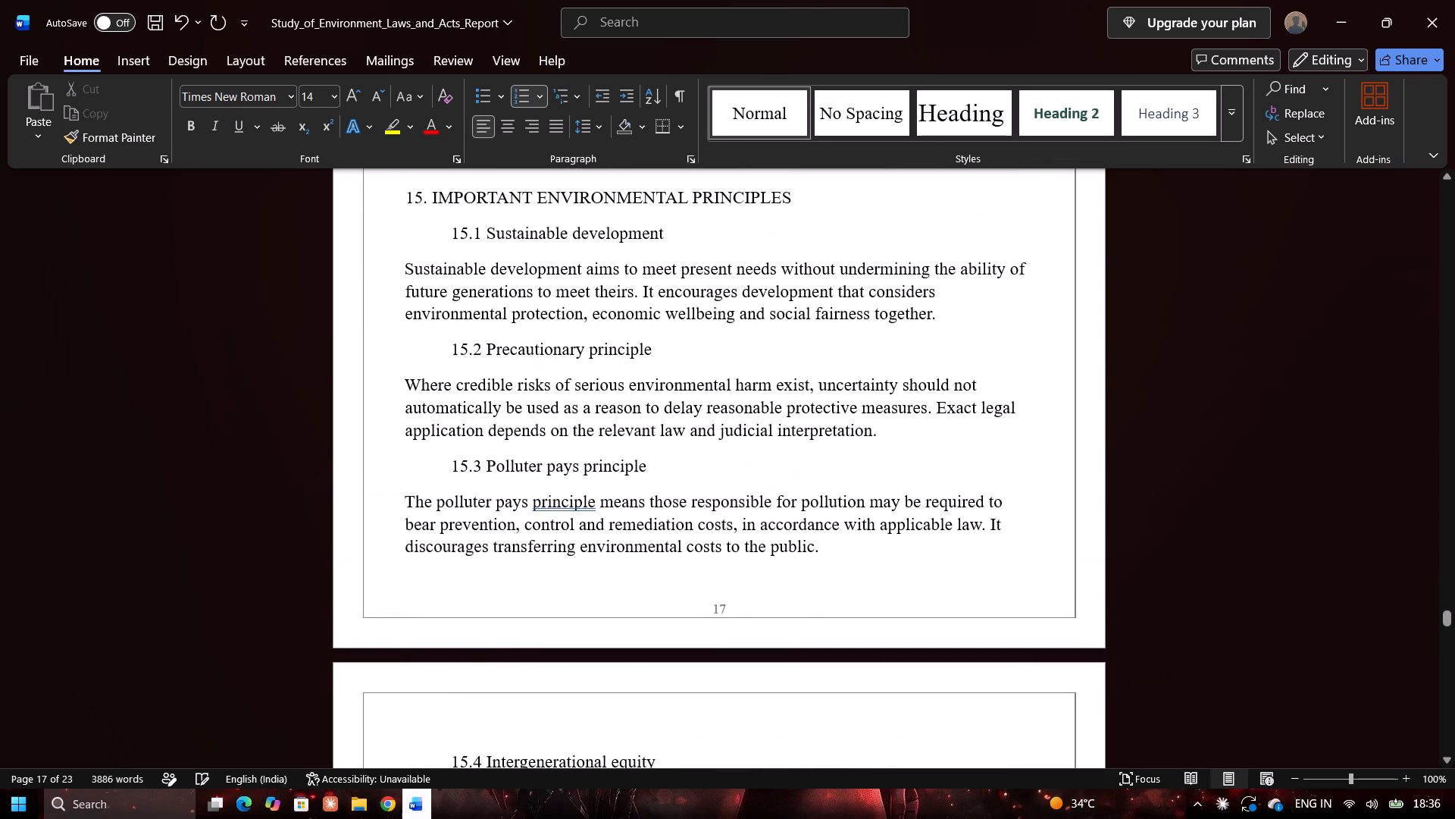
Examine the remaining sections from the public liability and tribunal text through environmental principles, case studies and recommendations to the conclusion and references.
scroll(876, 427, up, 7)
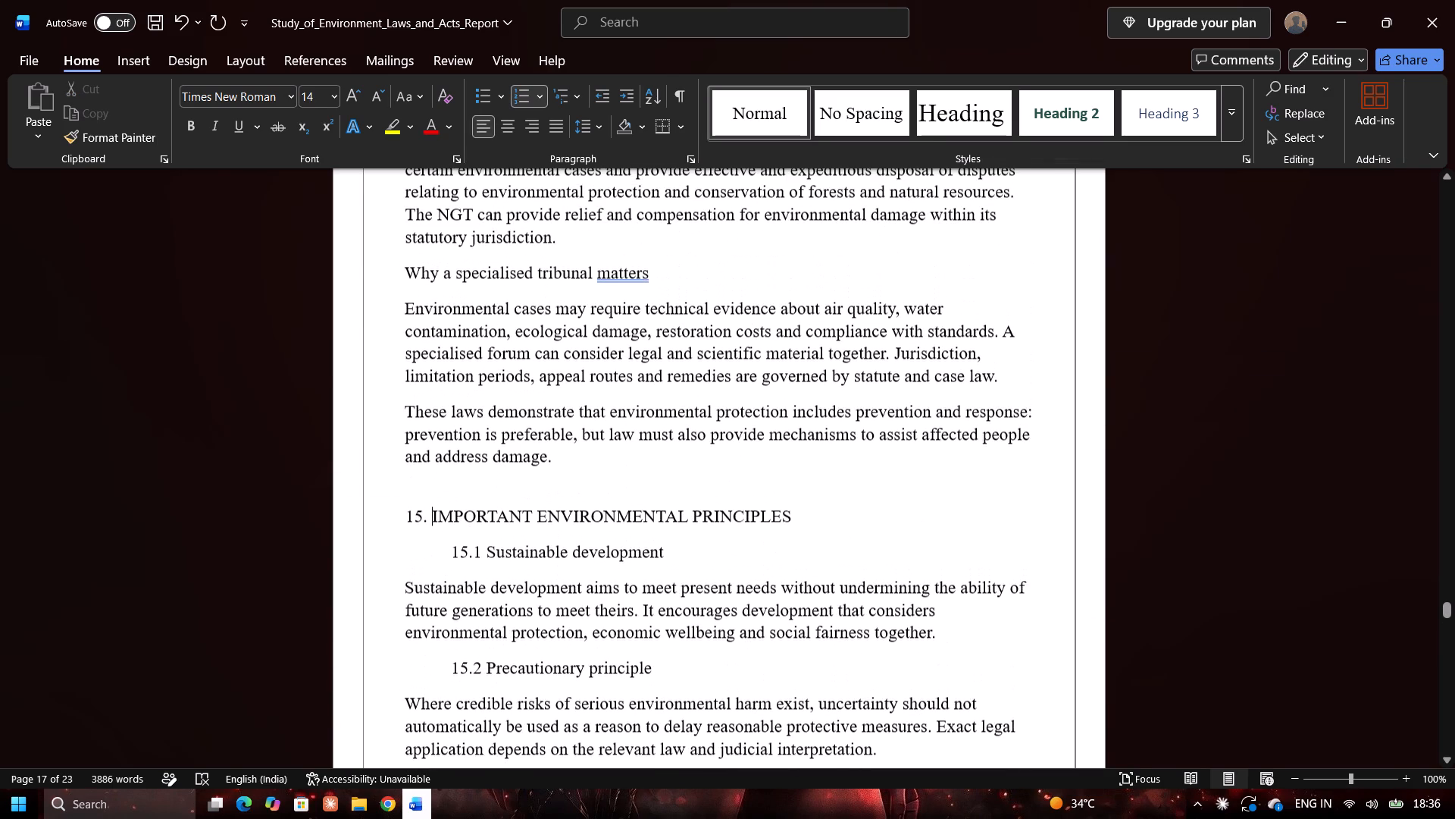
scroll(876, 427, up, 4)
scroll(876, 427, down, 13)
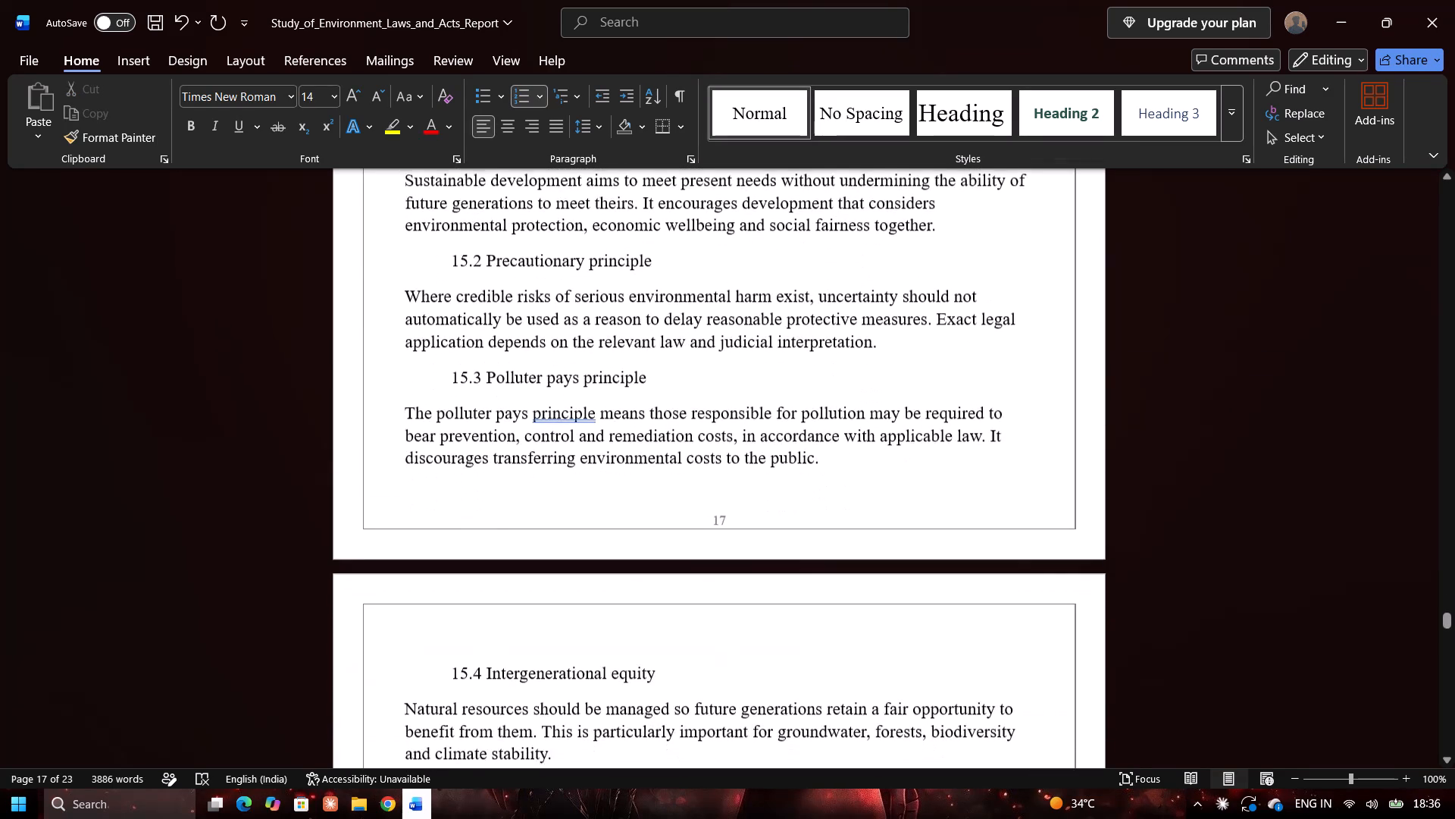
scroll(876, 427, down, 6)
click(1012, 356)
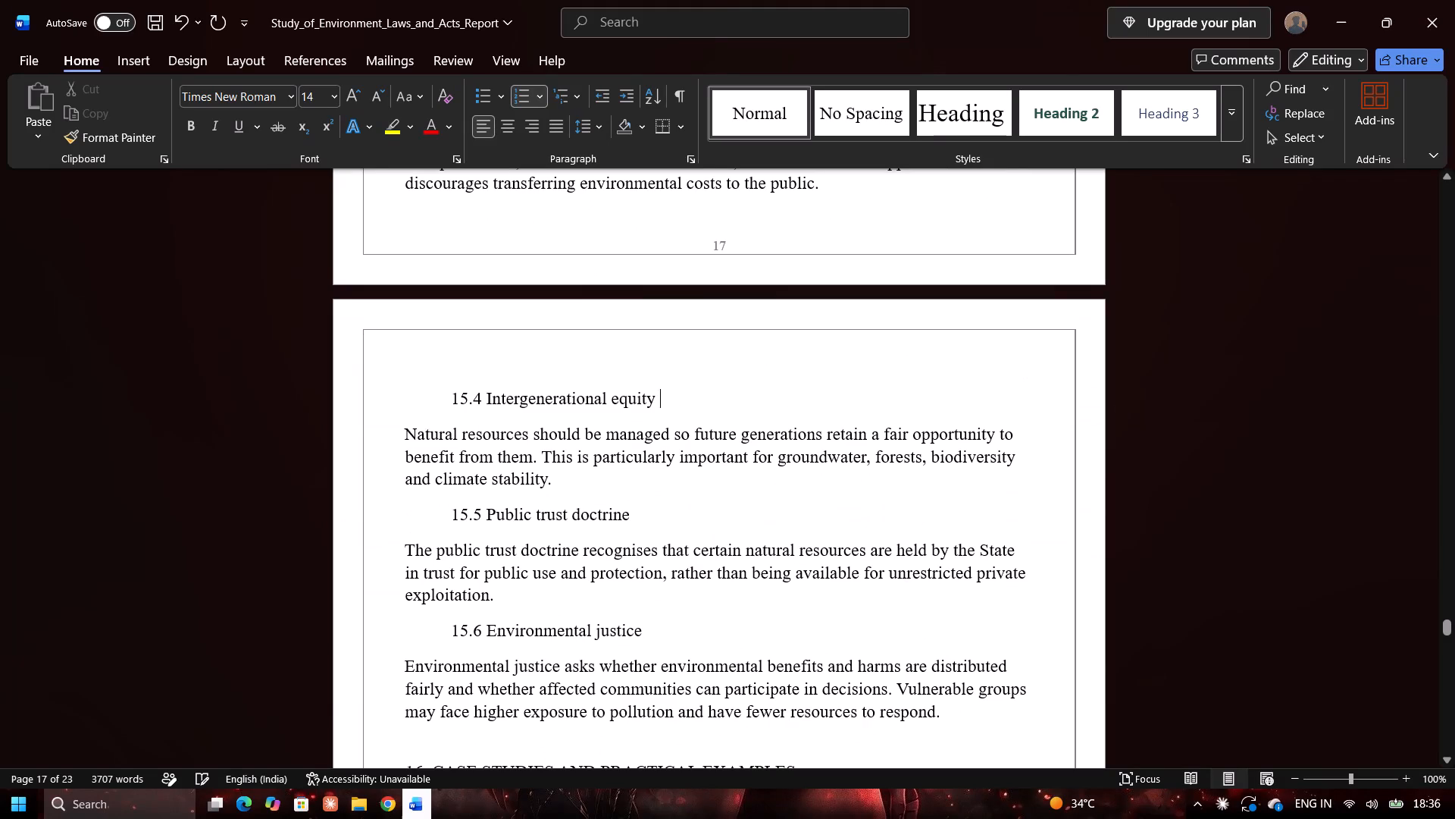
scroll(1242, 483, down, 12)
scroll(1242, 483, up, 1)
scroll(1242, 483, down, 1)
scroll(1242, 483, up, 1)
scroll(1242, 483, down, 20)
scroll(1242, 483, down, 1)
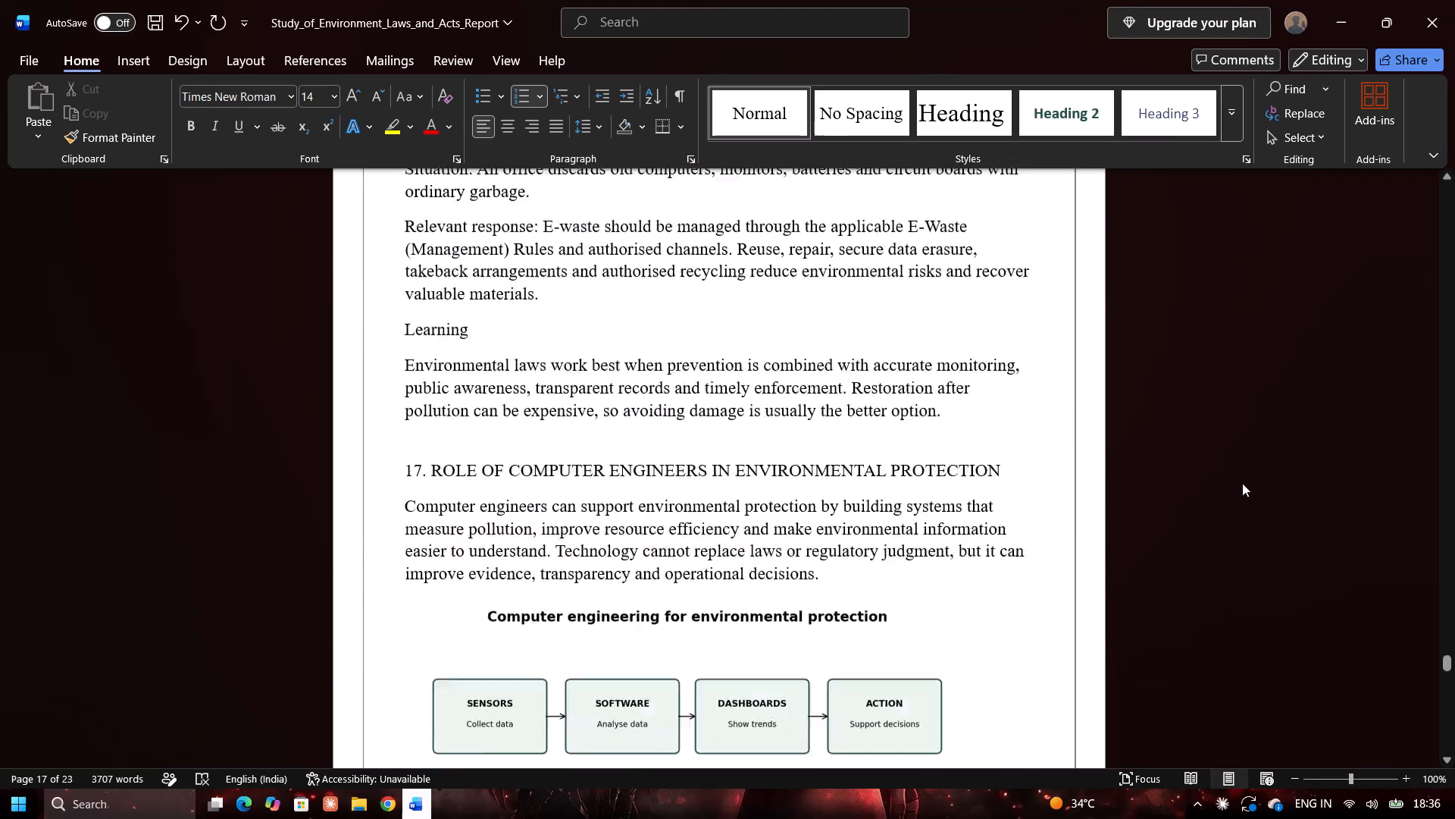
scroll(1242, 483, up, 1)
scroll(1242, 483, down, 4)
click(1242, 483)
scroll(1242, 483, down, 16)
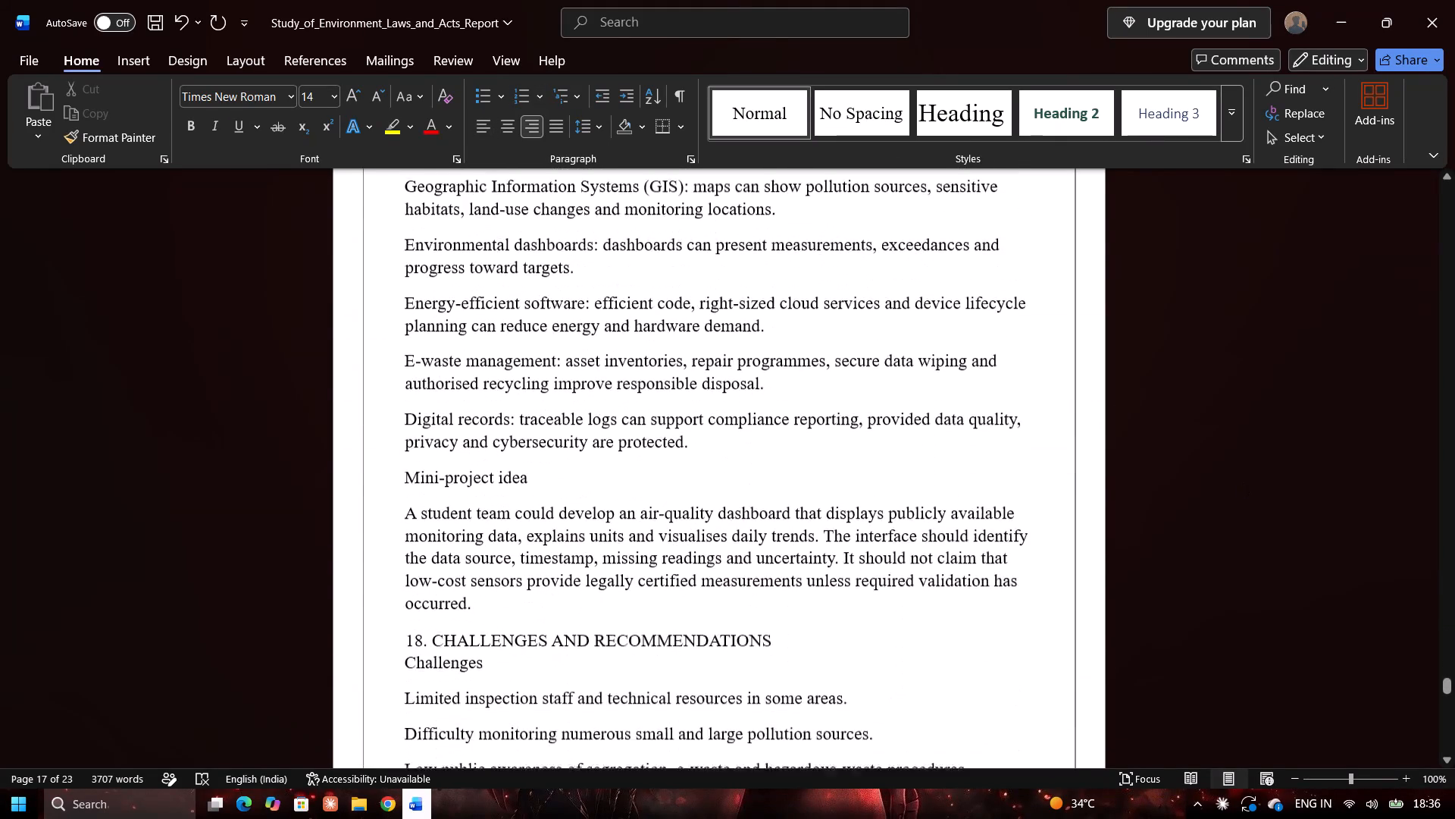
scroll(1242, 483, down, 20)
scroll(1242, 483, down, 1)
scroll(1242, 483, up, 1)
scroll(1242, 483, down, 13)
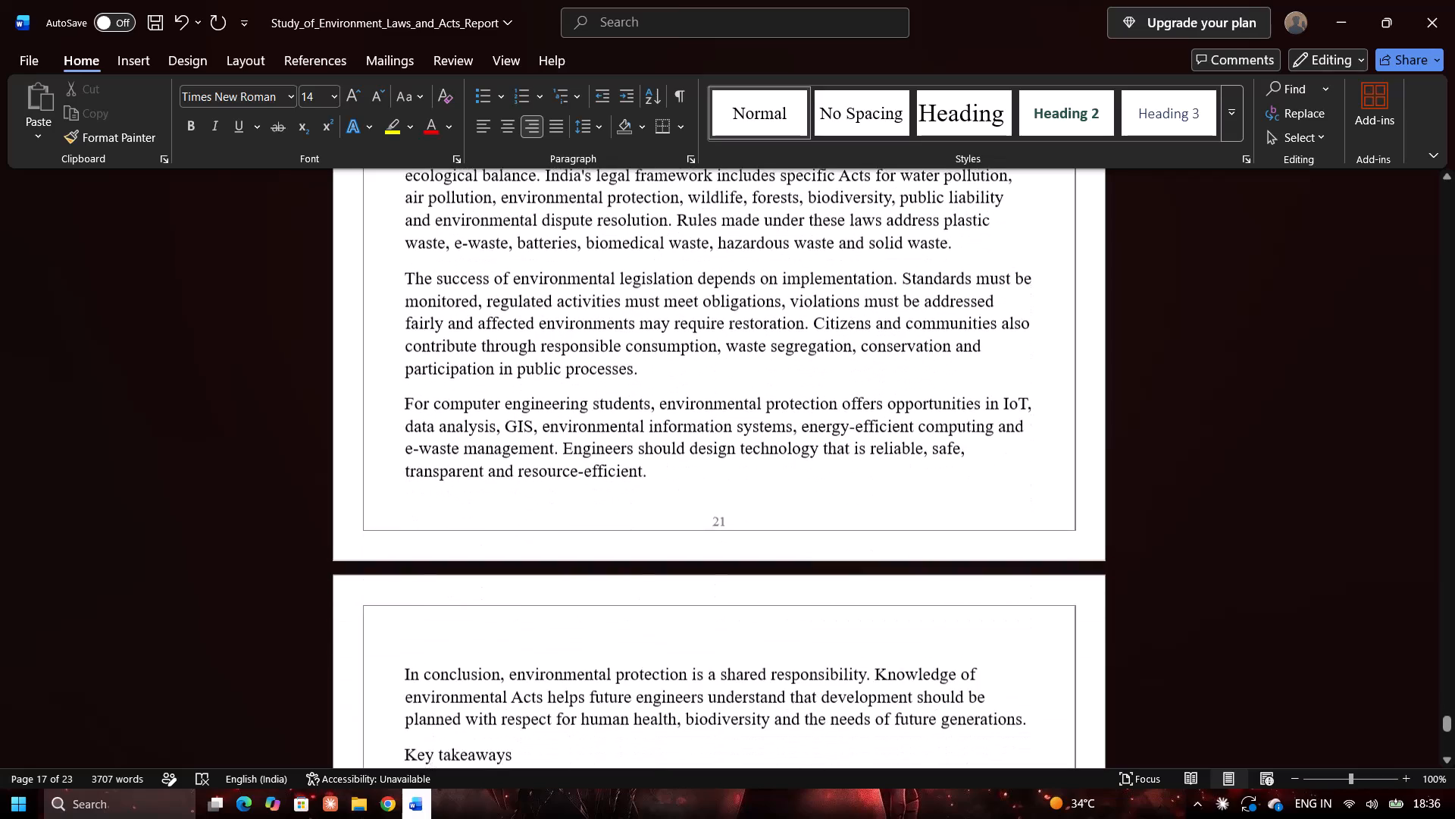
drag(1444, 714, 1454, 786)
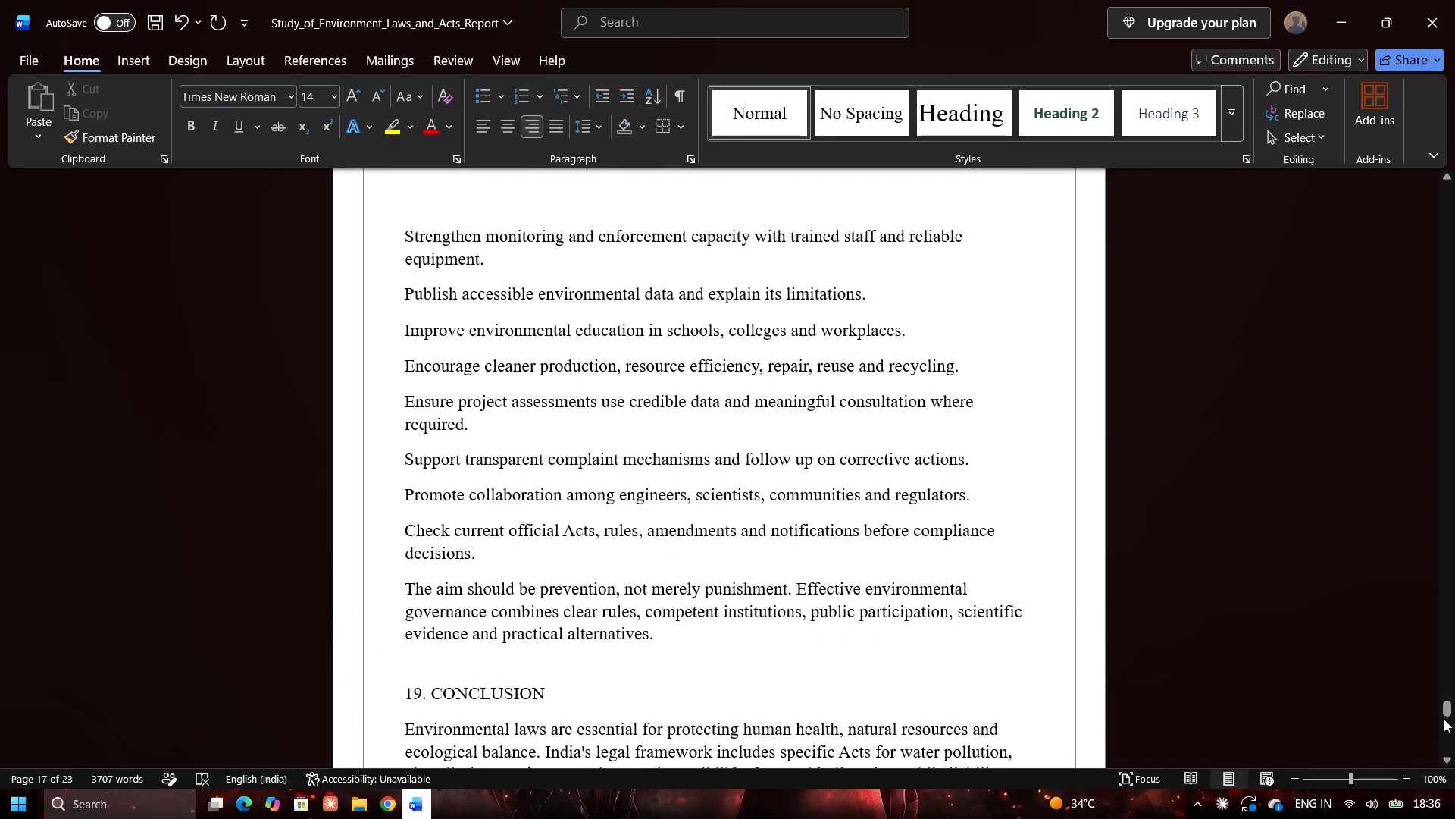
drag(1445, 711, 1438, 800)
Set the font size to 10 for the CONCLUSION heading text, its paragraphs and the key takeaways in section 19.
scroll(1156, 673, up, 9)
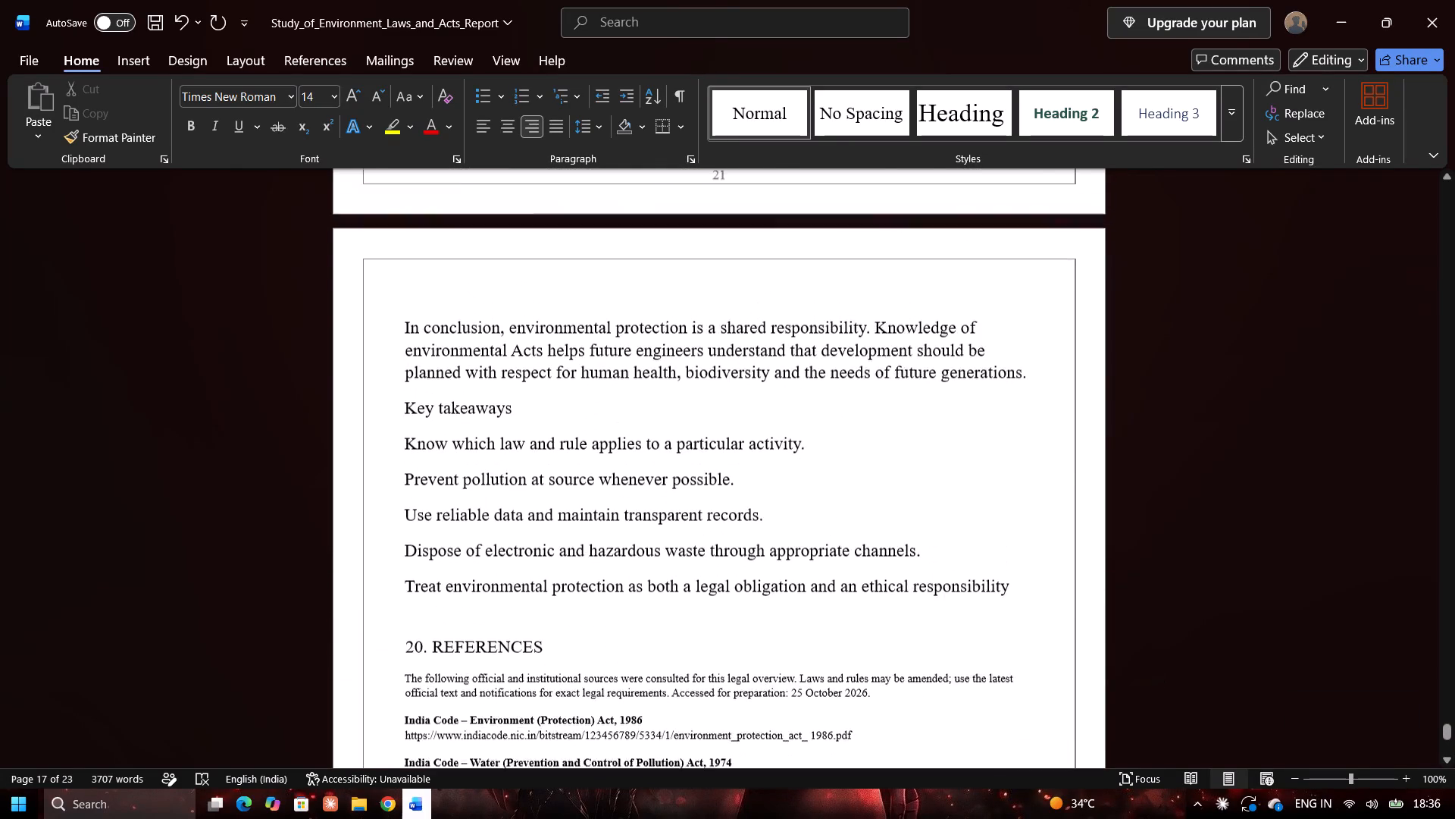
scroll(1156, 673, up, 4)
scroll(1156, 673, down, 1)
scroll(1156, 673, up, 14)
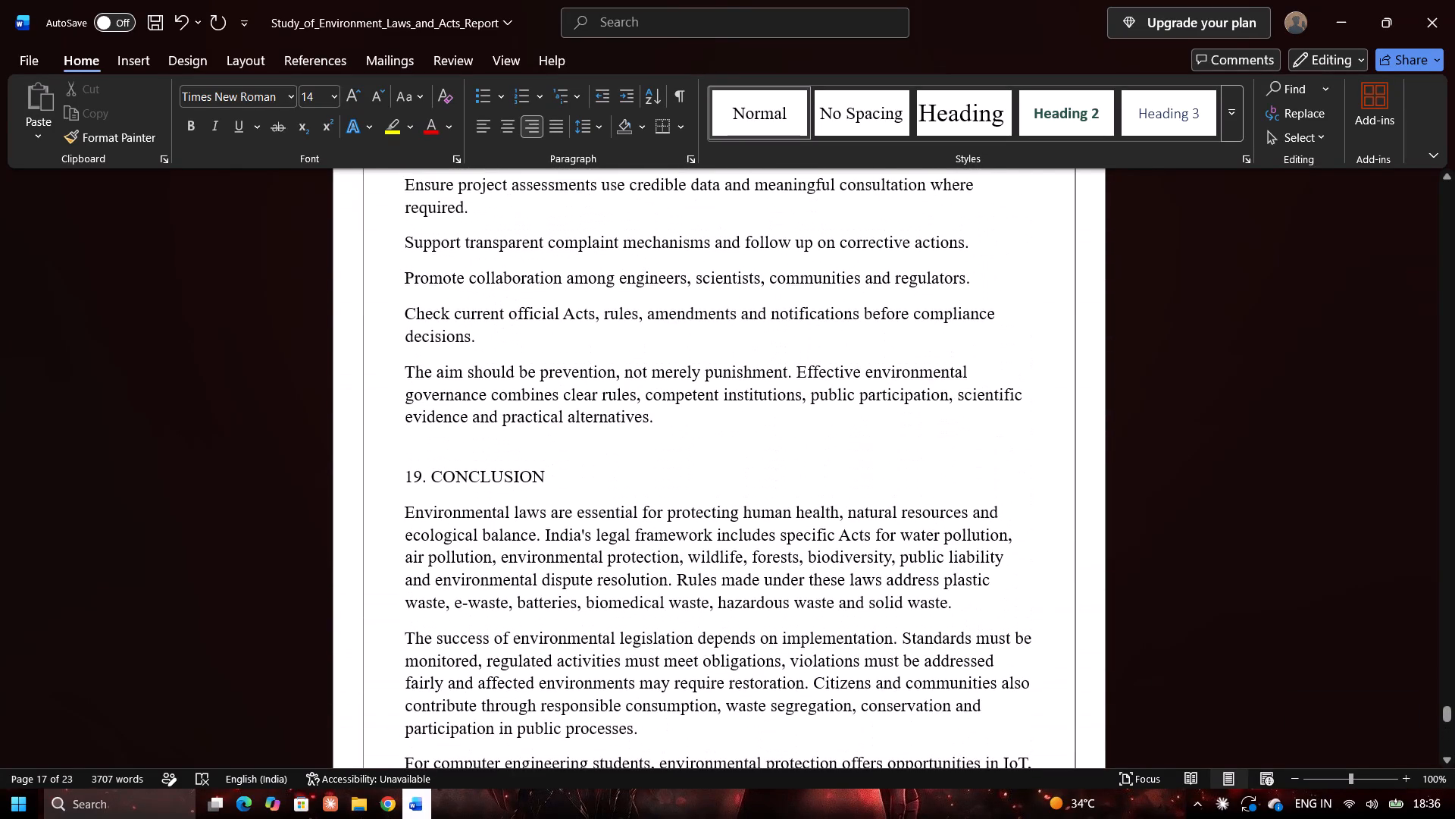
drag(429, 471, 432, 471)
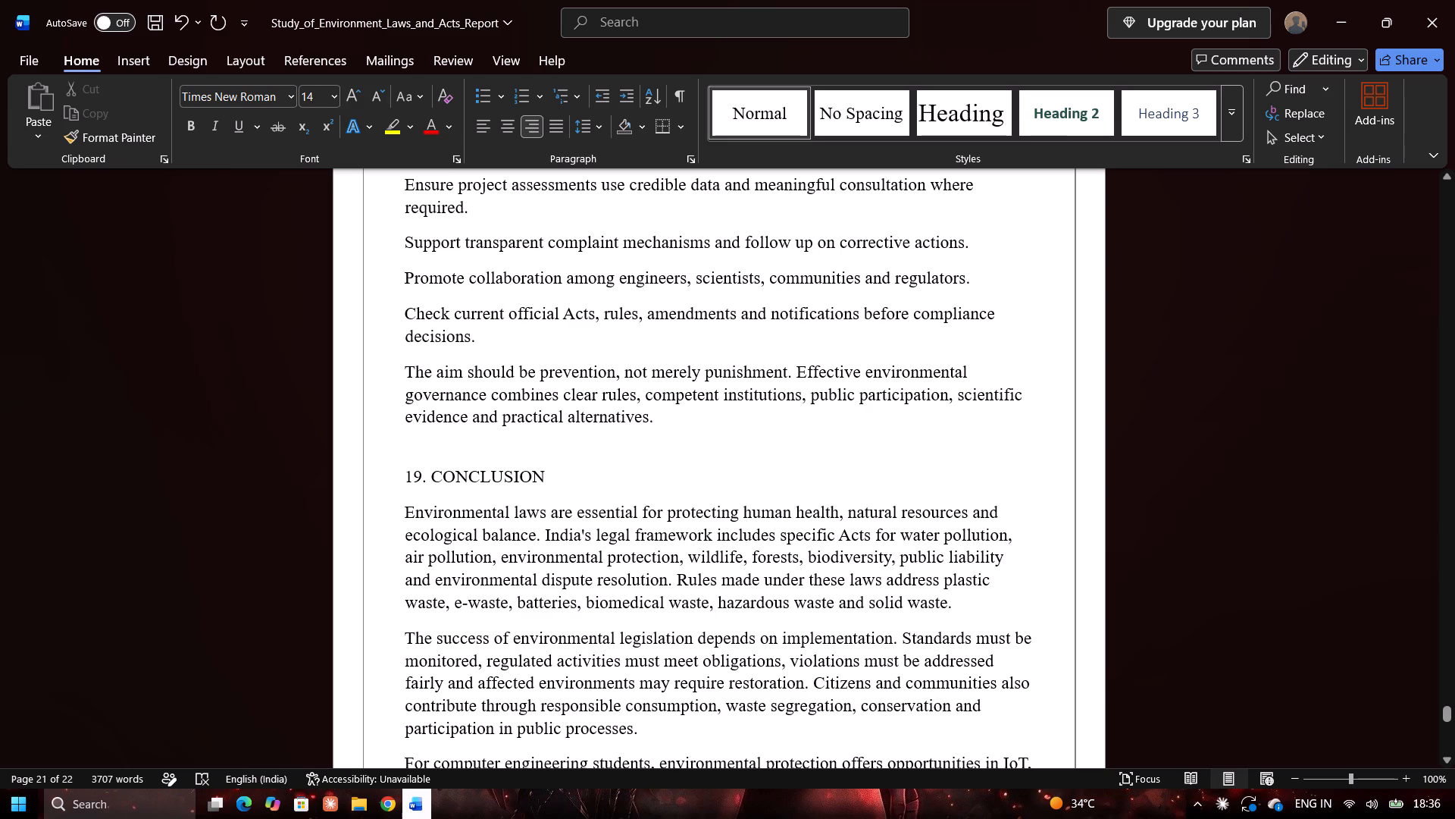
drag(432, 471, 678, 780)
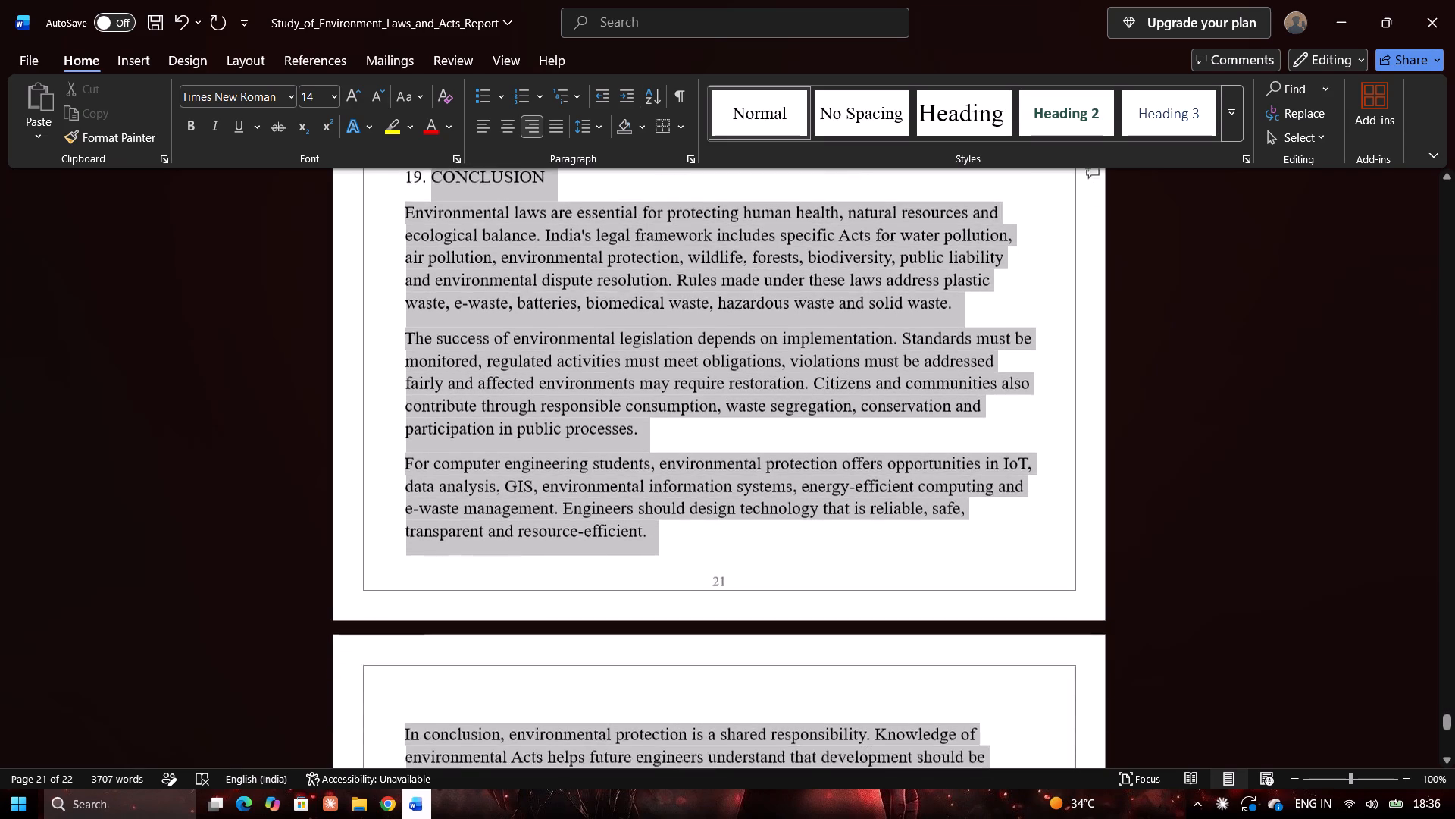
drag(678, 780, 795, 554)
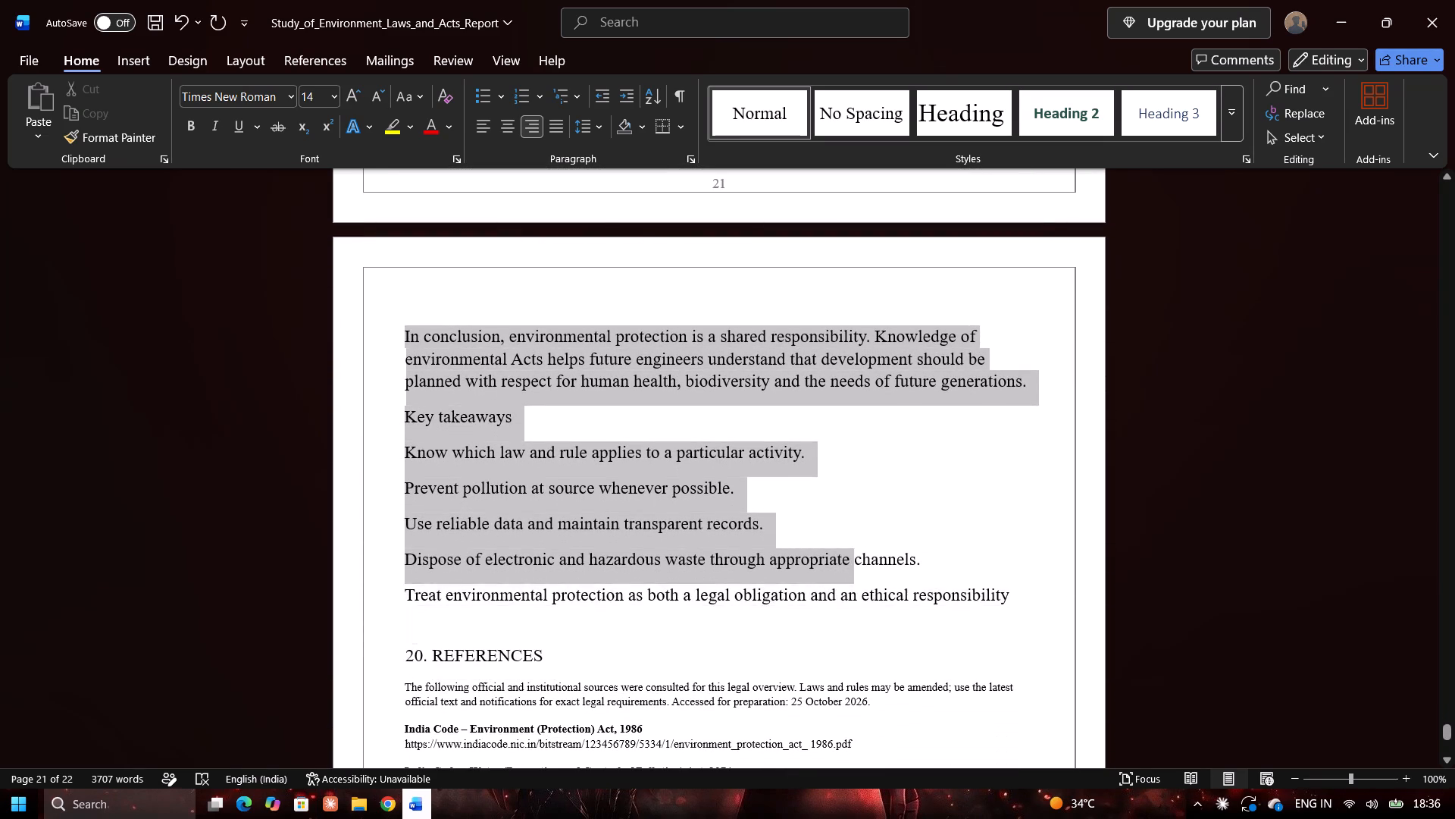
drag(795, 554, 995, 613)
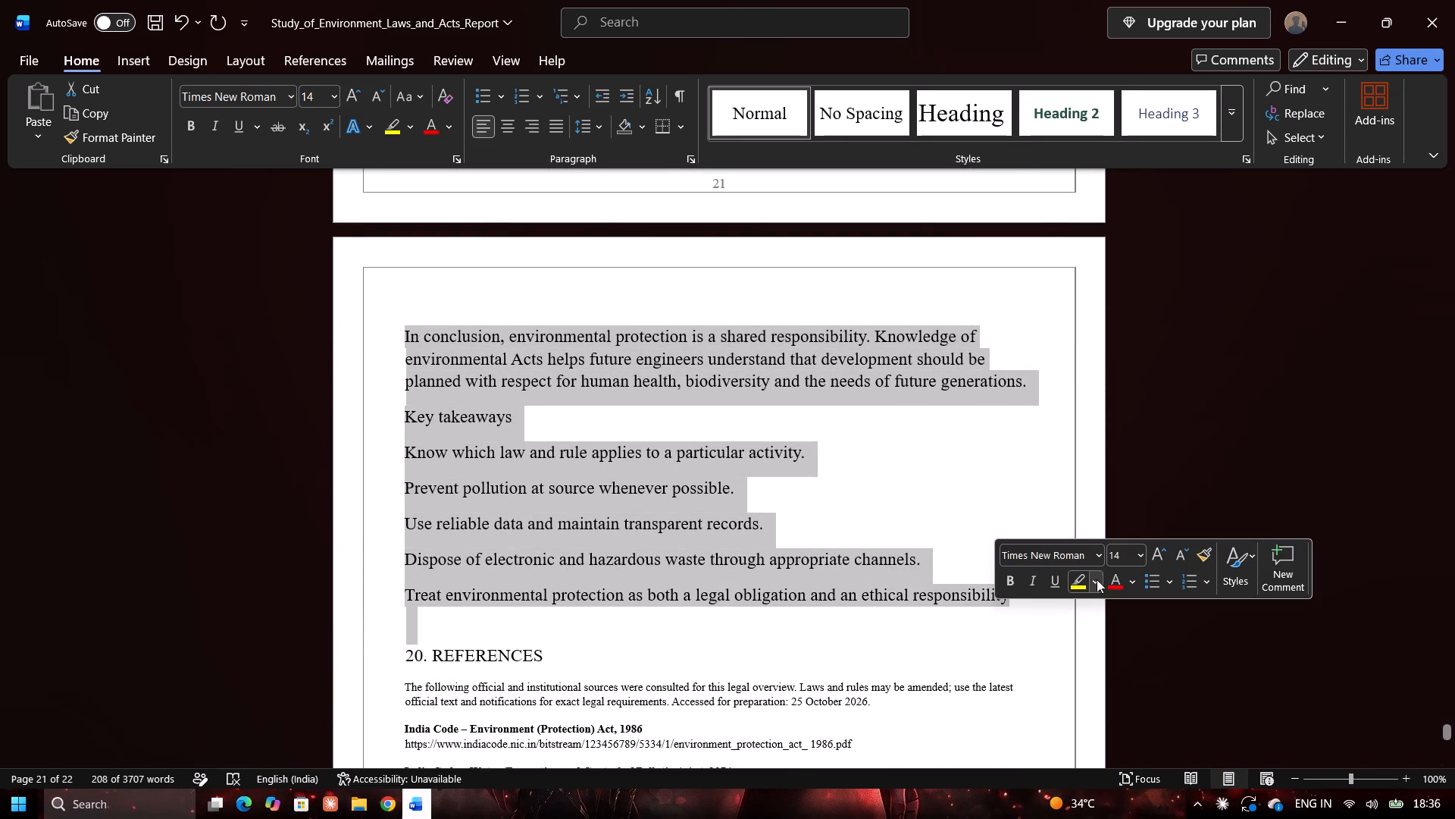
click(1140, 560)
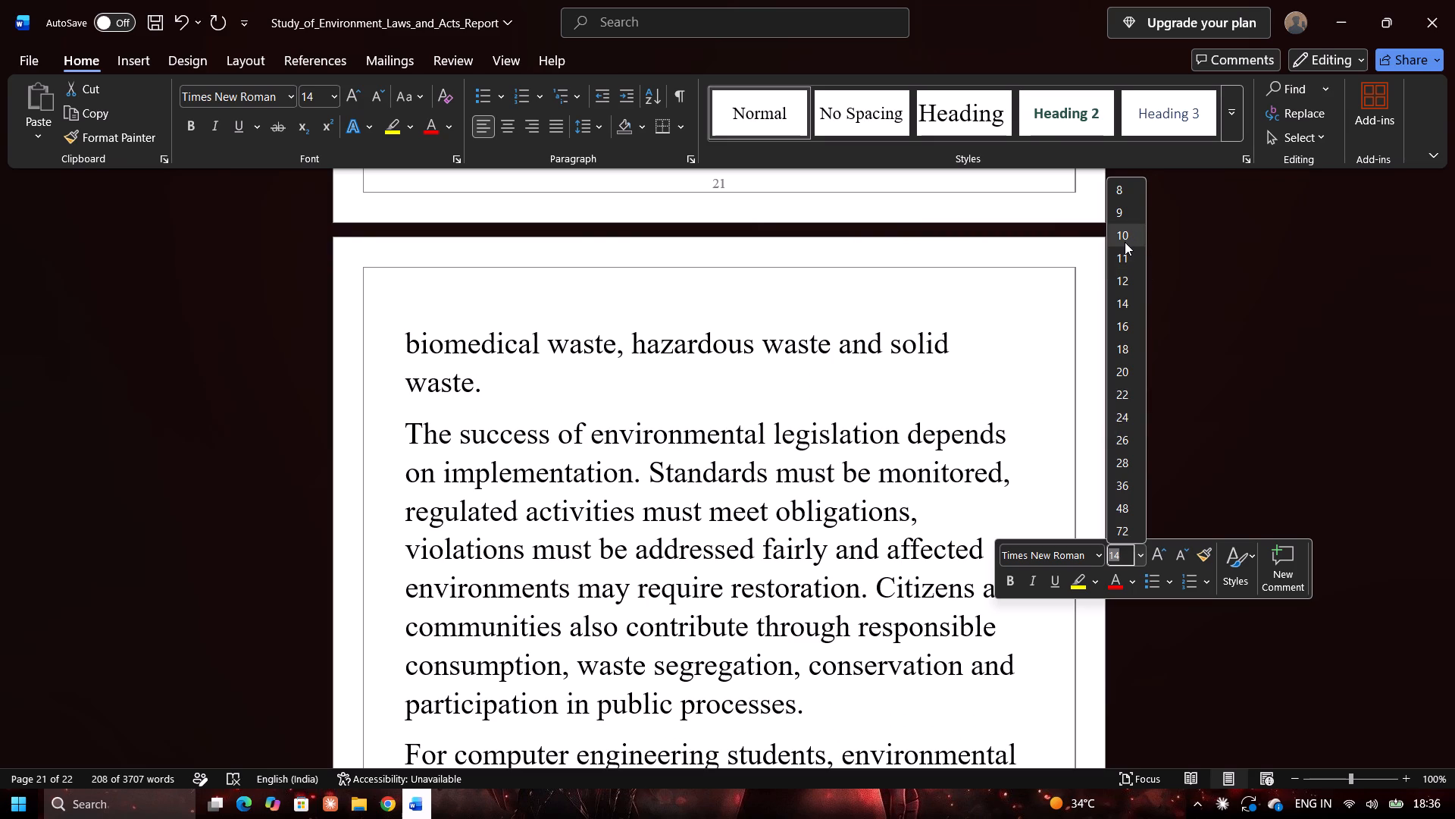
click(1125, 240)
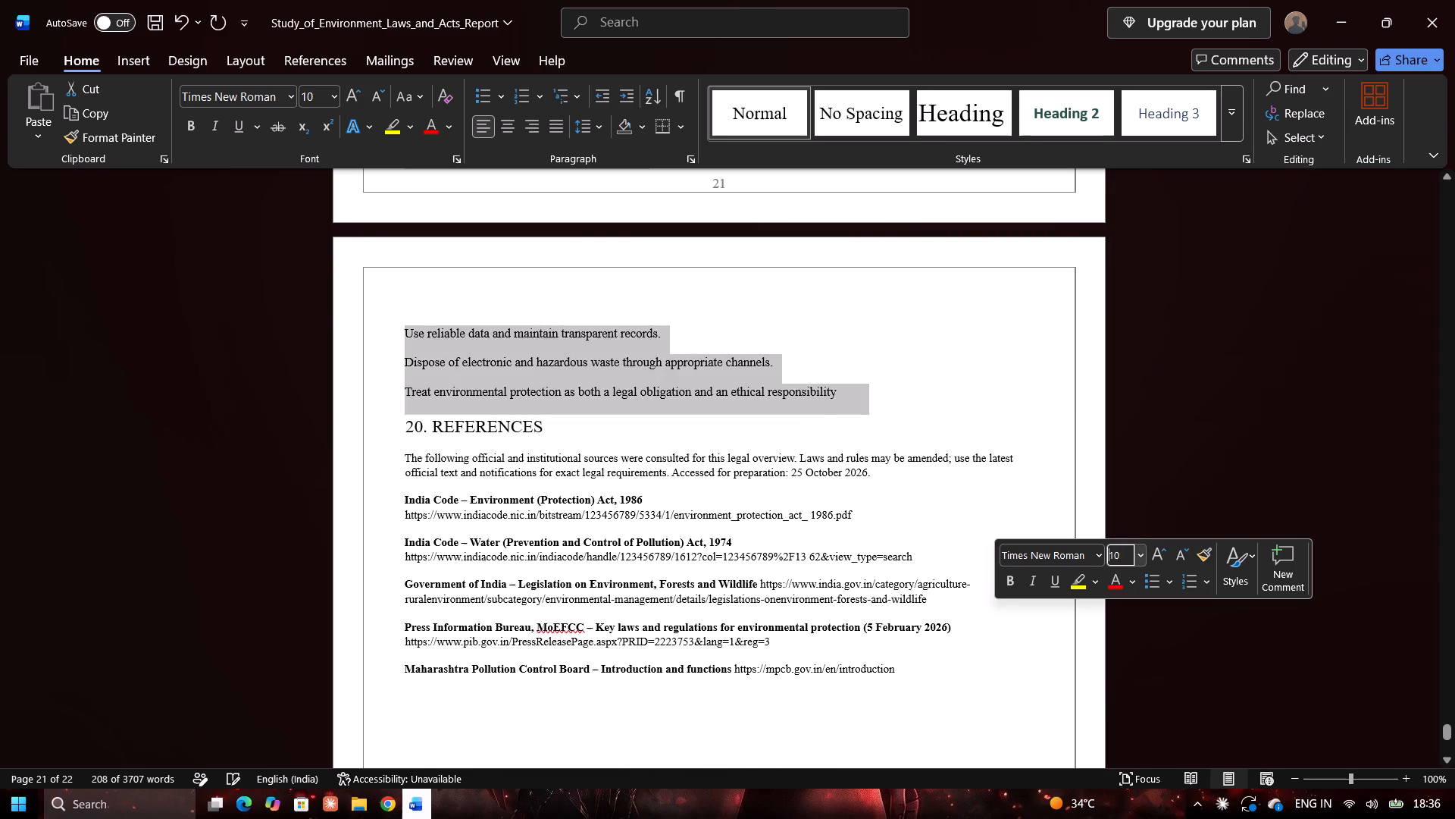
Remove the empty space between the recommendations' closing paragraph and the 19. CONCLUSION heading.
scroll(803, 435, up, 13)
click(749, 356)
scroll(749, 359, up, 5)
scroll(768, 455, up, 11)
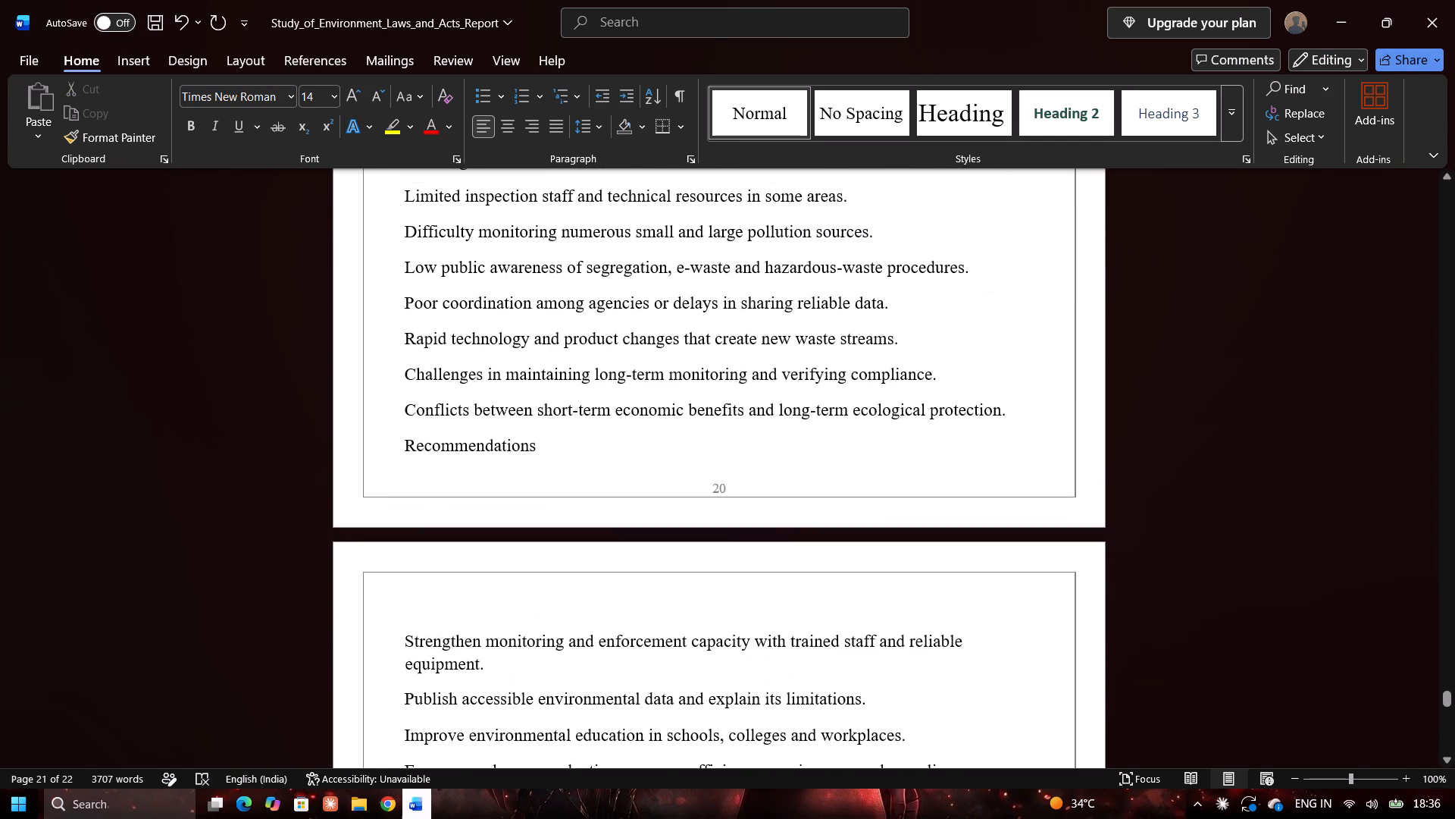
scroll(768, 462, down, 18)
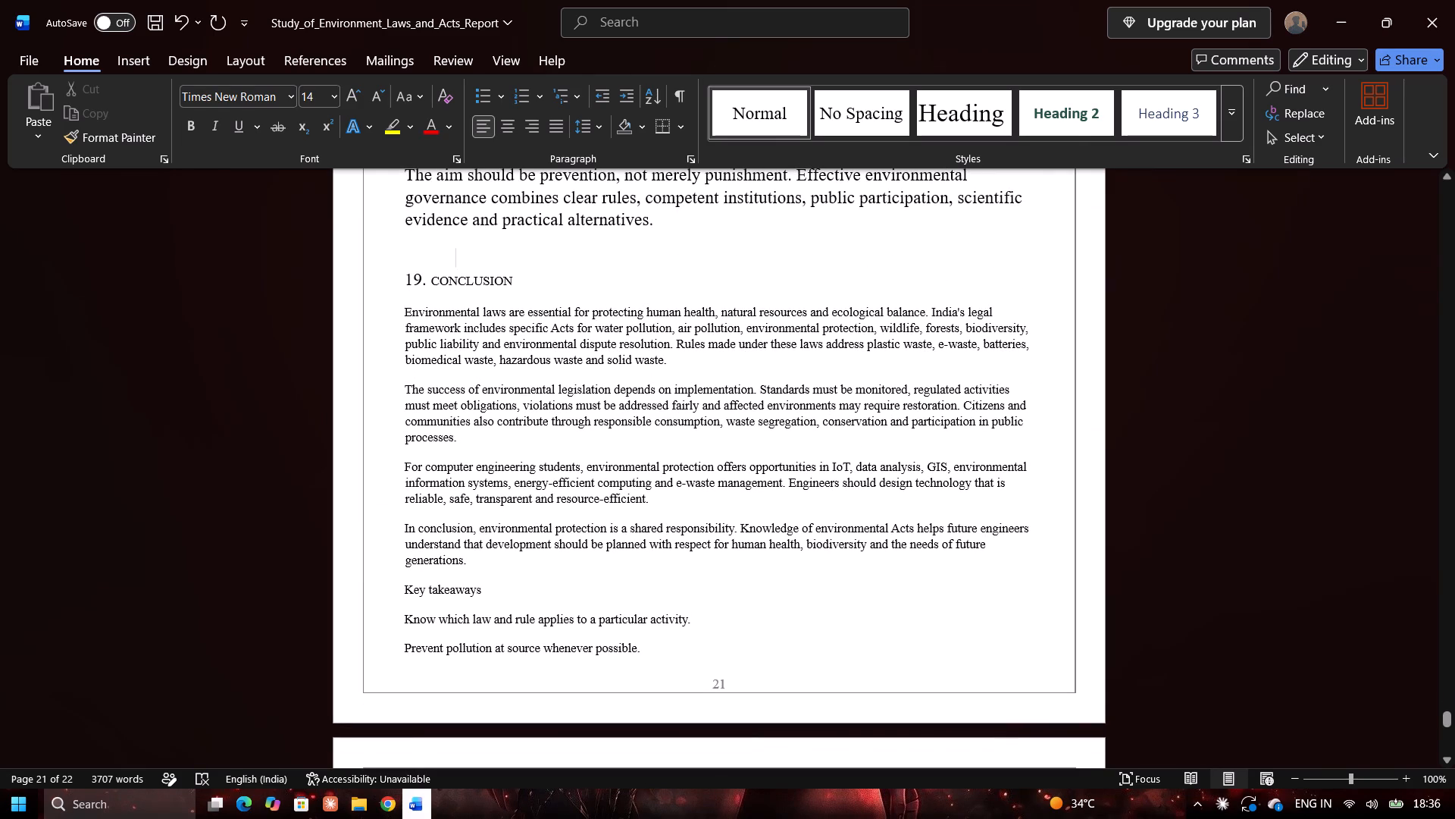
click(406, 278)
key(BackSpace)
key(BackSpace)
key(BackSpace)
key(BackSpace)
key(BackSpace)
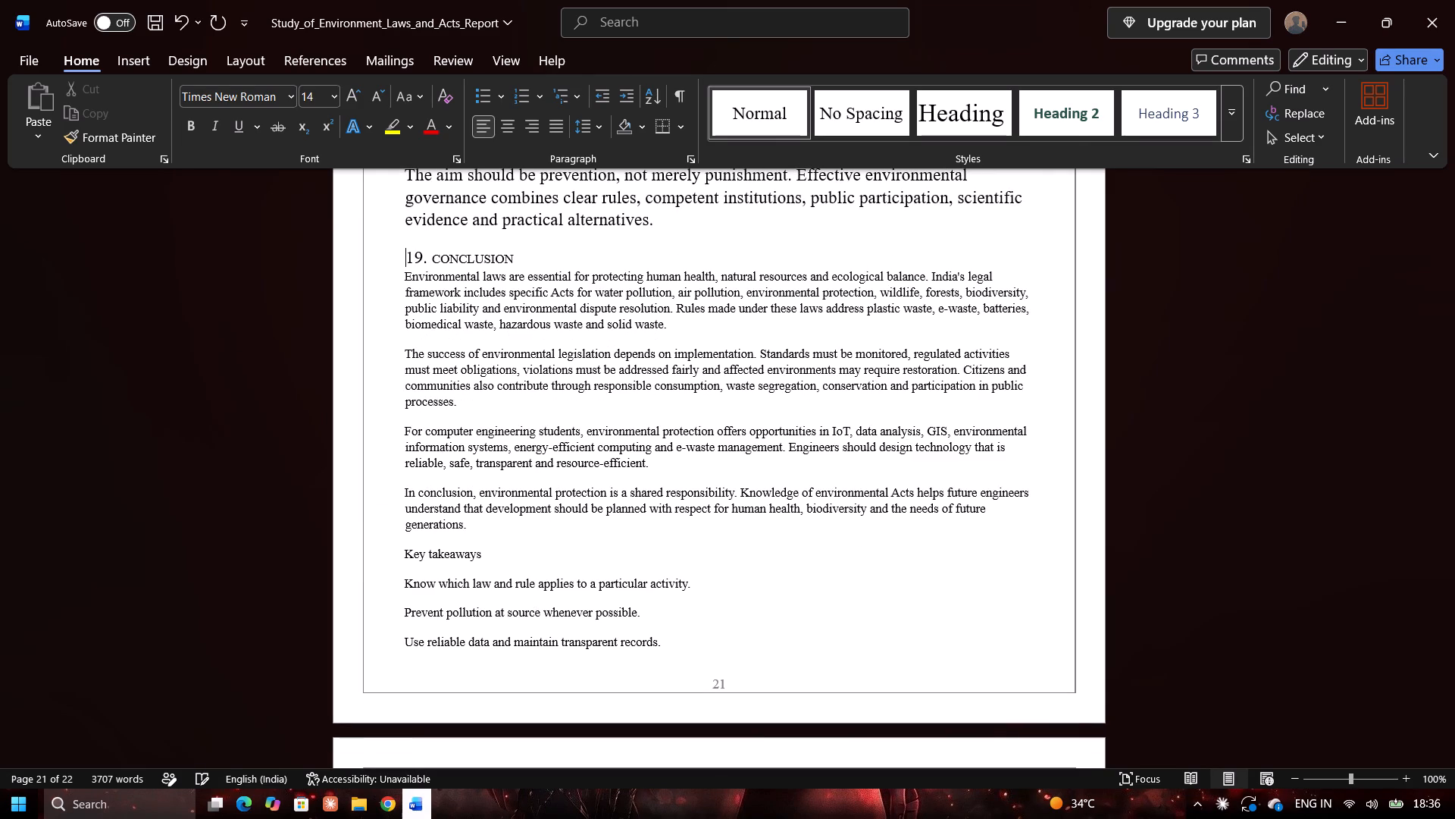
Examine the challenges and recommendations section, and the front pages from the acknowledgement and TABLE OF CONTENTS to section 2.
scroll(640, 288, up, 15)
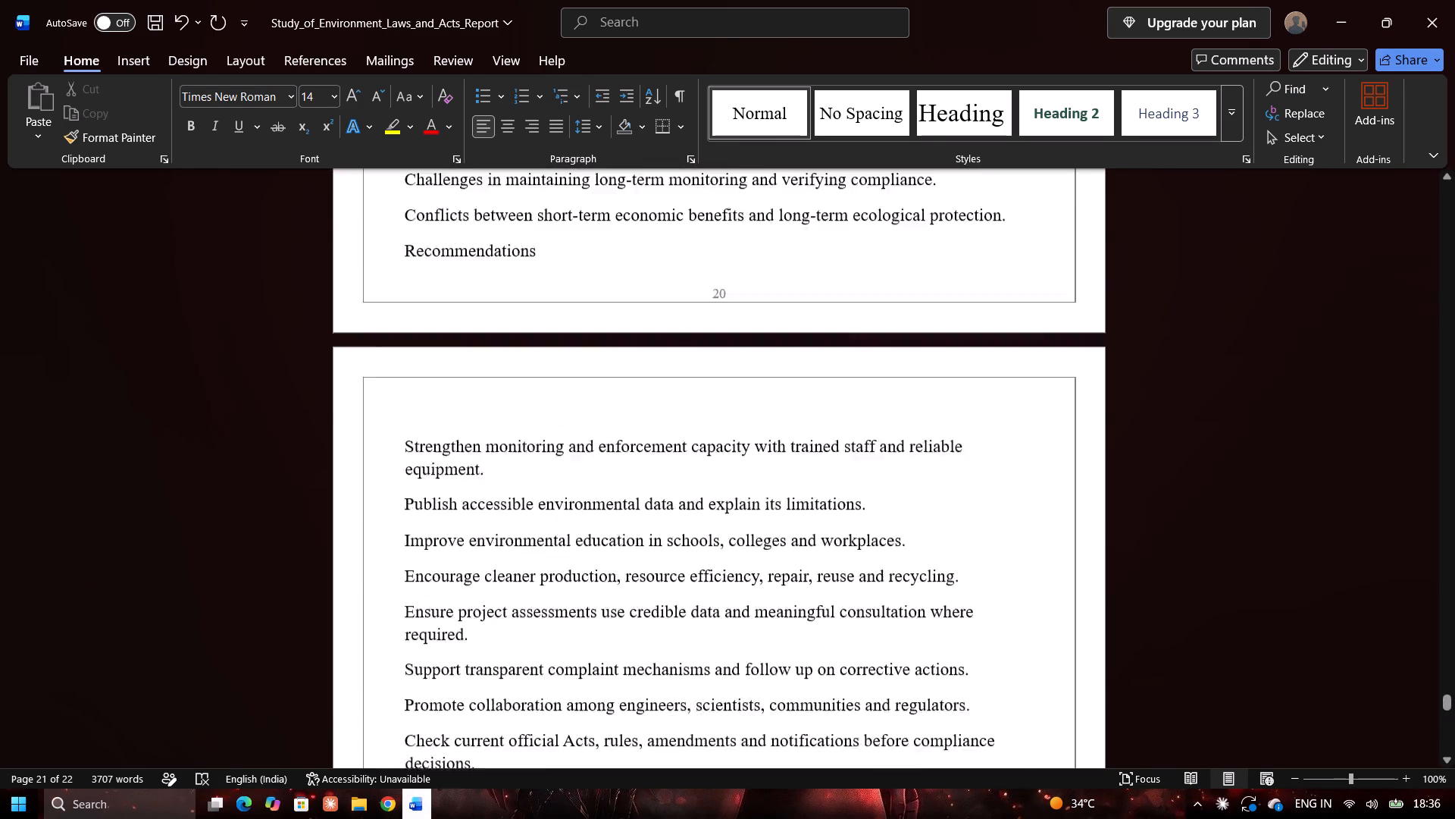
scroll(641, 288, up, 5)
scroll(662, 300, down, 1)
scroll(696, 308, up, 5)
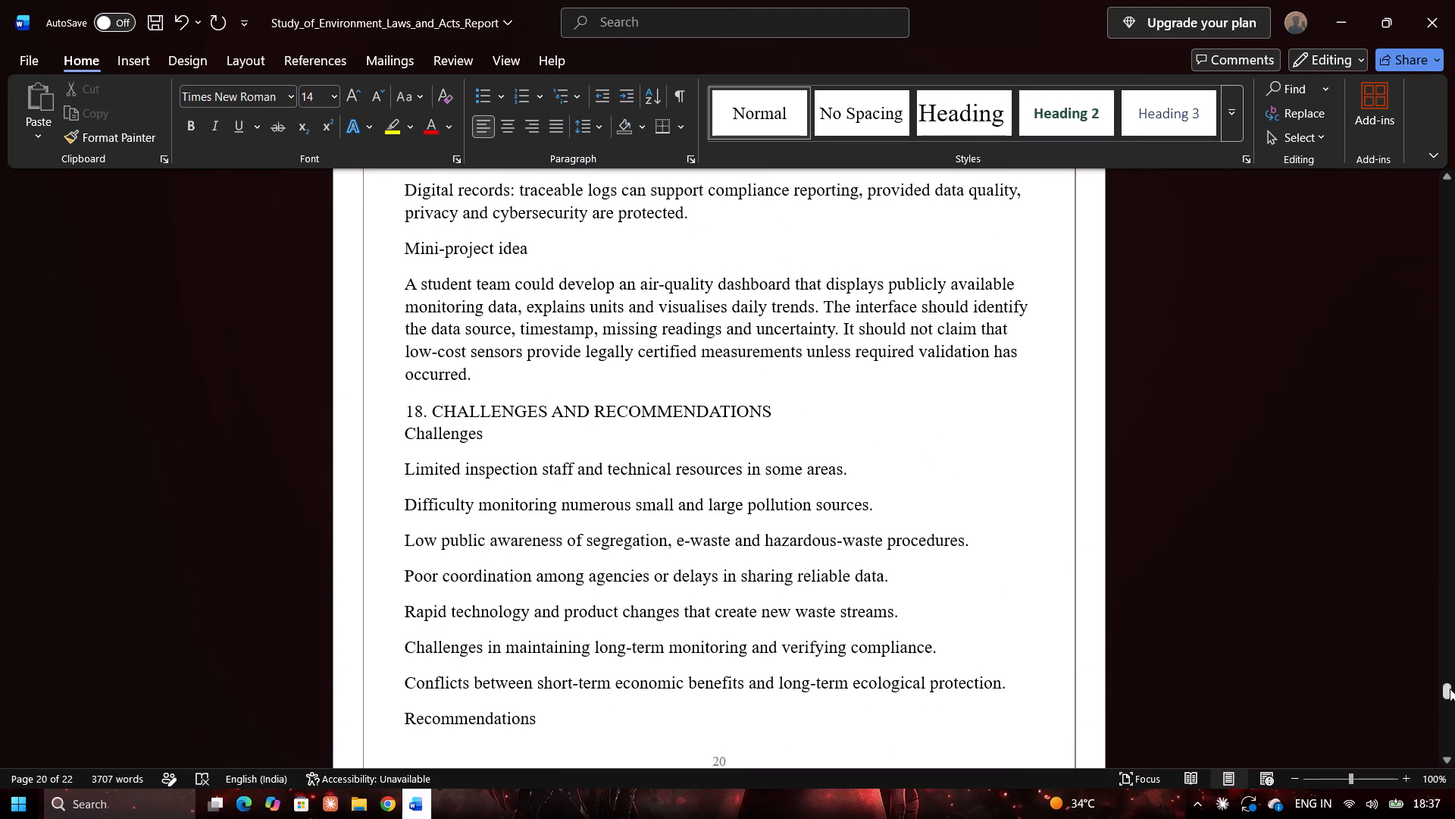
drag(1450, 689, 1435, 193)
scroll(1123, 441, down, 20)
scroll(1123, 441, down, 3)
scroll(1119, 454, up, 1)
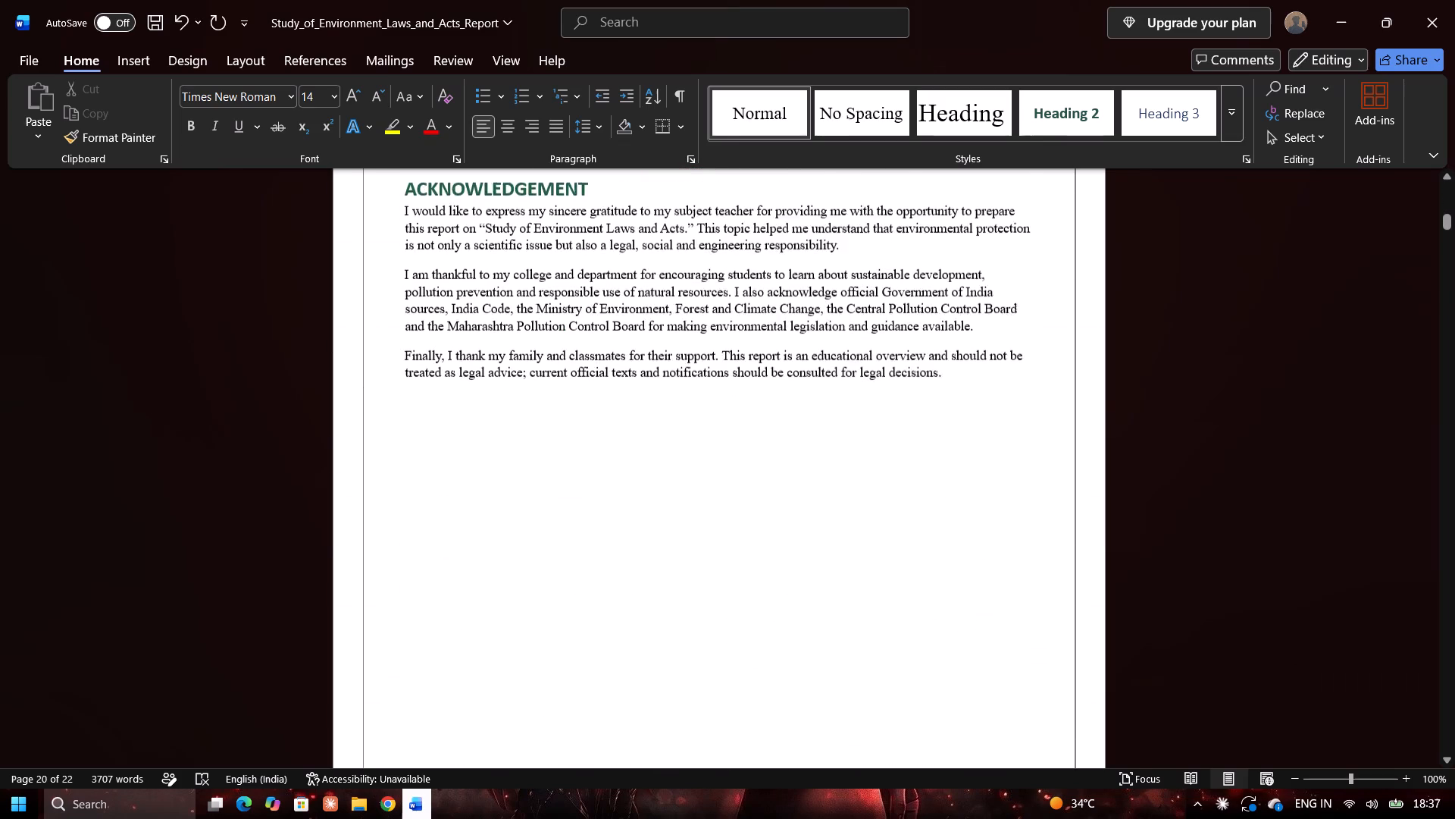
scroll(1119, 454, down, 1)
scroll(1119, 454, up, 1)
scroll(1119, 454, down, 17)
scroll(1119, 454, down, 15)
scroll(1119, 454, down, 9)
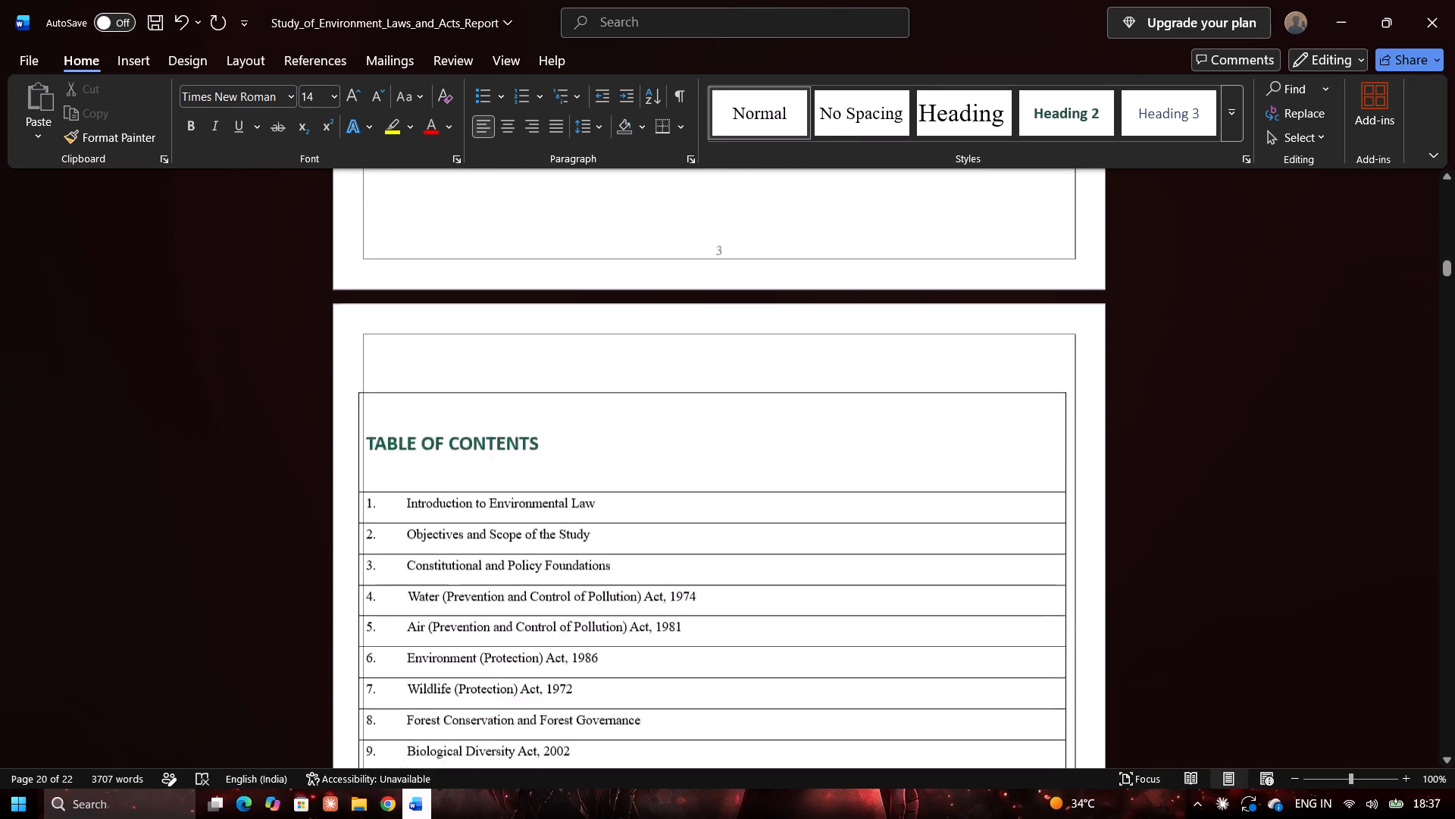
scroll(1119, 454, down, 1)
scroll(1119, 454, up, 1)
scroll(1119, 454, down, 15)
scroll(1119, 454, down, 11)
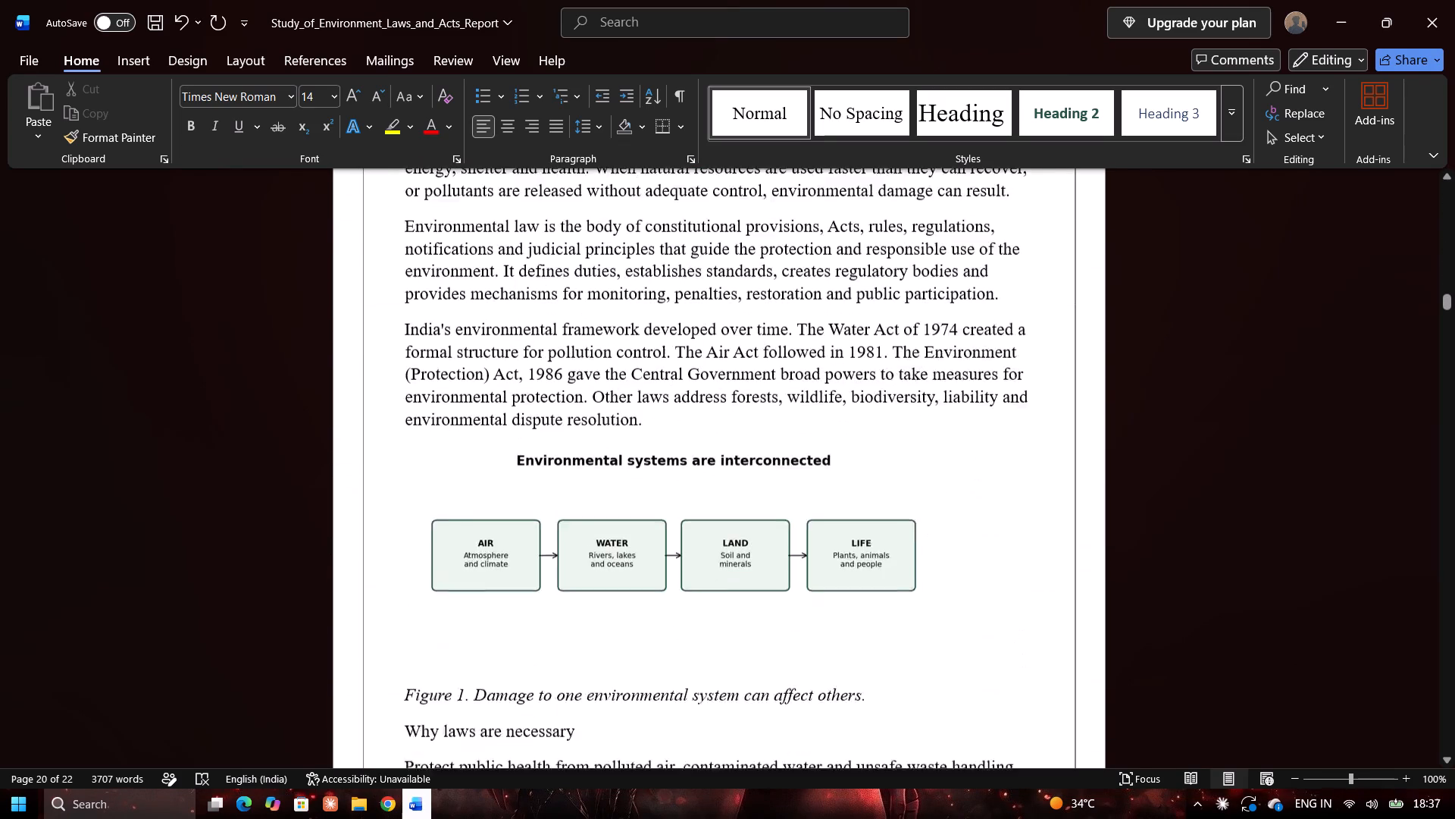
scroll(1119, 454, down, 15)
scroll(1103, 472, up, 1)
scroll(1092, 475, down, 2)
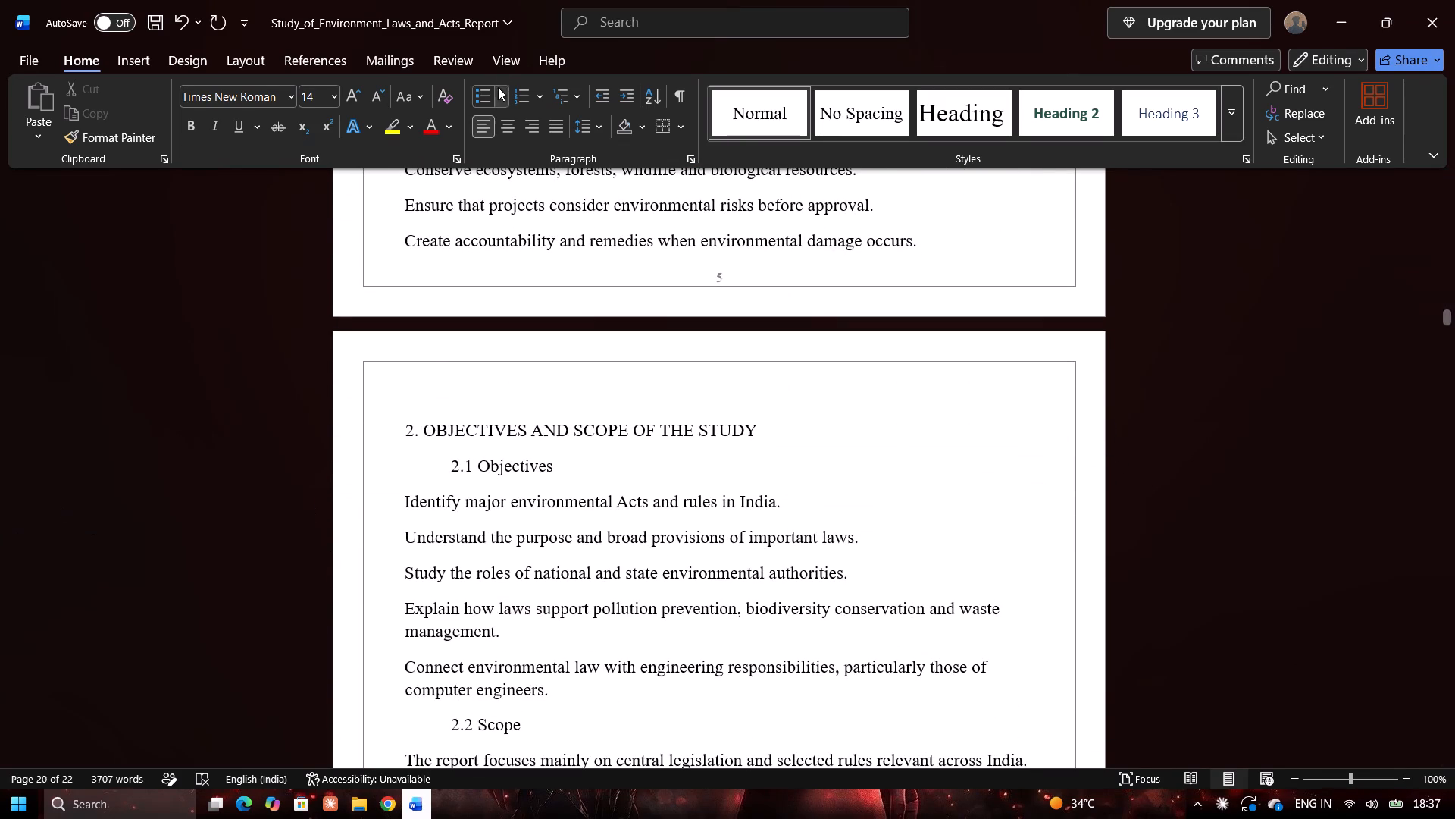
Export the environment laws and acts report as a PDF into the ese folder on New Volume (D:).
click(508, 65)
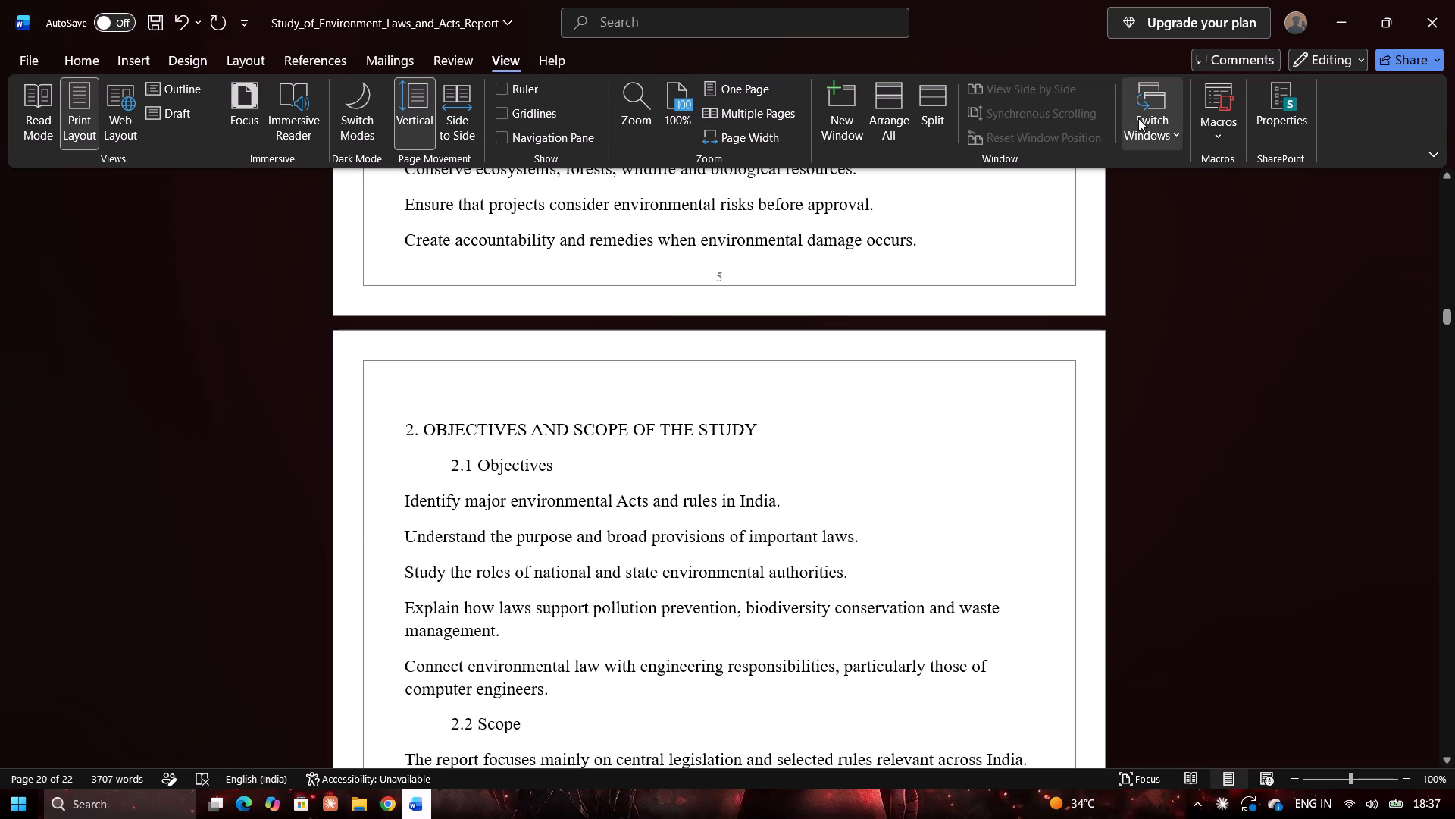
click(1257, 118)
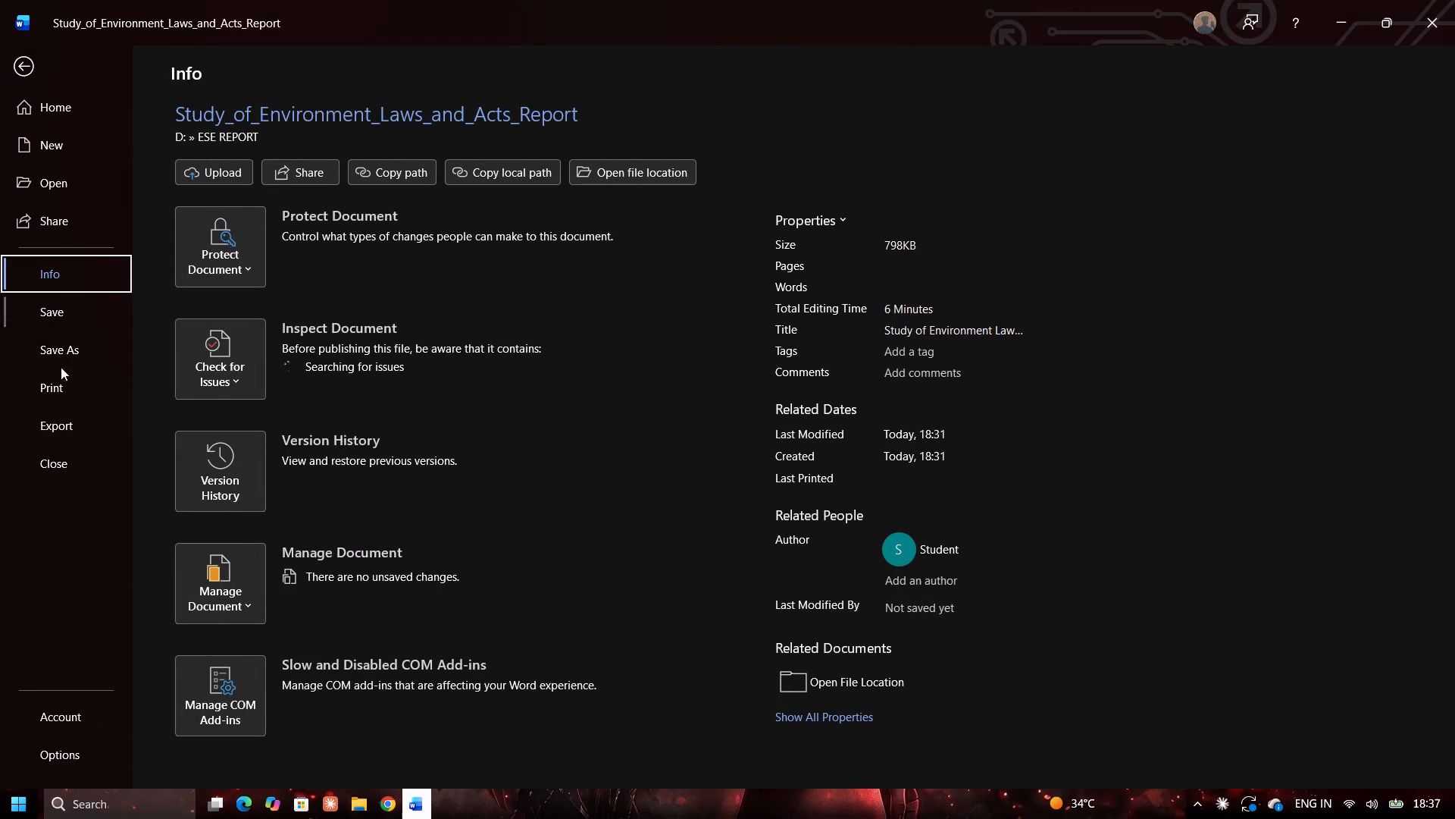
click(66, 427)
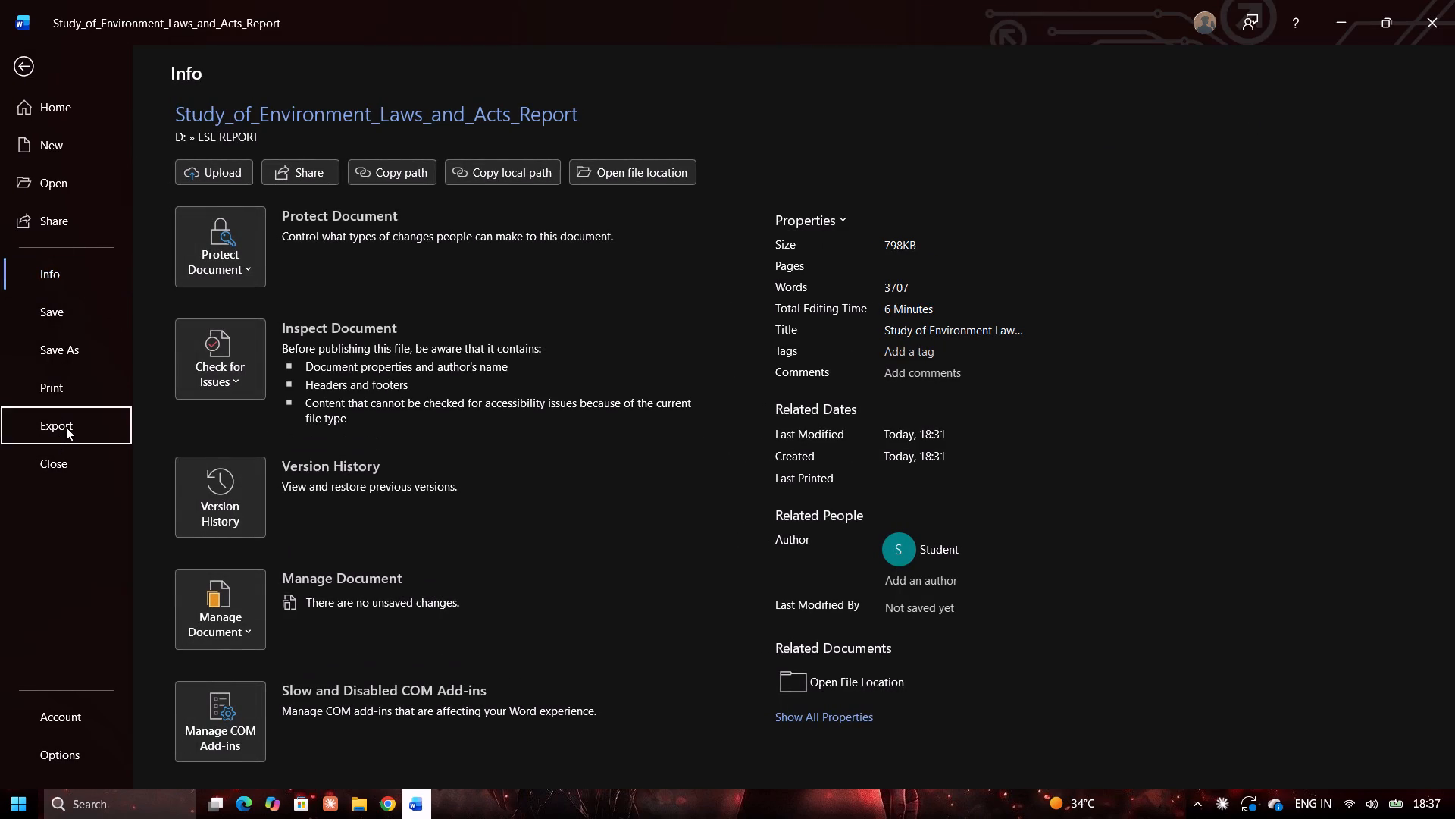
click(546, 246)
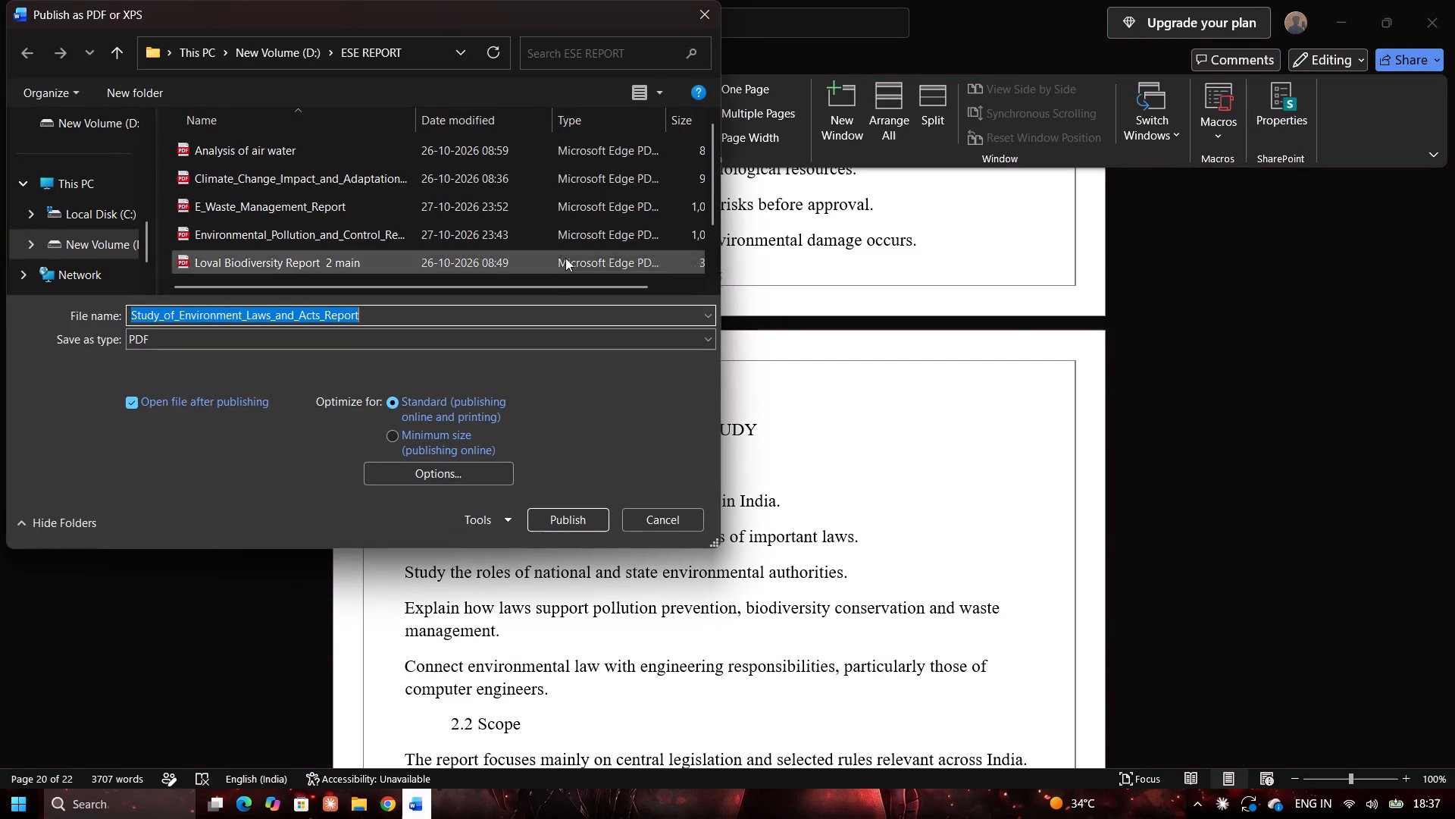
click(447, 321)
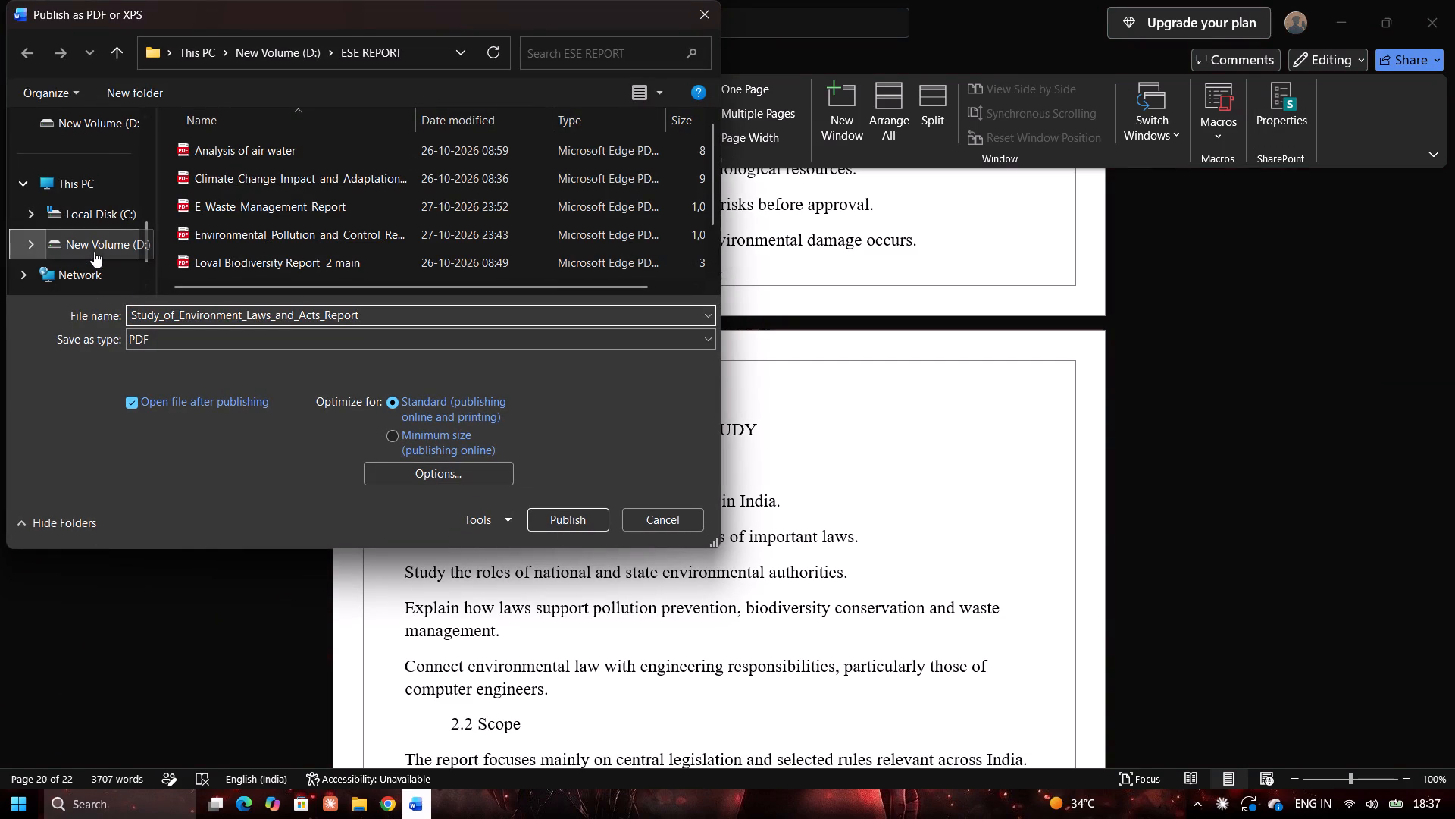
click(95, 248)
double_click(220, 188)
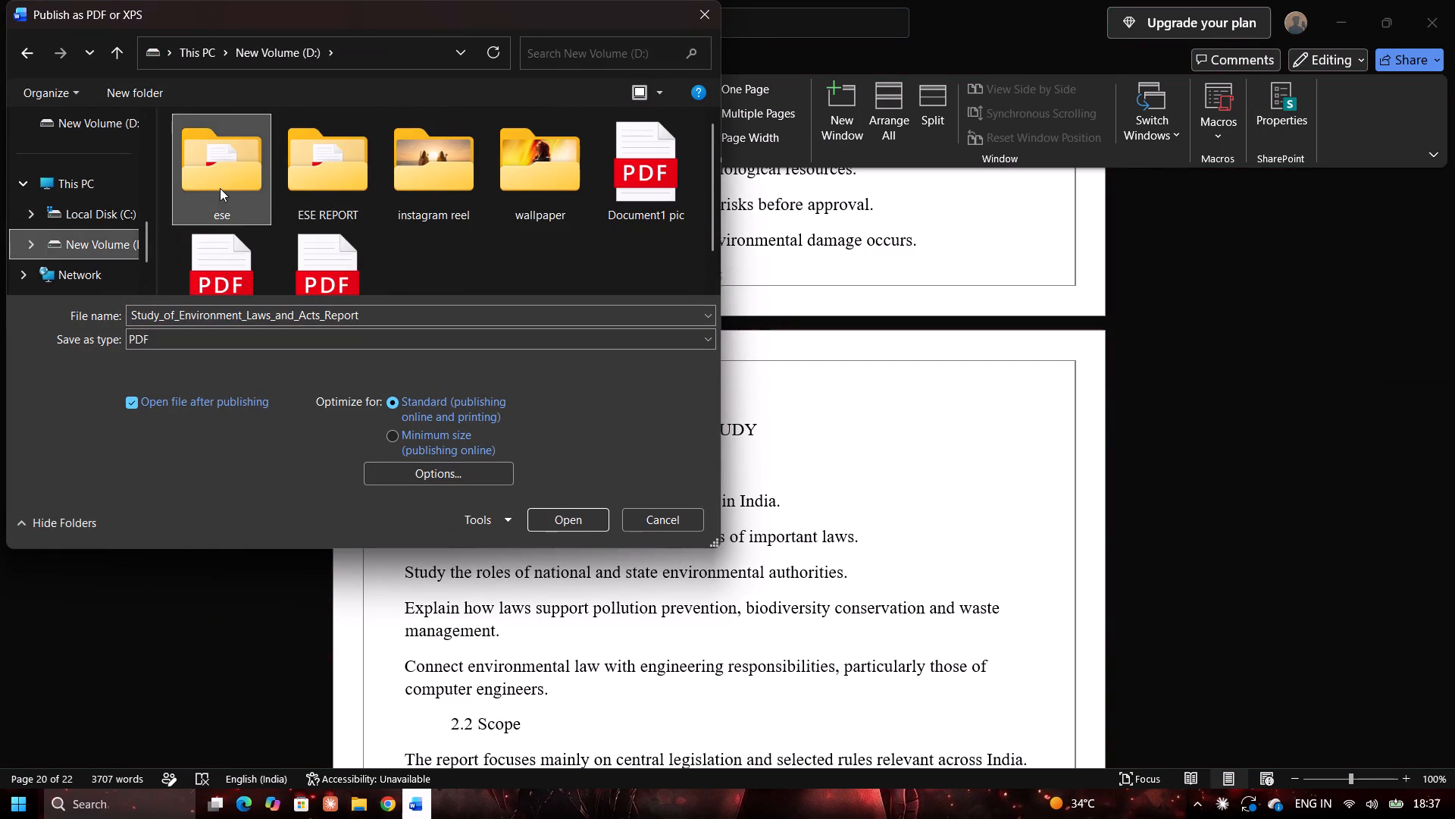
click(568, 522)
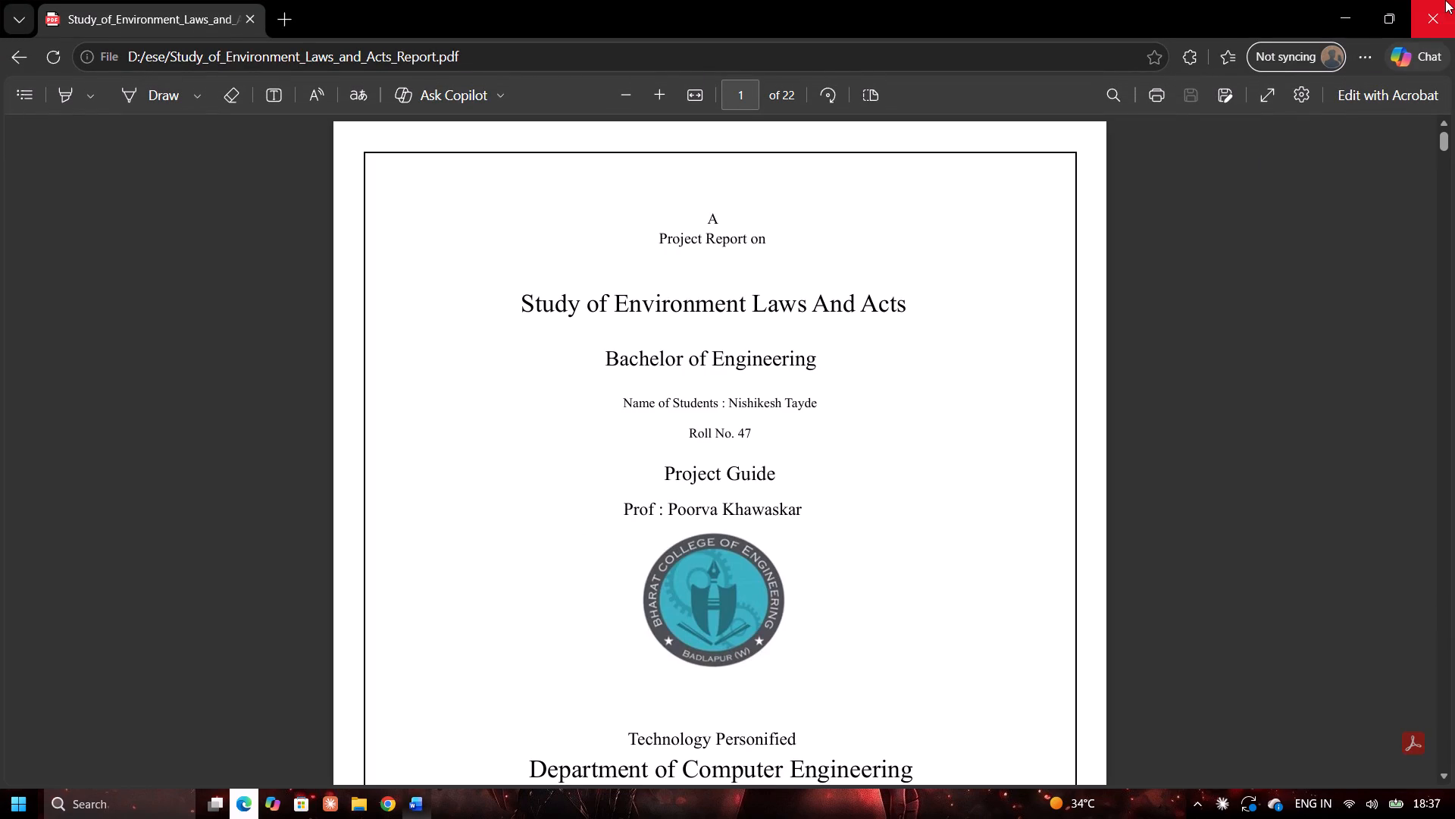
Close the exported PDF and the environment laws and acts report document.
scroll(940, 346, down, 9)
click(1428, 0)
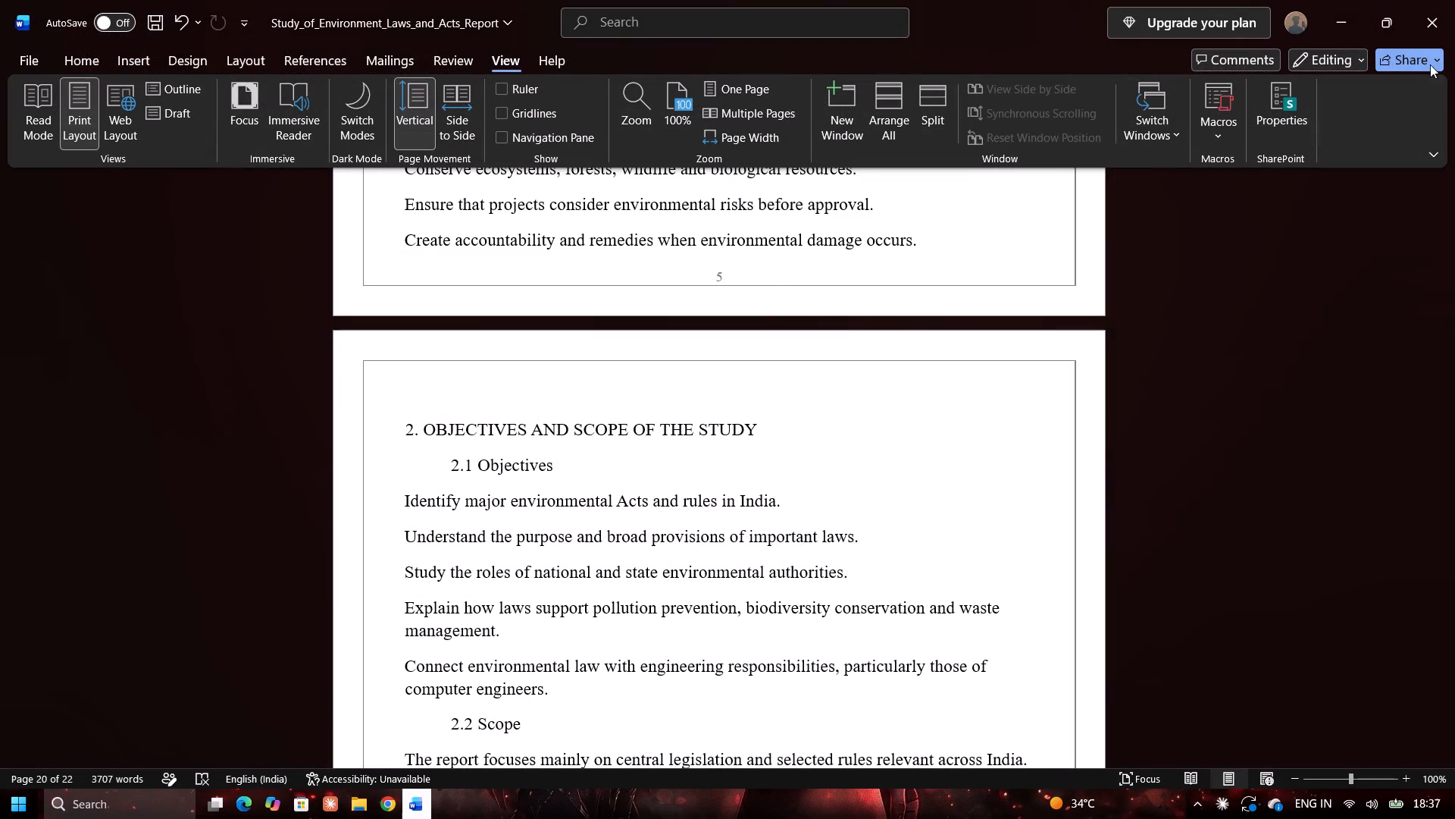
click(1435, 24)
click(777, 548)
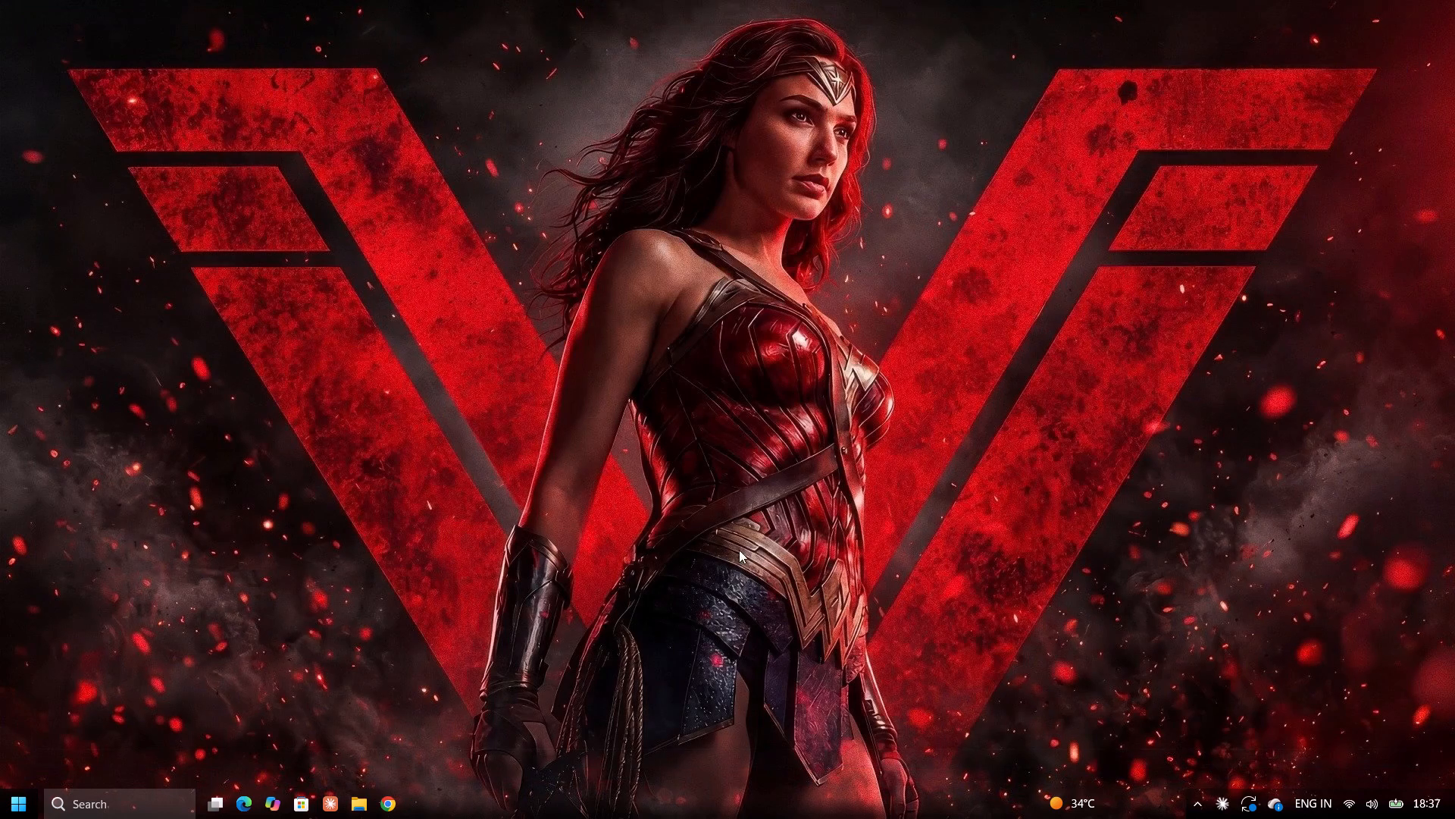
Start Word again and open the Study of Renewable Energy Resources Solar Energy and Biogas PDF from D:\ESE REPORT.
click(122, 810)
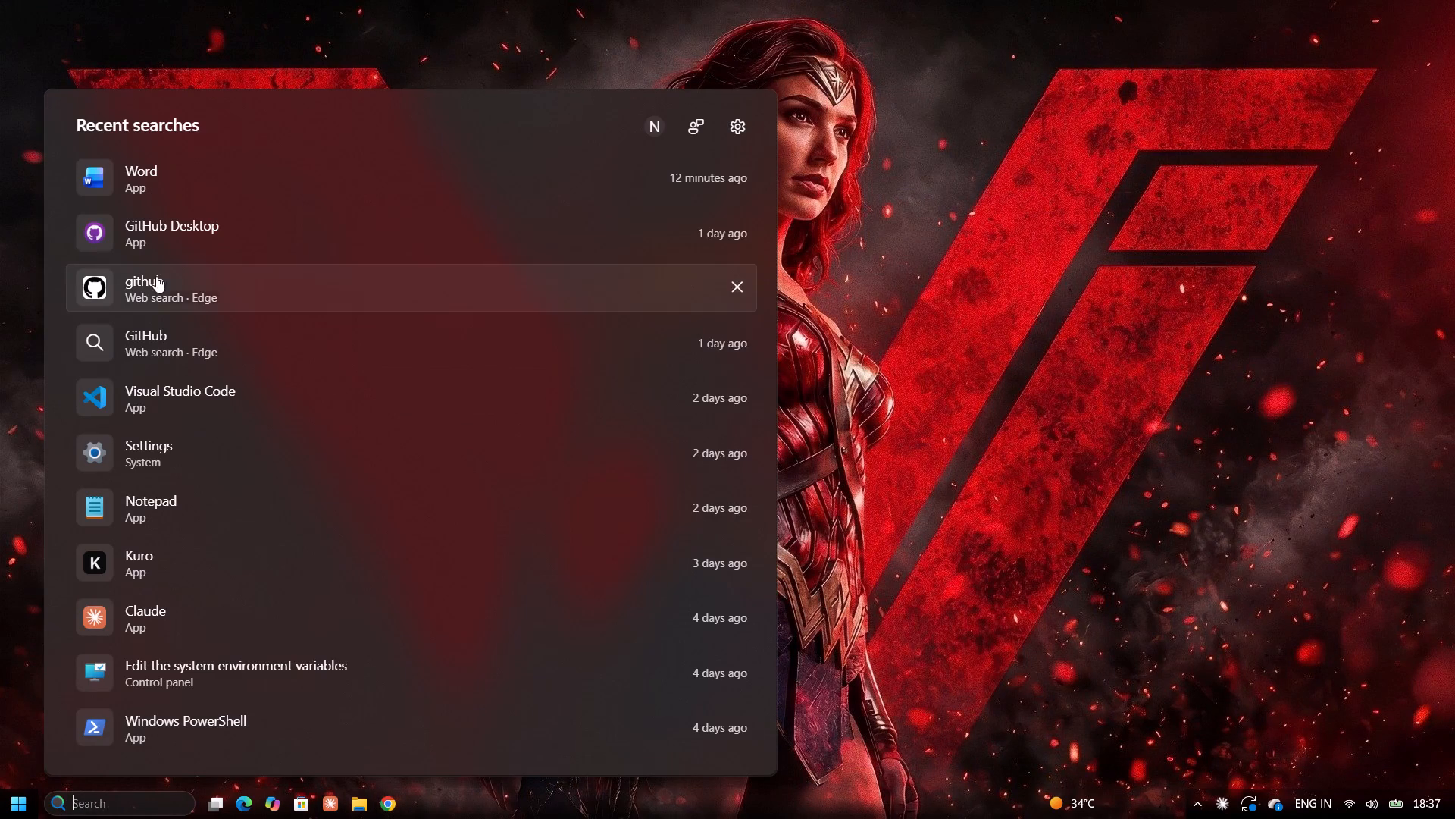
click(160, 190)
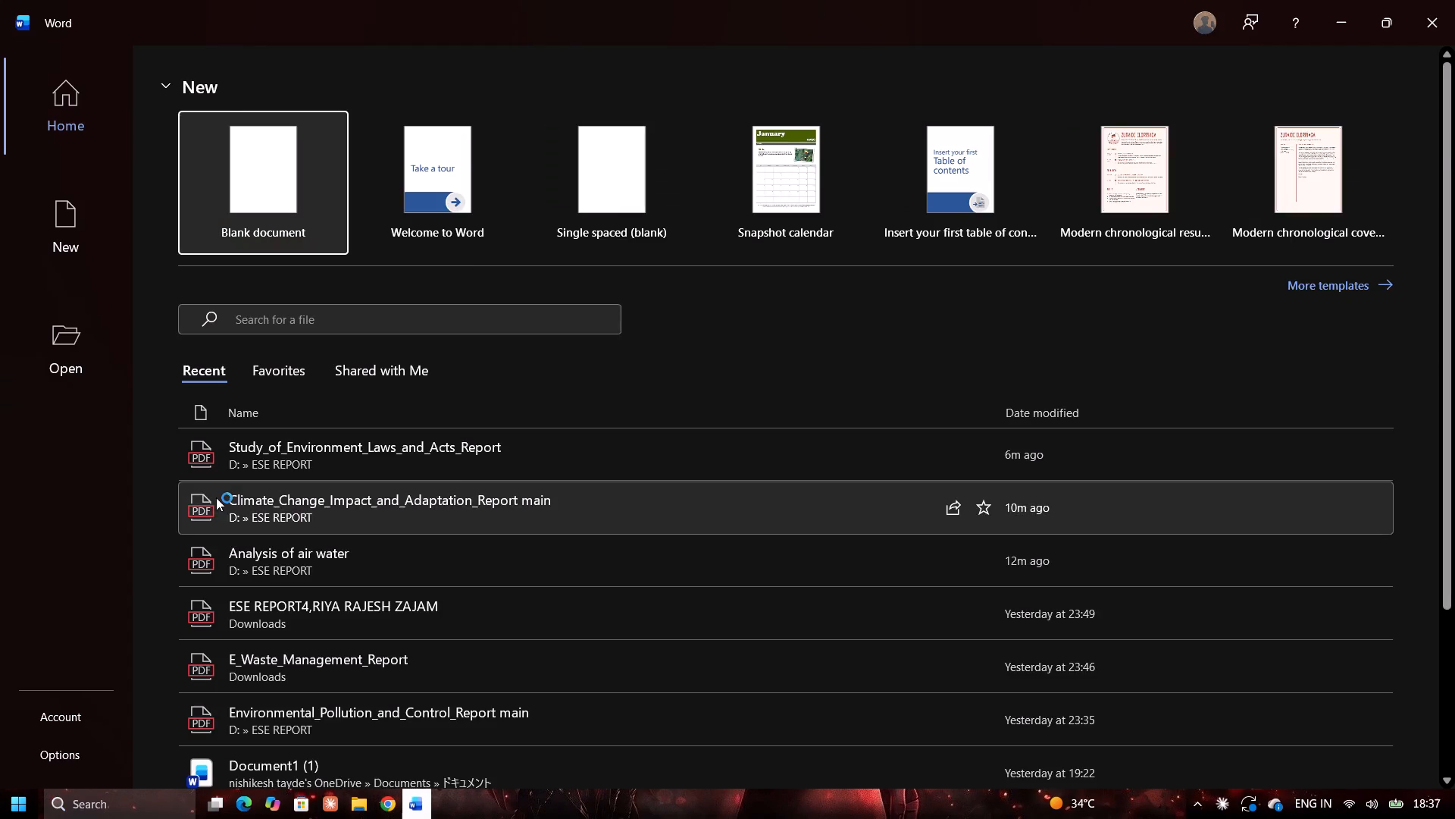
scroll(216, 497, down, 3)
click(62, 356)
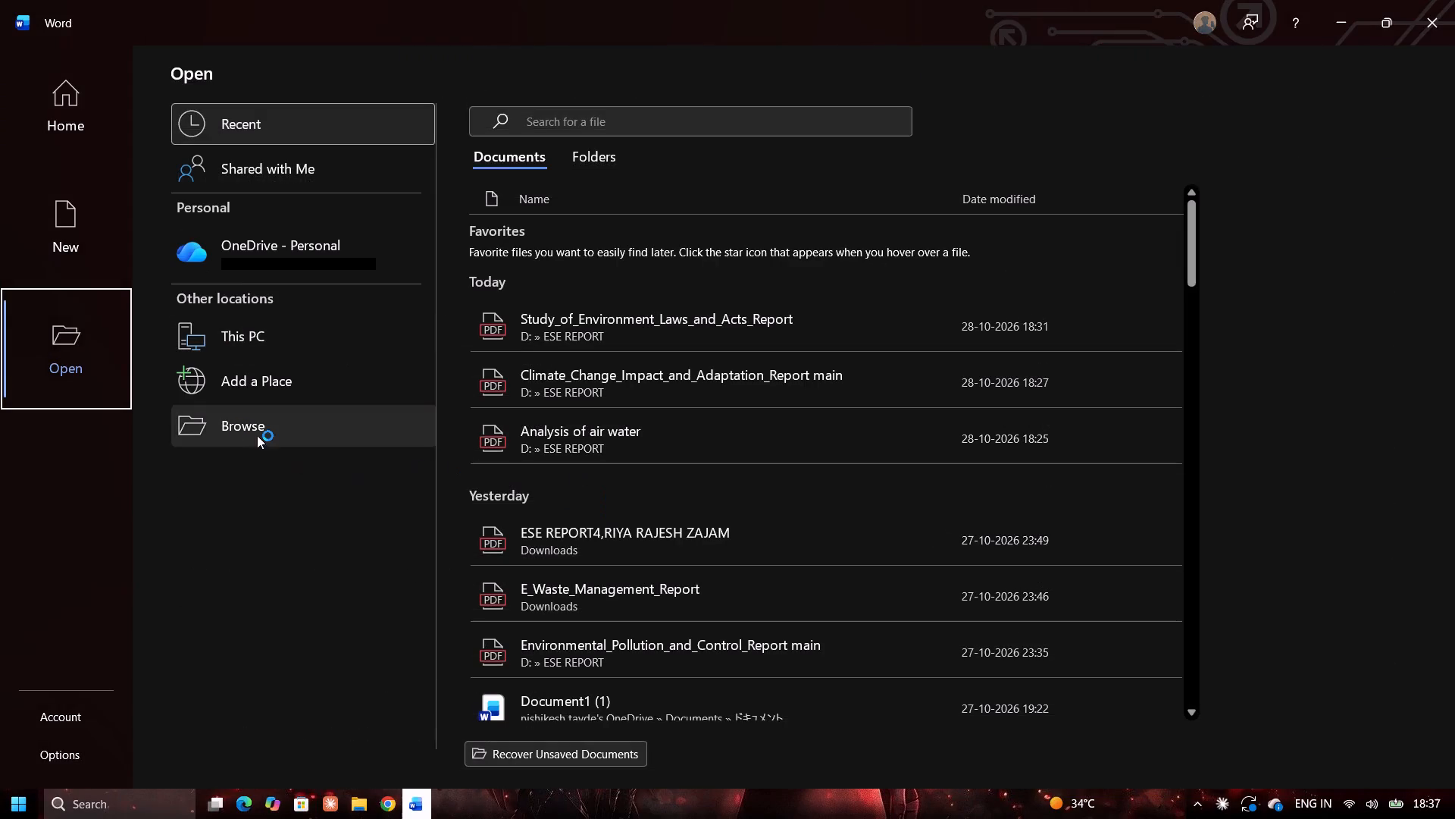
click(233, 427)
scroll(98, 283, down, 5)
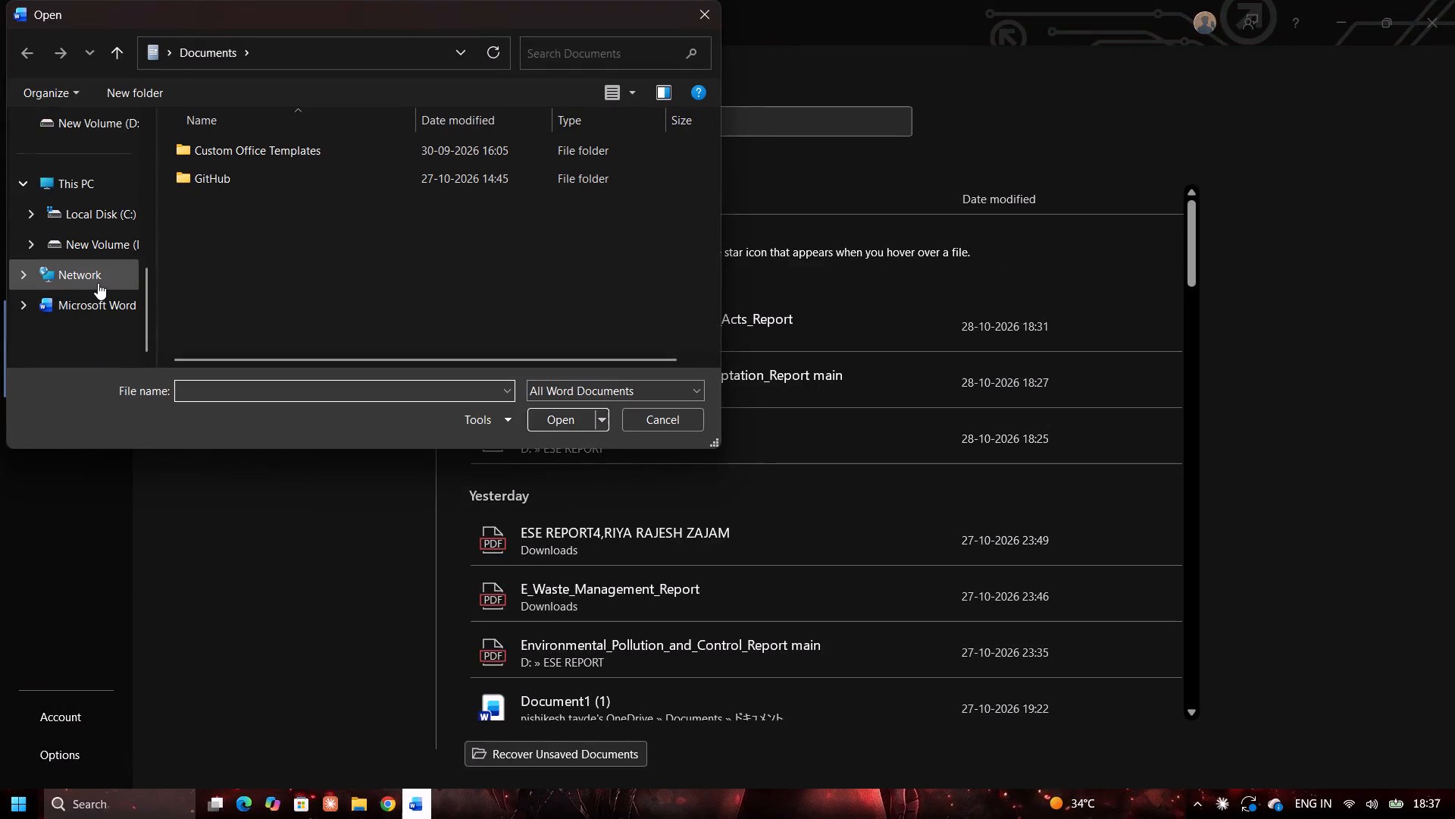
click(105, 249)
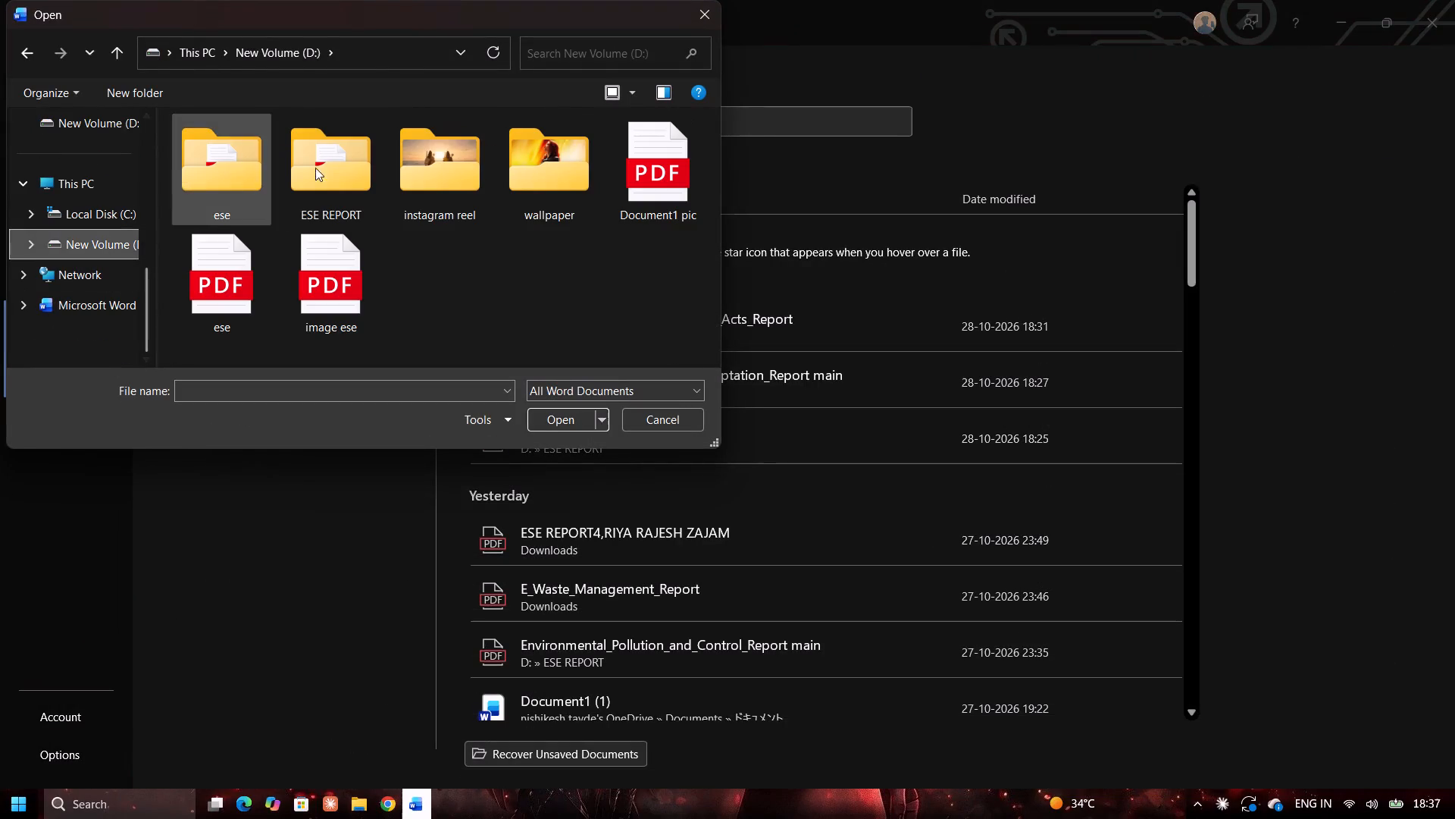
double_click(349, 168)
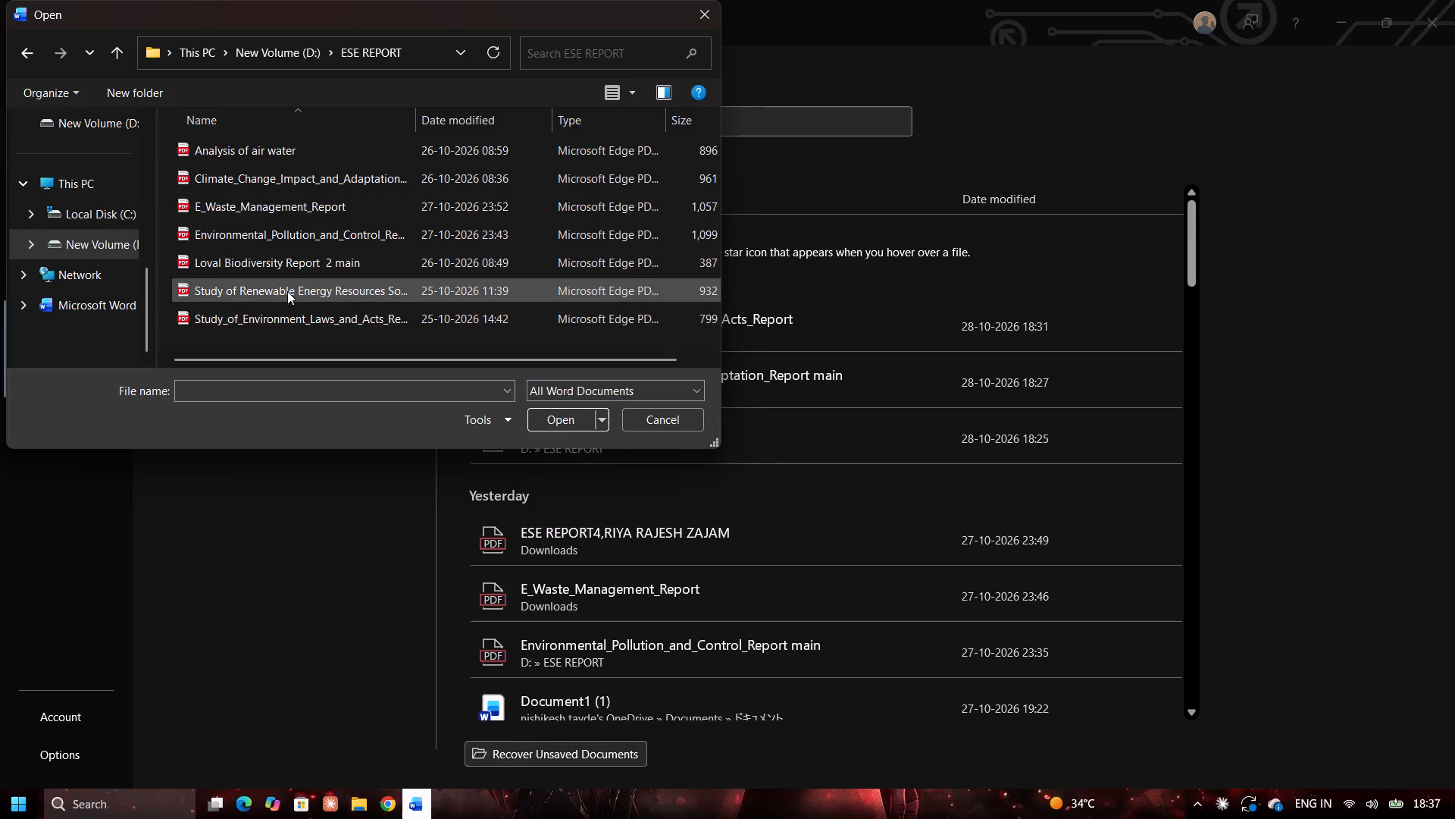
double_click(287, 291)
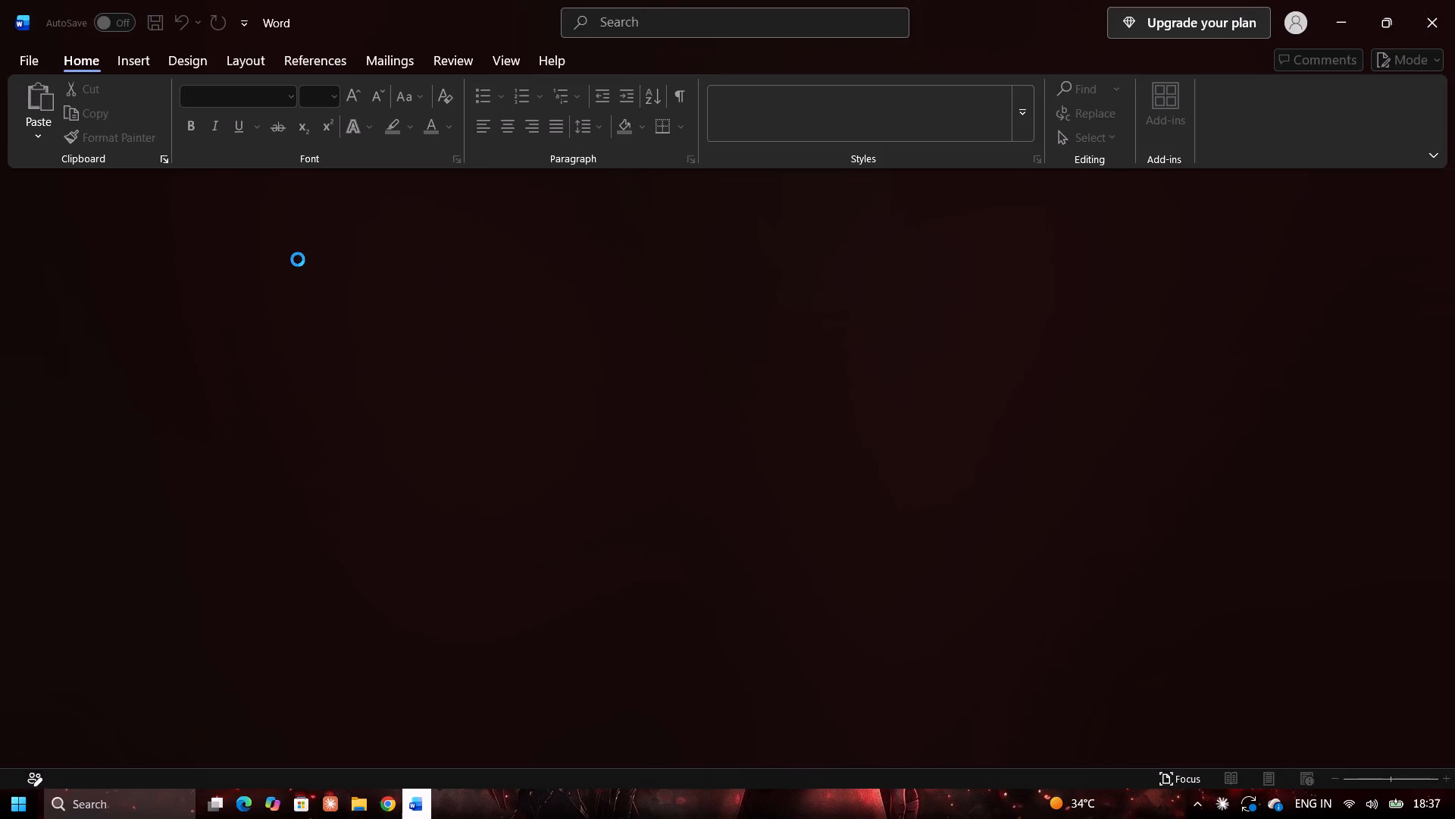
Move the roll number text on the cover page to a new line below the student's name.
scroll(512, 462, down, 2)
scroll(512, 462, up, 1)
scroll(512, 462, down, 5)
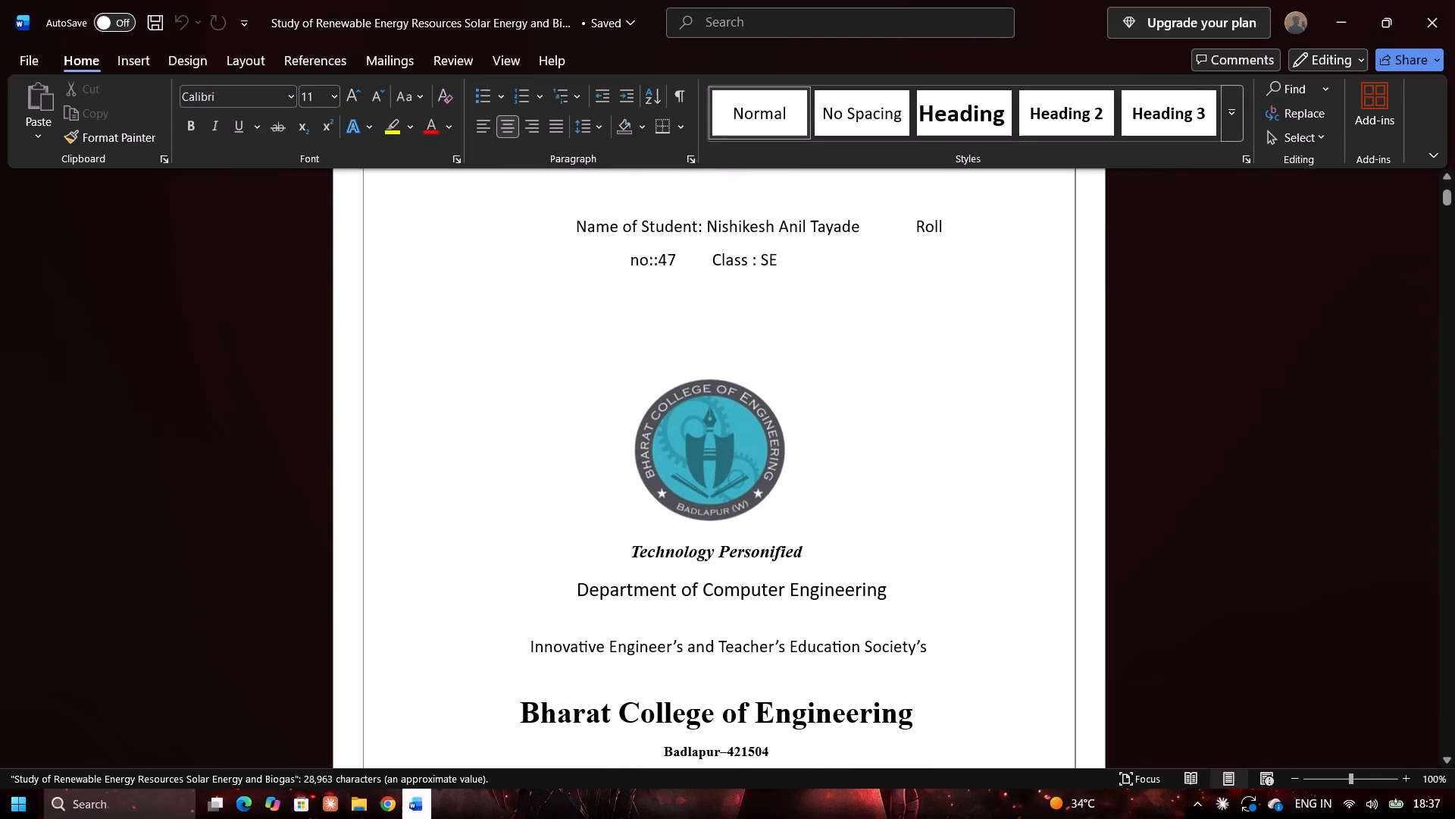
scroll(512, 462, up, 5)
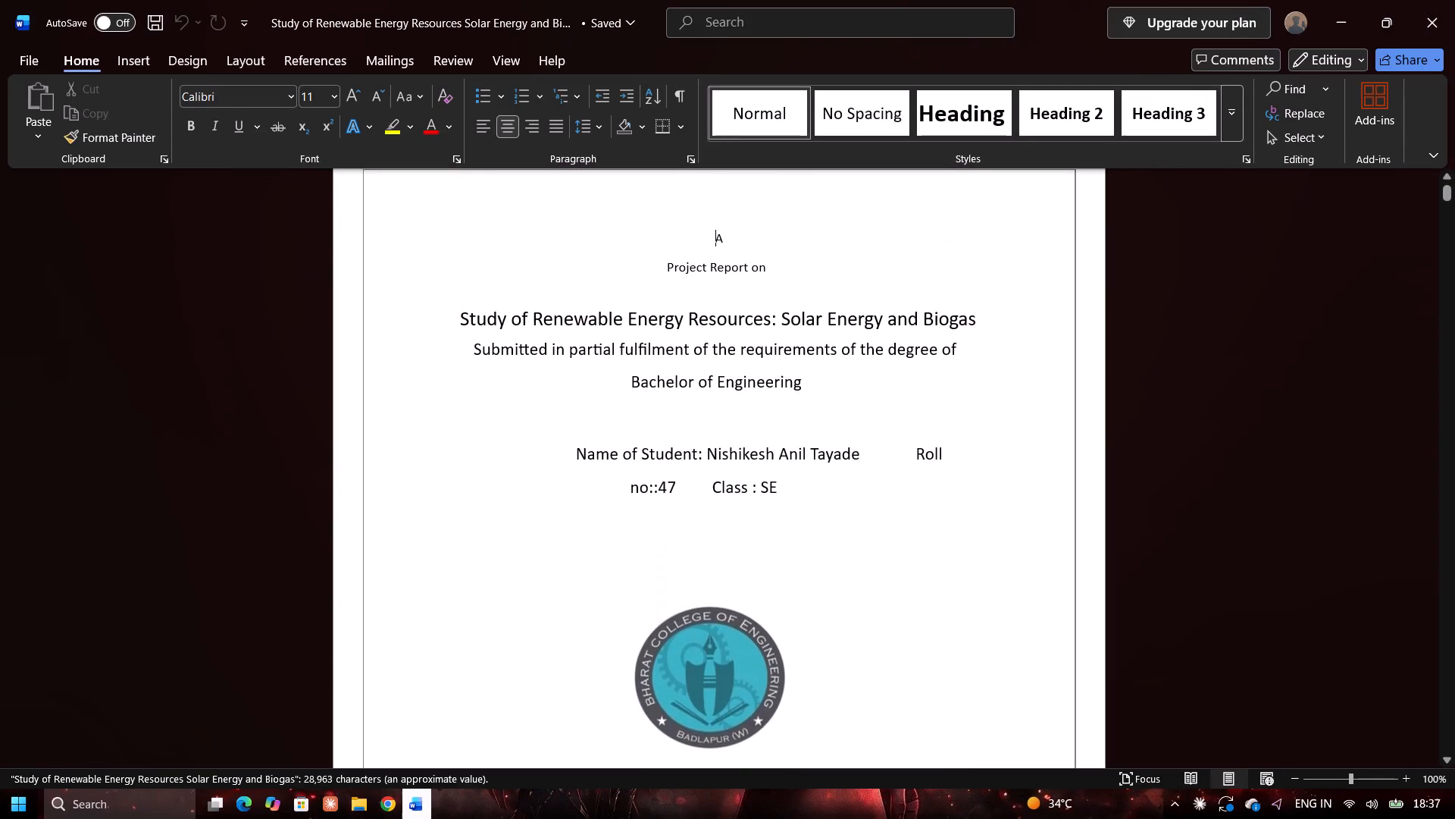
click(877, 447)
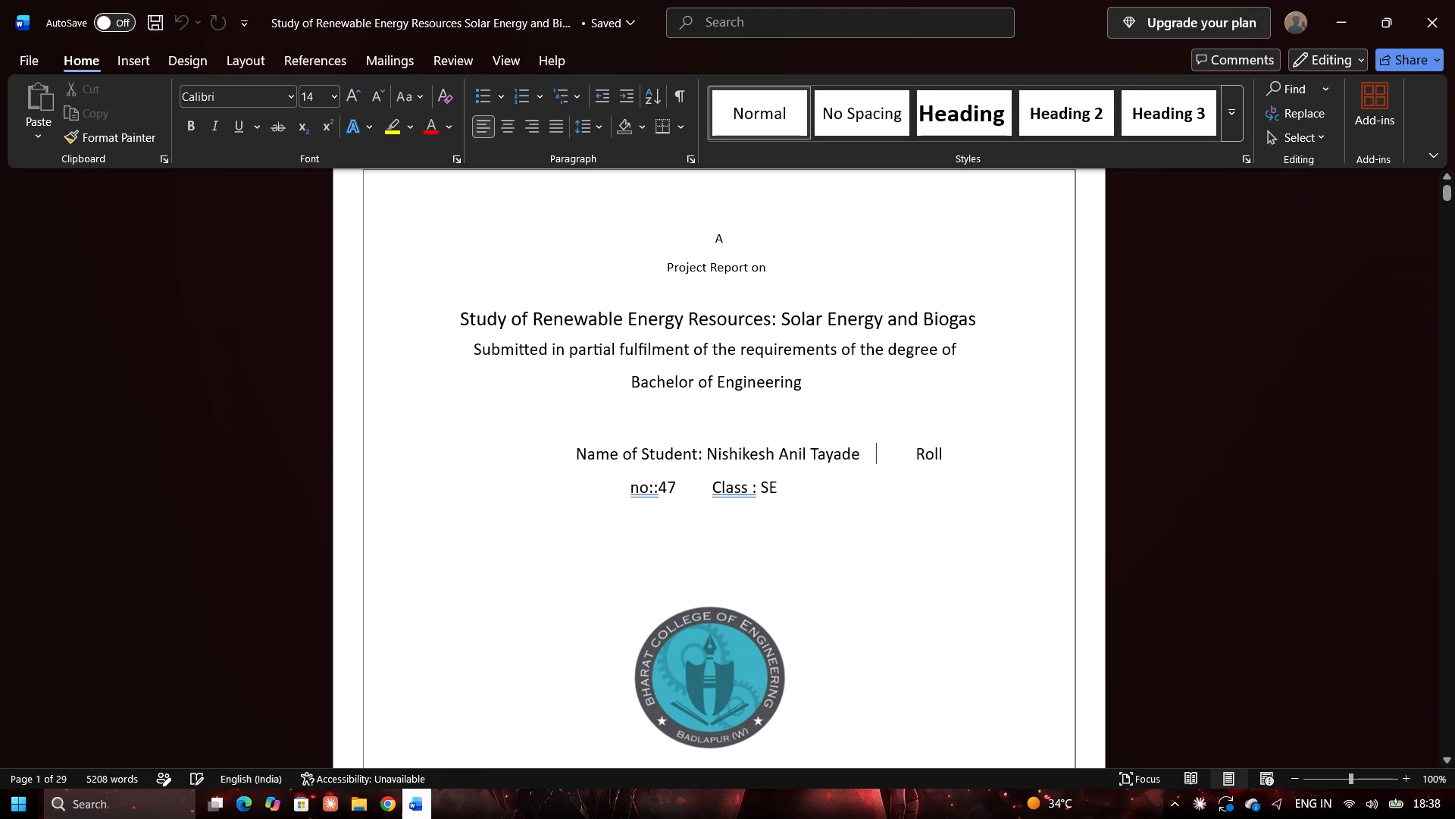
click(906, 452)
click(915, 454)
key(Return)
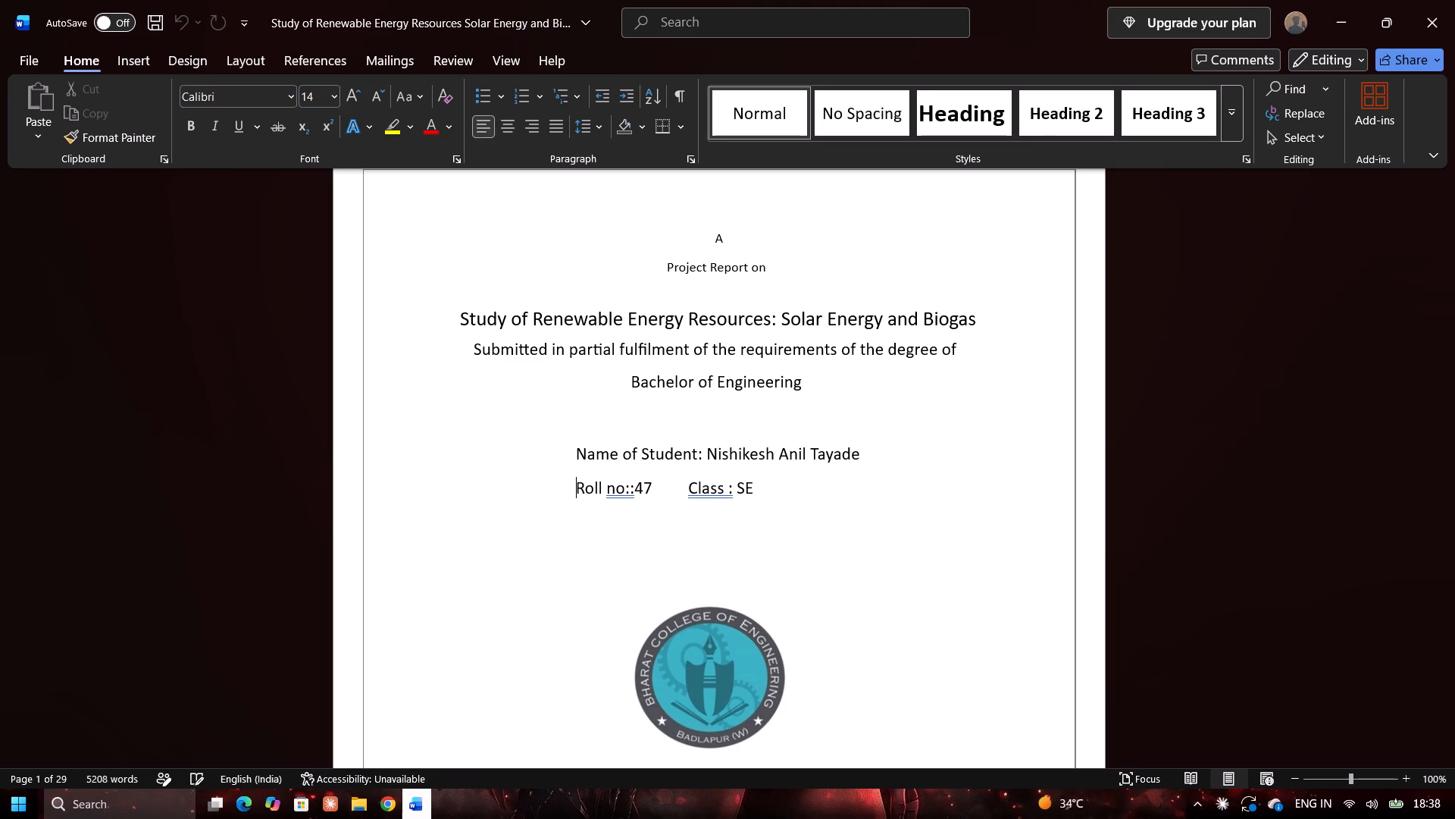
Insert six blank lines above the Table of Contents table to push it onto the following page.
scroll(922, 457, down, 20)
scroll(922, 457, down, 15)
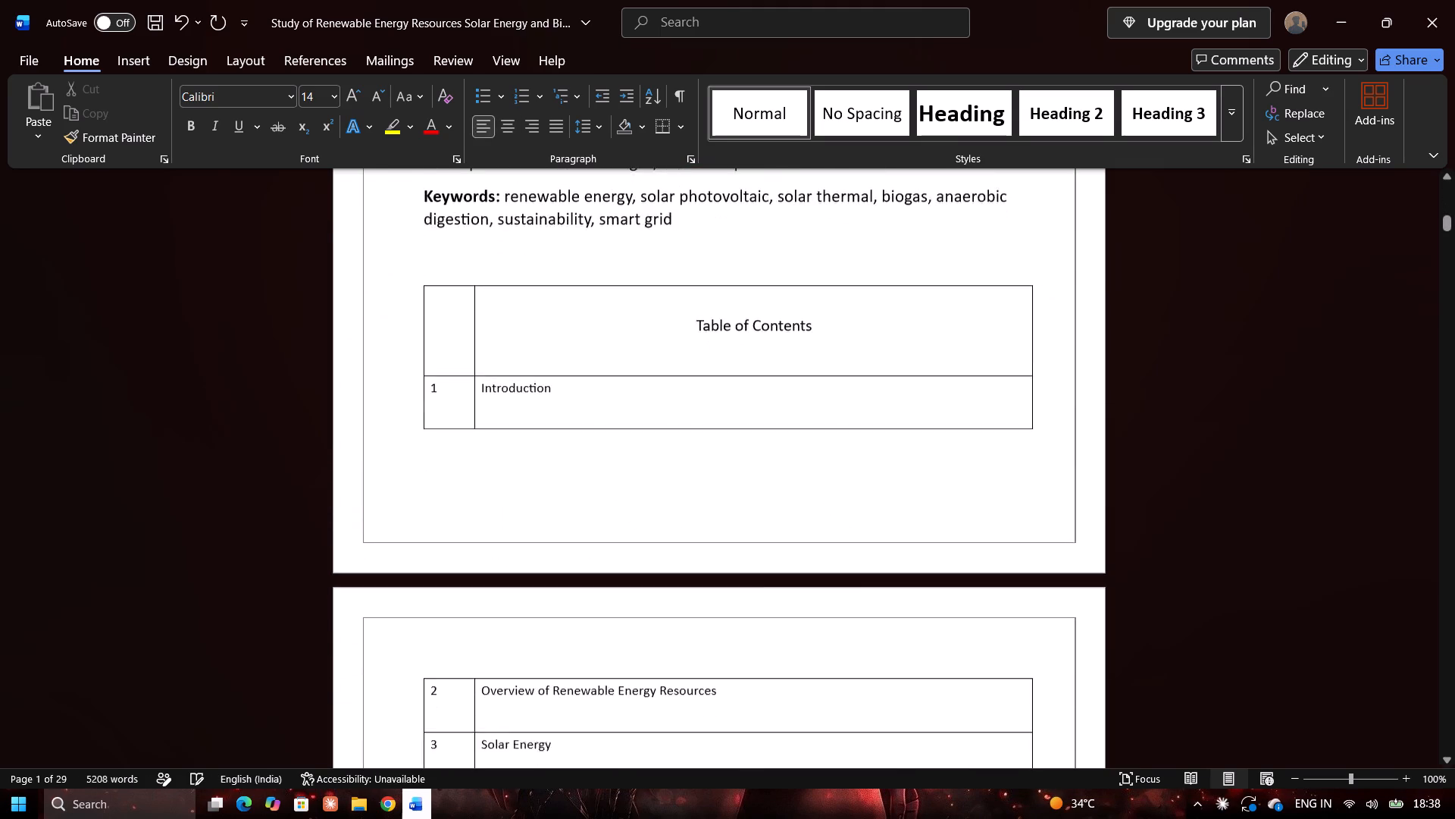
scroll(922, 457, down, 5)
scroll(922, 457, up, 8)
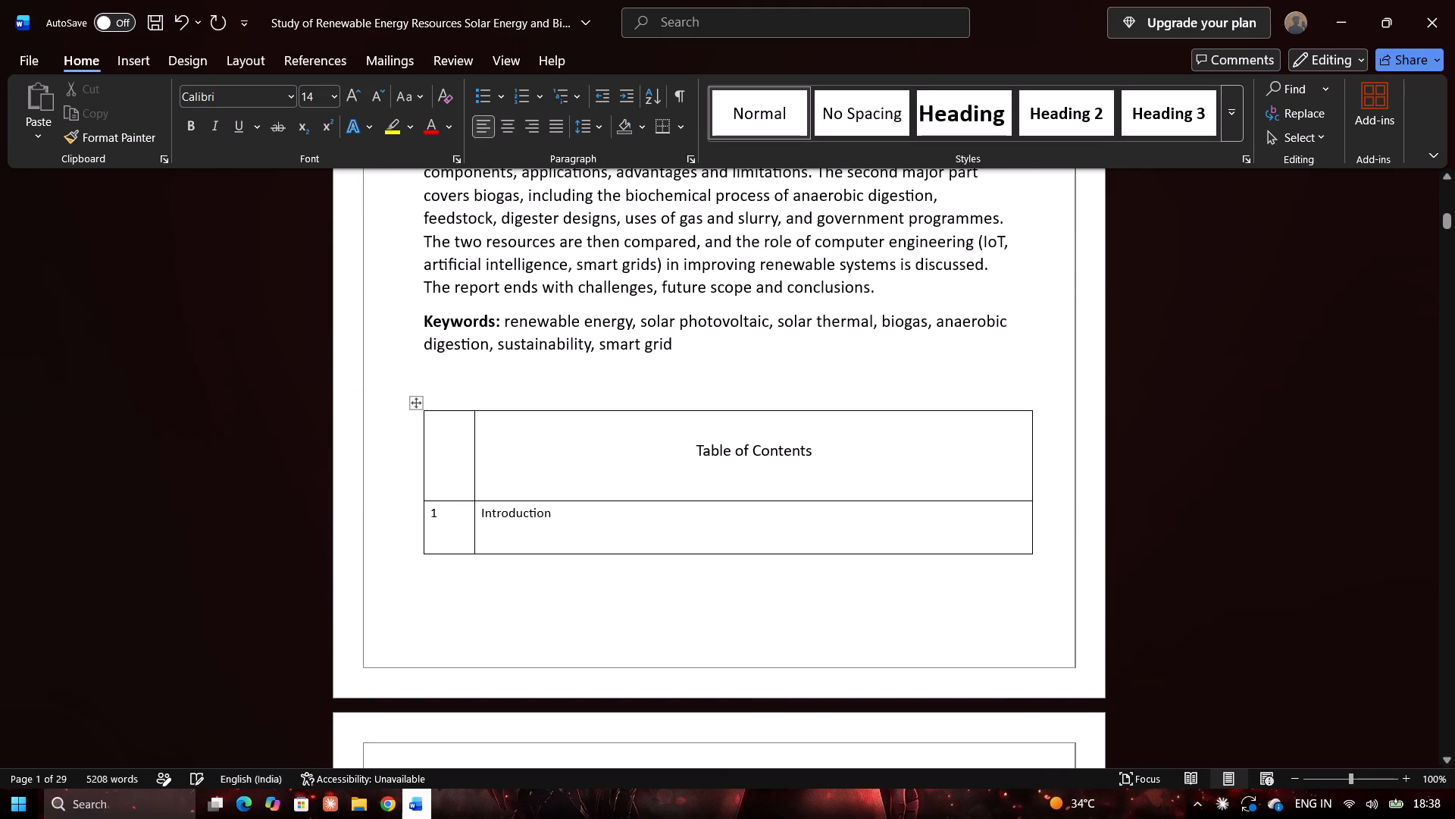
click(423, 428)
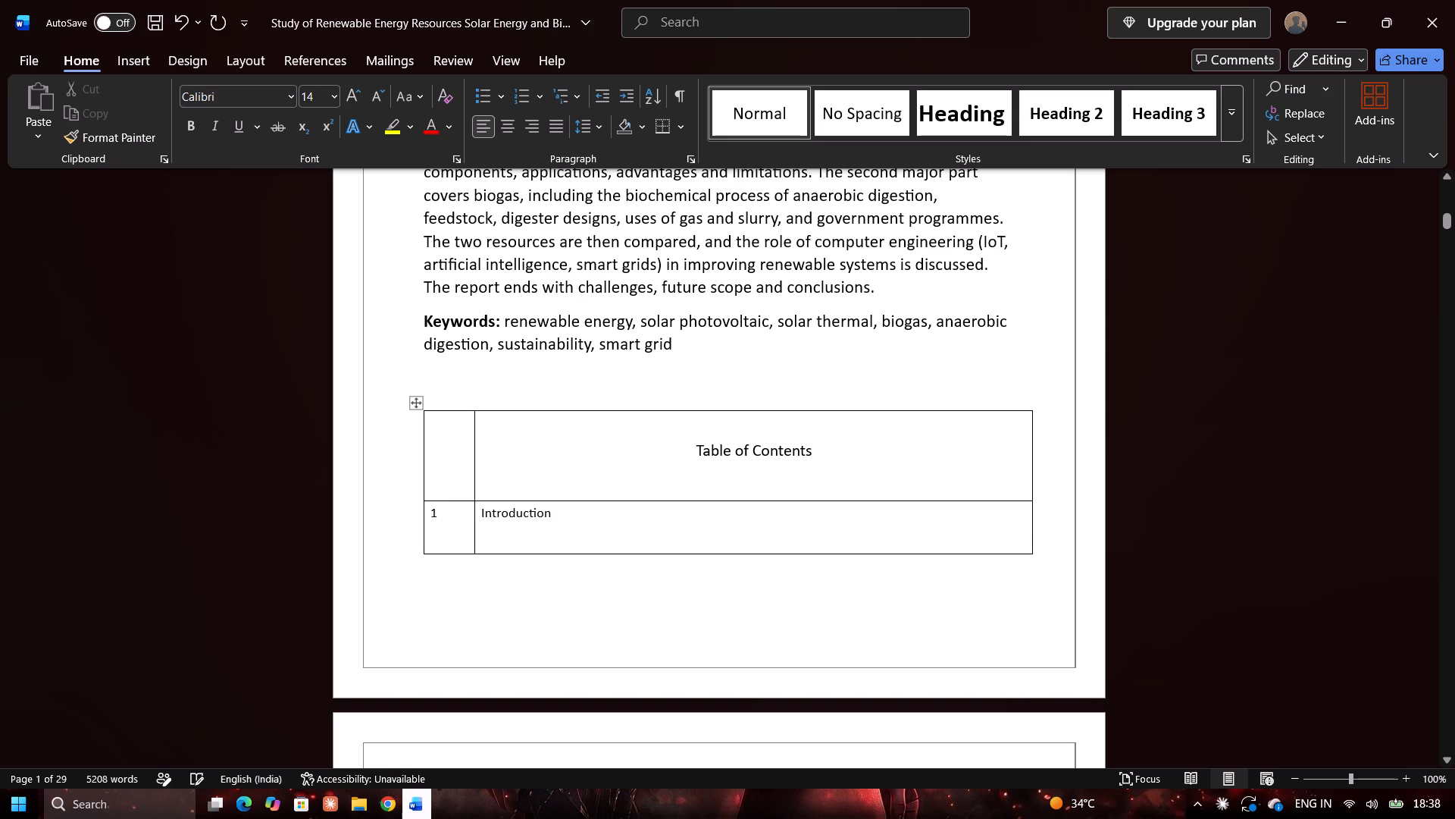
click(411, 426)
click(411, 426)
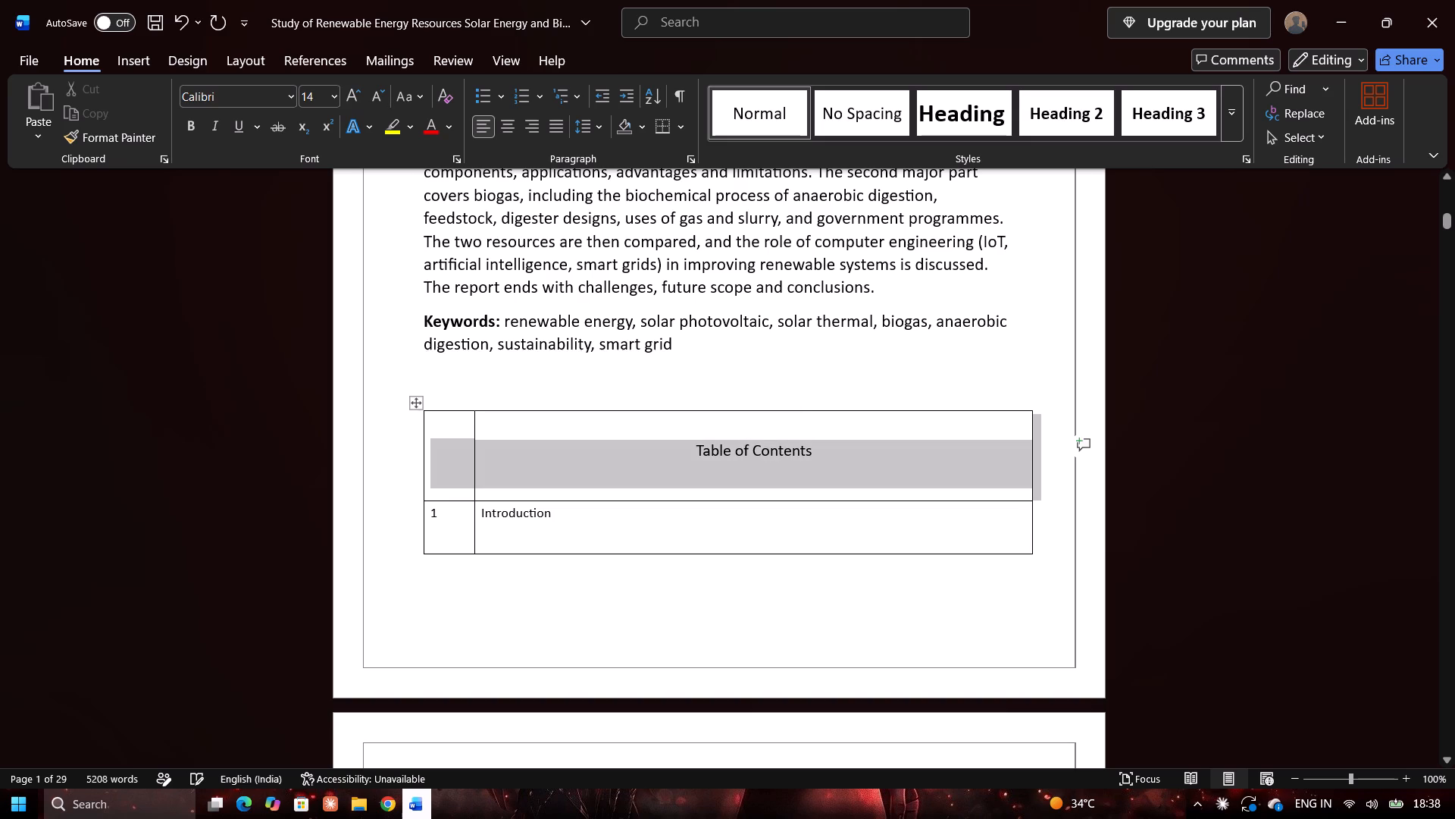
click(452, 393)
key(Return)
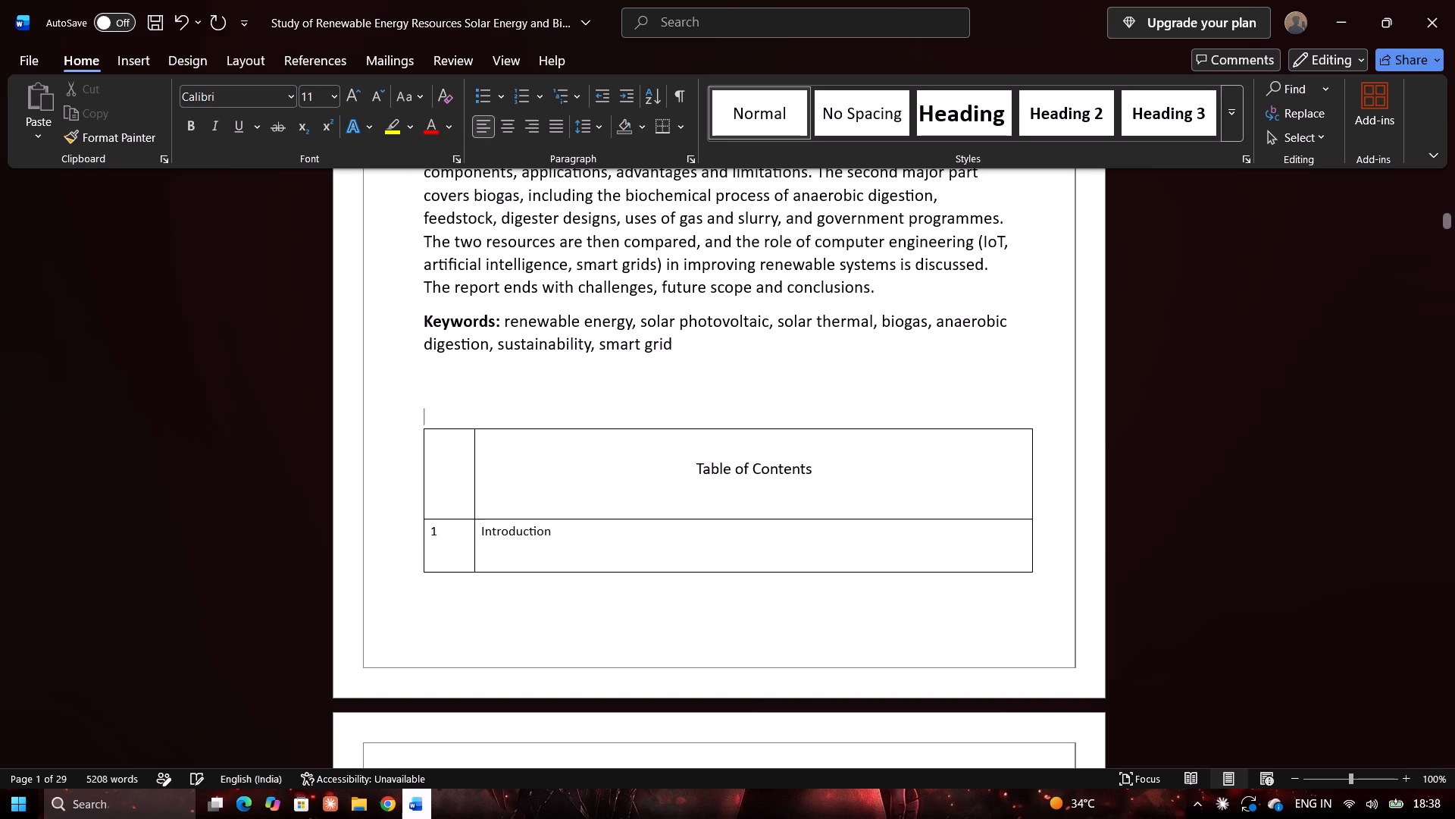
key(Return)
key(Return)
key(Return)
key(Return)
key(Return)
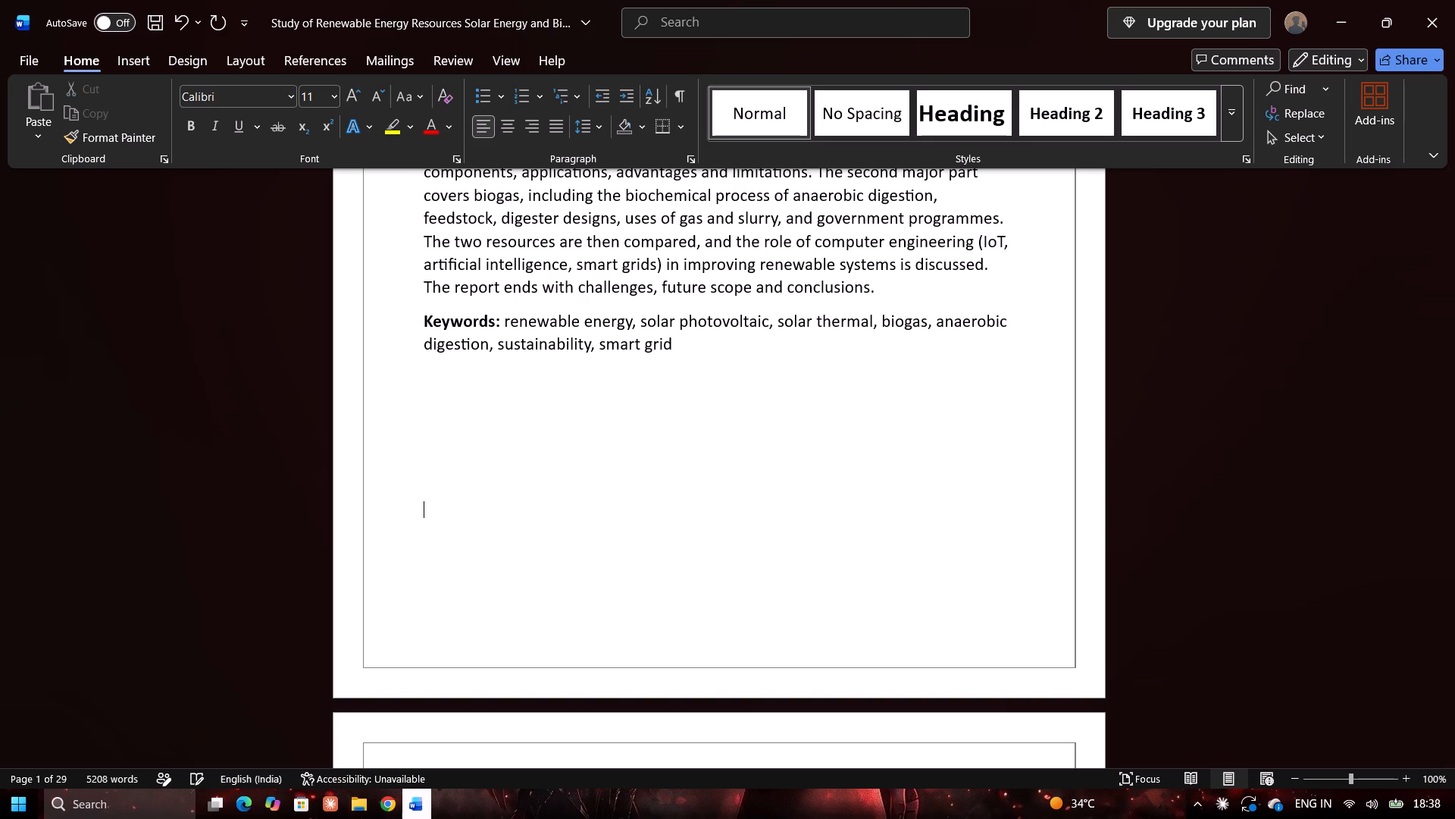
Set the font size to 11 for the Introduction heading words and the 1.1 Background heading and paragraphs.
scroll(452, 394, down, 9)
scroll(459, 401, up, 1)
scroll(461, 401, down, 15)
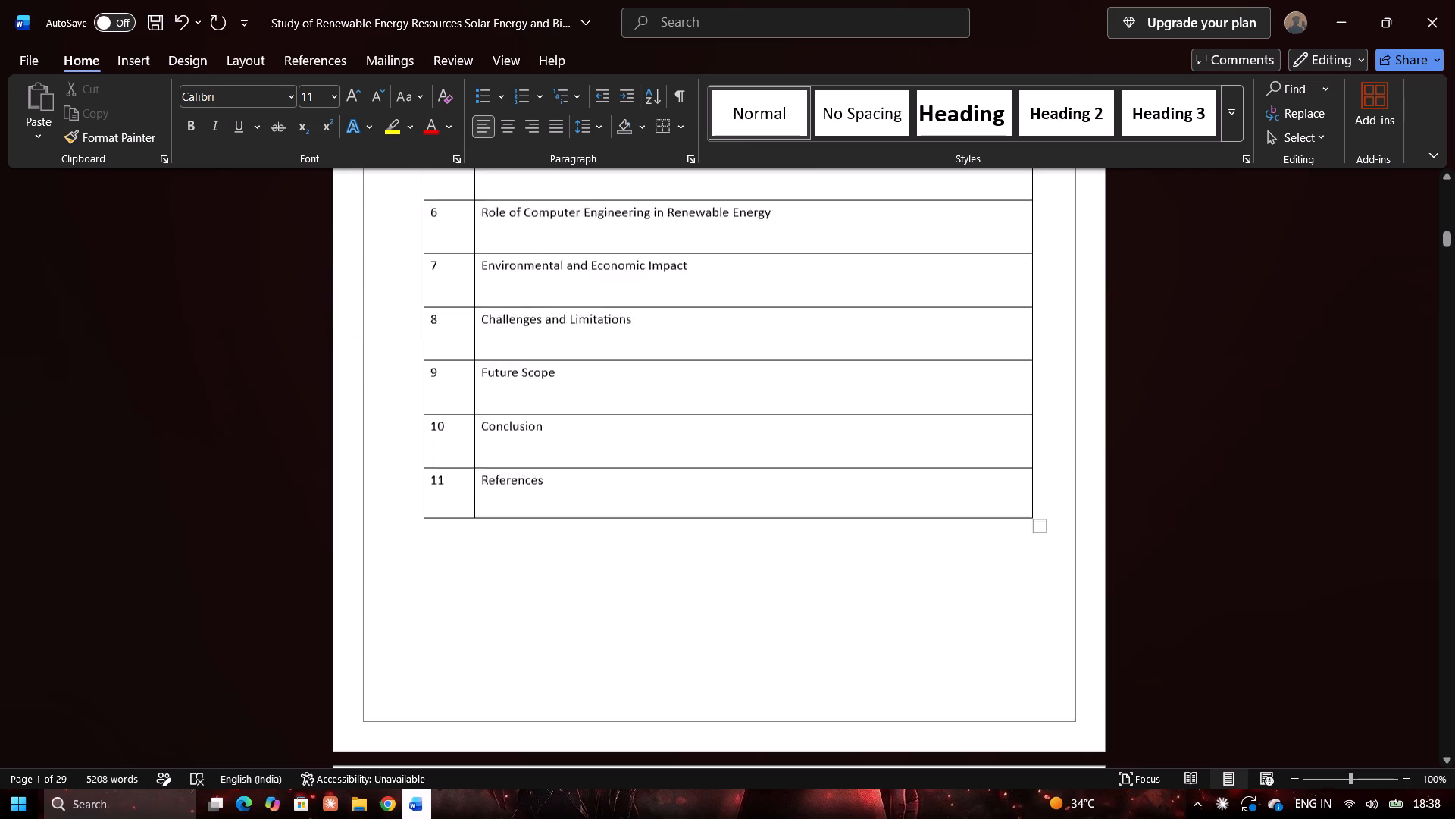
scroll(470, 403, down, 6)
scroll(473, 404, up, 1)
scroll(485, 405, down, 1)
scroll(485, 405, up, 1)
scroll(485, 405, down, 16)
scroll(485, 405, up, 7)
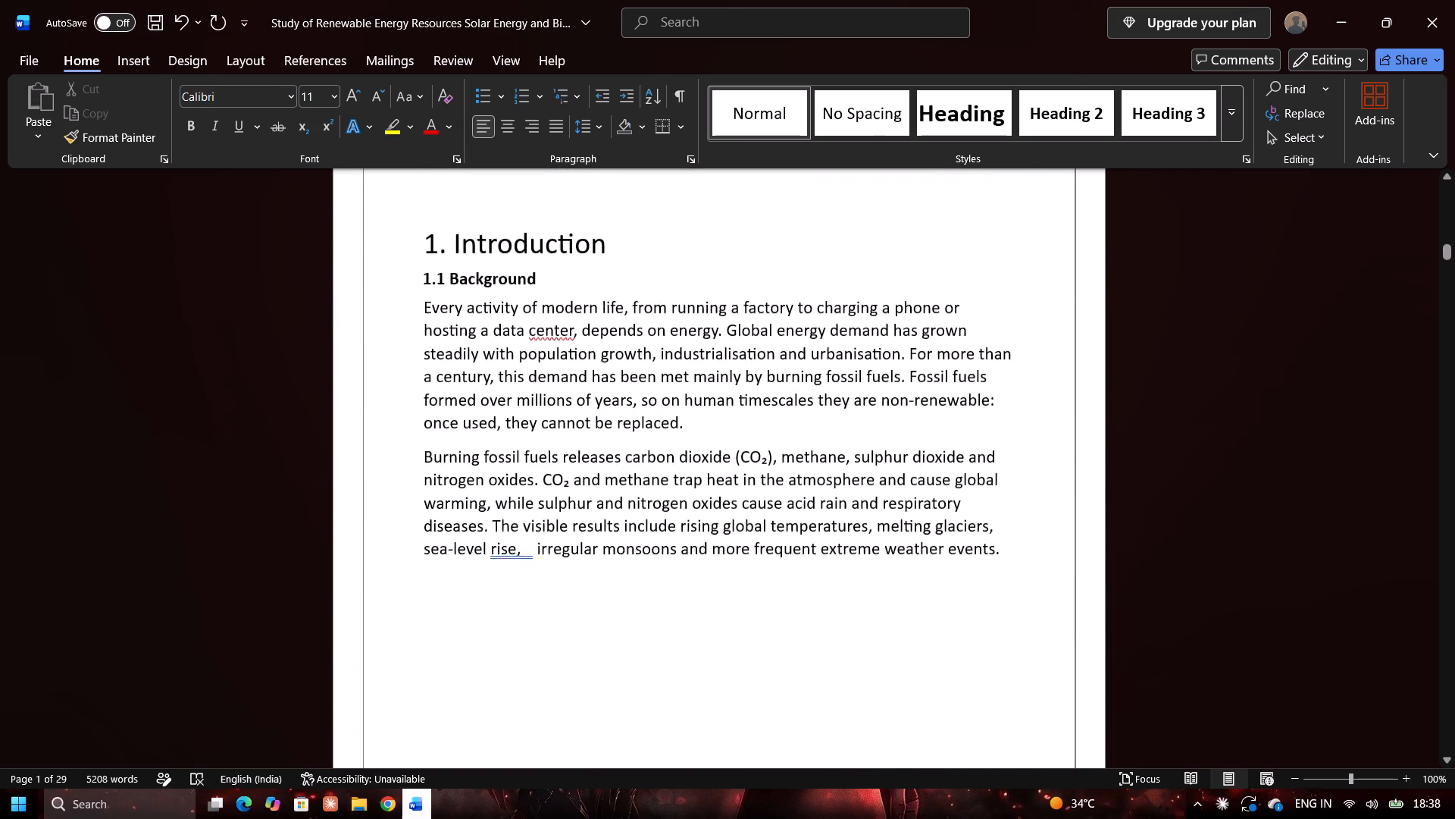
scroll(490, 406, down, 12)
scroll(496, 406, up, 1)
scroll(498, 405, down, 12)
scroll(499, 403, up, 3)
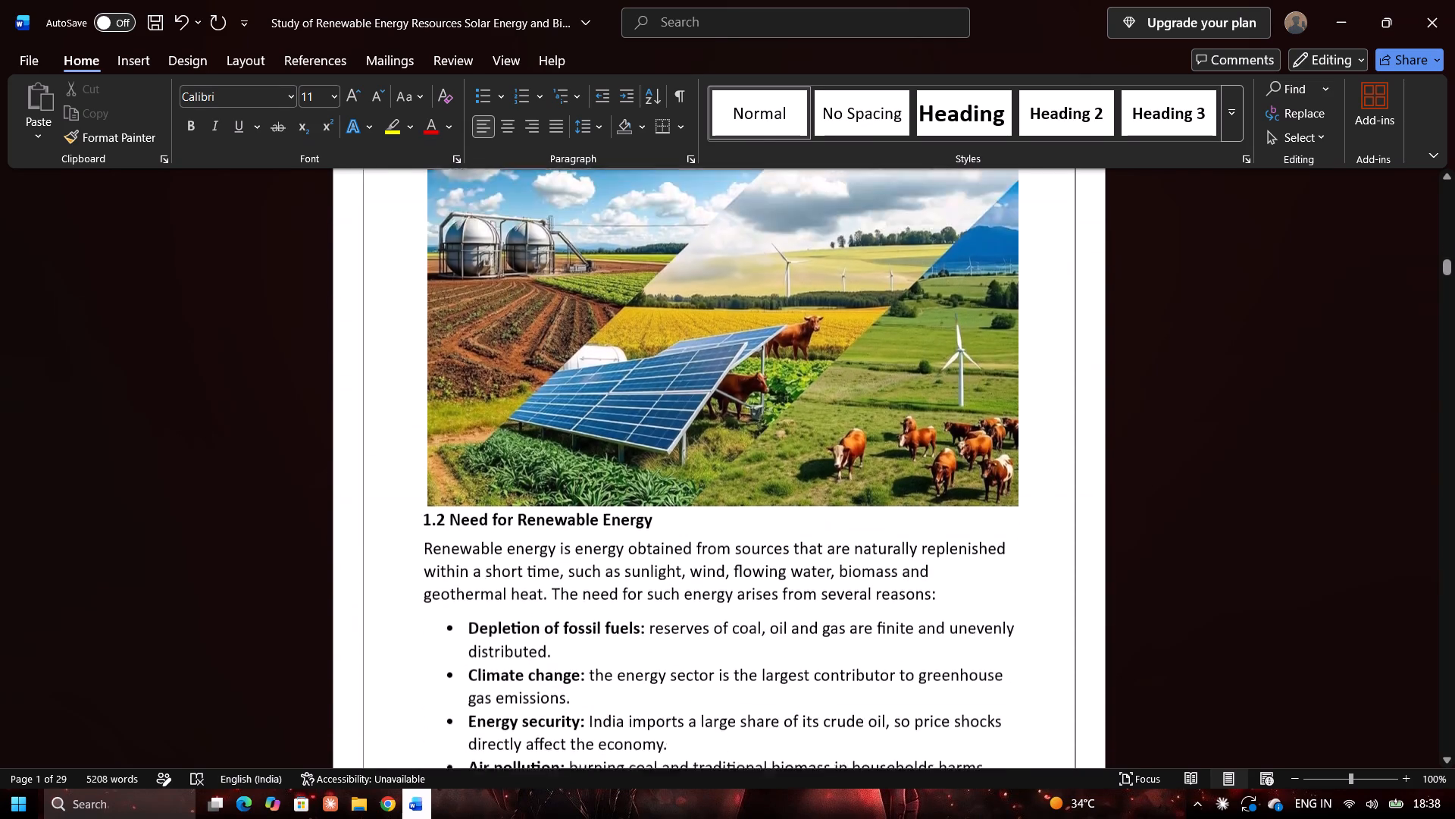
scroll(499, 403, up, 20)
scroll(499, 403, up, 2)
drag(454, 397, 1044, 701)
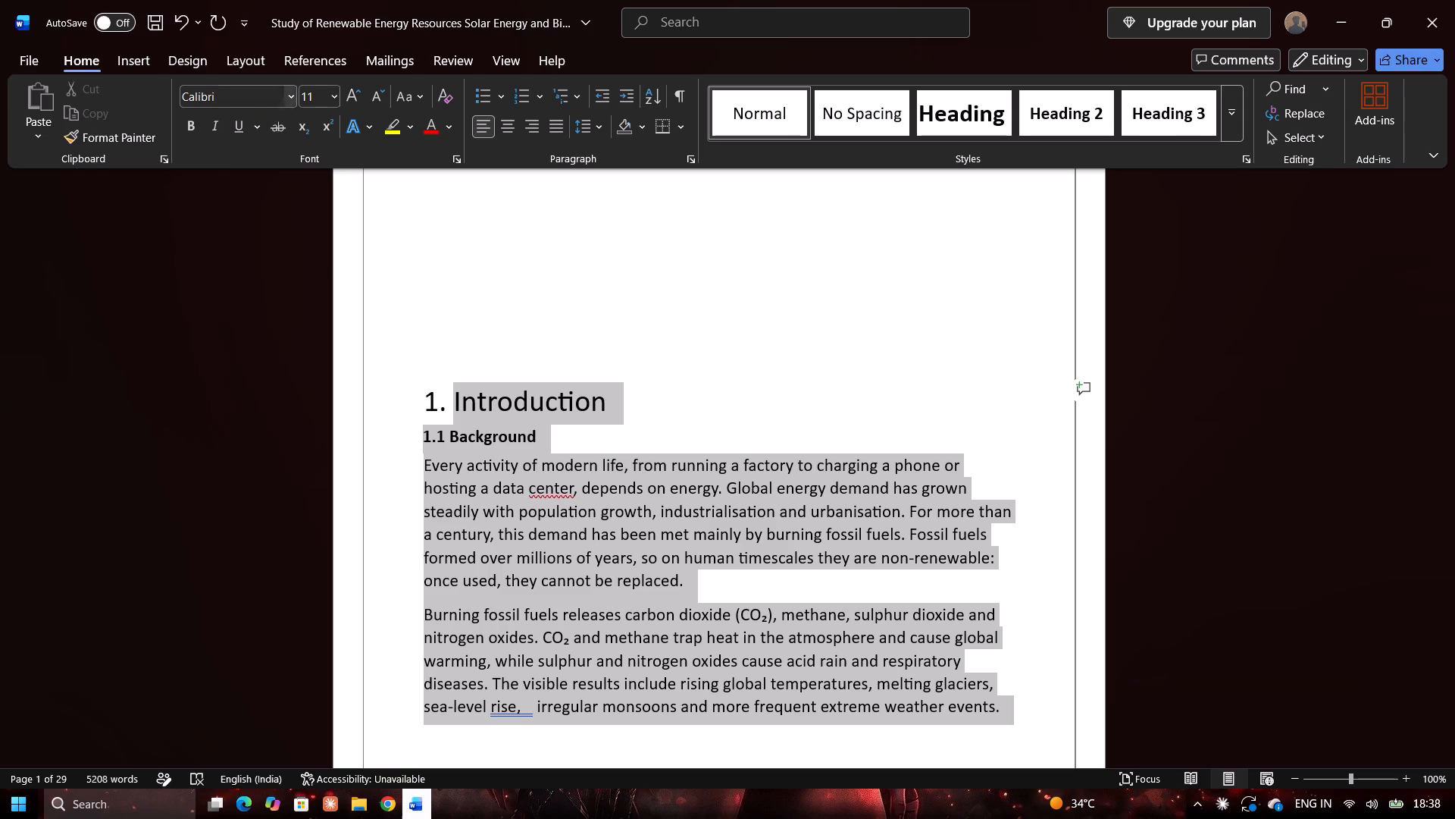
click(331, 92)
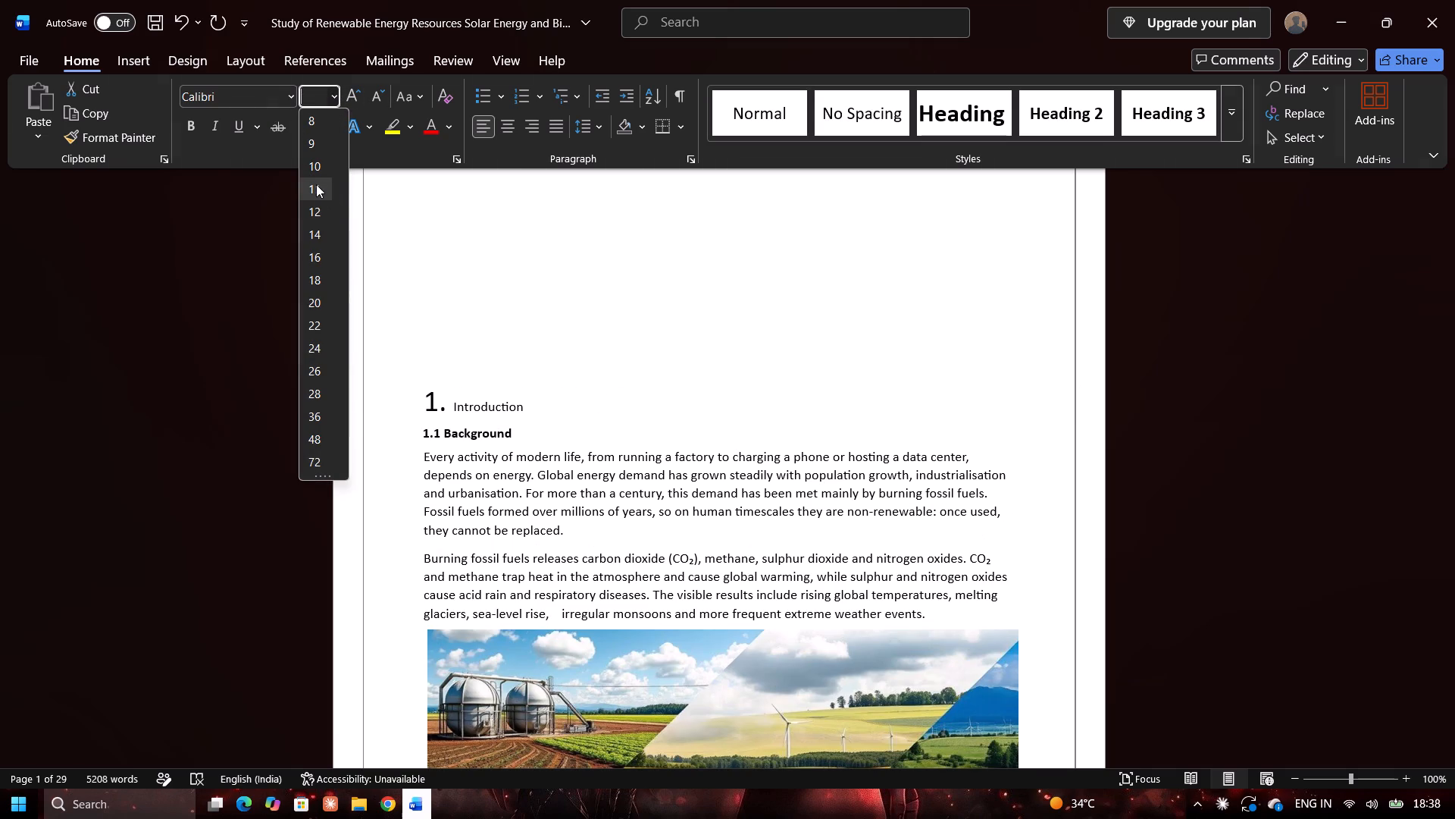
click(316, 184)
Shrink the six-part renewable energy sources picture above 2.3 Renewable Energy Scenario in India.
scroll(861, 412, down, 9)
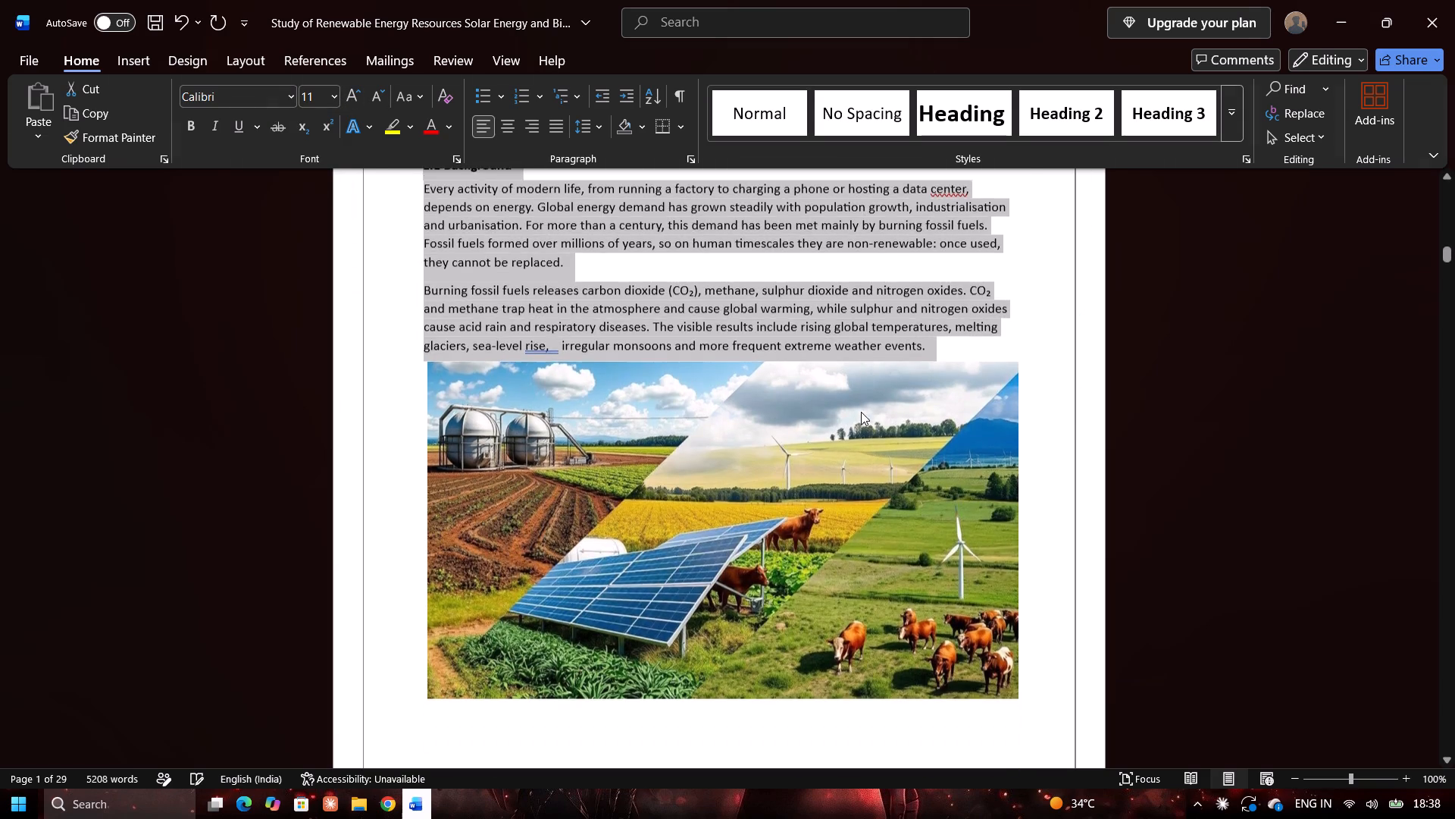
scroll(861, 412, down, 3)
scroll(861, 412, up, 1)
scroll(886, 410, down, 1)
scroll(886, 410, up, 1)
scroll(886, 410, down, 5)
click(835, 347)
scroll(835, 347, down, 16)
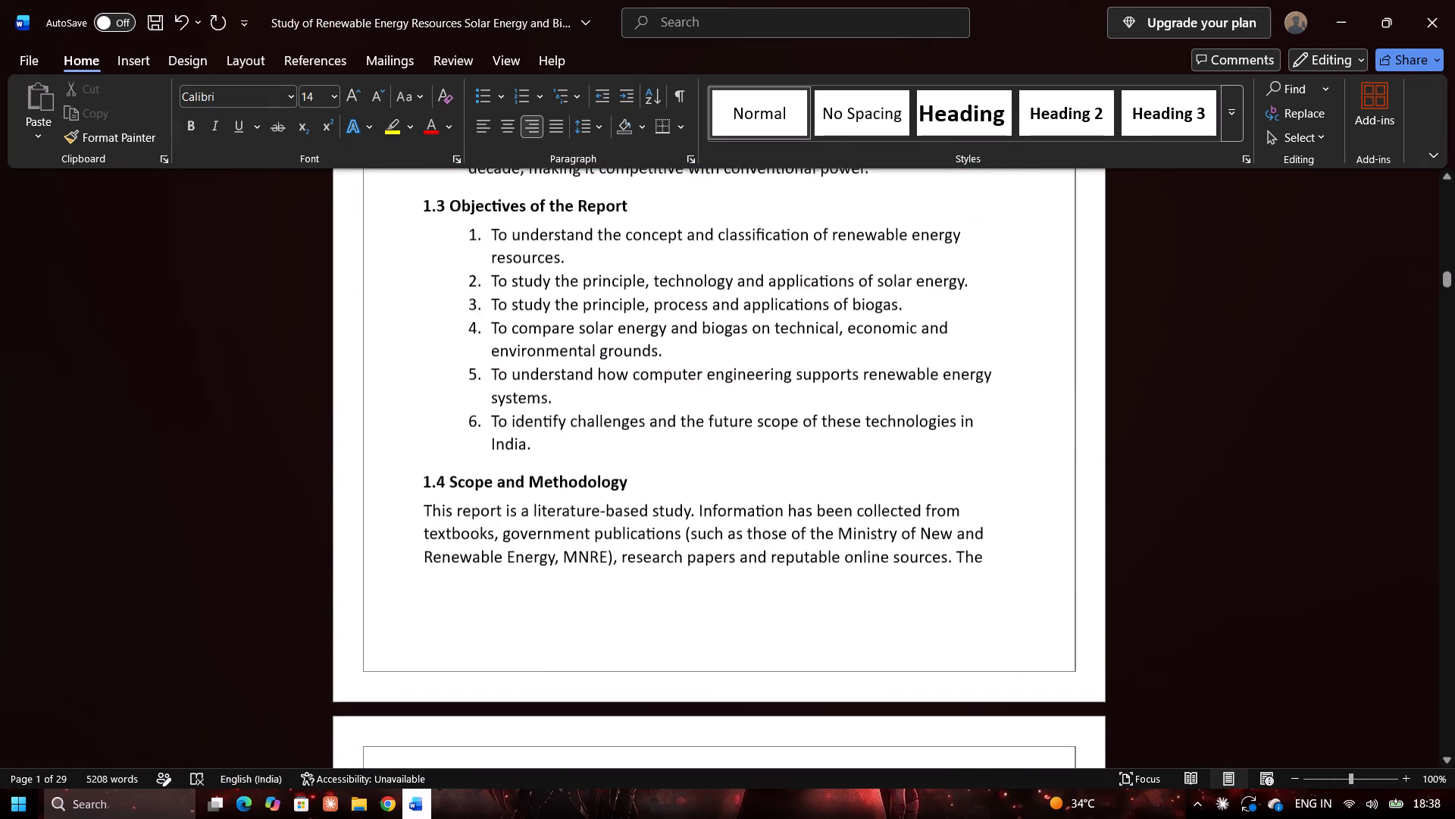
scroll(835, 347, up, 1)
scroll(835, 347, down, 16)
scroll(824, 349, up, 1)
scroll(824, 349, down, 6)
scroll(823, 353, up, 1)
scroll(823, 353, down, 1)
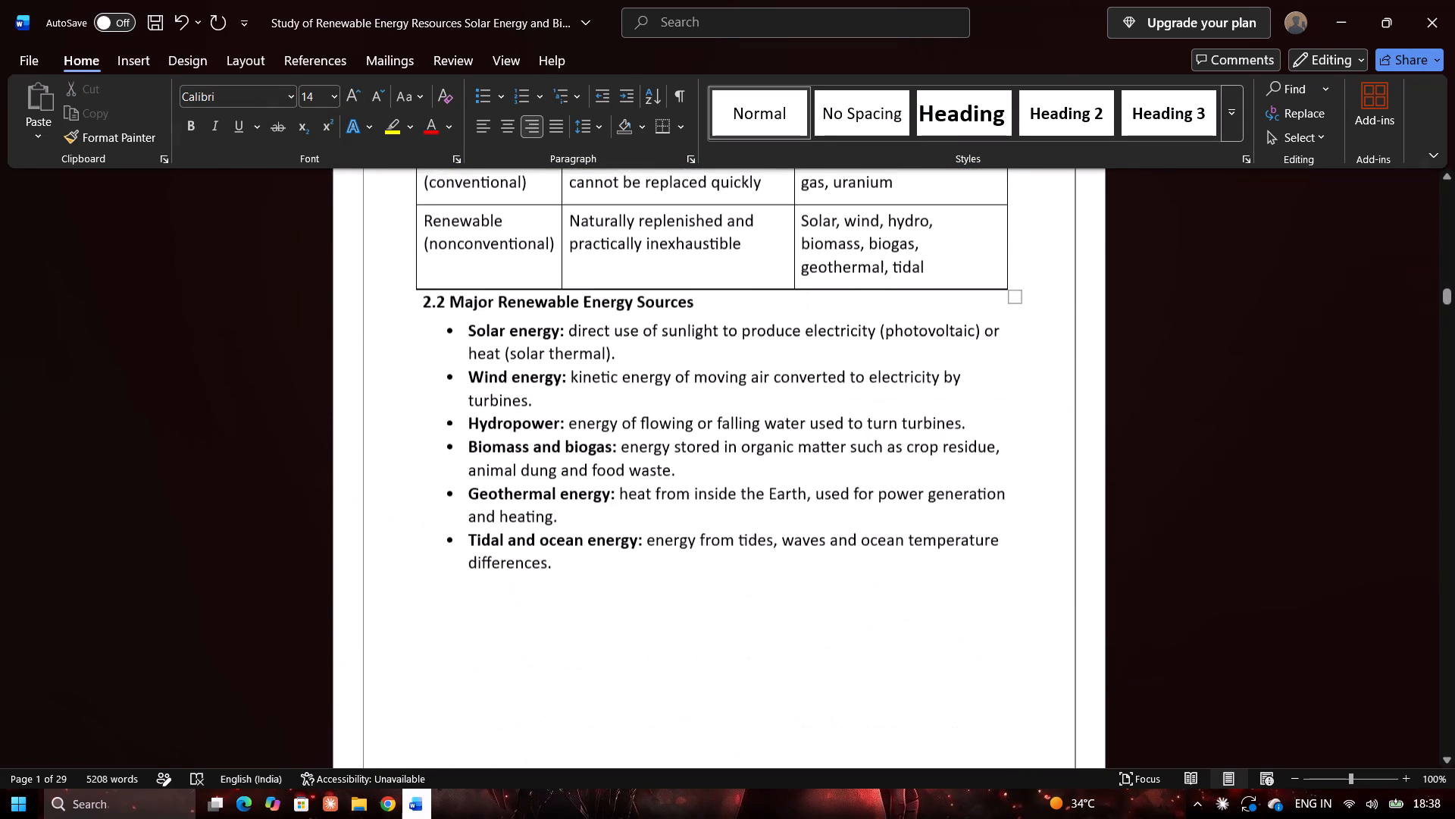
scroll(823, 353, down, 15)
scroll(791, 360, up, 6)
scroll(901, 413, down, 1)
click(826, 654)
drag(982, 716, 906, 673)
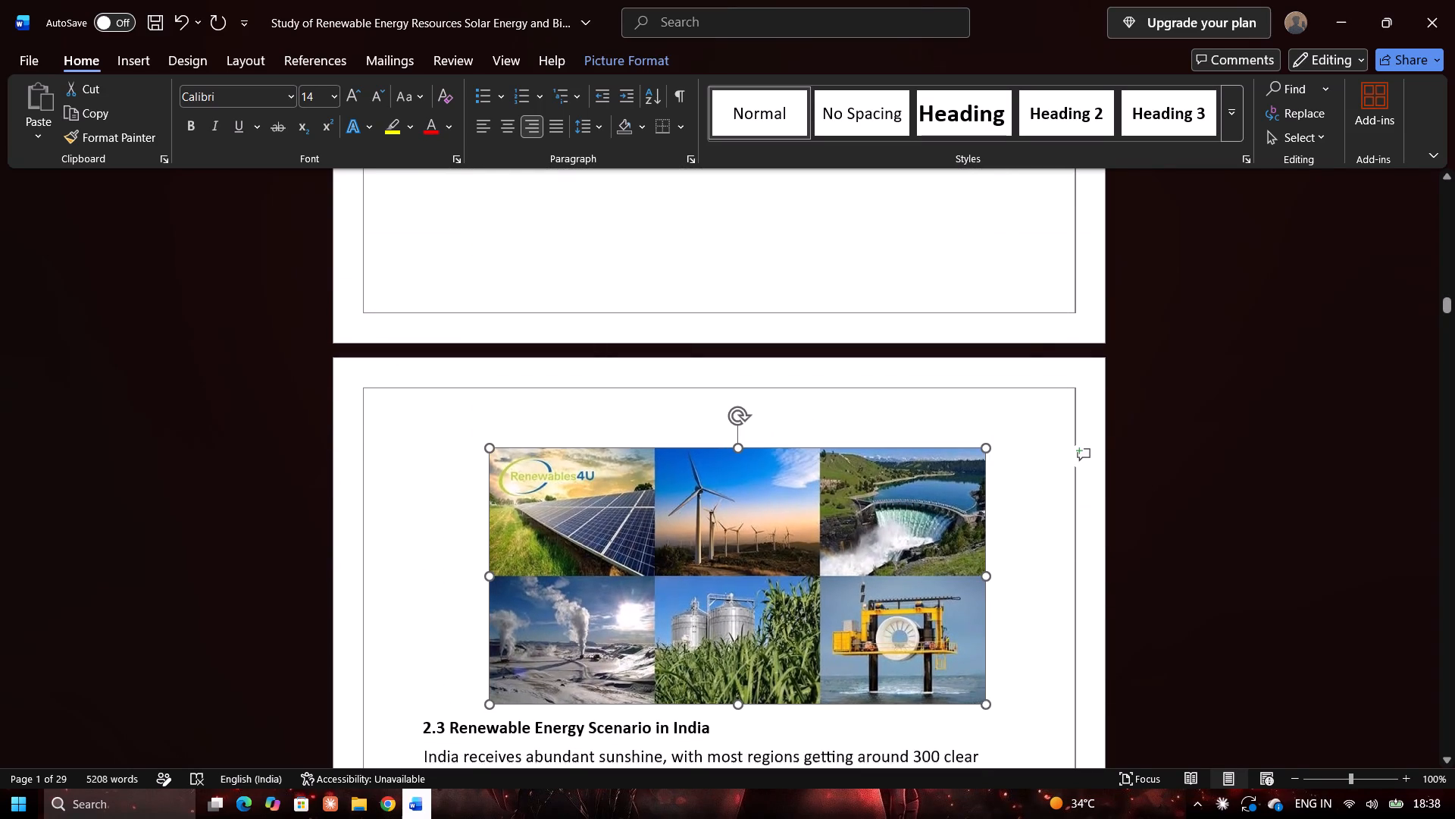
Shrink the six-part renewable energy picture further and reposition it below the Tidal and ocean energy bullet.
drag(906, 673, 834, 595)
scroll(840, 536, up, 4)
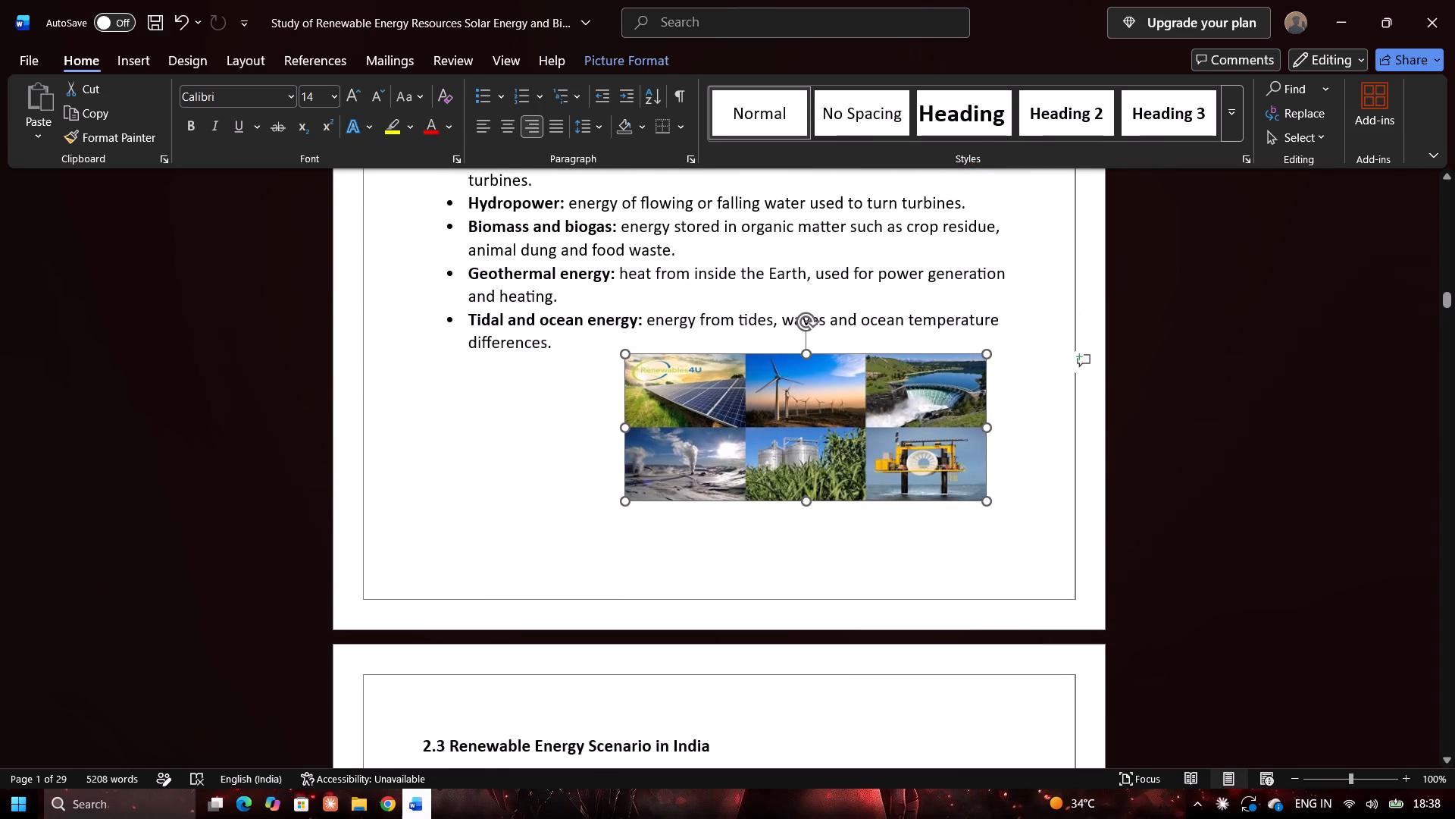
drag(803, 447, 772, 489)
Look through the report from section 2.3 to section 4.8, checking for page gaps and sparsely filled pages.
scroll(861, 548, down, 7)
scroll(737, 517, down, 7)
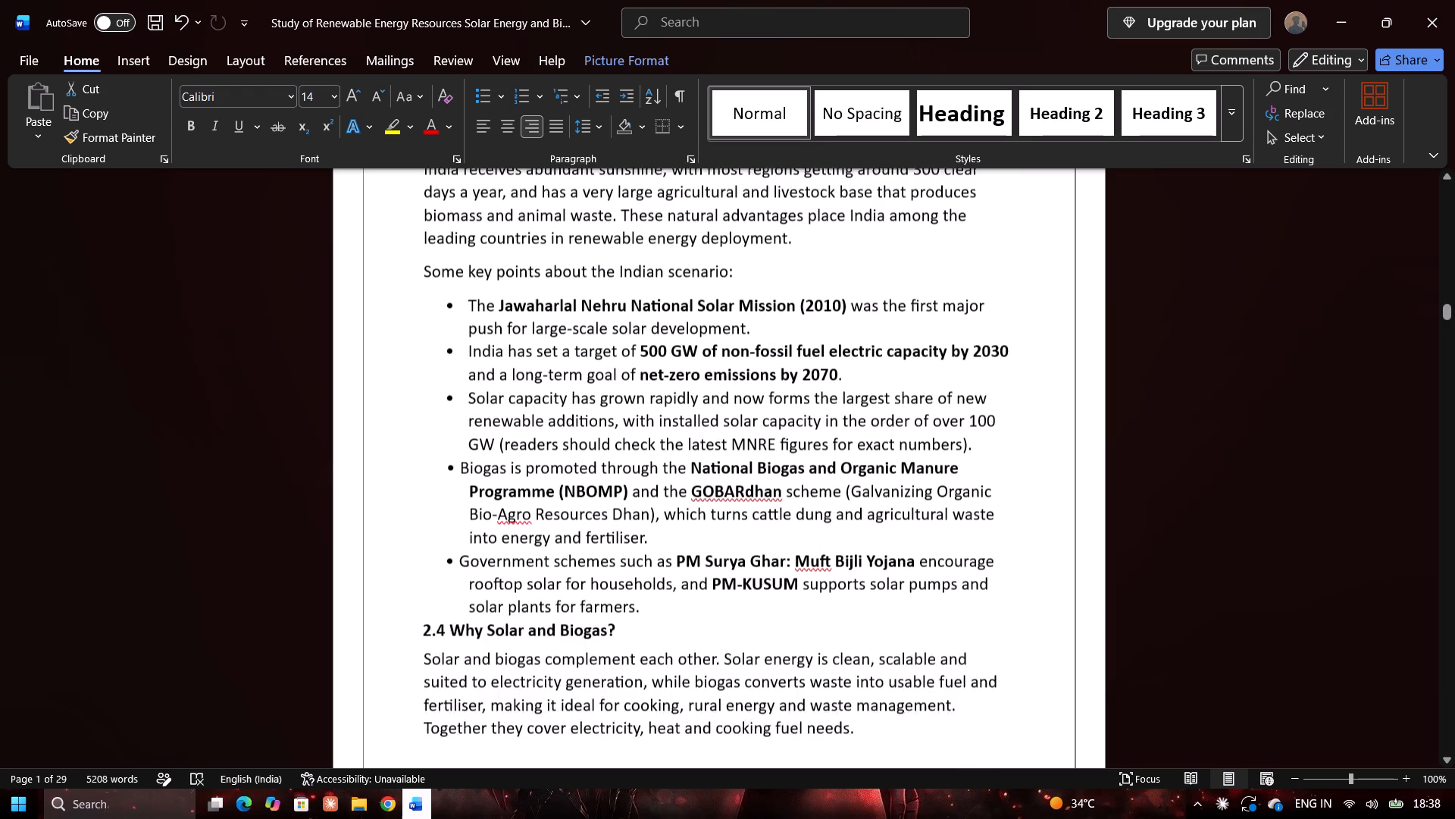
scroll(737, 517, down, 18)
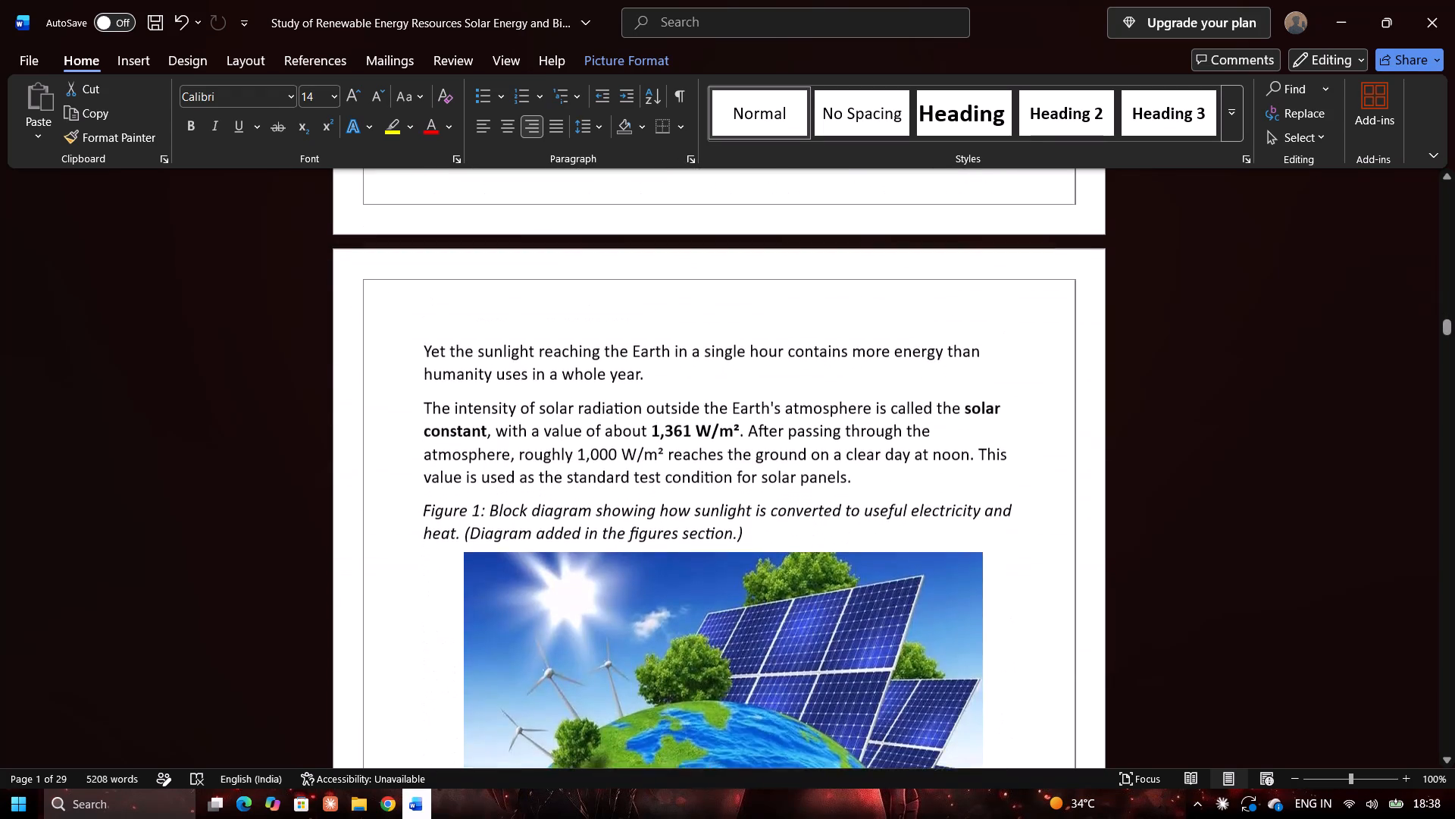
scroll(731, 511, down, 2)
scroll(731, 511, up, 1)
scroll(731, 511, down, 1)
scroll(731, 511, up, 1)
scroll(731, 511, down, 20)
scroll(731, 511, down, 1)
scroll(730, 511, up, 1)
scroll(730, 511, down, 20)
scroll(724, 507, up, 1)
scroll(724, 507, down, 2)
scroll(711, 507, down, 20)
scroll(937, 529, up, 1)
scroll(937, 529, down, 17)
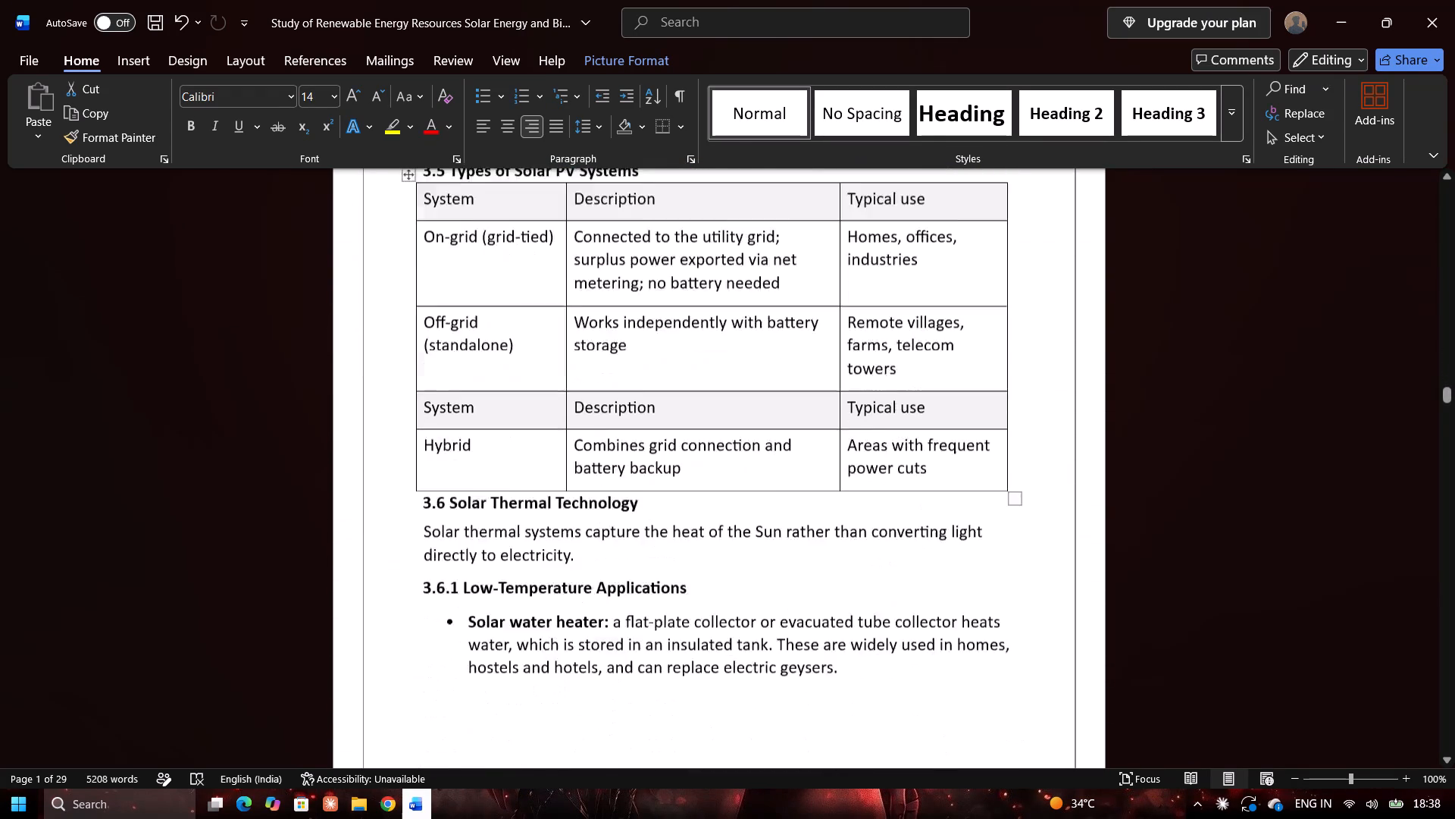
scroll(934, 529, down, 20)
scroll(934, 529, down, 4)
scroll(934, 529, up, 1)
scroll(934, 529, down, 1)
scroll(934, 529, up, 1)
scroll(934, 529, down, 15)
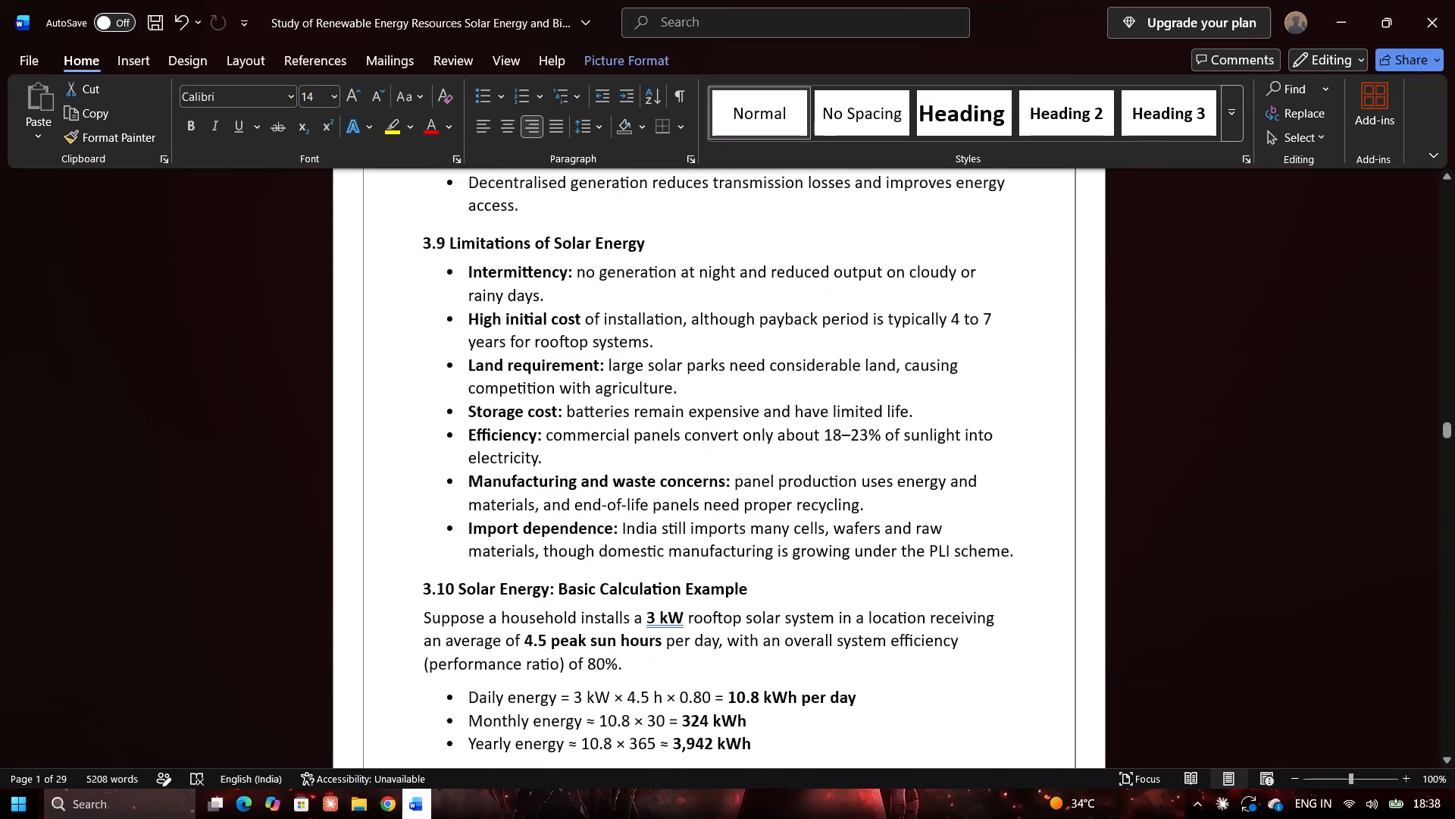
scroll(934, 529, down, 6)
scroll(934, 529, up, 1)
scroll(934, 529, down, 7)
drag(1450, 443, 1451, 447)
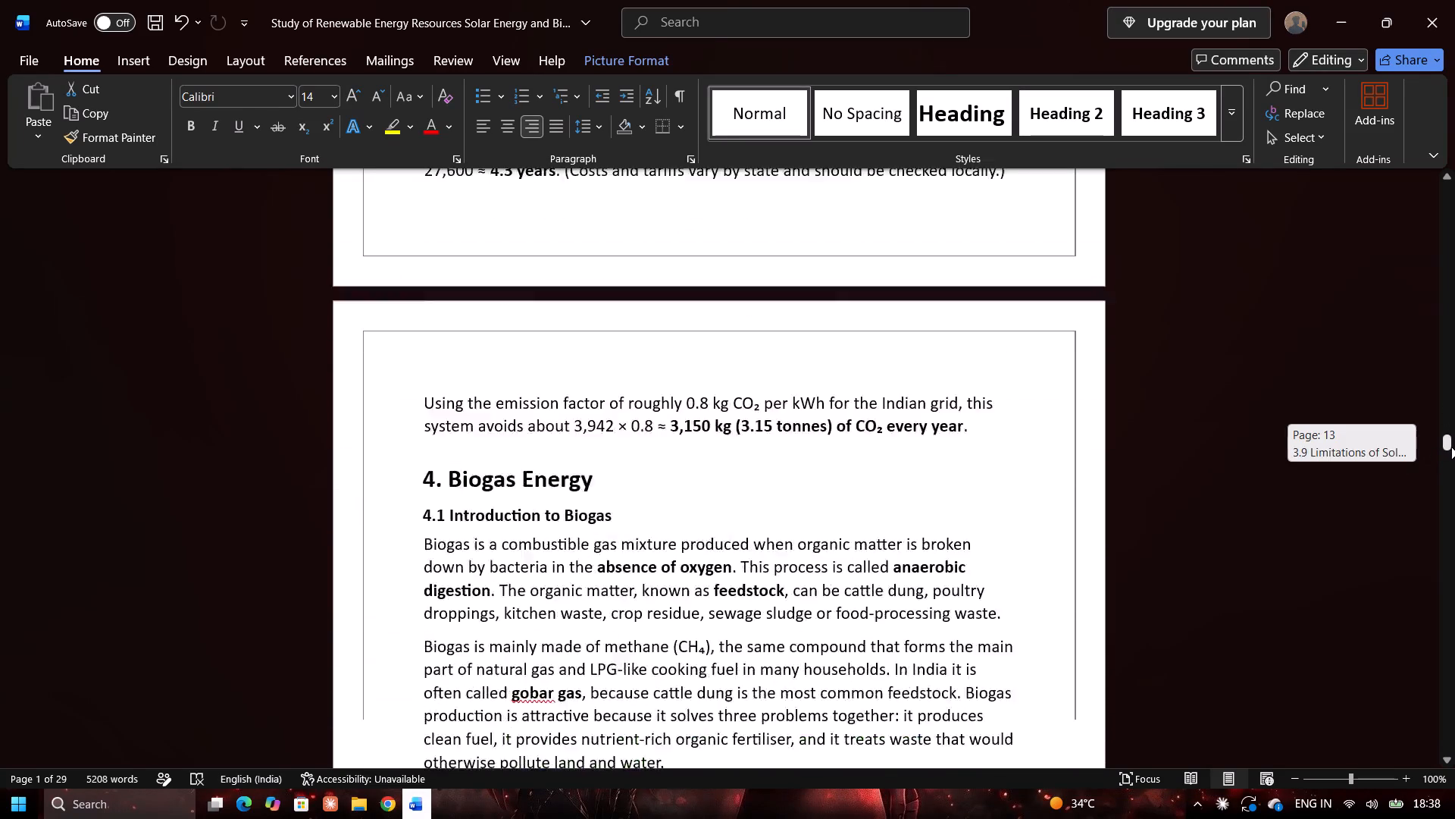
drag(1451, 447, 1448, 497)
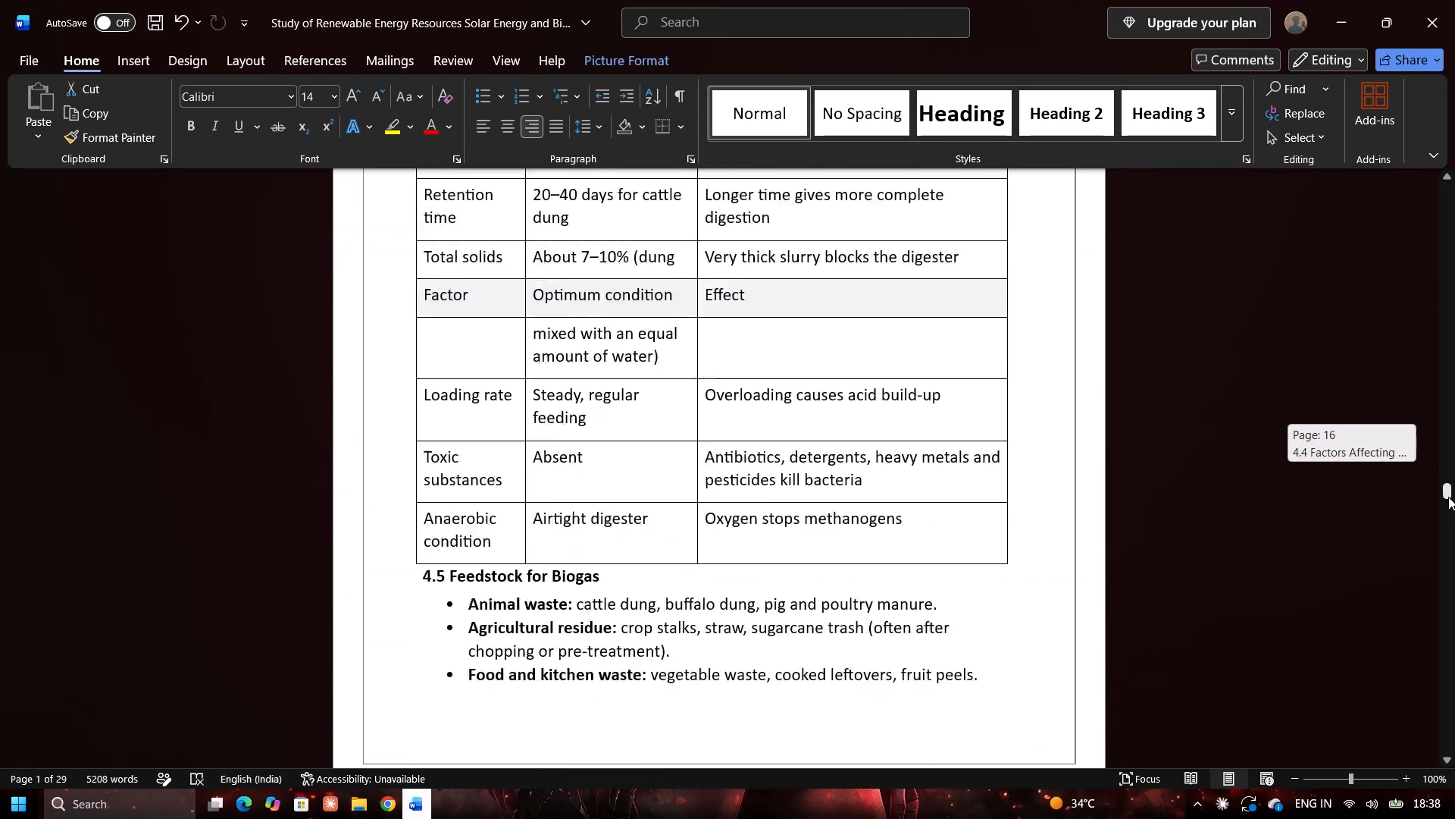
drag(1448, 497, 1448, 560)
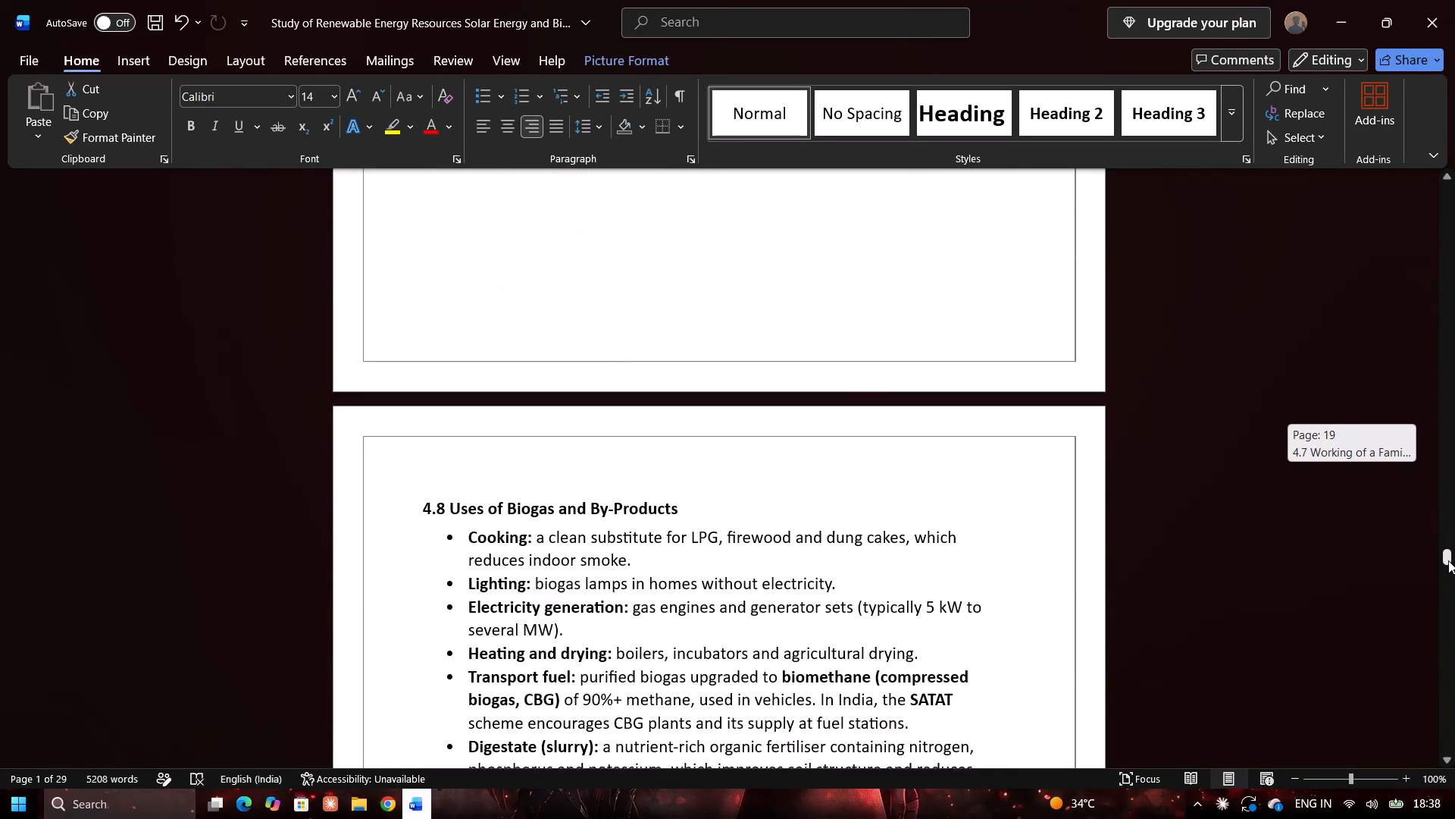
drag(1448, 560, 1451, 561)
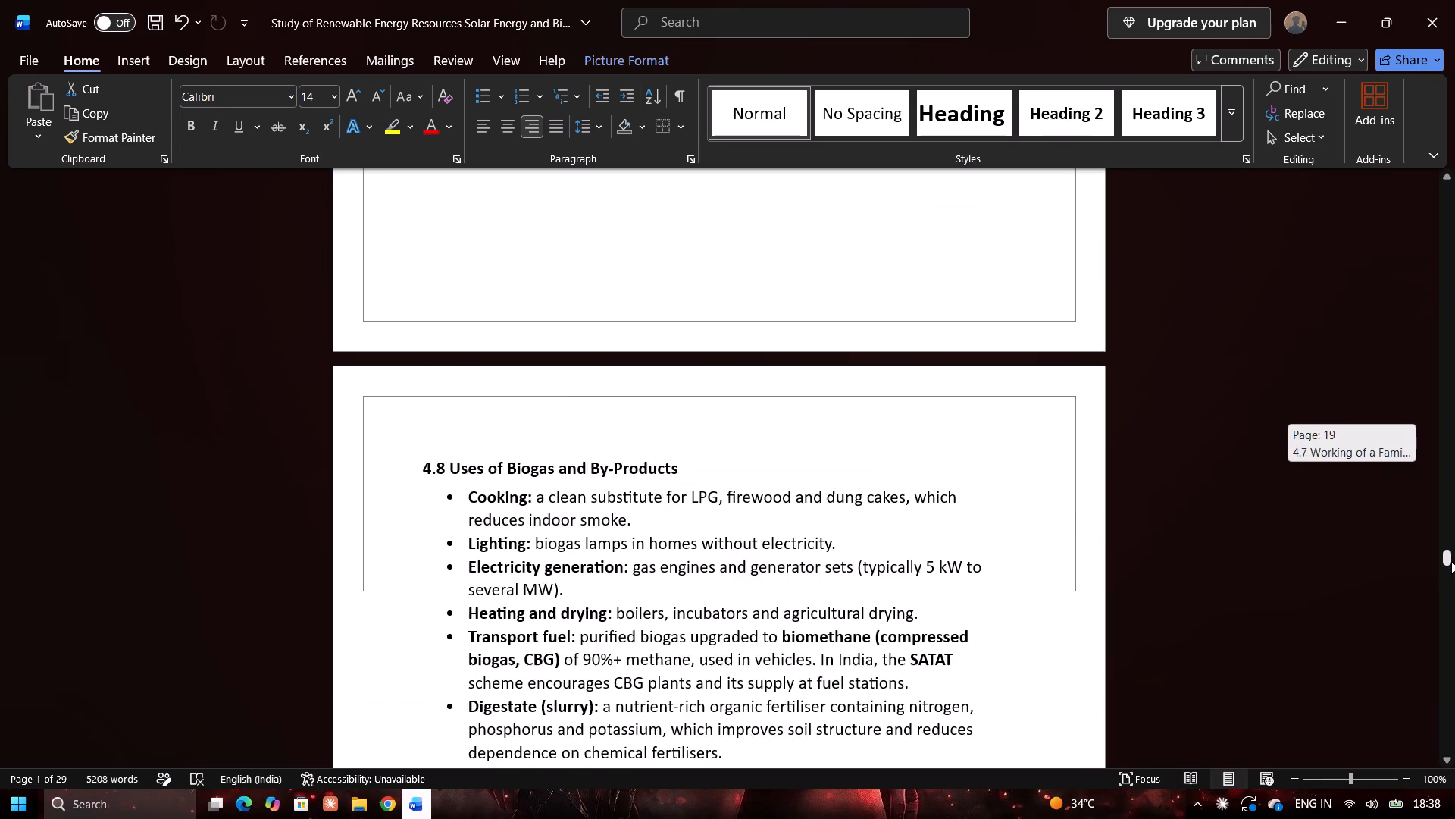
drag(1451, 561, 1453, 558)
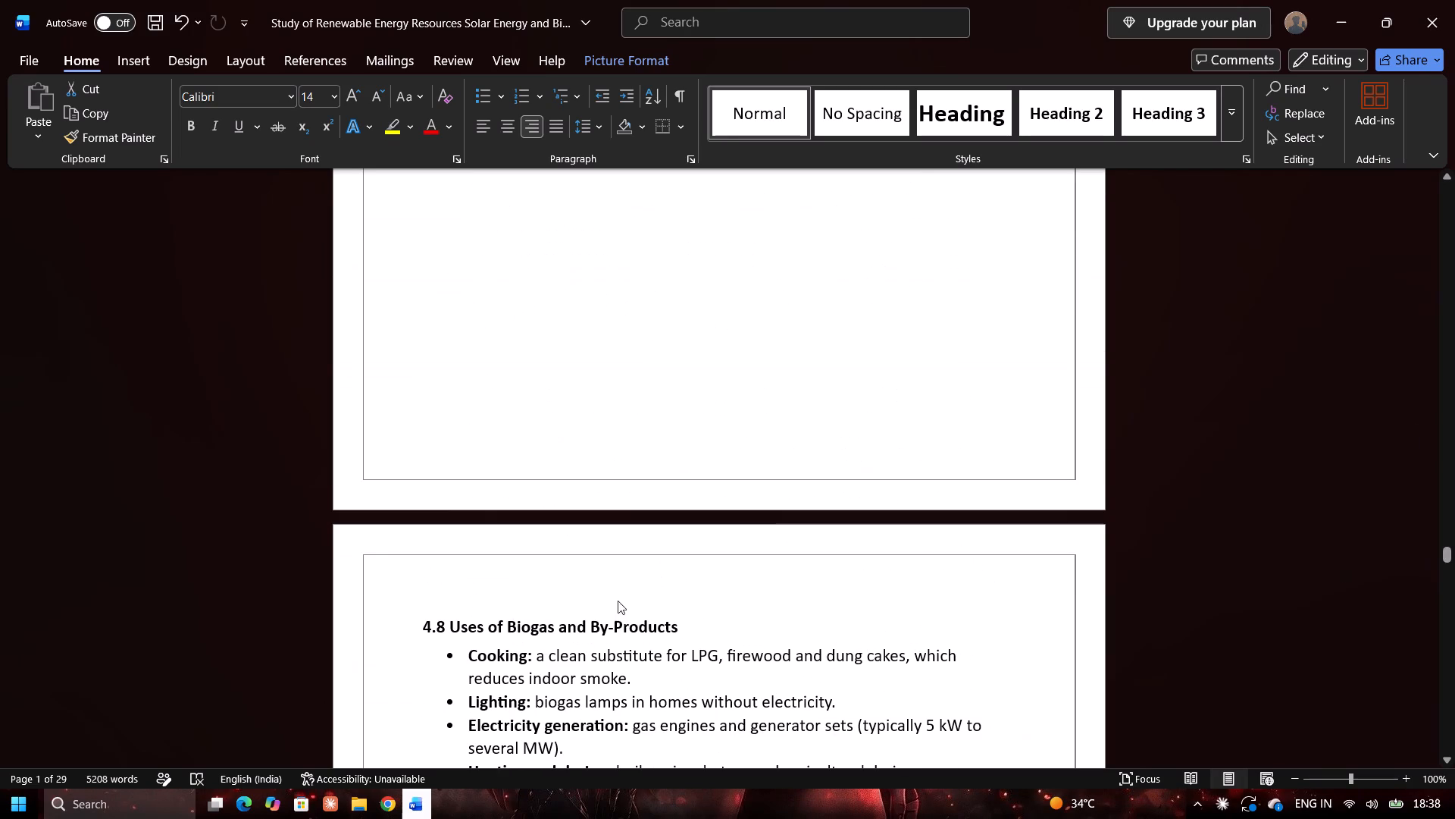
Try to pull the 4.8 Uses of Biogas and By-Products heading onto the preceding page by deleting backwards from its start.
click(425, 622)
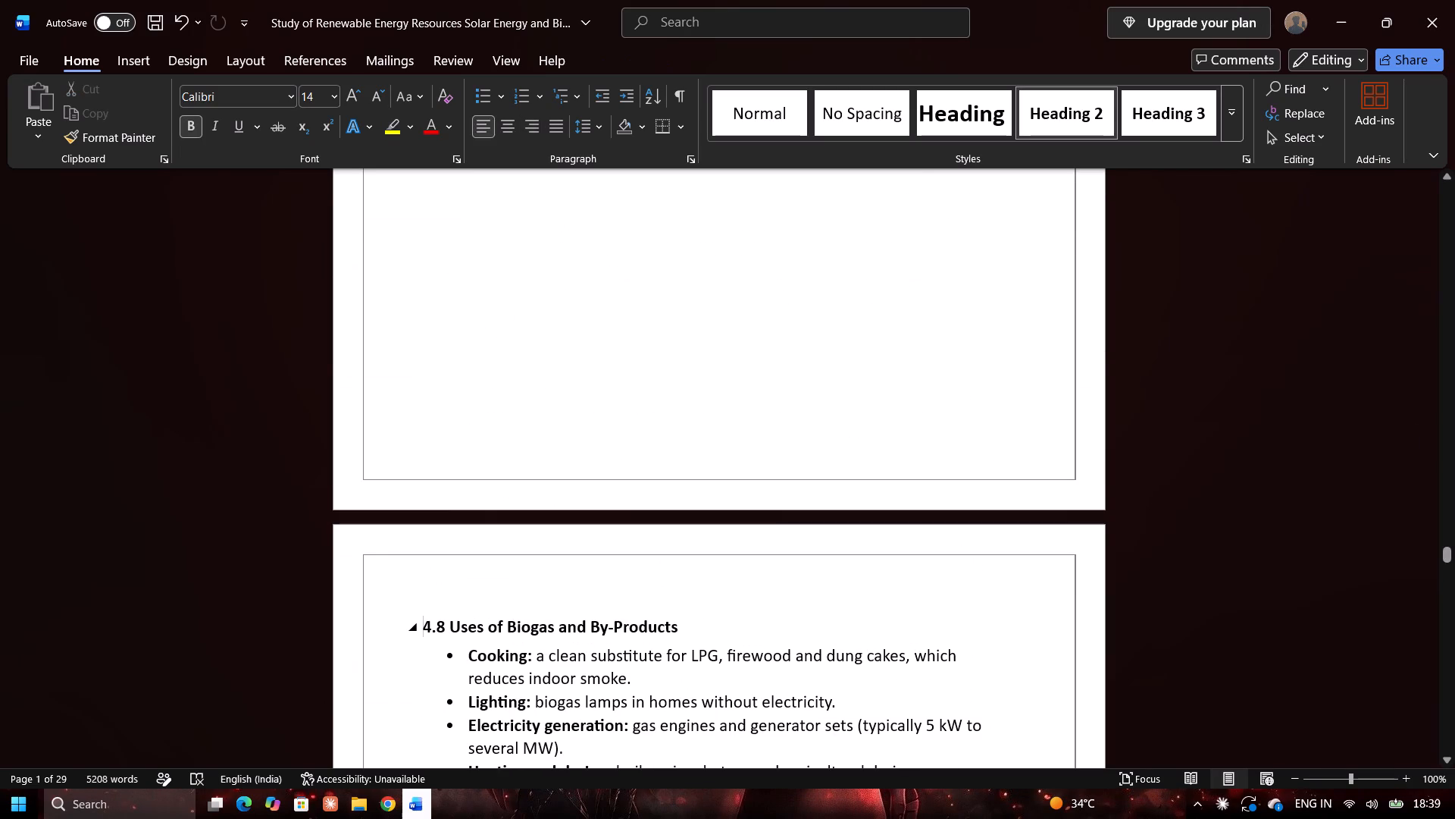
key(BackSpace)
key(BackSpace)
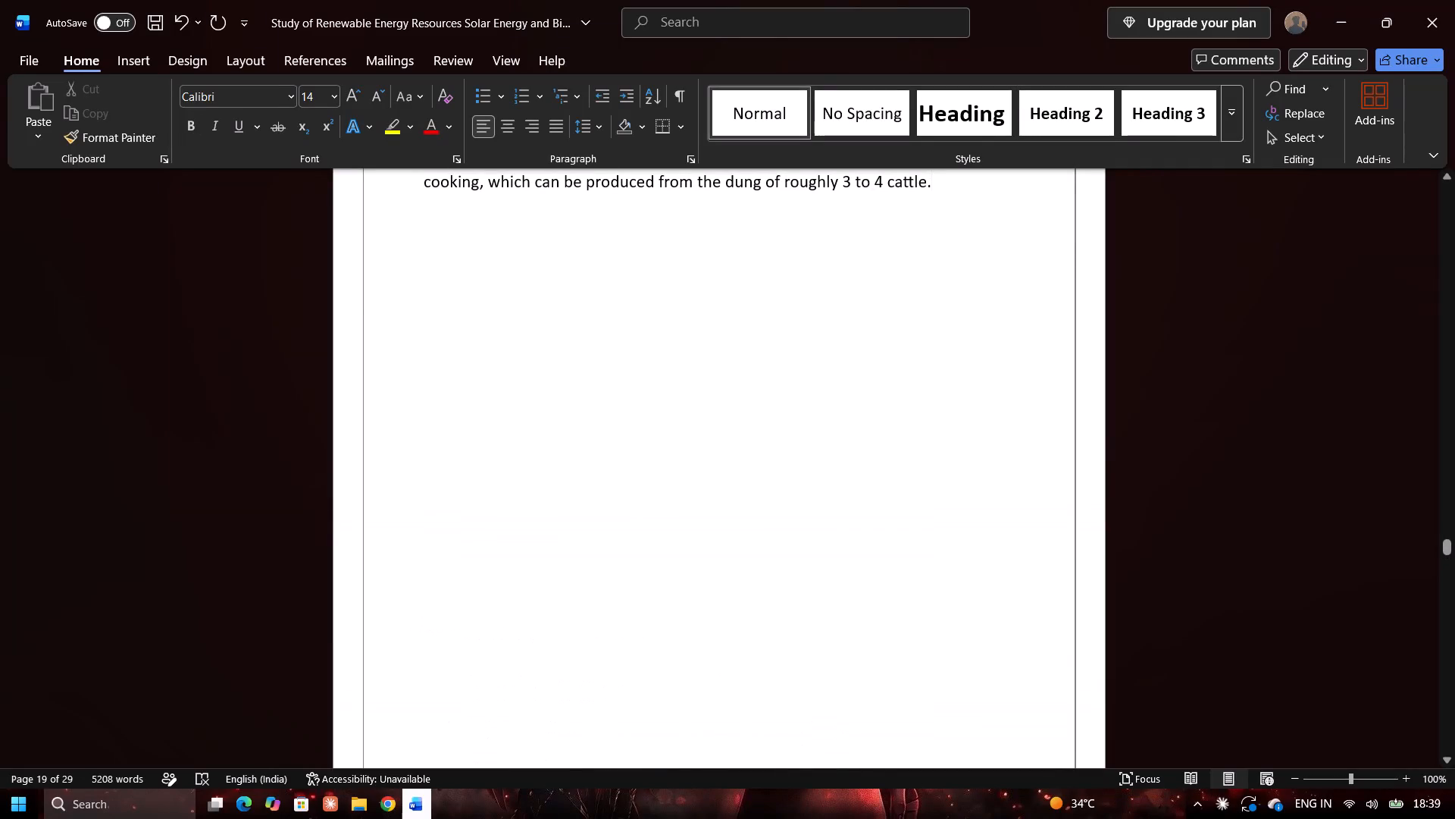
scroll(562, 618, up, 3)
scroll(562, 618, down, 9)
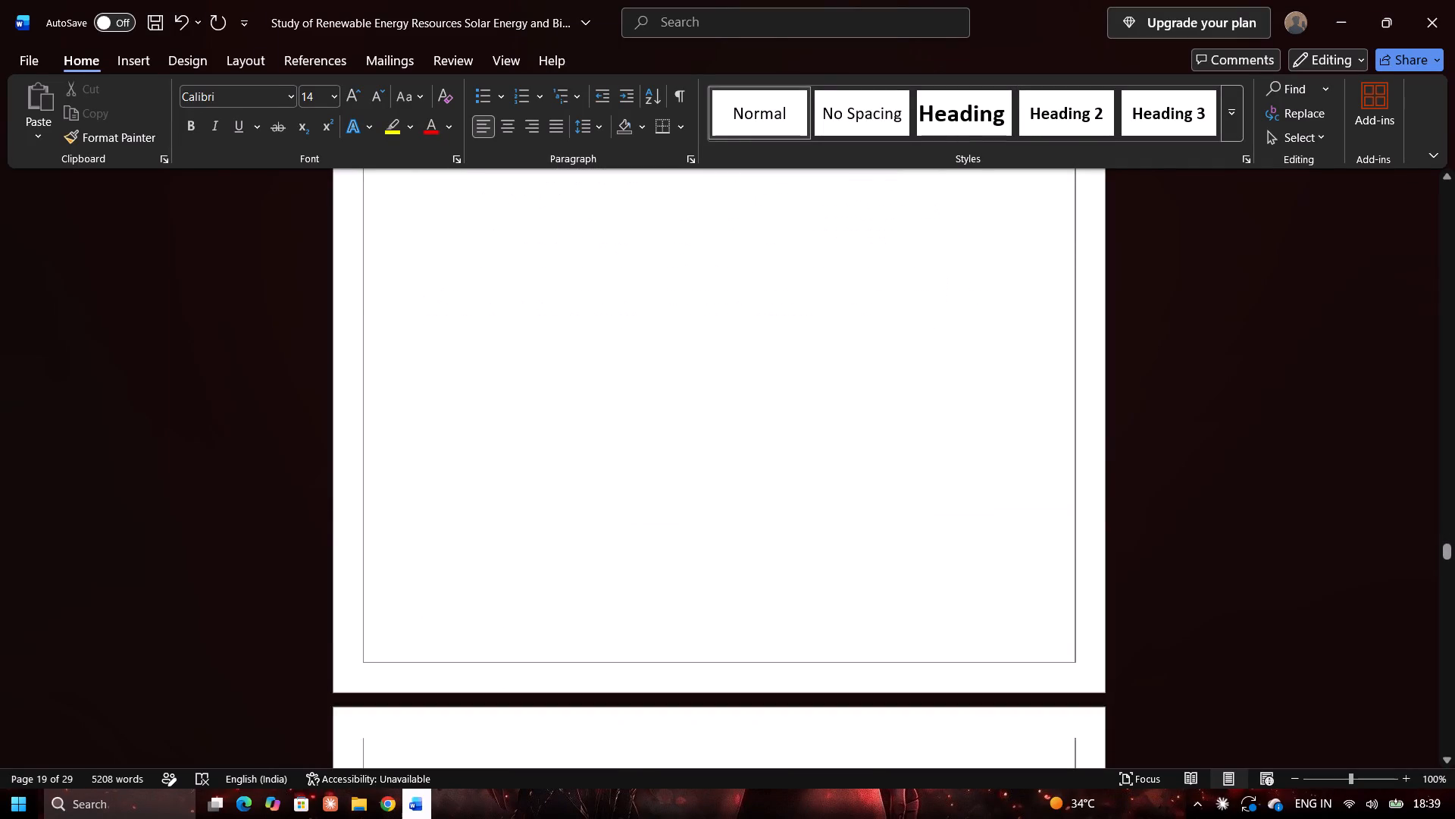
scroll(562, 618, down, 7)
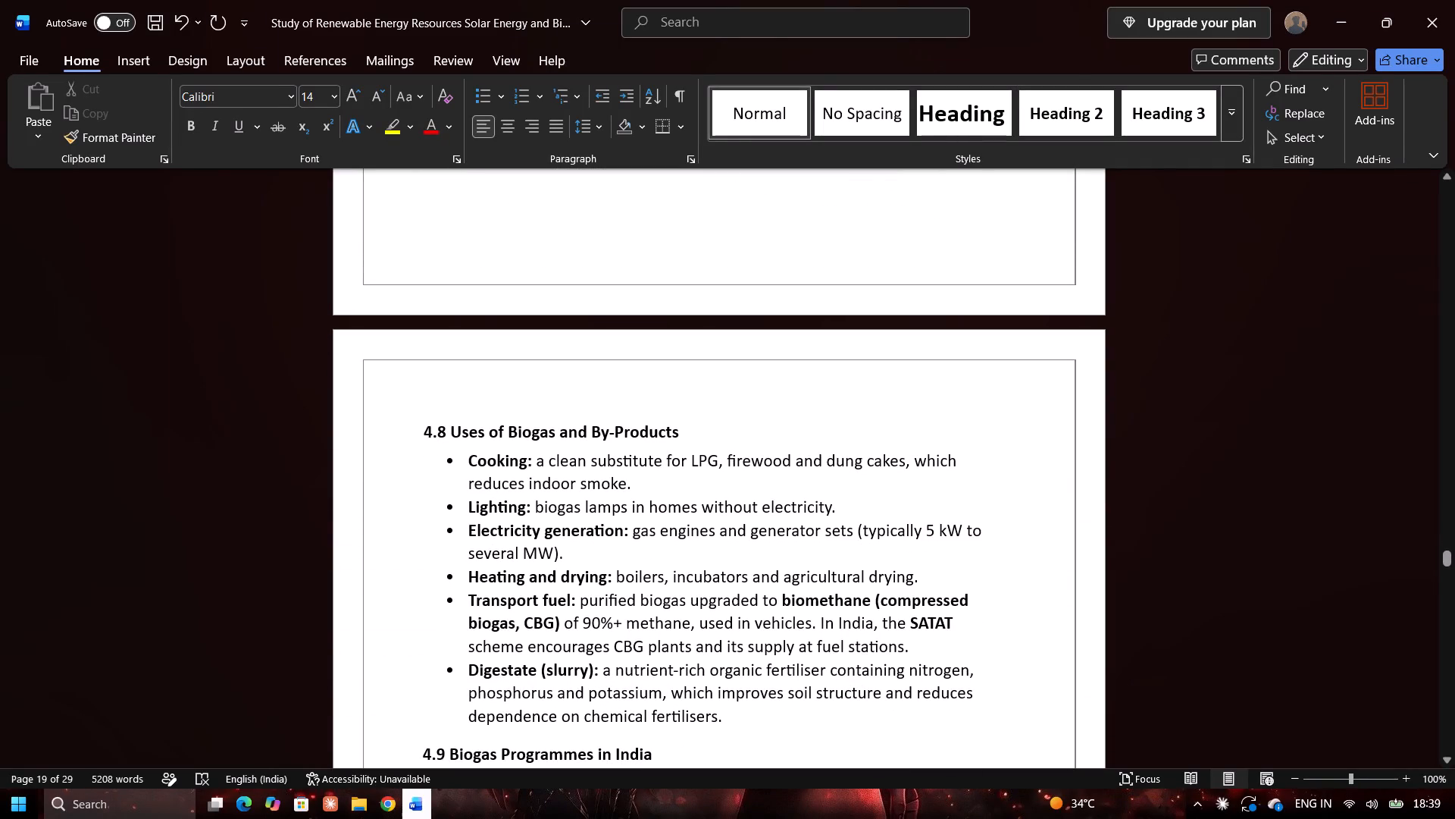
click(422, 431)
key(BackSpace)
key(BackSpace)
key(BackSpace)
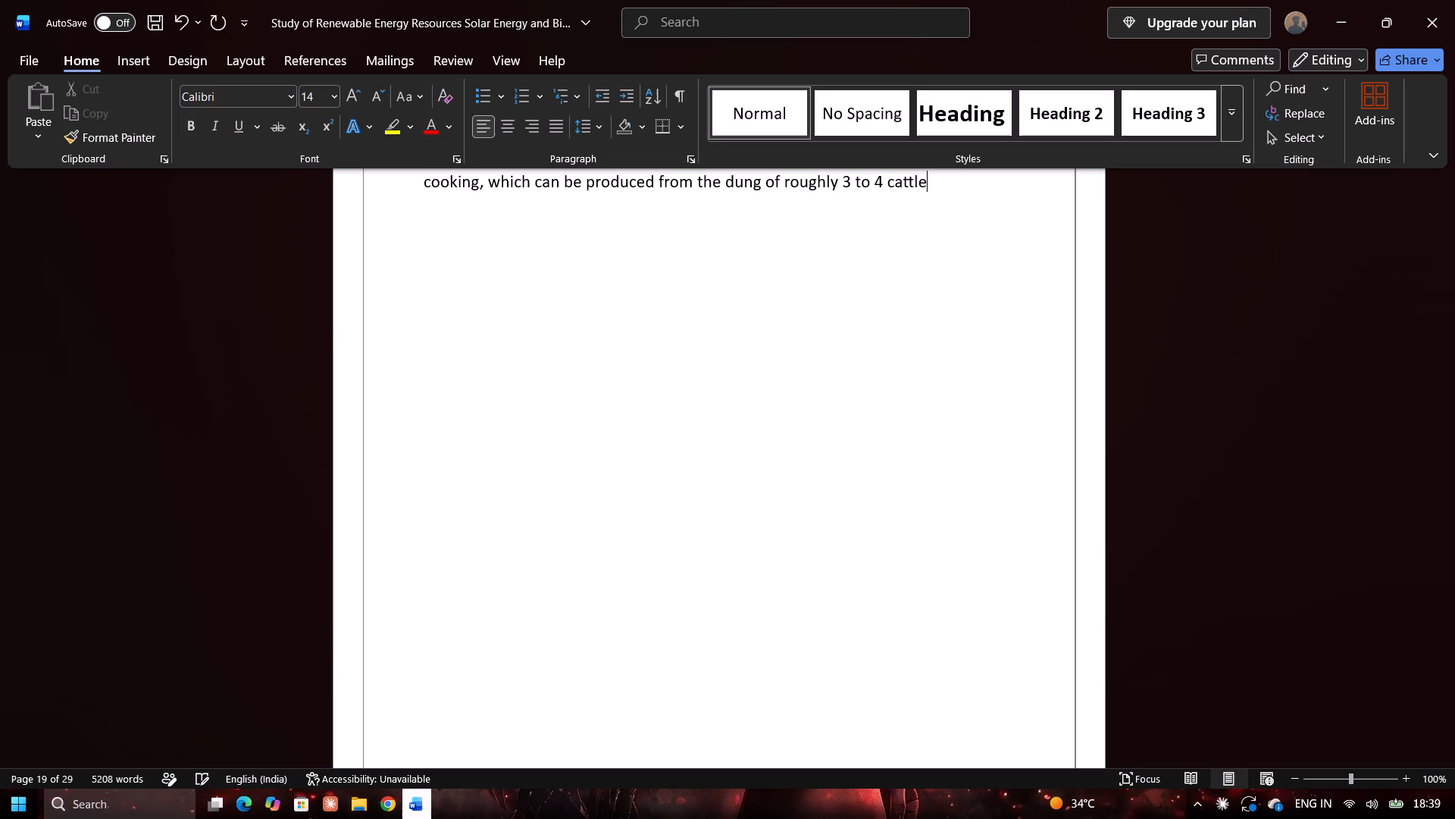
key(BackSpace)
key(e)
Delete section 4.7 Working of a Family Biogas Plant, including its heading, six numbered points and closing paragraph about gas needs.
scroll(613, 455, down, 1)
scroll(613, 455, up, 1)
scroll(614, 455, down, 1)
scroll(619, 457, up, 1)
scroll(630, 459, down, 14)
scroll(547, 491, down, 7)
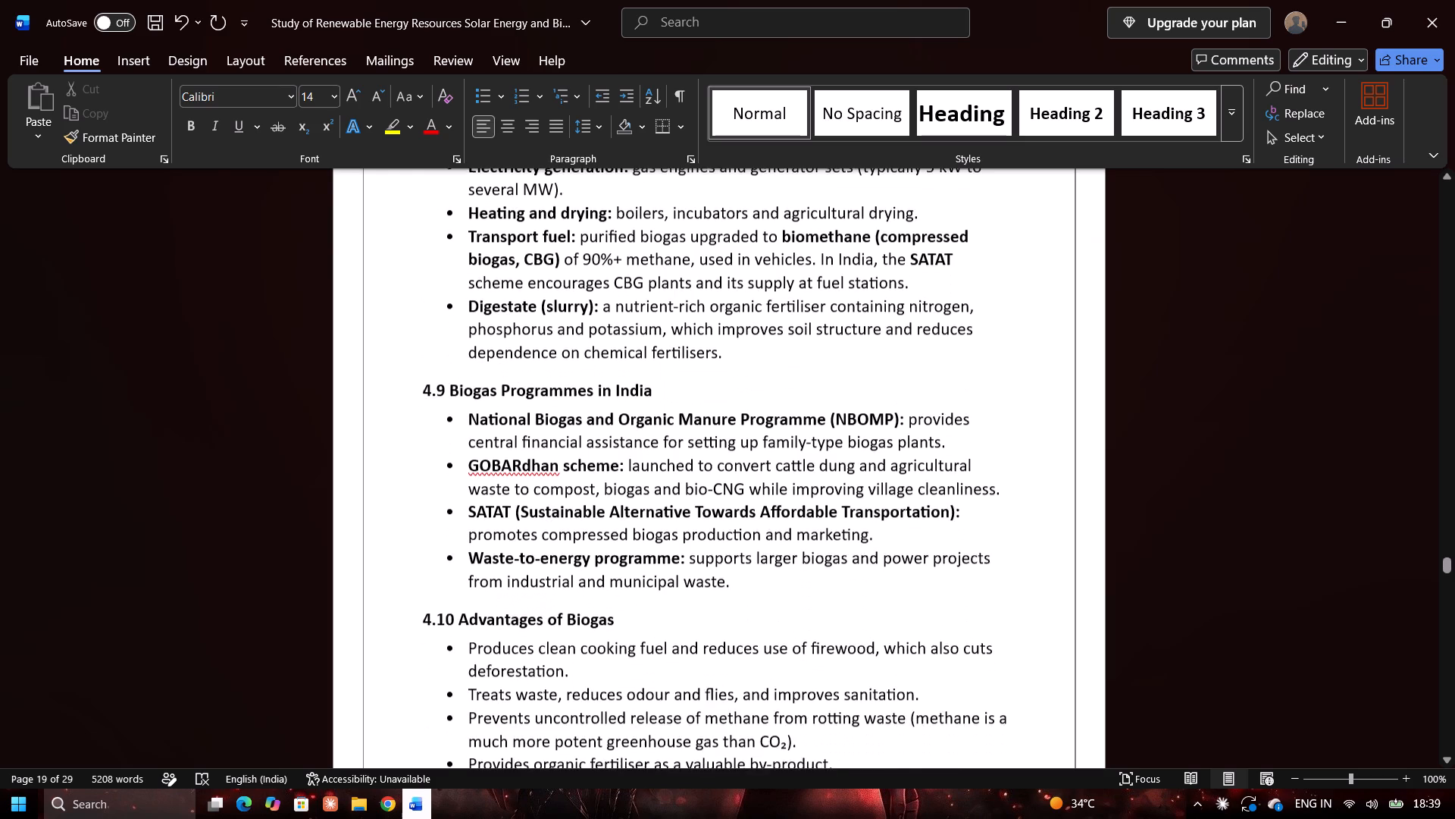
scroll(547, 491, up, 20)
scroll(547, 491, up, 12)
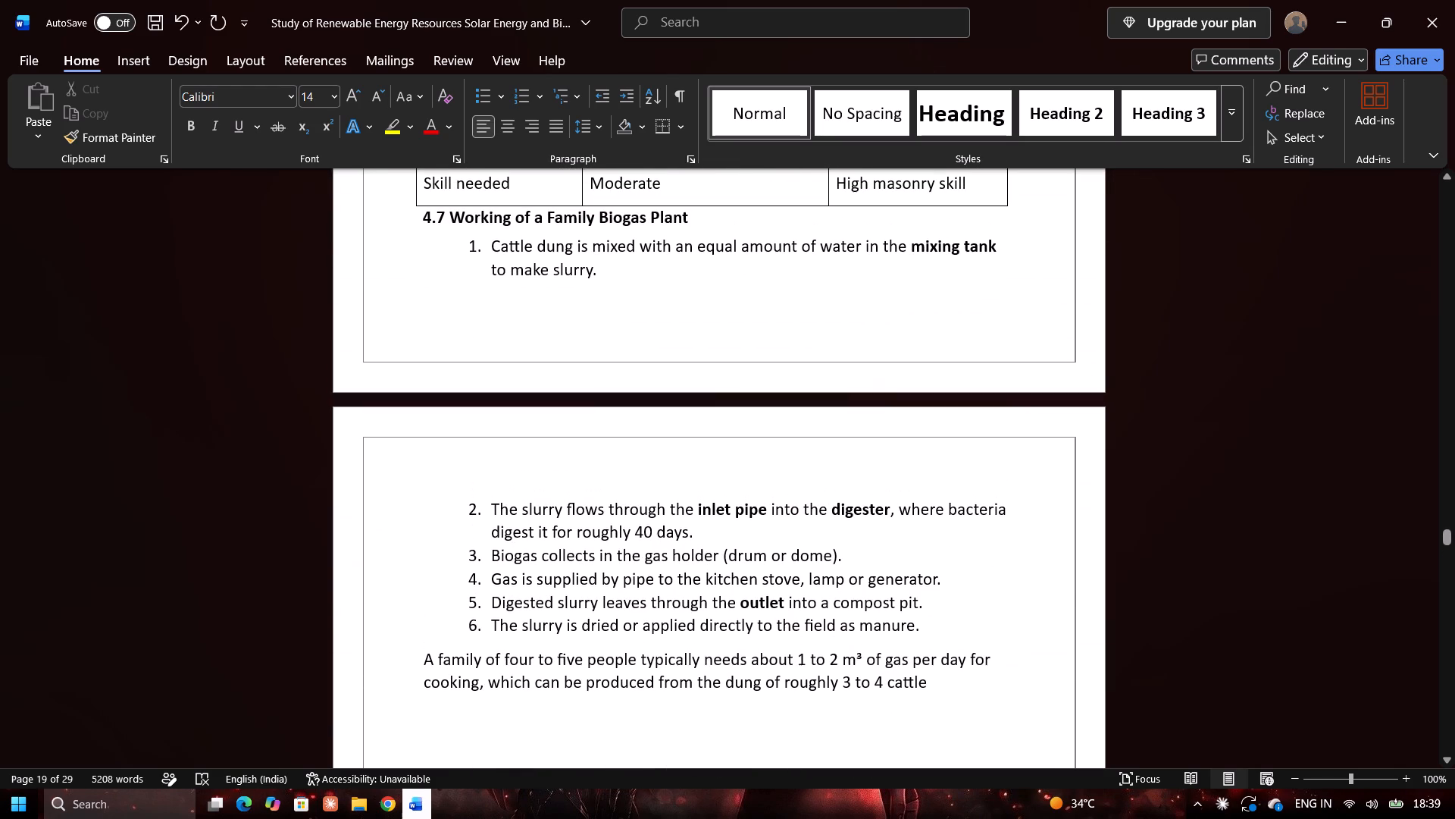
scroll(526, 444, up, 2)
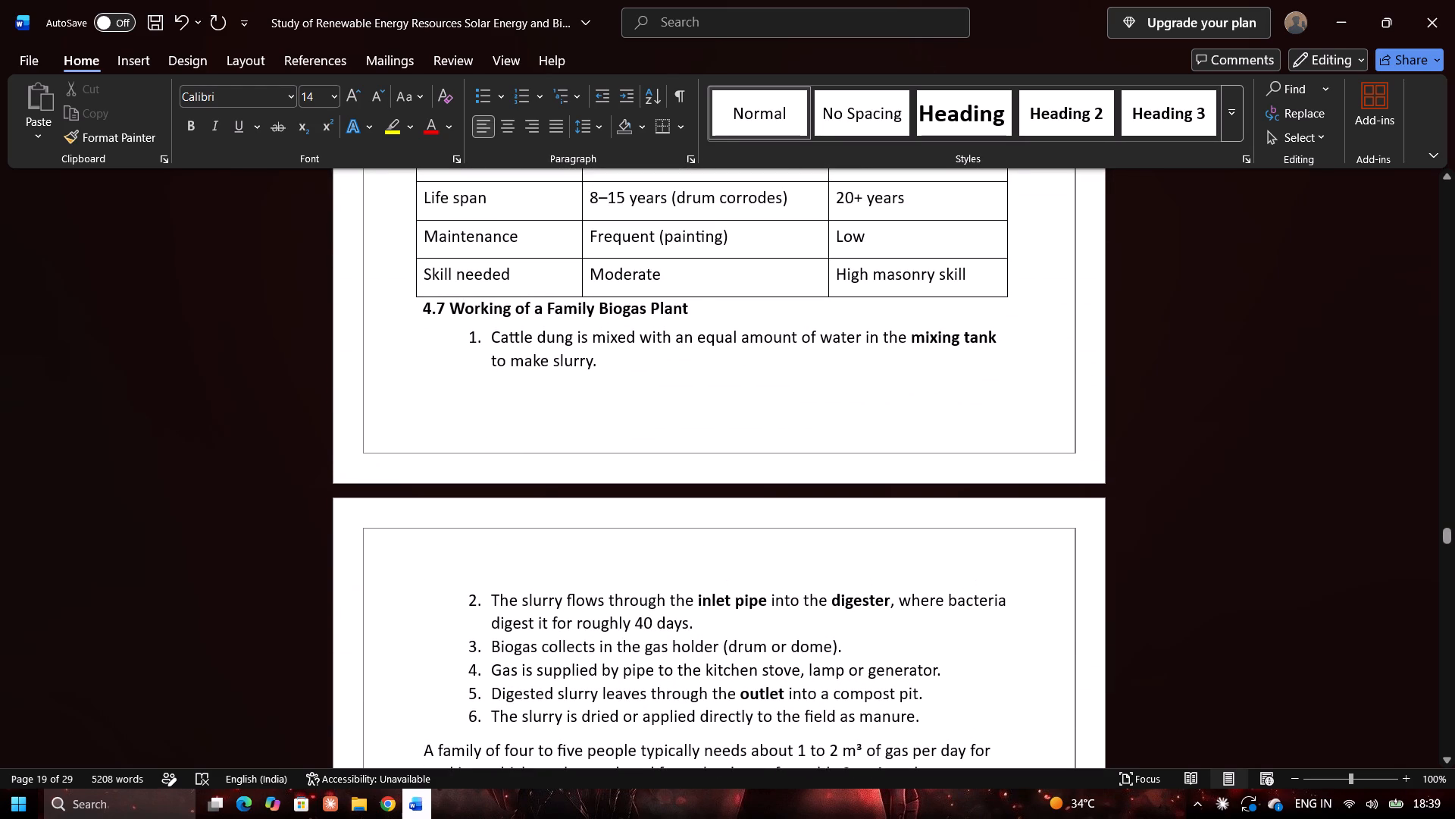
drag(421, 307, 994, 699)
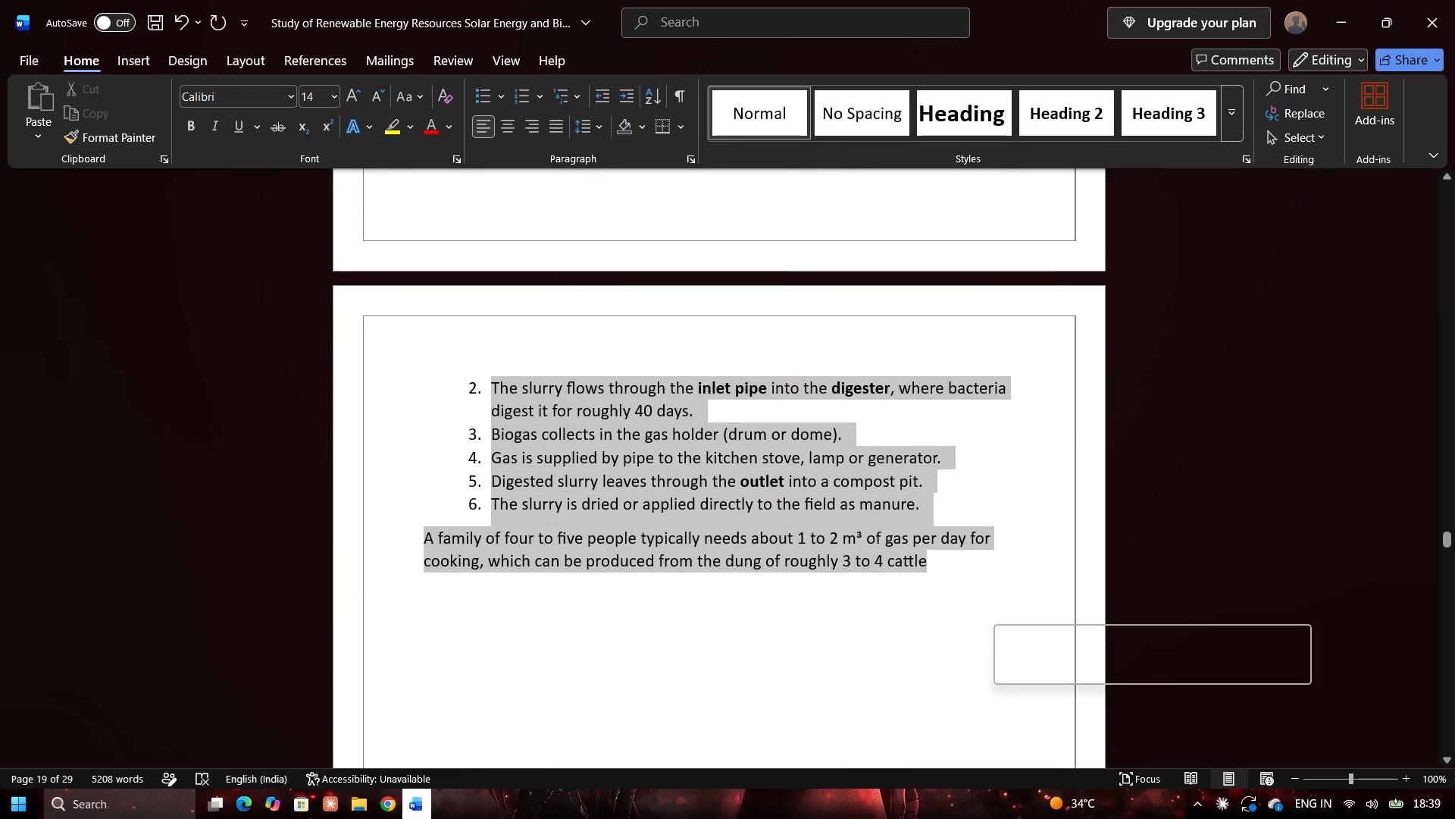
key(Delete)
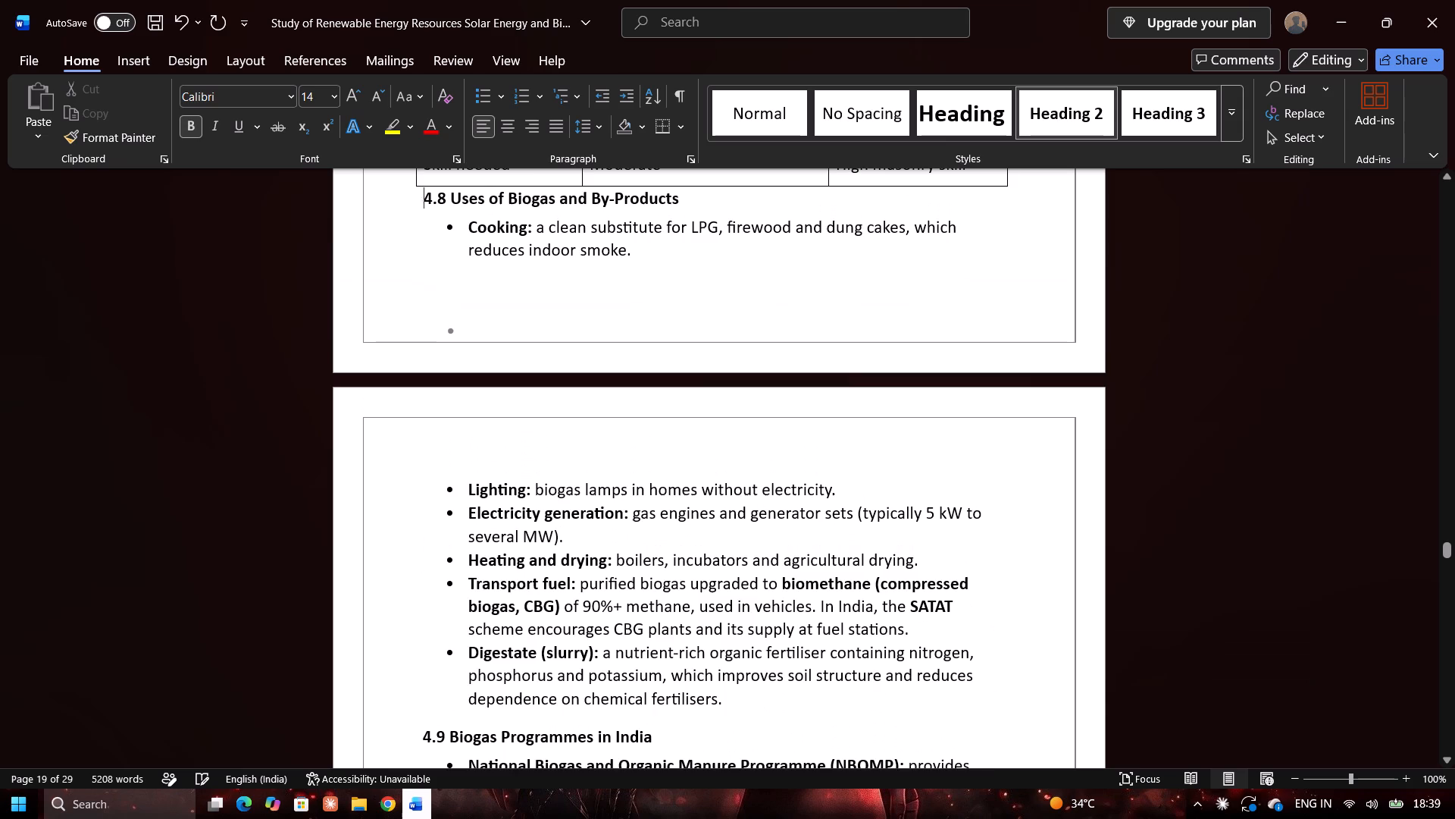
Look through the pages from section 4.8 to section 6.1, checking for mostly empty pages.
scroll(994, 699, down, 14)
scroll(994, 699, up, 1)
scroll(994, 699, down, 13)
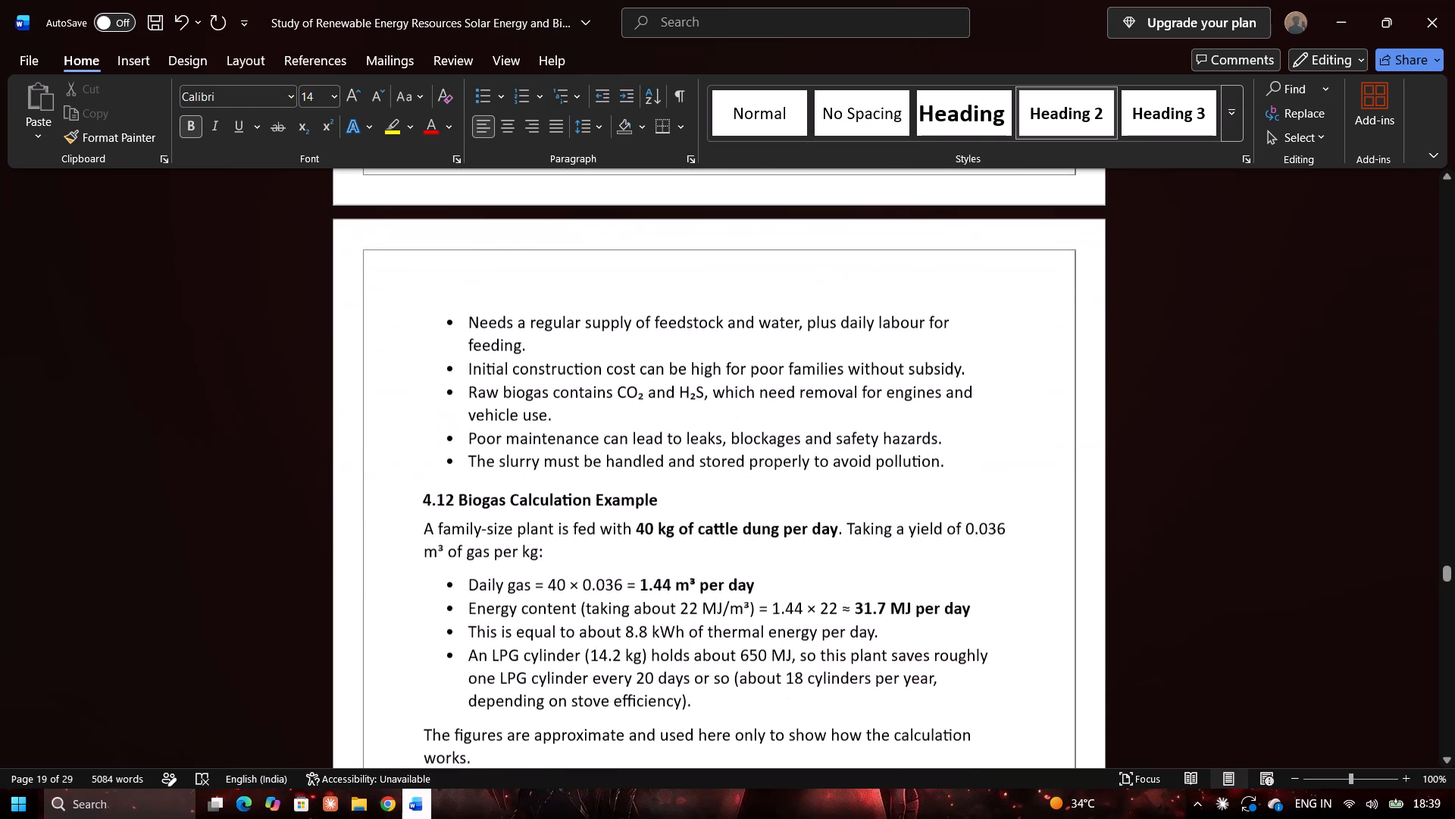
scroll(994, 699, down, 8)
scroll(994, 699, up, 1)
scroll(994, 699, down, 10)
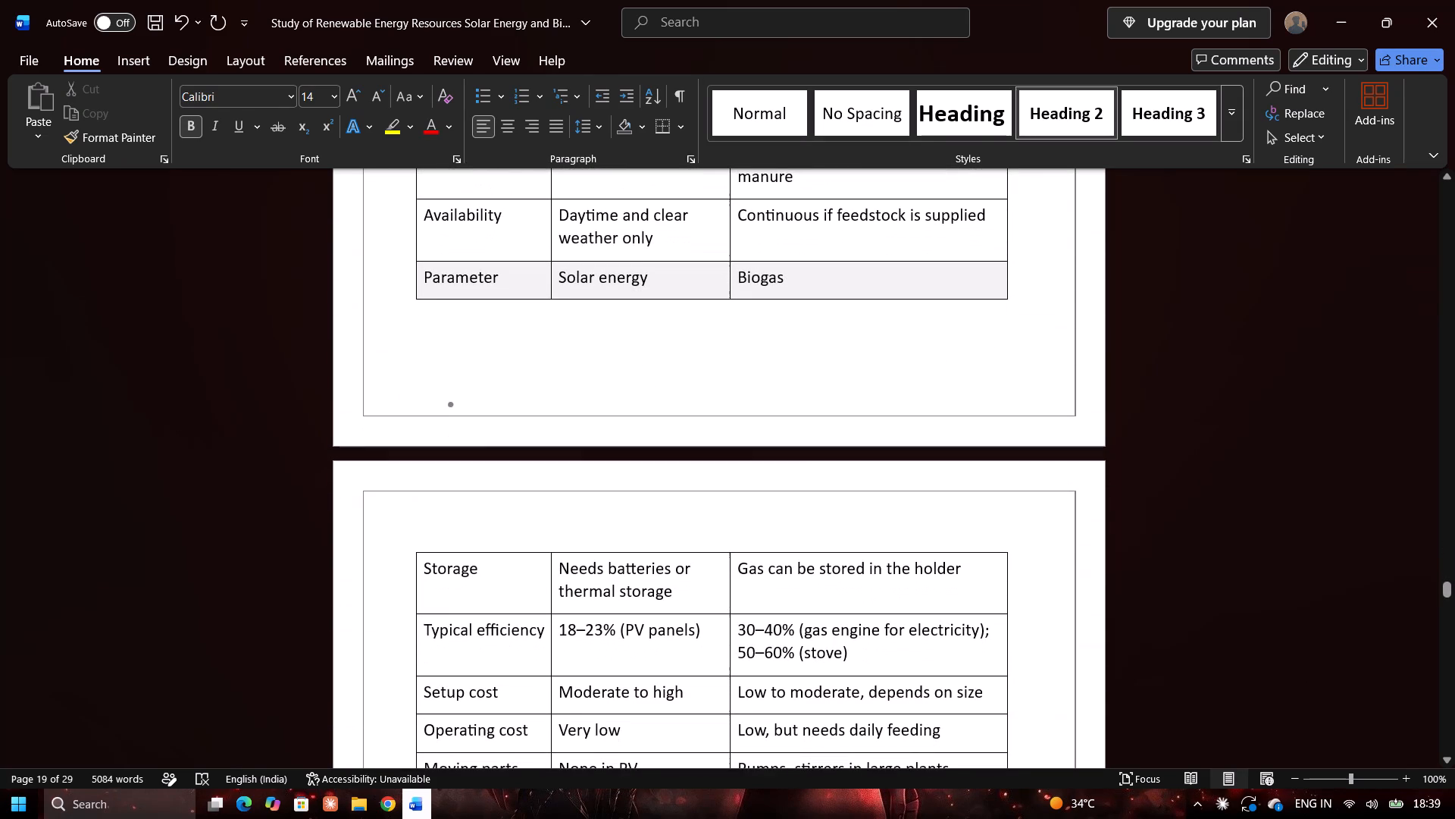
scroll(994, 699, down, 10)
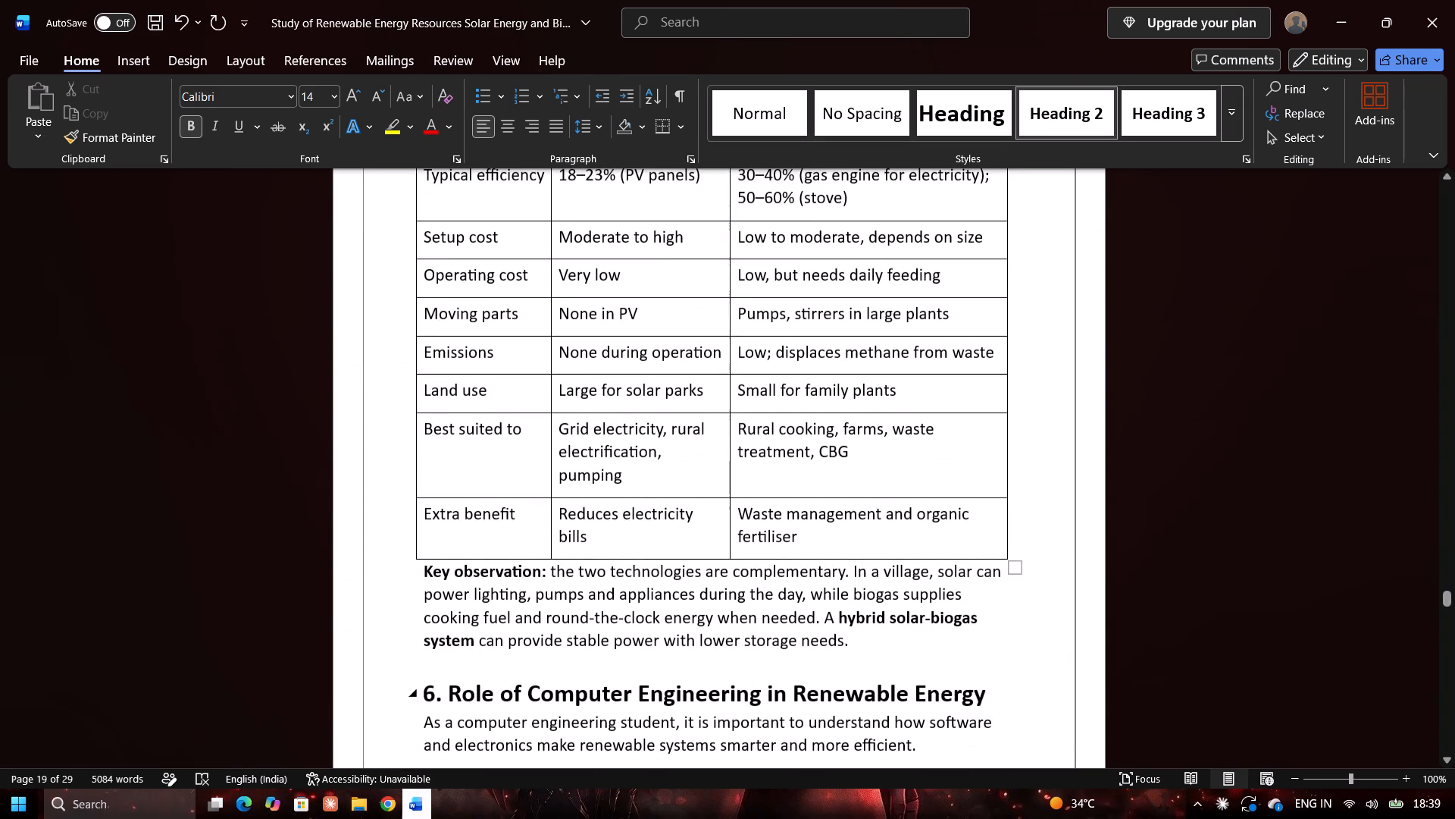
scroll(994, 699, down, 1)
scroll(994, 699, up, 1)
scroll(994, 699, down, 1)
scroll(994, 699, up, 1)
scroll(994, 699, down, 6)
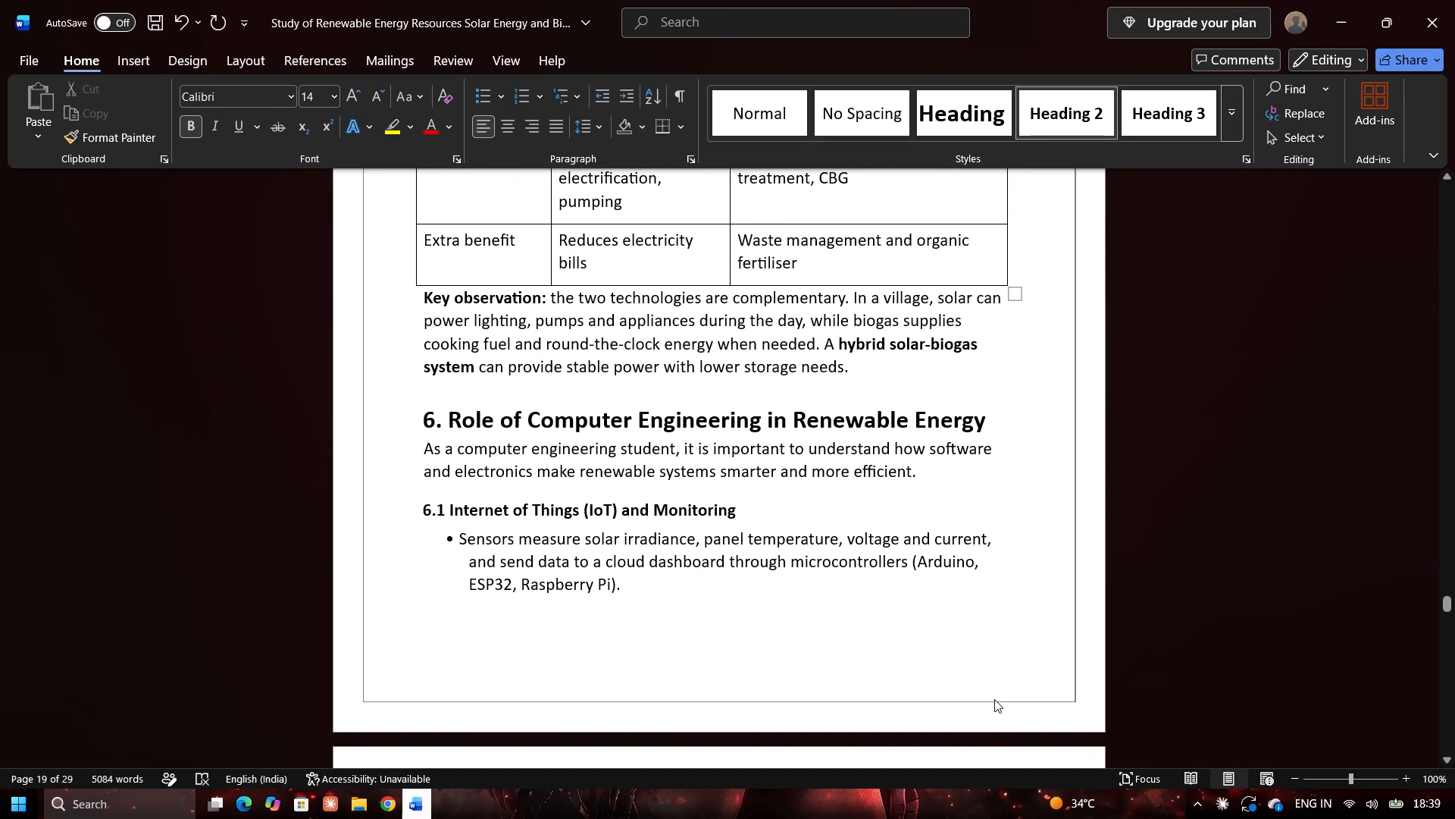
scroll(994, 699, down, 1)
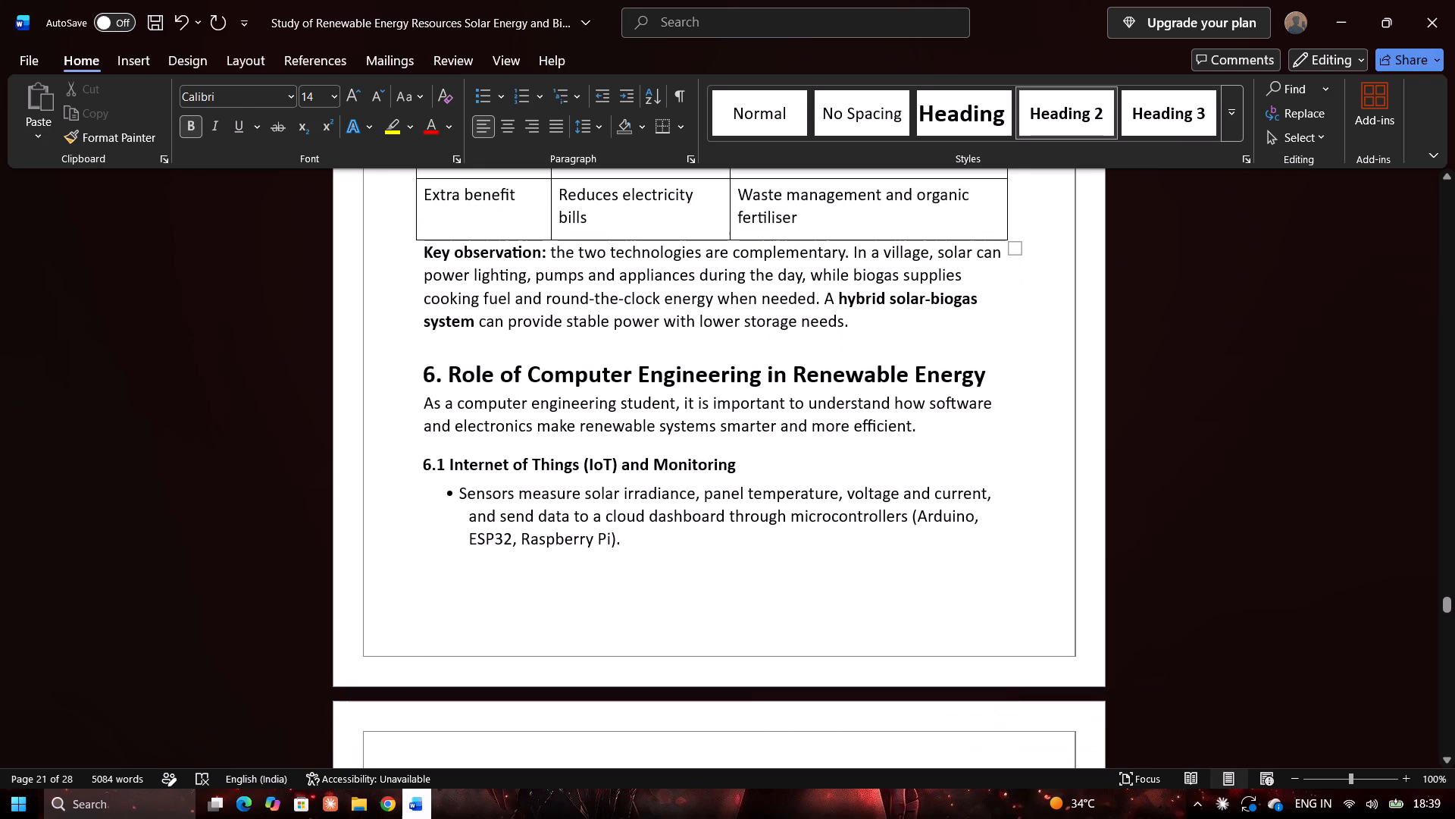
scroll(994, 699, down, 14)
scroll(994, 699, up, 1)
scroll(994, 699, down, 3)
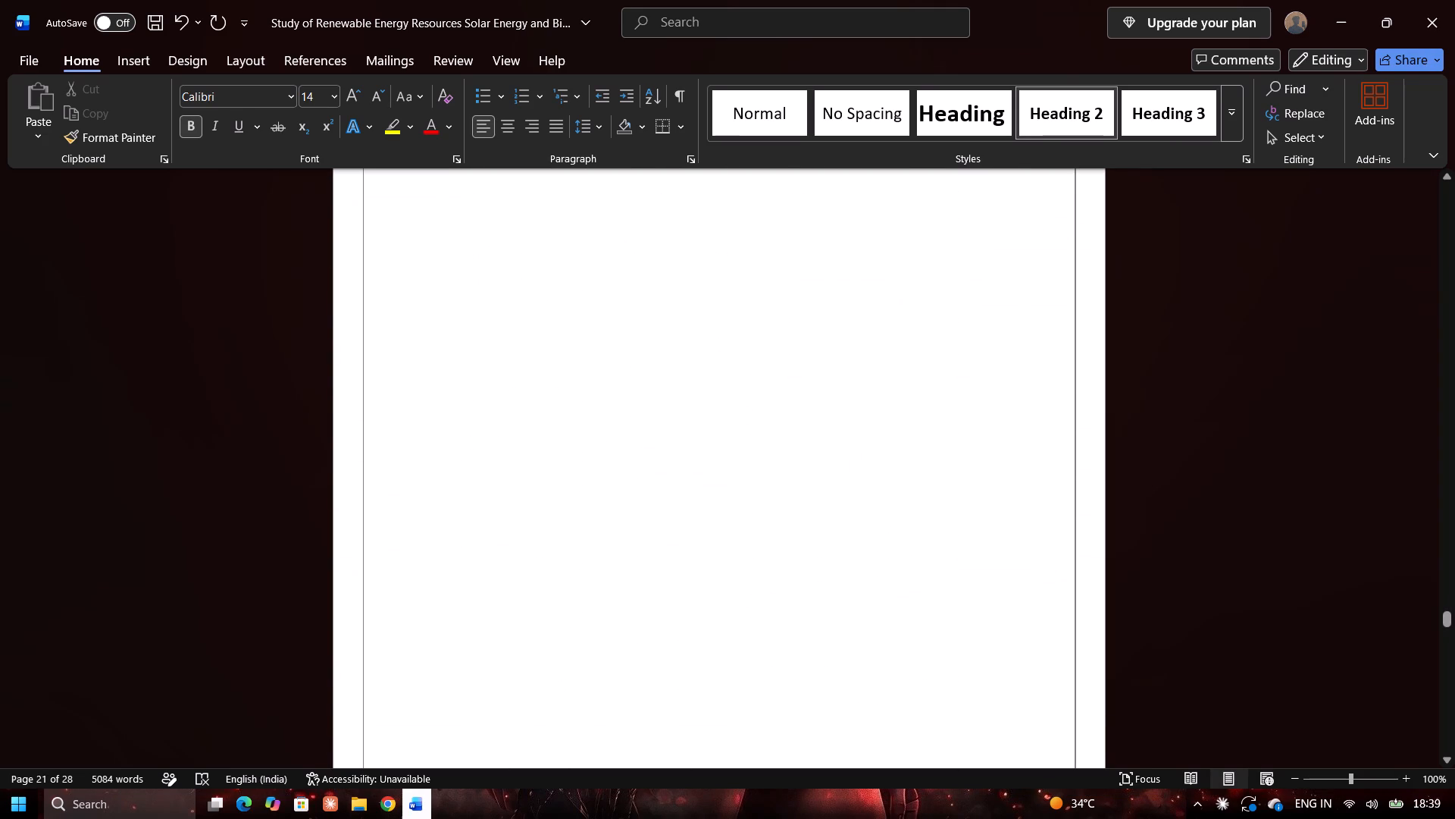
Delete the sentence about sensors monitoring biogas plants under 6.1 Internet of Things (IoT) and Monitoring.
scroll(994, 699, down, 7)
scroll(994, 699, up, 10)
scroll(966, 700, down, 1)
scroll(965, 700, up, 5)
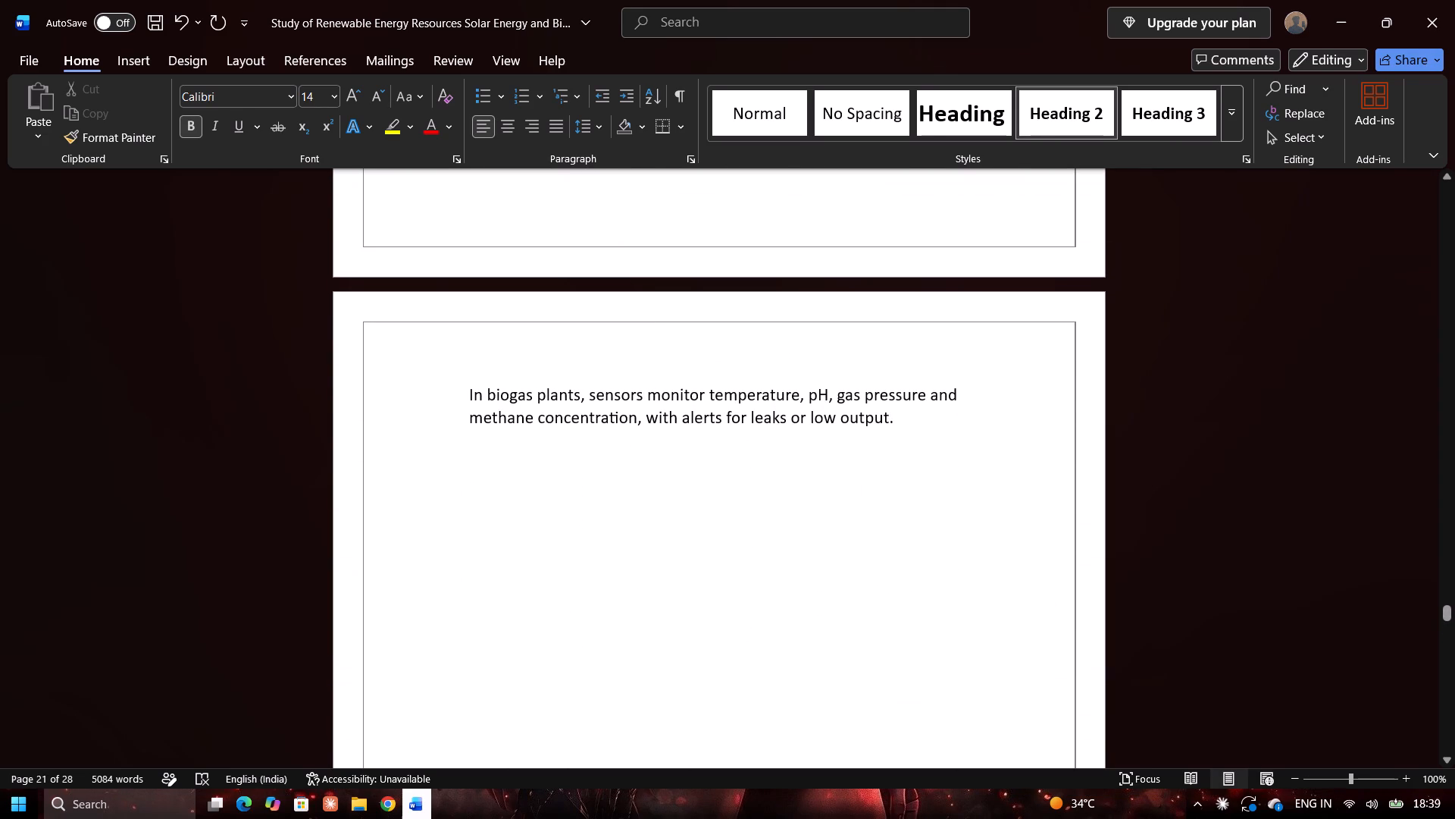
drag(463, 394, 962, 419)
key(Delete)
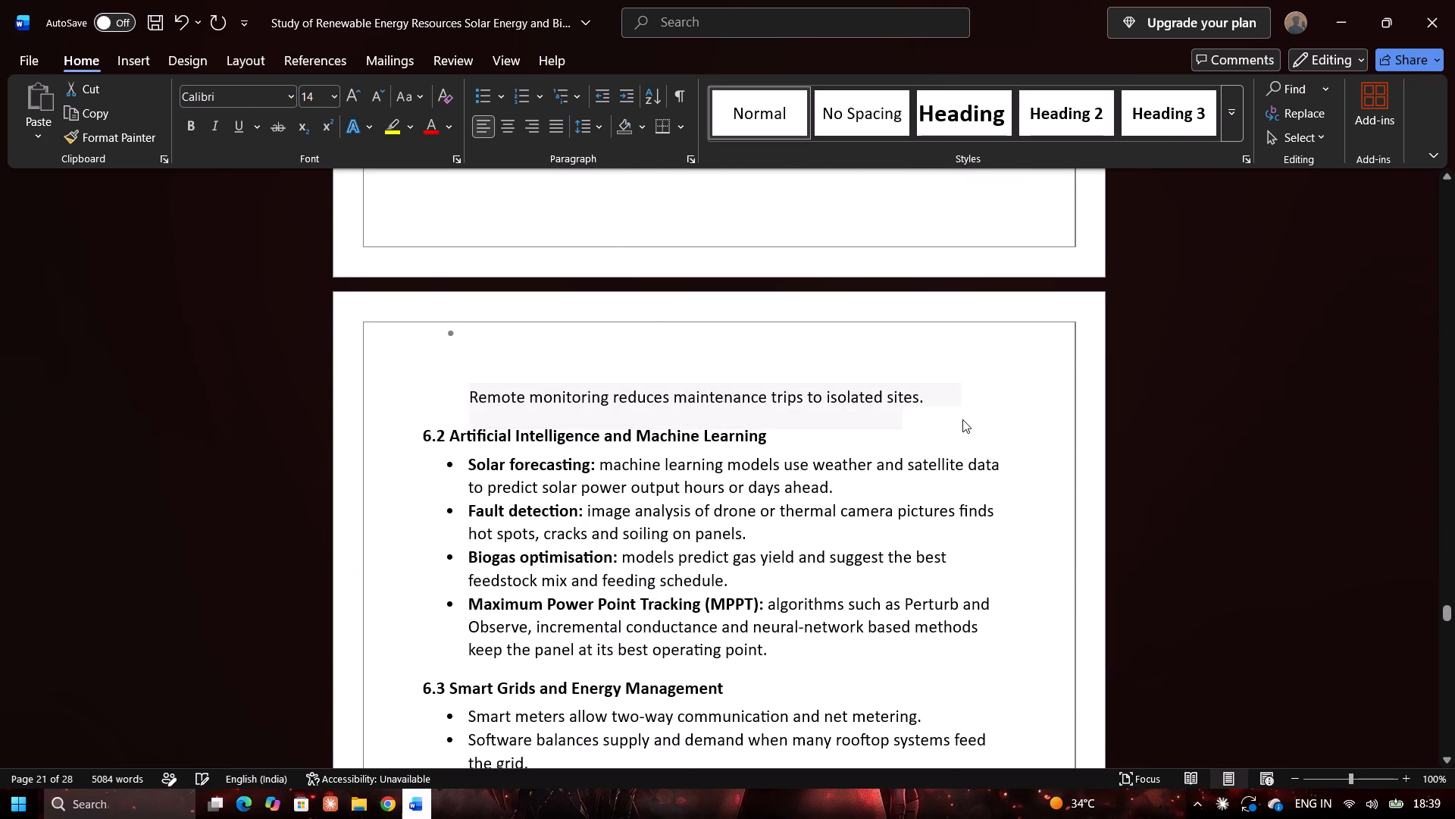
Look through the pages from section 6.1 to section 8, Challenges and Limitations, checking the remaining page gaps.
scroll(963, 420, down, 1)
scroll(963, 420, up, 5)
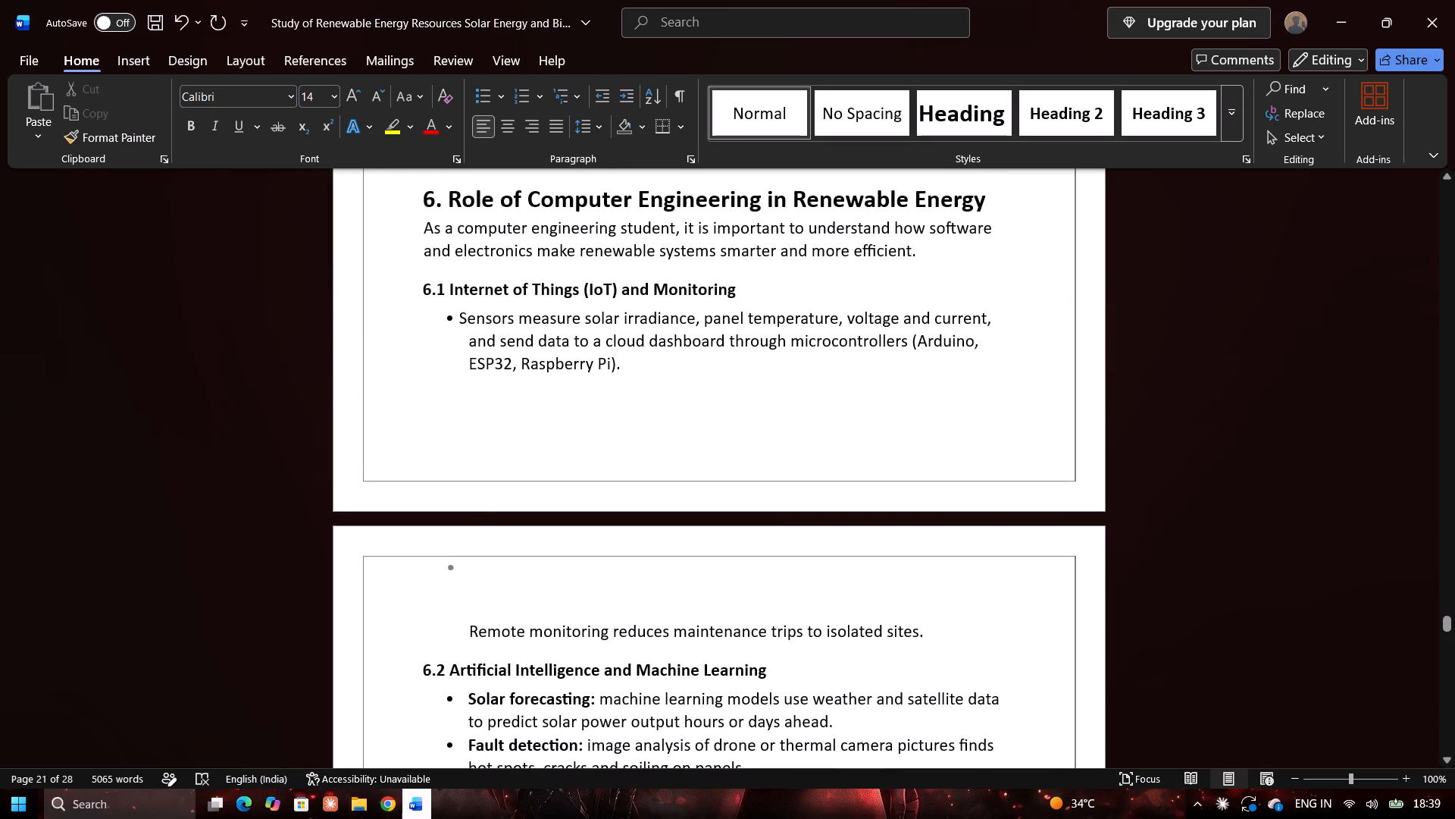
scroll(963, 420, down, 7)
scroll(963, 420, up, 1)
scroll(963, 420, down, 1)
scroll(963, 420, up, 1)
scroll(963, 420, down, 13)
scroll(963, 420, down, 8)
scroll(963, 420, up, 1)
scroll(963, 420, down, 6)
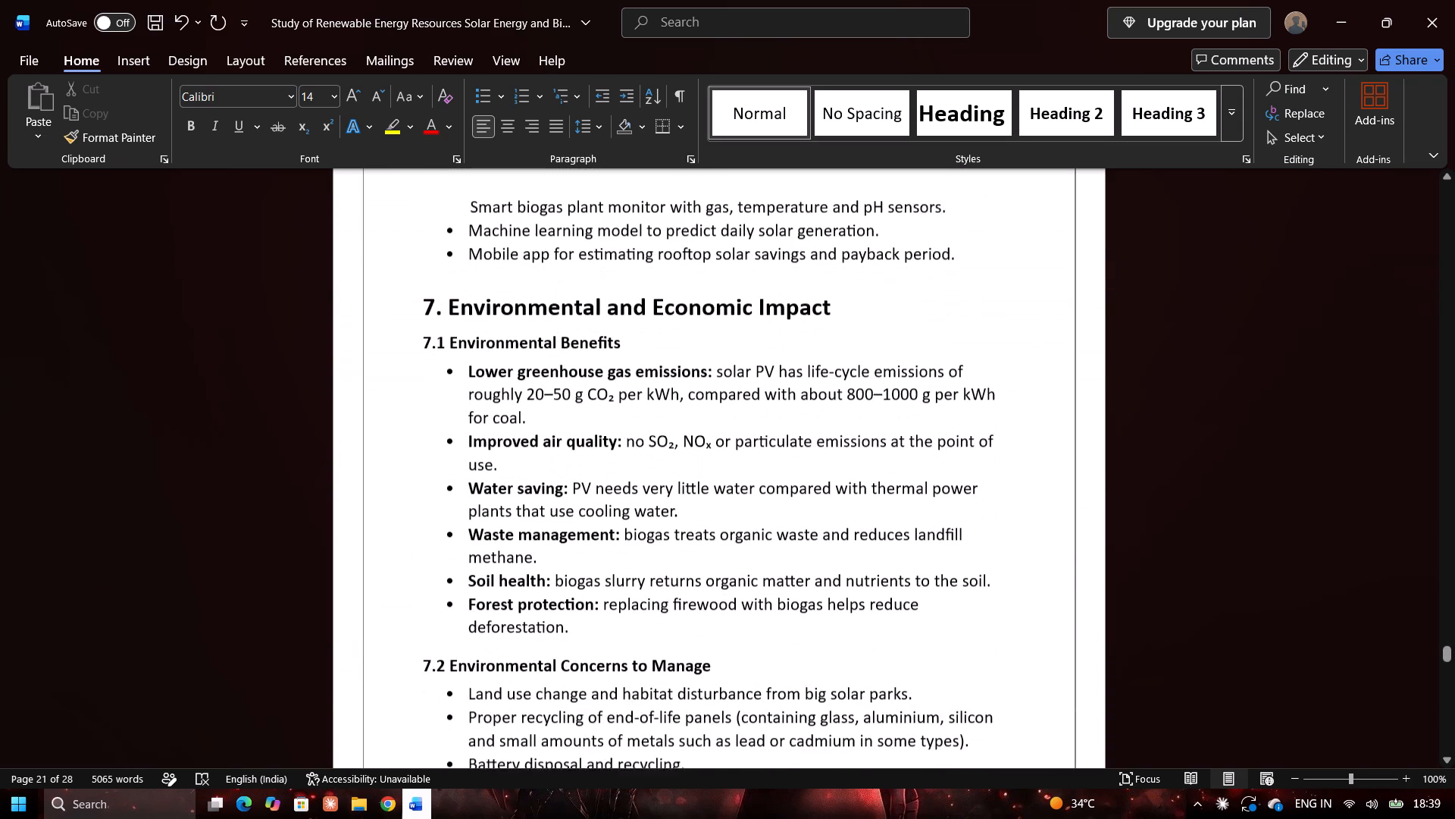
scroll(963, 420, down, 16)
scroll(963, 420, up, 1)
scroll(963, 420, down, 1)
scroll(963, 420, up, 1)
scroll(963, 420, down, 5)
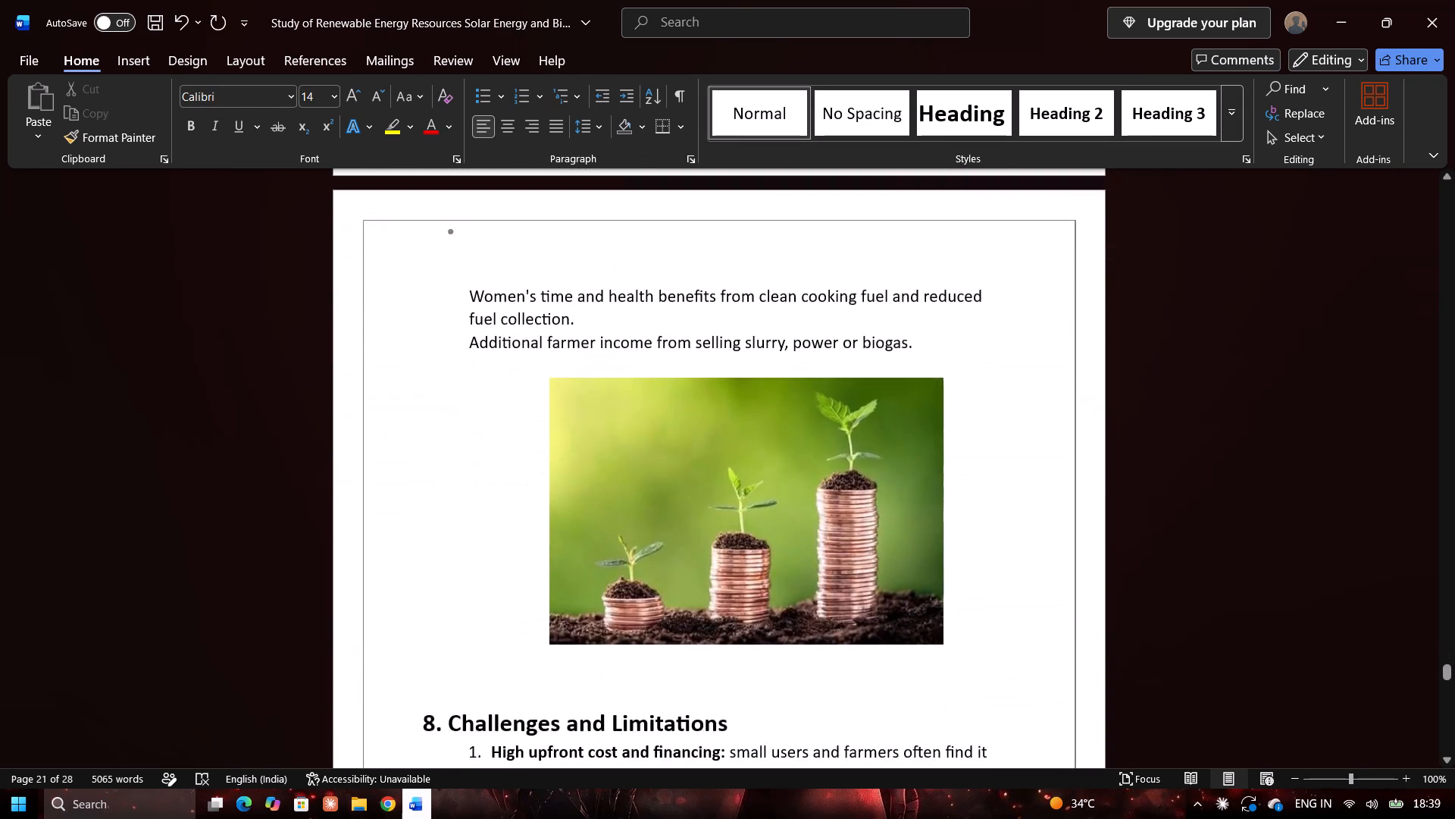
scroll(963, 420, down, 16)
scroll(963, 420, down, 9)
Delete section 8. Challenges and Limitations, including its heading, heading number and numbered points through Policy and regulatory delays.
scroll(963, 420, up, 10)
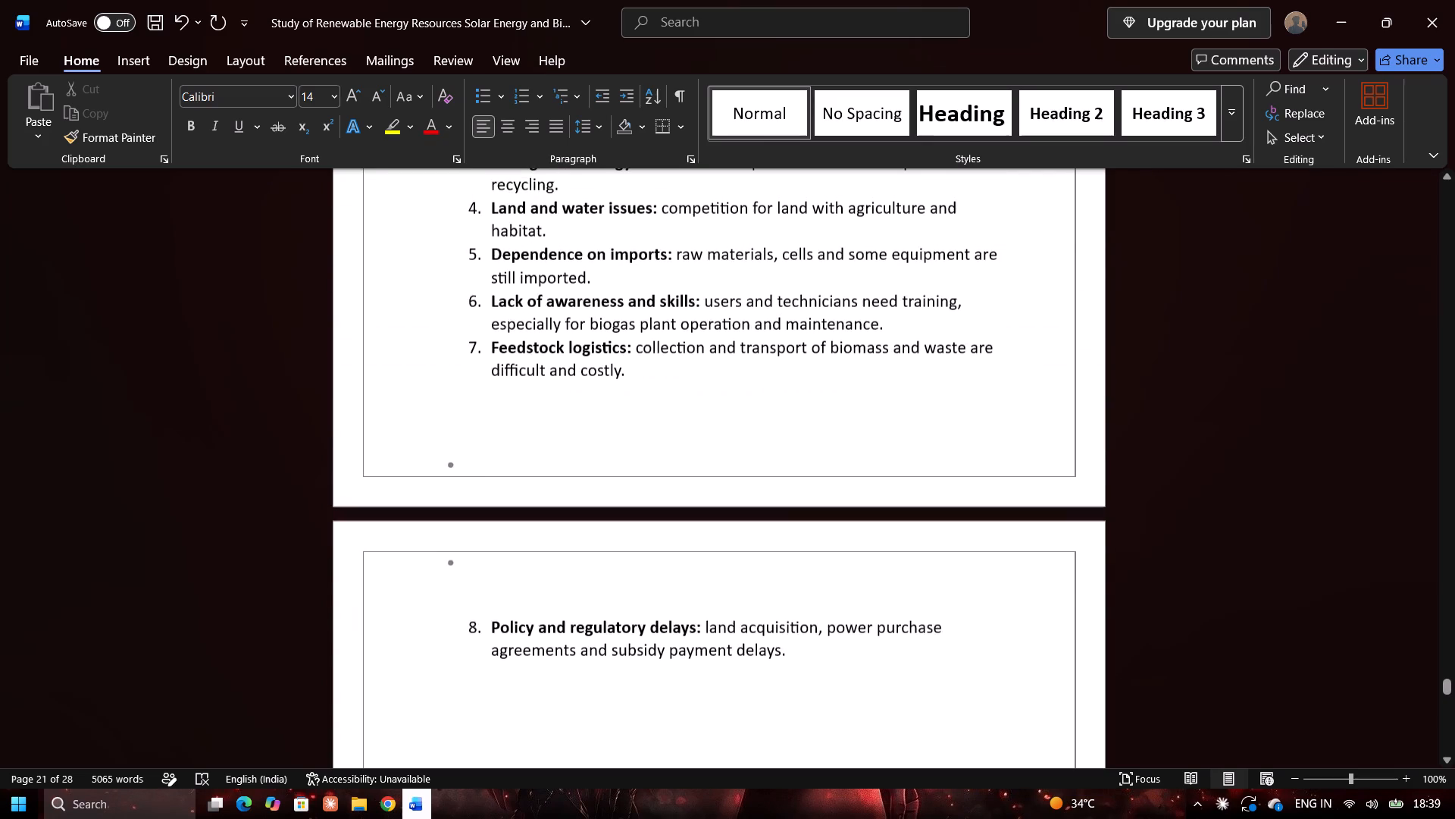
scroll(727, 368, up, 7)
drag(448, 355, 790, 718)
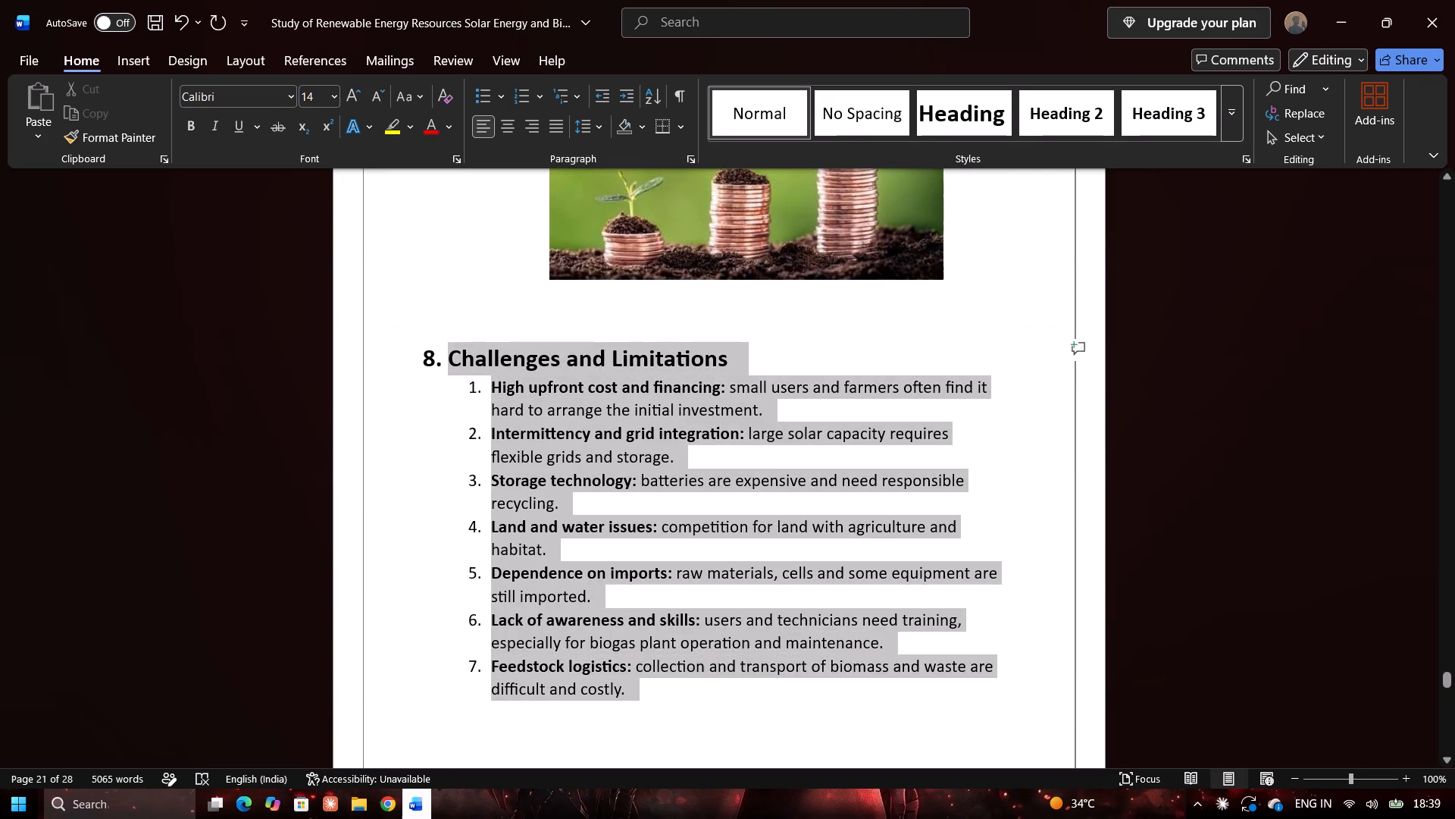
drag(790, 718, 973, 501)
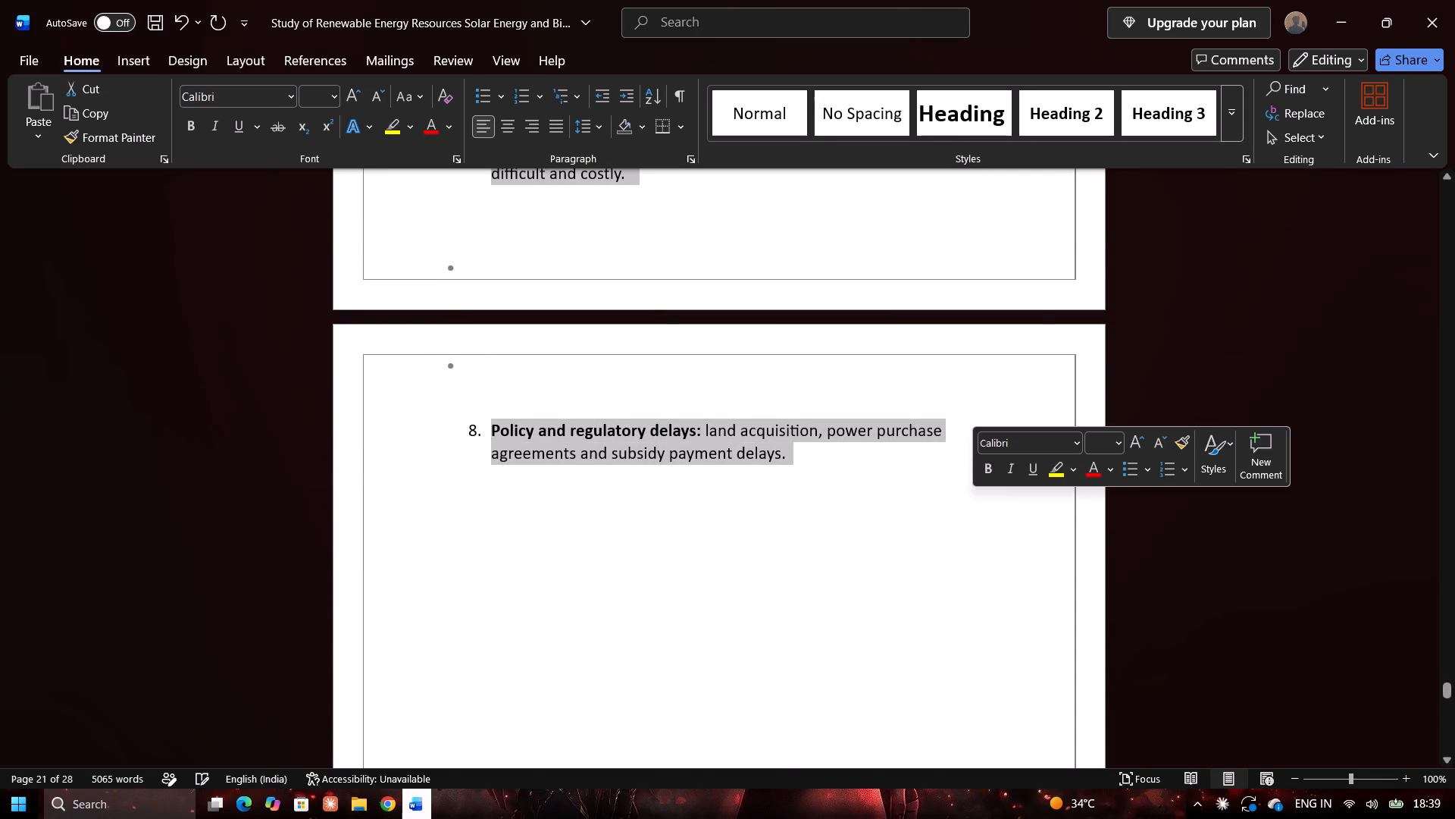
key(Delete)
scroll(1032, 514, down, 1)
scroll(972, 503, up, 4)
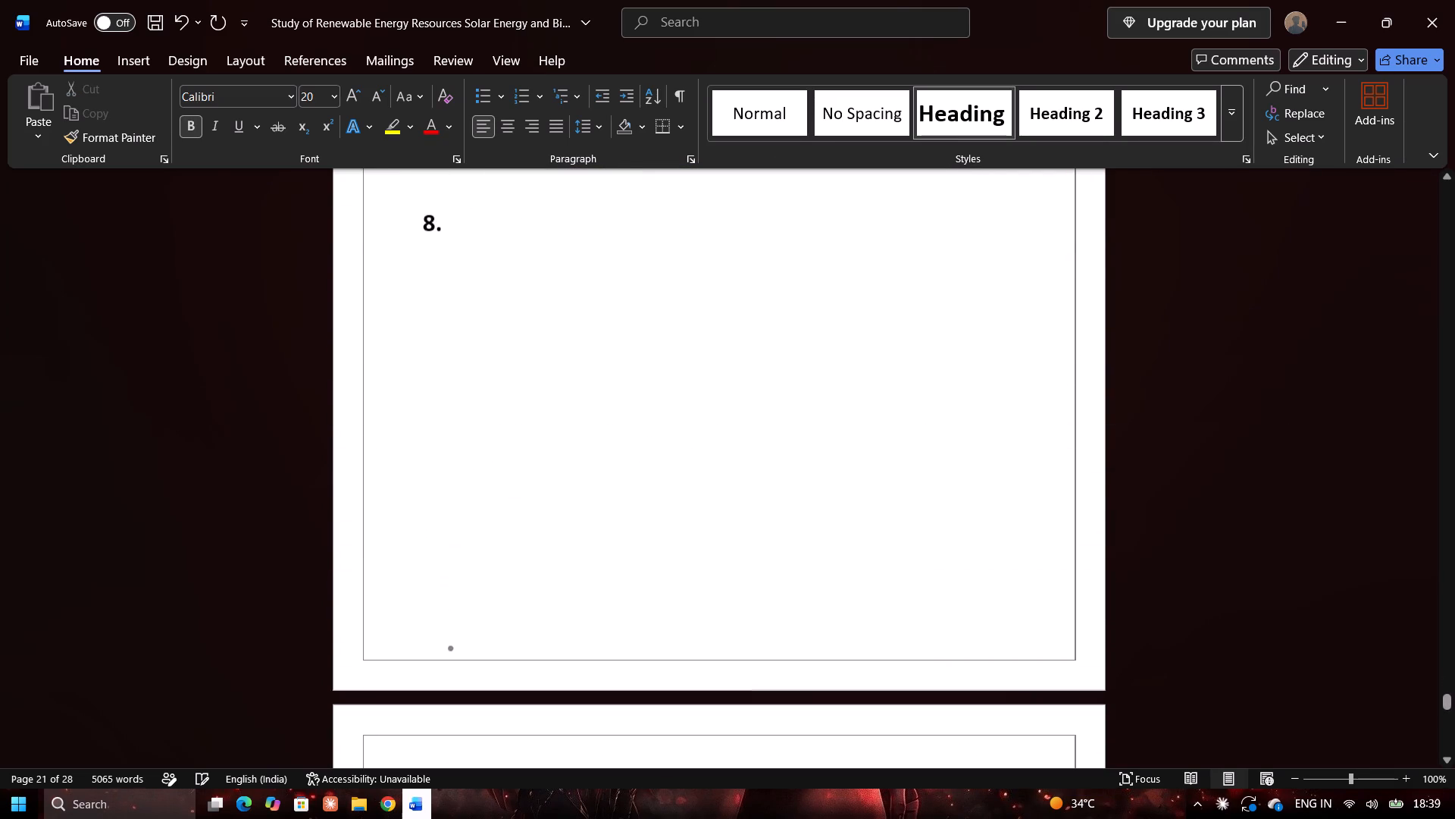
scroll(972, 502, up, 3)
drag(412, 449, 553, 542)
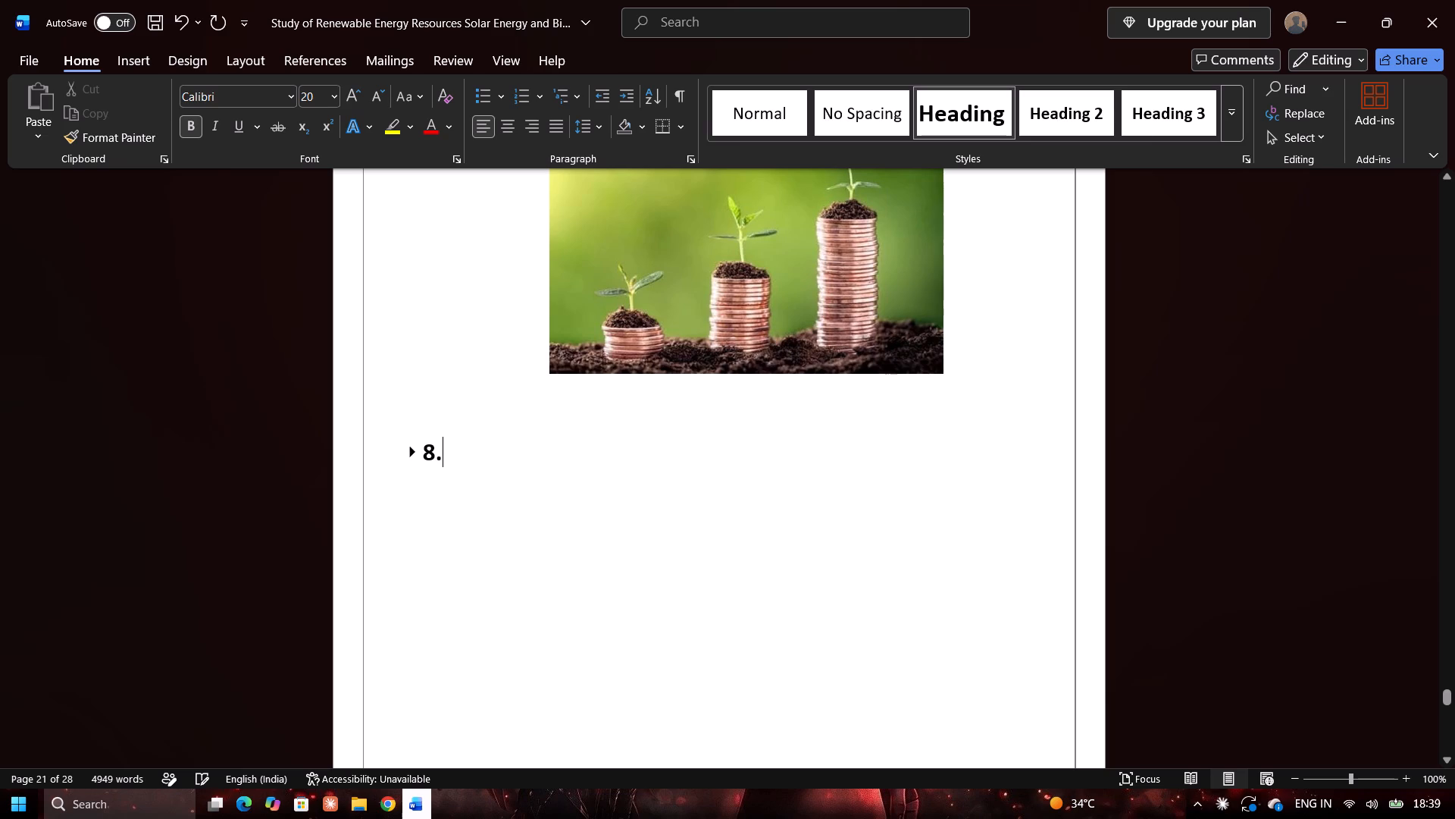
key(Delete)
key(BackSpace)
key(BackSpace)
key(BackSpace)
key(BackSpace)
Delete the leftover numbered Maintenance point above the 9. Future Scope heading.
scroll(455, 459, down, 13)
scroll(455, 459, up, 1)
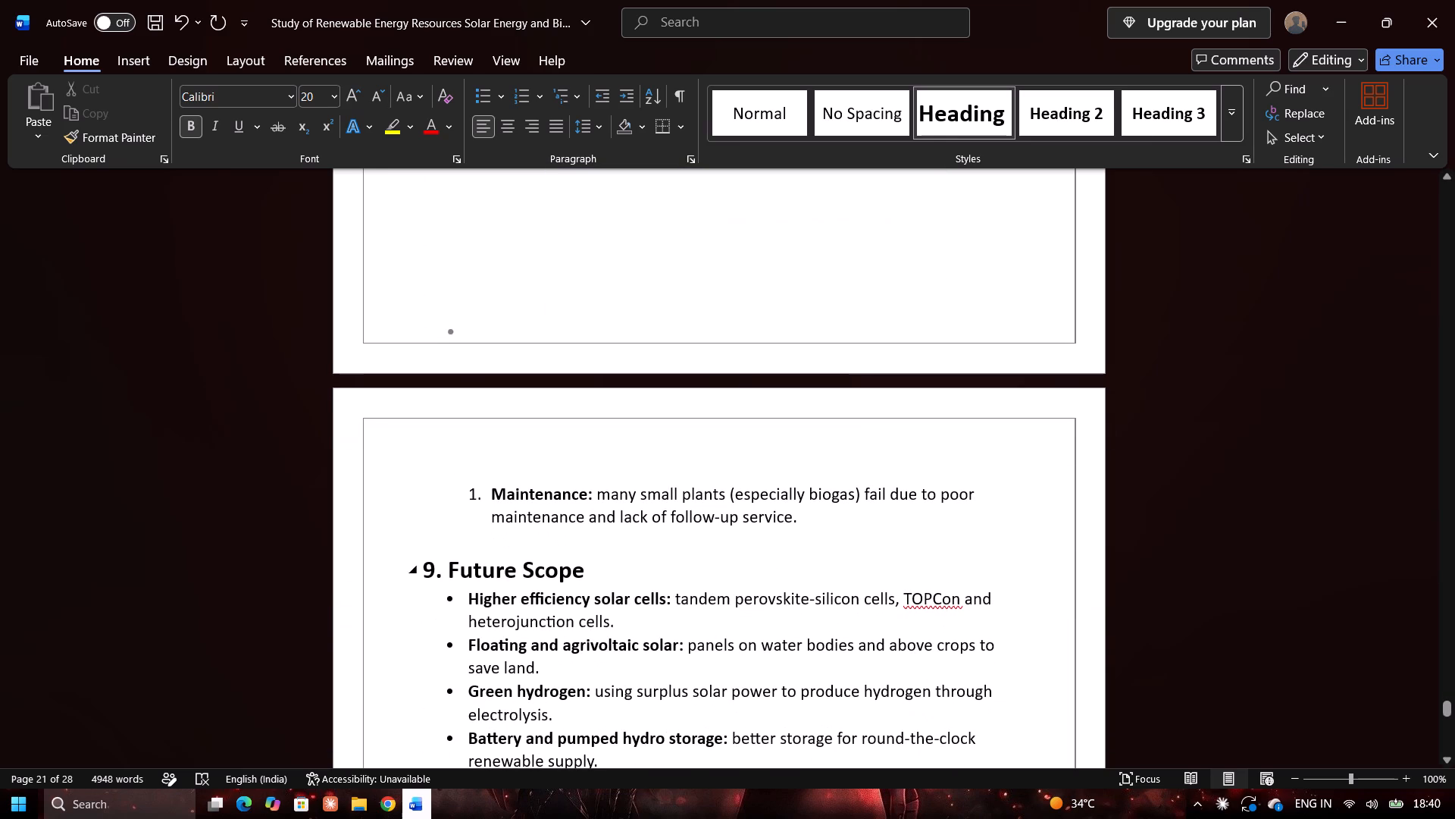
drag(476, 482, 482, 491)
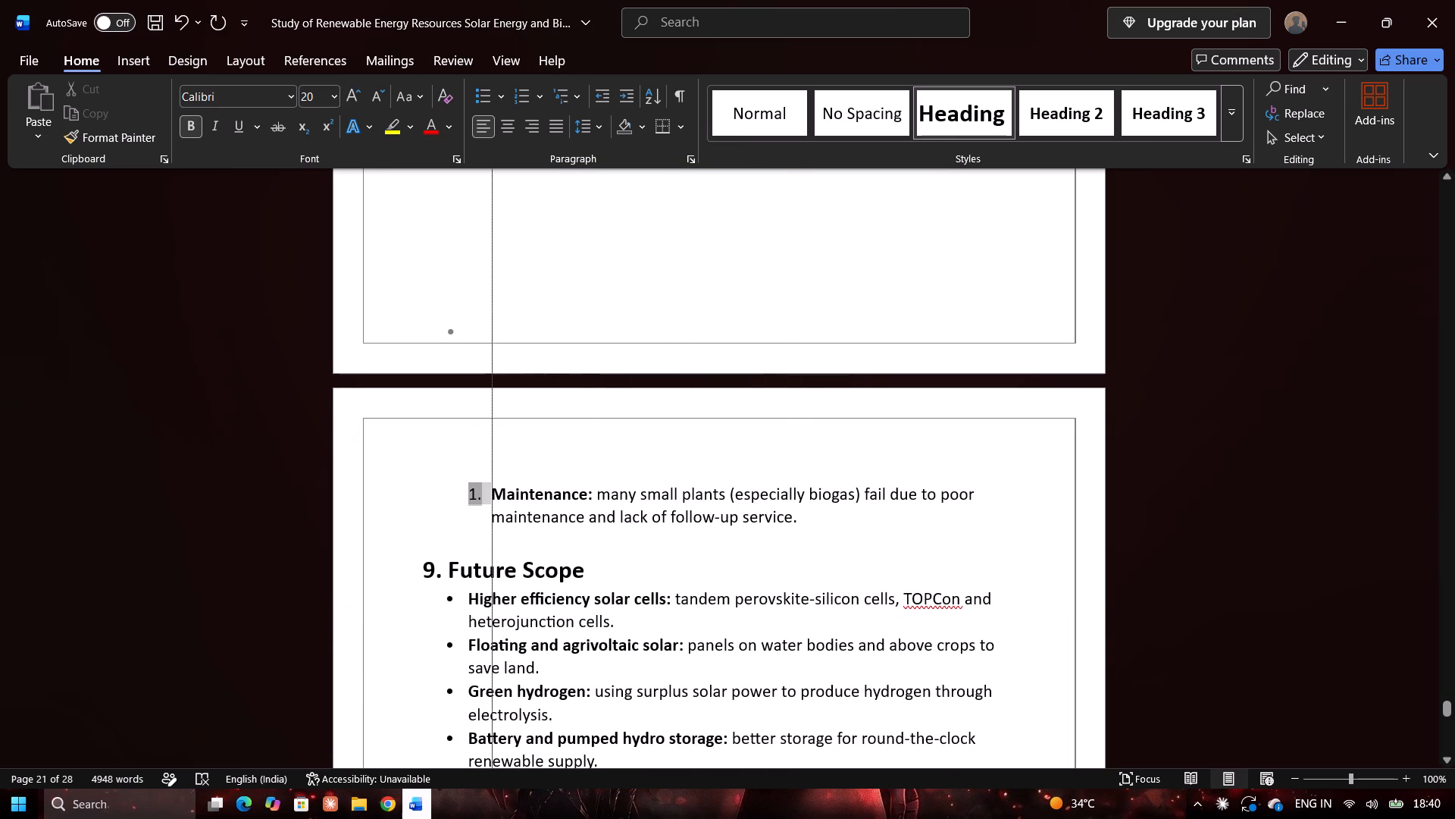
drag(482, 491, 454, 485)
scroll(518, 500, up, 13)
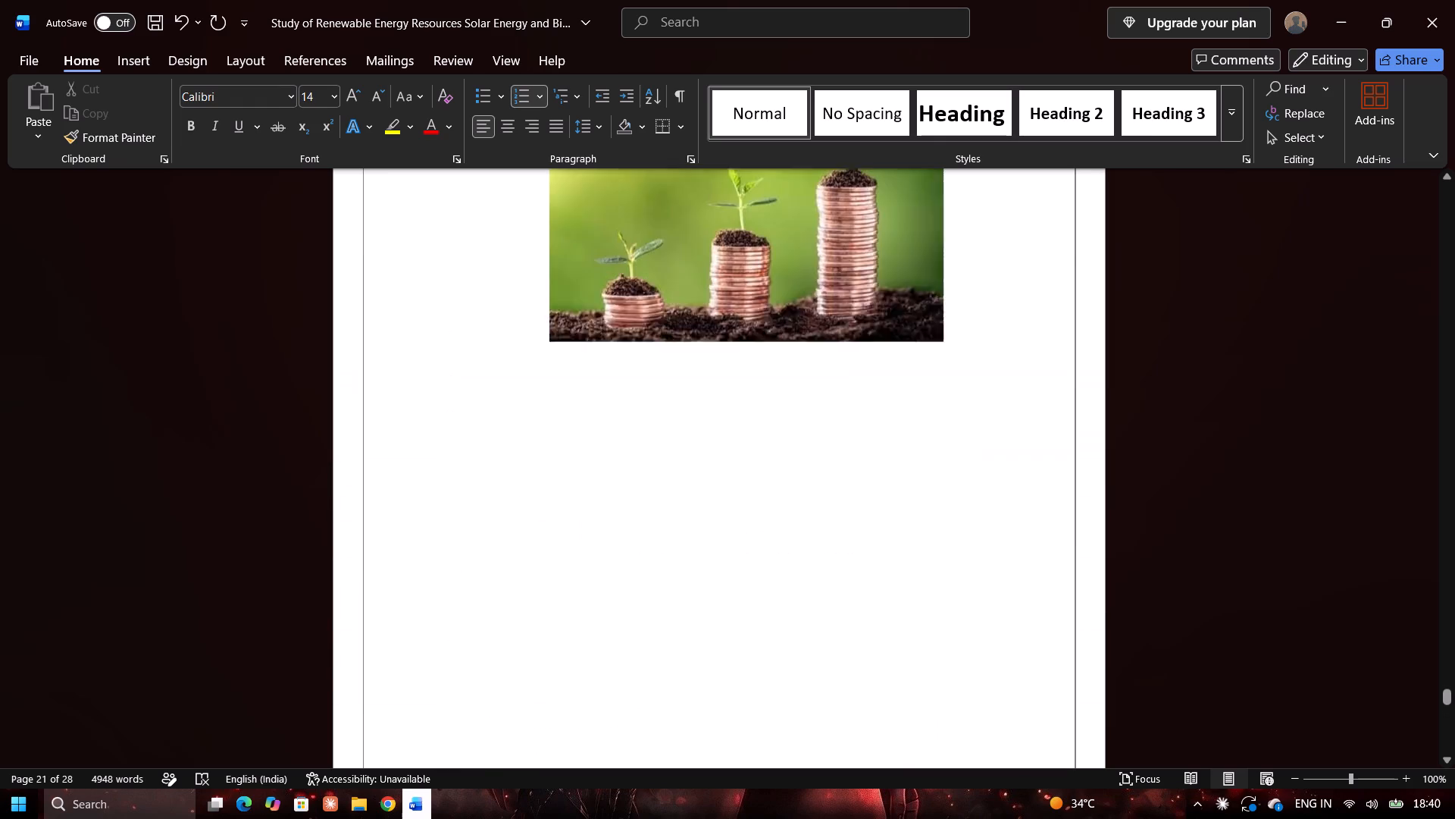
scroll(524, 500, down, 13)
scroll(524, 500, up, 1)
scroll(524, 500, down, 1)
click(462, 490)
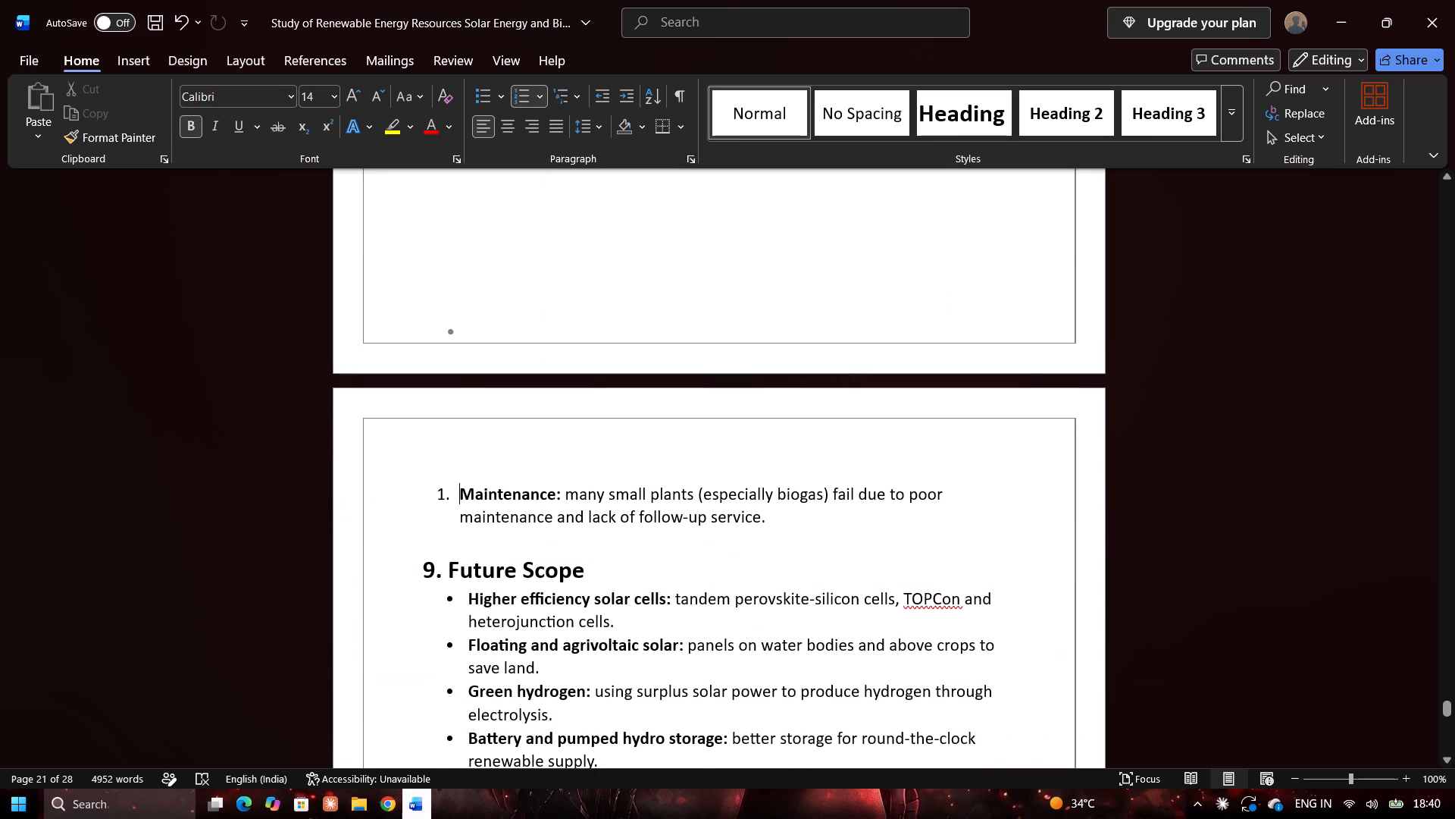
drag(440, 490, 400, 513)
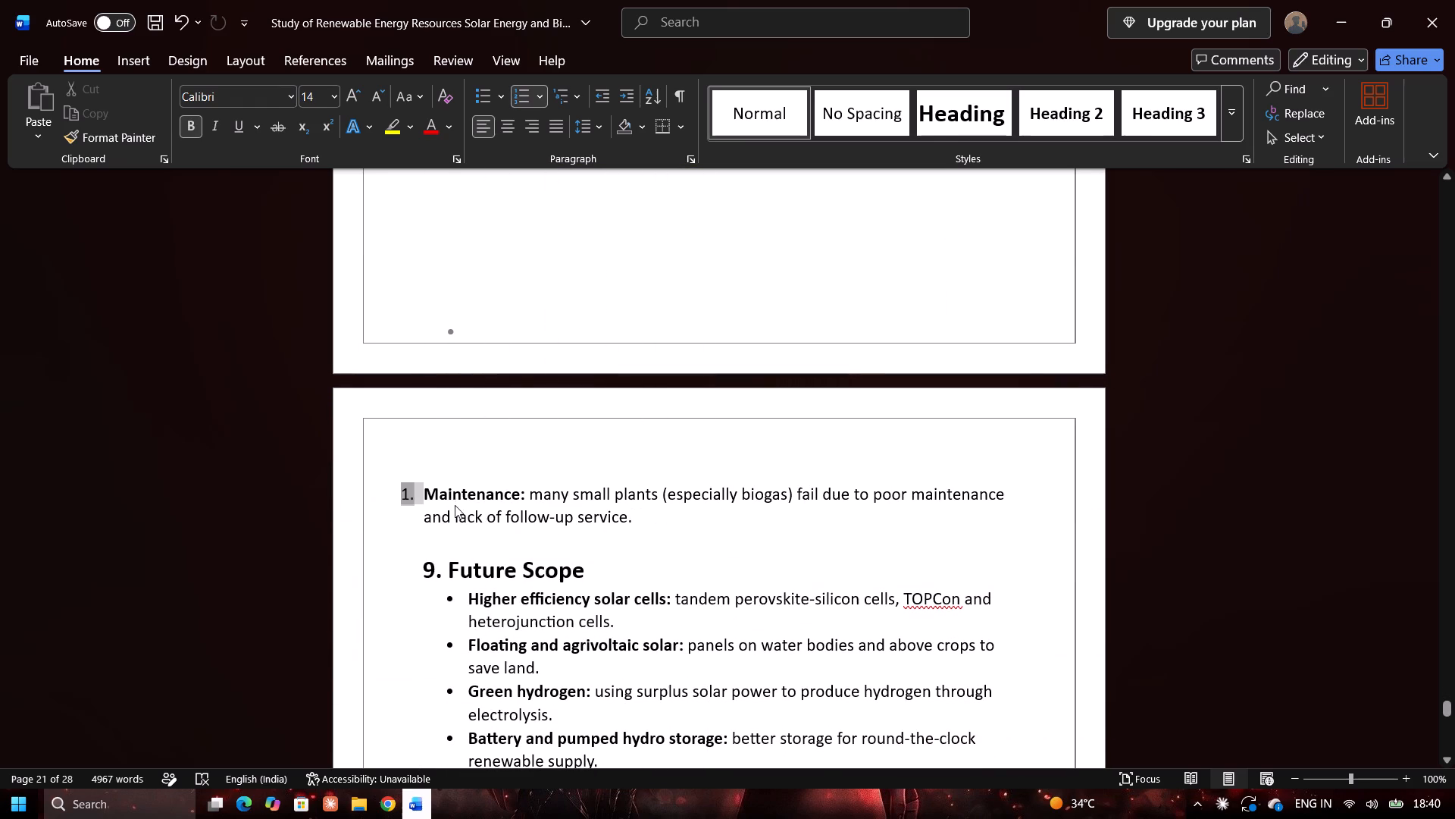
click(430, 490)
drag(427, 490, 552, 505)
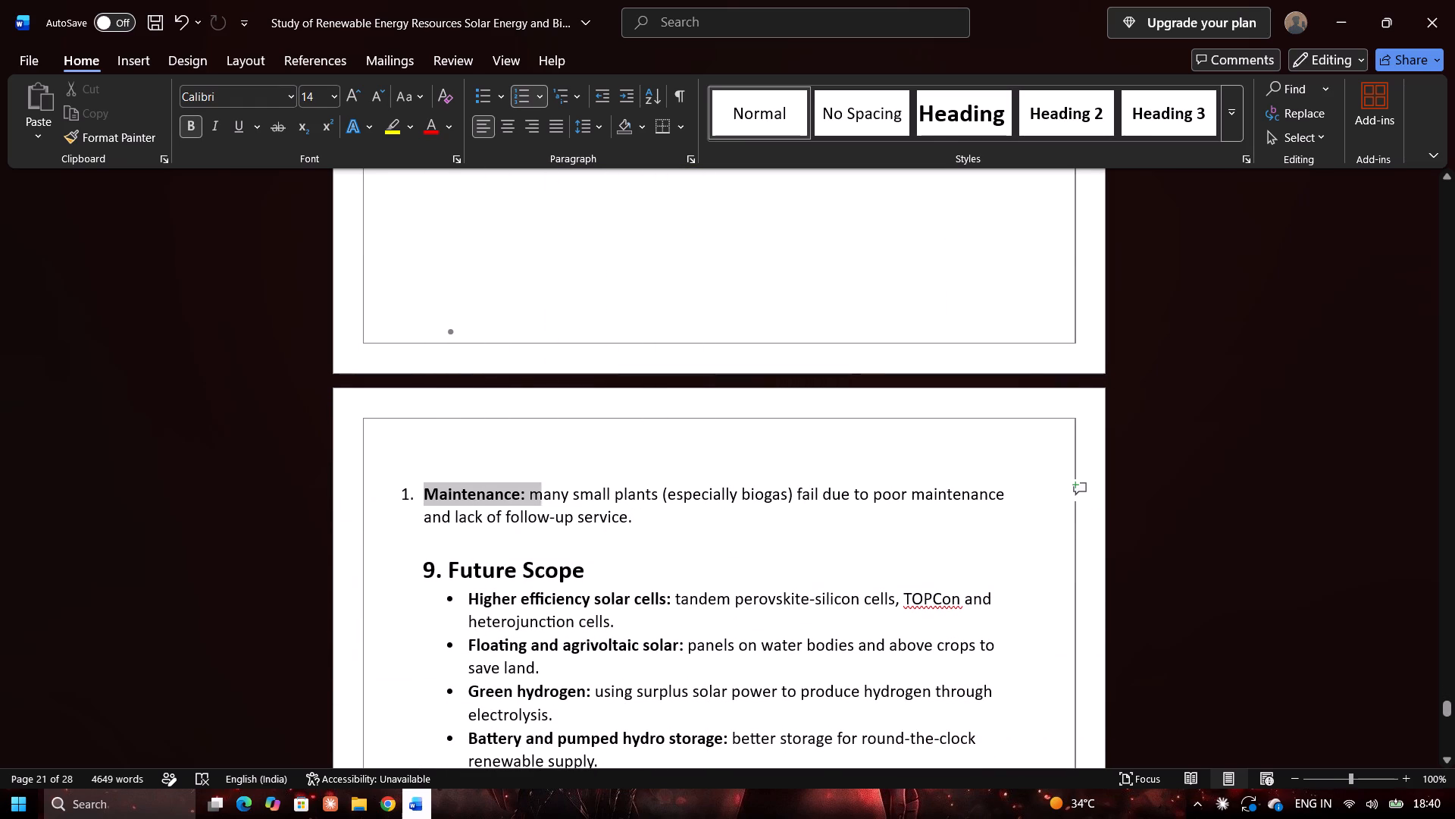
drag(552, 505, 677, 544)
key(Delete)
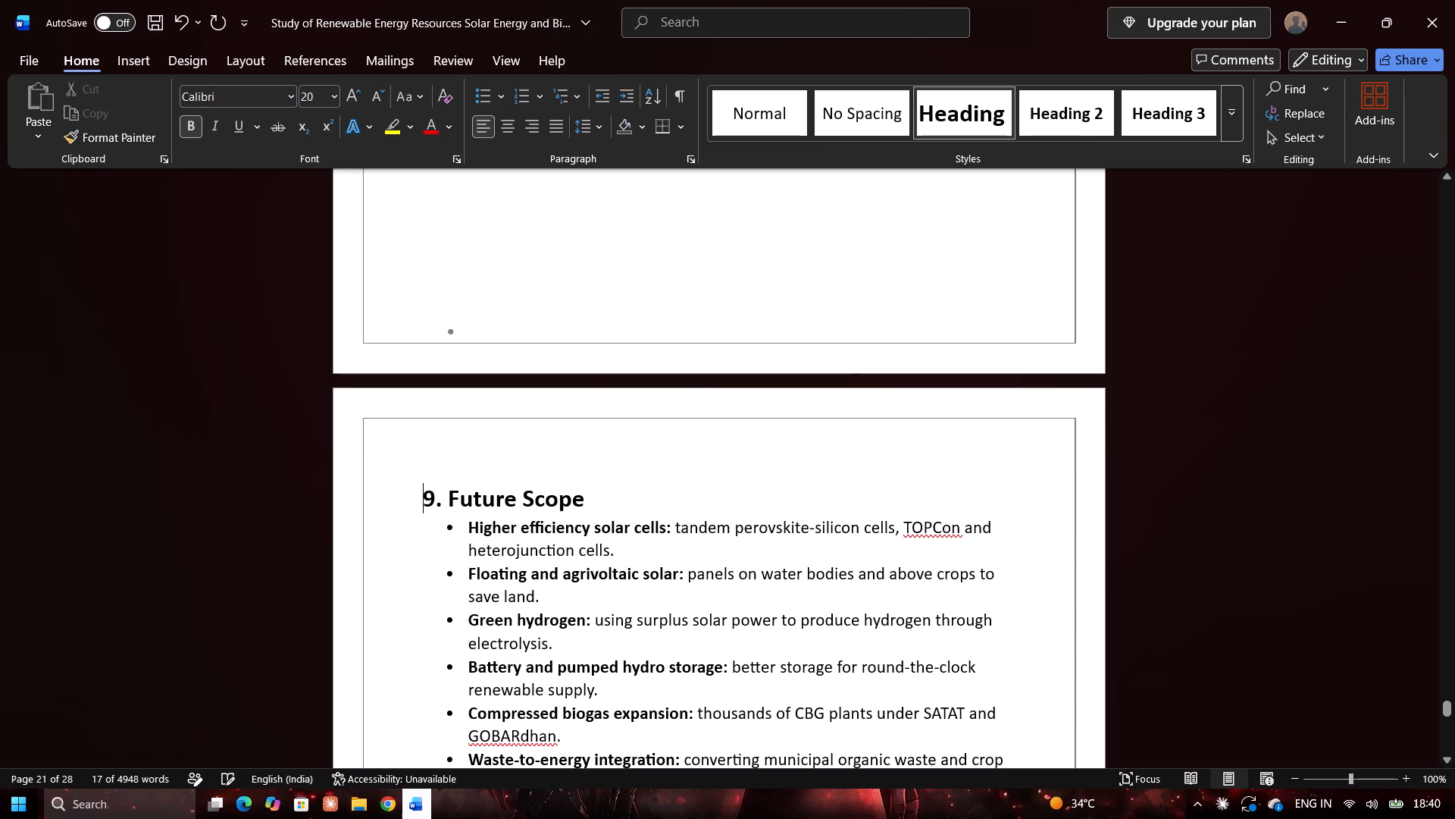
Remove the empty lines between the coin-stack picture and the 9. Future Scope heading.
scroll(677, 544, up, 3)
key(BackSpace)
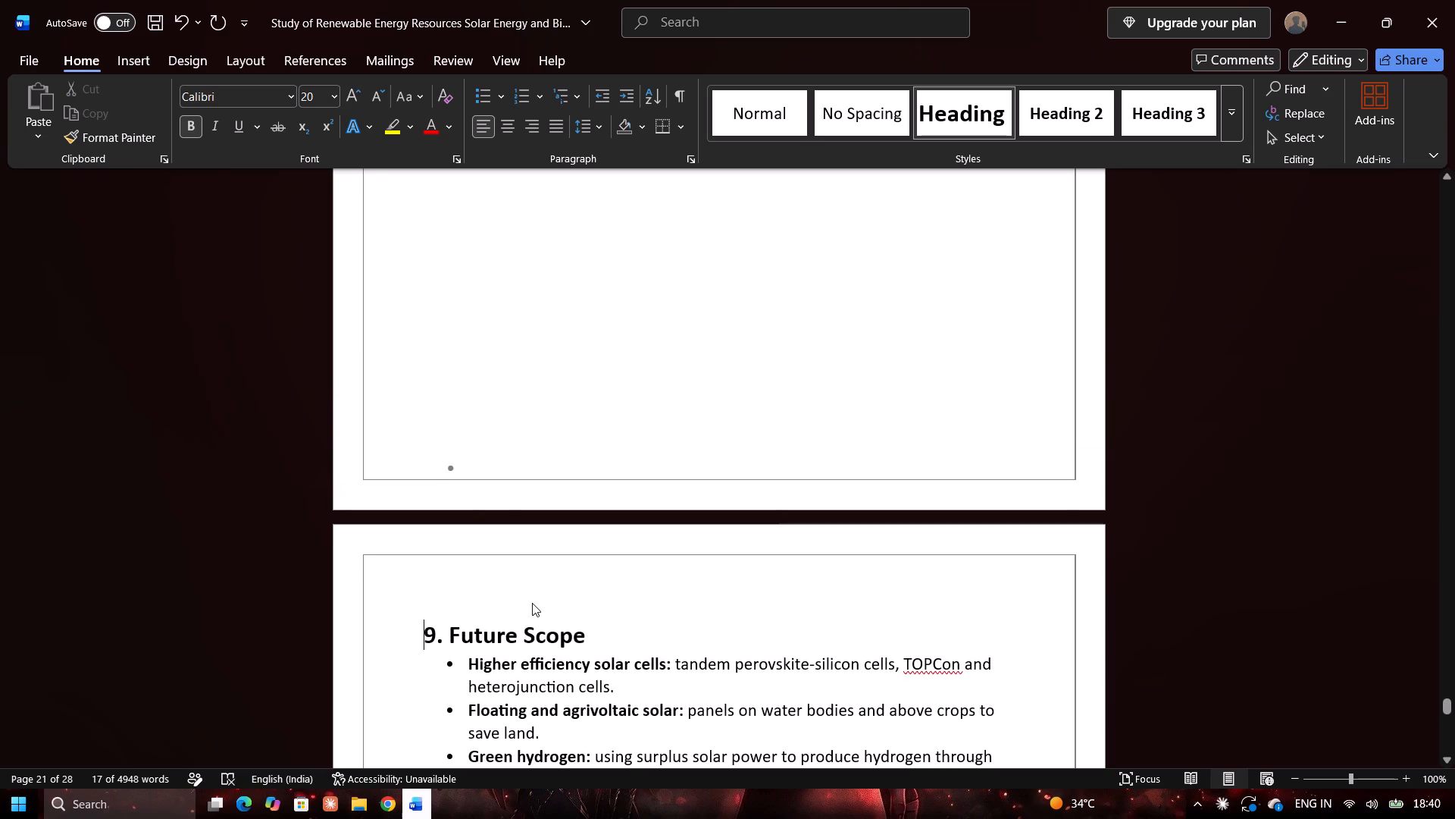
key(BackSpace)
key(BackSpace)
scroll(533, 603, up, 7)
scroll(556, 609, down, 8)
scroll(556, 609, up, 1)
scroll(556, 609, down, 9)
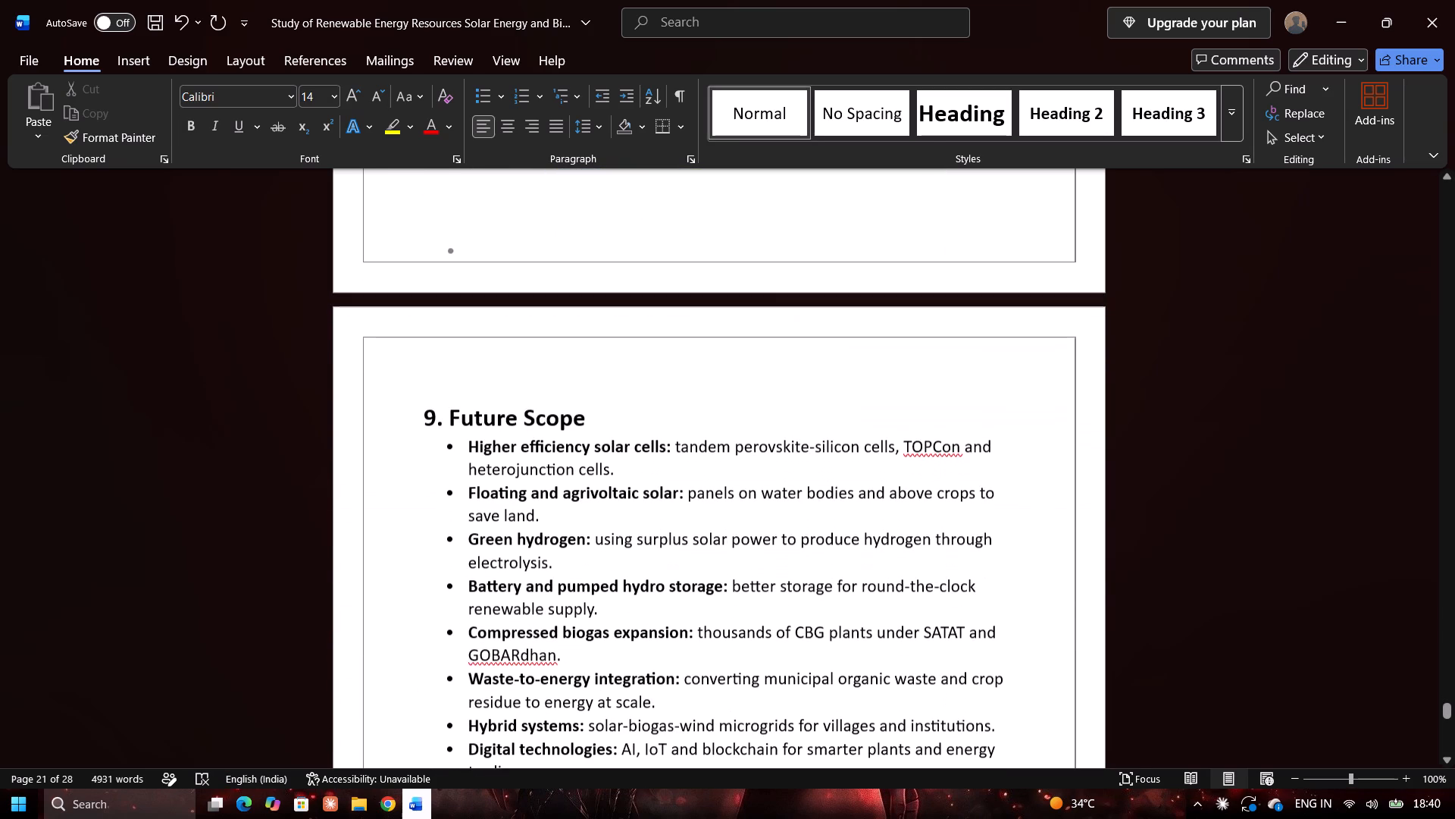
click(444, 444)
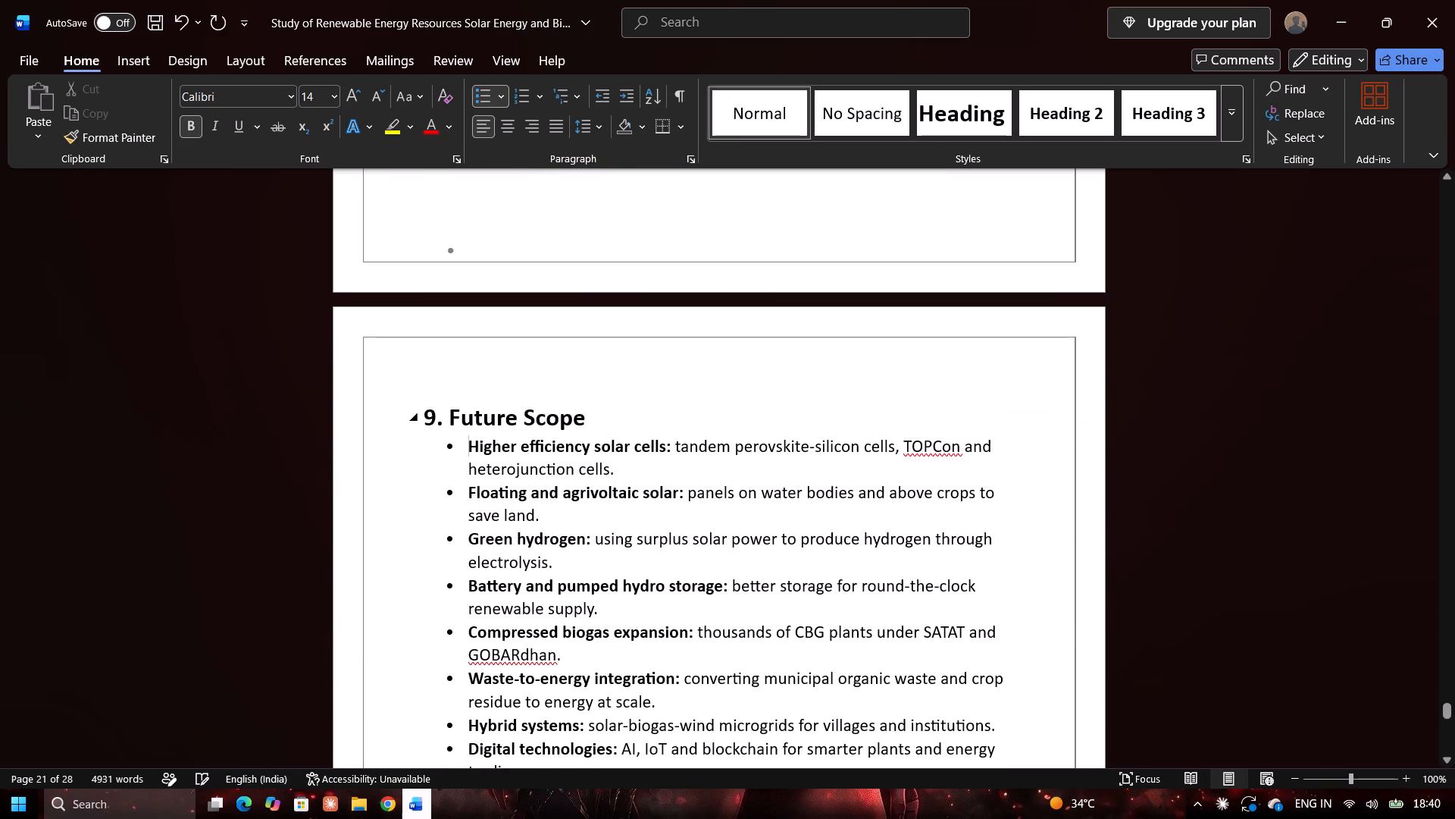
Delete the lines on women's time and health benefits and additional farmer income under 7.3, together with the coin-stack picture.
scroll(607, 478, down, 4)
scroll(608, 480, up, 13)
scroll(679, 504, down, 1)
scroll(681, 505, up, 12)
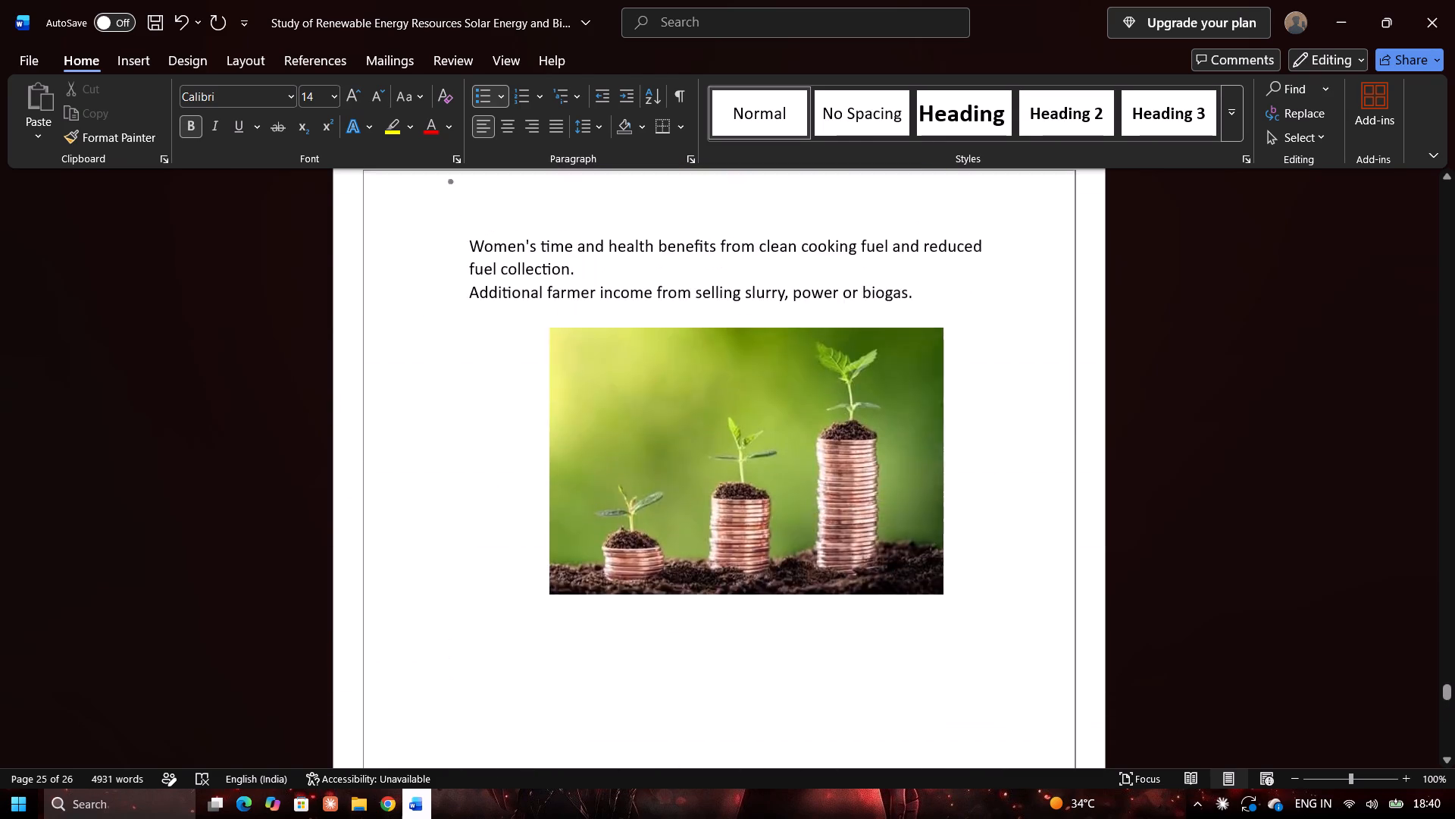
scroll(702, 514, up, 5)
drag(466, 529, 837, 709)
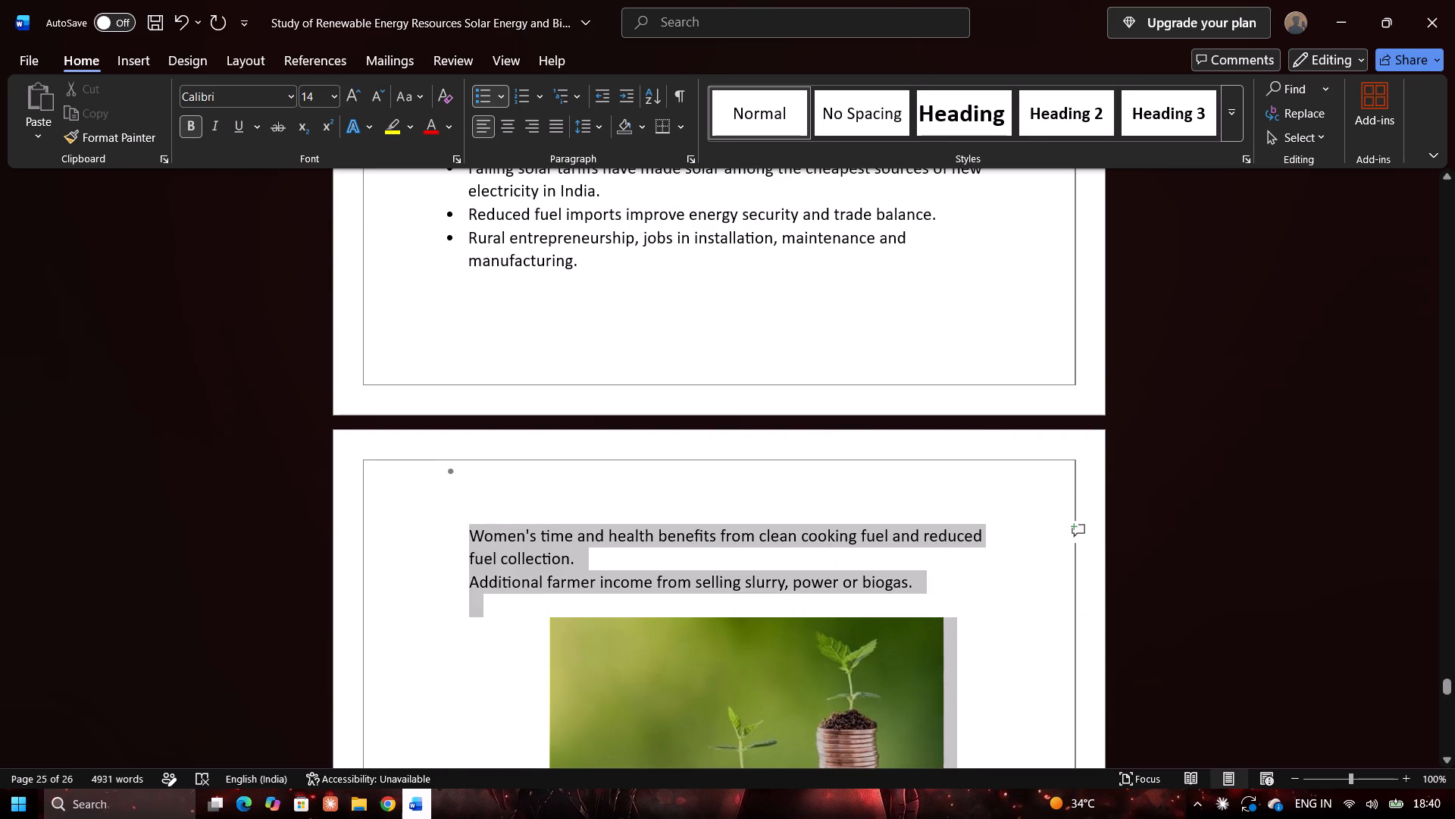
drag(837, 709, 841, 717)
key(Delete)
Look through the pages from section 6.6 to 11. References, checking the layout and remaining page gaps.
scroll(827, 716, up, 7)
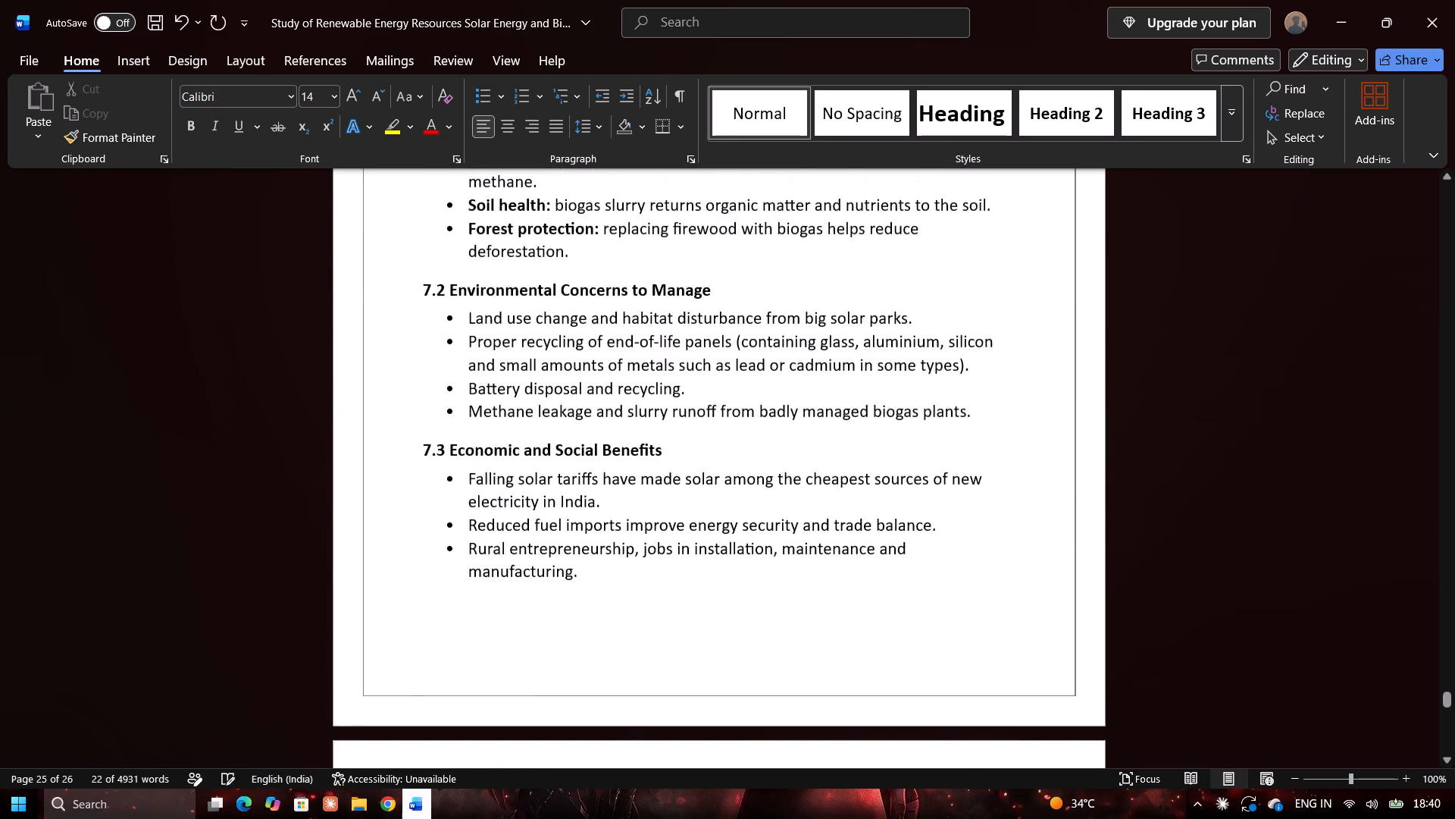
scroll(826, 716, up, 1)
scroll(826, 716, down, 20)
scroll(826, 716, down, 1)
scroll(826, 716, up, 1)
scroll(826, 716, down, 2)
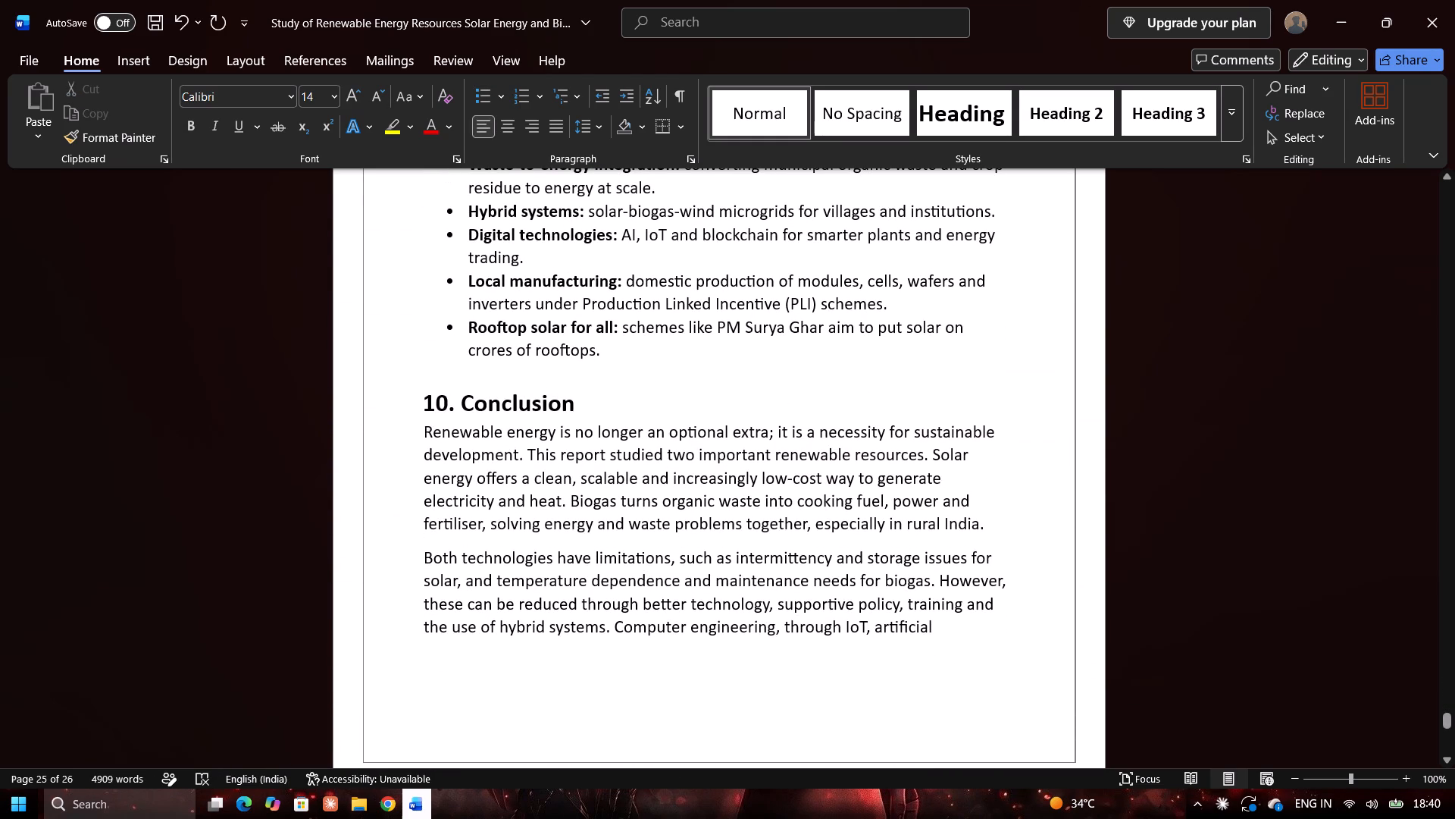
scroll(813, 755, down, 12)
scroll(813, 754, down, 9)
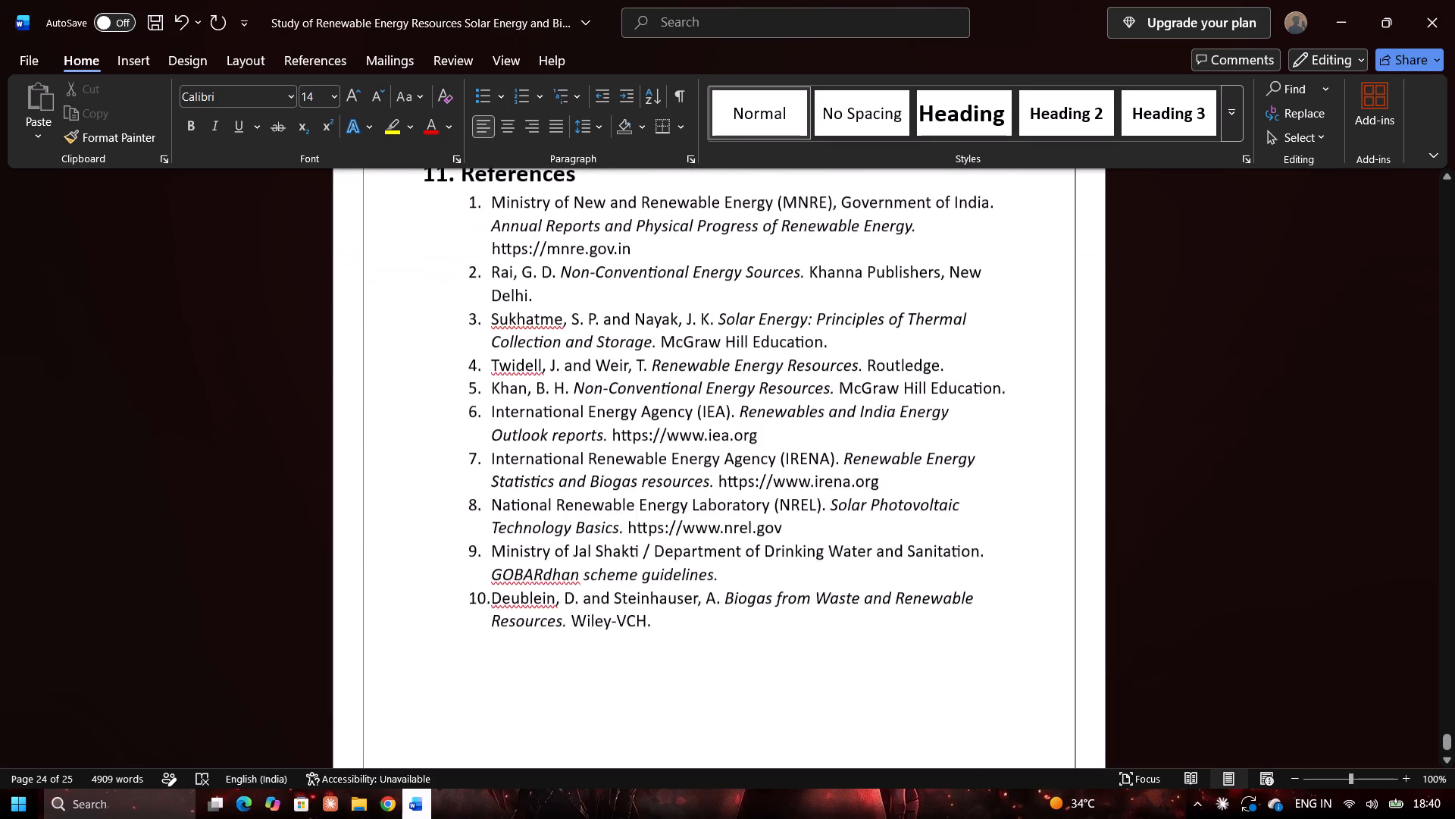
scroll(813, 754, up, 1)
scroll(813, 754, down, 1)
scroll(813, 754, up, 1)
scroll(813, 754, down, 15)
scroll(1139, 673, up, 5)
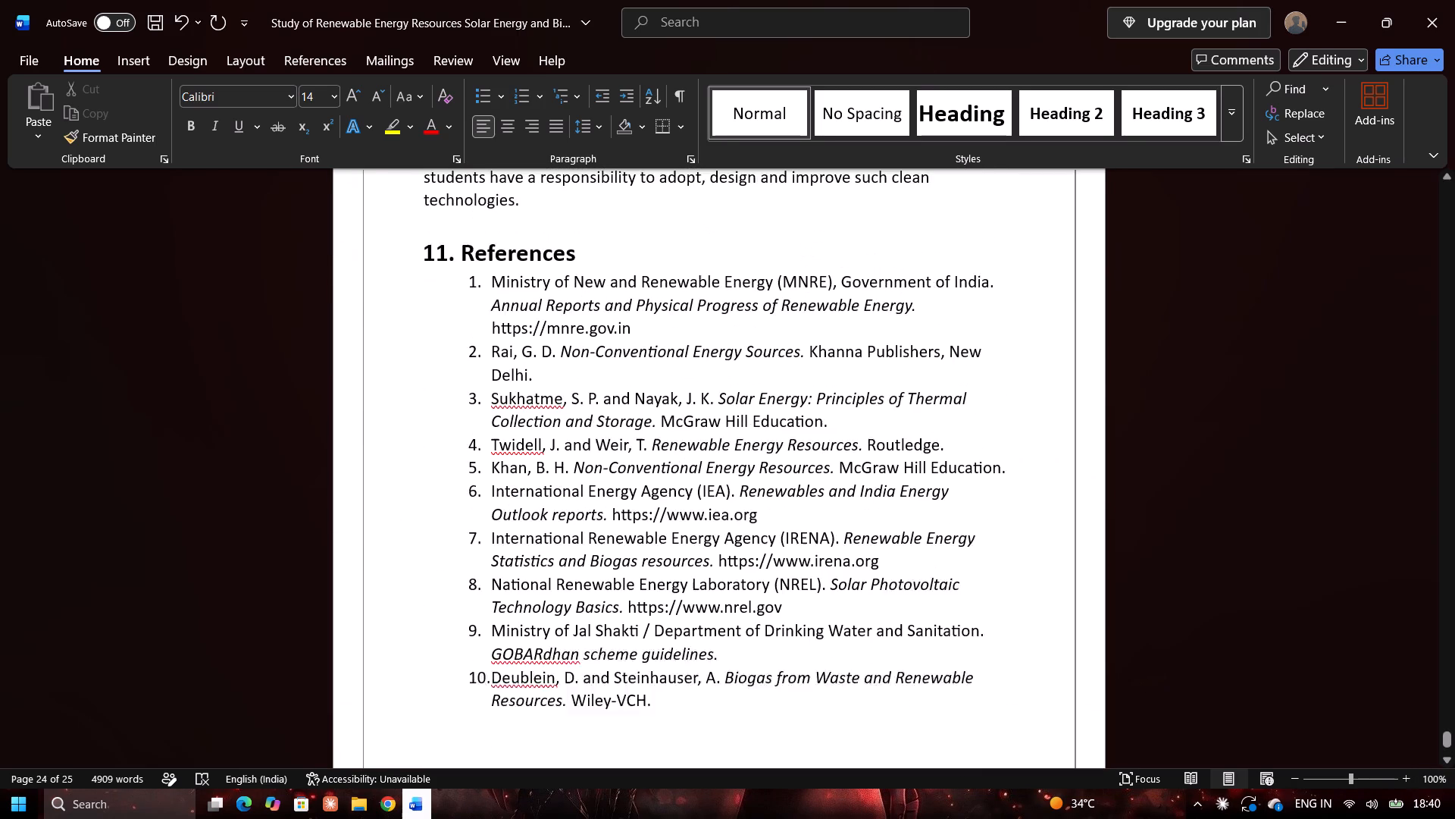
scroll(1139, 673, down, 12)
scroll(1139, 673, up, 1)
scroll(1139, 673, down, 1)
scroll(1139, 673, up, 8)
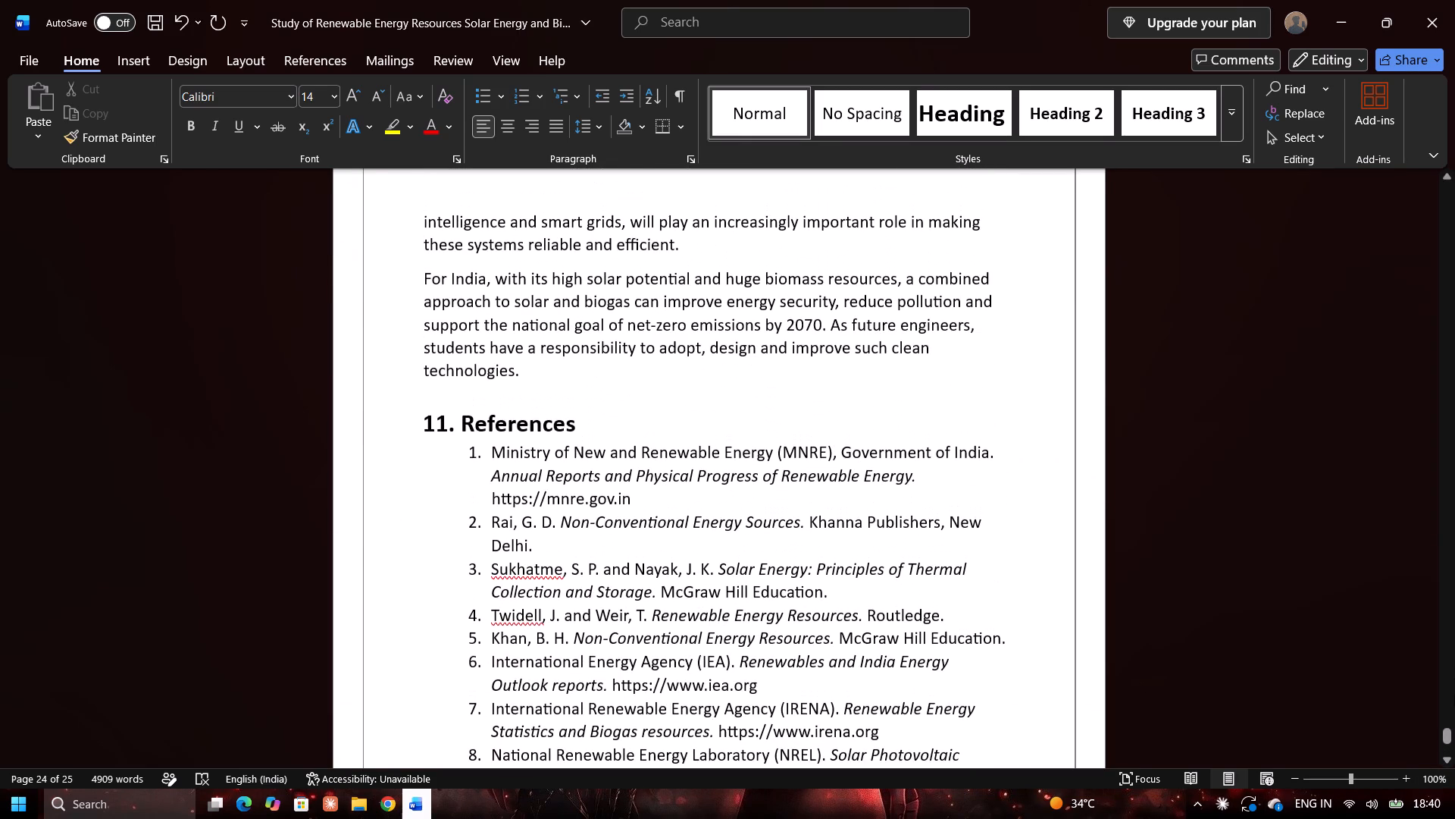
drag(1448, 735, 1446, 699)
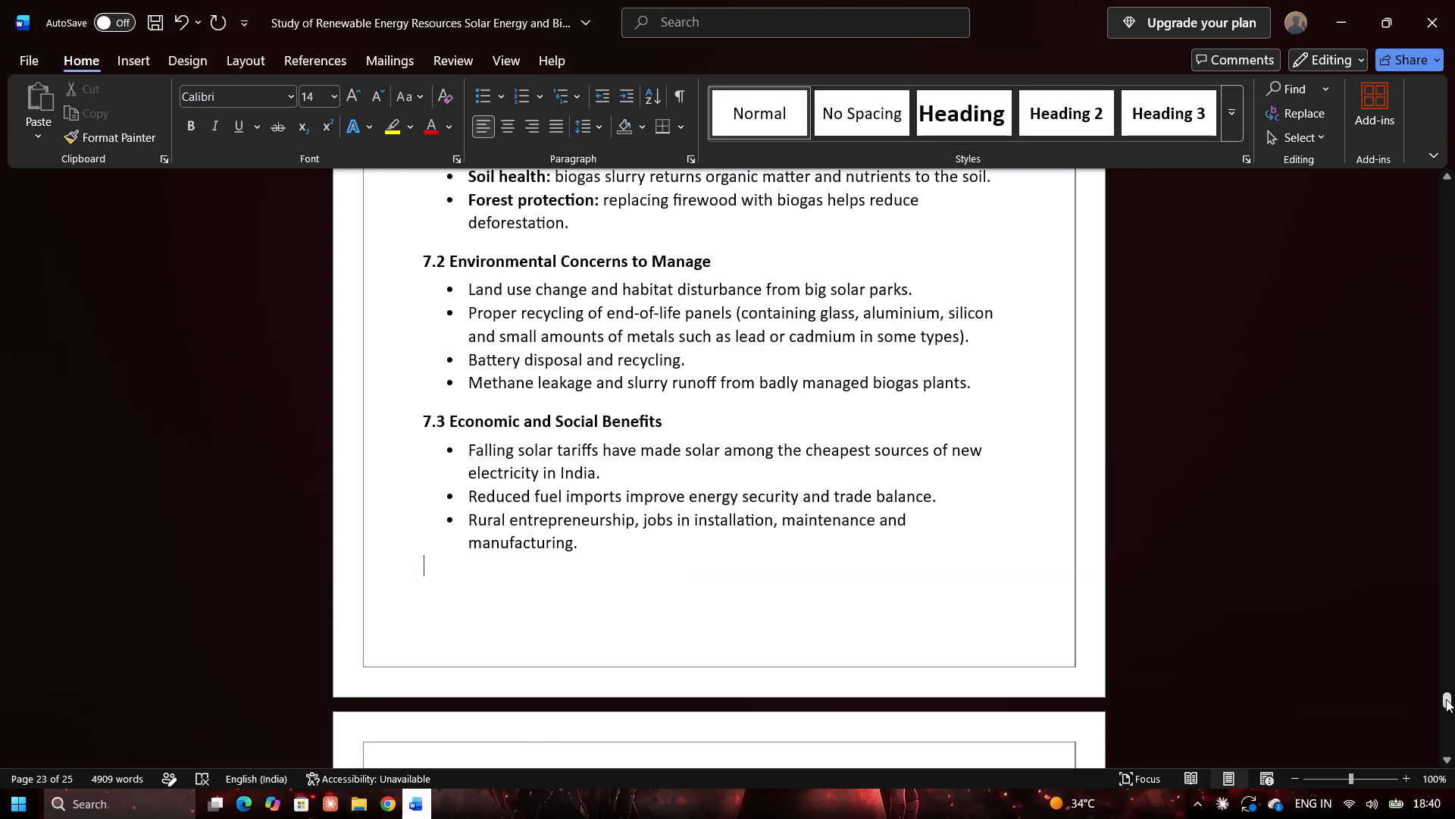
scroll(1225, 646, up, 13)
scroll(1227, 641, down, 1)
scroll(1227, 641, up, 1)
scroll(896, 577, up, 3)
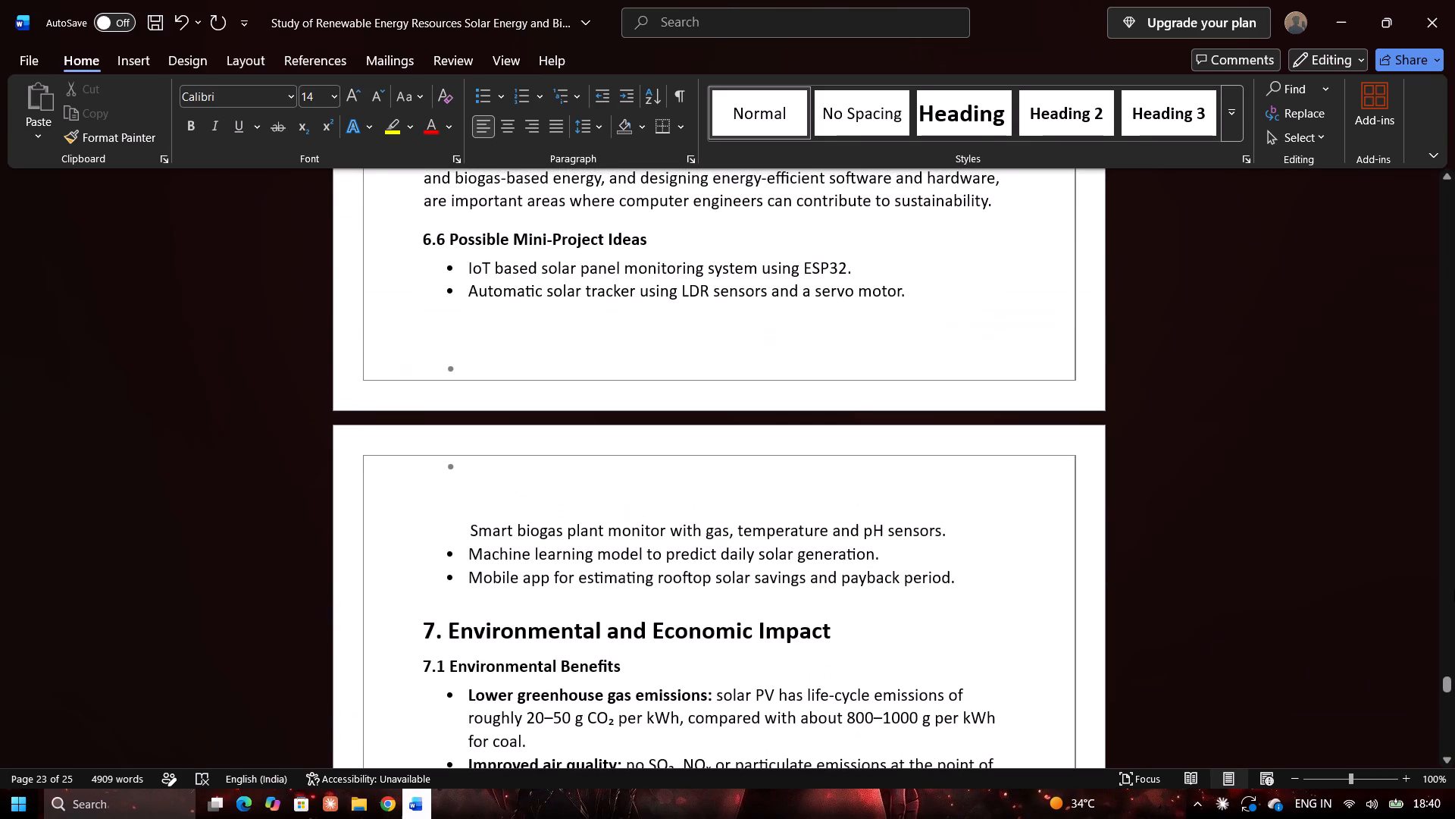
Go back to the report's opening pages and remove empty space directly above the Table of Contents table.
drag(1451, 686, 1449, 75)
scroll(1147, 284, down, 10)
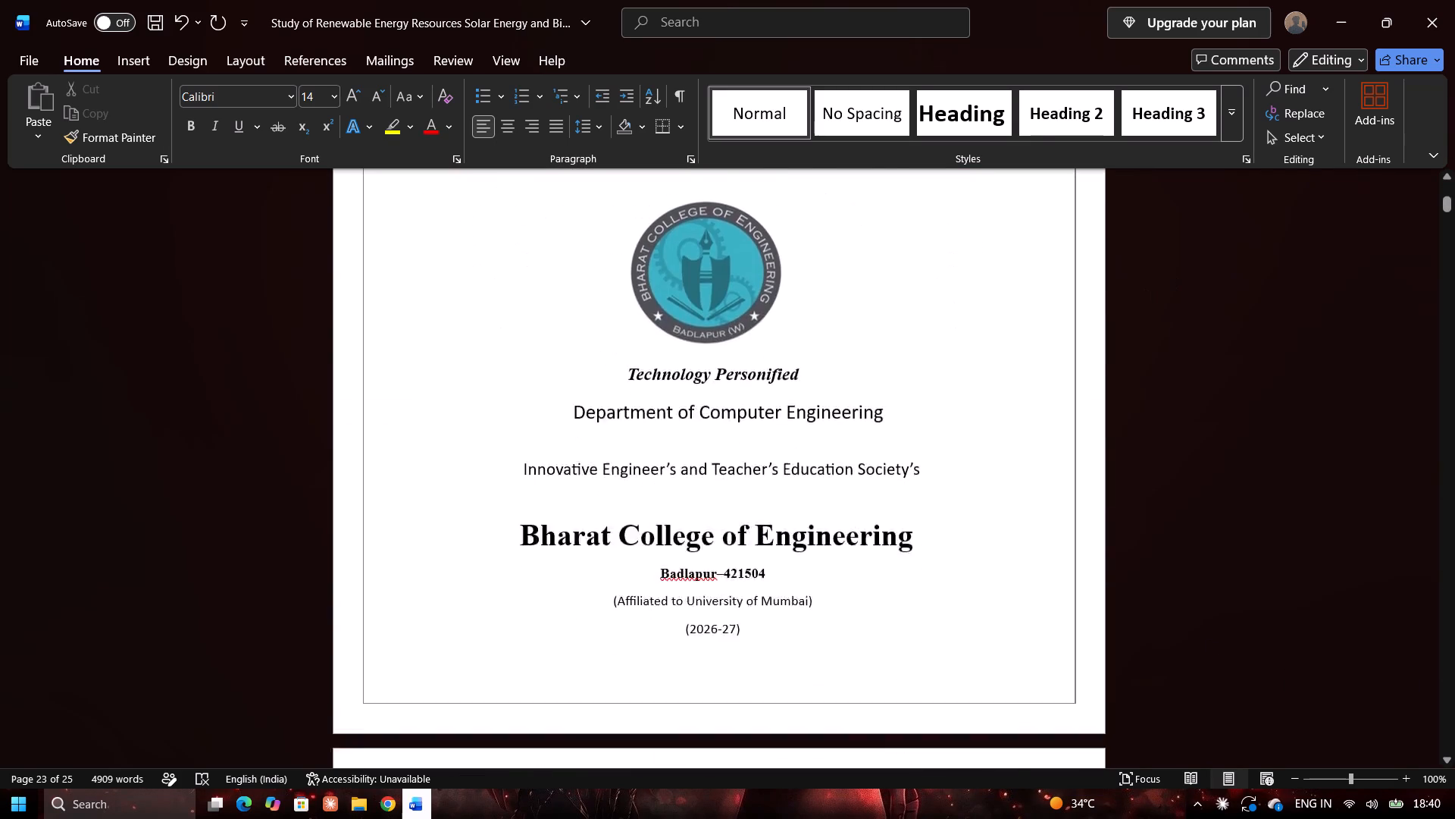
scroll(1145, 287, down, 12)
scroll(1145, 287, up, 1)
scroll(1145, 287, down, 20)
scroll(1145, 287, down, 1)
scroll(1145, 287, up, 1)
scroll(1145, 287, down, 3)
scroll(1145, 287, up, 4)
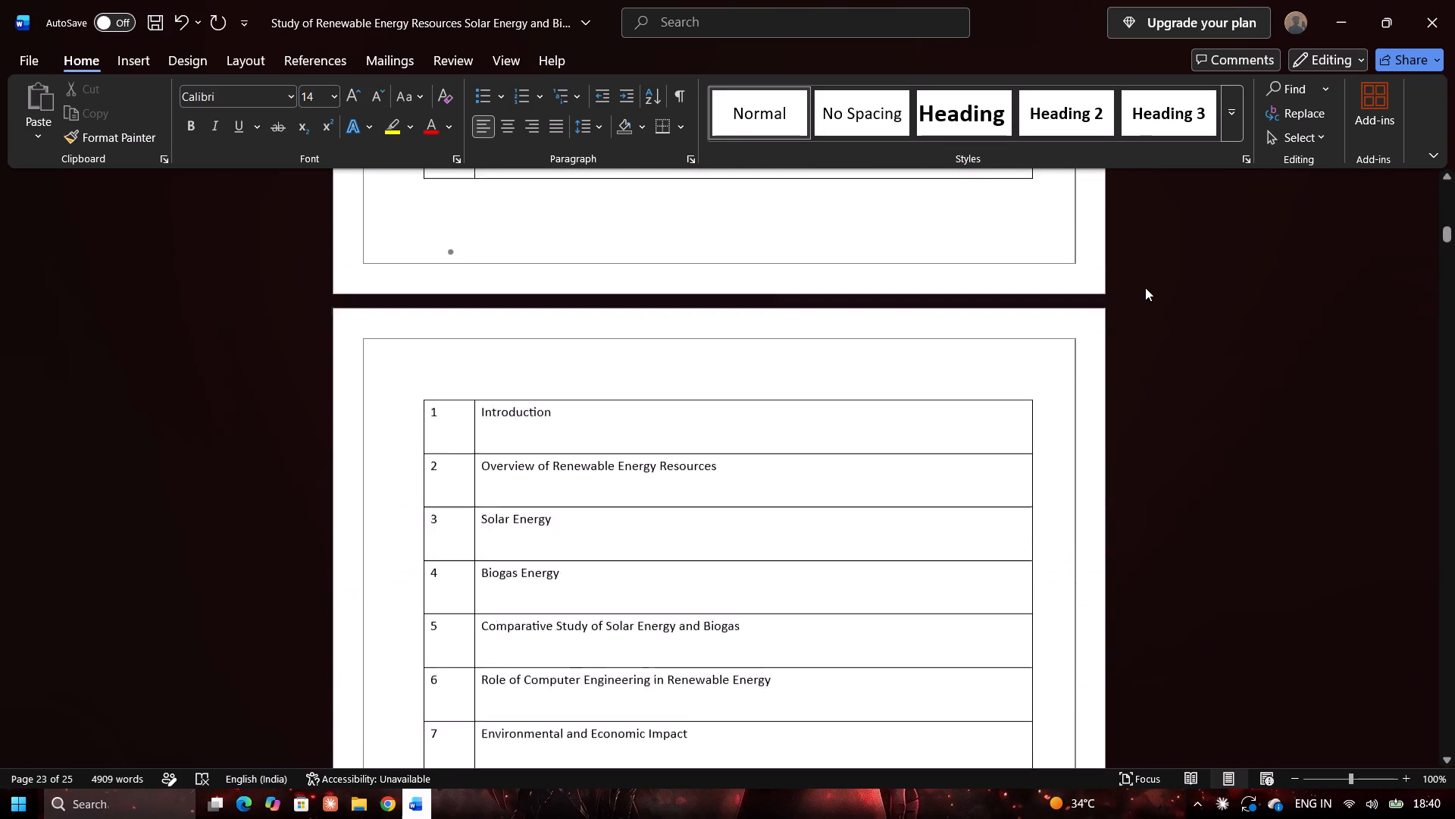
scroll(682, 290, up, 3)
click(417, 306)
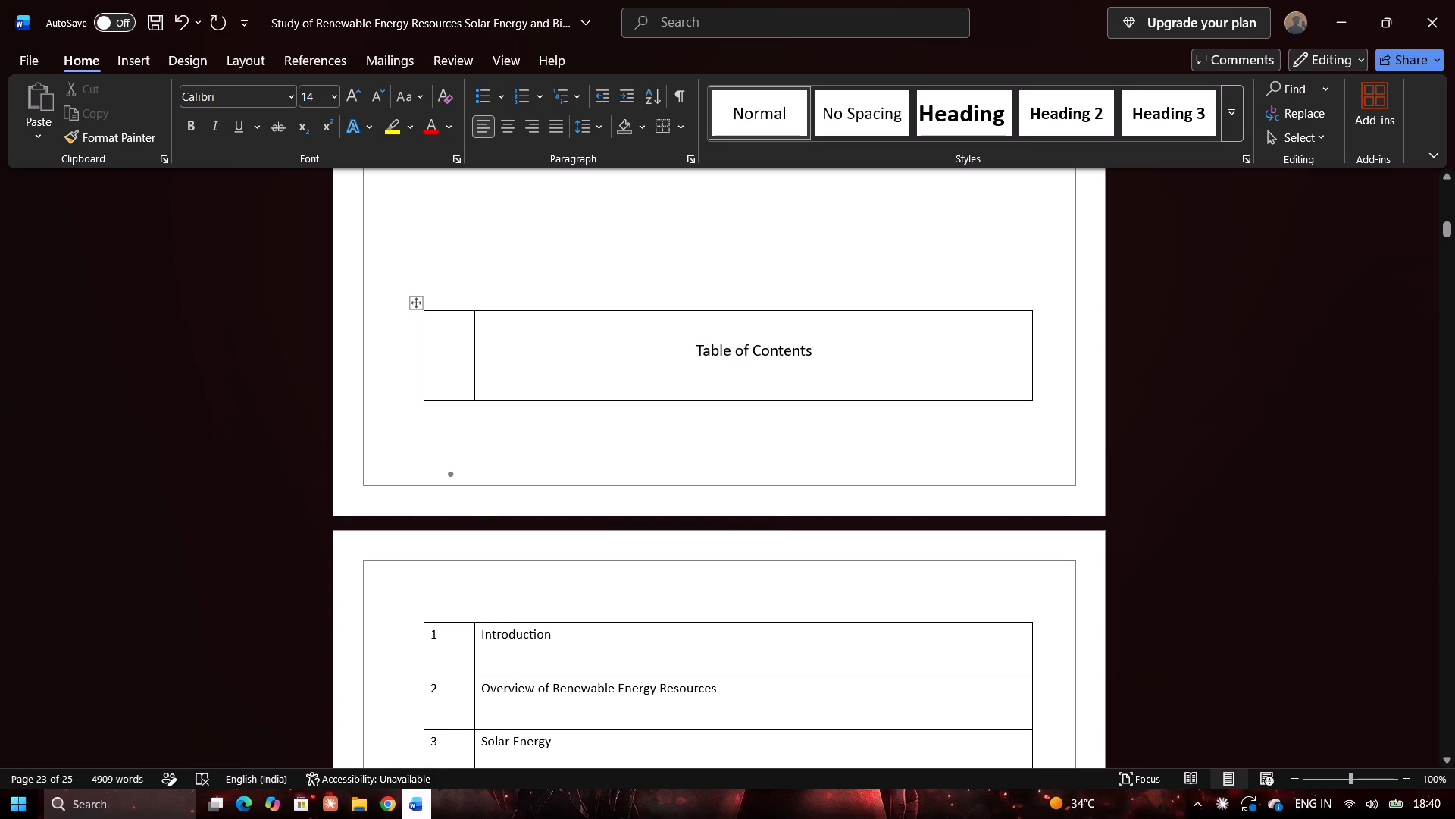
key(BackSpace)
key(BackSpace)
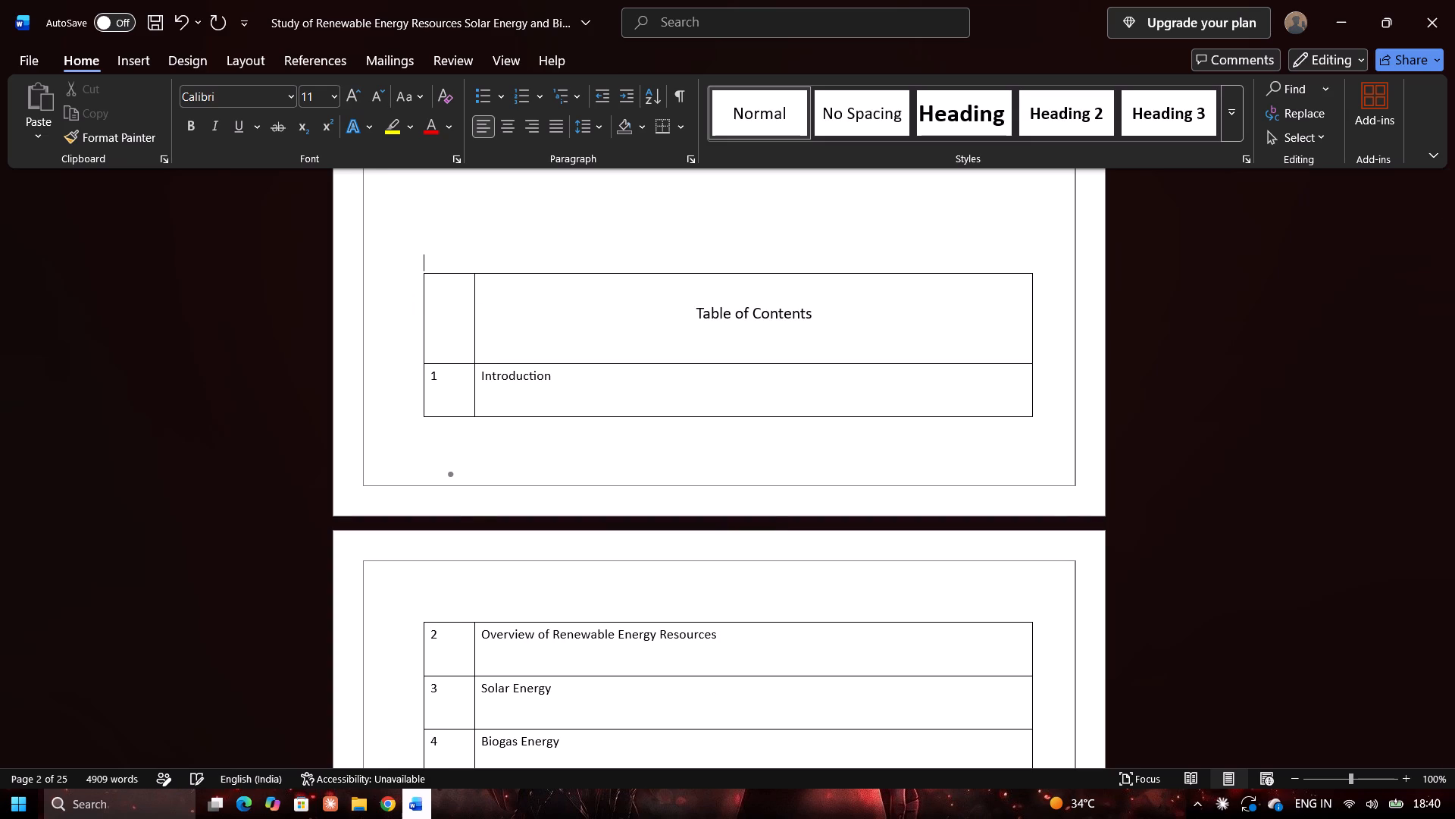
Try to push the Table of Contents title onto the next page by adding empty lines in the table's narrow first column.
click(421, 285)
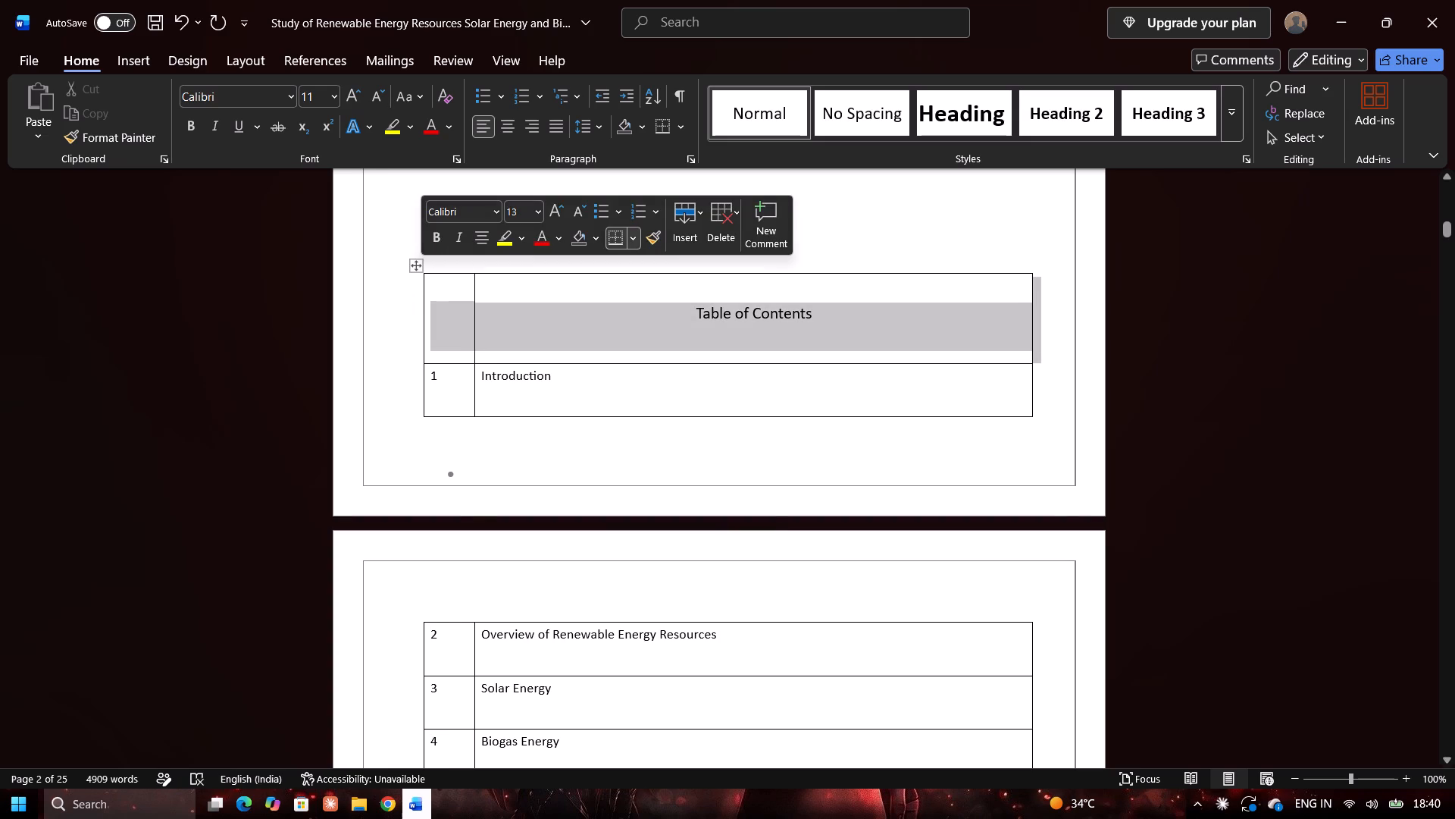
key(Return)
key(Return)
key(Return)
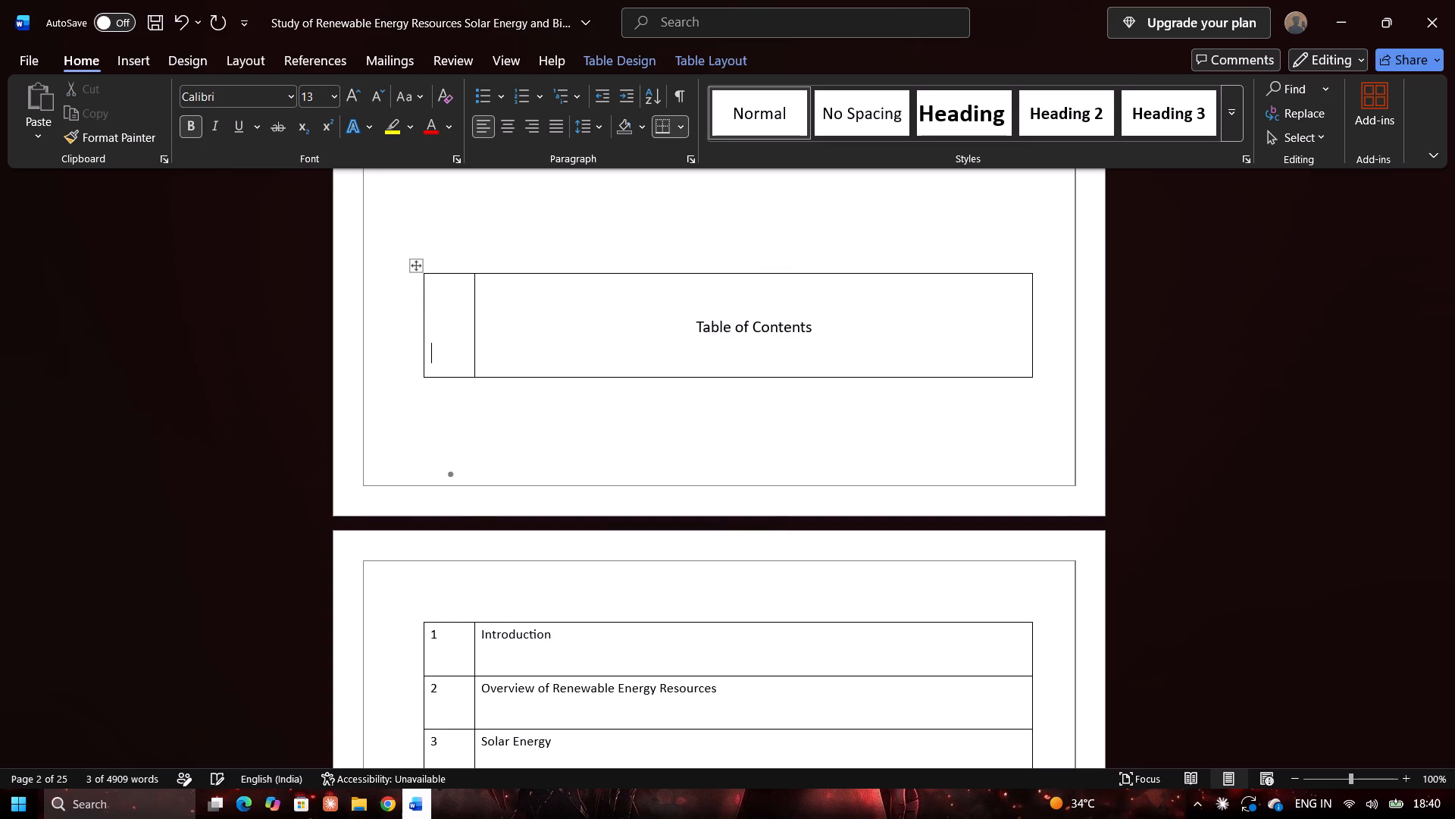
key(Return)
key(Return)
key(Return)
key(Return)
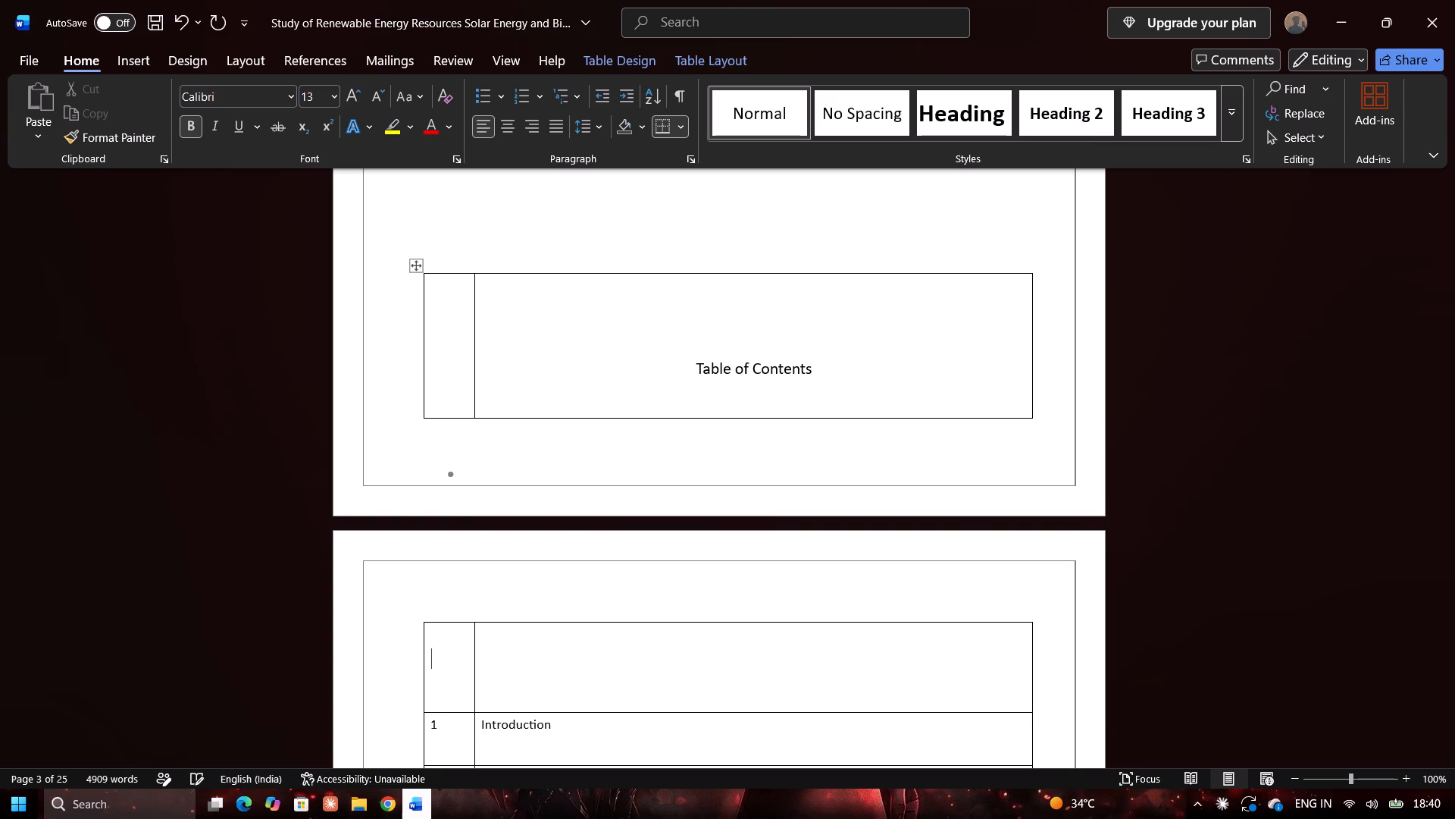
key(Return)
key(Return)
Look through the contents table from its title row to the References row and the following page, checking how it splits across pages.
scroll(413, 283, down, 20)
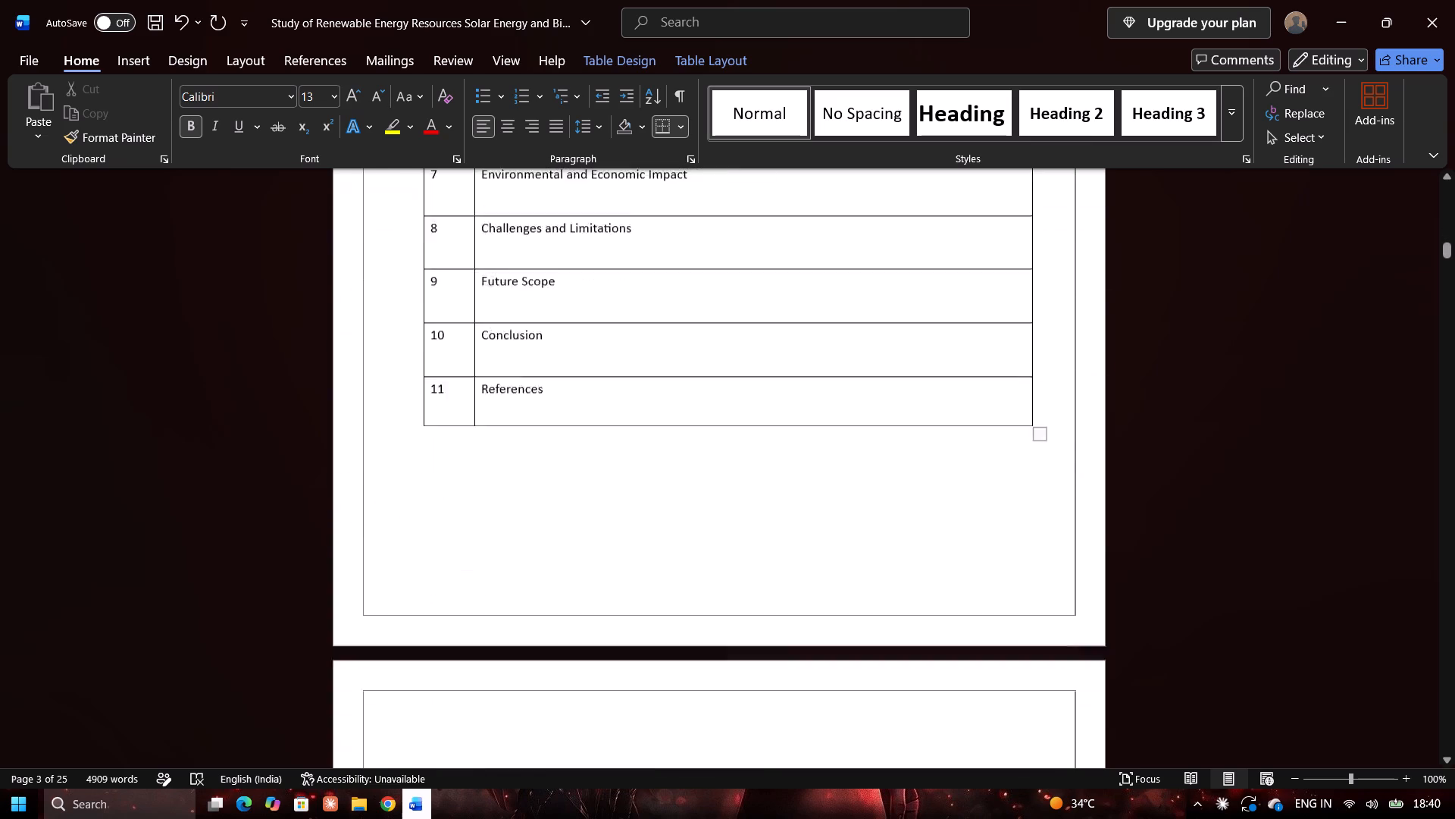
scroll(413, 283, down, 2)
scroll(413, 283, up, 4)
scroll(413, 283, down, 10)
scroll(413, 283, up, 1)
scroll(413, 283, down, 2)
scroll(413, 283, up, 2)
scroll(413, 283, down, 1)
scroll(413, 283, up, 10)
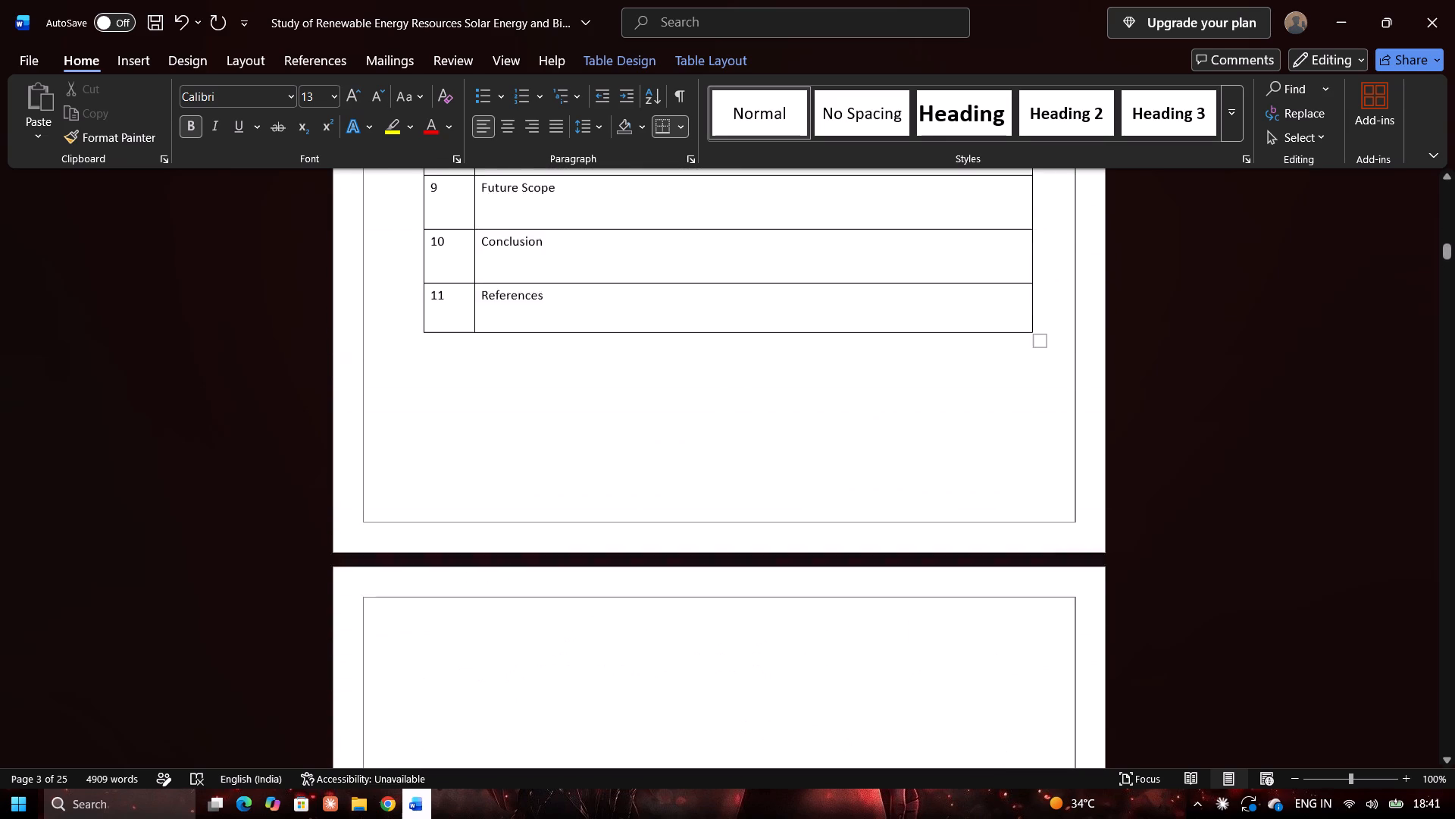
scroll(413, 283, up, 11)
scroll(414, 283, down, 1)
scroll(414, 283, up, 12)
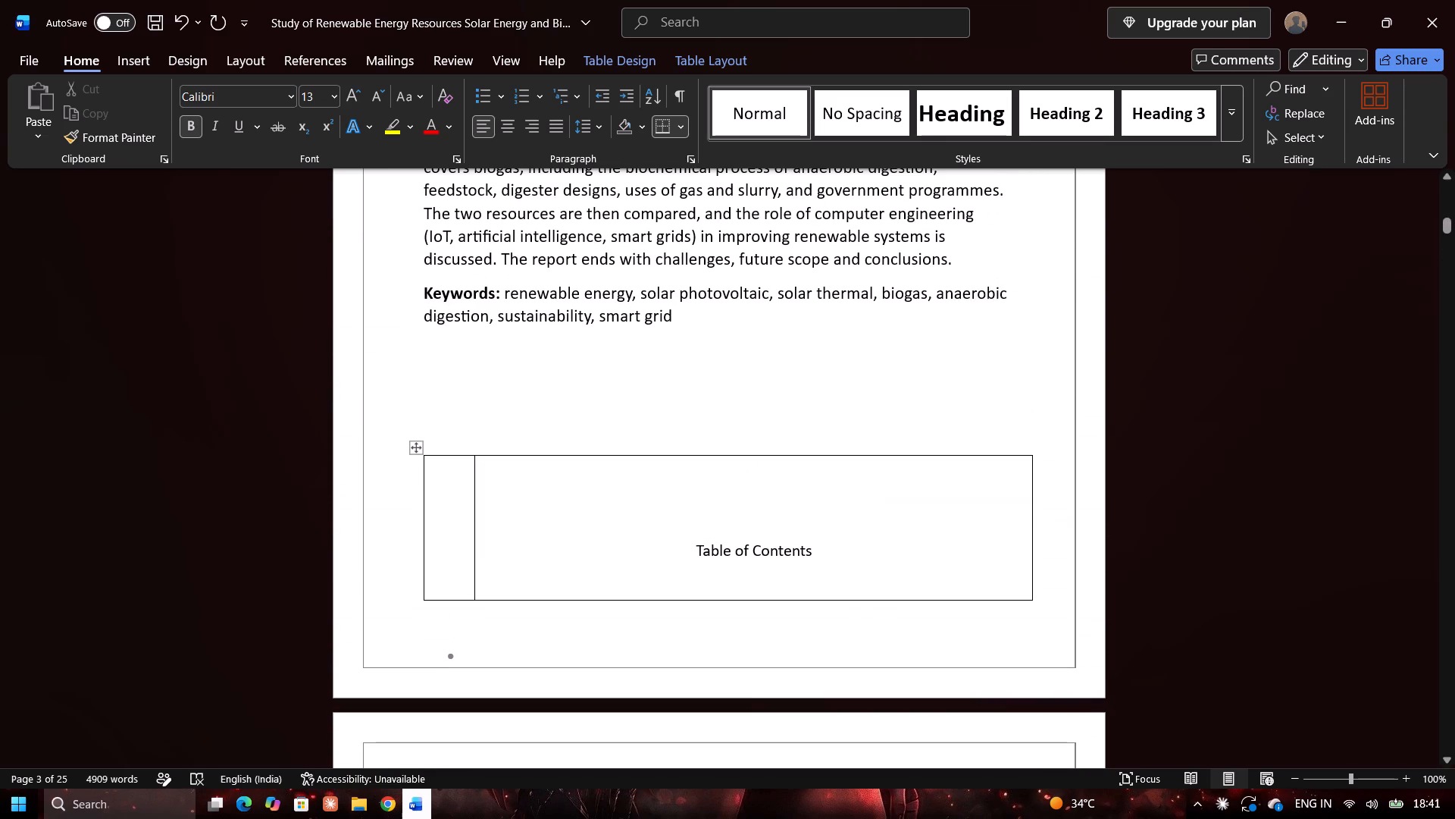
Remove the added empty lines from the narrow first column of the Table of Contents title row.
key(Return)
key(Return)
key(Return)
scroll(420, 283, down, 5)
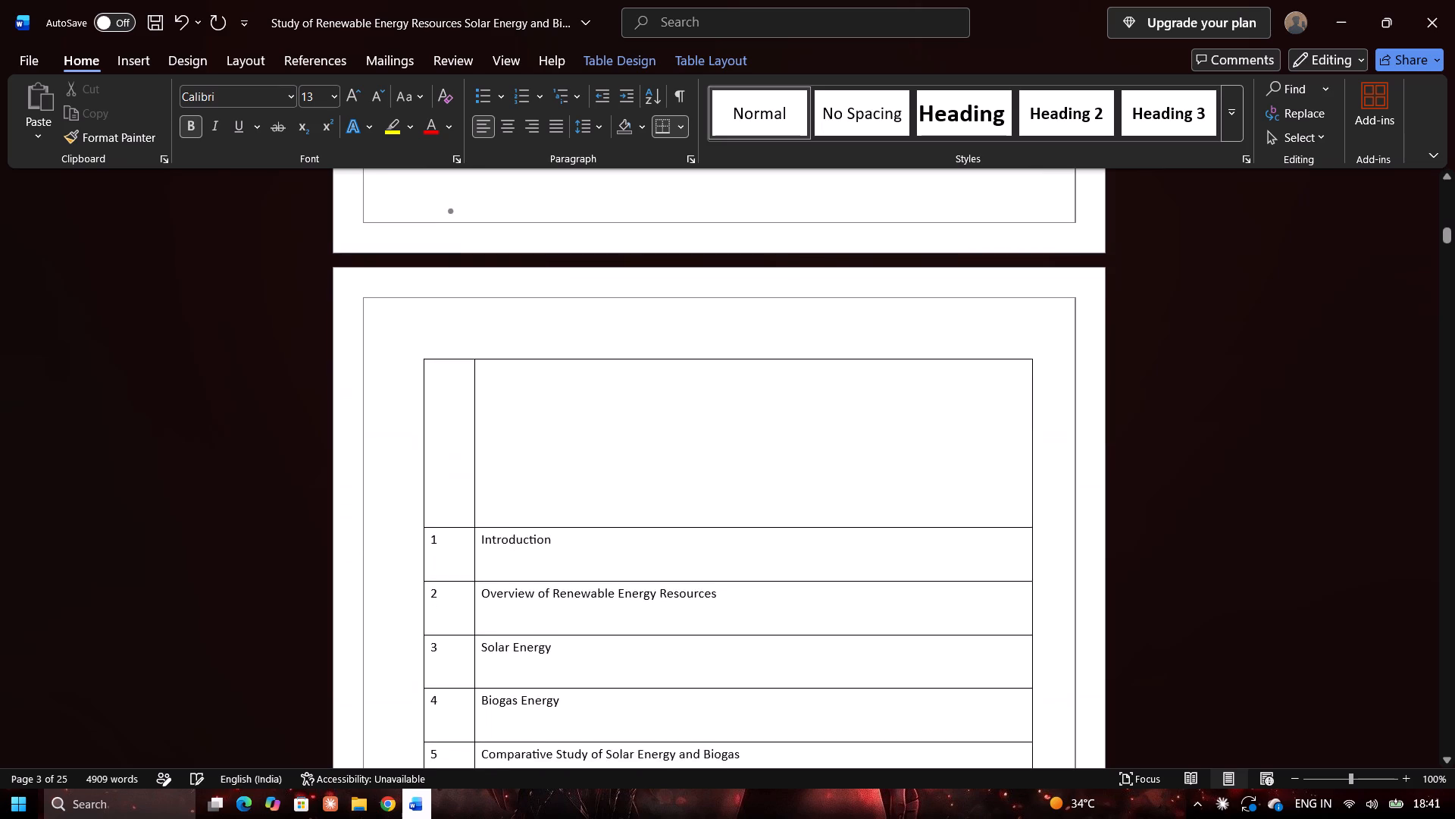
scroll(420, 283, up, 4)
key(BackSpace)
key(BackSpace)
key(BackSpace)
key(BackSpace)
key(BackSpace)
key(BackSpace)
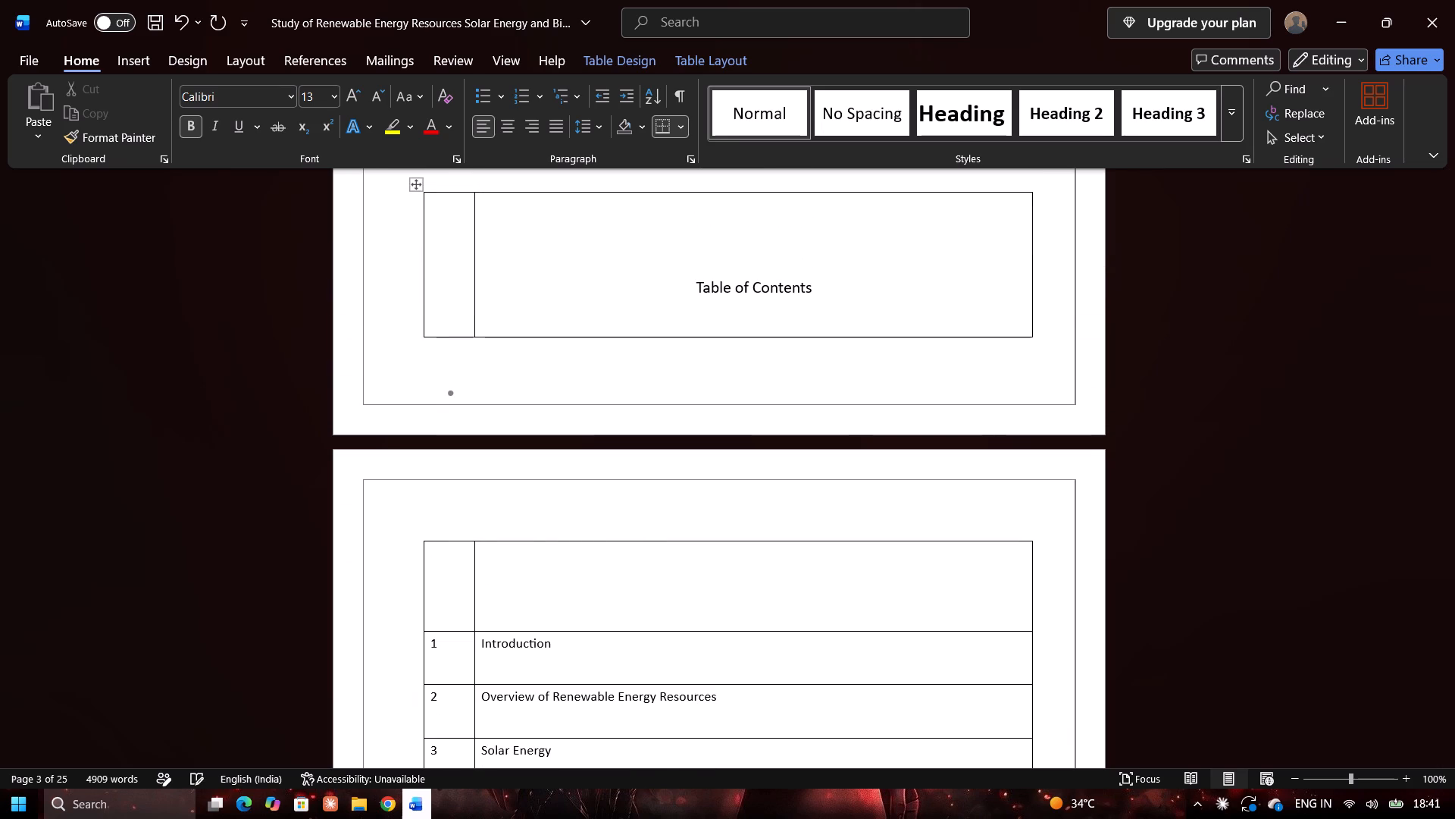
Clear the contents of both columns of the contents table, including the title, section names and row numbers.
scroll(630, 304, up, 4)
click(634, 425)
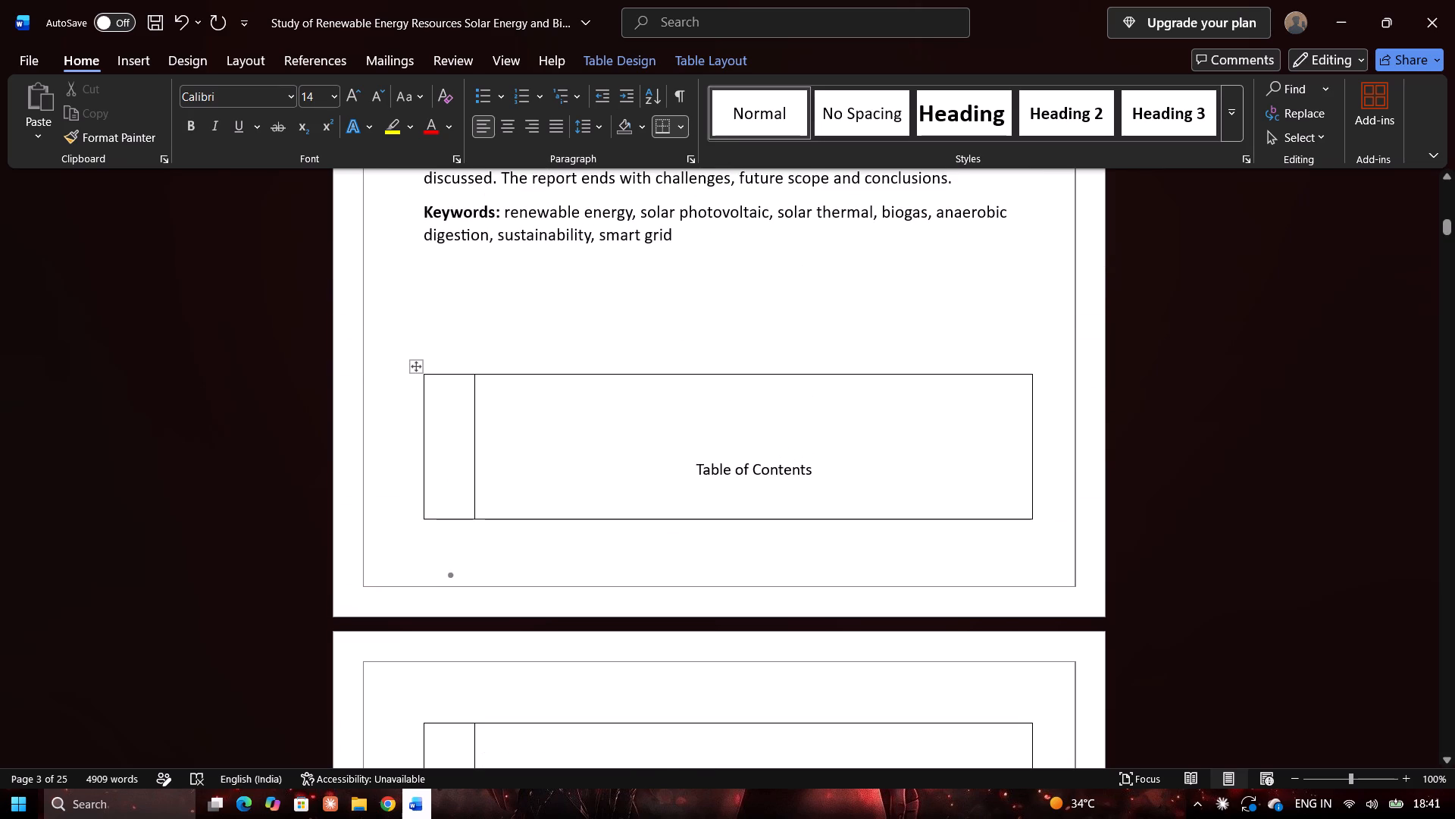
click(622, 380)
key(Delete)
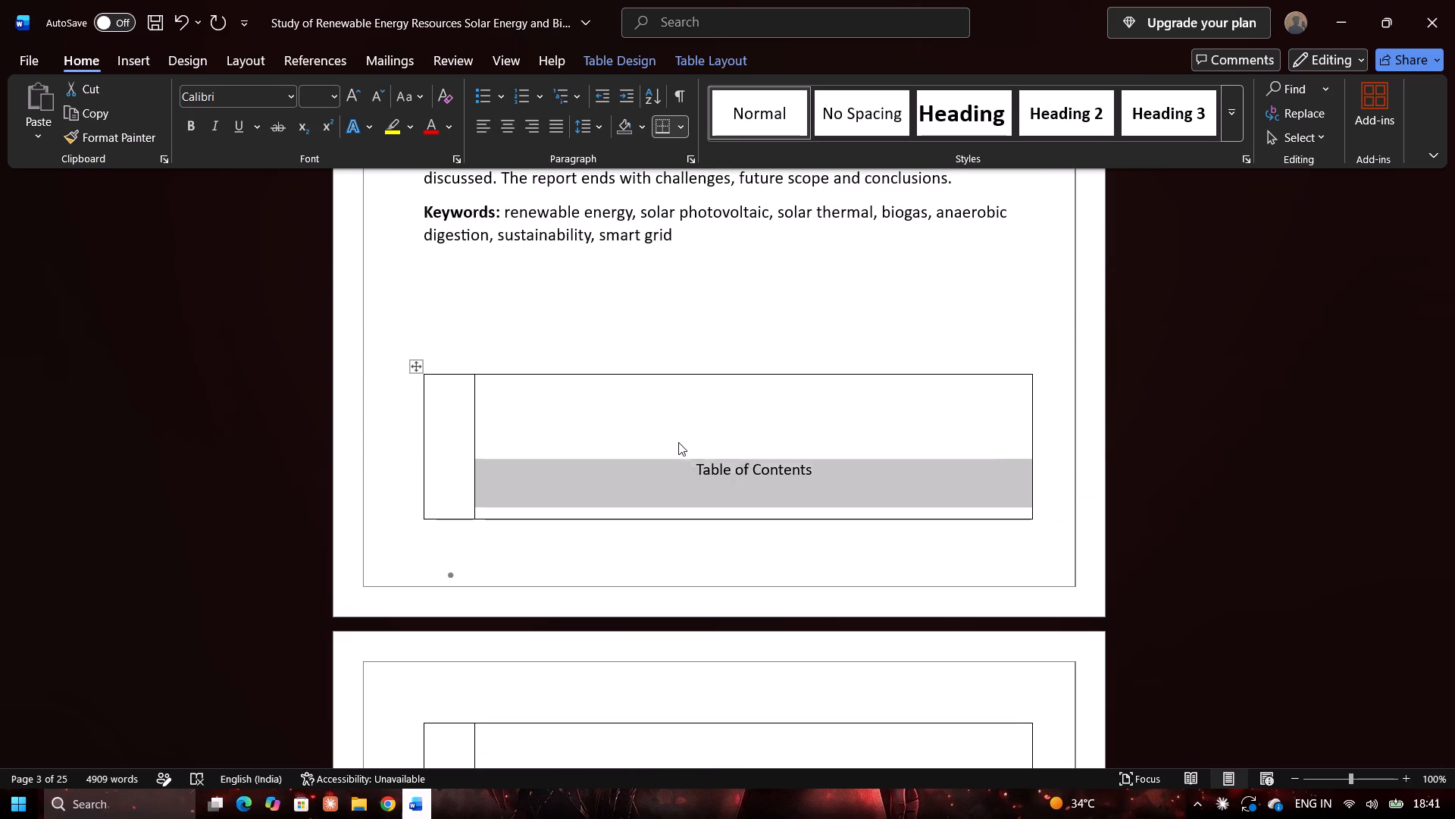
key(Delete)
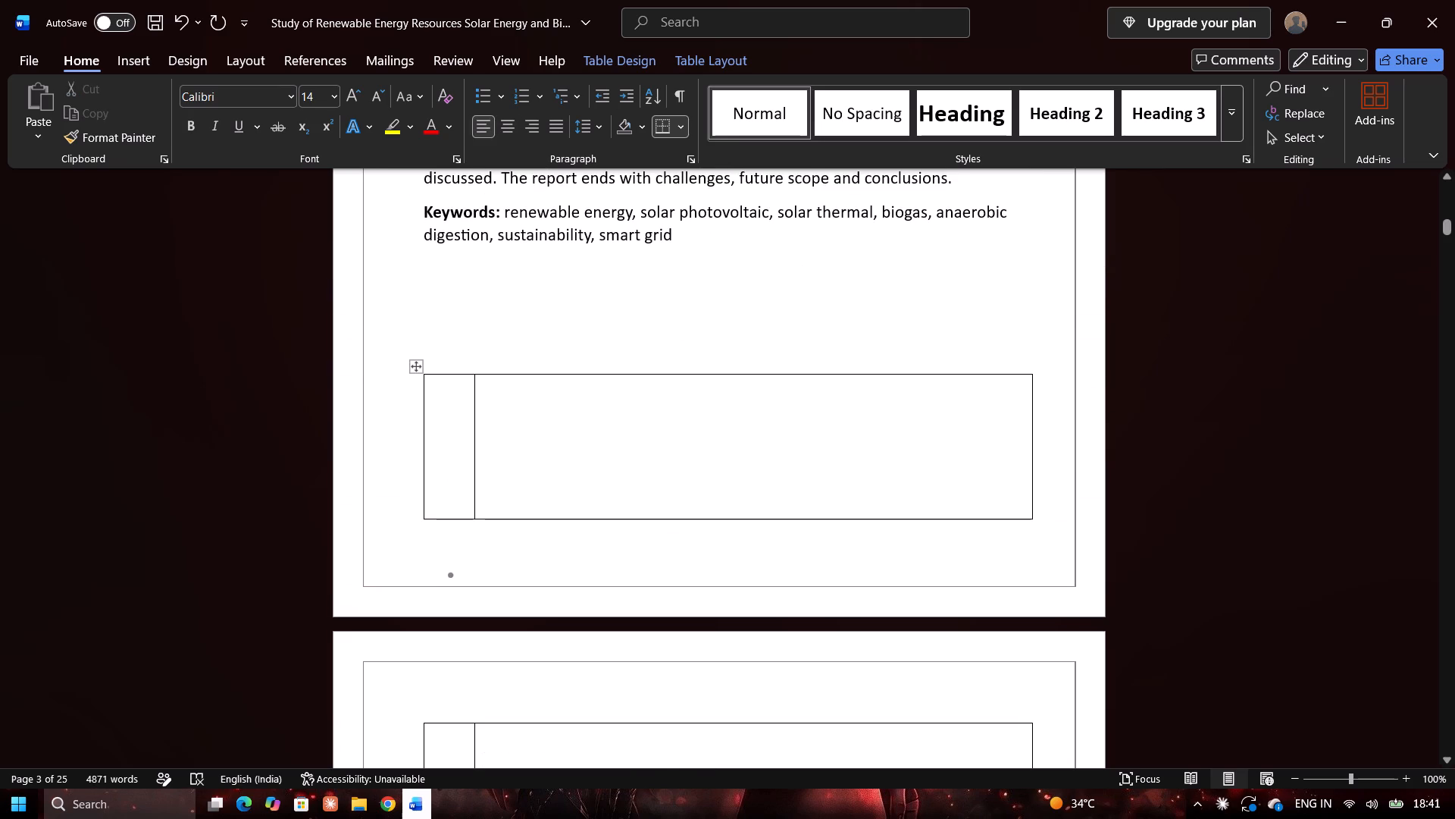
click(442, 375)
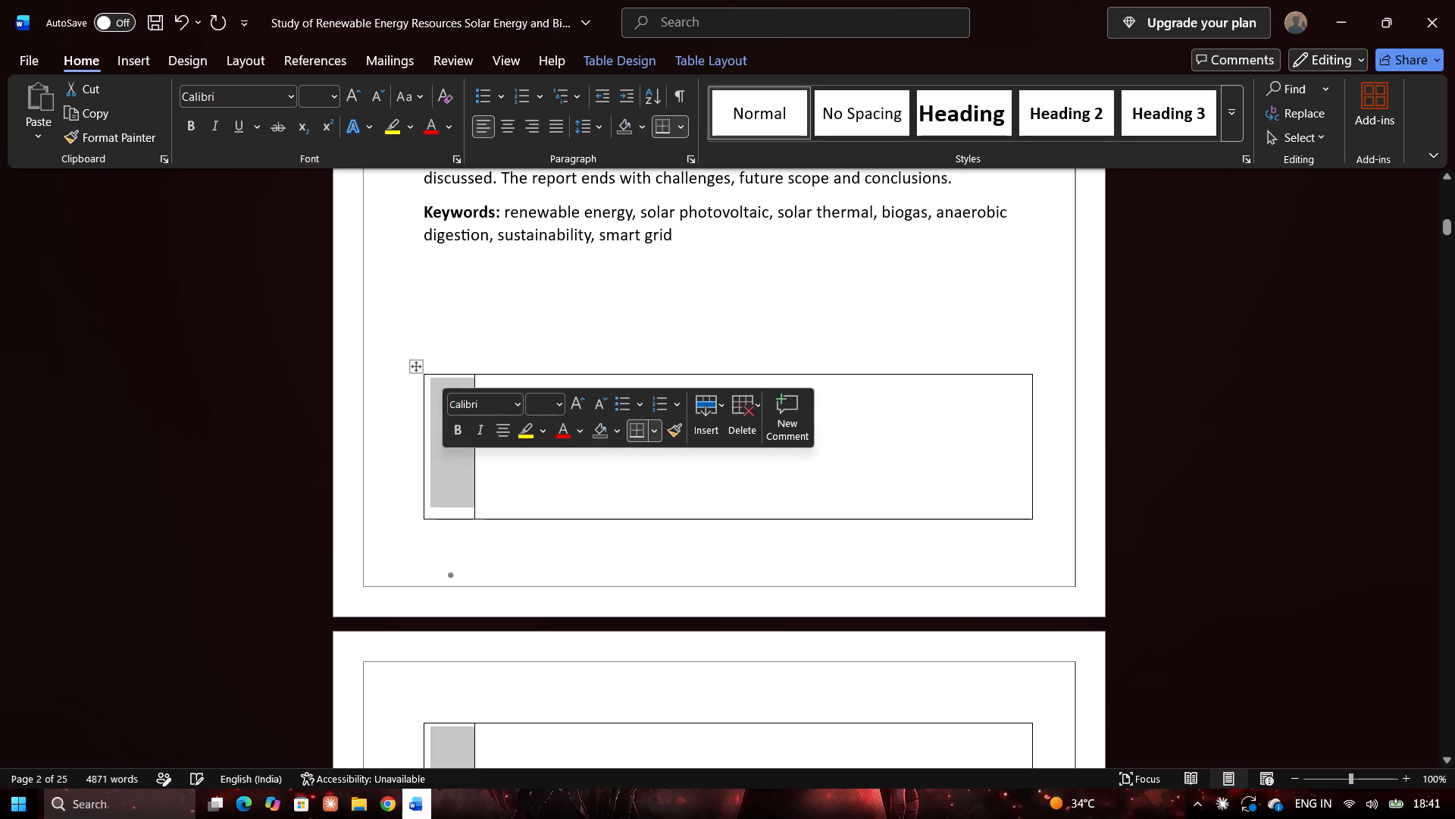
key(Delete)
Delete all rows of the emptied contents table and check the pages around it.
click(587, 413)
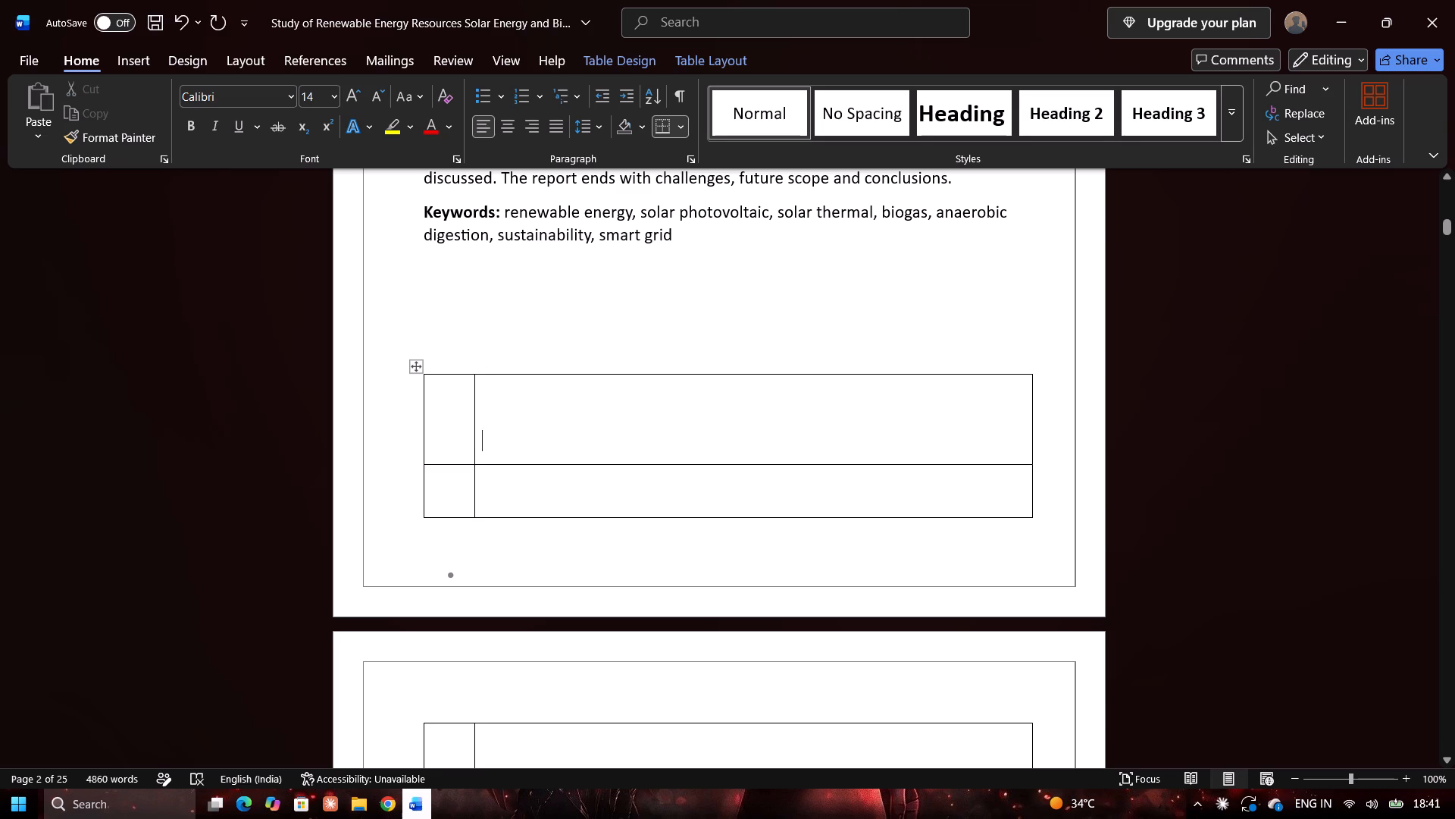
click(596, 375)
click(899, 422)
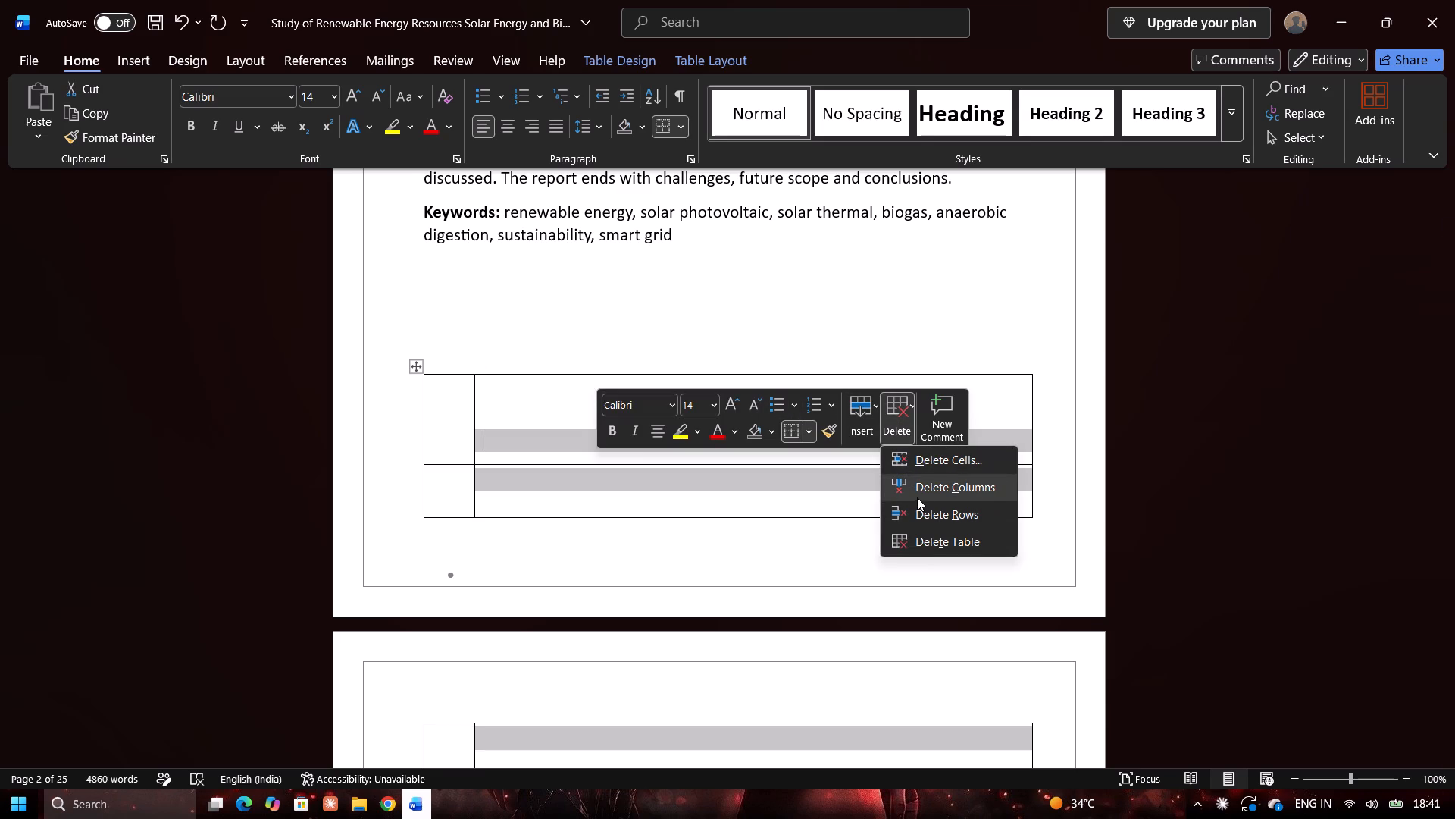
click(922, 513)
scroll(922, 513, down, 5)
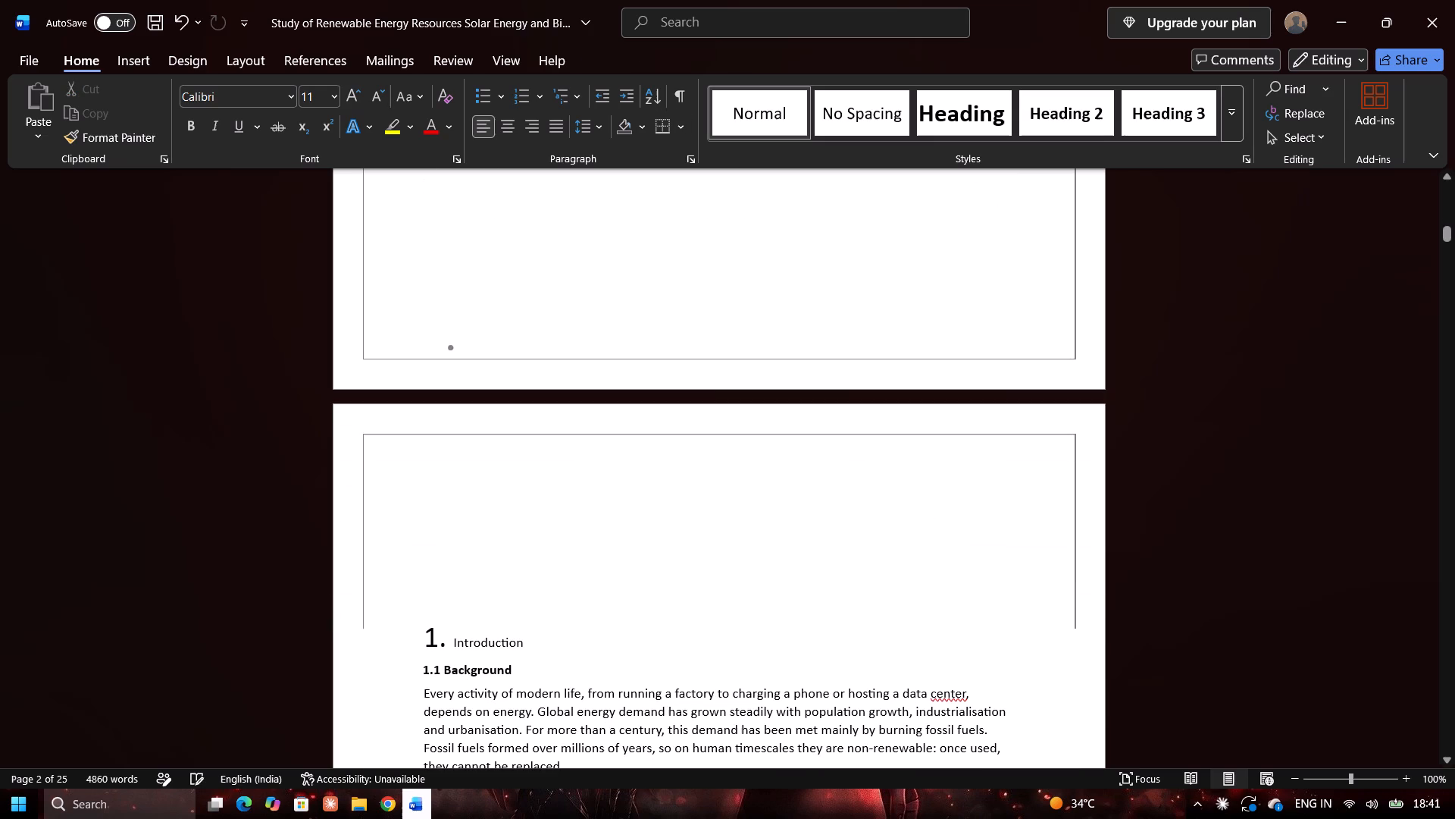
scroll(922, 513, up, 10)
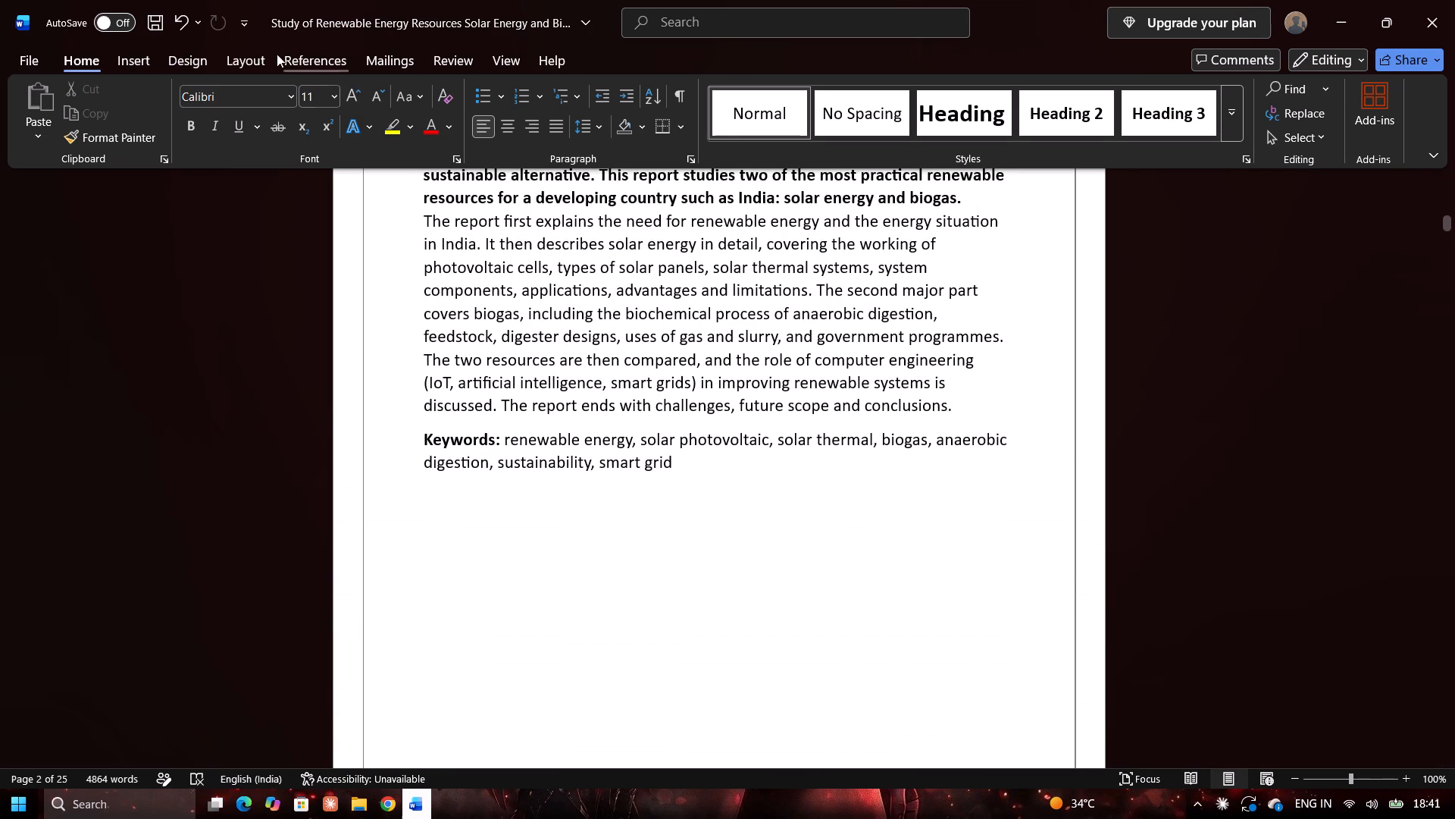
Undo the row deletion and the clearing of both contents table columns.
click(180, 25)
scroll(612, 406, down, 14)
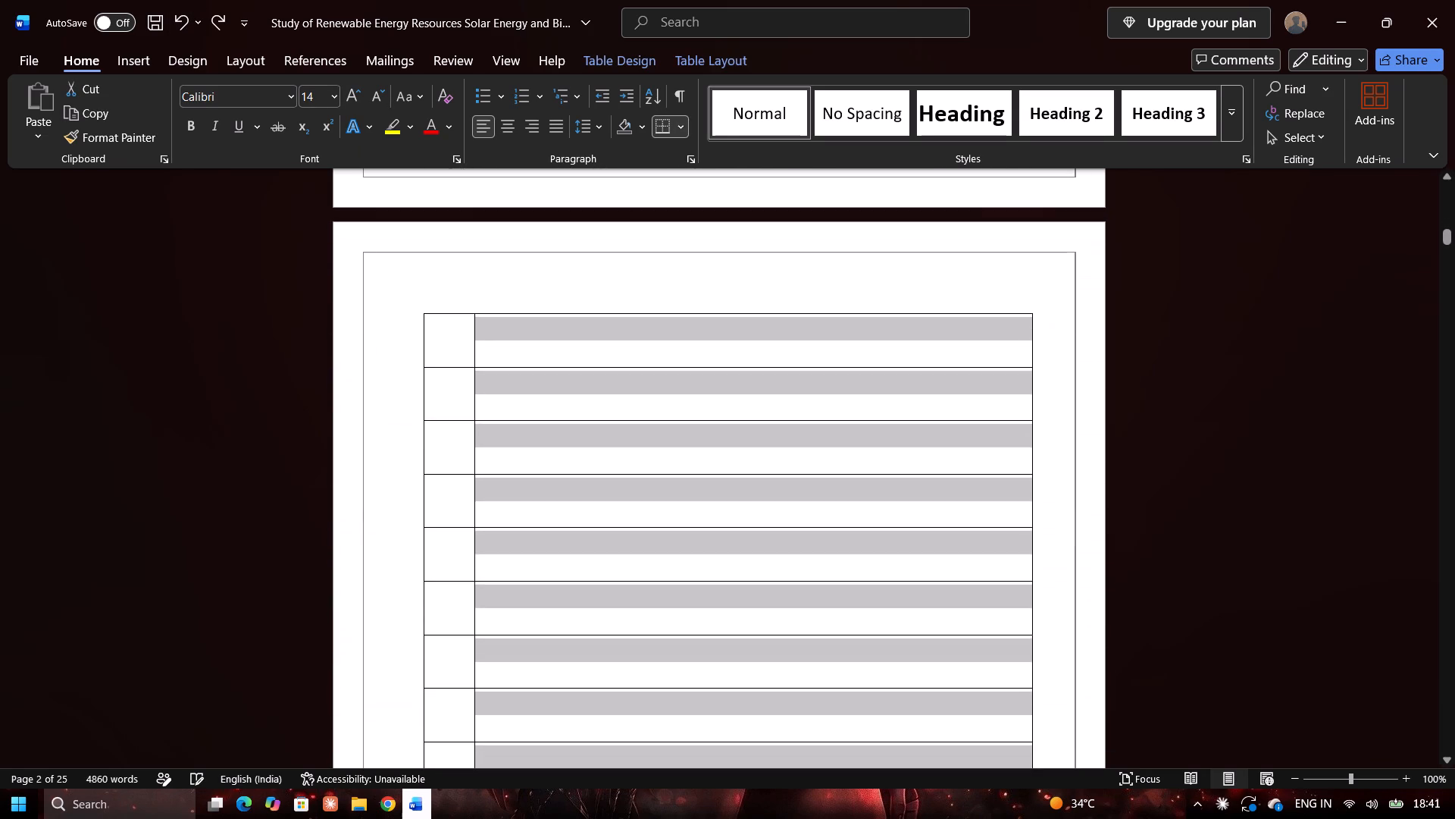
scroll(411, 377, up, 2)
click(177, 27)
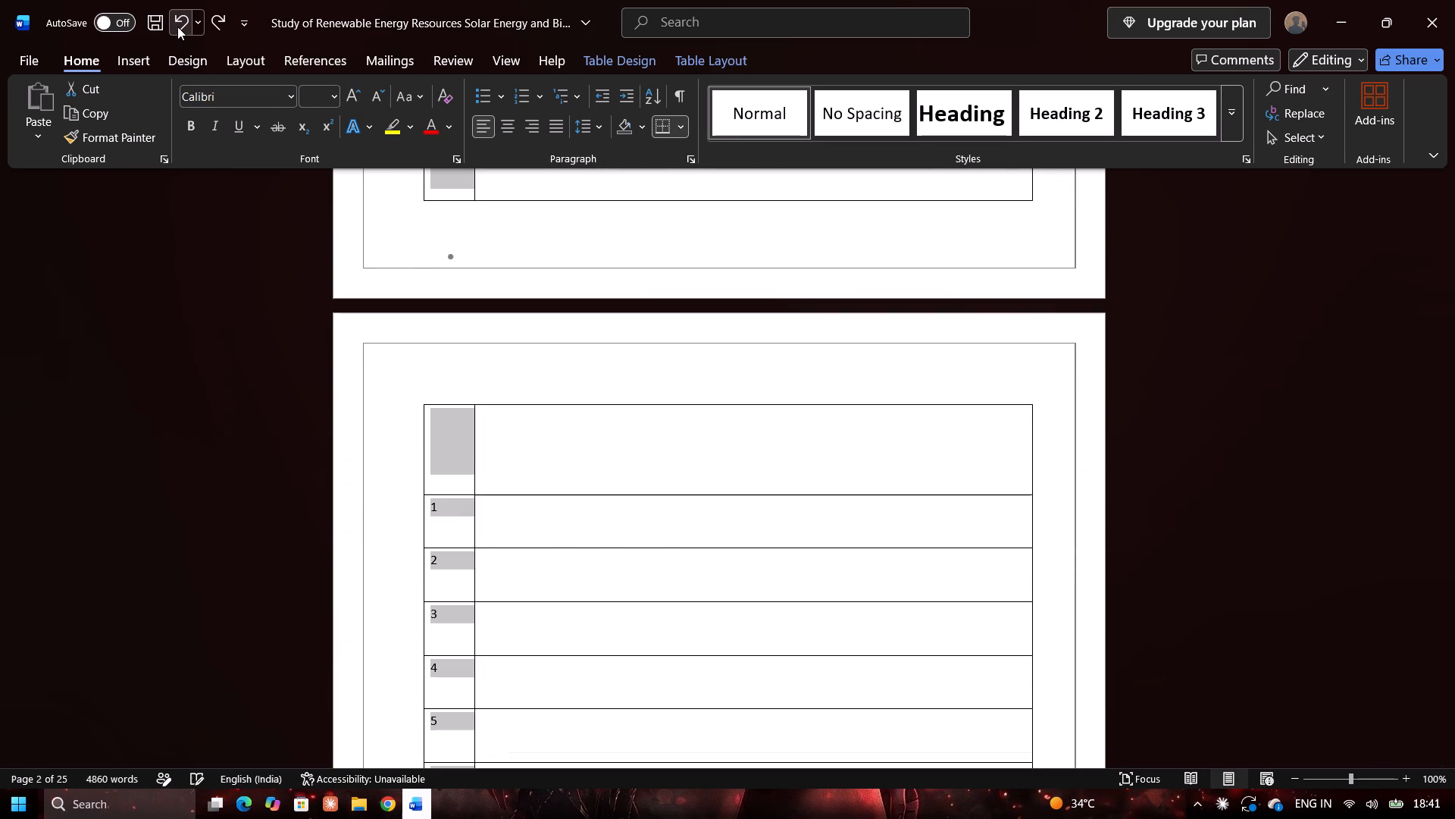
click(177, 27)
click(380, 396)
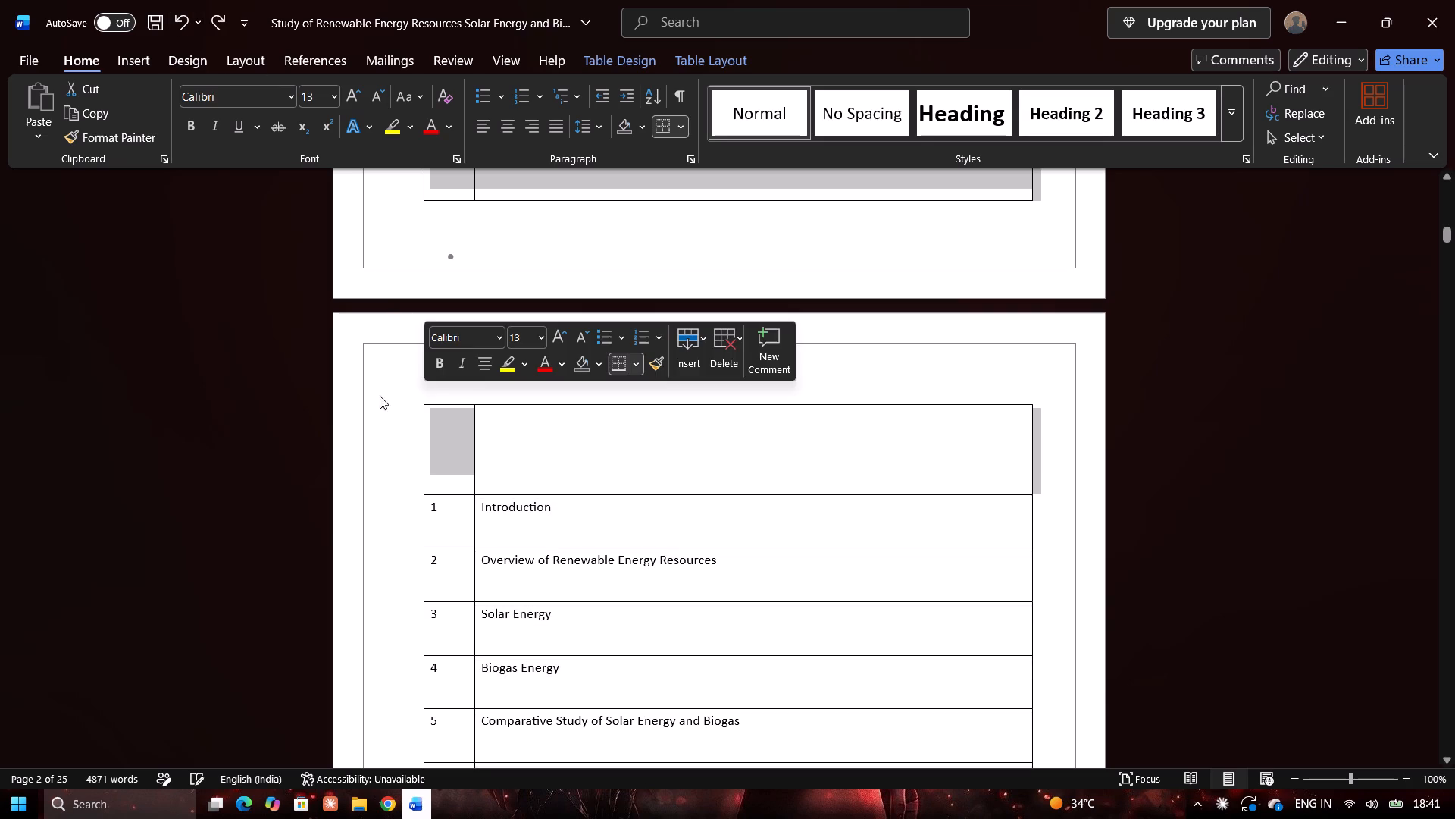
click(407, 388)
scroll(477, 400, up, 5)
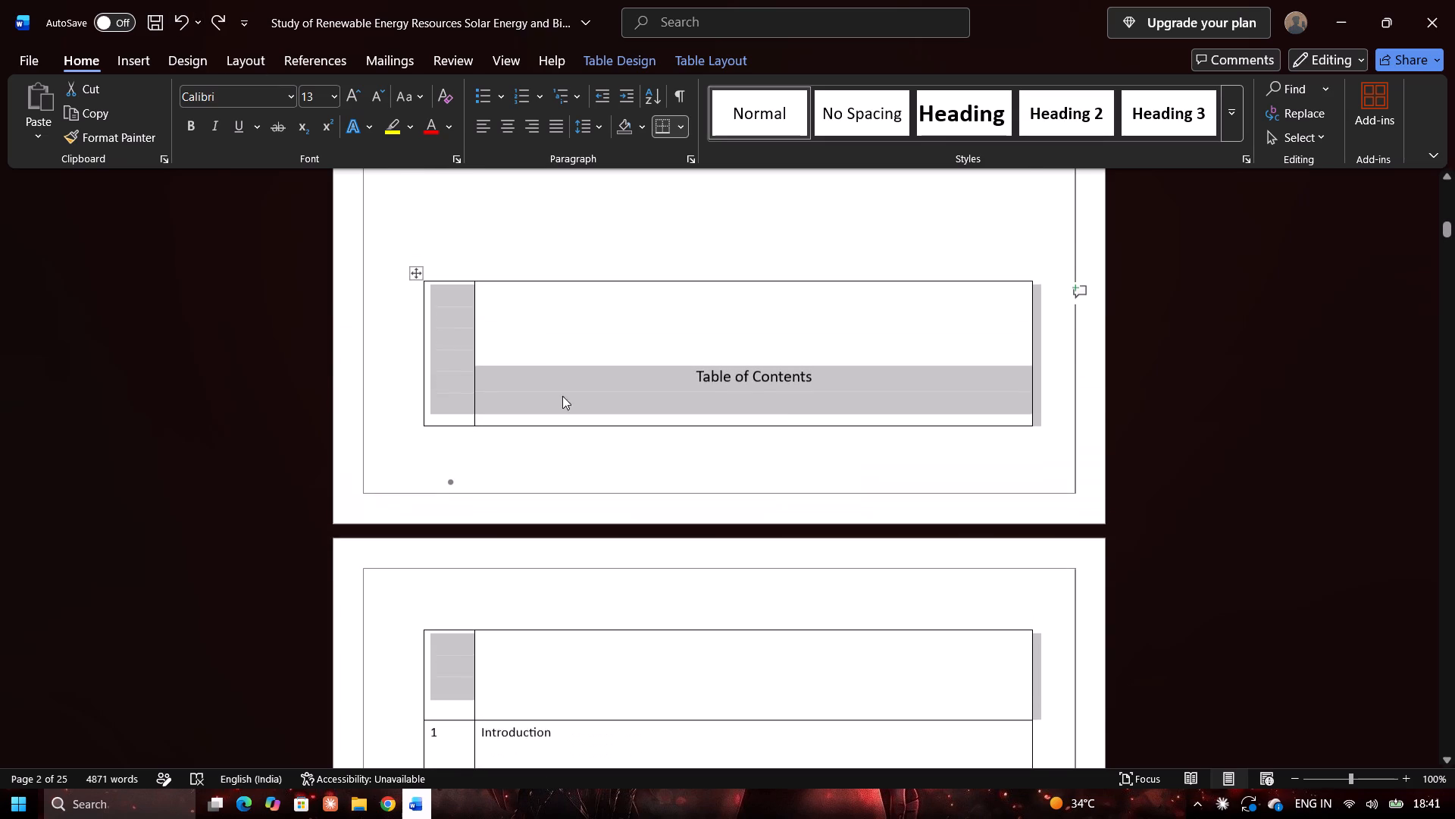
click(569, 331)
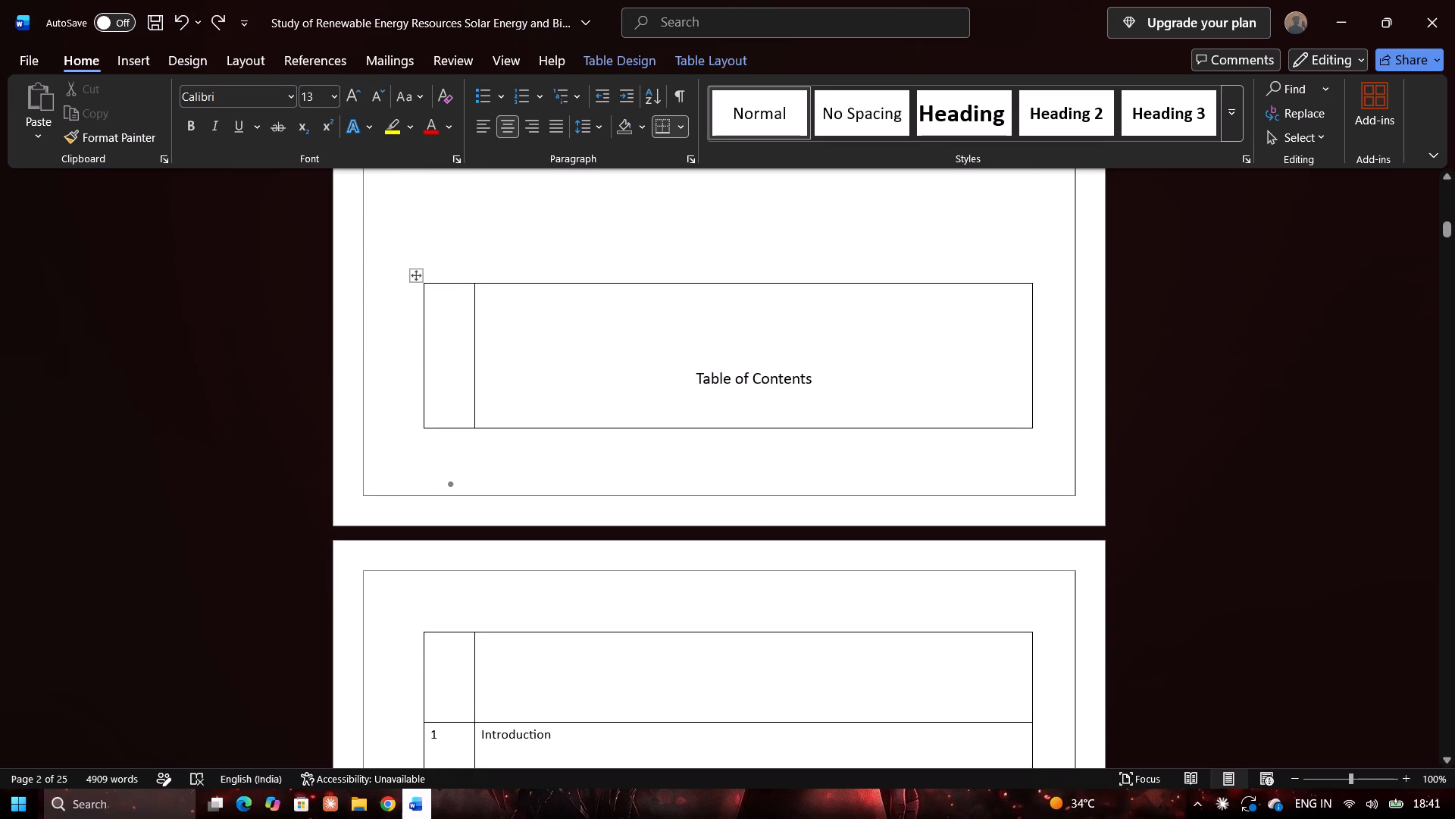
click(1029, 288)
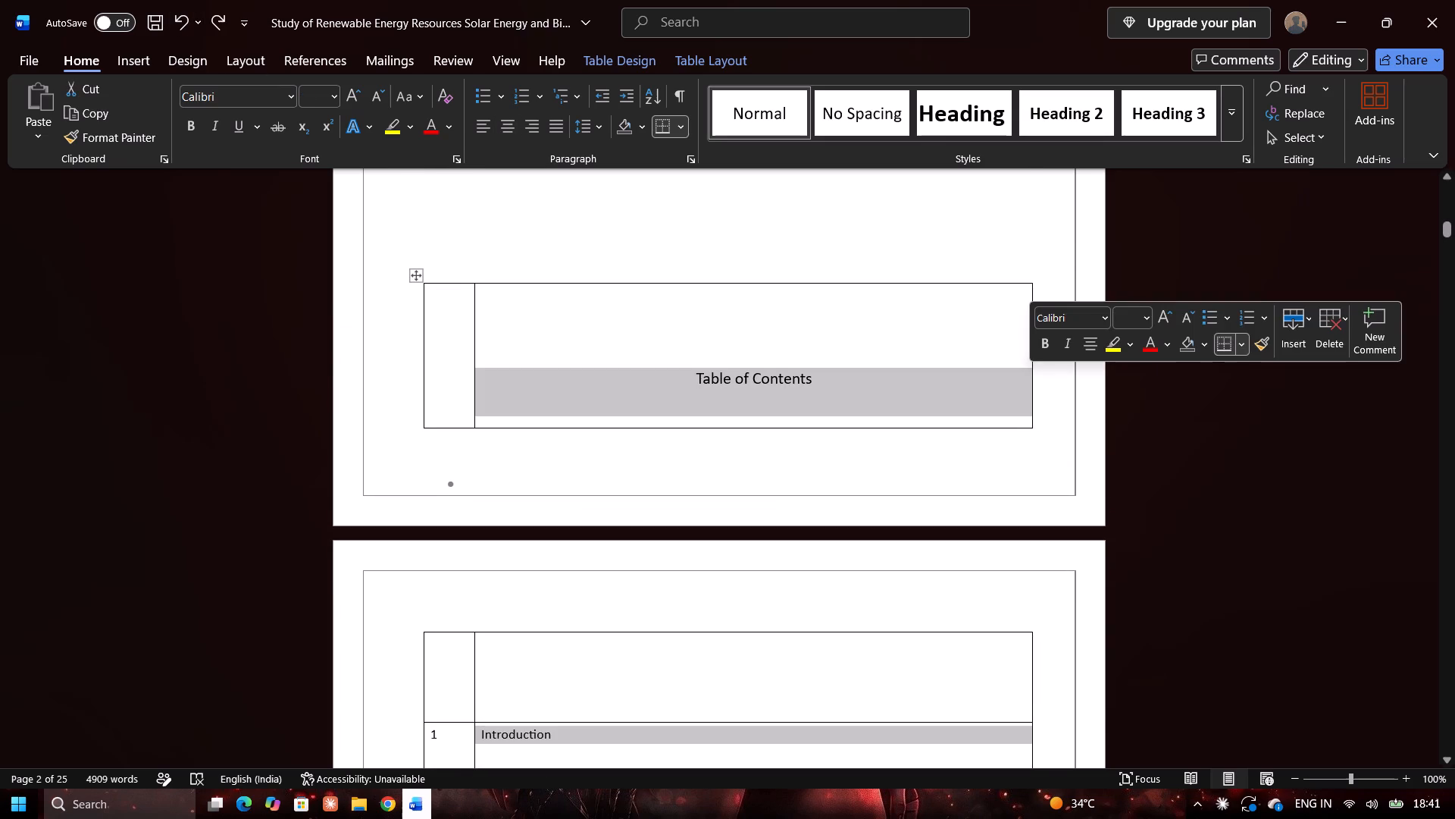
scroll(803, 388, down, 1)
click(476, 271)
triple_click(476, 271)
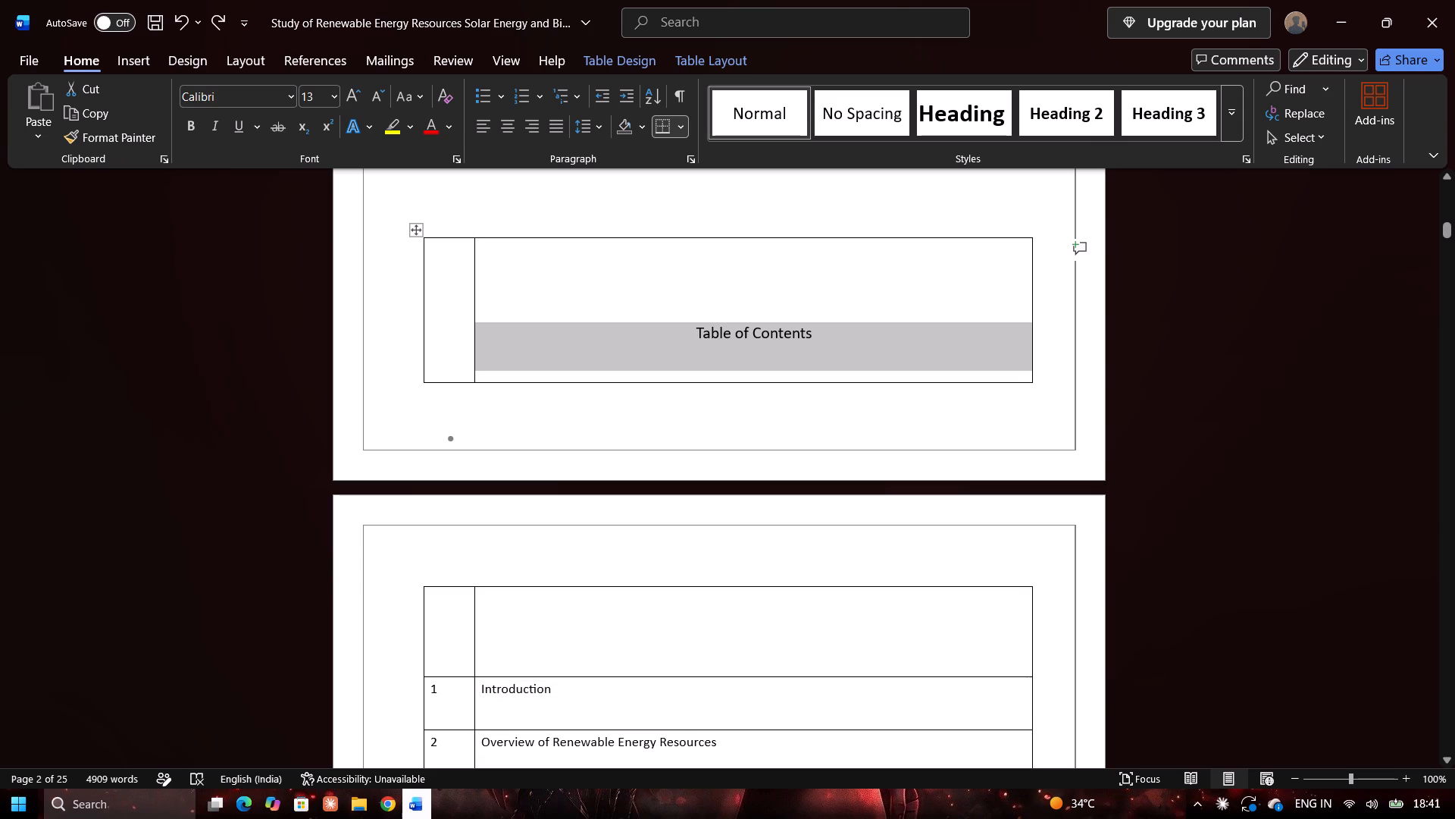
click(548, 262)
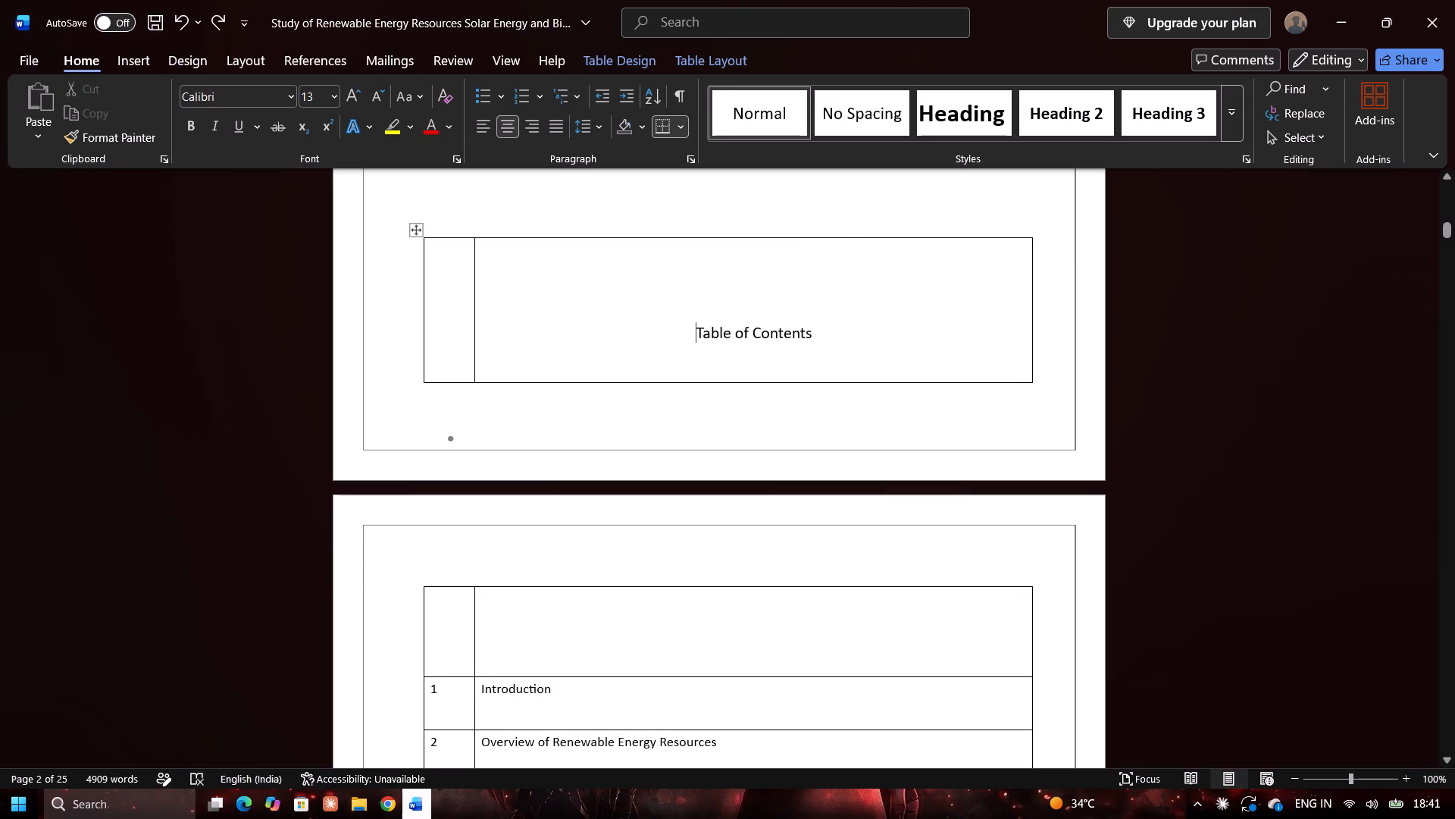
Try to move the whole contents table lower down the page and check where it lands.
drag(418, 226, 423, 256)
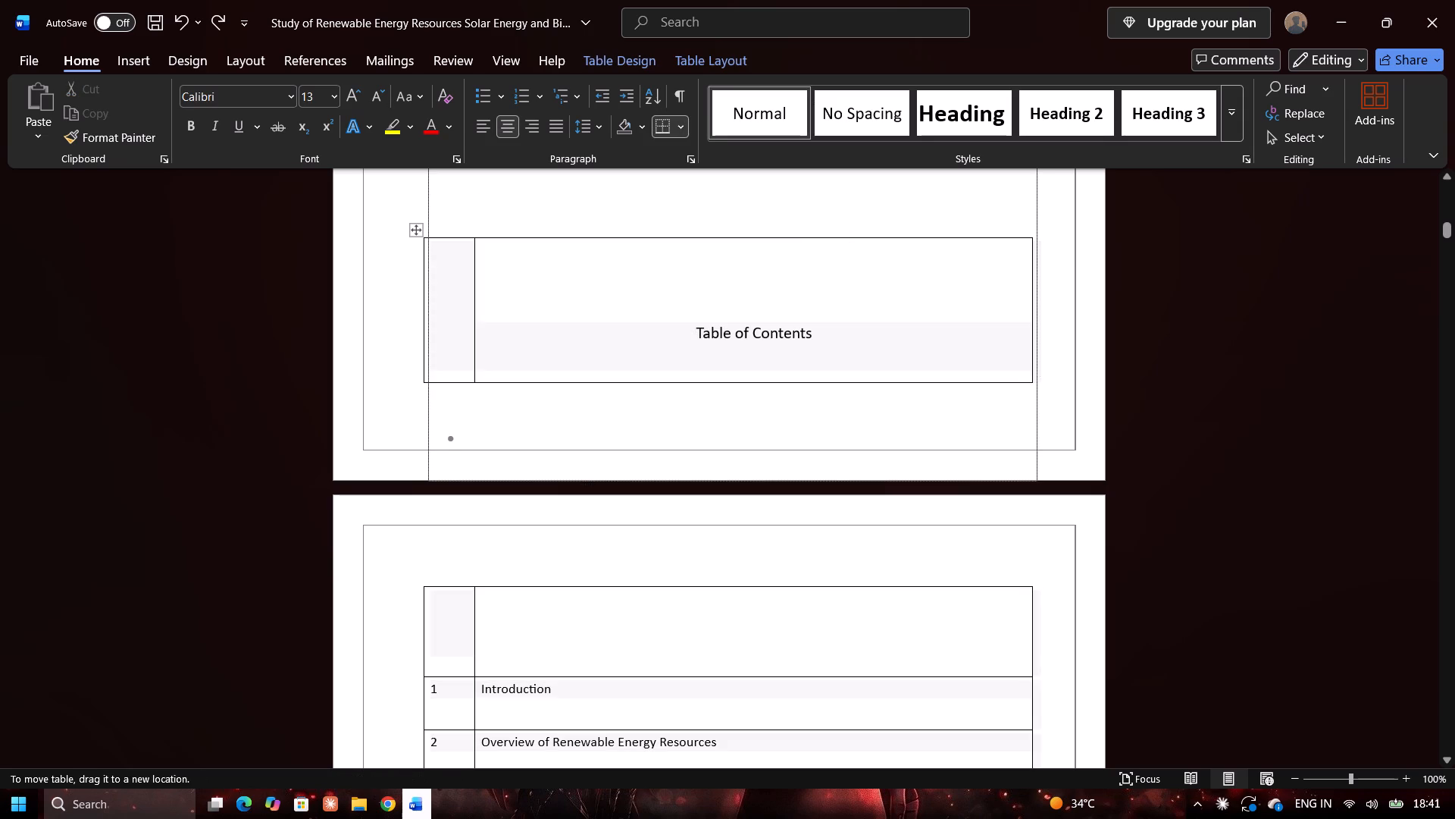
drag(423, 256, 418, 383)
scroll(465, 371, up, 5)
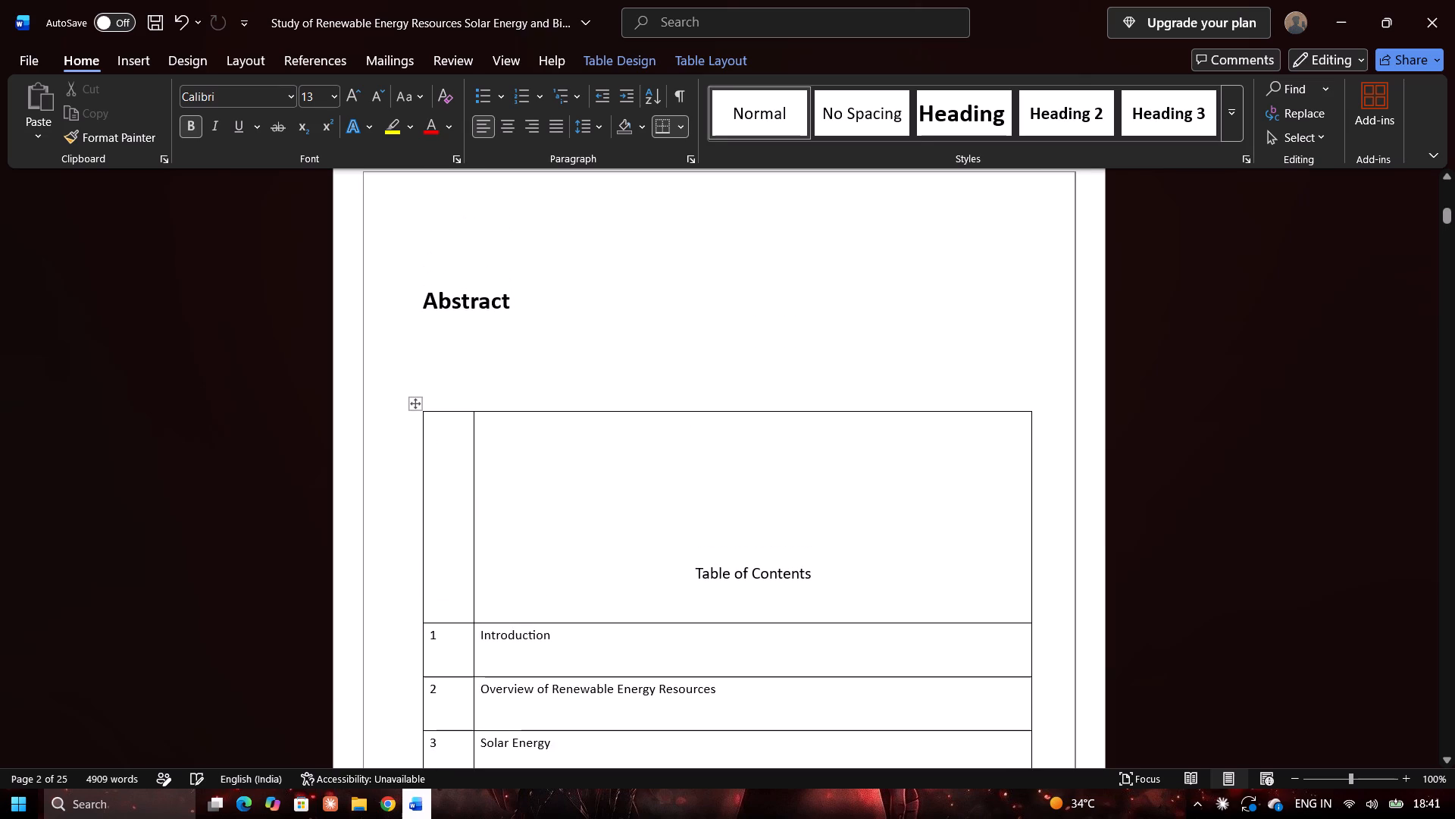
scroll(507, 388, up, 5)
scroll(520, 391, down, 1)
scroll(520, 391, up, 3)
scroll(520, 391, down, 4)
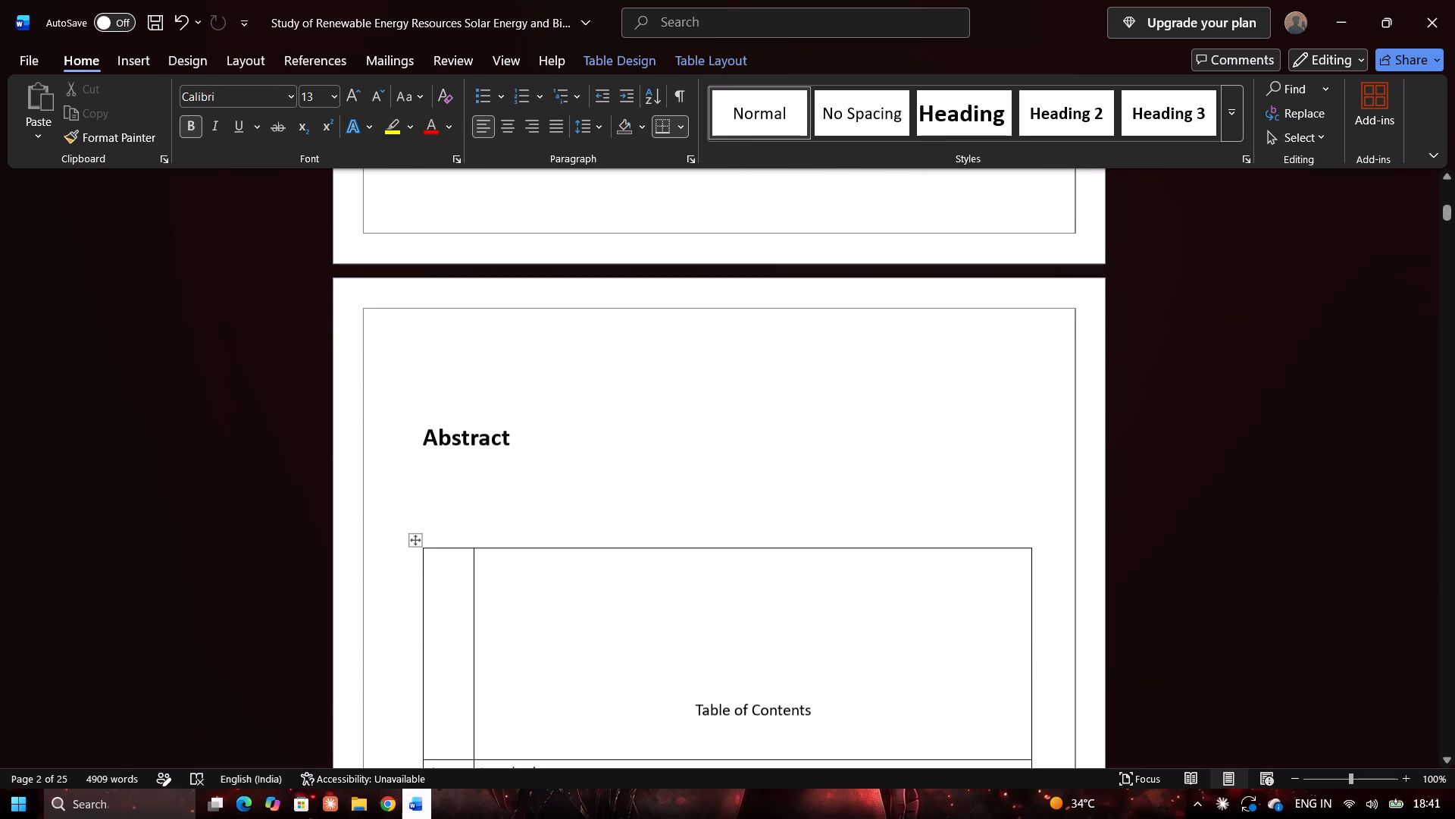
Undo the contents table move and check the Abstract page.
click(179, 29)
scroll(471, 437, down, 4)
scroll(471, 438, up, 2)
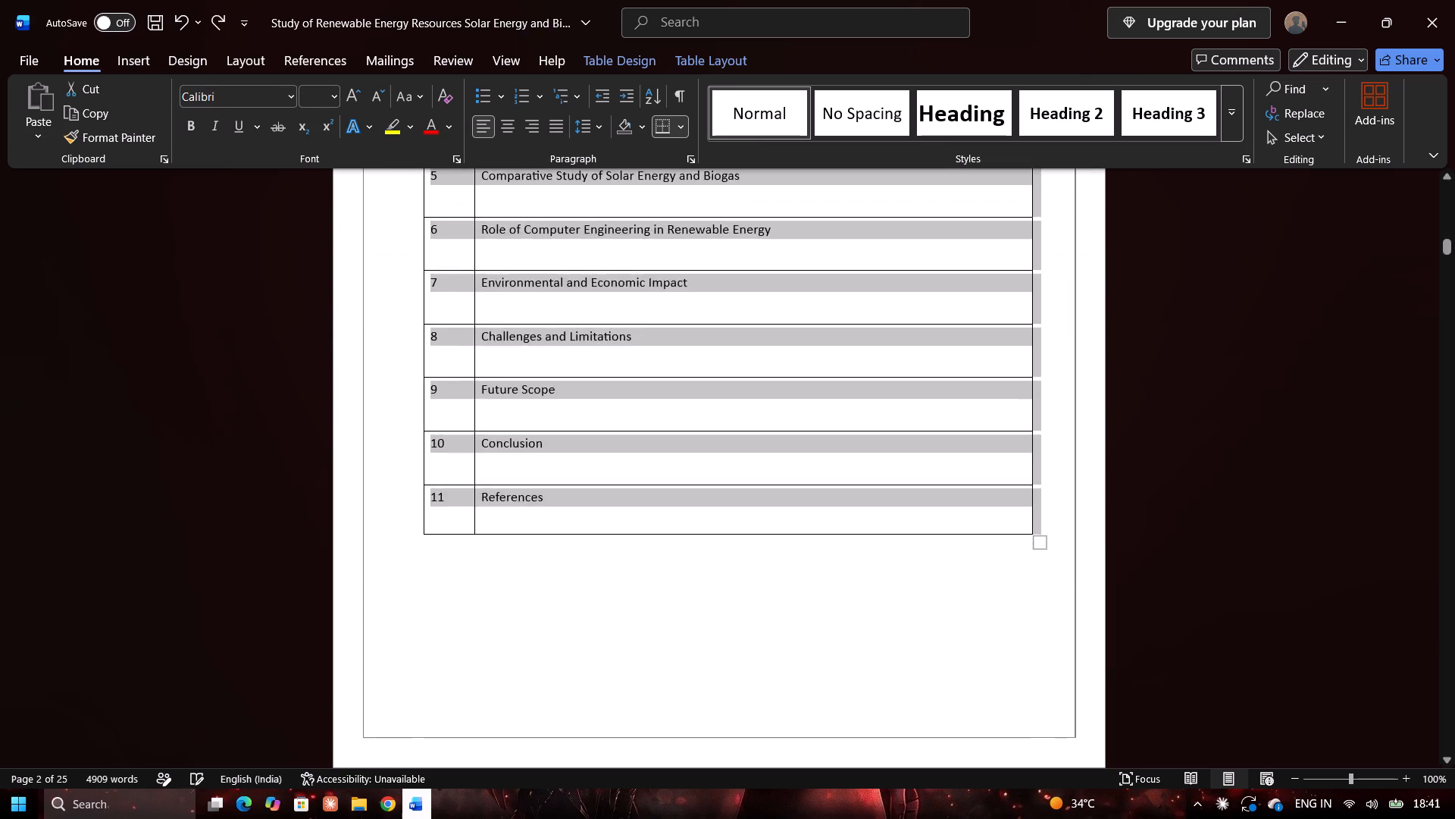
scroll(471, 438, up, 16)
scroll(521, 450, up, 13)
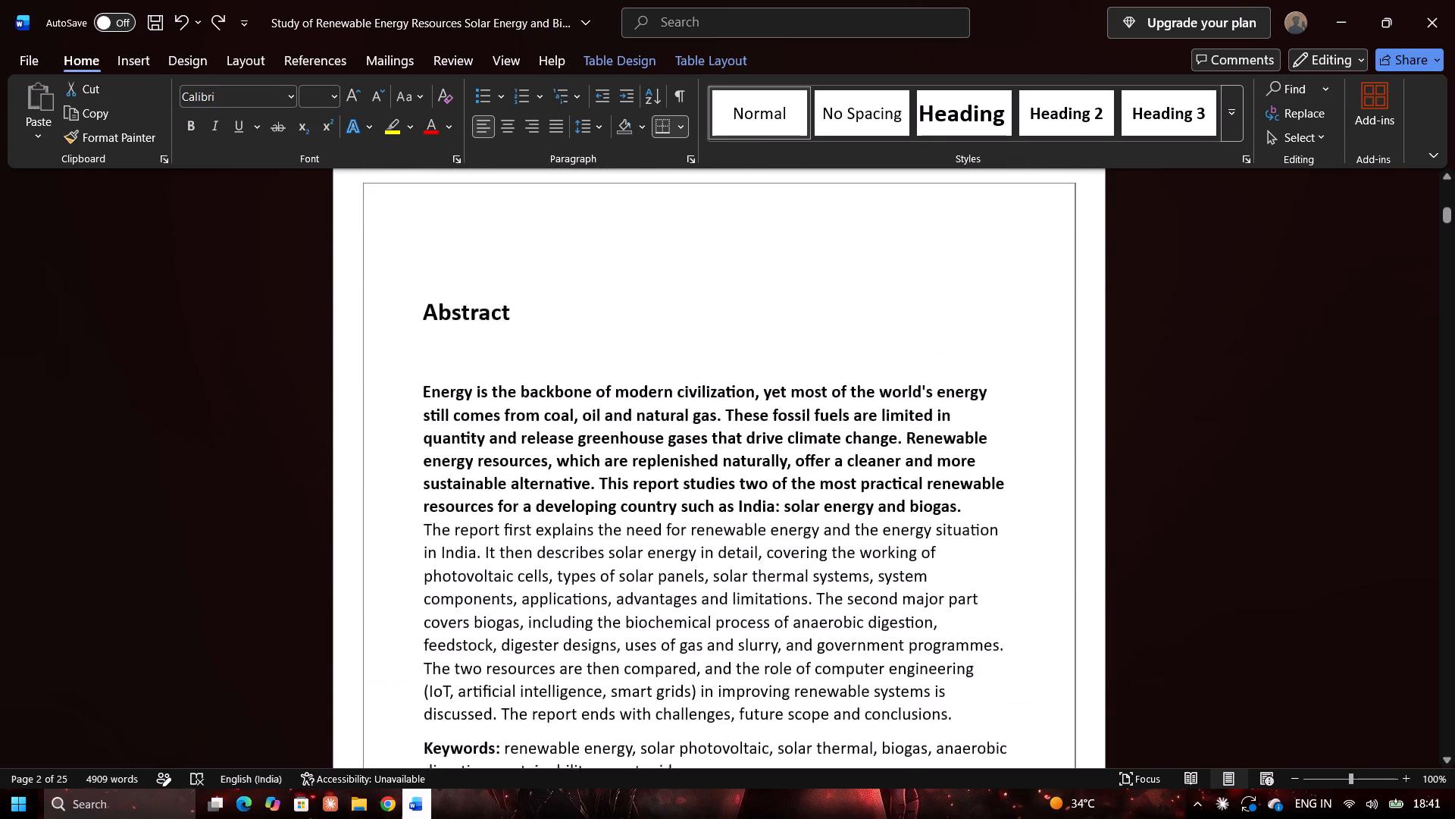
Look through the report from the Abstract and contents table to section 3.1, checking the page layout.
scroll(521, 450, up, 4)
scroll(521, 450, down, 13)
scroll(524, 452, down, 8)
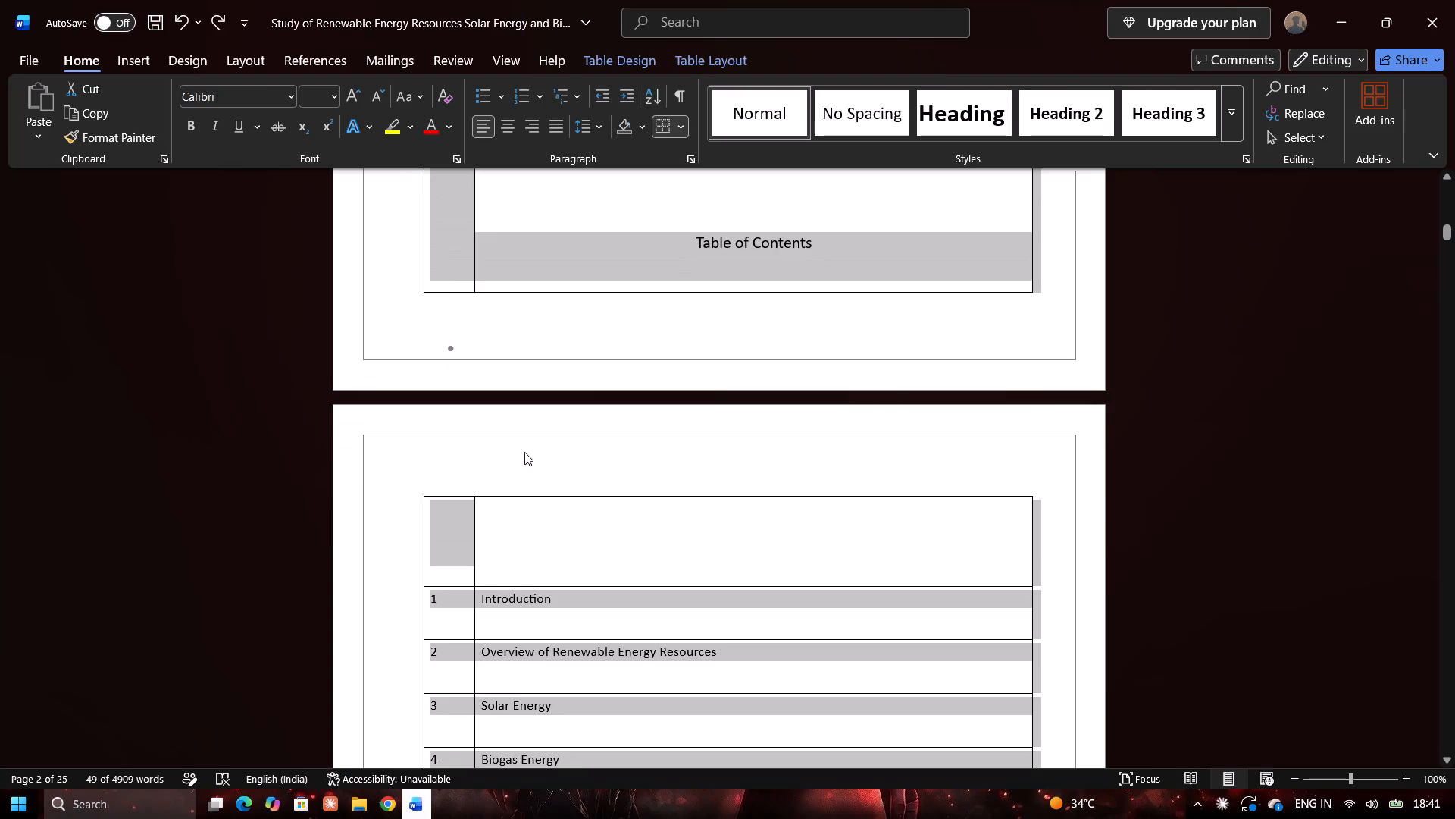
scroll(630, 453, up, 1)
scroll(630, 453, down, 18)
scroll(630, 453, down, 3)
scroll(630, 453, up, 1)
scroll(630, 453, down, 10)
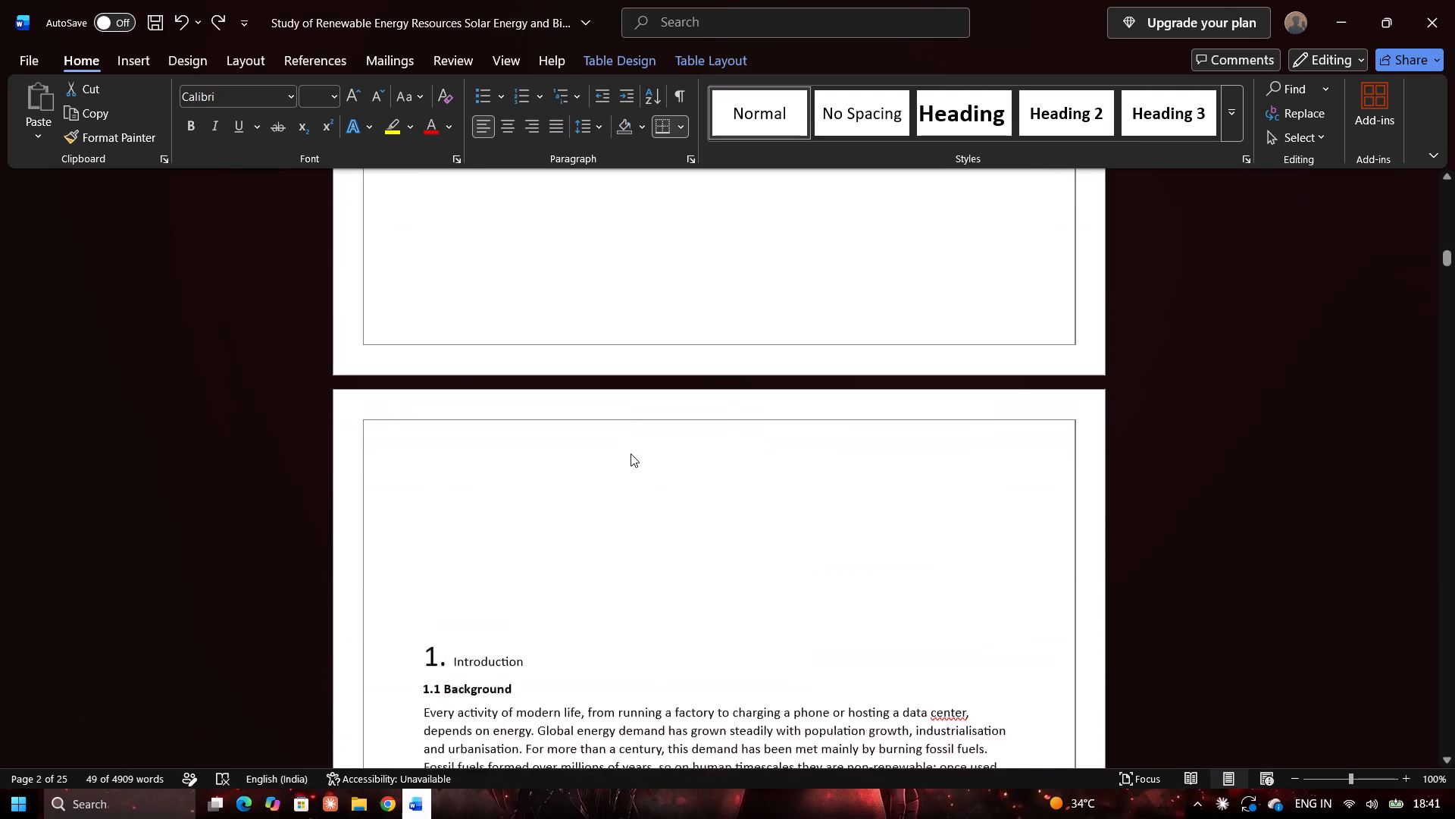
scroll(630, 453, down, 11)
scroll(630, 453, up, 1)
scroll(630, 453, down, 1)
scroll(630, 453, up, 1)
scroll(630, 453, down, 20)
scroll(630, 453, down, 1)
scroll(630, 453, up, 1)
scroll(630, 453, down, 13)
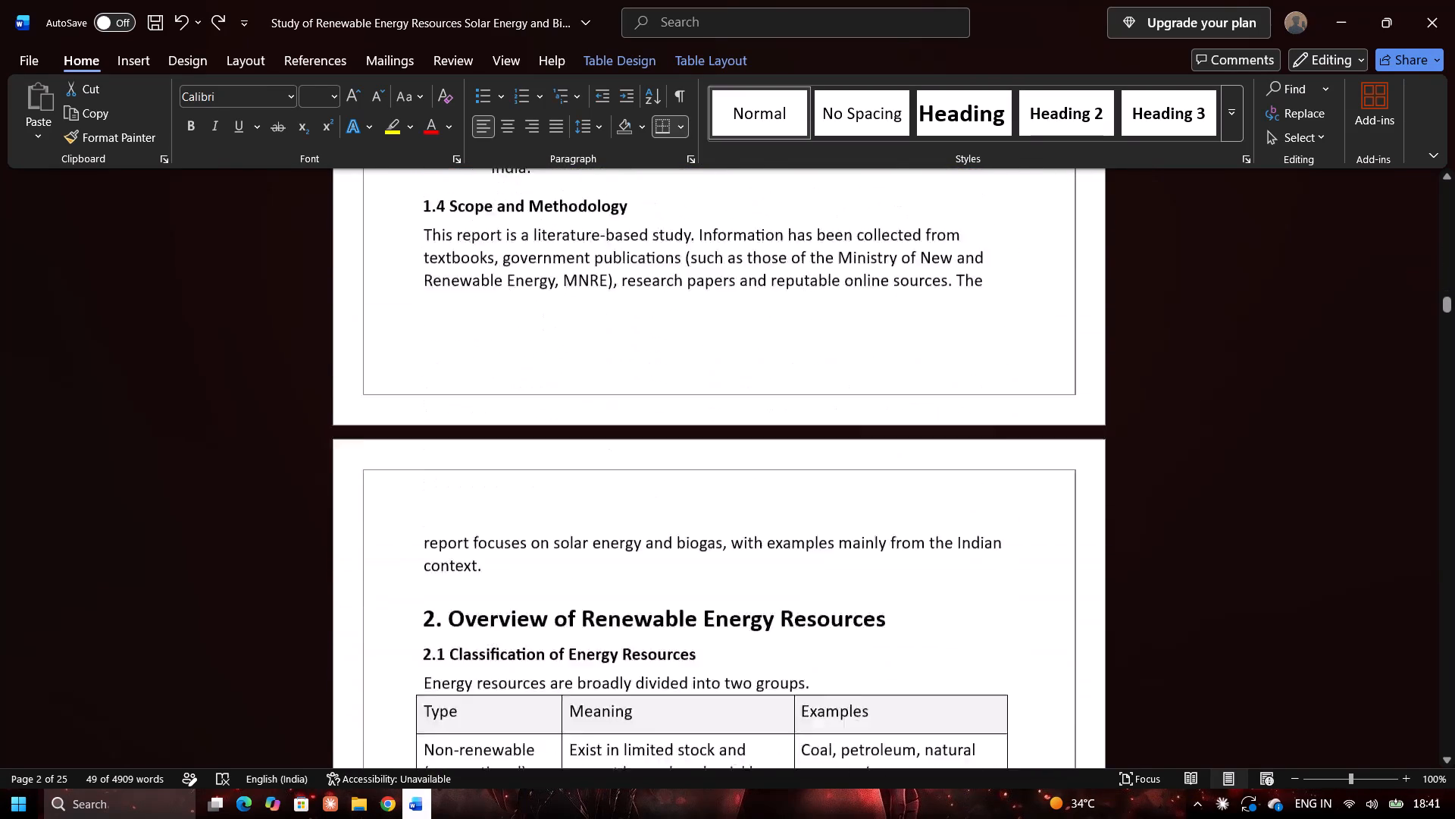
scroll(630, 453, down, 8)
scroll(630, 453, up, 1)
scroll(630, 453, down, 1)
scroll(818, 450, up, 1)
scroll(851, 457, down, 9)
scroll(982, 460, down, 13)
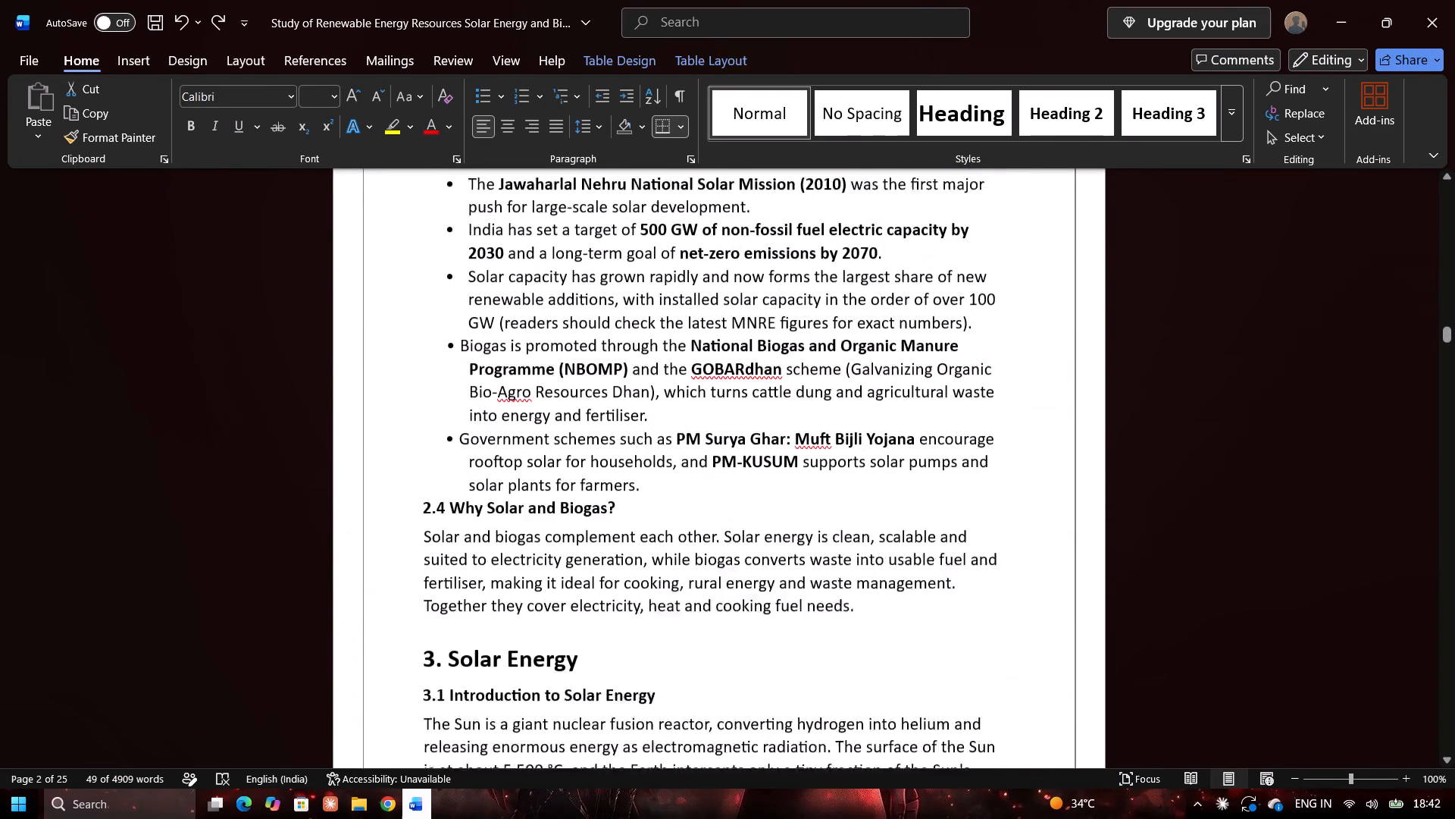
scroll(984, 460, down, 19)
Shrink the solar panel and globe picture under the Figure 1 caption proportionally to about three quarters of its width.
click(778, 485)
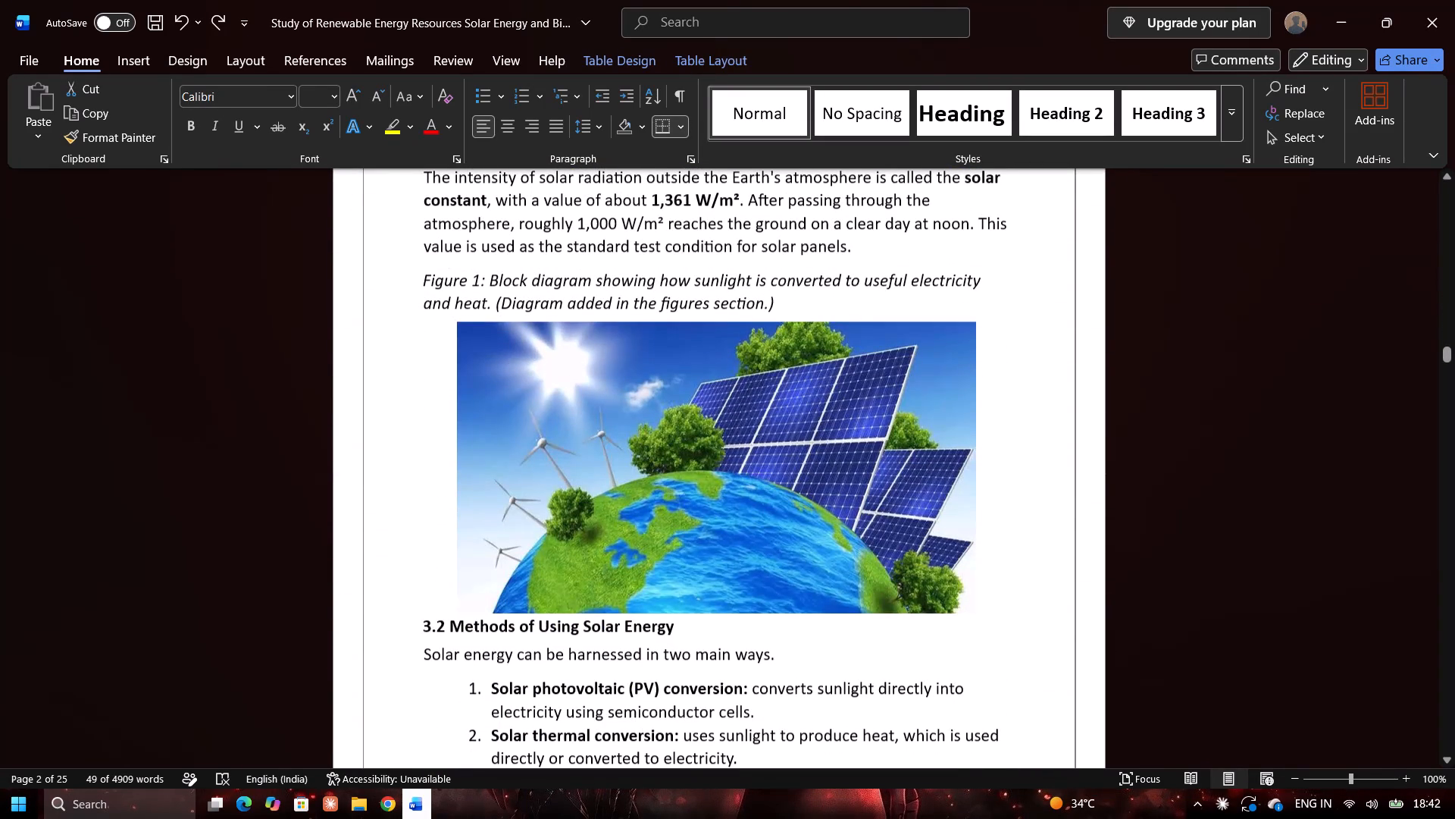
drag(977, 610, 933, 564)
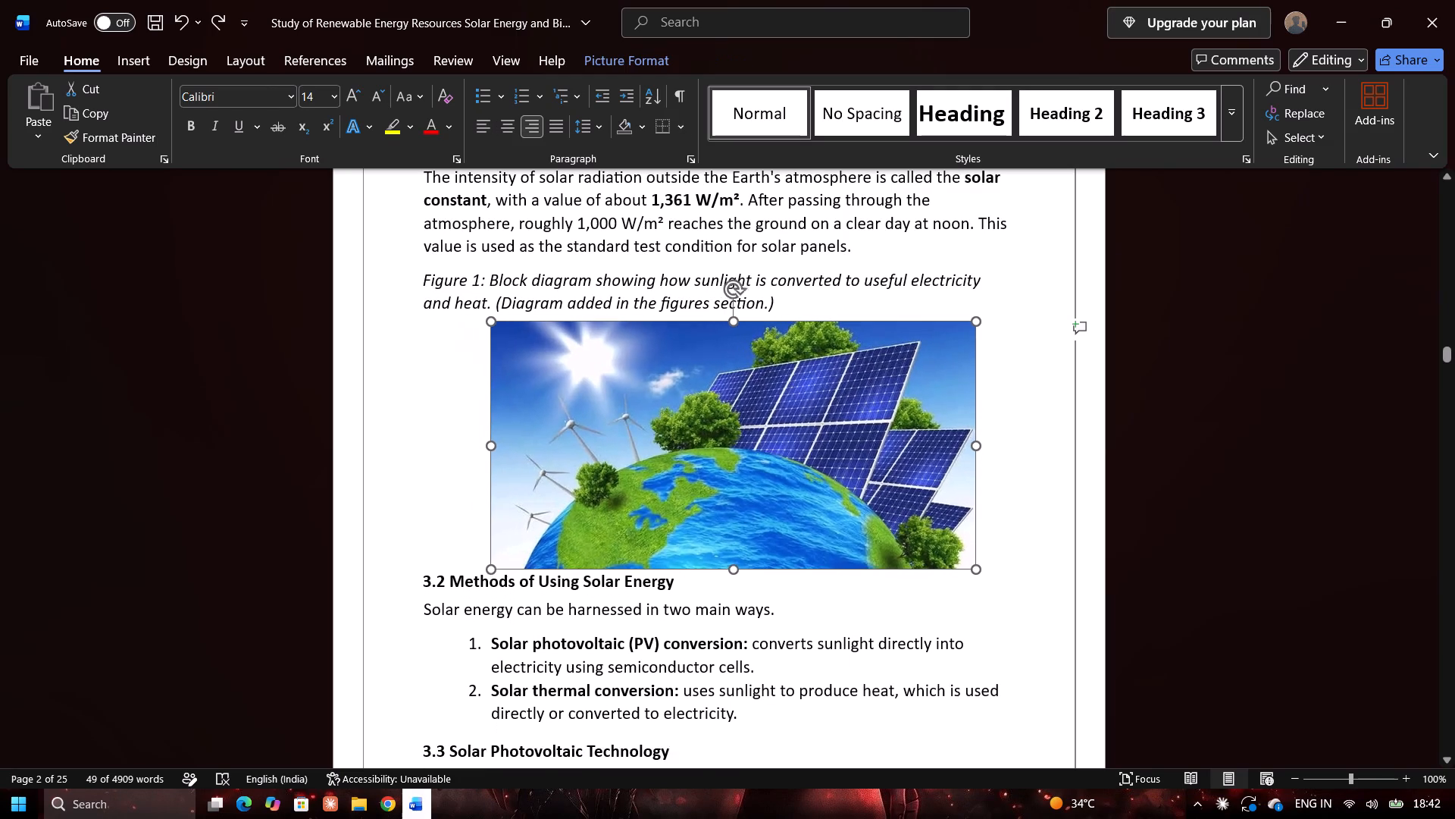
drag(933, 564, 834, 499)
scroll(805, 534, up, 1)
scroll(805, 534, down, 1)
scroll(805, 534, up, 1)
scroll(805, 534, down, 11)
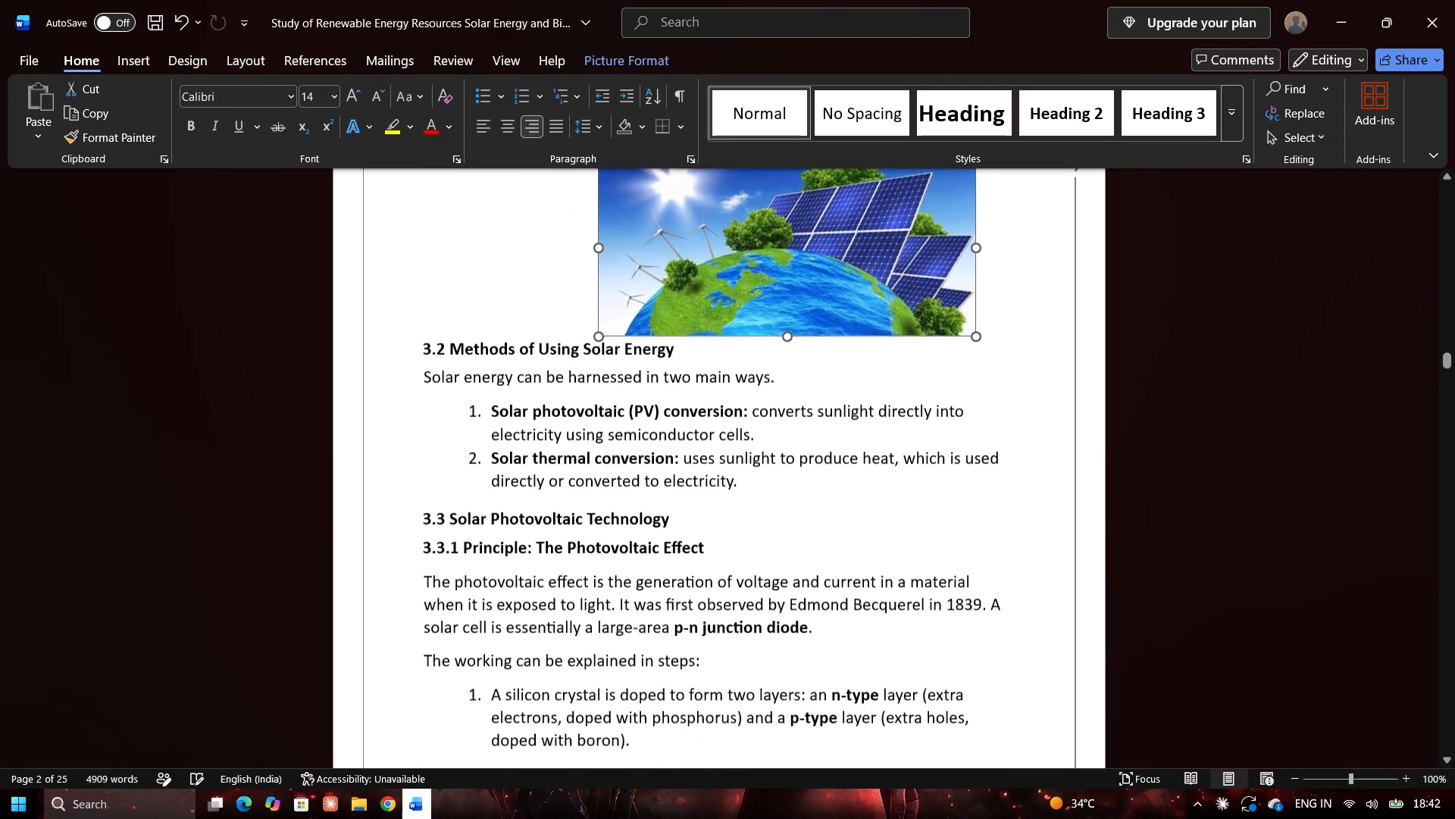
Delete section 3.4 Components of a Solar PV System, from its heading text through the Figure 3 caption.
scroll(805, 534, down, 10)
scroll(805, 534, up, 1)
scroll(805, 534, down, 11)
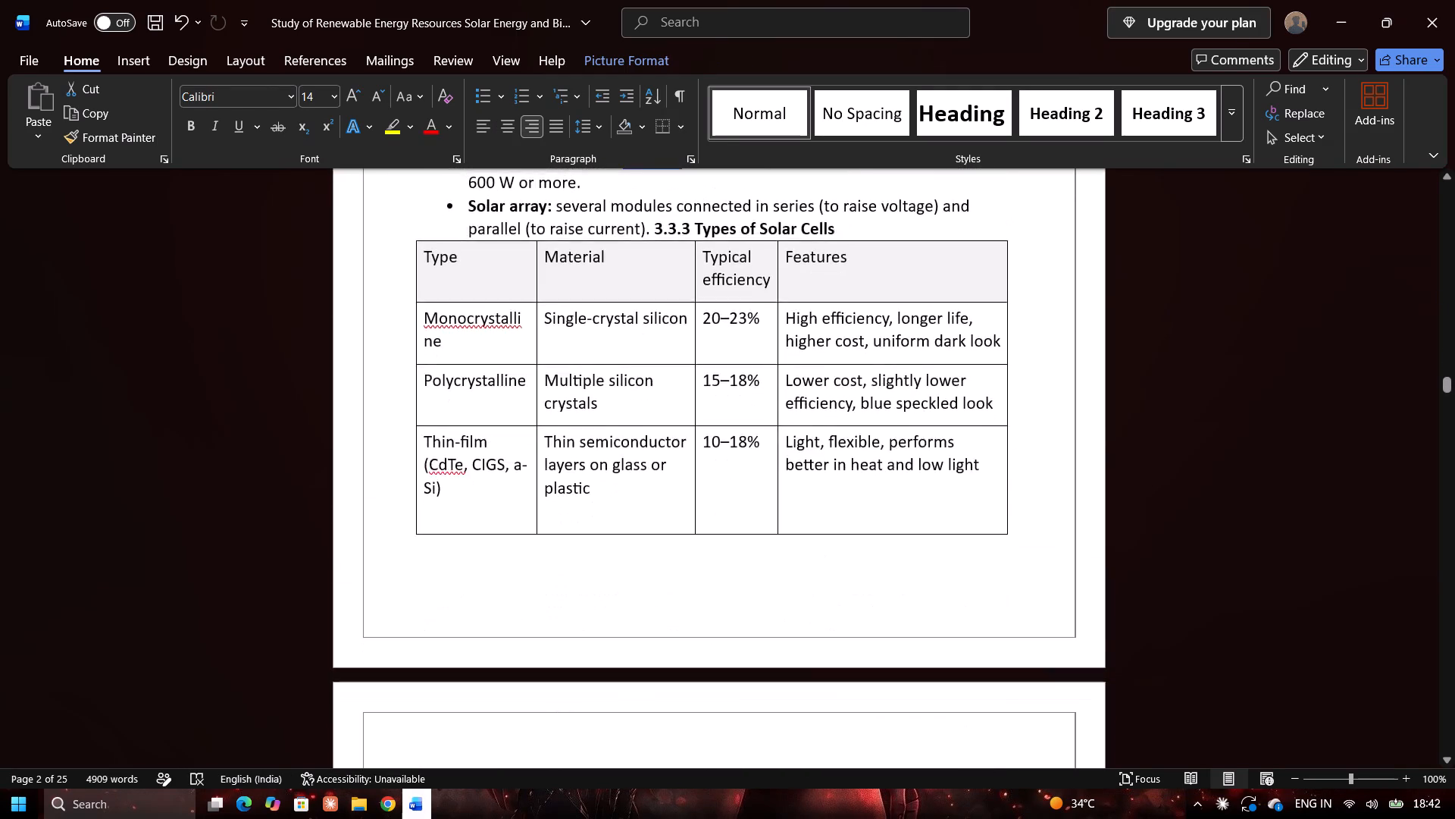
scroll(805, 534, down, 20)
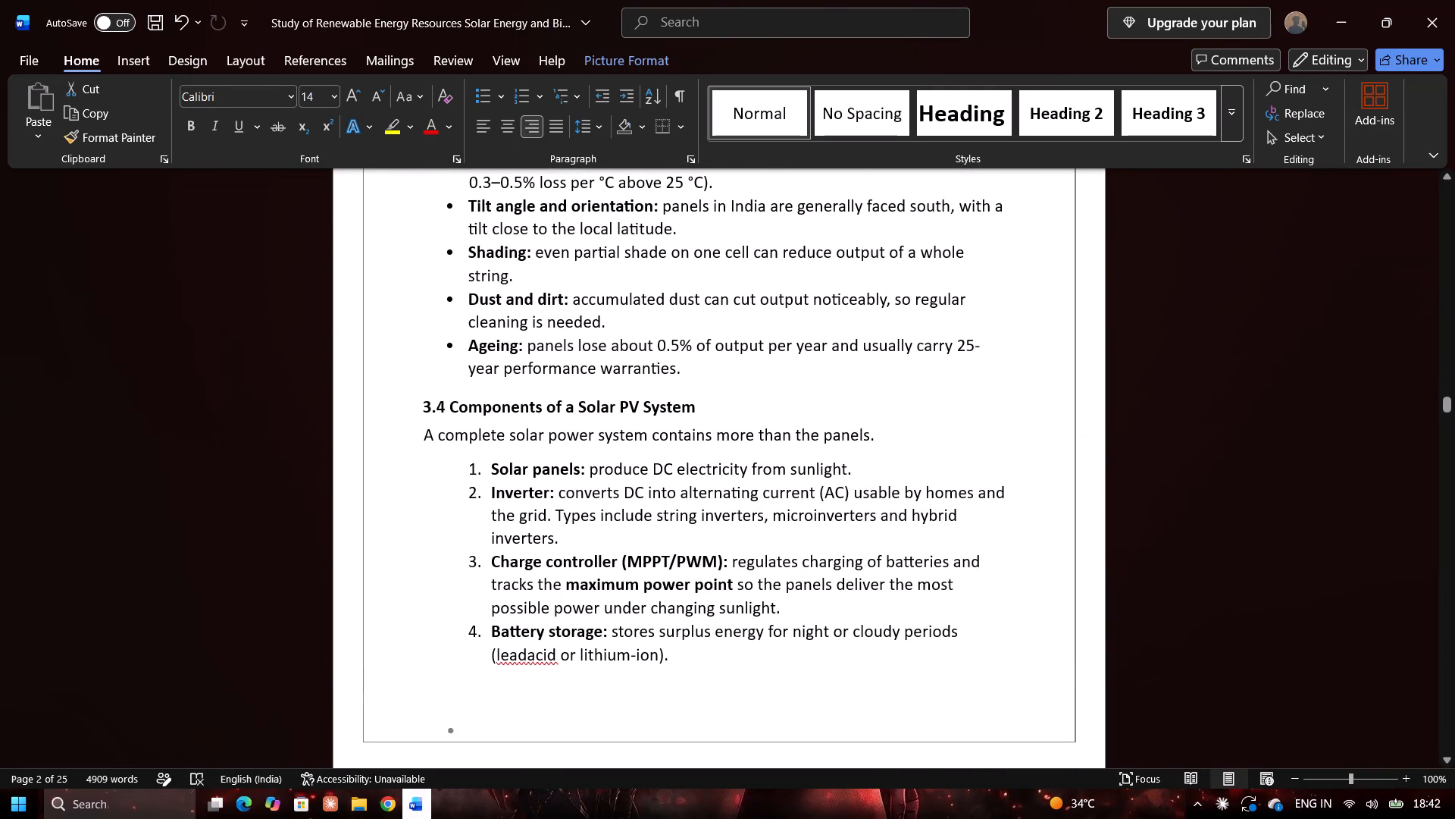
drag(444, 404, 718, 574)
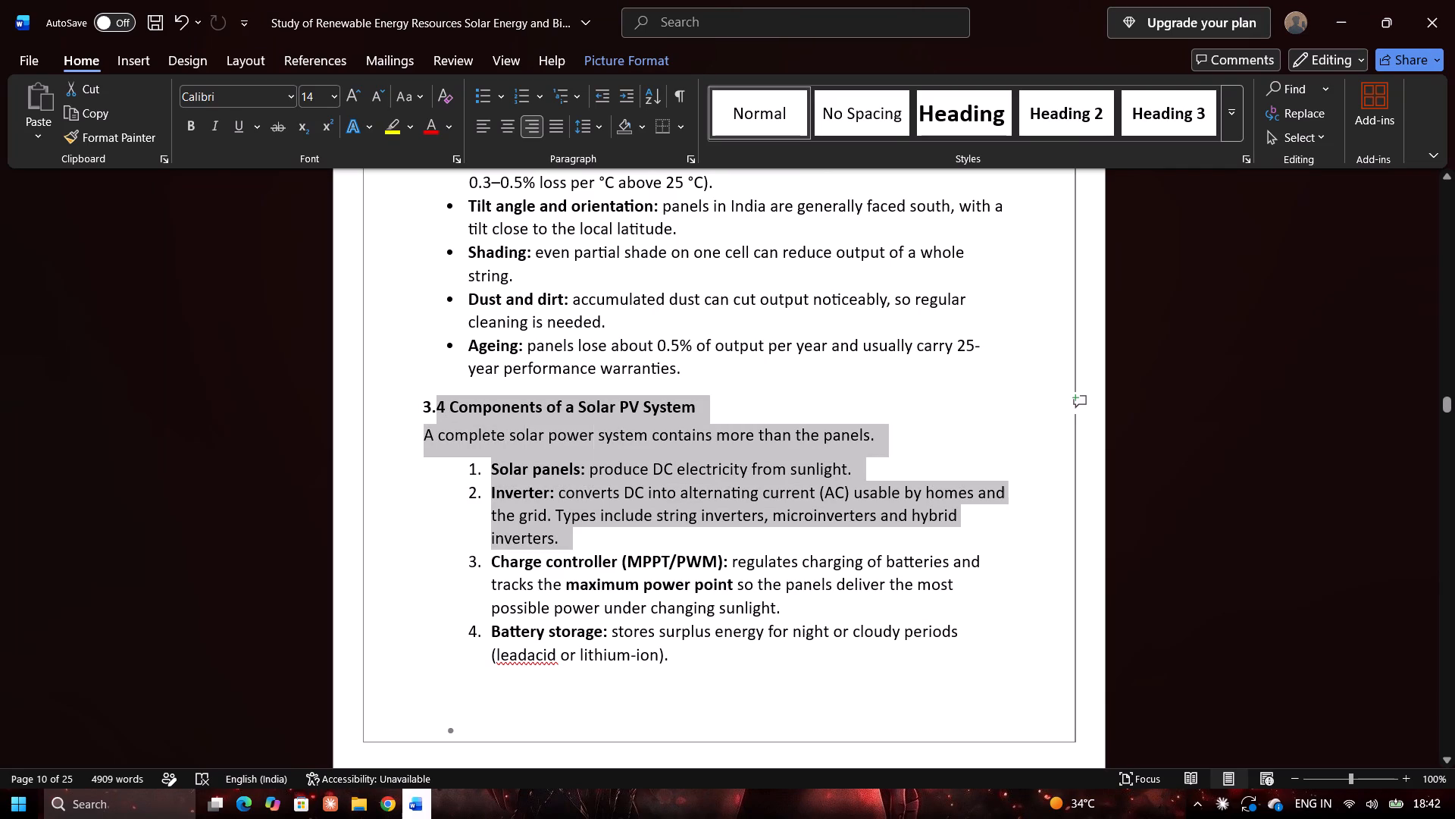
drag(718, 574, 830, 565)
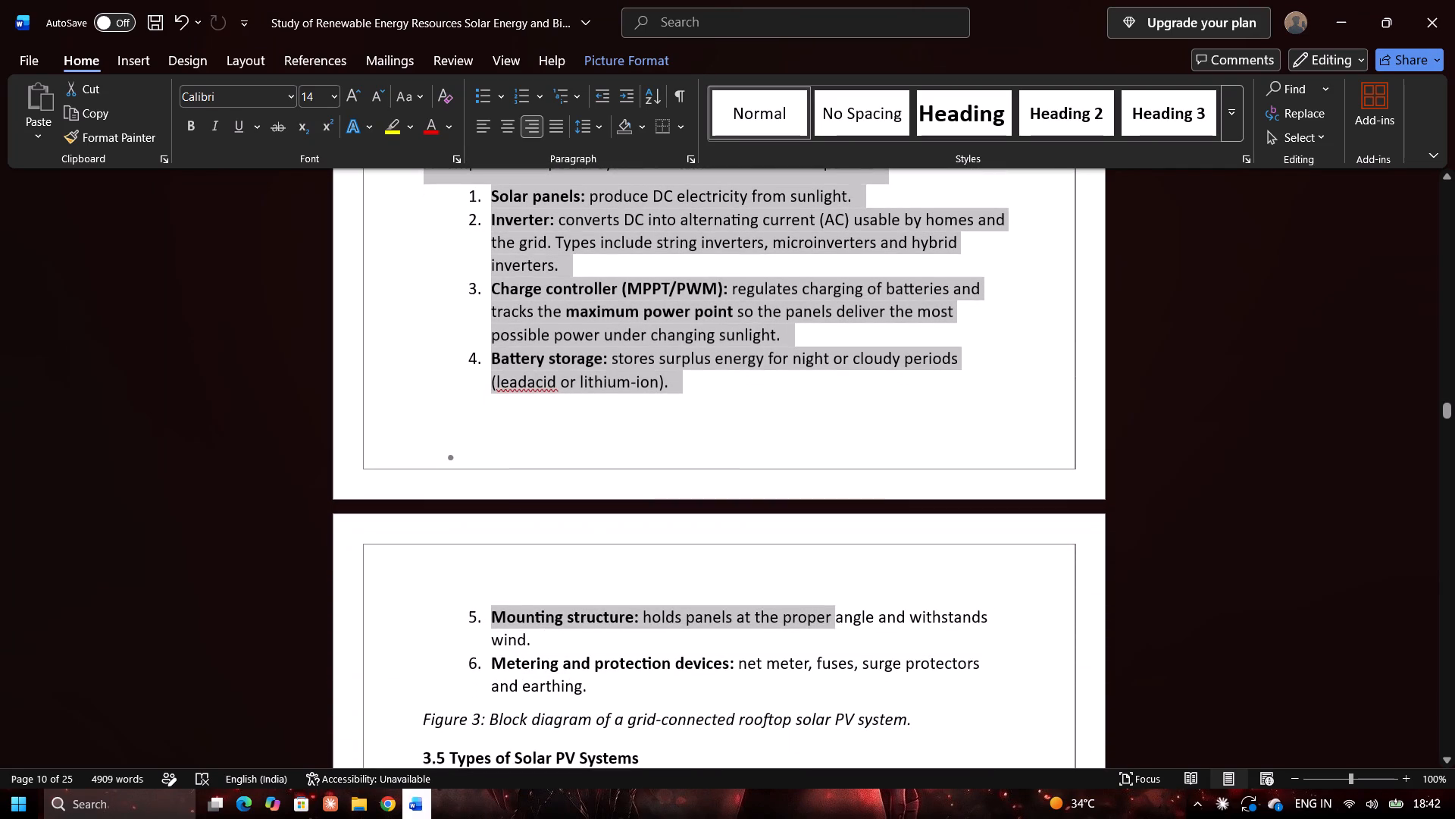
drag(830, 565, 915, 751)
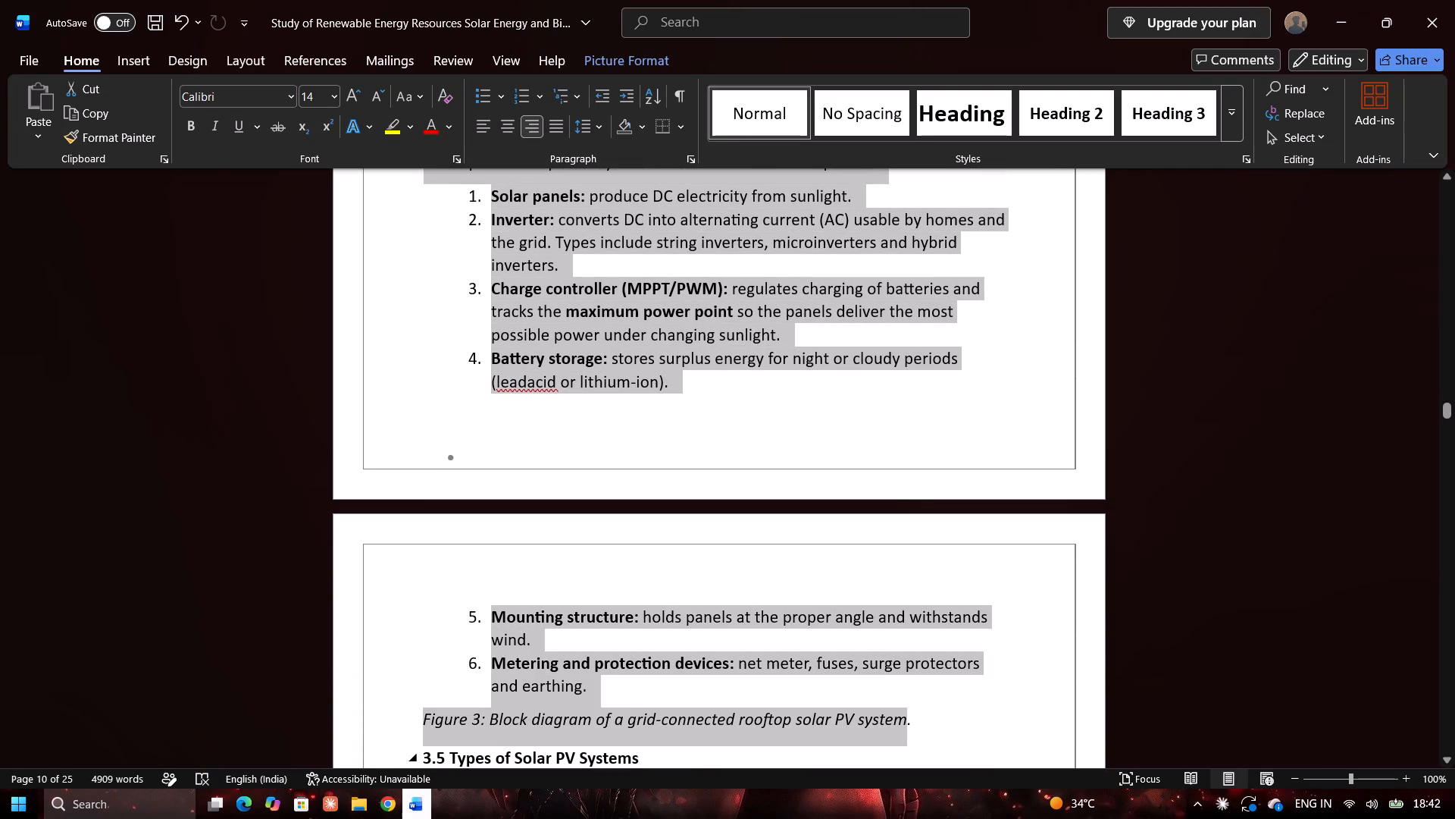
drag(915, 751, 922, 733)
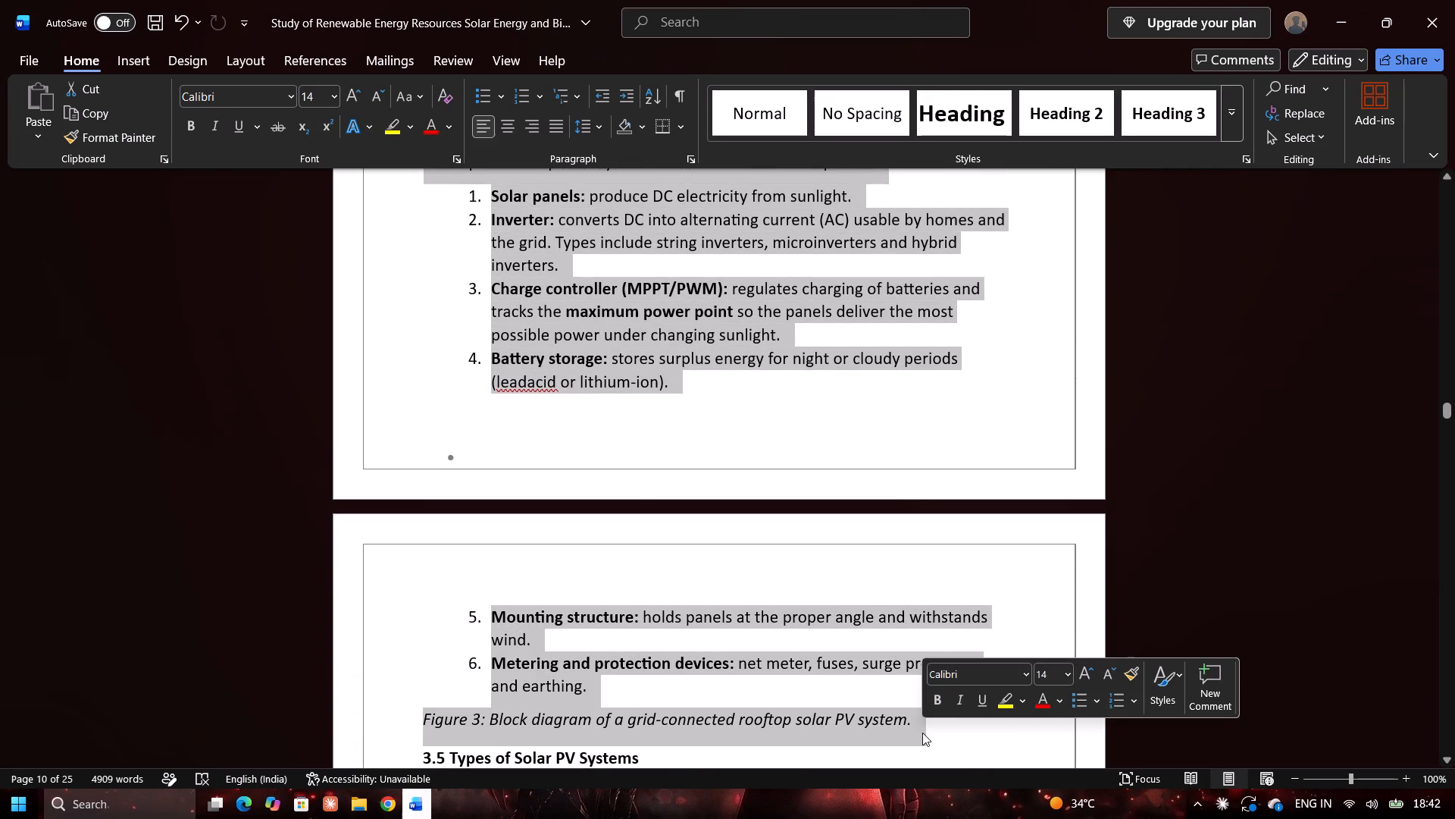
key(Delete)
Delete the section 3.10 Basic Calculation Example heading text and all its content up to the 4. Biogas Energy heading.
scroll(922, 733, down, 11)
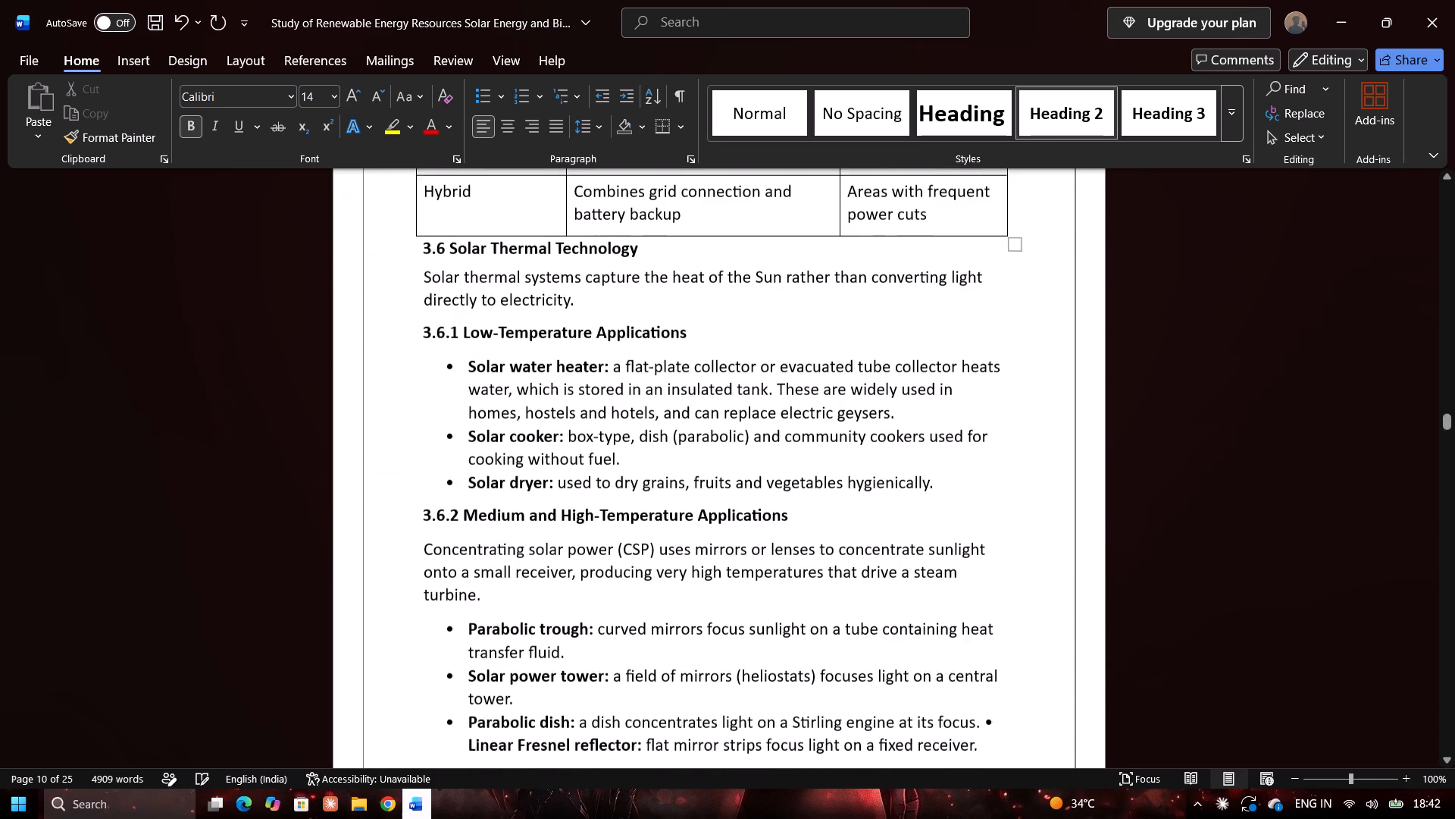
scroll(922, 733, down, 19)
scroll(922, 733, up, 1)
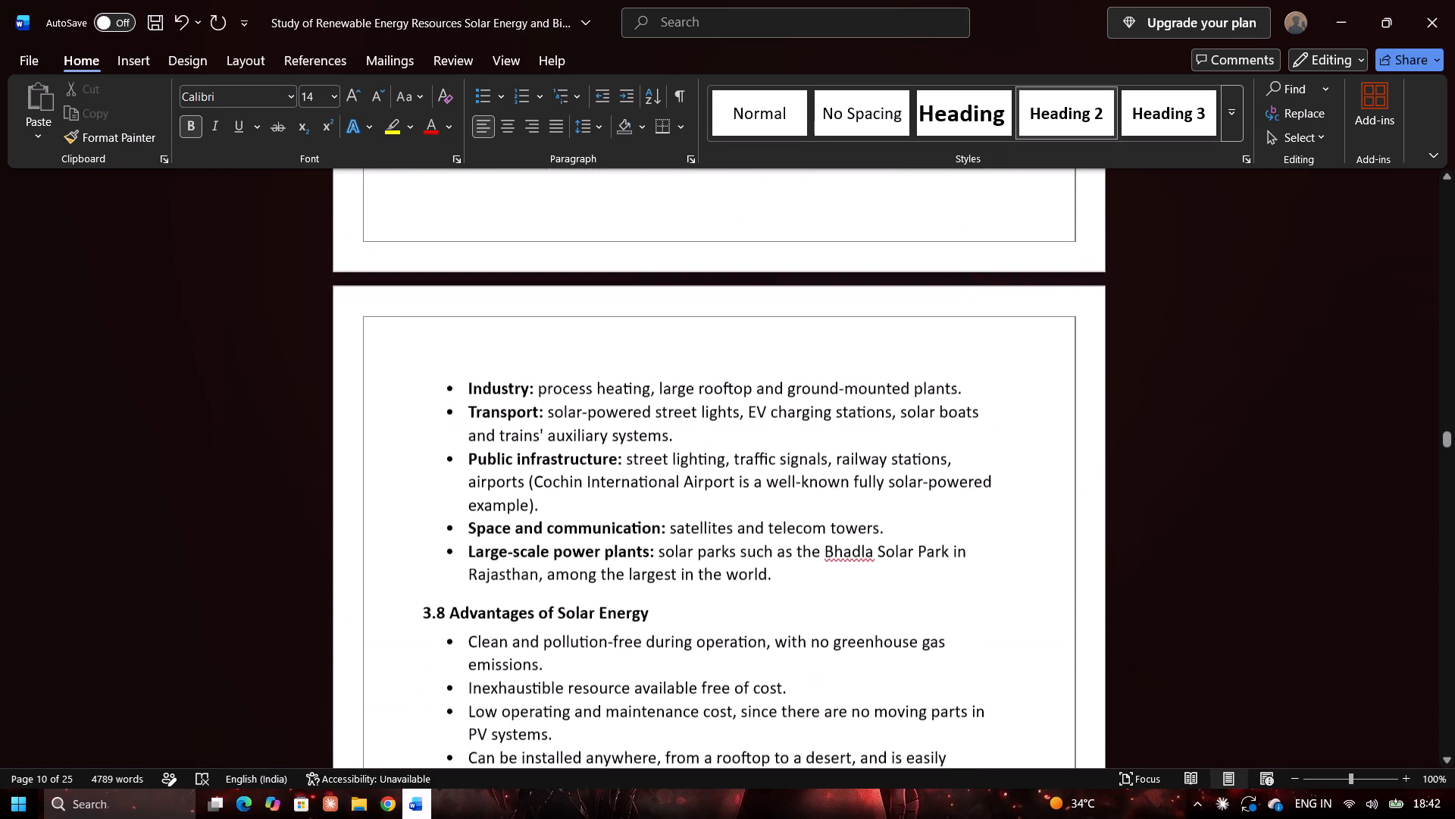
scroll(922, 733, down, 1)
scroll(922, 733, up, 1)
scroll(922, 733, down, 7)
scroll(533, 714, down, 4)
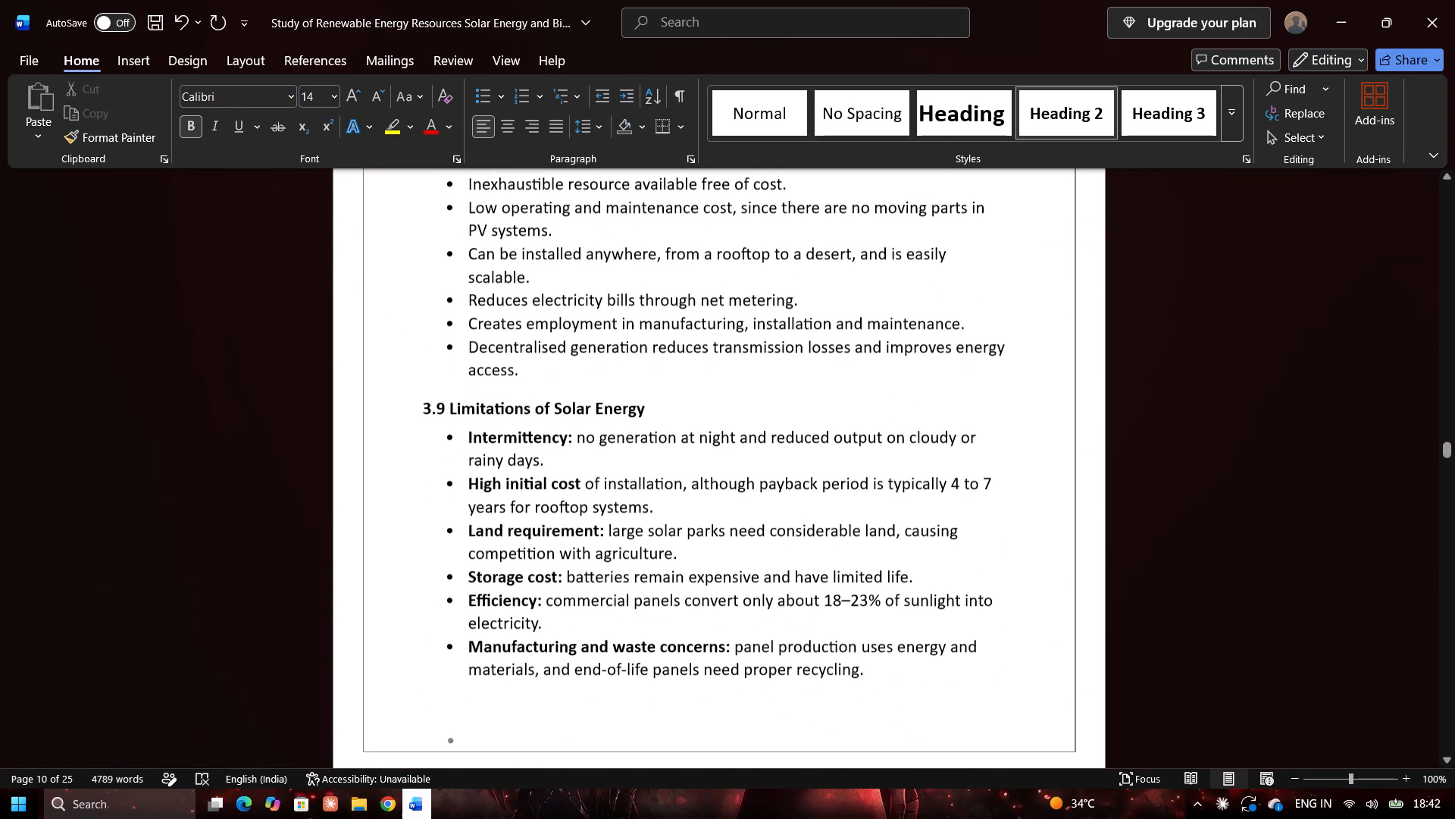
scroll(565, 722, down, 16)
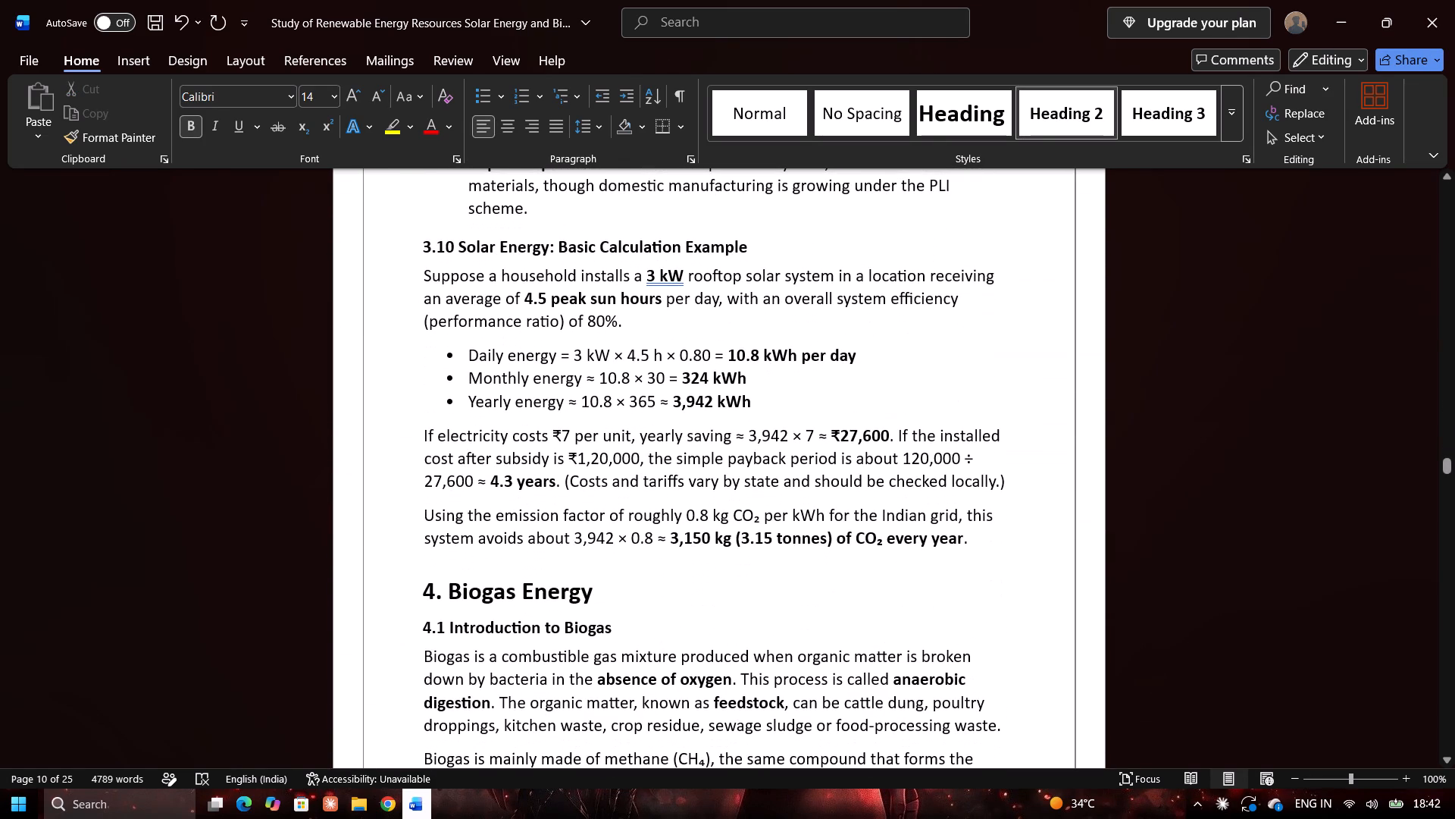
drag(464, 249, 878, 428)
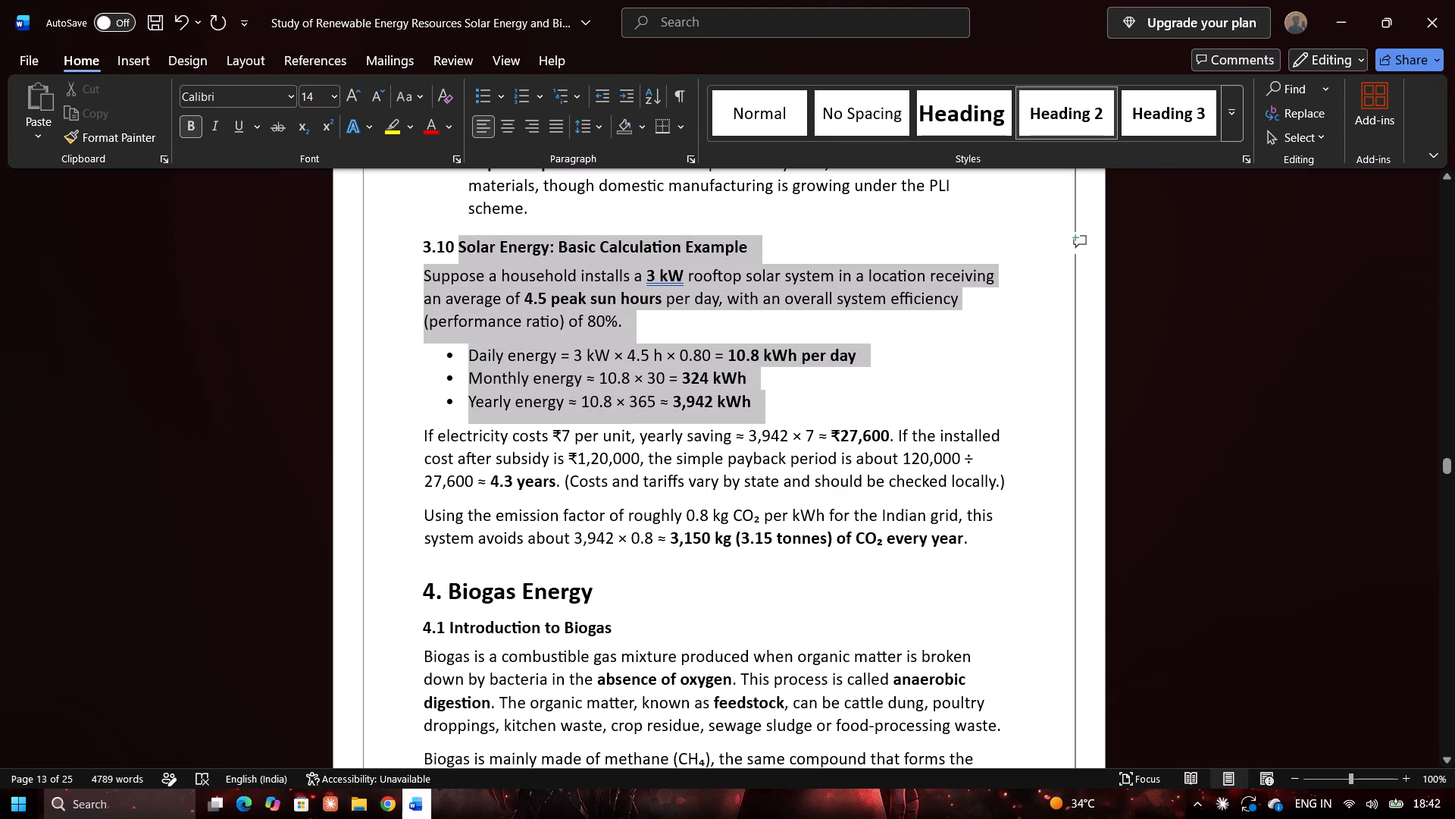
drag(878, 428, 1017, 552)
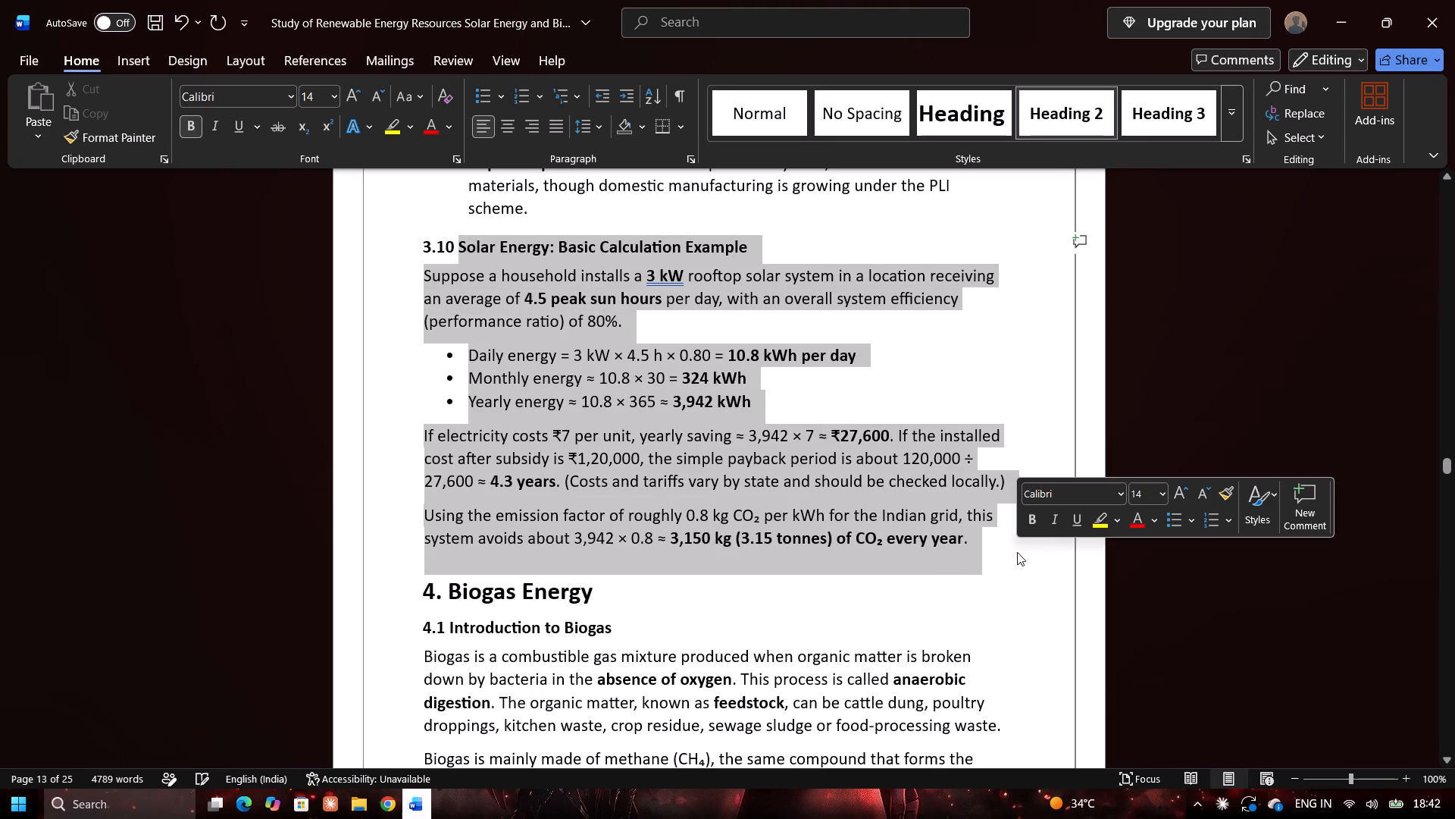
key(Delete)
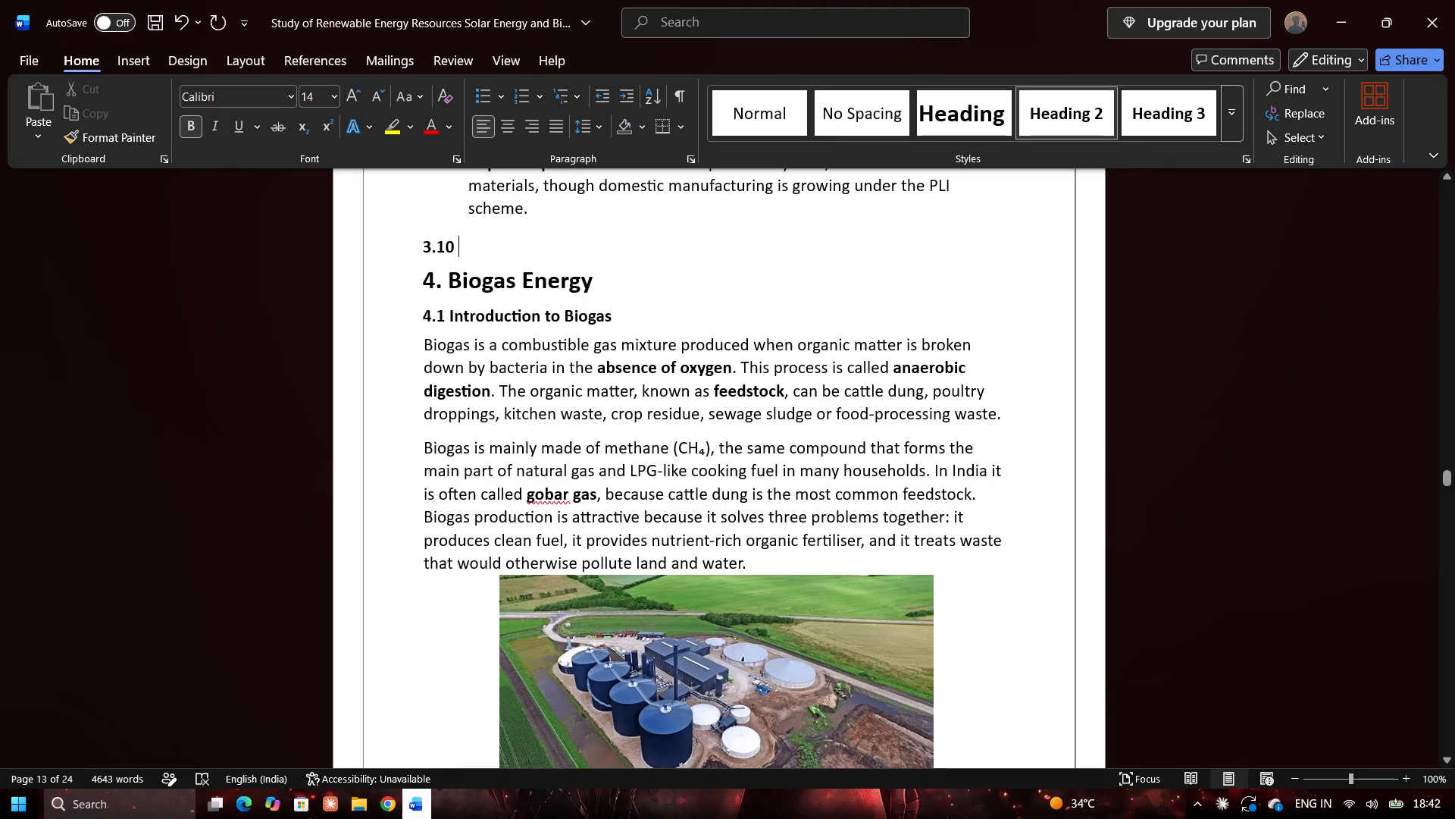
Remove the leftover 3.10 heading number and its empty line above the 4. Biogas Energy heading.
key(Return)
key(BackSpace)
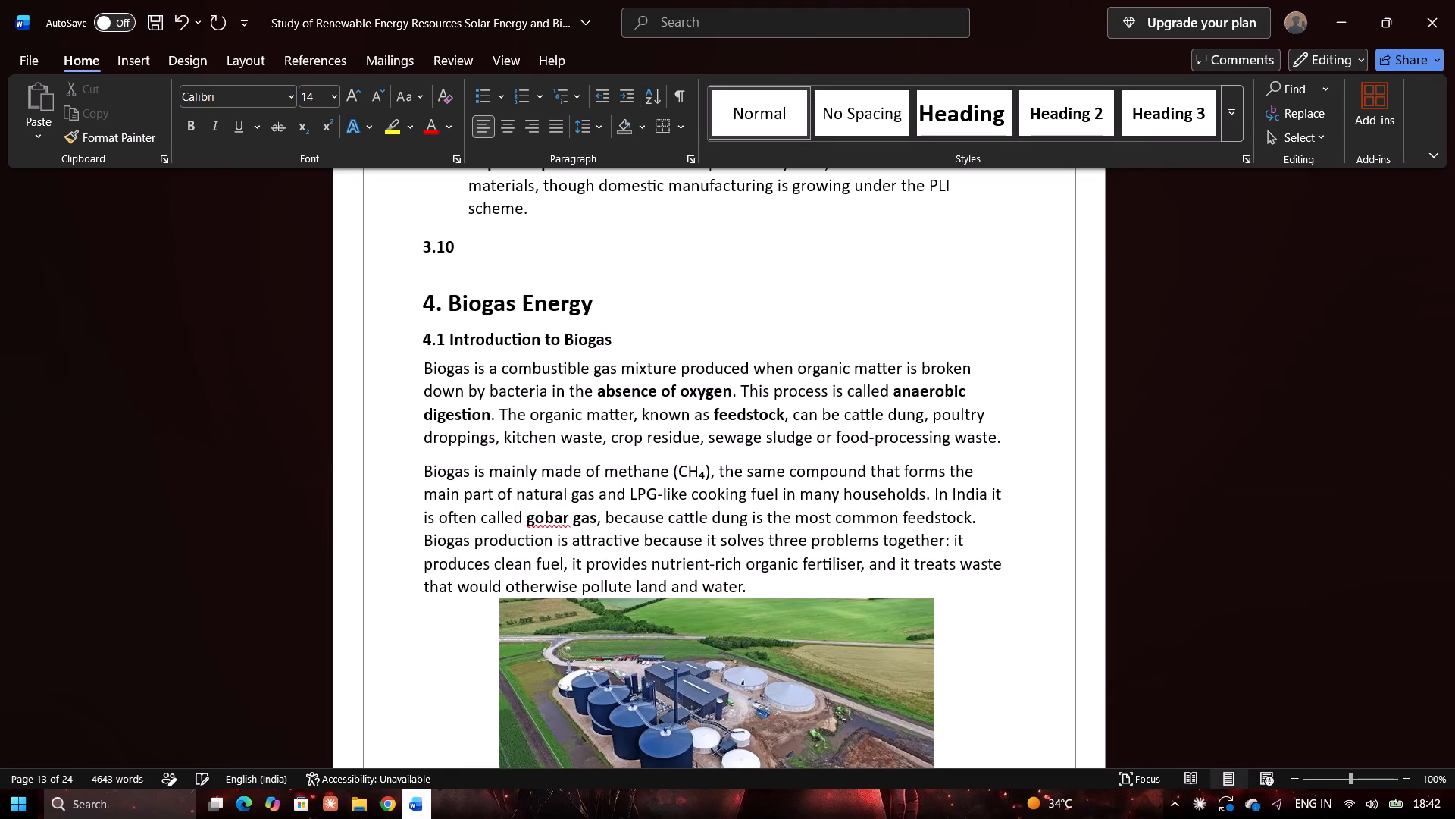
key(BackSpace)
key(BackSpace)
key(BackSpace)
key(BackSpace)
key(BackSpace)
key(BackSpace)
key(BackSpace)
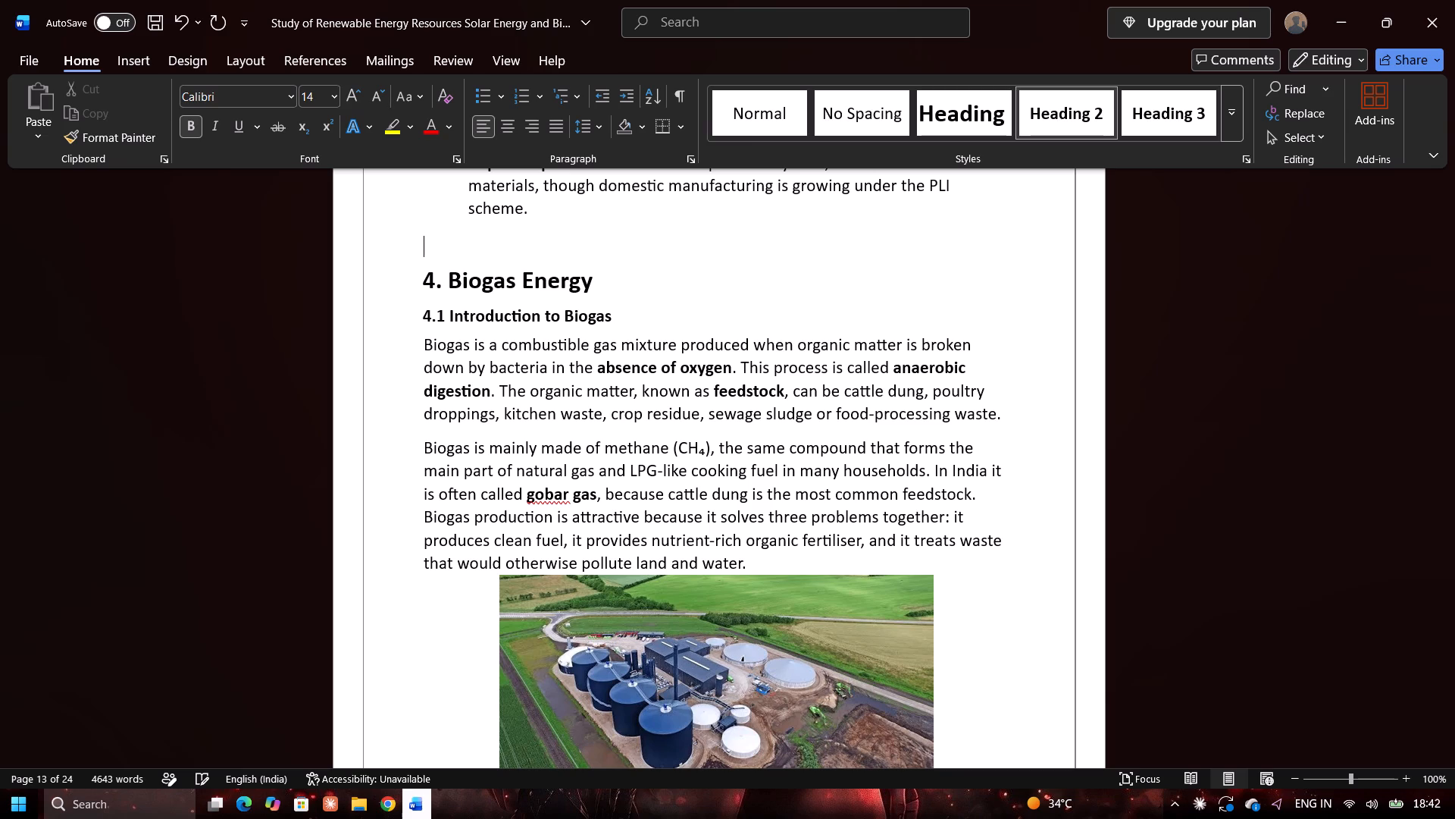
key(BackSpace)
Delete from the Factors Affecting Biogas Production heading text in 4.4 through its table and the 4.5 feedstock bullets to Food and kitchen waste.
scroll(469, 218, down, 15)
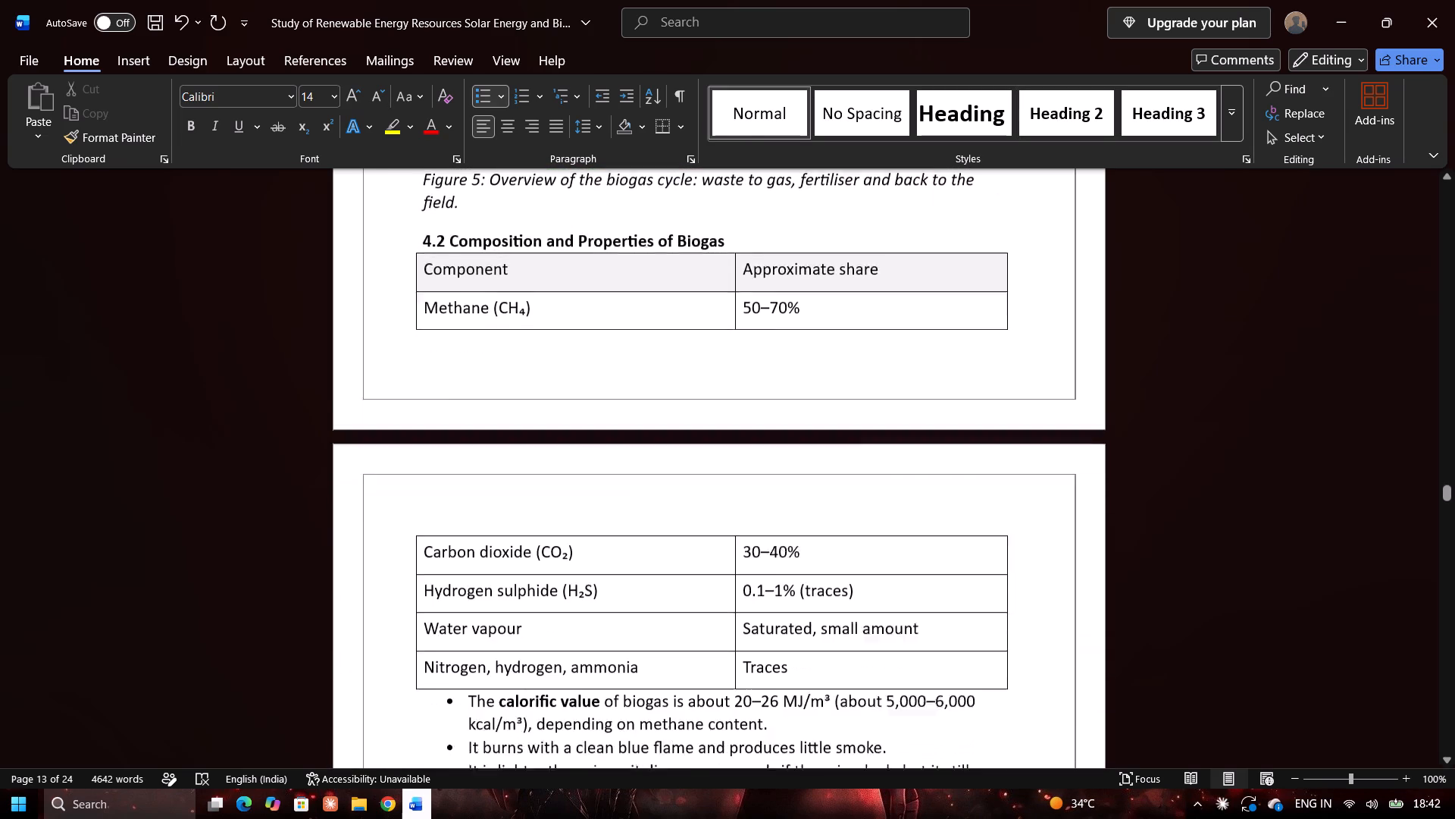
scroll(515, 244, down, 1)
scroll(515, 244, up, 1)
scroll(515, 244, down, 1)
scroll(515, 244, up, 1)
scroll(515, 244, down, 14)
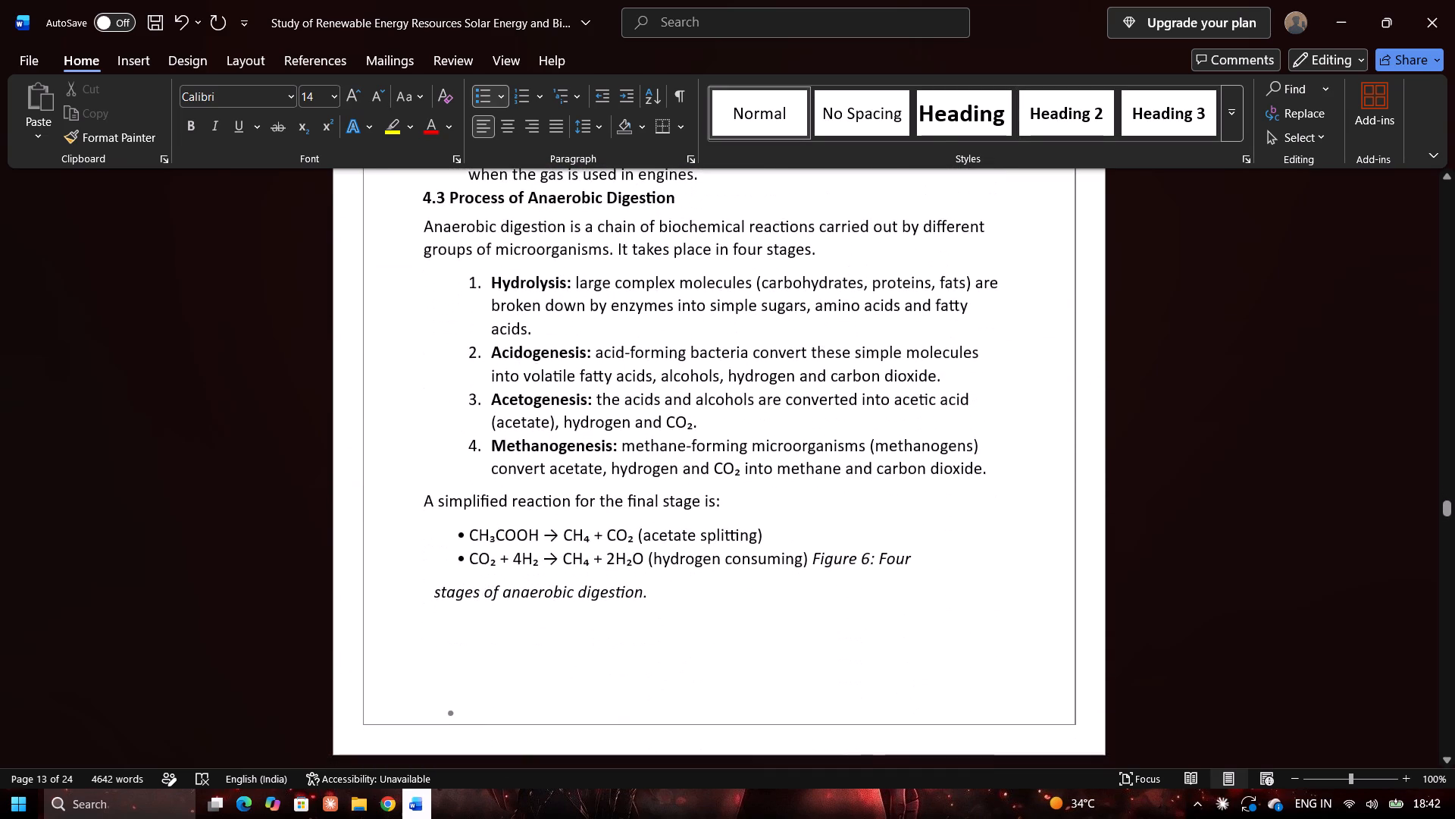
scroll(515, 244, up, 2)
scroll(464, 281, down, 9)
scroll(467, 284, up, 1)
scroll(471, 284, down, 5)
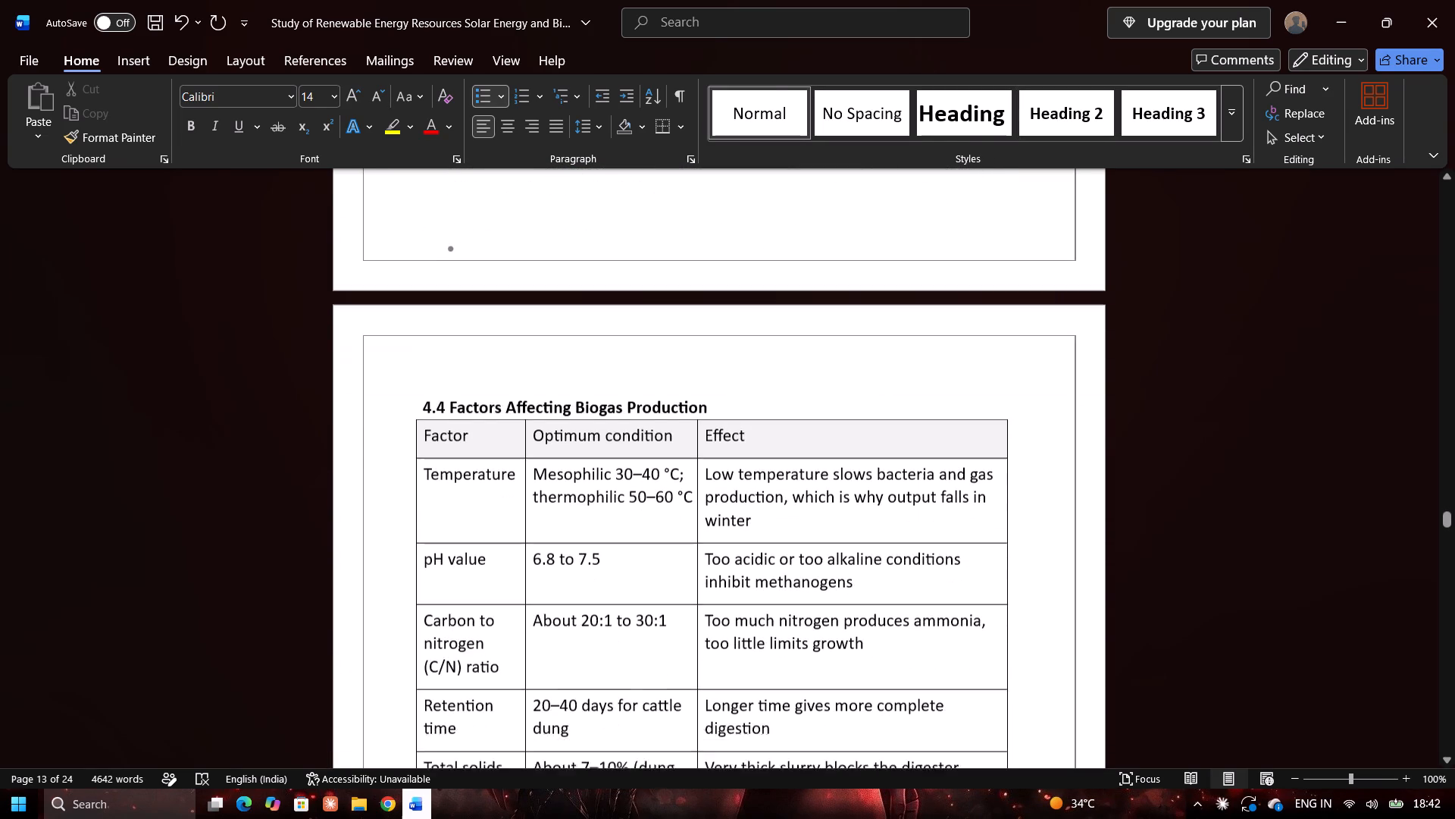
drag(449, 367, 797, 524)
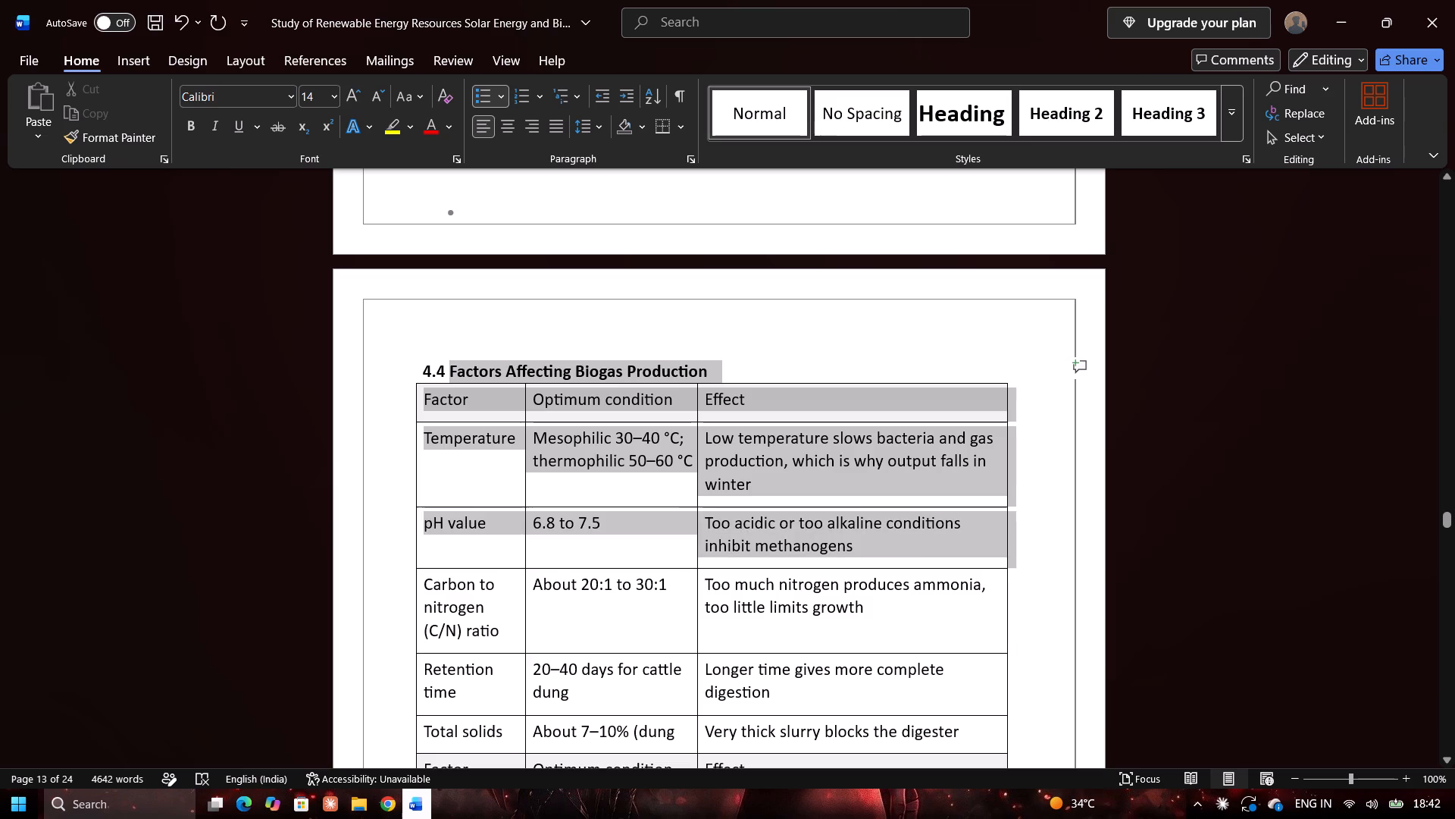
drag(797, 524, 871, 614)
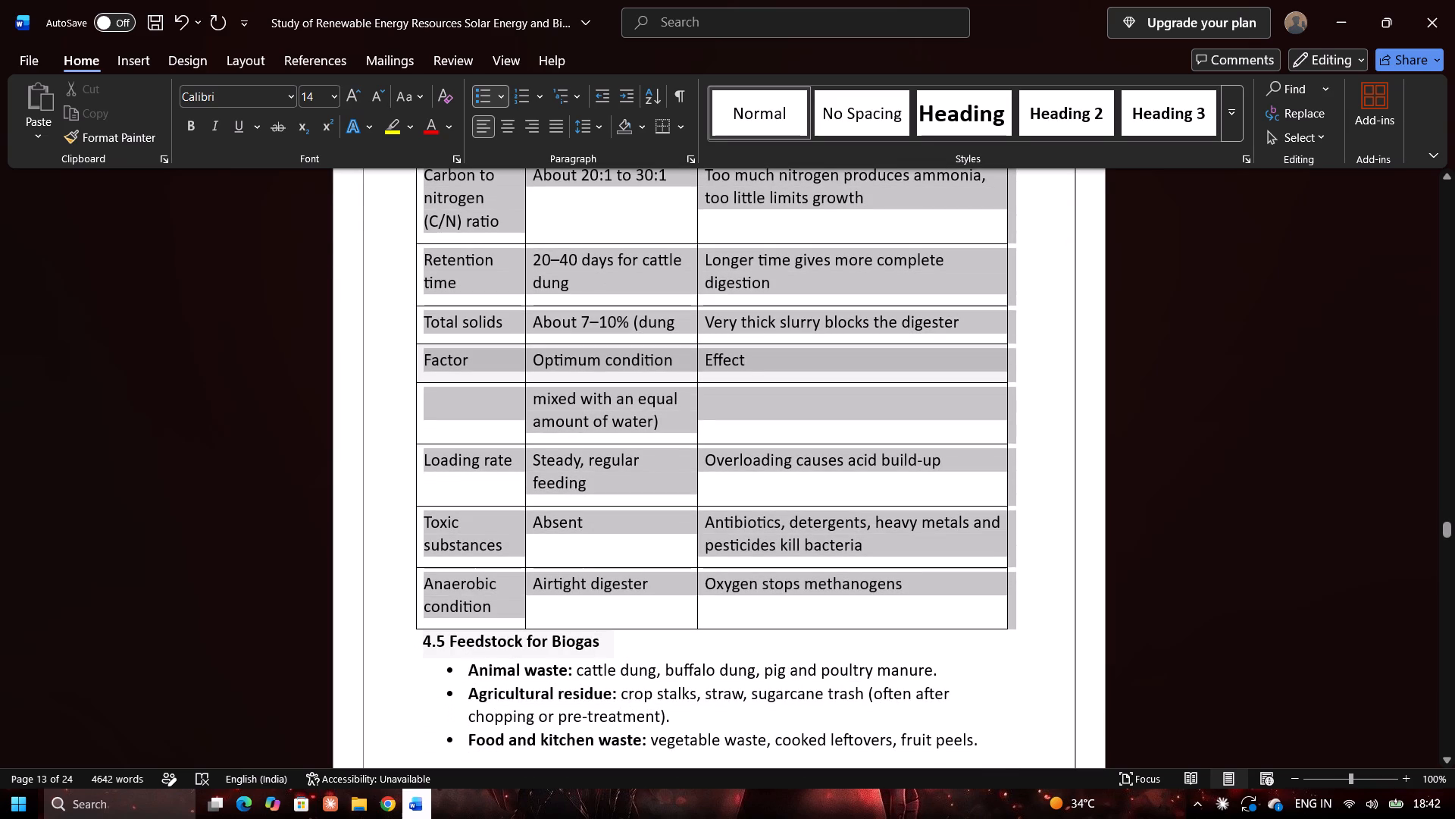
drag(871, 614, 978, 644)
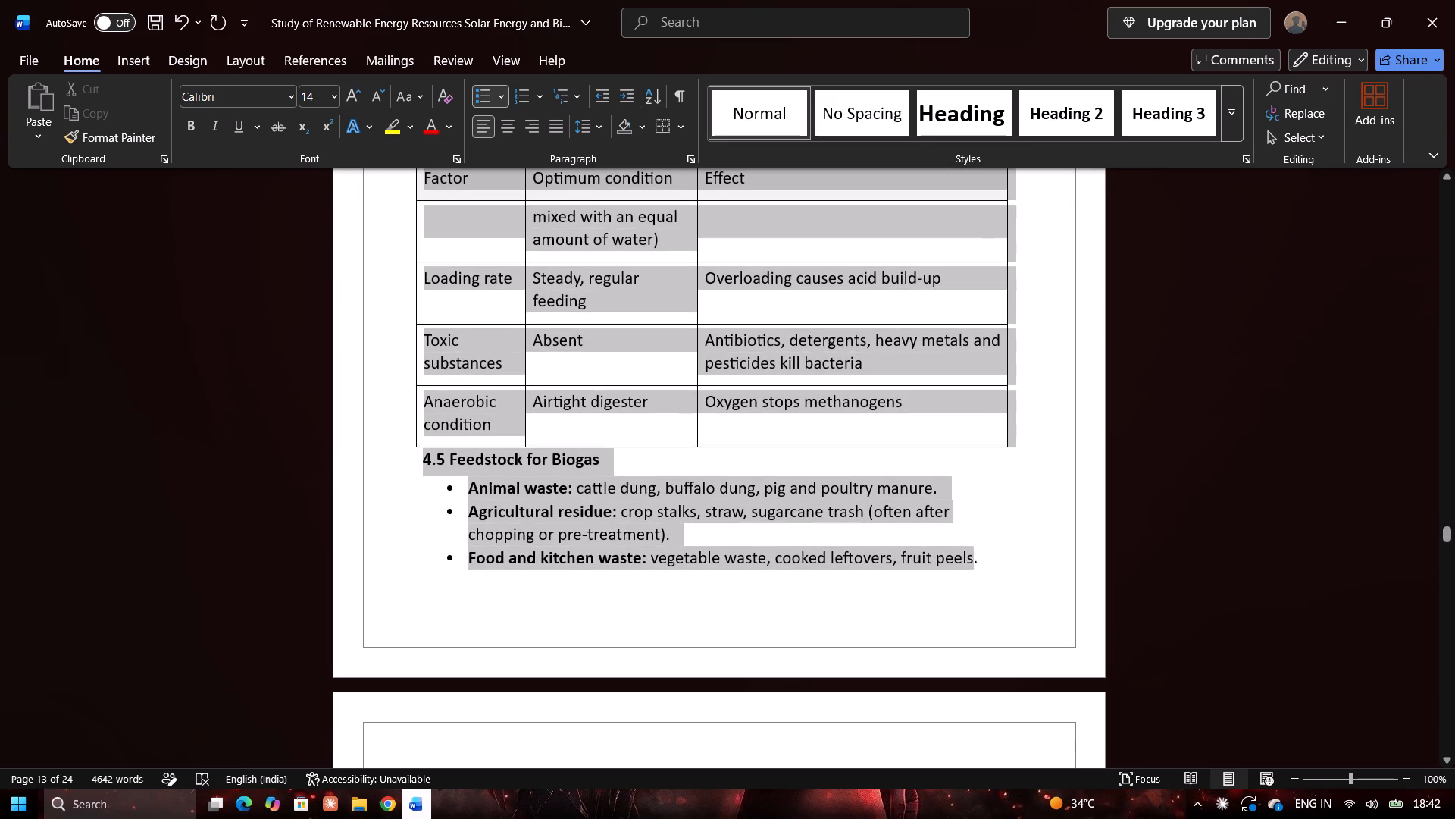
drag(978, 644, 981, 642)
key(Delete)
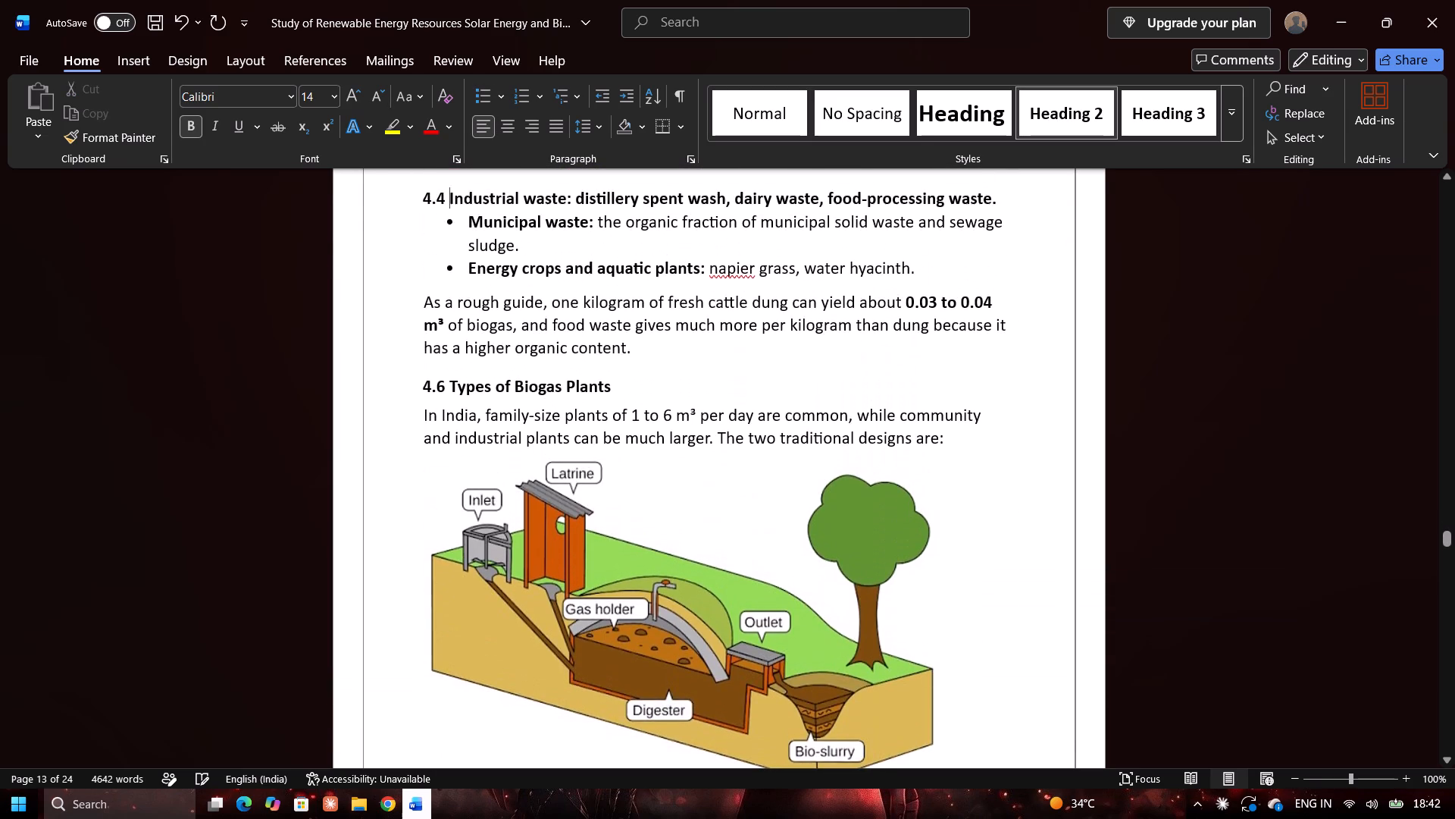
Delete the 4.12 Biogas Calculation Example text and all of section 5 Comparative Study, through the Key observation paragraph.
scroll(979, 642, down, 20)
scroll(981, 649, down, 4)
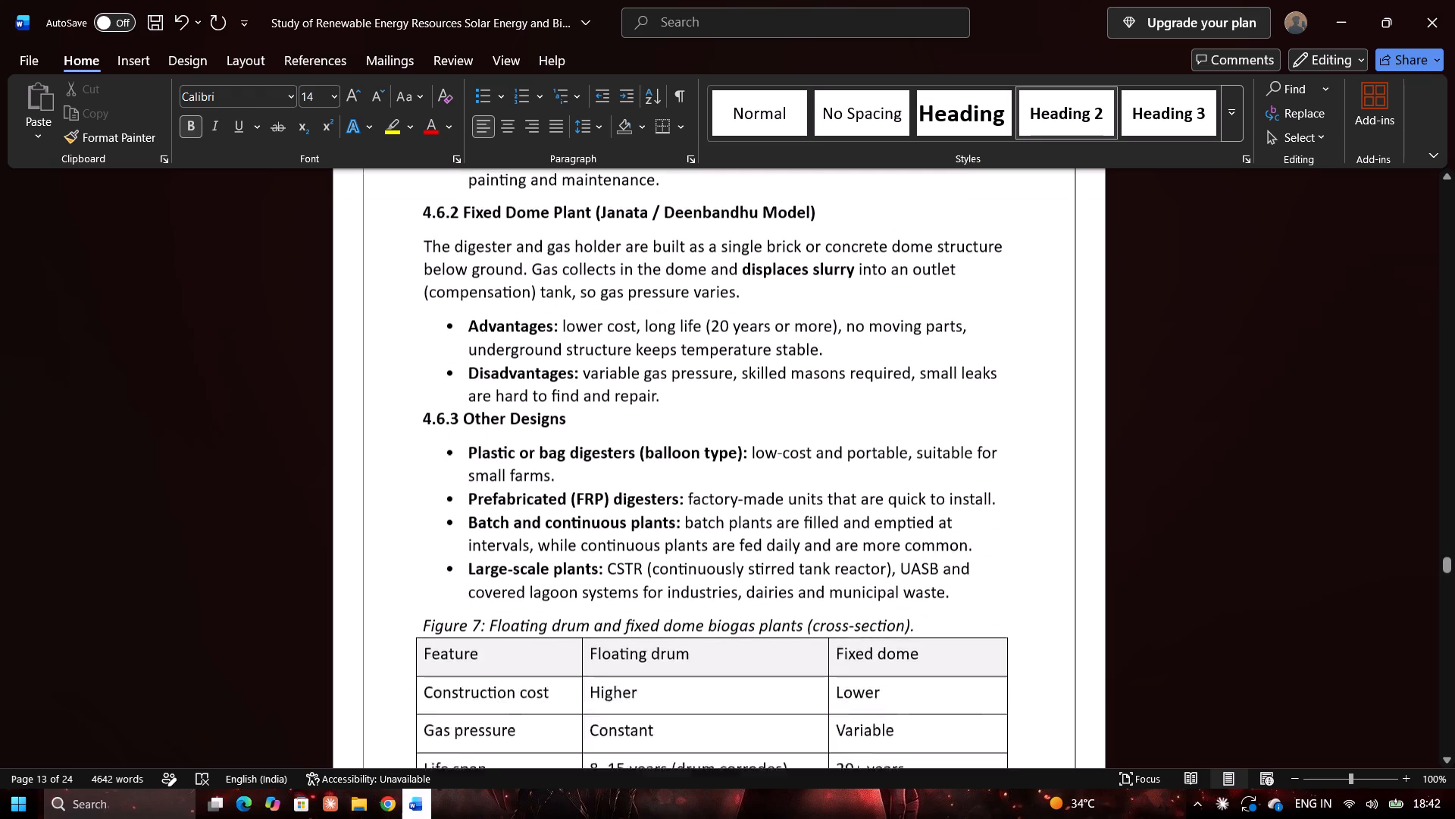
scroll(981, 649, down, 5)
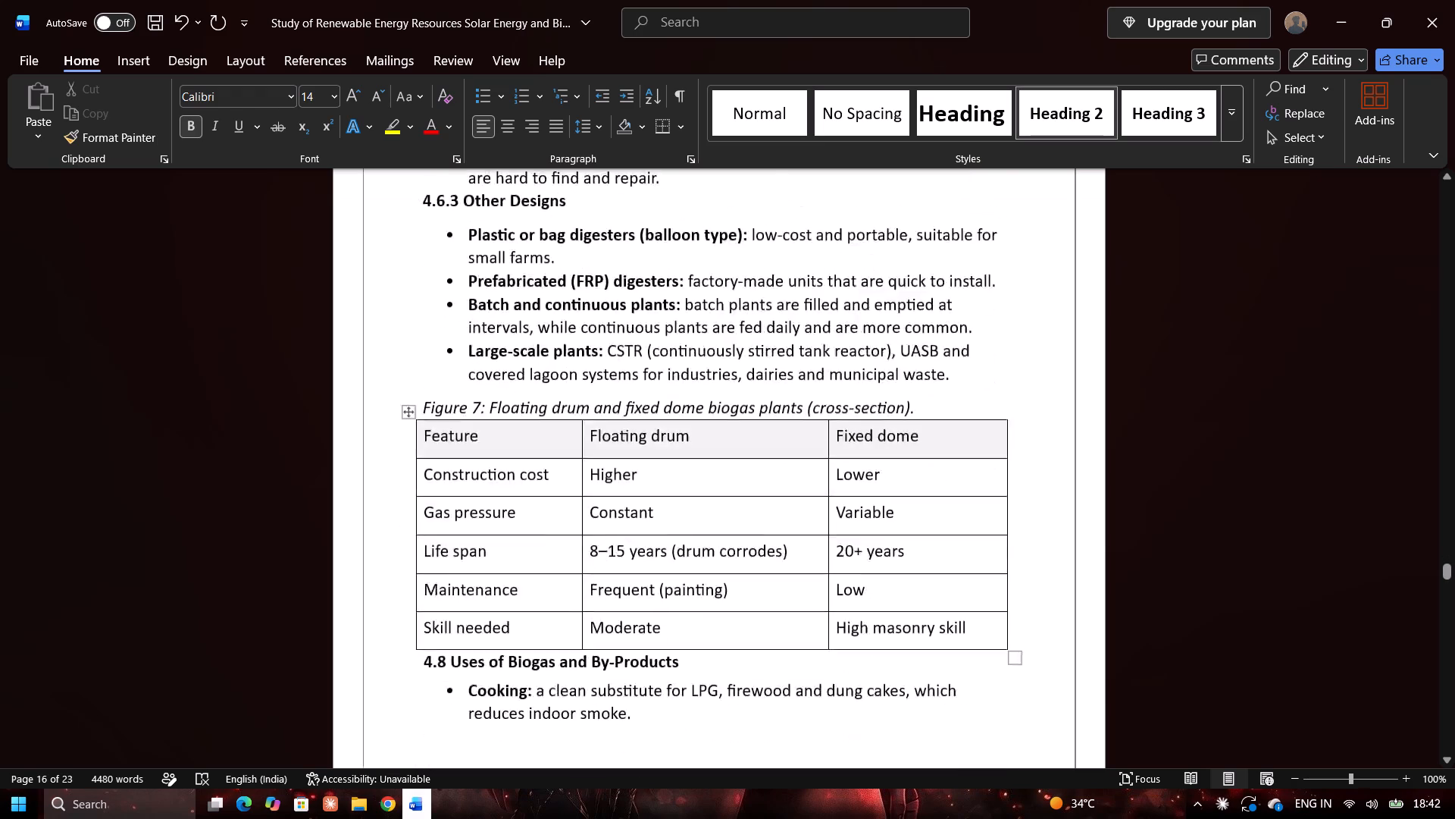
scroll(981, 649, down, 11)
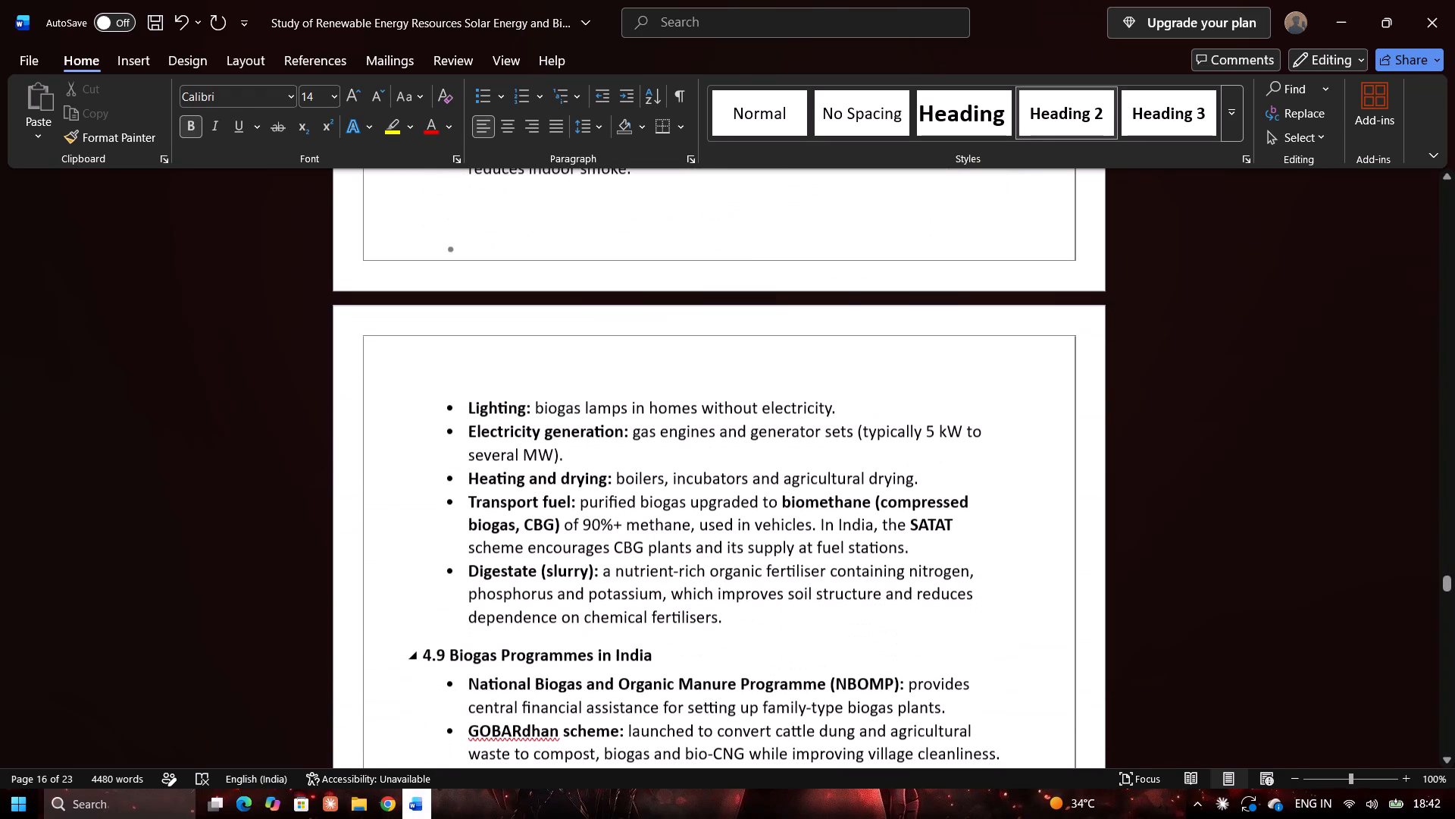
scroll(981, 649, down, 9)
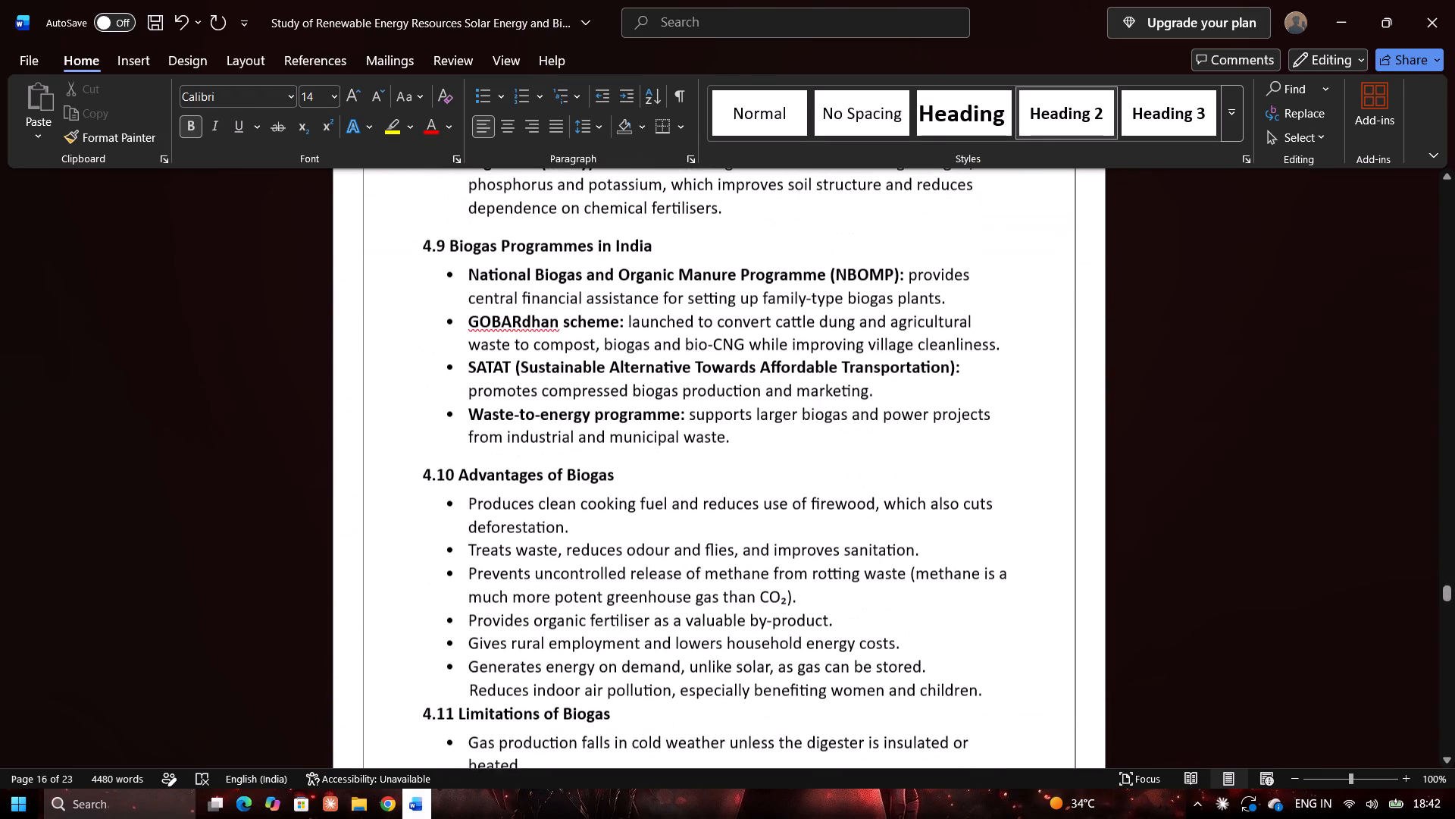
scroll(981, 649, down, 12)
scroll(981, 649, up, 1)
scroll(981, 649, down, 9)
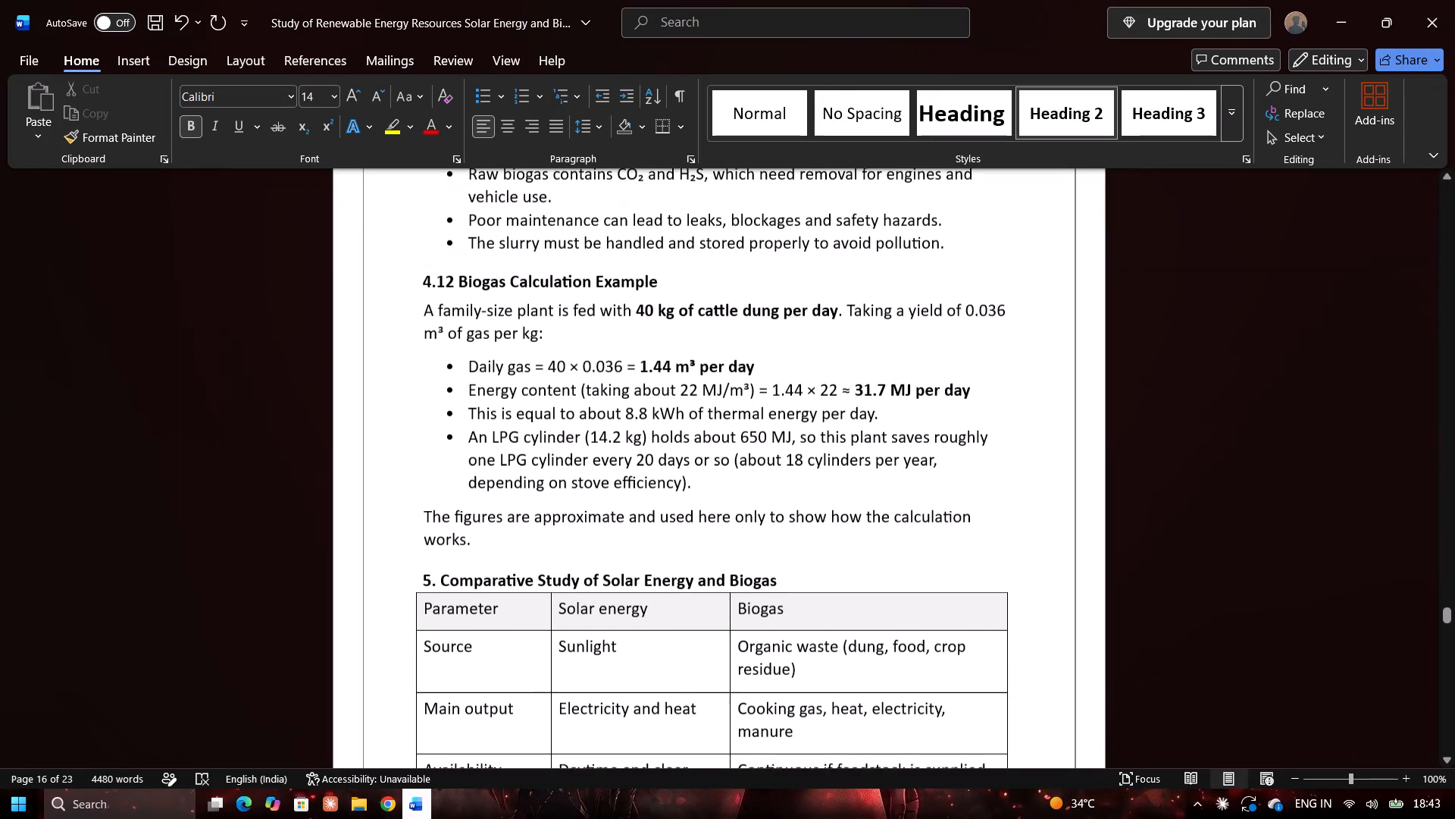
drag(458, 281, 884, 435)
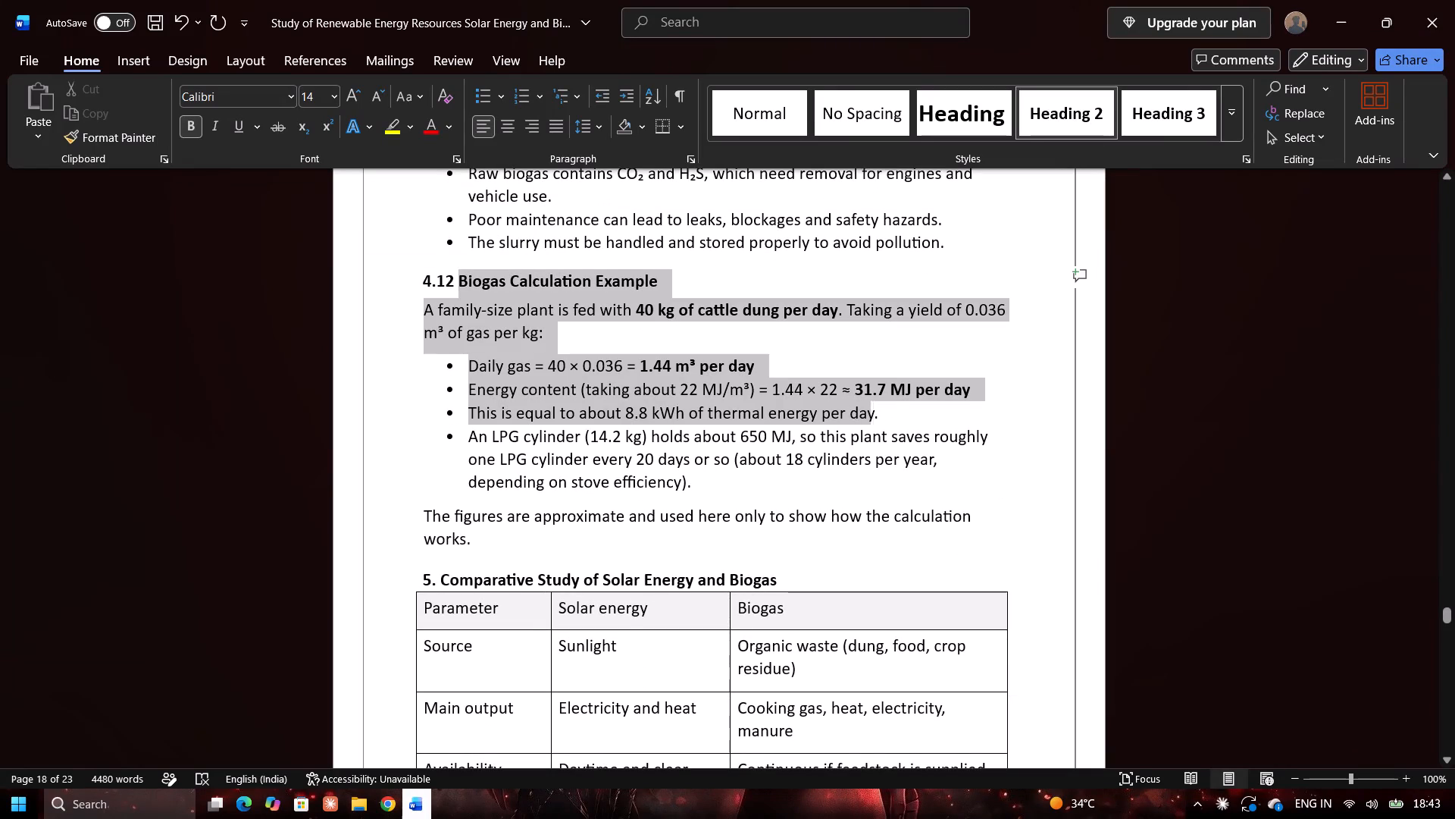
drag(884, 435, 1012, 736)
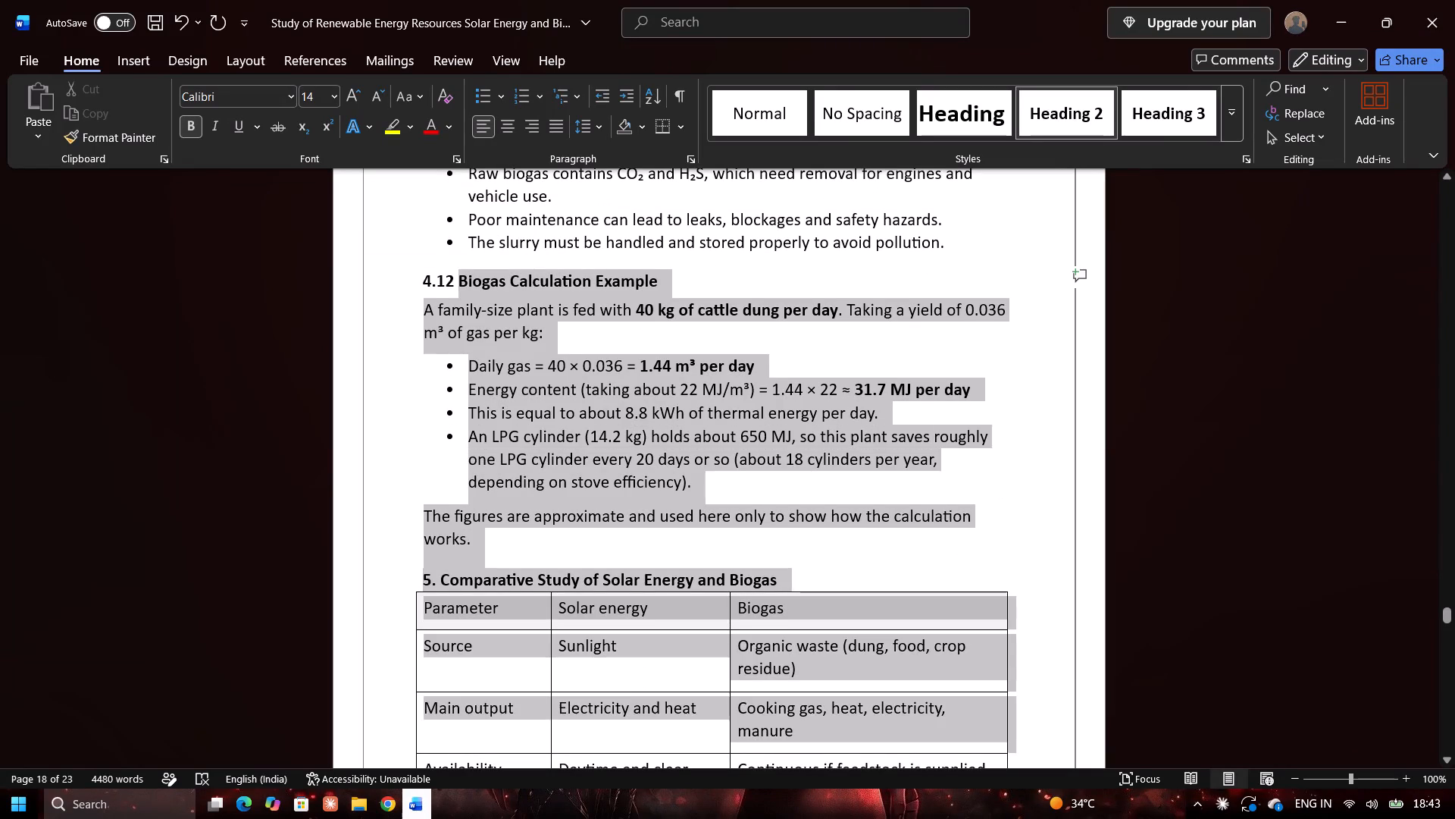
drag(1012, 736, 1059, 720)
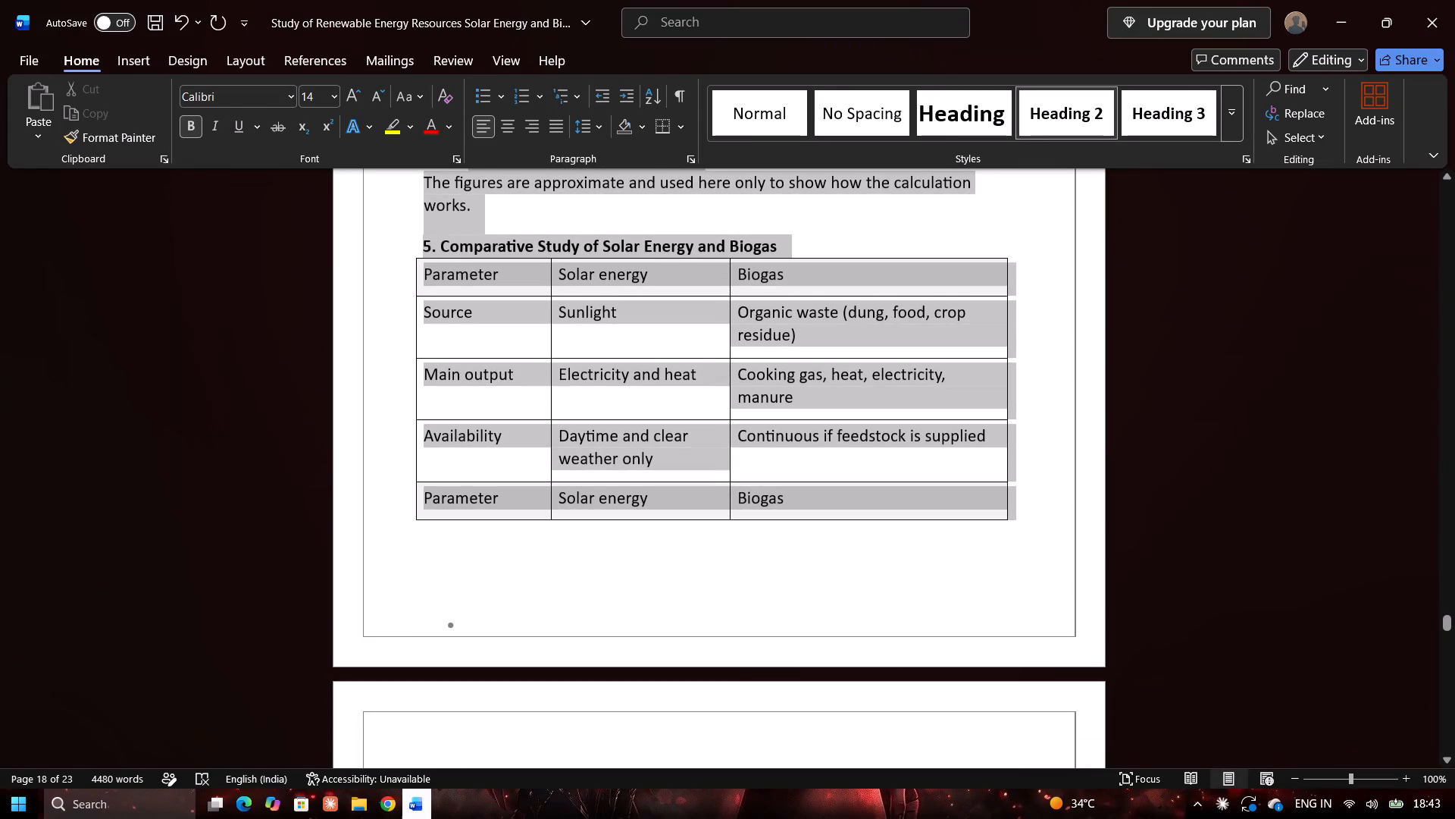
drag(1059, 720, 1169, 390)
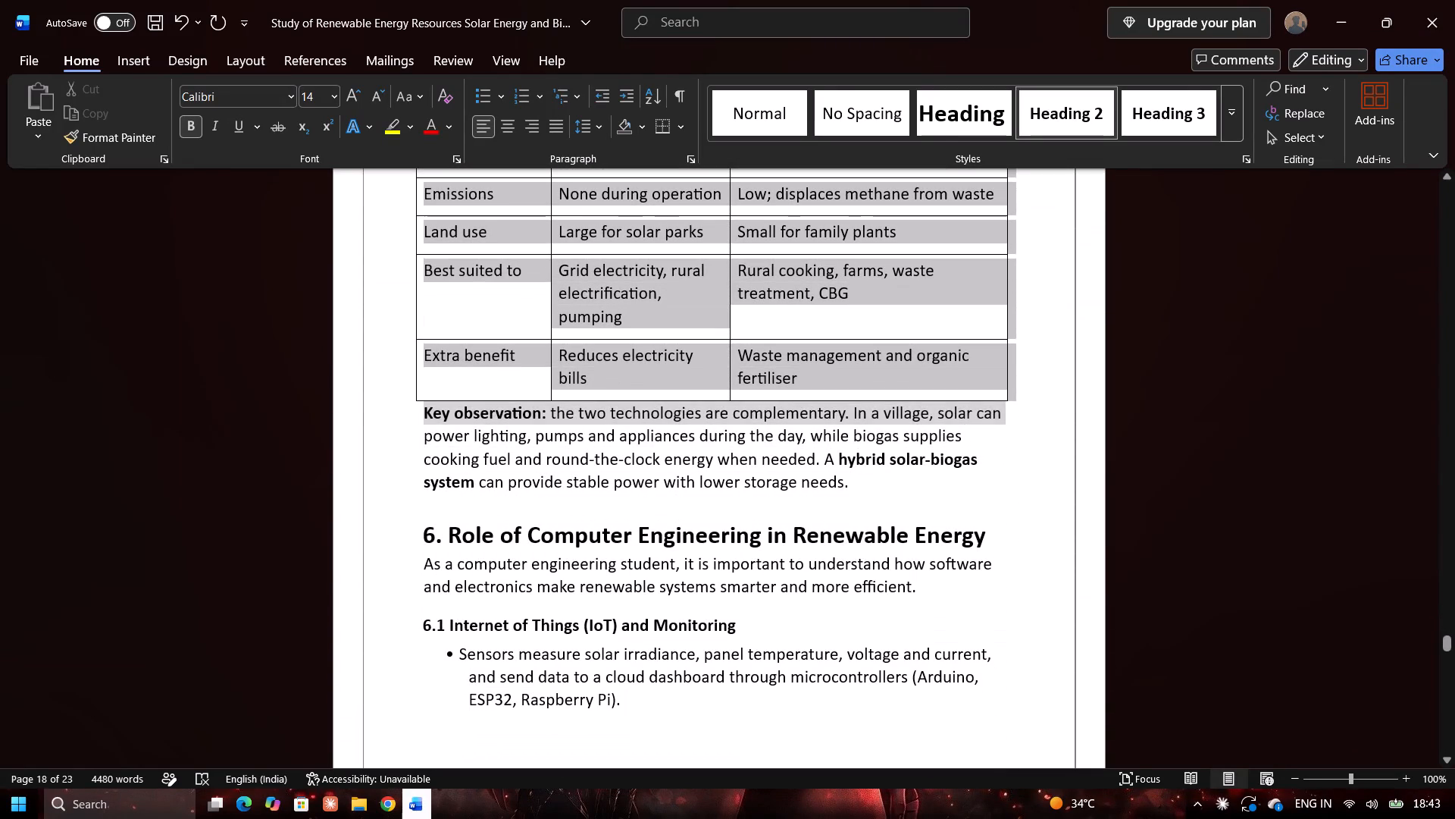
drag(1169, 390, 1125, 494)
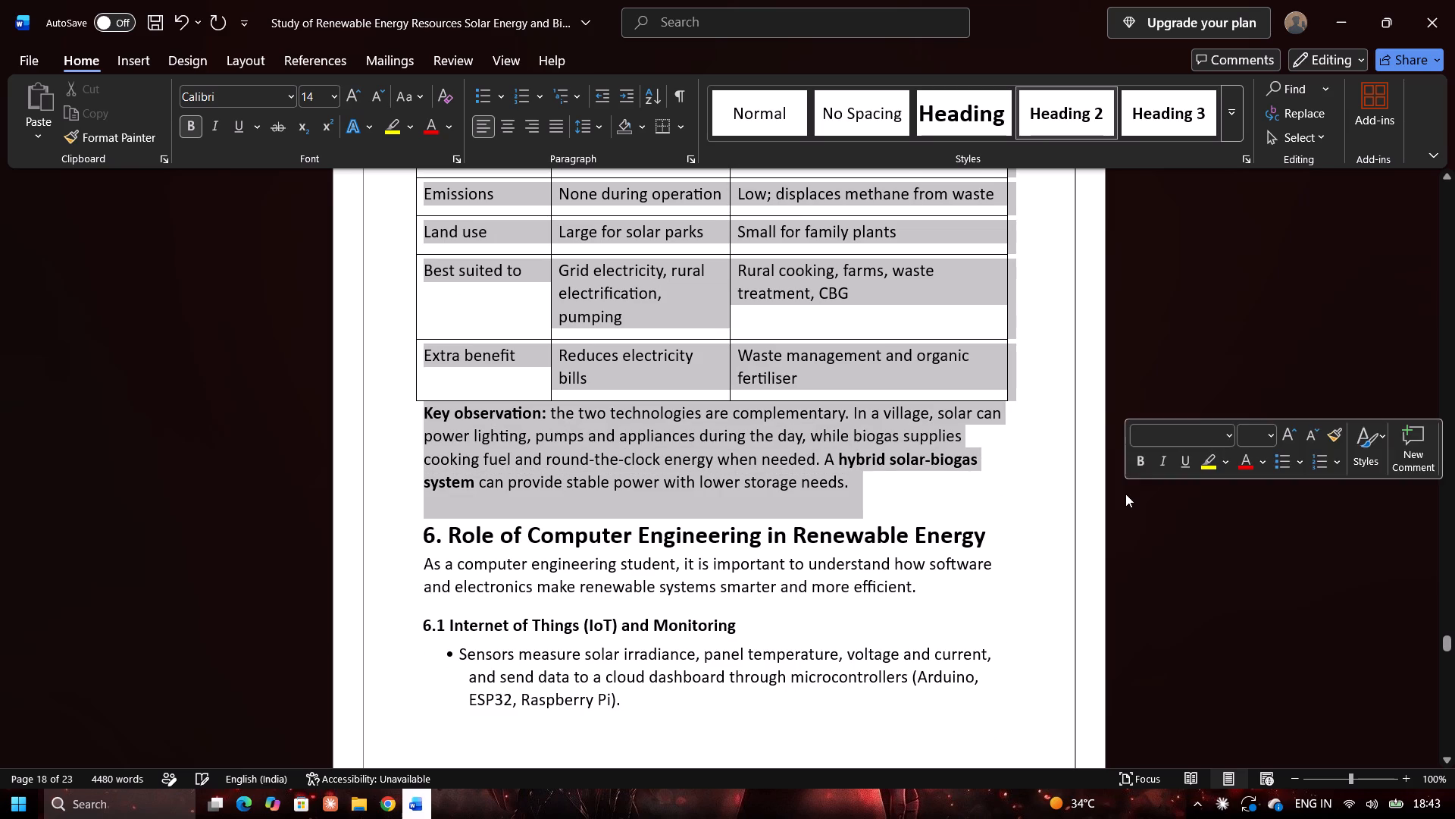
key(Delete)
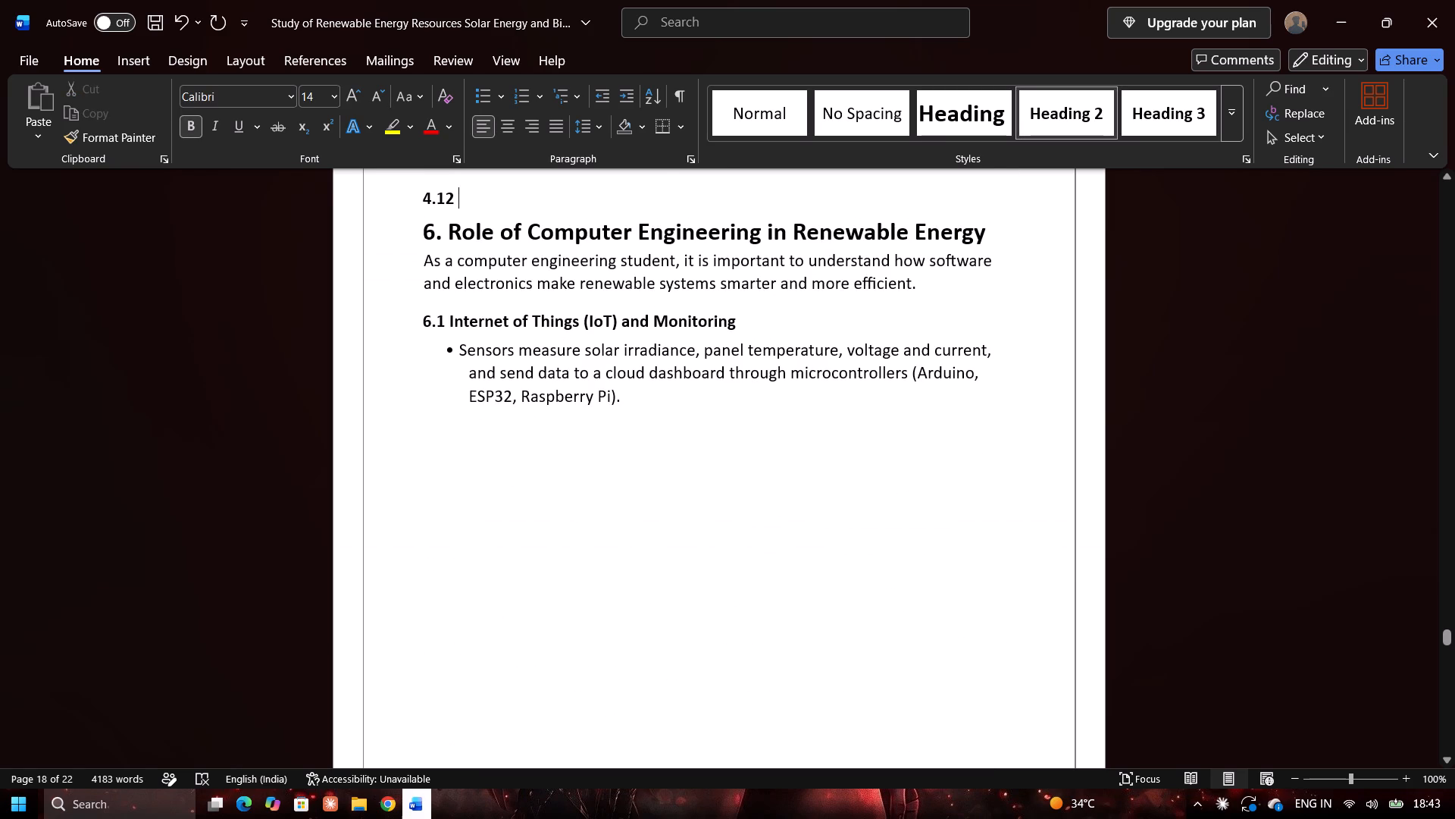
Review the remaining content from section 6 through 7.3 for further parts to cut.
scroll(1125, 494, down, 11)
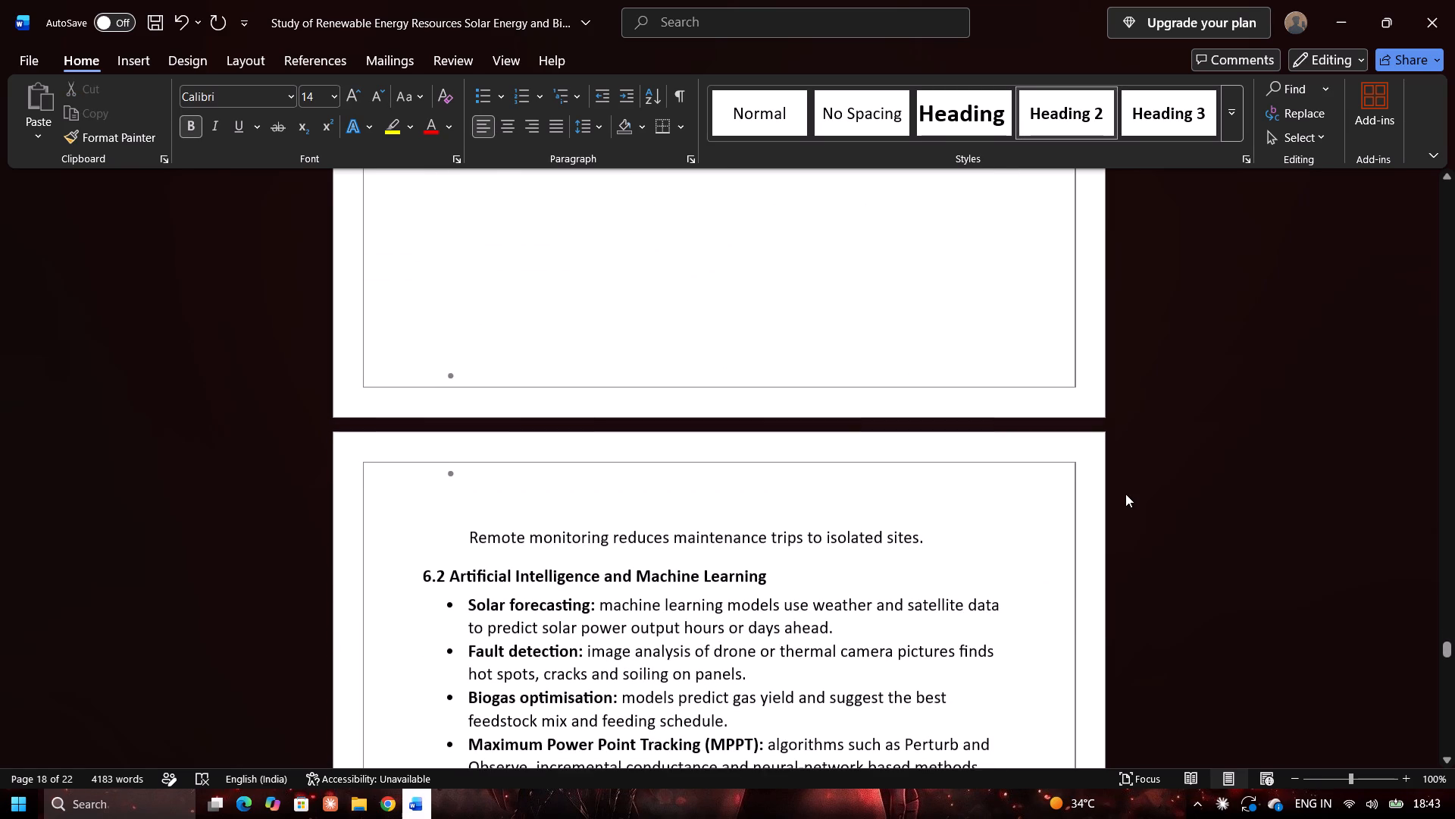
scroll(1125, 494, down, 1)
scroll(1125, 494, up, 1)
scroll(1125, 494, down, 14)
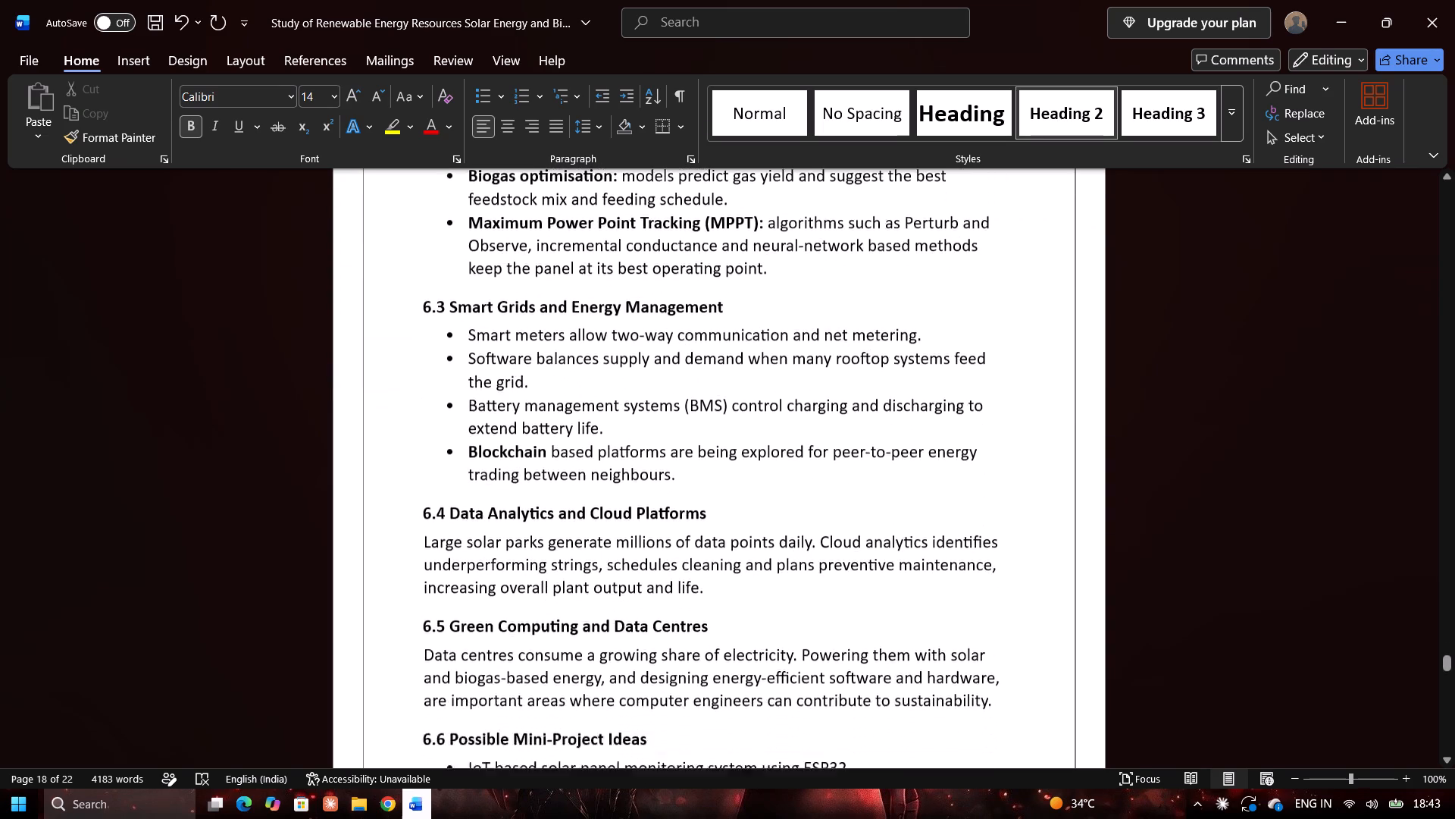
scroll(1125, 494, down, 3)
scroll(899, 513, down, 4)
scroll(851, 523, up, 1)
scroll(847, 523, down, 8)
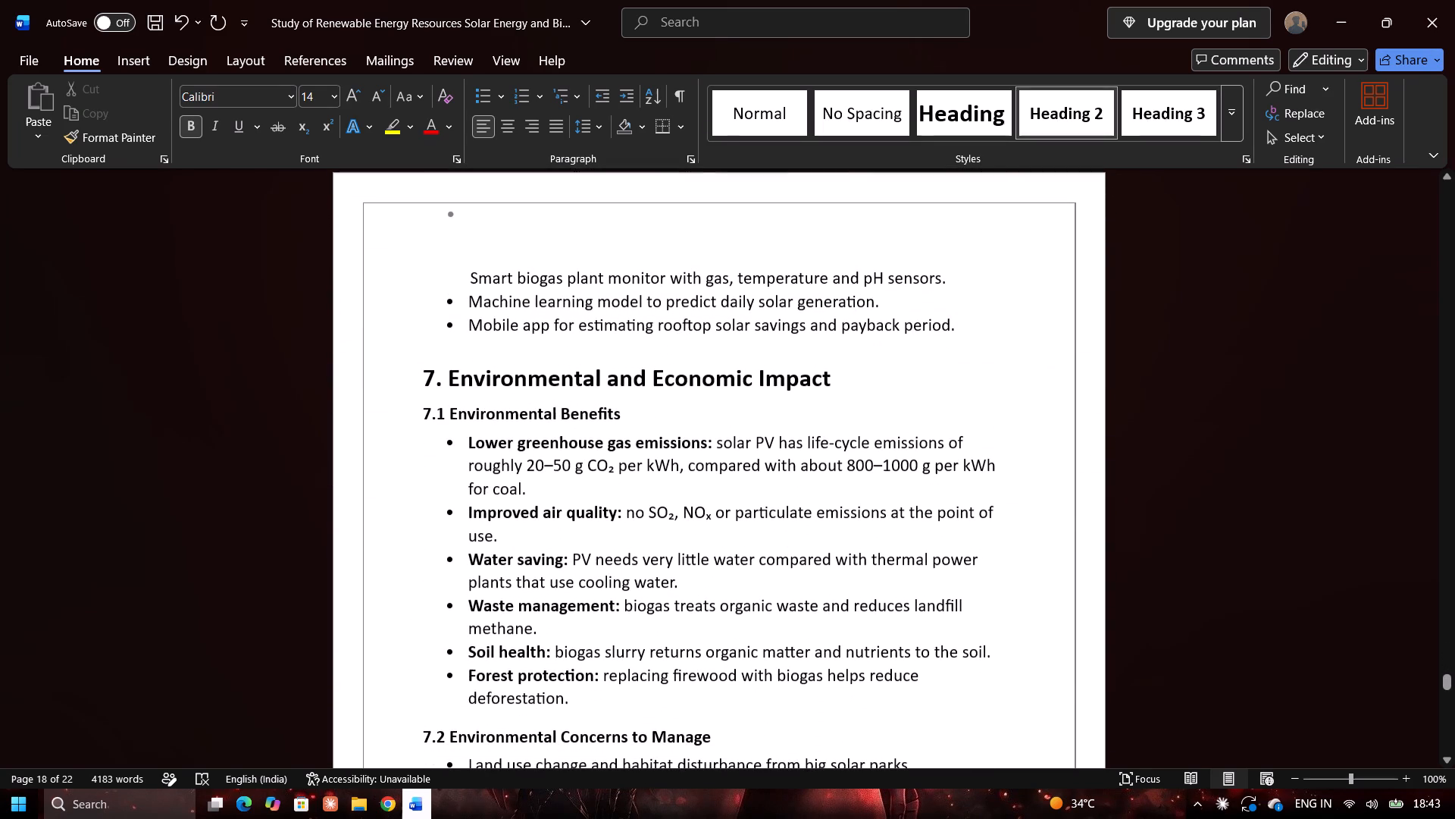
scroll(447, 399, down, 8)
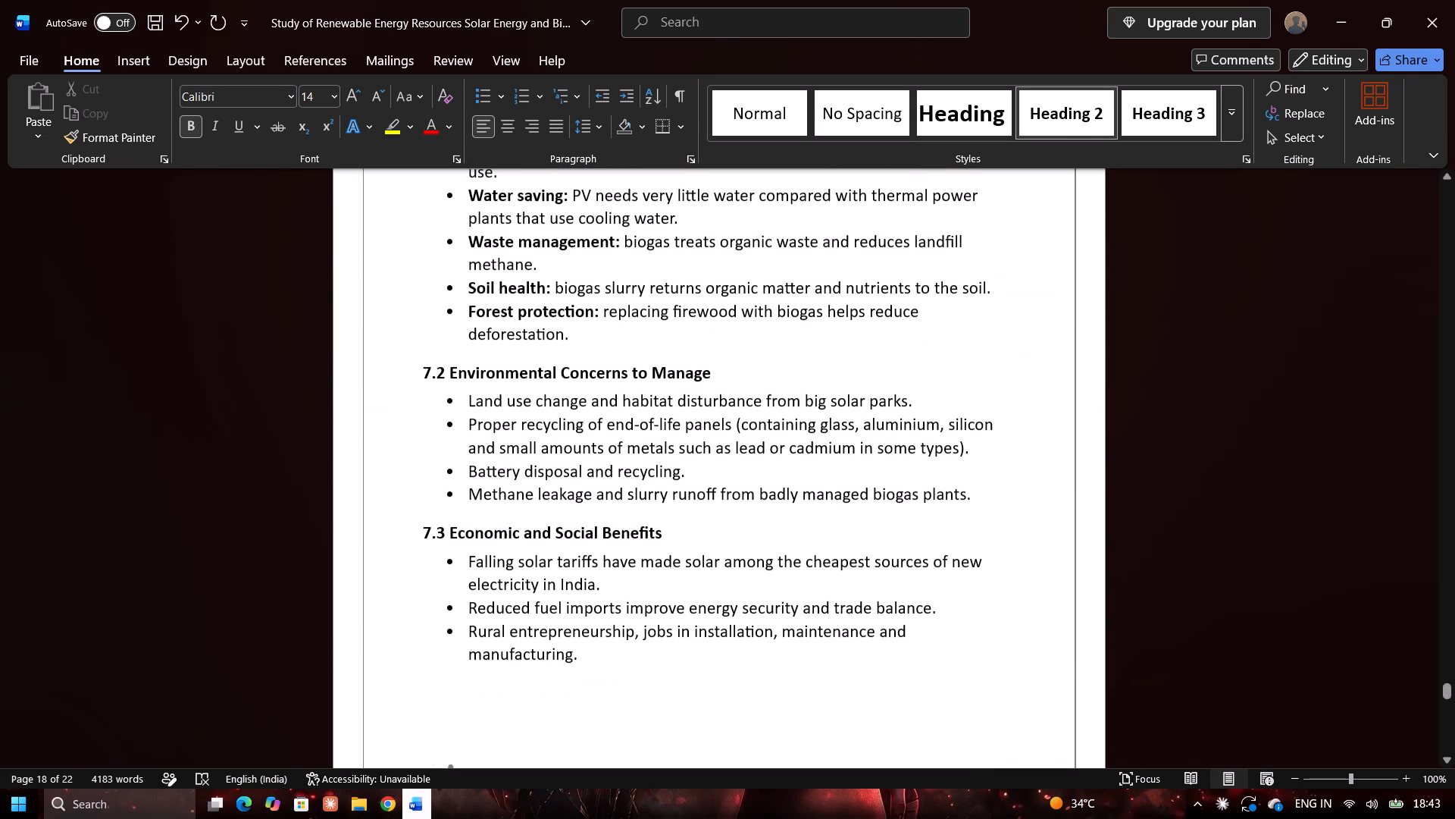
Delete the 7.3 Economic and Social Benefits heading text and its three bullets above 9. Future Scope.
drag(446, 535, 478, 540)
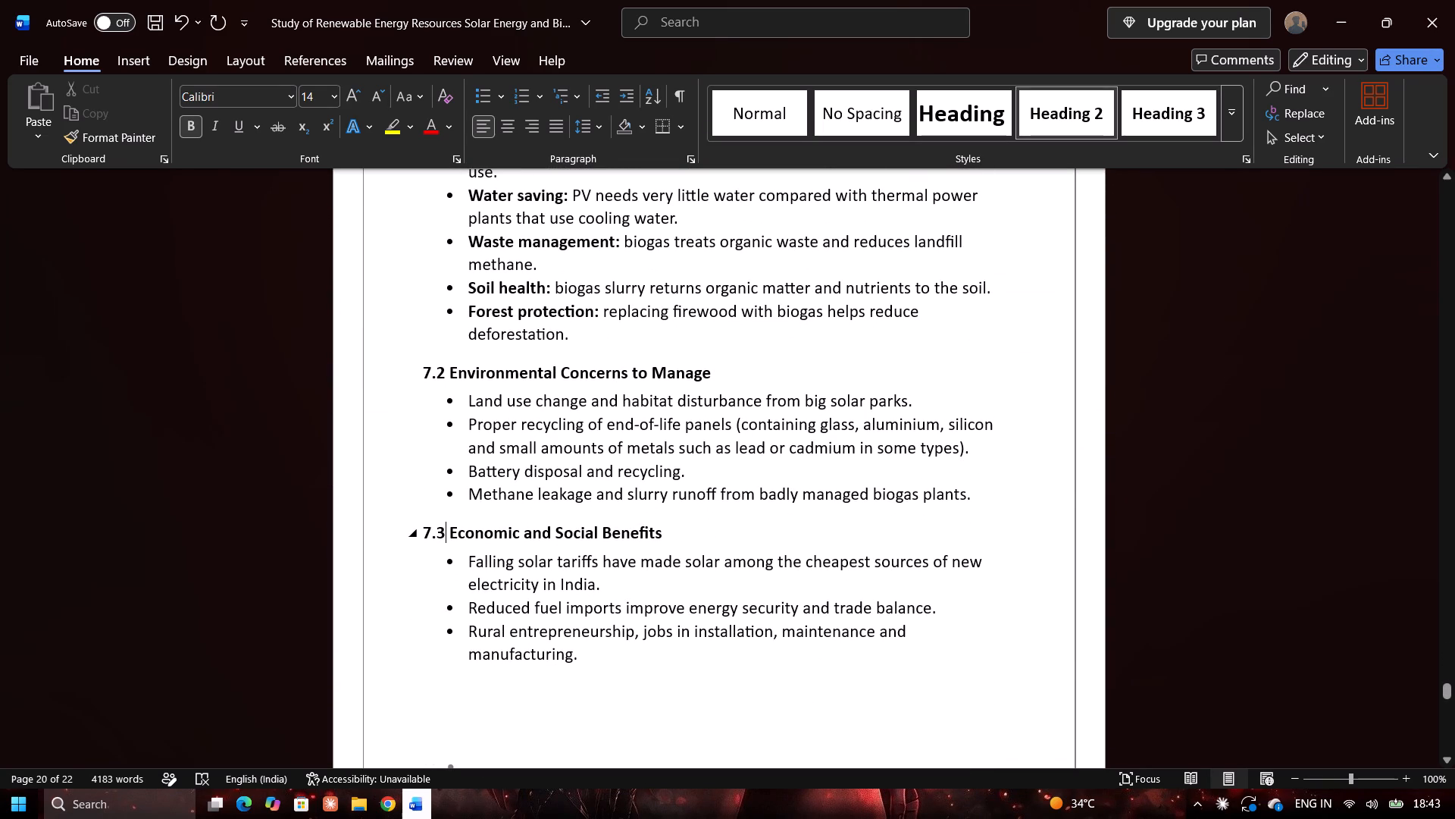
drag(478, 540, 681, 764)
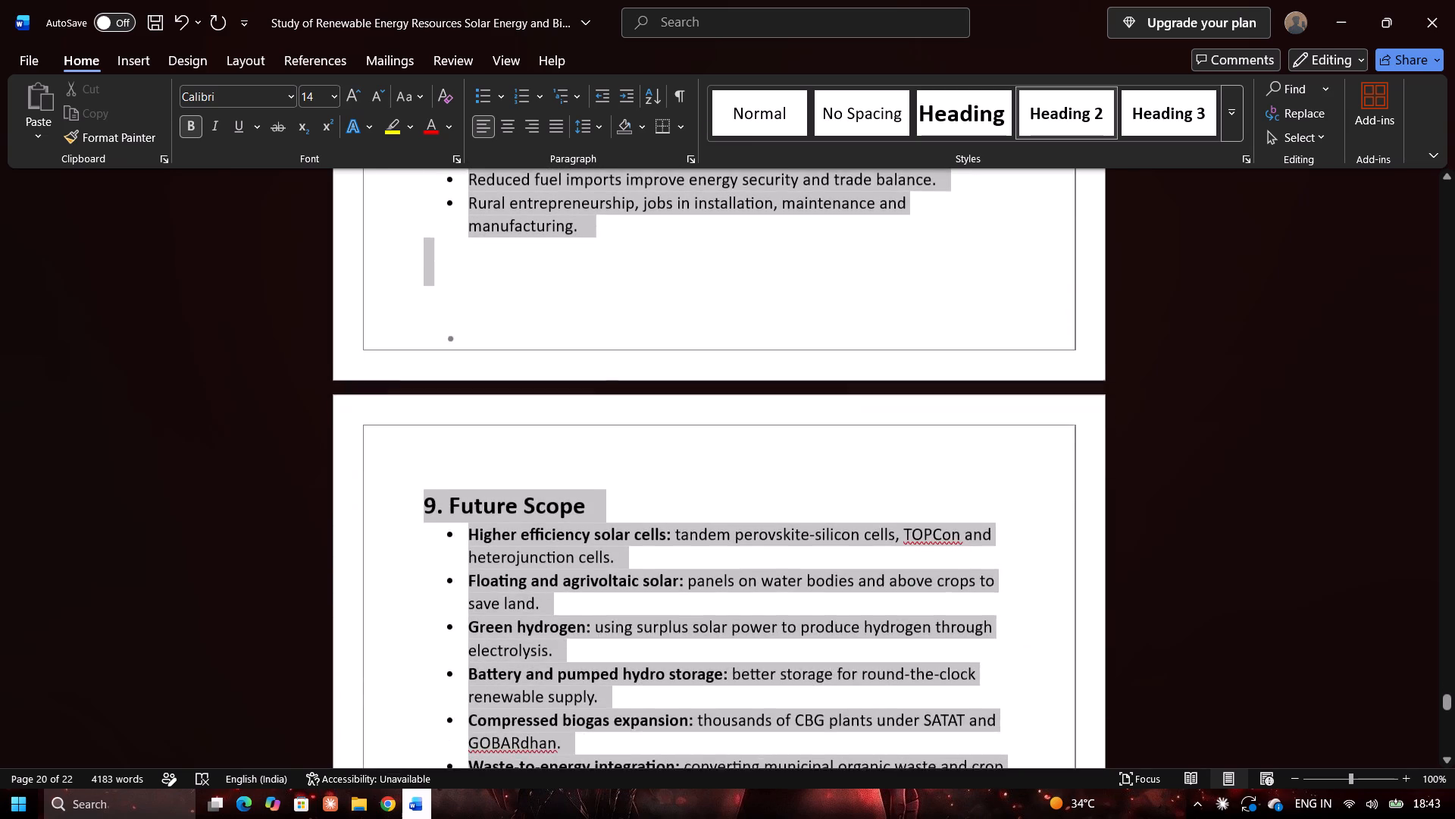
drag(681, 764, 696, 311)
key(Delete)
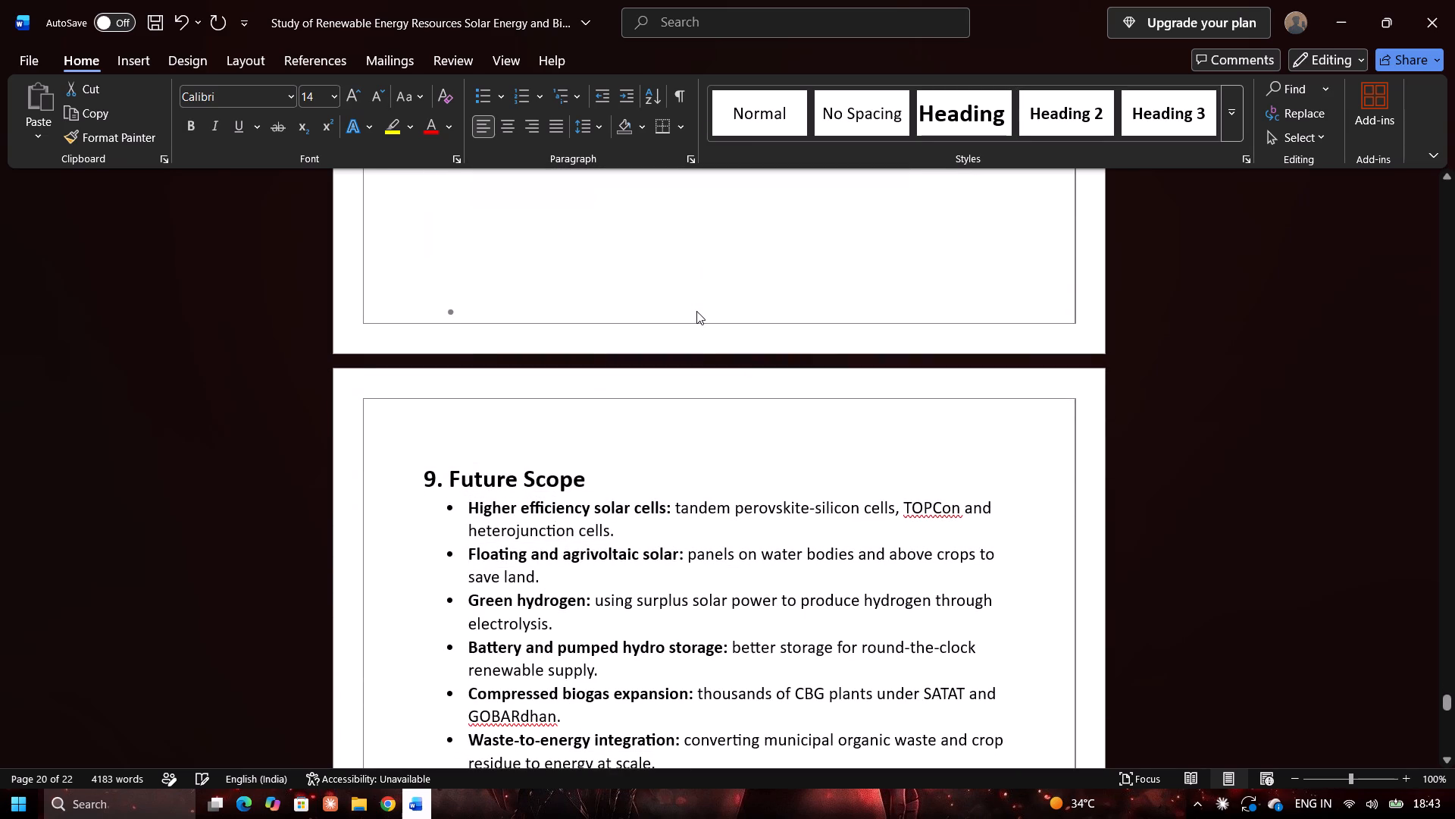
Delete the section 7 Environmental and Economic Impact heading text and all remaining content under it, up to 9. Future Scope.
scroll(696, 311, up, 15)
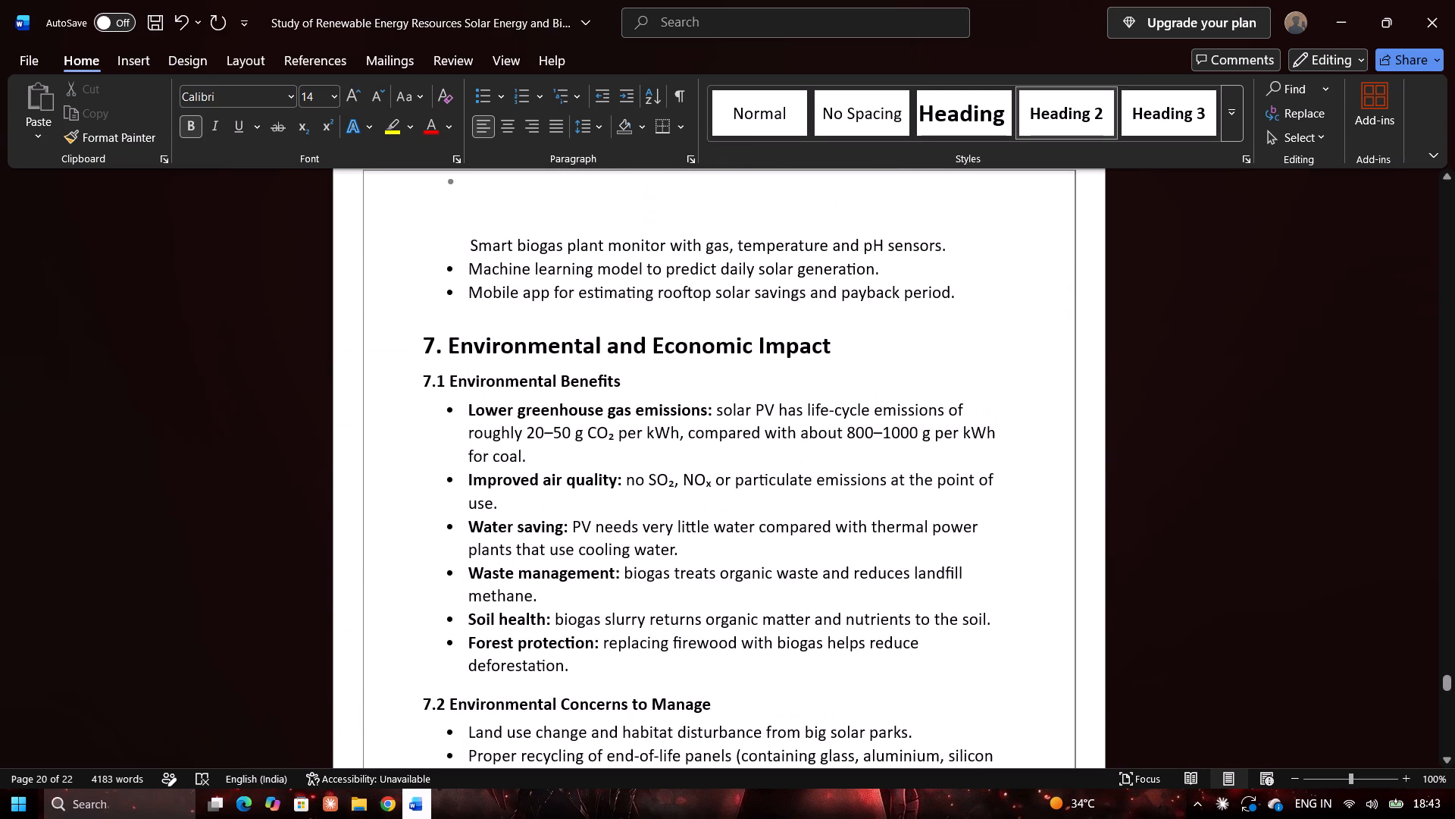
drag(442, 344, 935, 567)
key(Delete)
Delete the last three 6.6 mini-project bullets, from Smart biogas plant monitor to Mobile app, together with the leftover heading number 7.
scroll(936, 567, up, 1)
scroll(936, 567, down, 1)
scroll(936, 567, up, 9)
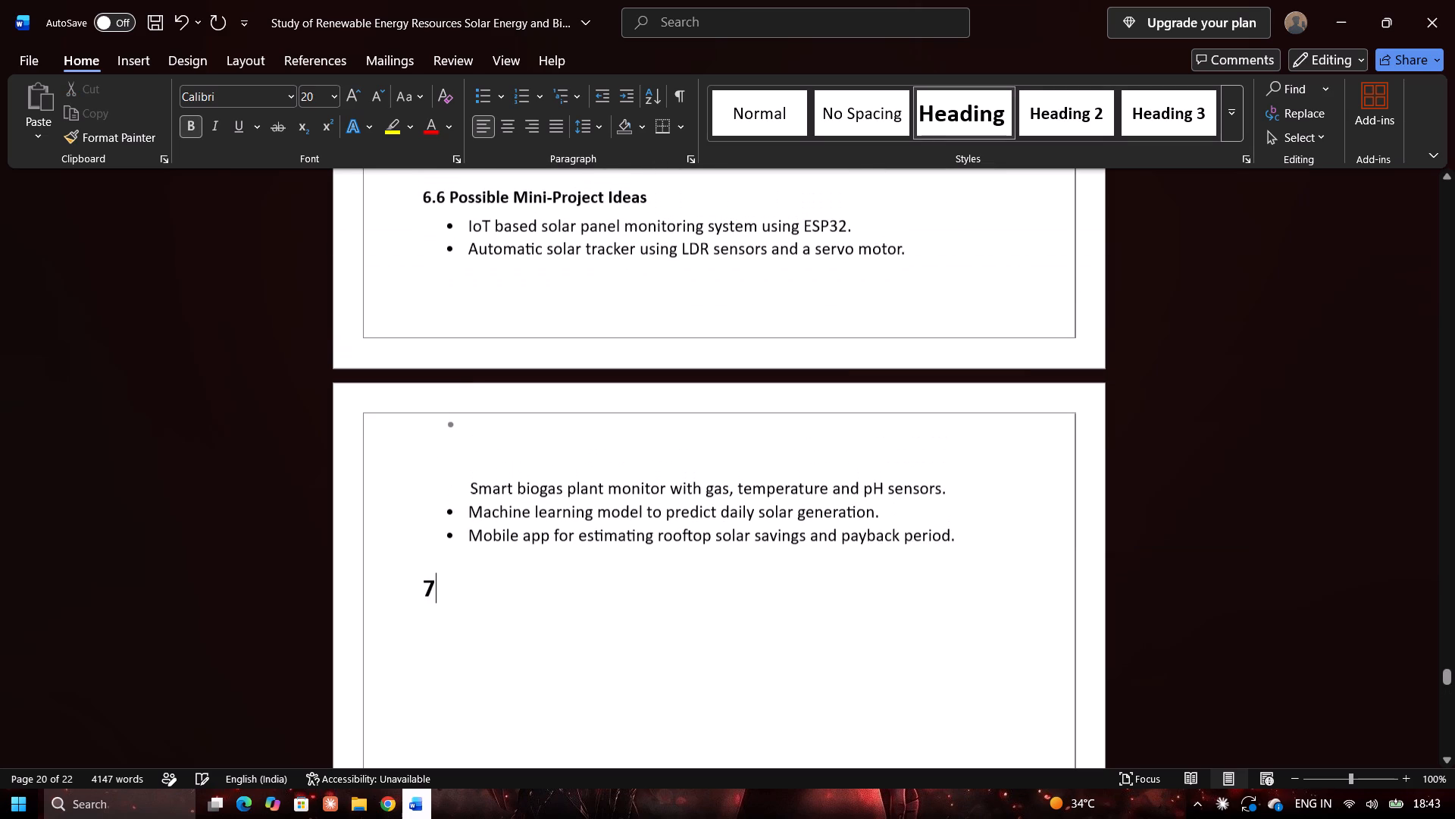
drag(460, 479, 698, 563)
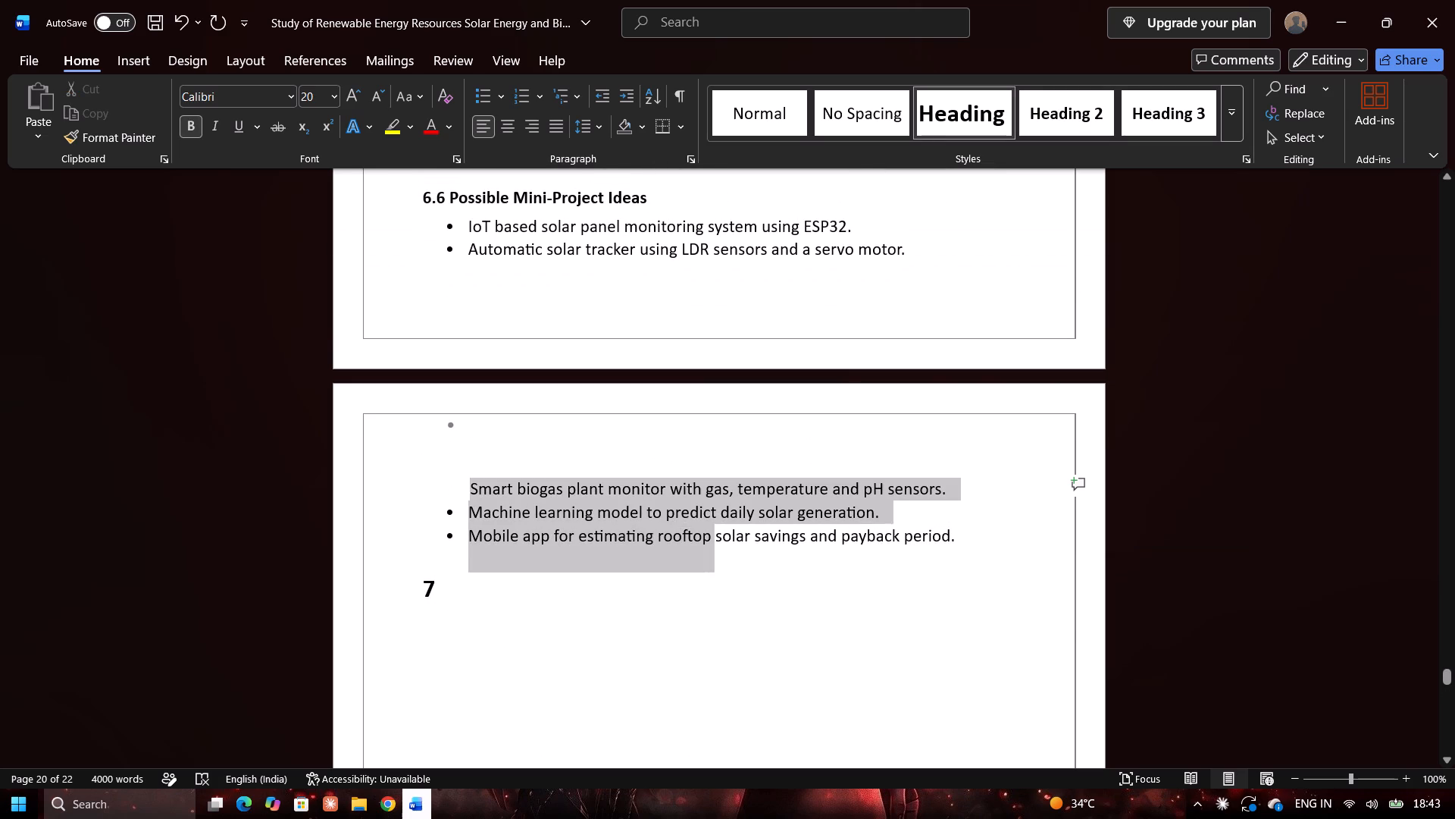
drag(698, 563, 815, 638)
key(Delete)
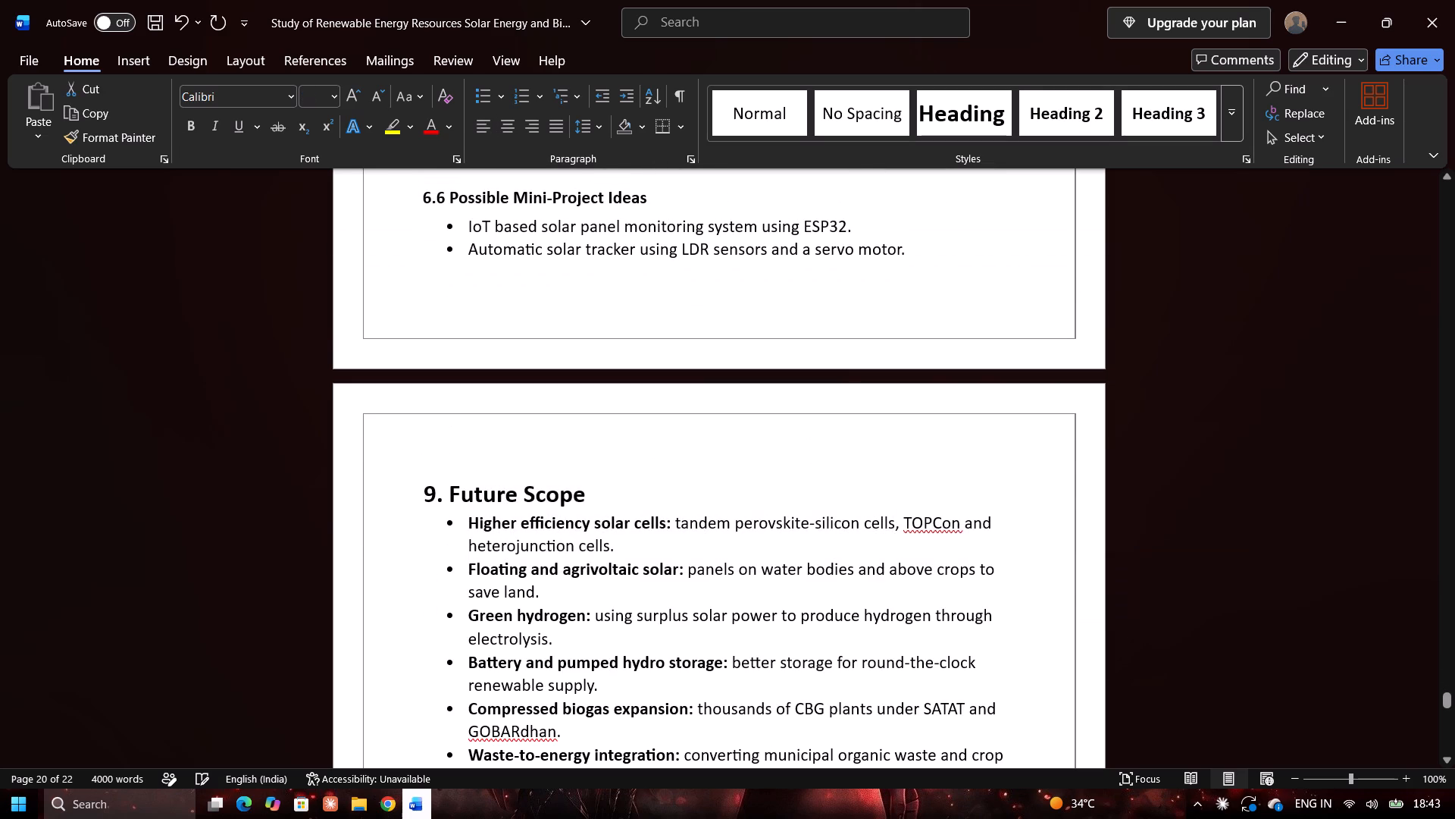
Delete the line "Remote monitoring reduces maintenance trips to isolated sites." above the 6.2 heading.
scroll(815, 638, up, 9)
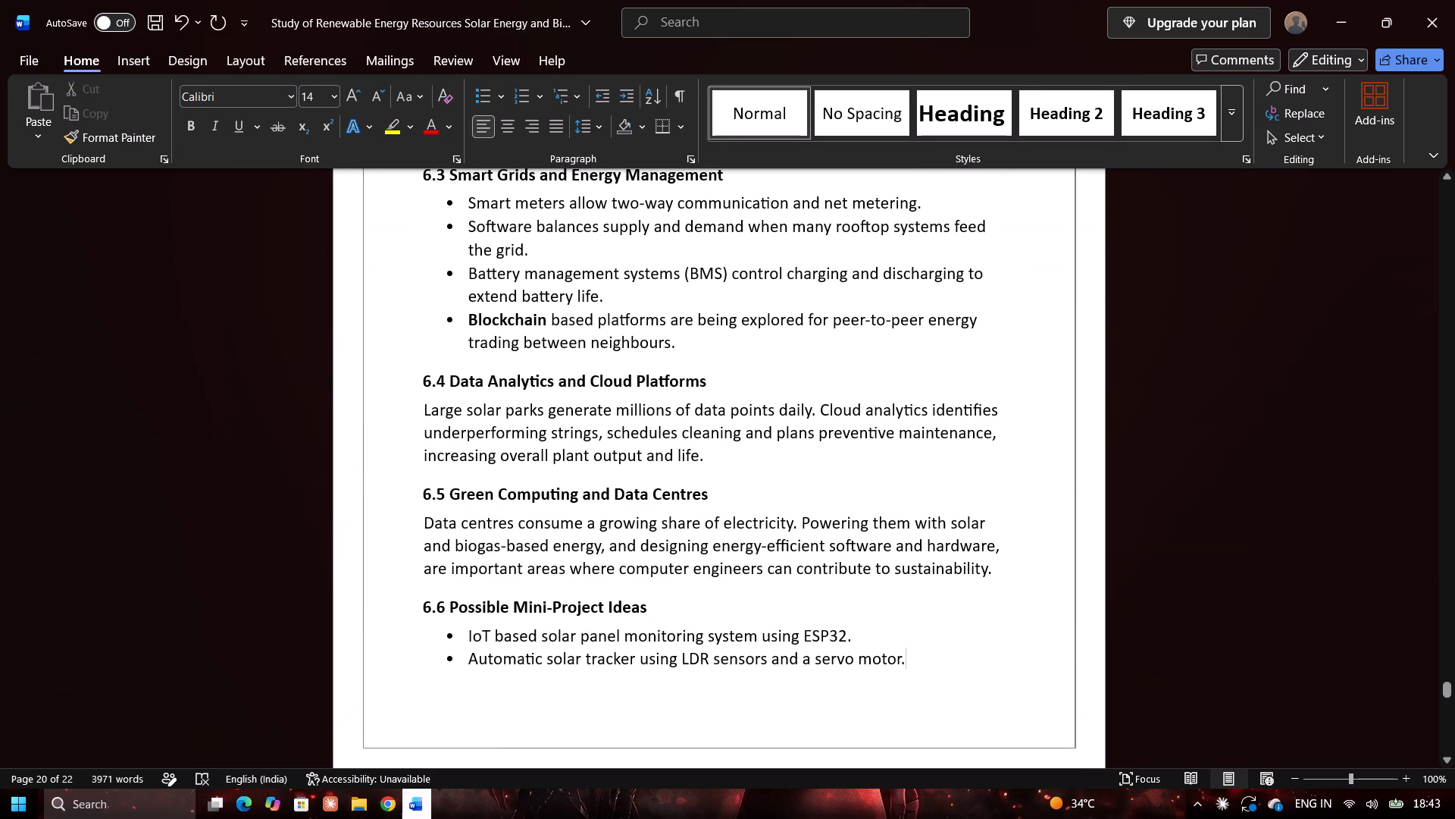
scroll(773, 630, up, 4)
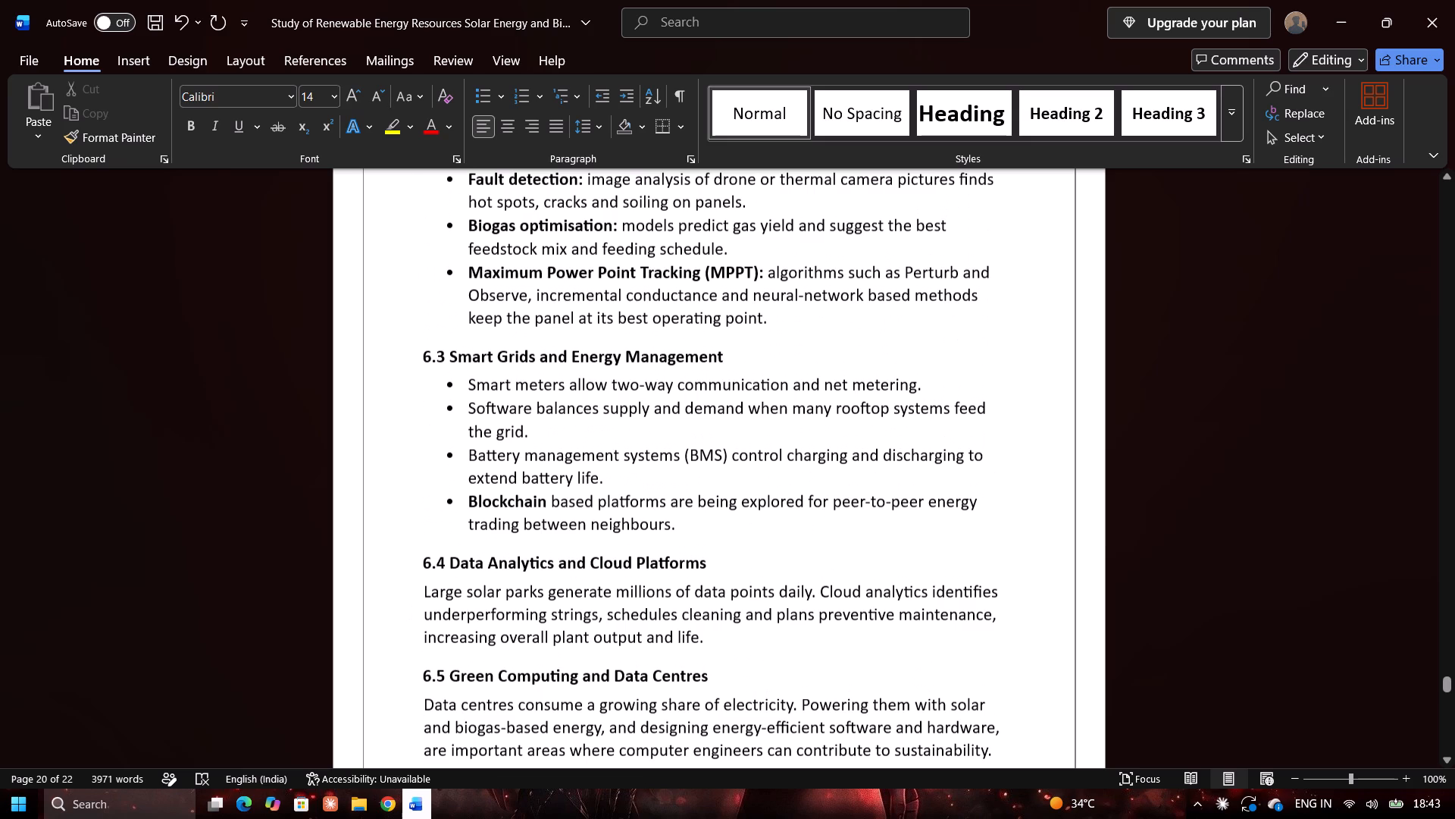
scroll(773, 630, up, 18)
scroll(773, 630, up, 6)
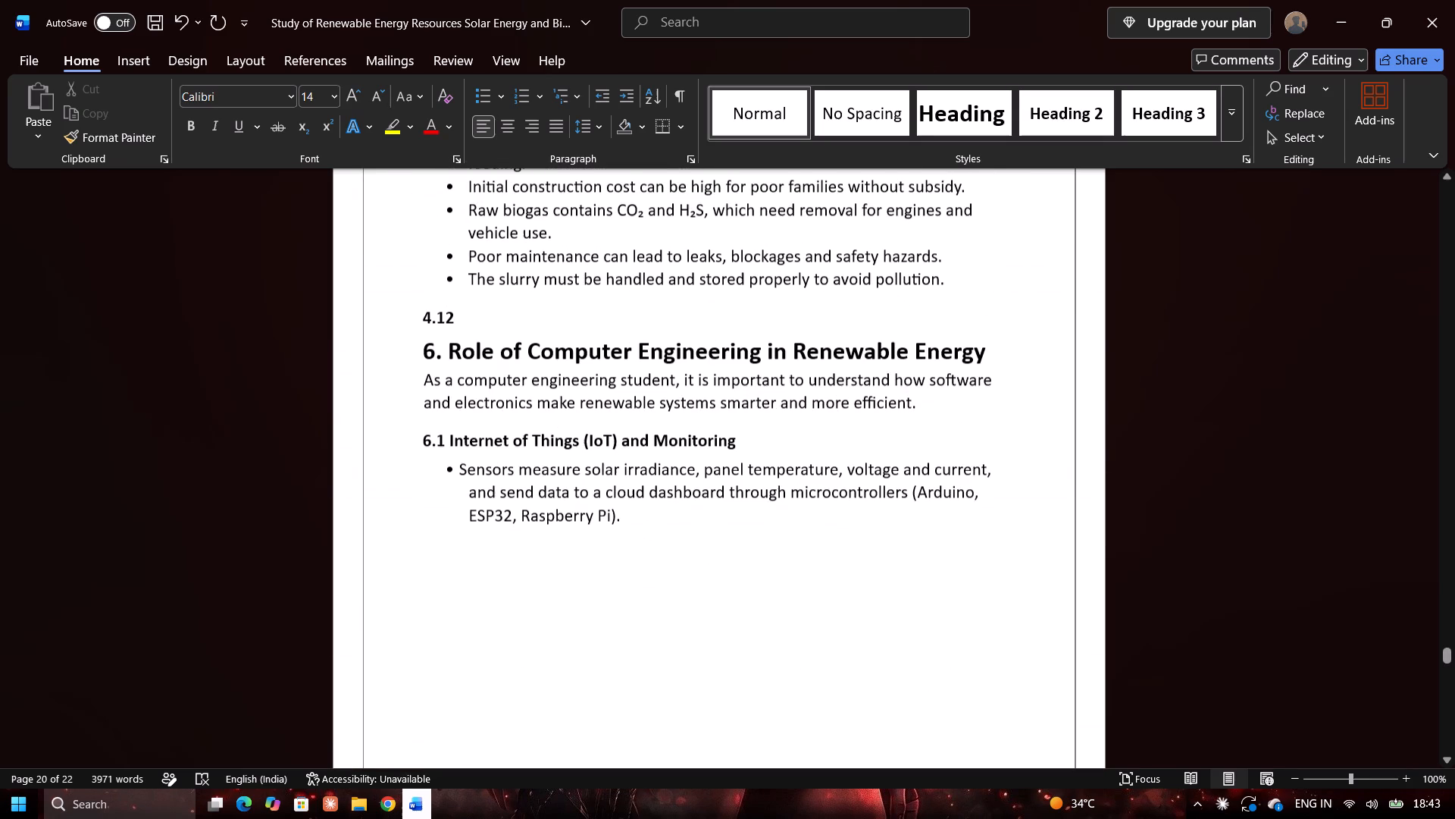
scroll(773, 630, down, 15)
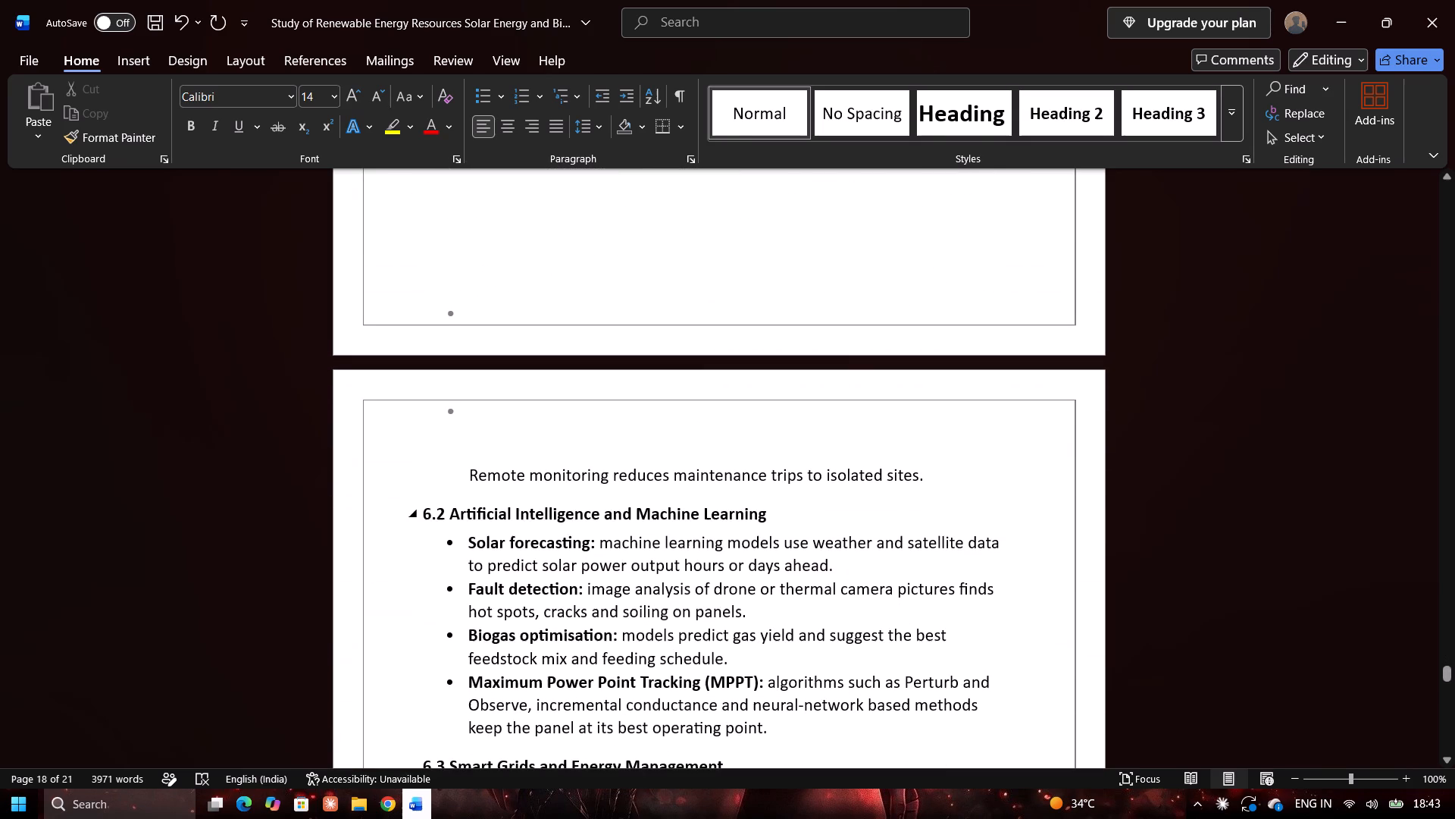
drag(465, 473, 939, 488)
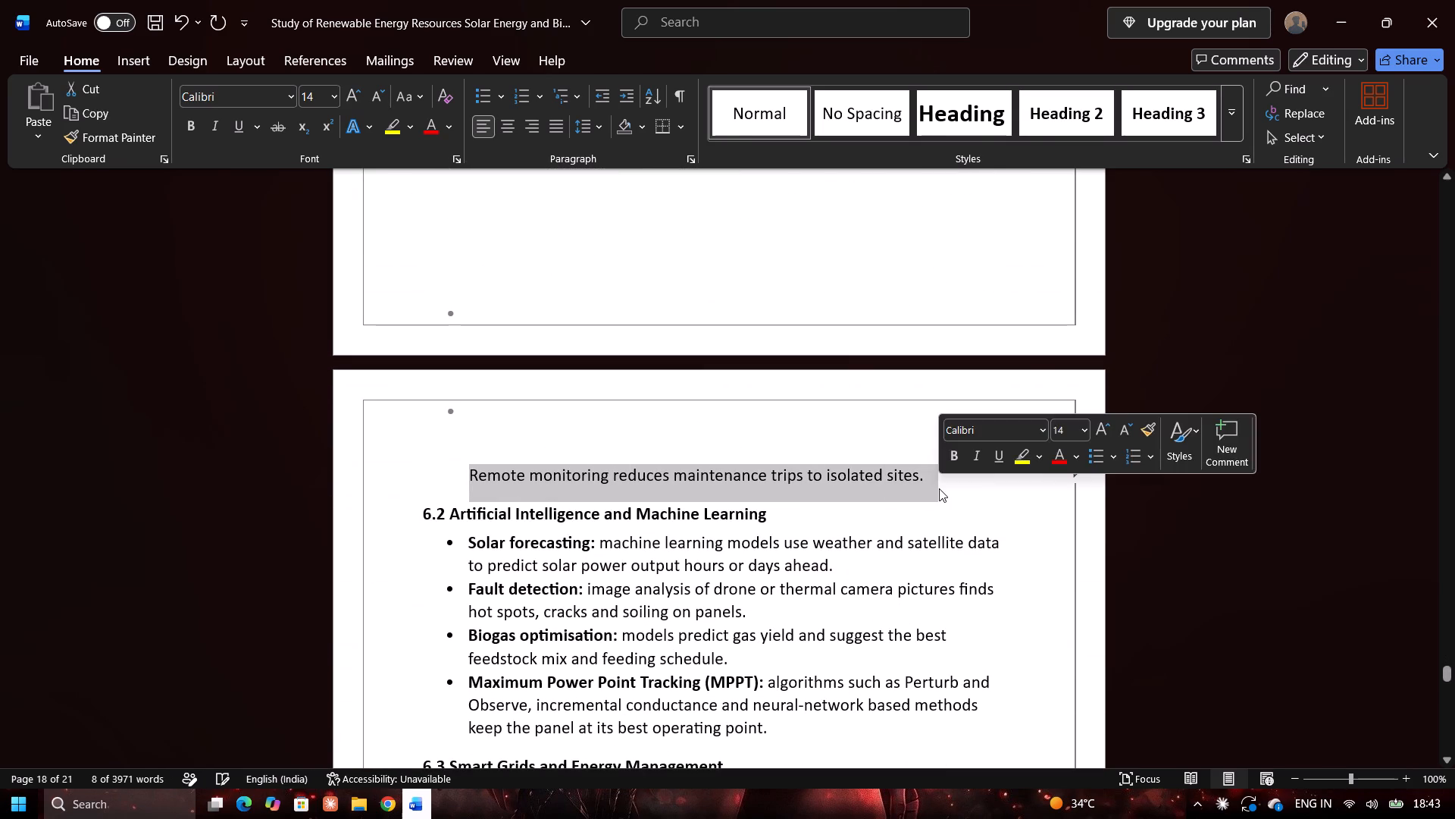
key(Delete)
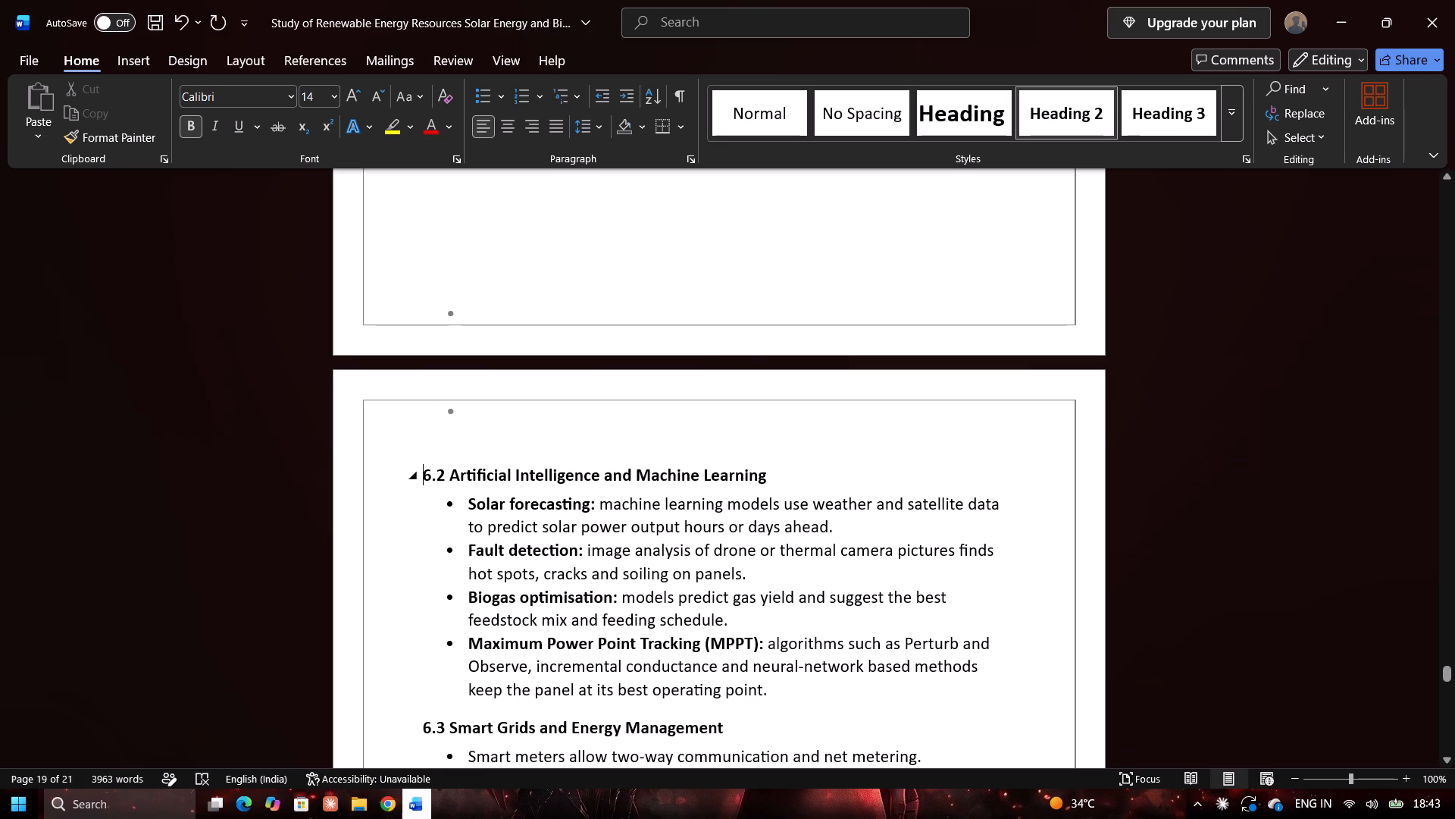
Examine the empty space between the 6.1 sensors bullet and the 6.2 heading on the following page.
scroll(939, 488, up, 14)
scroll(950, 491, down, 1)
scroll(950, 491, up, 6)
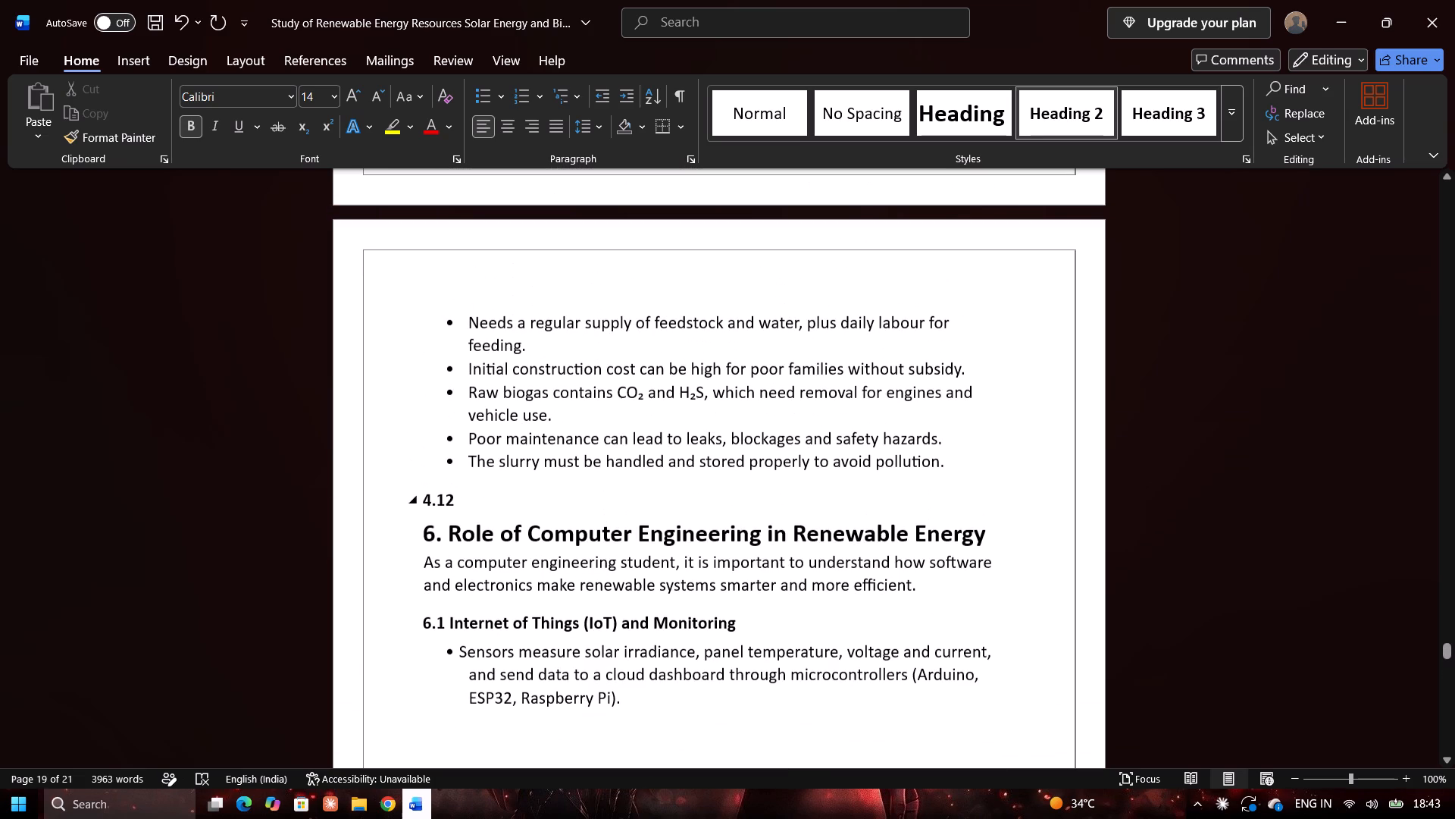
scroll(950, 491, down, 5)
scroll(950, 491, up, 5)
scroll(950, 491, down, 5)
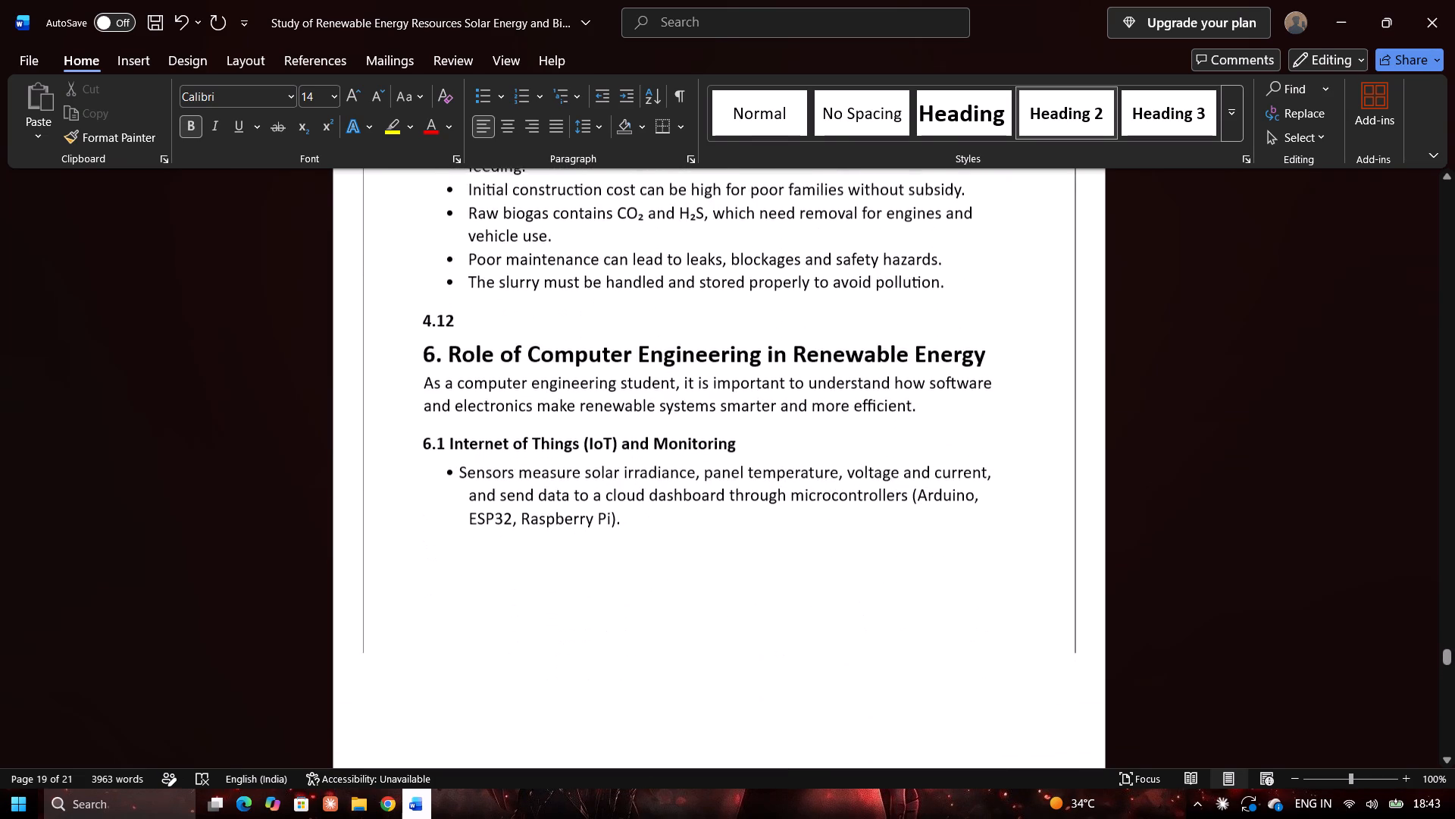
scroll(950, 491, down, 6)
click(595, 293)
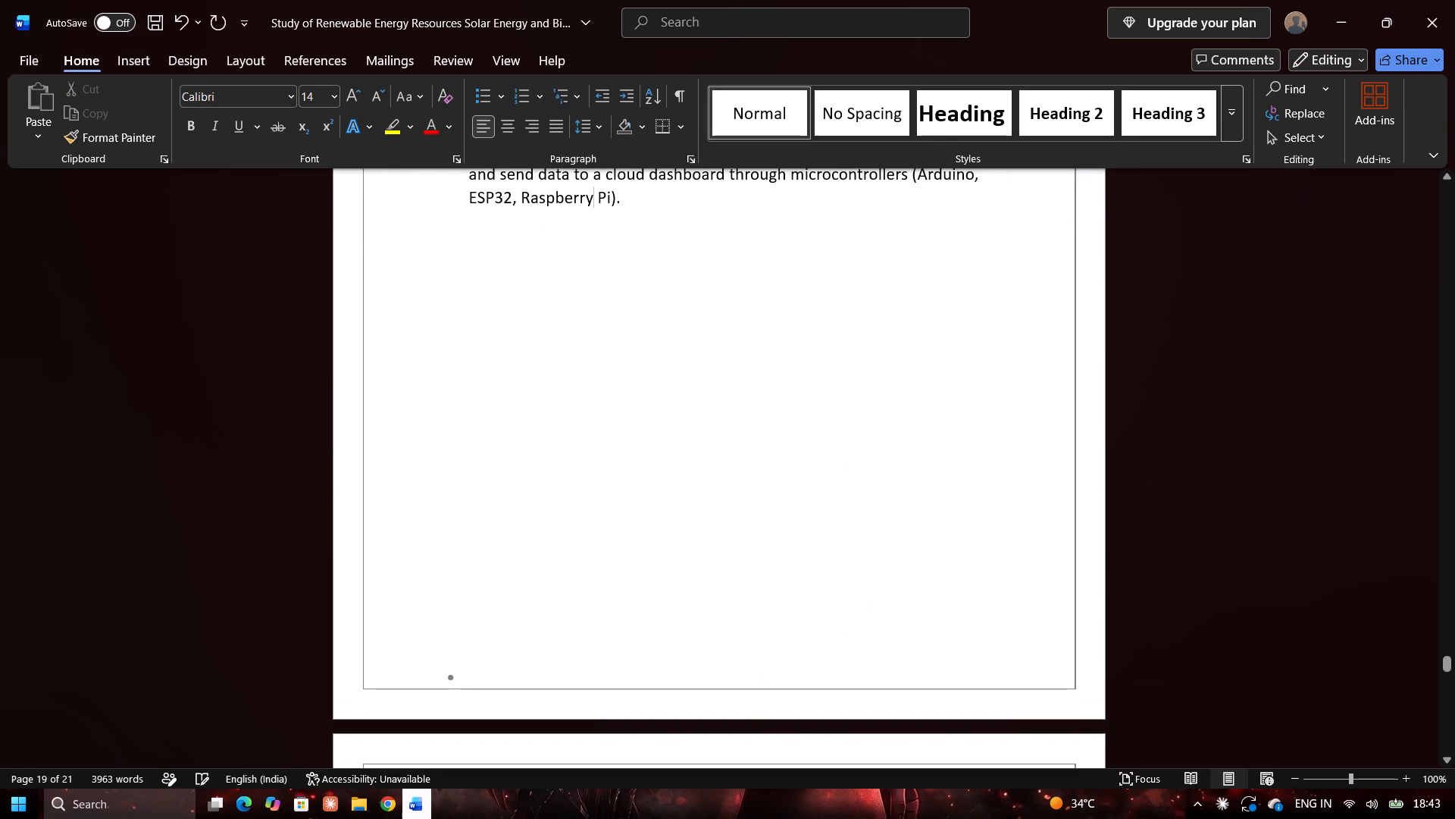
click(633, 197)
scroll(588, 376, down, 17)
scroll(587, 403, up, 1)
scroll(587, 403, down, 4)
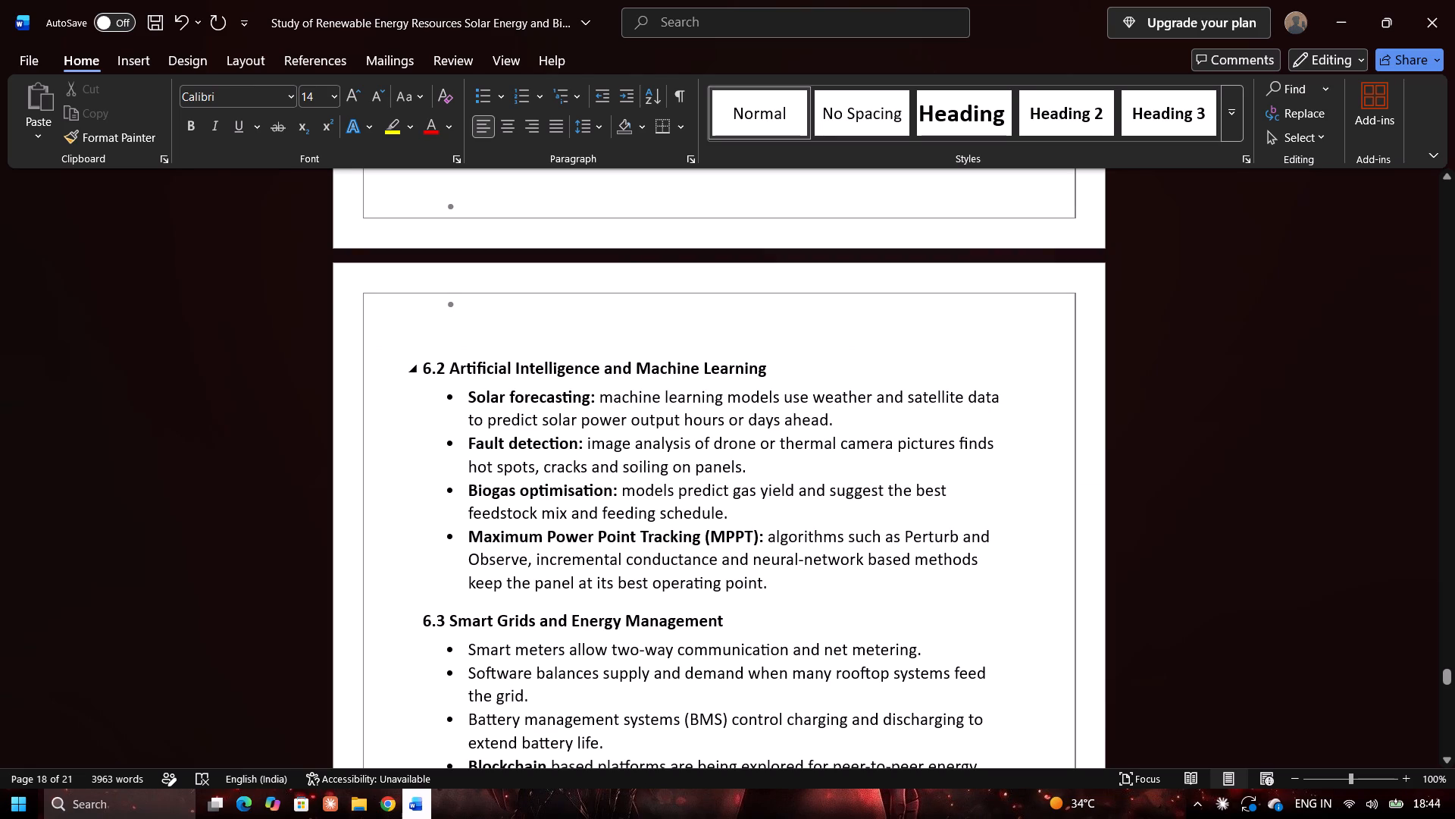
Copy the text from the 6.2 Artificial Intelligence and Machine Learning heading text through the last 6.6 Possible Mini-Project Ideas bullet.
drag(449, 363, 869, 613)
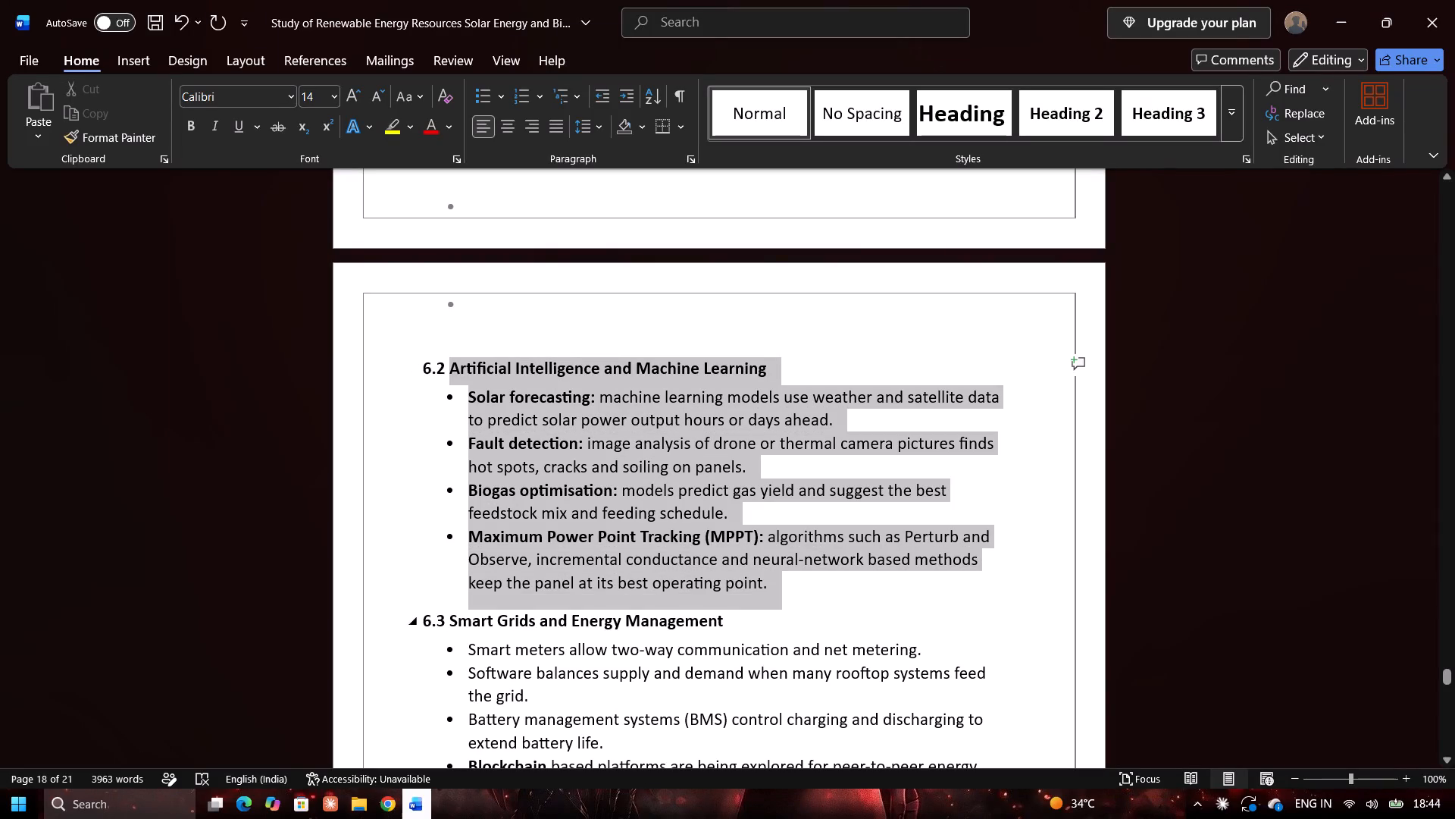
drag(869, 613, 871, 777)
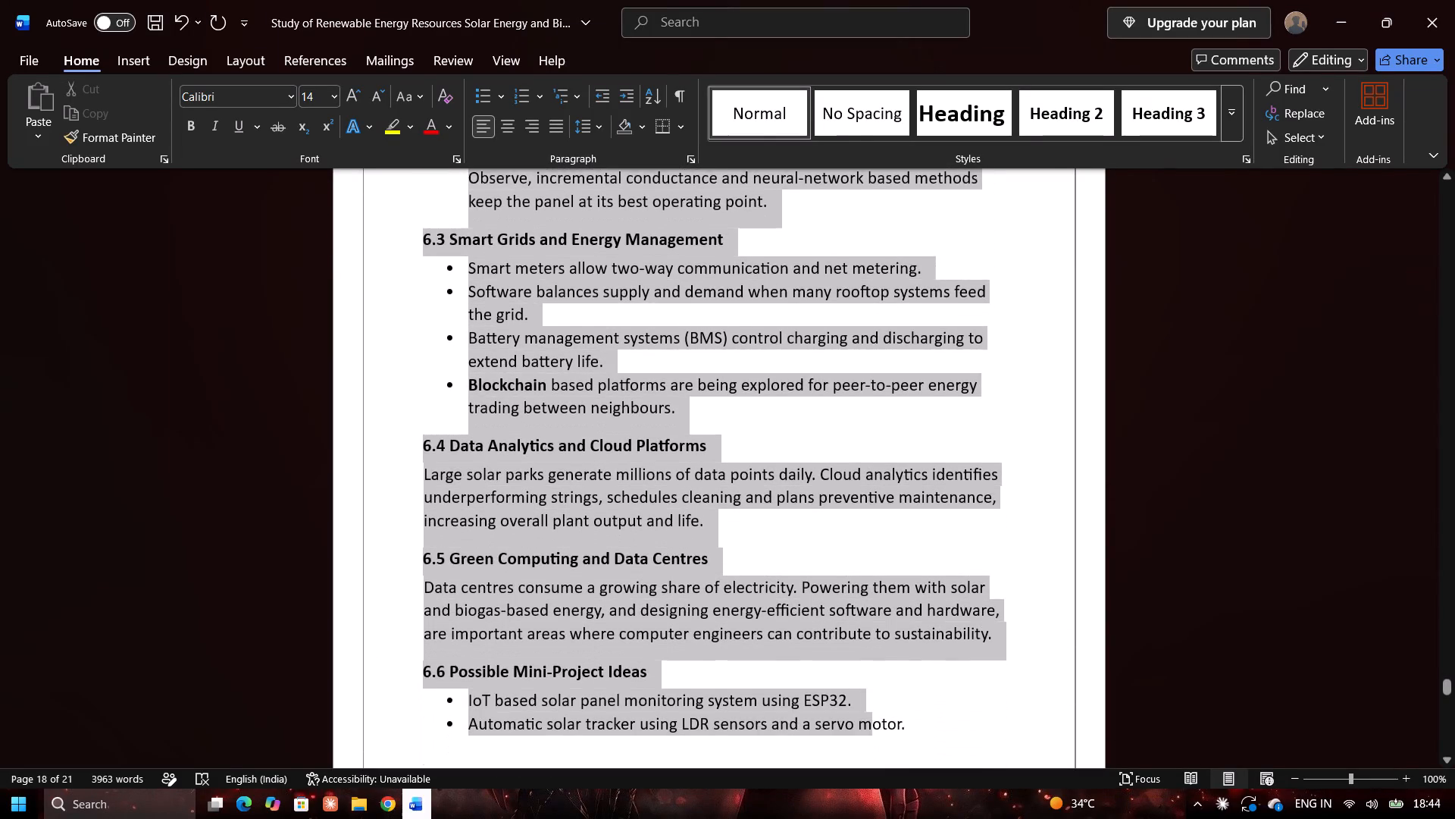
drag(871, 777, 955, 579)
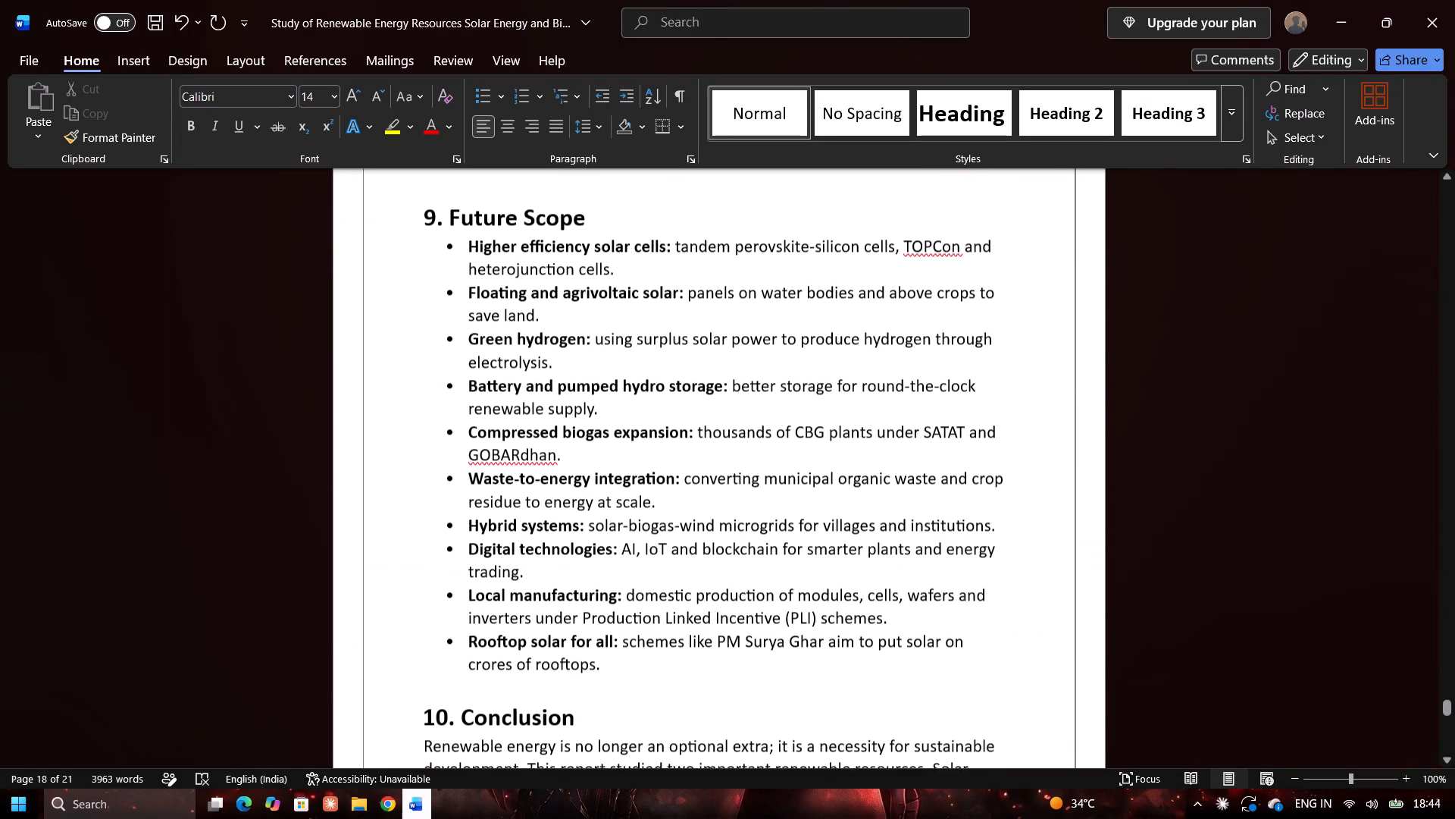
drag(955, 579, 951, 483)
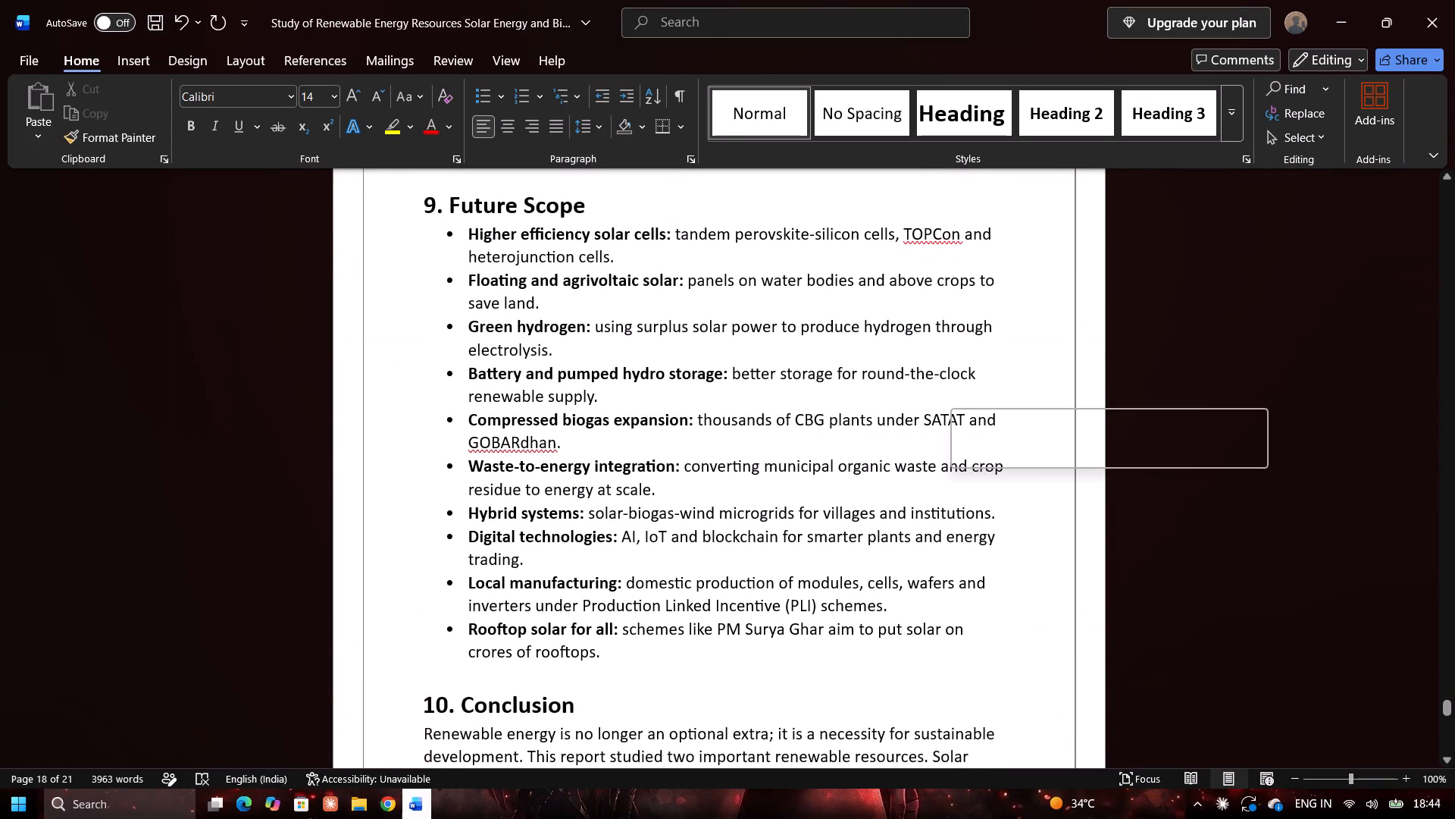
scroll(951, 483, up, 4)
scroll(951, 483, down, 1)
scroll(951, 484, up, 10)
scroll(951, 484, up, 11)
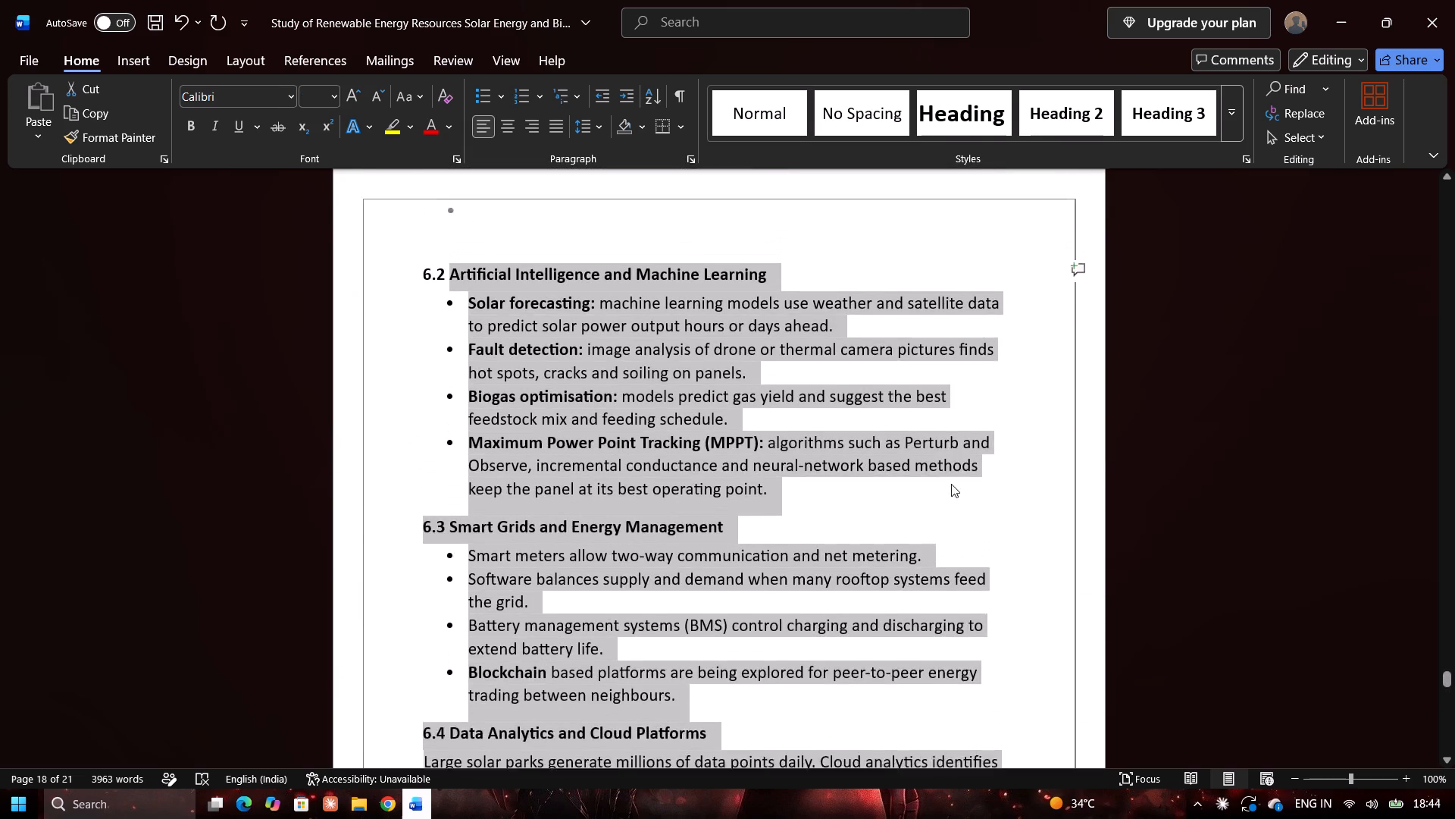
scroll(951, 484, up, 1)
scroll(951, 484, down, 1)
scroll(951, 484, up, 1)
key(ctrl+c)
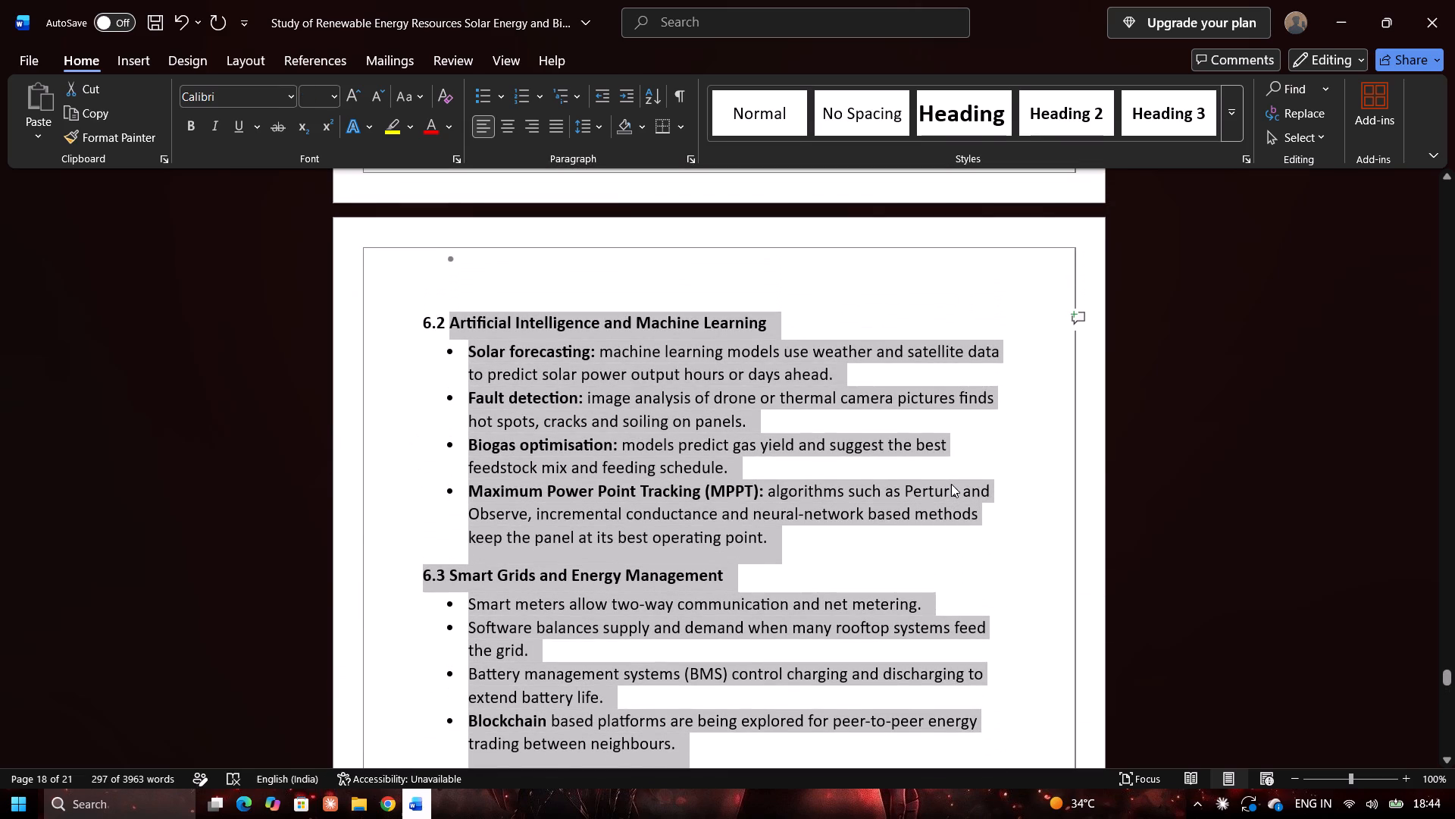
scroll(951, 484, up, 17)
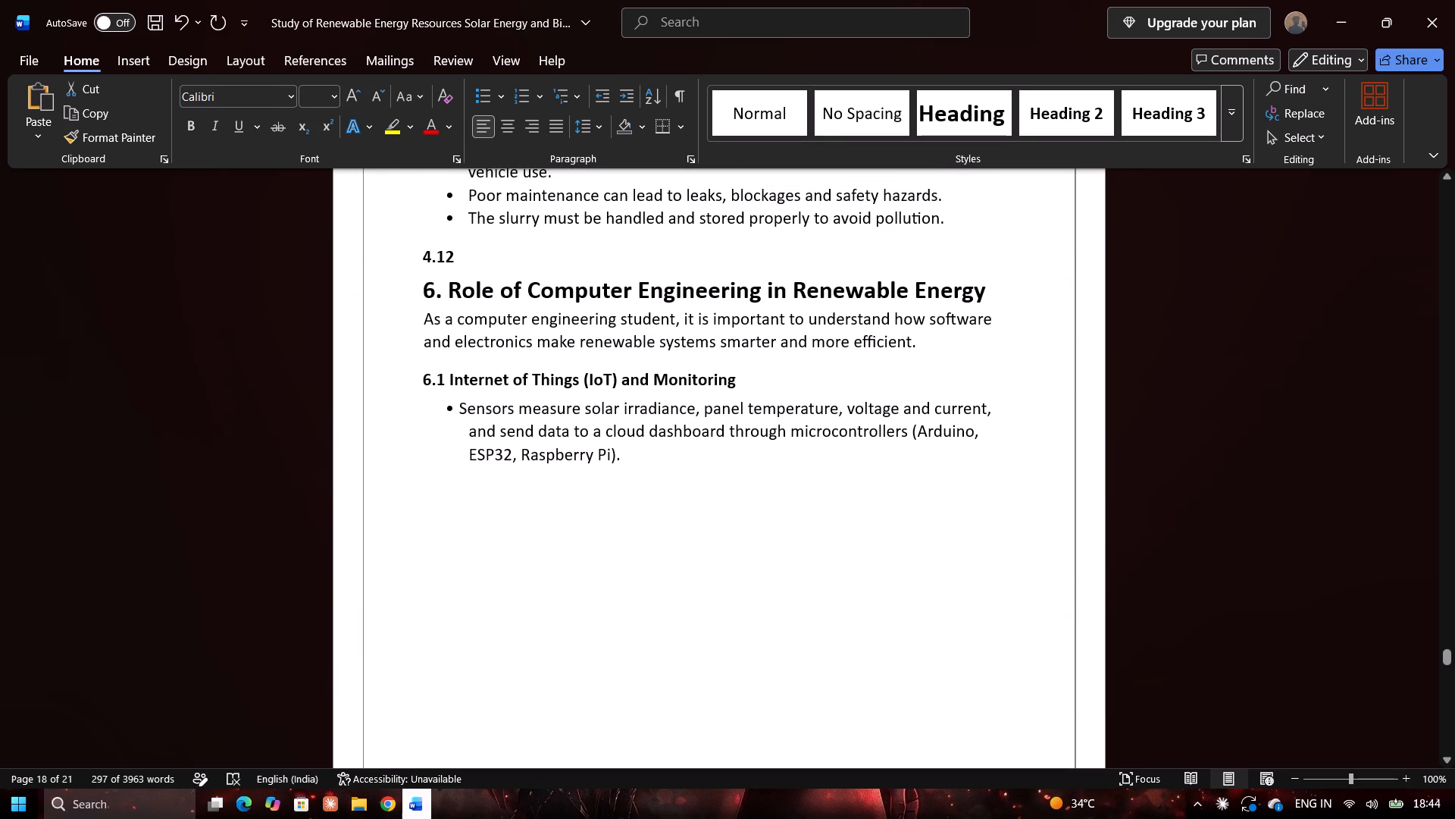
click(651, 459)
key(Return)
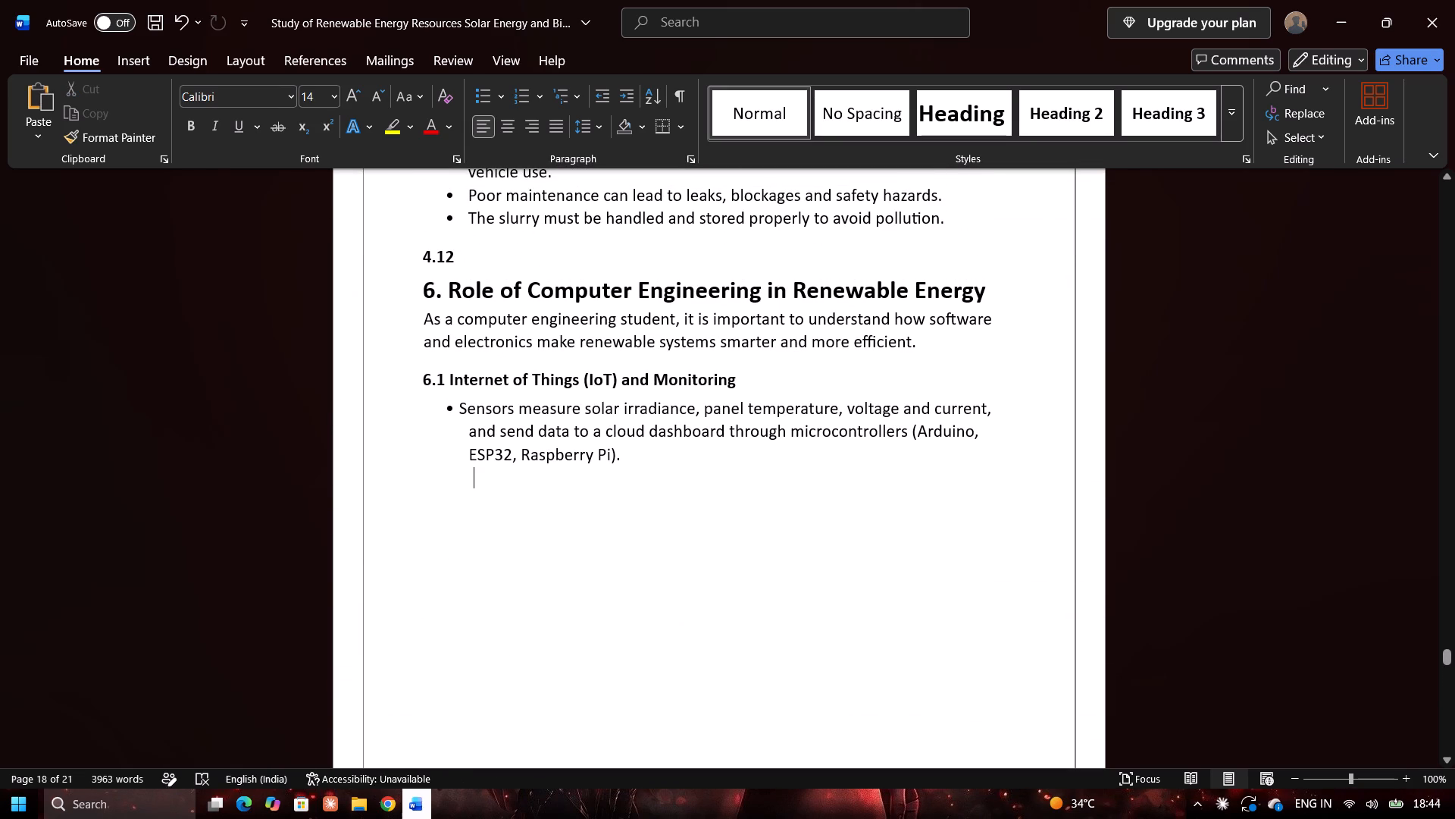
key(ctrl+v)
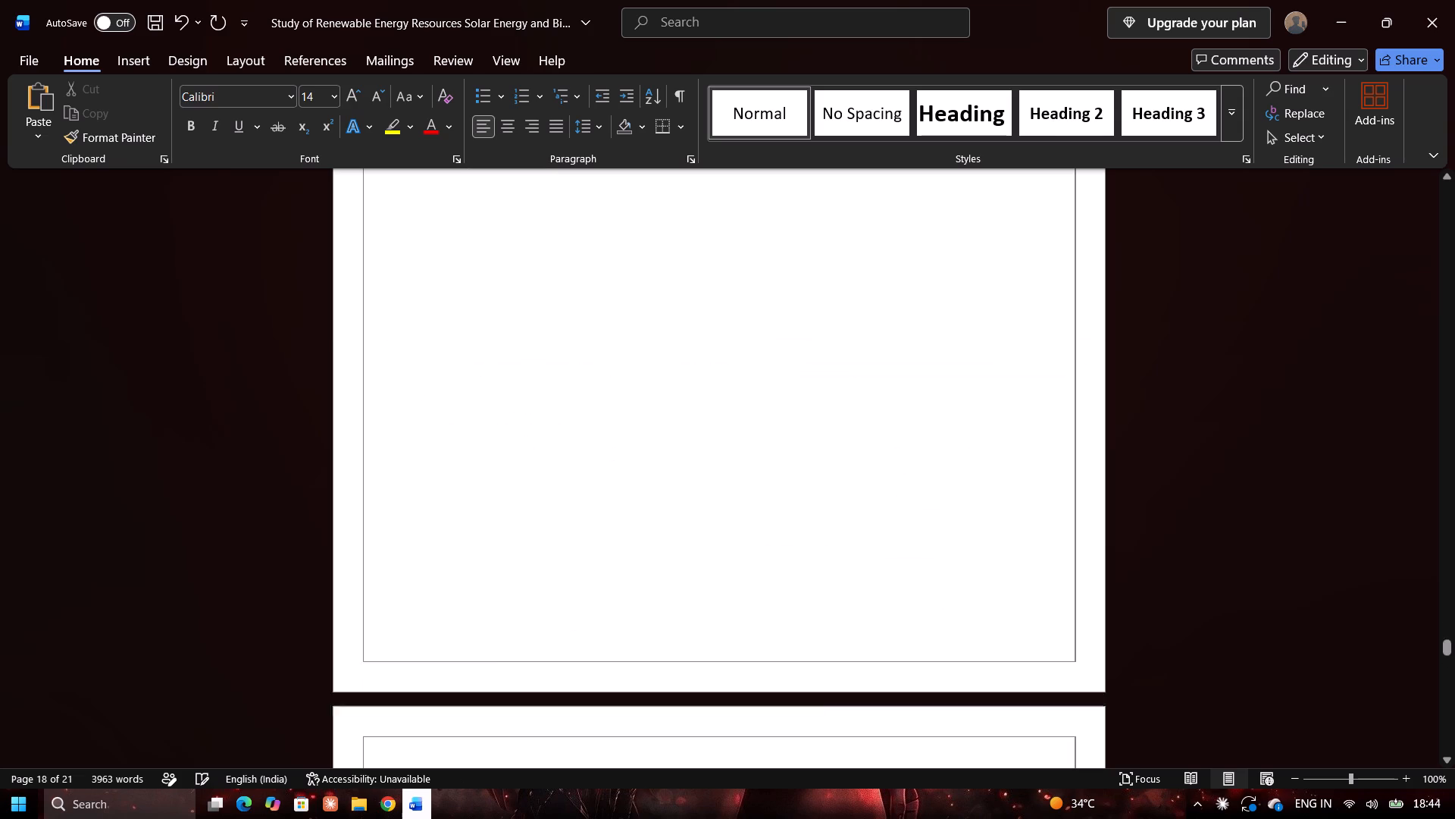
Check the layout of the pasted 6.2 to 6.6 content and the pages up to 9. Future Scope.
scroll(651, 459, up, 5)
scroll(651, 459, down, 1)
scroll(651, 459, up, 20)
scroll(651, 459, up, 3)
scroll(651, 459, down, 1)
scroll(651, 459, up, 11)
scroll(651, 459, down, 12)
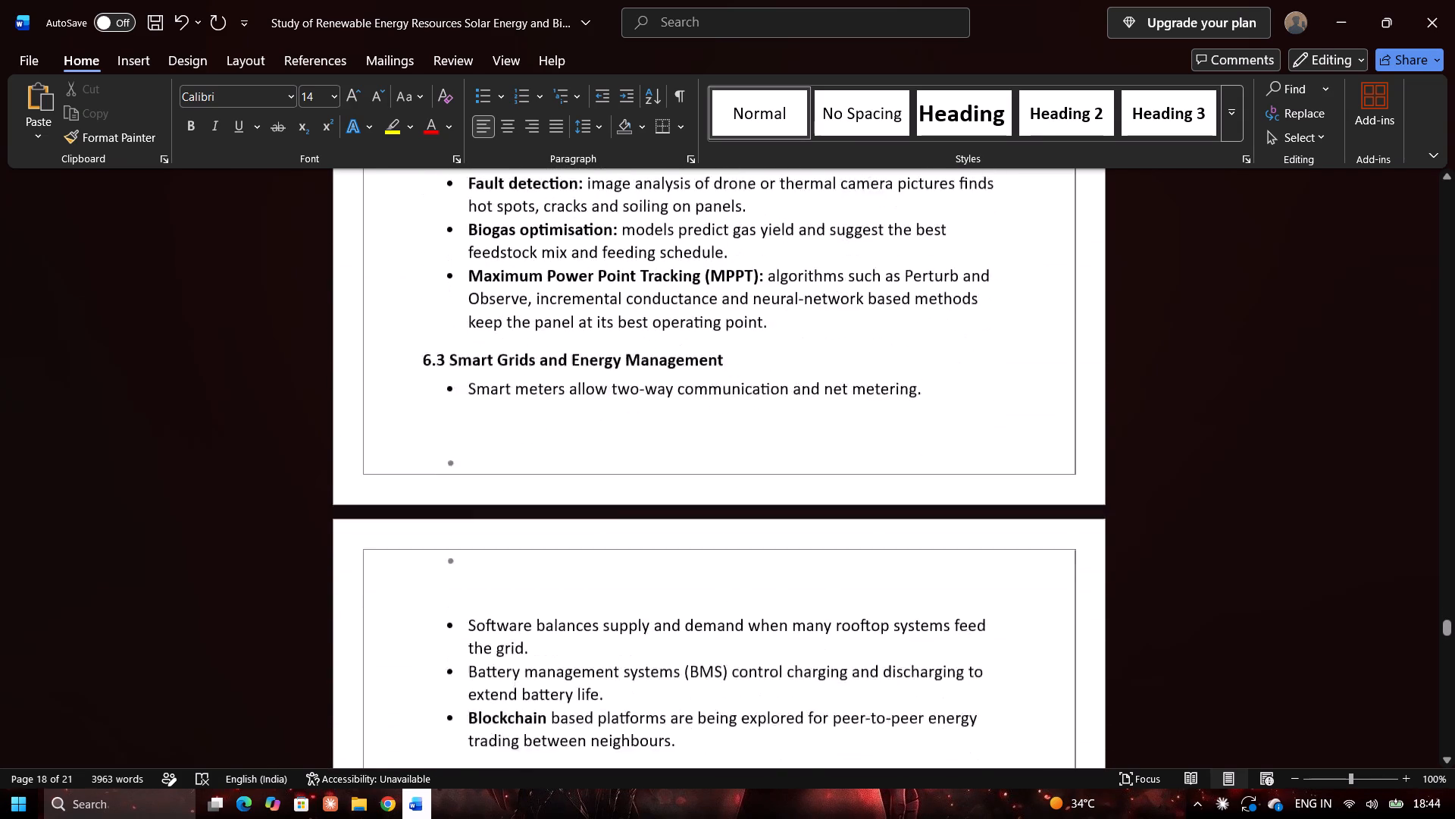
scroll(645, 463, down, 4)
scroll(626, 466, up, 4)
scroll(626, 466, down, 5)
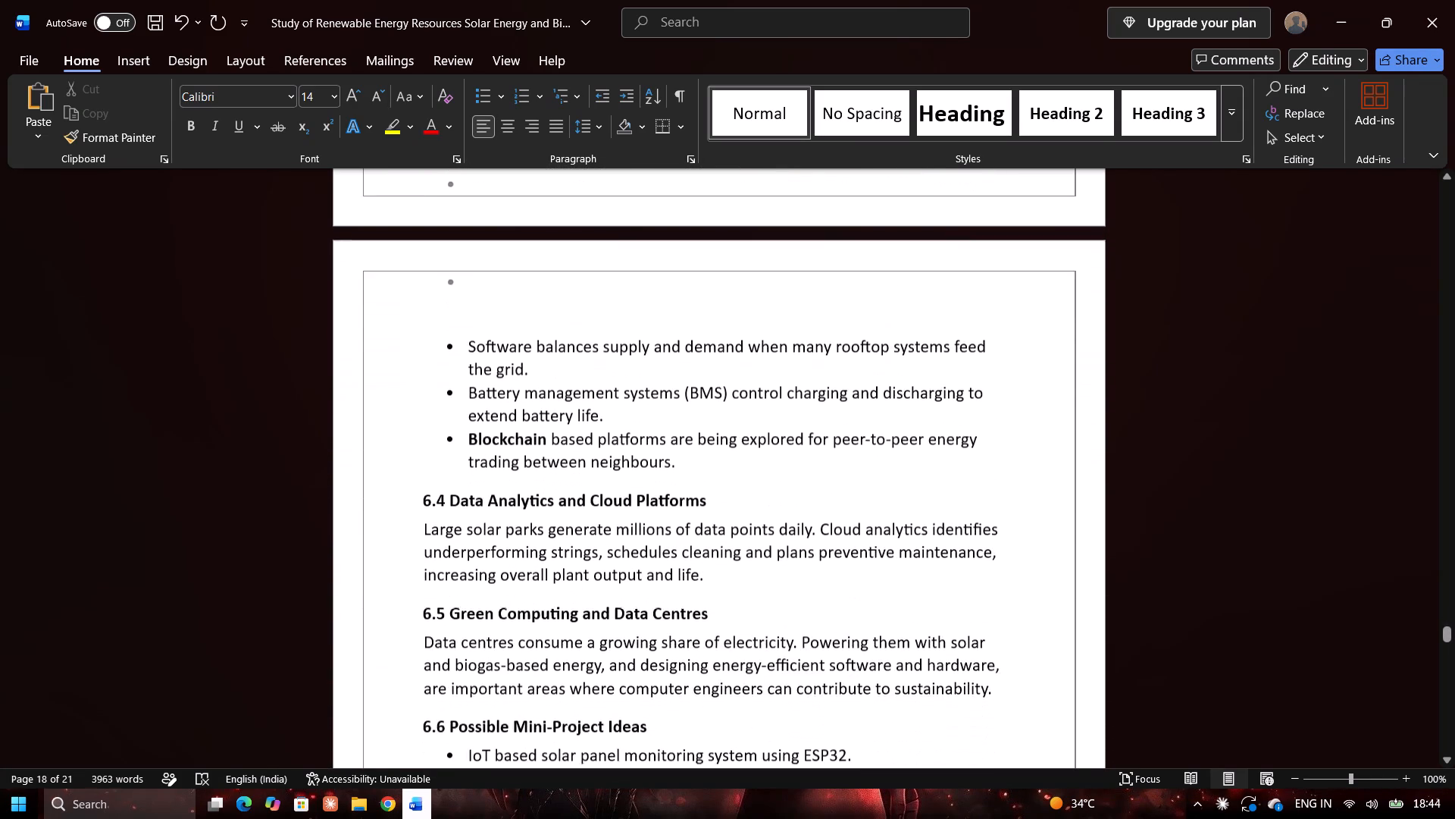
scroll(626, 466, down, 14)
scroll(624, 465, up, 1)
scroll(624, 465, down, 1)
scroll(624, 465, up, 1)
scroll(624, 465, down, 9)
scroll(624, 465, up, 3)
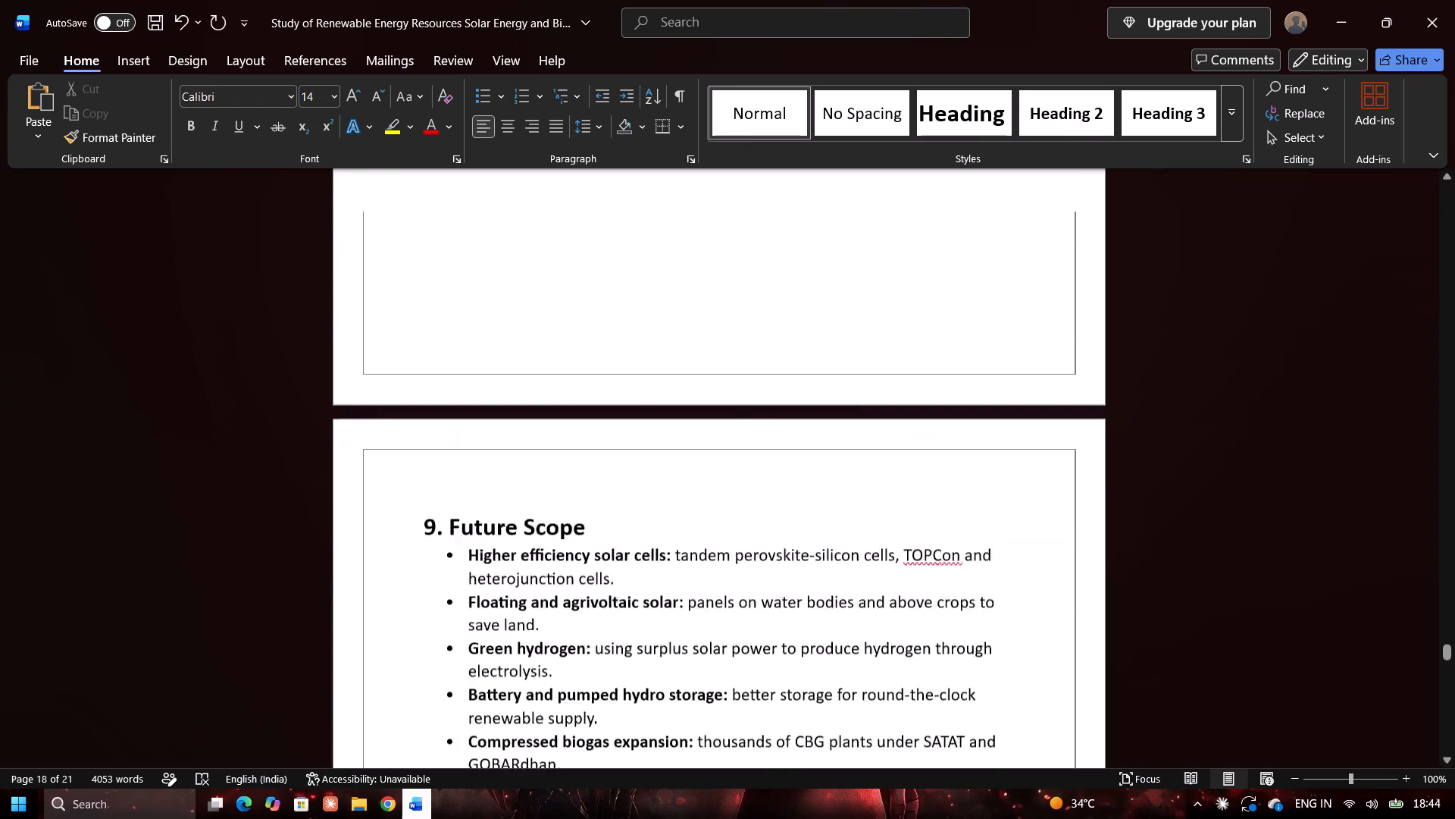
scroll(624, 465, up, 6)
scroll(624, 465, down, 1)
scroll(624, 465, up, 15)
scroll(346, 420, up, 2)
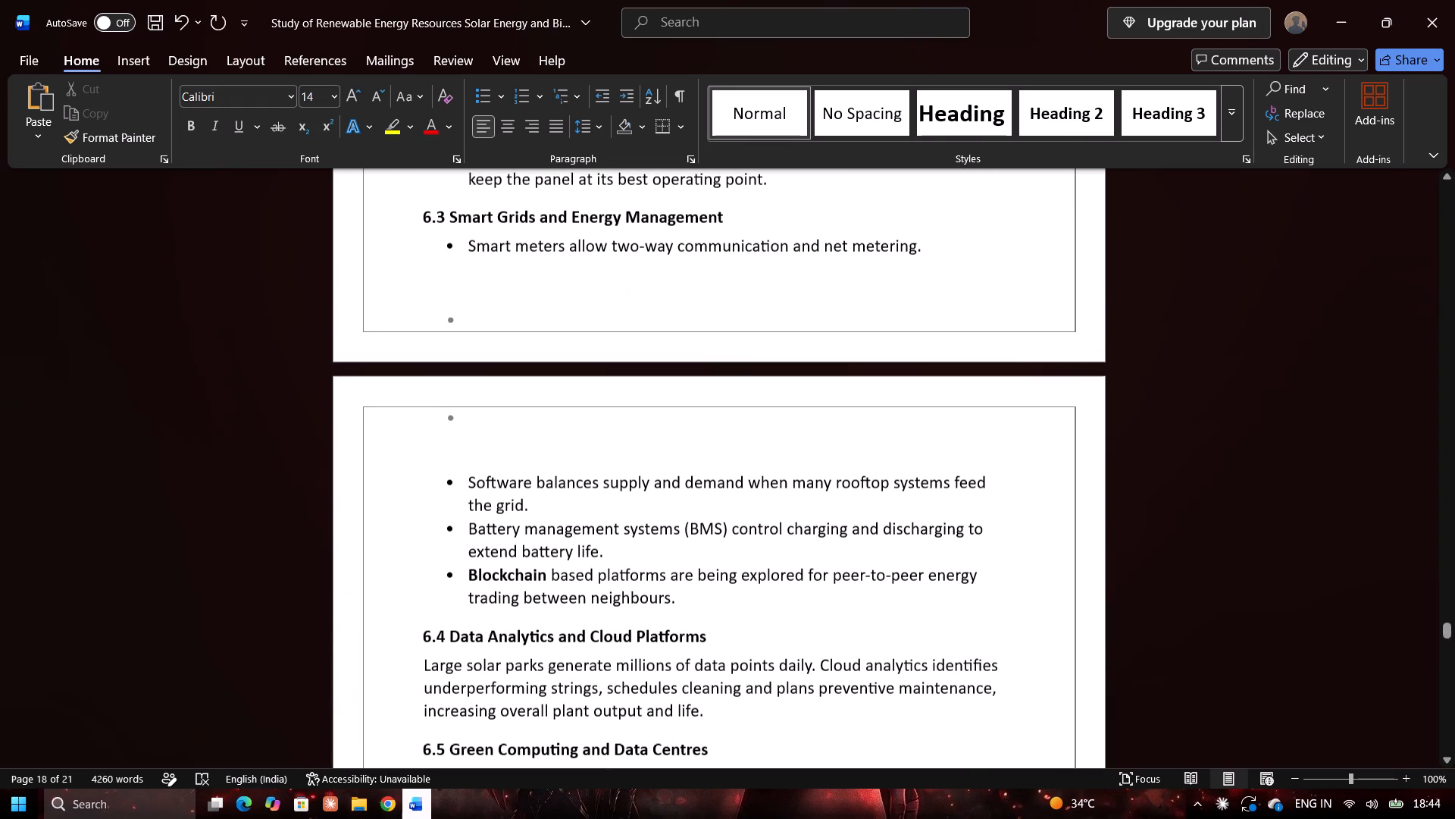
scroll(435, 378, up, 4)
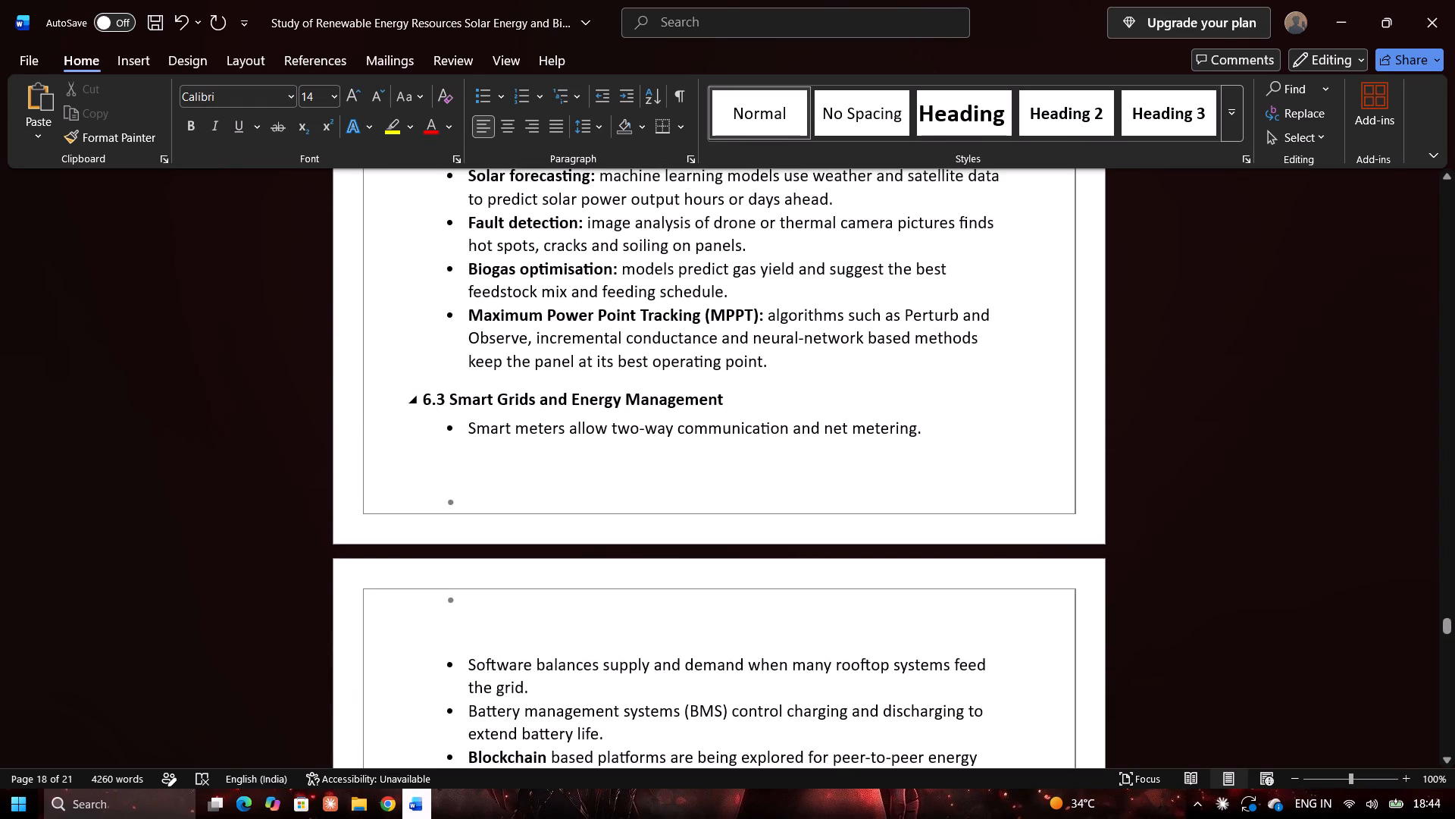
Delete the content from the "Software balances supply and demand" bullet in 6.3 through the last text before 9. Future Scope.
scroll(385, 413, up, 1)
scroll(385, 413, down, 1)
scroll(385, 413, up, 3)
scroll(385, 413, down, 2)
scroll(385, 413, up, 1)
scroll(385, 413, down, 1)
scroll(385, 413, up, 1)
scroll(385, 413, down, 6)
scroll(385, 413, up, 6)
scroll(385, 413, down, 1)
scroll(491, 451, down, 6)
drag(437, 422, 652, 771)
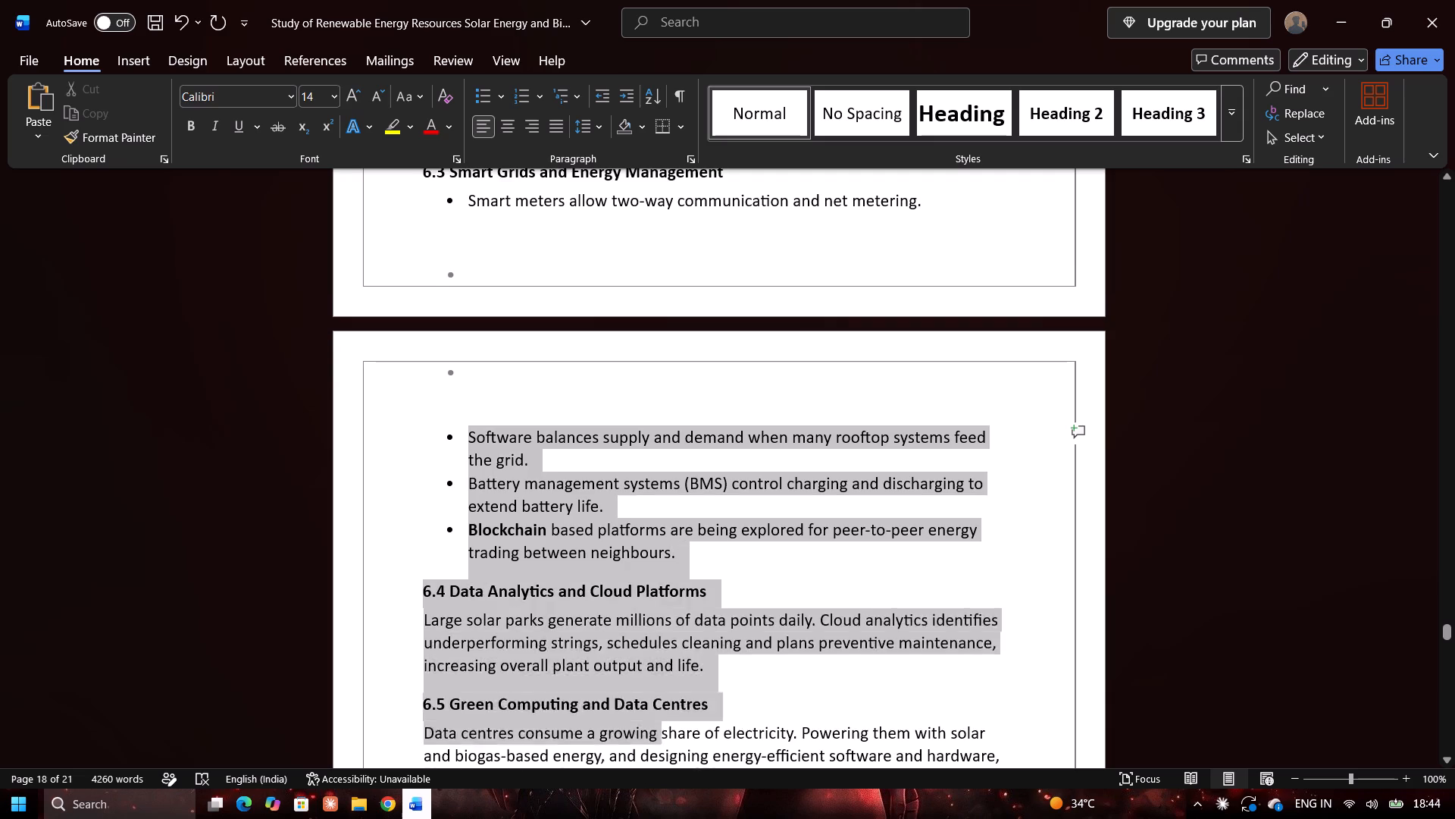
drag(652, 771, 926, 580)
key(Delete)
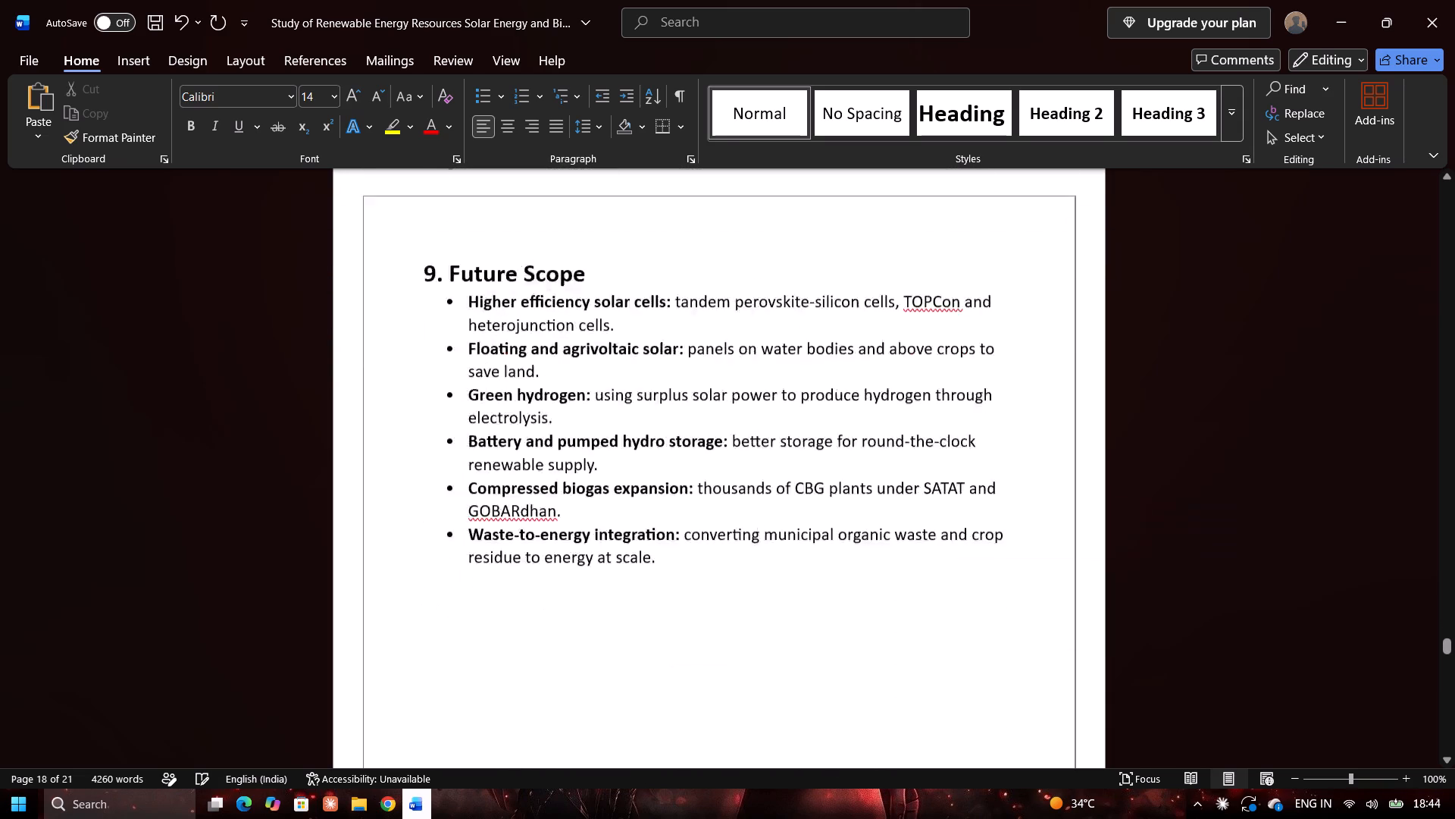
Delete the 6.3 Smart Grids and Energy Management heading together with its remaining smart meters bullet.
scroll(718, 554, up, 5)
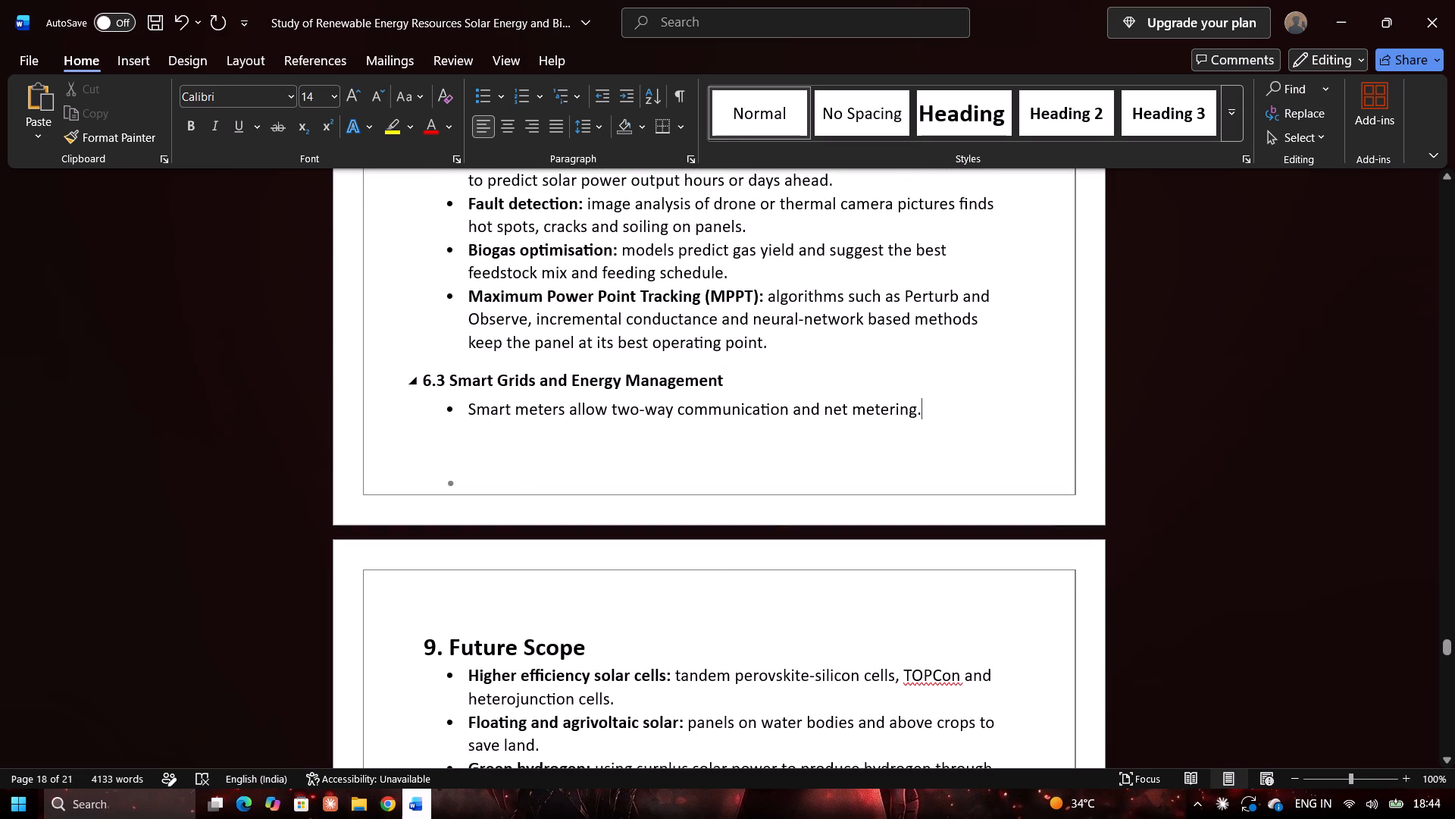
drag(426, 376, 947, 501)
key(Delete)
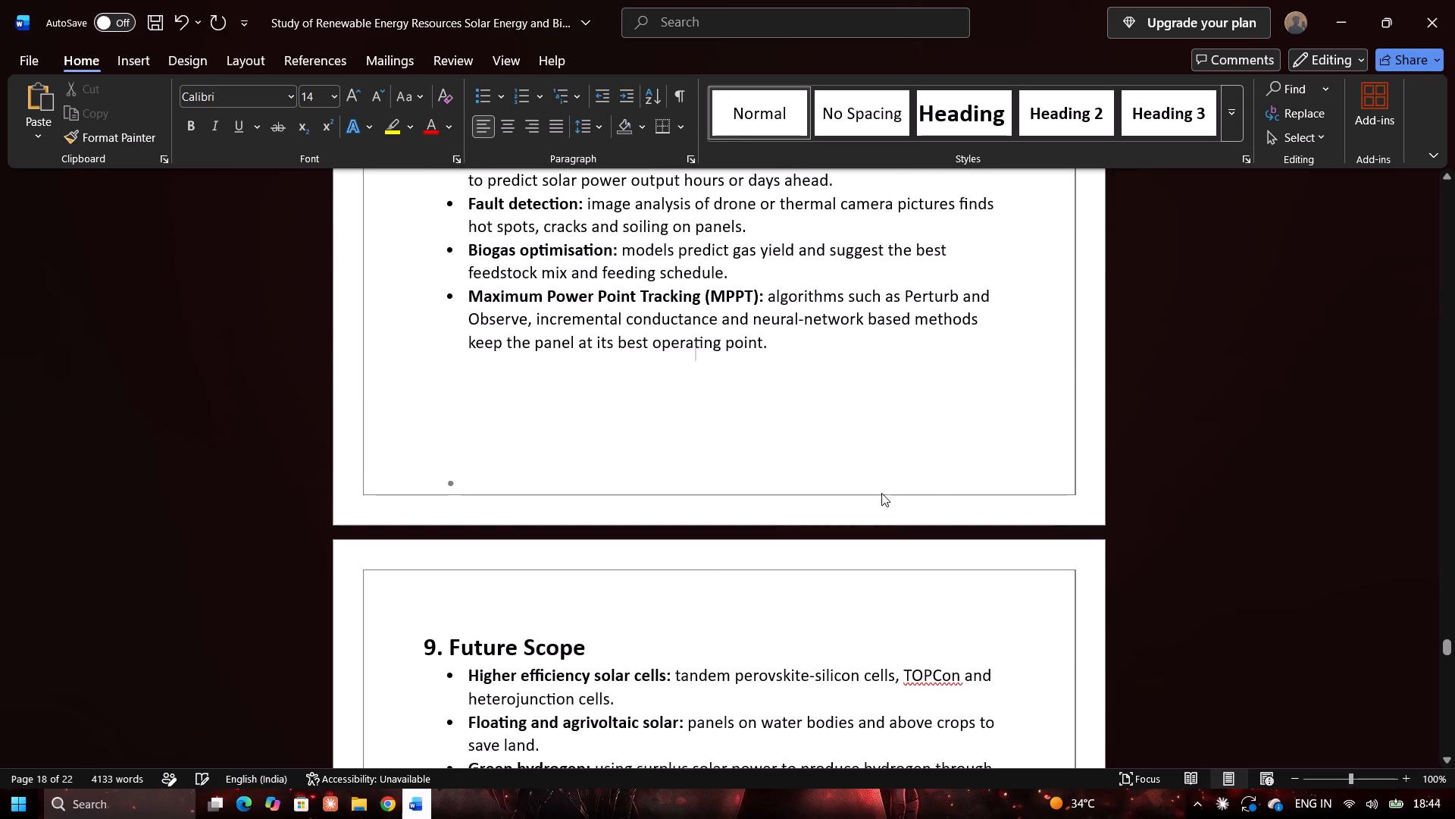
Place the text cursor right after the leftover 4.12 heading number above 6. Role of Computer Engineering in Renewable Energy.
scroll(813, 490, up, 1)
scroll(813, 490, down, 1)
scroll(813, 490, up, 10)
scroll(815, 488, down, 14)
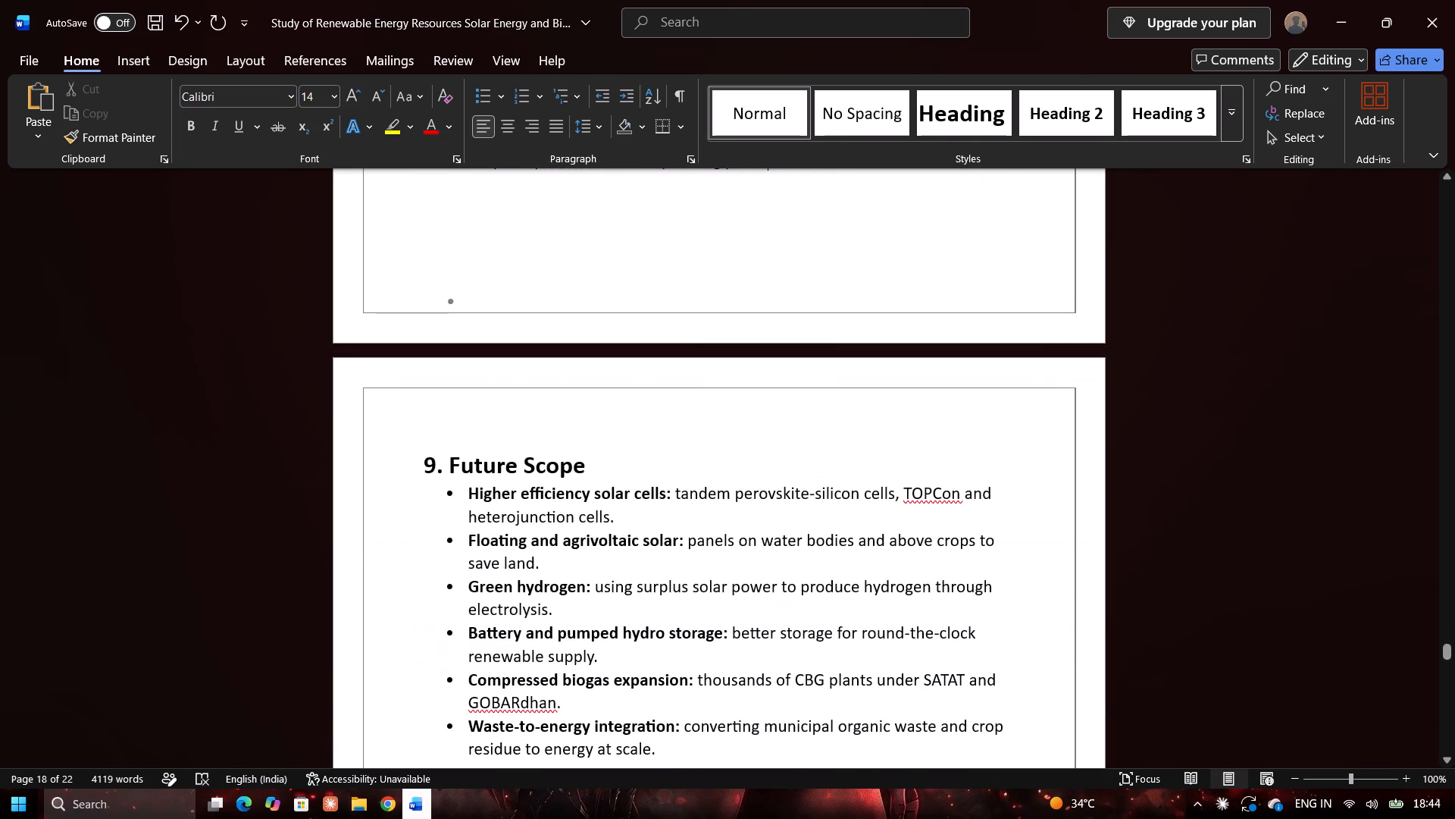
scroll(816, 500, up, 6)
scroll(818, 500, down, 1)
scroll(818, 500, up, 11)
click(449, 425)
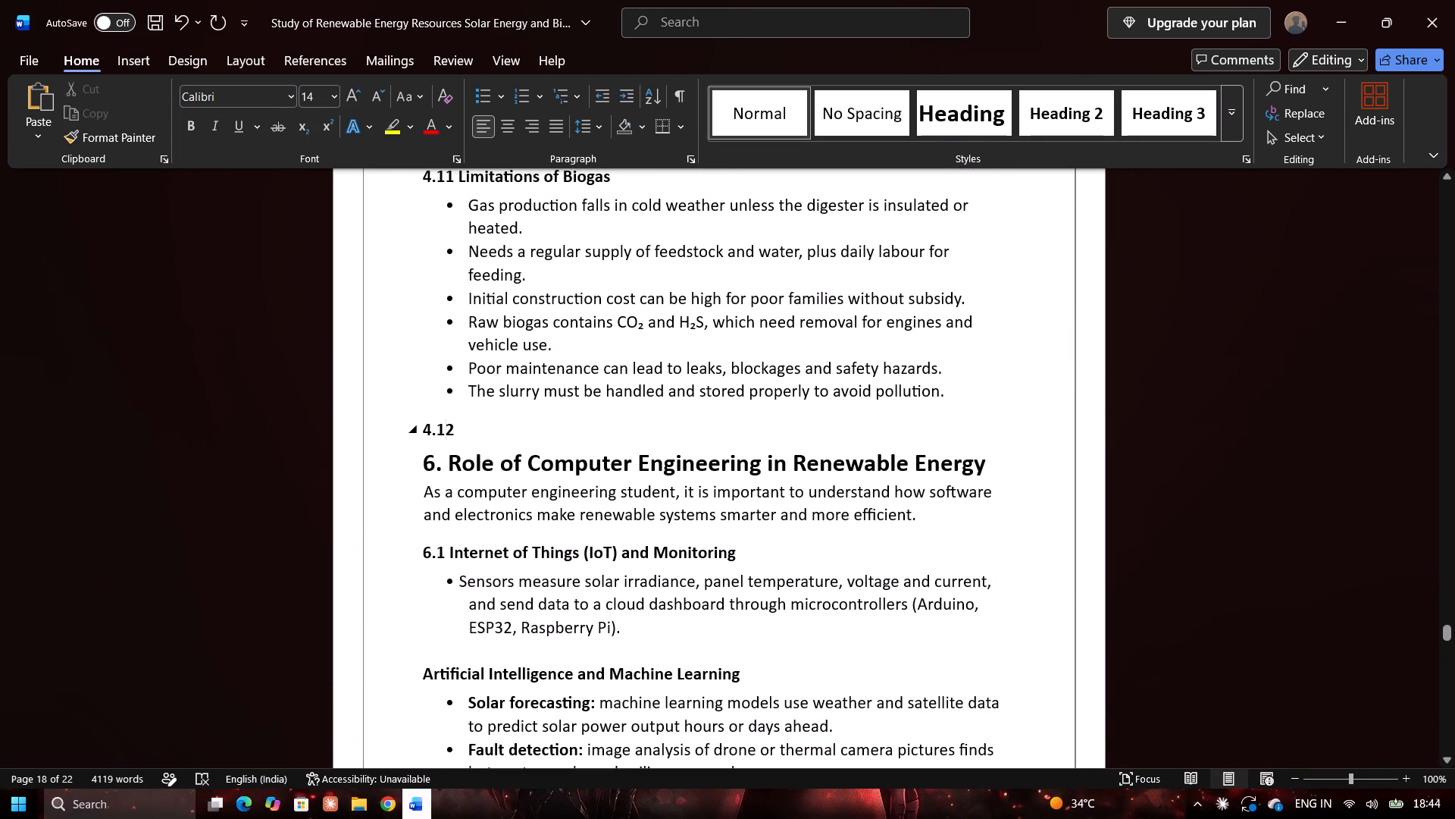
click(457, 434)
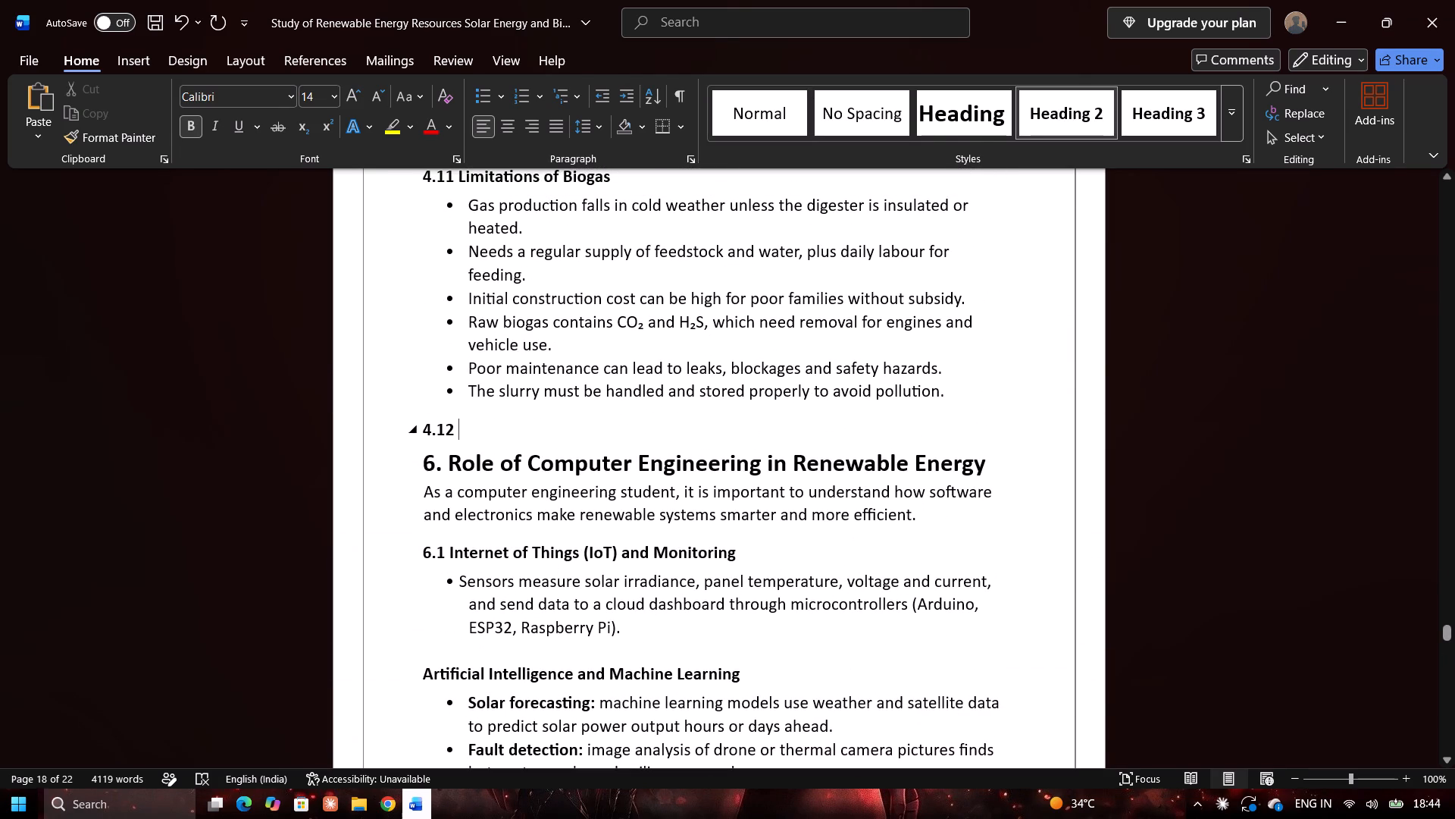
Delete the leftover 4.12 heading number above 6. Role of Computer Engineering in Renewable Energy.
key(BackSpace)
key(BackSpace)
key(BackSpace)
key(BackSpace)
key(BackSpace)
Check the pages following section 6.1 for repeated 6.2 to 6.6 content and repeated 9. Future Scope sections.
scroll(483, 431, down, 13)
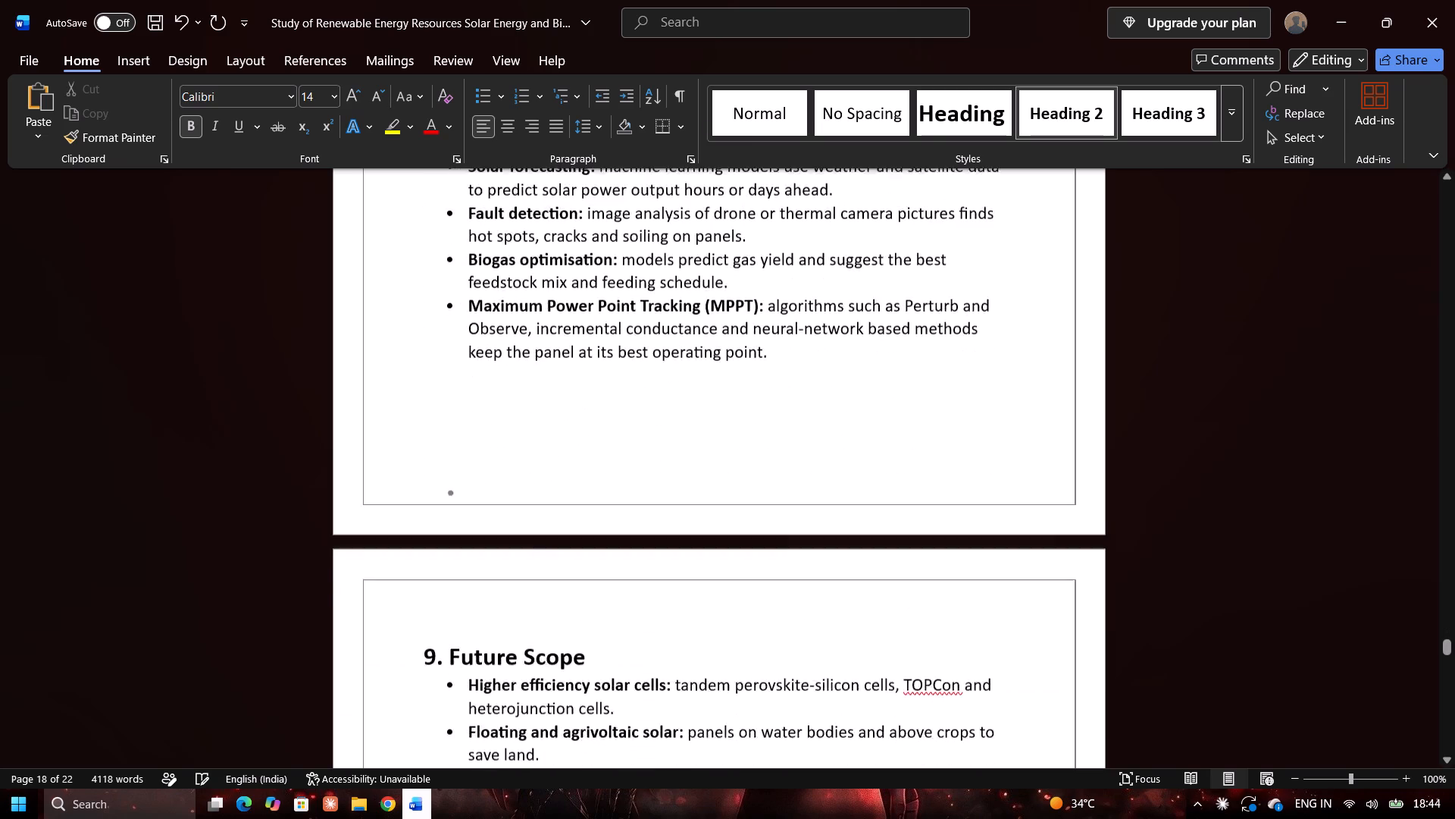
scroll(495, 431, down, 20)
scroll(499, 431, up, 1)
scroll(499, 431, down, 10)
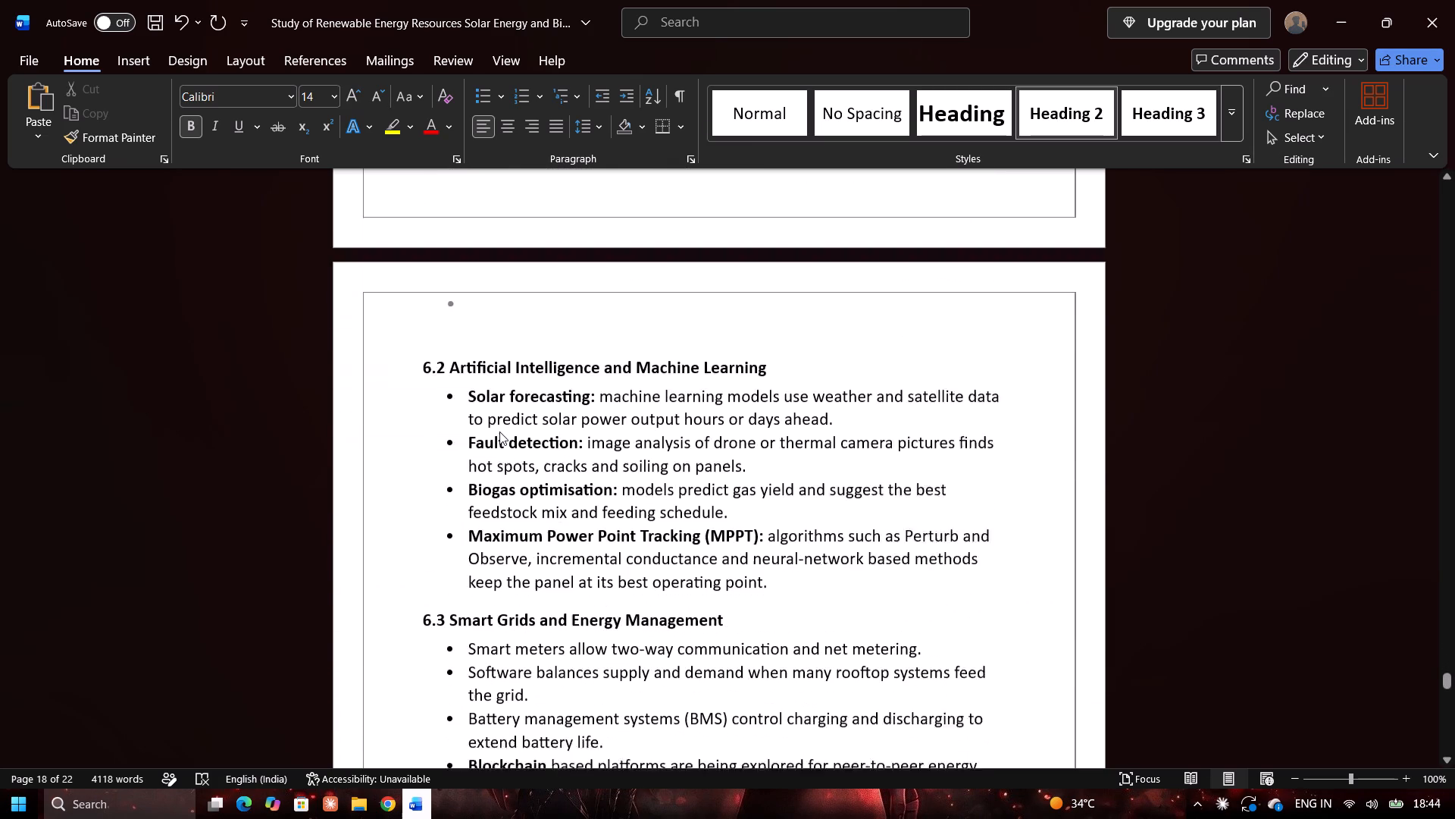
scroll(503, 431, down, 11)
scroll(503, 431, up, 1)
scroll(503, 431, down, 5)
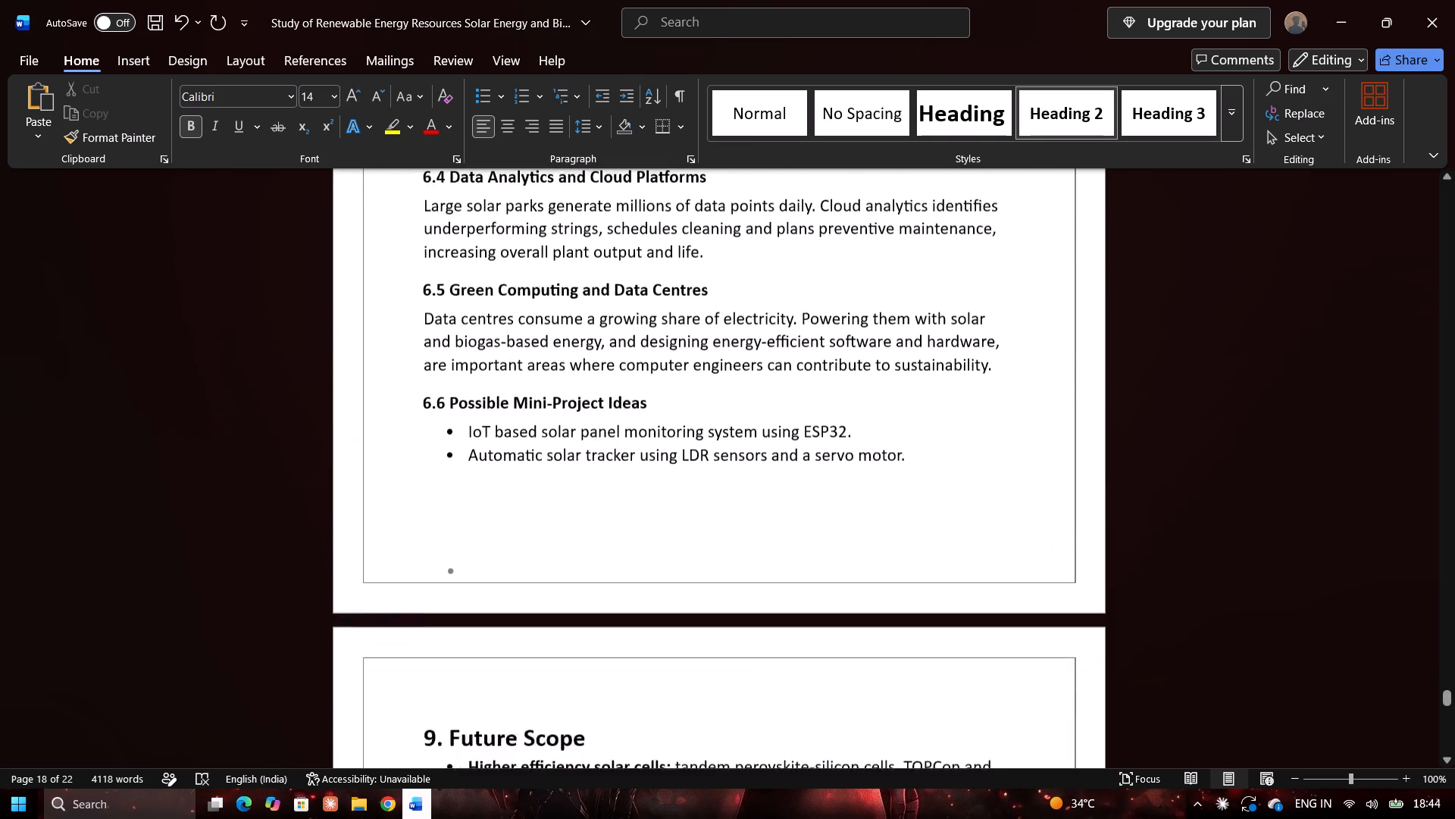
scroll(503, 431, down, 4)
scroll(503, 431, up, 14)
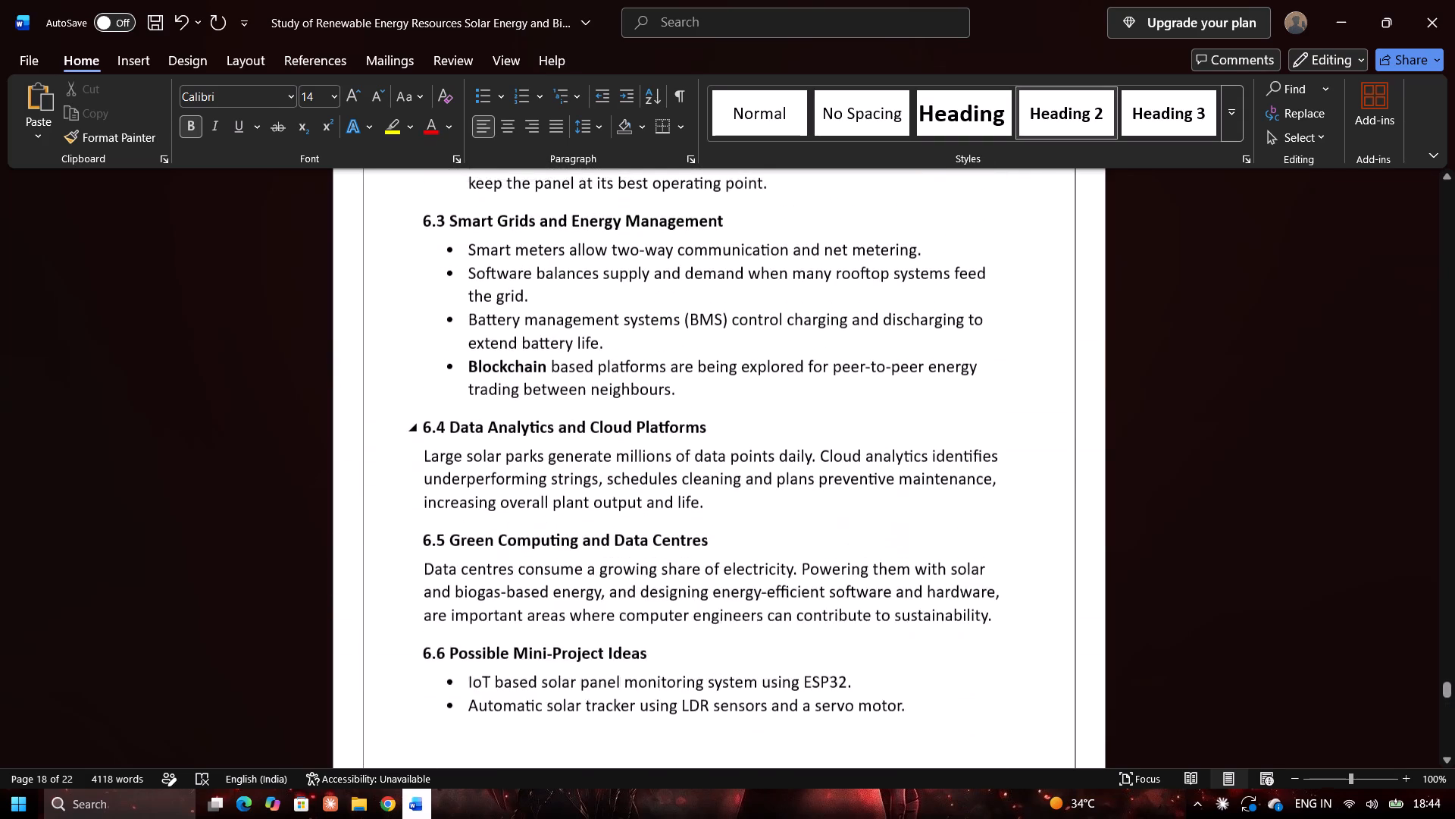
scroll(503, 431, up, 17)
scroll(503, 431, down, 1)
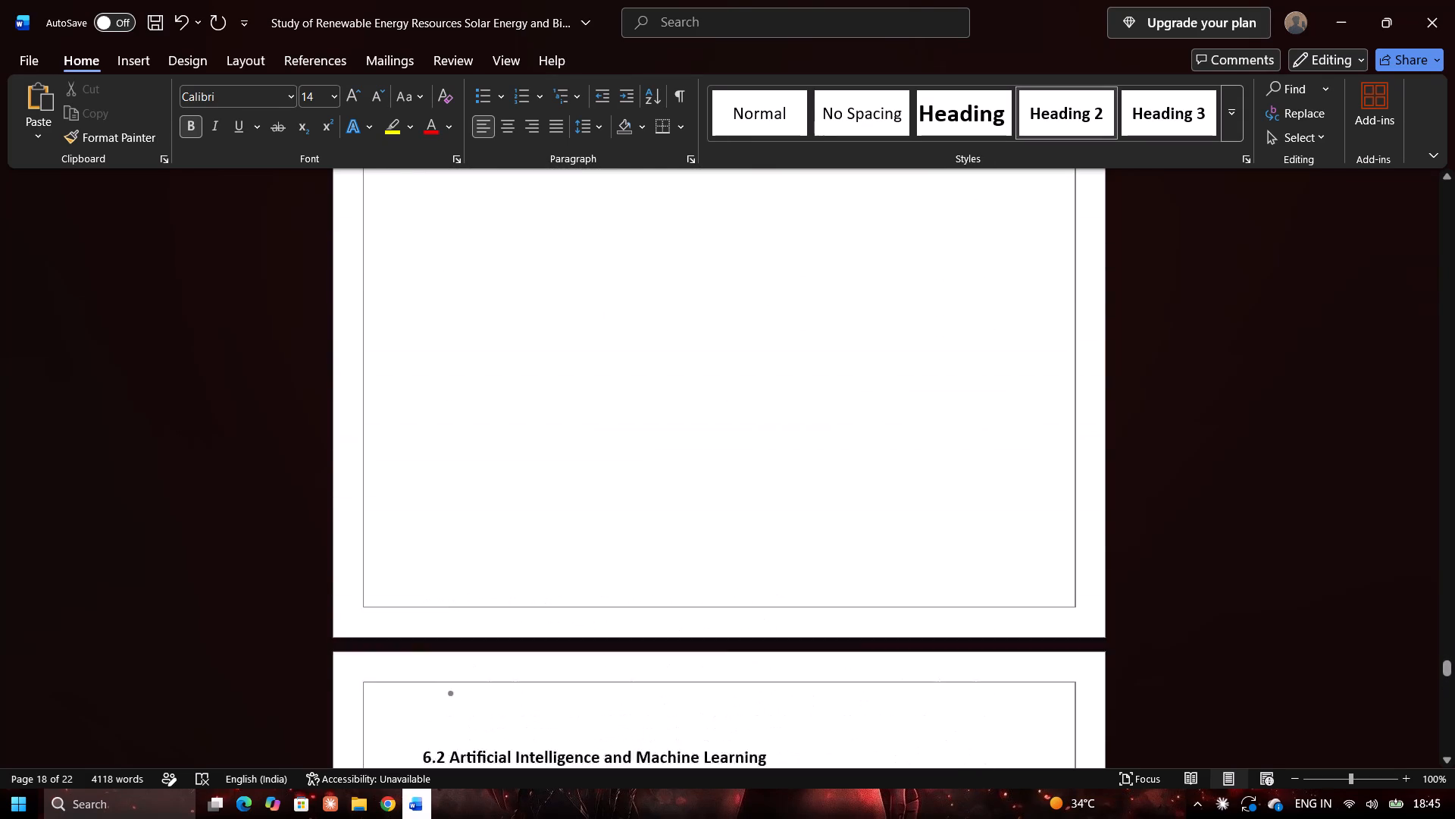
scroll(503, 431, up, 12)
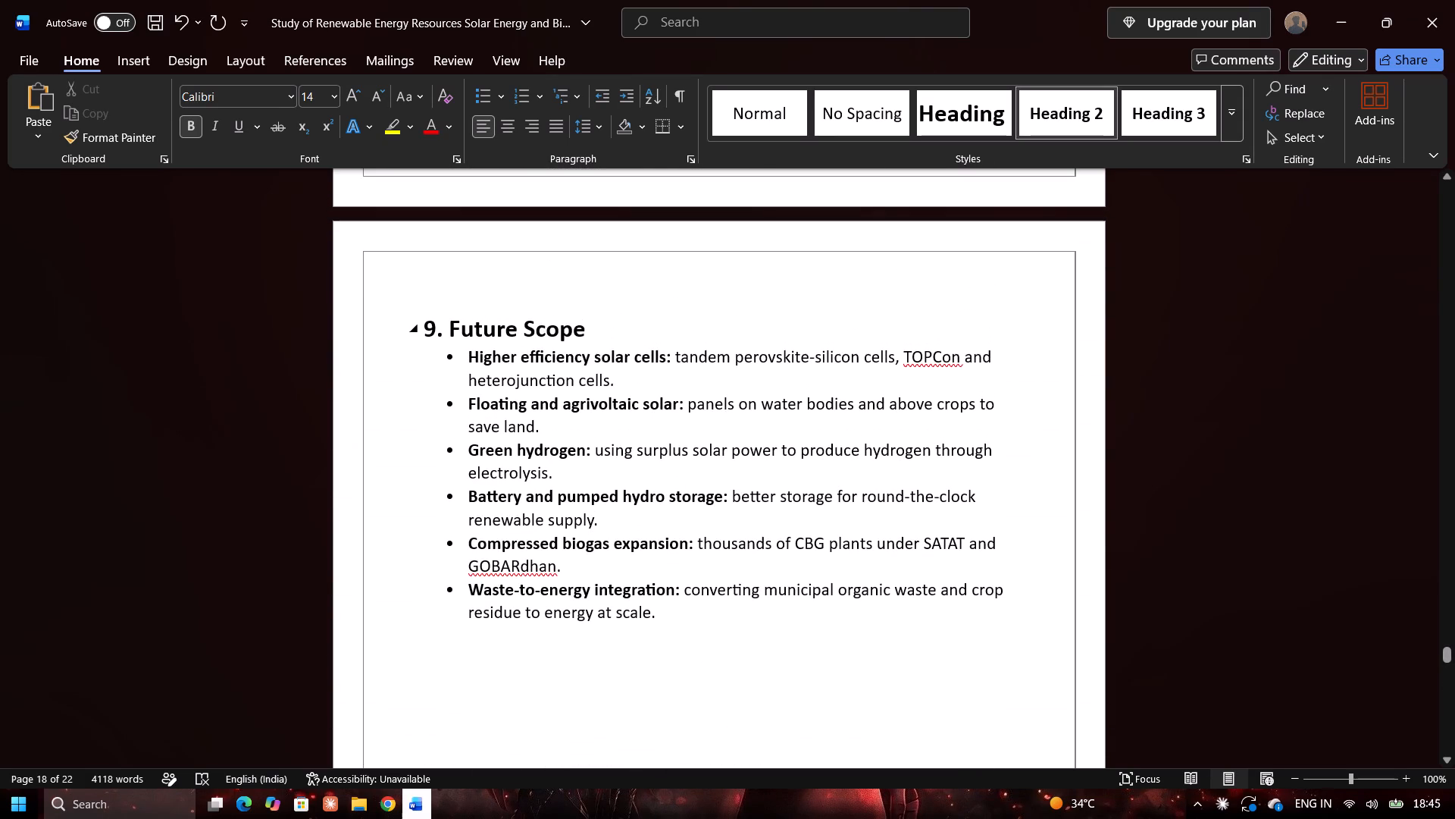
Delete the first copy of 9. Future Scope, including its heading number and bullets through Waste-to-energy integration, above 6.2 Artificial Intelligence and Machine Learning.
drag(446, 328, 726, 808)
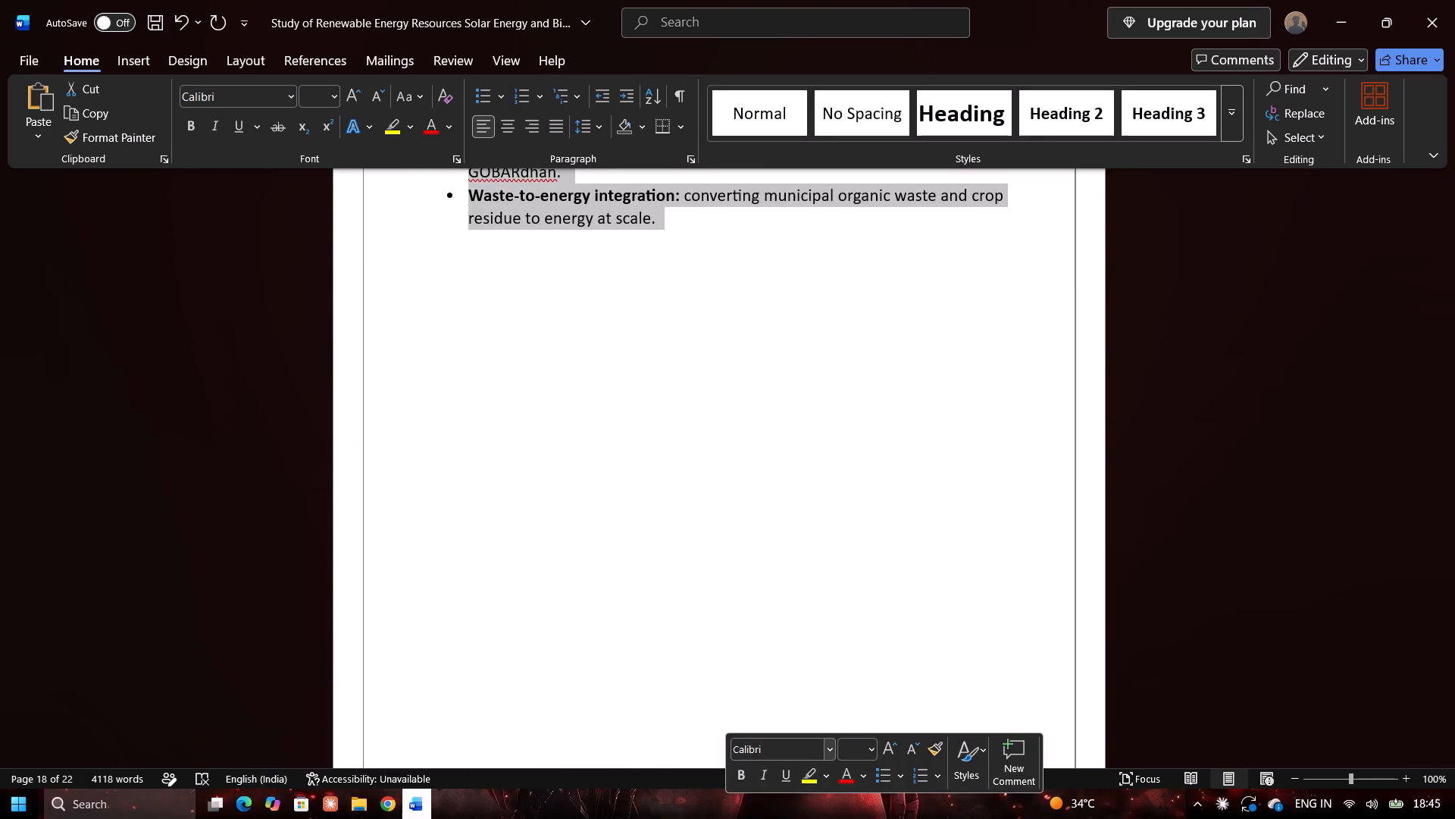
key(Delete)
scroll(744, 750, up, 6)
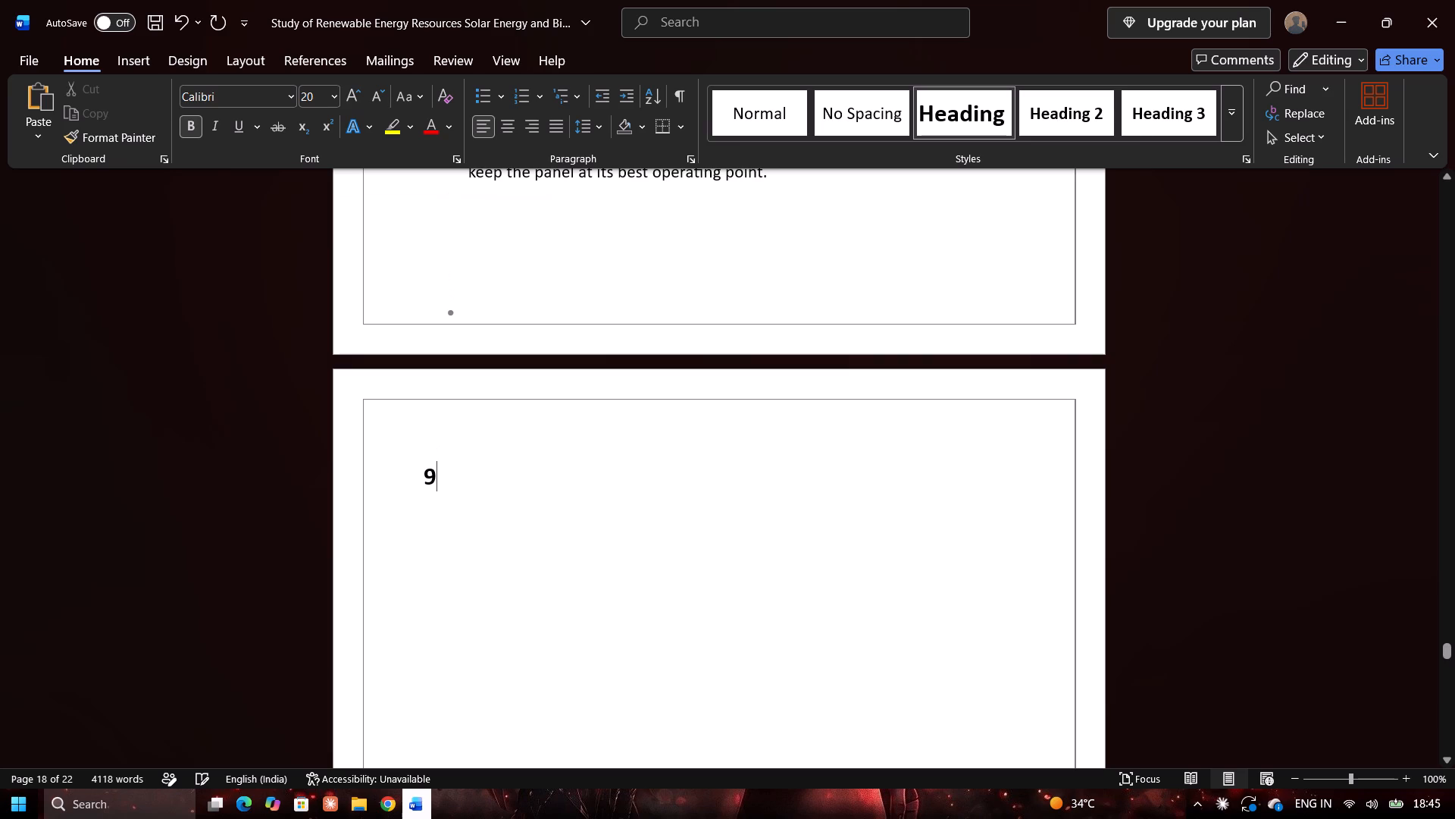
key(Delete)
key(Delete)
key(BackSpace)
key(Delete)
Check the layout of the pages from 6.2 Artificial Intelligence and Machine Learning through 11. References.
scroll(552, 645, down, 5)
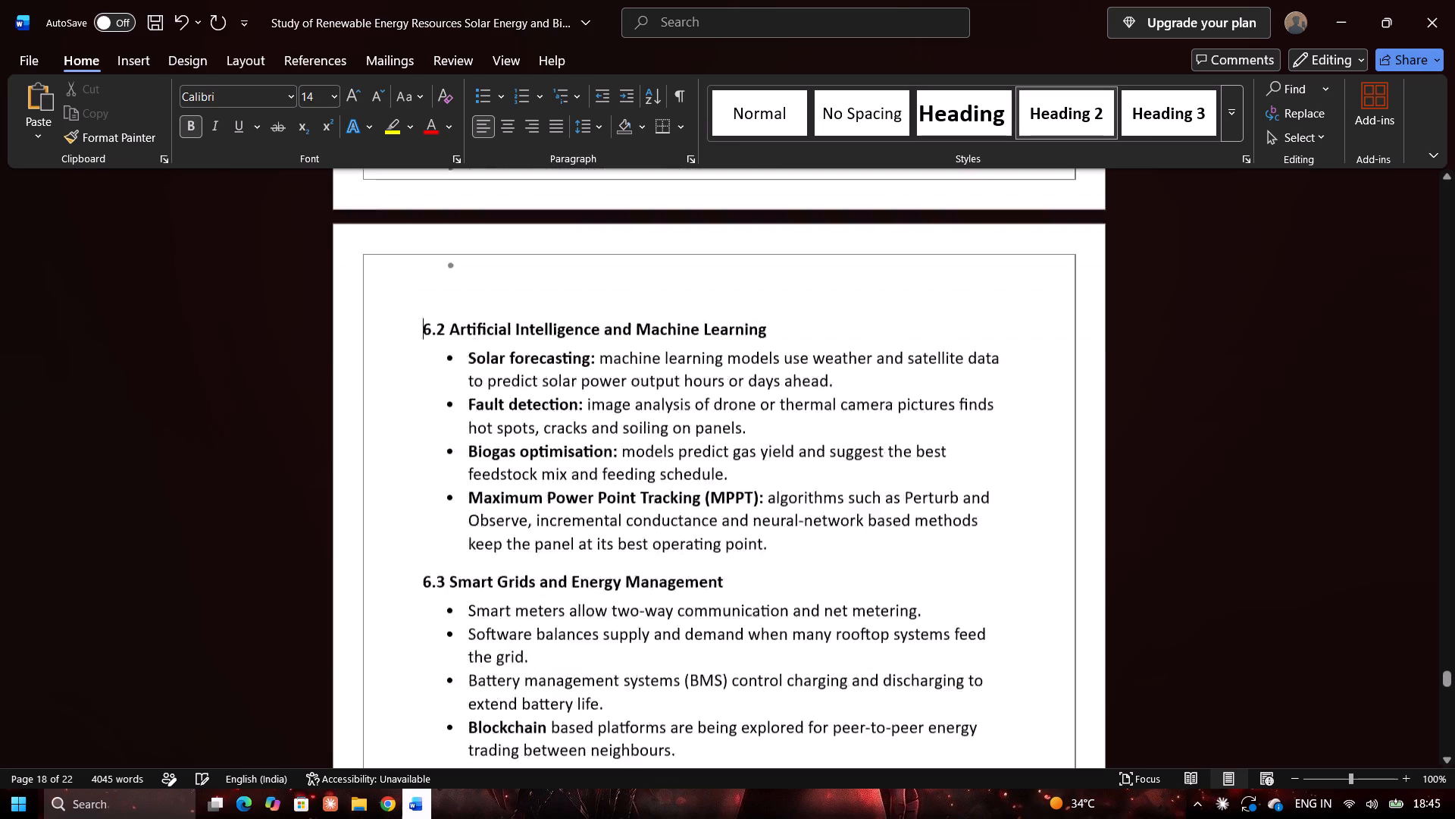
scroll(552, 645, up, 10)
scroll(552, 645, down, 20)
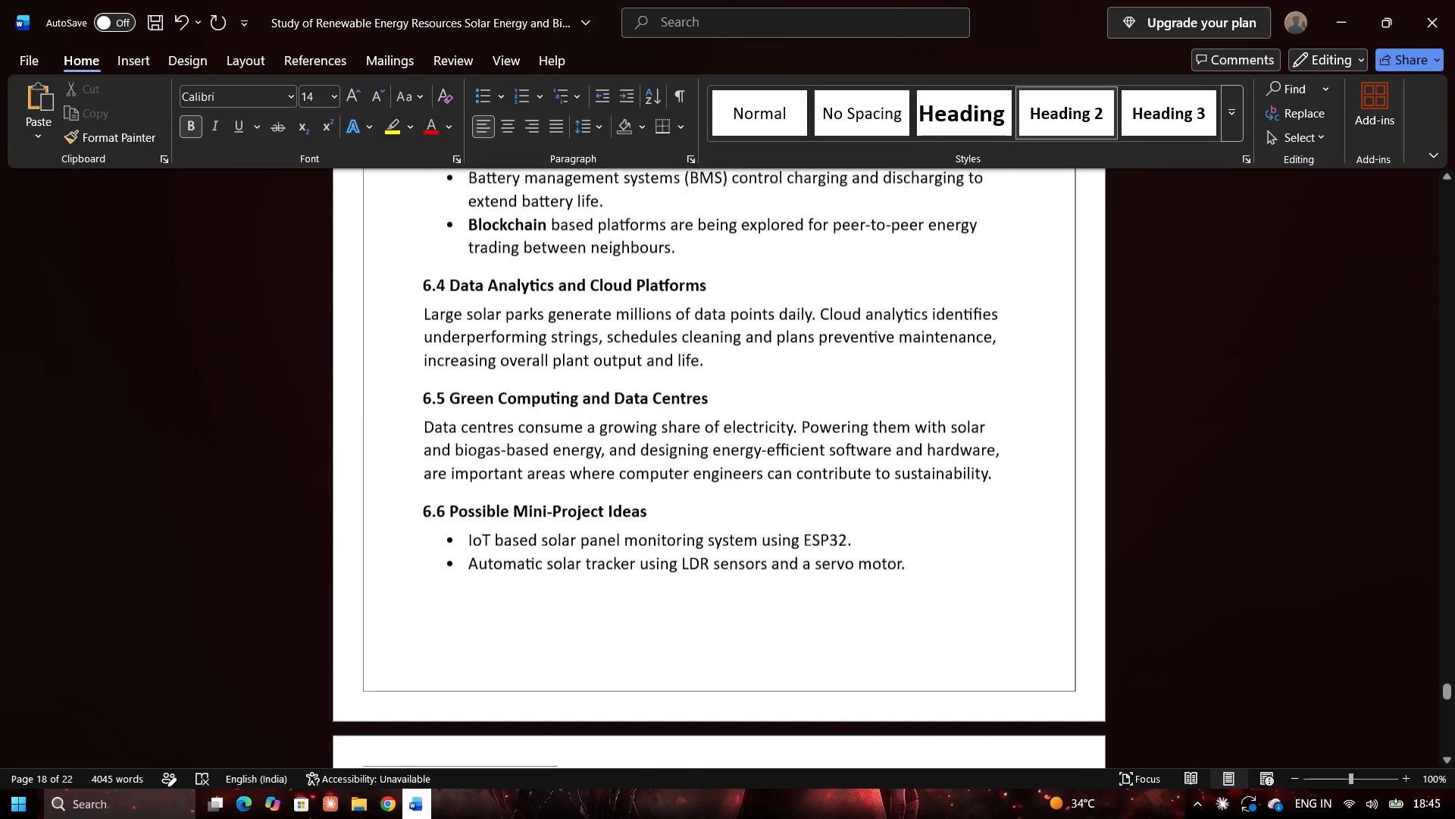
scroll(552, 645, down, 1)
scroll(552, 645, up, 1)
scroll(552, 645, down, 1)
scroll(552, 645, up, 1)
scroll(552, 645, down, 17)
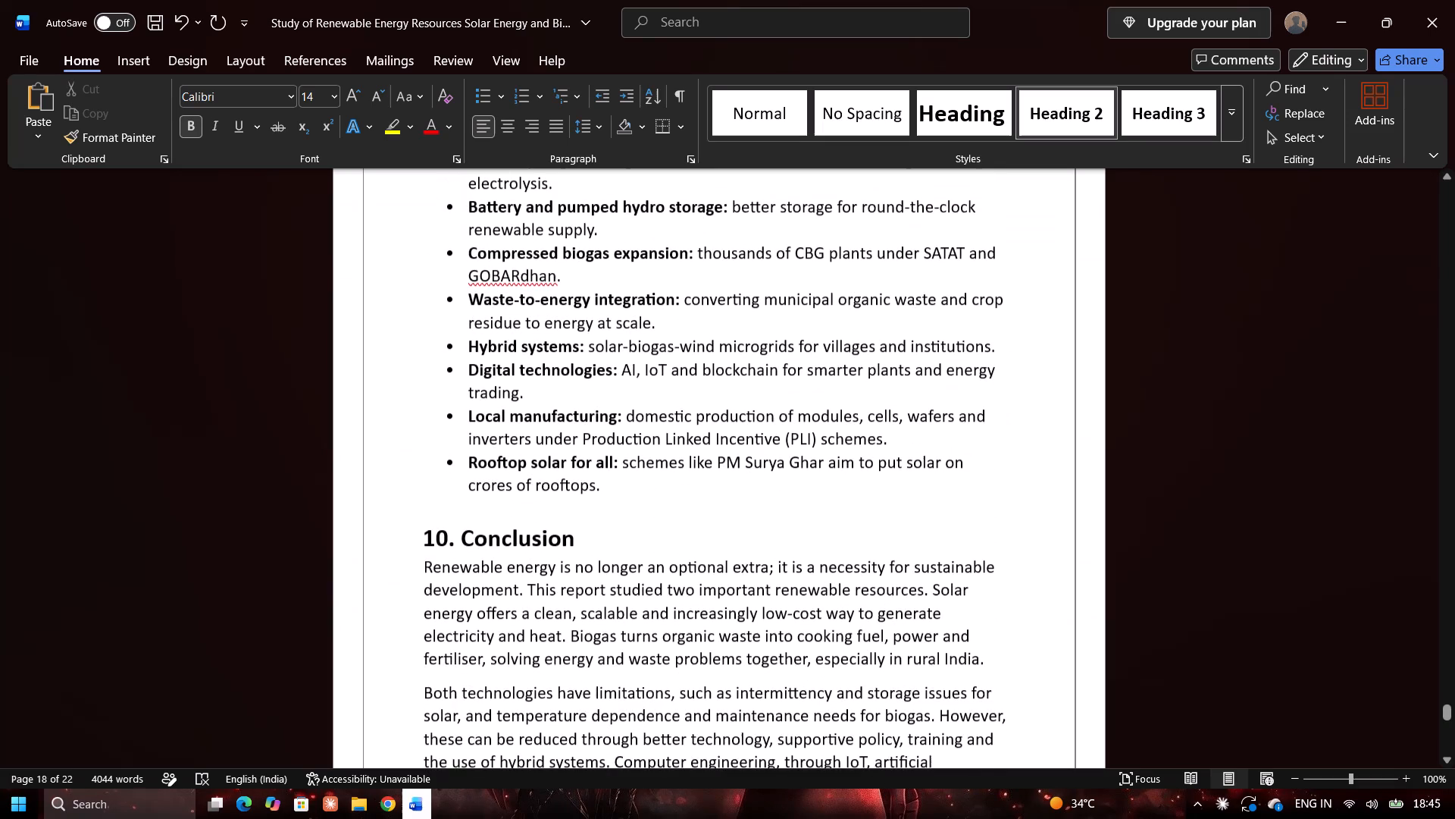
scroll(552, 645, down, 10)
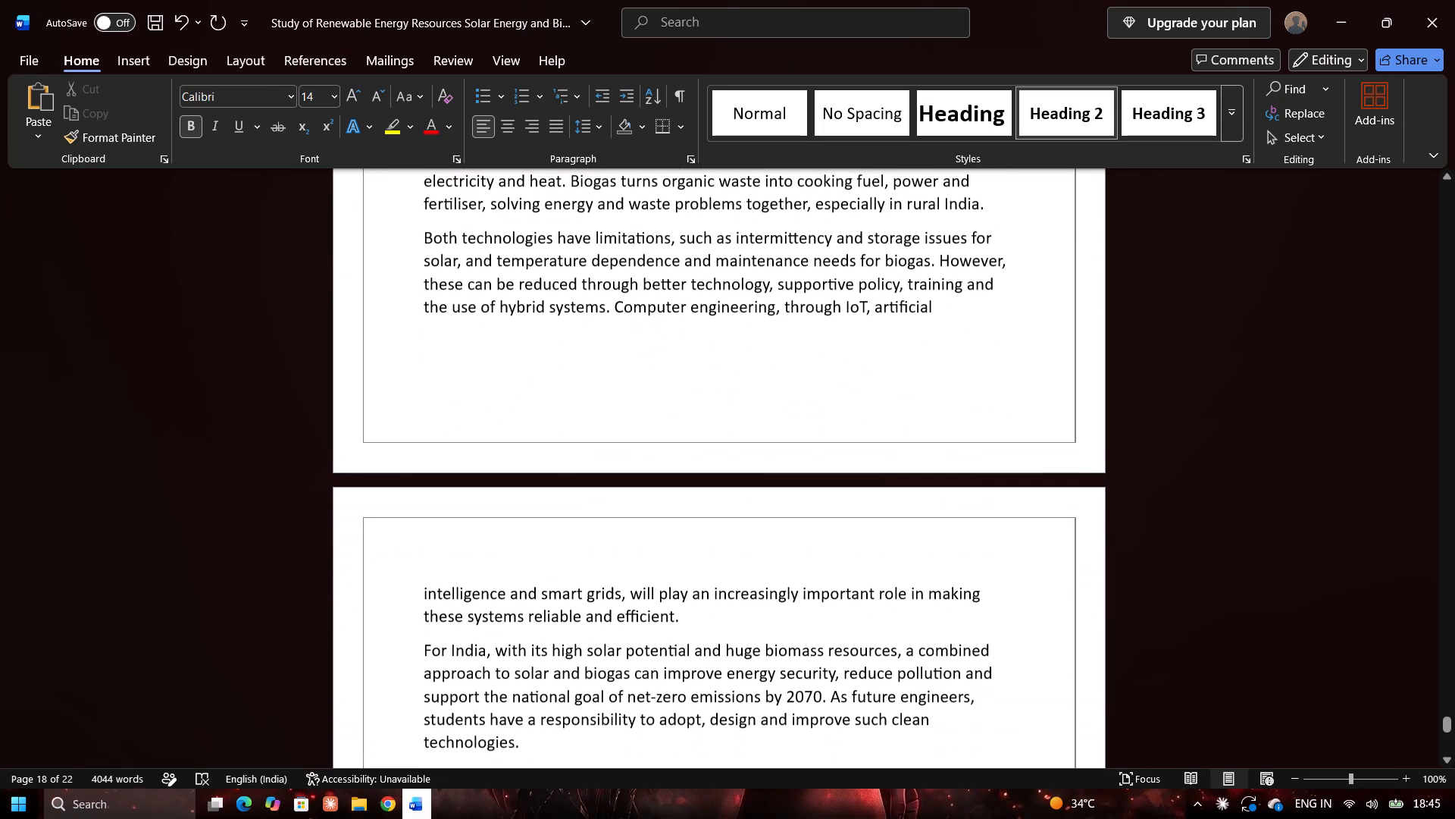
scroll(552, 645, down, 13)
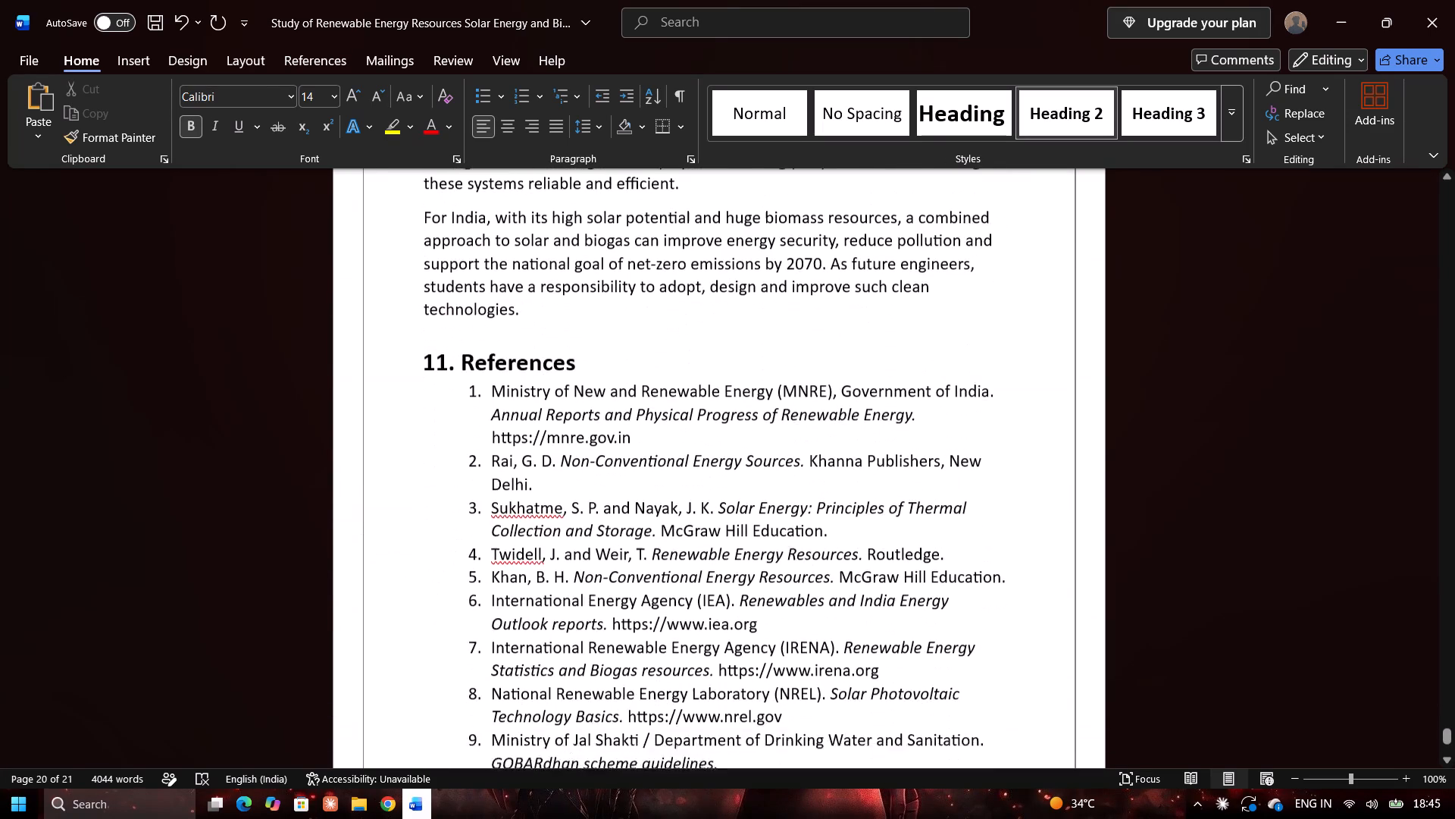
scroll(552, 645, down, 2)
scroll(552, 645, up, 1)
scroll(552, 645, down, 17)
scroll(552, 645, up, 13)
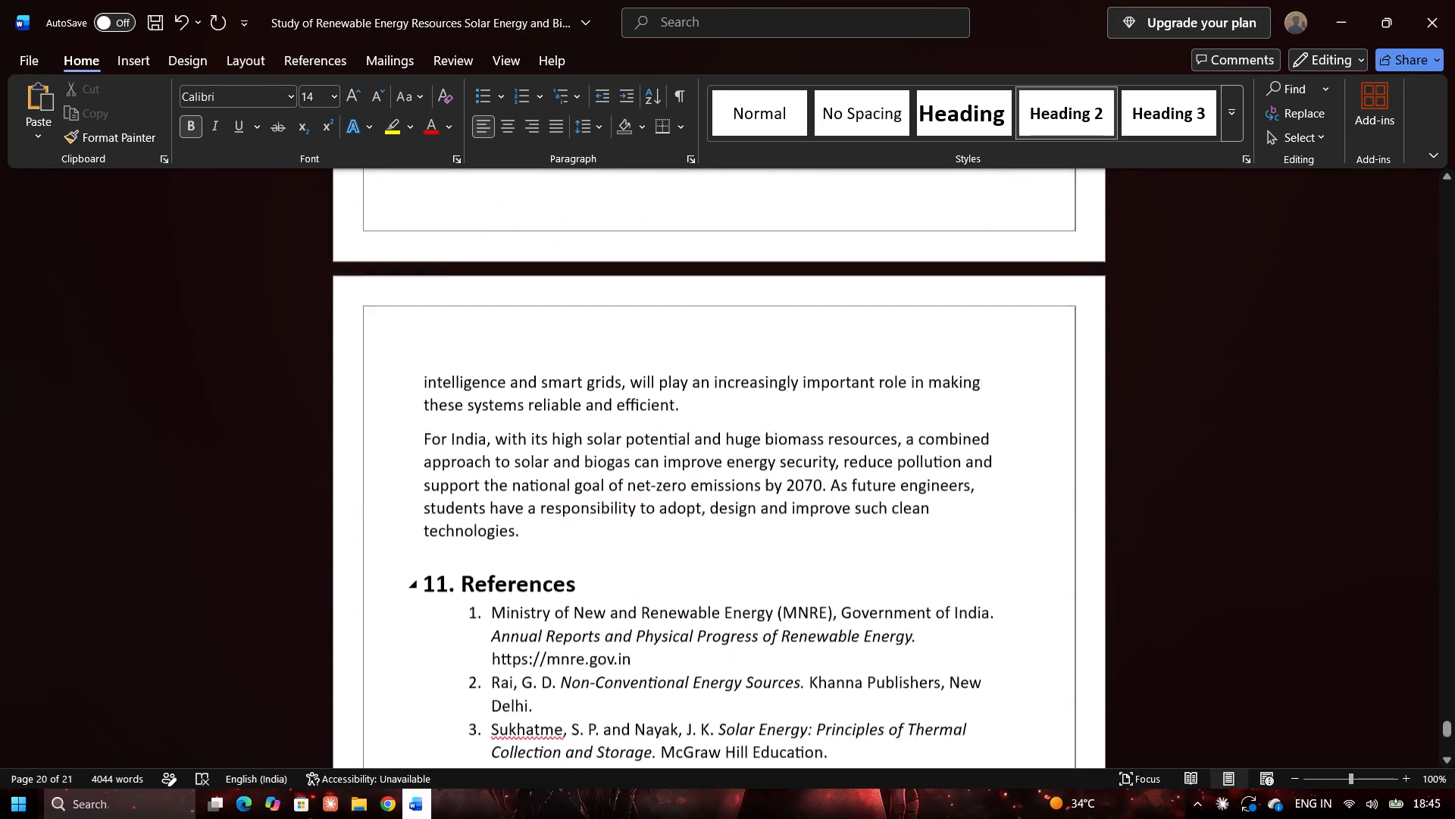
Review the pages from 11. References back to the biogas plant designs in section 4.6.
scroll(552, 645, up, 4)
scroll(552, 645, down, 1)
scroll(552, 645, up, 17)
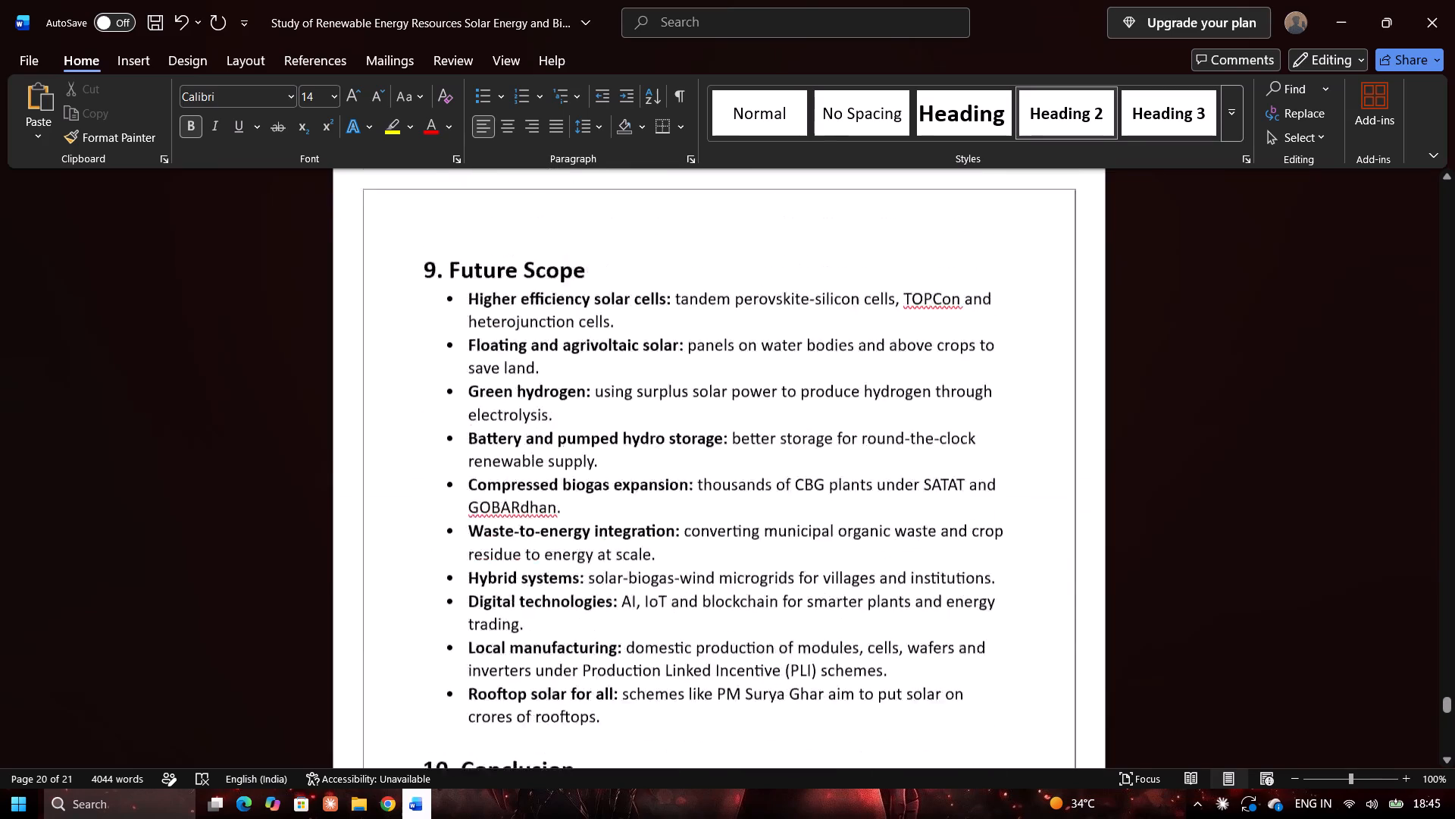
scroll(552, 645, up, 6)
scroll(552, 645, down, 1)
scroll(552, 645, up, 17)
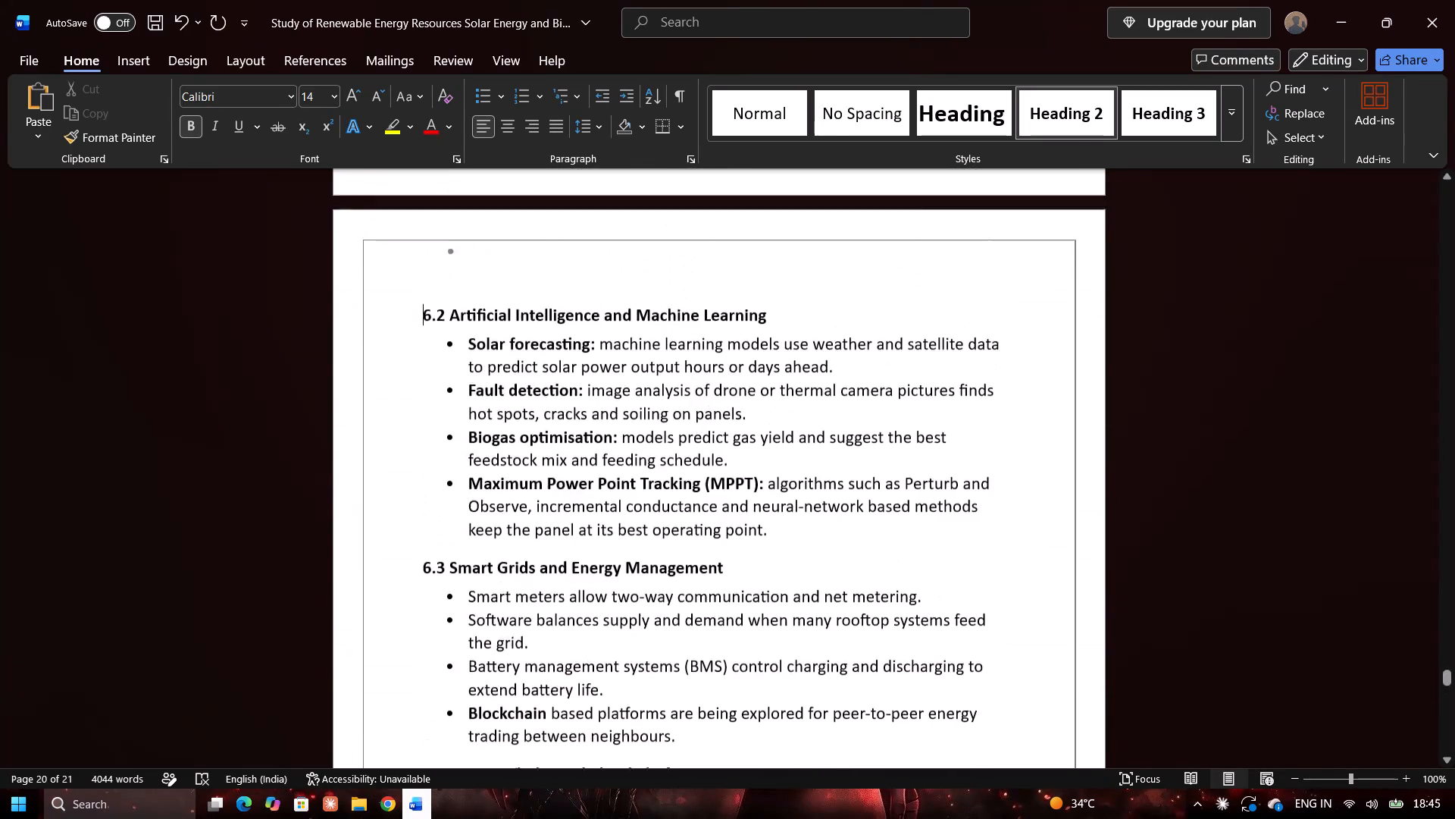
scroll(552, 645, up, 6)
scroll(552, 645, down, 1)
scroll(552, 645, up, 6)
scroll(822, 673, up, 17)
scroll(852, 678, down, 1)
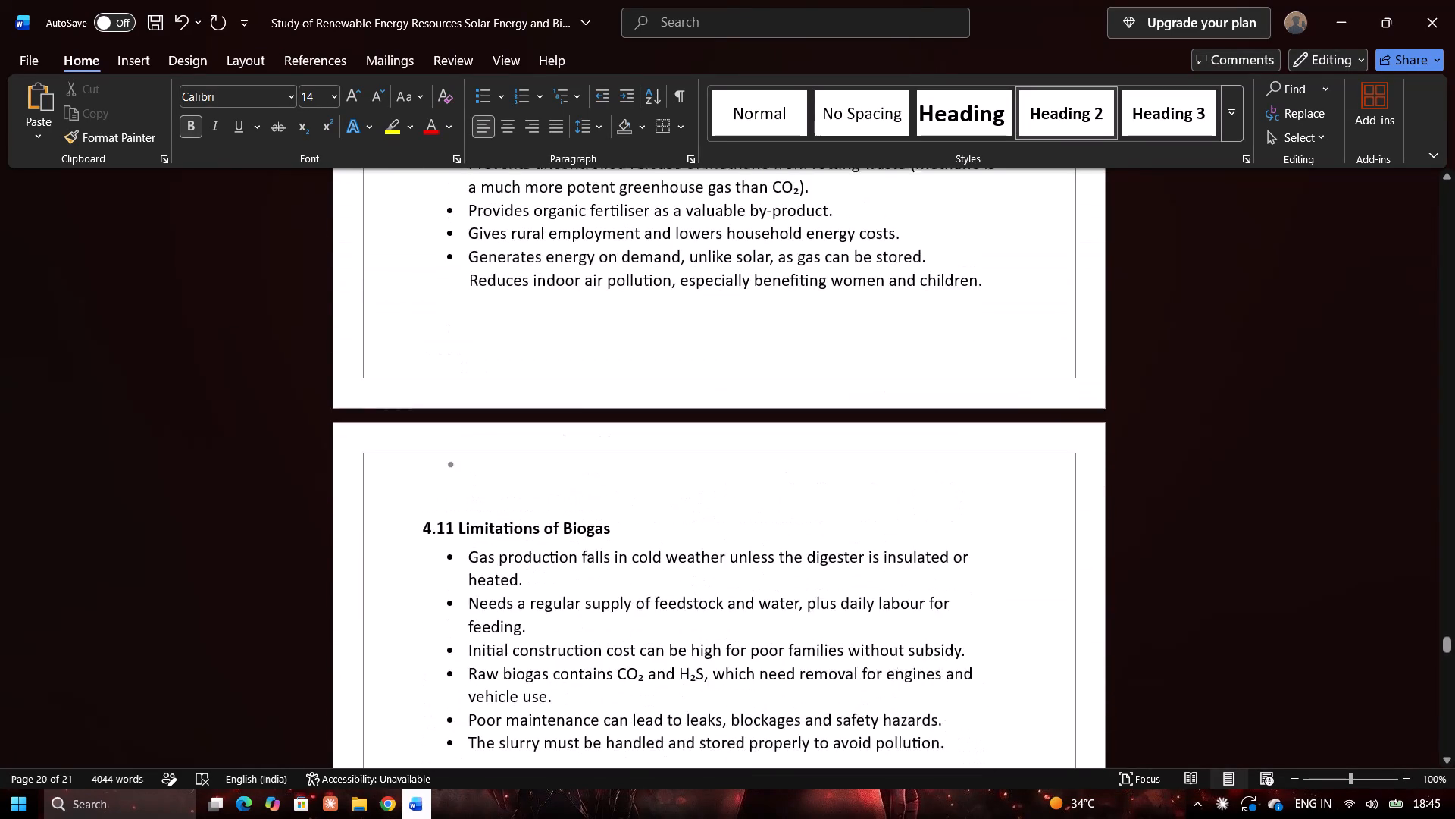
scroll(852, 678, up, 20)
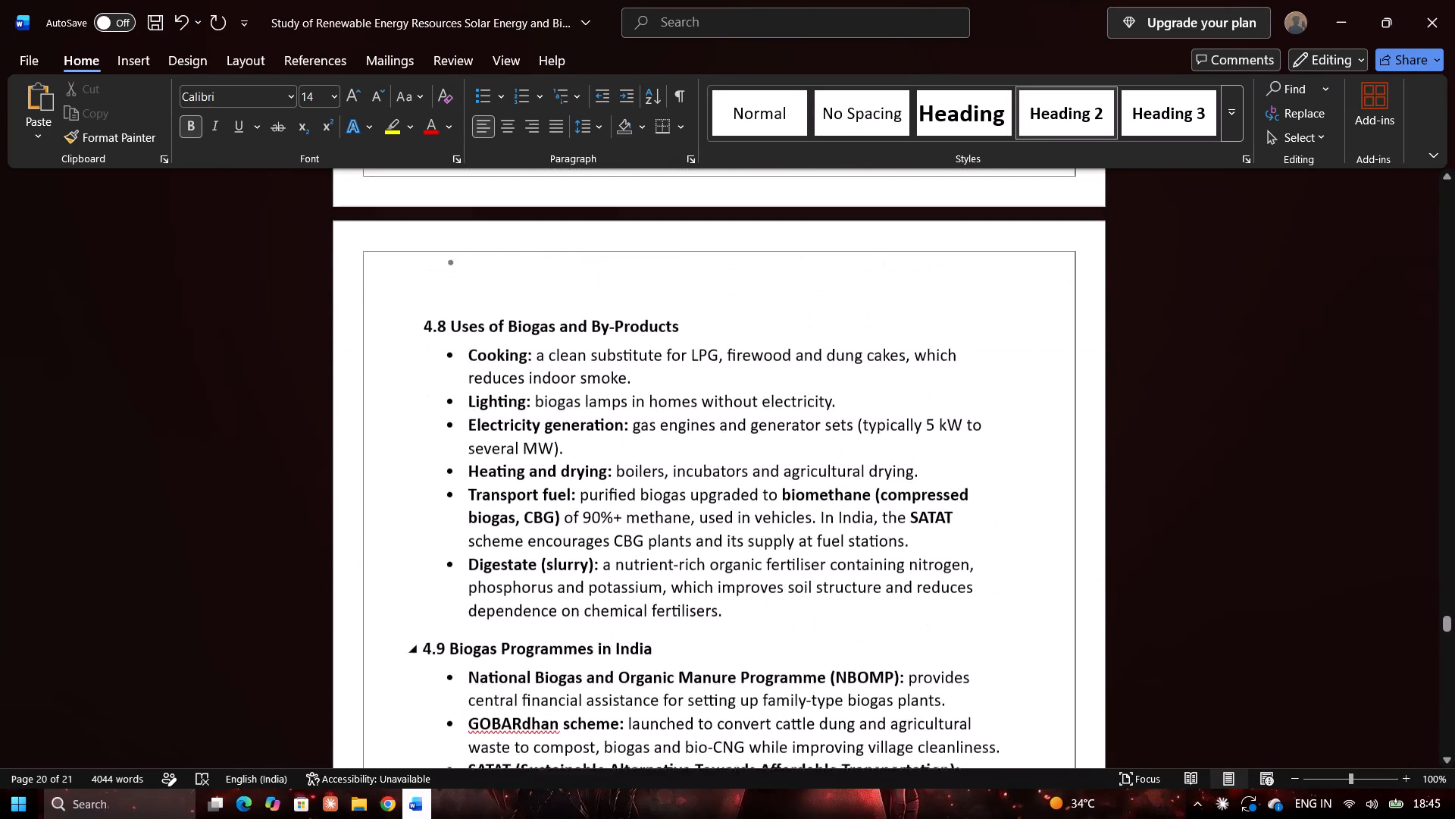
scroll(852, 678, up, 18)
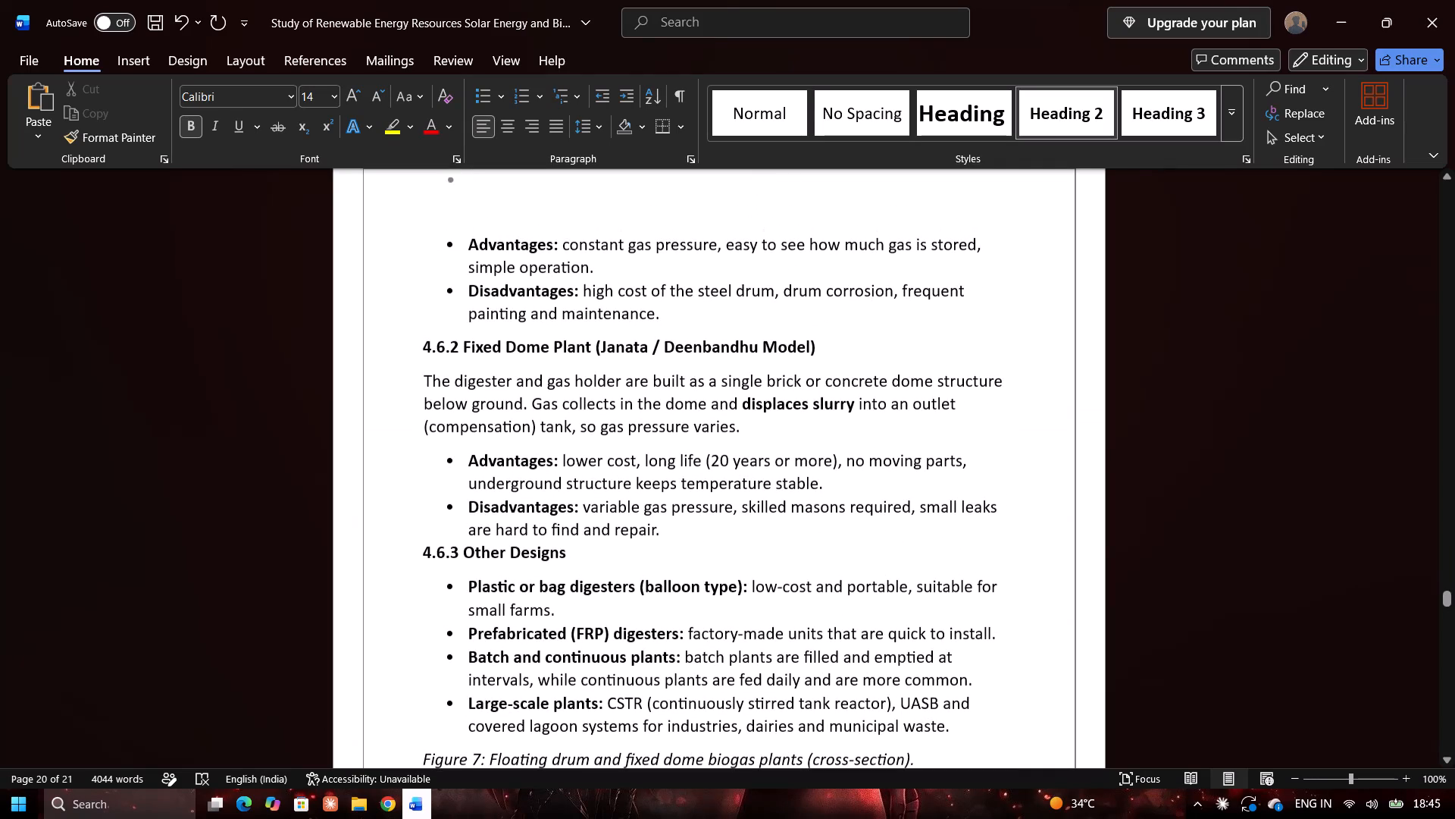
Review the earlier pages from 4. Biogas Energy back through the solar, overview and introduction sections to the college title page.
drag(1448, 602, 1450, 512)
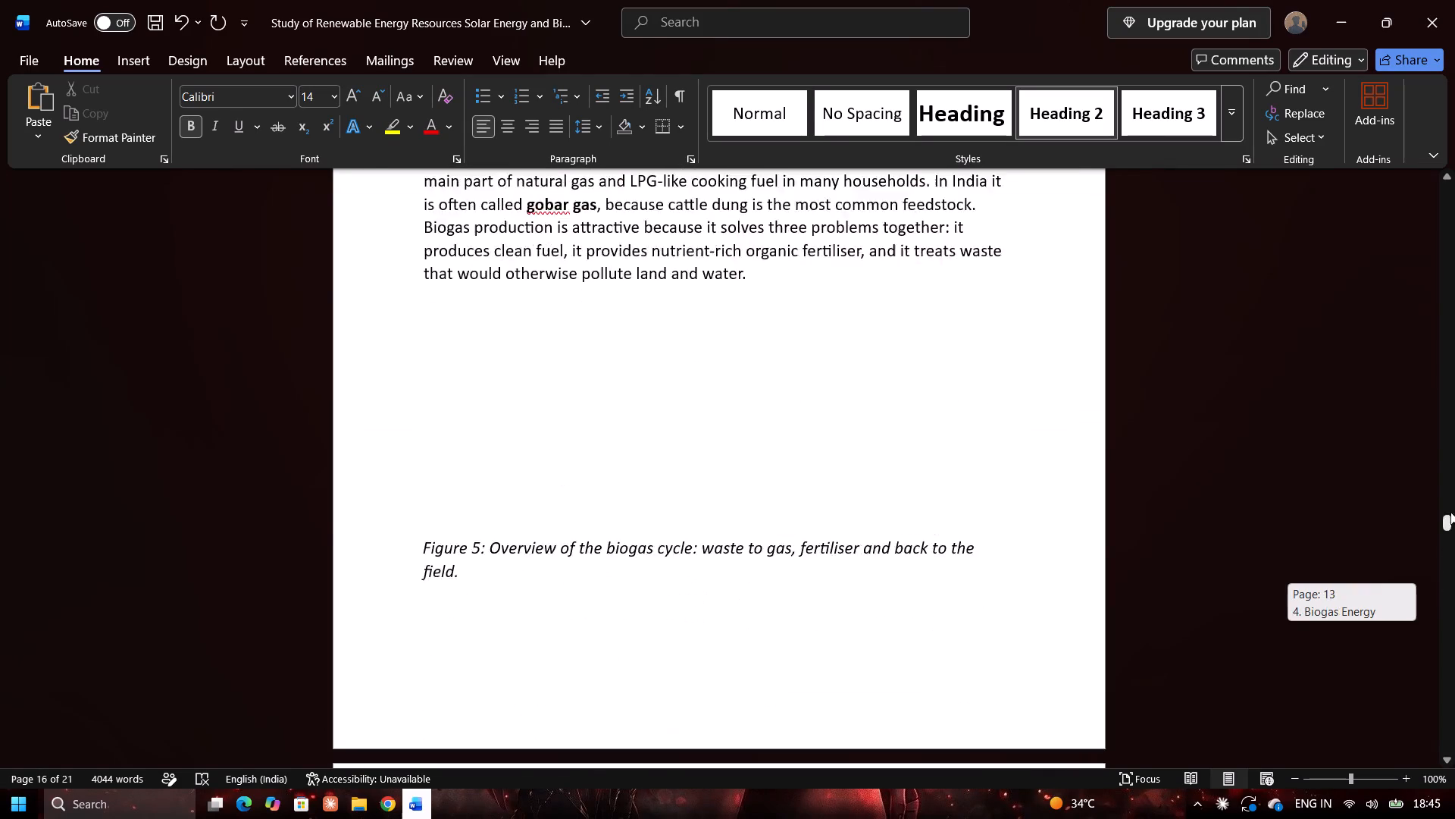
drag(1450, 512, 1439, 432)
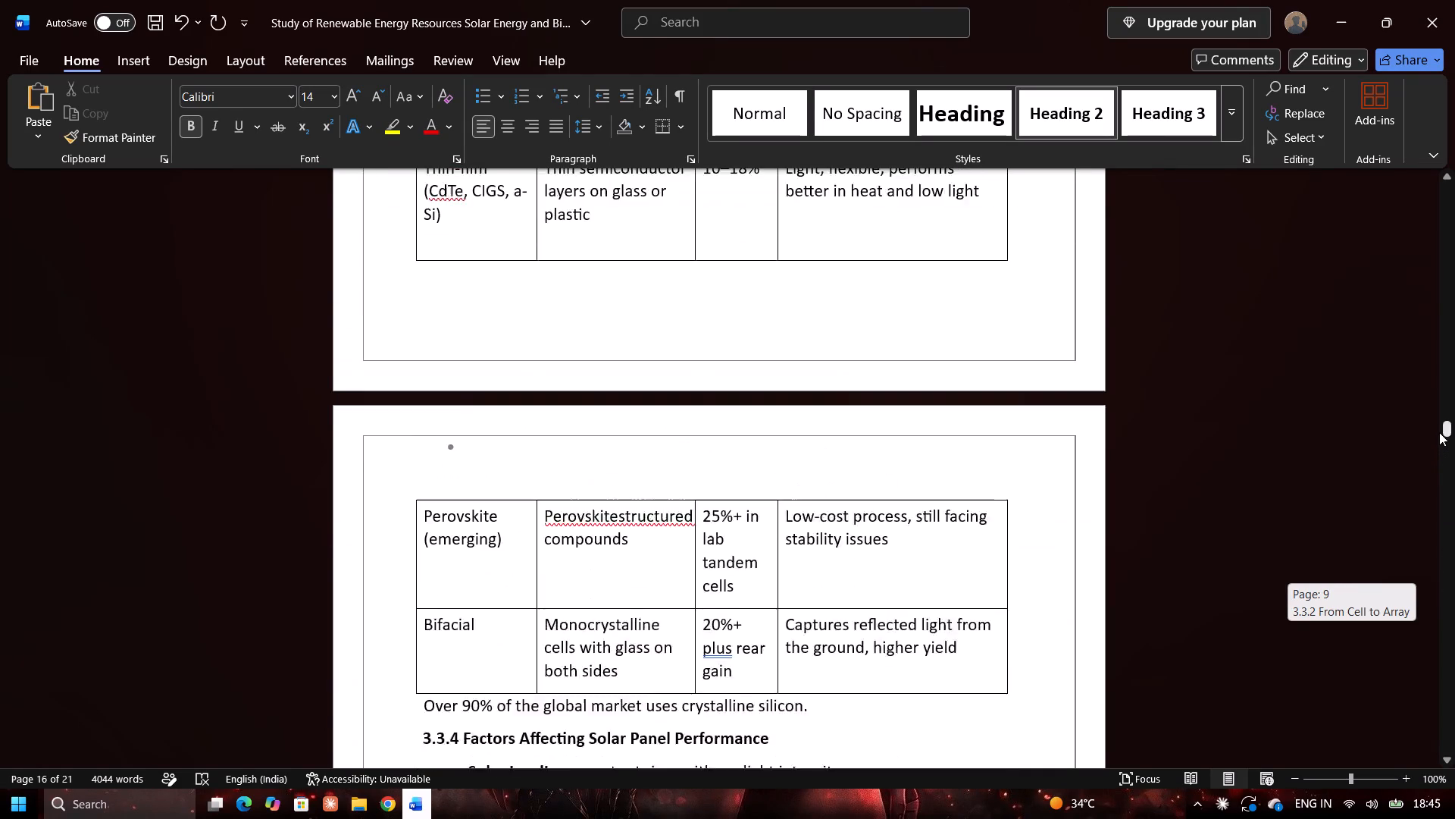
drag(1439, 432, 1435, 373)
scroll(1121, 384, up, 3)
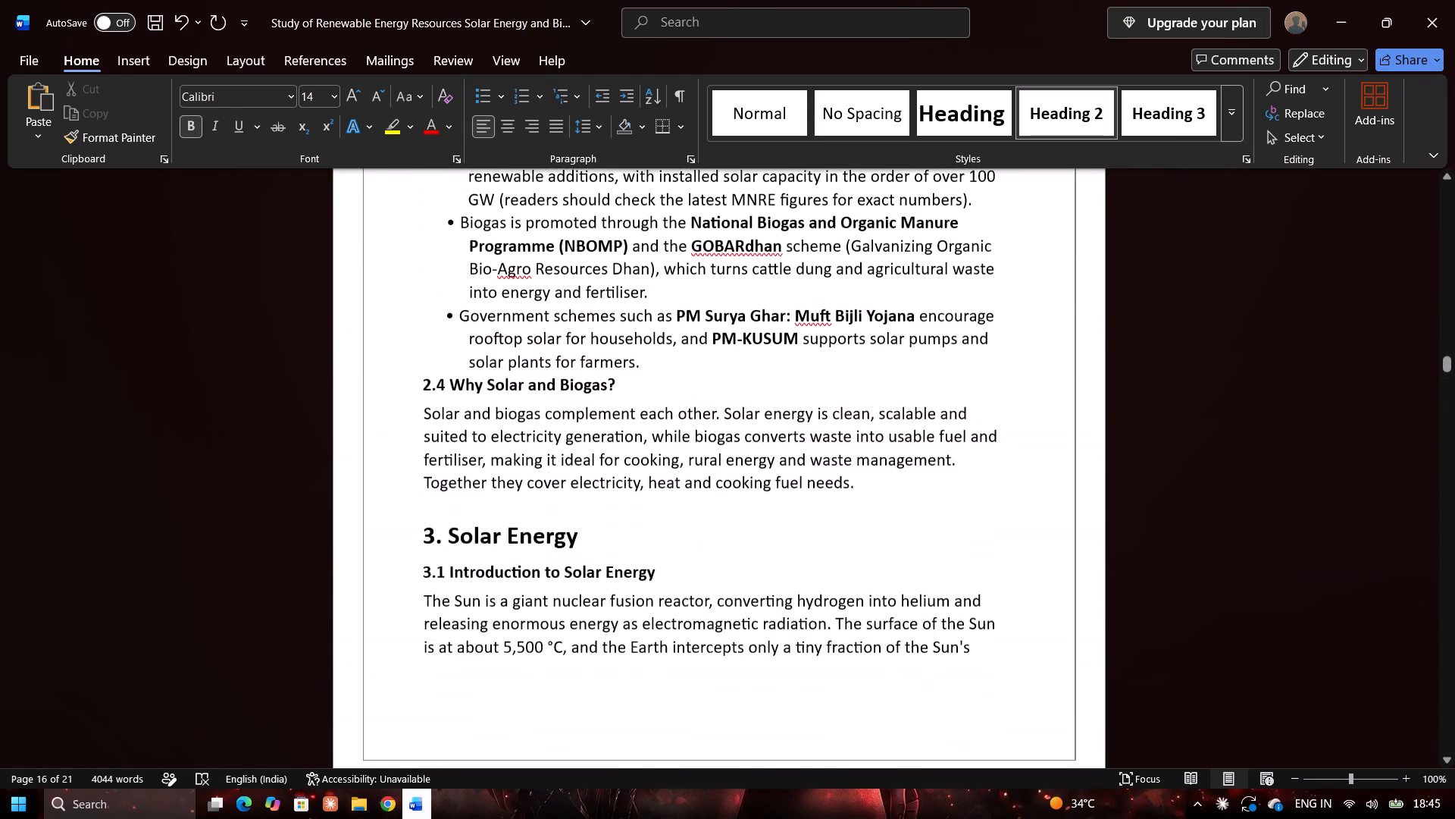
scroll(1121, 384, up, 4)
scroll(1121, 384, down, 1)
scroll(1121, 384, up, 18)
scroll(1121, 384, up, 5)
scroll(1121, 384, down, 1)
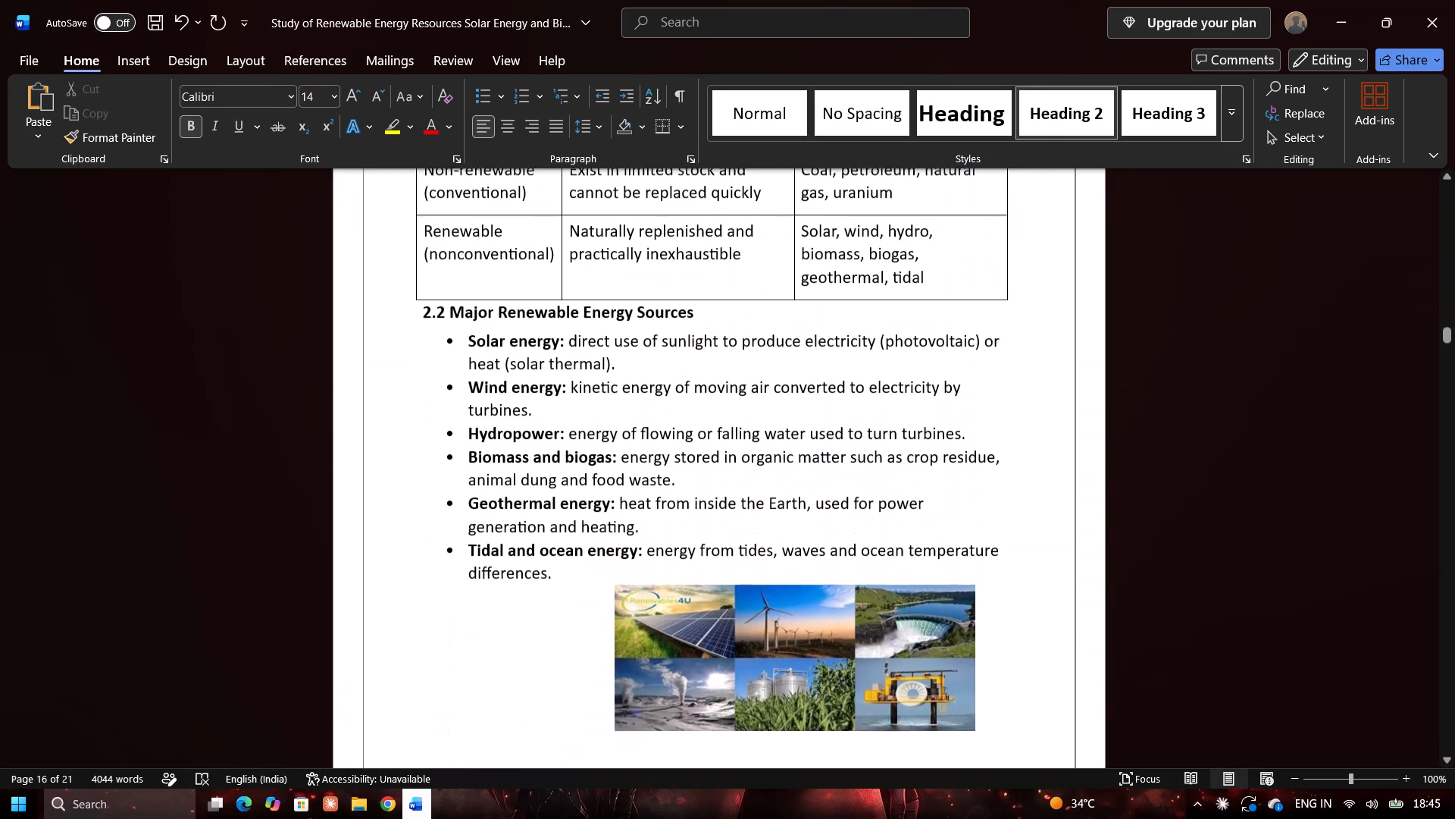
scroll(1121, 384, up, 2)
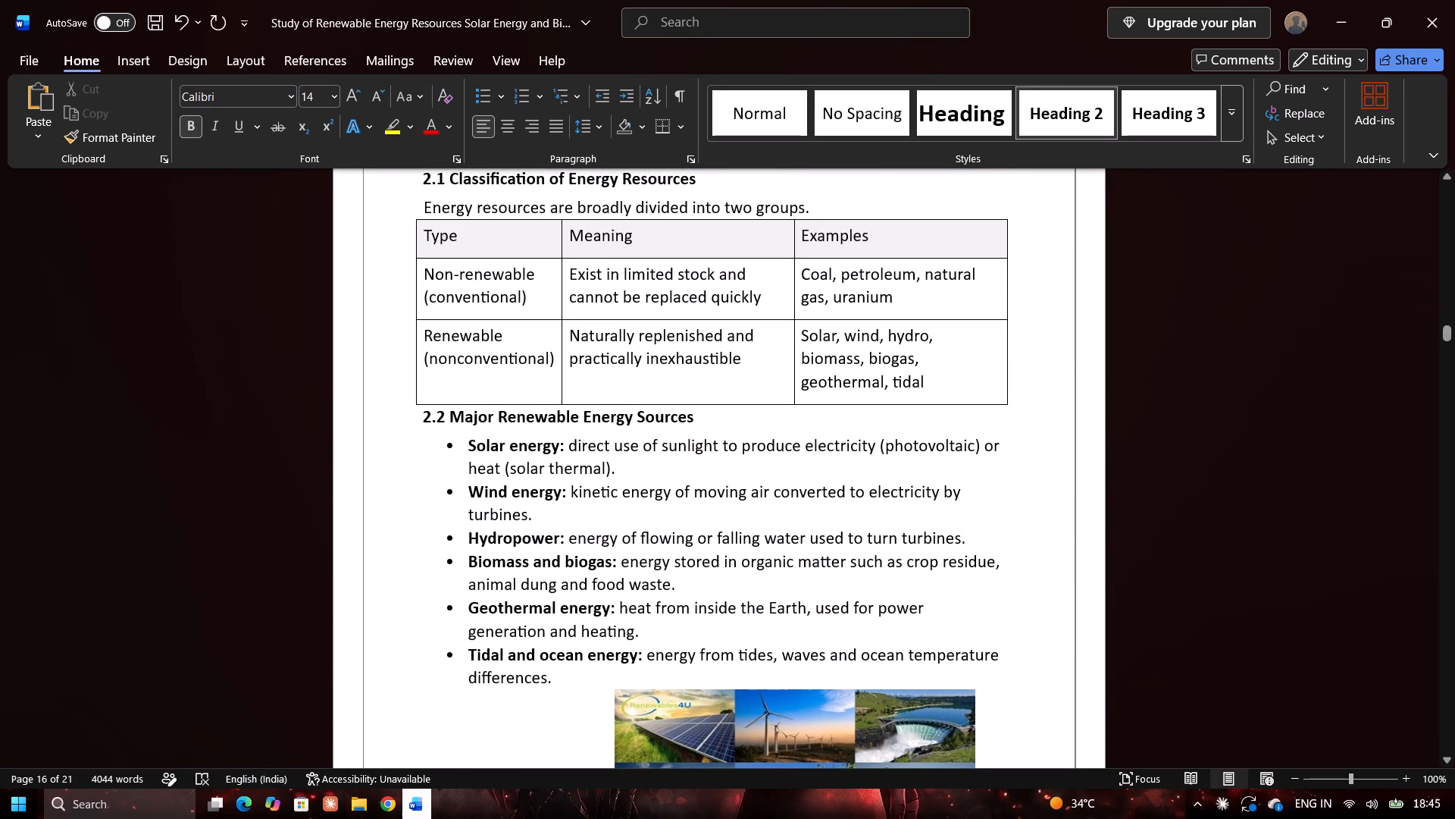
scroll(1120, 384, up, 11)
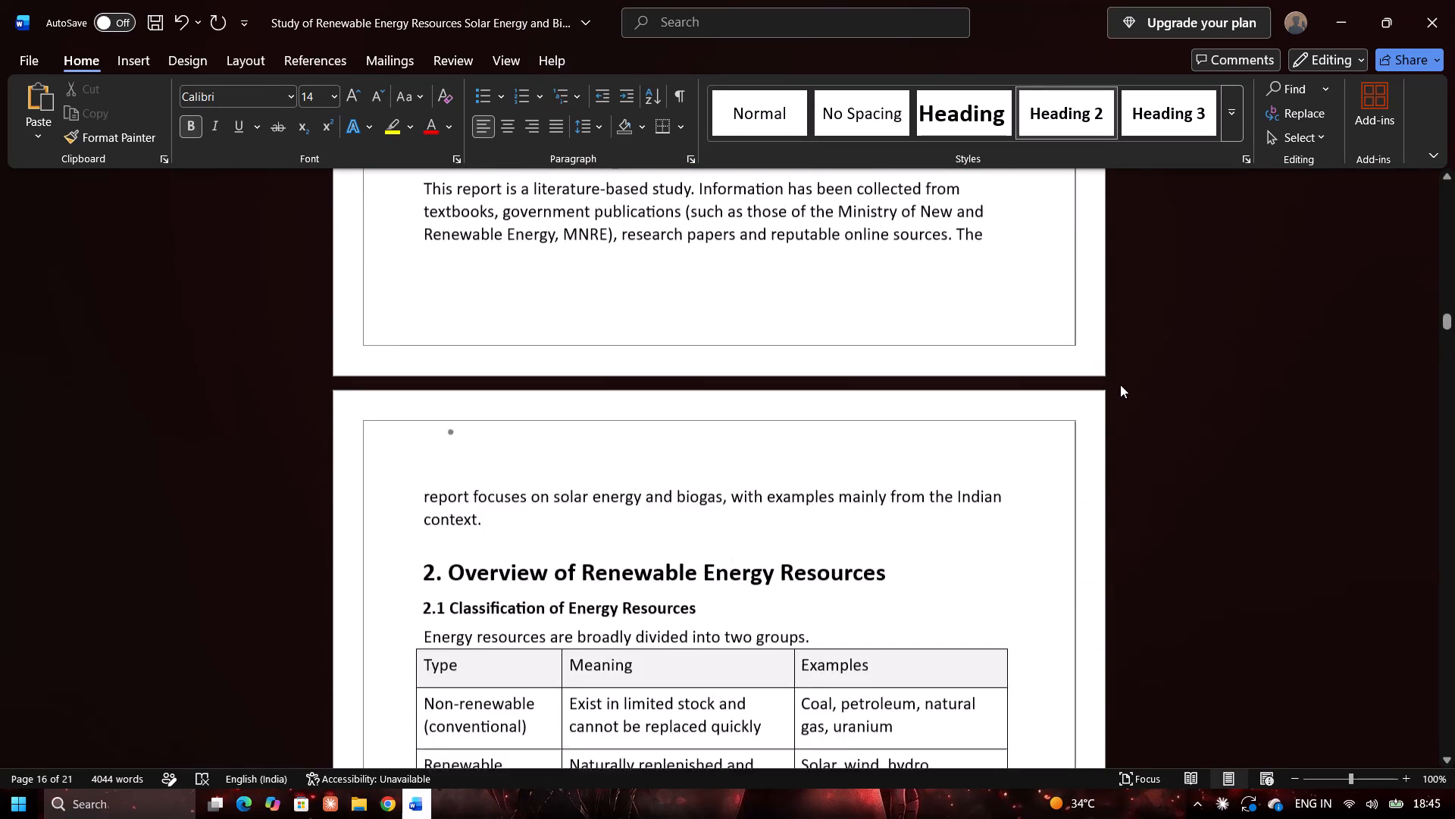
scroll(1120, 384, up, 8)
scroll(1120, 384, down, 1)
scroll(1120, 384, up, 1)
scroll(1120, 384, down, 1)
scroll(1120, 384, up, 6)
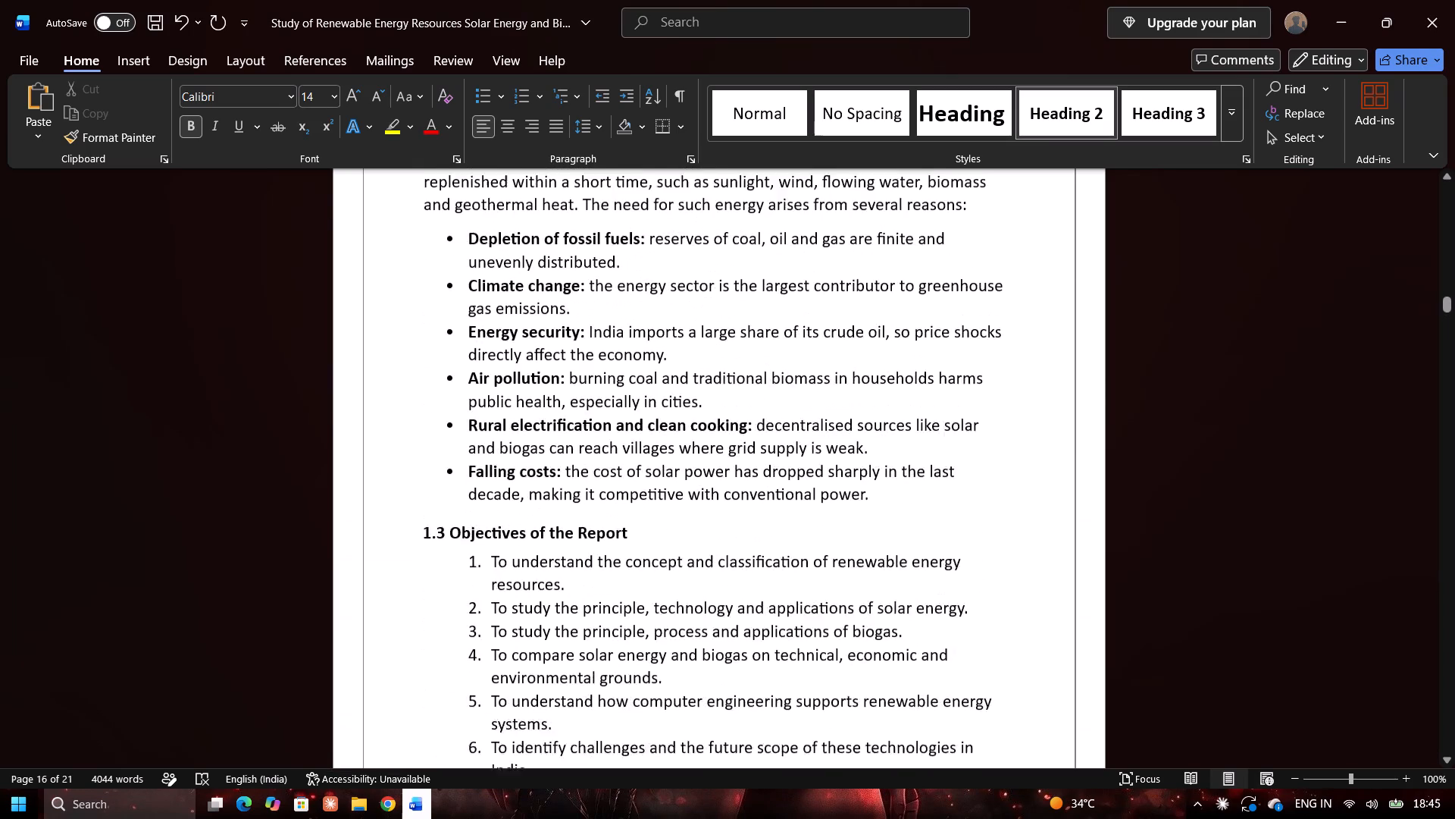
scroll(1019, 435, up, 15)
scroll(1019, 435, up, 11)
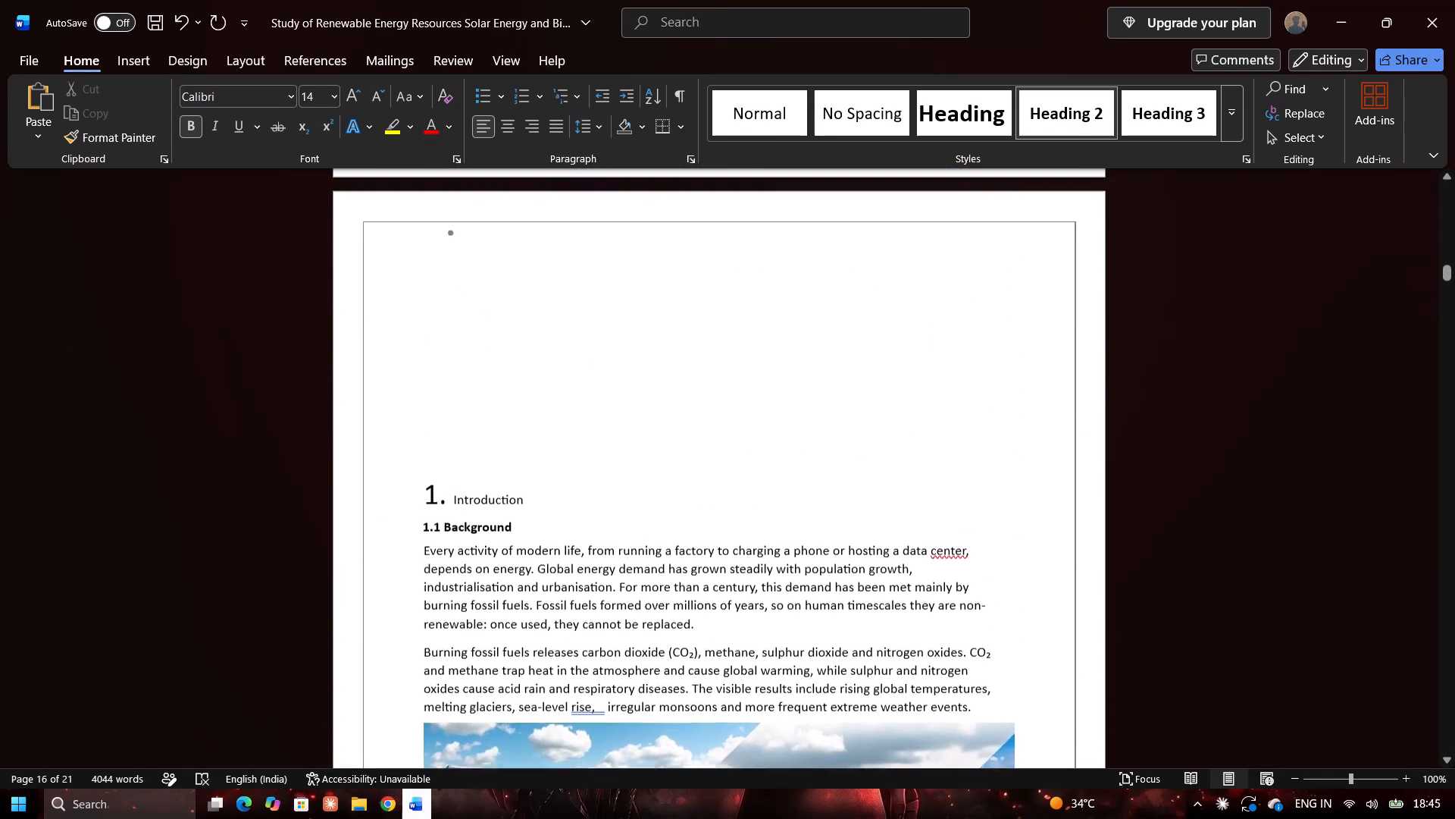
scroll(1019, 435, up, 13)
scroll(1019, 435, up, 11)
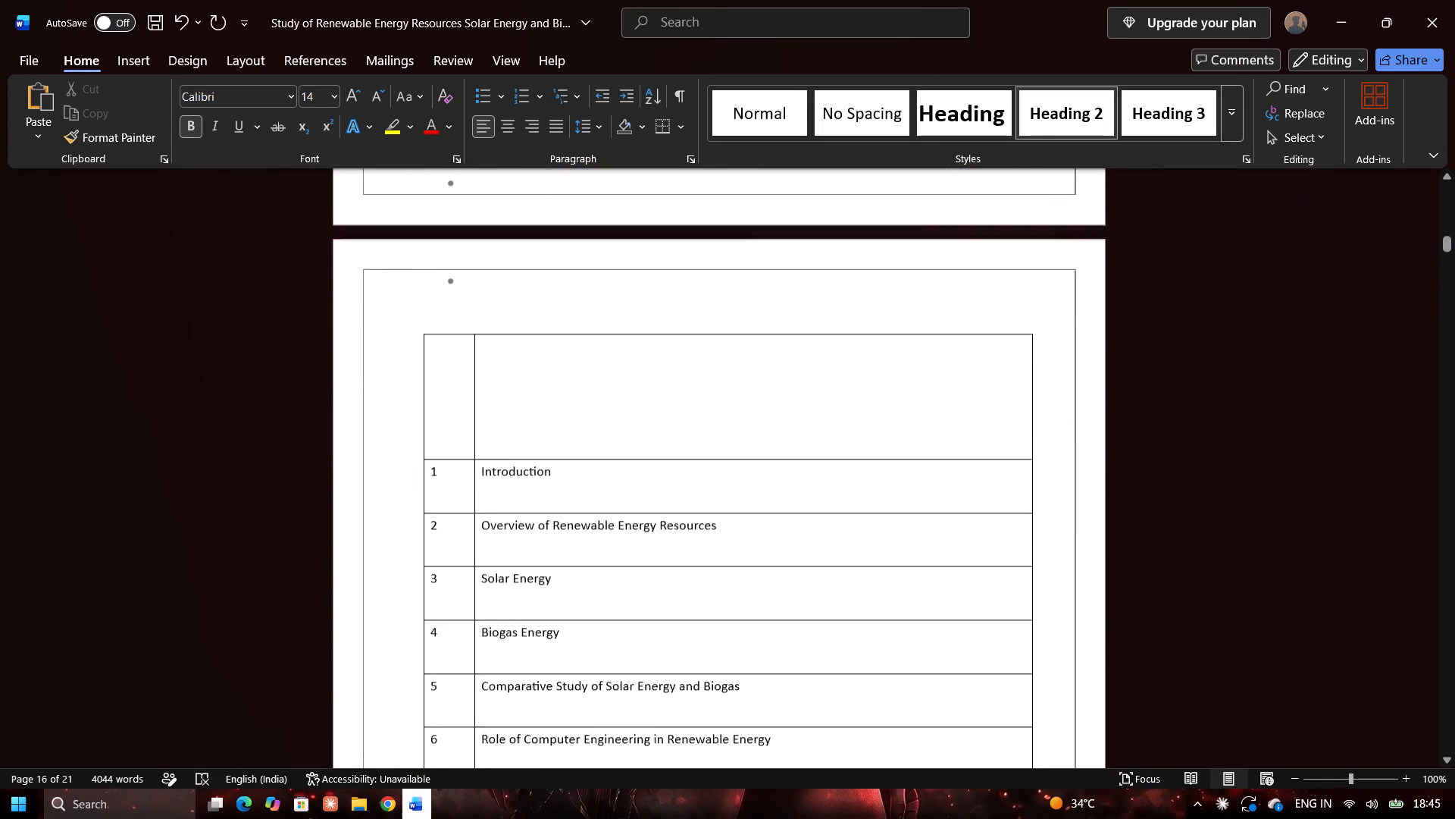
scroll(1019, 435, up, 12)
scroll(1019, 435, down, 1)
scroll(1019, 435, up, 15)
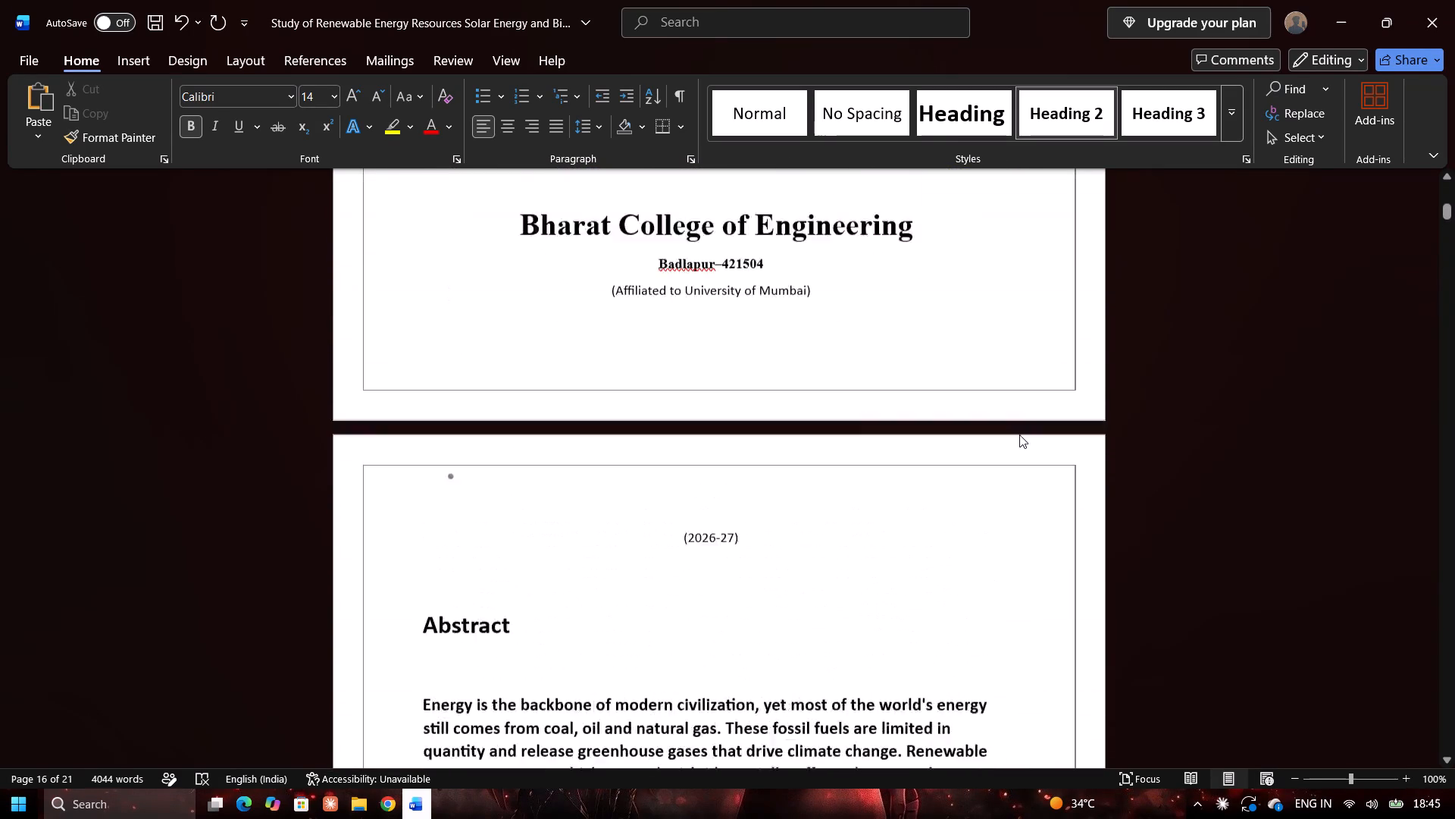
scroll(1019, 435, up, 7)
scroll(1019, 435, down, 1)
scroll(1019, 435, up, 1)
scroll(1019, 435, down, 1)
scroll(1019, 435, up, 9)
scroll(1019, 435, down, 9)
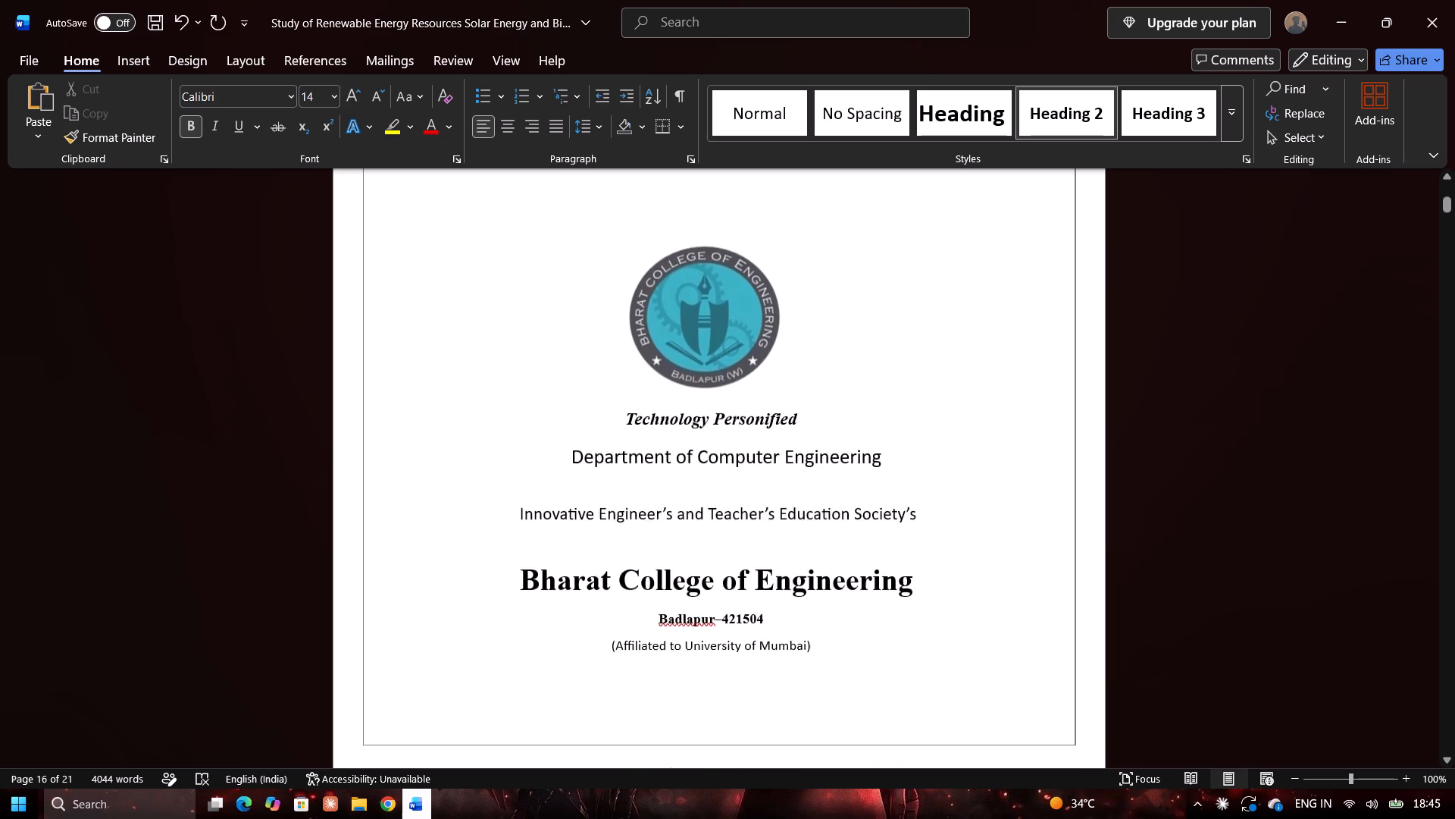
Review the pages from the college title page through the table of contents and introduction to 2. Overview of Renewable Energy Resources.
scroll(1019, 435, down, 20)
scroll(1019, 435, down, 10)
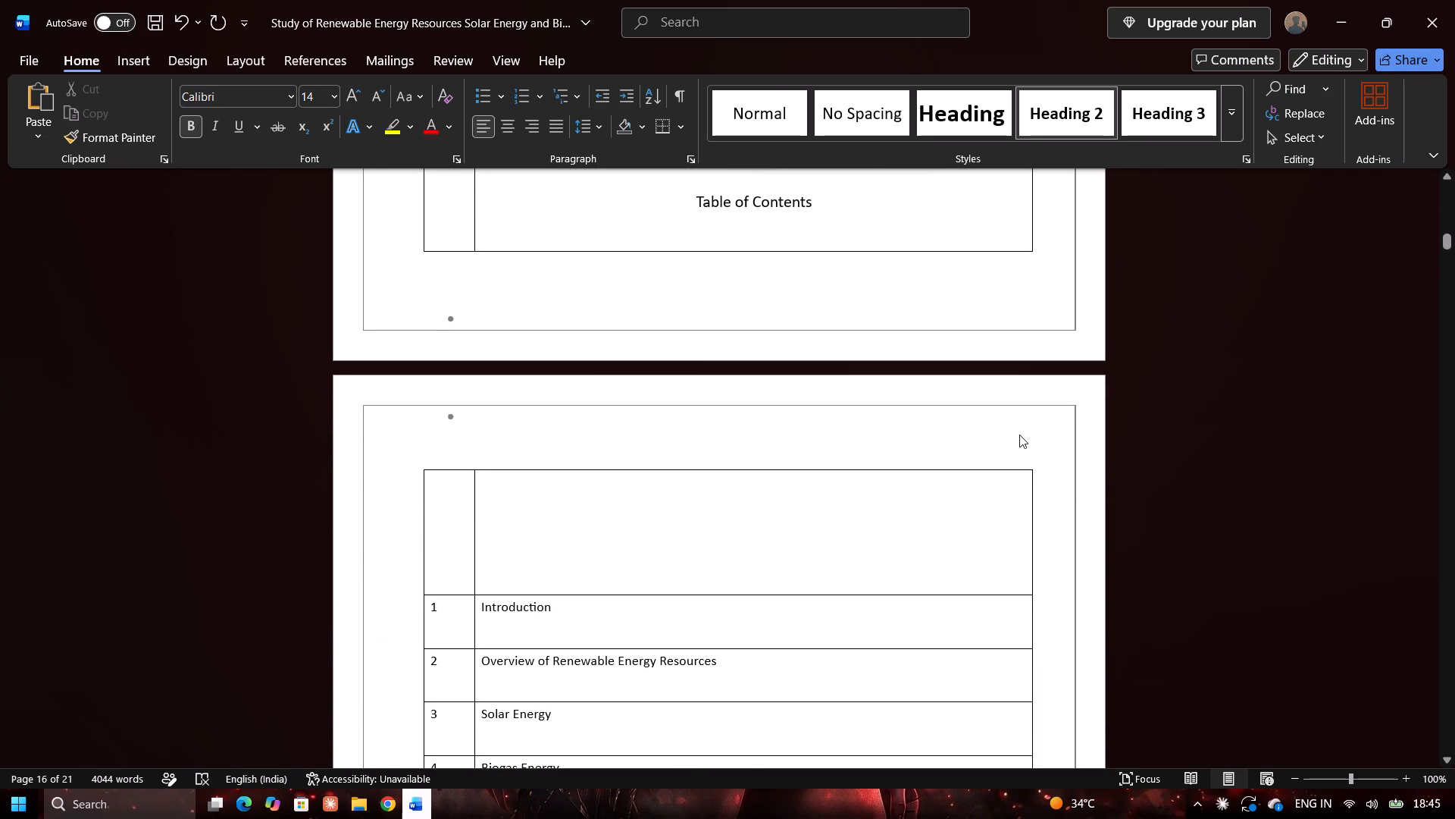
scroll(1019, 435, down, 9)
scroll(911, 494, down, 5)
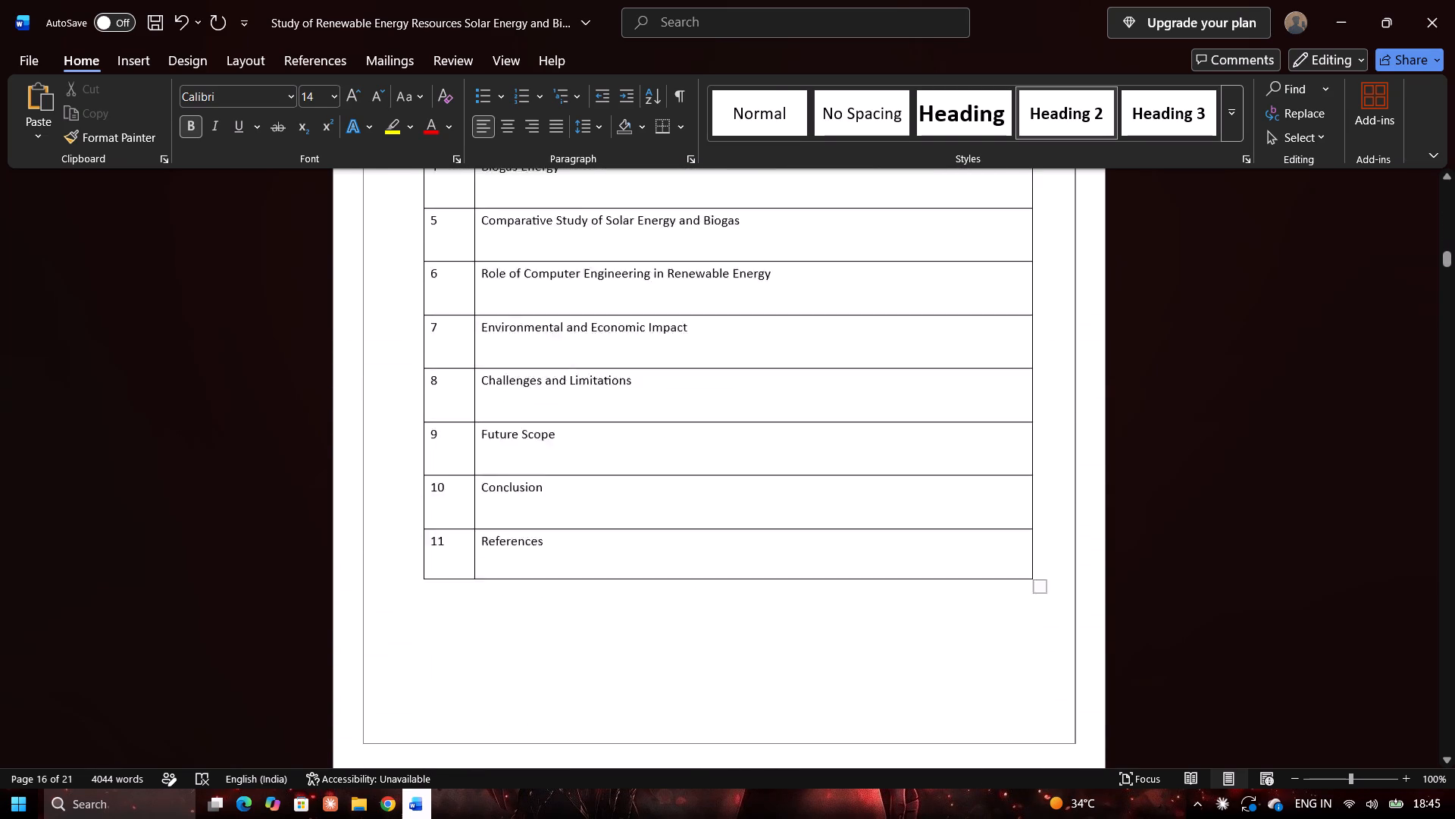
scroll(892, 520, down, 18)
scroll(890, 520, down, 15)
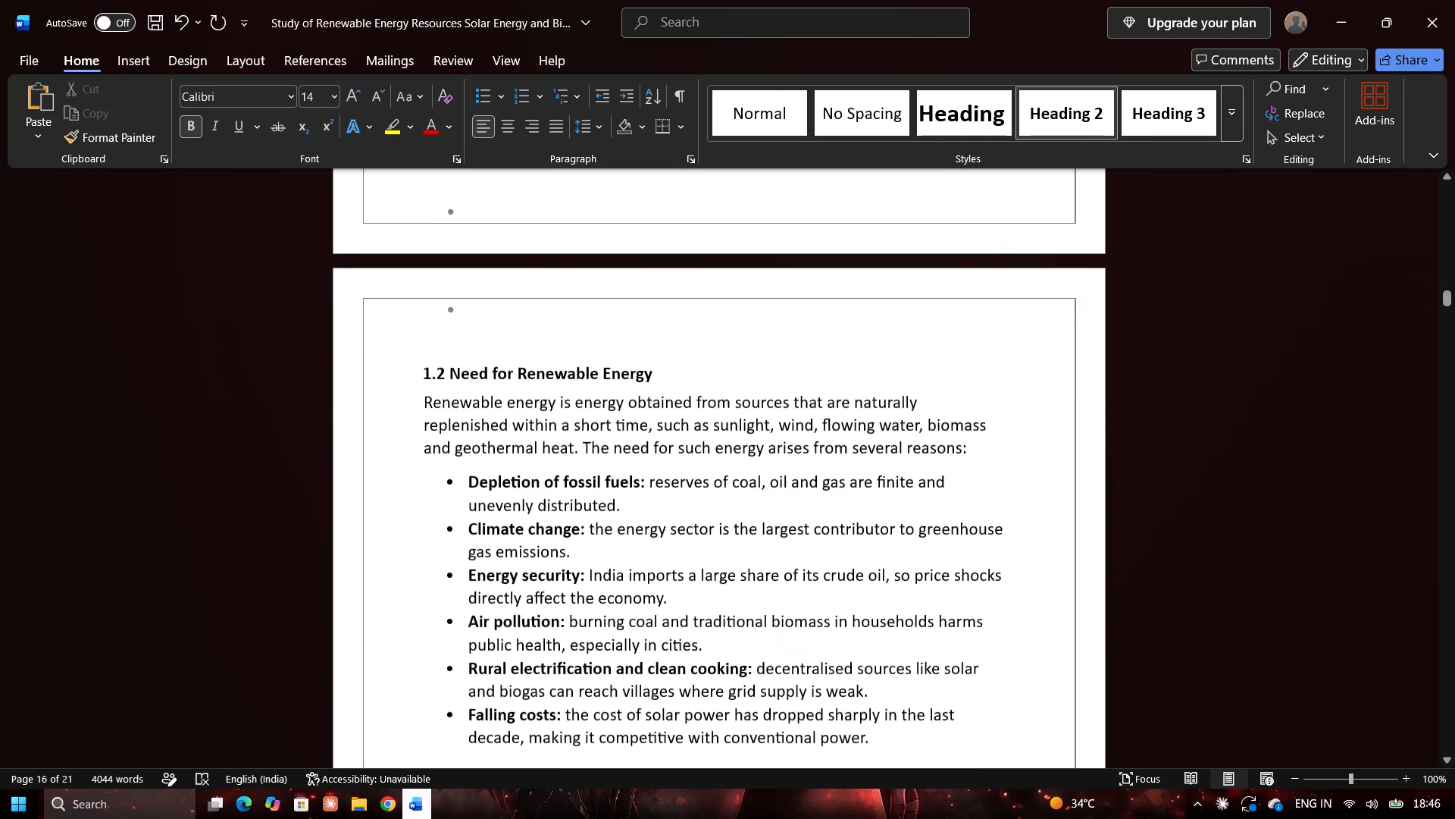
scroll(890, 520, down, 5)
scroll(890, 520, up, 1)
scroll(890, 520, down, 15)
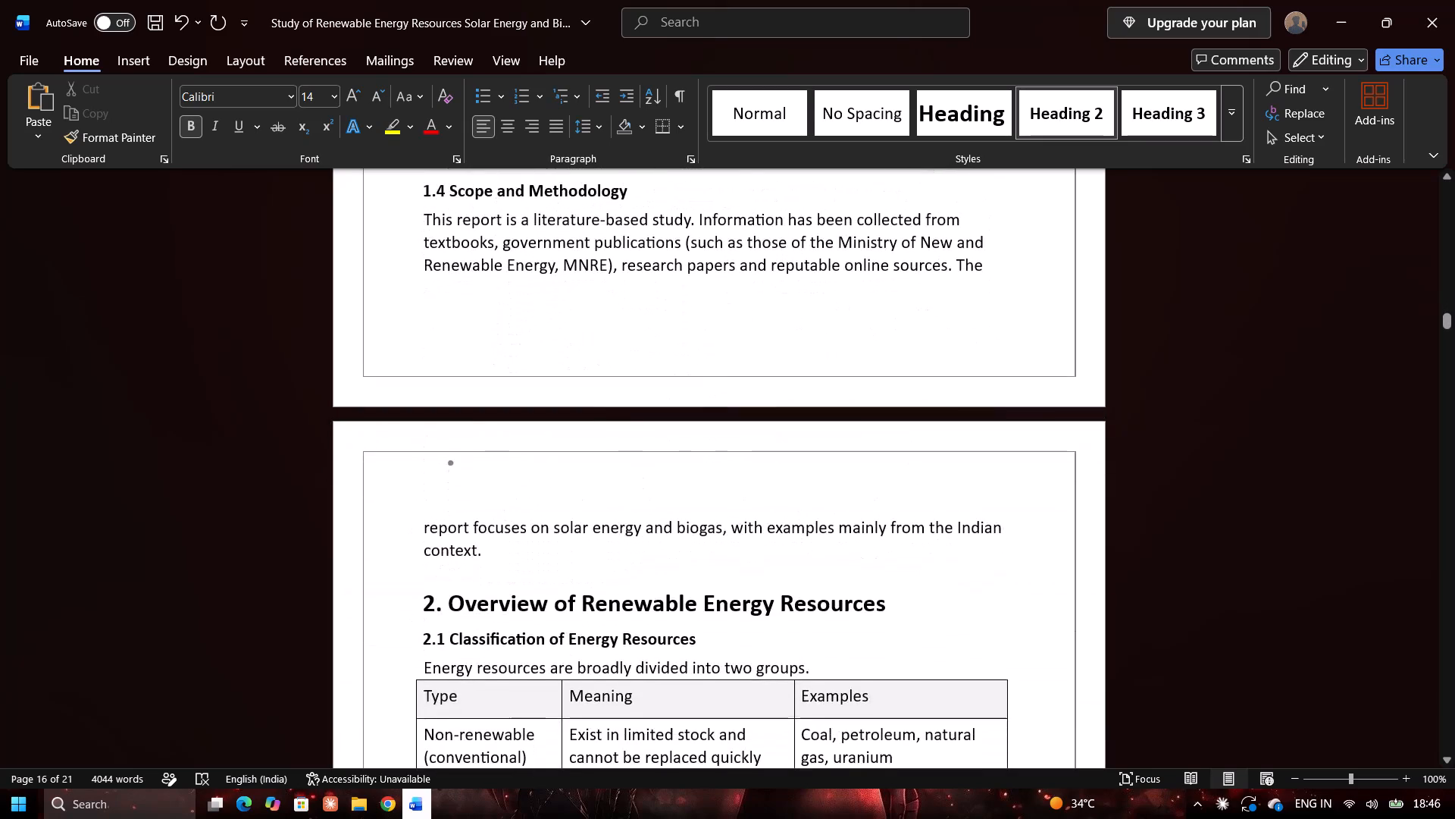
scroll(785, 504, down, 7)
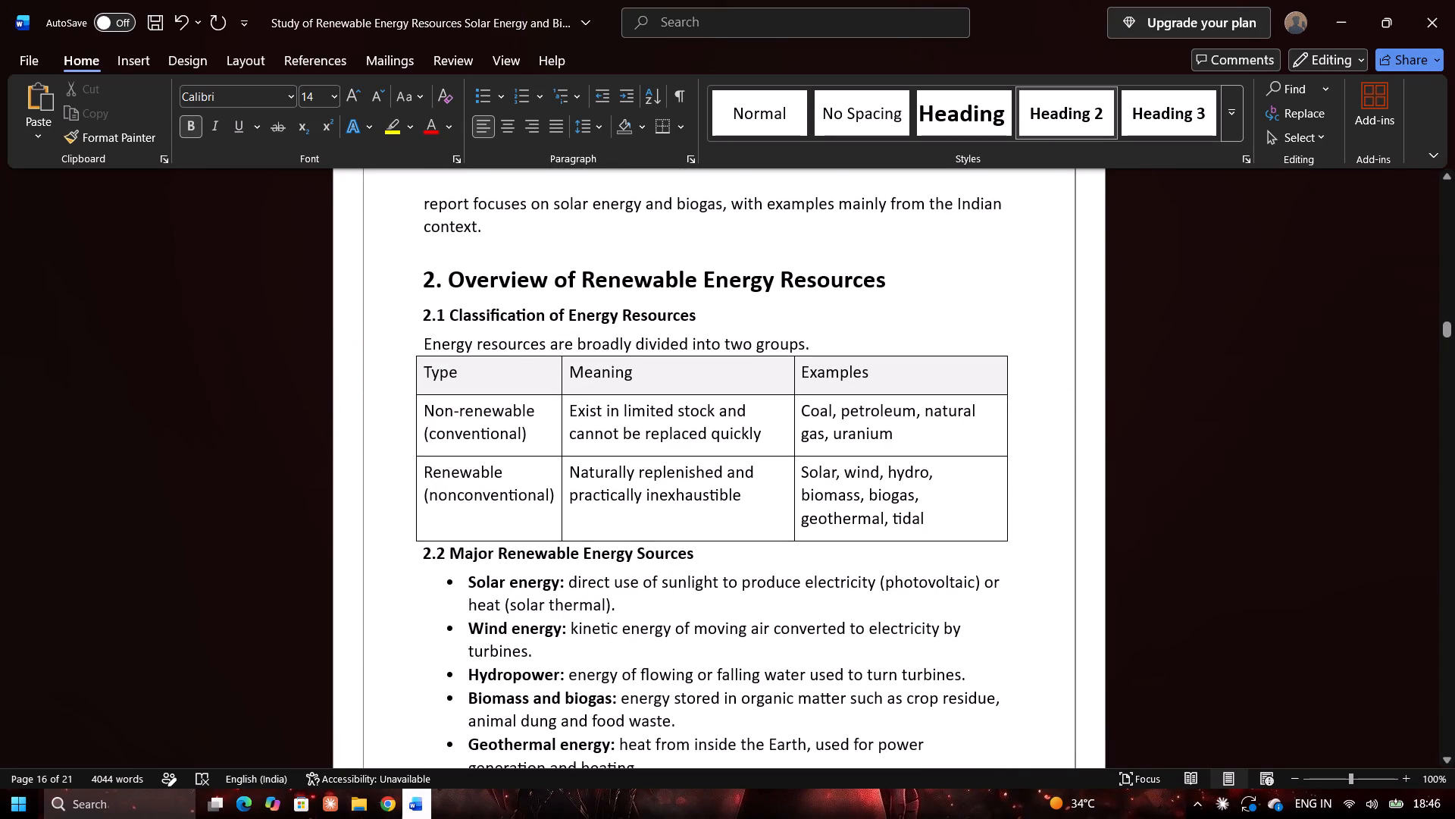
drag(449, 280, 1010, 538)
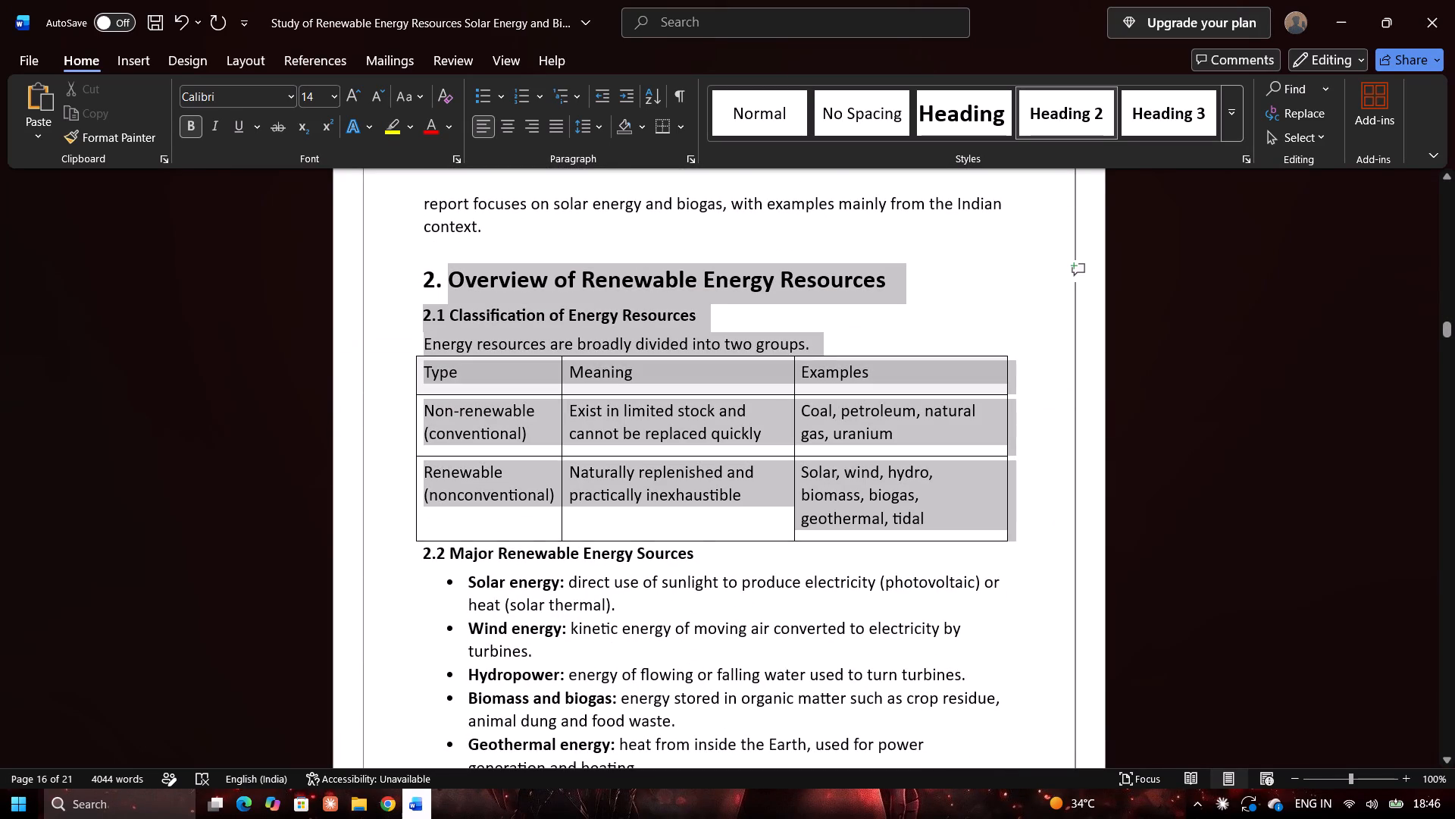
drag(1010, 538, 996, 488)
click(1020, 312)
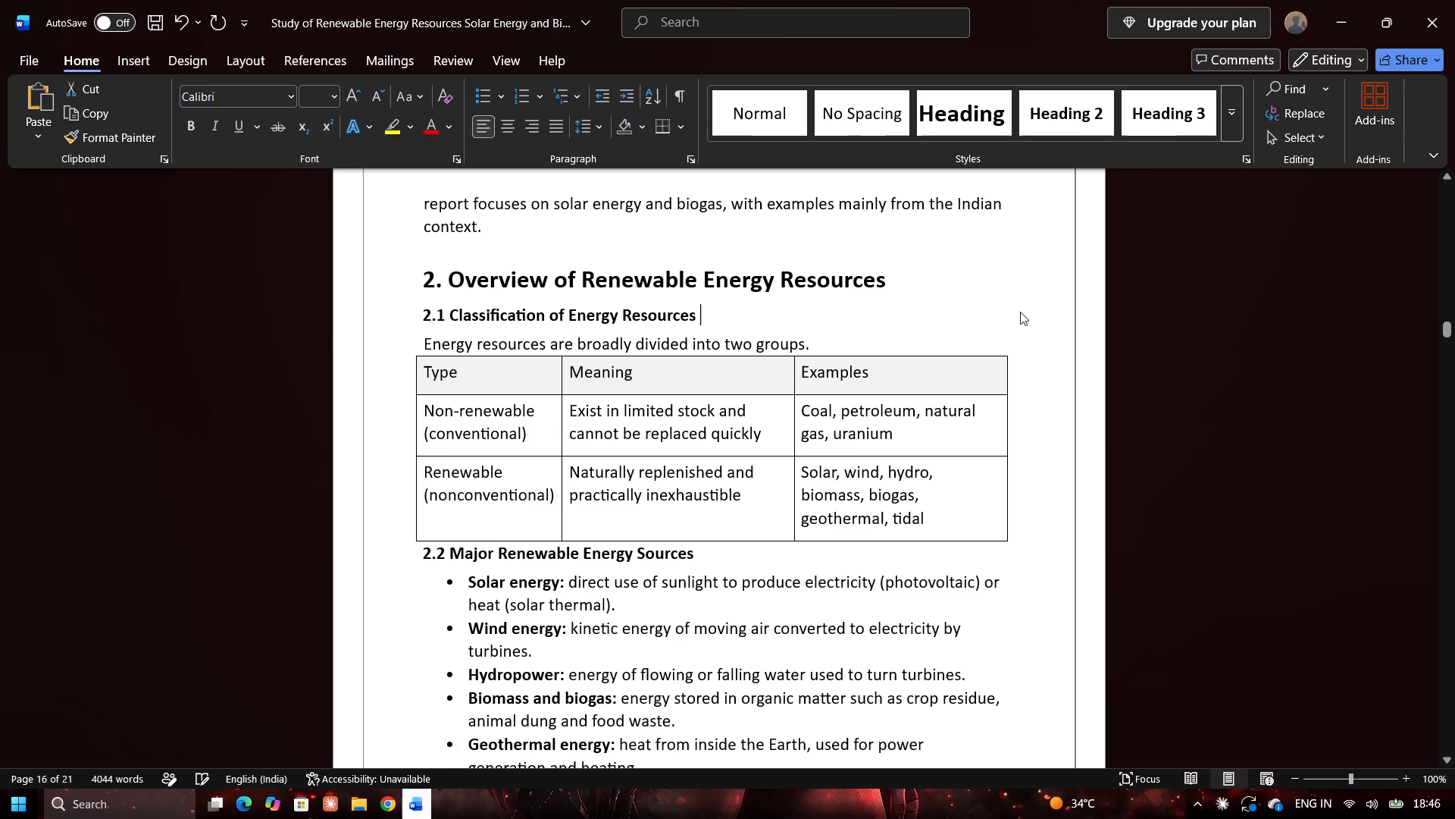
Check the content and layout from 2.2 Major Renewable Energy Sources through 3.2 Methods of Using Solar Energy.
scroll(1020, 312, down, 1)
scroll(1020, 312, up, 1)
scroll(1020, 312, down, 20)
scroll(1018, 309, down, 1)
scroll(1017, 309, up, 1)
scroll(1017, 309, down, 3)
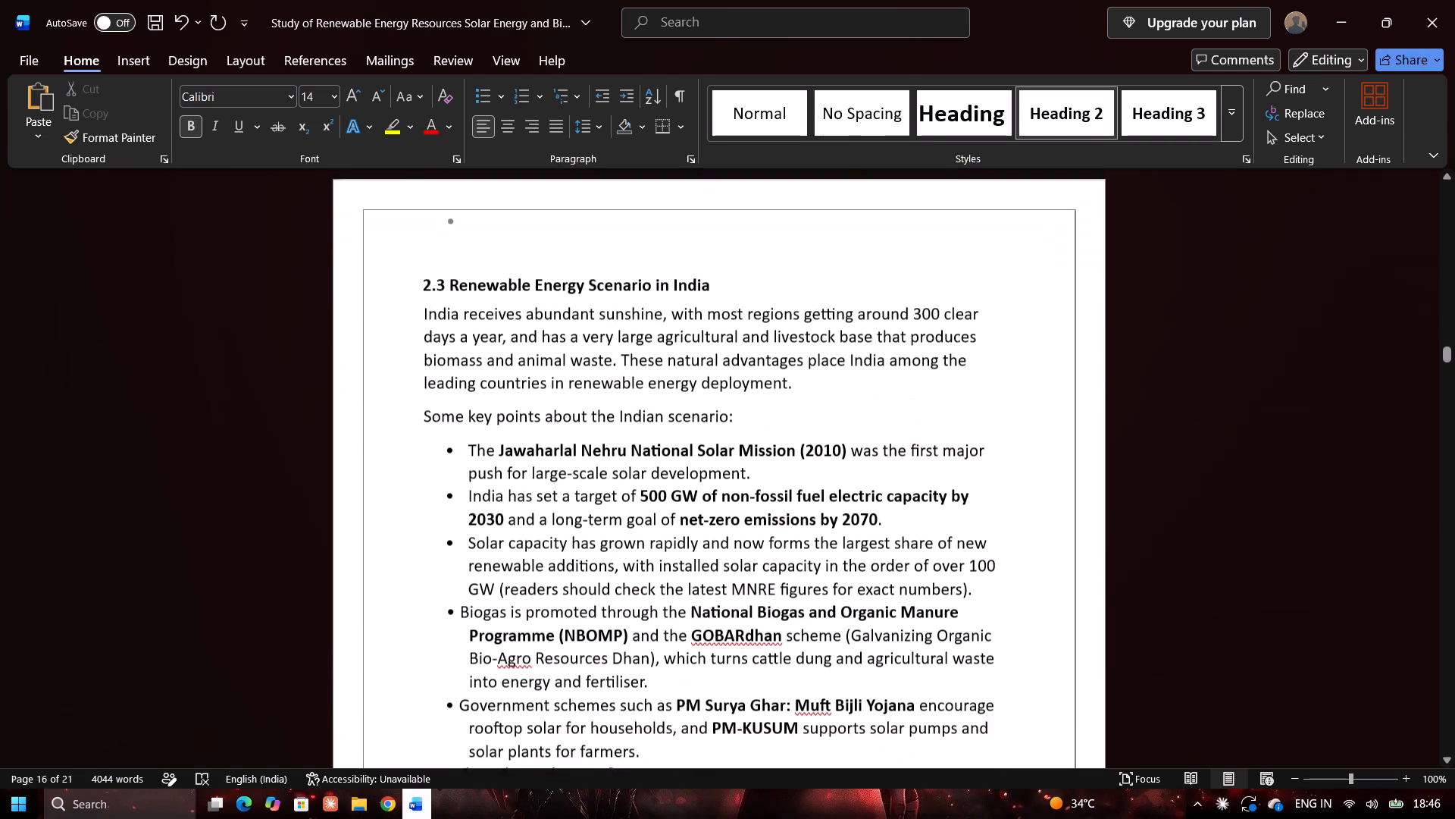
scroll(1017, 309, down, 19)
scroll(1017, 309, up, 1)
scroll(1017, 309, down, 1)
scroll(1017, 309, up, 1)
scroll(1017, 309, down, 8)
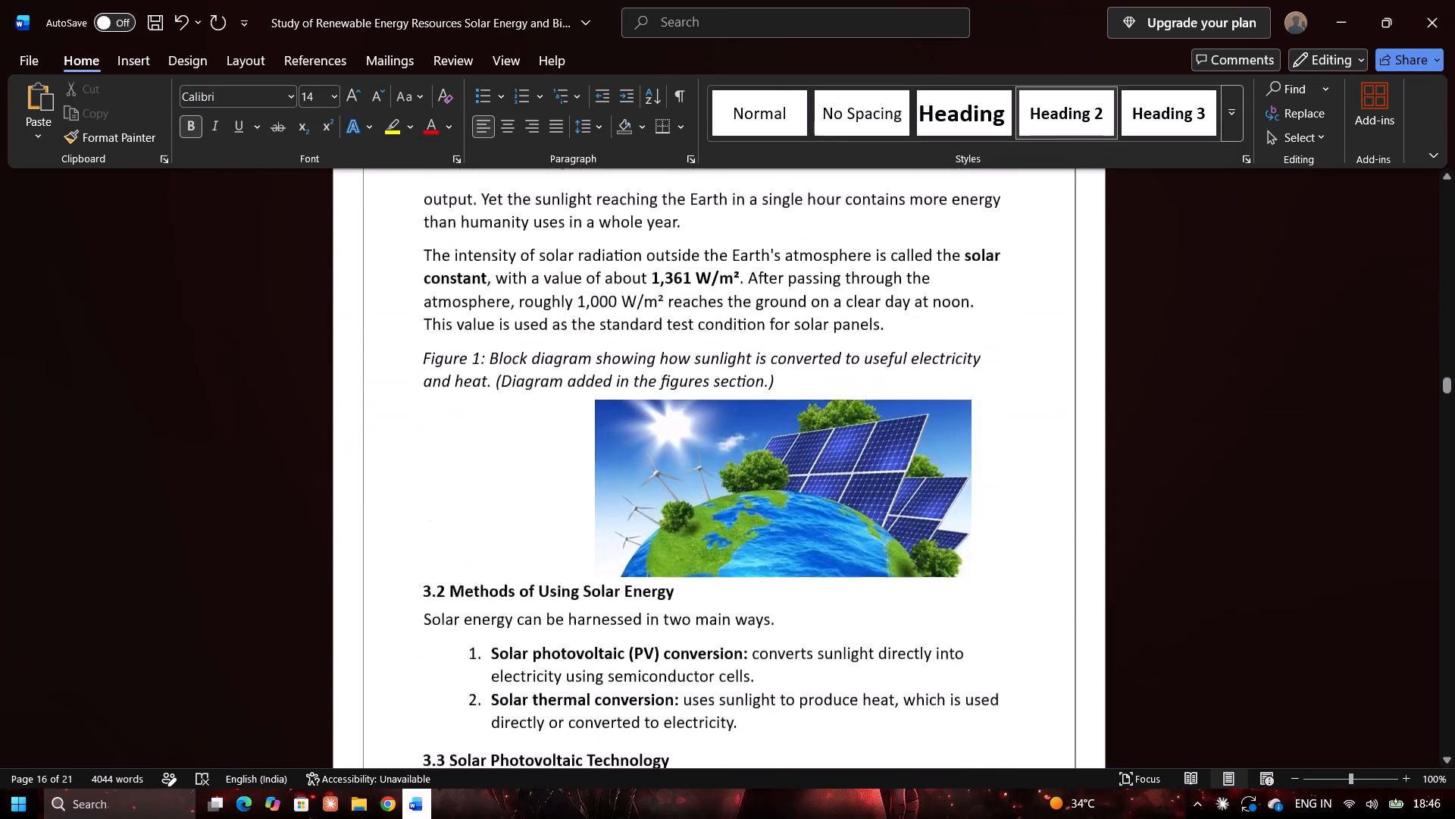
Check the content and layout from 3.3 Solar Photovoltaic Technology through 3.7 Applications of Solar Energy.
scroll(1017, 309, down, 20)
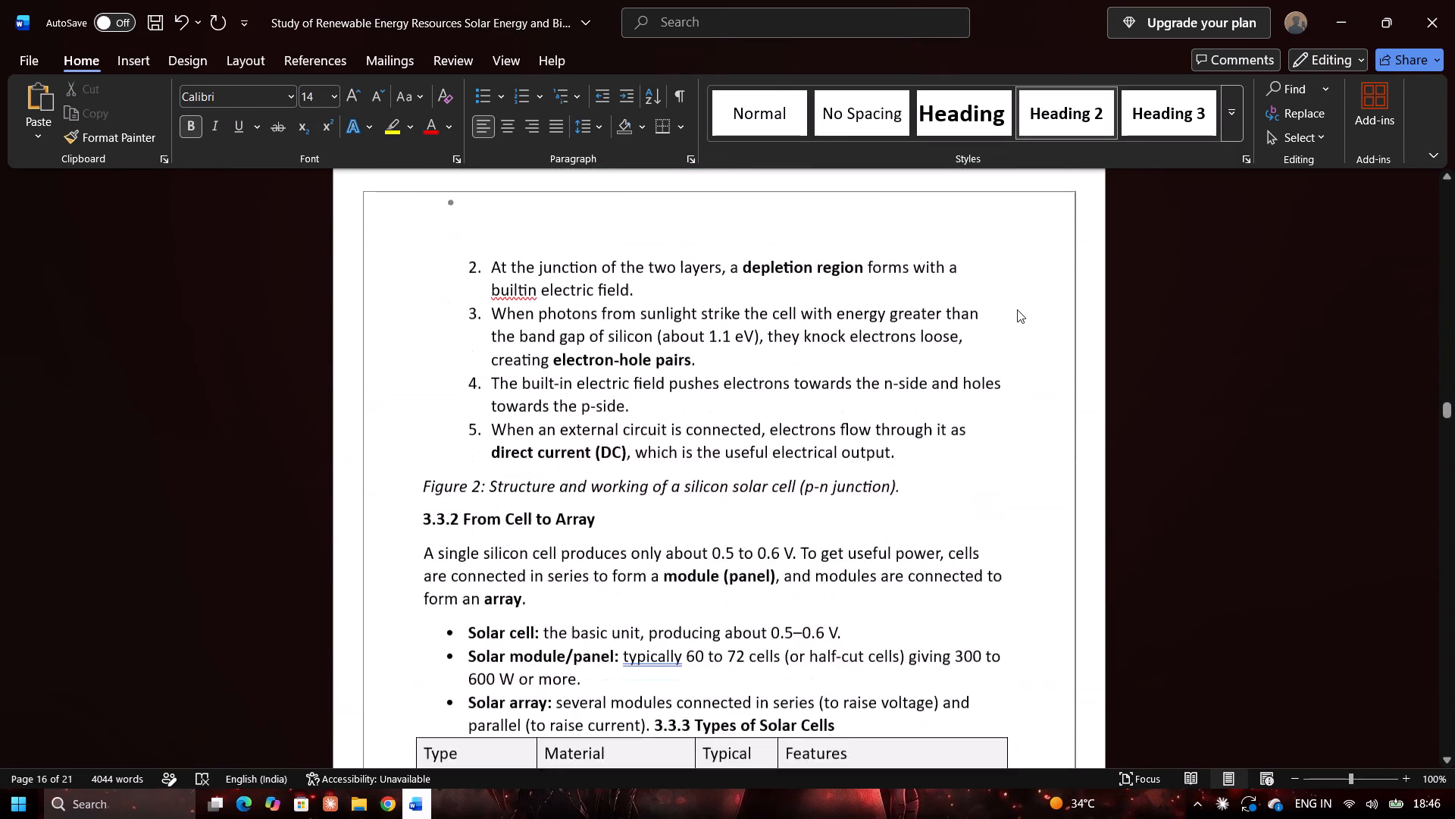
scroll(1017, 309, down, 20)
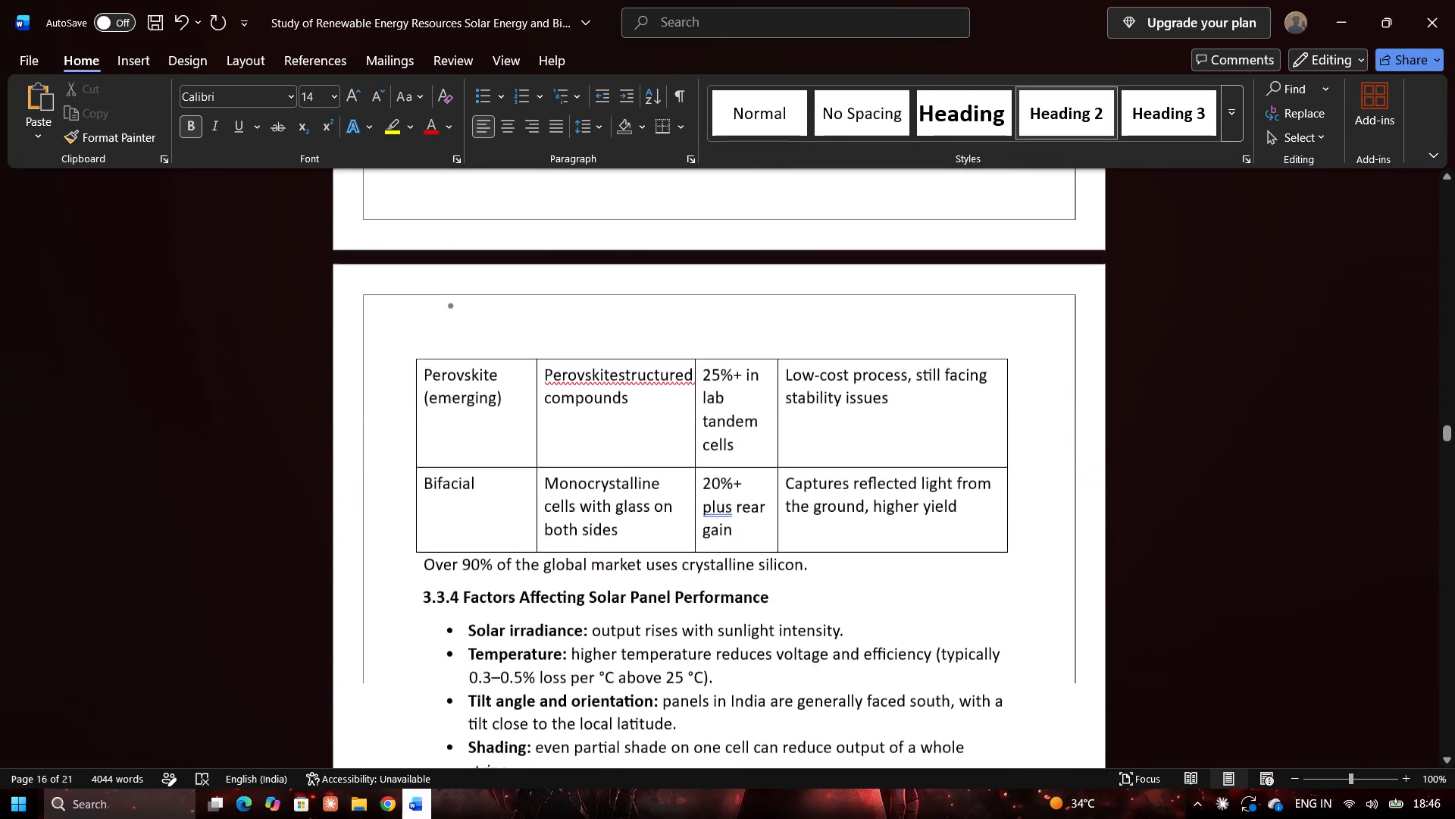
scroll(1017, 309, down, 16)
scroll(1017, 309, down, 9)
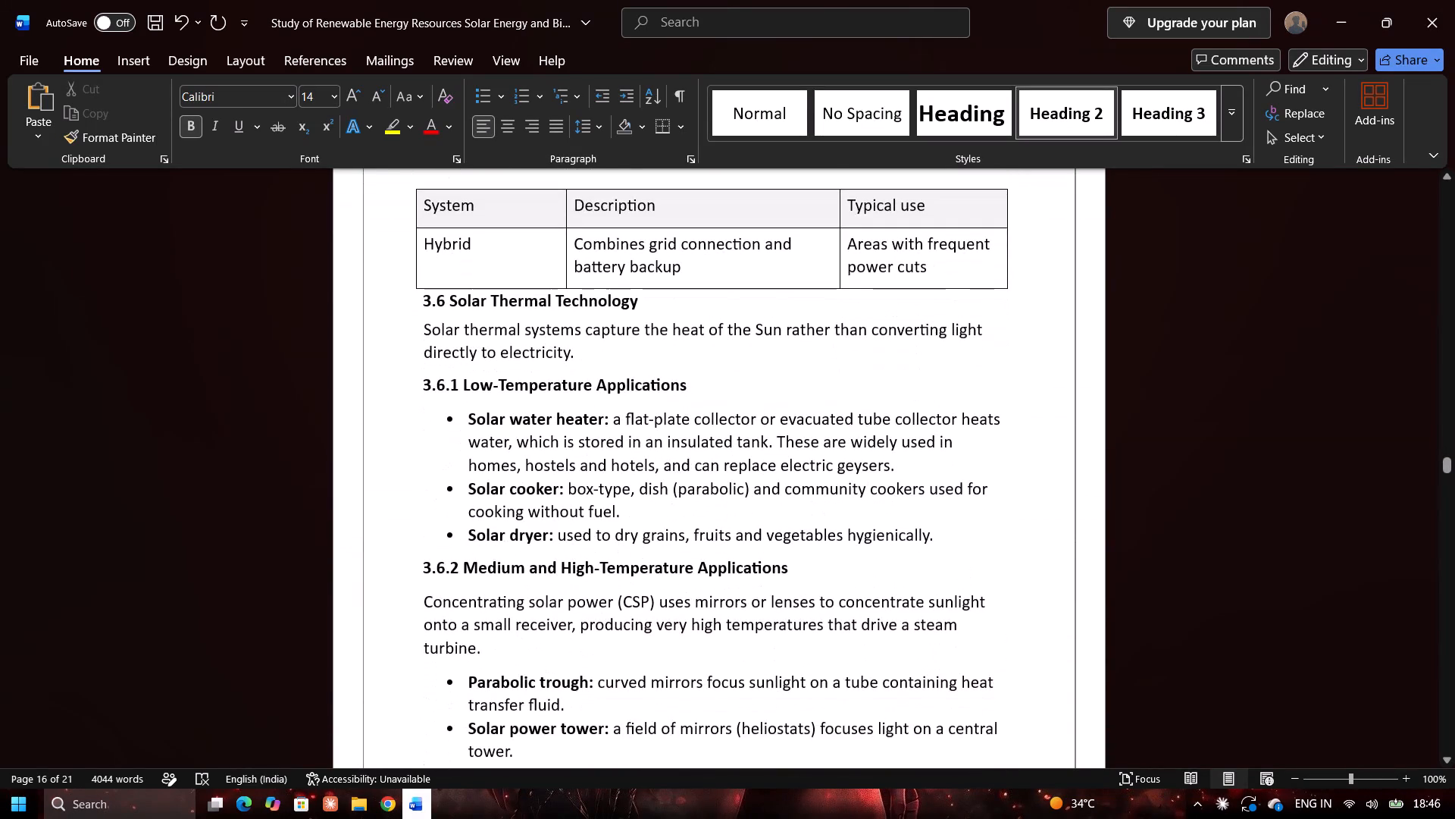
scroll(1017, 309, down, 12)
scroll(1017, 309, up, 1)
scroll(1017, 309, down, 1)
scroll(1017, 309, up, 1)
scroll(1017, 309, down, 3)
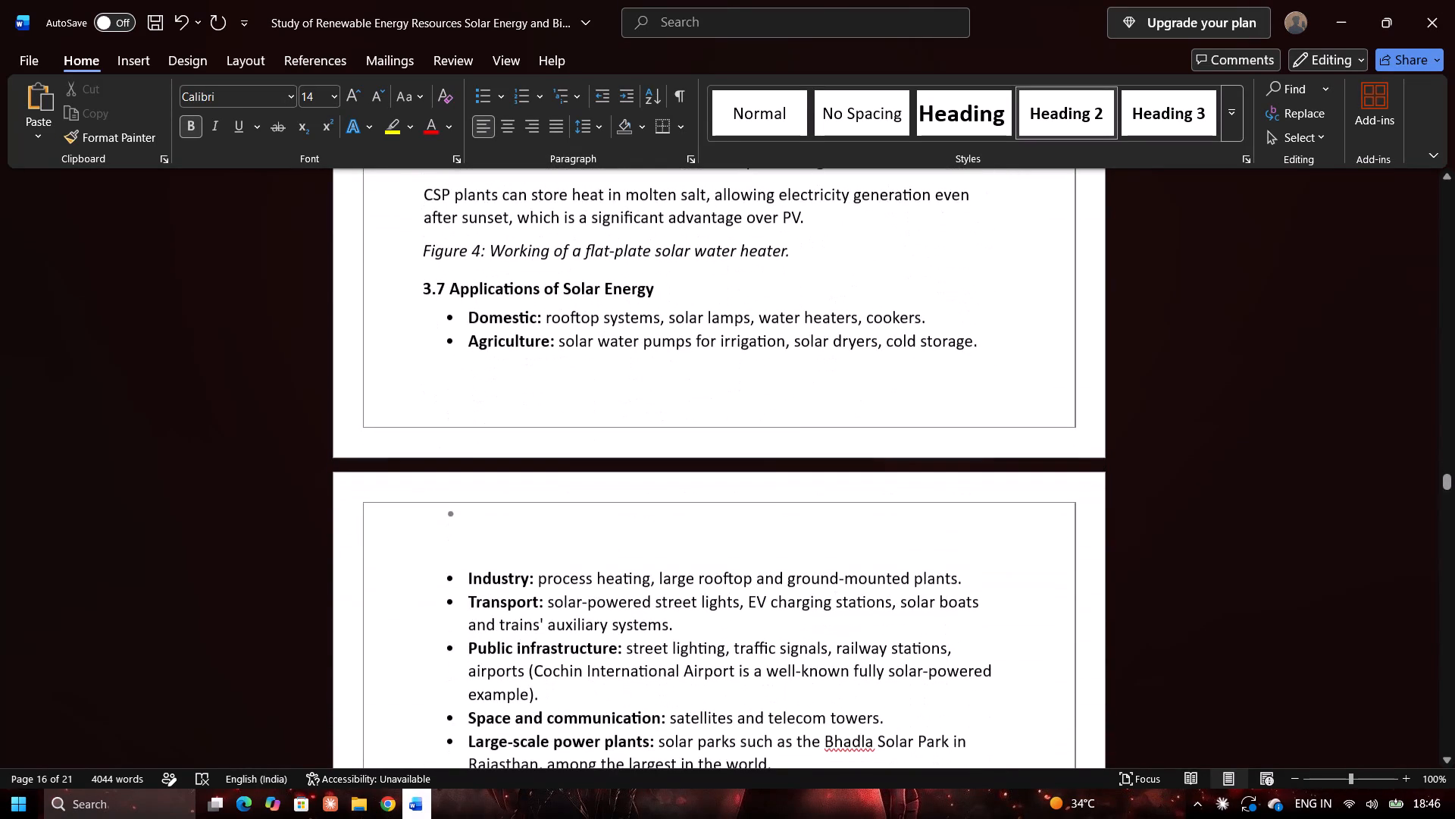
Delete section 3.7 Applications of Solar Energy, including its heading number, all its bullets and the leftover blank line above 3.8.
scroll(717, 439, up, 3)
scroll(717, 439, down, 1)
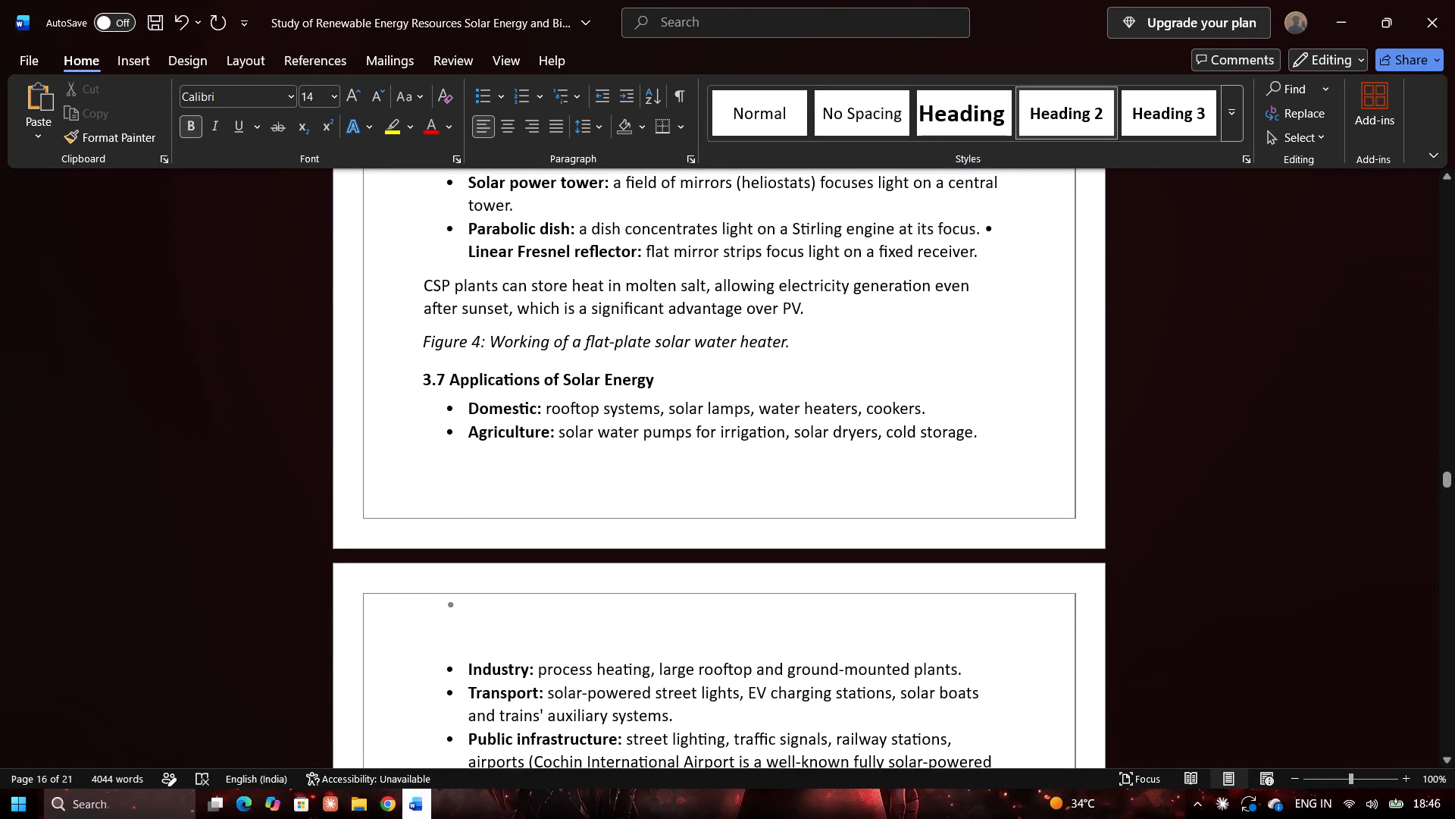
drag(446, 380, 787, 651)
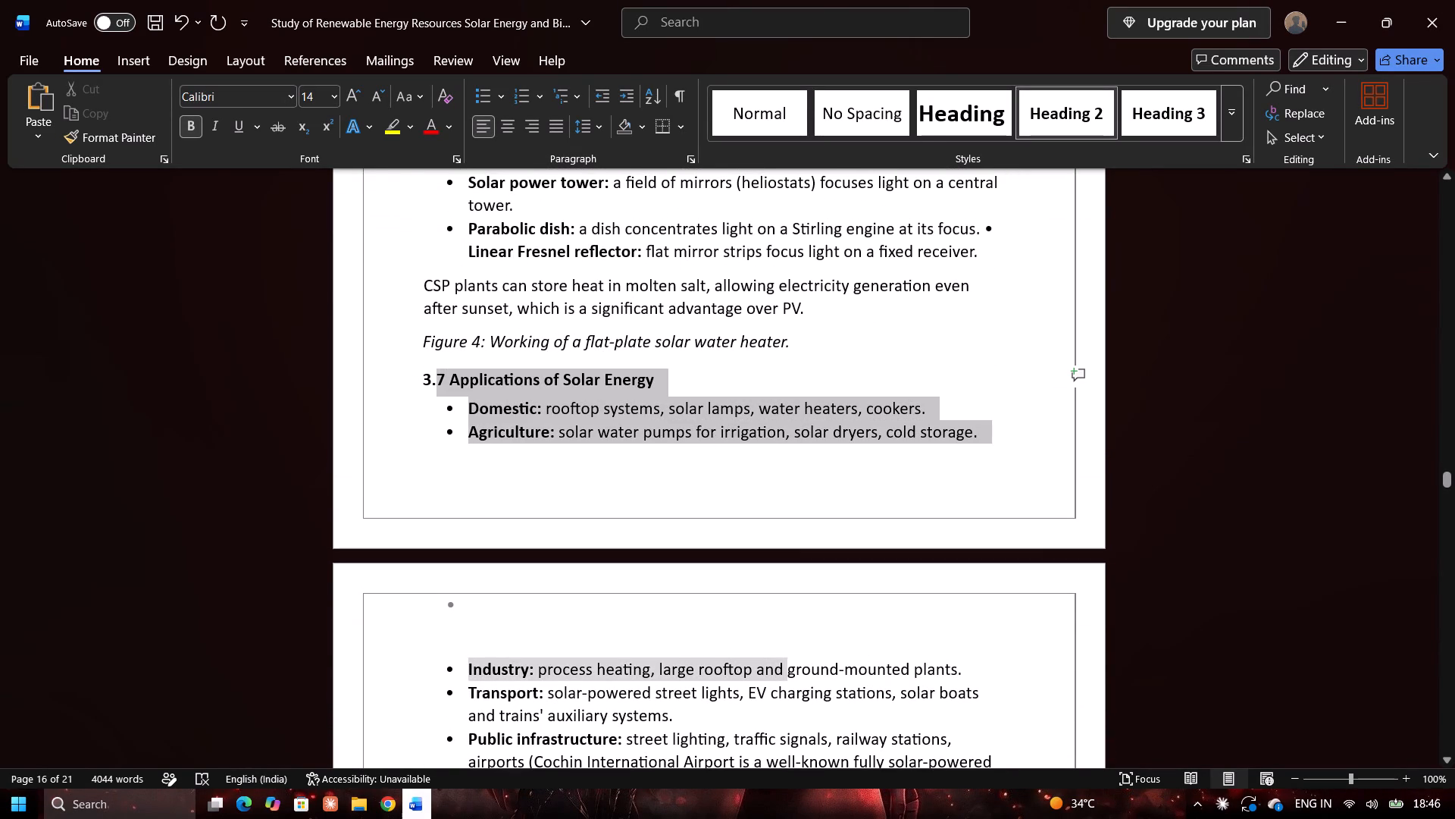
drag(787, 651, 794, 481)
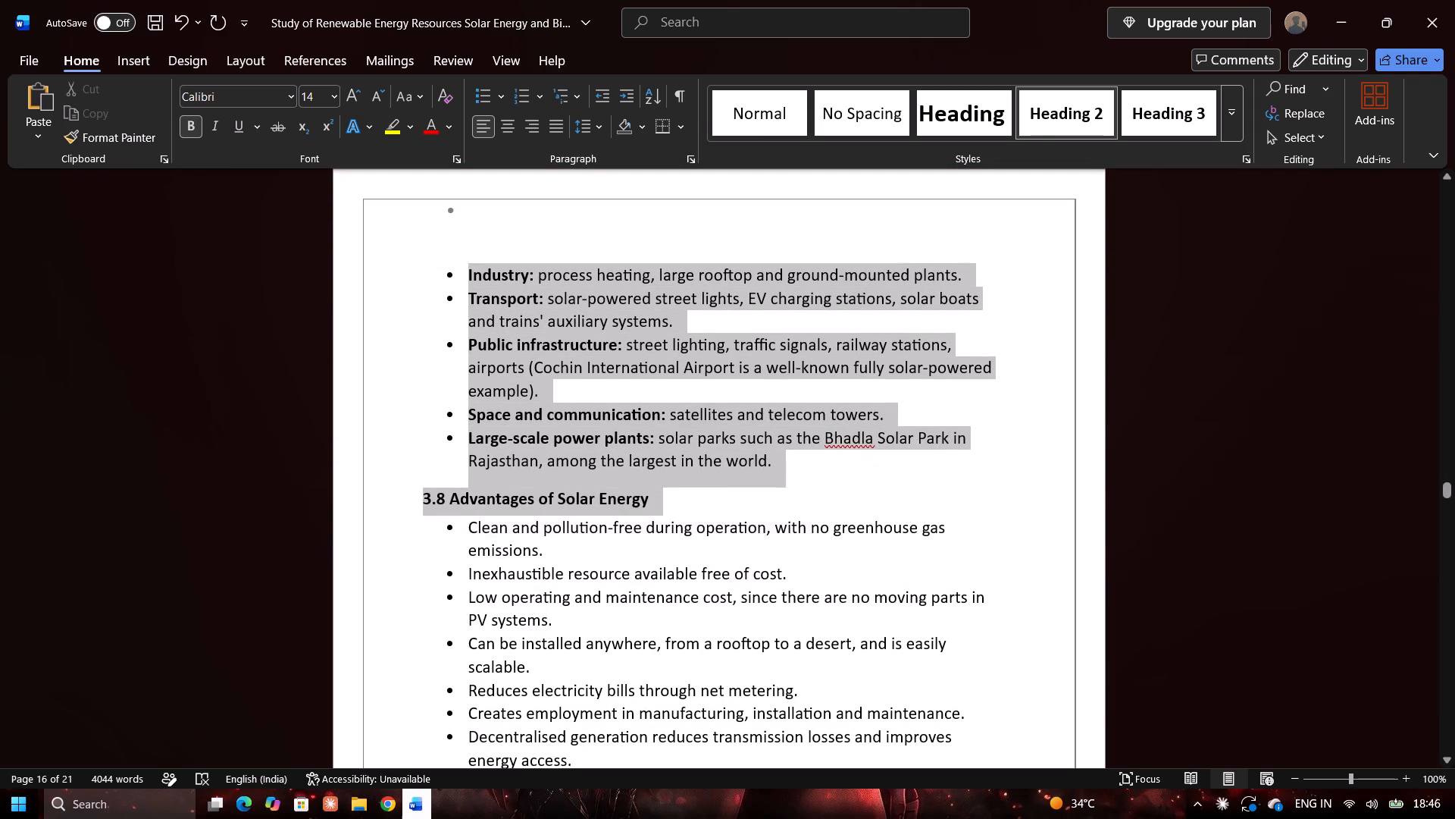
drag(794, 481, 821, 461)
key(Delete)
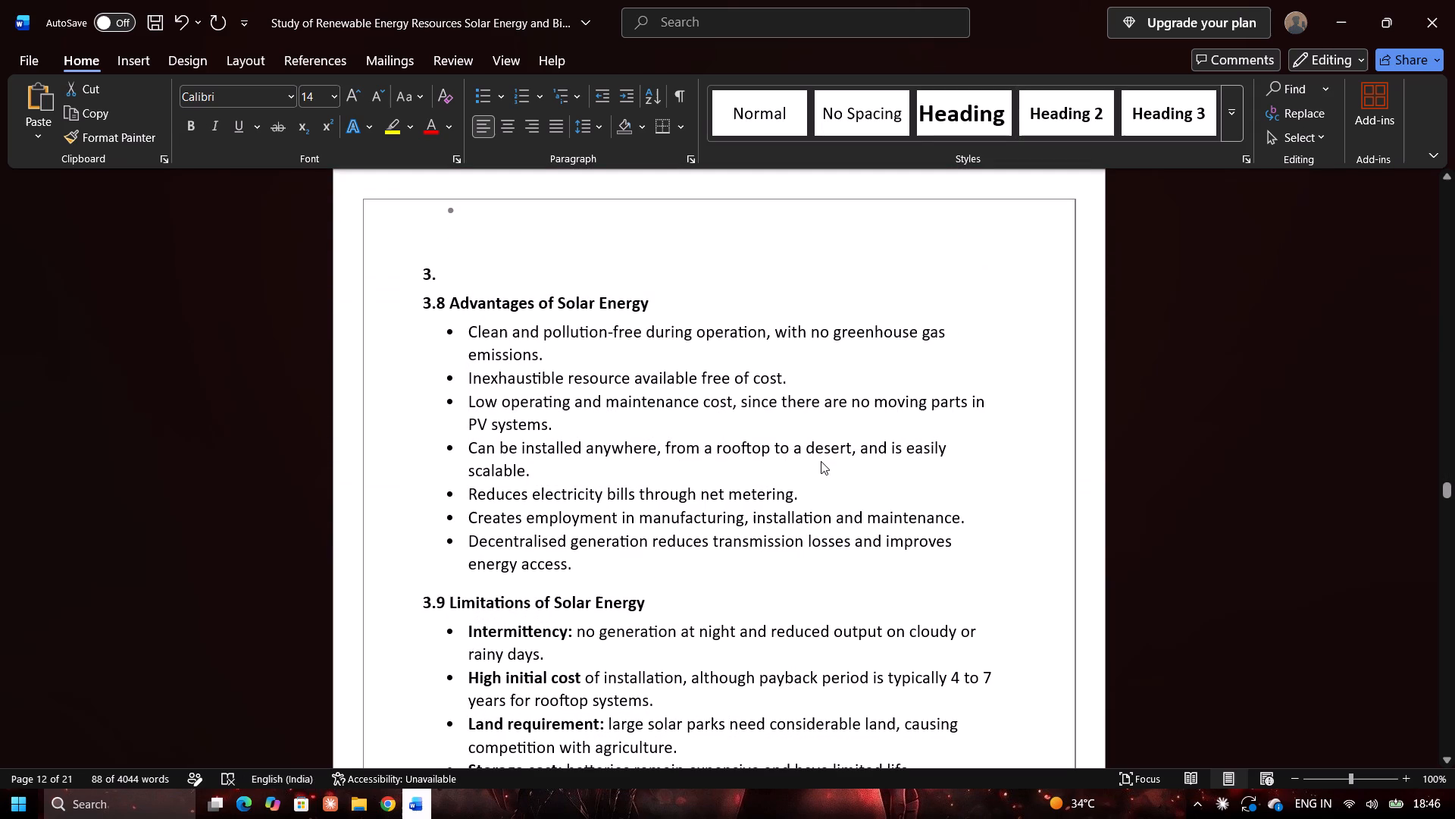
key(BackSpace)
key(BackSpace)
key(BackSpace)
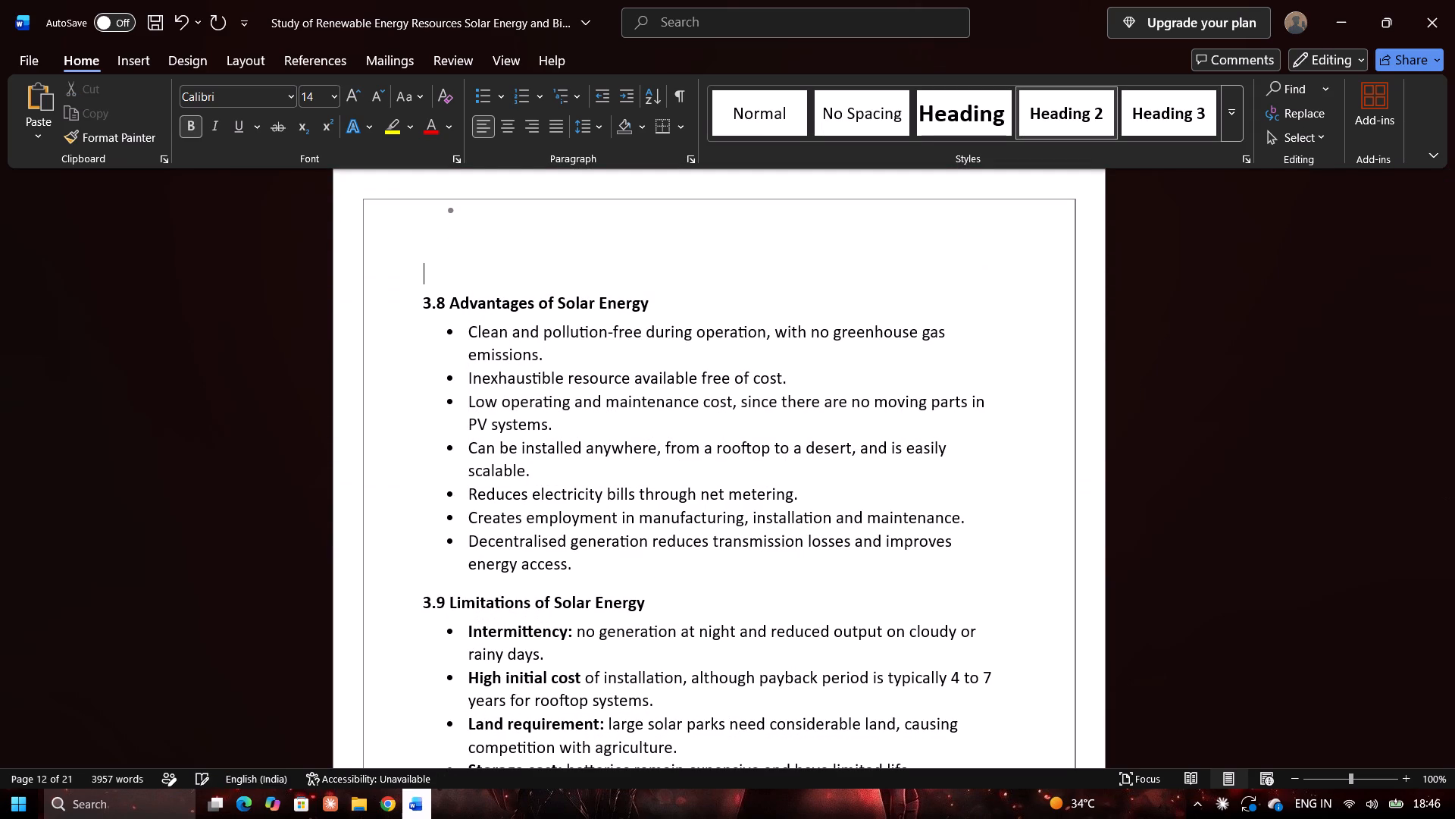
key(BackSpace)
Delete section 3.9 Limitations of Solar Energy with its heading number and bullets, closing the gap above 4. Biogas Energy.
scroll(821, 462, up, 1)
scroll(827, 461, down, 10)
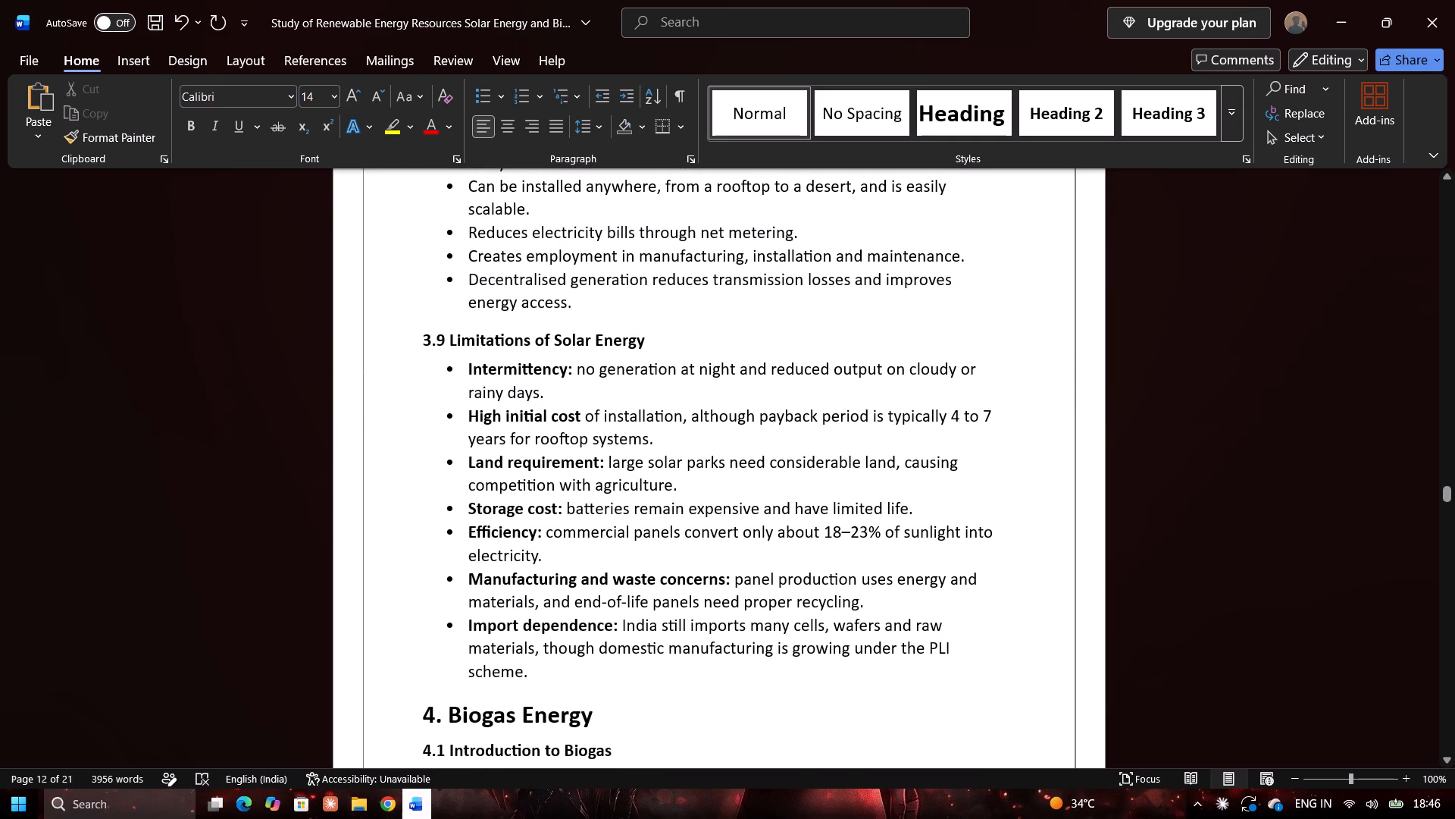
drag(446, 341, 771, 689)
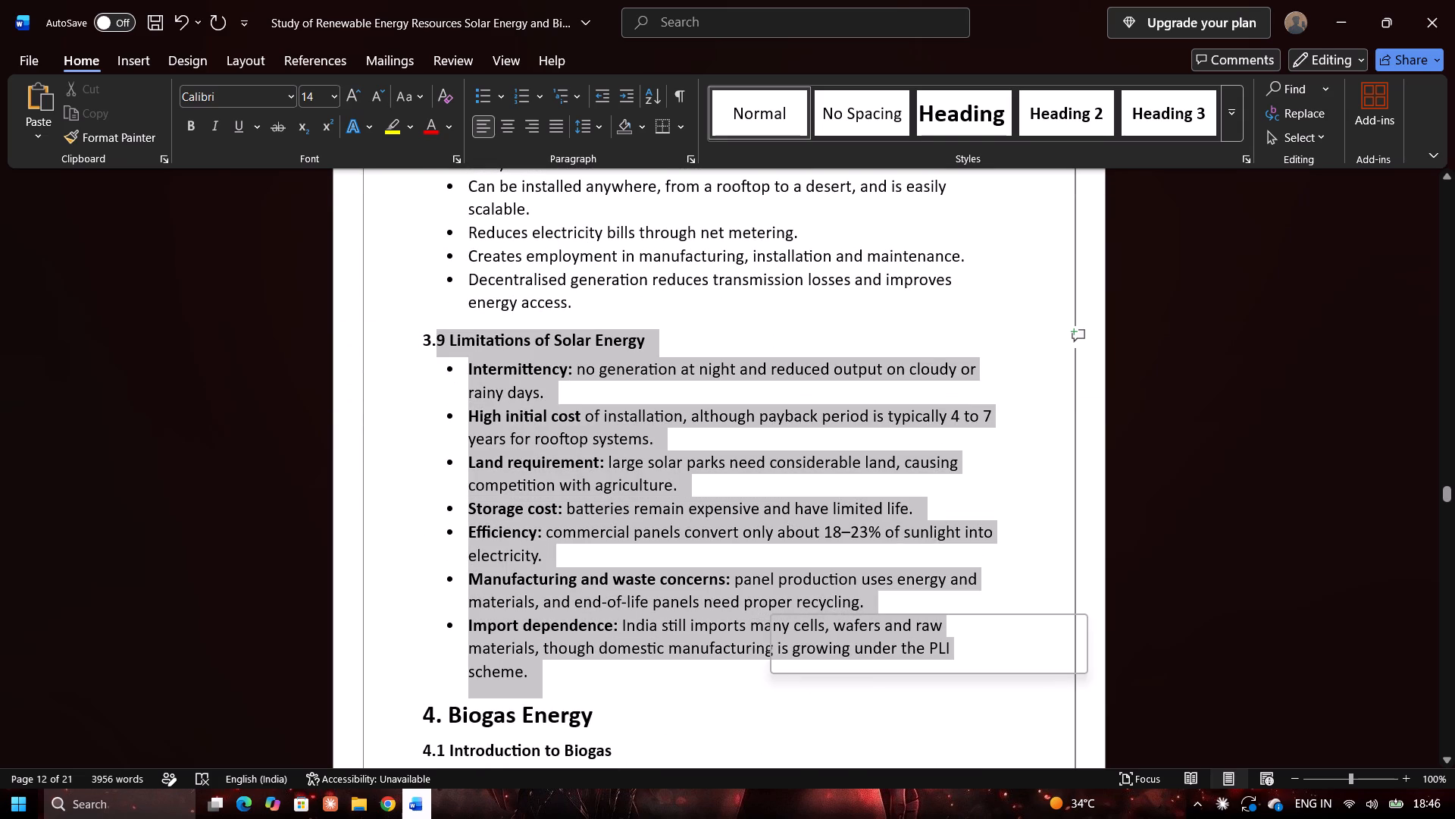
key(Delete)
key(BackSpace)
key(BackSpace)
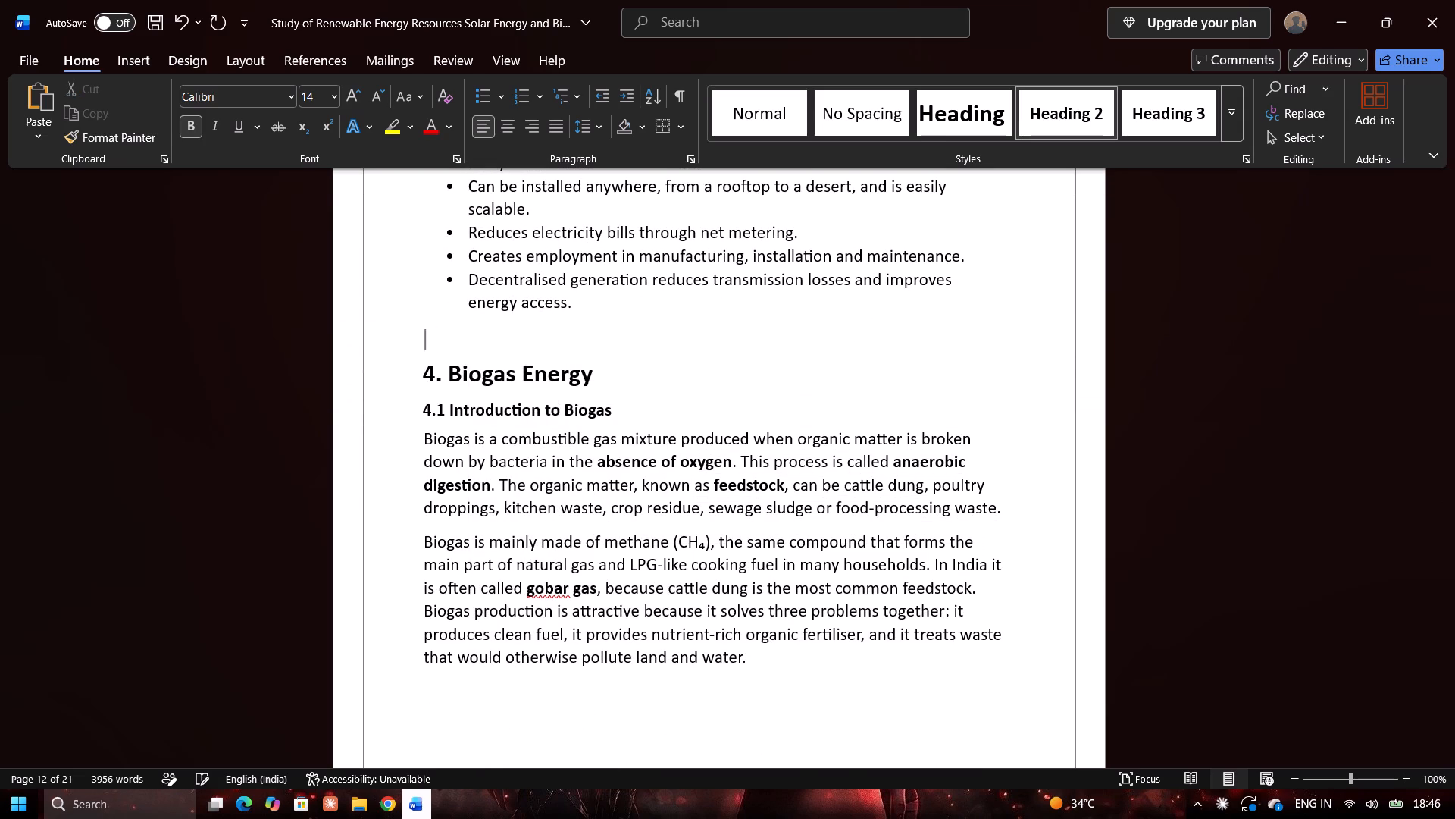
key(BackSpace)
key(BackSpace)
Delete the Figure 5 caption about the biogas cycle above 4.2 Composition and Properties of Biogas.
scroll(771, 689, down, 2)
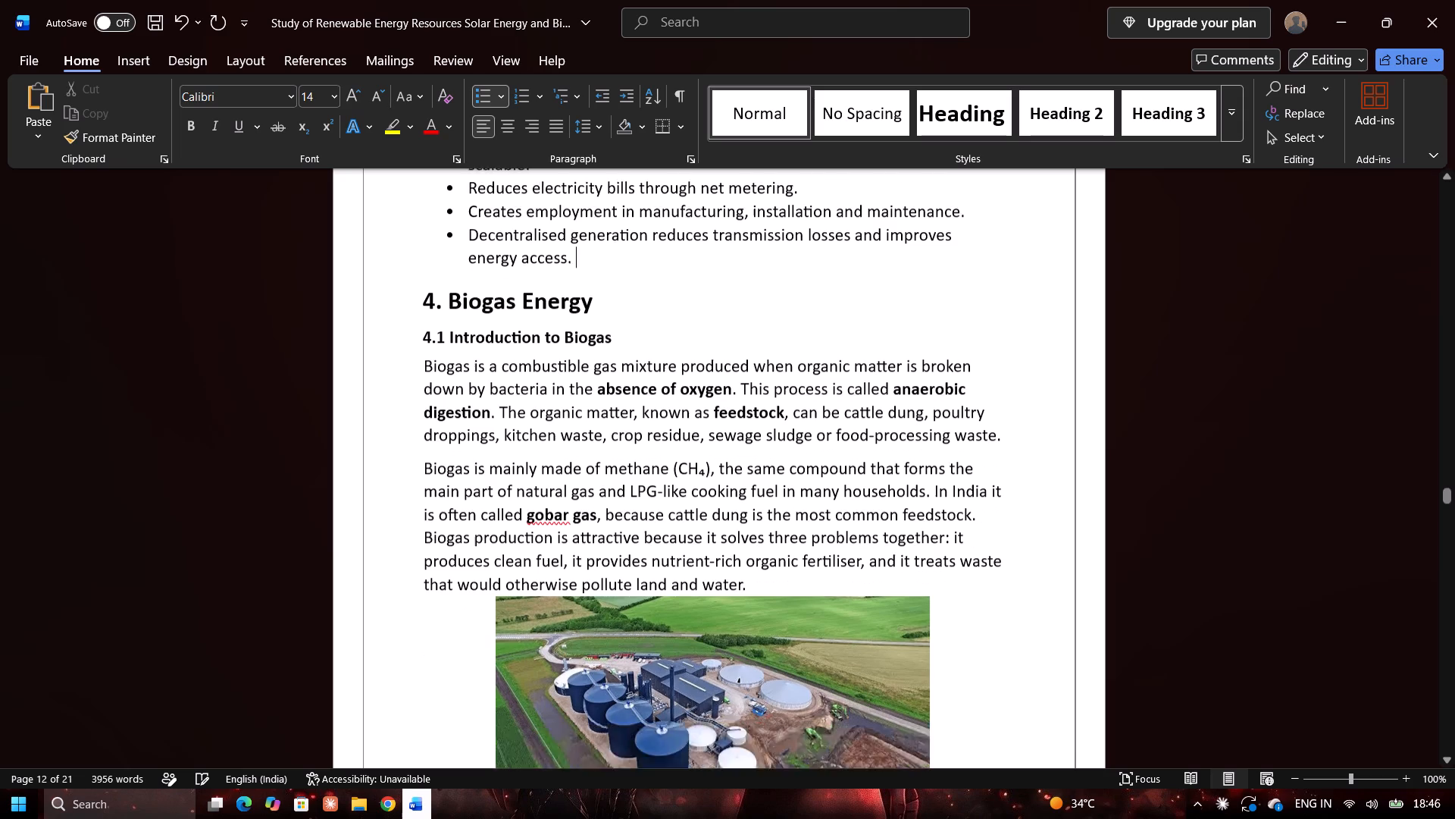
scroll(771, 689, down, 9)
scroll(774, 692, up, 1)
scroll(775, 692, down, 2)
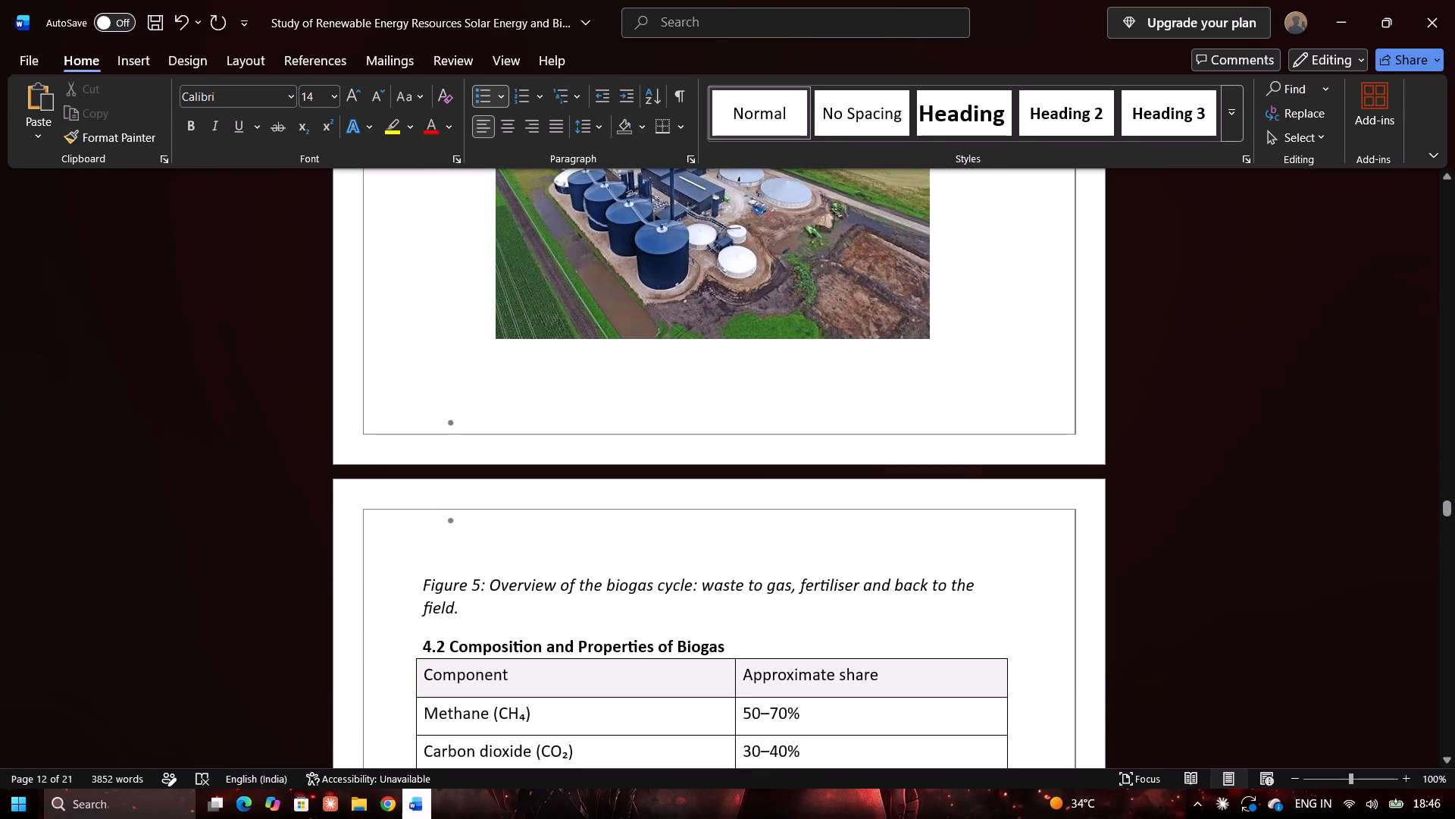
drag(427, 583, 781, 634)
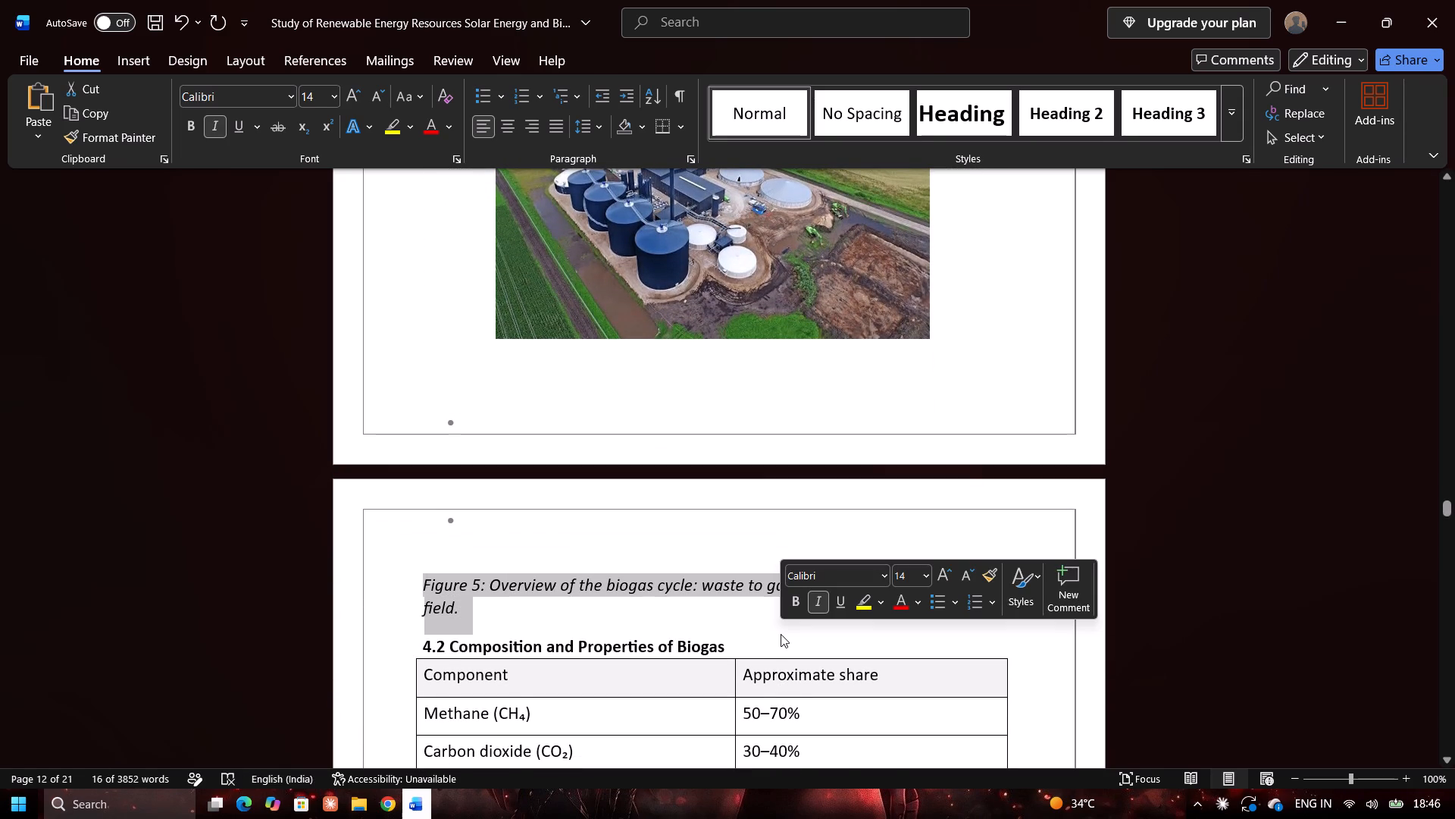
key(Delete)
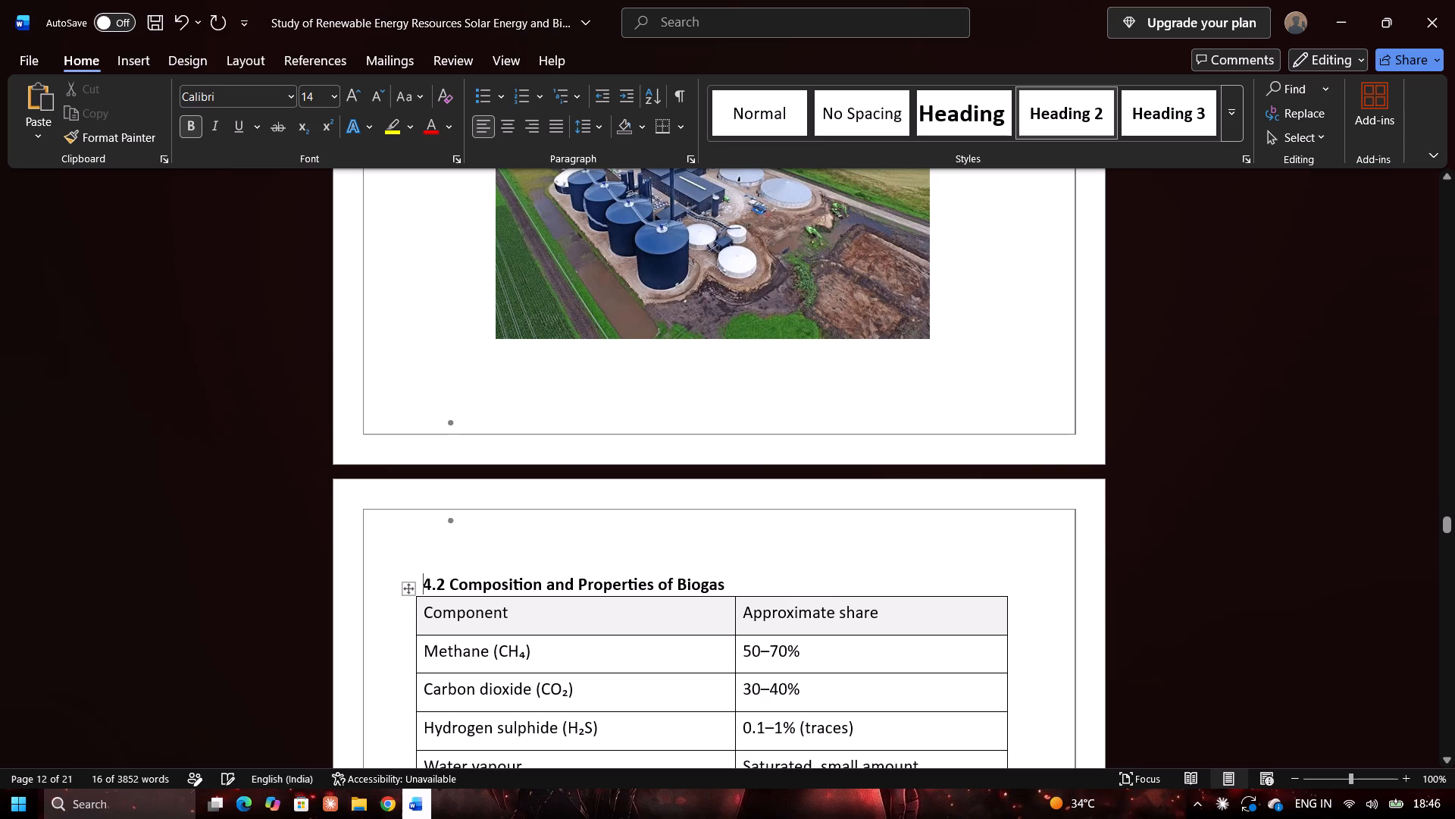
Look over section 4.2 and the start of 4.3, plus the pages around 4.11 Limitations of Biogas and 6.2.
scroll(790, 658, down, 10)
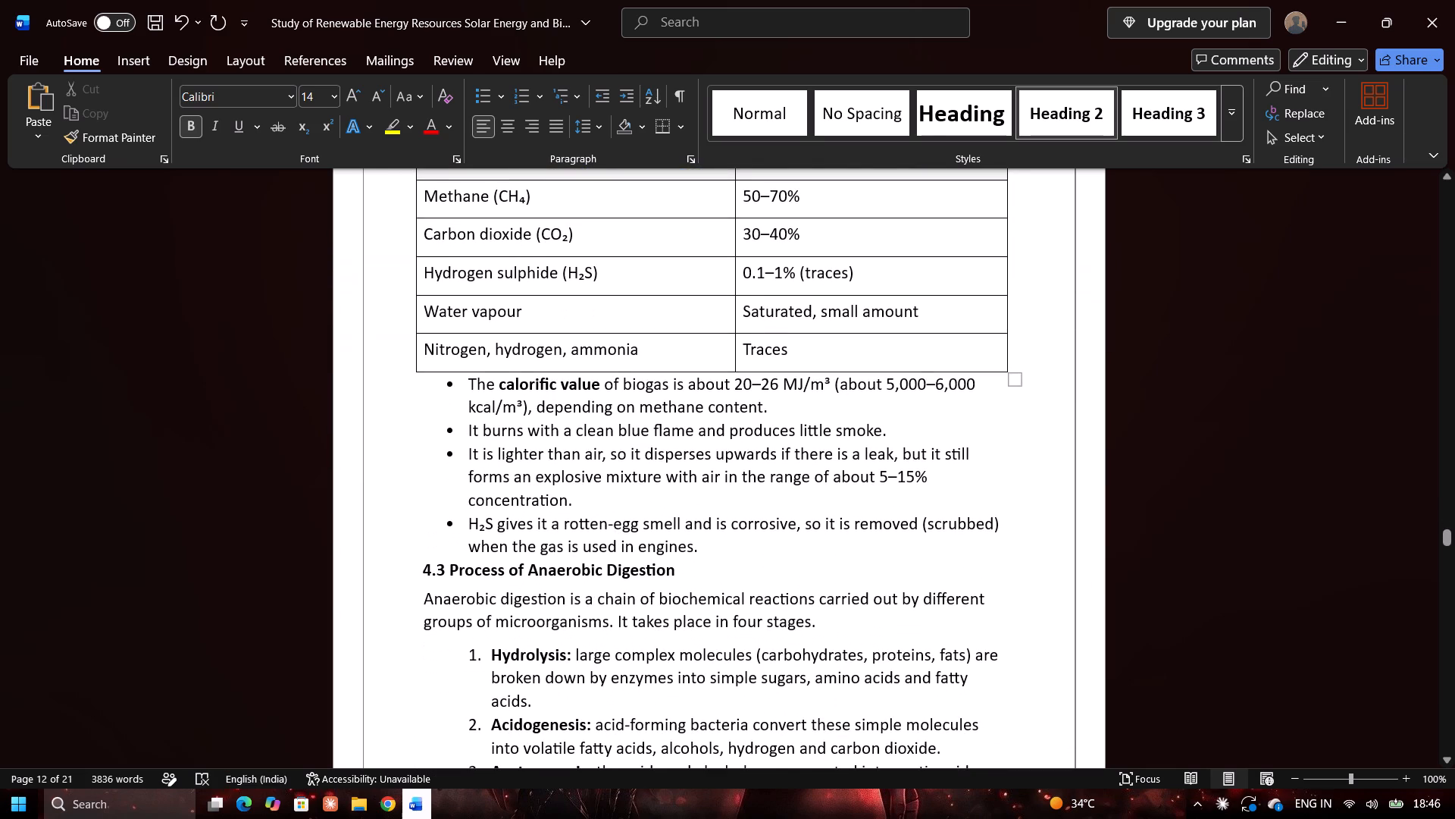
scroll(790, 645, up, 16)
scroll(790, 645, down, 14)
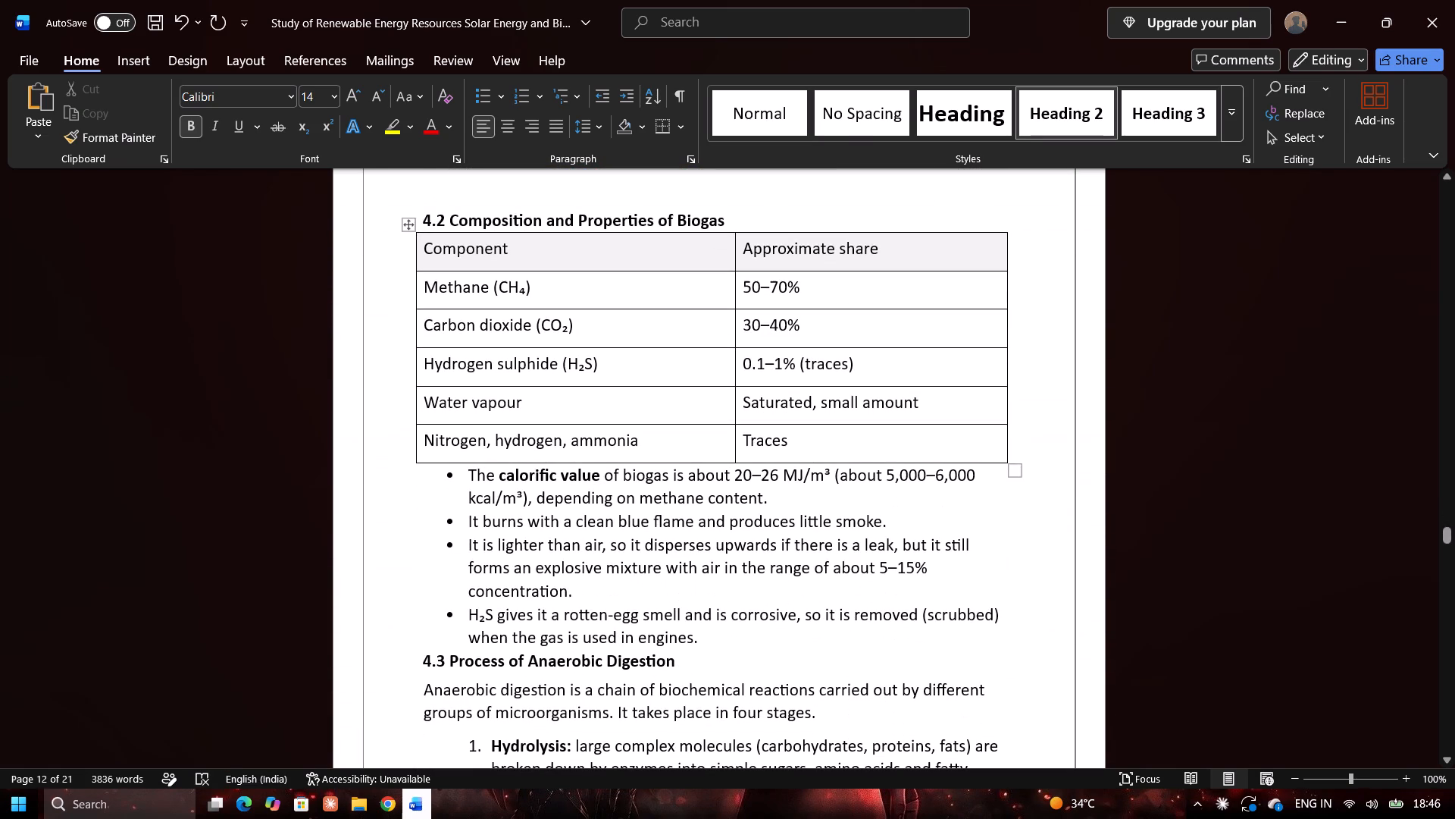
drag(1447, 542, 1454, 695)
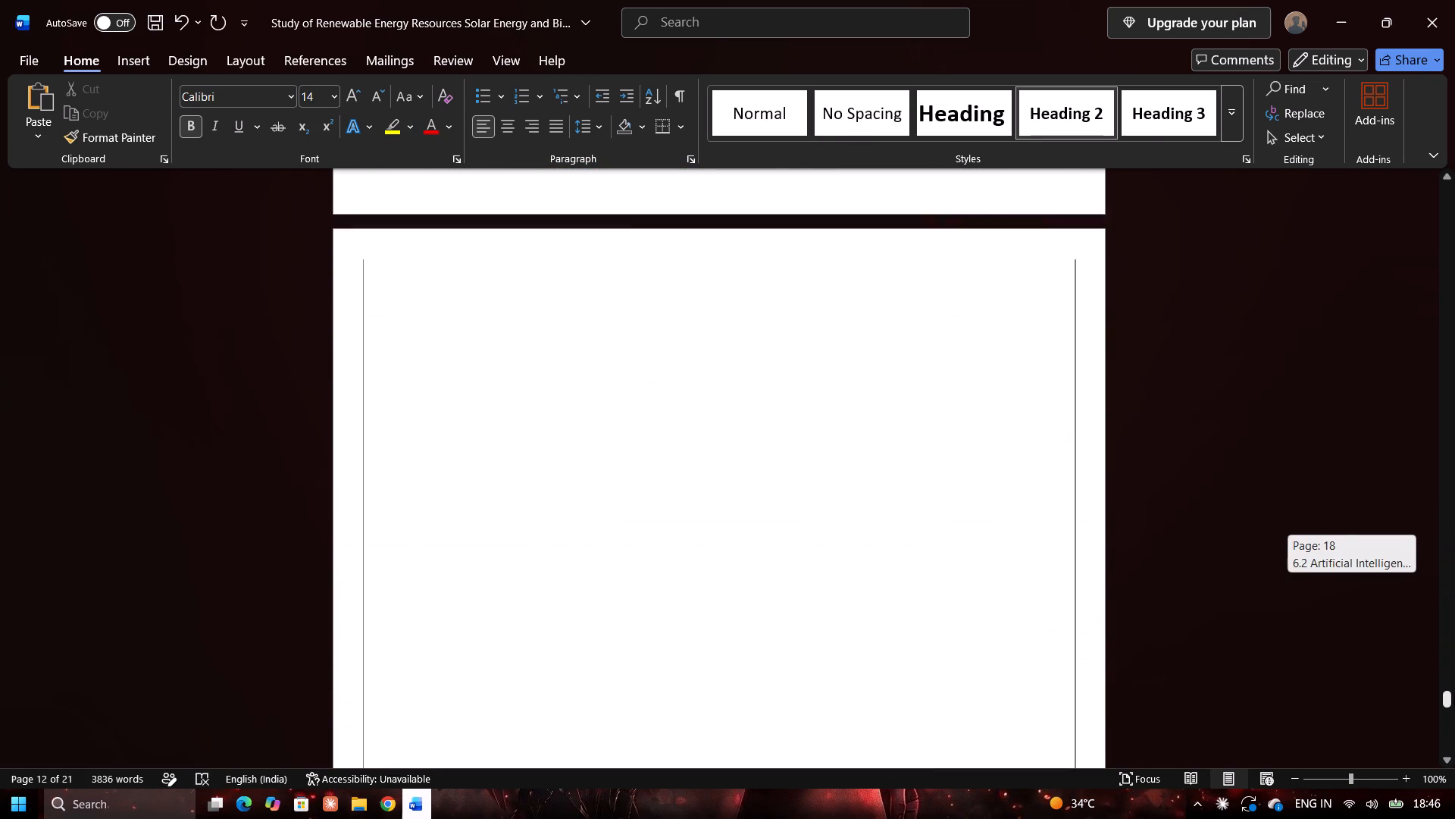
drag(1454, 695, 1454, 653)
scroll(1078, 576, up, 6)
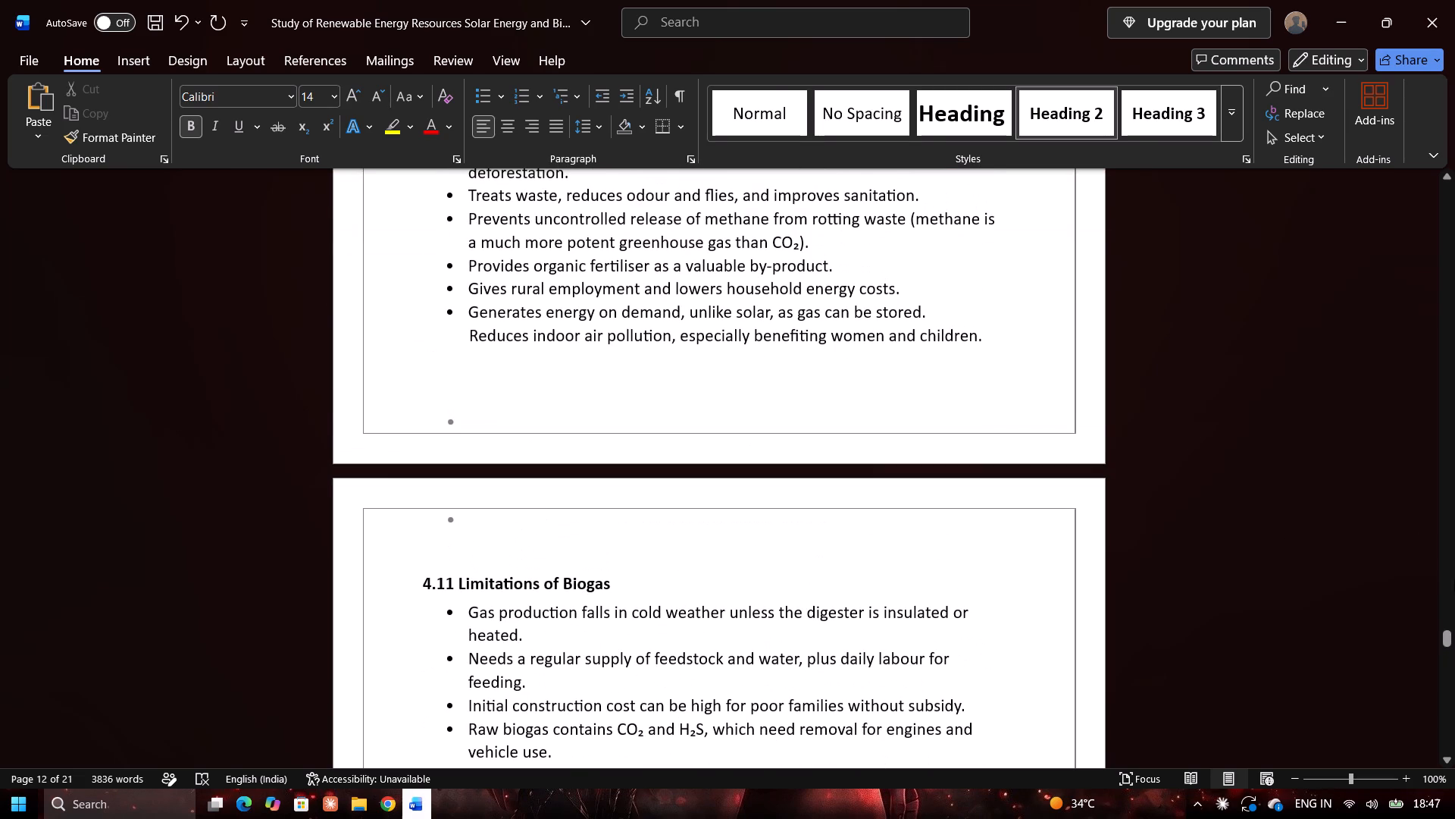
Review the report from the cover page and table of contents through the introduction and section 2 to section 3.3.
drag(1441, 631, 1435, 169)
scroll(1103, 335, down, 10)
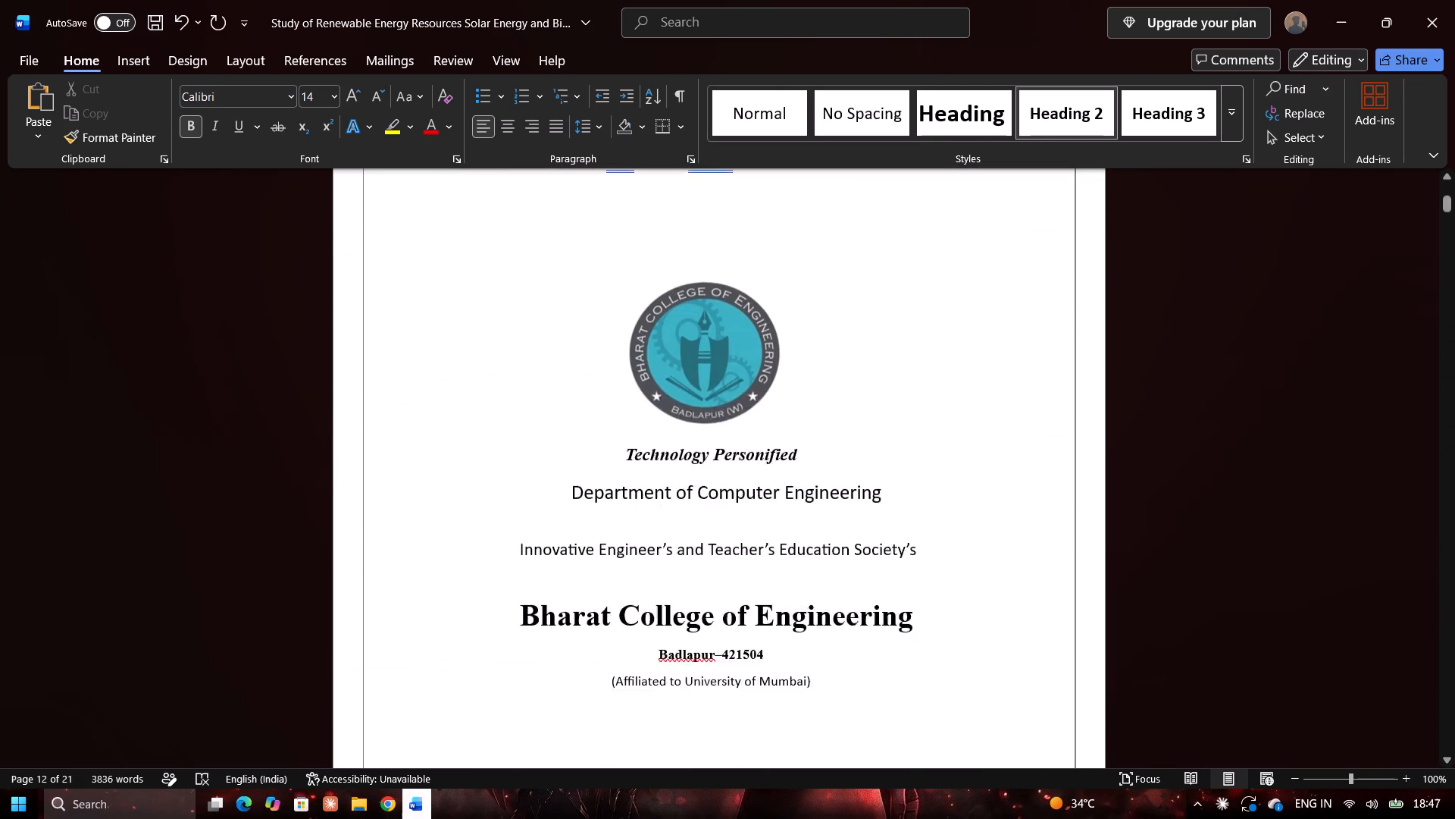
scroll(1097, 336, down, 8)
scroll(1097, 336, up, 1)
scroll(1097, 336, down, 1)
scroll(1097, 336, up, 1)
scroll(1097, 336, down, 19)
scroll(1095, 337, down, 5)
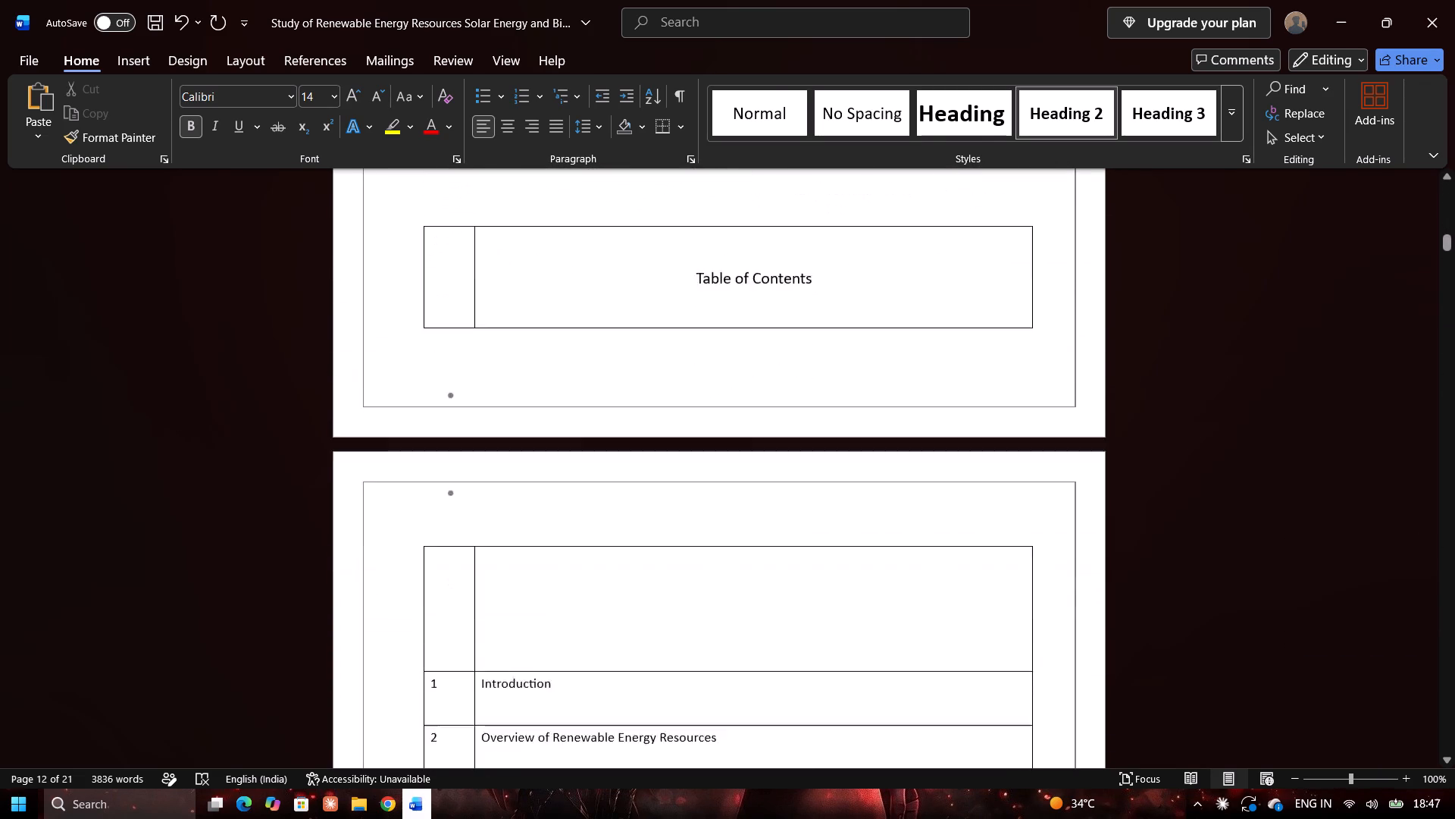
scroll(1095, 337, down, 17)
scroll(1087, 344, down, 15)
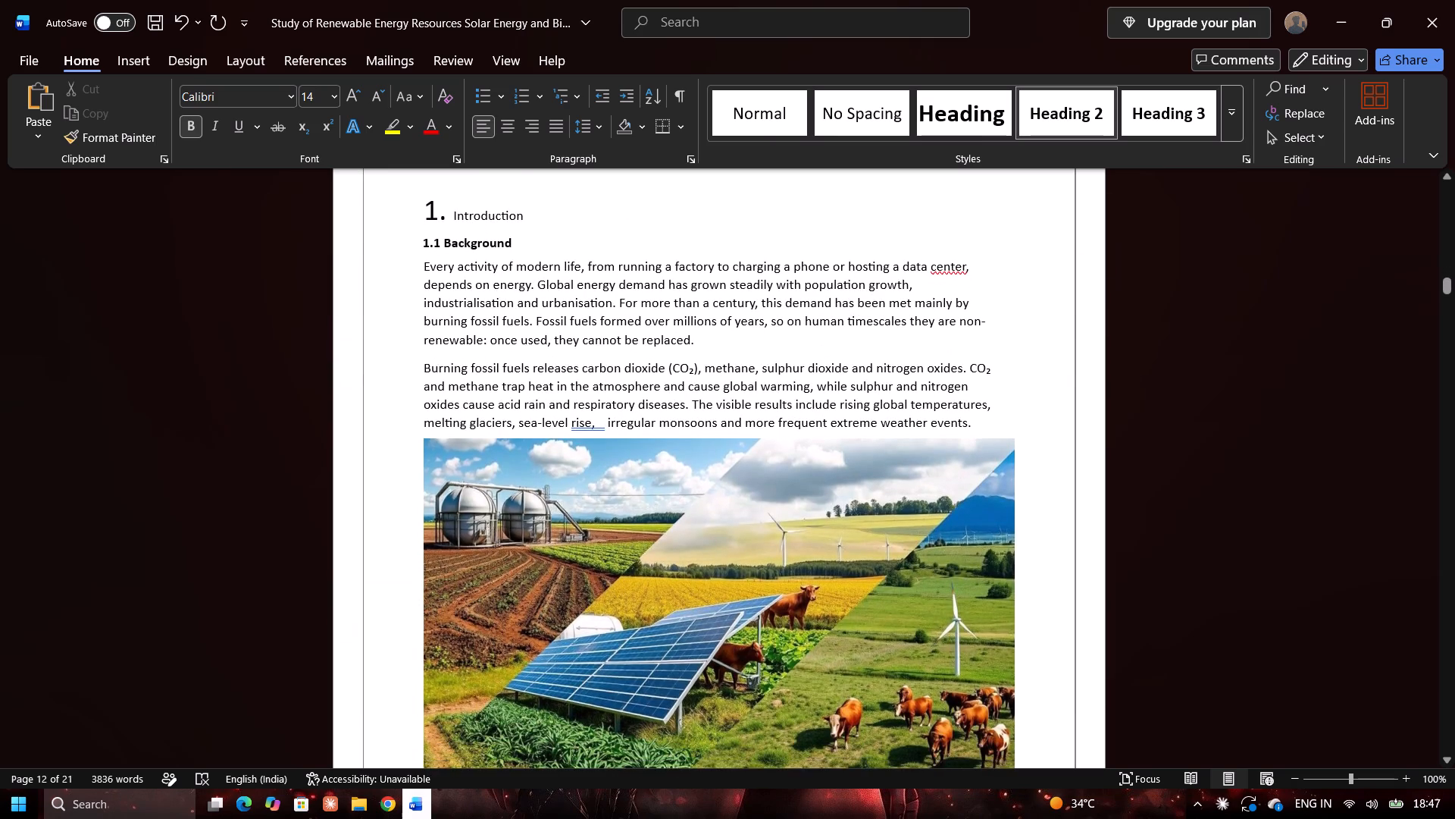
scroll(1087, 344, down, 5)
scroll(1087, 344, up, 1)
scroll(1087, 344, down, 17)
scroll(1086, 345, down, 4)
scroll(1086, 345, up, 1)
scroll(1086, 345, down, 1)
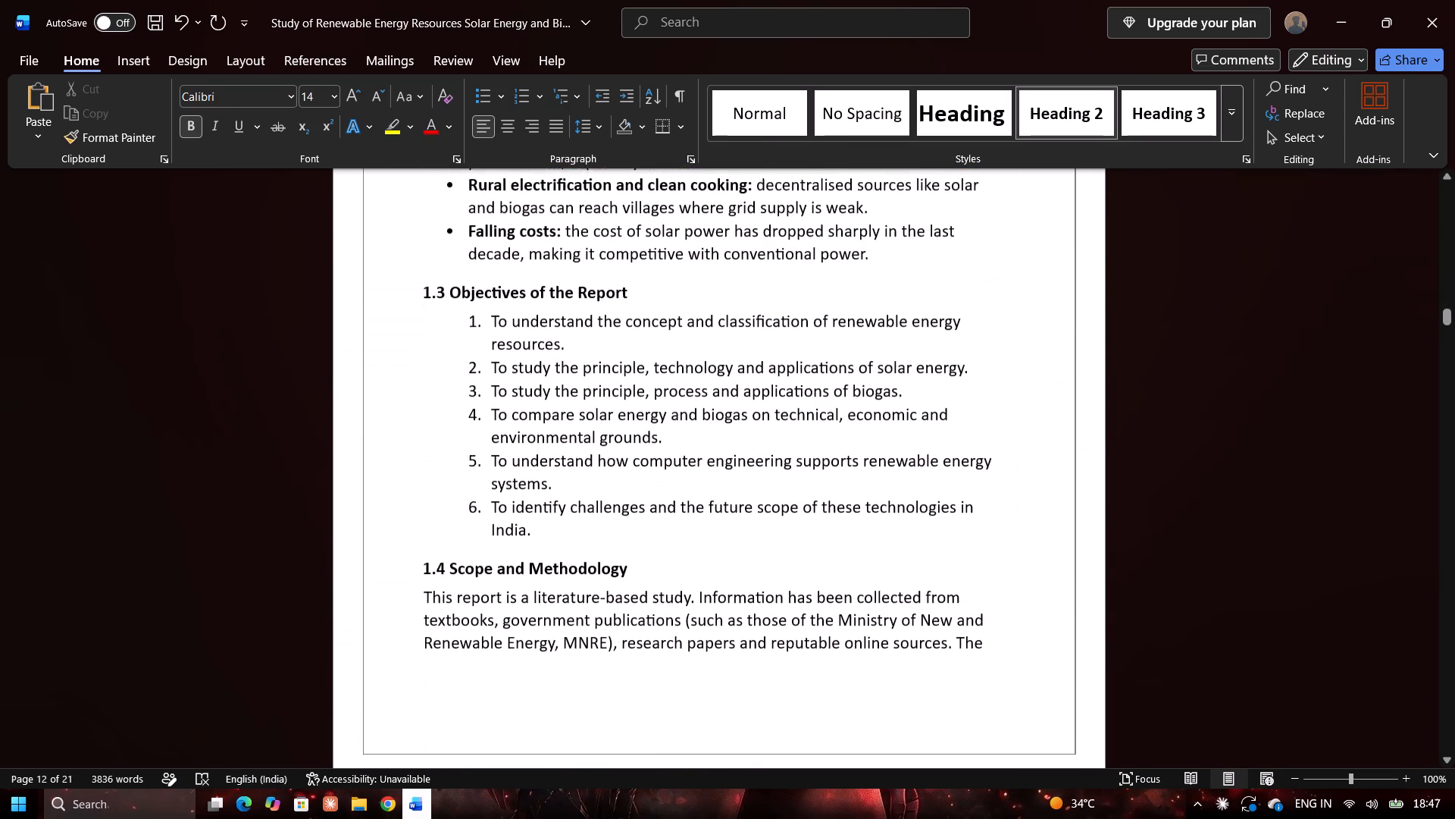
scroll(1086, 345, down, 20)
scroll(1084, 346, up, 1)
scroll(1083, 347, down, 2)
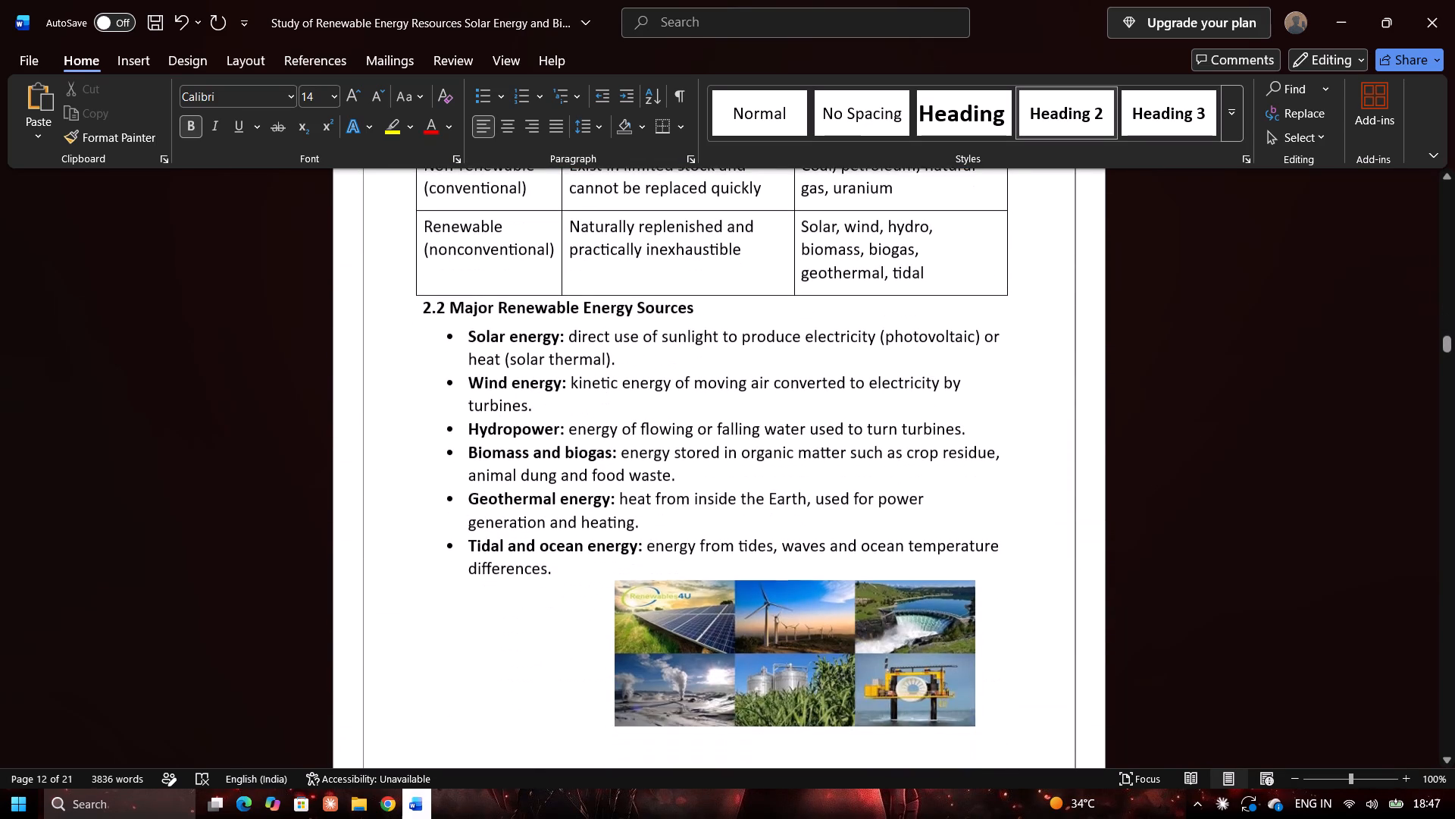
scroll(489, 422, down, 3)
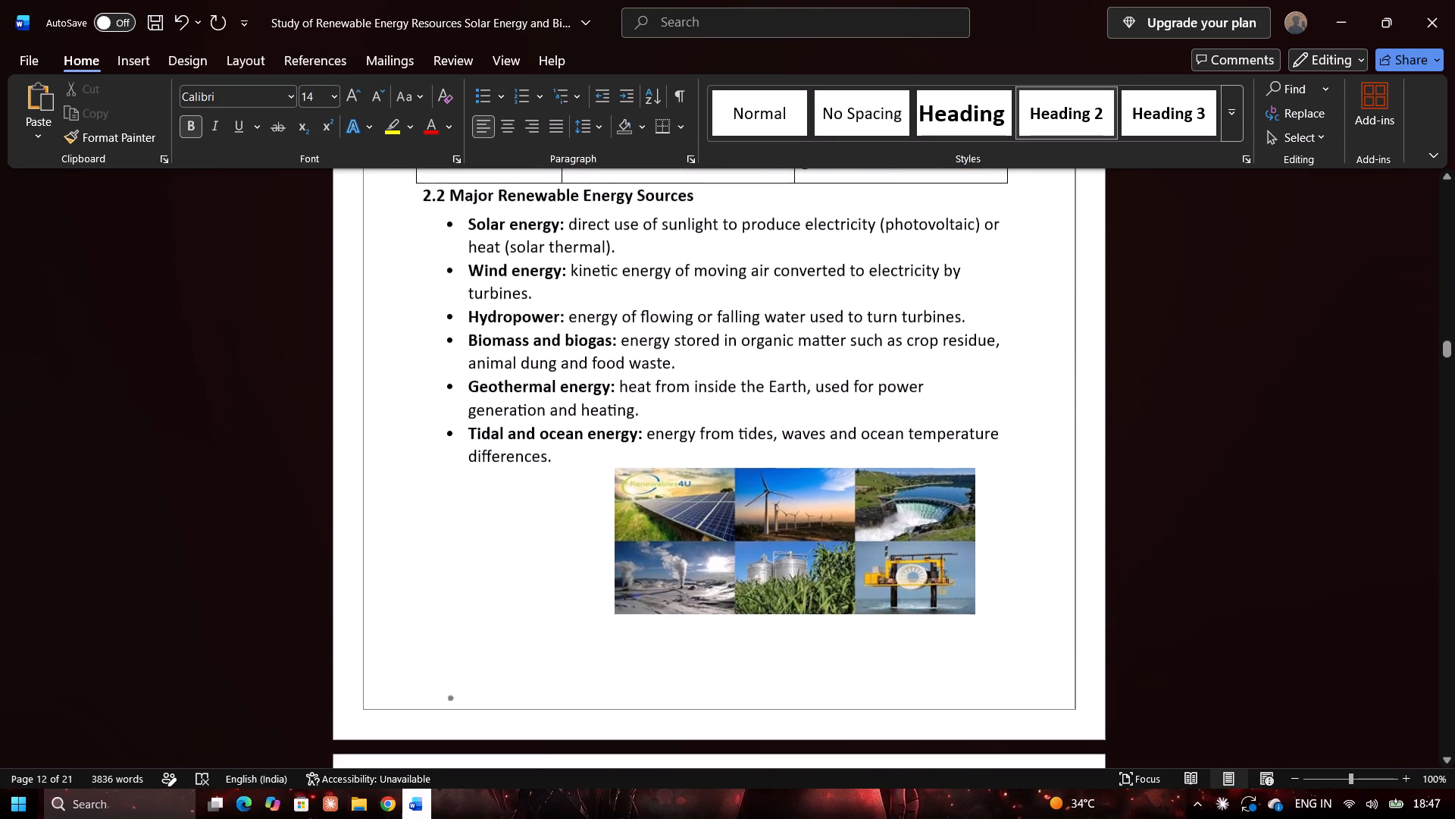
scroll(489, 422, down, 18)
scroll(489, 422, up, 1)
scroll(489, 422, down, 10)
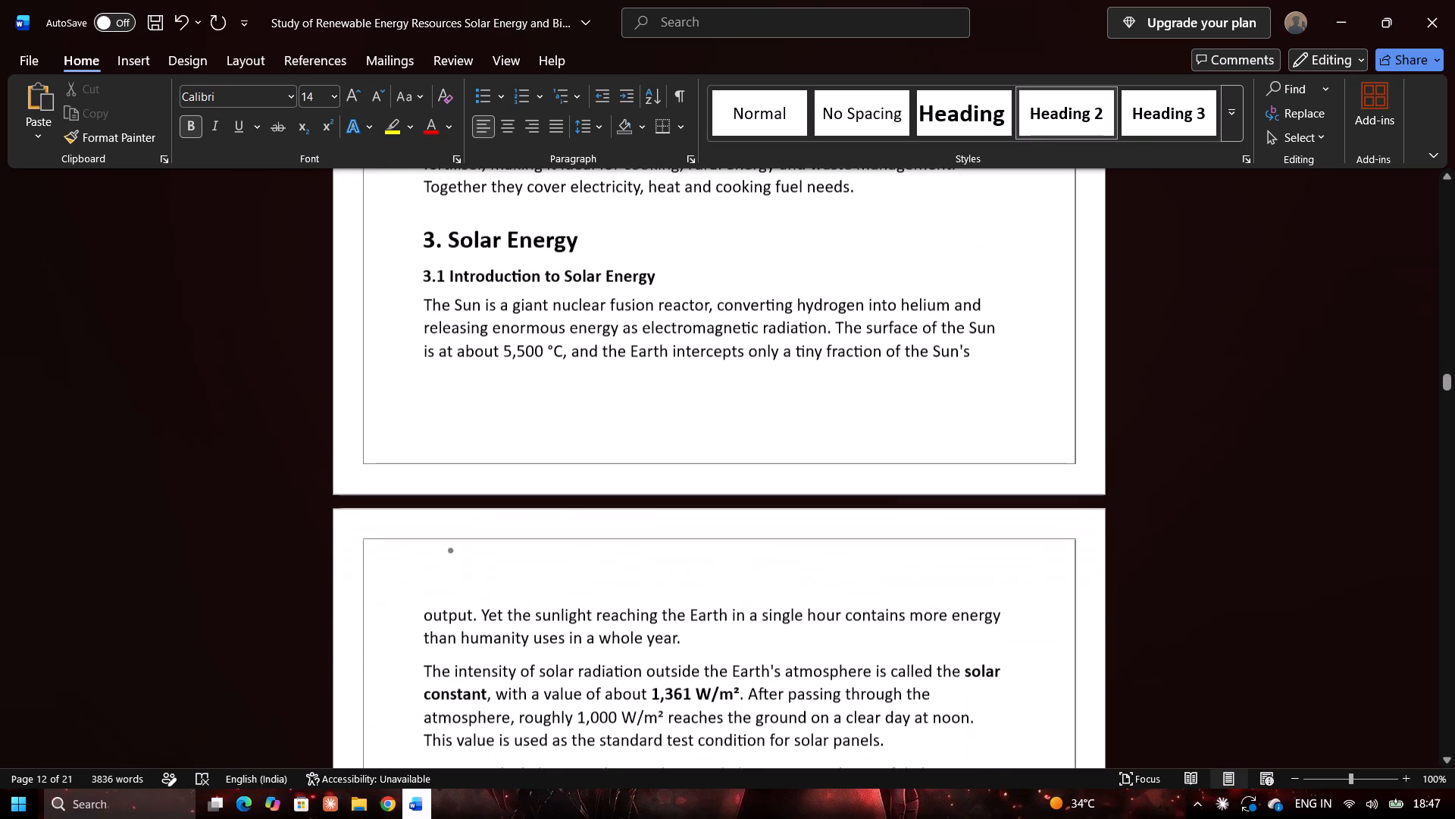
scroll(489, 422, down, 13)
scroll(489, 422, up, 1)
scroll(489, 422, down, 20)
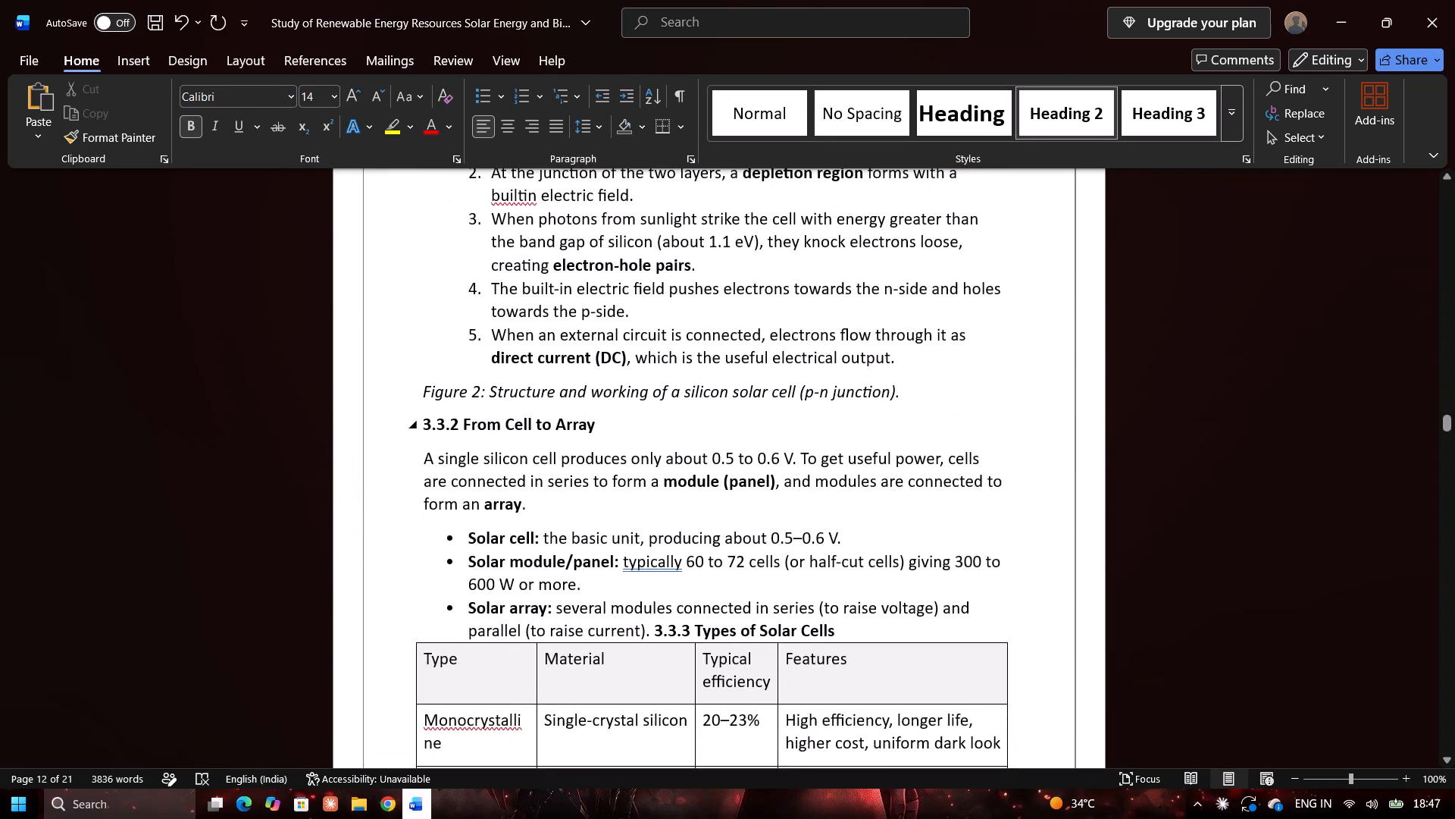
Delete the content from 3.3.2 From Cell to Array through 3.3.4 Factors Affecting Solar Panel Performance, including the solar cell types table.
scroll(489, 422, down, 1)
scroll(489, 422, up, 1)
scroll(489, 422, down, 4)
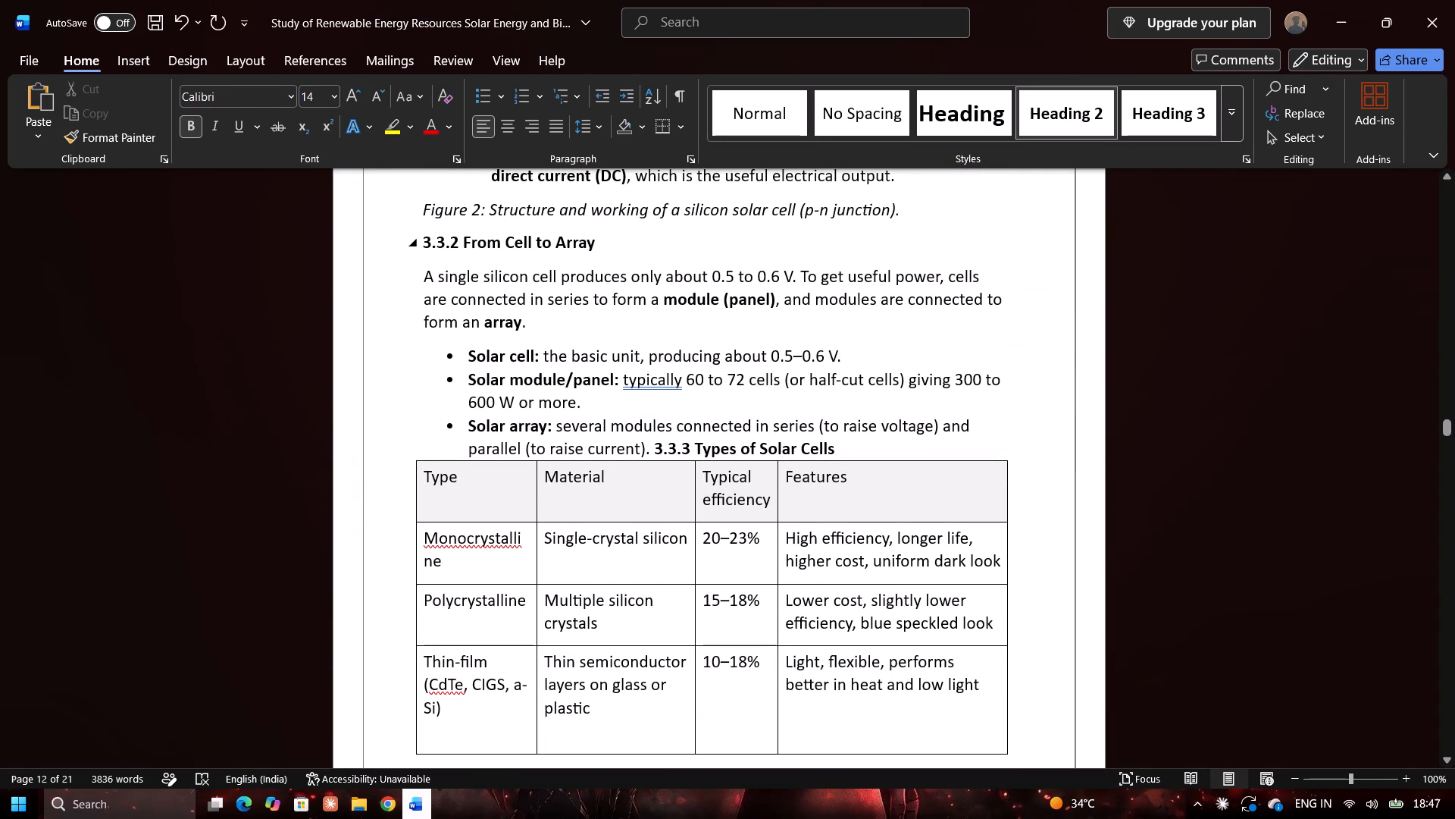
drag(461, 238, 778, 722)
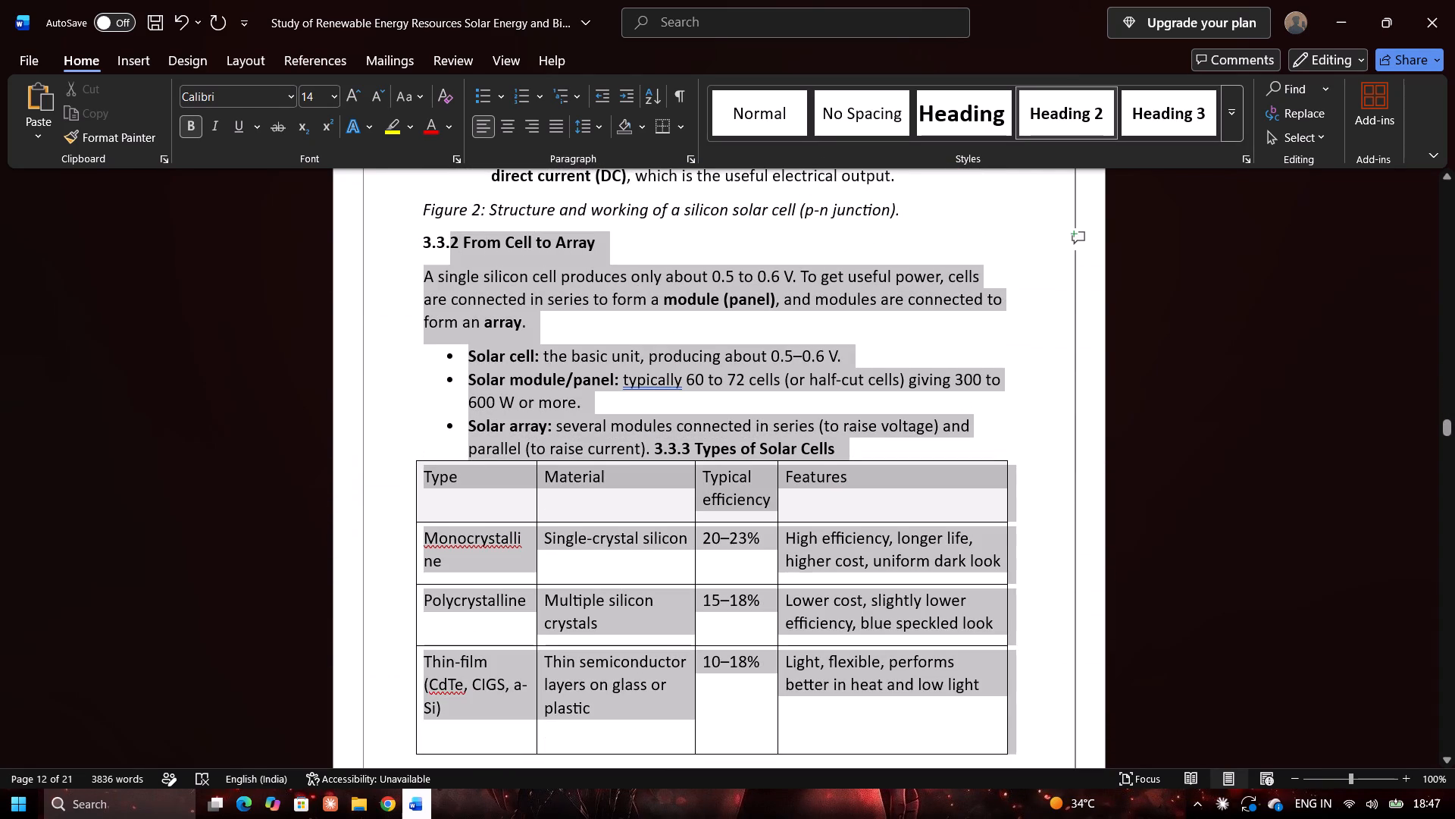
drag(778, 722, 775, 782)
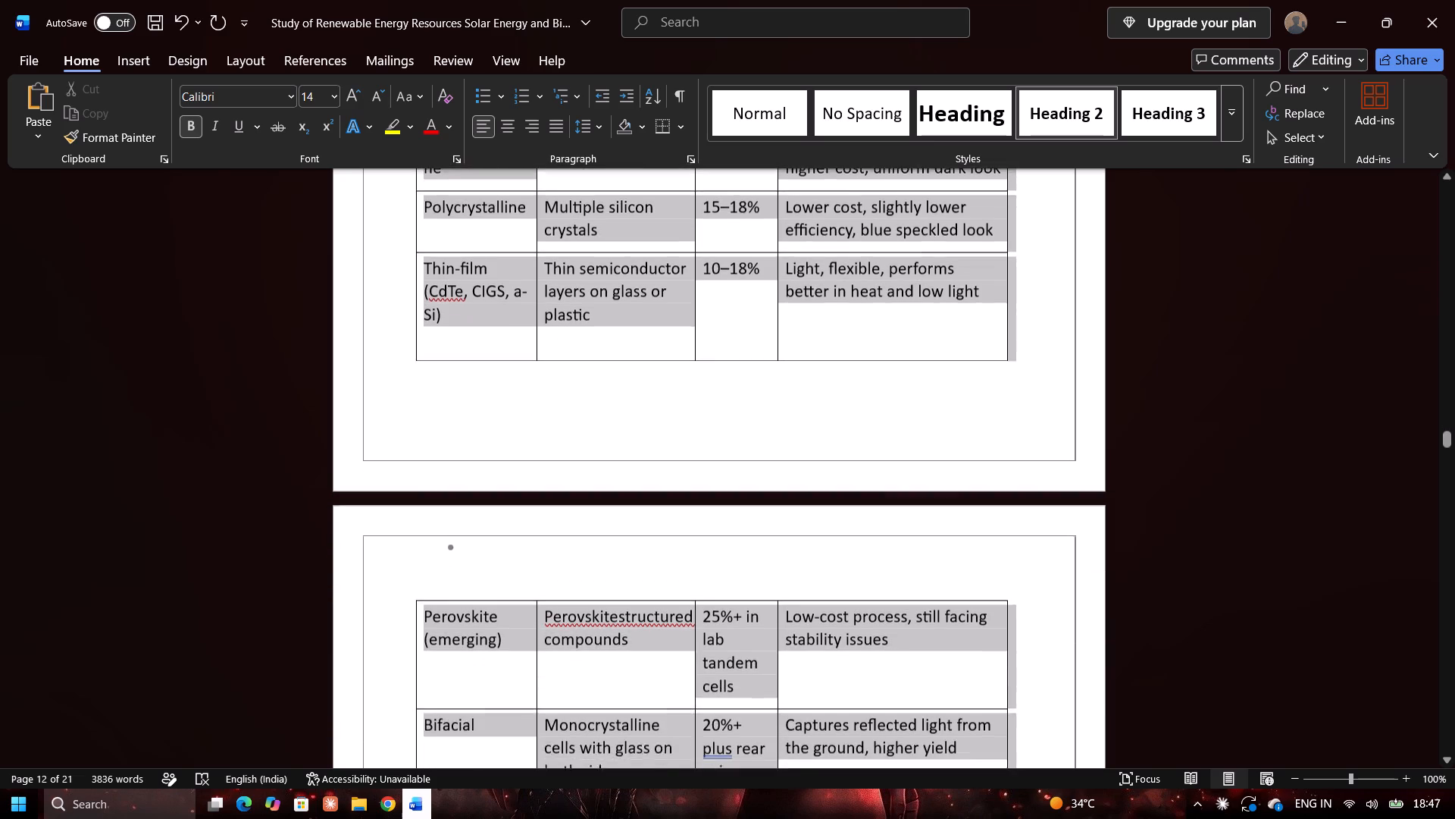
drag(775, 782, 884, 573)
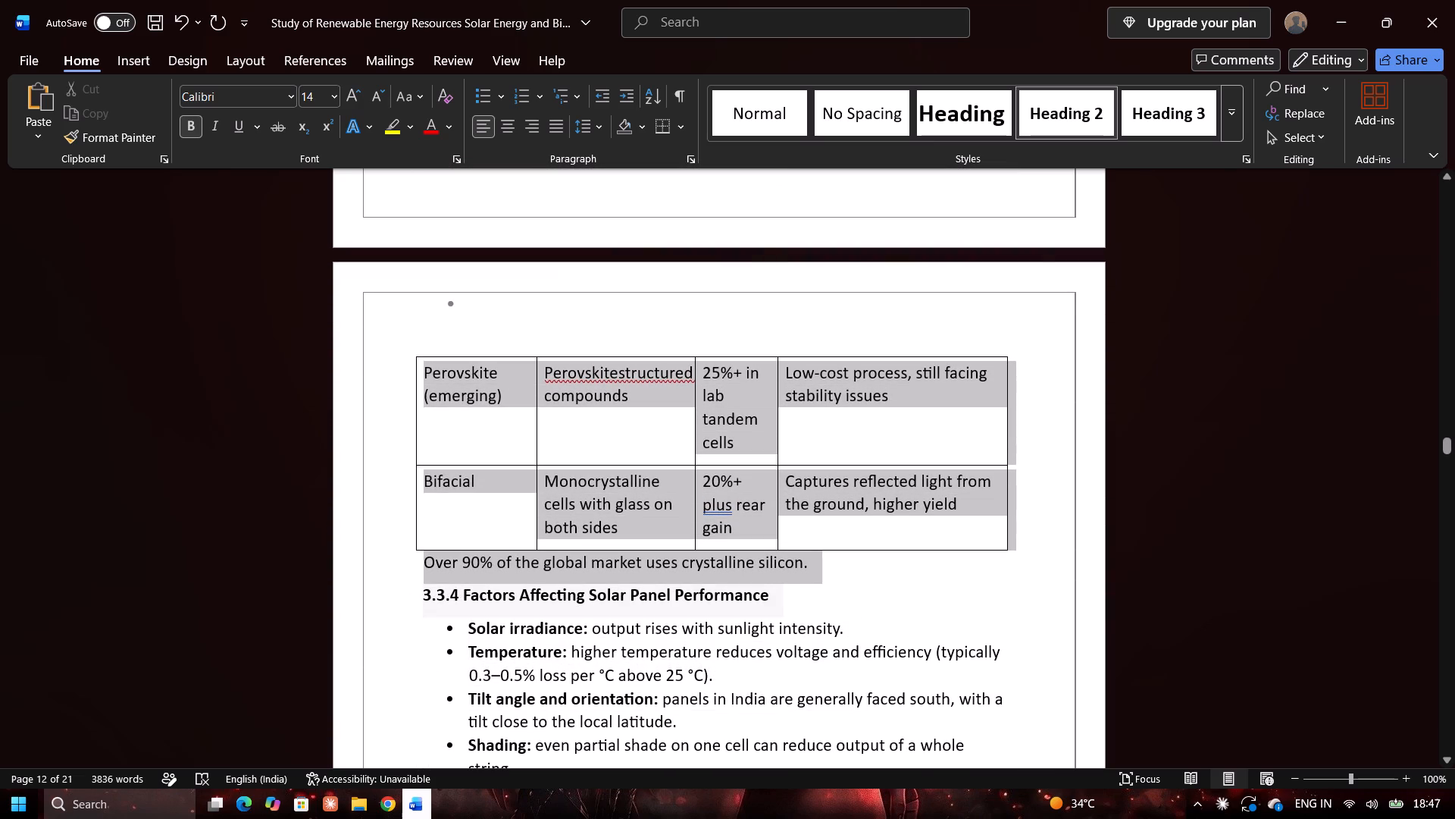
drag(884, 573, 927, 359)
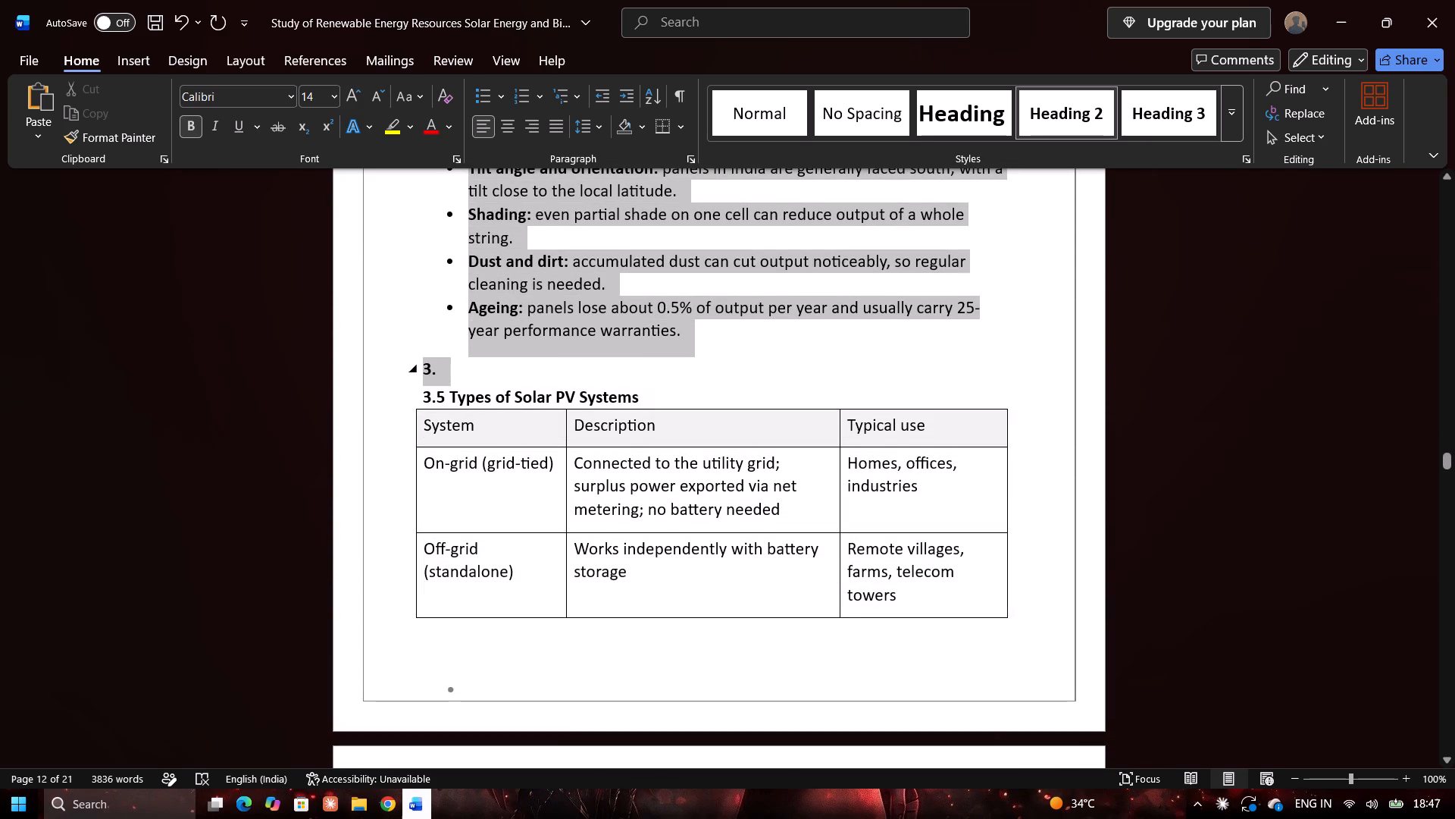
drag(927, 359, 927, 345)
key(Delete)
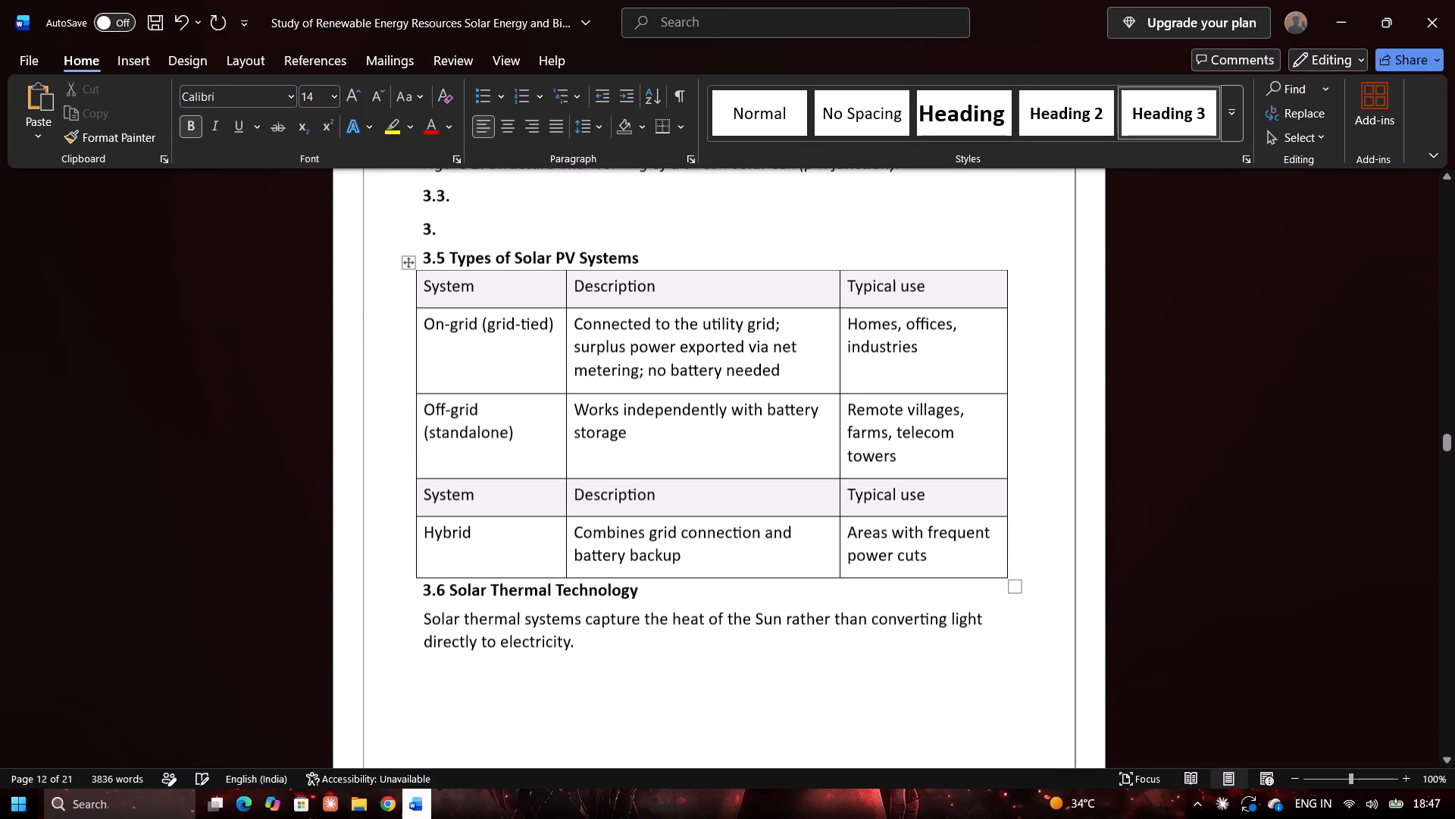
Check the layout from 3.5 Types of Solar PV Systems through 3.6 Solar Thermal Technology to 3.8 Advantages of Solar Energy.
scroll(928, 347, down, 12)
scroll(928, 347, up, 5)
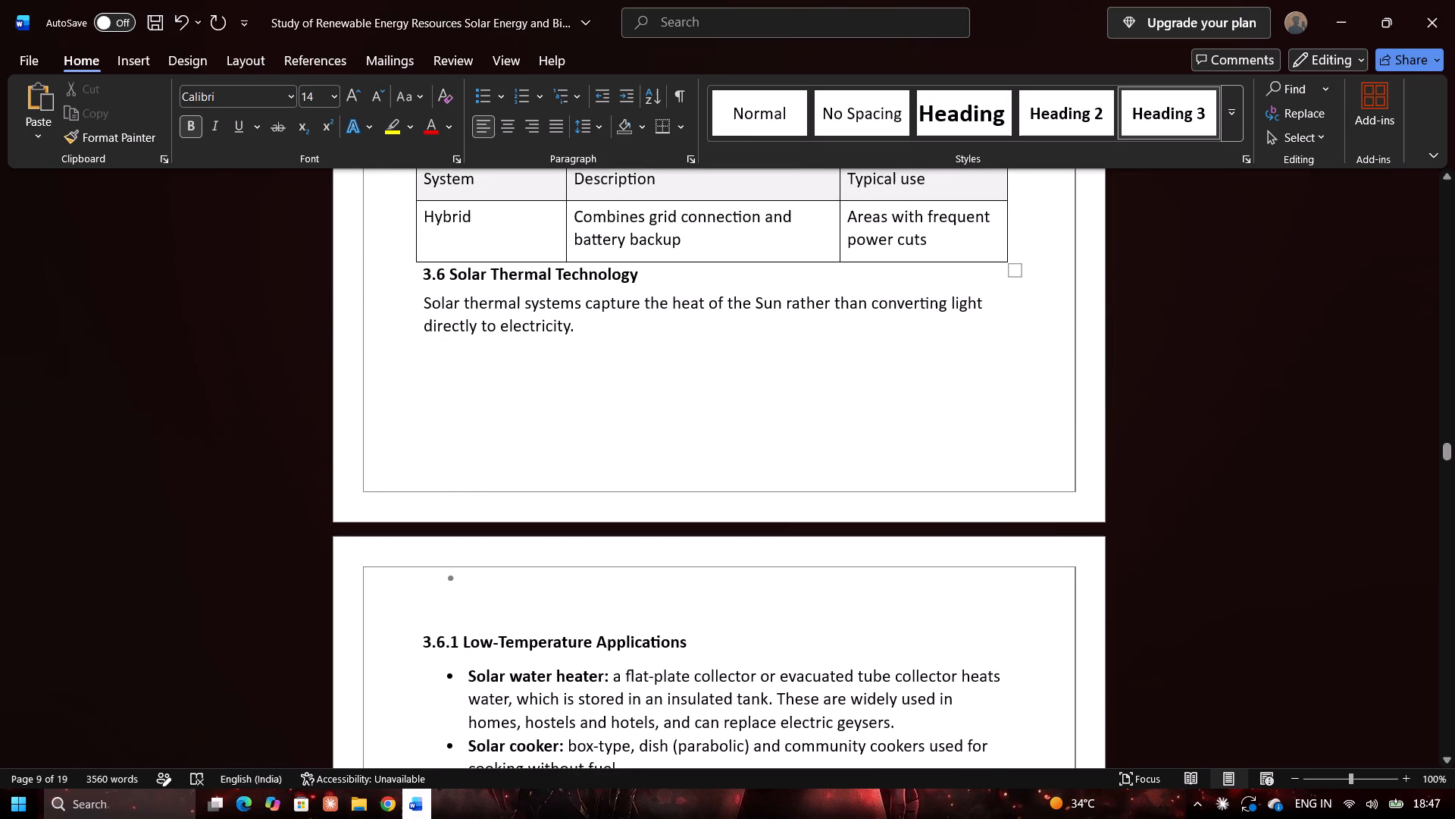
scroll(928, 347, down, 11)
scroll(928, 347, up, 1)
scroll(928, 347, down, 3)
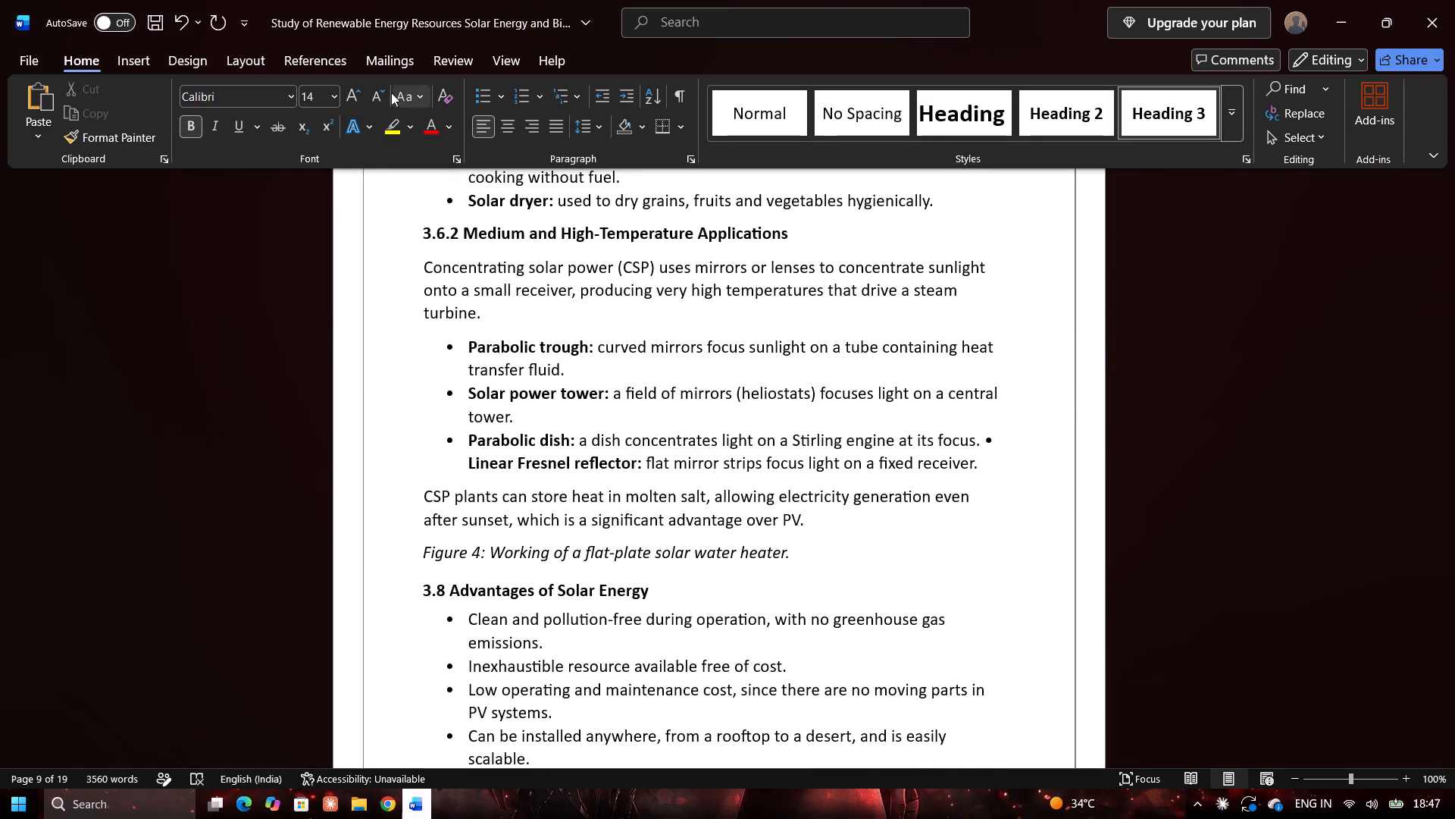
Export the renewable energy report as a PDF into the ese folder on New Volume (D:).
click(507, 57)
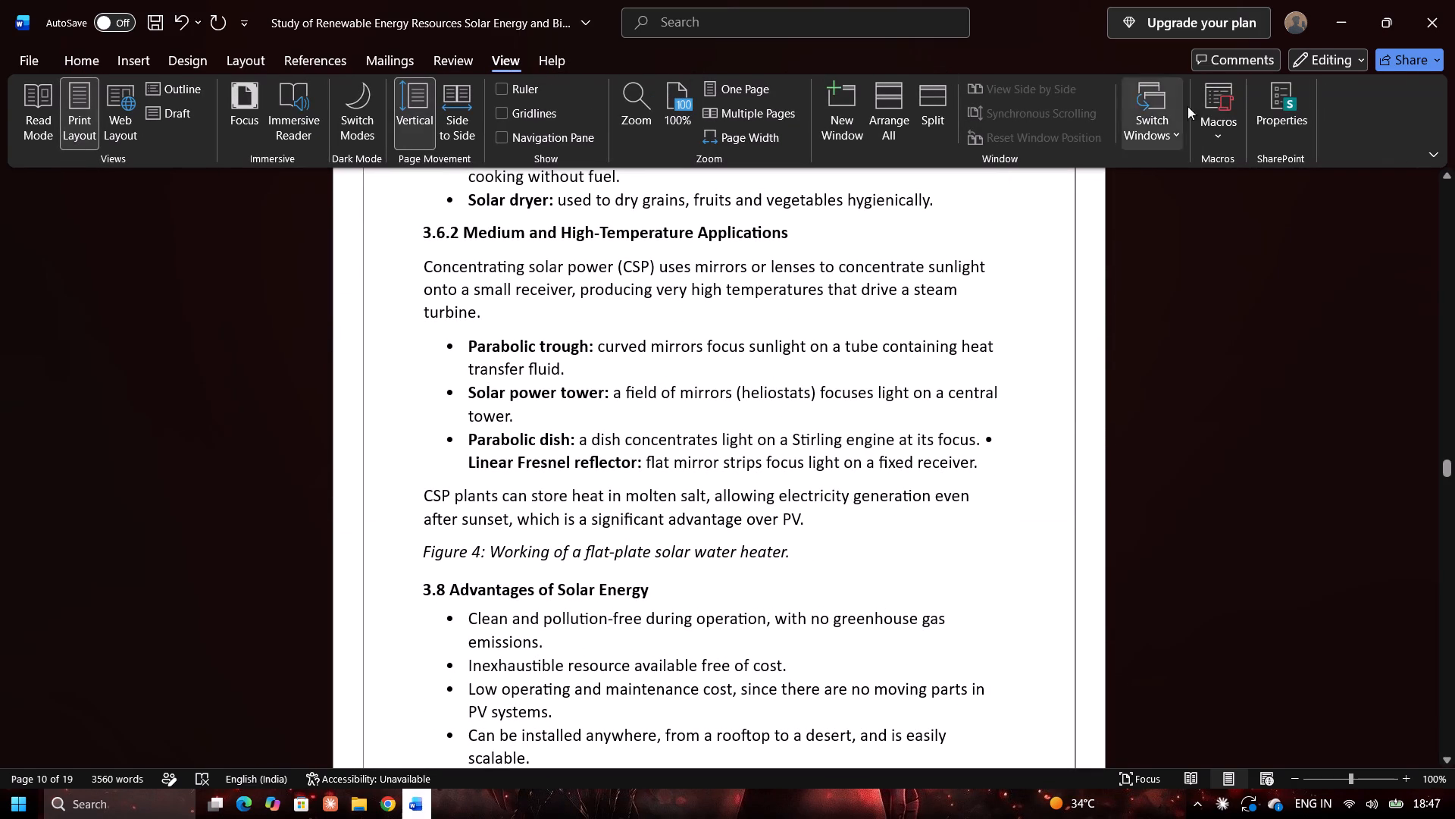
click(1294, 108)
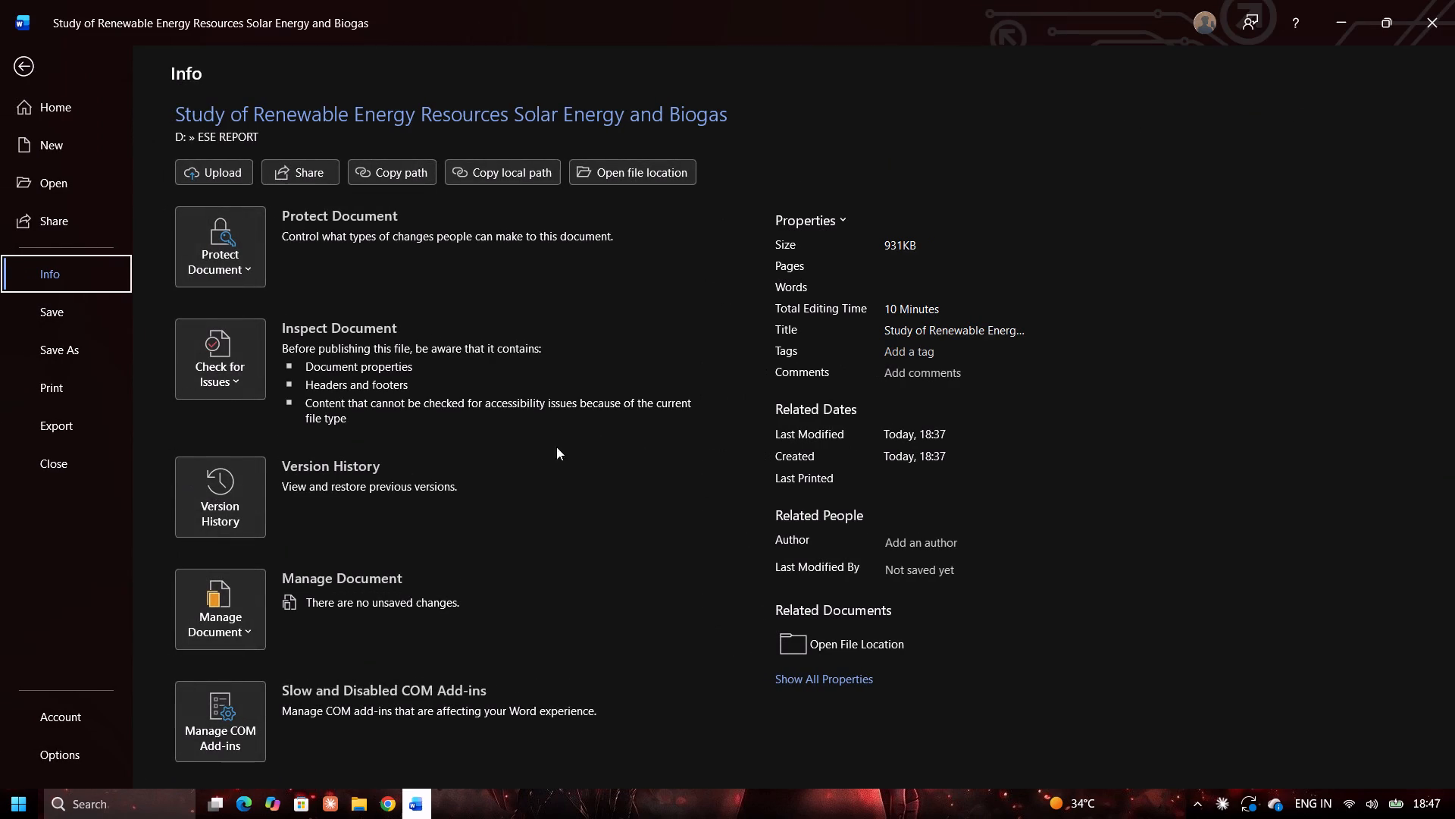
click(57, 416)
click(525, 256)
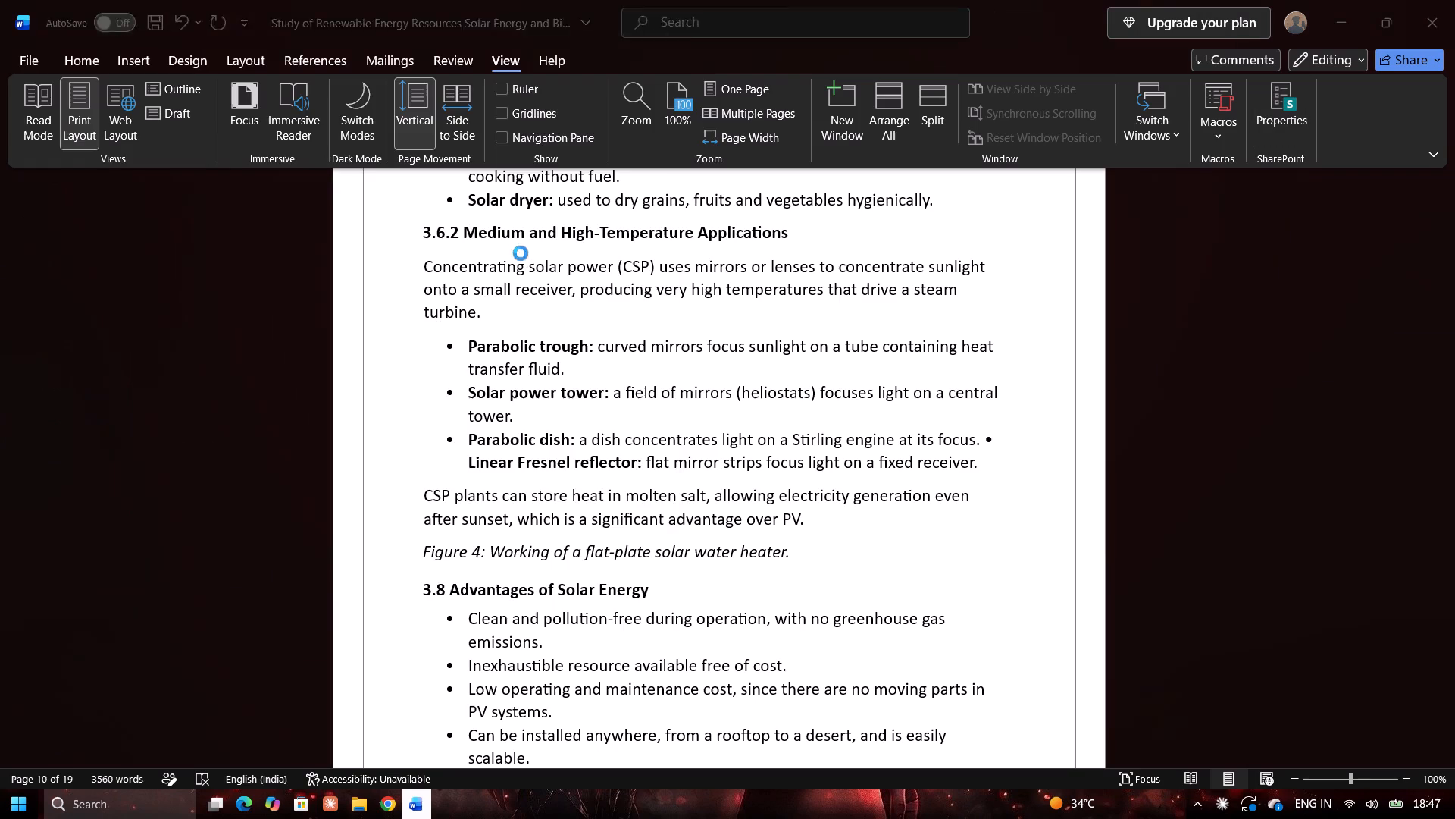
scroll(93, 243, down, 3)
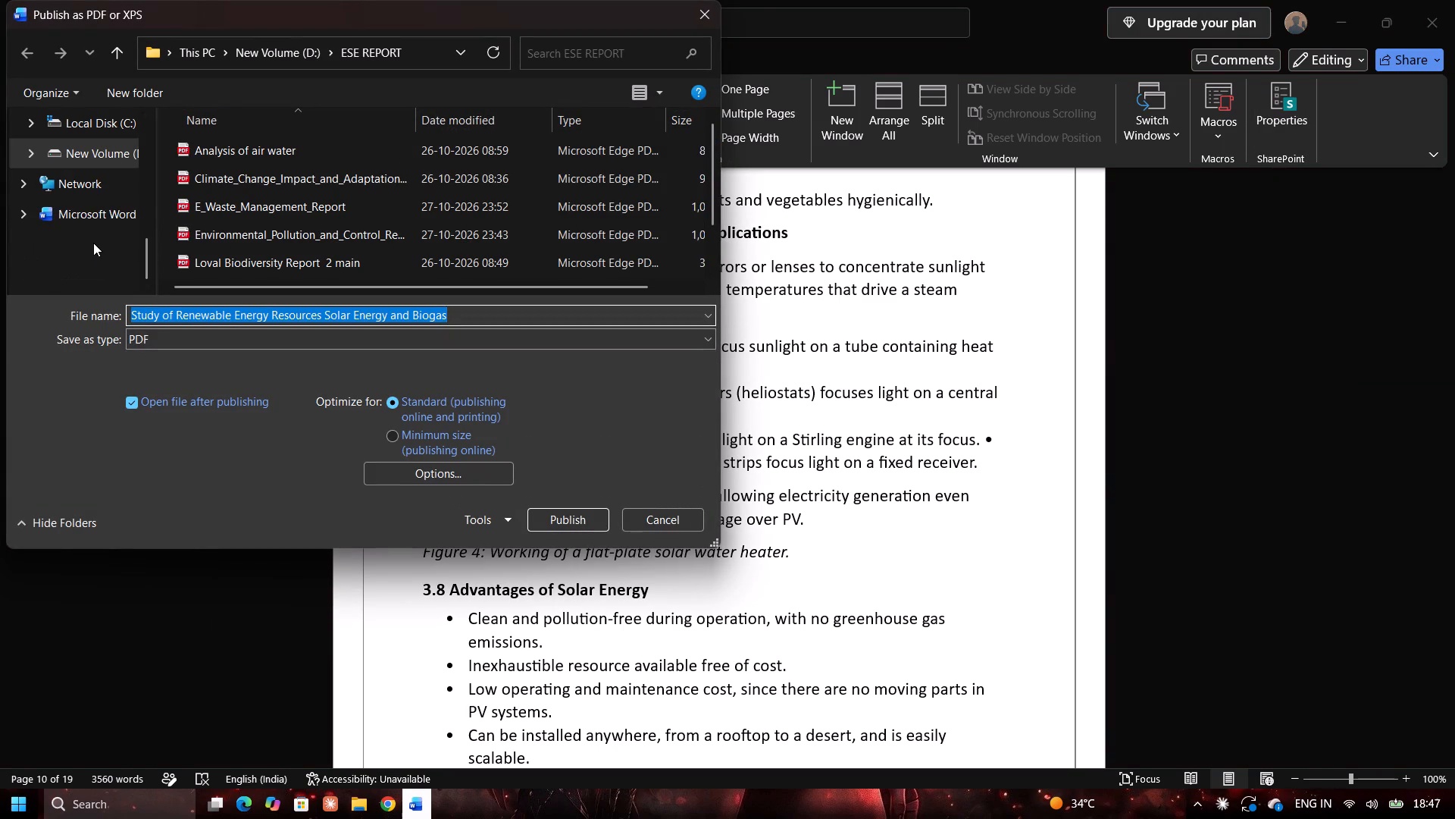
click(106, 152)
double_click(237, 152)
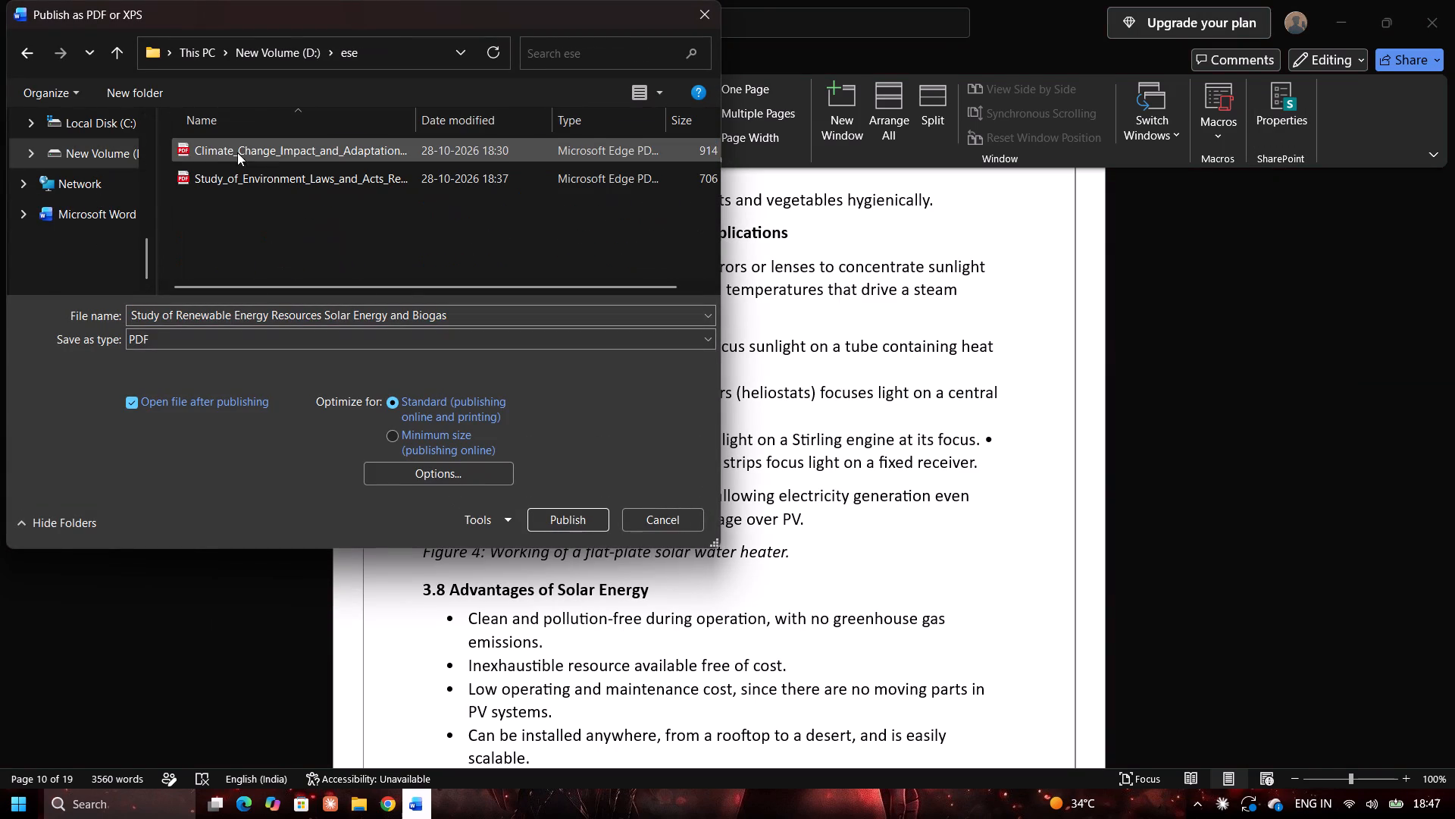
click(568, 523)
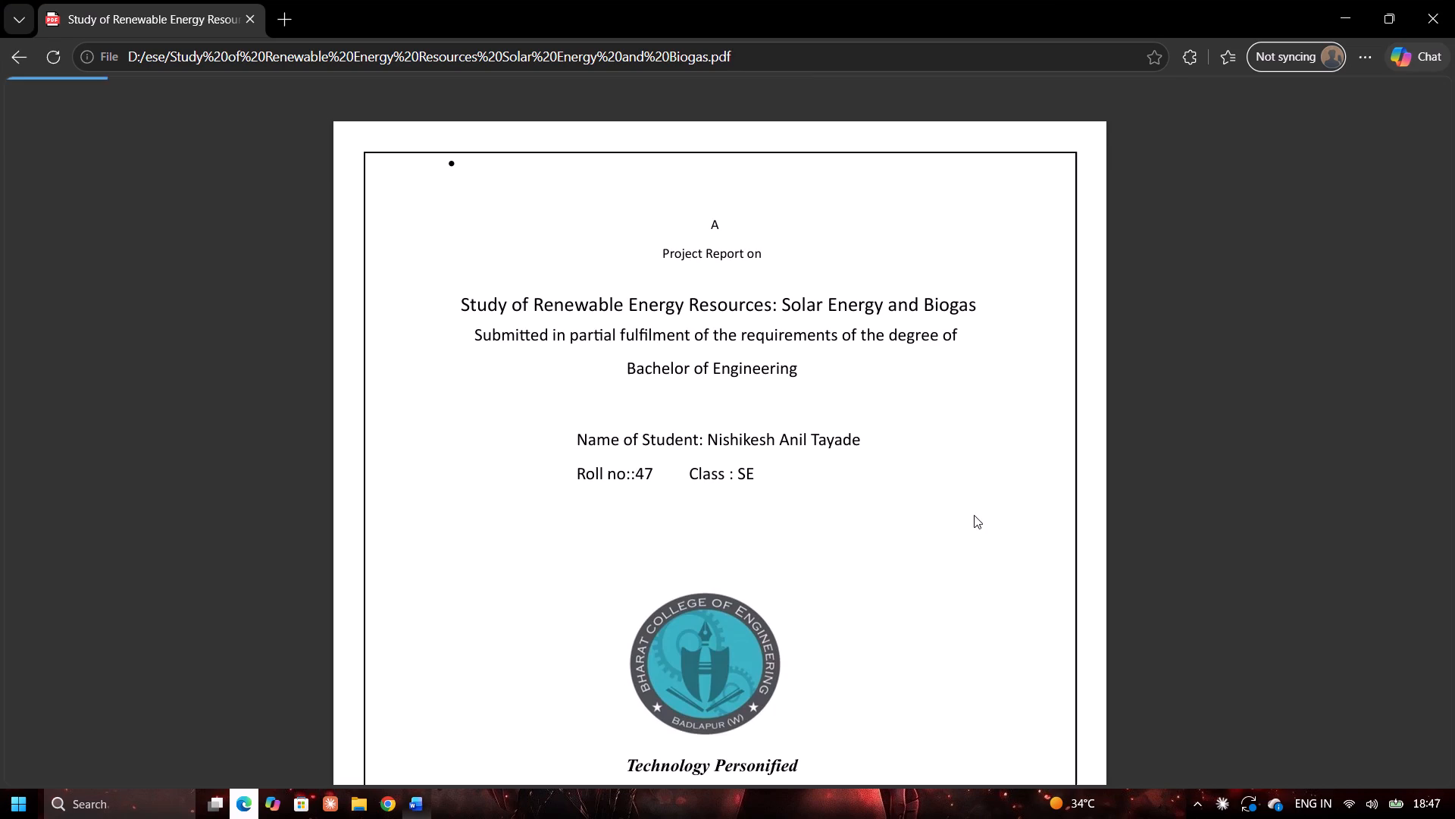
Look through the exported PDF in Edge from the cover page to section 4.8, and close it.
scroll(913, 535, down, 9)
scroll(912, 538, down, 17)
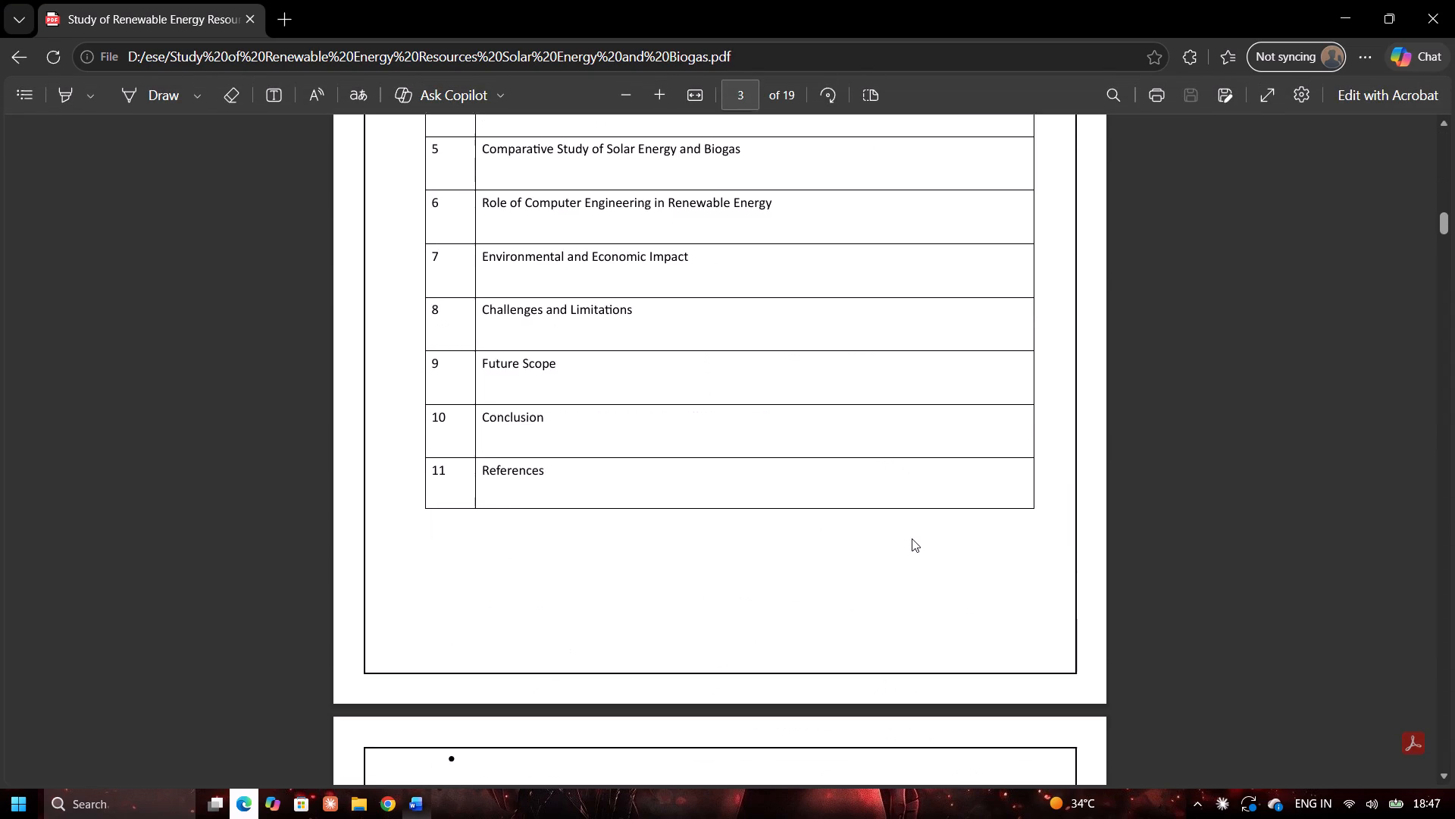
scroll(912, 538, down, 11)
scroll(912, 538, up, 1)
scroll(912, 538, down, 20)
scroll(912, 538, down, 13)
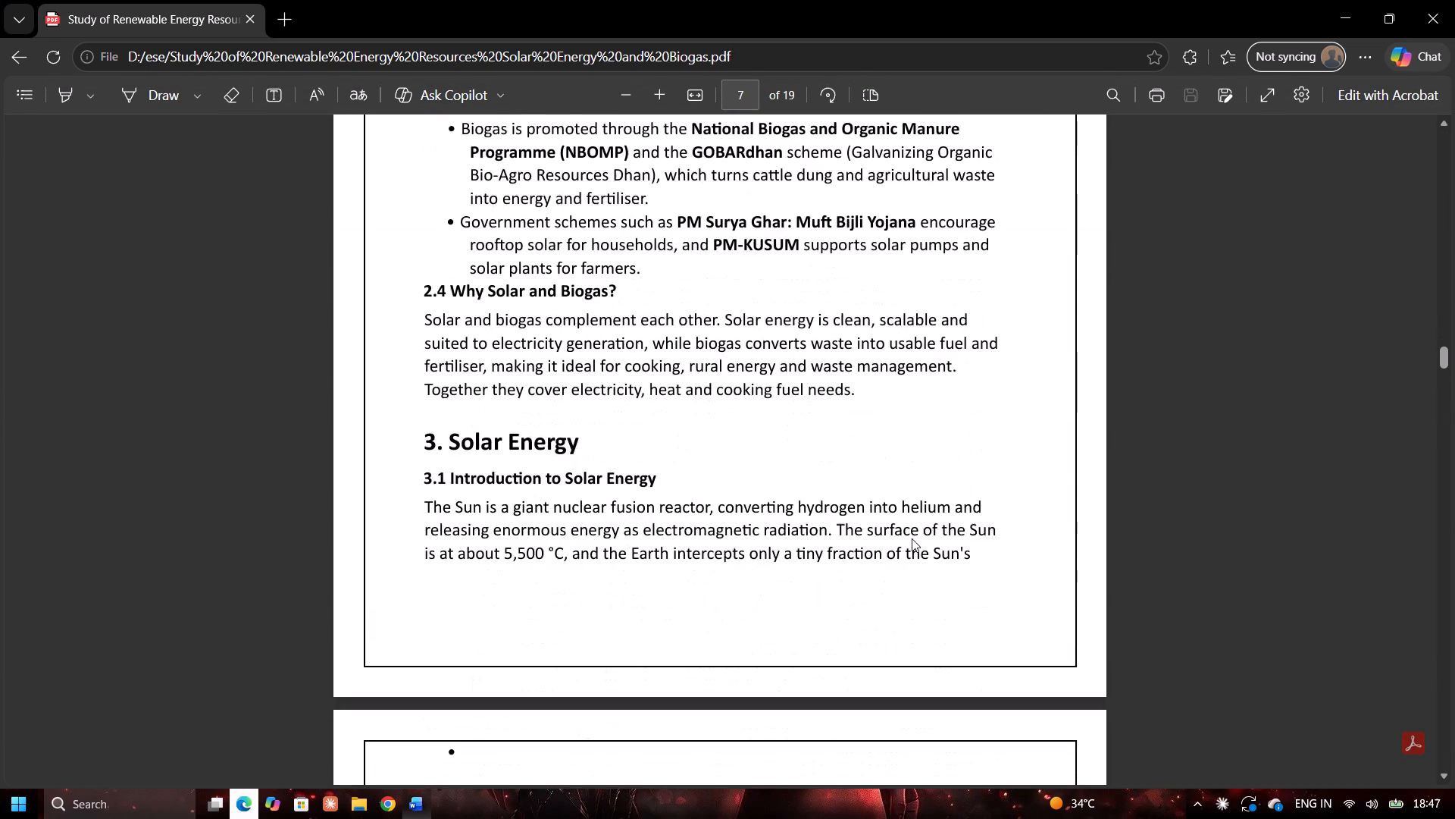
scroll(912, 538, down, 11)
scroll(912, 538, up, 1)
scroll(912, 538, down, 20)
scroll(912, 538, down, 1)
scroll(912, 538, up, 1)
scroll(912, 538, down, 11)
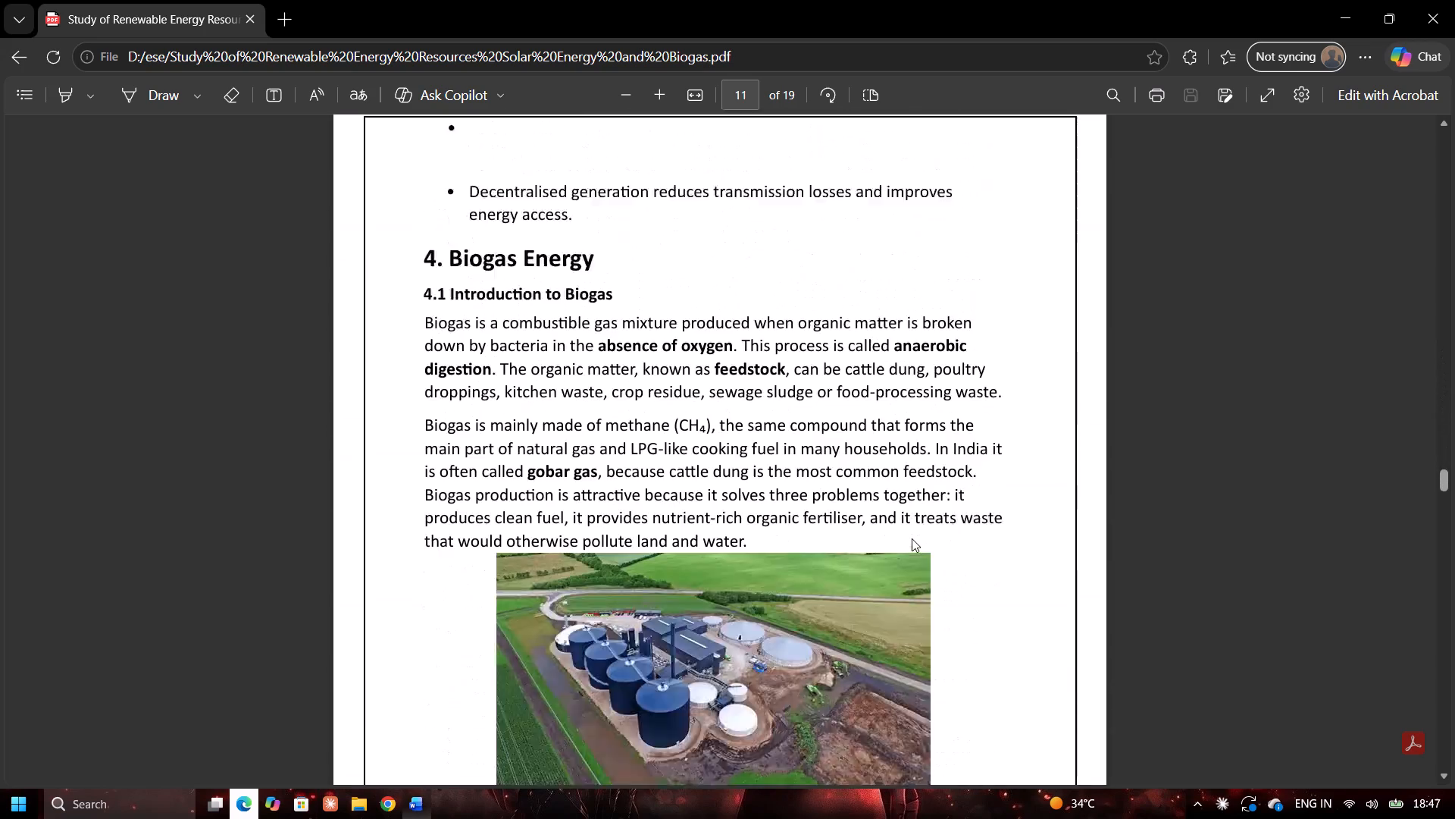
scroll(912, 538, down, 9)
scroll(912, 538, down, 16)
scroll(1137, 515, down, 5)
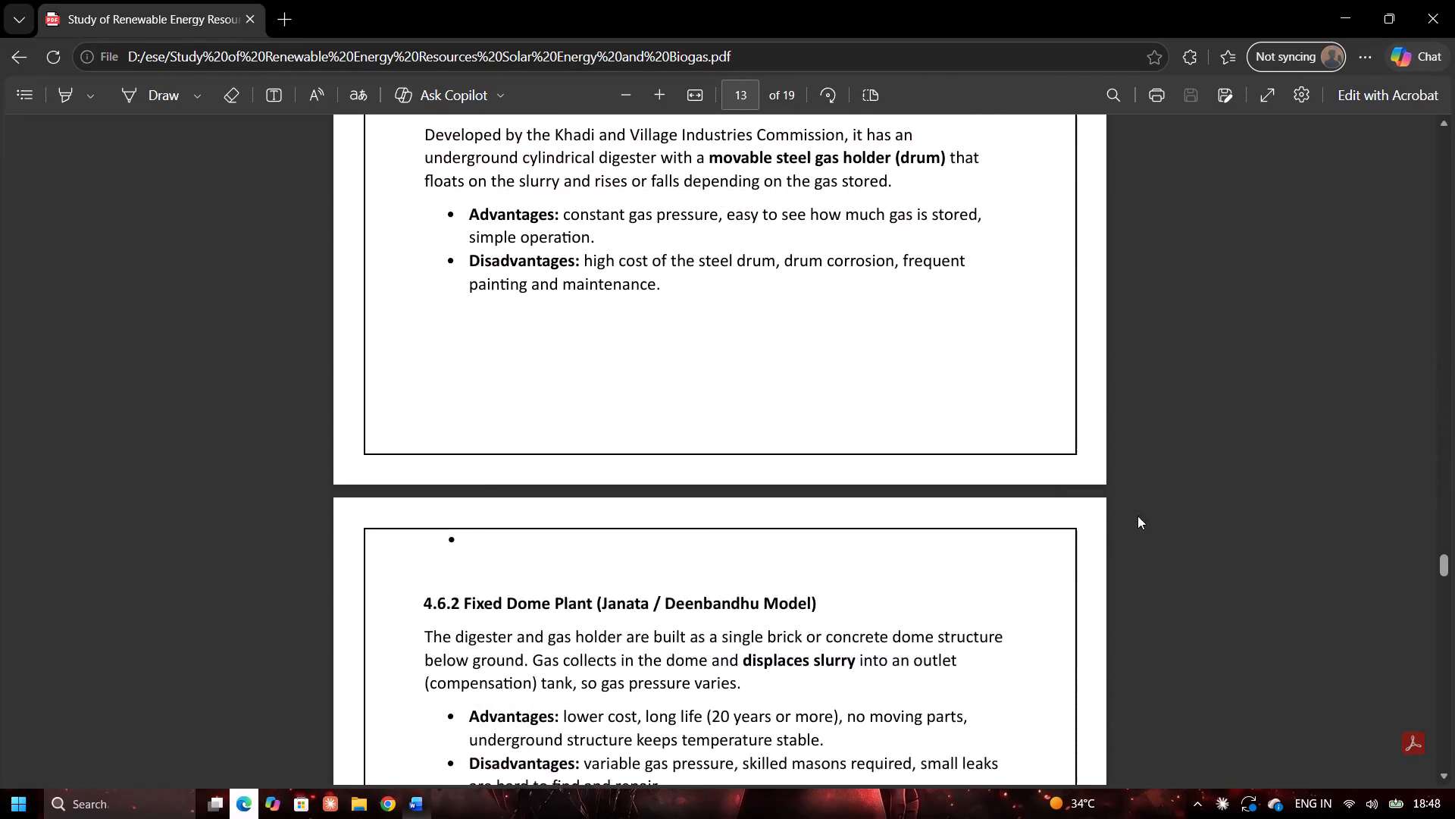
scroll(1137, 516, down, 3)
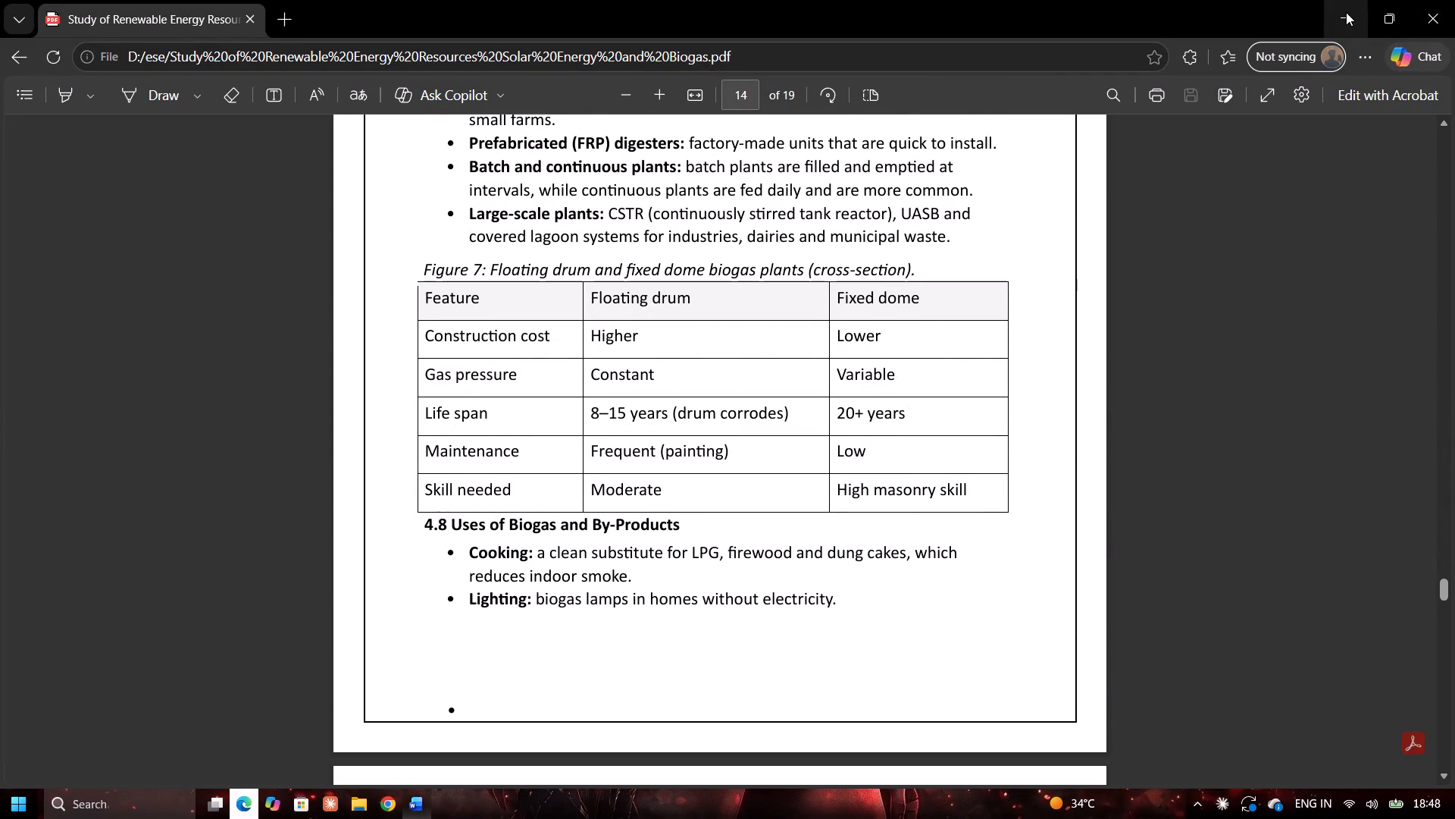
click(1454, 2)
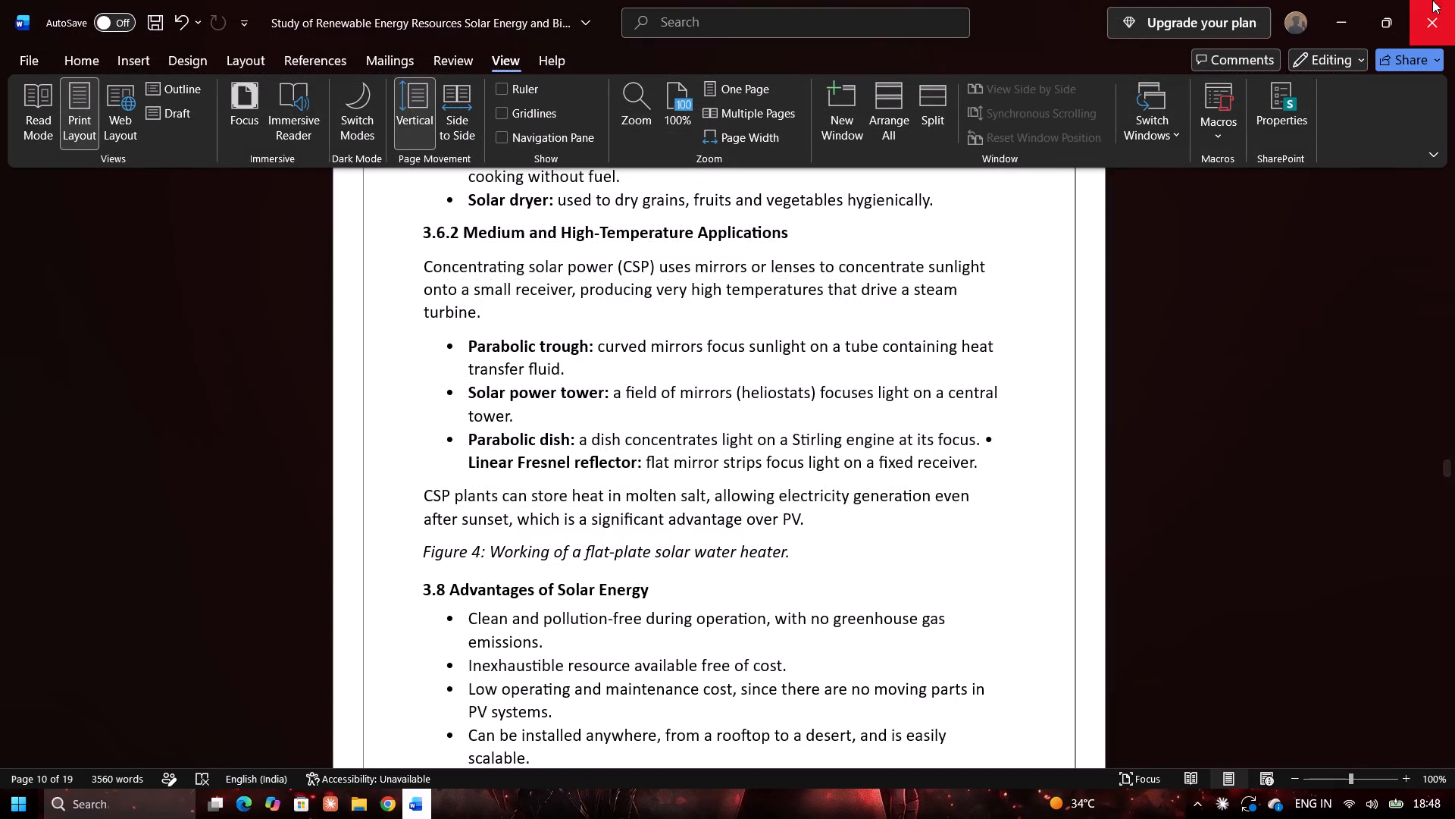
Close the renewable energy report in Word.
click(1437, 11)
click(807, 541)
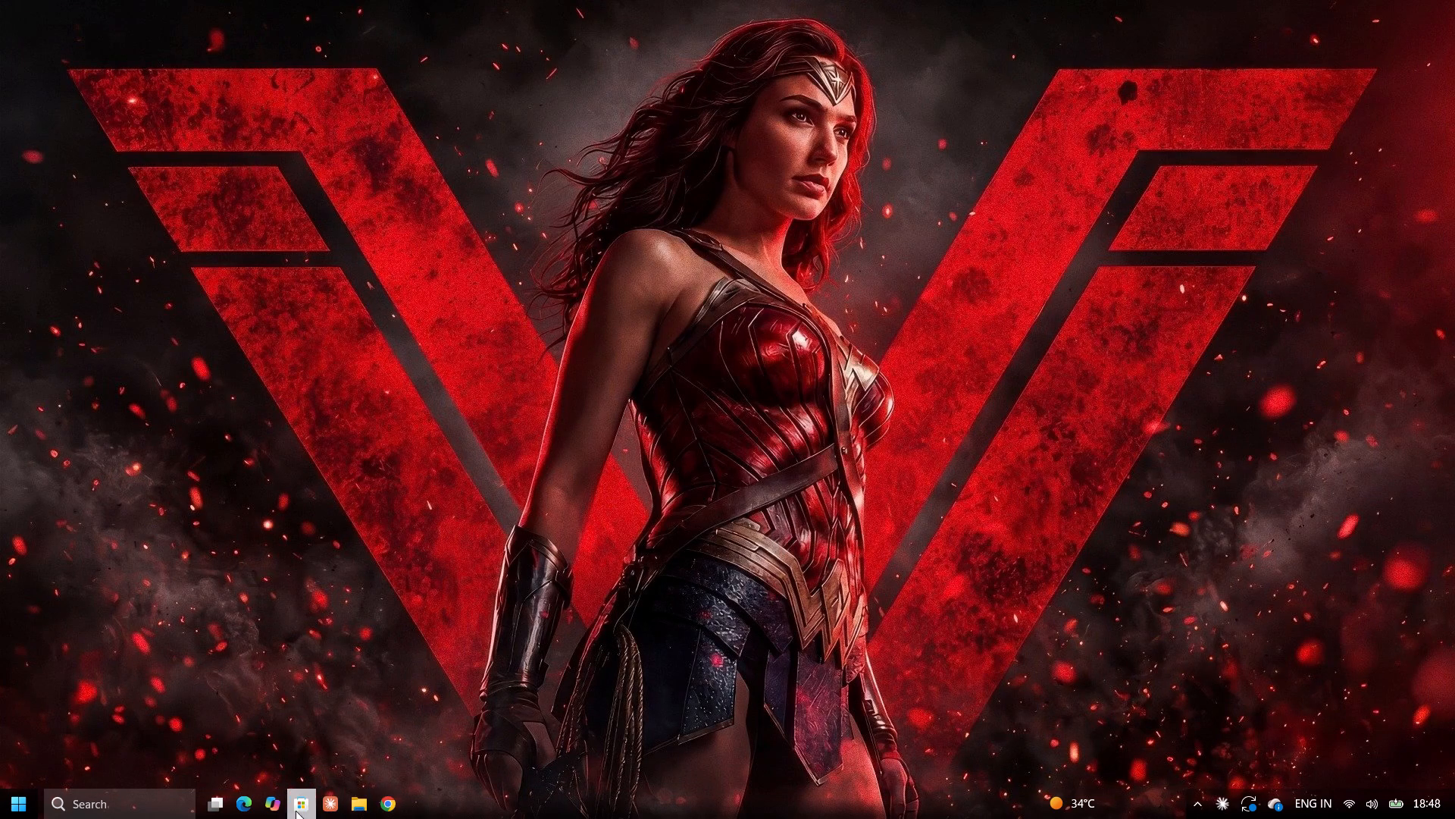
Check the PDF reports in the ese and ESE REPORT folders on New Volume (D:) in File Explorer.
click(363, 806)
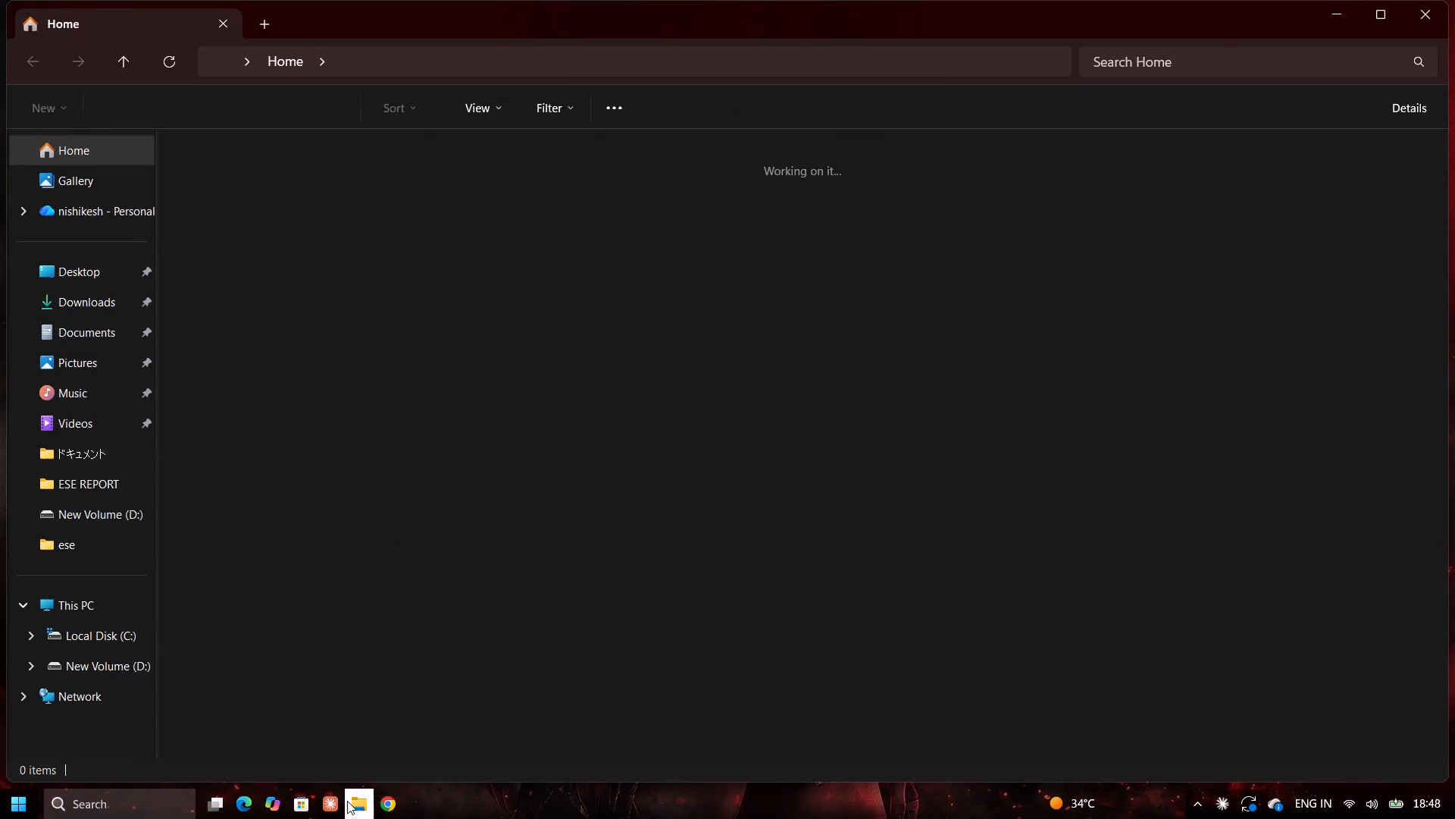
click(93, 664)
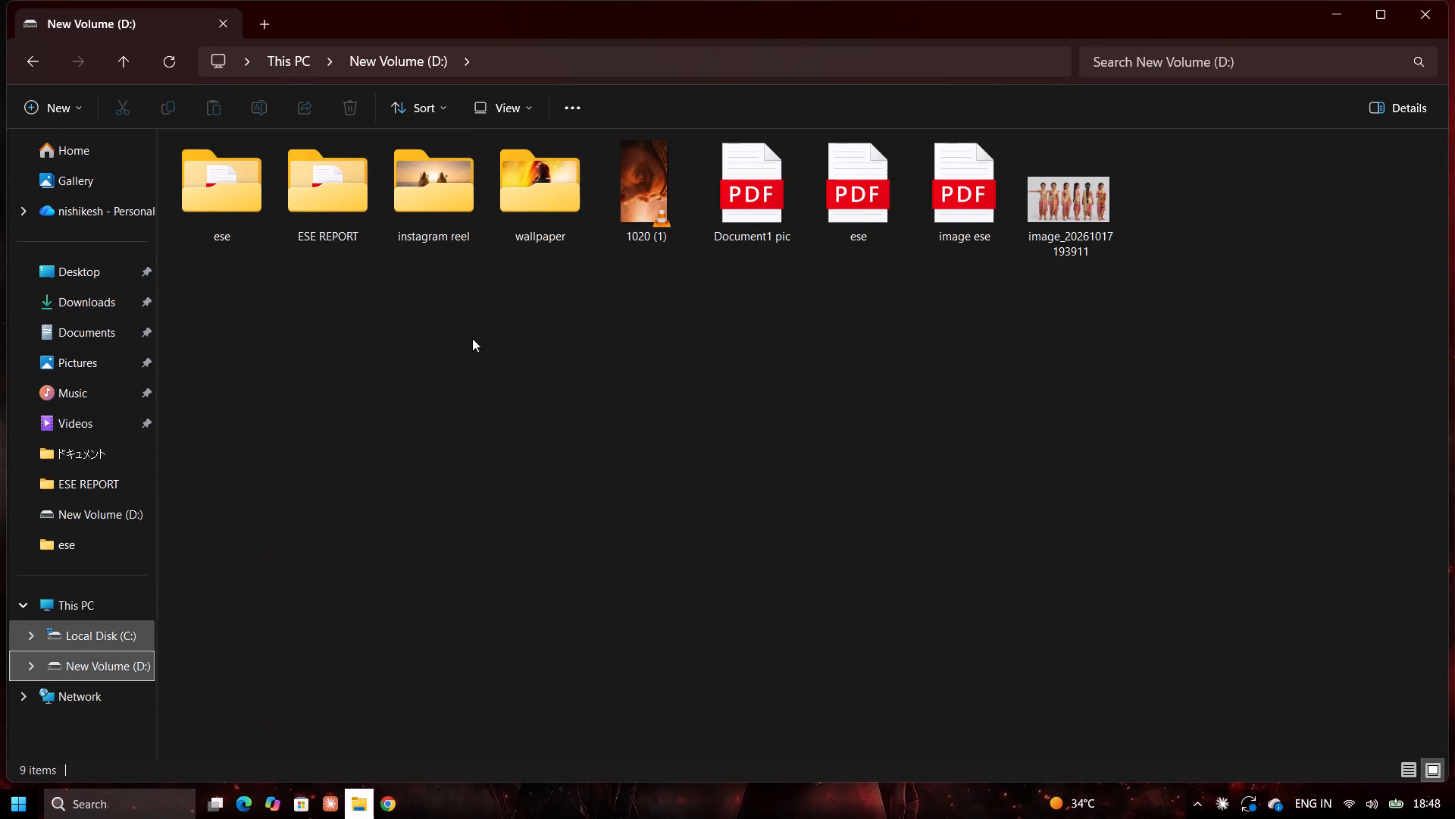
double_click(252, 208)
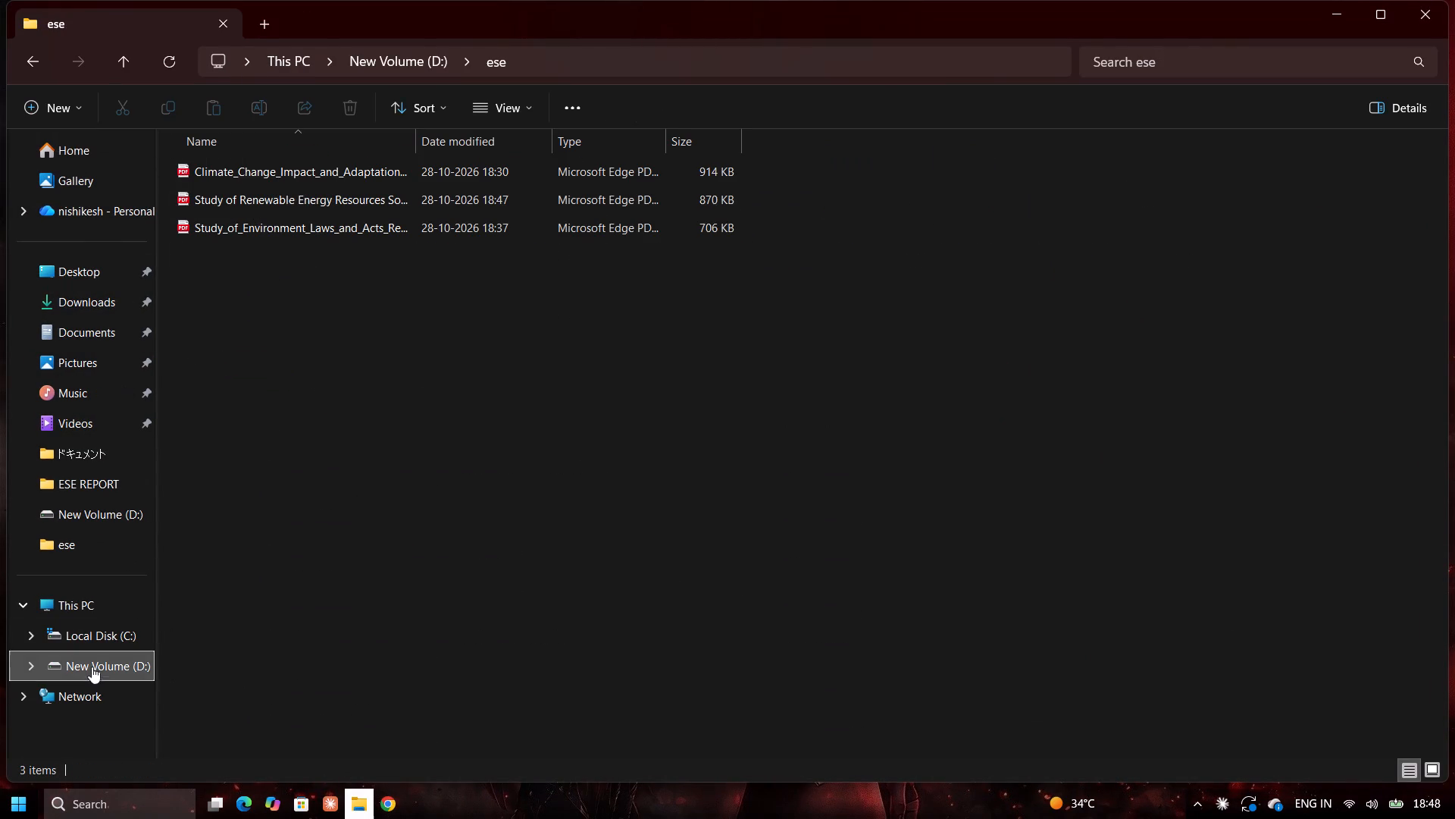
click(34, 61)
double_click(305, 168)
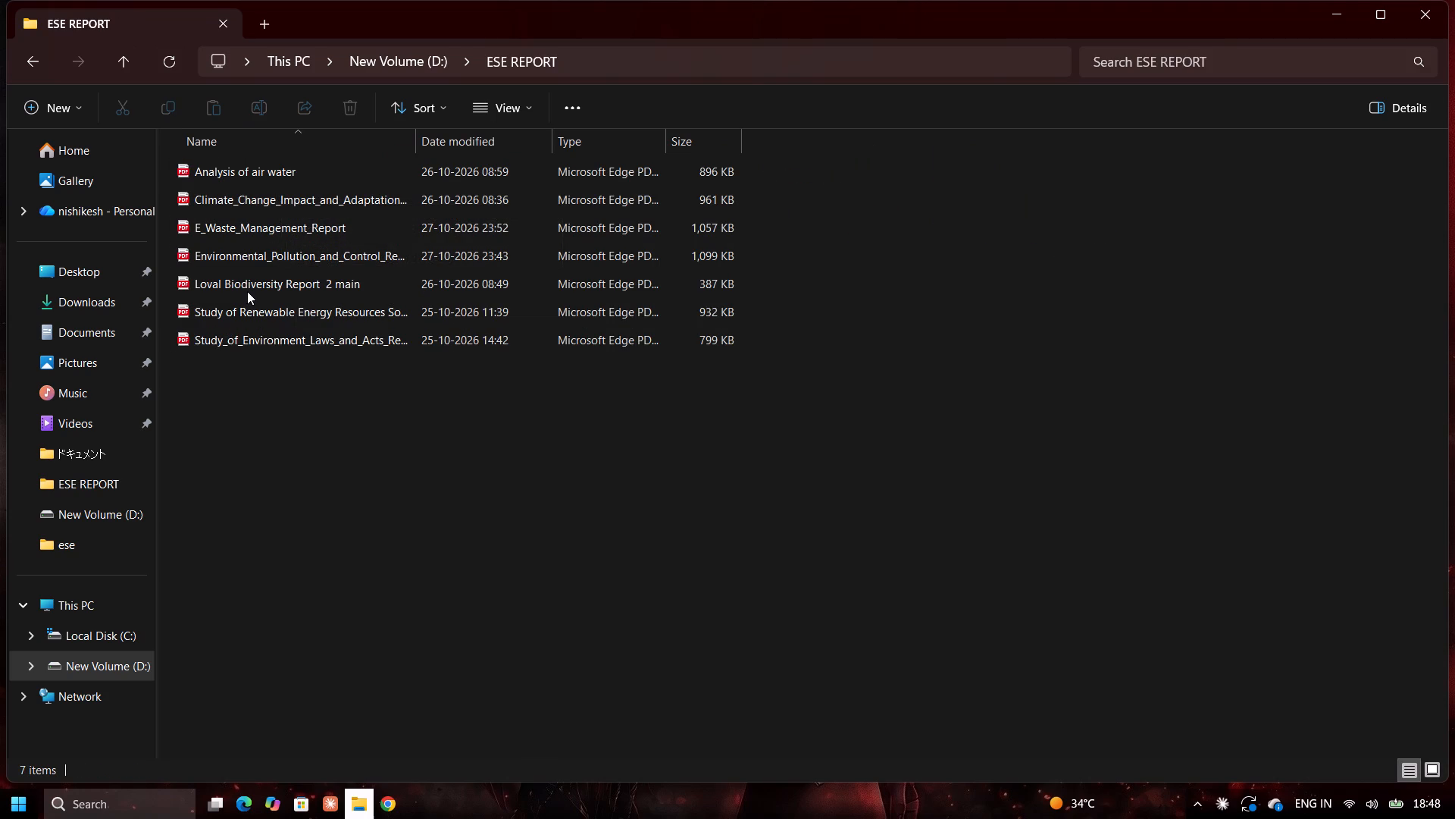
click(1335, 16)
Start Word and open the Loval Biodiversity Report 2 main PDF from the ESE REPORT folder on New Volume (D:).
click(115, 806)
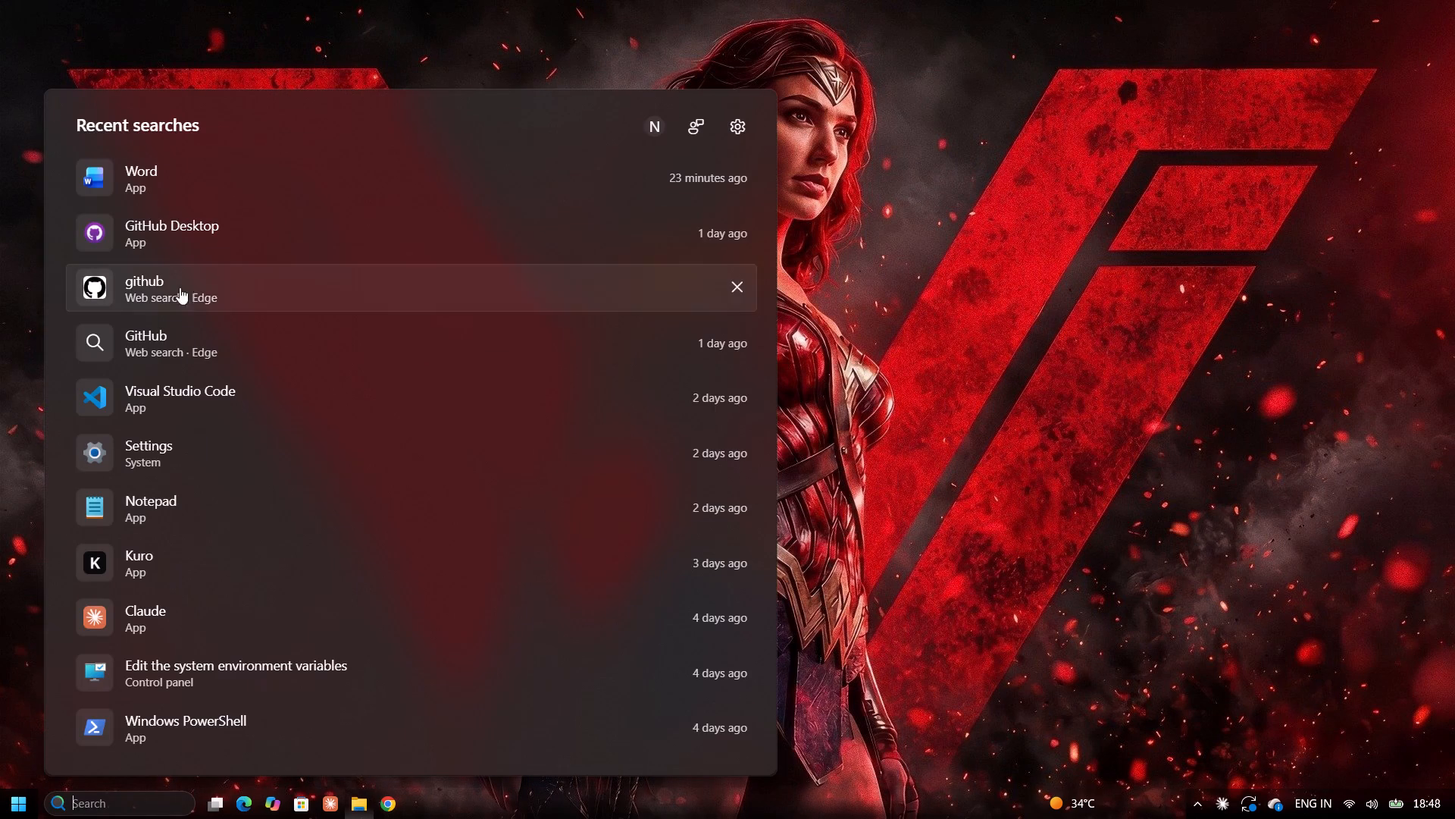
click(180, 171)
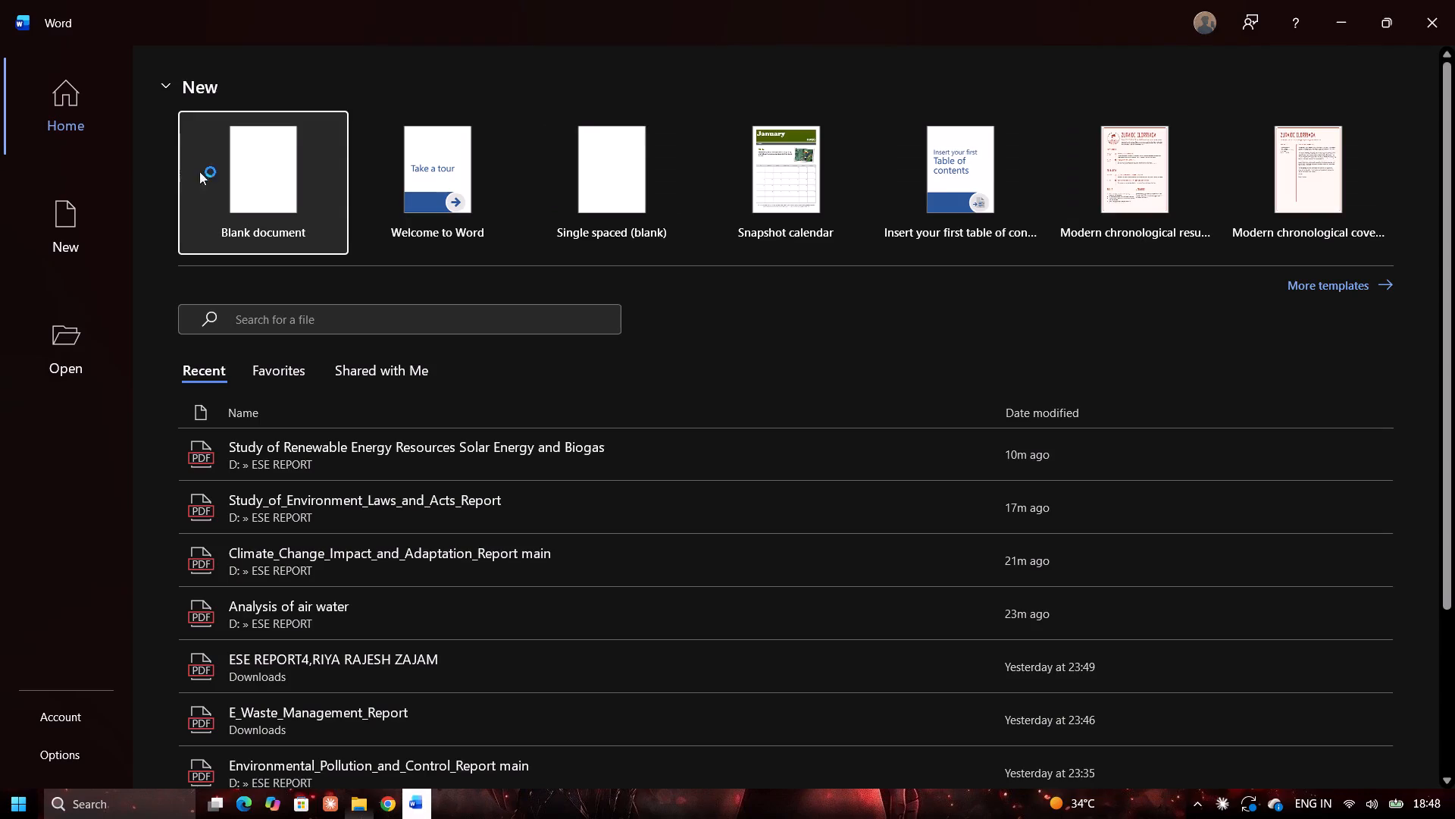
click(44, 367)
click(242, 434)
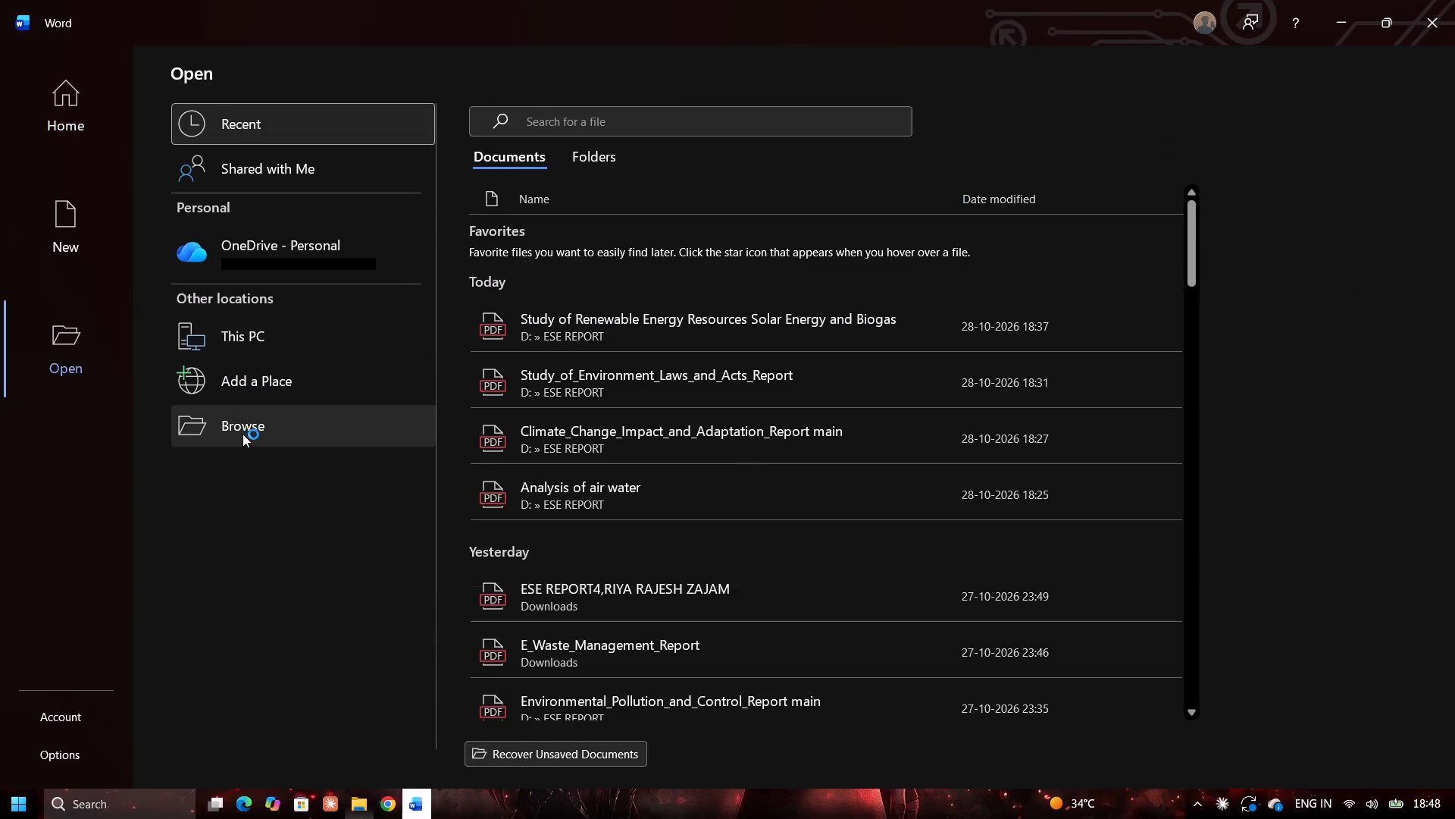
scroll(100, 285, down, 4)
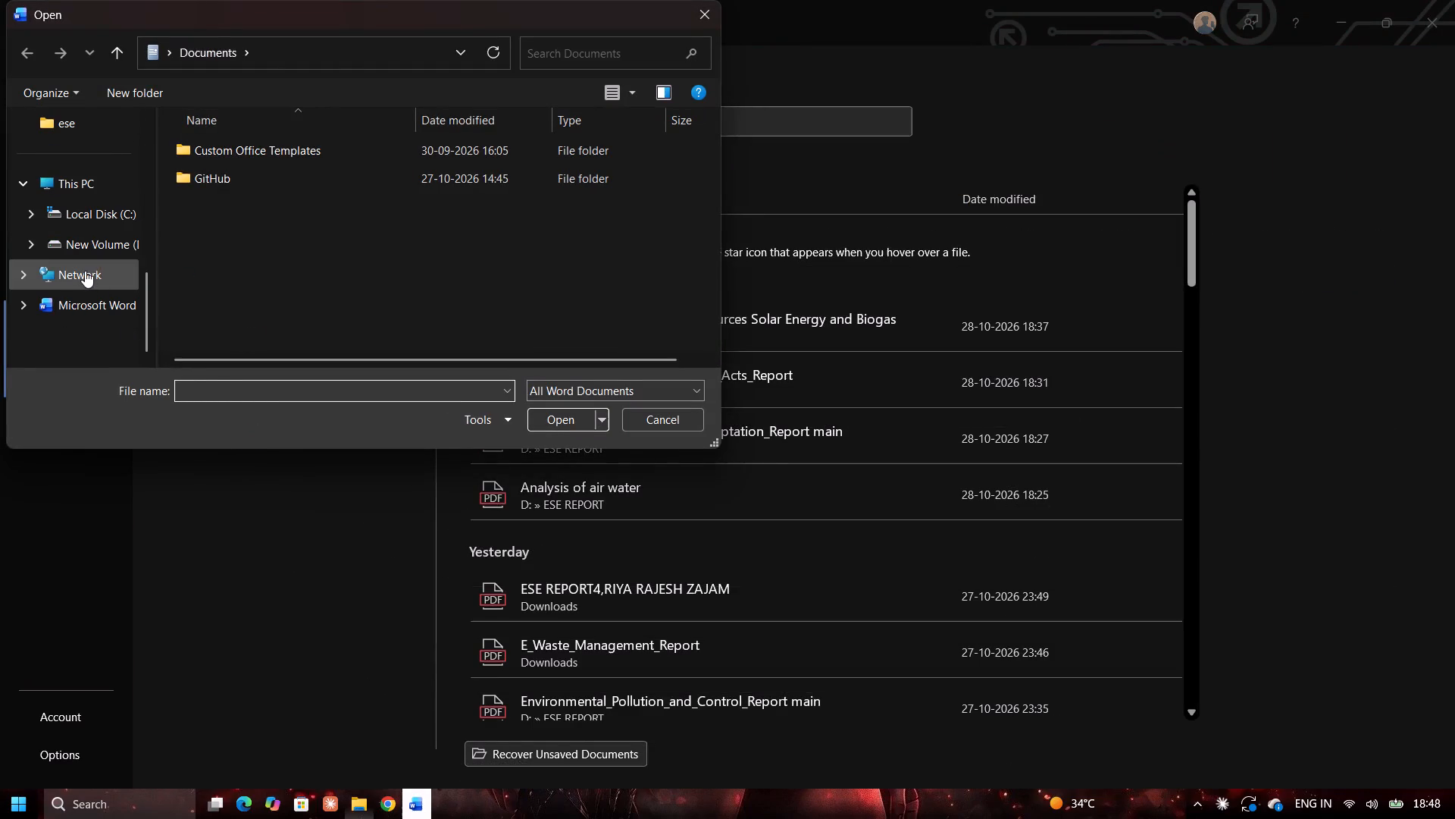
click(86, 246)
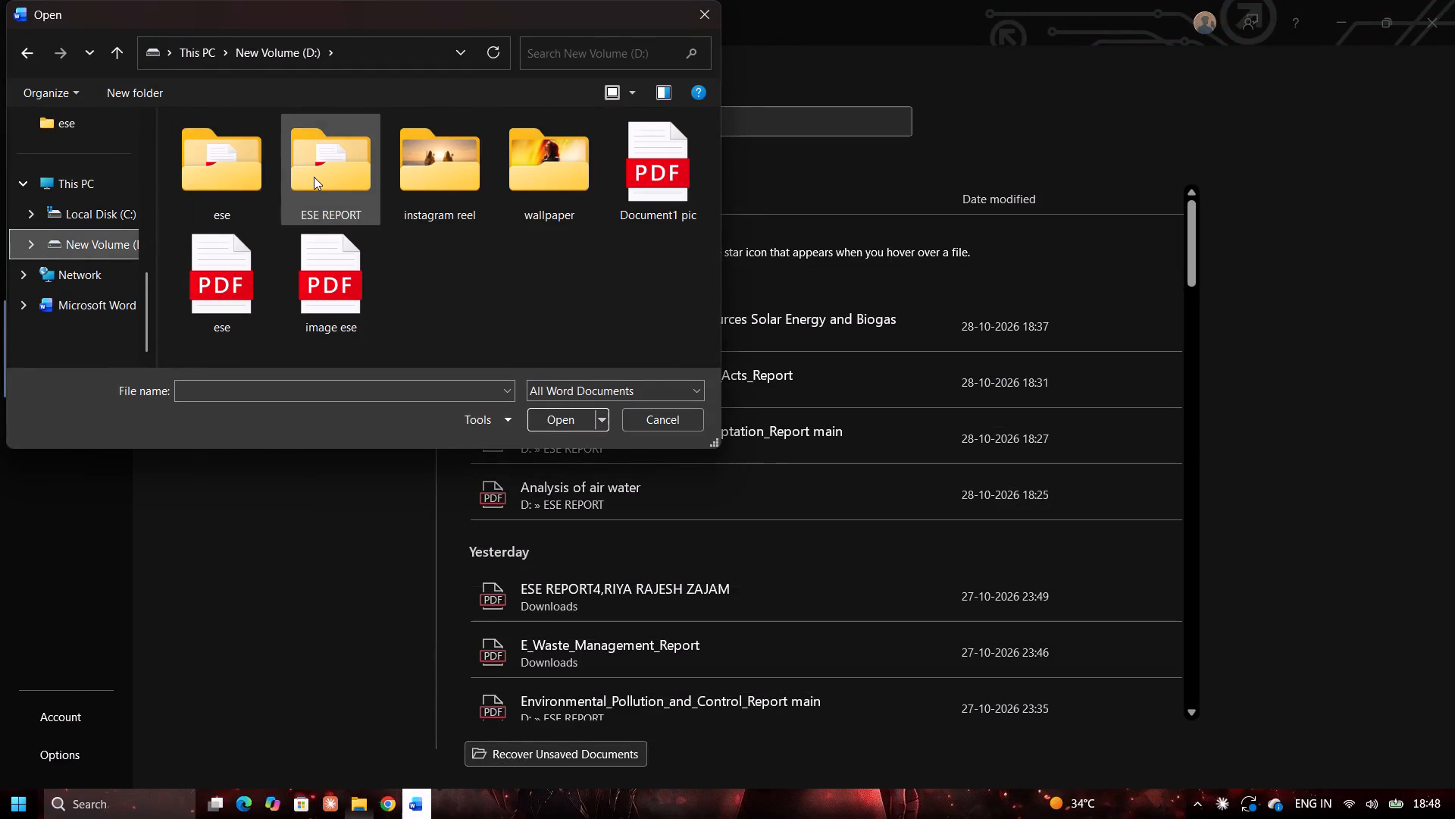
double_click(314, 177)
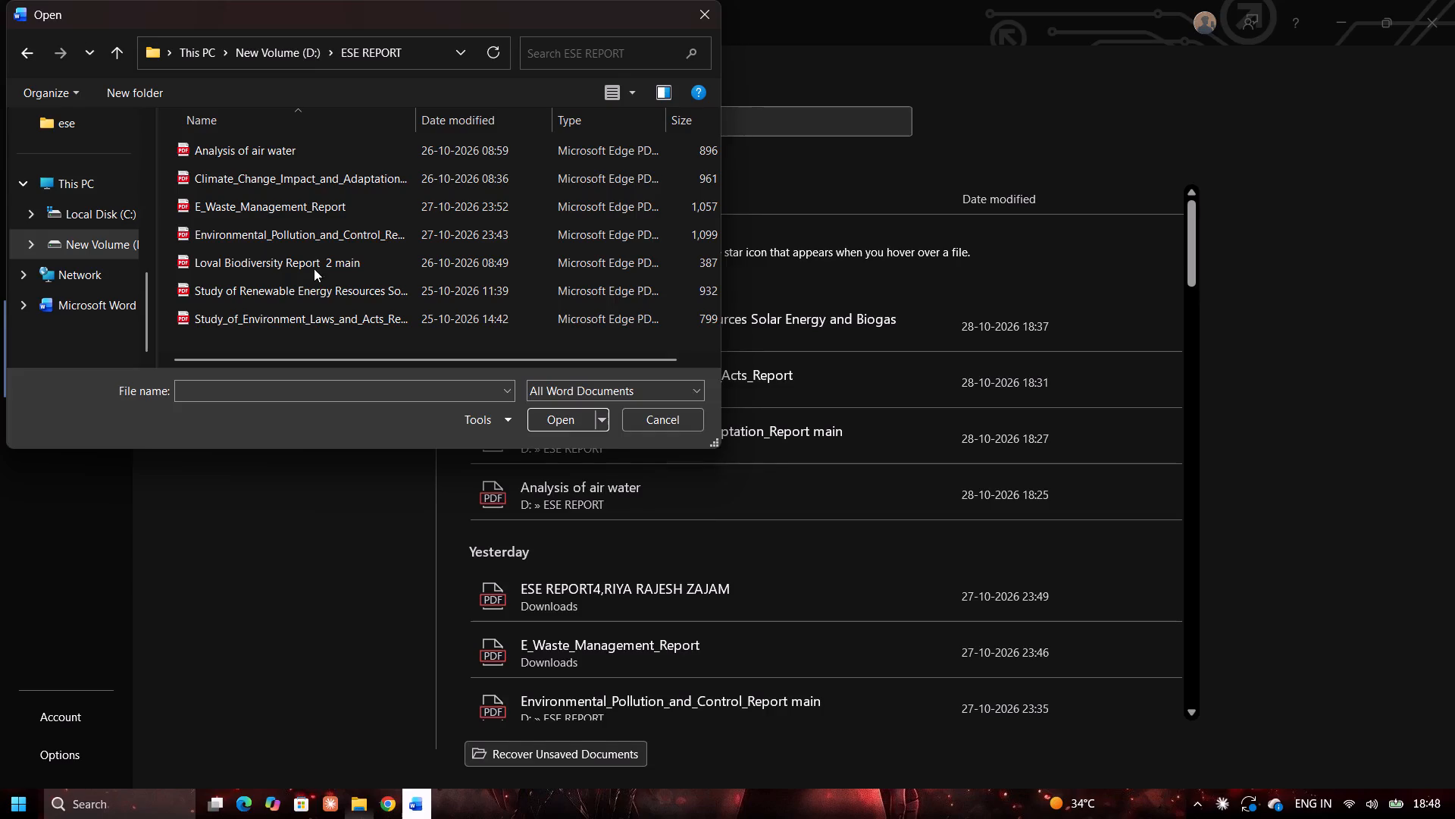
double_click(306, 262)
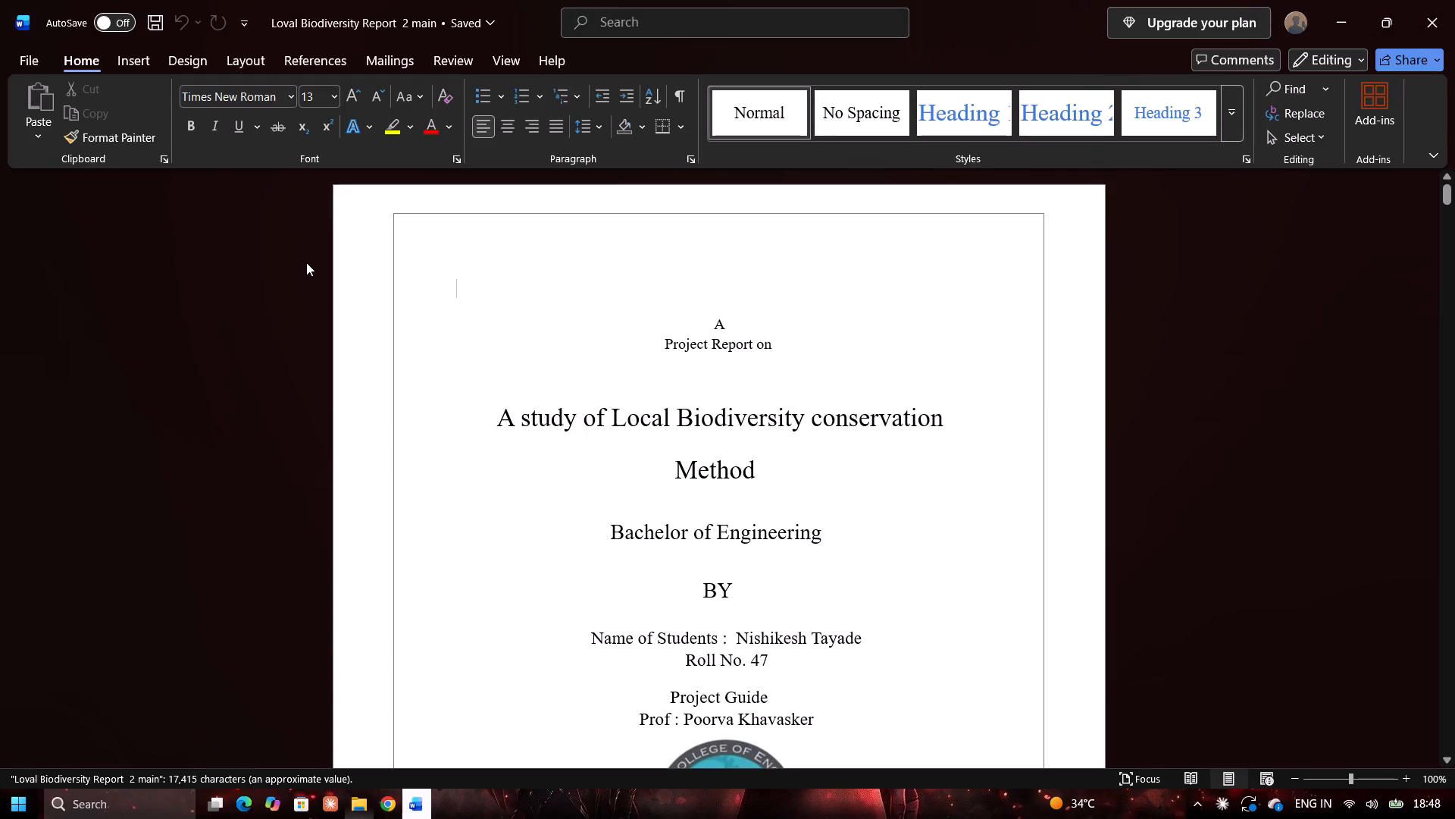
Look through the biodiversity report's cover page and table of contents, and close it.
scroll(309, 274, down, 18)
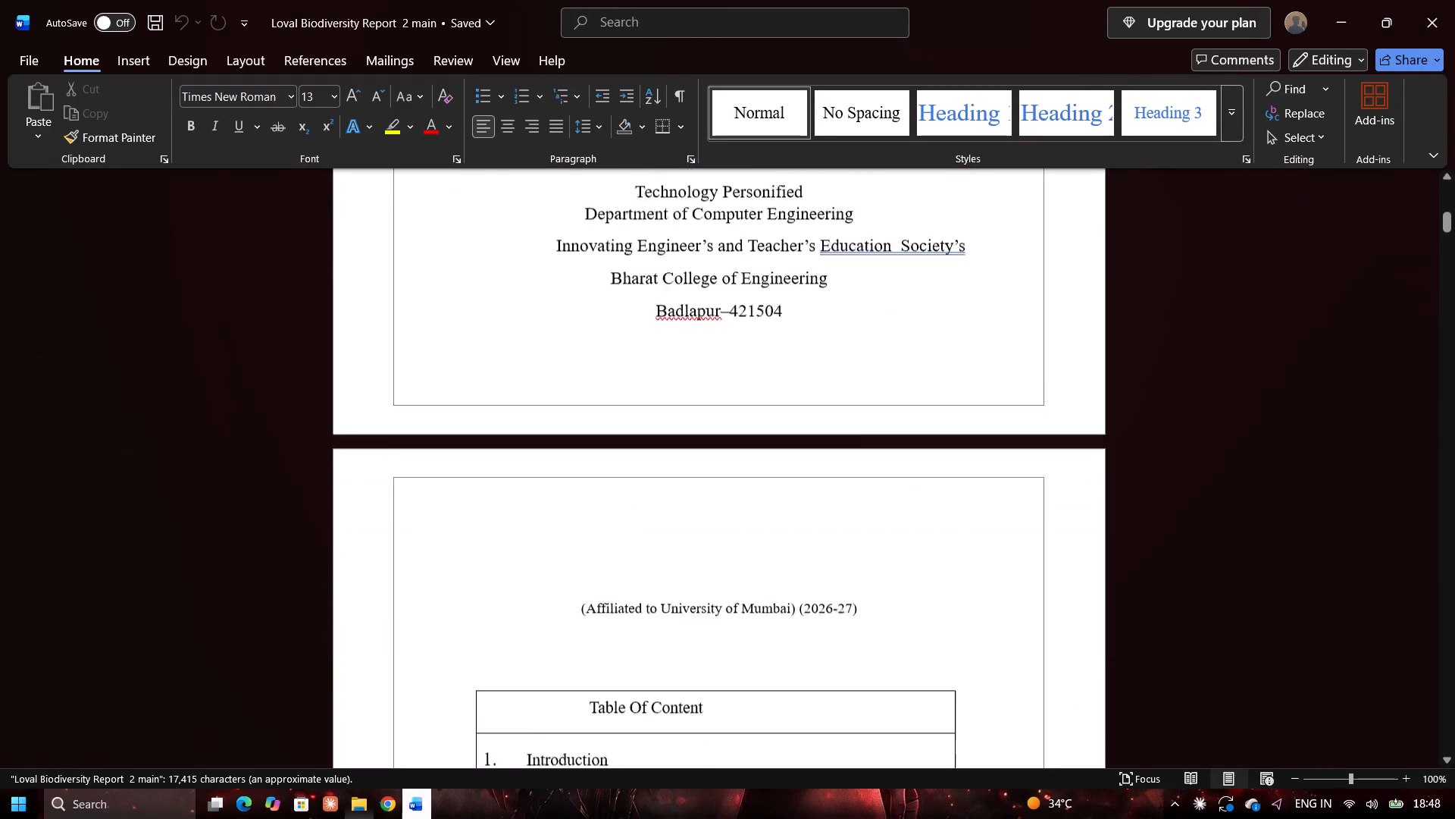
scroll(309, 281, down, 12)
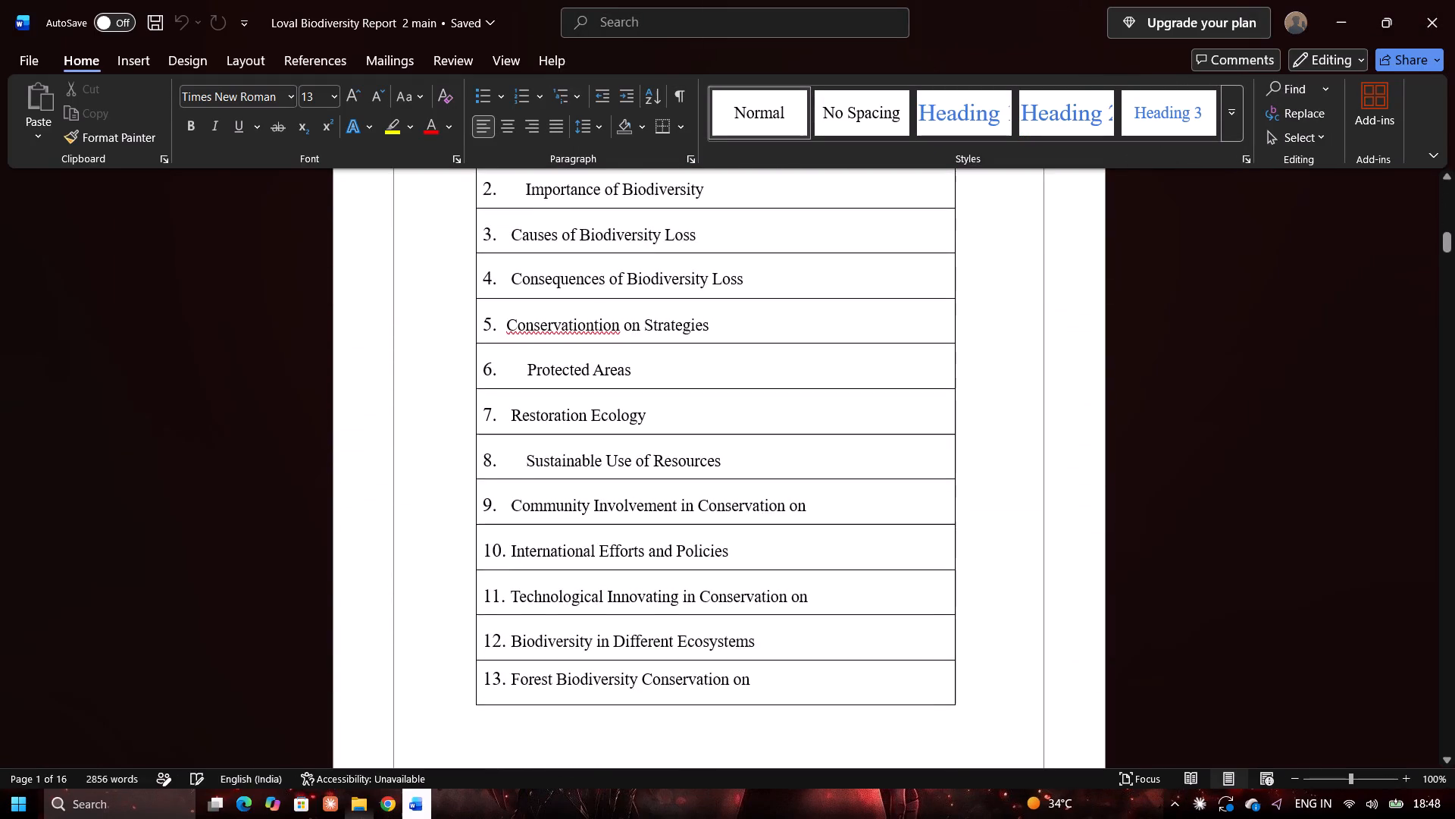
click(1446, 0)
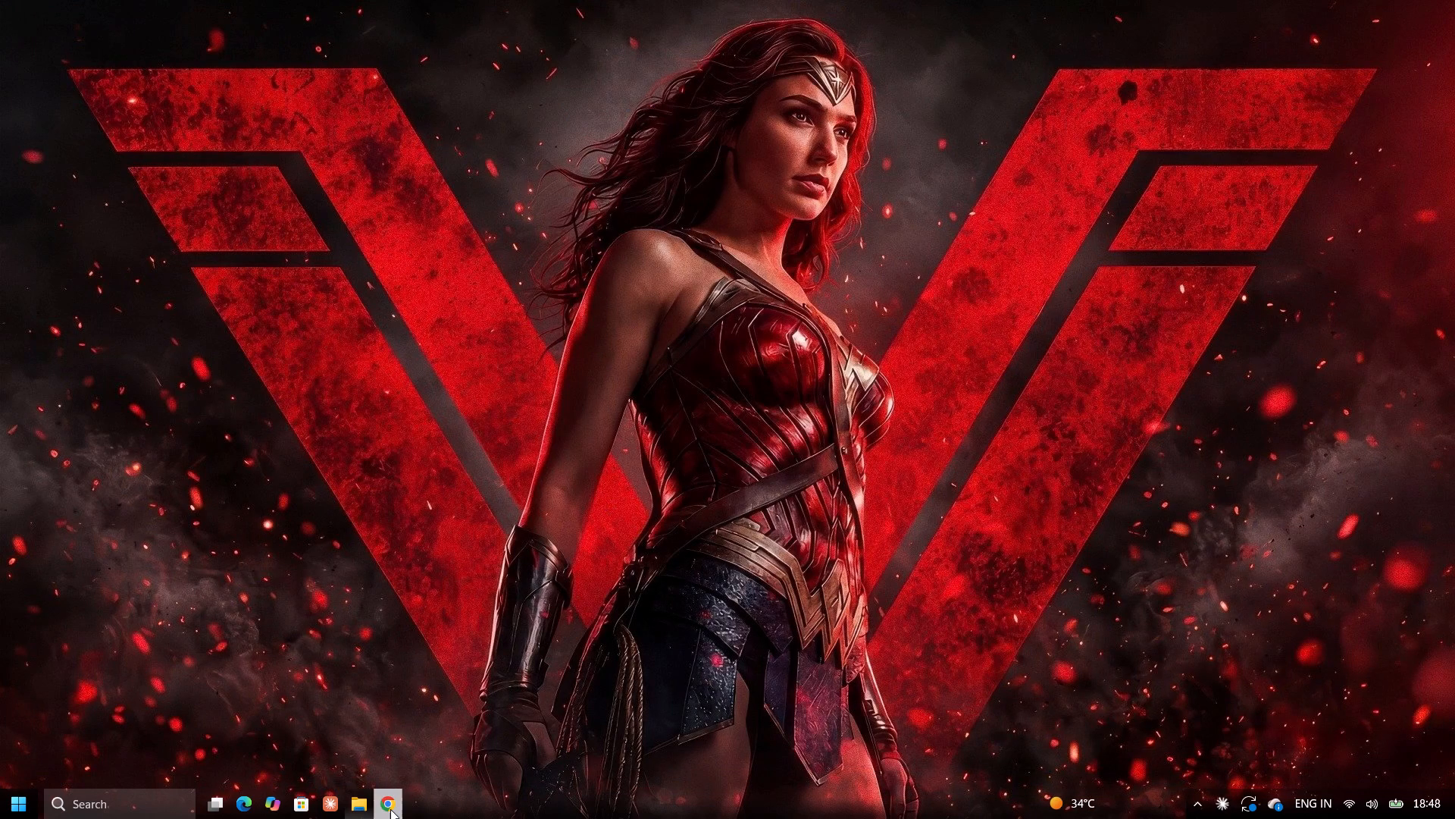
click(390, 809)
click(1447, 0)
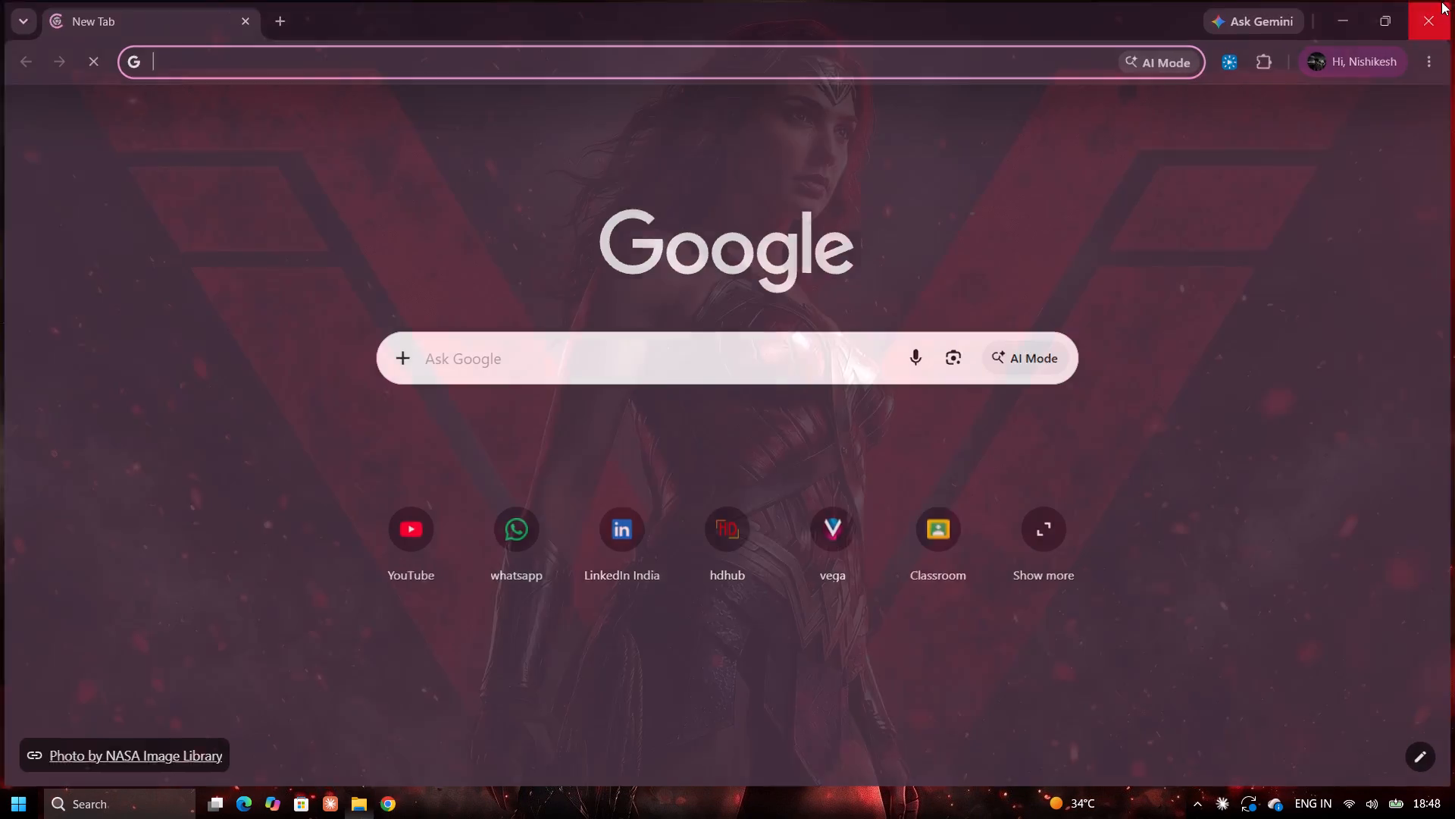
In File Explorer, move Loval Biodiversity Report 2 main from the ESE REPORT folder to the ese folder on New Volume (D:).
click(361, 816)
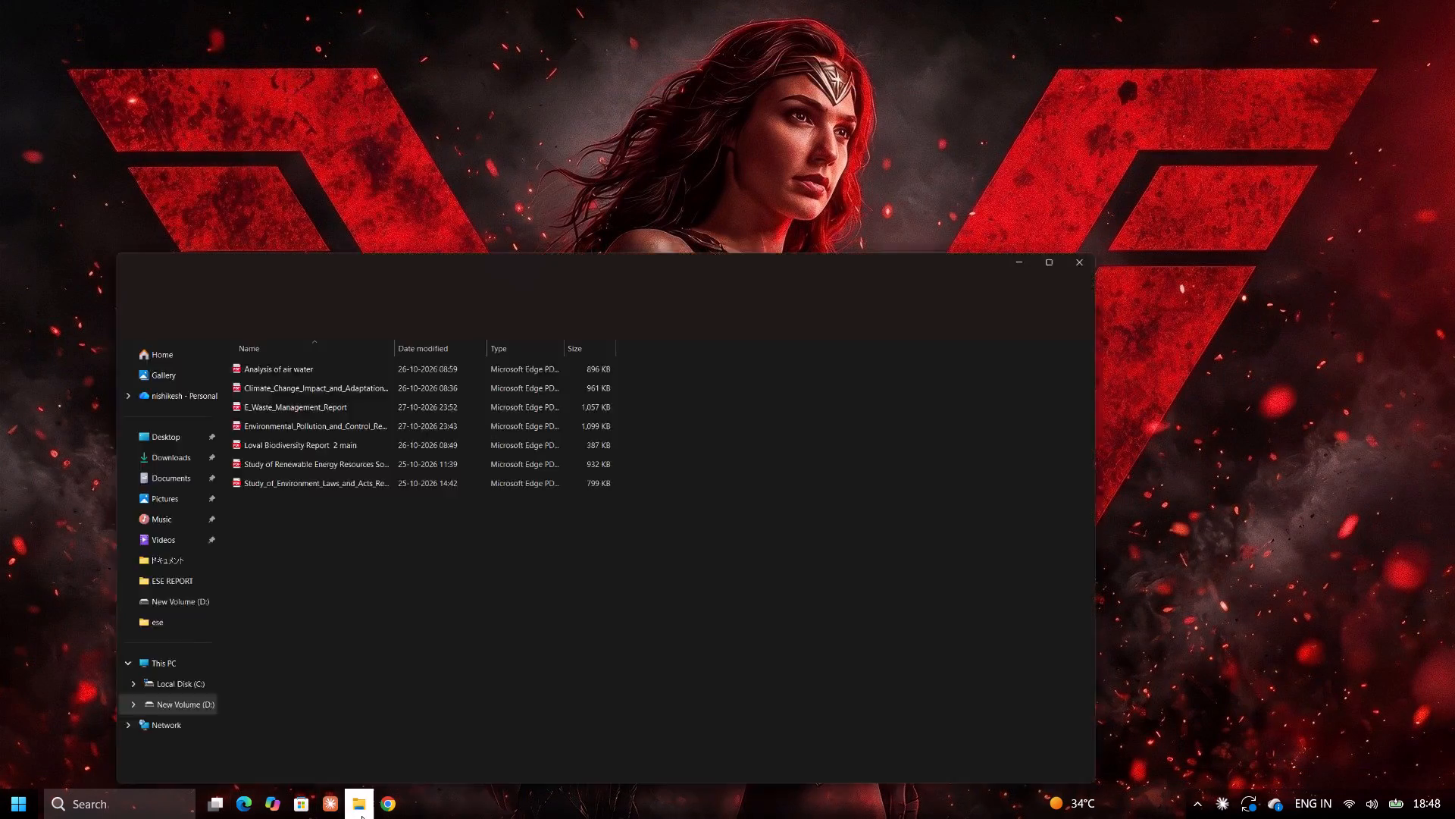
click(246, 286)
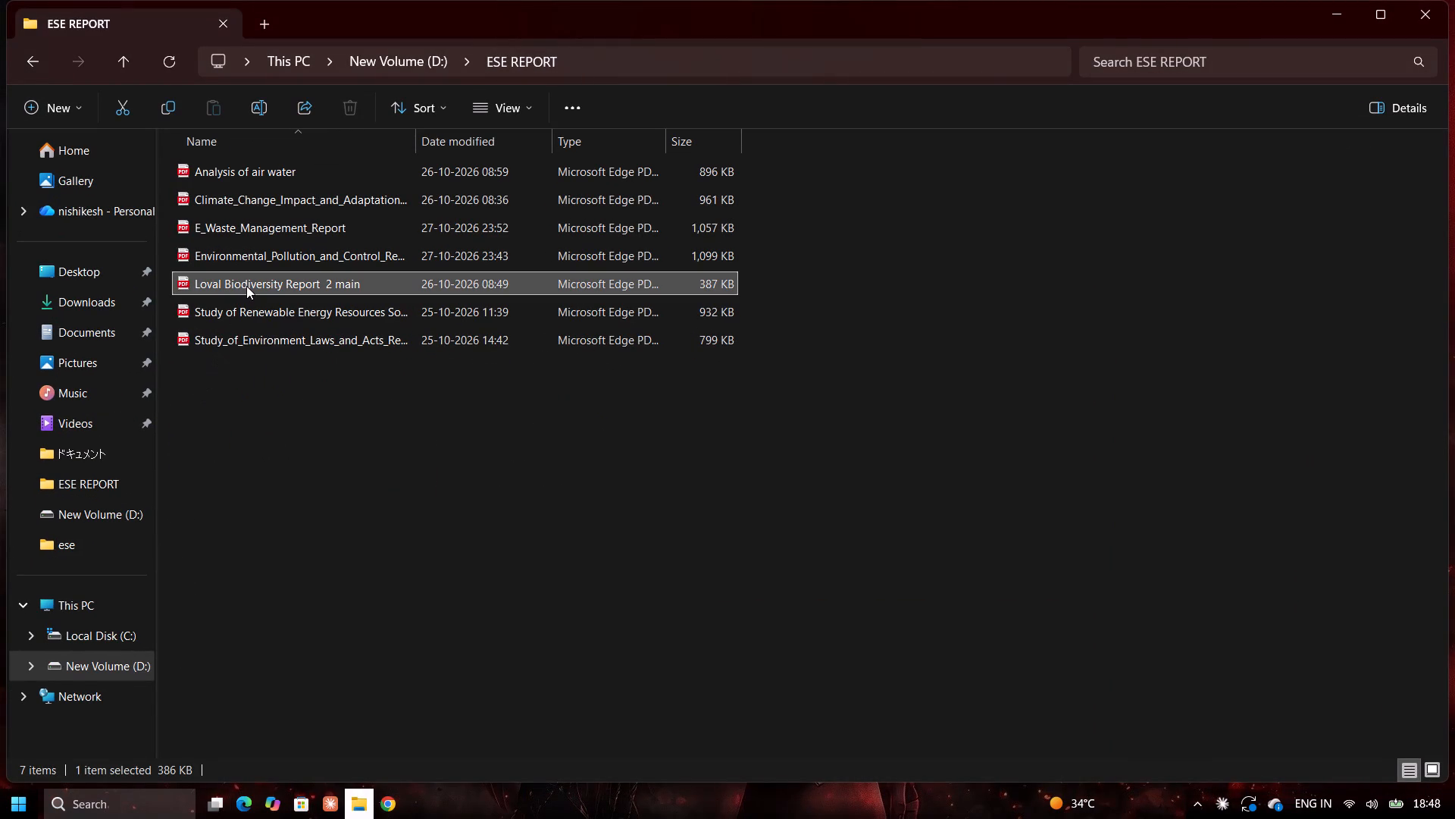
key(ctrl+x)
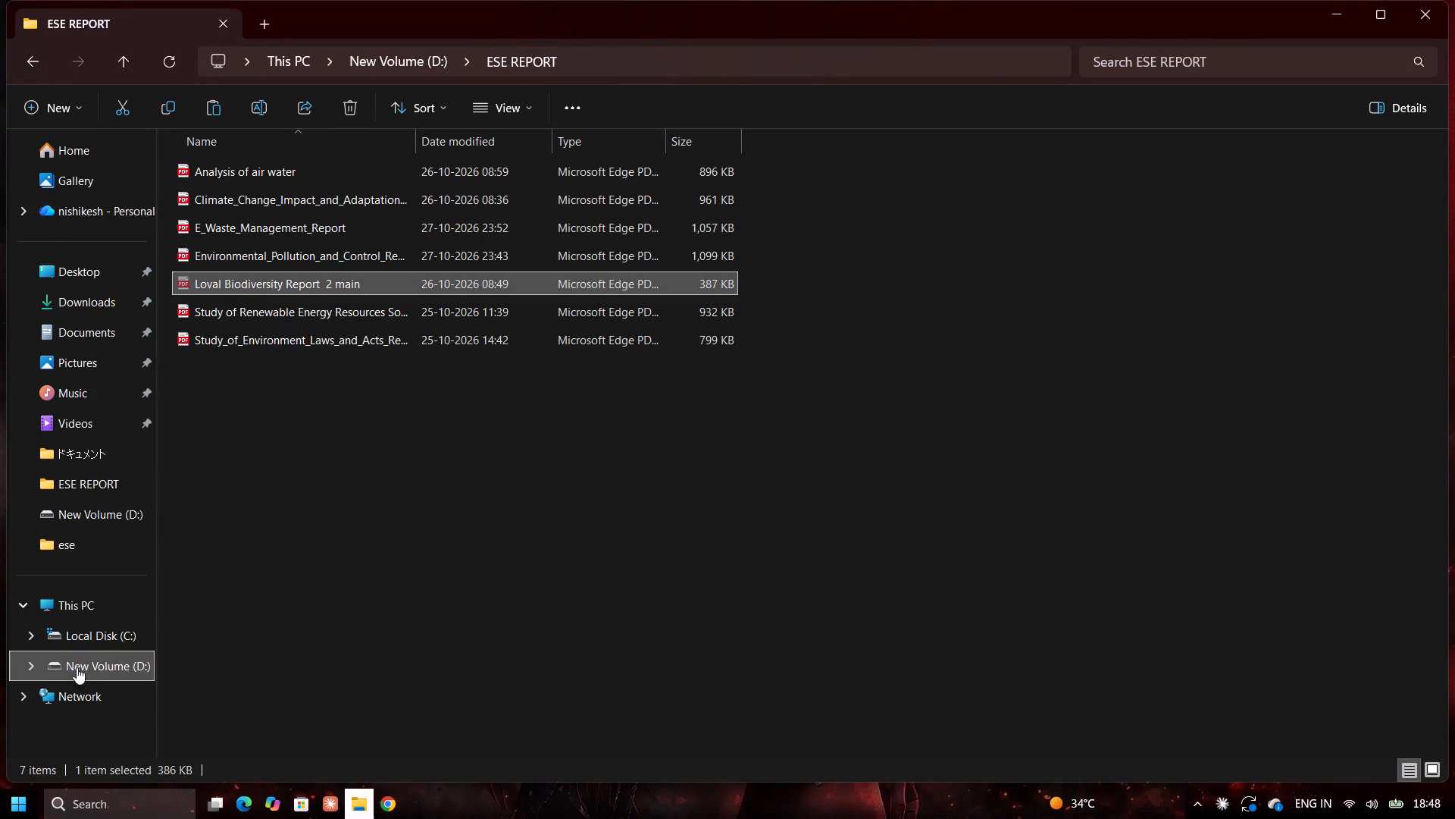
click(30, 66)
double_click(252, 199)
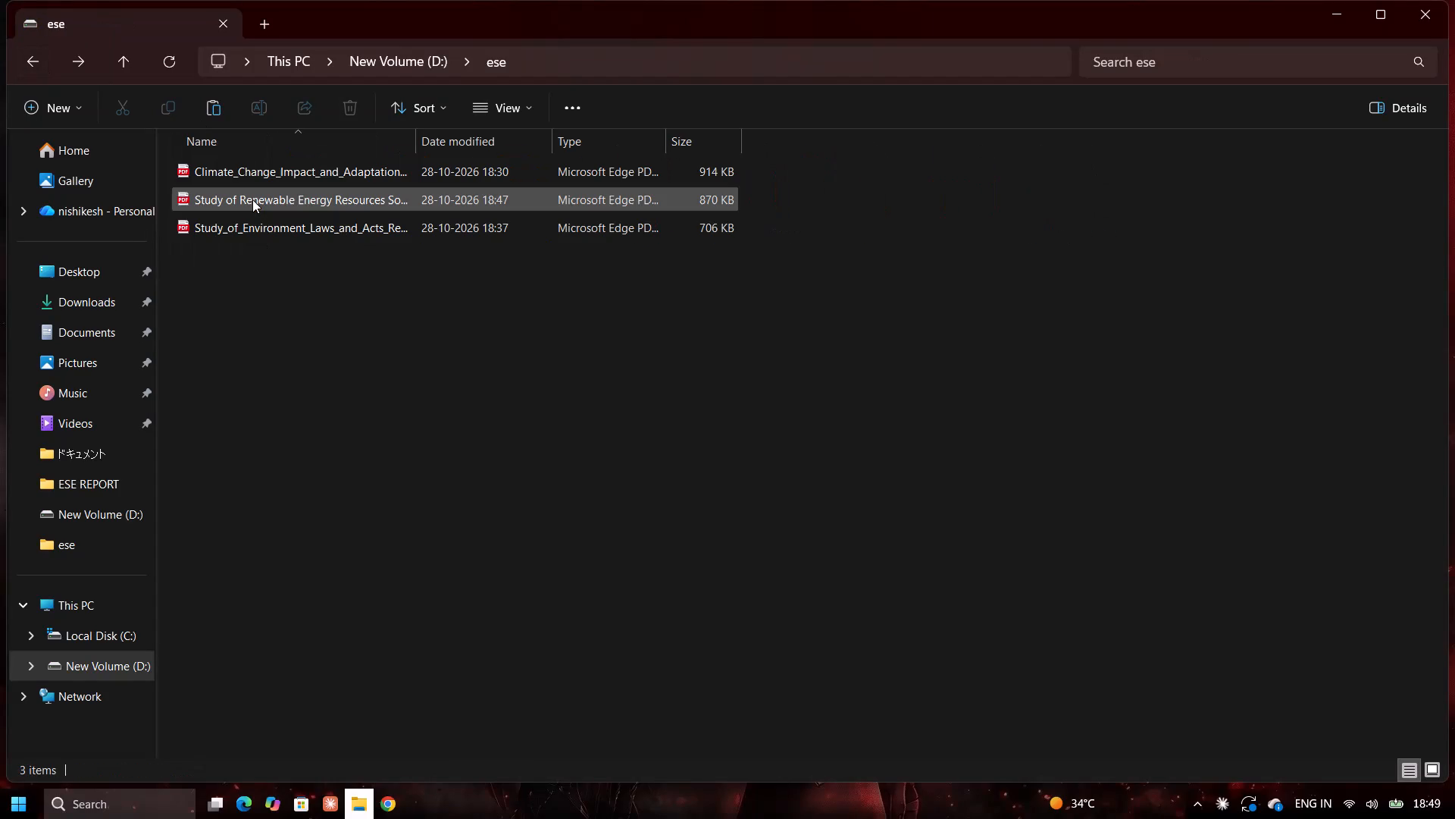
key(ctrl+v)
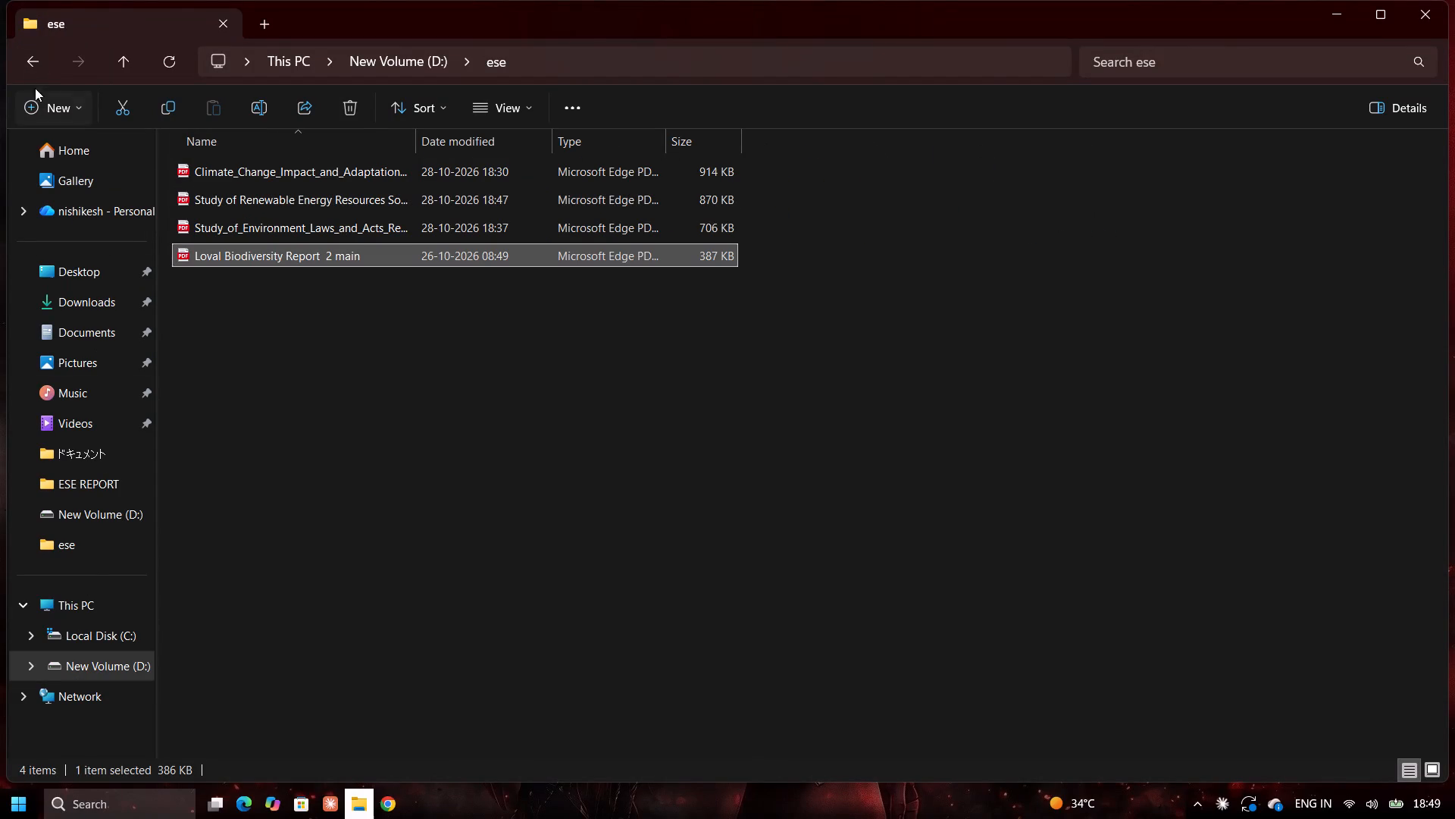
Open the Analysis of air water PDF from ESE REPORT in Edge, examine its cover page and table of contents, and close it.
click(25, 58)
double_click(332, 215)
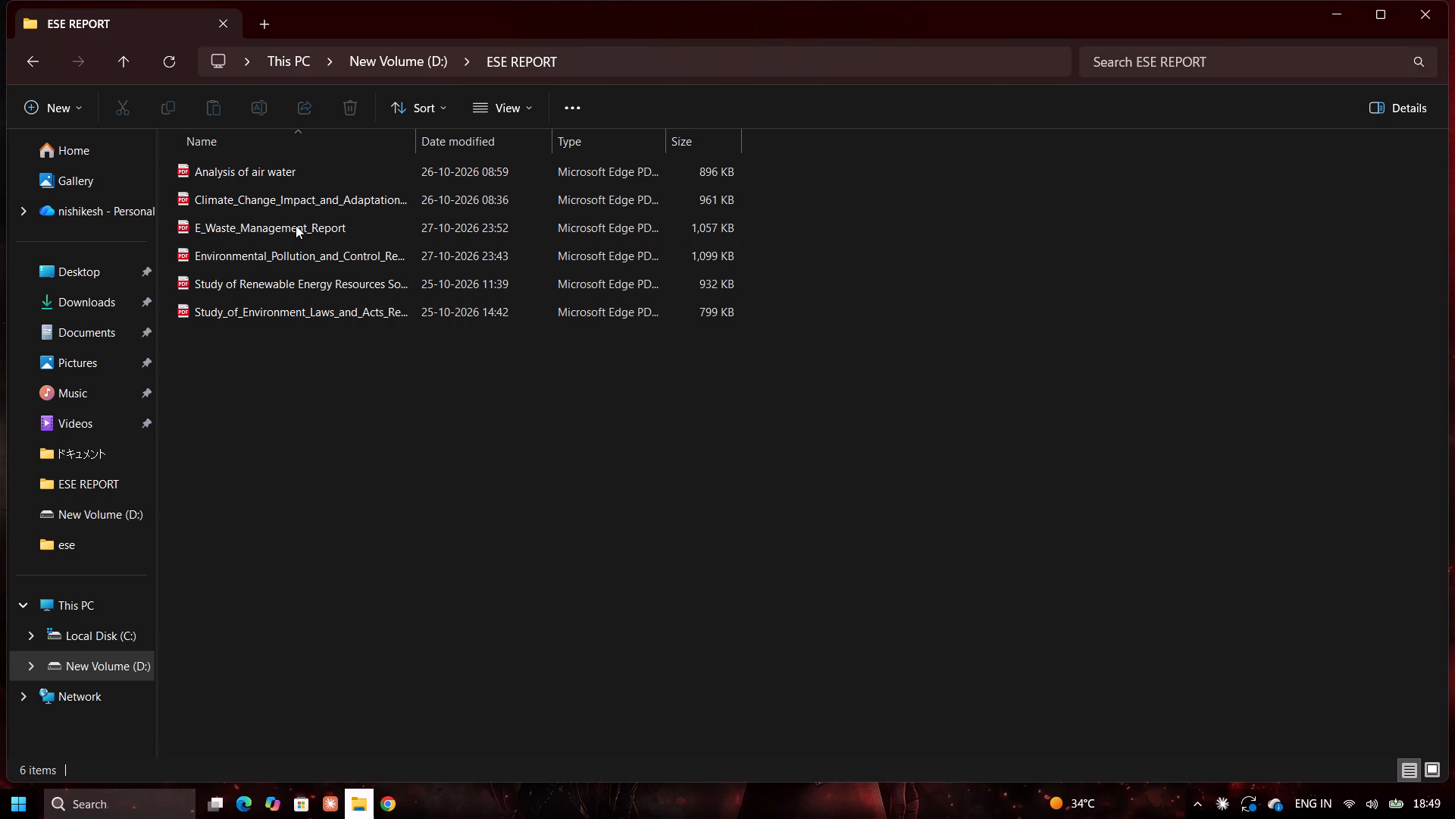
double_click(315, 178)
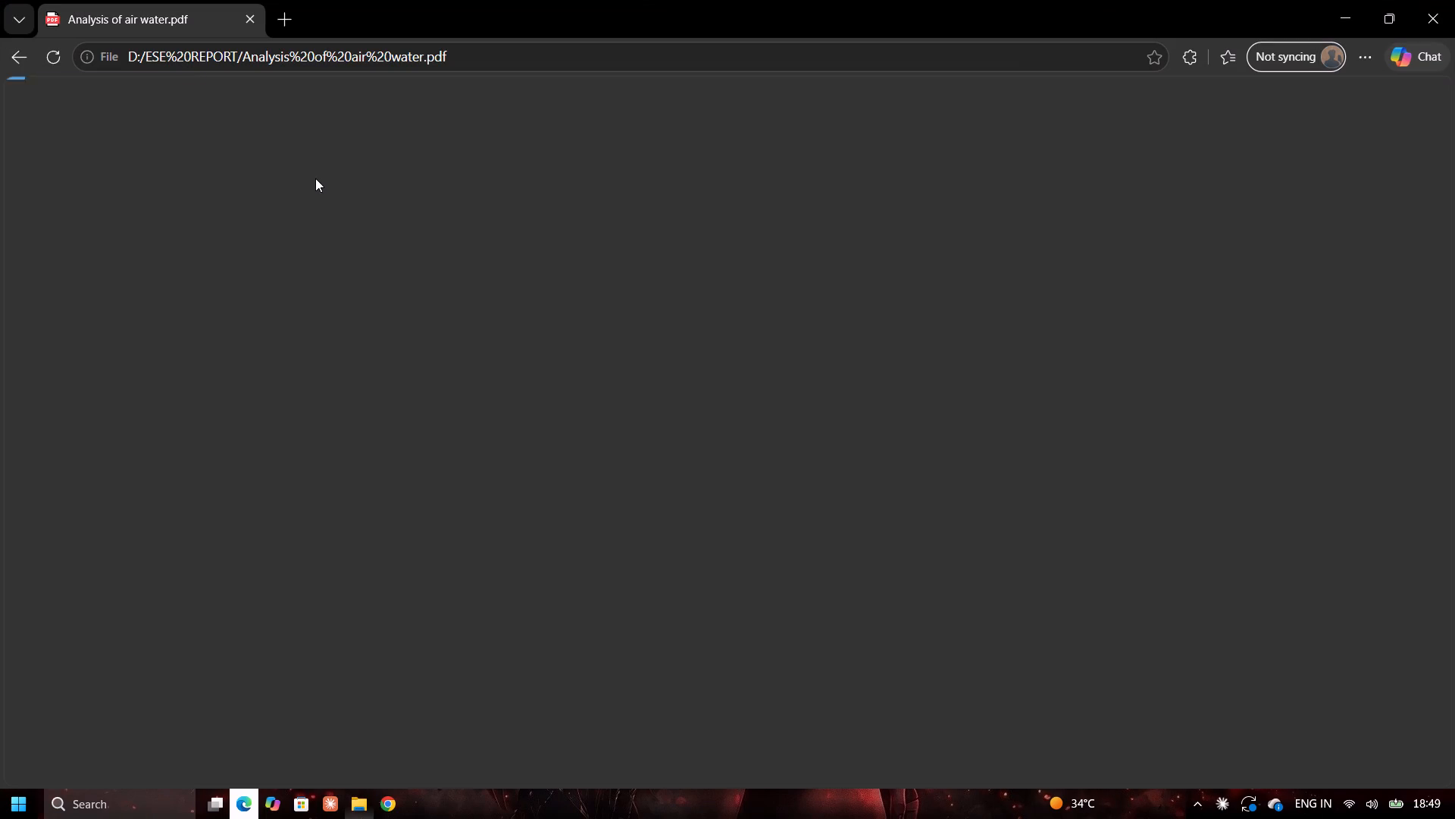
scroll(293, 495, down, 7)
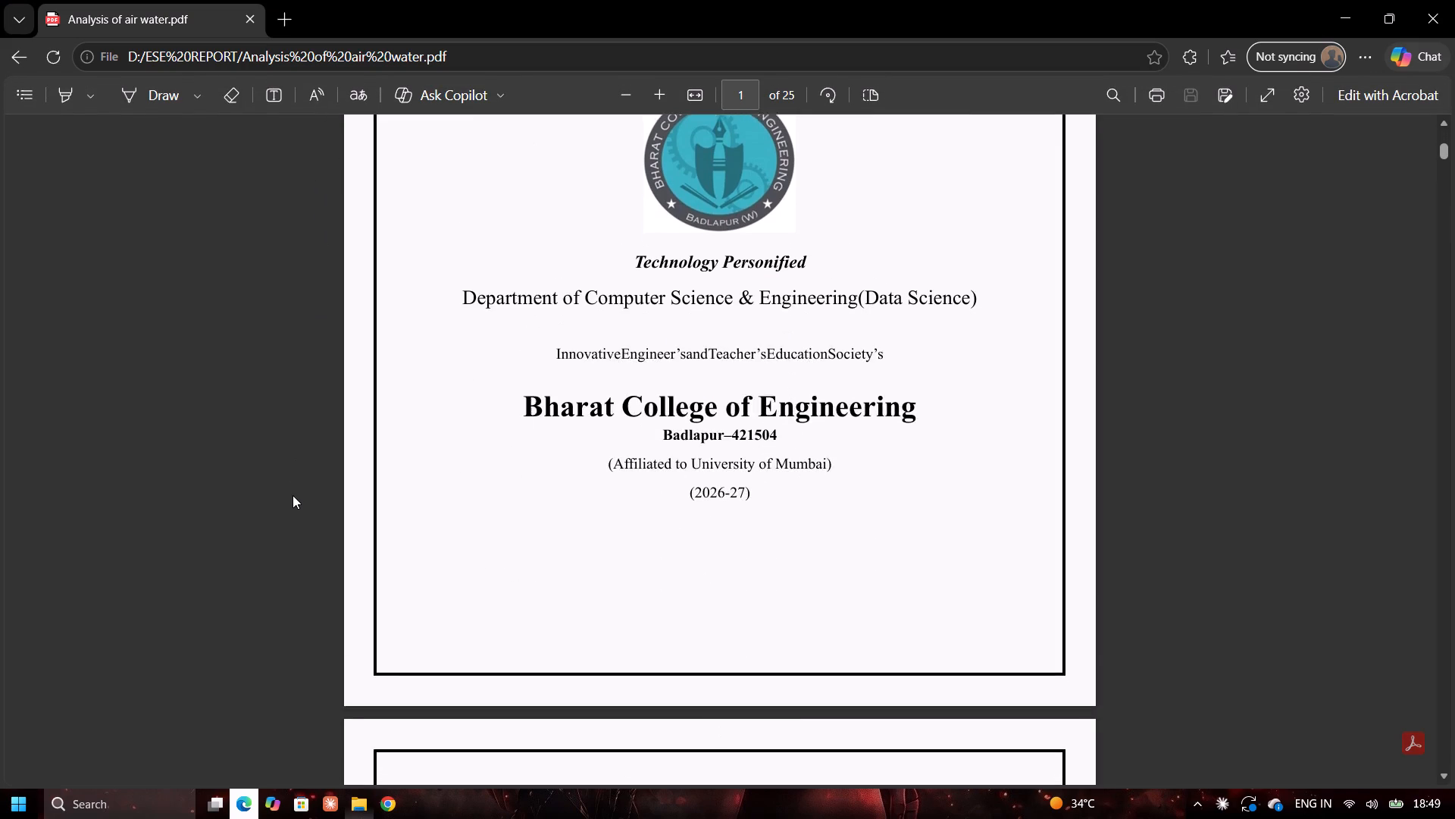
scroll(293, 495, down, 2)
scroll(293, 495, up, 3)
scroll(293, 495, down, 1)
scroll(293, 495, up, 1)
scroll(293, 495, down, 4)
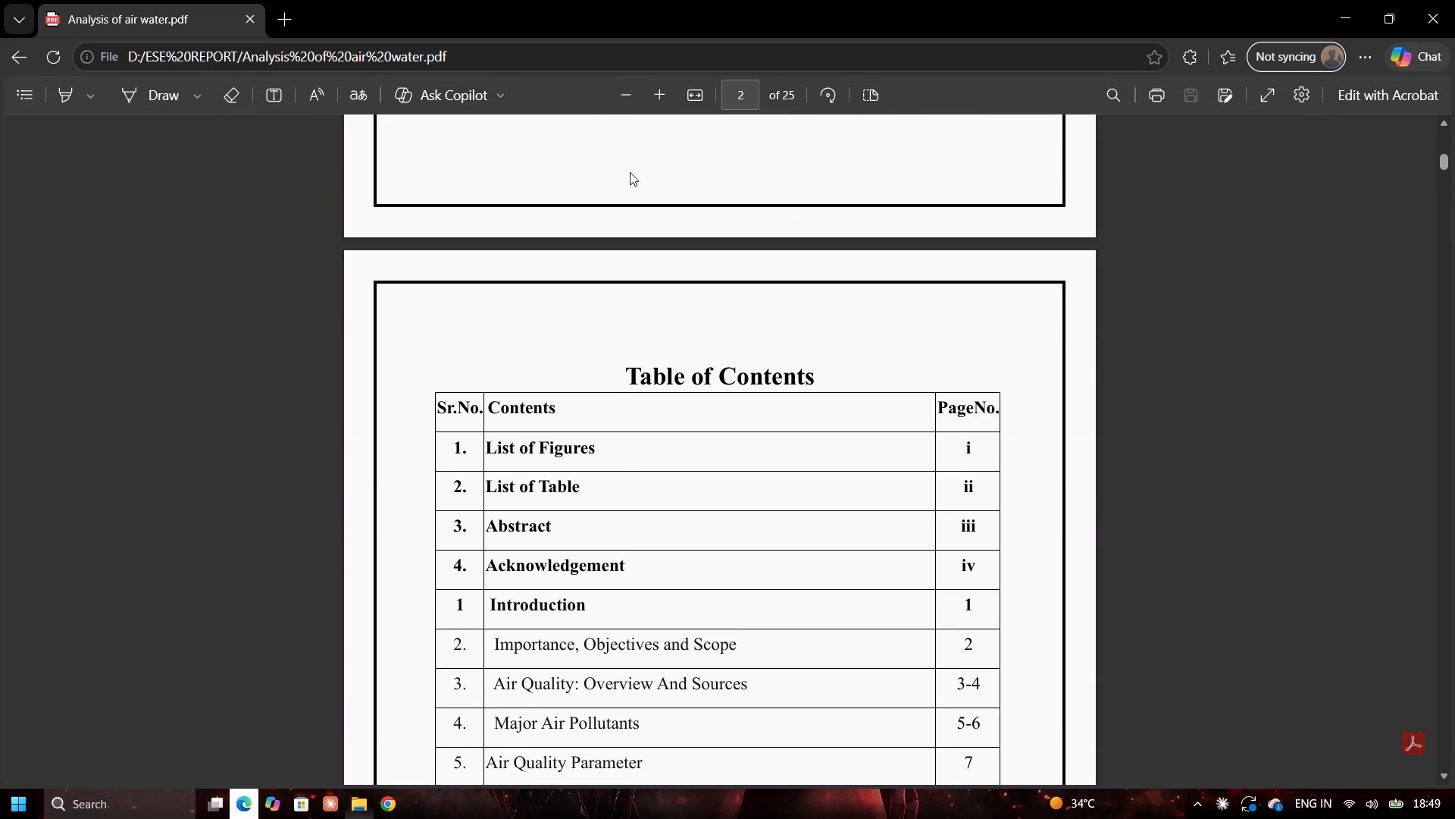
click(1440, 5)
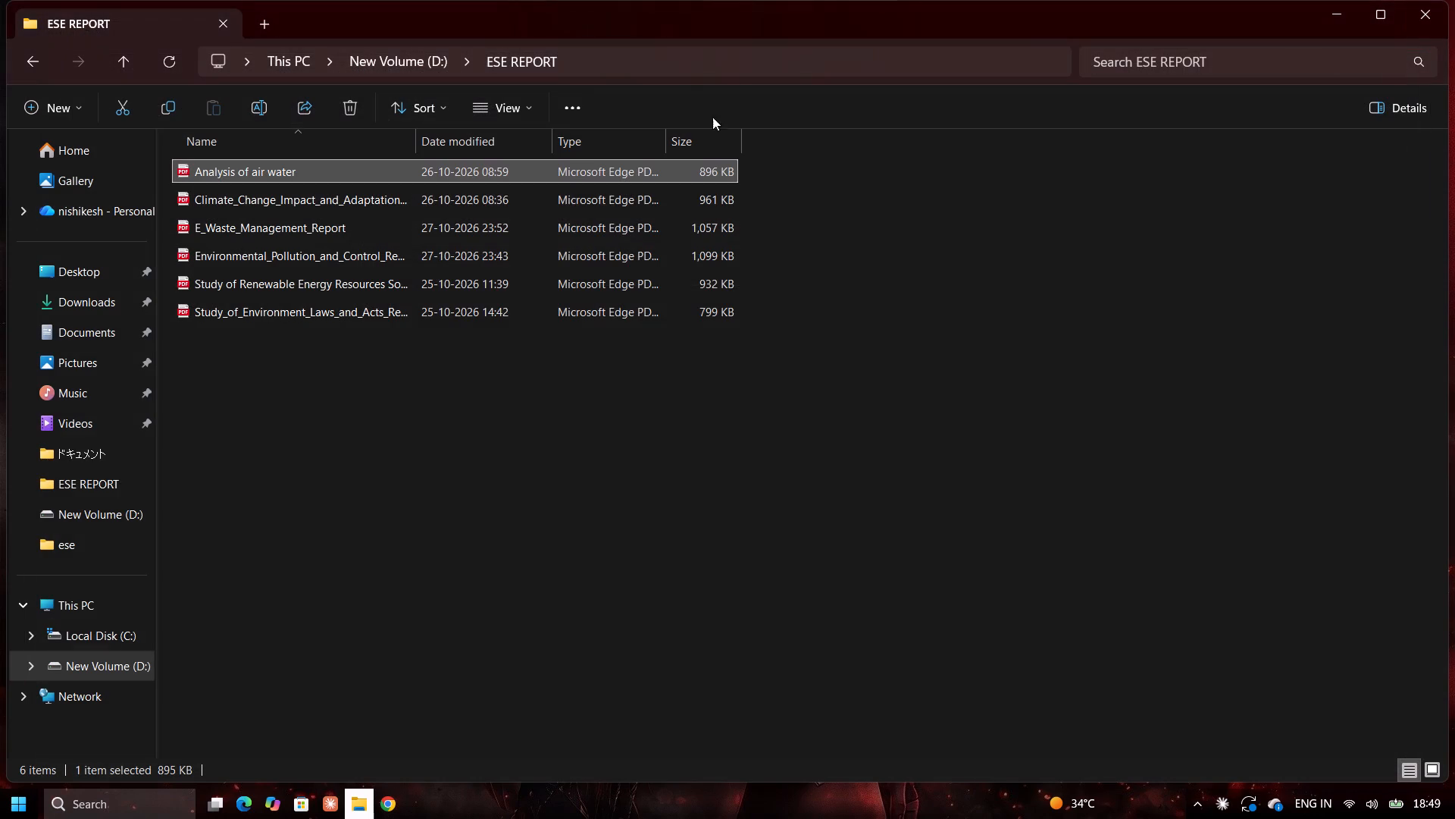
Move the Analysis of air water PDF from the ESE REPORT folder to the ese folder on New Volume (D:).
key(ctrl+x)
click(39, 62)
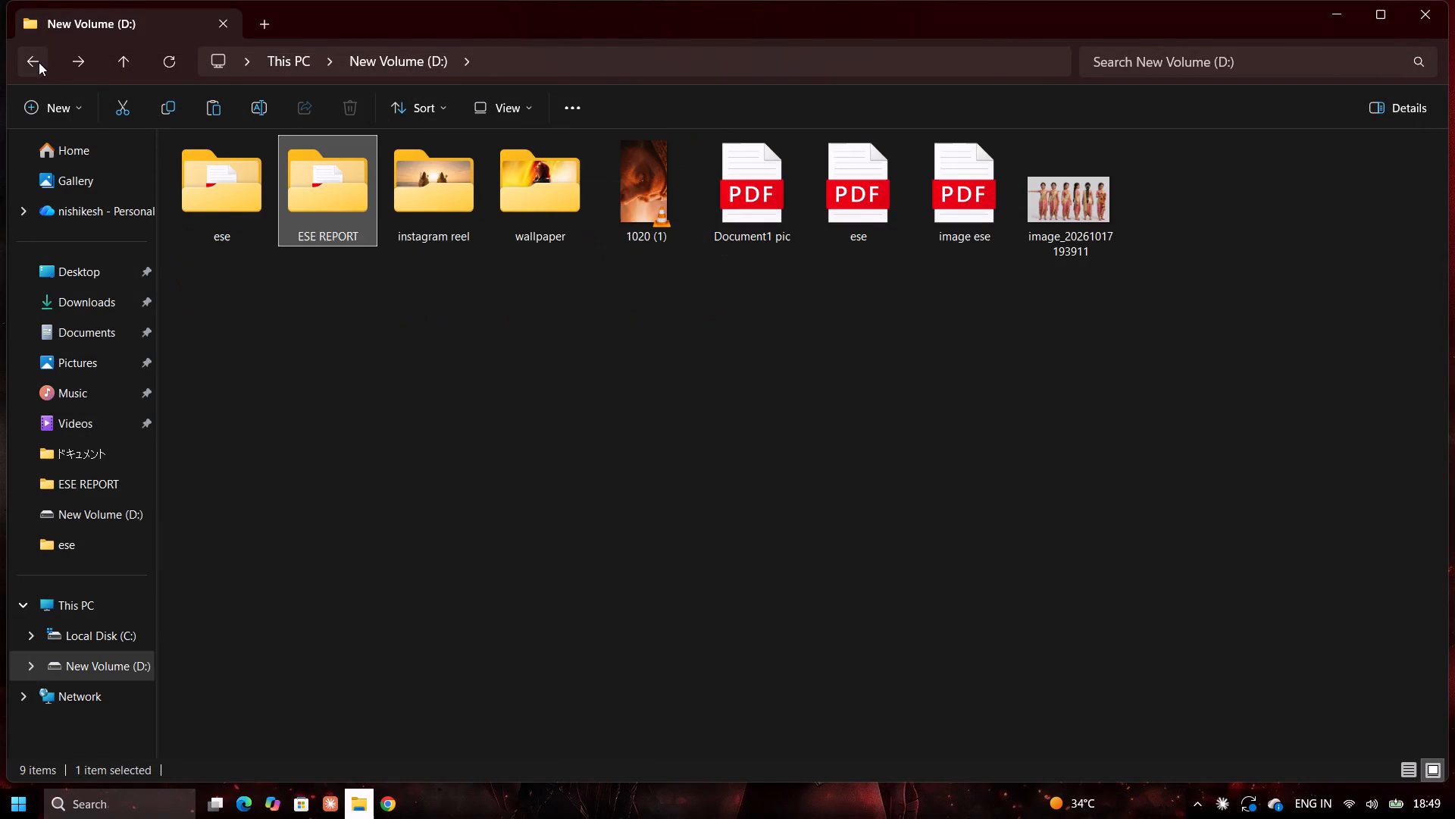
double_click(238, 187)
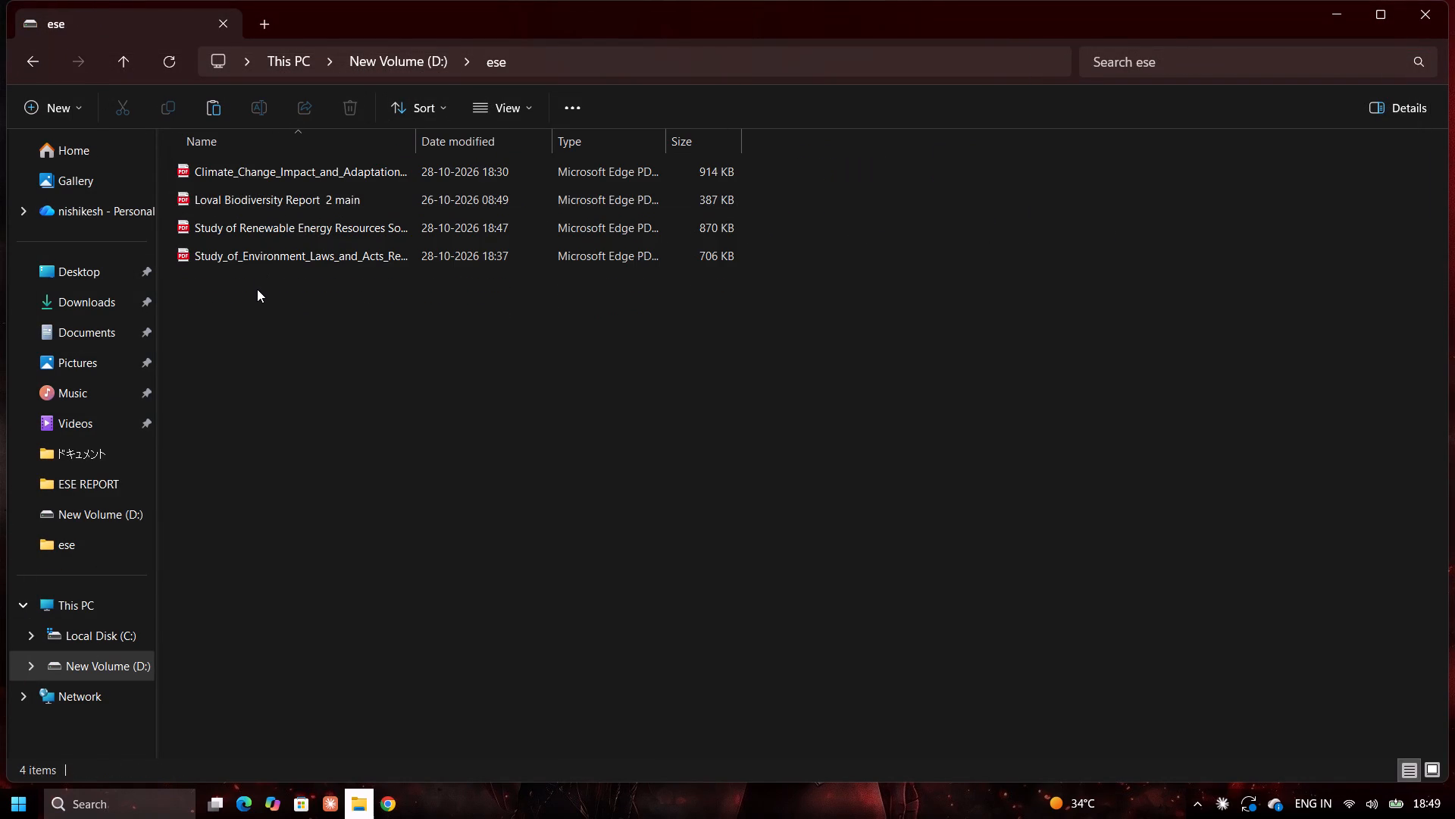
key(ctrl+v)
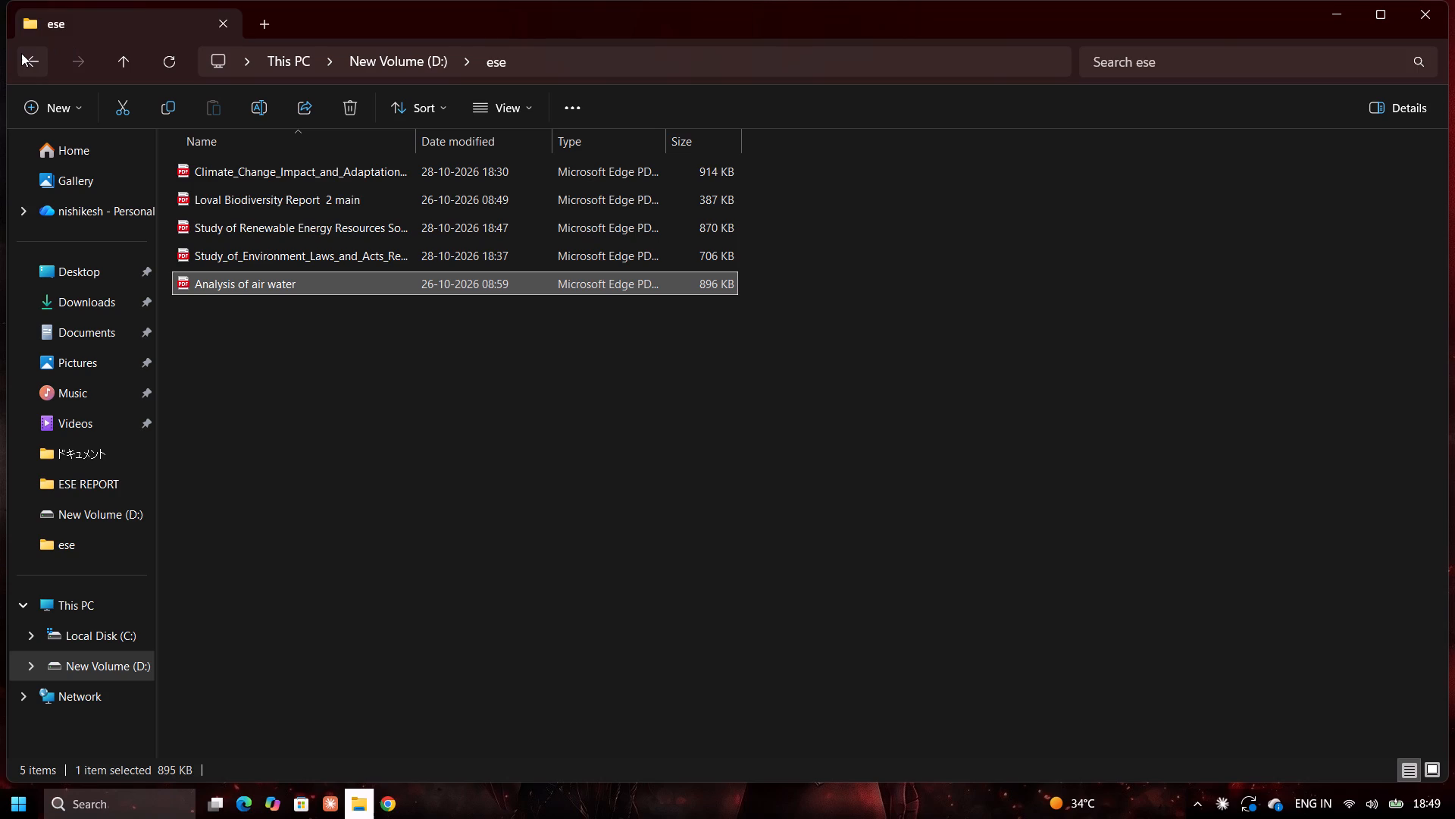
View the cover page of the Environmental_Pollution_and_Control_Report PDF from the ESE REPORT folder in Edge, and minimize the window.
click(21, 53)
double_click(336, 193)
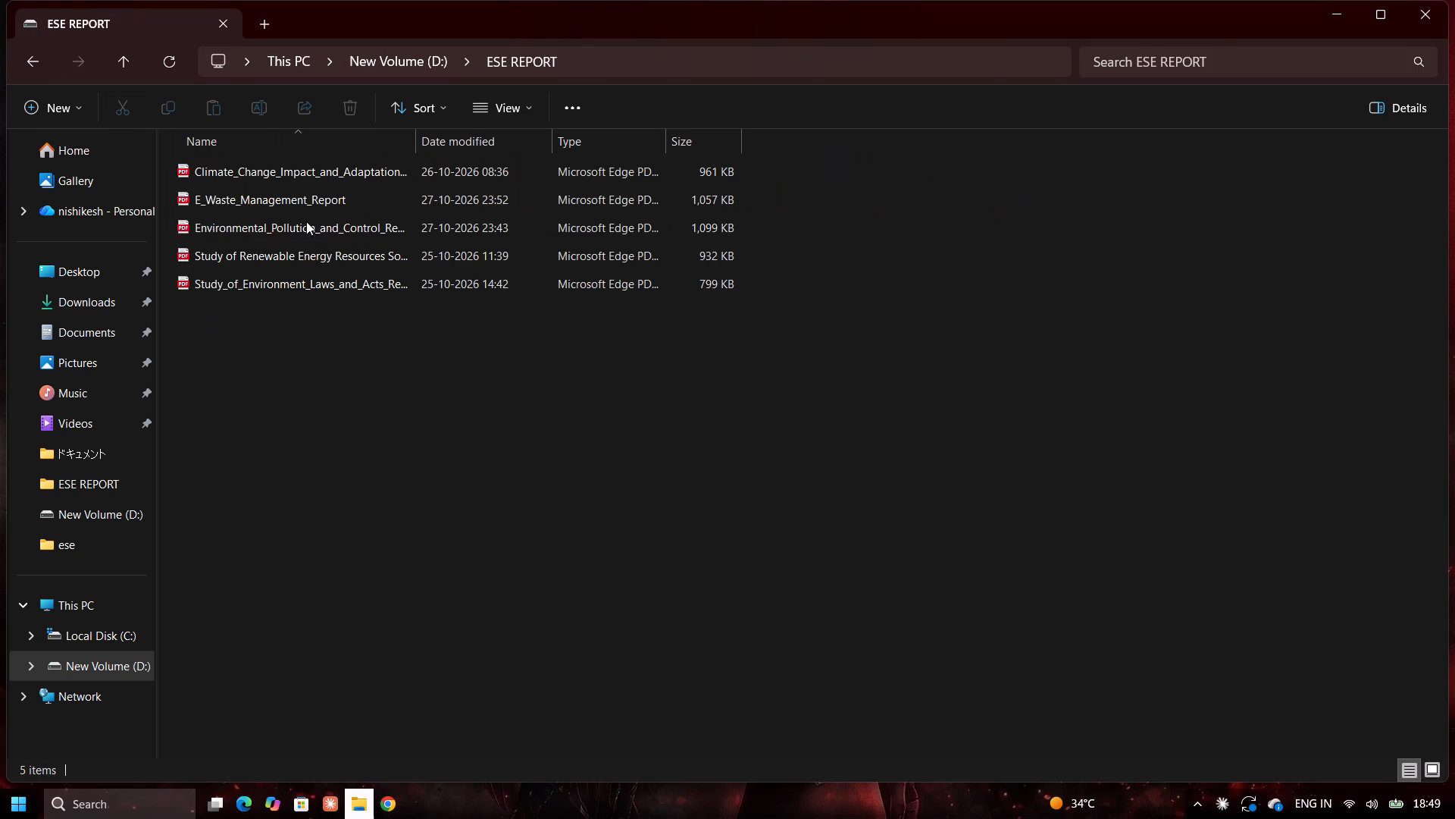
double_click(308, 230)
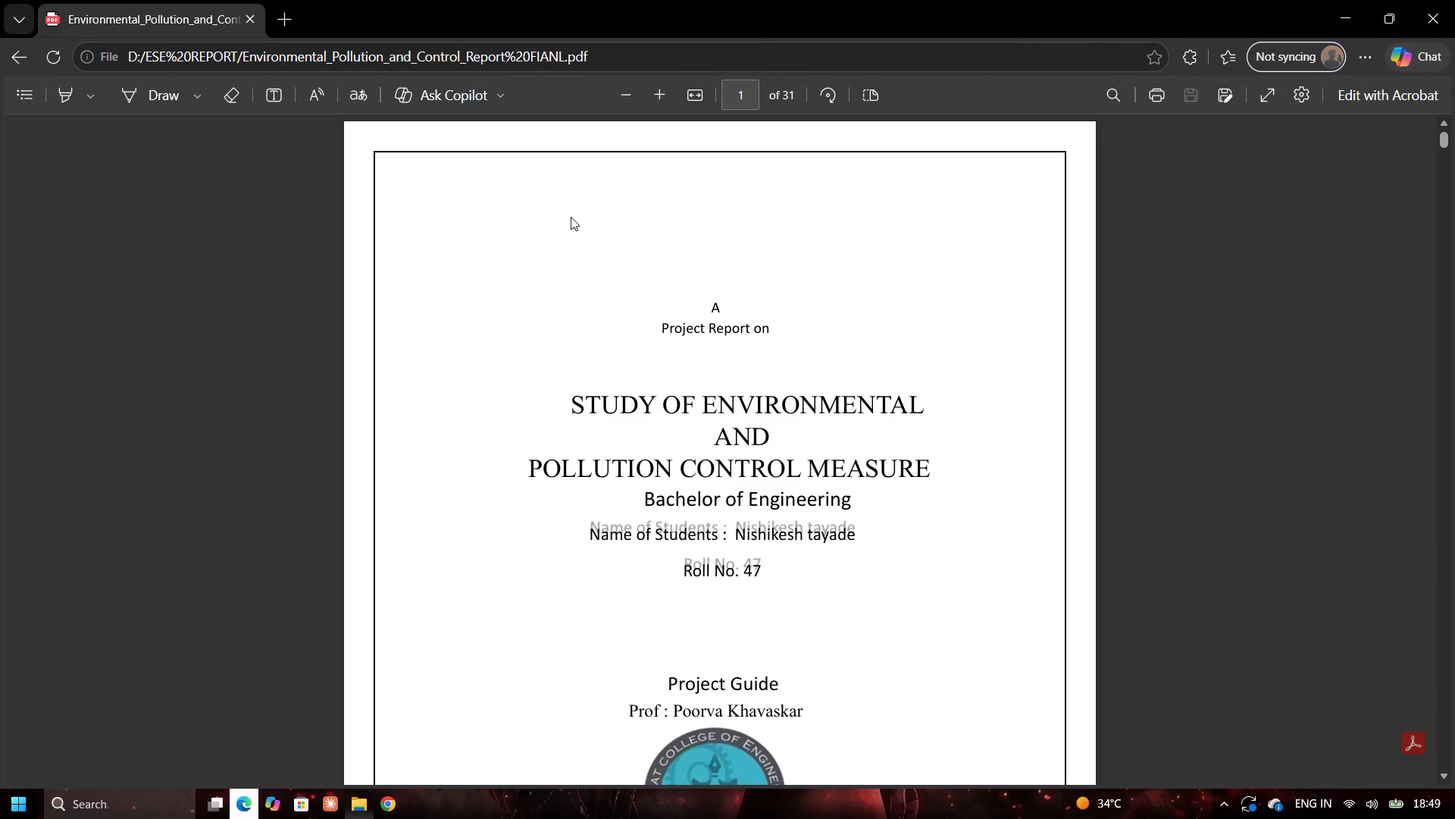
click(1350, 7)
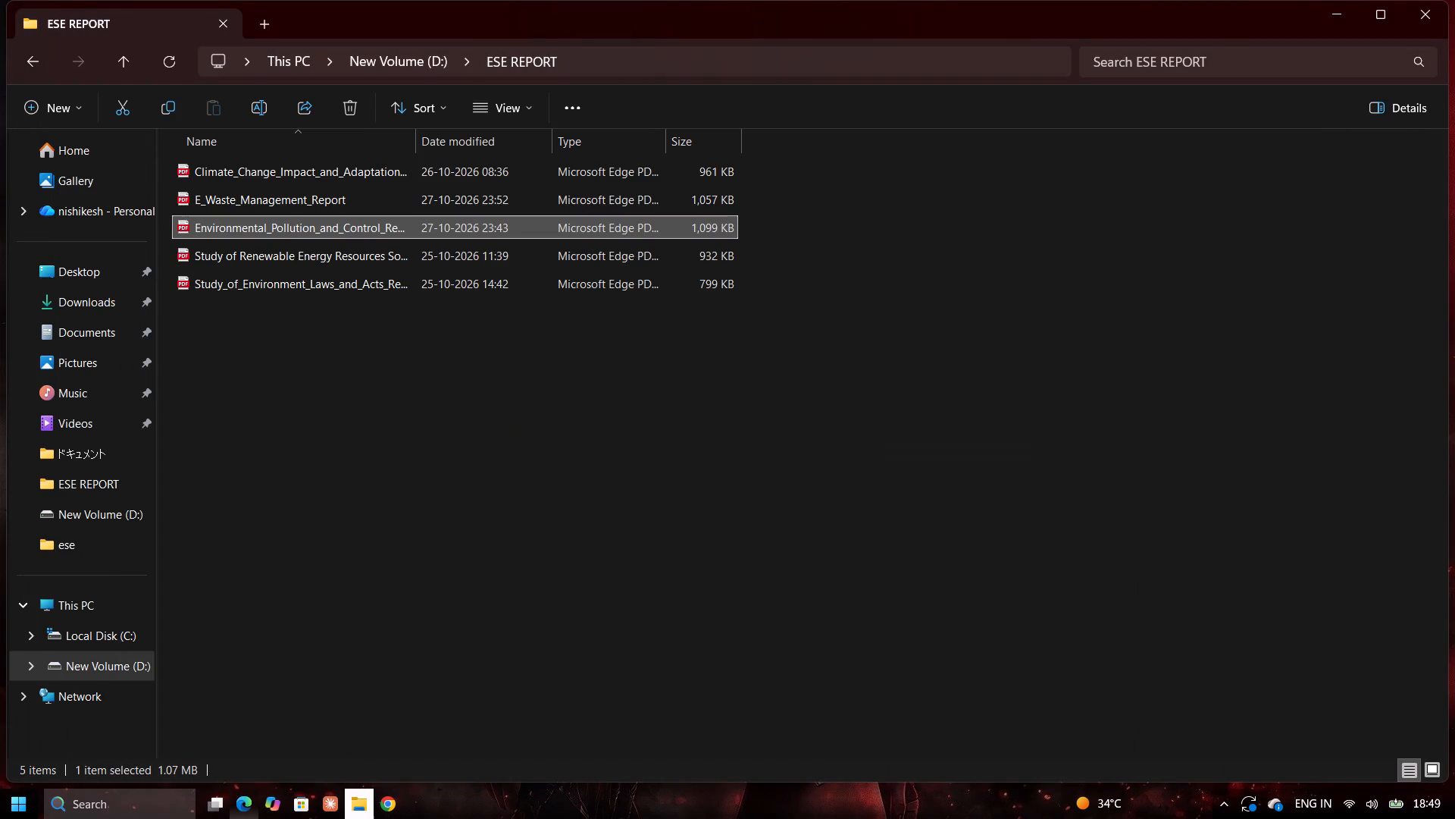
Open the Environmental_Pollution_and_Control_Report FIANL PDF from the ESE REPORT folder on New Volume (D:) in Word.
click(102, 813)
click(161, 194)
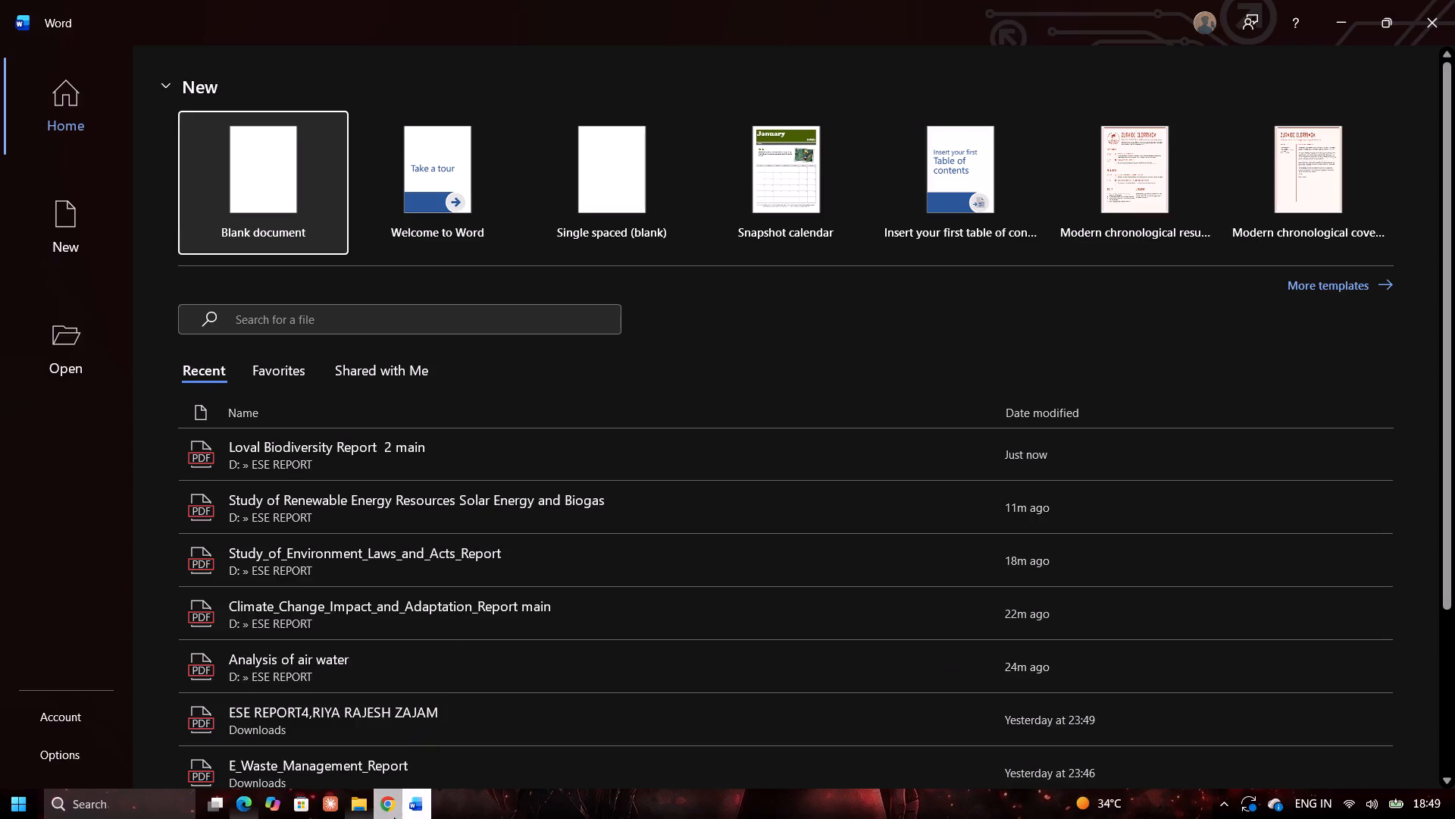
click(74, 346)
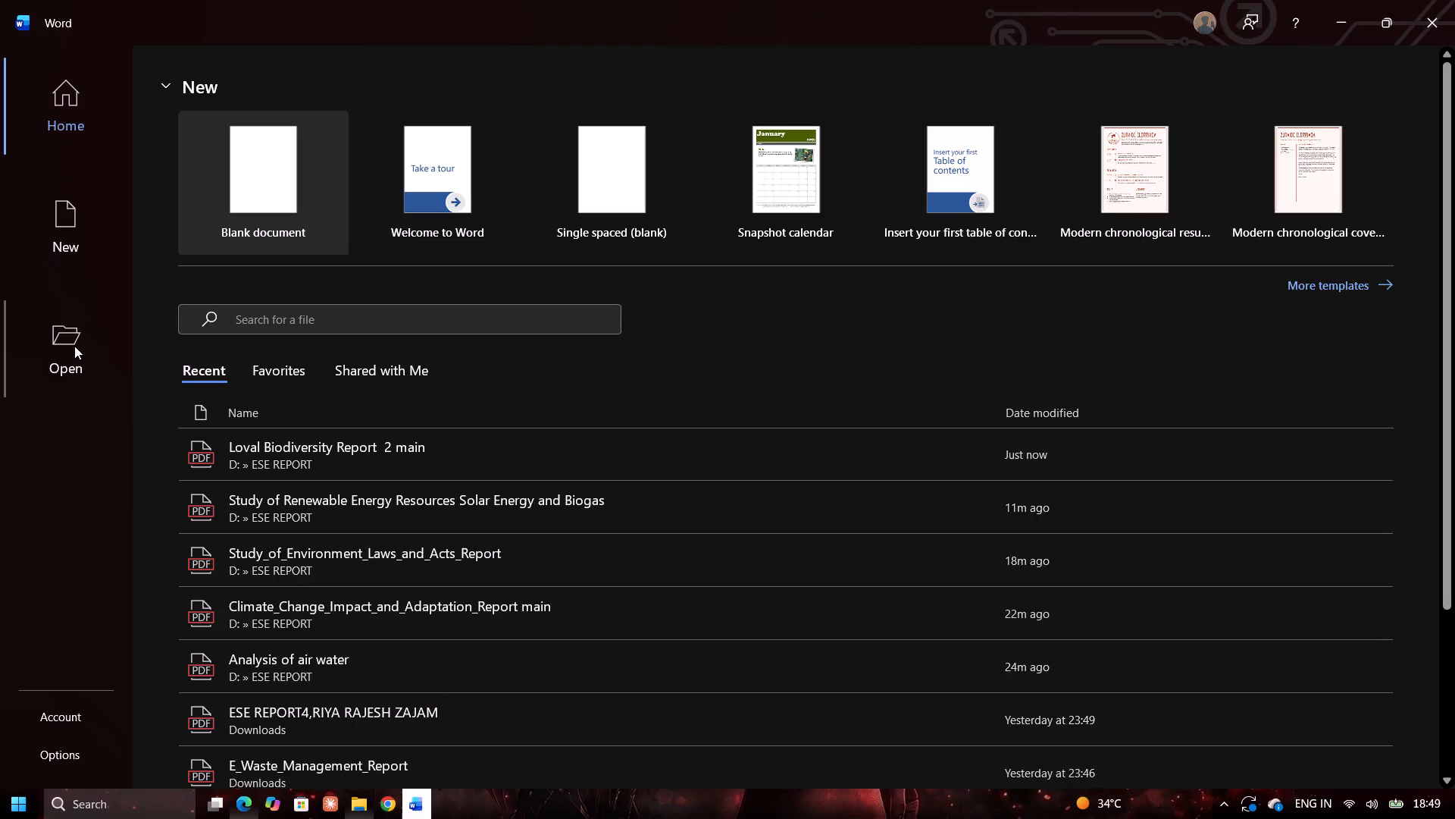
click(224, 410)
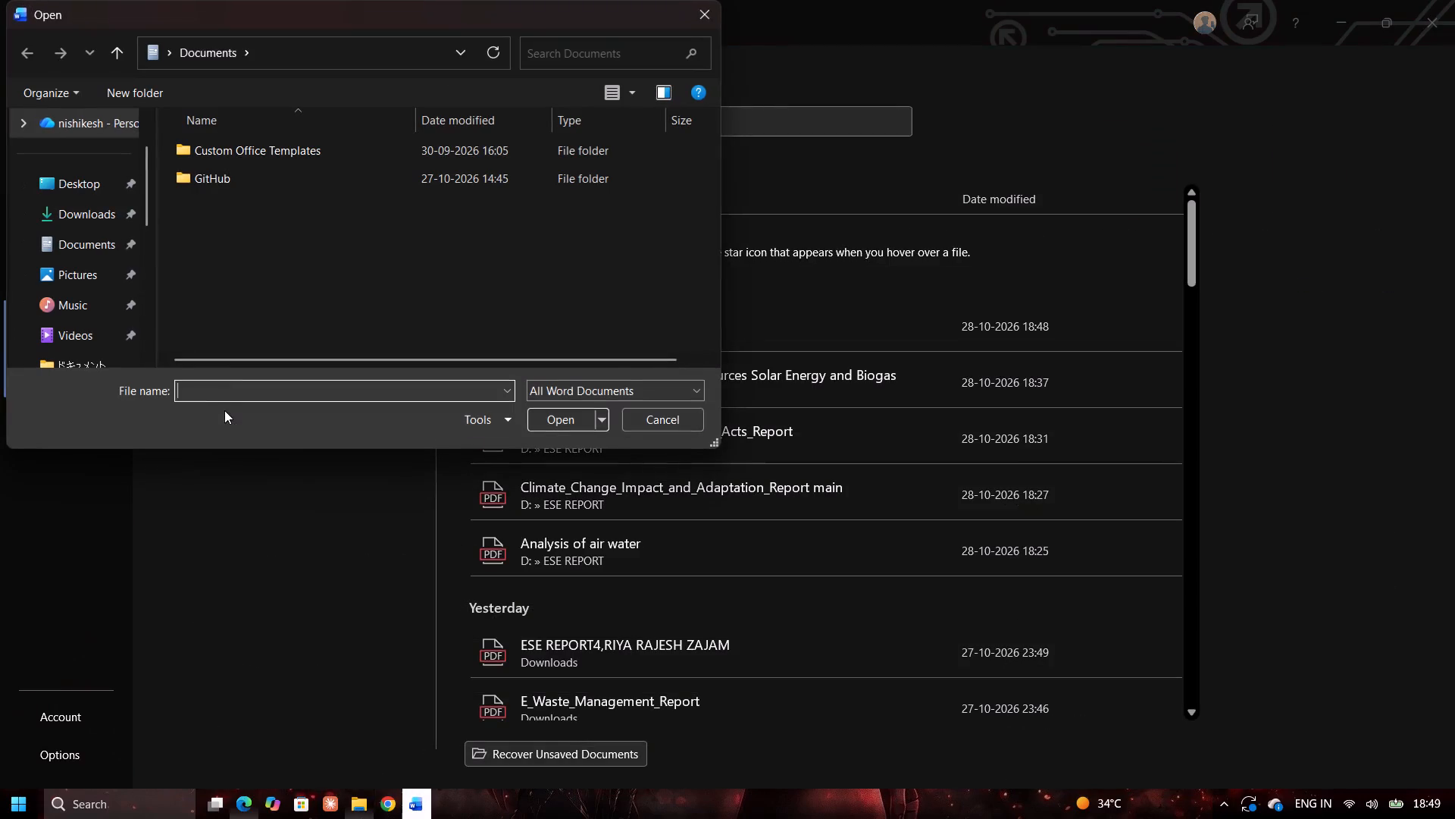
scroll(84, 255, down, 8)
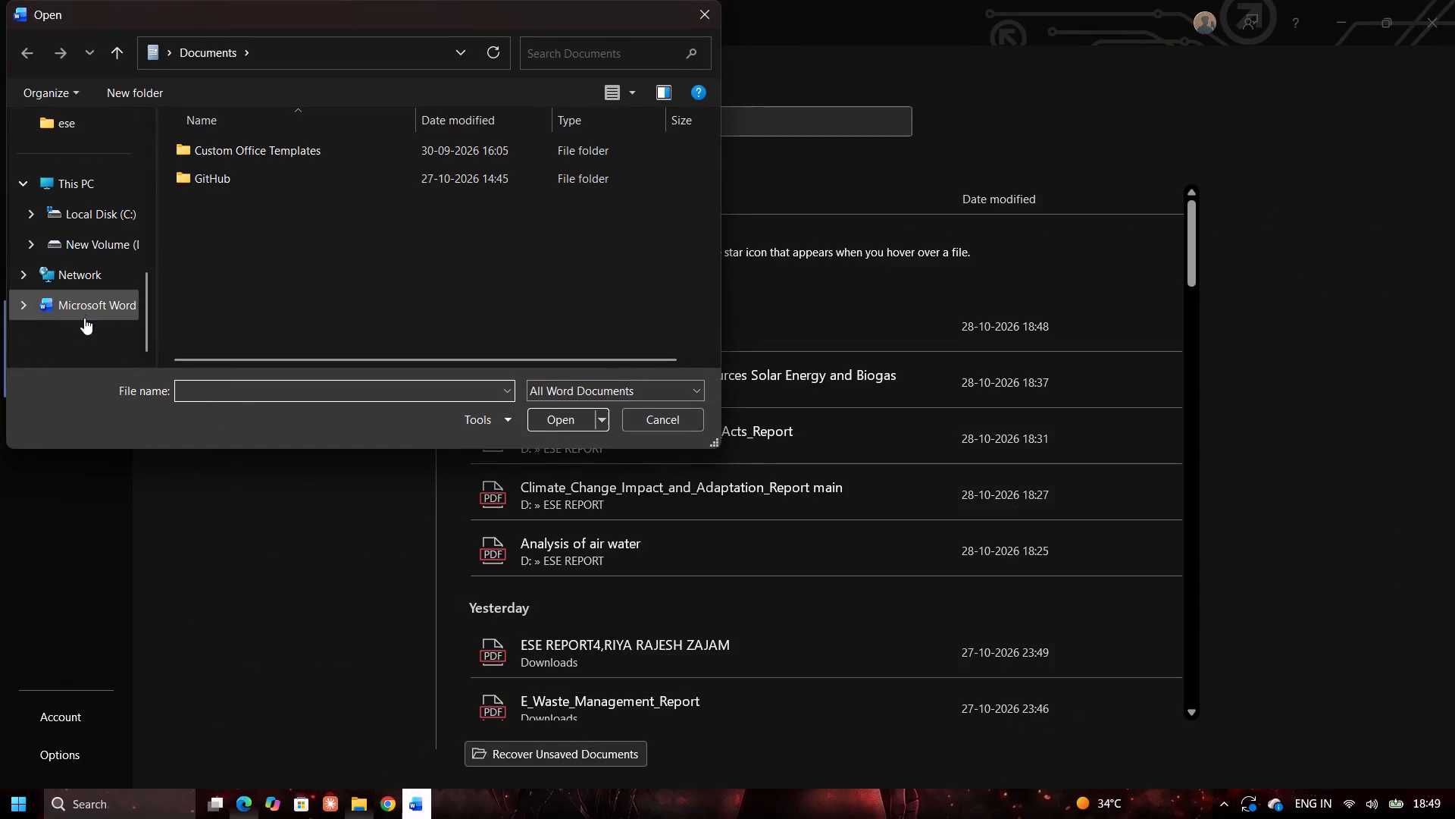
click(112, 237)
double_click(313, 206)
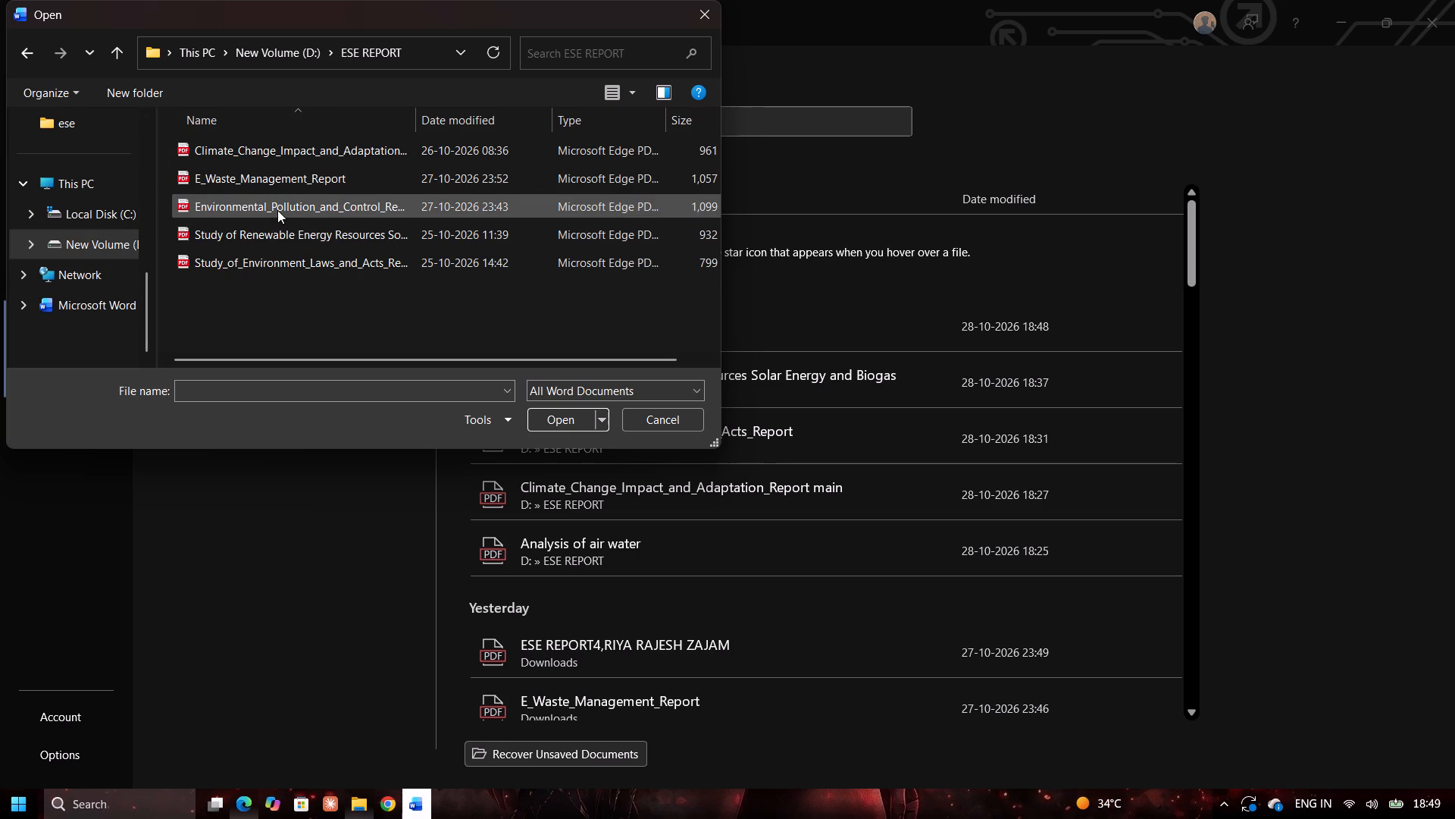
click(20, 39)
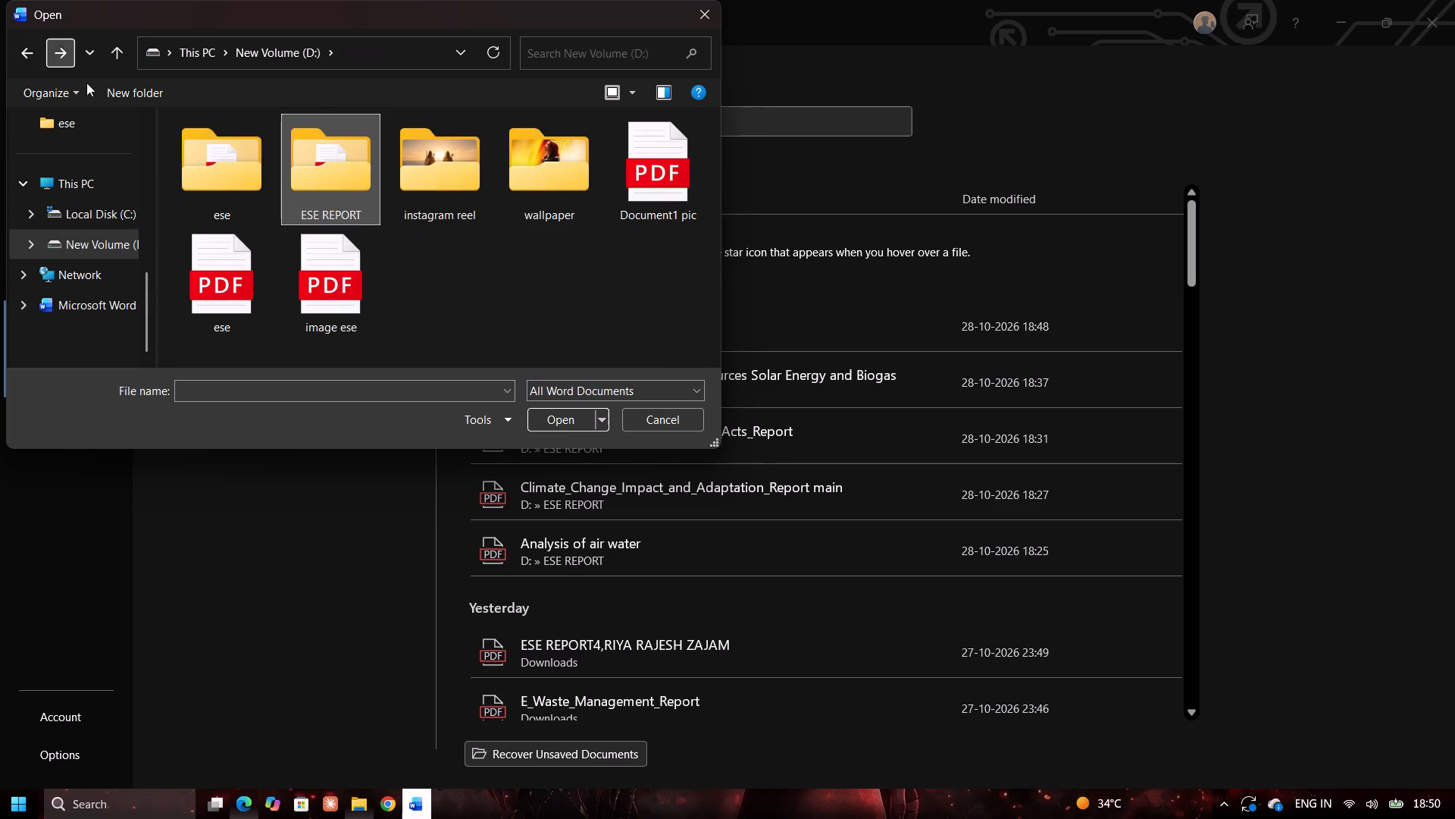
click(233, 151)
double_click(333, 162)
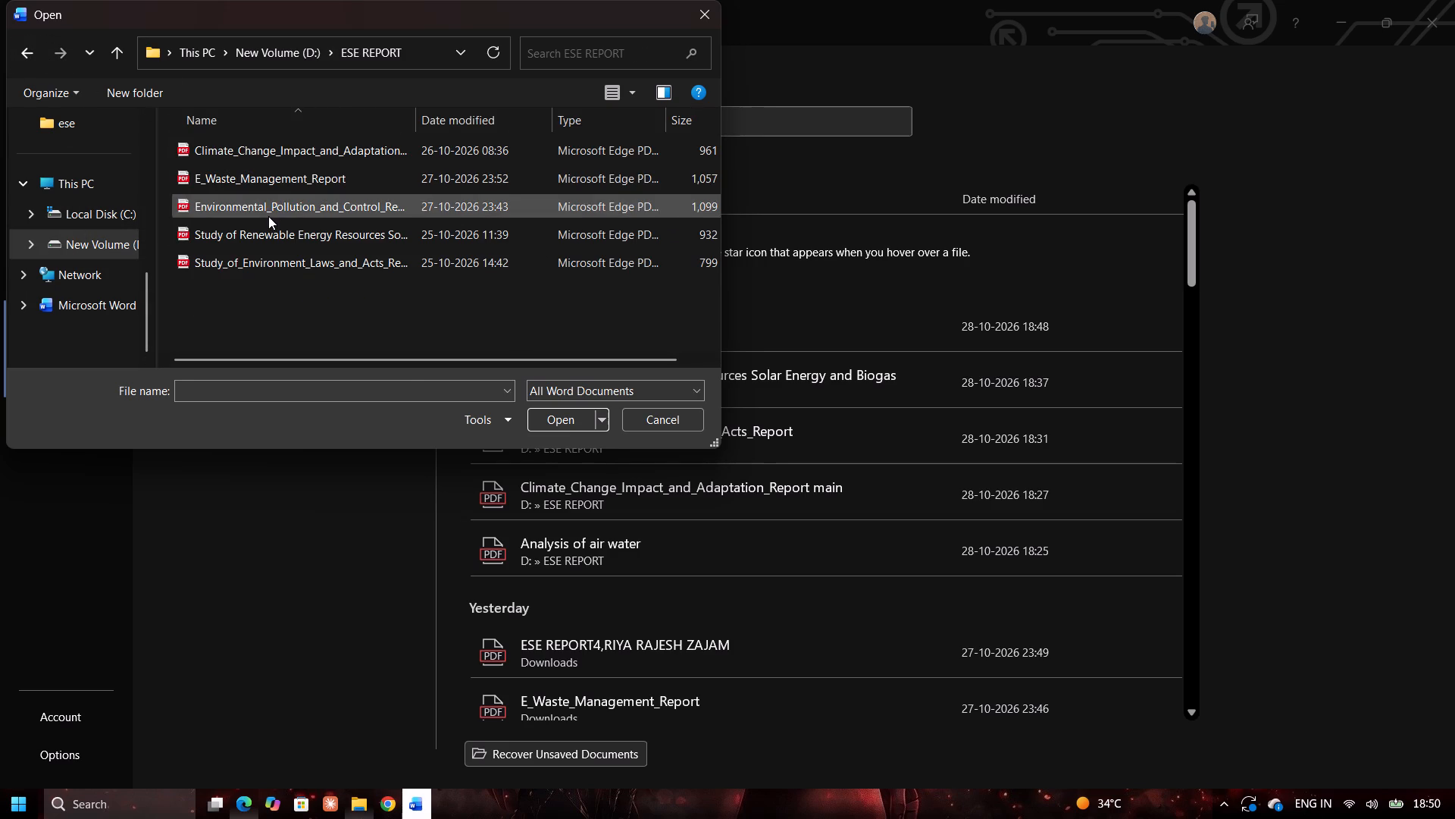
click(268, 216)
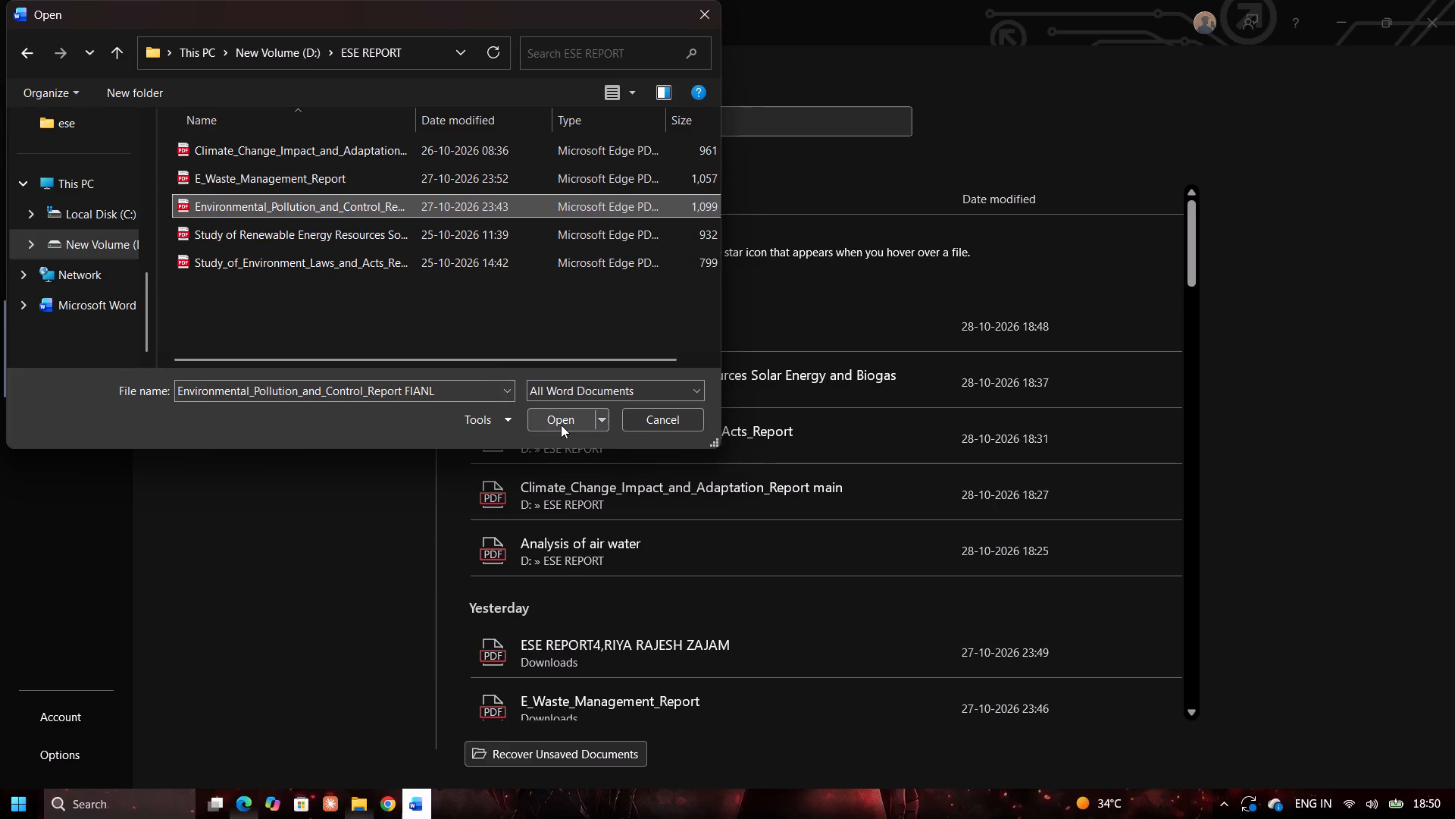
click(561, 425)
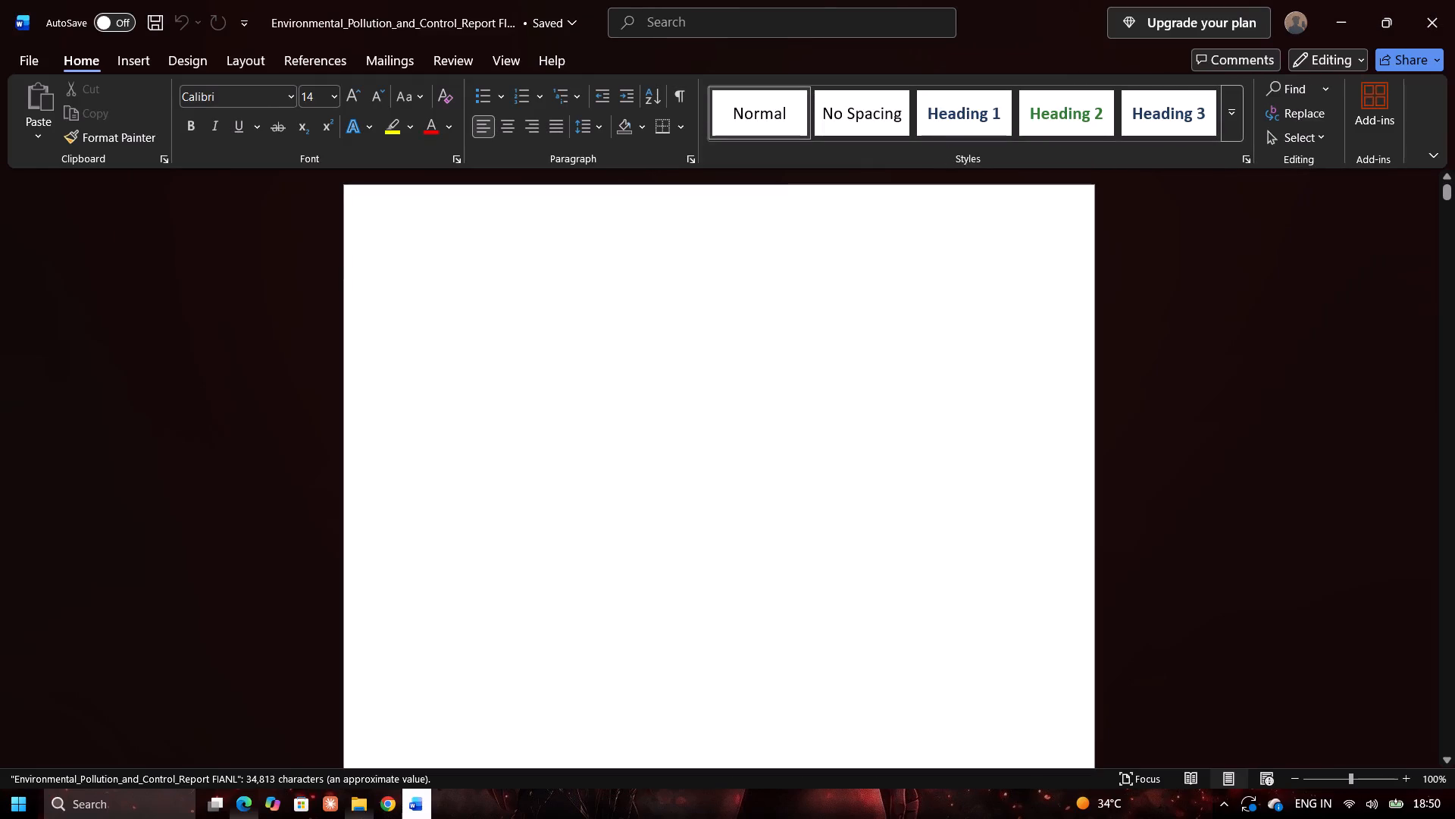
Examine the converted report's blank first page, its cover page and the section 10 pages near the end.
scroll(553, 425, down, 7)
scroll(560, 424, up, 16)
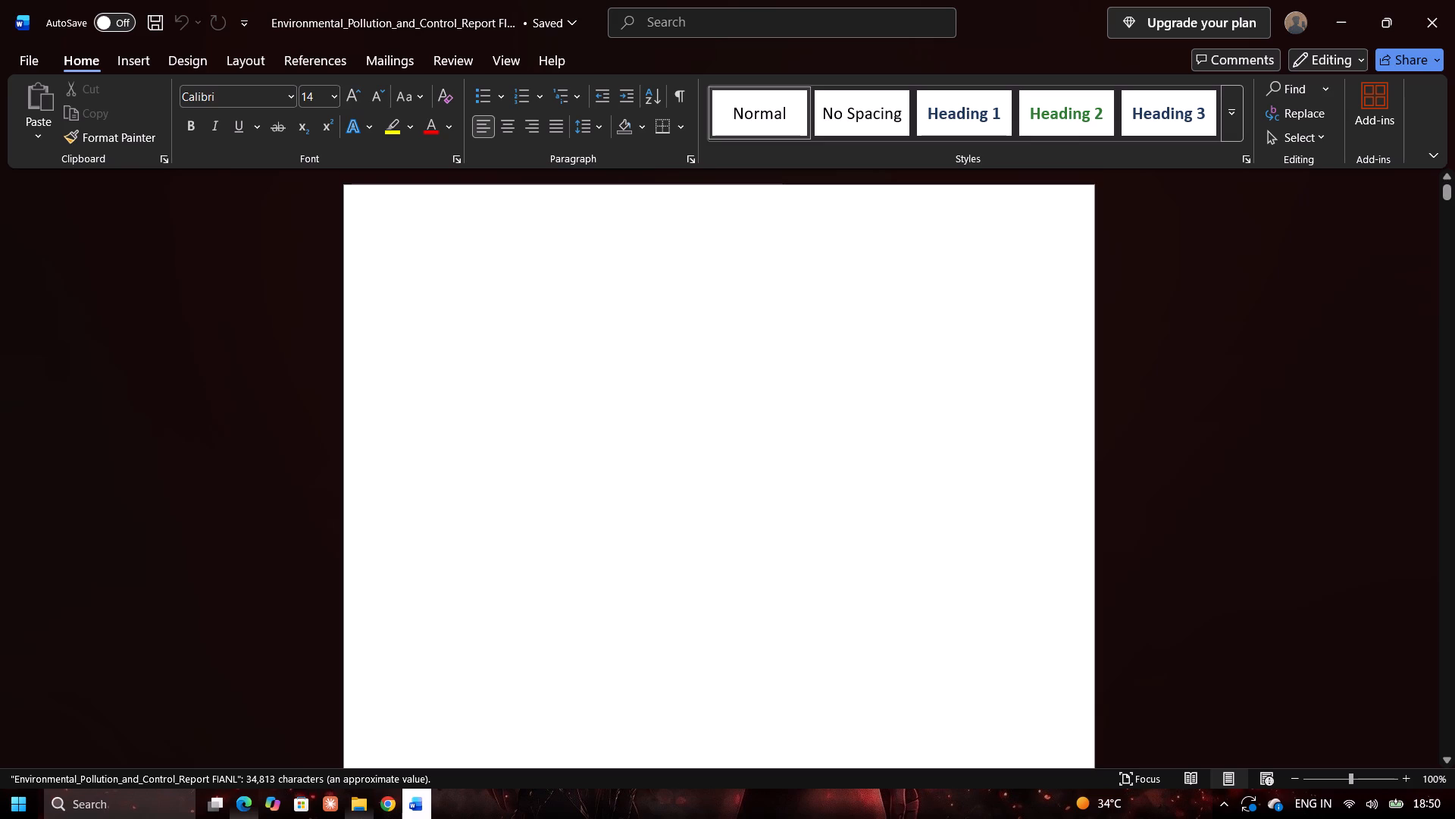
scroll(719, 438, down, 18)
scroll(725, 454, up, 1)
scroll(725, 454, down, 19)
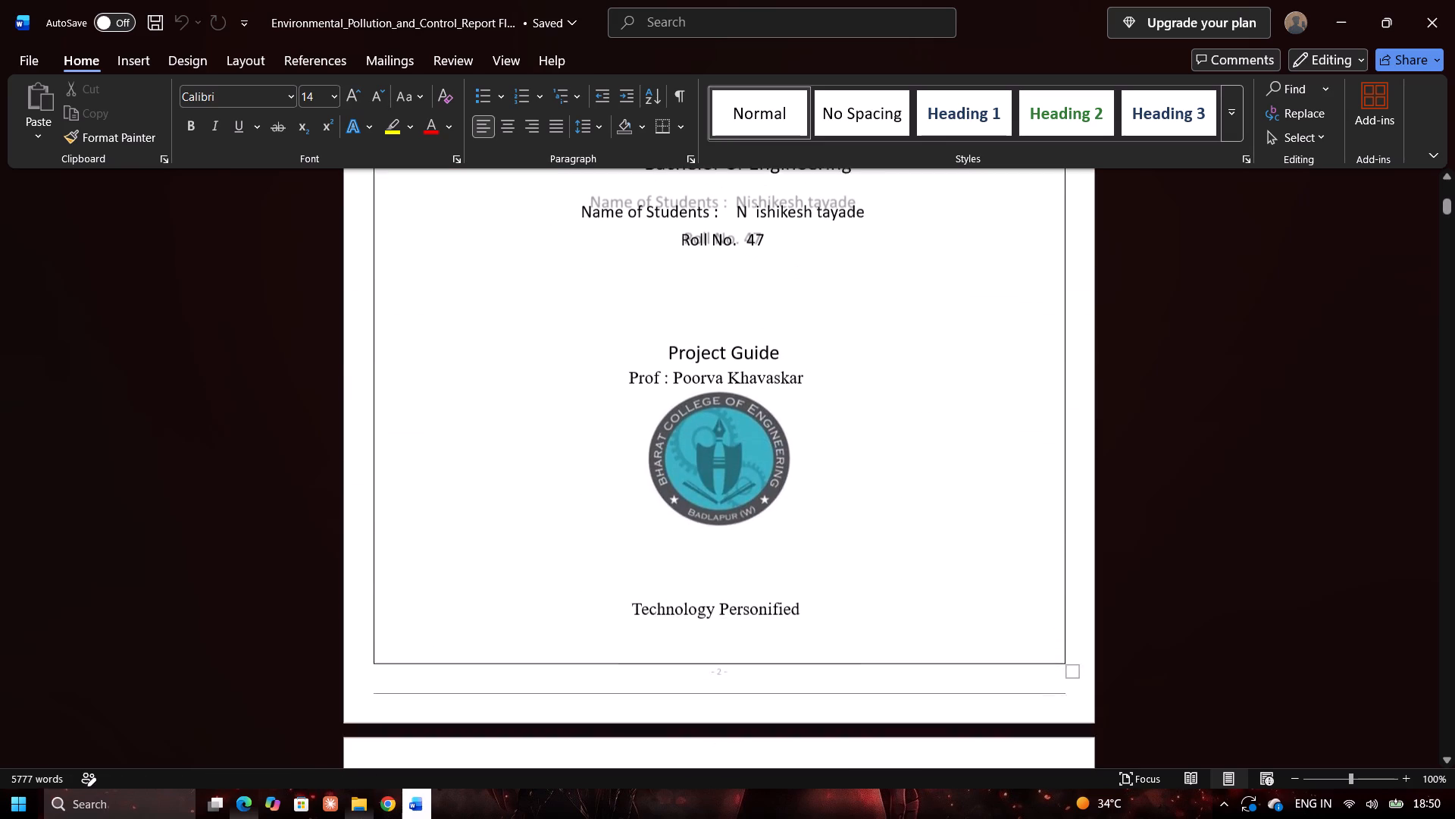
scroll(716, 457, up, 3)
scroll(502, 545, up, 3)
scroll(474, 481, up, 2)
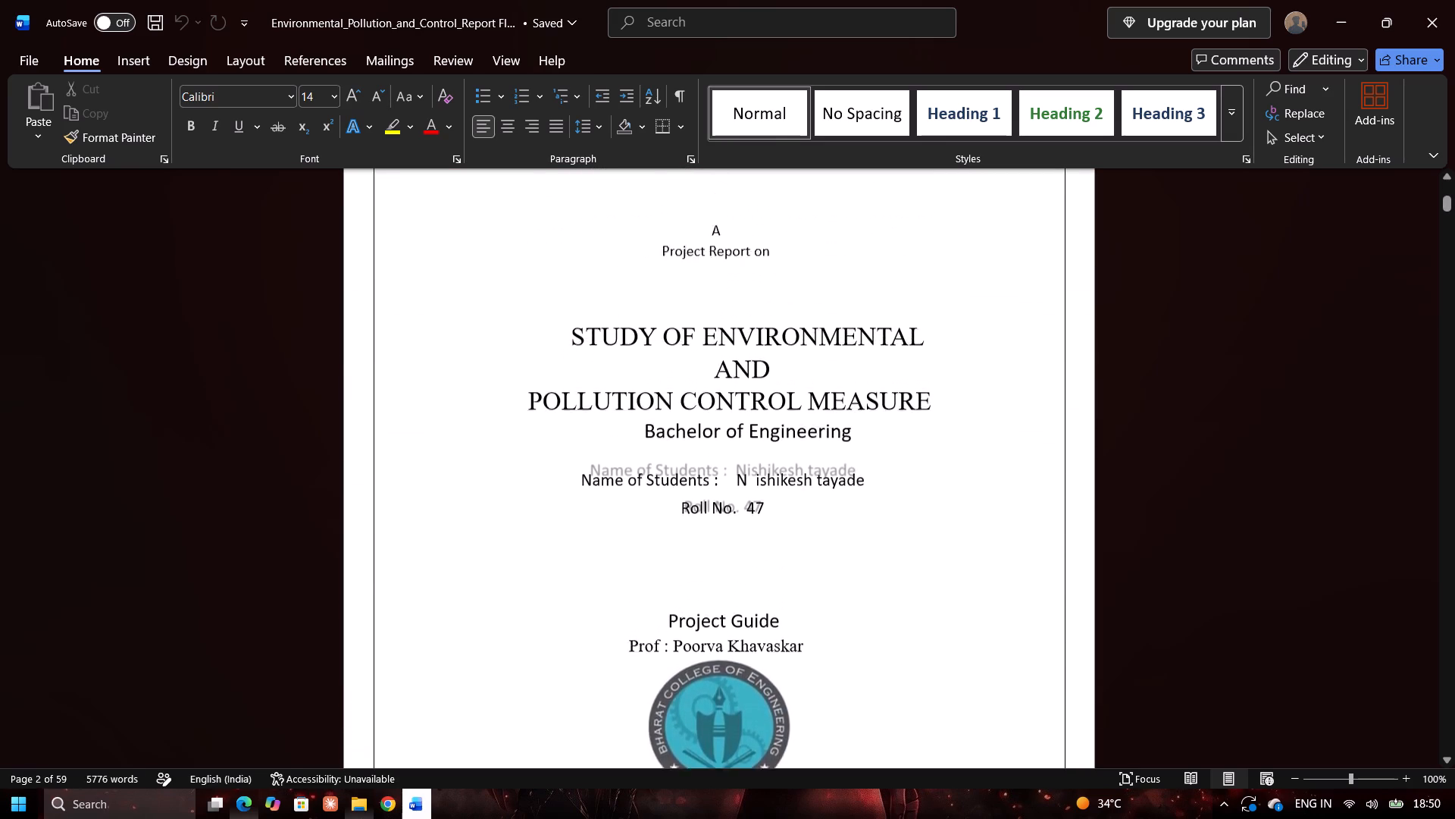
scroll(474, 481, up, 10)
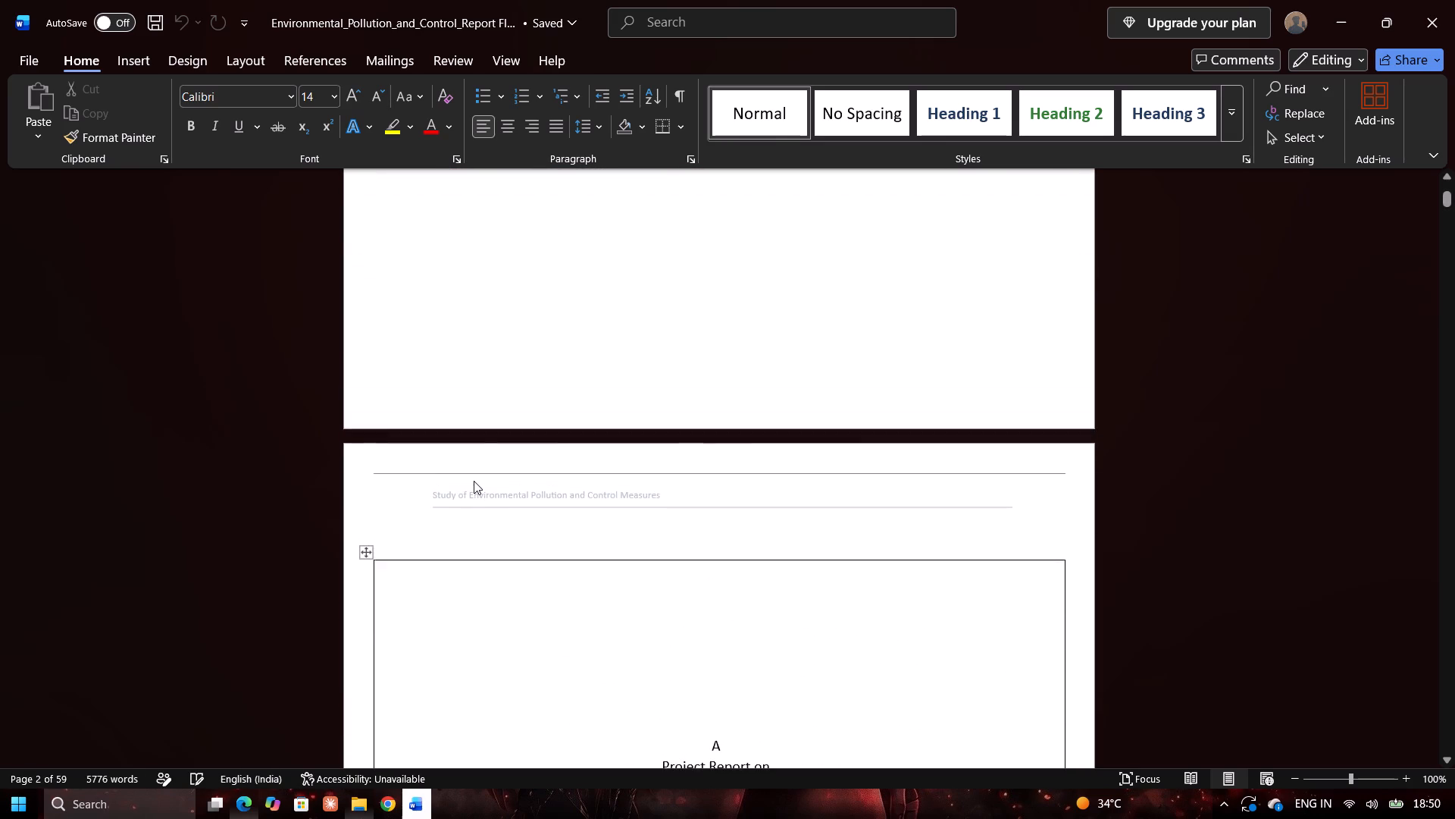
scroll(474, 481, down, 12)
scroll(484, 489, up, 11)
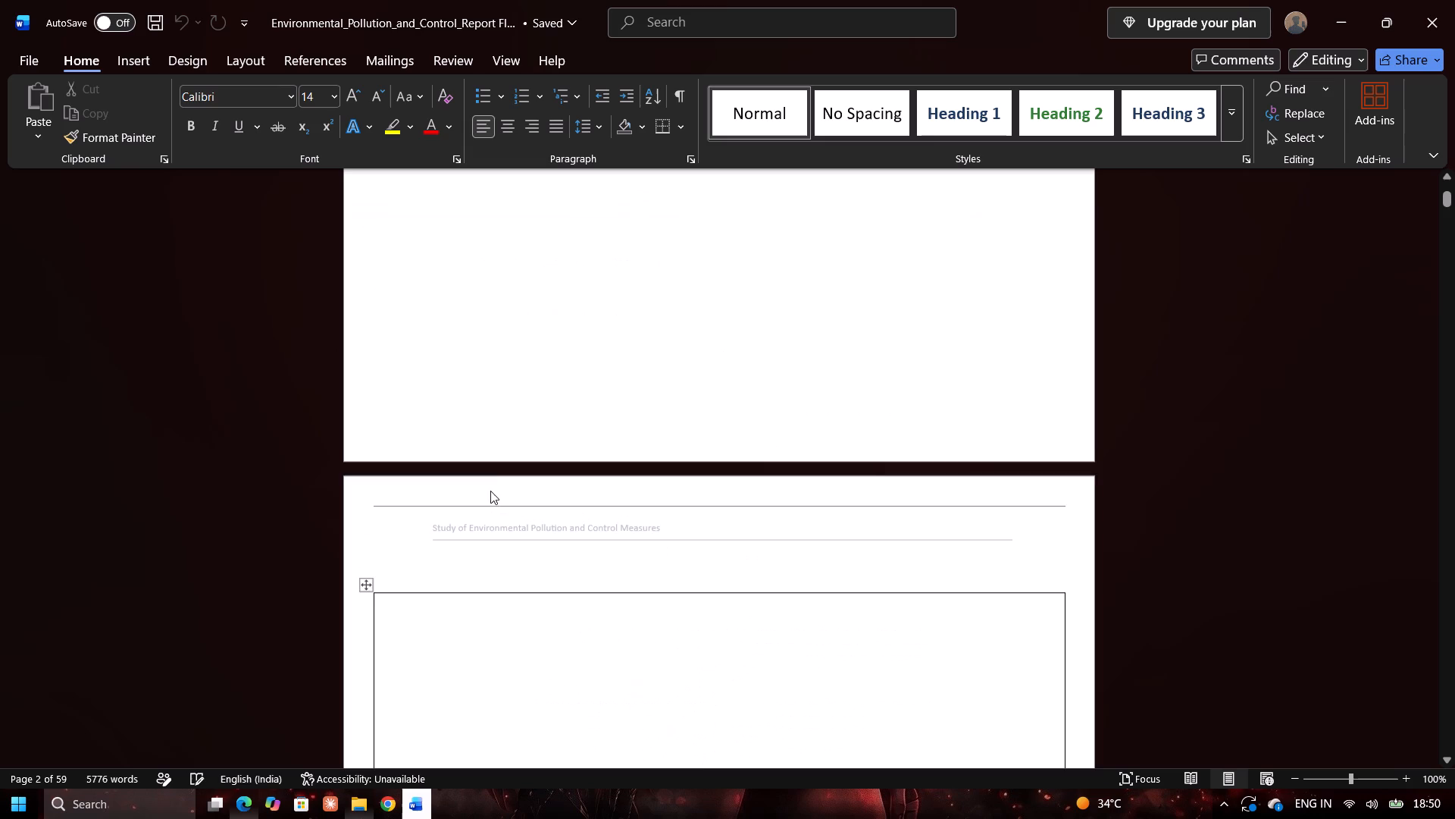
scroll(490, 491, up, 15)
drag(1444, 193, 1450, 684)
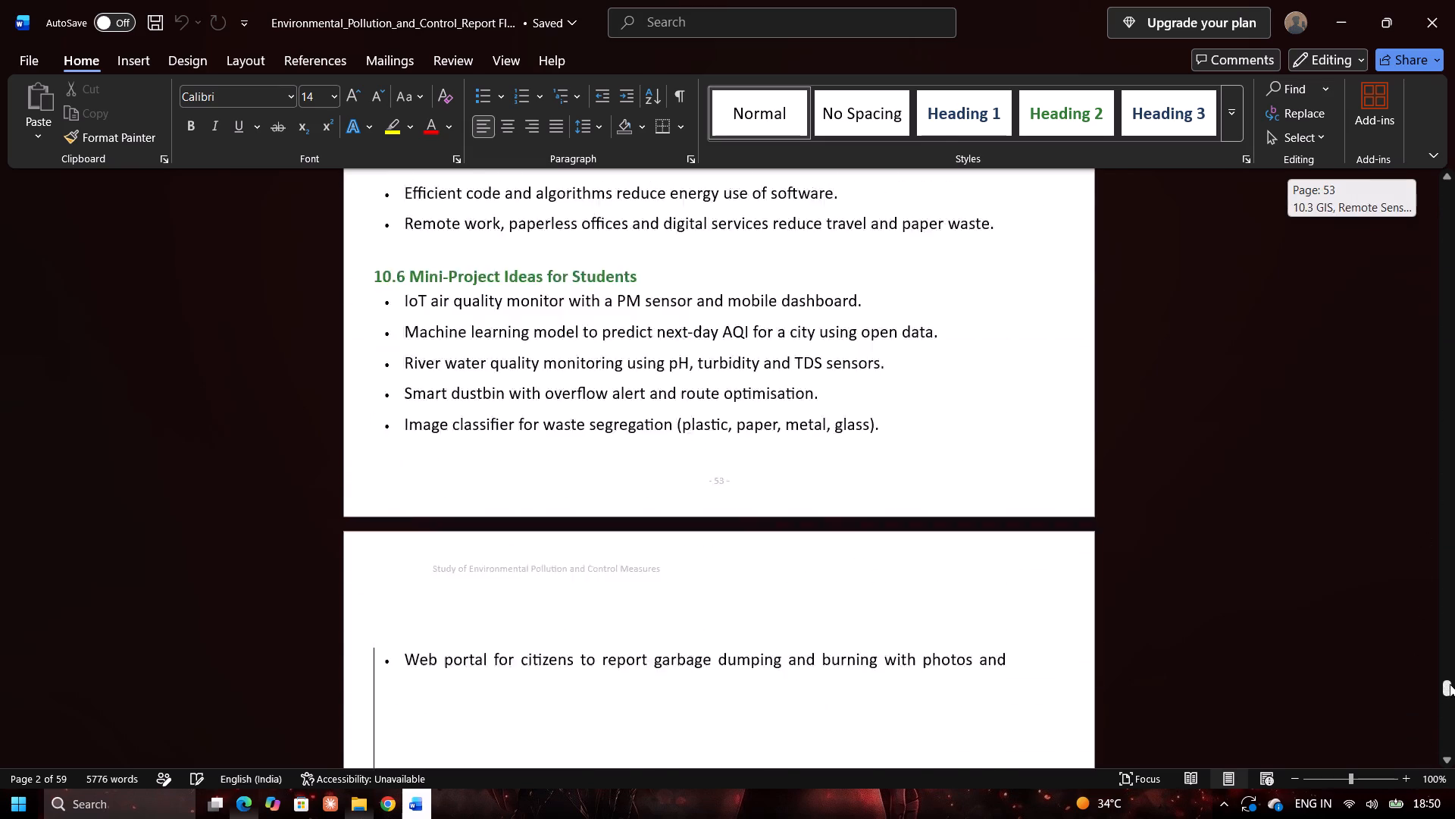
drag(1450, 684, 1454, 659)
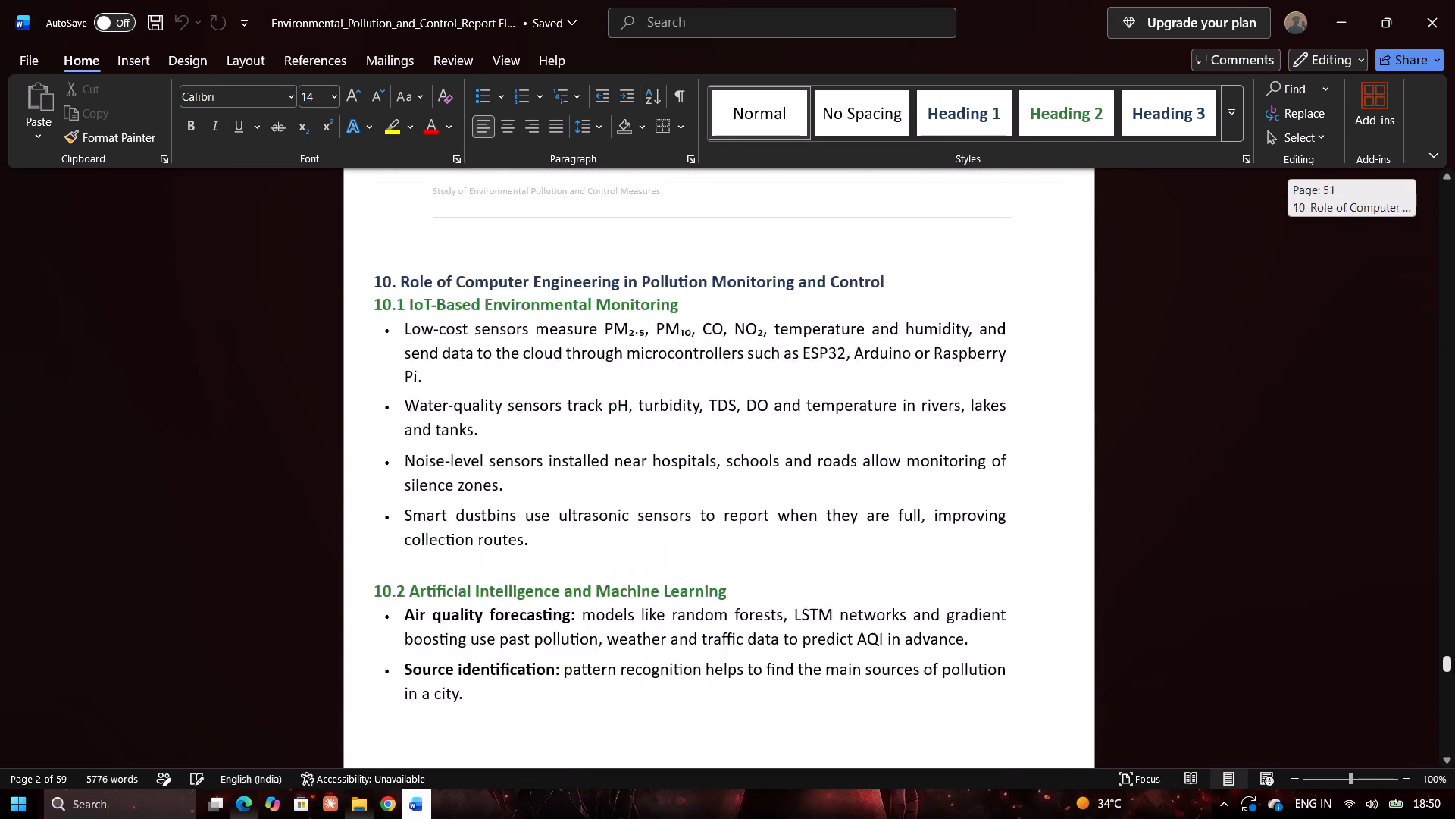
drag(1454, 659, 1454, 163)
scroll(715, 358, up, 3)
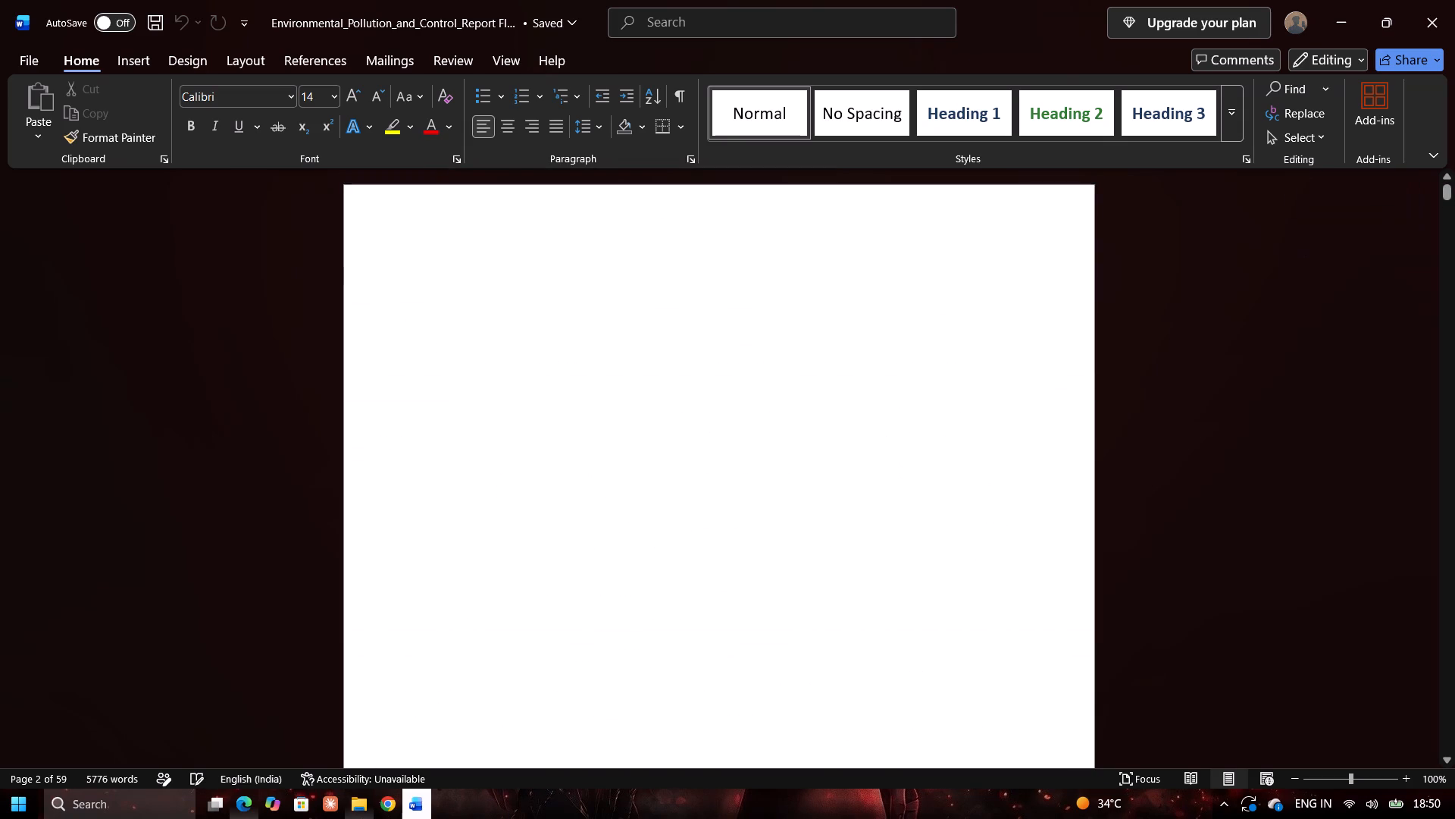
Try to delete the blank first page before the report's cover page.
click(481, 356)
double_click(568, 378)
double_click(426, 294)
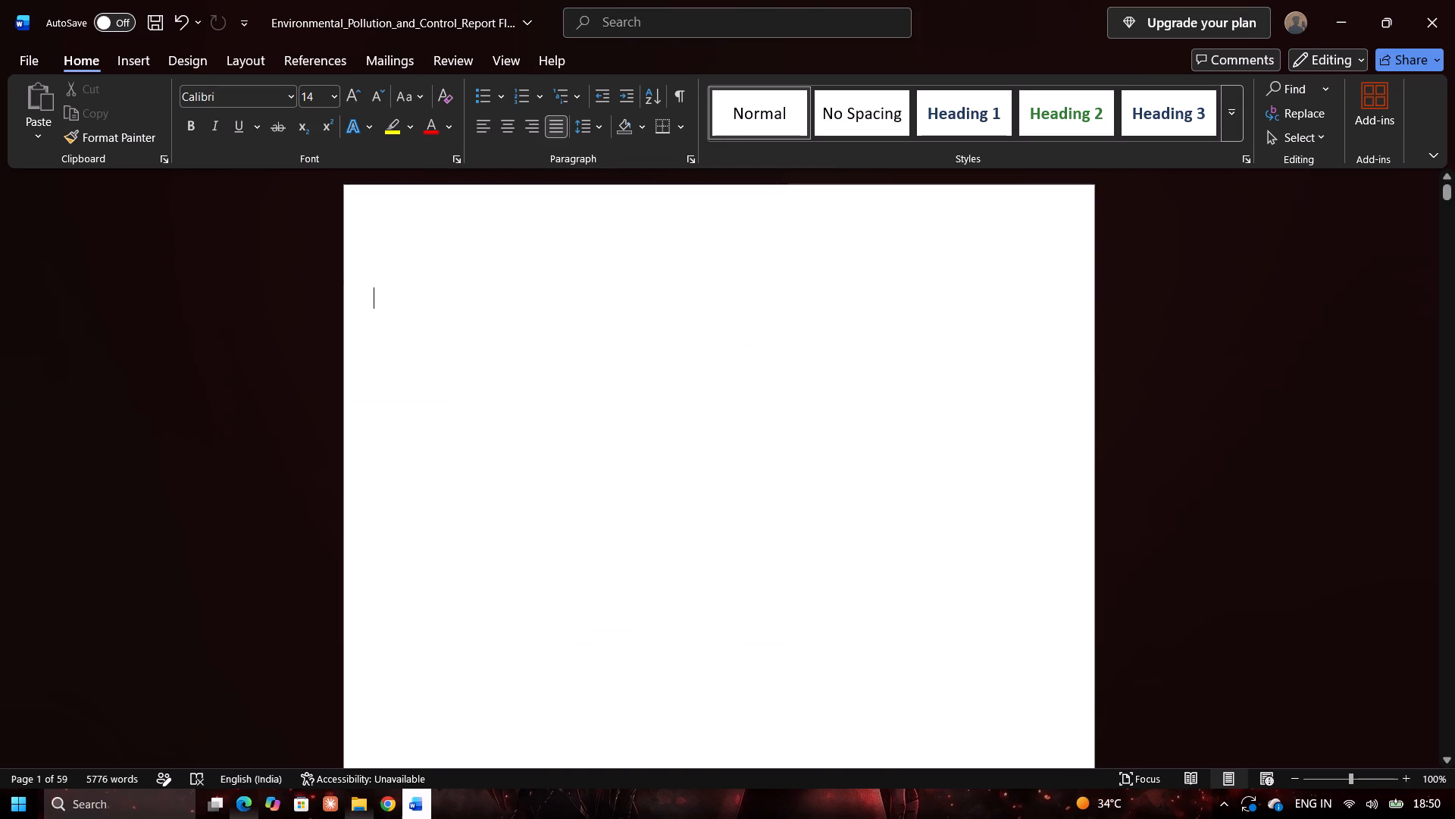
key(Delete)
scroll(361, 281, up, 15)
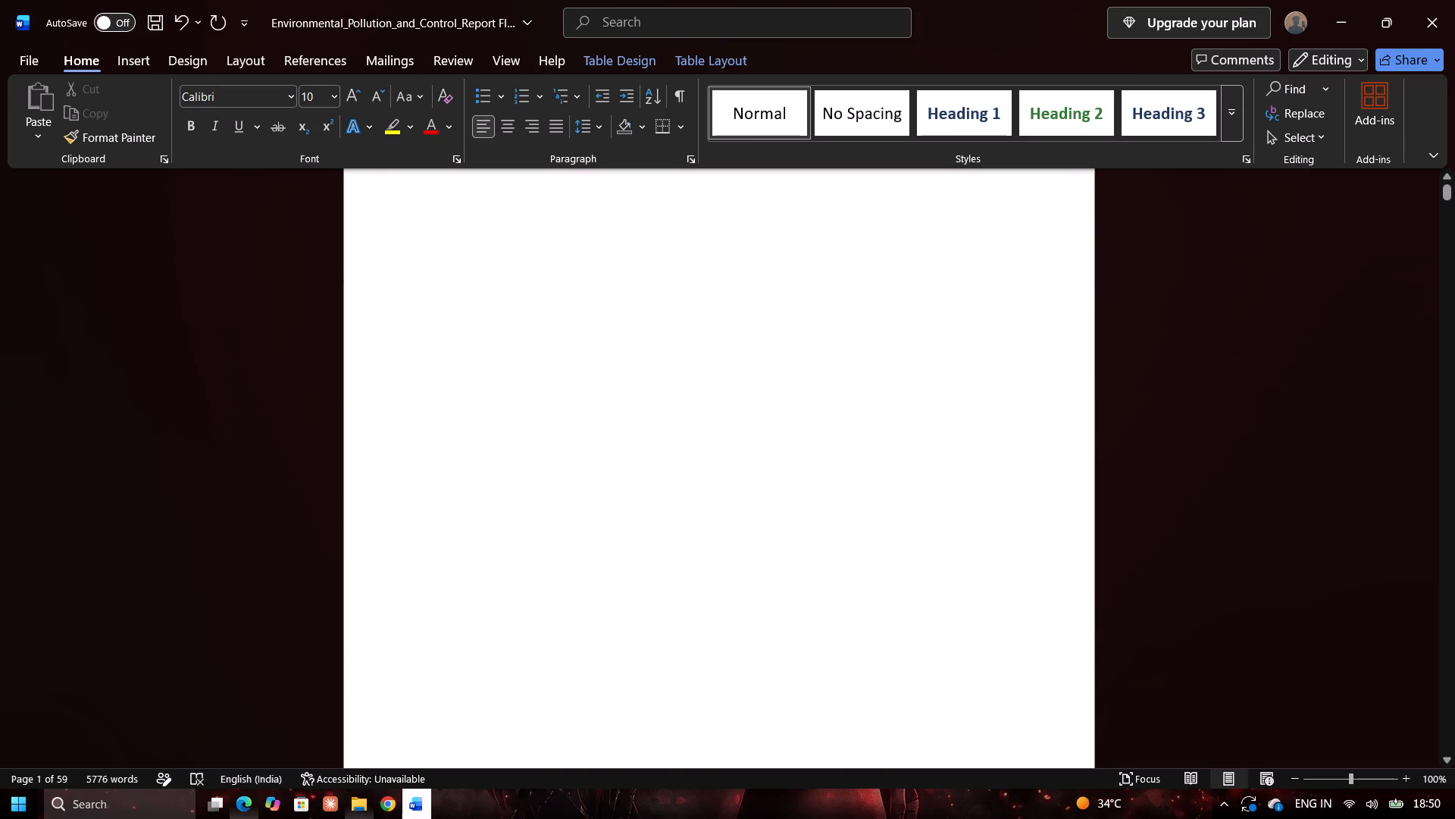
scroll(536, 281, up, 3)
scroll(753, 350, down, 8)
scroll(753, 353, up, 1)
scroll(753, 353, down, 1)
scroll(753, 353, up, 1)
scroll(753, 353, down, 14)
Pull the "Department of Computer Engineering" heading back onto the cover page, beside the "Technology Personified" line.
scroll(753, 353, down, 4)
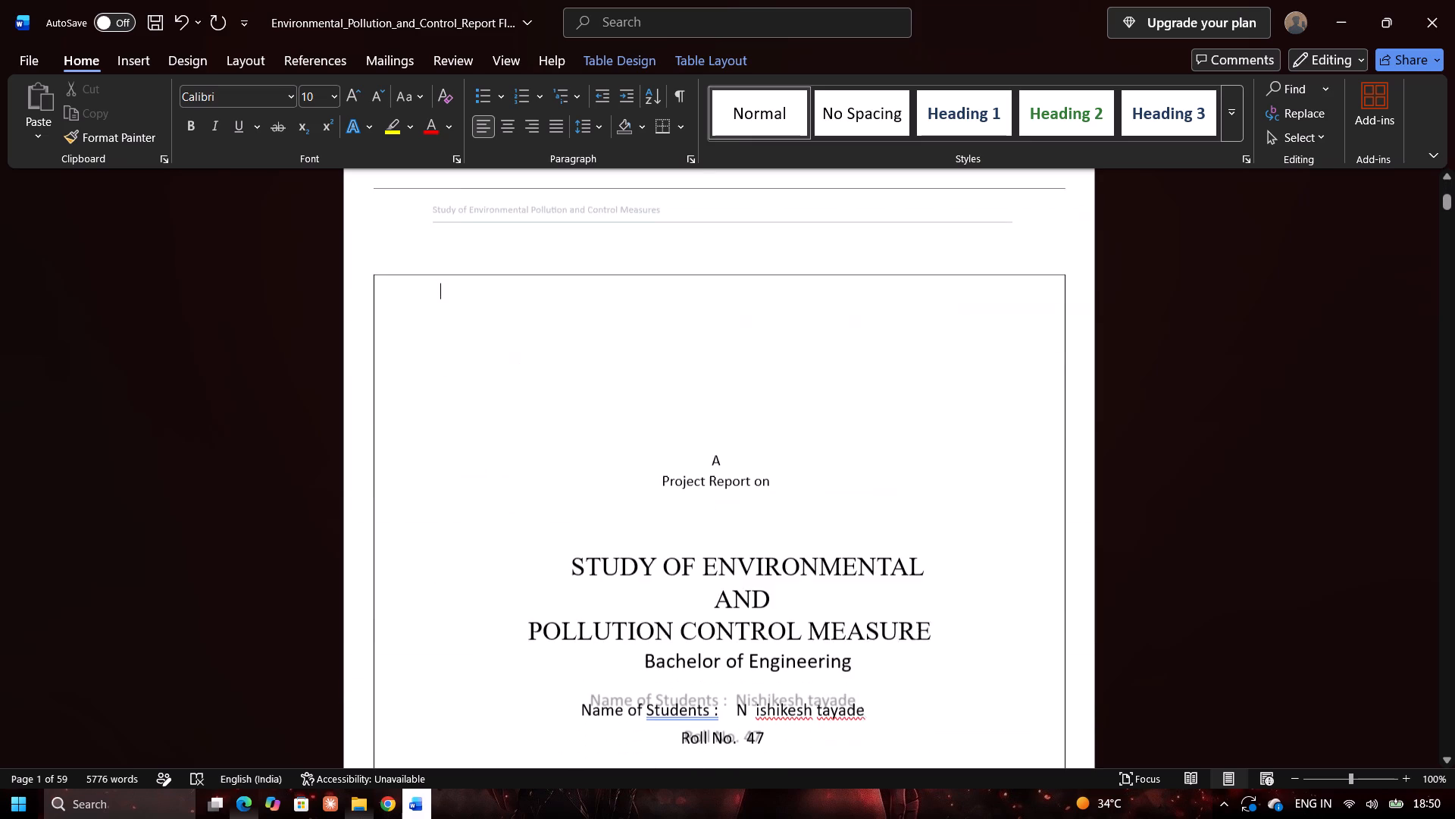
scroll(753, 353, down, 3)
scroll(753, 353, up, 1)
scroll(753, 353, down, 2)
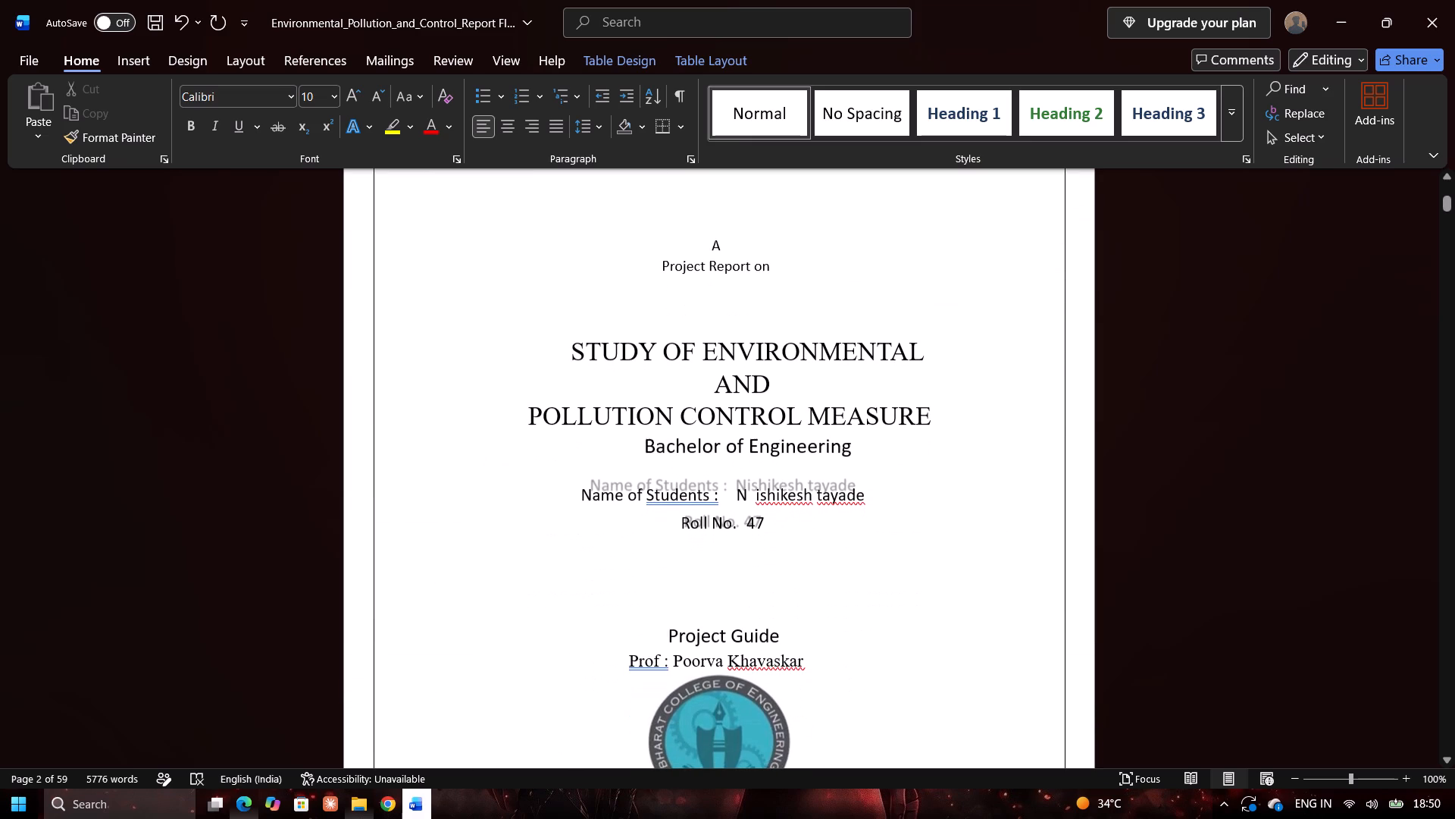
scroll(753, 353, down, 13)
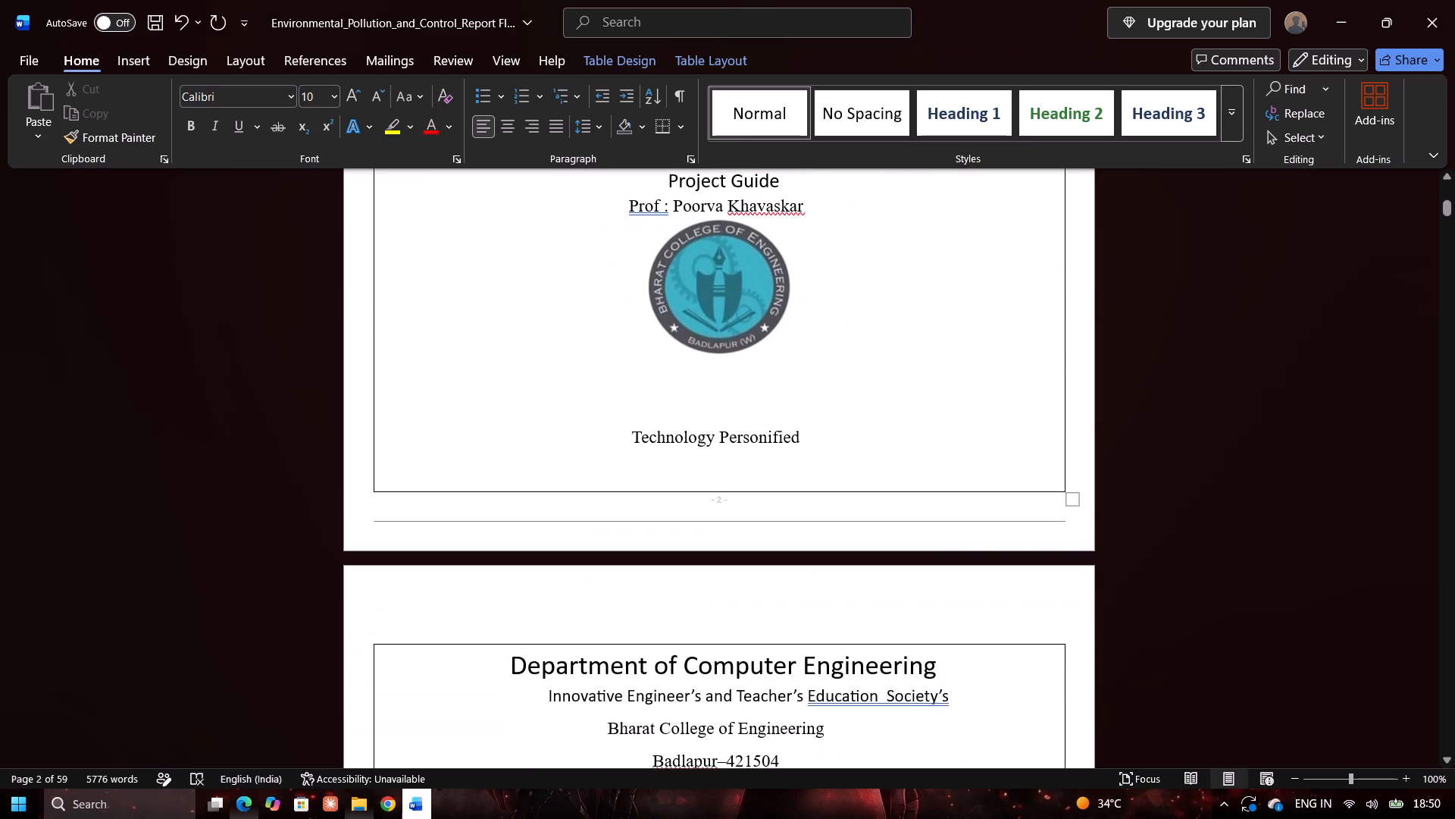
scroll(753, 353, down, 7)
scroll(753, 353, up, 1)
scroll(753, 353, down, 6)
scroll(753, 353, up, 11)
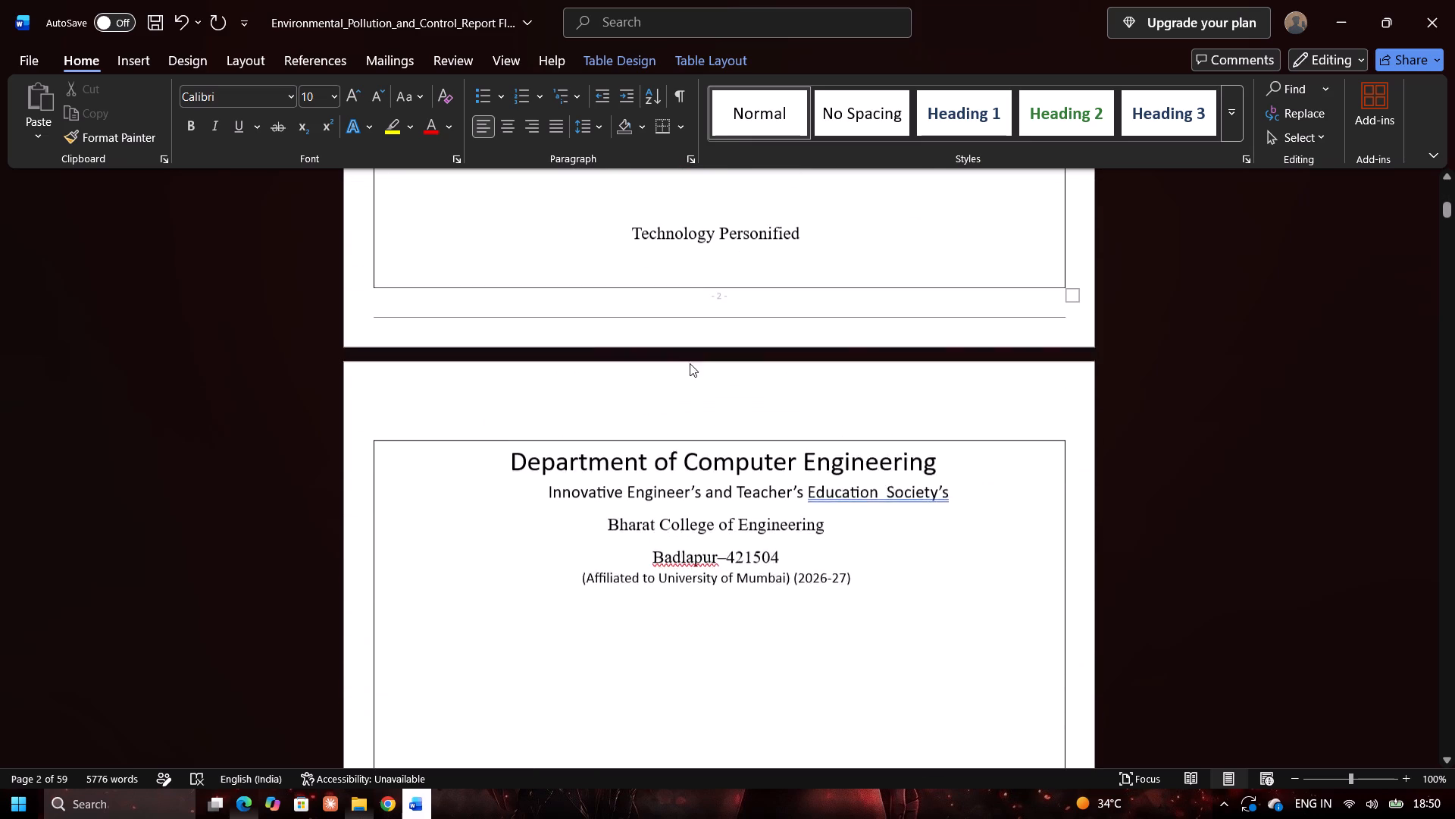
click(505, 485)
key(BackSpace)
key(BackSpace)
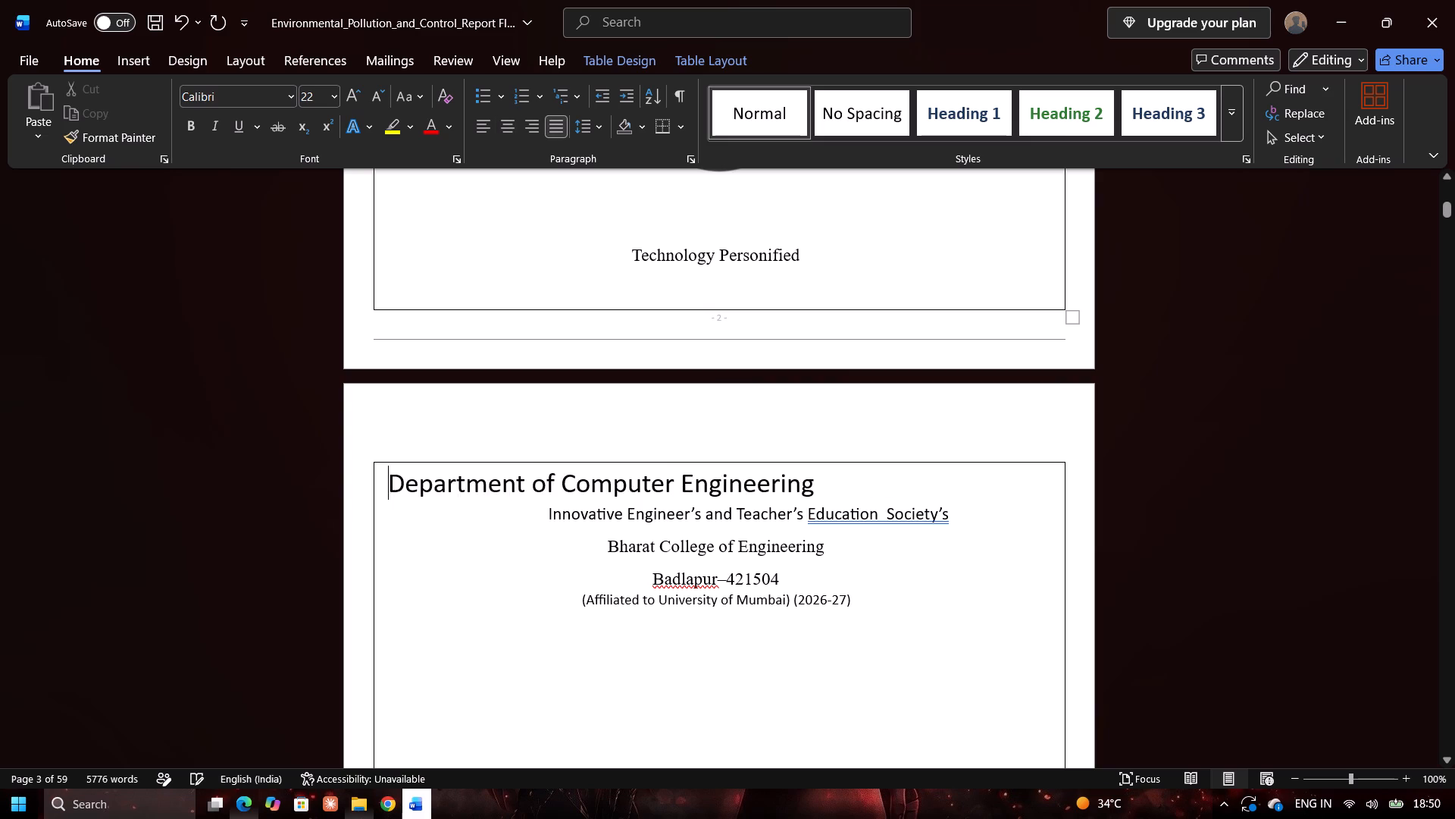
key(BackSpace)
key(BackSpace)
key(BackSpace)
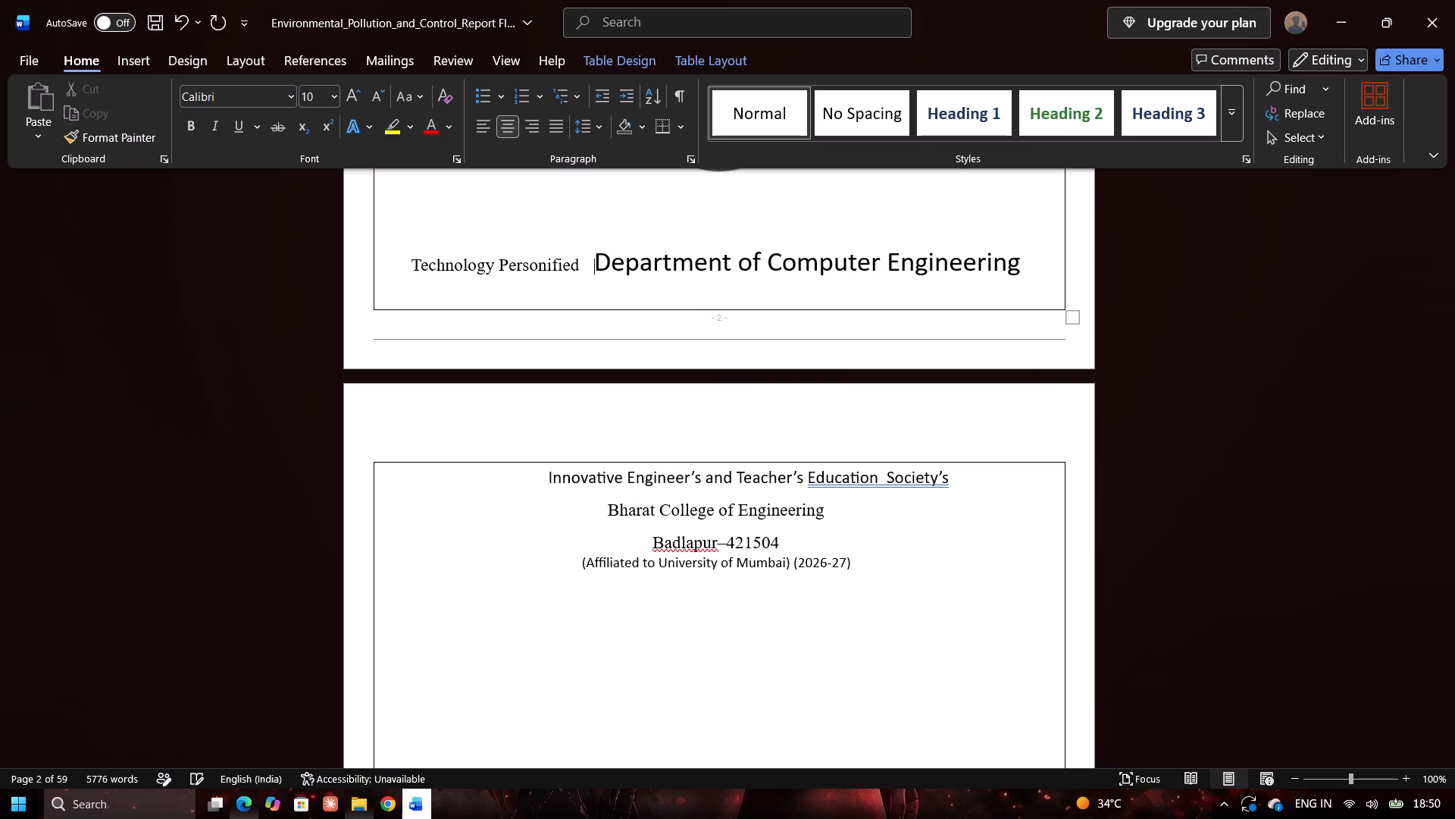
key(BackSpace)
key(BackSpace)
scroll(505, 485, up, 4)
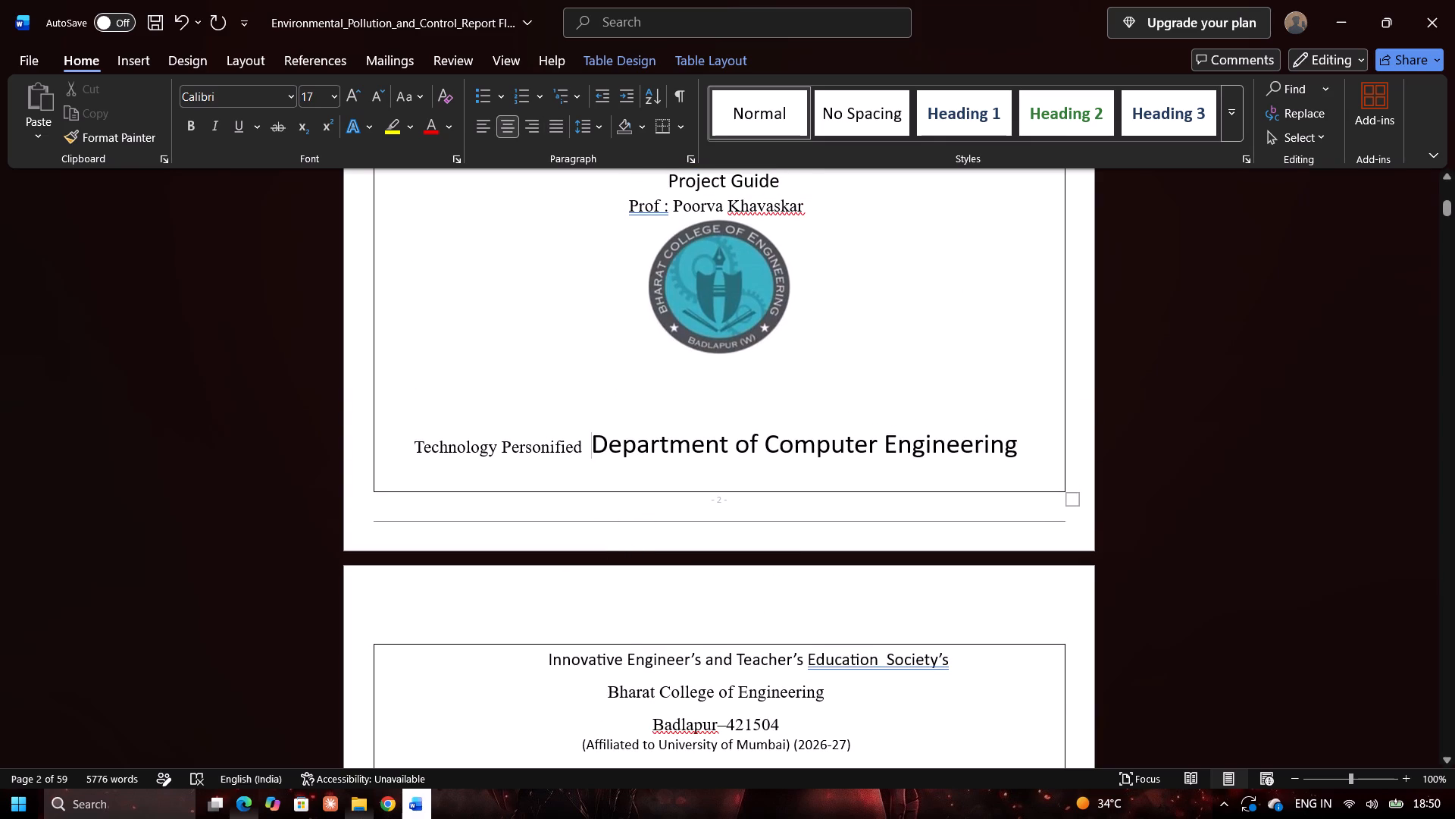
Examine the report's layout from the page after the cover through the list of figures and abstract to the Air Pollution section.
scroll(524, 457, down, 7)
scroll(524, 457, up, 1)
scroll(524, 457, down, 17)
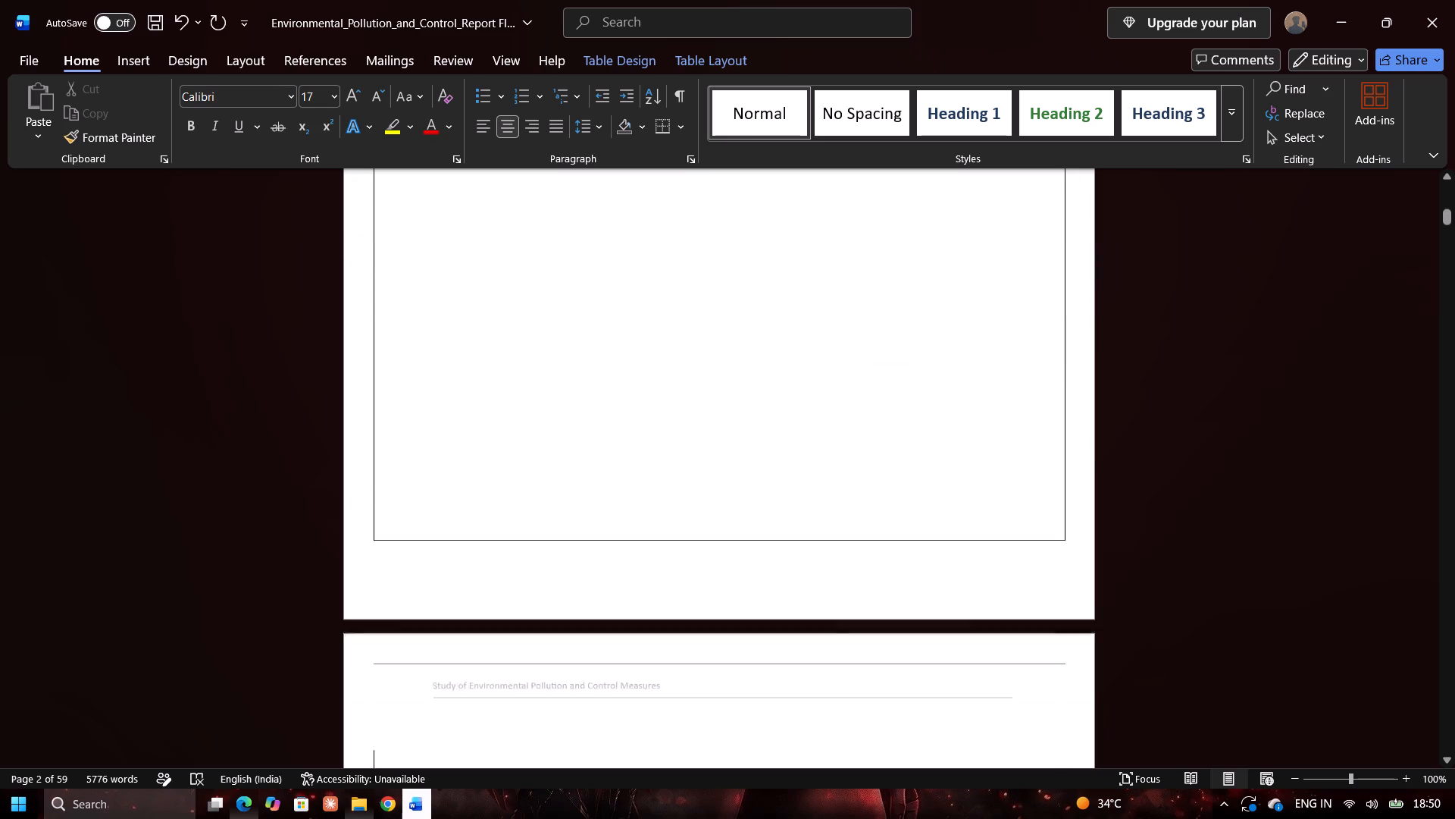
scroll(524, 457, down, 20)
scroll(524, 457, down, 8)
scroll(524, 457, up, 1)
scroll(524, 457, down, 17)
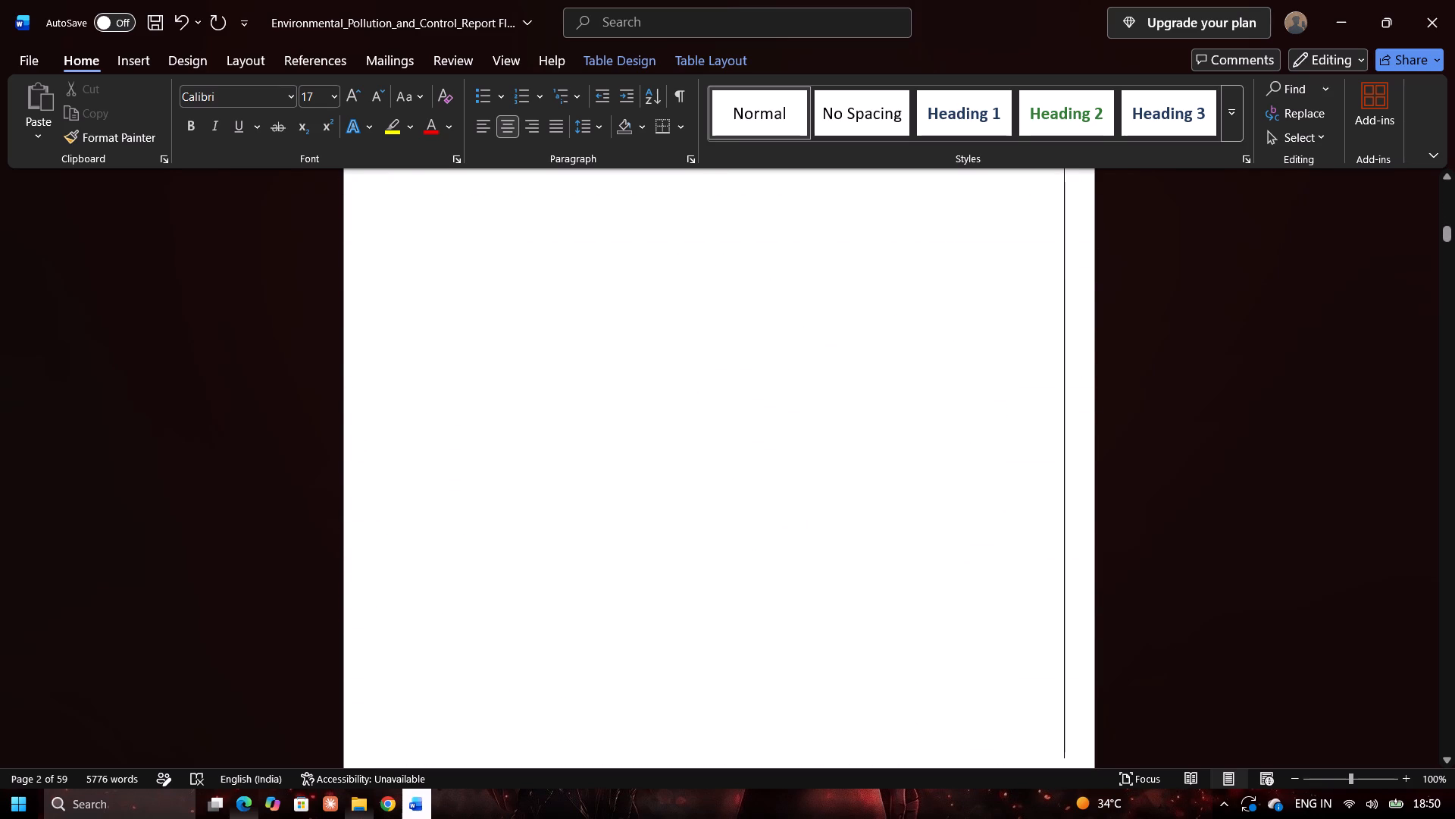
scroll(524, 457, down, 6)
scroll(524, 457, up, 1)
scroll(524, 457, down, 12)
scroll(524, 457, down, 13)
scroll(524, 457, up, 1)
scroll(524, 457, down, 6)
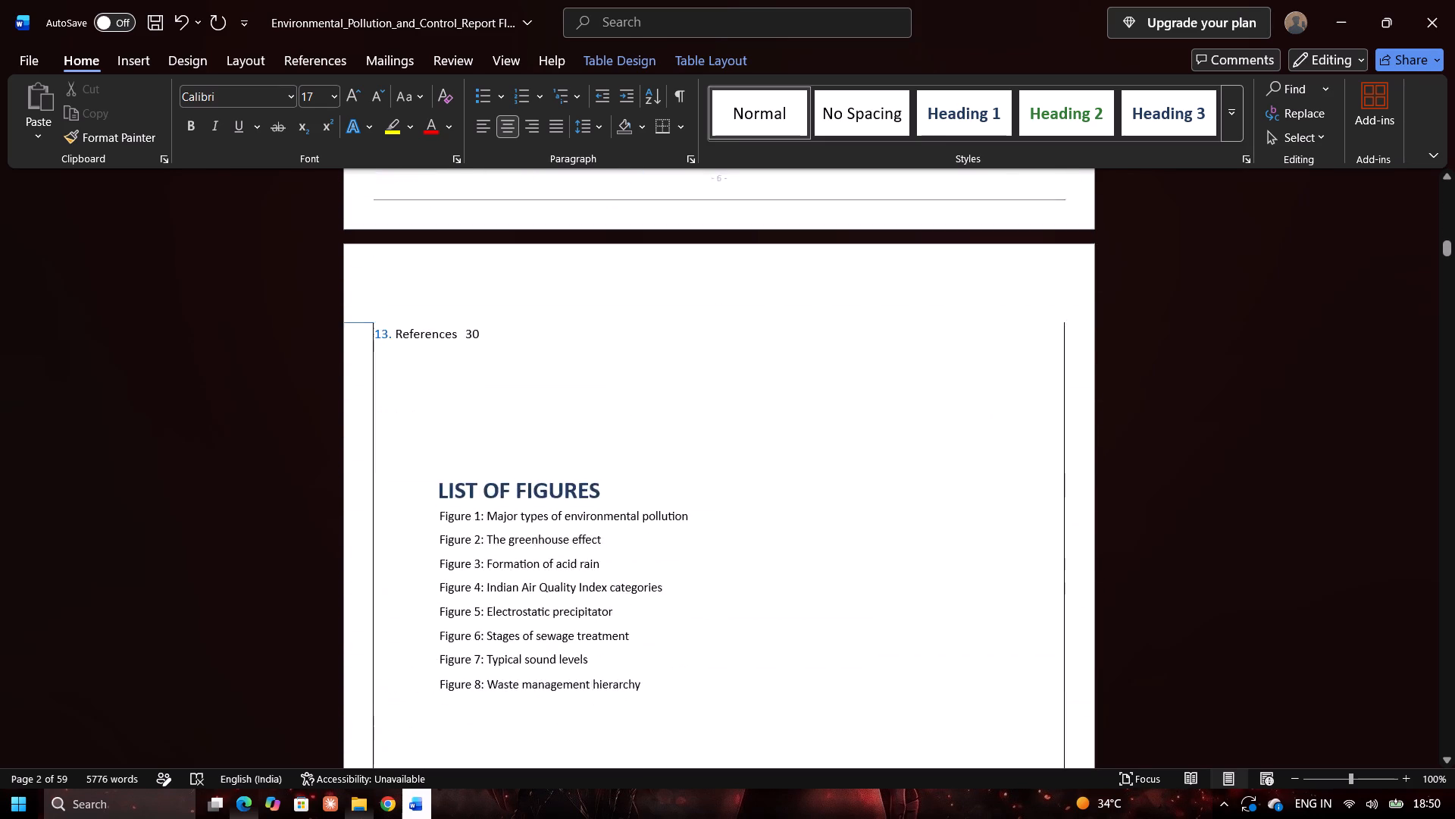
scroll(524, 457, down, 20)
scroll(524, 457, down, 17)
scroll(524, 457, up, 1)
scroll(524, 457, down, 9)
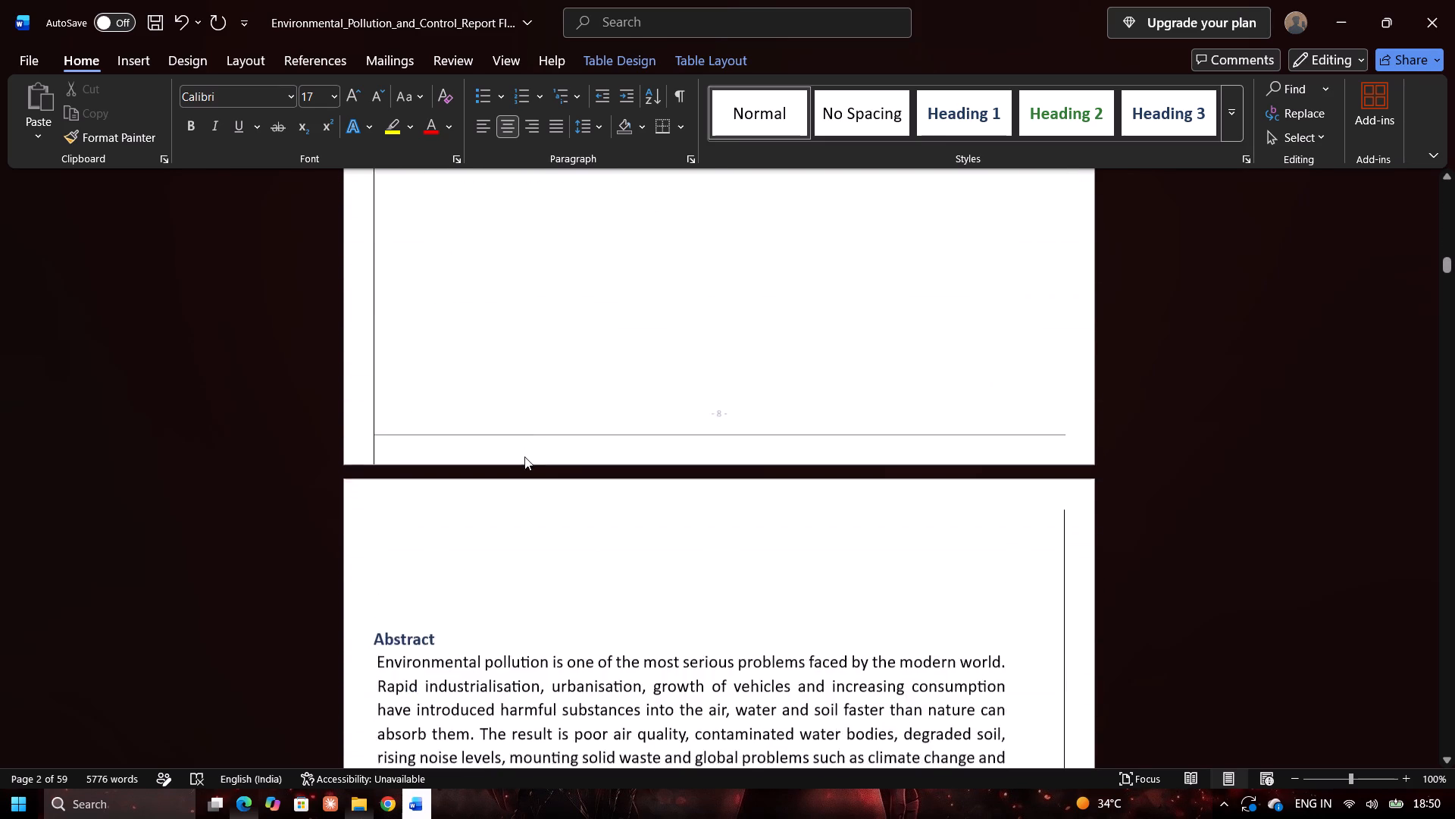
scroll(524, 457, down, 12)
scroll(524, 457, up, 1)
scroll(524, 457, down, 20)
scroll(524, 457, down, 1)
scroll(524, 457, up, 1)
scroll(524, 457, down, 1)
scroll(524, 457, up, 1)
scroll(524, 457, down, 12)
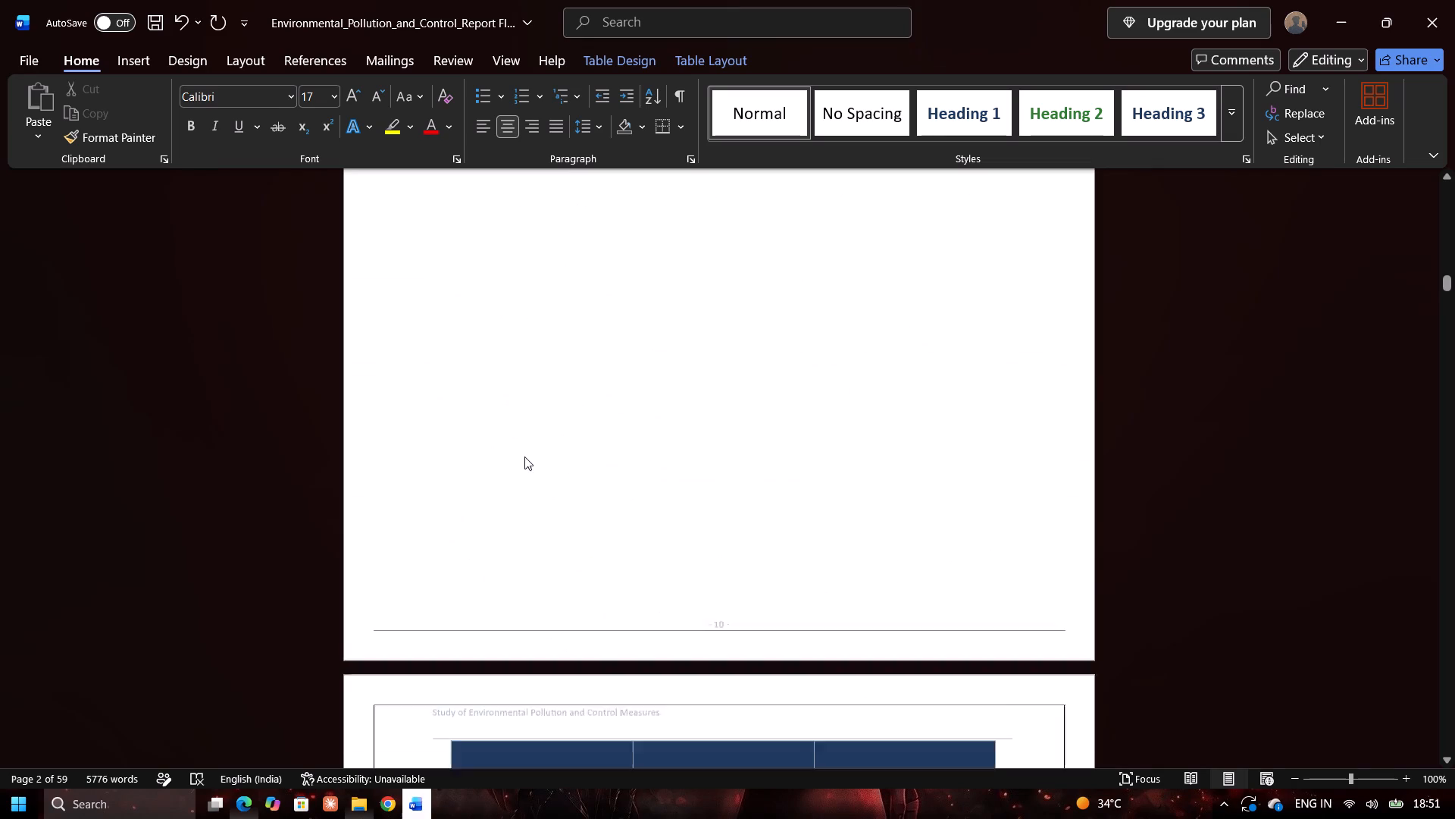
scroll(524, 457, down, 17)
scroll(524, 457, down, 19)
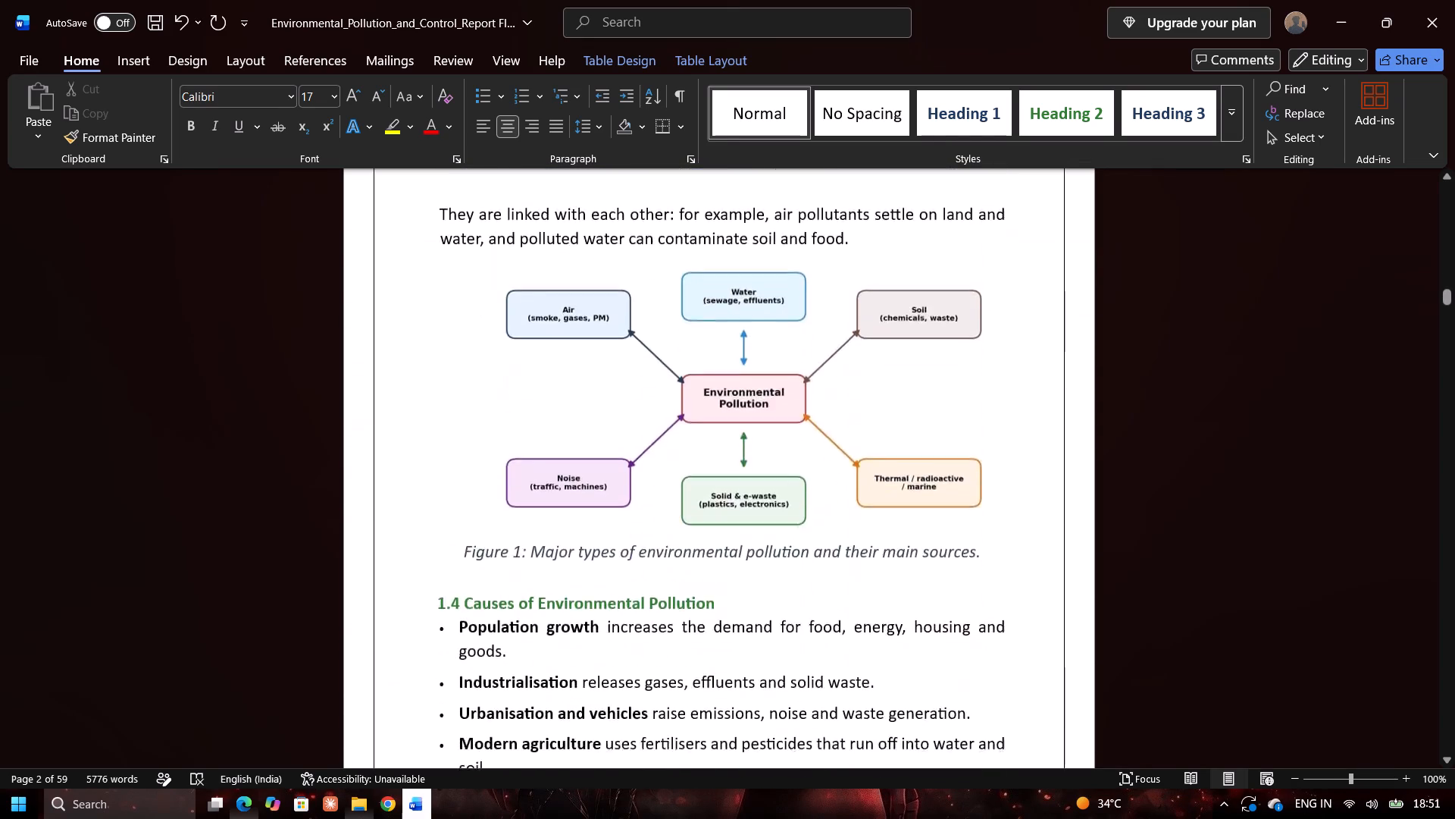
scroll(524, 457, down, 13)
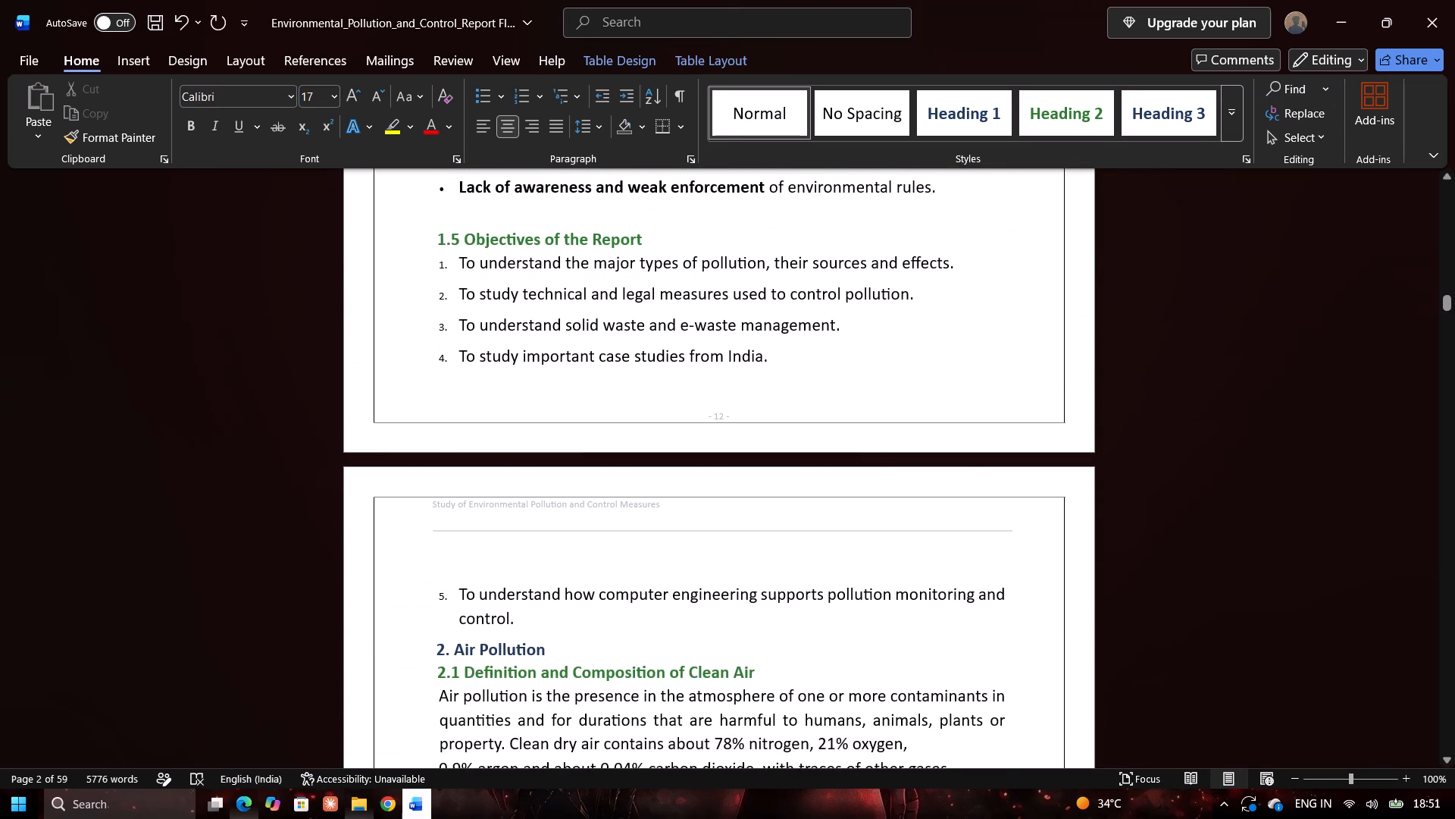
Check which reports are in the ESE REPORT and ese folders on D:.
click(368, 813)
click(277, 320)
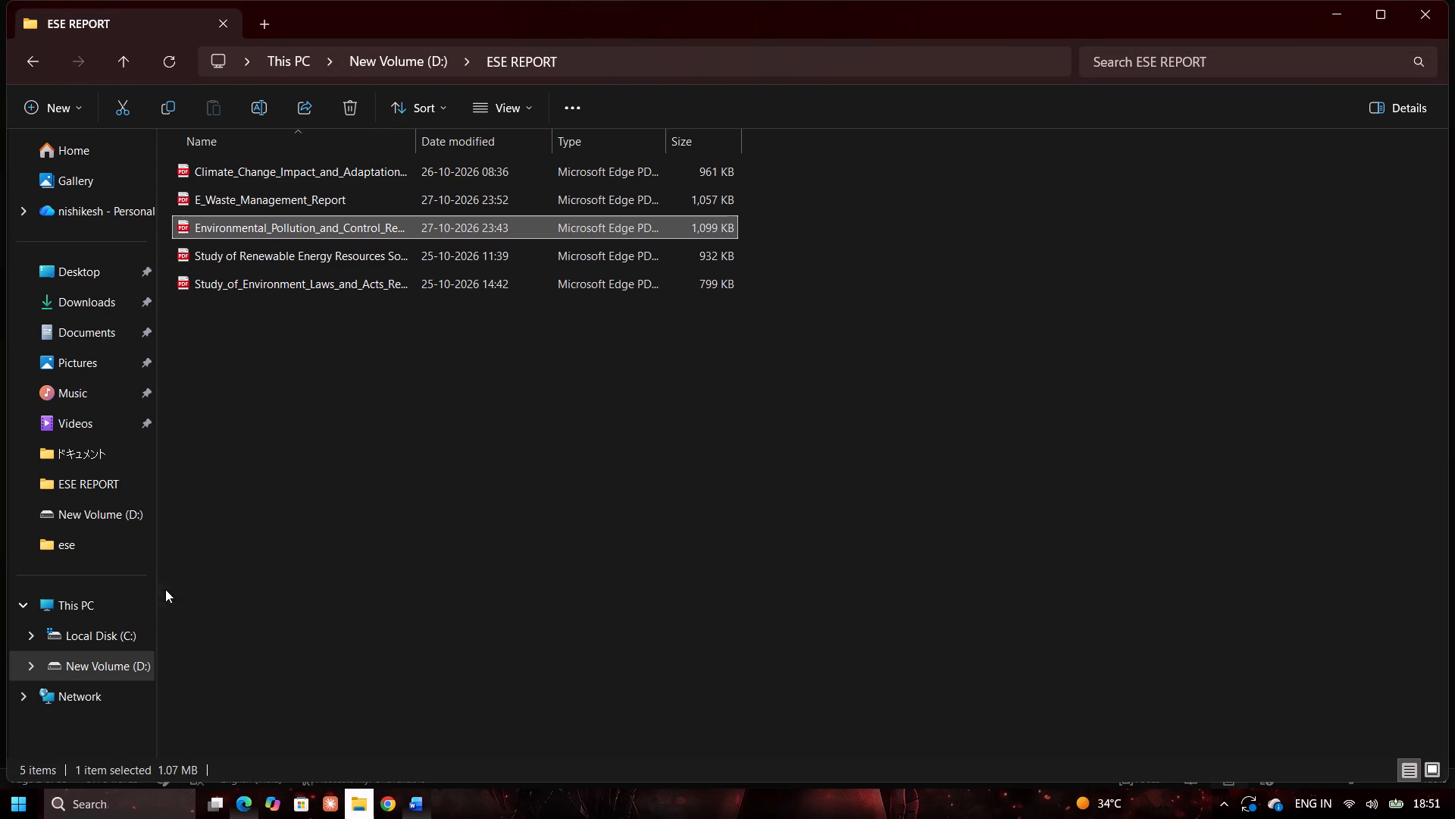
click(34, 62)
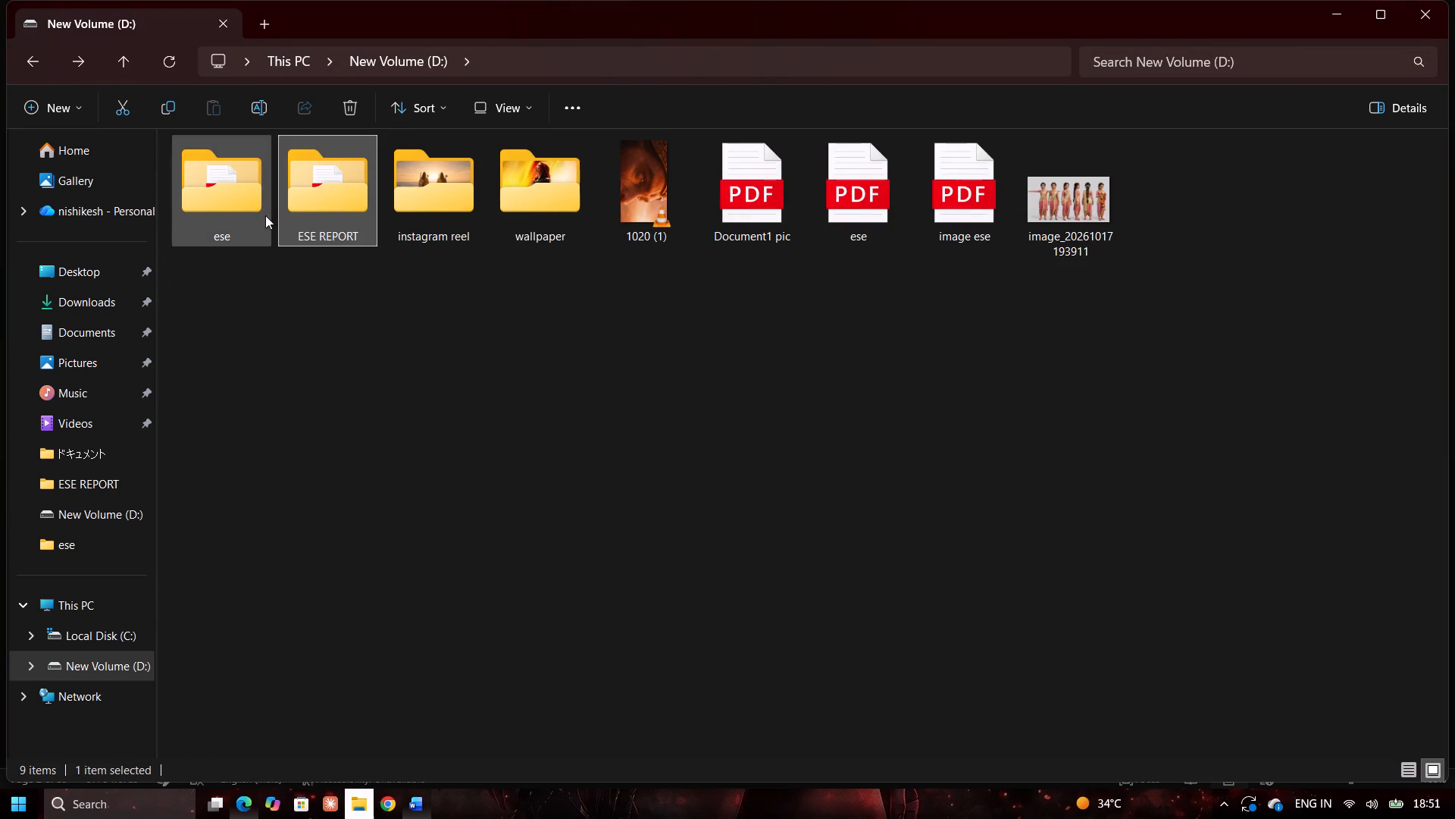
double_click(176, 224)
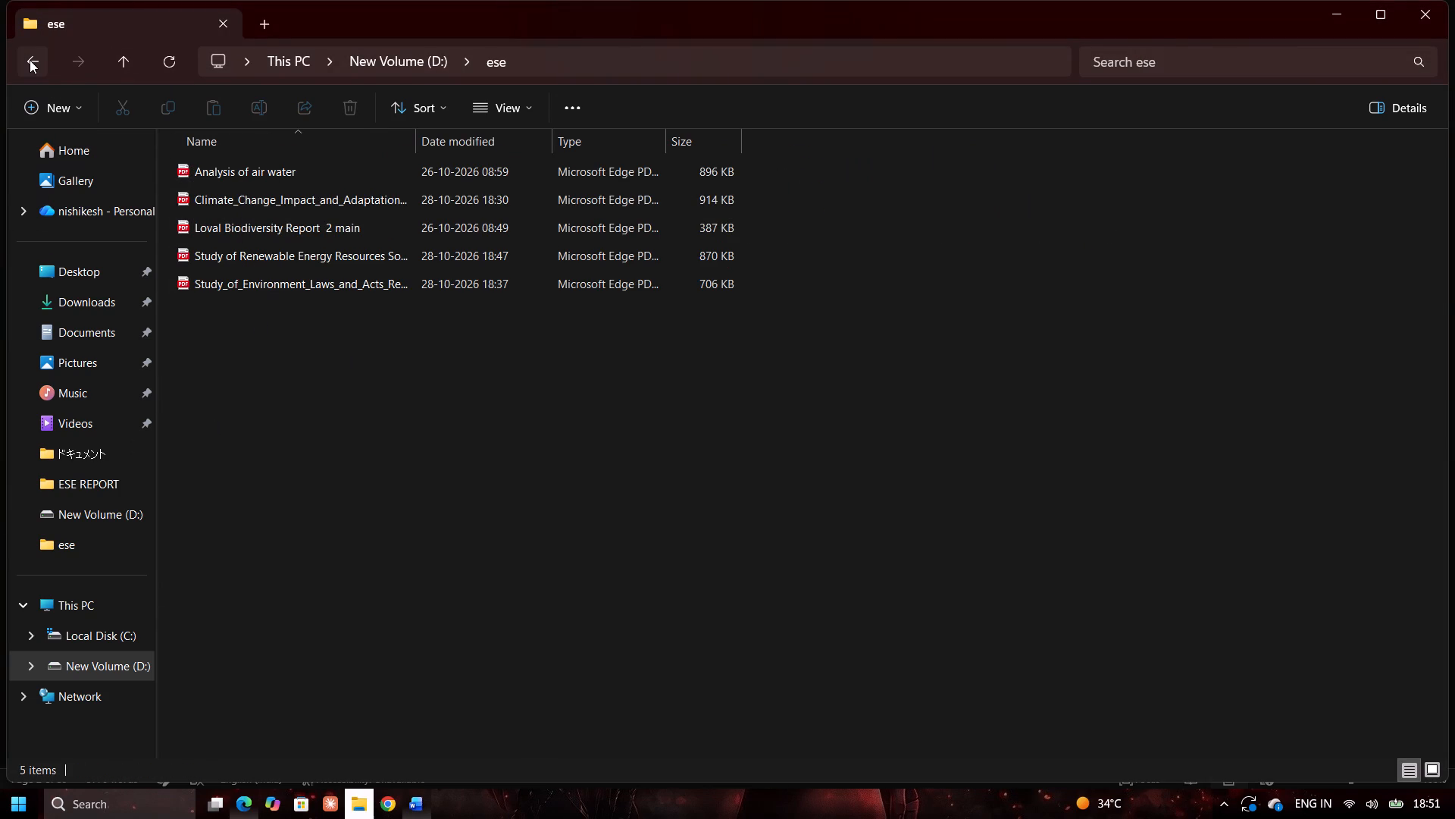
Copy the three-line title "STUDY OF ENVIRONMENTAL AND POLLUTION CONTROL MEASURE" from the Word report's cover page.
click(418, 801)
scroll(466, 451, up, 9)
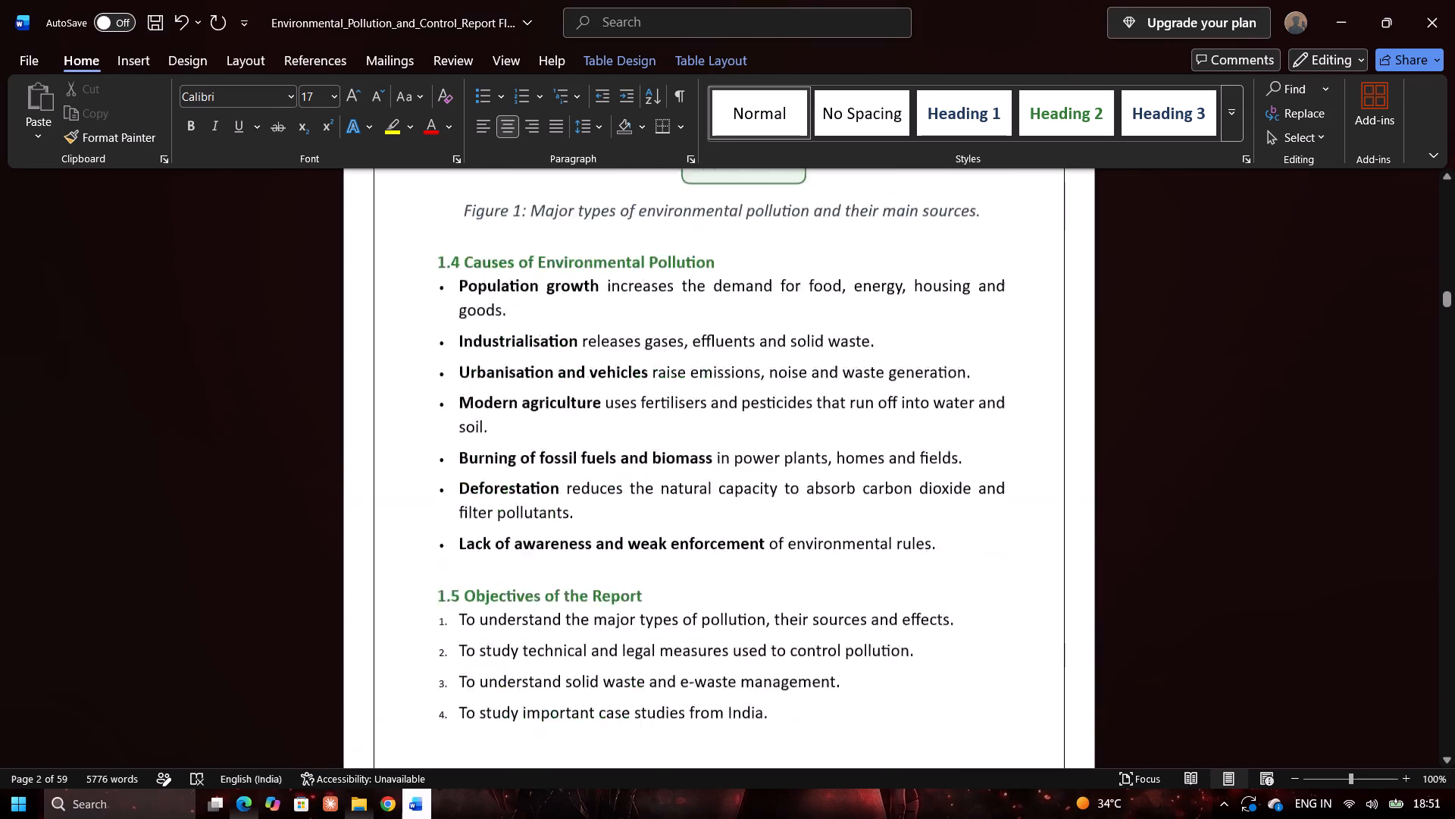
scroll(466, 451, up, 20)
scroll(536, 453, up, 10)
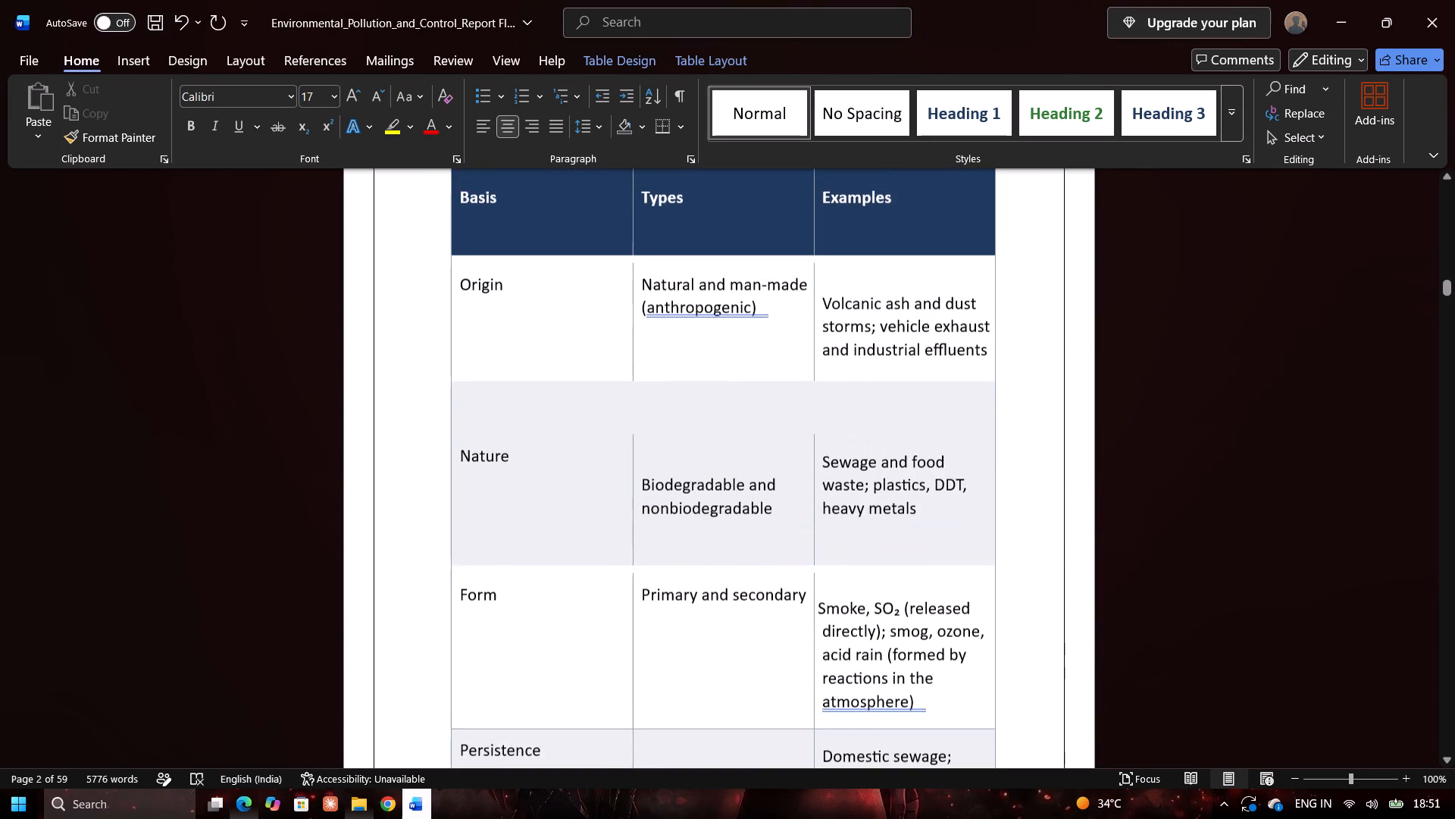
scroll(537, 453, up, 20)
scroll(537, 453, up, 4)
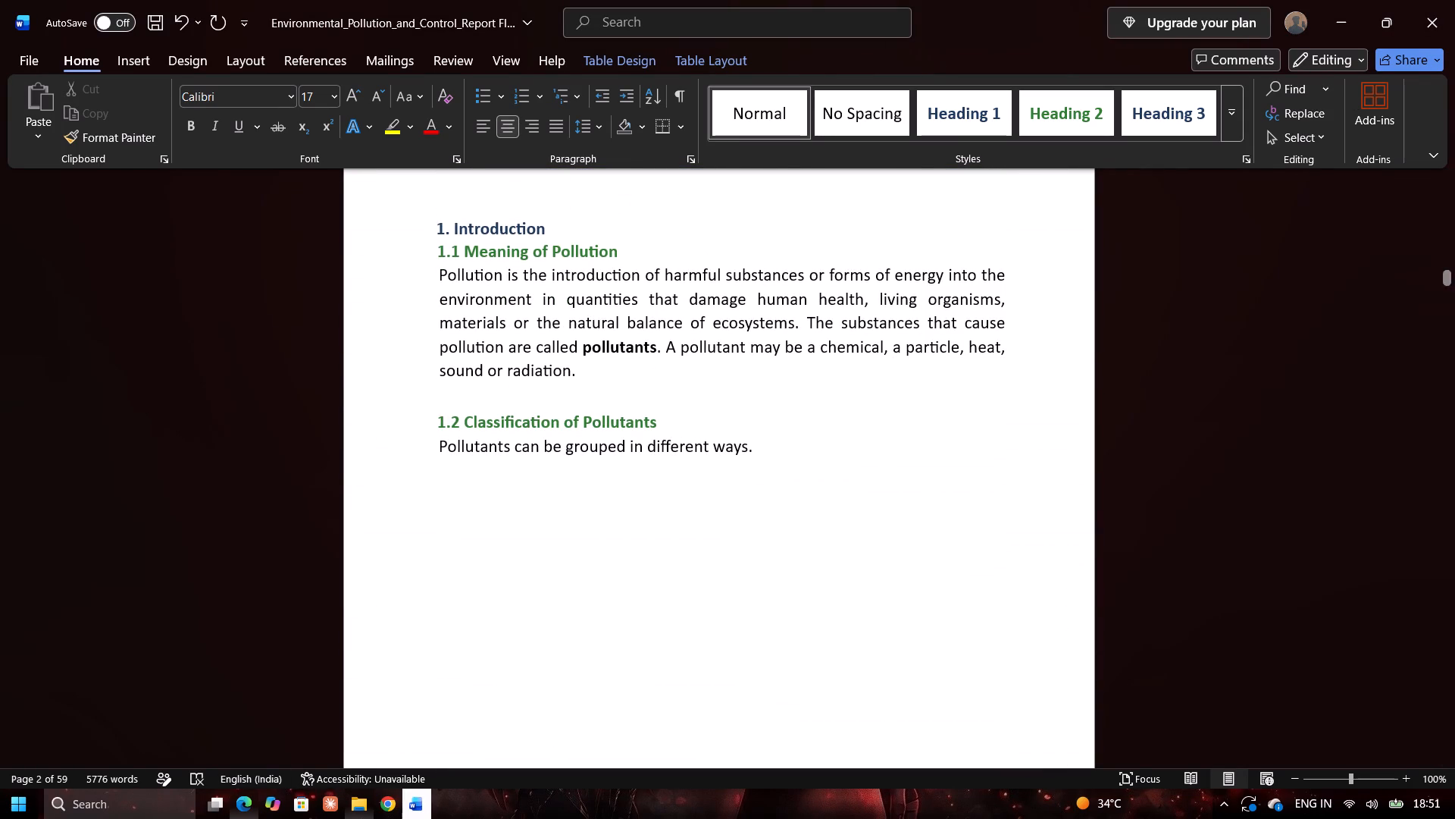
scroll(879, 514, up, 1)
drag(1450, 278, 1454, 139)
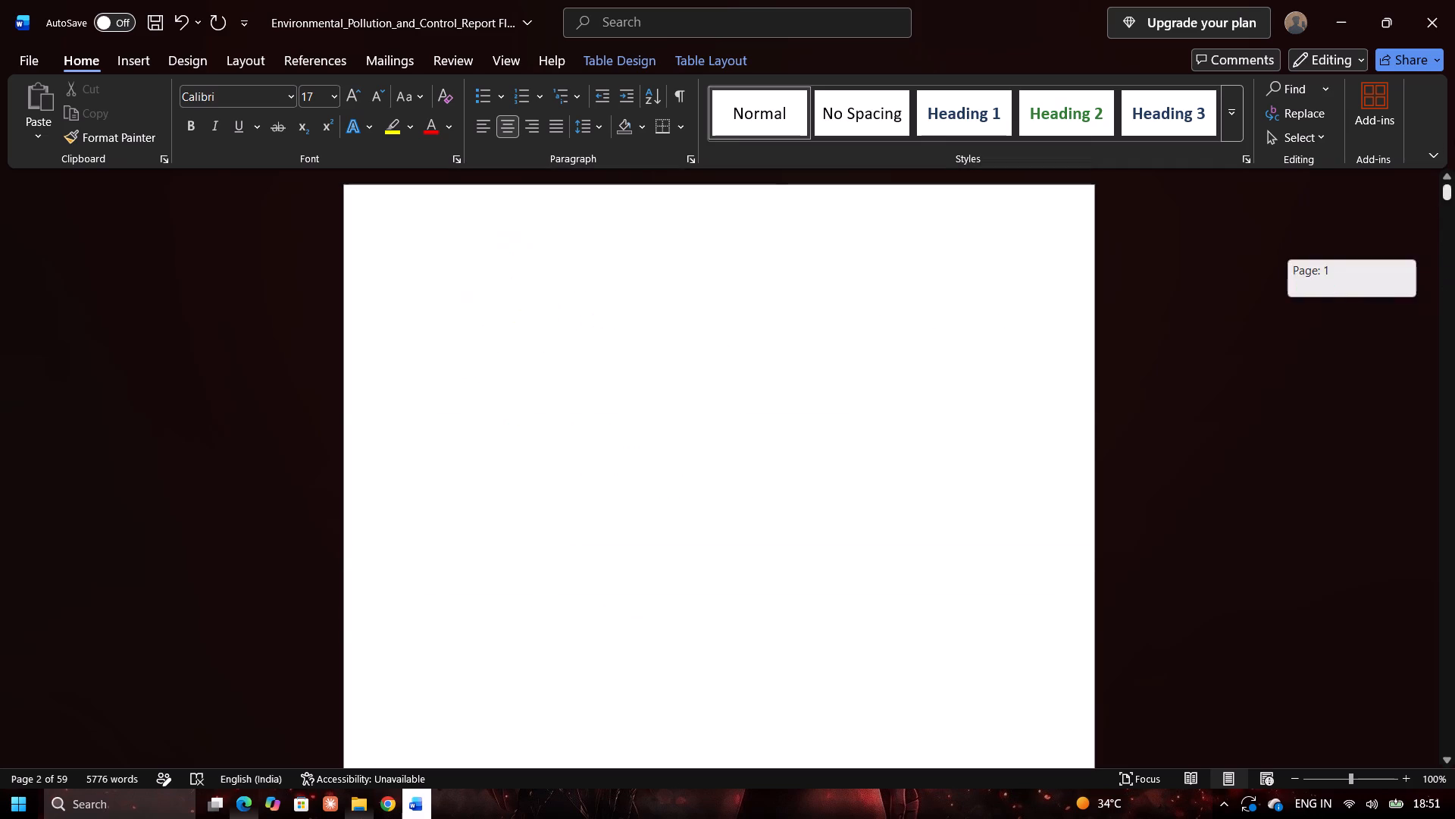
drag(1454, 139, 1454, 127)
scroll(1046, 233, down, 2)
scroll(1042, 236, up, 1)
scroll(1042, 237, down, 20)
scroll(1042, 237, down, 6)
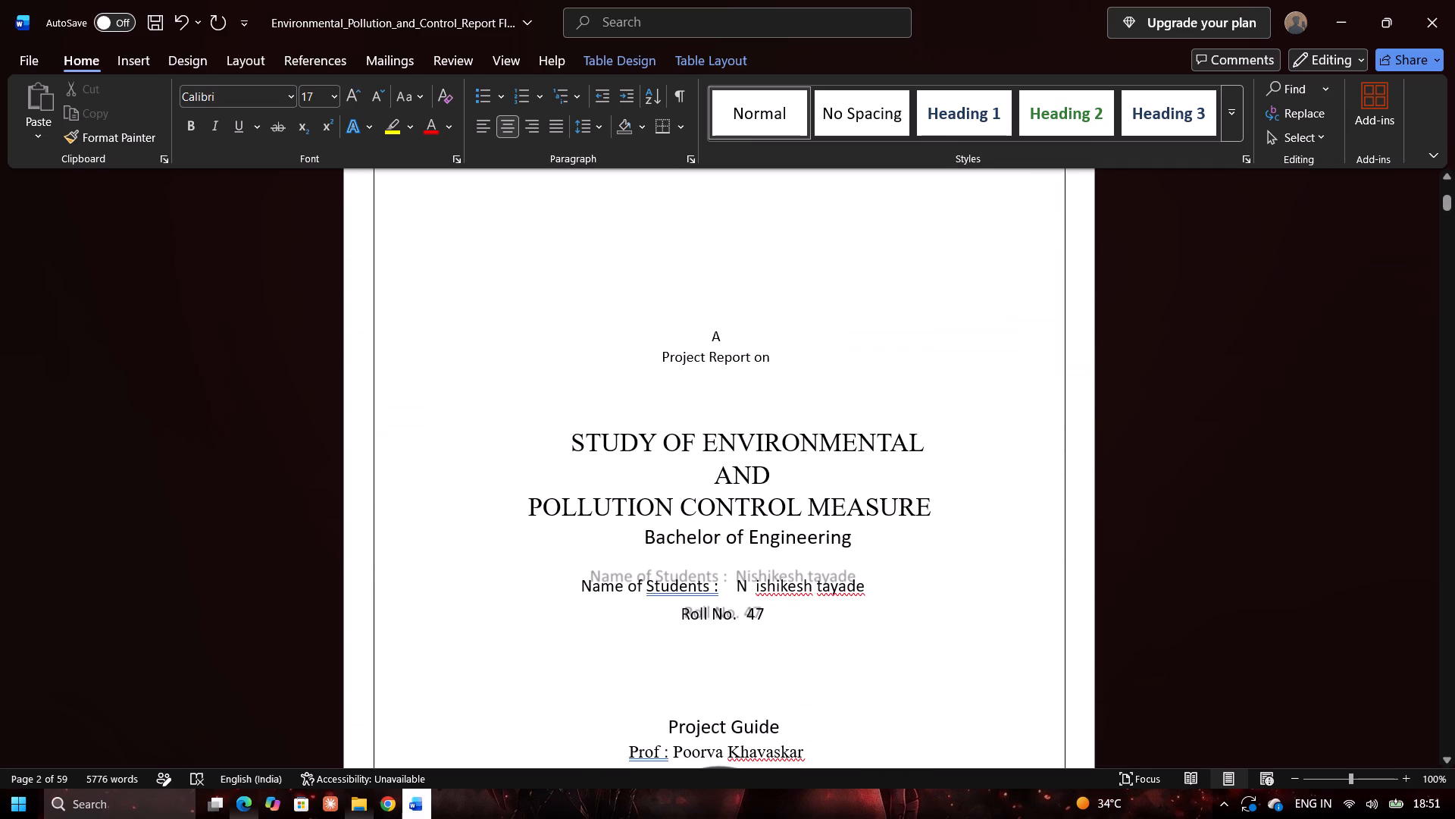
drag(567, 442, 900, 516)
key(ctrl+c)
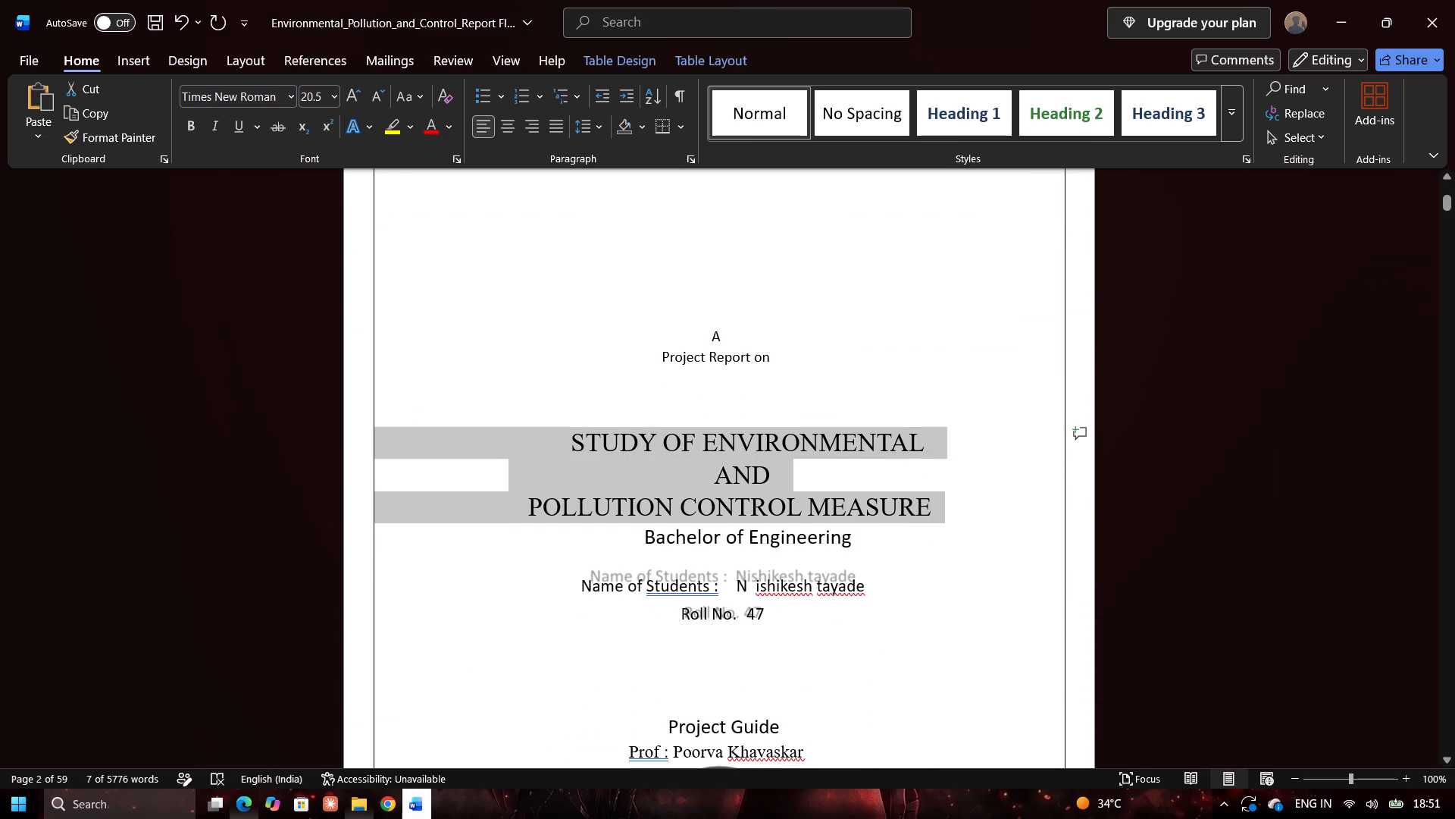
View the Disaster_Management_Techniques_Report PDF from the Downloads folder, then close it.
click(358, 803)
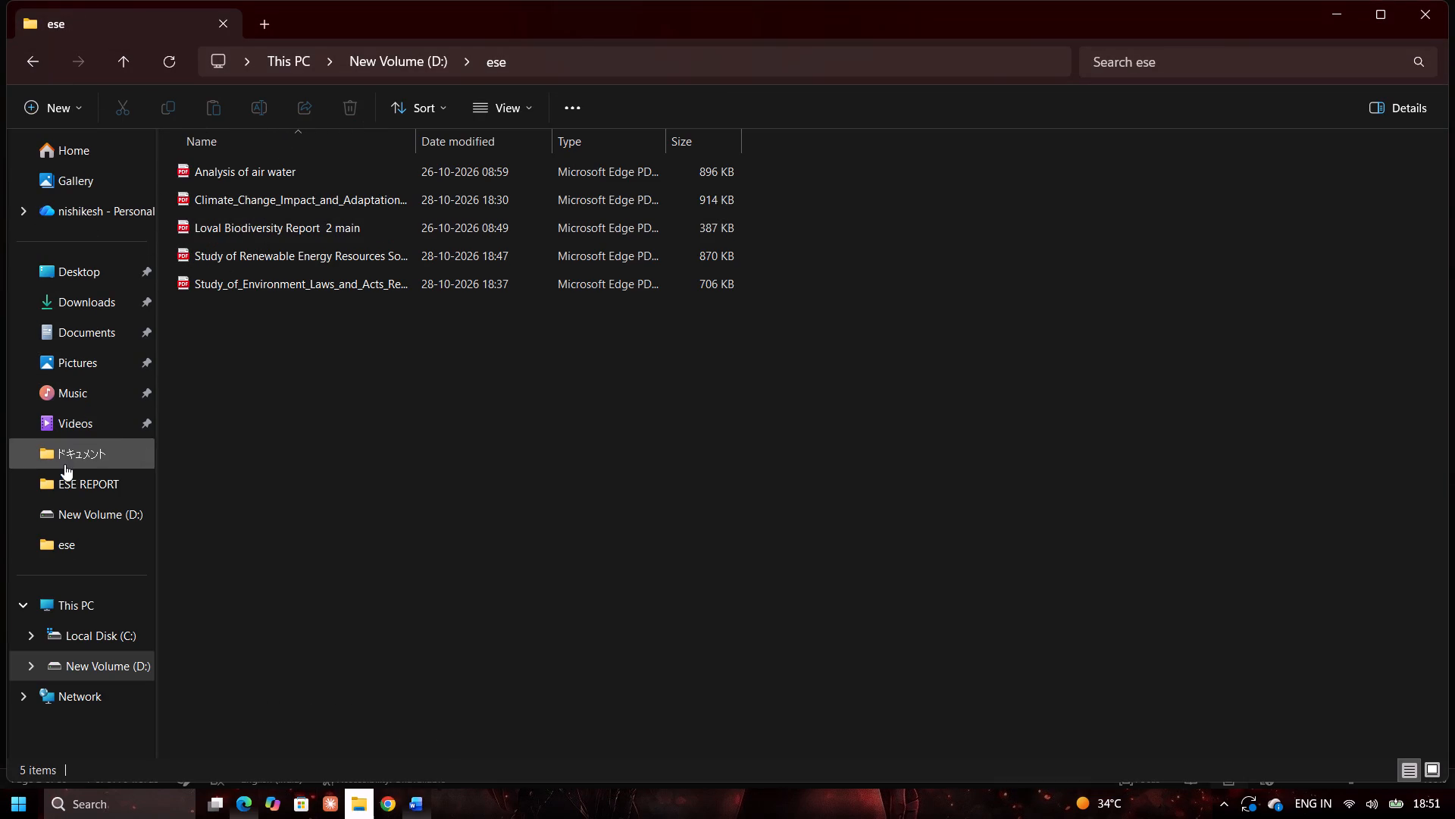
click(102, 297)
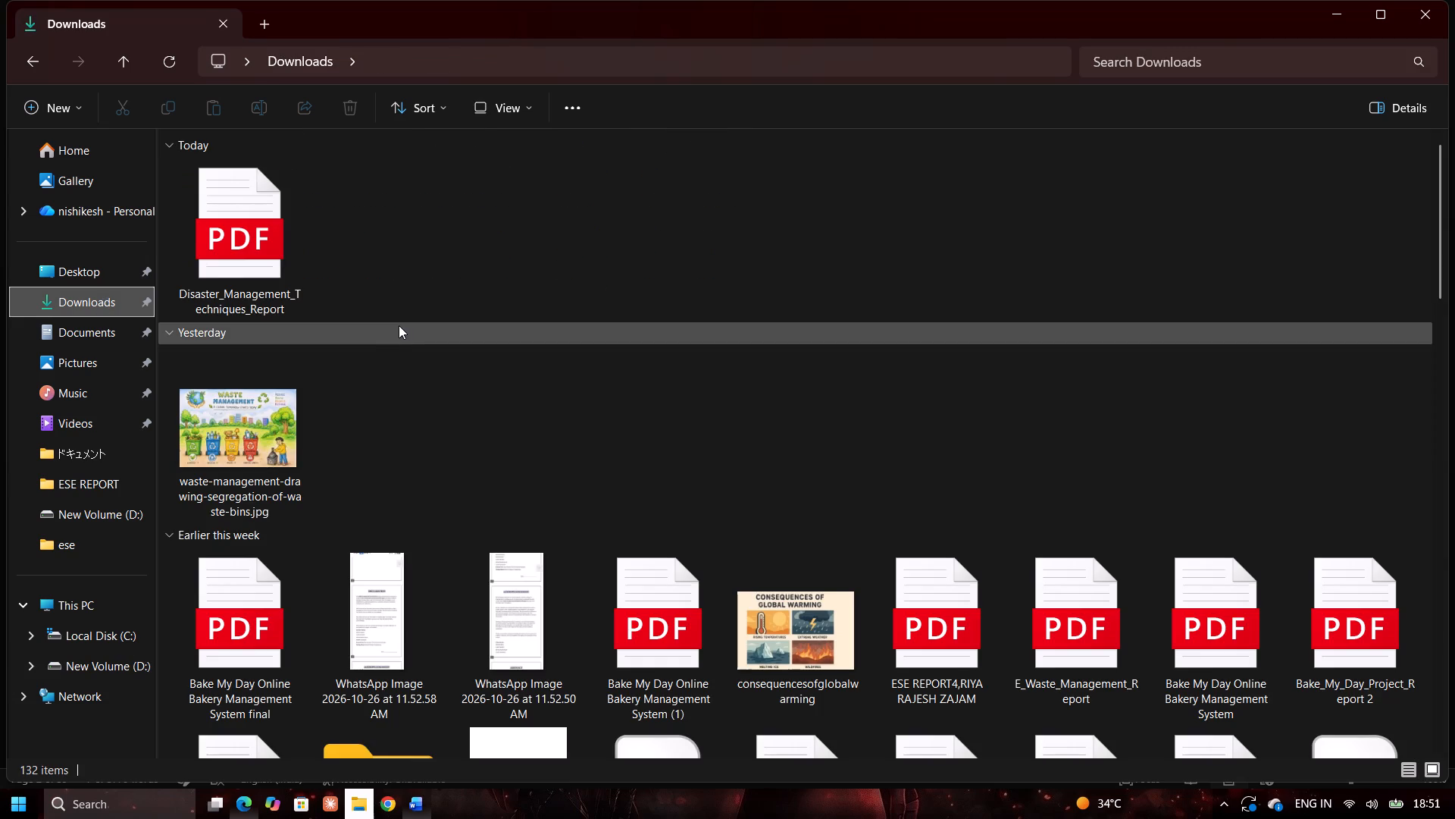
click(217, 228)
click(217, 228)
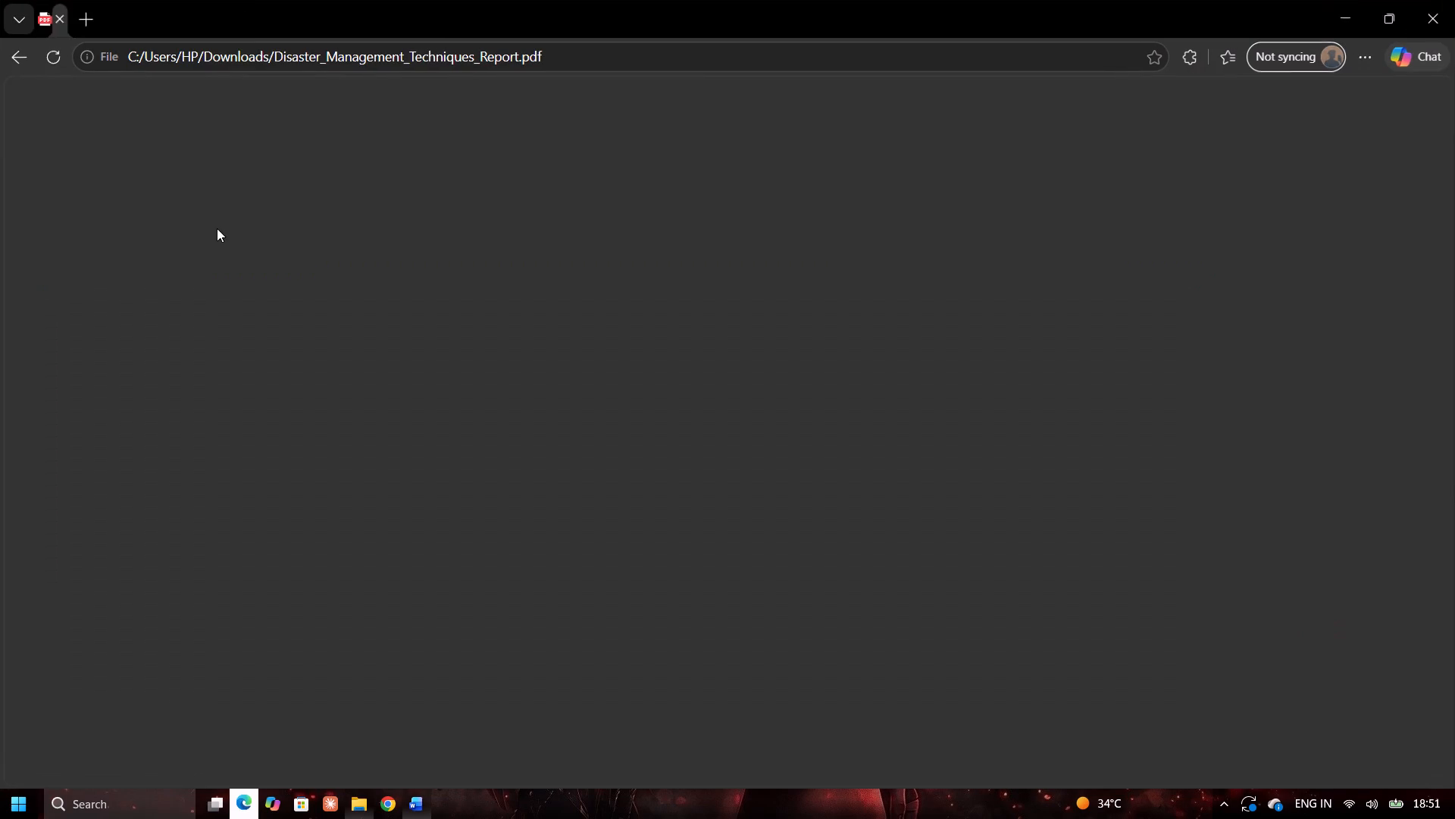
scroll(452, 267, down, 16)
scroll(434, 272, up, 5)
click(14, 48)
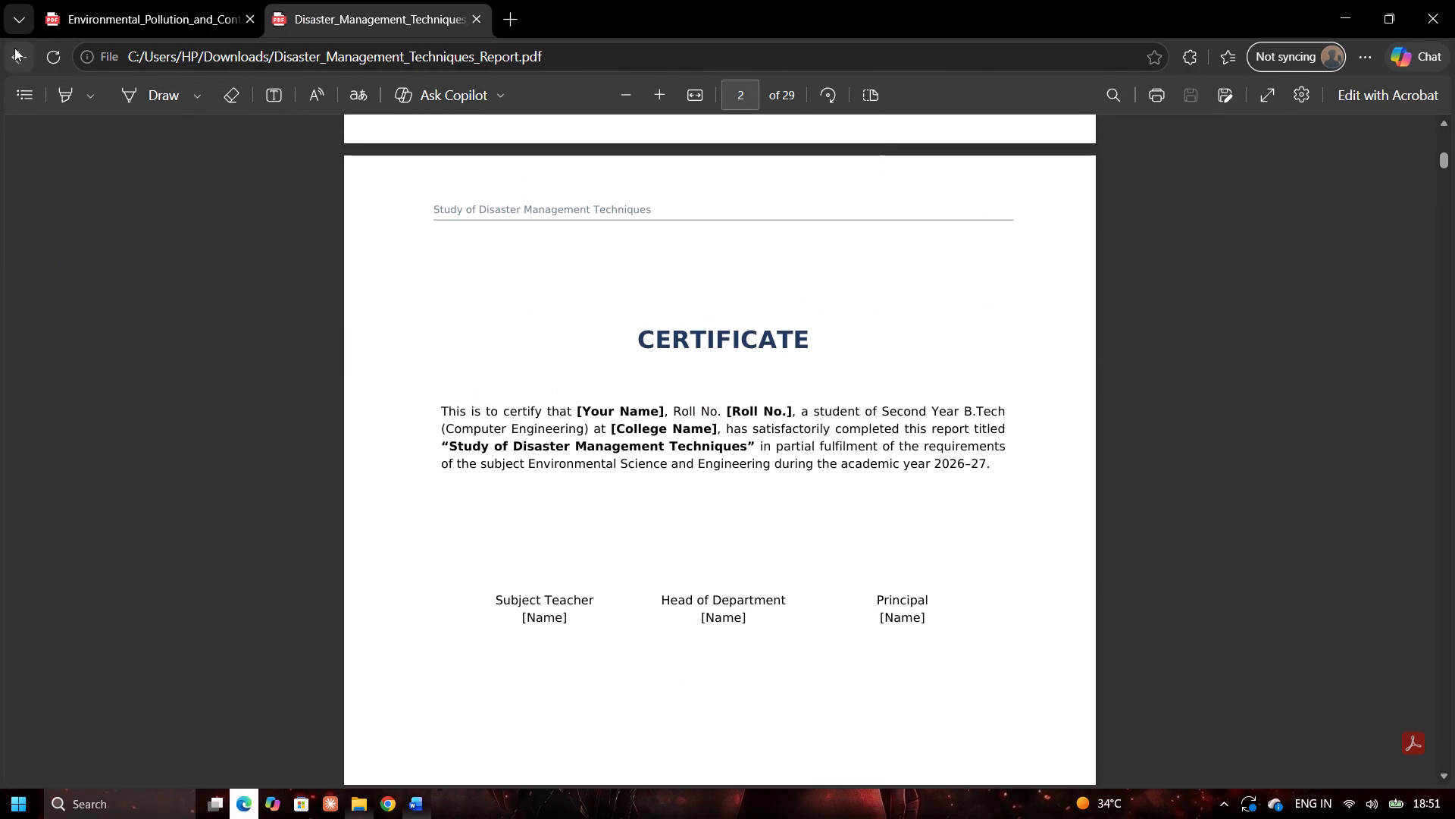
click(17, 56)
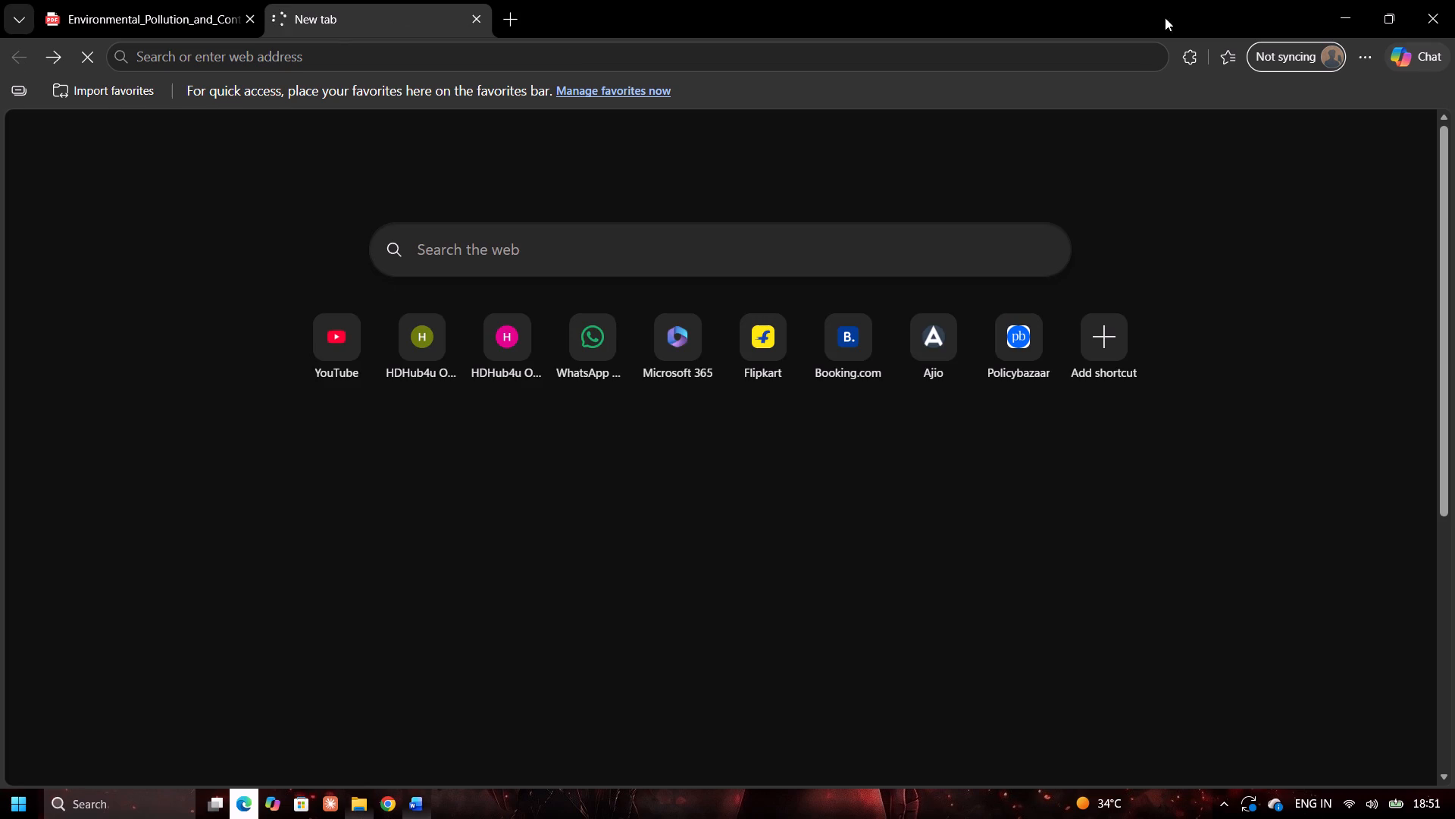
click(1454, 13)
Examine the Environmental_Pollution_and_Control_Report PDF from Downloads, from its cover through the abstract to section 1.3.
scroll(502, 280, down, 3)
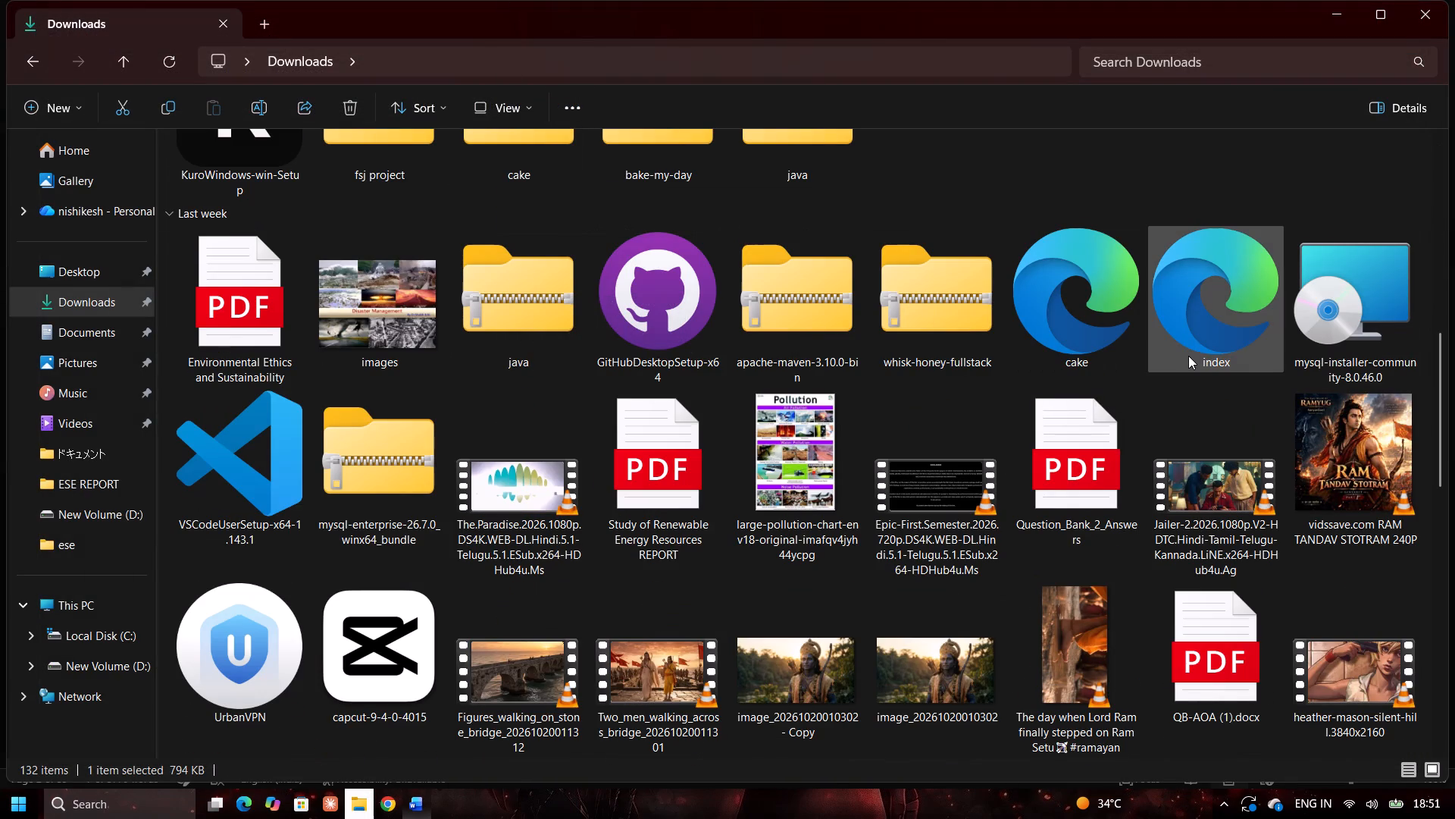
scroll(1184, 365, up, 1)
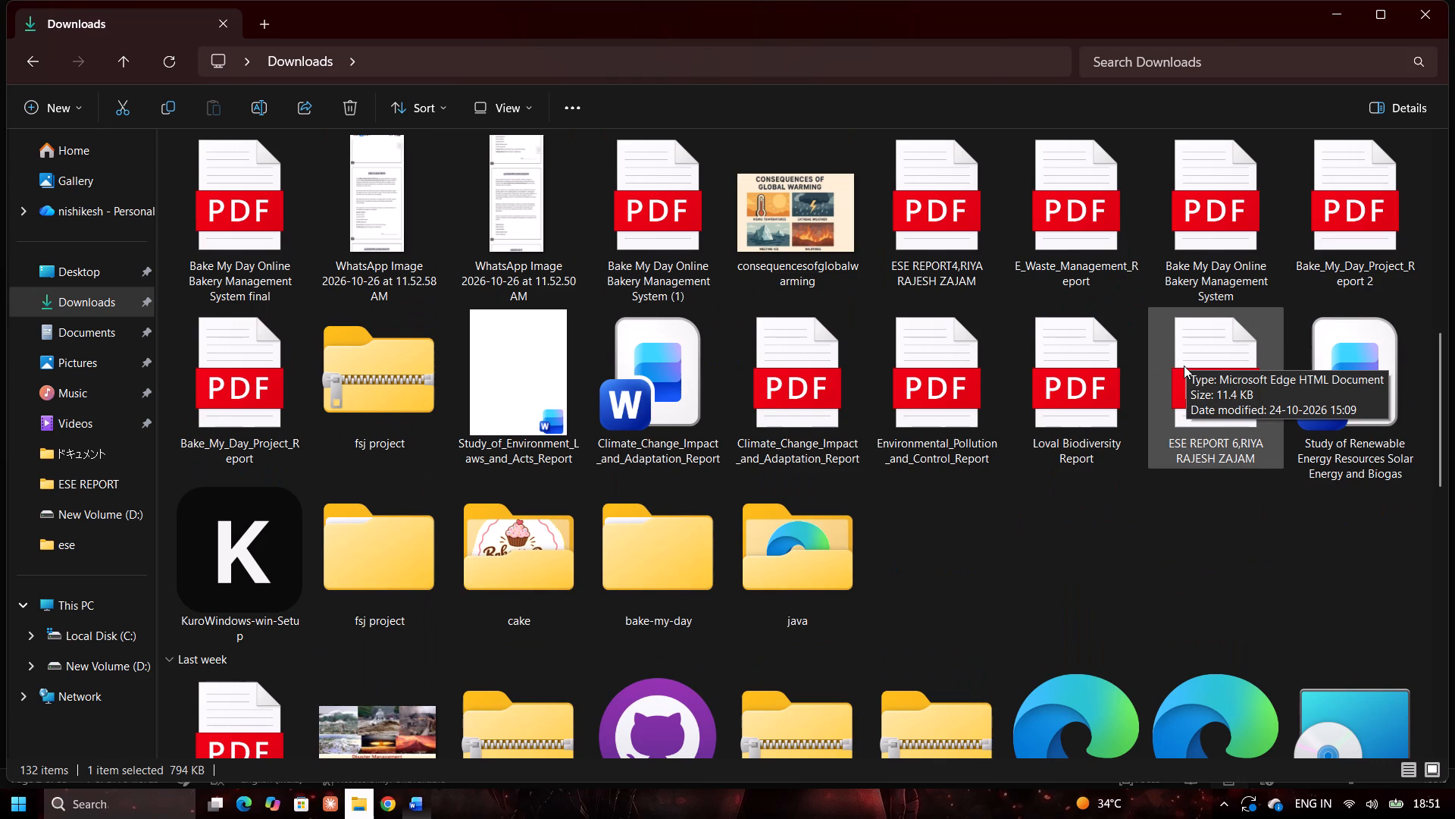
scroll(1184, 366, up, 1)
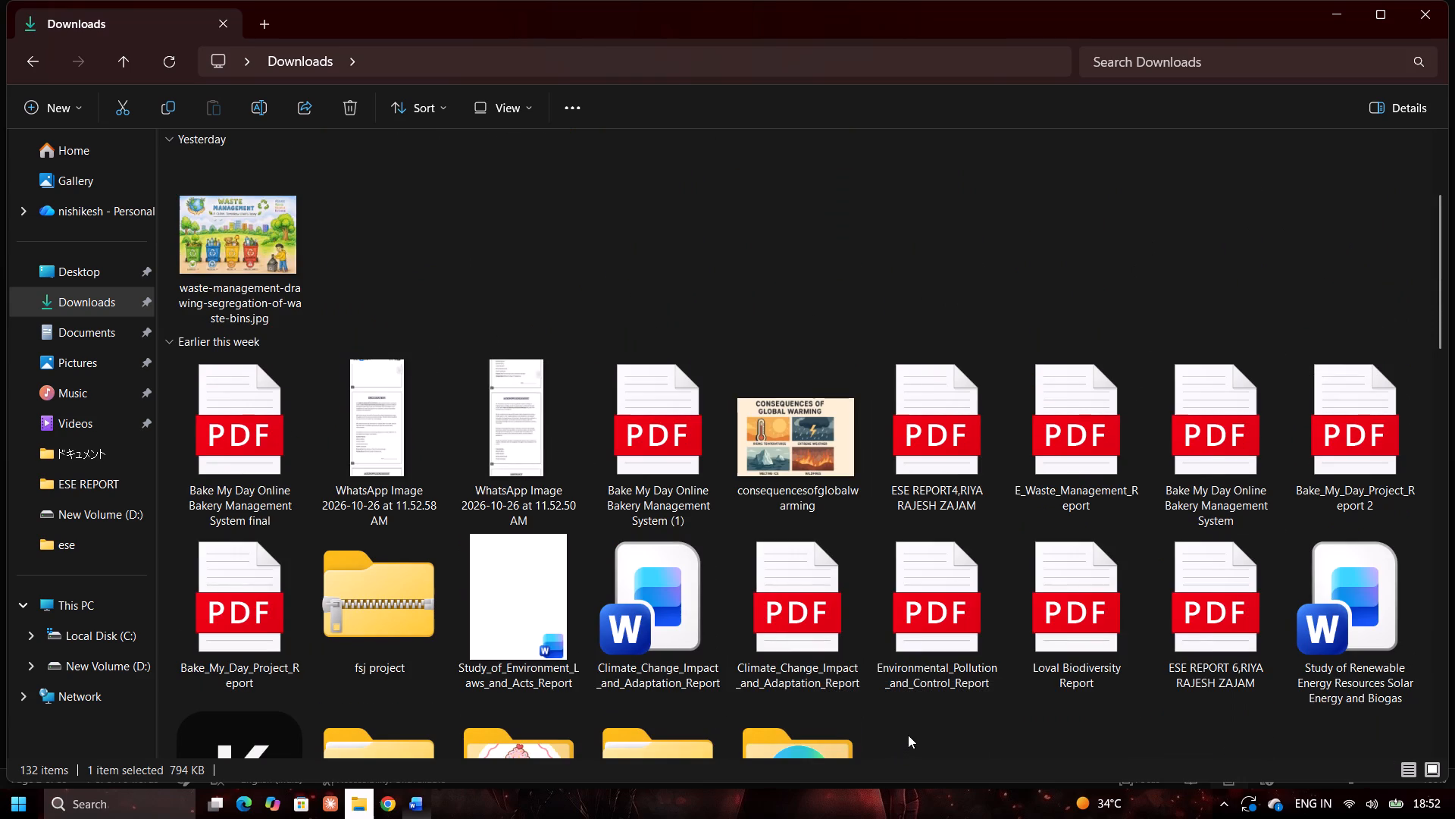
double_click(949, 635)
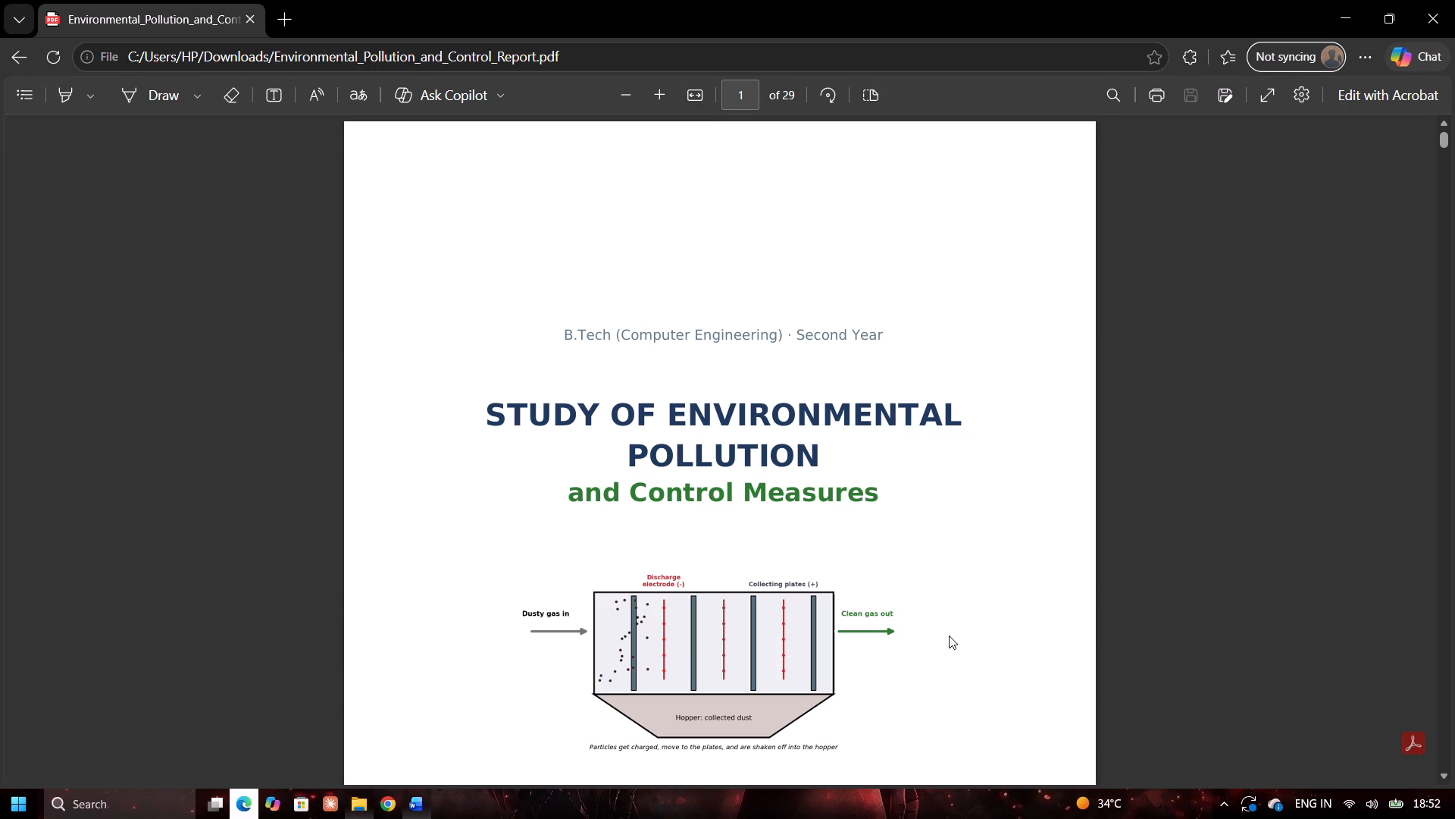
scroll(949, 635, down, 1)
scroll(949, 635, up, 1)
scroll(949, 635, down, 1)
scroll(949, 635, up, 1)
scroll(949, 635, down, 20)
scroll(949, 635, down, 1)
scroll(963, 623, up, 1)
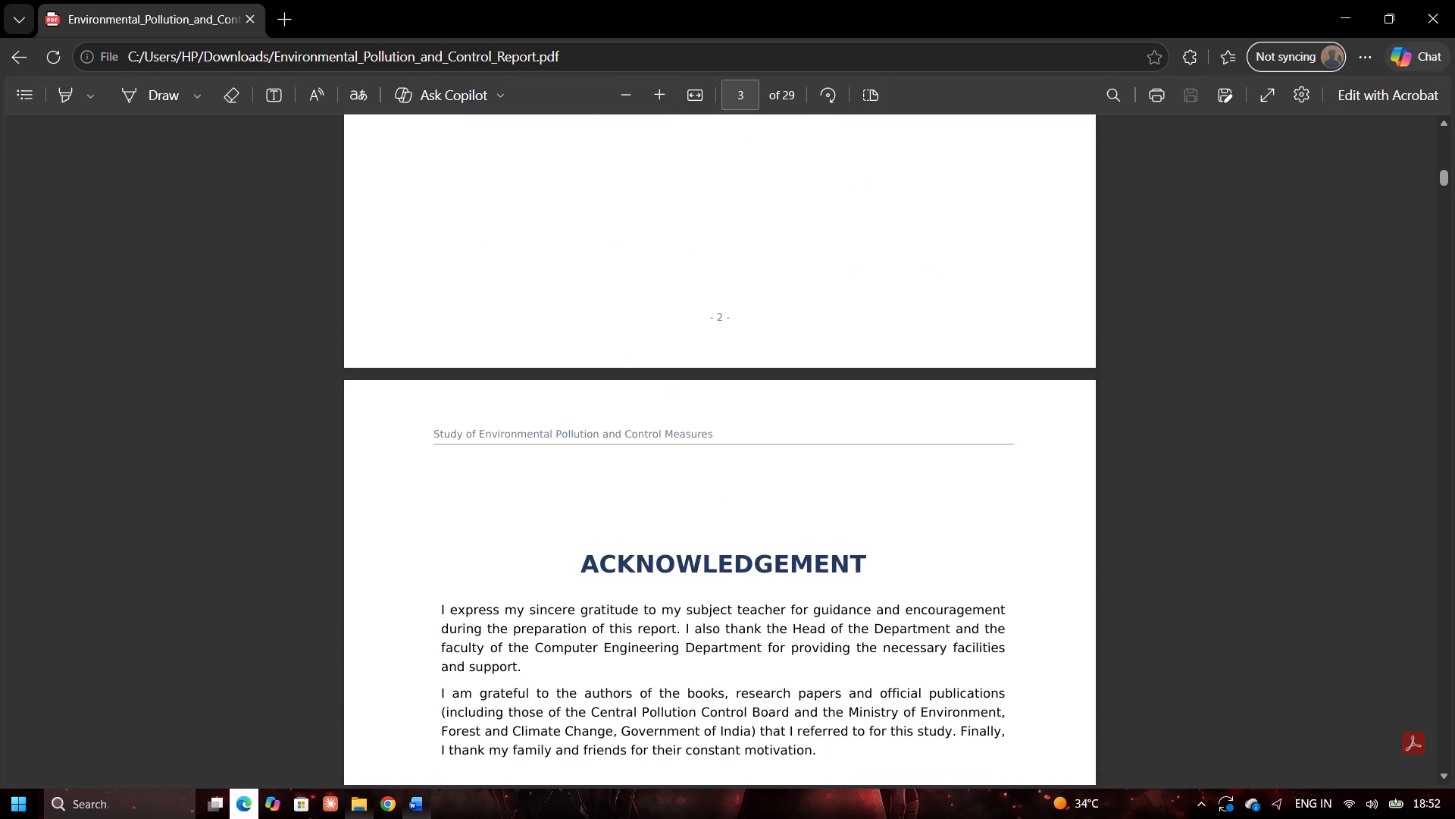
scroll(972, 623, down, 15)
scroll(975, 623, down, 6)
scroll(978, 622, up, 1)
scroll(978, 622, down, 14)
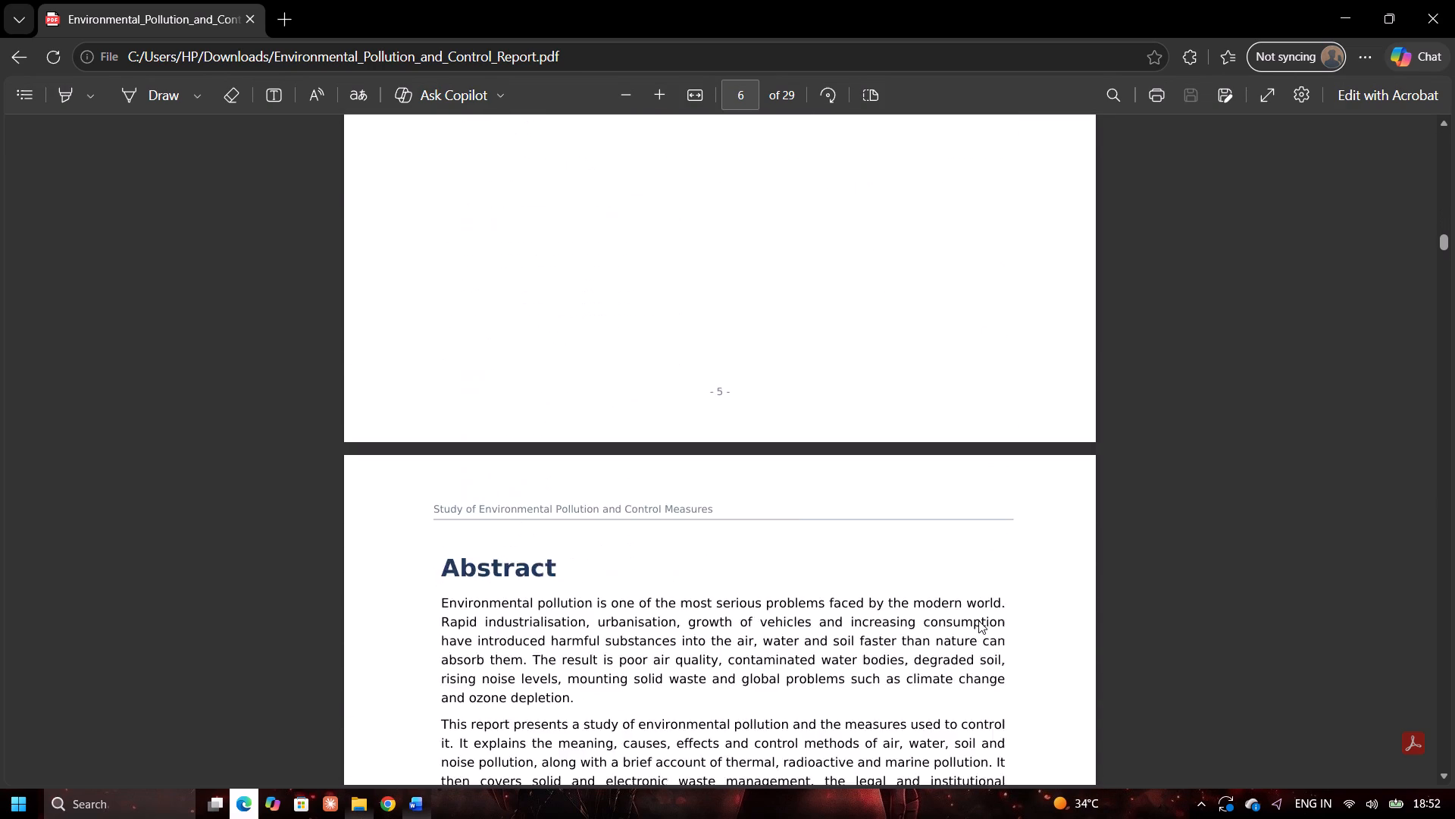
scroll(978, 620, down, 7)
scroll(978, 620, up, 1)
scroll(978, 620, down, 10)
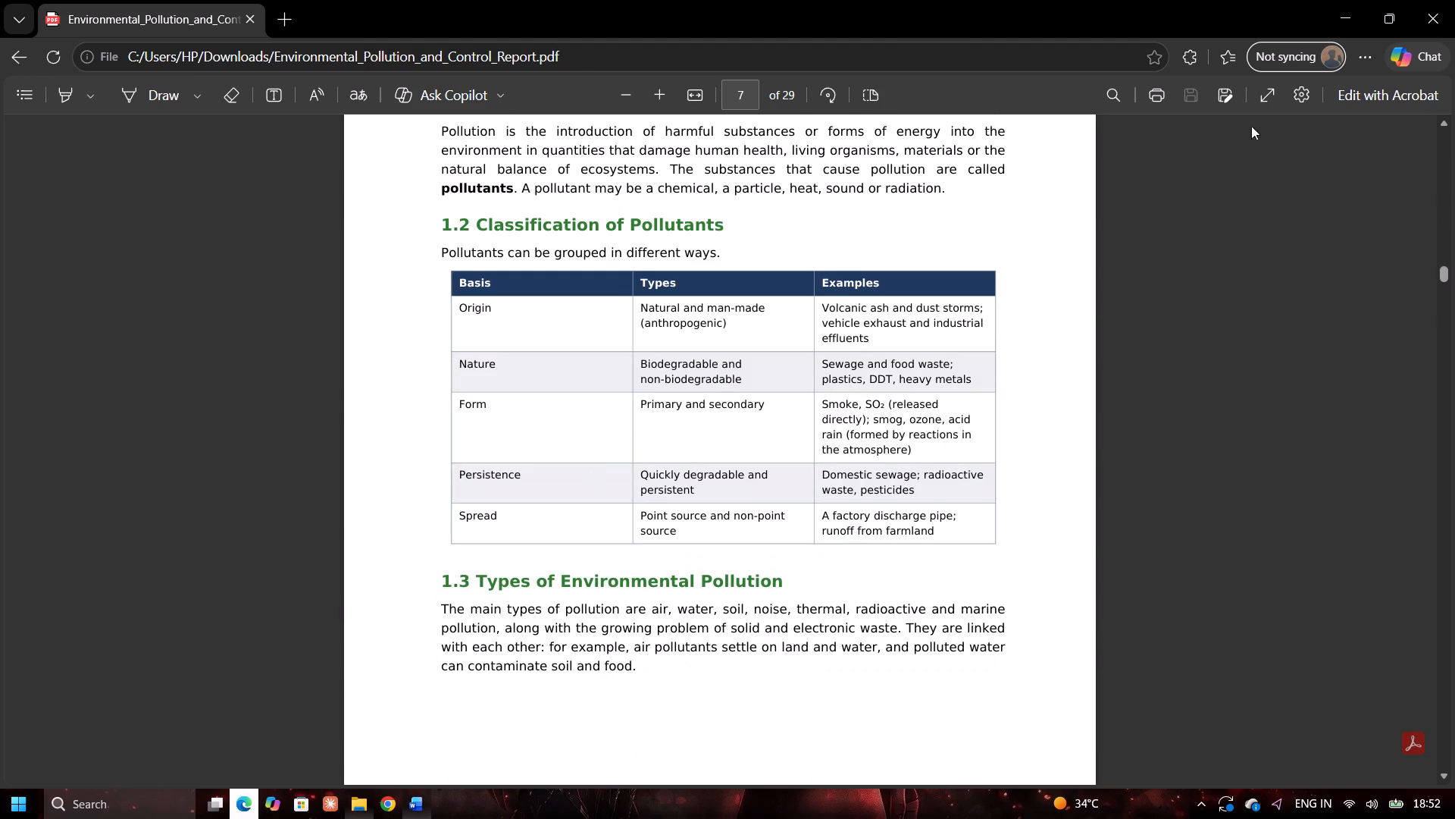
click(1346, 10)
Close the Environmental_Pollution_and_Control_Report FIANL document without saving its changes and exit Word.
click(417, 800)
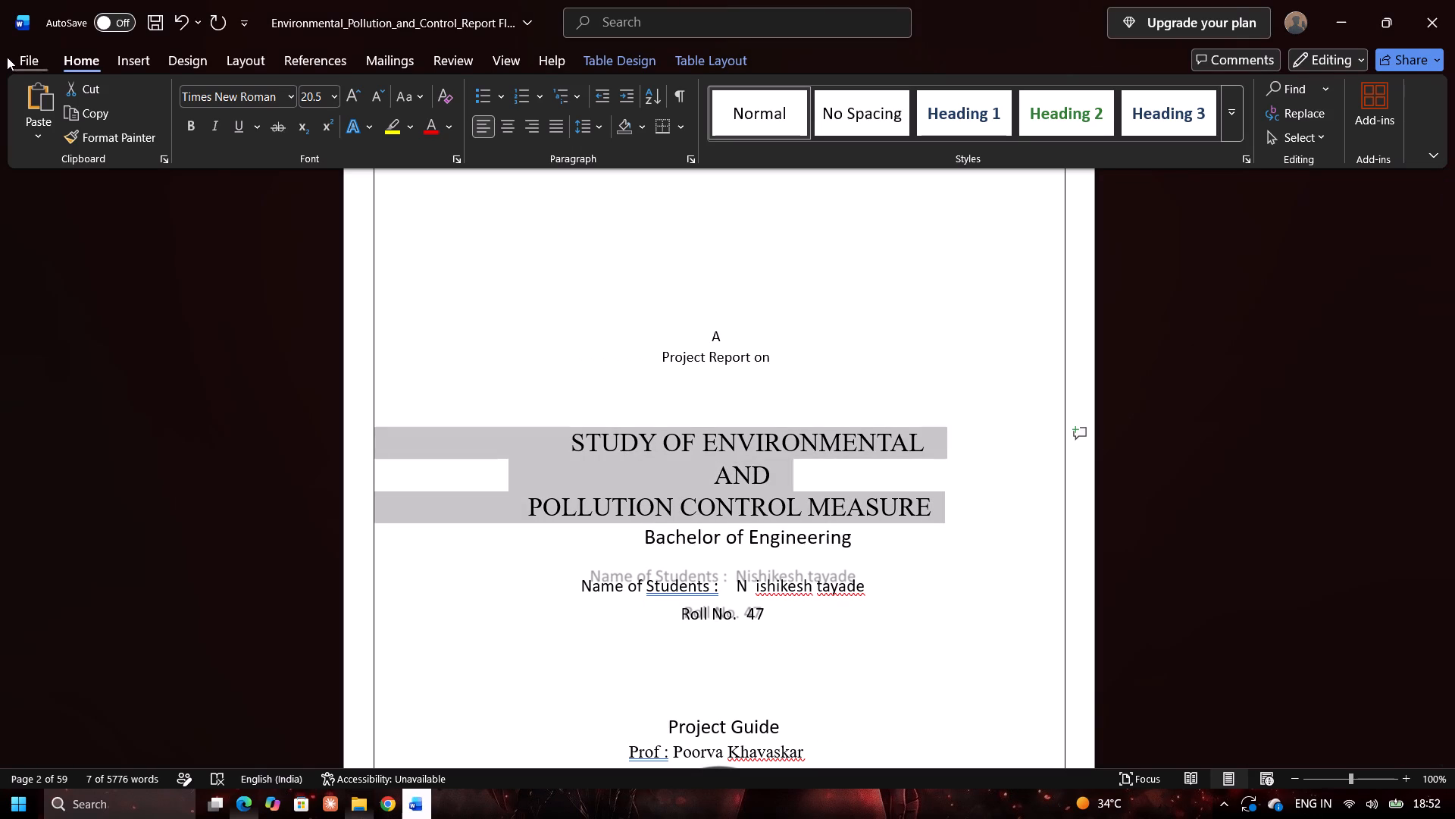
click(7, 57)
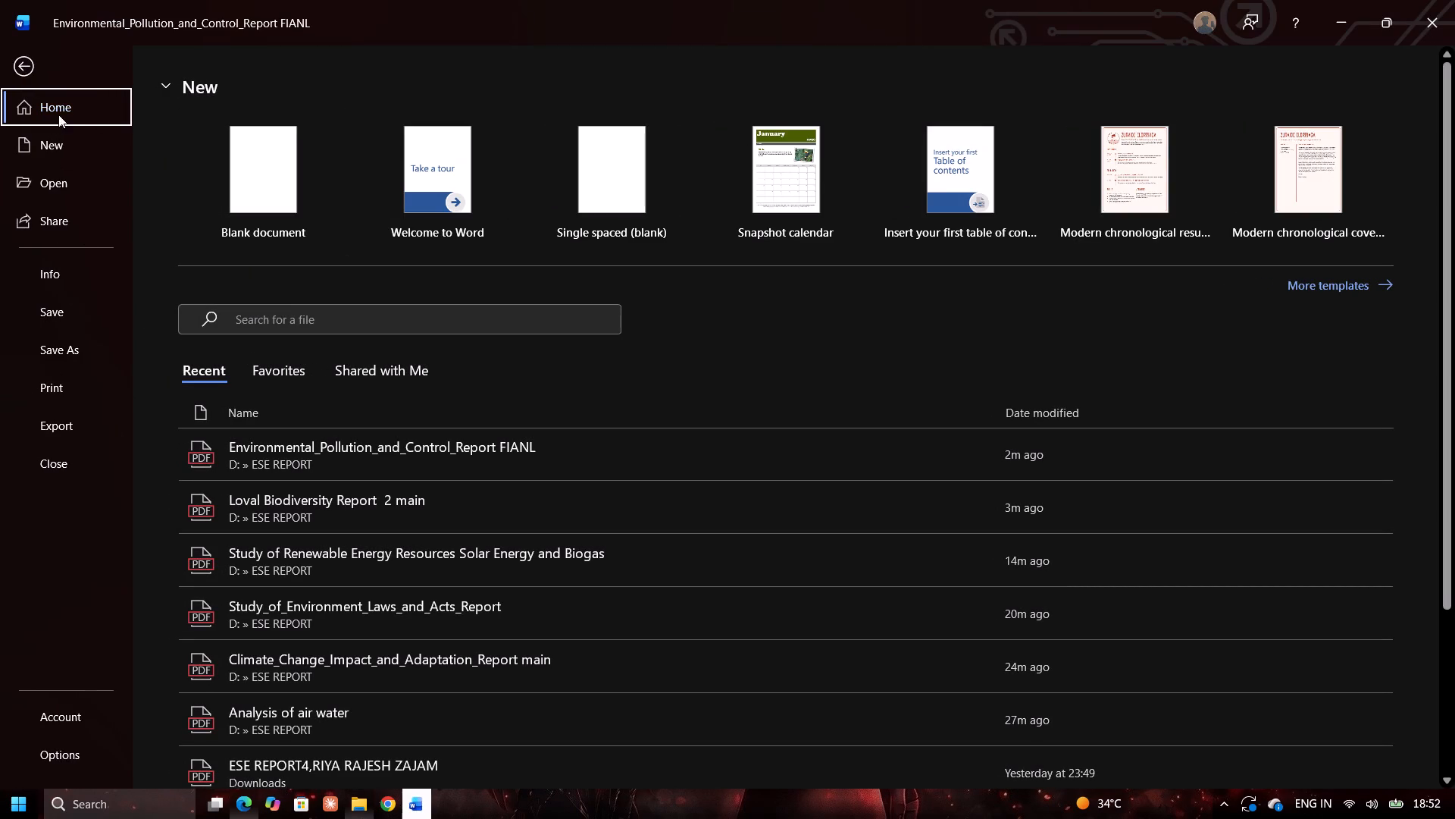
click(58, 457)
click(824, 551)
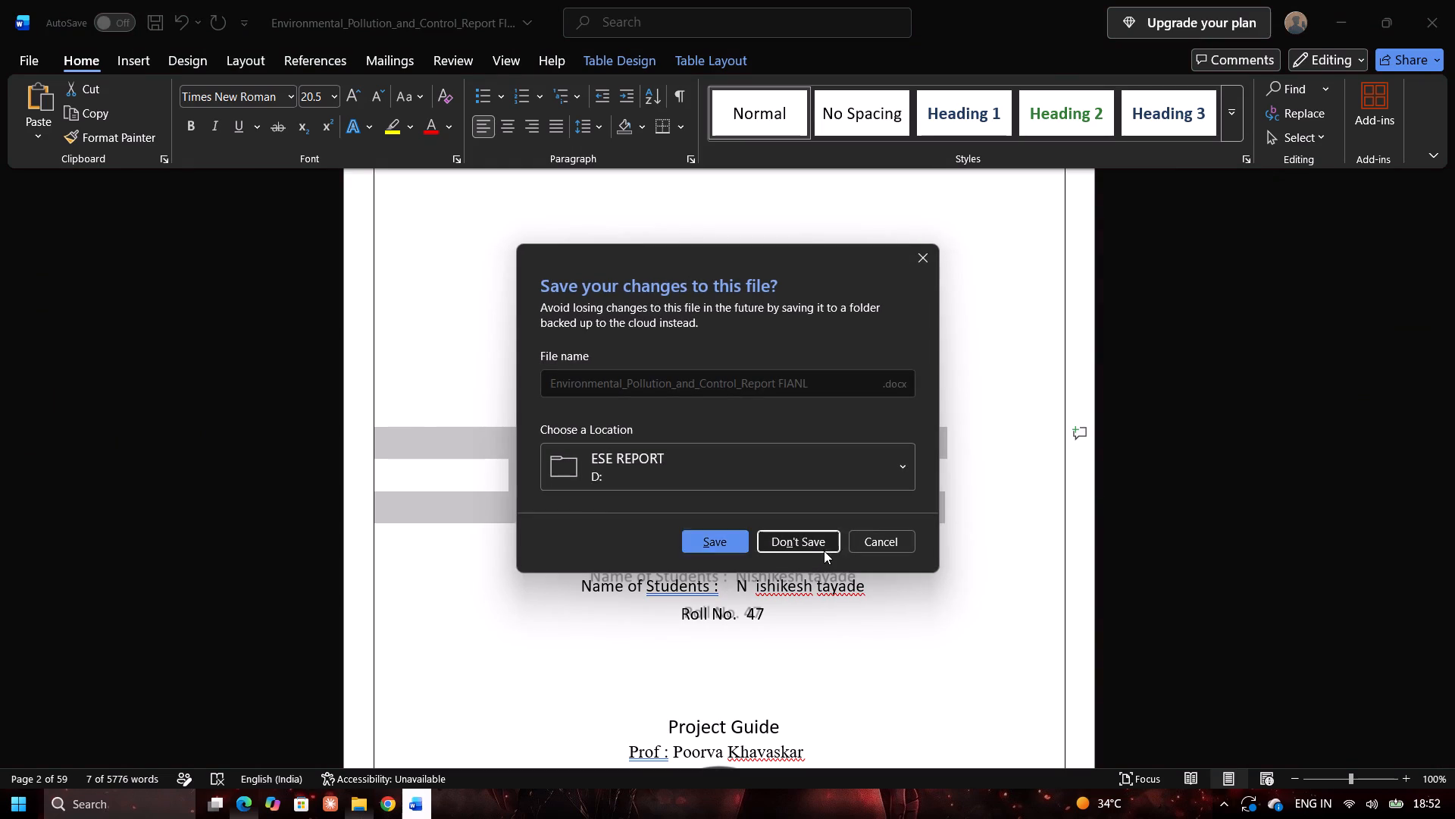
click(1435, 32)
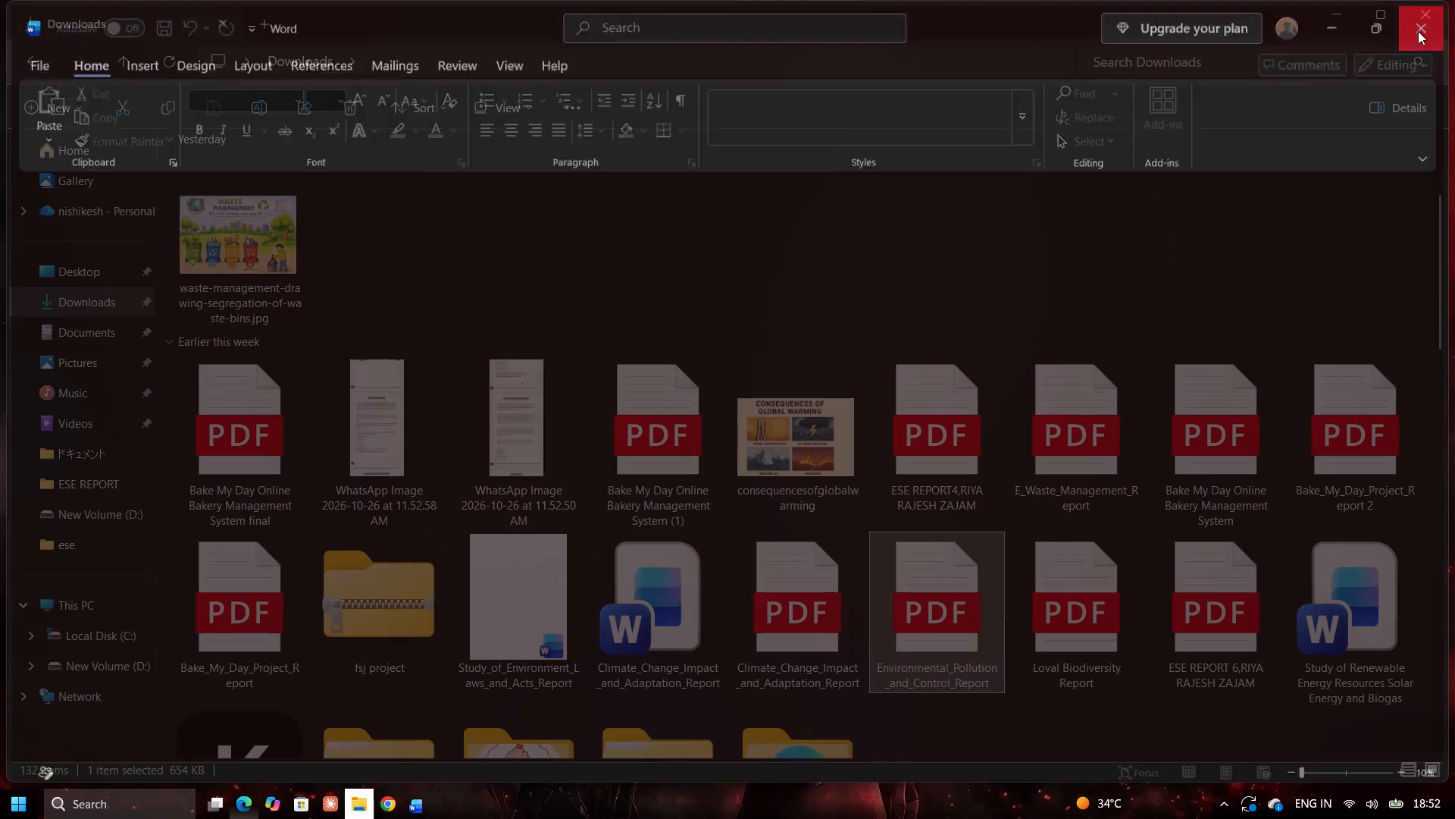
Restart Word and open the Environmental_Pollution_and_Control_Report PDF from Downloads as an editable document.
click(136, 810)
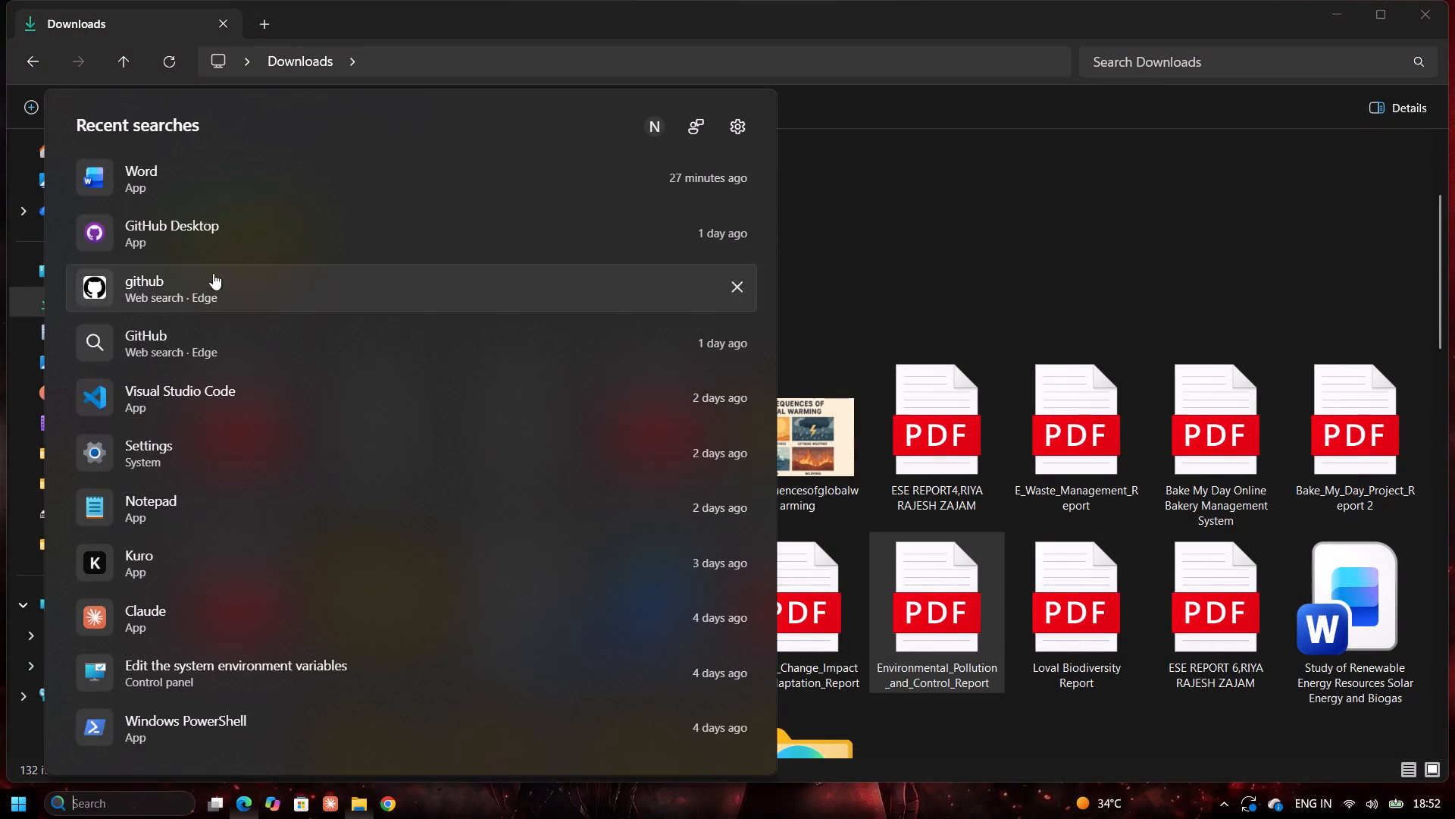
click(219, 197)
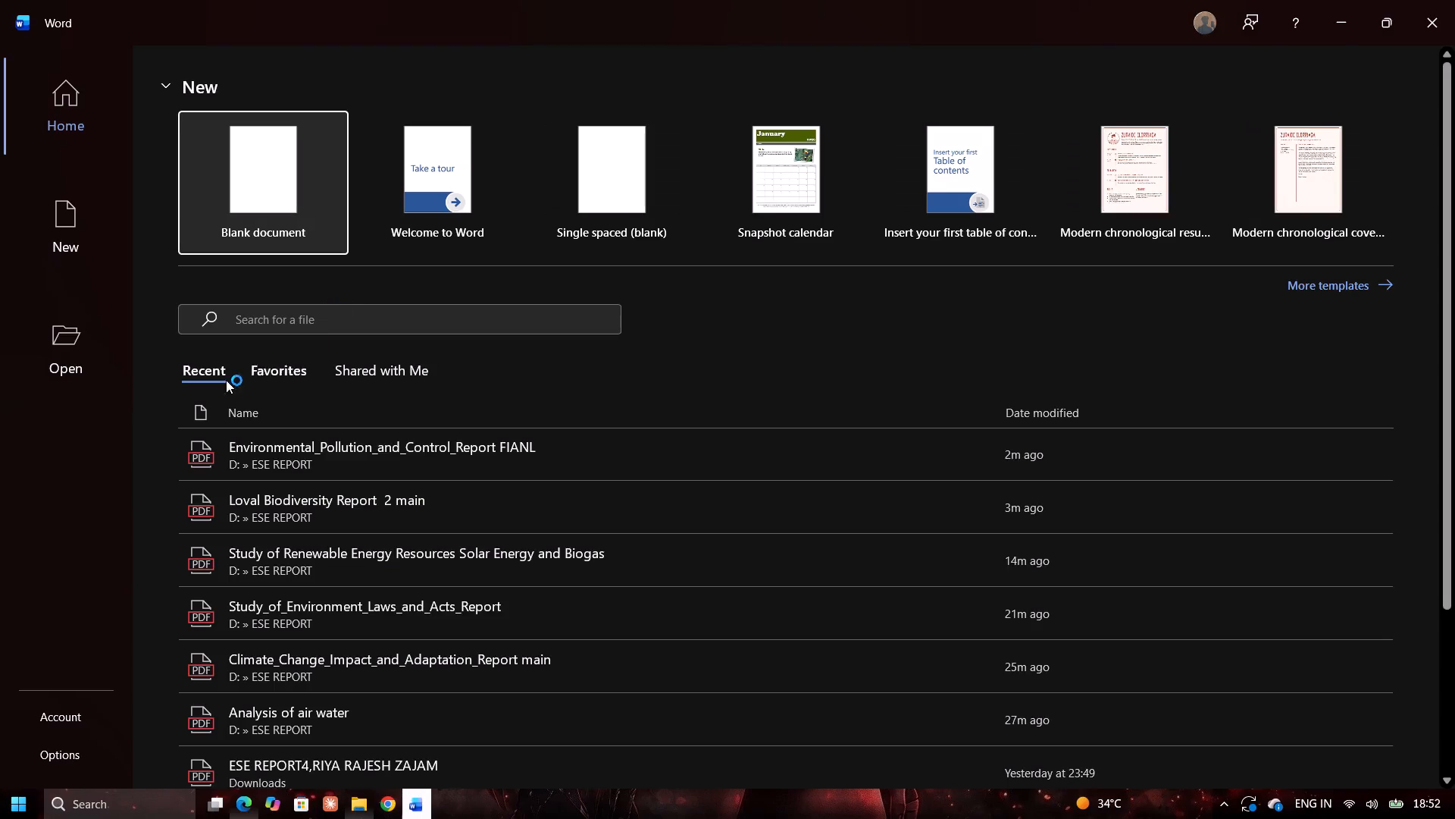
click(64, 347)
click(225, 410)
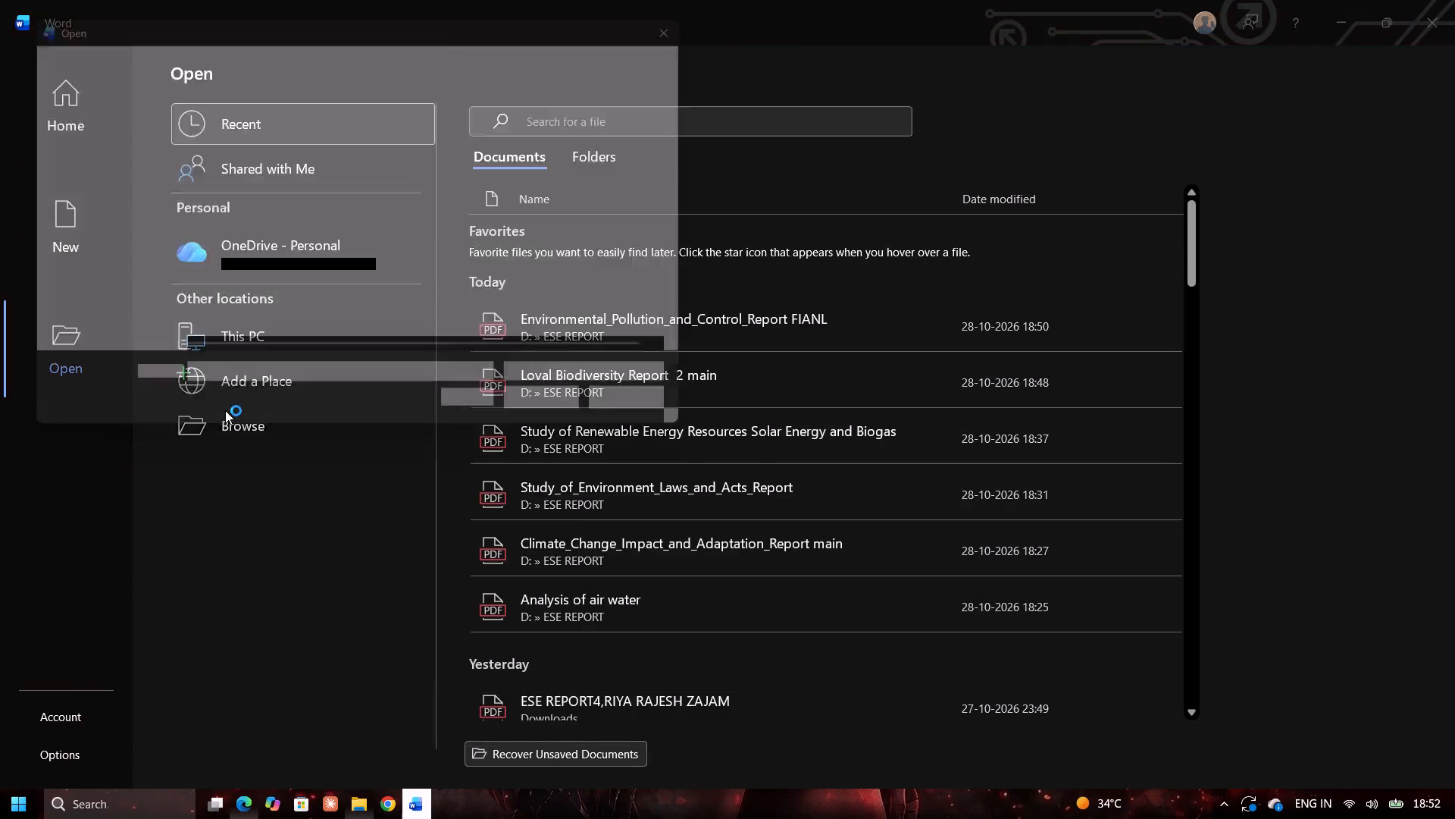
click(108, 213)
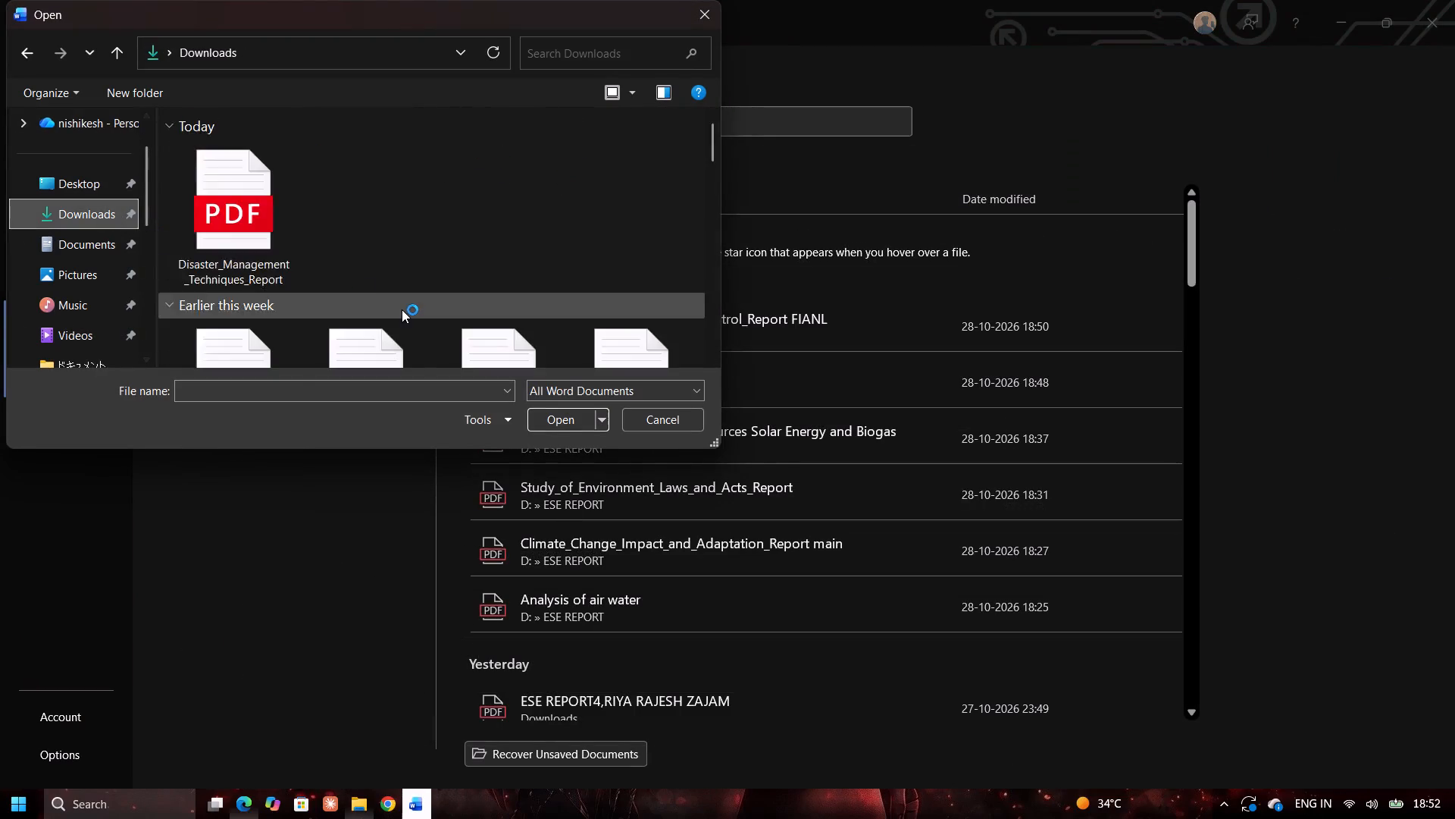
scroll(402, 309, down, 3)
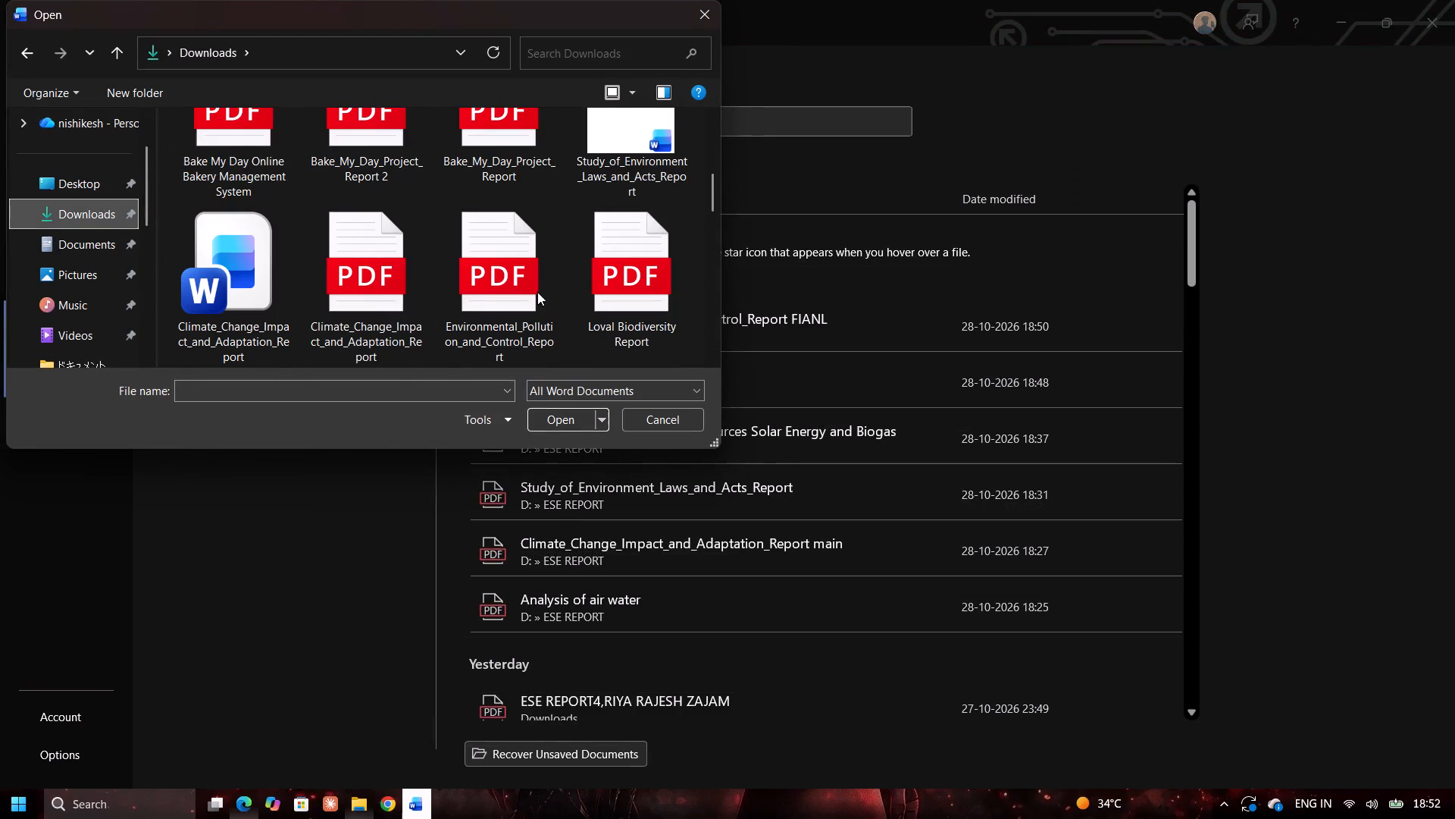
click(537, 292)
click(556, 417)
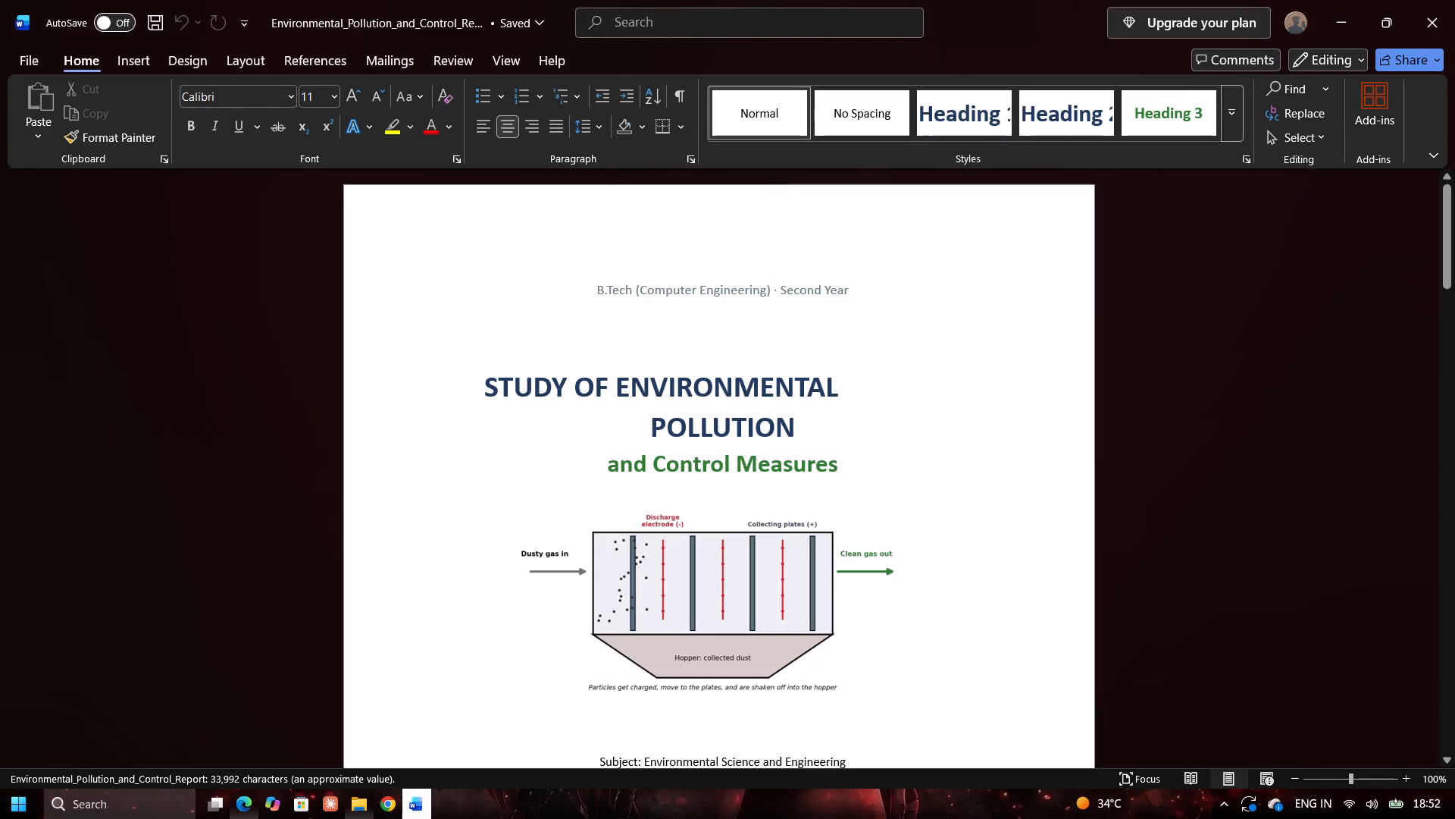
Delete the front matter from the "B.Tech (Computer Engineering)" line through the end of the certificate.
scroll(568, 399, down, 5)
scroll(568, 399, up, 5)
drag(594, 276, 597, 275)
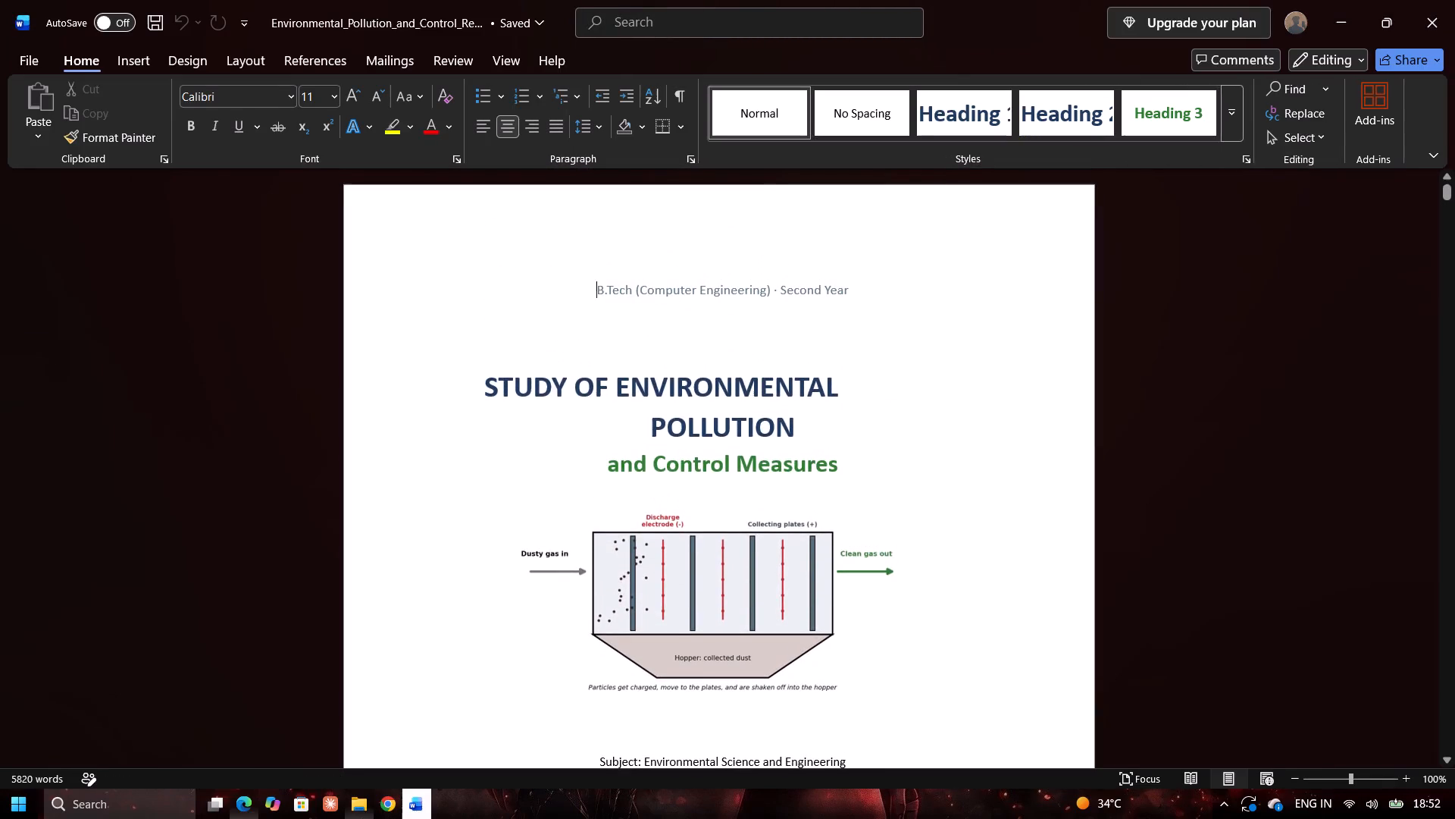
drag(597, 275, 912, 627)
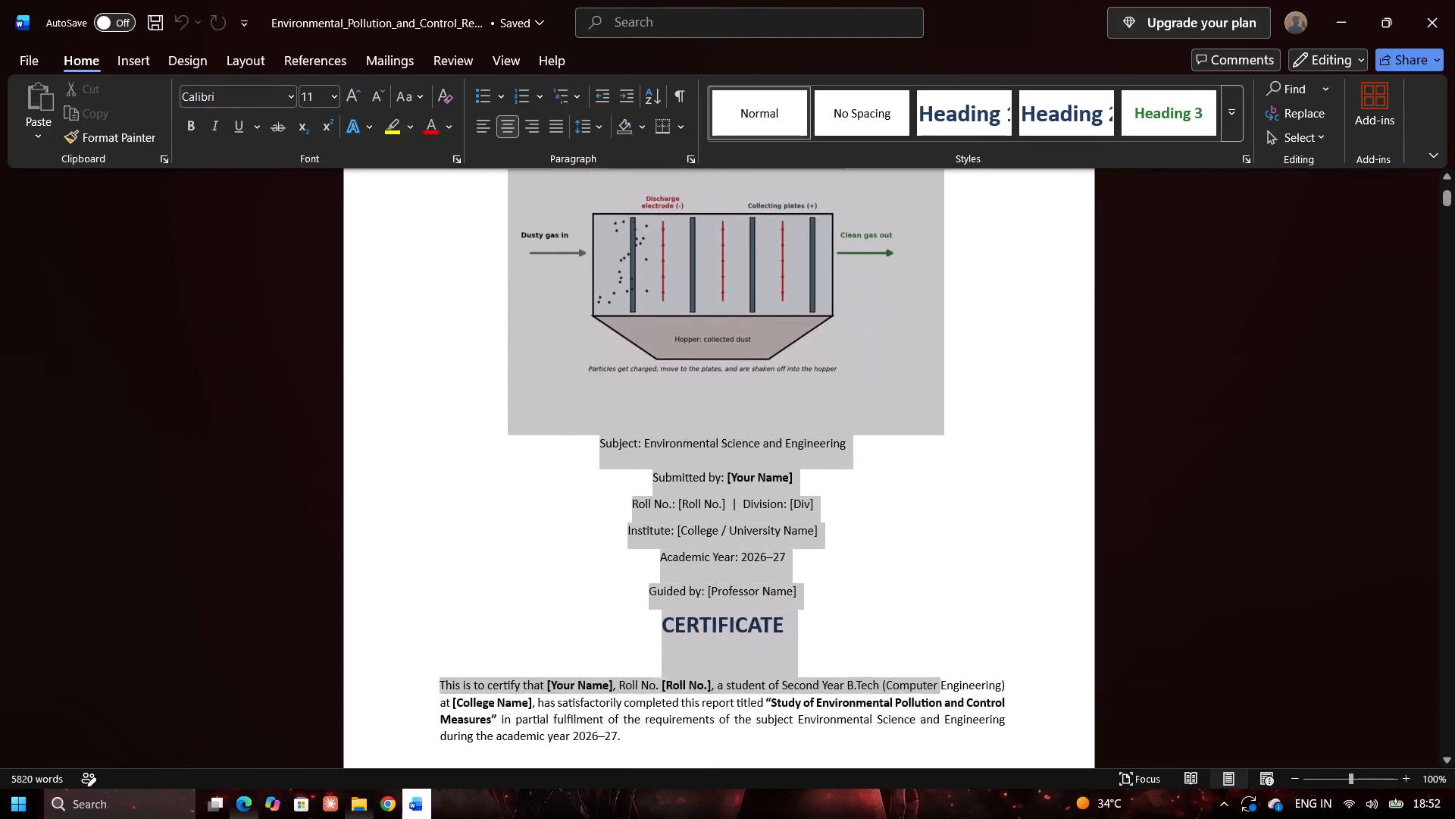
drag(912, 627, 984, 580)
key(Delete)
Examine the remaining front pages, including the list of figures, through to the Introduction.
scroll(786, 612, up, 12)
scroll(668, 598, down, 1)
scroll(668, 598, up, 4)
scroll(668, 598, down, 20)
scroll(668, 598, down, 1)
scroll(670, 597, up, 1)
scroll(670, 597, down, 15)
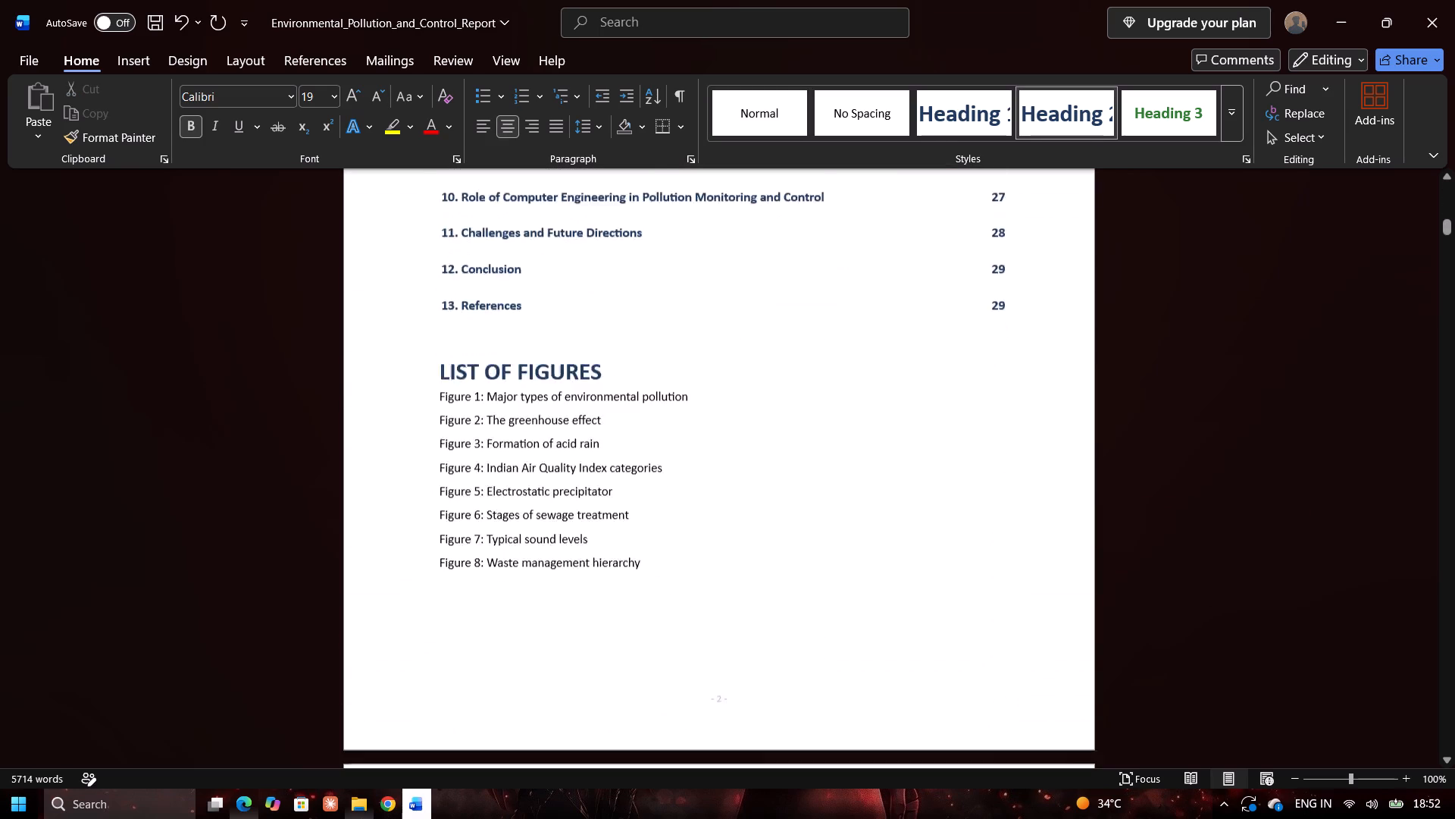
scroll(670, 597, down, 20)
scroll(670, 597, down, 8)
scroll(670, 597, up, 1)
scroll(670, 597, down, 2)
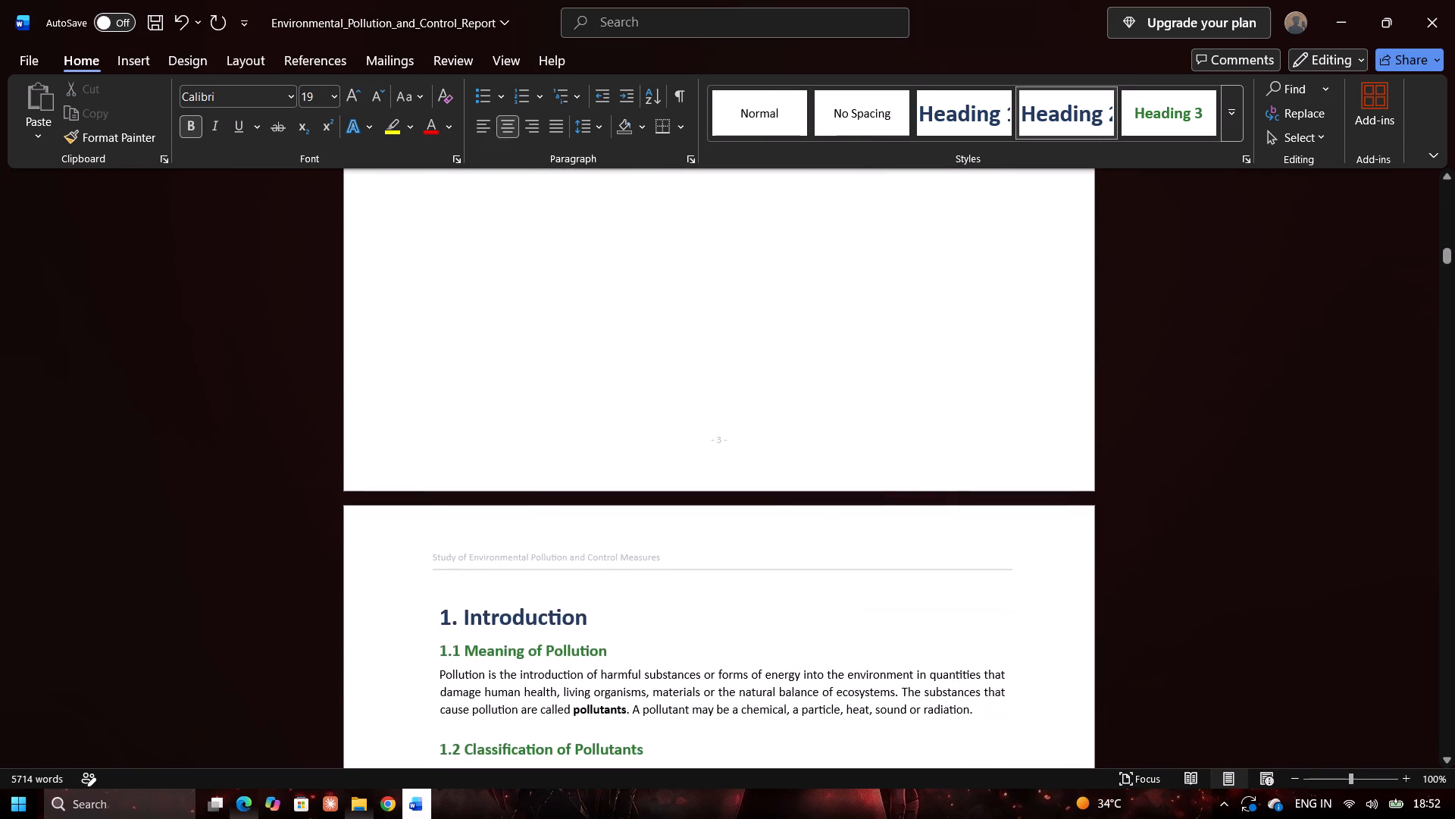
Shrink the Figure 1 pollution types diagram proportionally so it fits on the same page as the section 1.3 text.
scroll(670, 597, down, 9)
scroll(670, 597, down, 12)
scroll(684, 663, up, 1)
scroll(684, 666, down, 12)
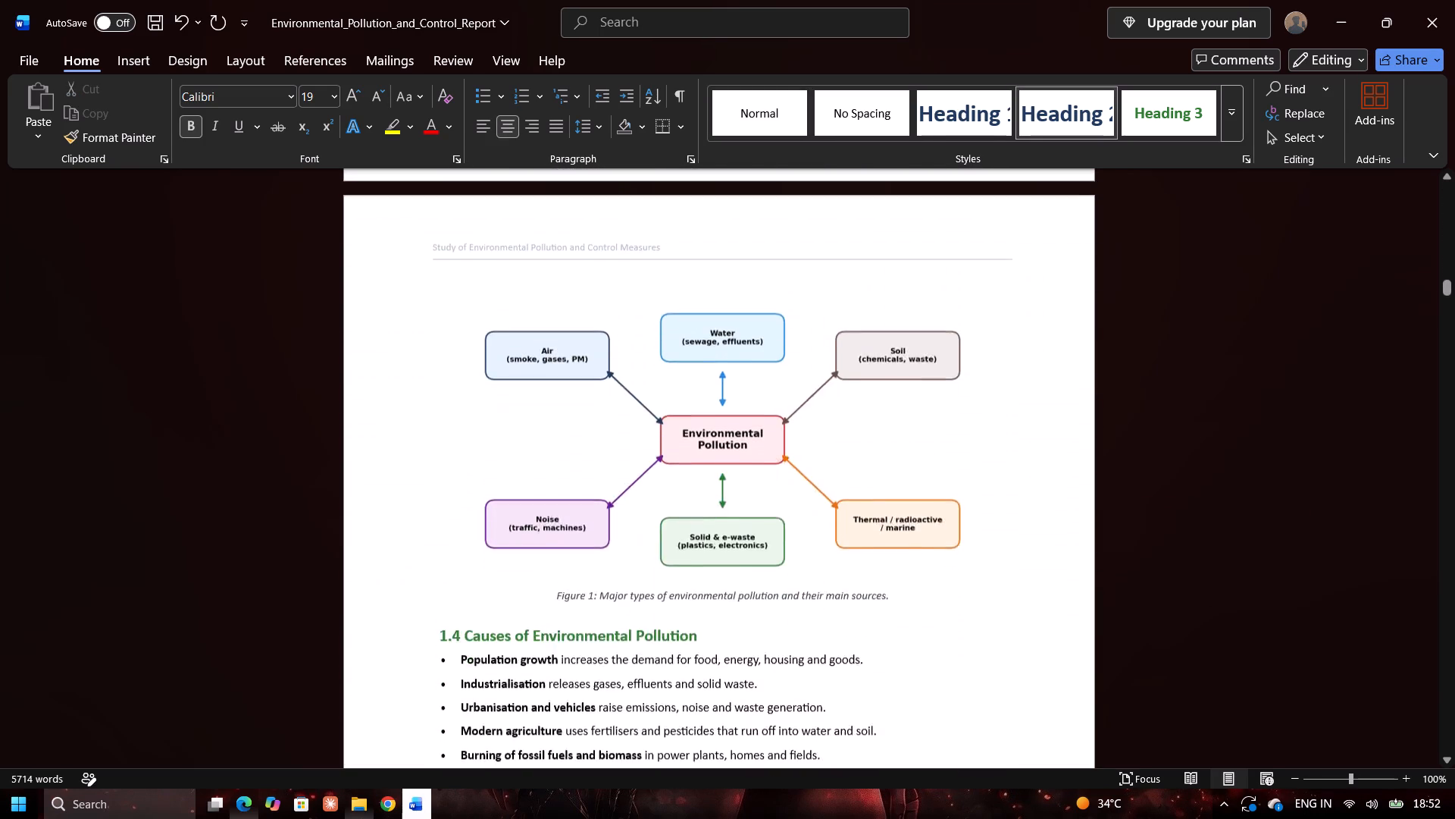
scroll(712, 668, down, 5)
scroll(712, 668, up, 6)
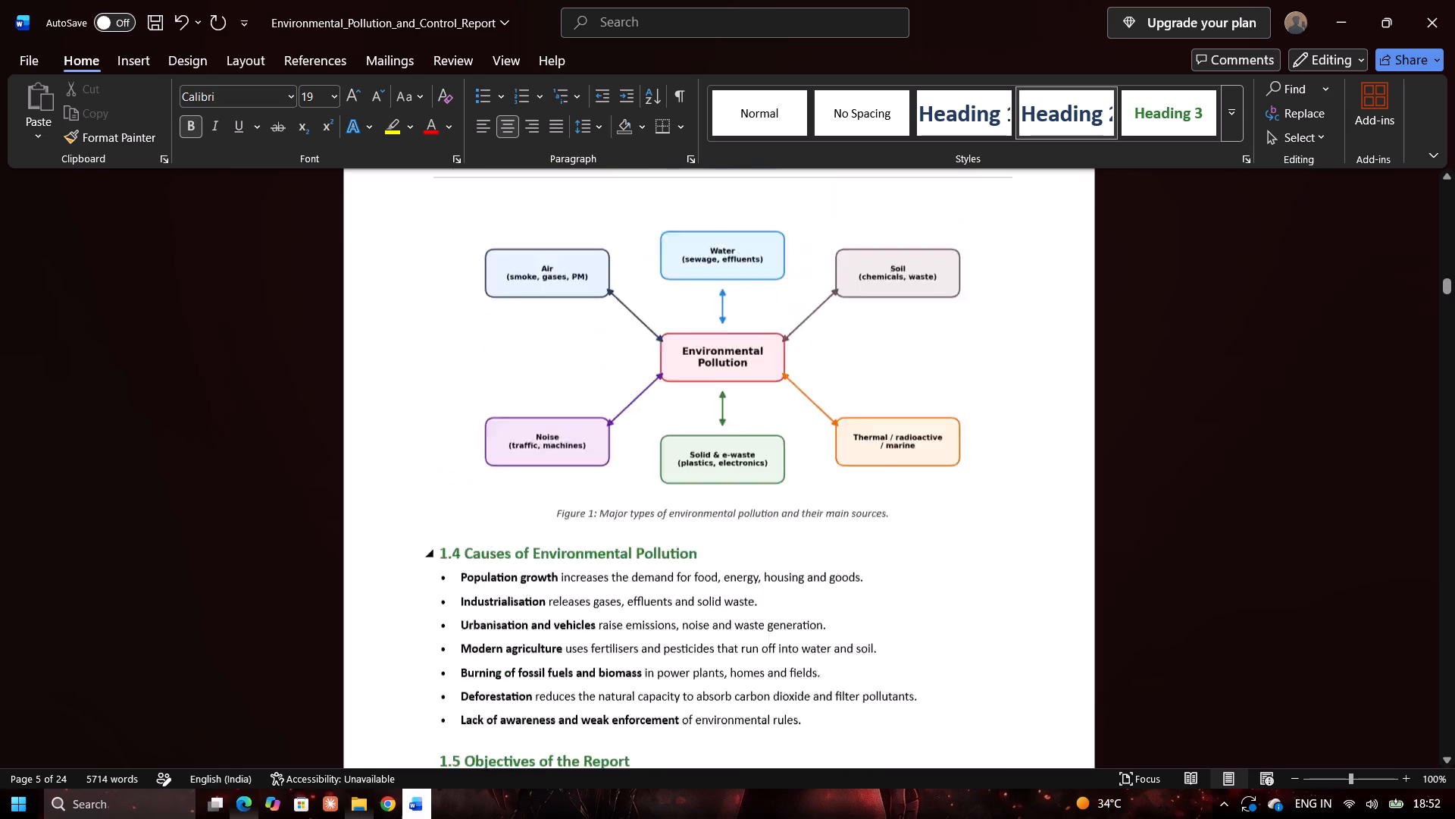
scroll(712, 668, up, 16)
scroll(712, 668, down, 3)
scroll(712, 668, up, 1)
scroll(712, 668, down, 2)
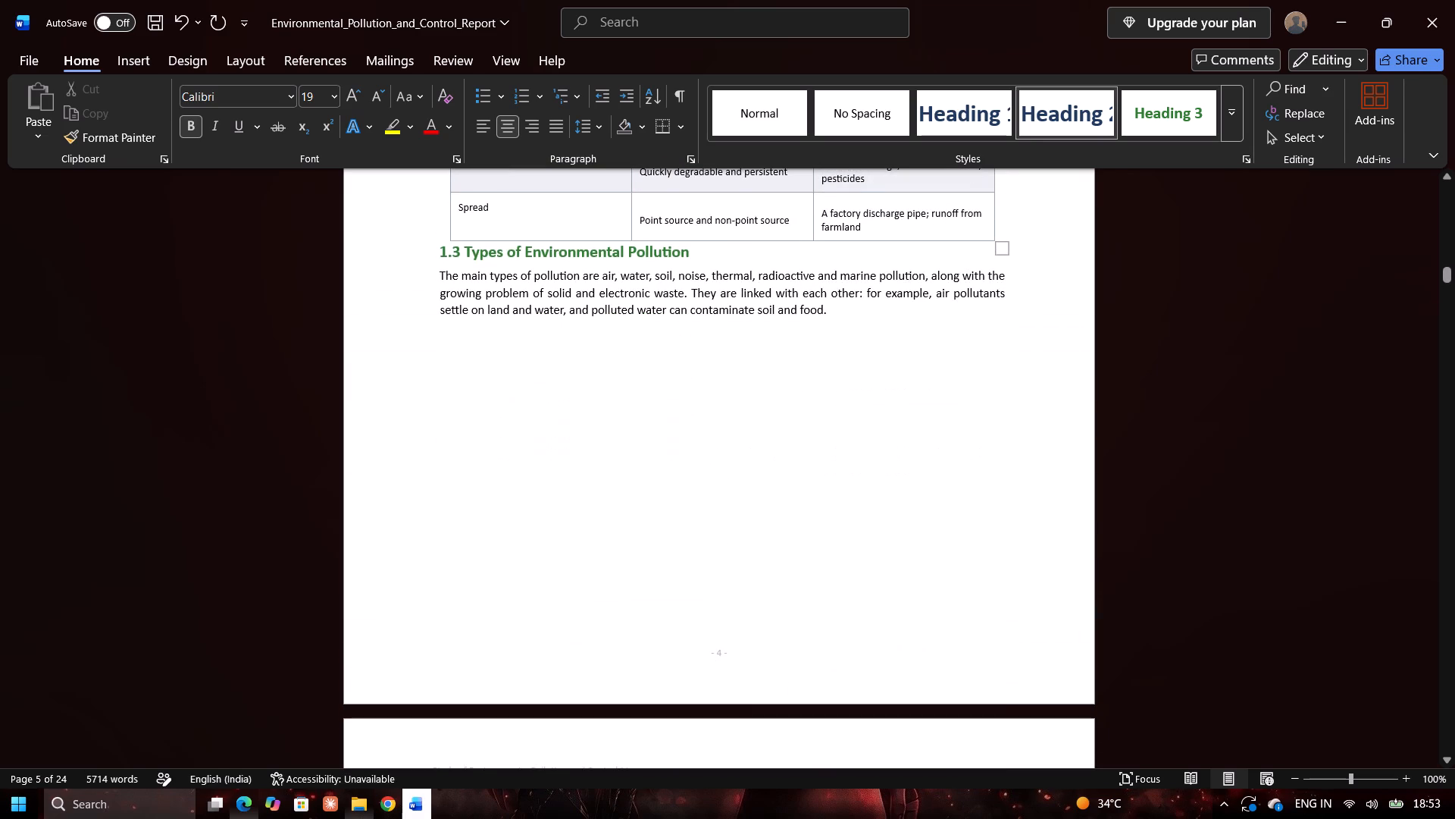
scroll(845, 493, down, 12)
click(699, 475)
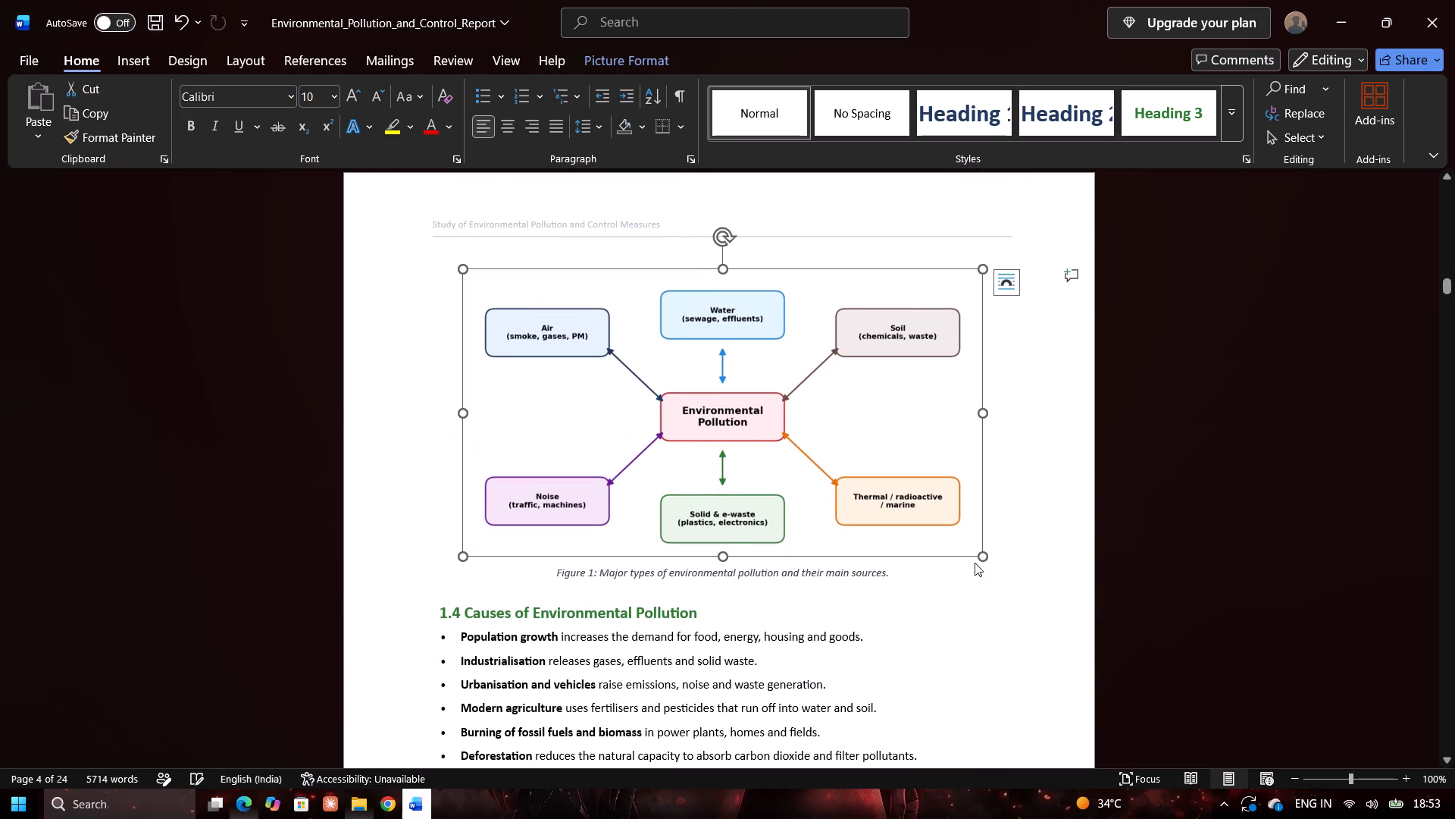
drag(984, 559, 914, 491)
Examine the pages from Figure 1 through the air pollution chapter, up to section 2.8, for content or space to trim.
scroll(950, 521, up, 1)
scroll(953, 526, down, 9)
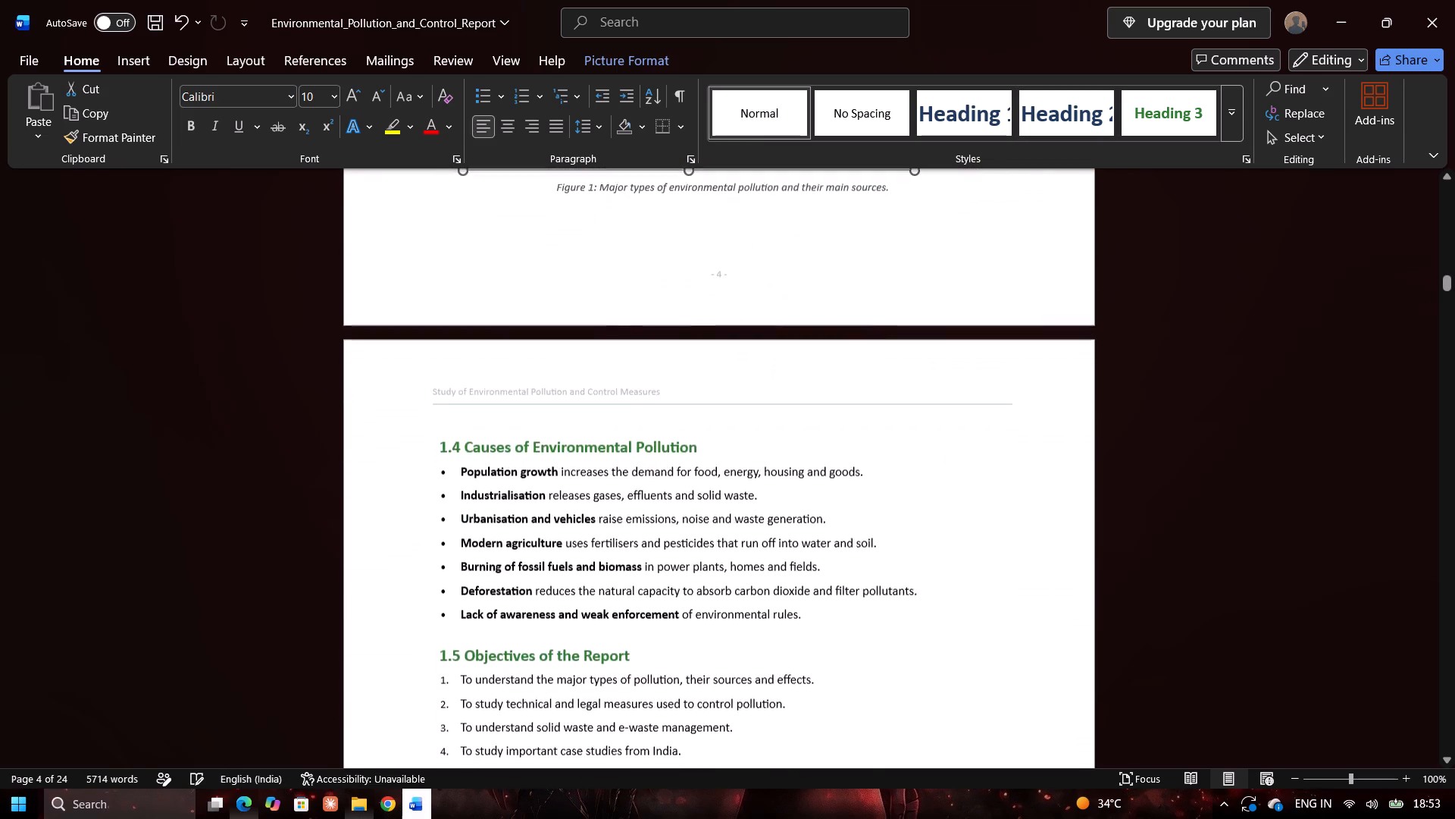
scroll(953, 527, down, 20)
scroll(953, 527, down, 3)
scroll(953, 527, up, 1)
scroll(953, 527, down, 6)
scroll(953, 527, up, 2)
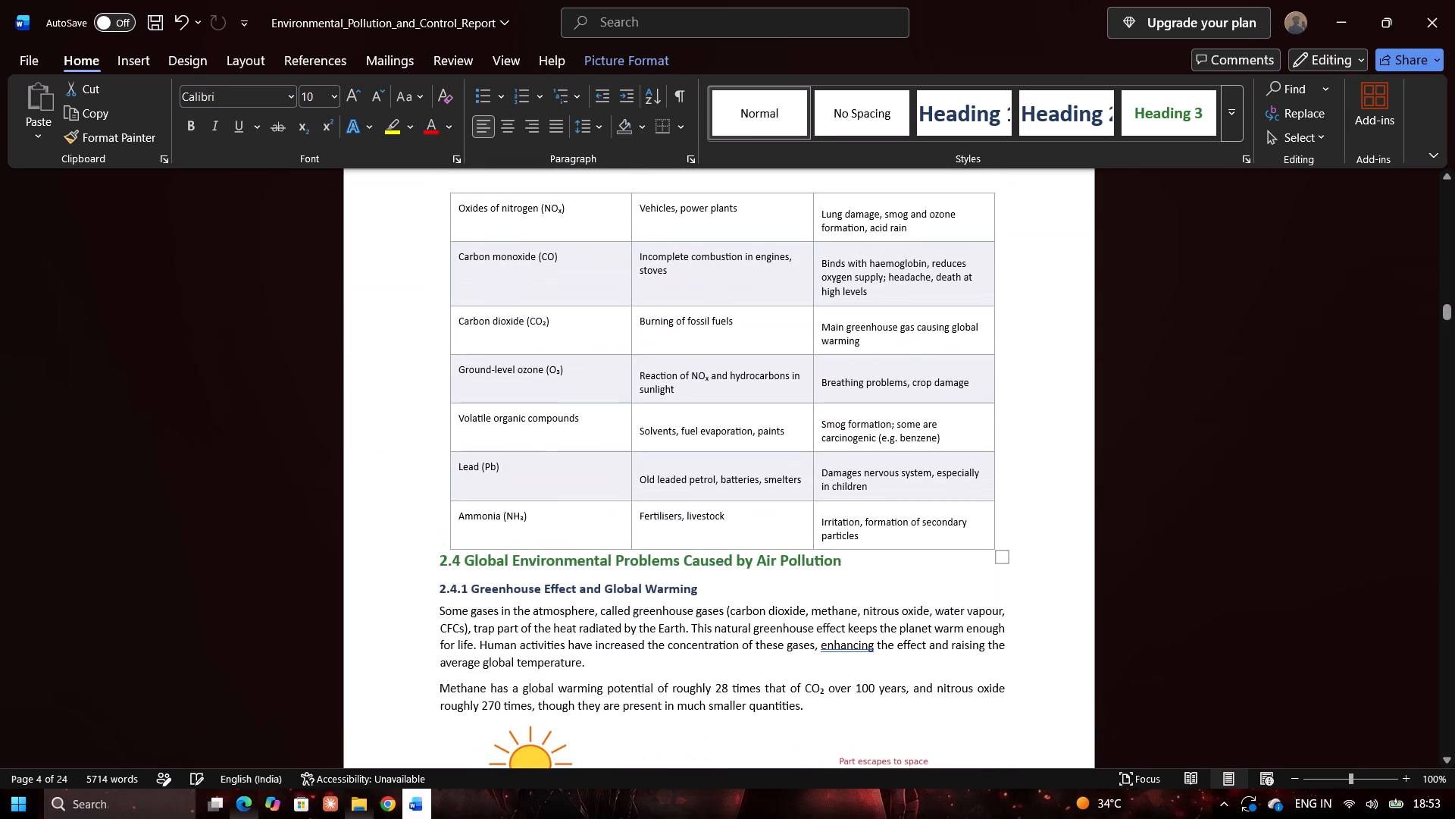
scroll(953, 527, down, 9)
scroll(469, 499, up, 5)
scroll(511, 470, down, 13)
scroll(521, 510, up, 1)
scroll(523, 511, down, 14)
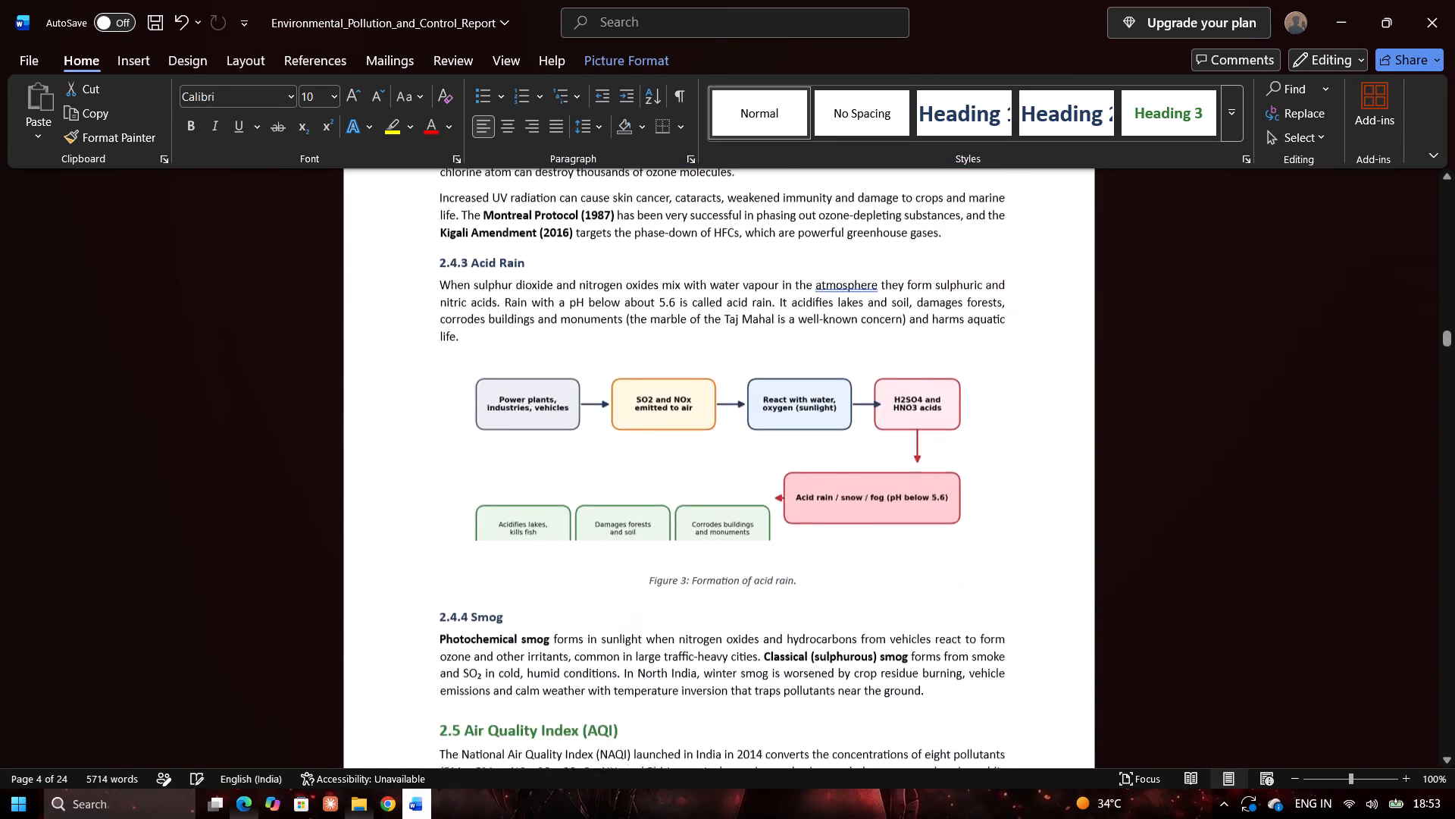
scroll(523, 511, down, 13)
scroll(523, 511, down, 16)
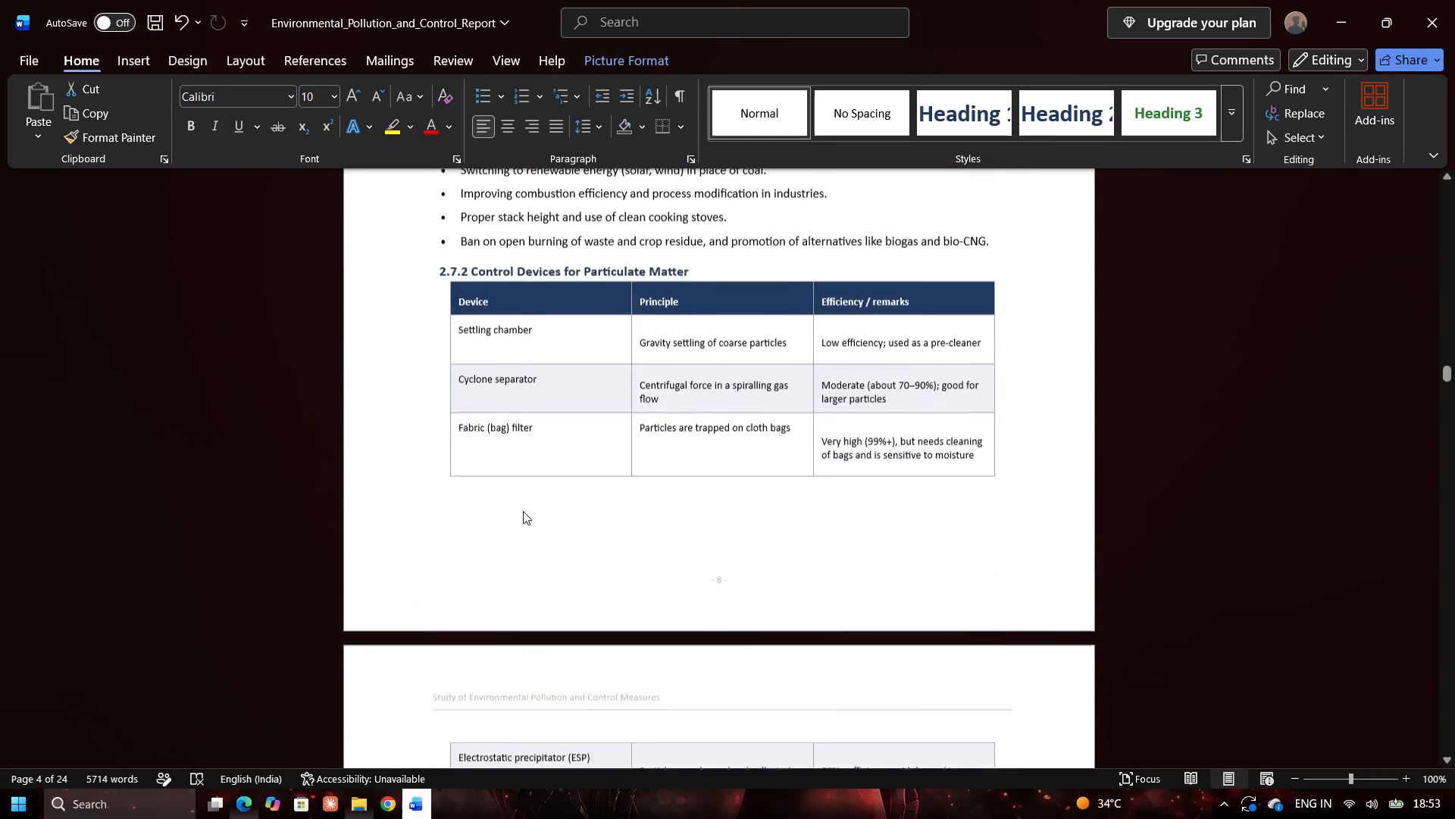
scroll(523, 511, down, 18)
scroll(523, 511, down, 10)
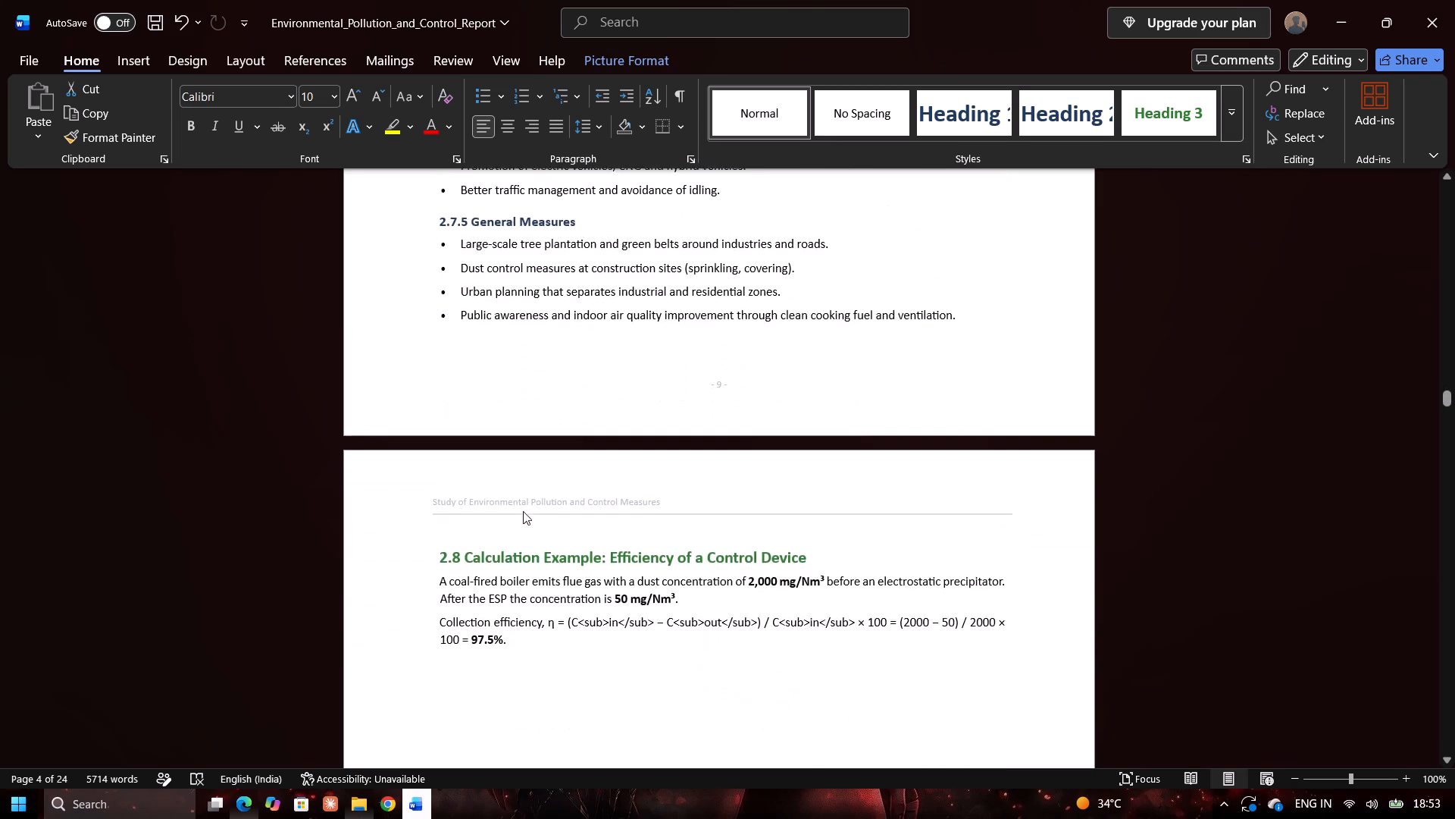
Delete section 2.8, Calculation Example: Efficiency of a Control Device, including its leftover heading number and empty line before Water Pollution.
scroll(523, 511, down, 6)
drag(464, 277, 490, 286)
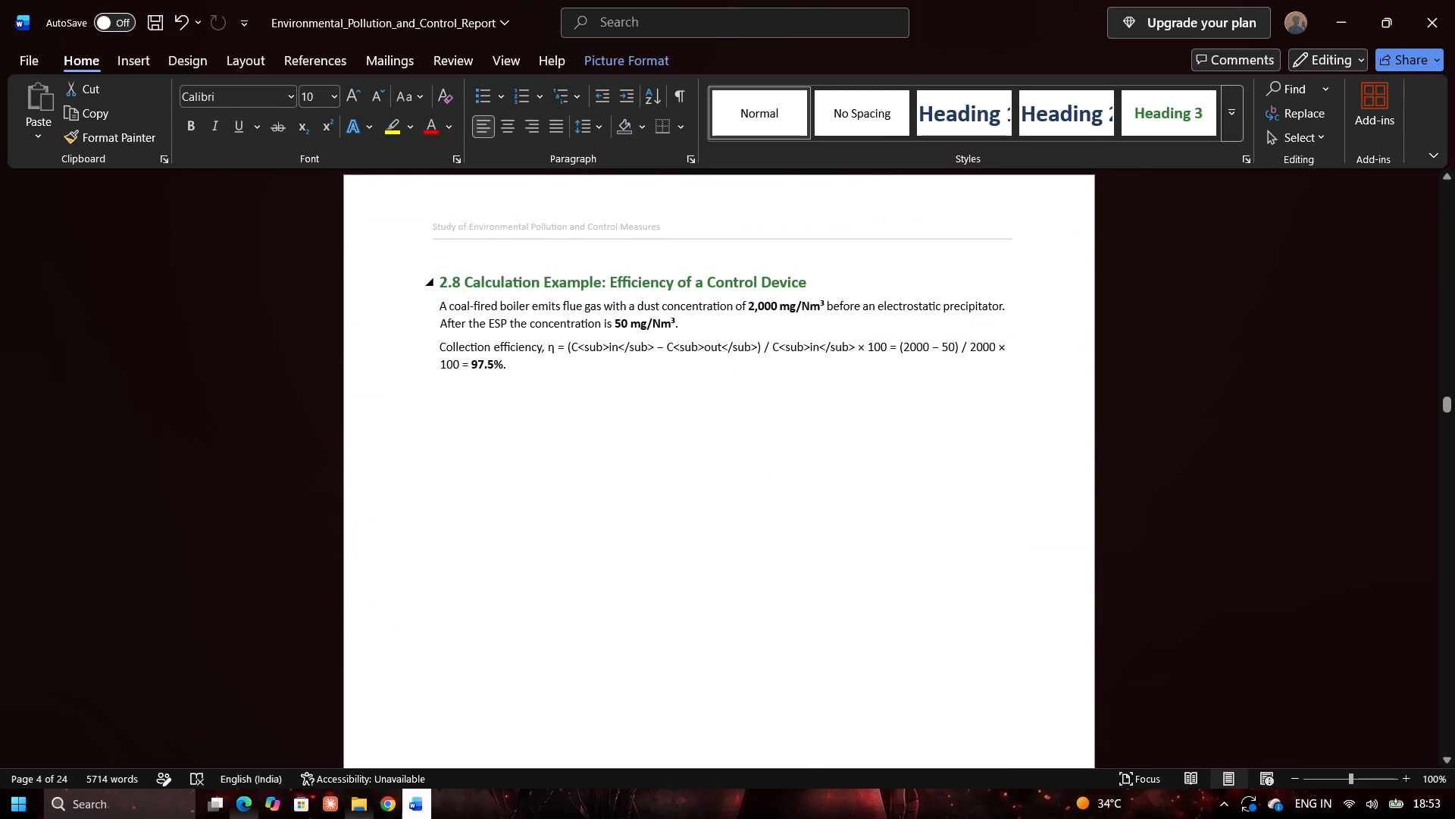
drag(490, 286, 790, 369)
key(Delete)
scroll(751, 402, up, 7)
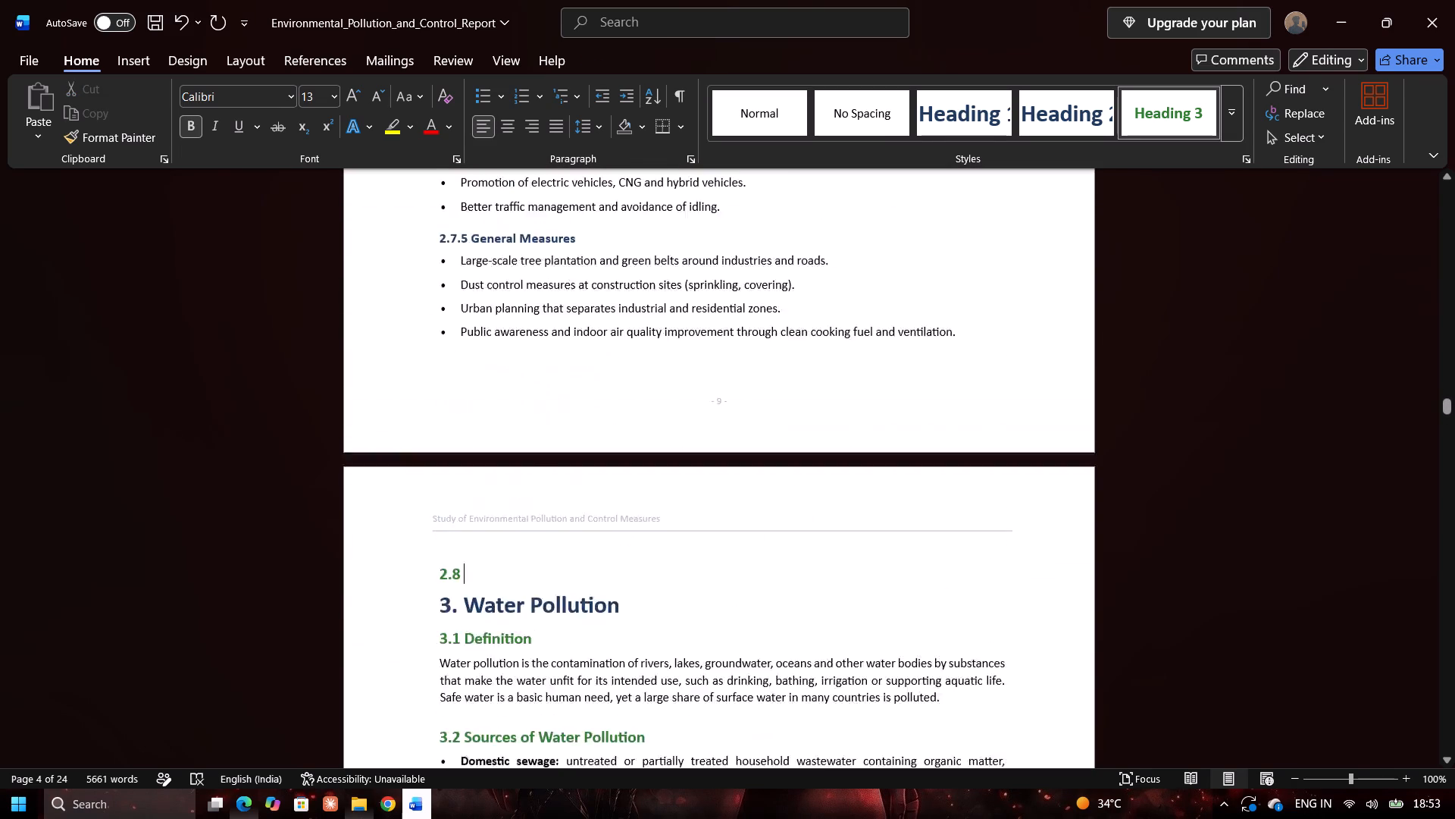
scroll(751, 402, up, 1)
scroll(751, 402, down, 8)
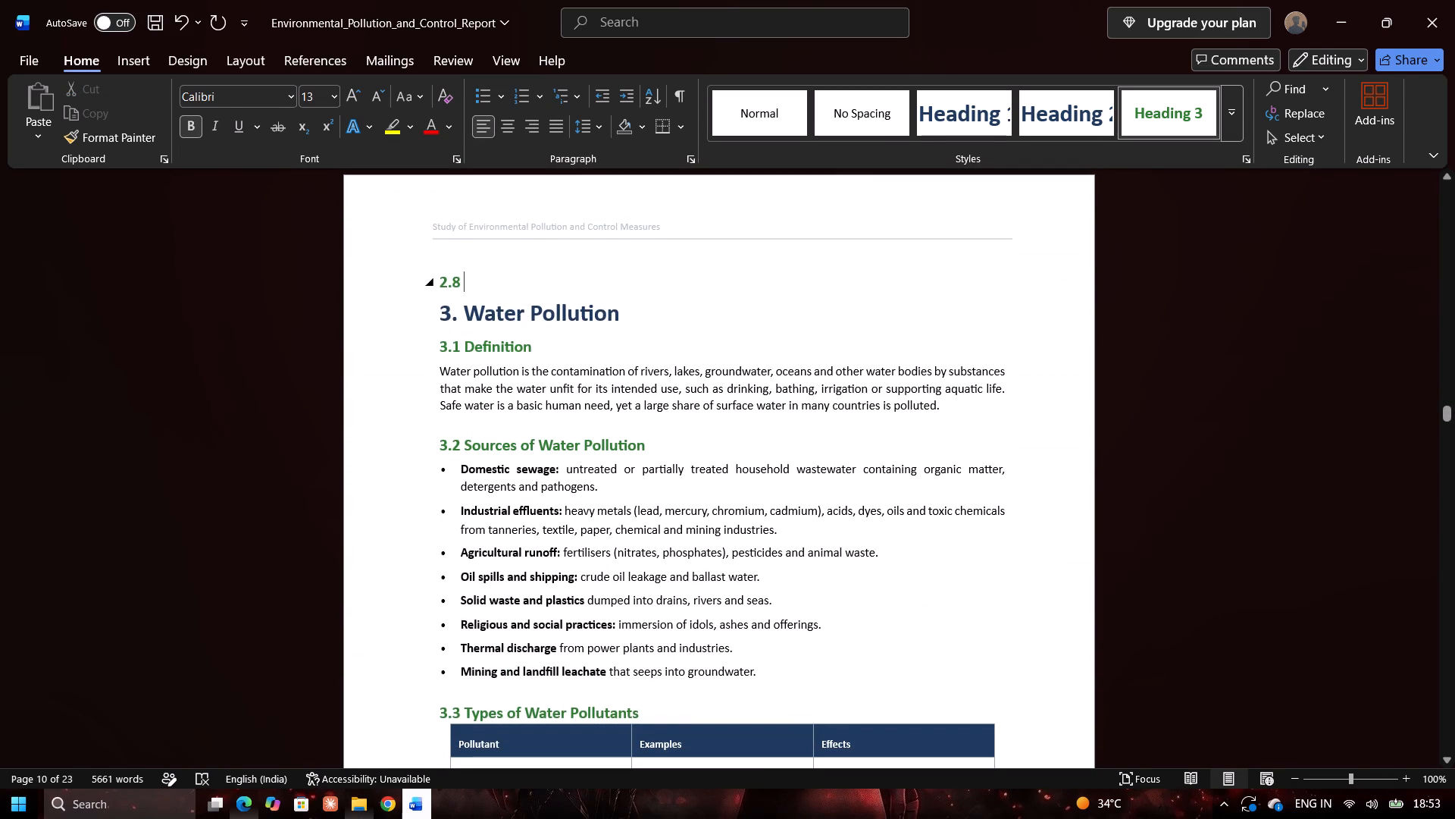
key(BackSpace)
key(BackSpace)
key(BackSpace)
key(BackSpace)
scroll(509, 288, down, 7)
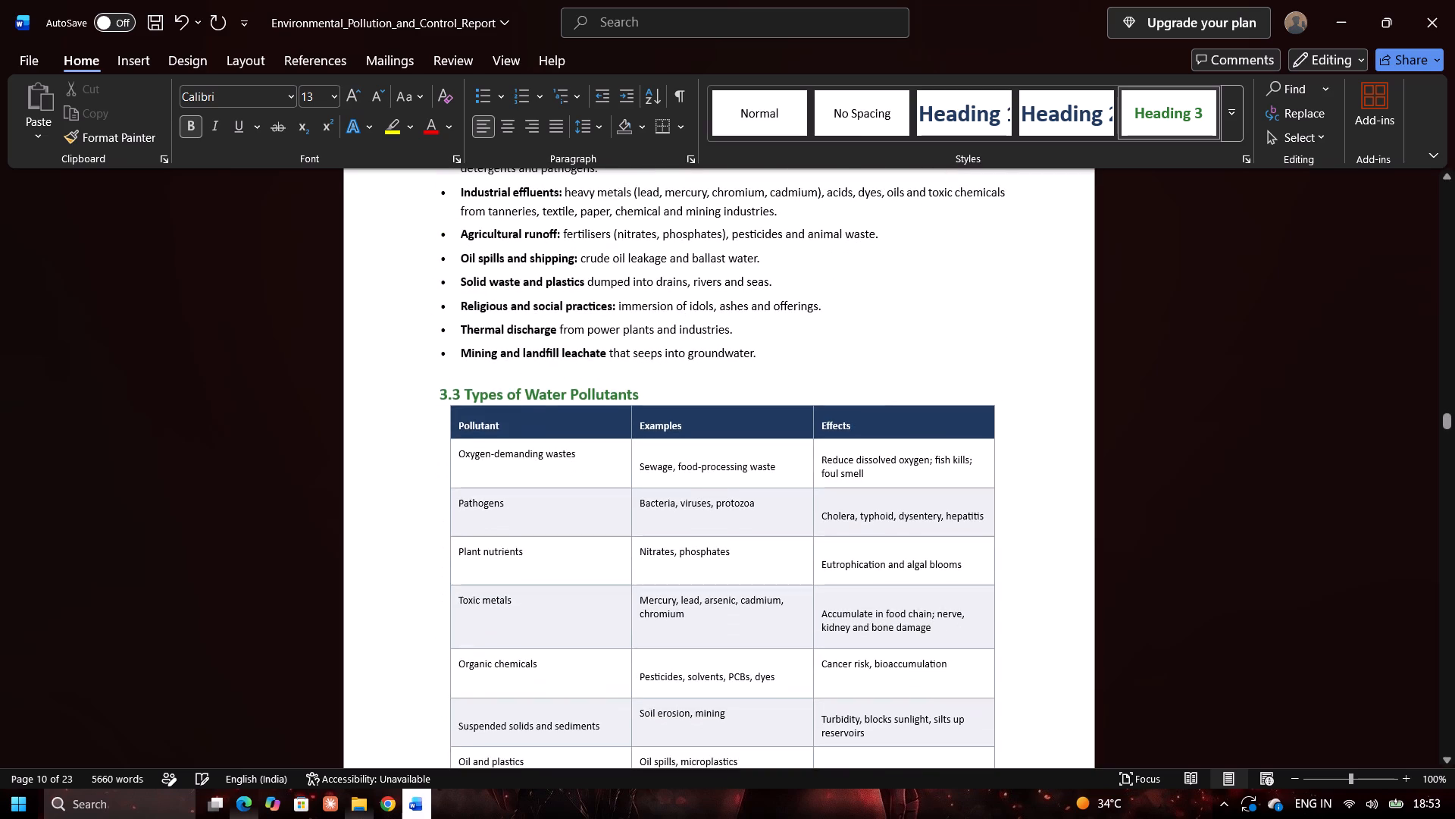
scroll(509, 288, up, 11)
key(BackSpace)
key(BackSpace)
Examine the water, noise, waste and legal framework chapters through to the case studies for content to trim.
scroll(509, 288, down, 20)
scroll(509, 288, down, 20)
scroll(509, 288, down, 5)
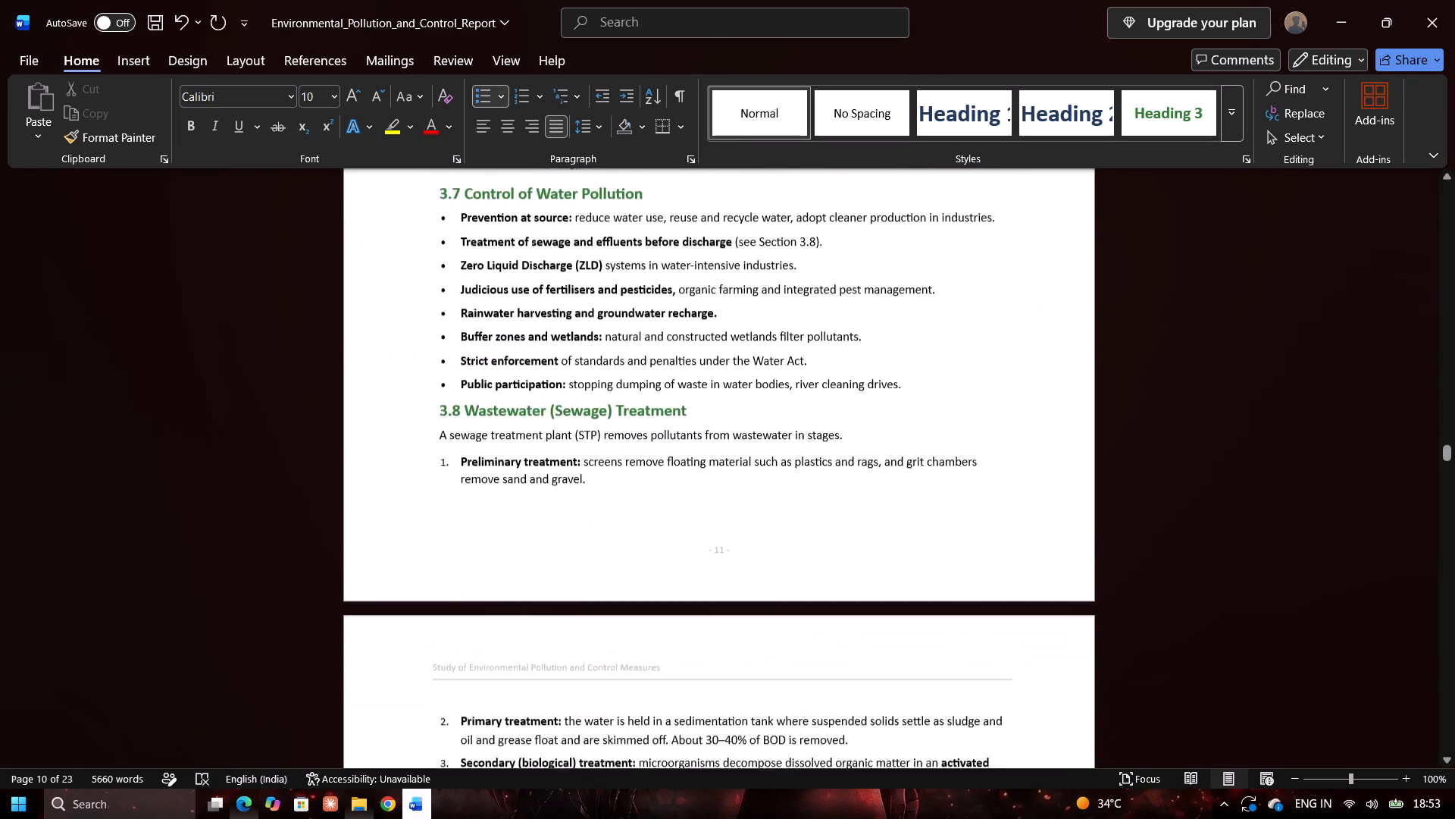
scroll(509, 288, down, 20)
scroll(509, 288, down, 10)
scroll(509, 288, down, 20)
scroll(509, 288, down, 8)
scroll(509, 288, down, 20)
scroll(509, 288, down, 2)
scroll(509, 288, up, 1)
scroll(509, 288, down, 2)
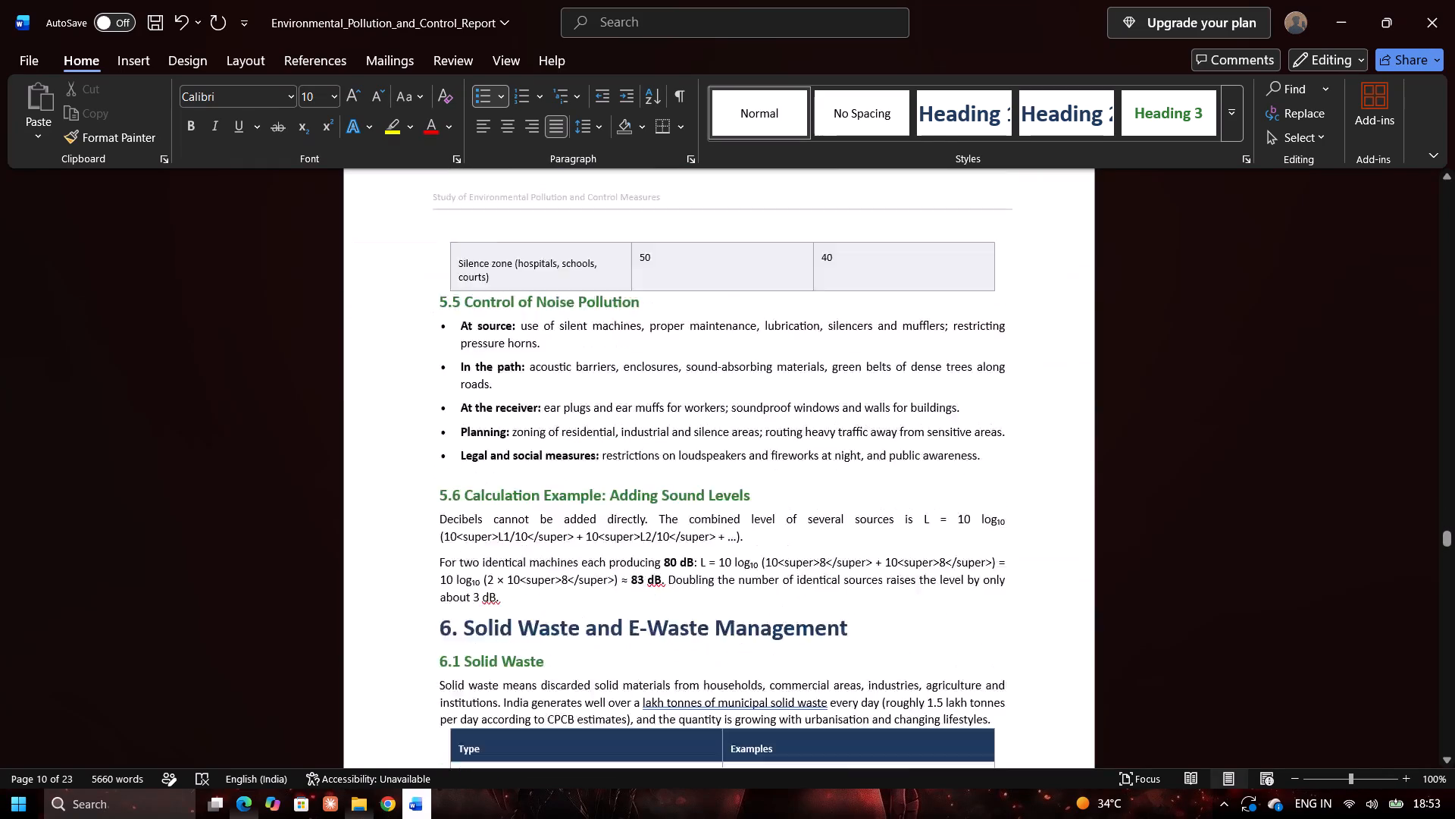
scroll(509, 288, down, 19)
scroll(509, 288, up, 1)
scroll(509, 288, down, 1)
scroll(509, 288, up, 1)
scroll(509, 288, down, 20)
scroll(509, 288, down, 7)
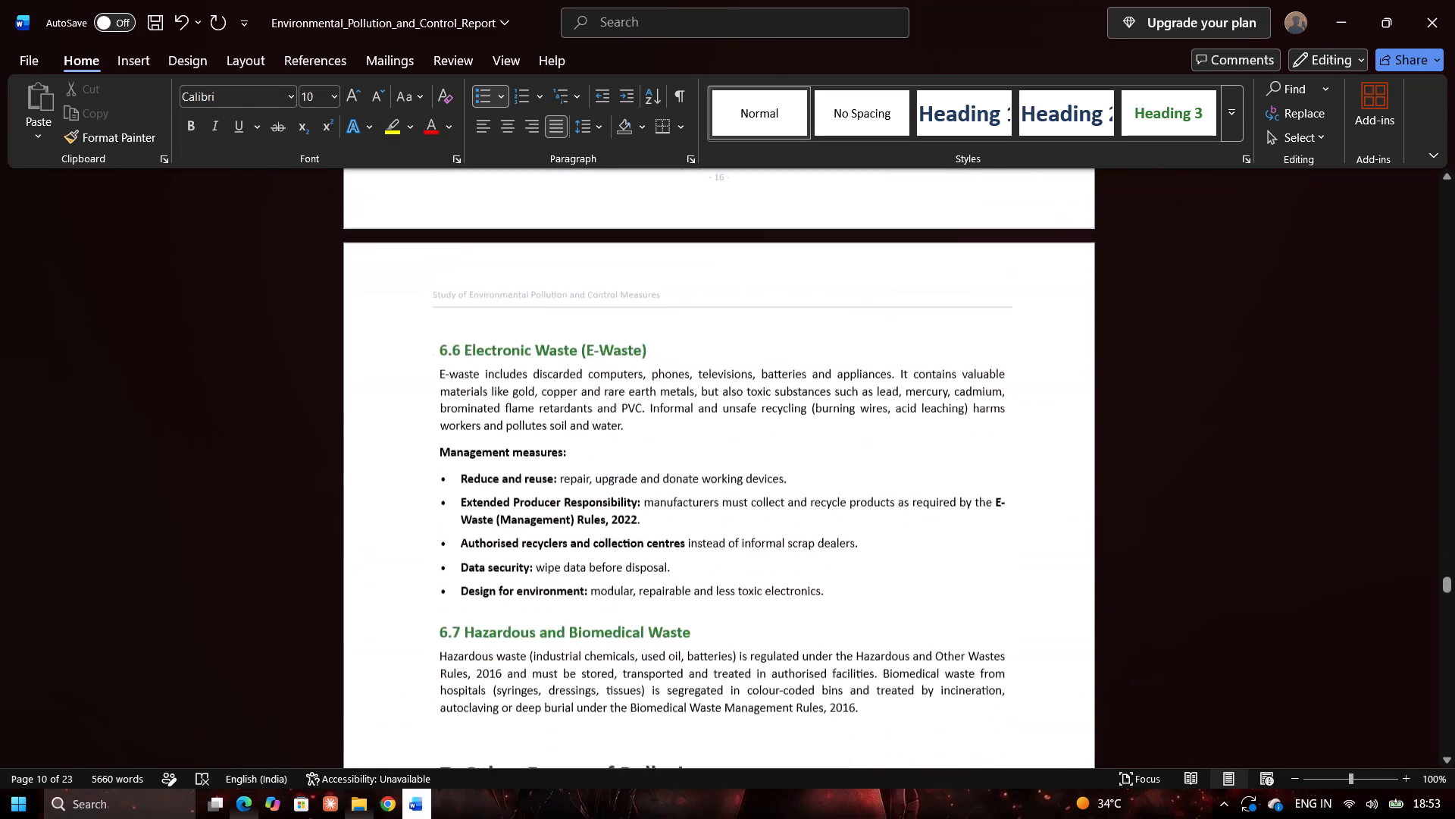
scroll(509, 288, down, 17)
scroll(509, 288, up, 1)
scroll(509, 288, down, 20)
scroll(509, 288, down, 12)
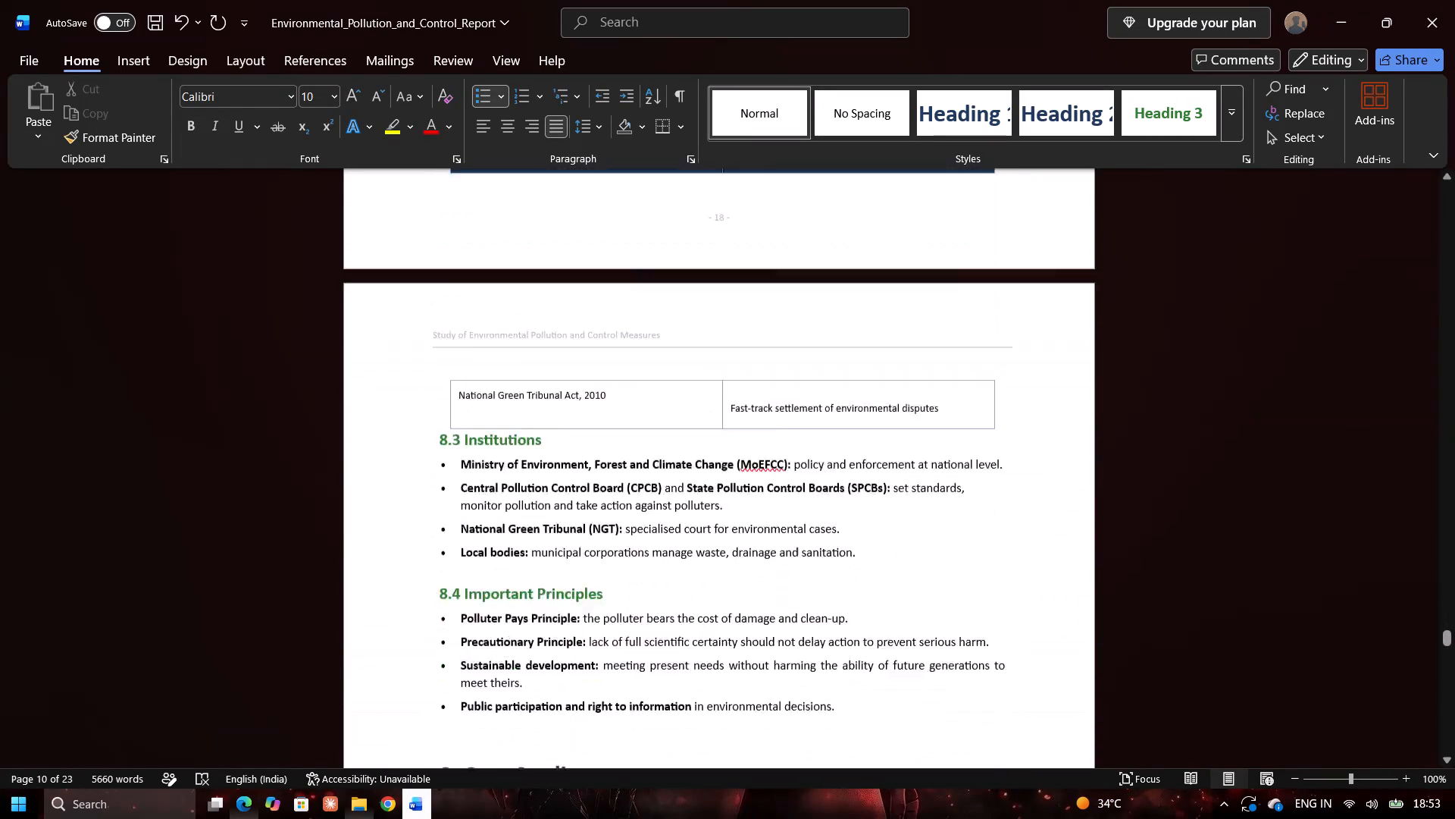
scroll(509, 288, down, 11)
scroll(509, 288, up, 1)
scroll(509, 288, down, 17)
scroll(509, 288, down, 6)
scroll(509, 288, up, 7)
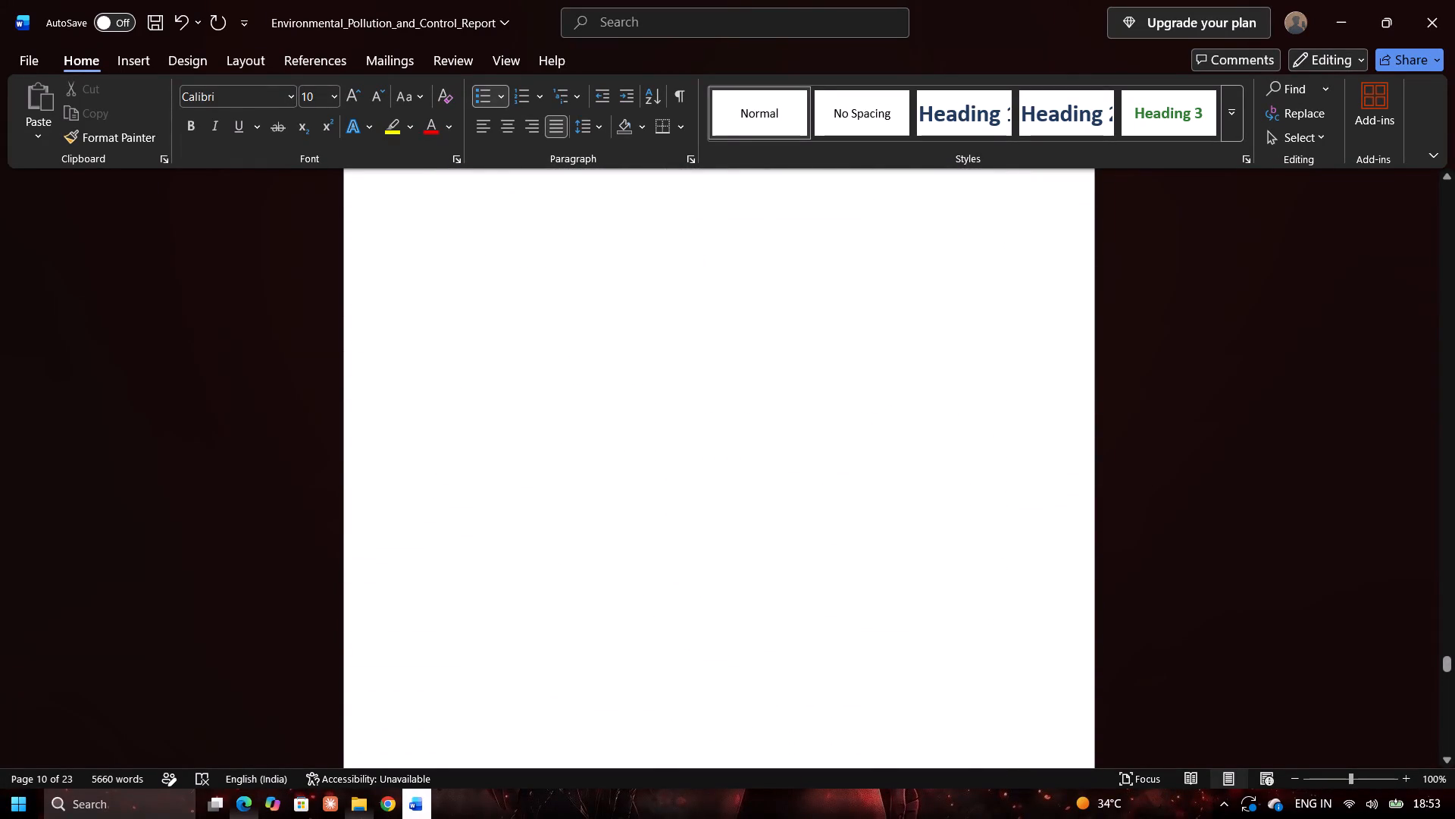
Delete the closing lines of the Indore case study that spill onto the page after section 9's main text.
scroll(437, 283, up, 3)
scroll(161, 237, up, 3)
drag(437, 355, 978, 429)
key(Delete)
Examine the chapters from Role of Computer Engineering to References, and go back through the case studies to the legal framework chapter.
scroll(895, 437, up, 4)
scroll(895, 437, down, 9)
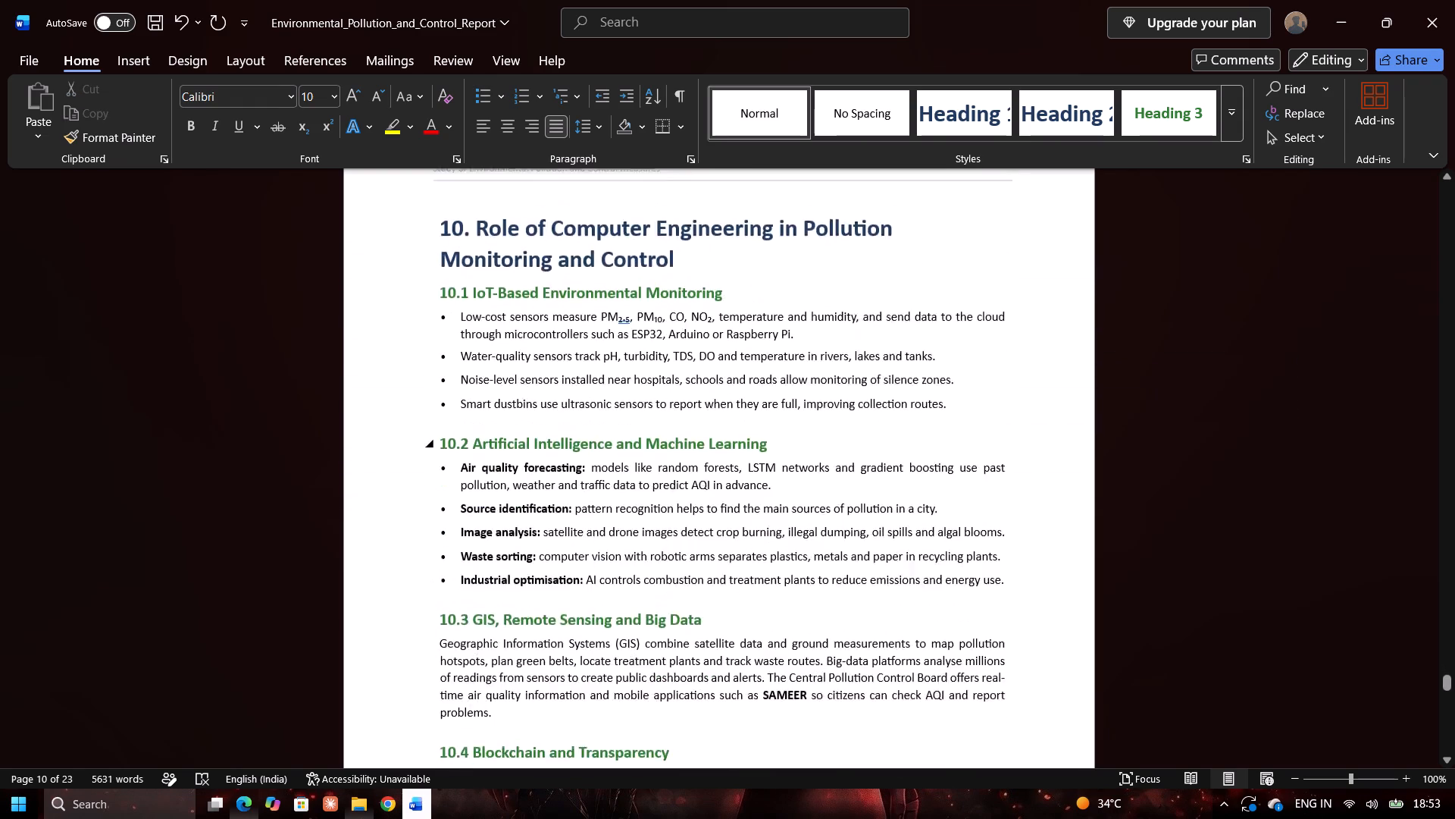
scroll(895, 437, down, 6)
scroll(895, 437, up, 1)
scroll(895, 437, down, 13)
scroll(895, 437, down, 10)
scroll(895, 437, up, 1)
scroll(895, 437, down, 15)
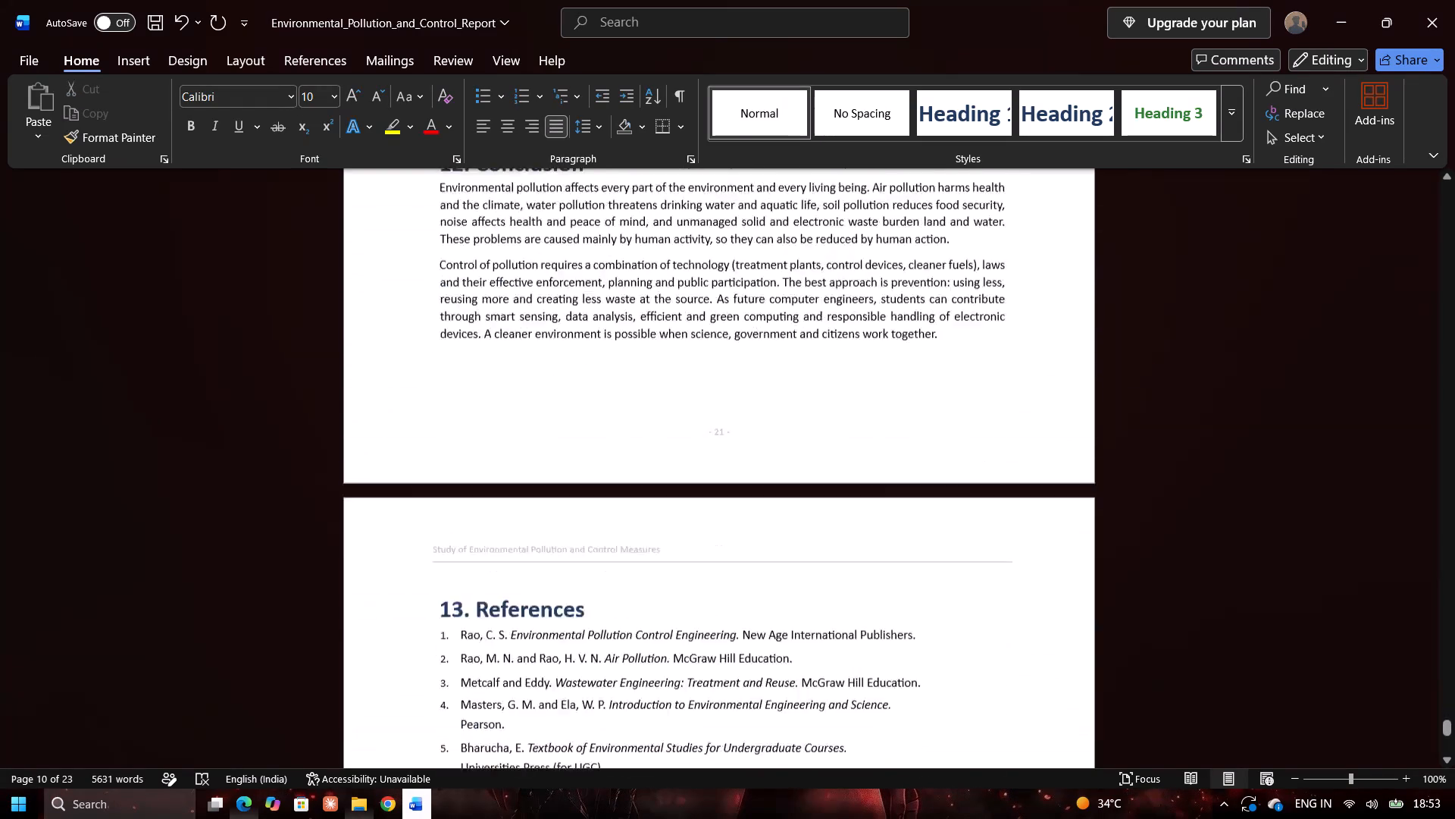
scroll(895, 437, down, 6)
scroll(895, 437, up, 1)
scroll(895, 437, down, 1)
scroll(895, 437, up, 1)
scroll(895, 437, down, 7)
scroll(895, 437, up, 14)
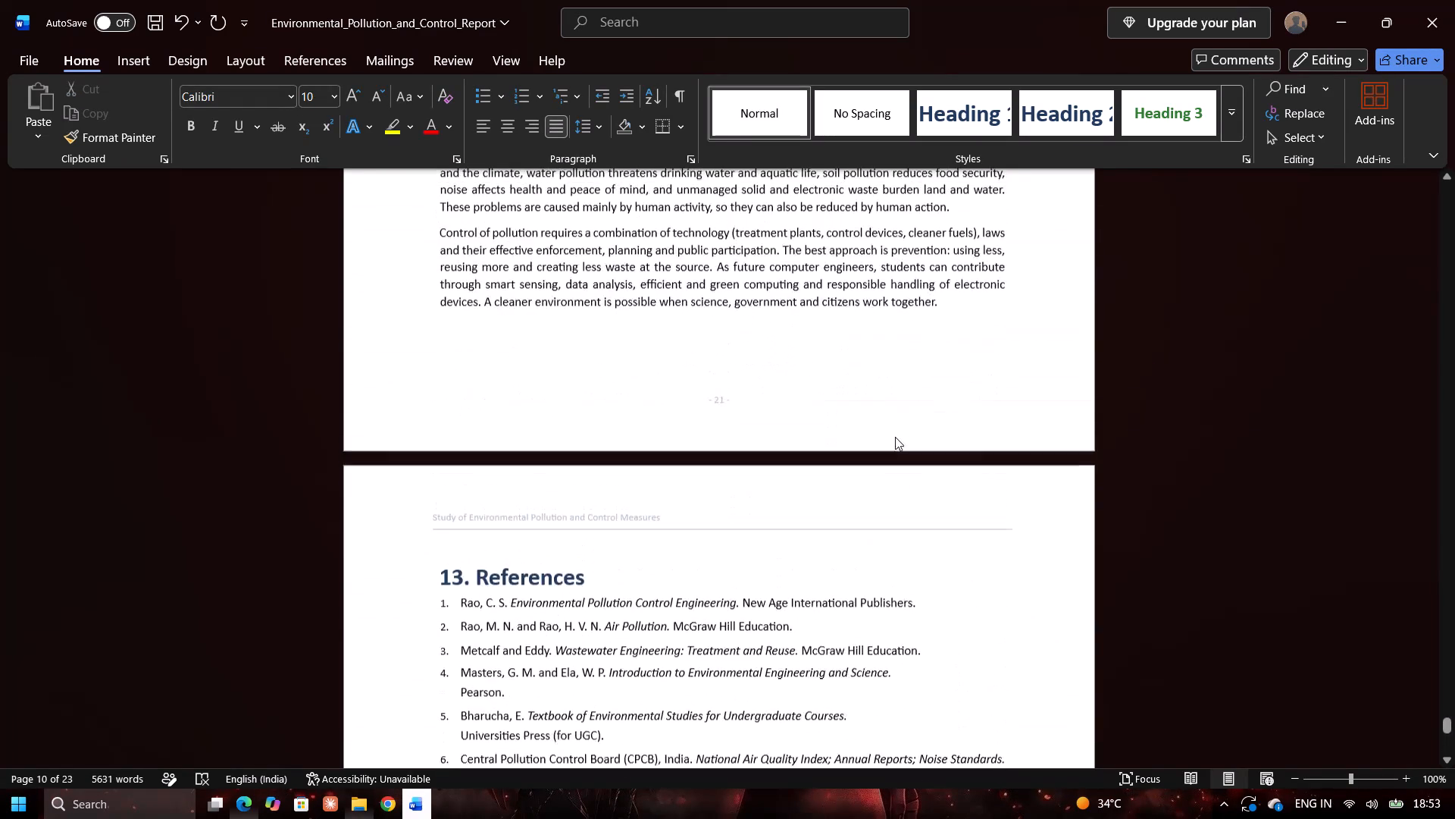
scroll(895, 437, up, 14)
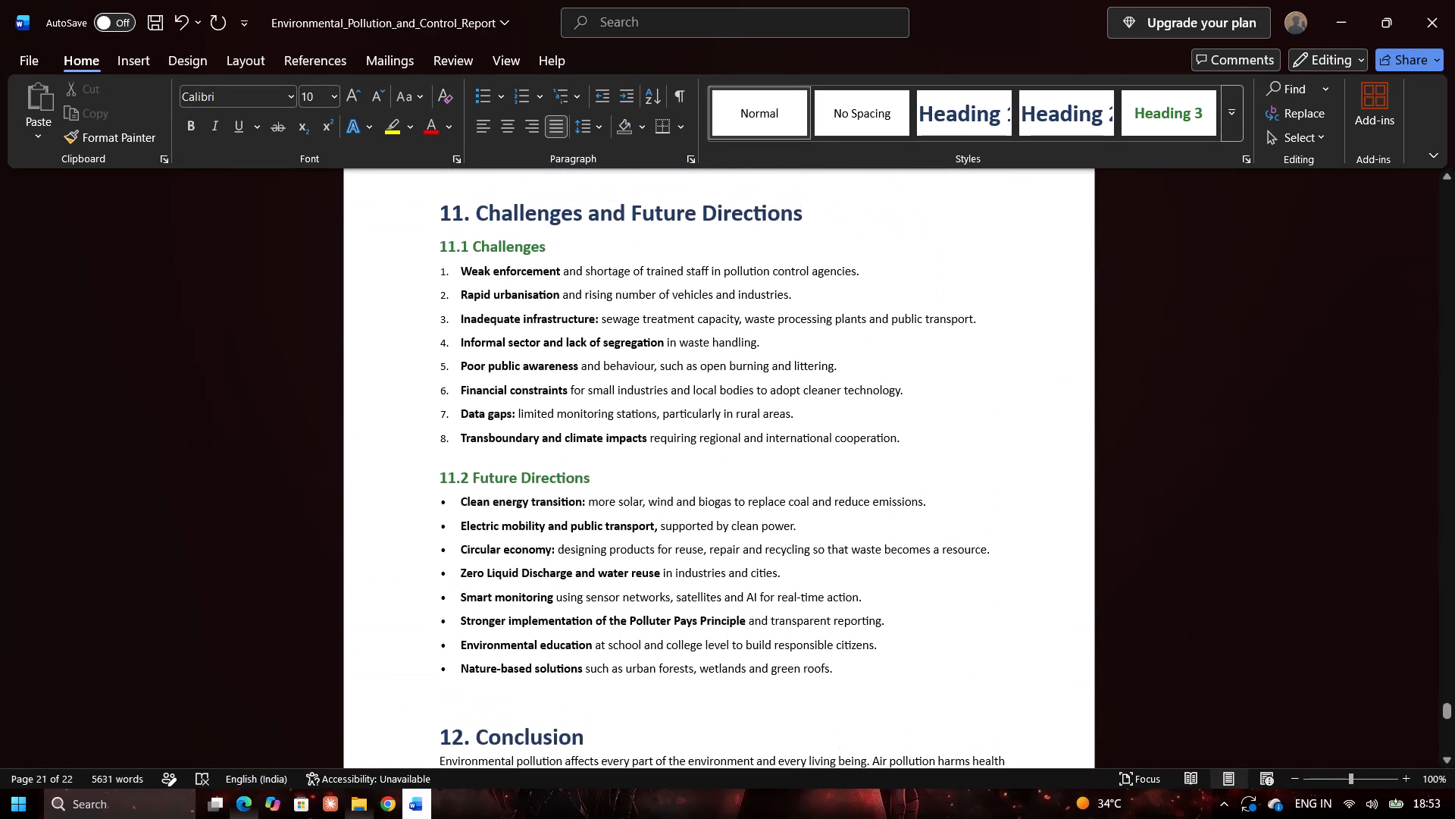
scroll(895, 437, up, 6)
scroll(557, 456, up, 5)
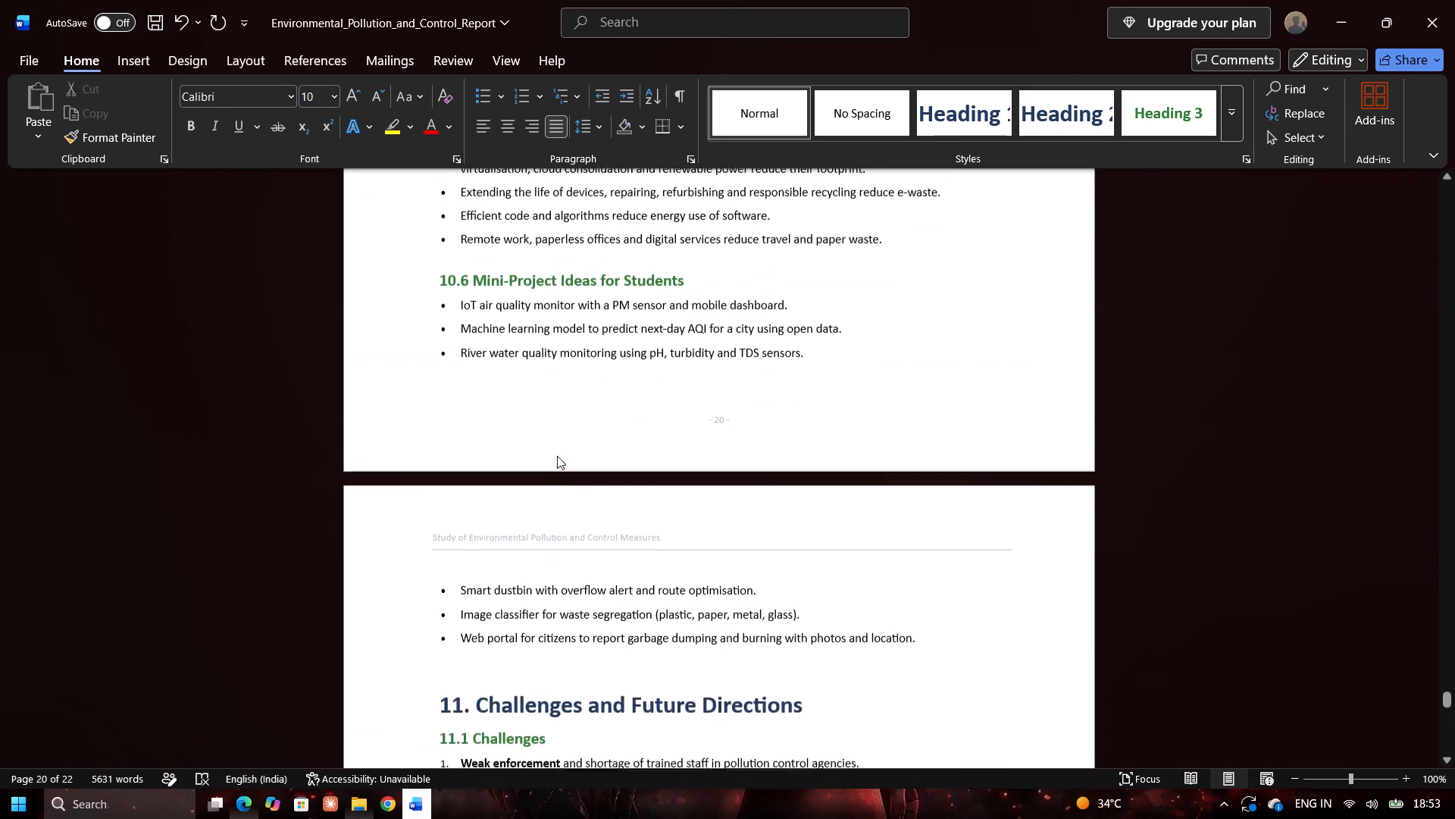
scroll(557, 456, up, 20)
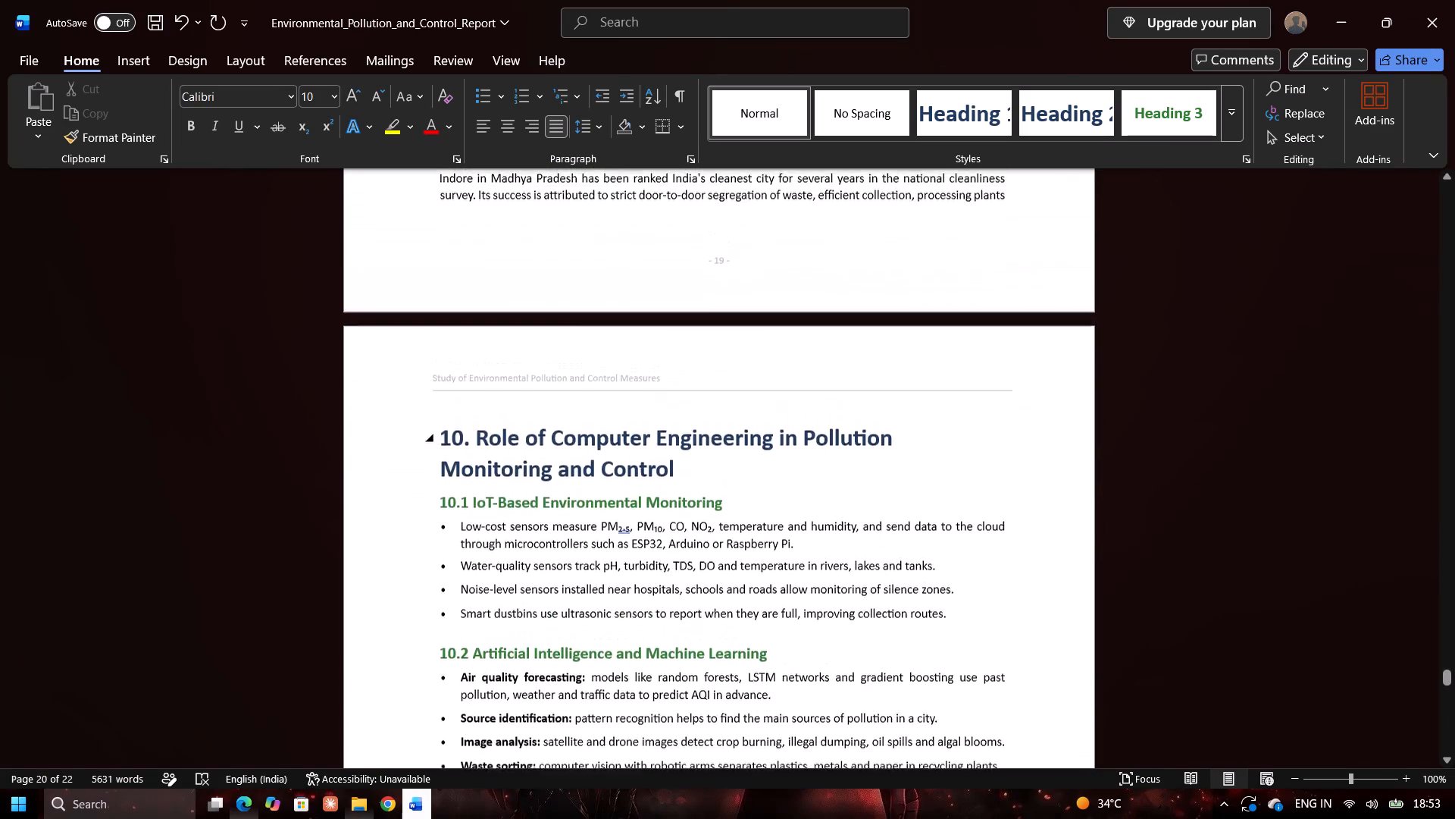
scroll(559, 456, up, 8)
scroll(559, 456, down, 3)
scroll(559, 456, up, 10)
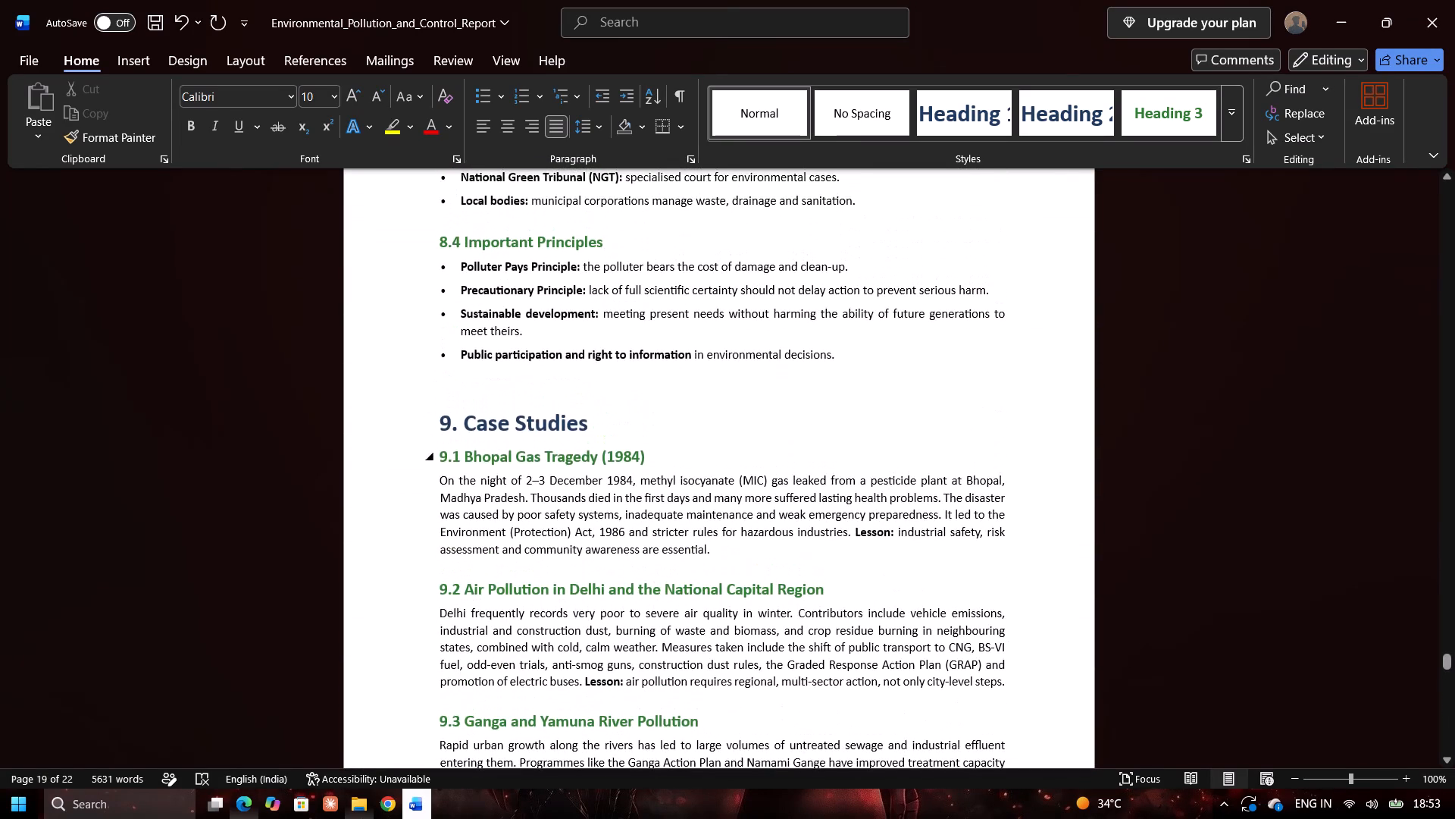
scroll(559, 456, up, 6)
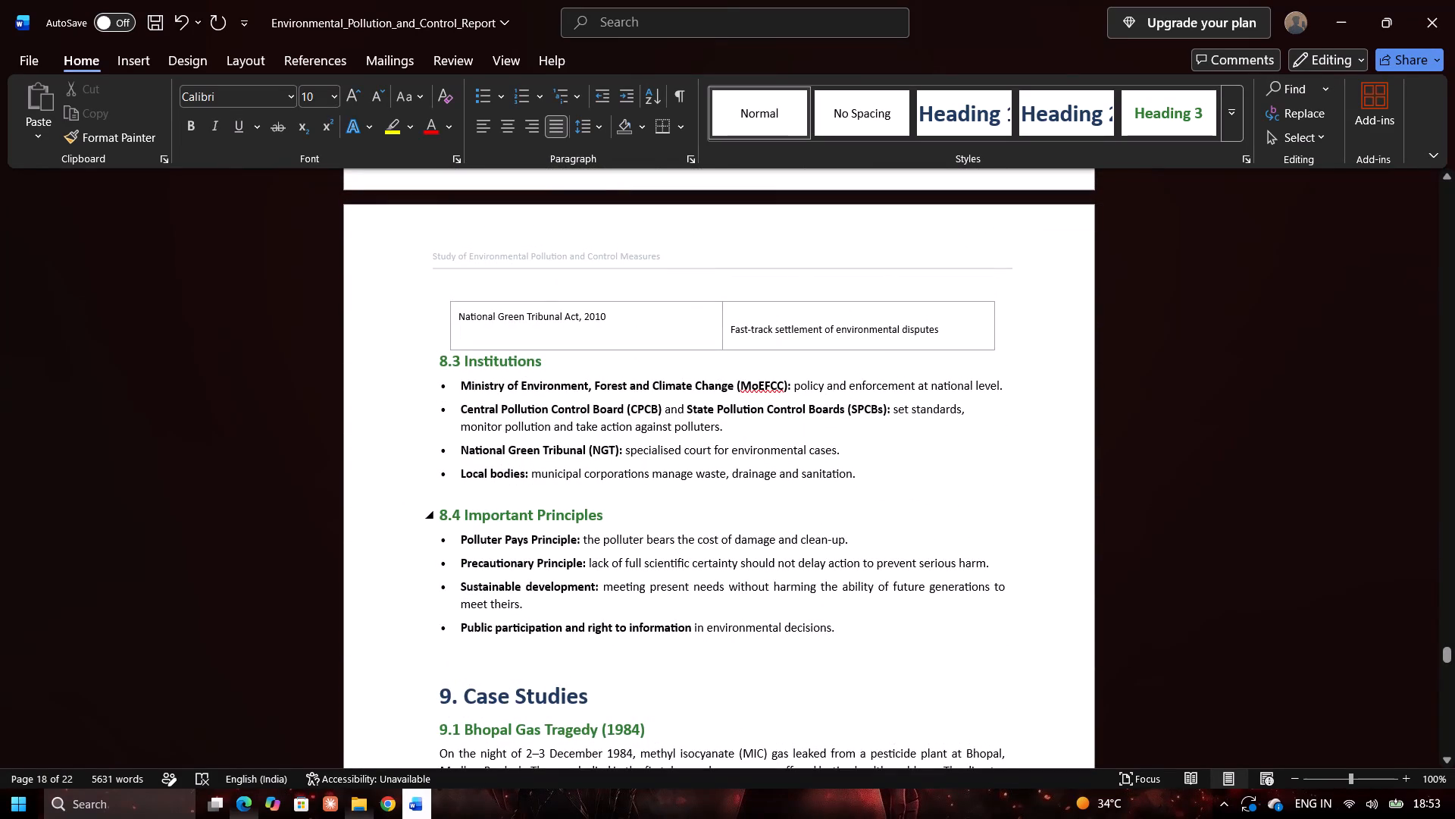
scroll(466, 404, up, 7)
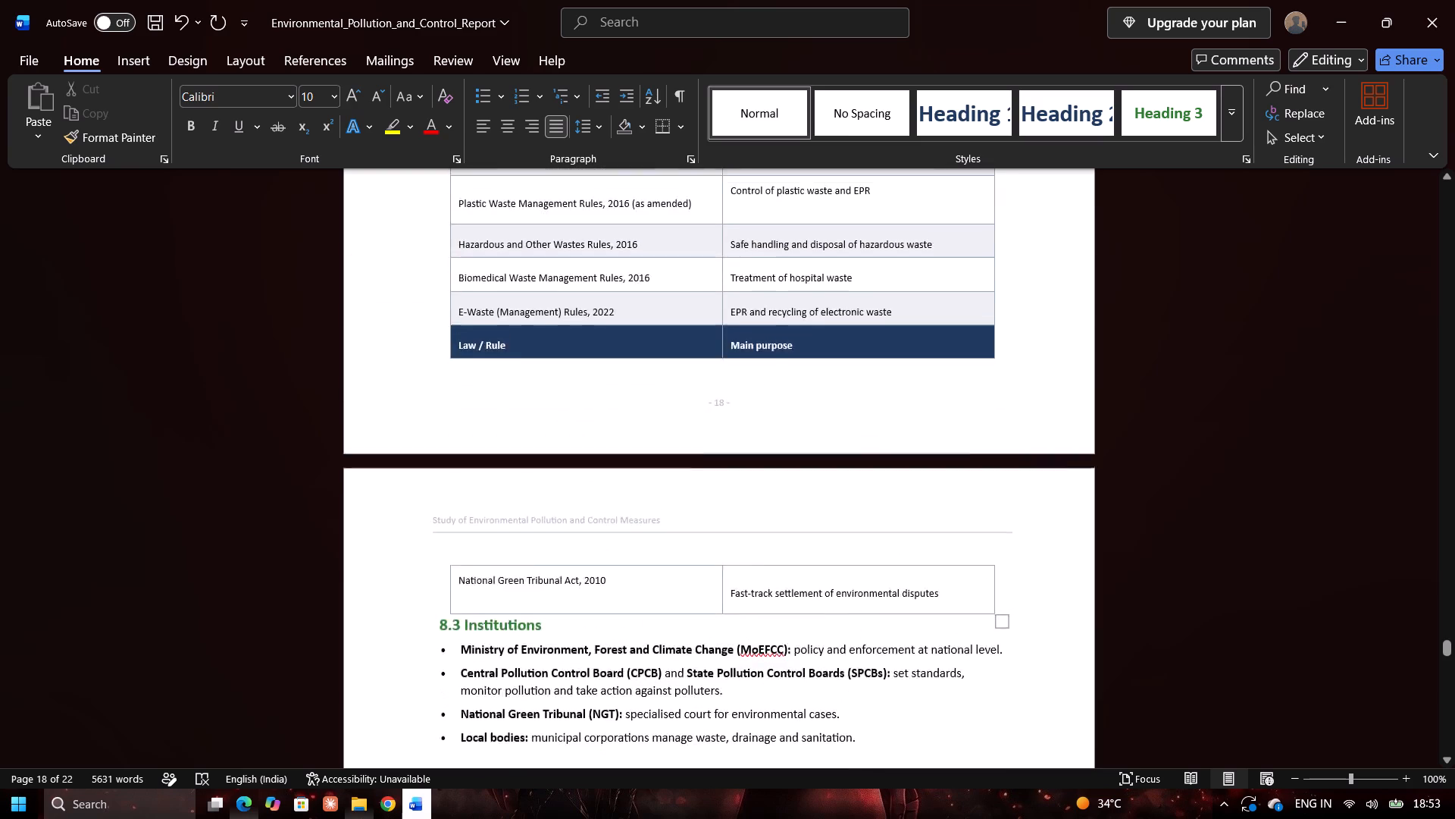
Delete sections 8.2 to 8.4, from Major Laws and Rules through Important Principles, including the leftover 8.2 number and empty line.
scroll(466, 404, up, 10)
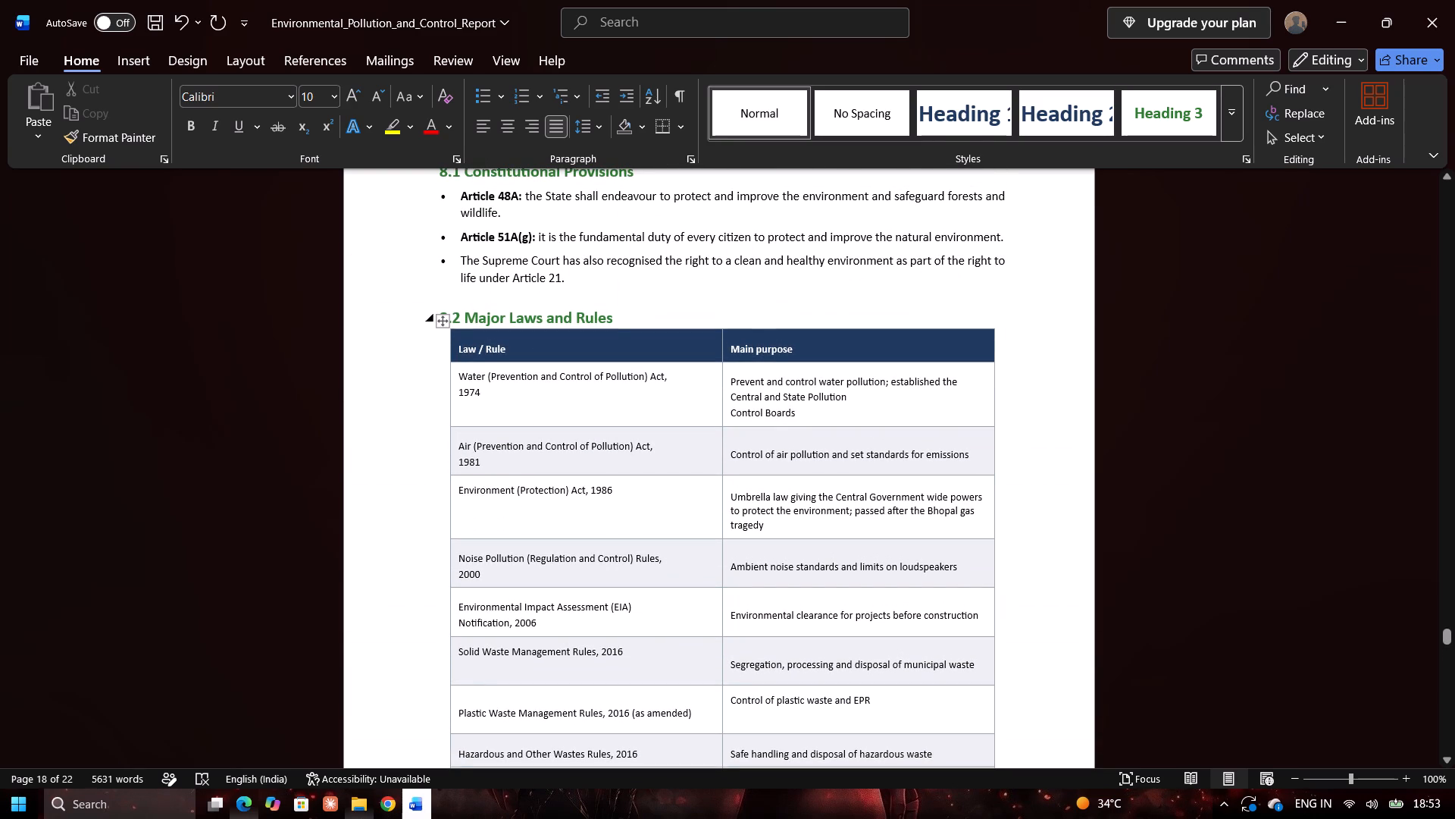
drag(464, 315, 768, 743)
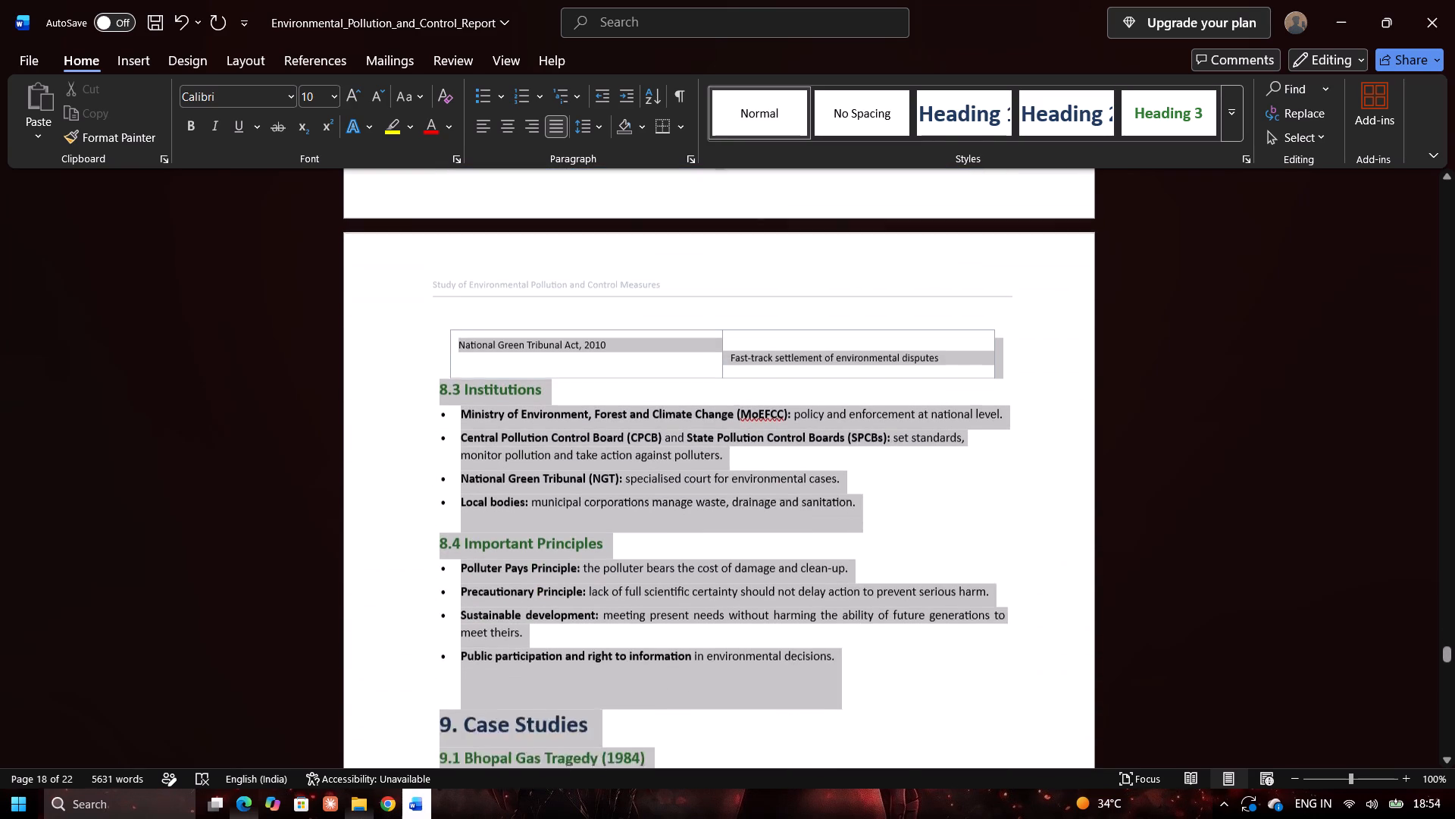
drag(768, 743, 862, 639)
key(Delete)
scroll(758, 638, up, 4)
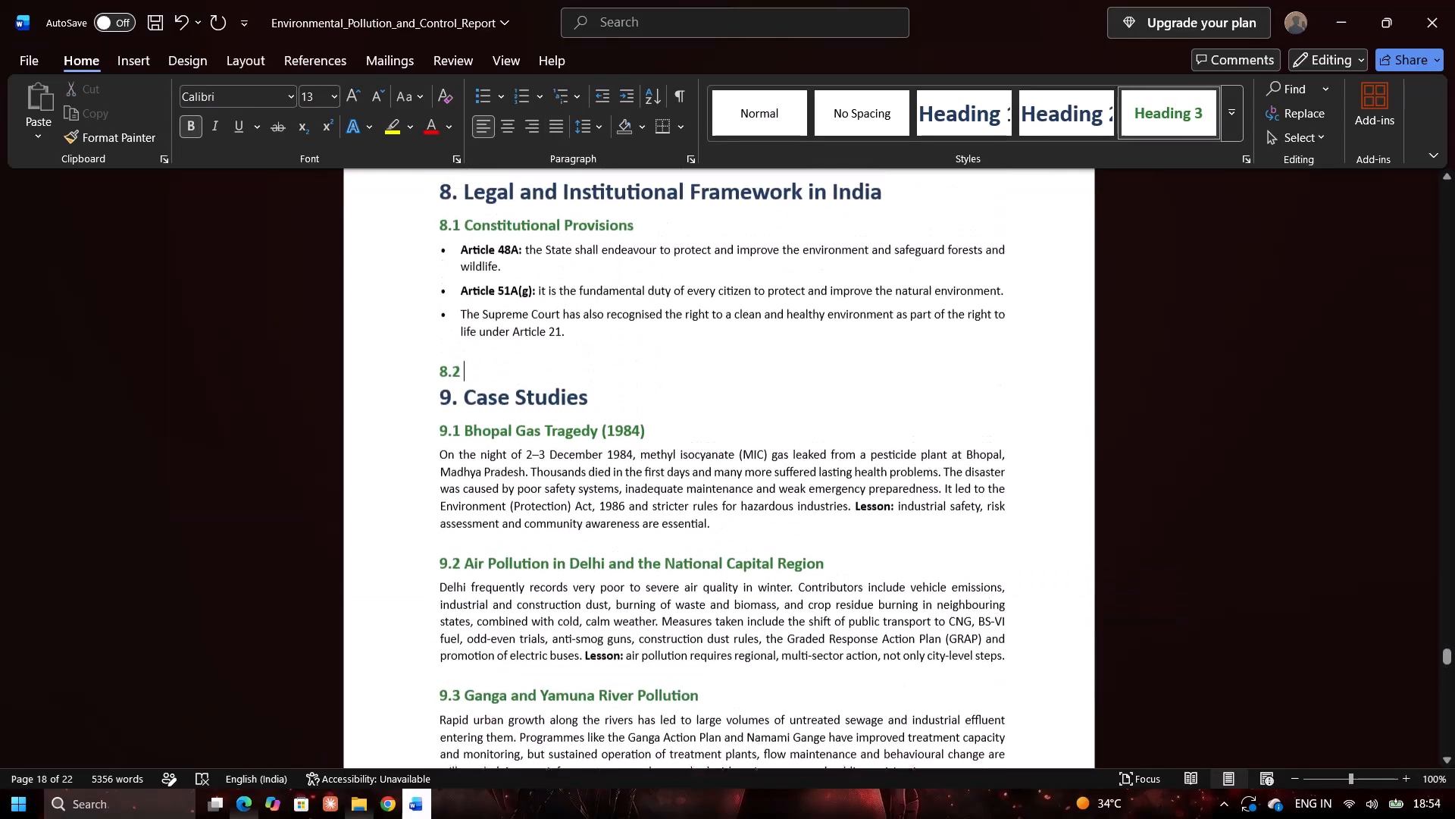
key(BackSpace)
key(BackSpace)
key(BackSpace)
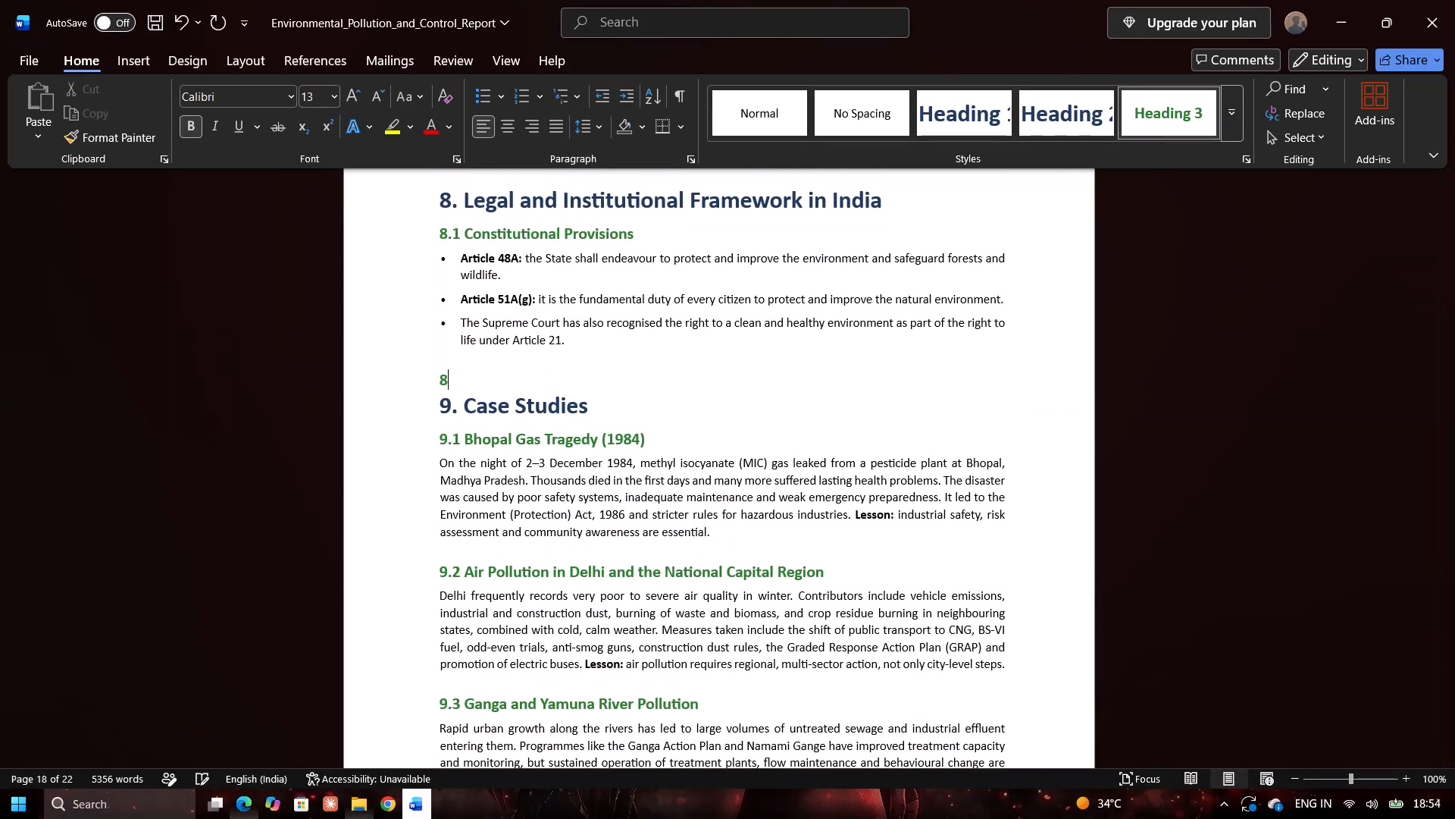
key(BackSpace)
key(BackSpace)
key(BackSpace)
Delete chapter 7's title text and its sections 7.1 to 7.4, from Other Forms of Pollution through Light Pollution.
scroll(743, 638, up, 2)
scroll(743, 638, down, 1)
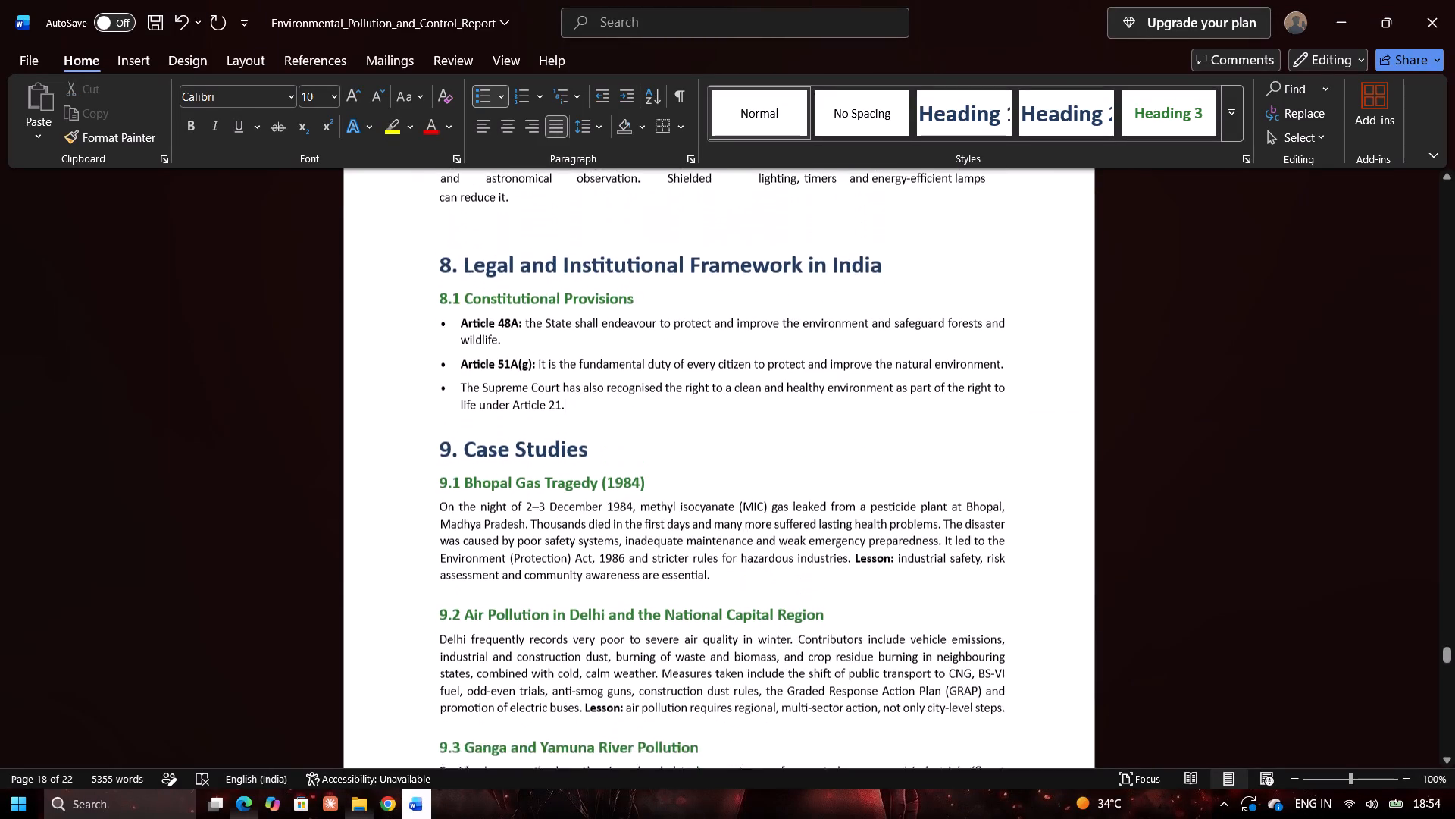
scroll(743, 638, up, 1)
scroll(743, 638, down, 1)
scroll(743, 638, up, 1)
scroll(743, 638, down, 1)
scroll(743, 638, up, 1)
scroll(743, 638, down, 1)
scroll(743, 638, up, 8)
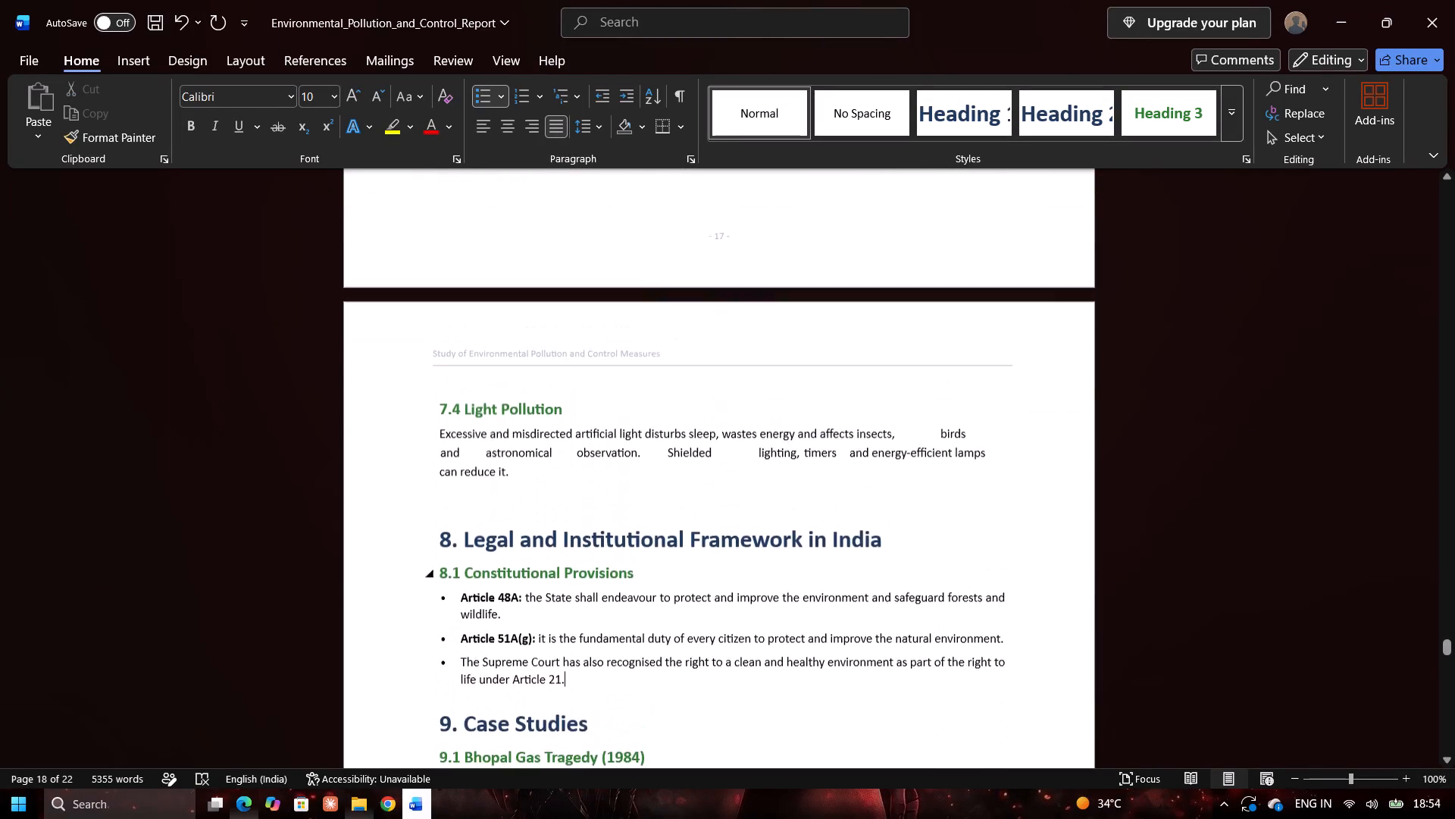
scroll(743, 638, up, 16)
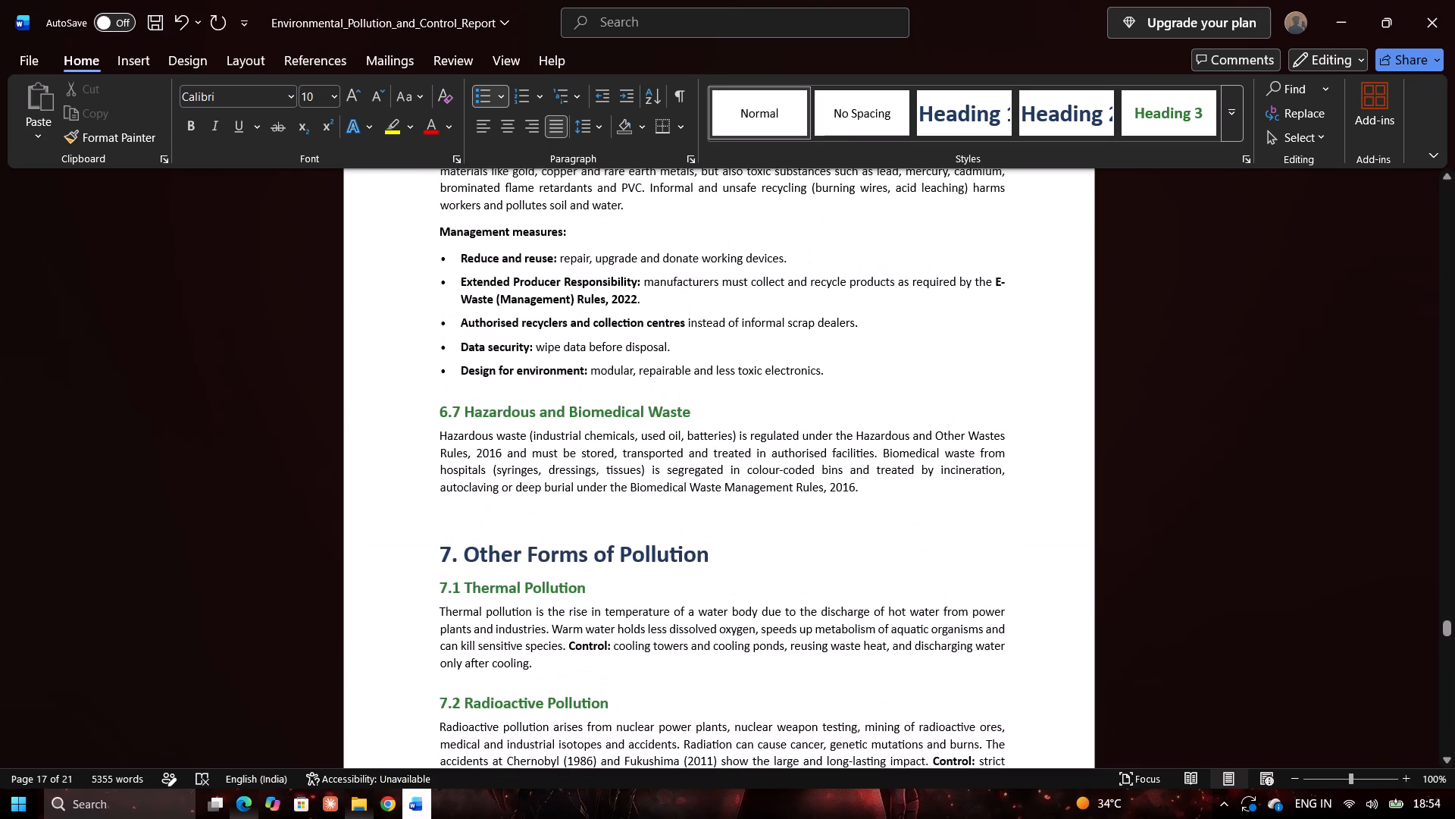
scroll(743, 638, down, 4)
scroll(615, 542, up, 2)
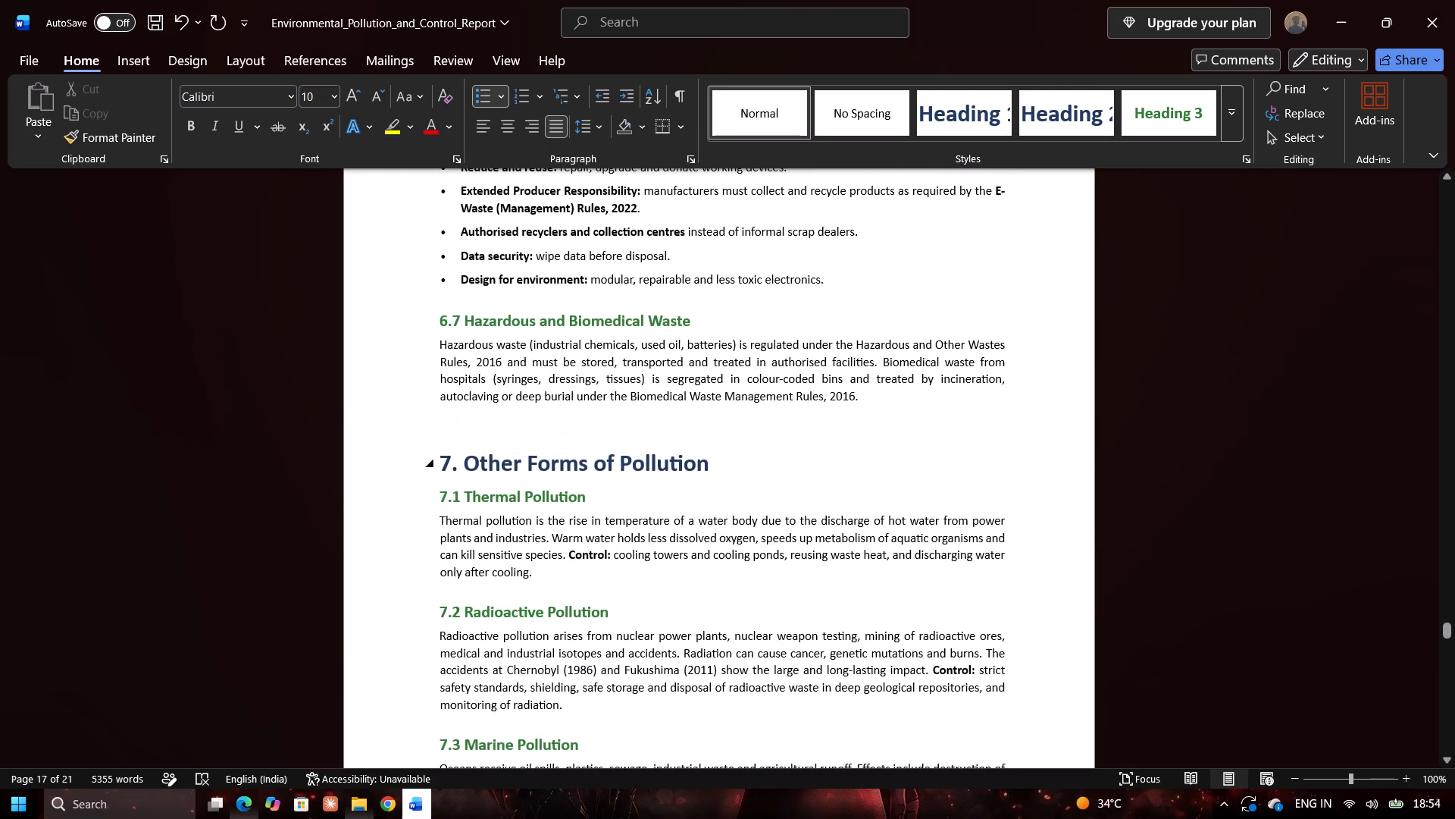
drag(465, 456, 710, 780)
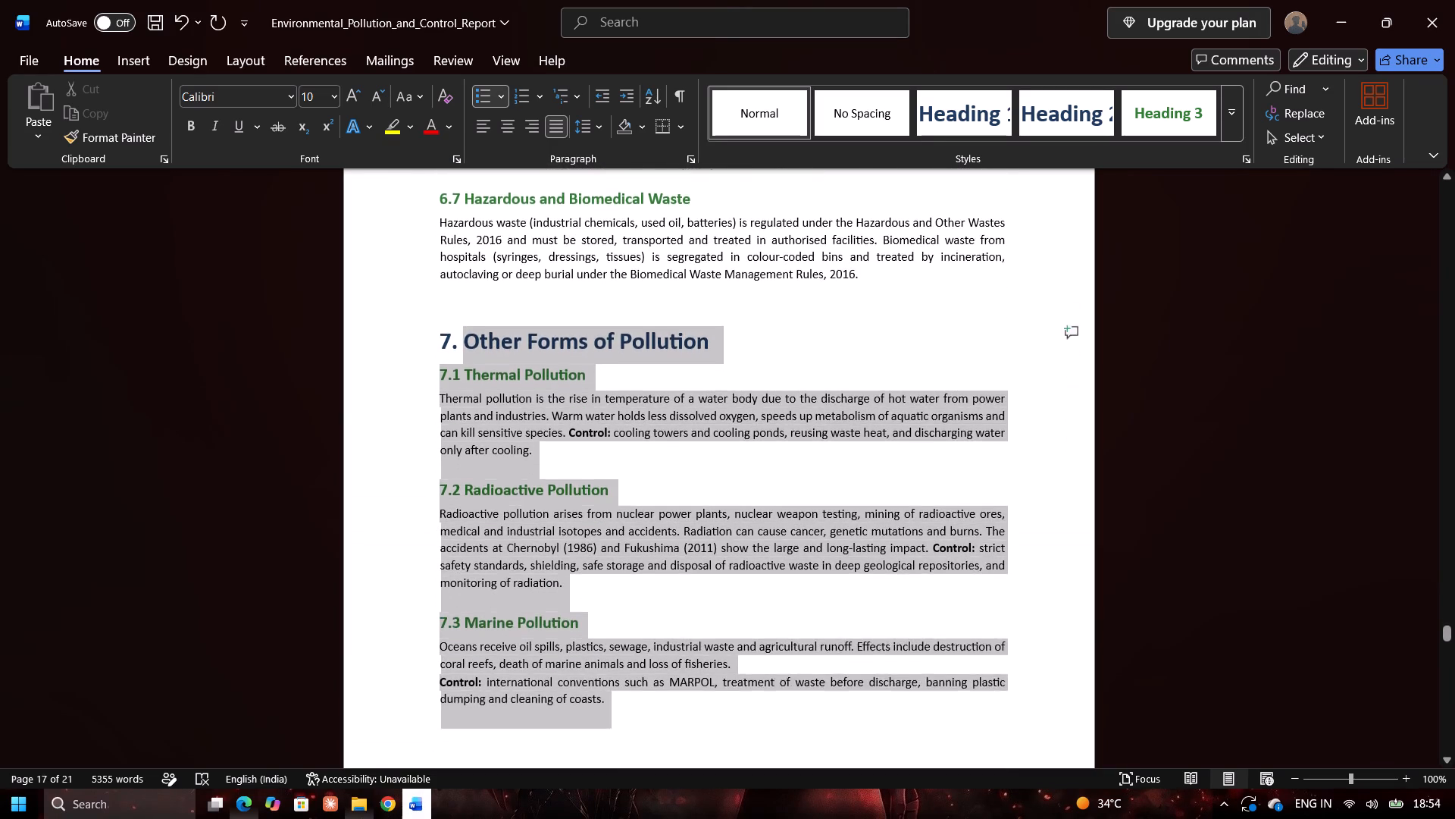
drag(710, 780, 715, 774)
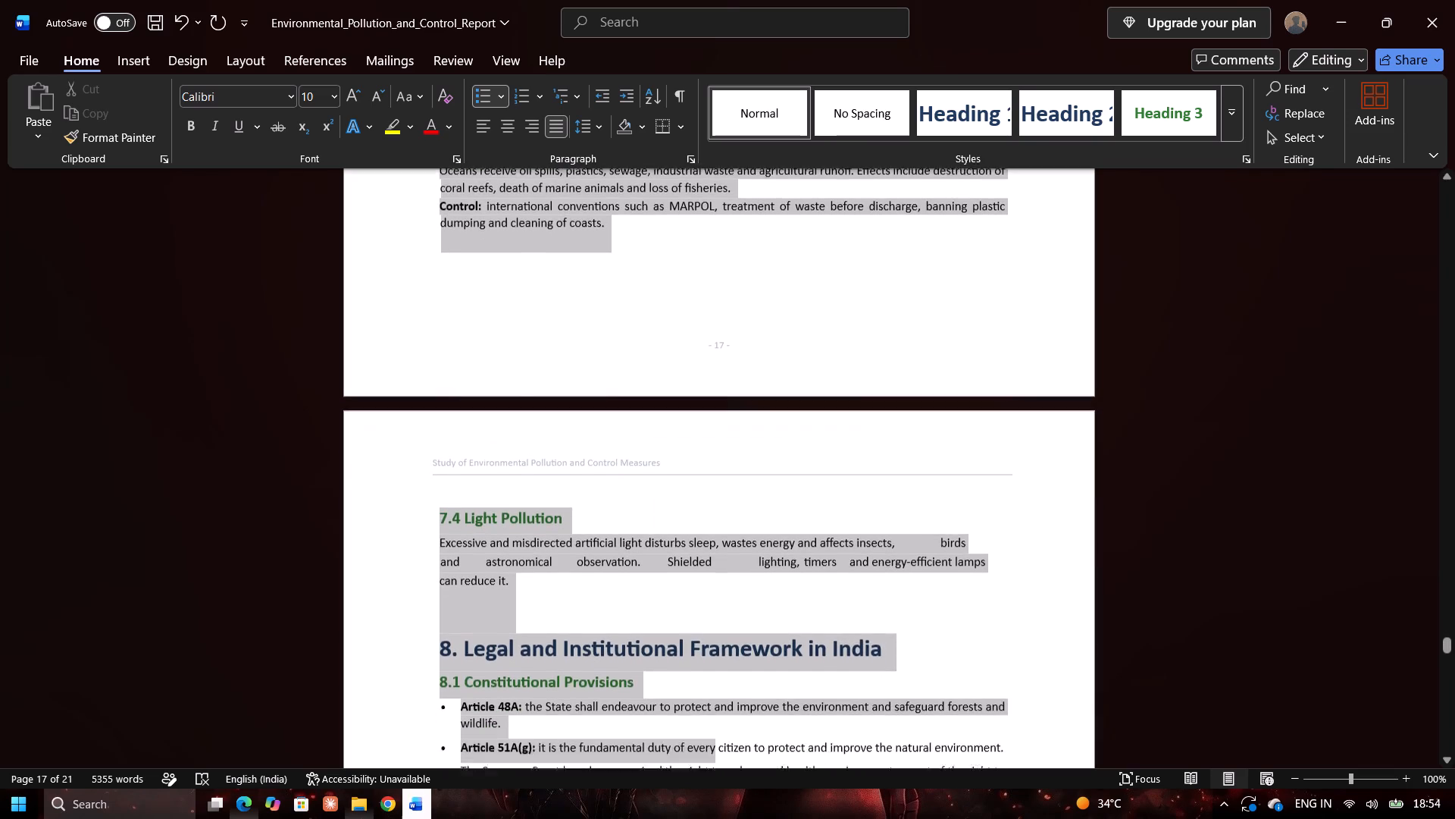
drag(715, 774, 874, 577)
key(Delete)
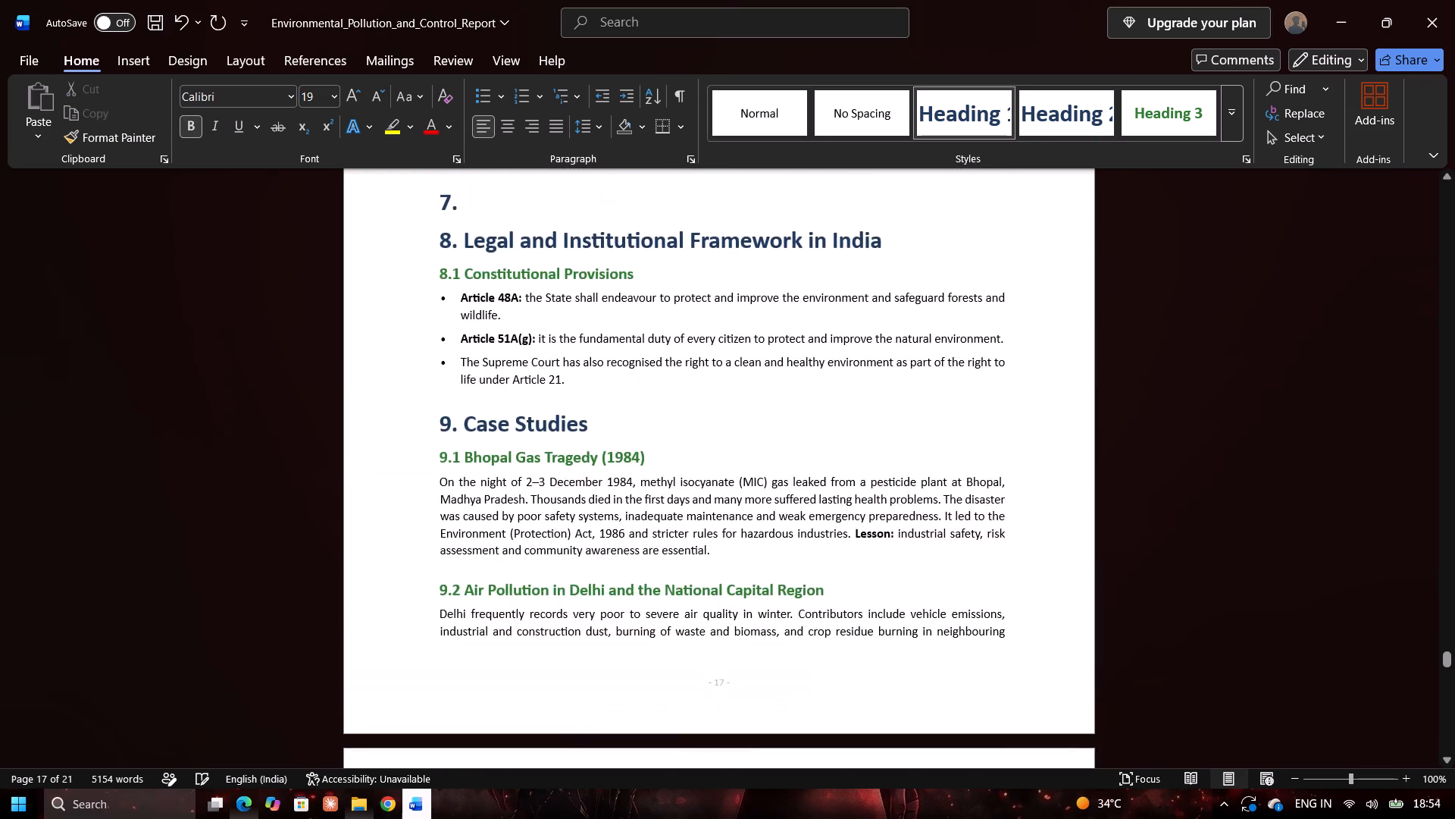
Examine the report backwards from the solid waste and e-waste chapter to the Introduction for more content to trim.
scroll(852, 577, up, 4)
scroll(852, 577, down, 2)
scroll(852, 577, up, 17)
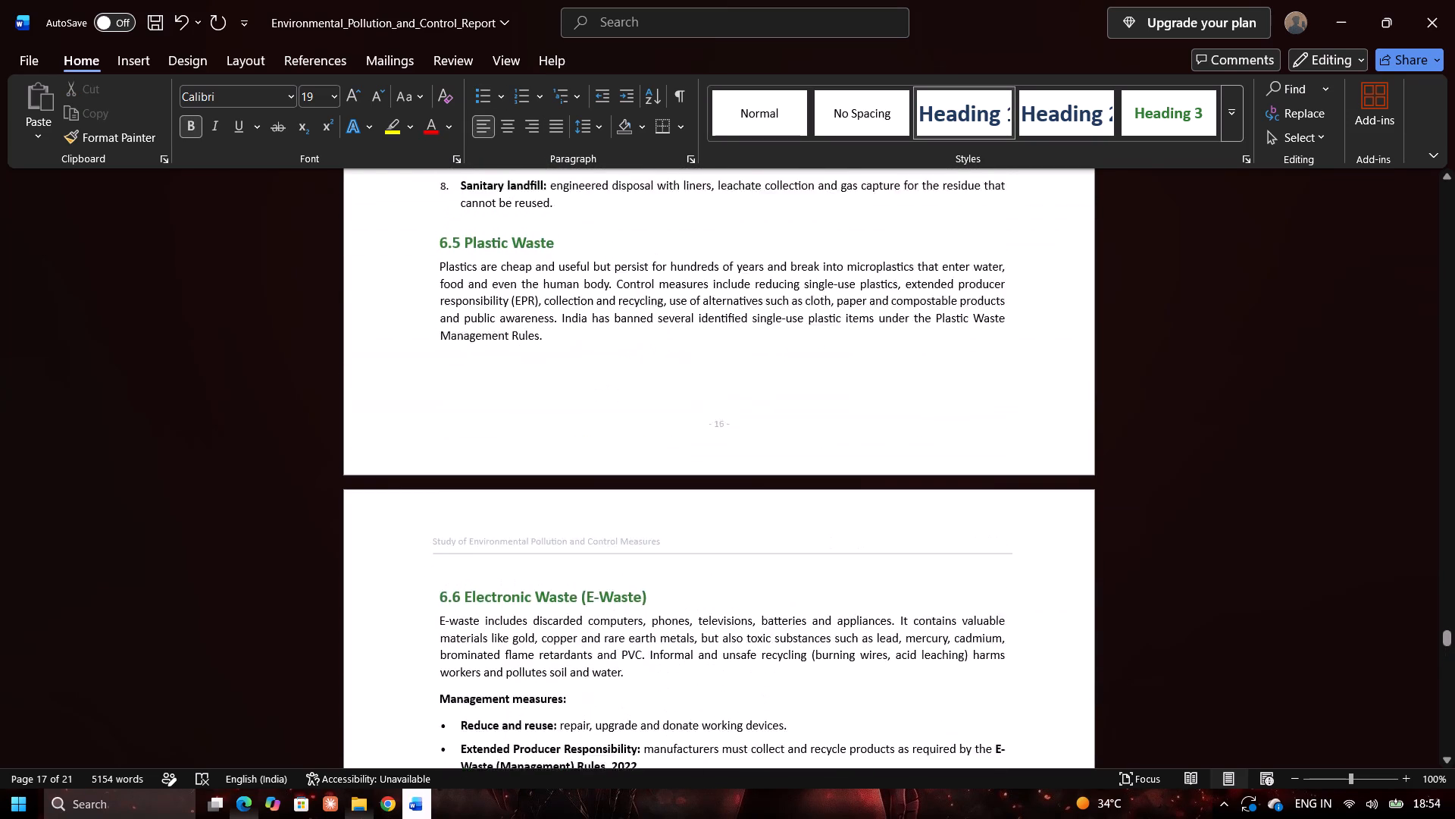
scroll(852, 577, up, 14)
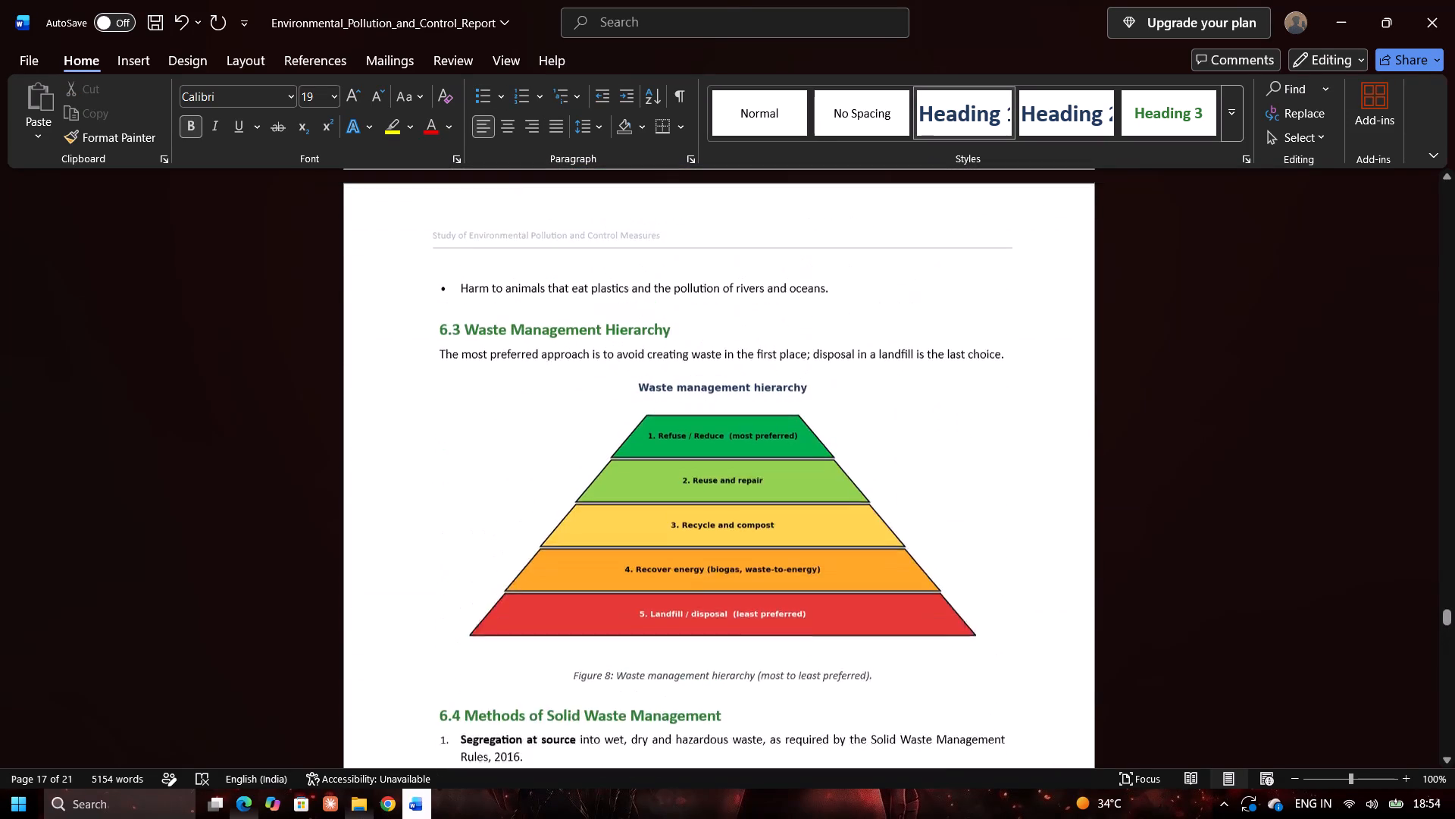
scroll(852, 577, up, 18)
scroll(852, 577, down, 1)
scroll(852, 577, up, 8)
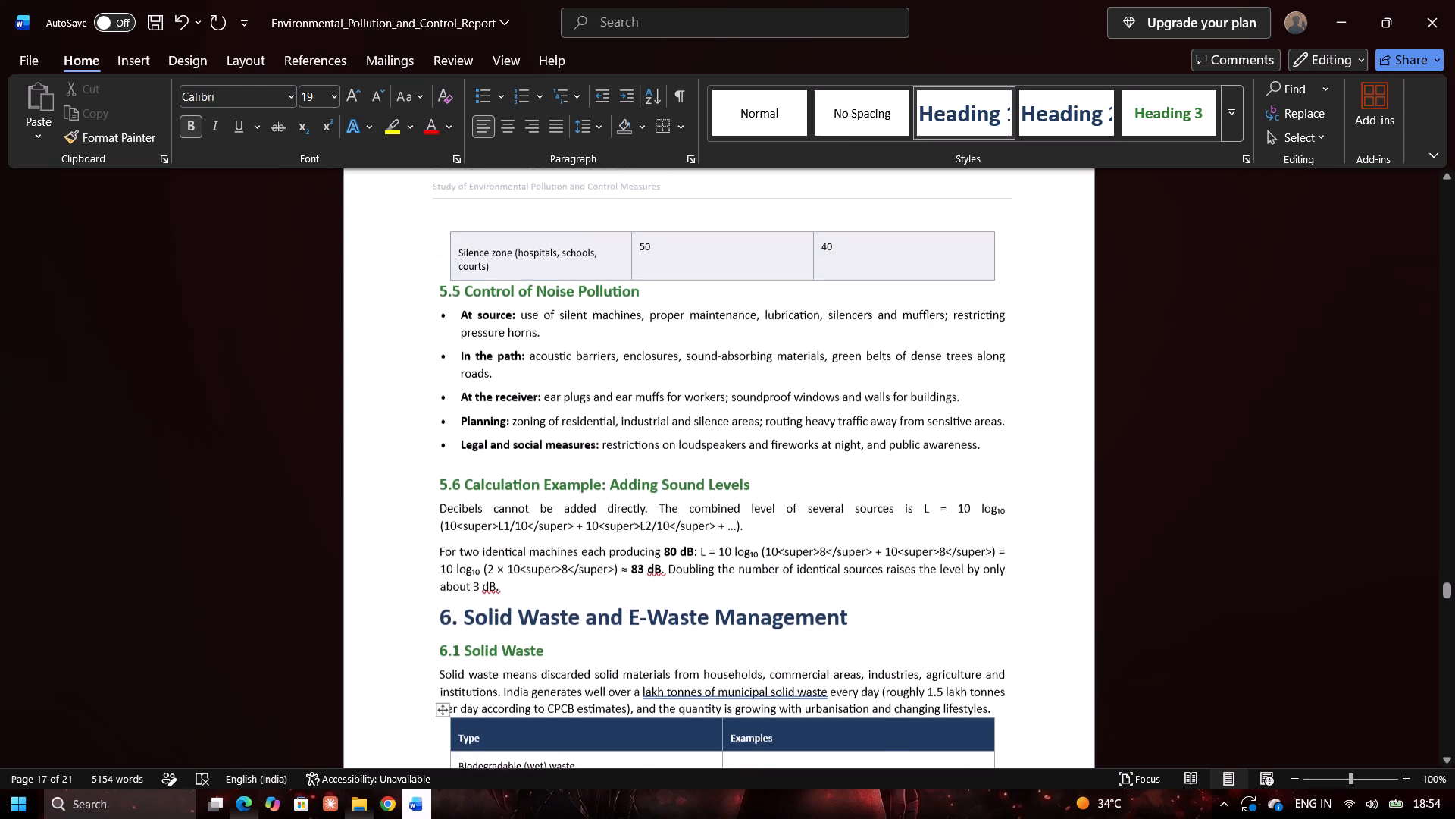
scroll(852, 577, down, 1)
scroll(852, 577, up, 13)
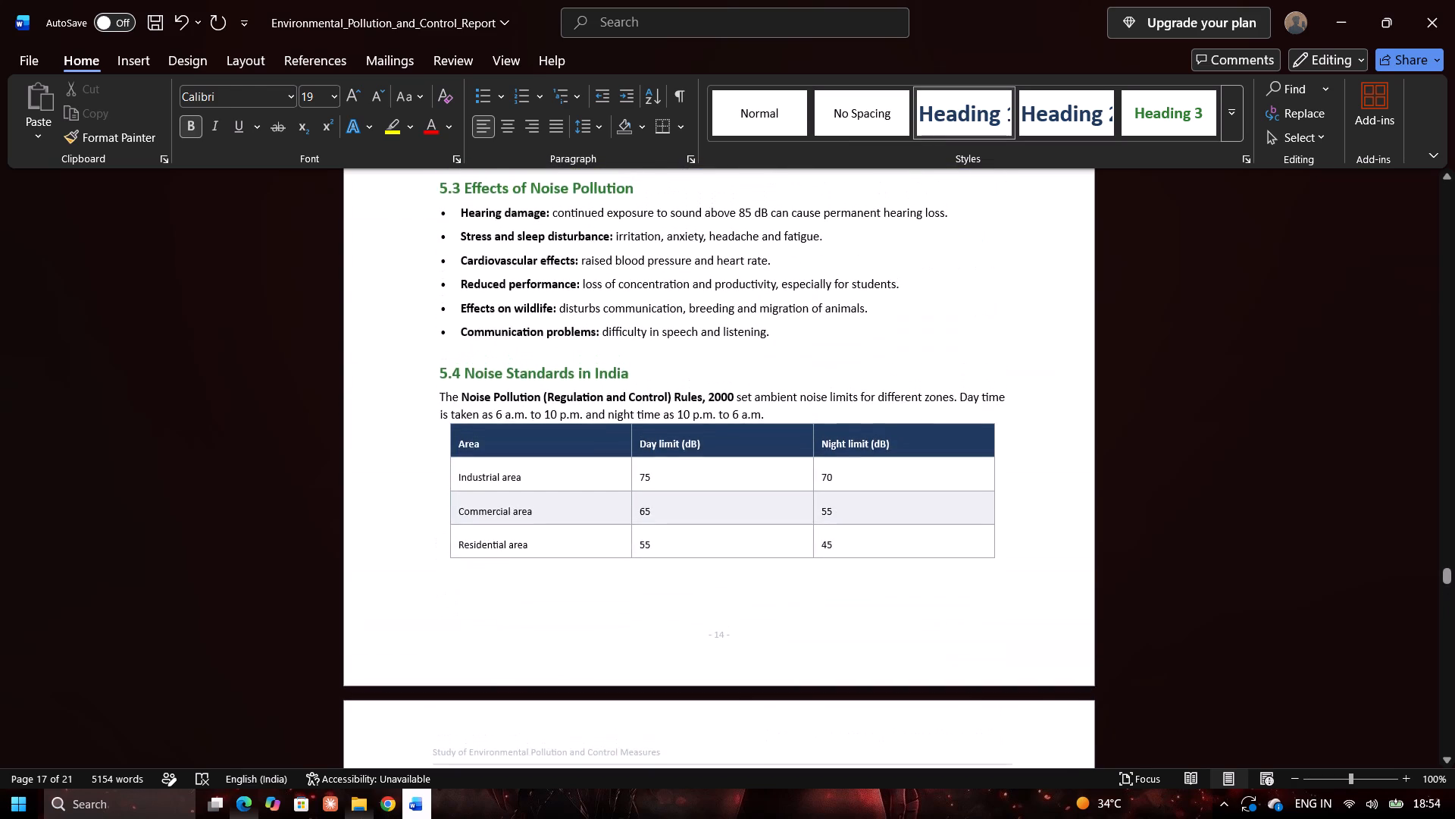
scroll(852, 577, up, 9)
scroll(852, 577, up, 12)
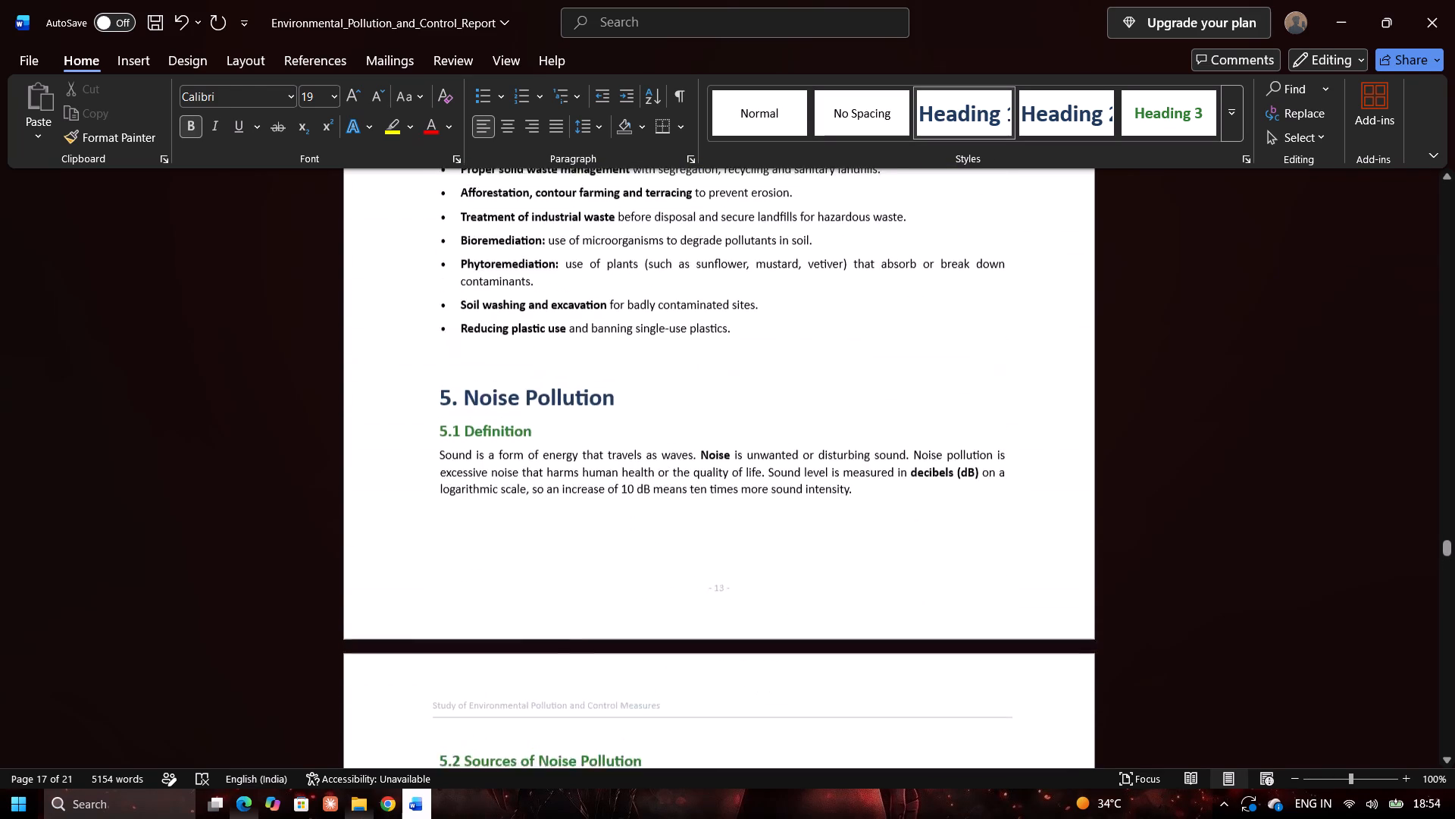
scroll(852, 577, up, 4)
scroll(852, 577, down, 1)
scroll(852, 577, up, 3)
scroll(852, 577, up, 18)
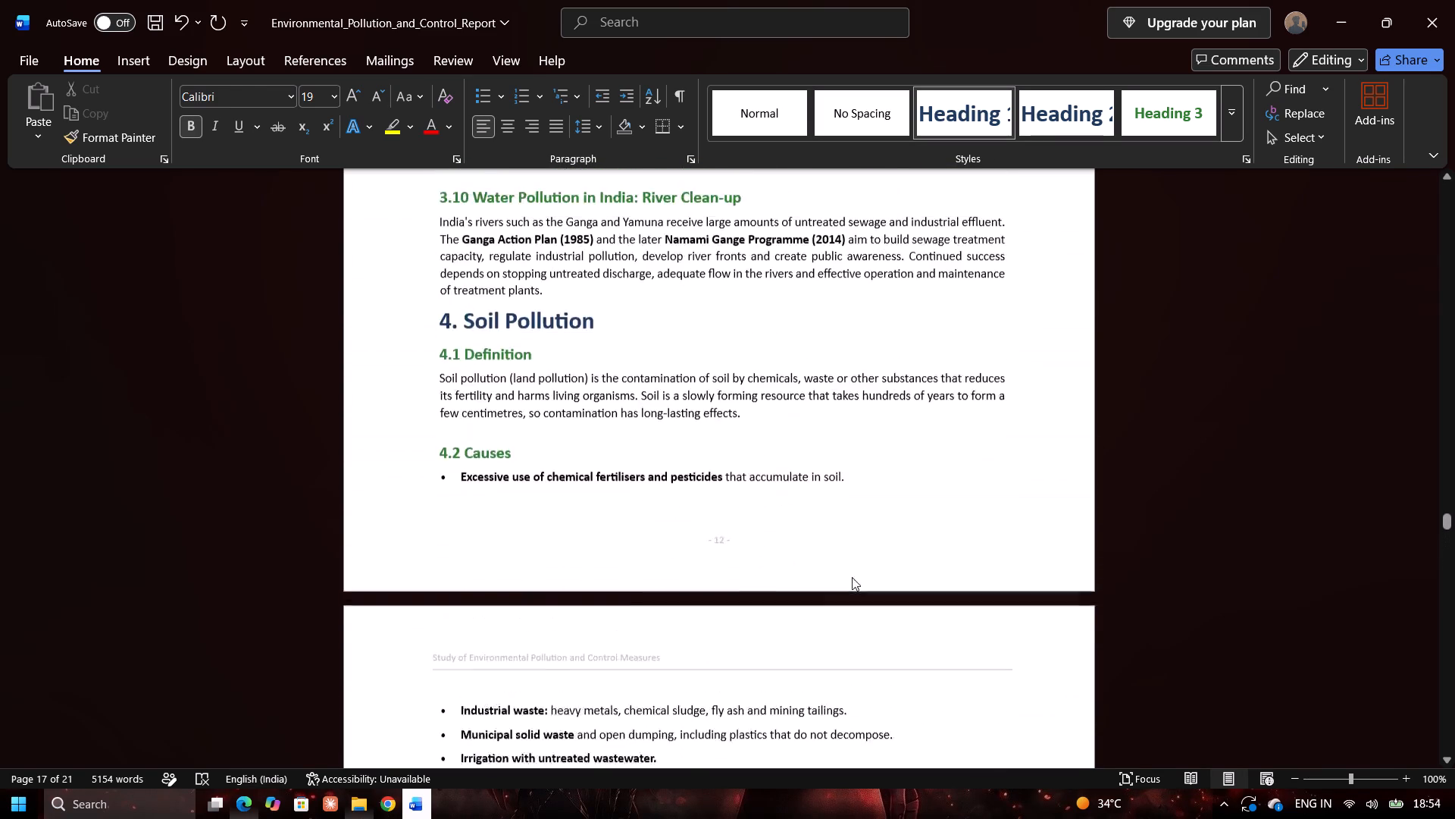
scroll(852, 577, up, 20)
scroll(852, 577, up, 11)
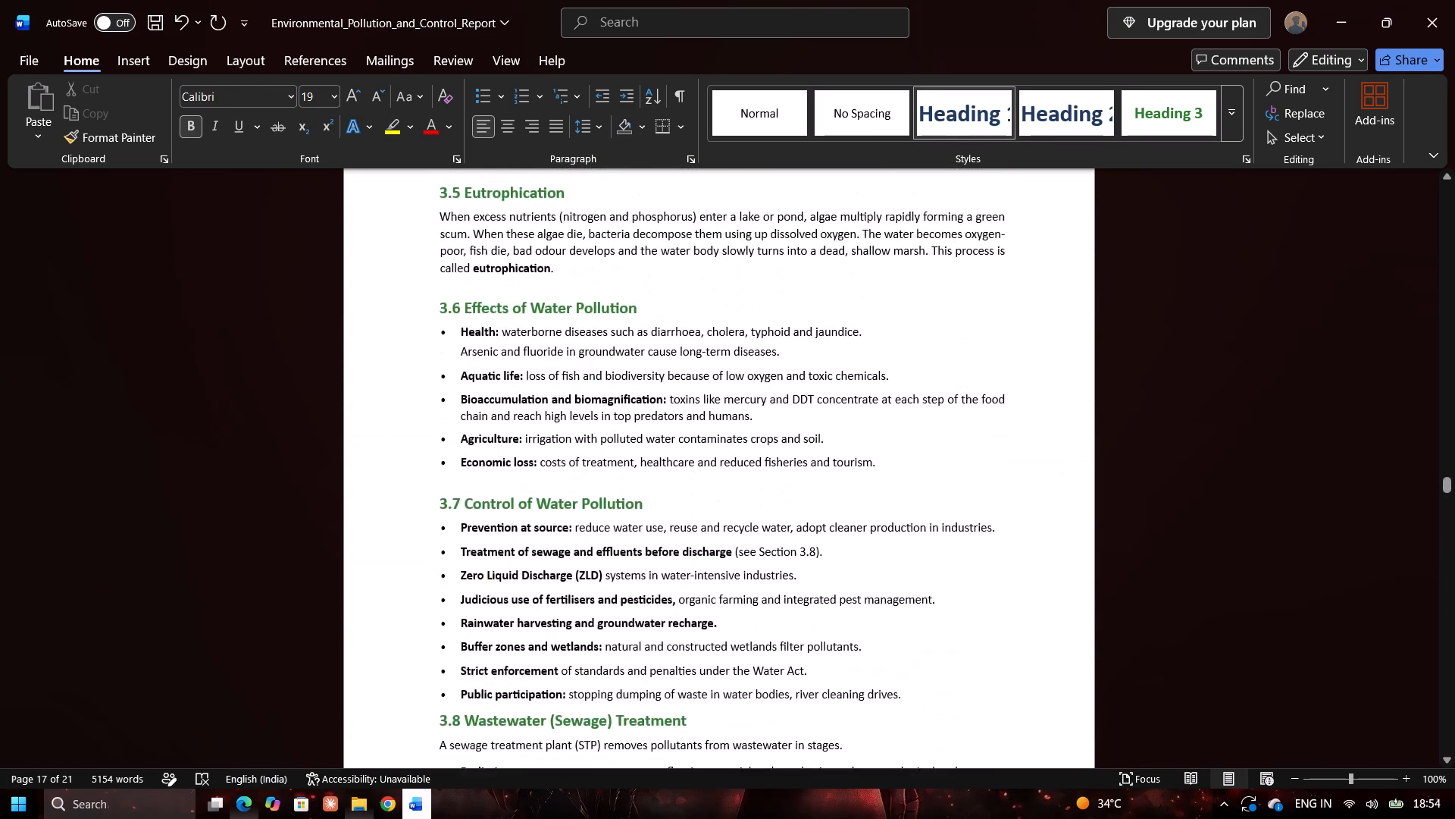
scroll(852, 577, up, 4)
scroll(852, 577, up, 18)
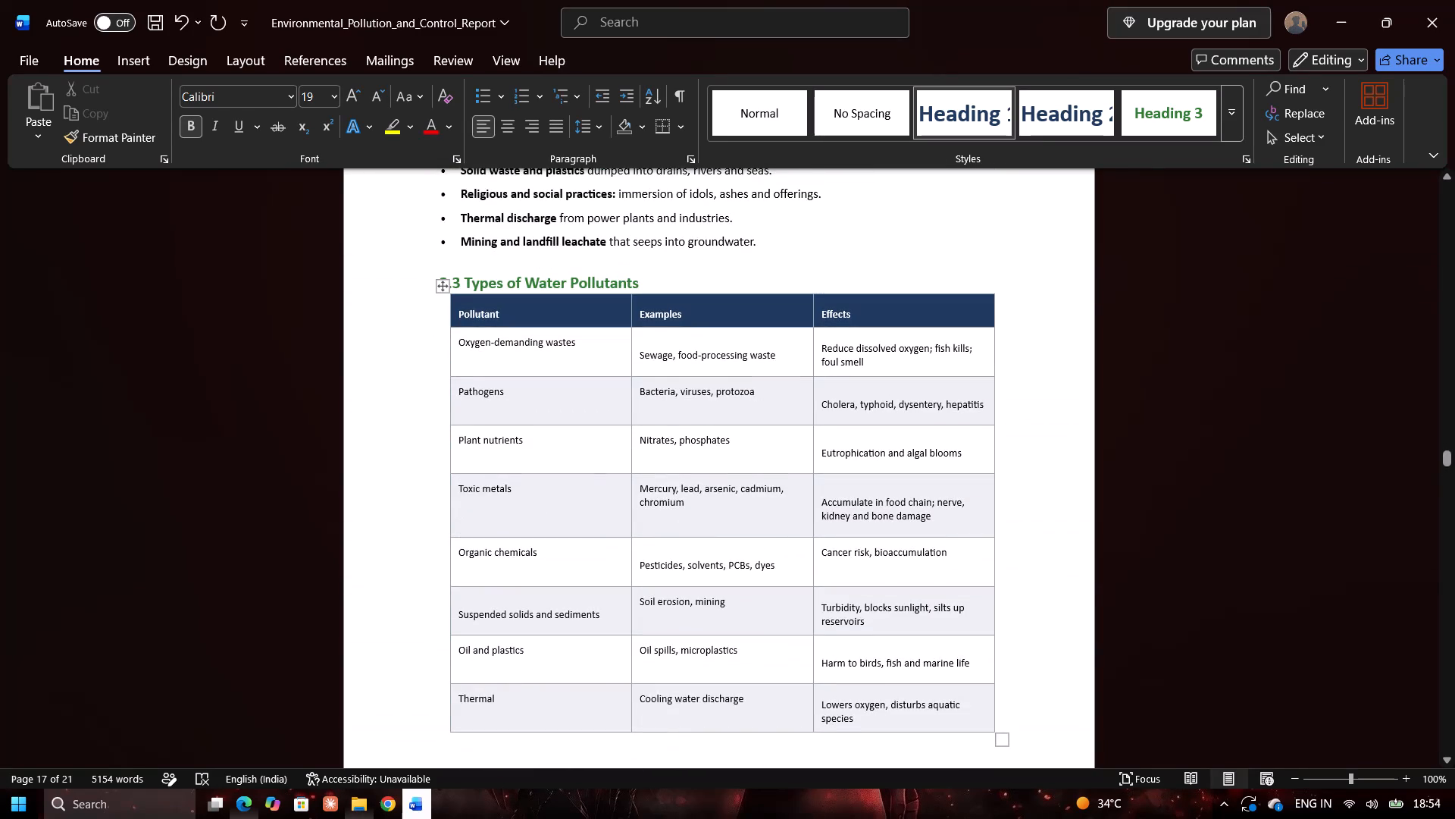
scroll(852, 577, up, 6)
scroll(852, 577, up, 20)
scroll(852, 577, up, 3)
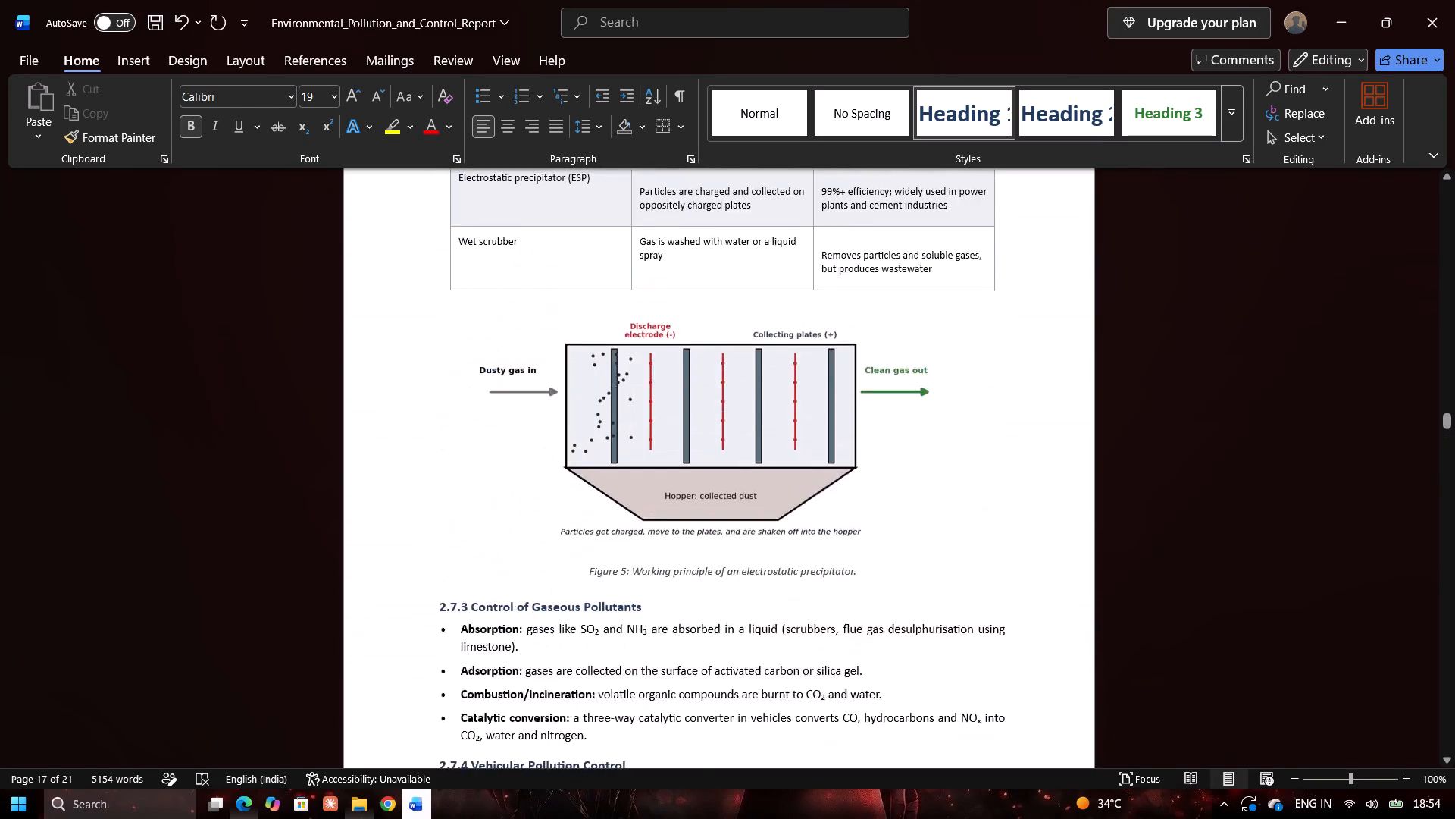
scroll(852, 577, up, 12)
scroll(852, 577, down, 1)
scroll(852, 577, up, 20)
scroll(852, 577, up, 3)
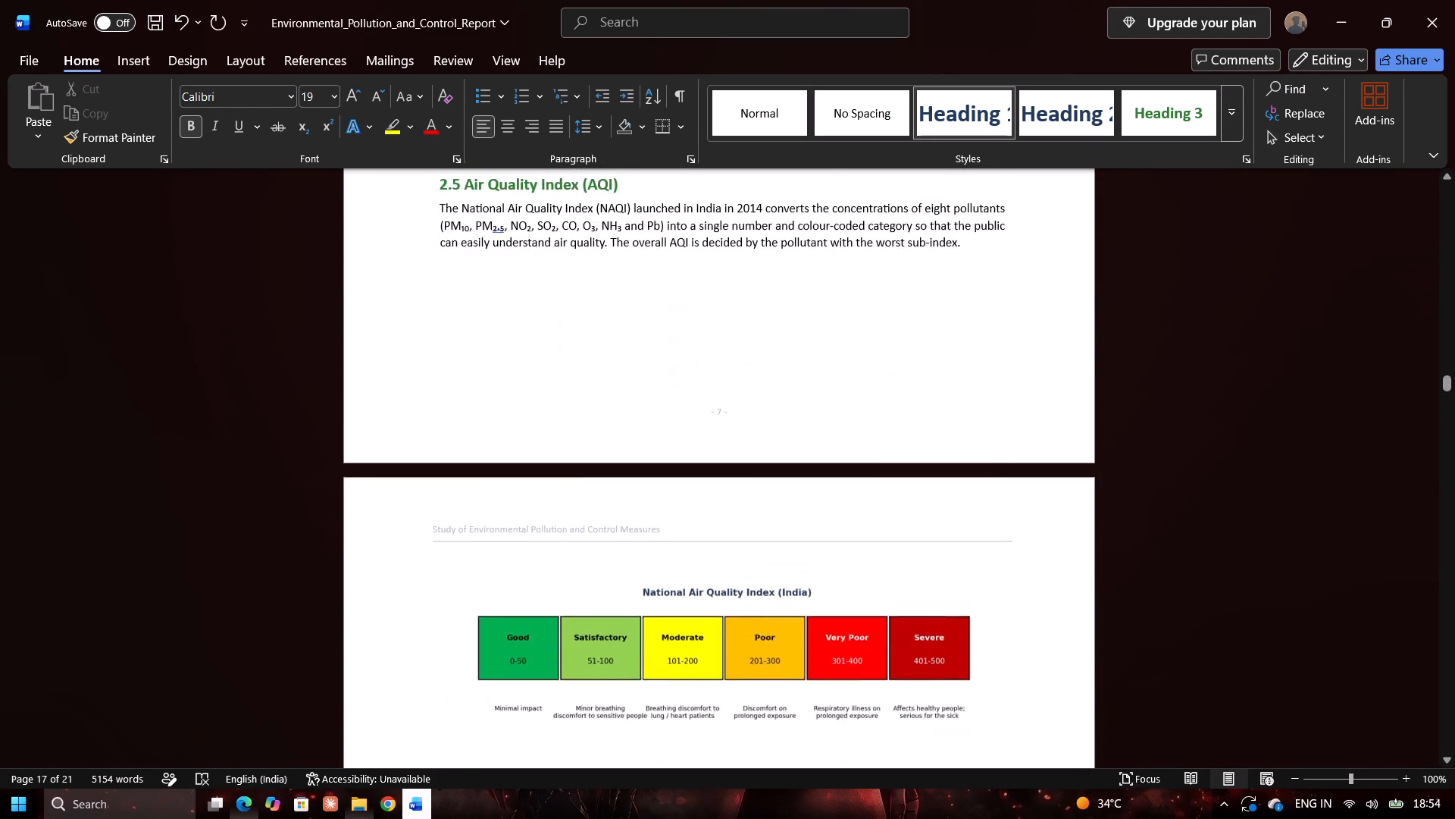
scroll(852, 577, up, 20)
scroll(852, 577, up, 13)
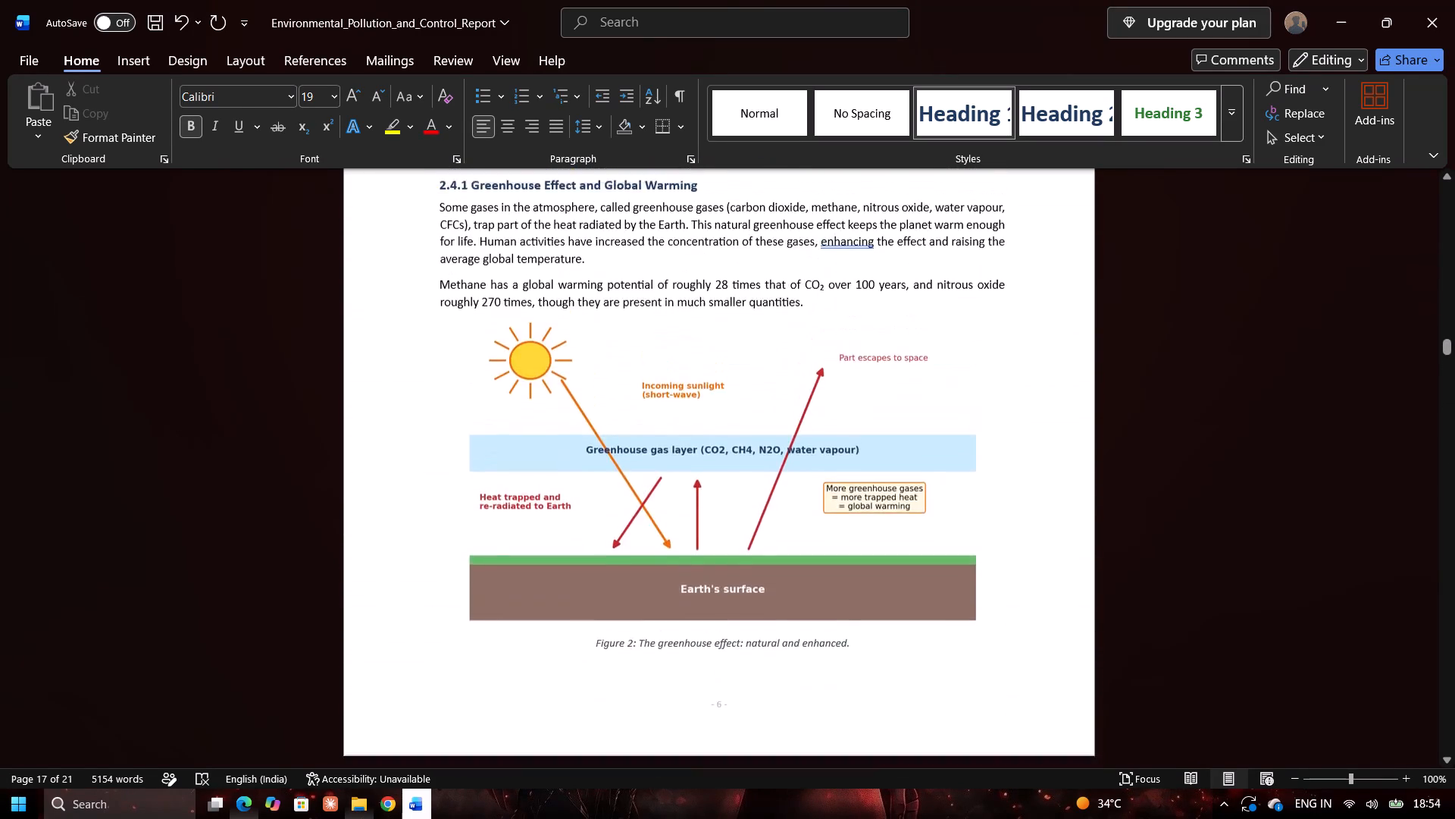
scroll(852, 577, up, 13)
scroll(852, 577, down, 1)
scroll(852, 577, up, 18)
scroll(815, 588, up, 5)
scroll(815, 588, down, 1)
scroll(815, 588, up, 19)
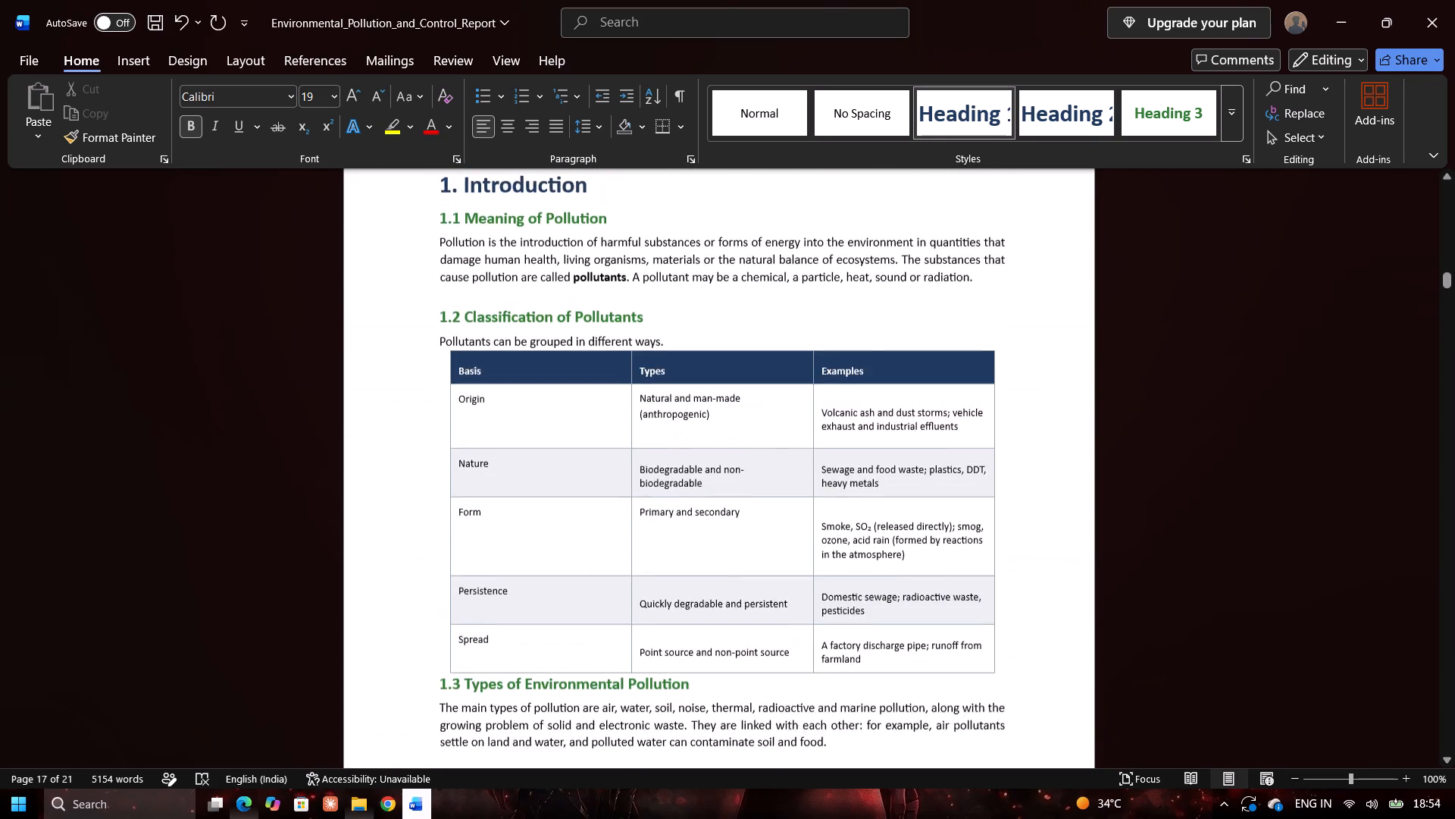
Examine the abstract, table of contents, list of figures and acknowledgement pages at the front of the report.
scroll(815, 588, up, 12)
scroll(815, 588, up, 15)
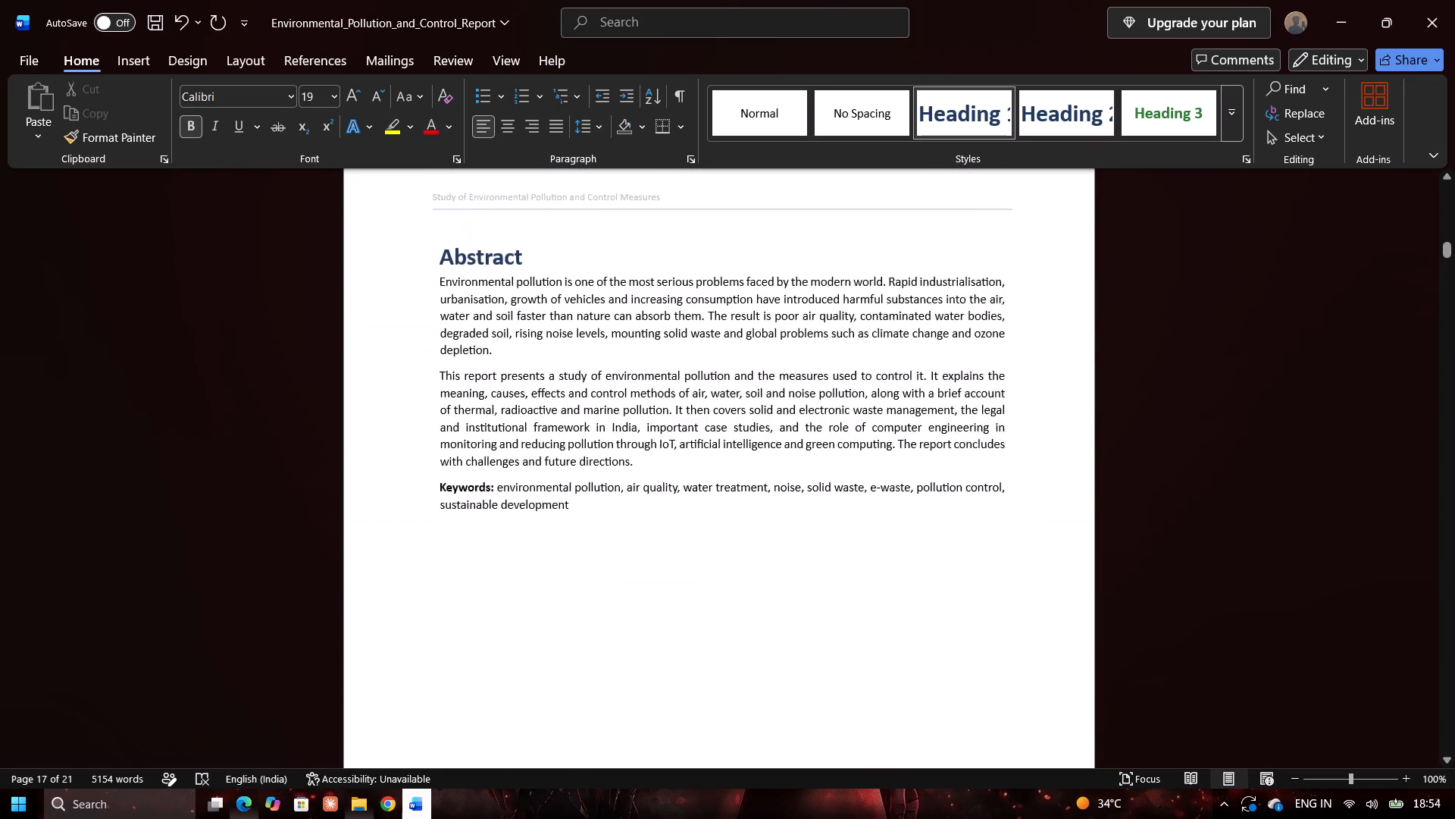
scroll(815, 588, up, 16)
scroll(815, 588, up, 8)
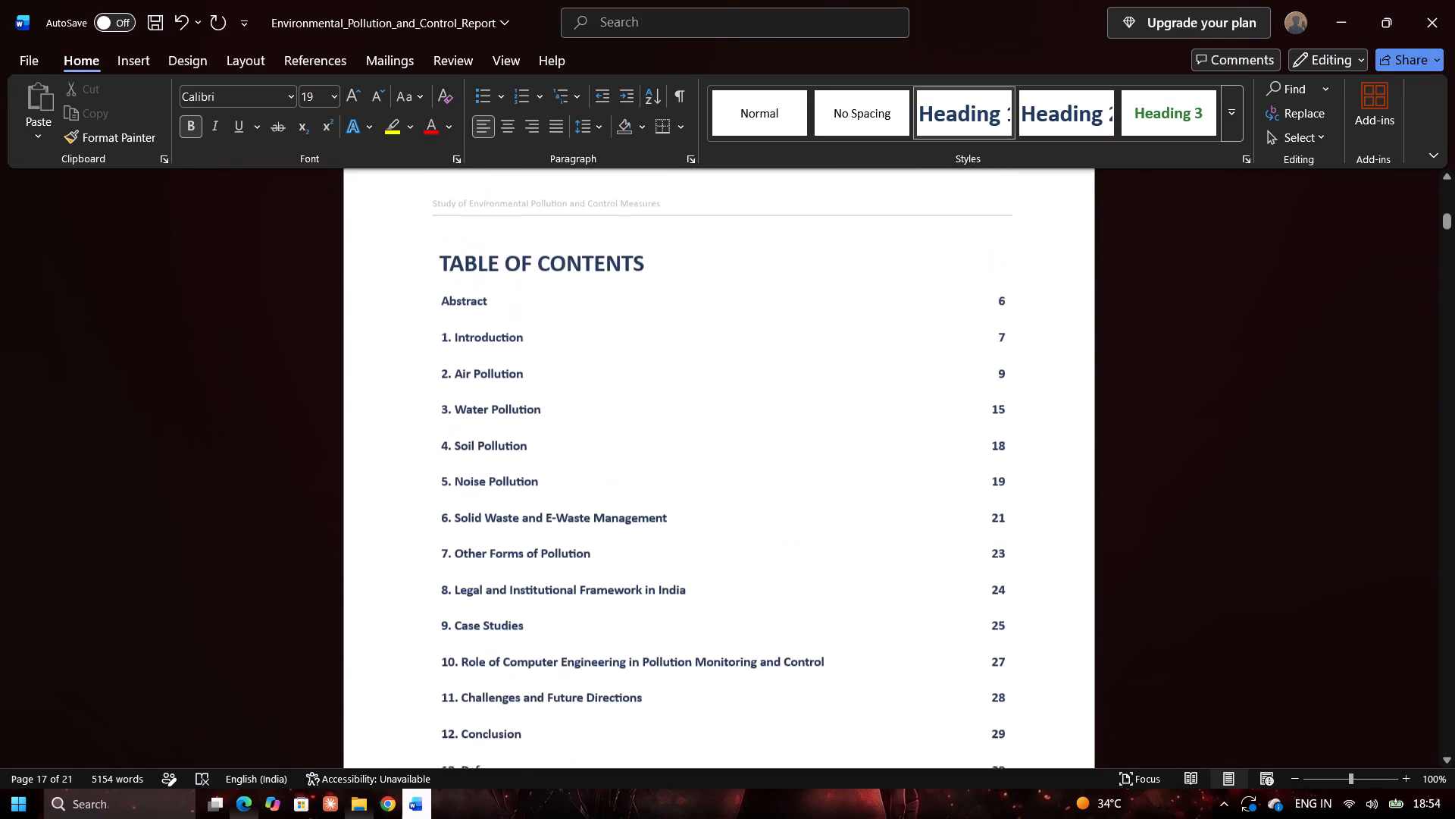
scroll(815, 588, up, 20)
scroll(815, 588, up, 7)
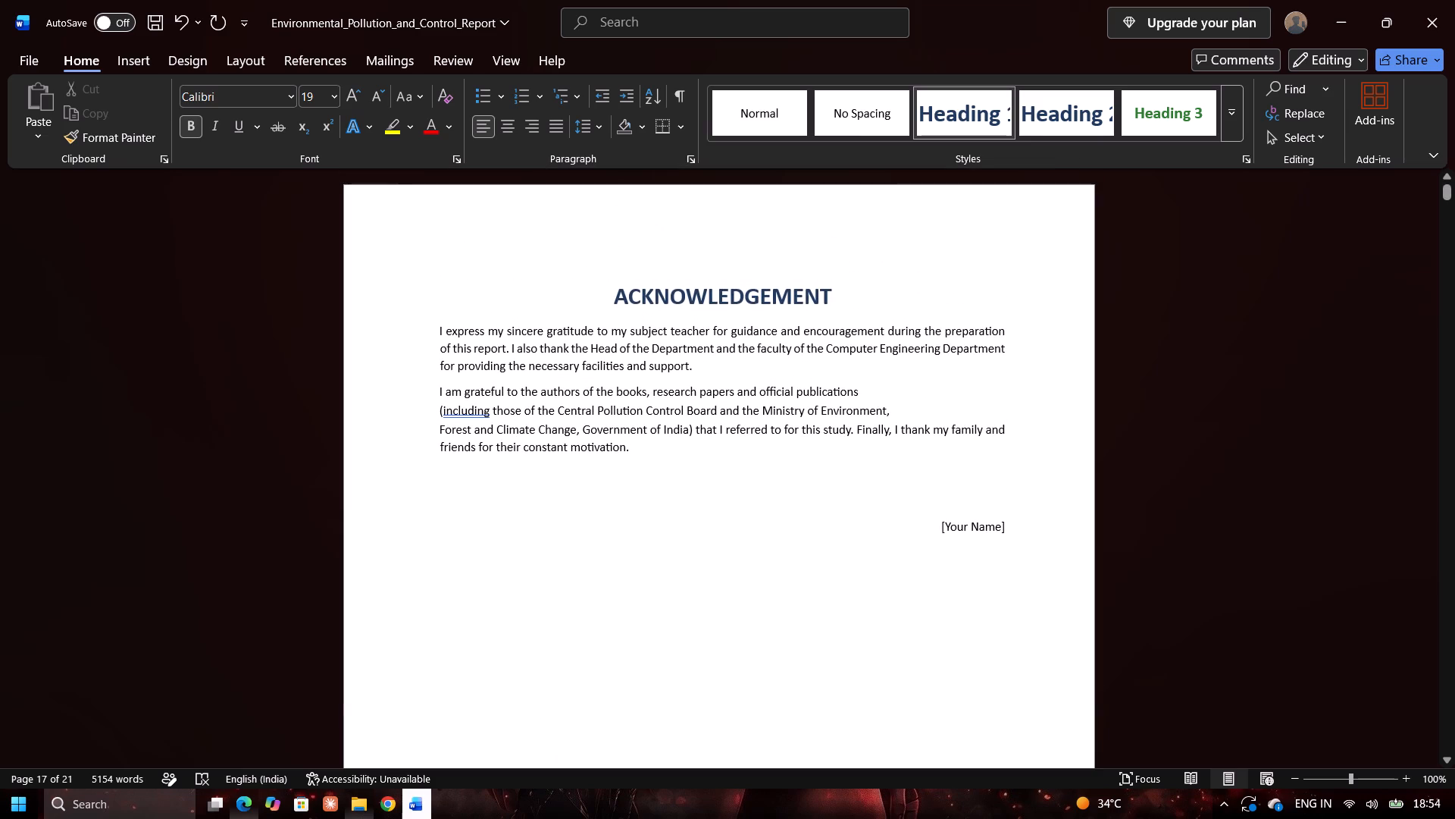
scroll(815, 588, up, 9)
scroll(596, 551, down, 16)
scroll(600, 588, up, 1)
scroll(605, 588, down, 13)
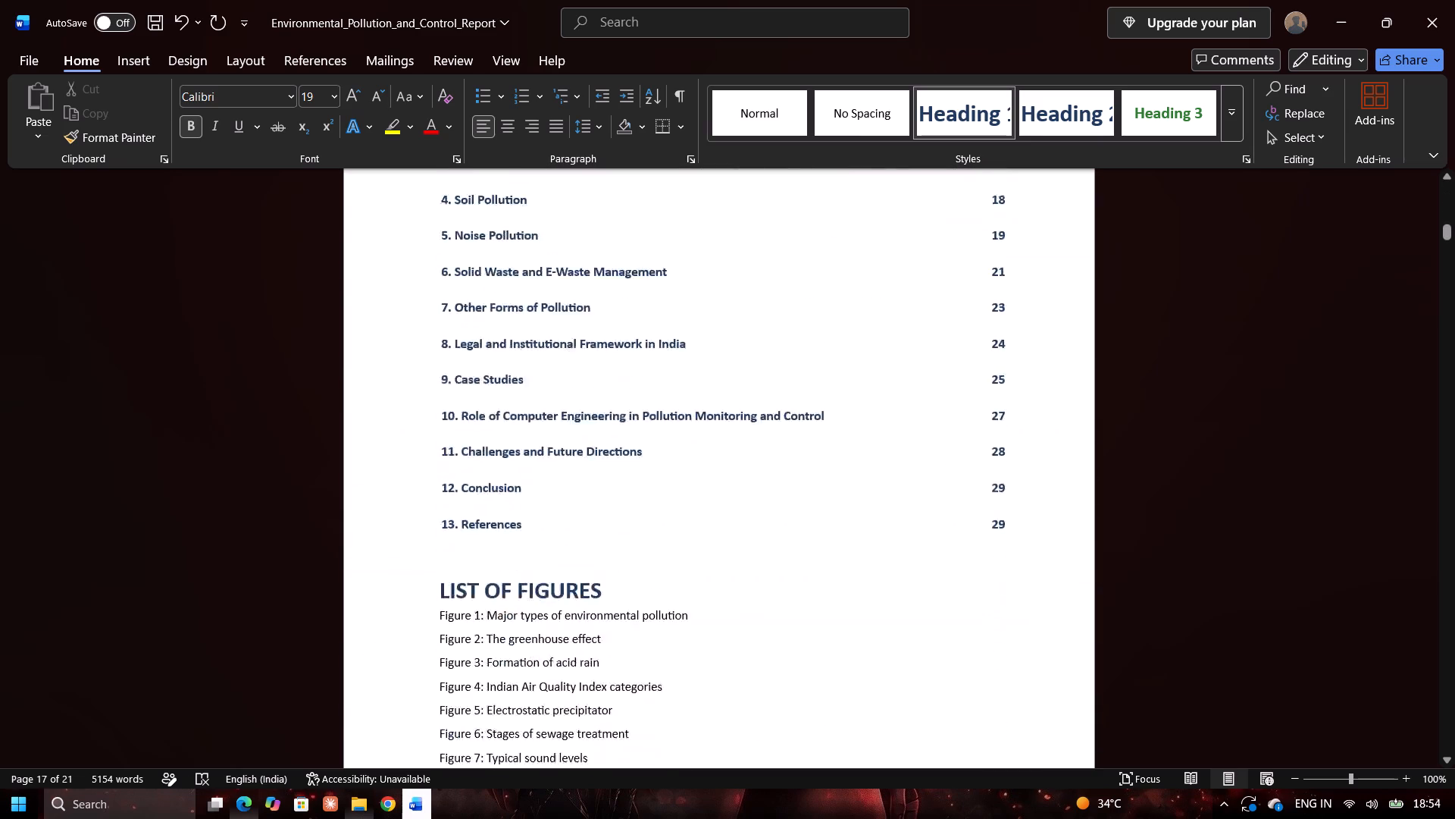
scroll(607, 586, down, 8)
scroll(607, 586, up, 1)
scroll(607, 586, down, 10)
Delete sections 3.9 Drinking Water Treatment and 3.10 Water Pollution in India: River Clean-up from the Water Pollution chapter.
drag(1452, 241, 1426, 433)
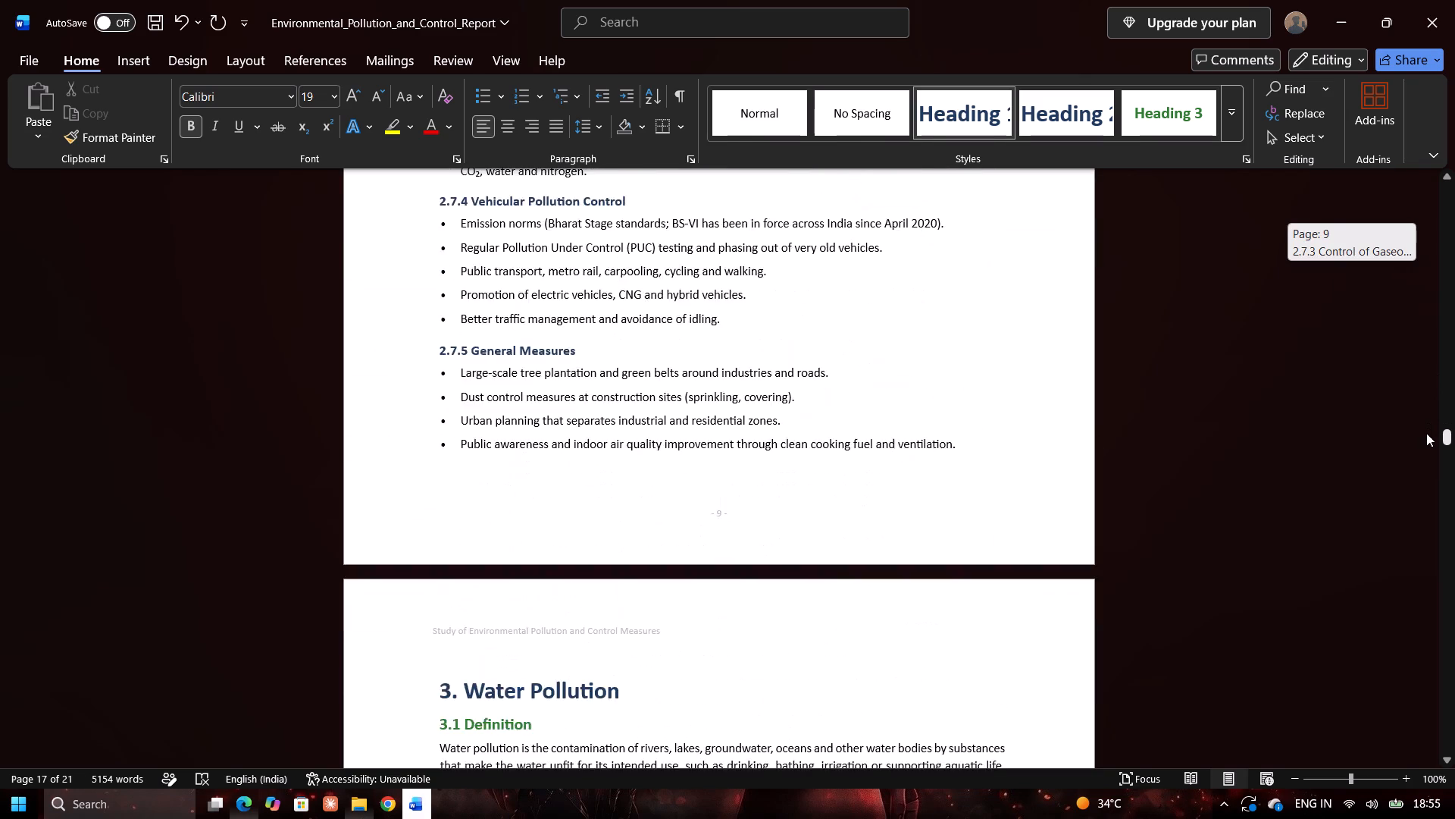
drag(1426, 433, 1418, 472)
scroll(945, 368, down, 5)
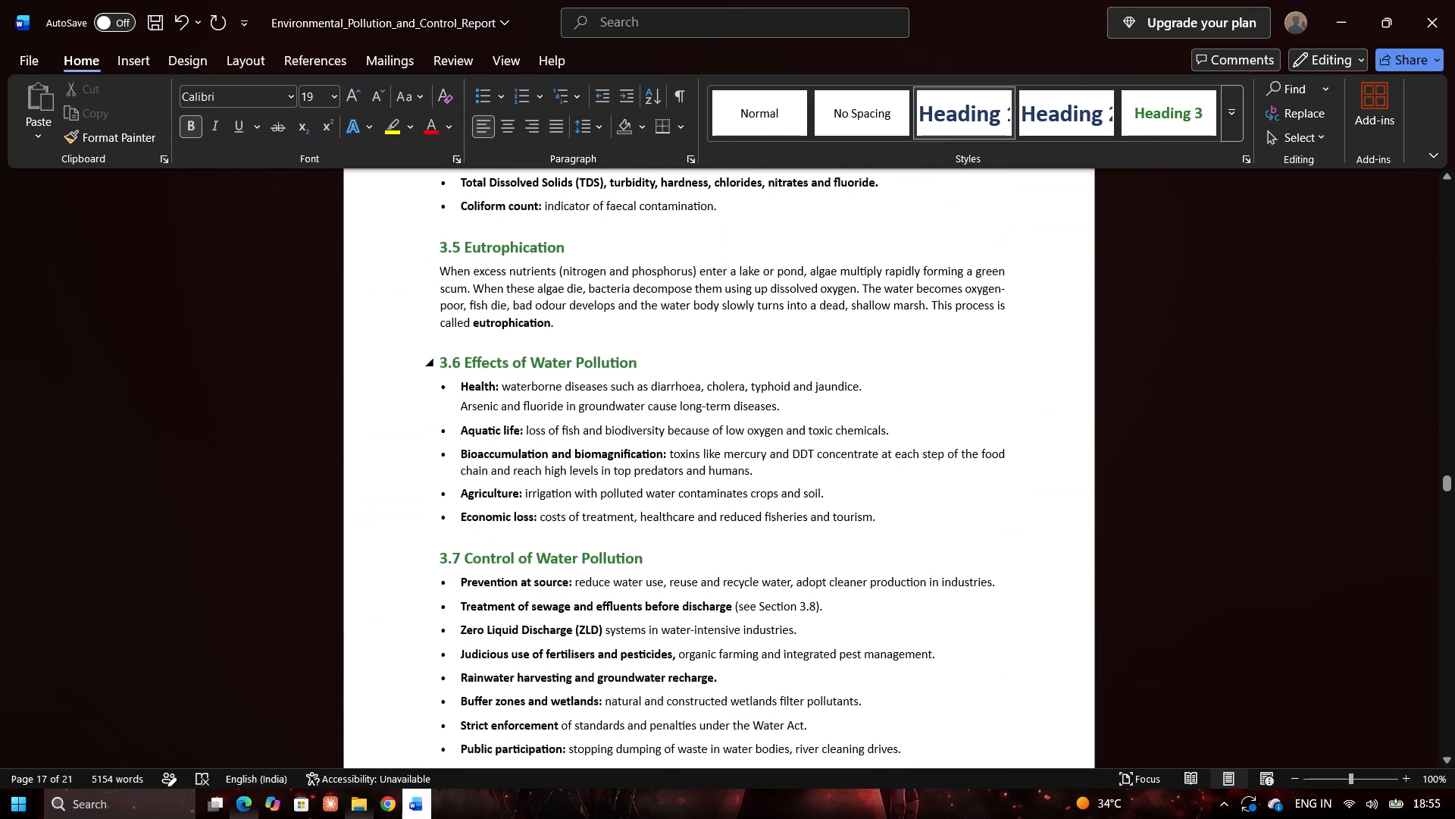
scroll(944, 368, down, 6)
scroll(944, 368, up, 1)
scroll(944, 368, down, 10)
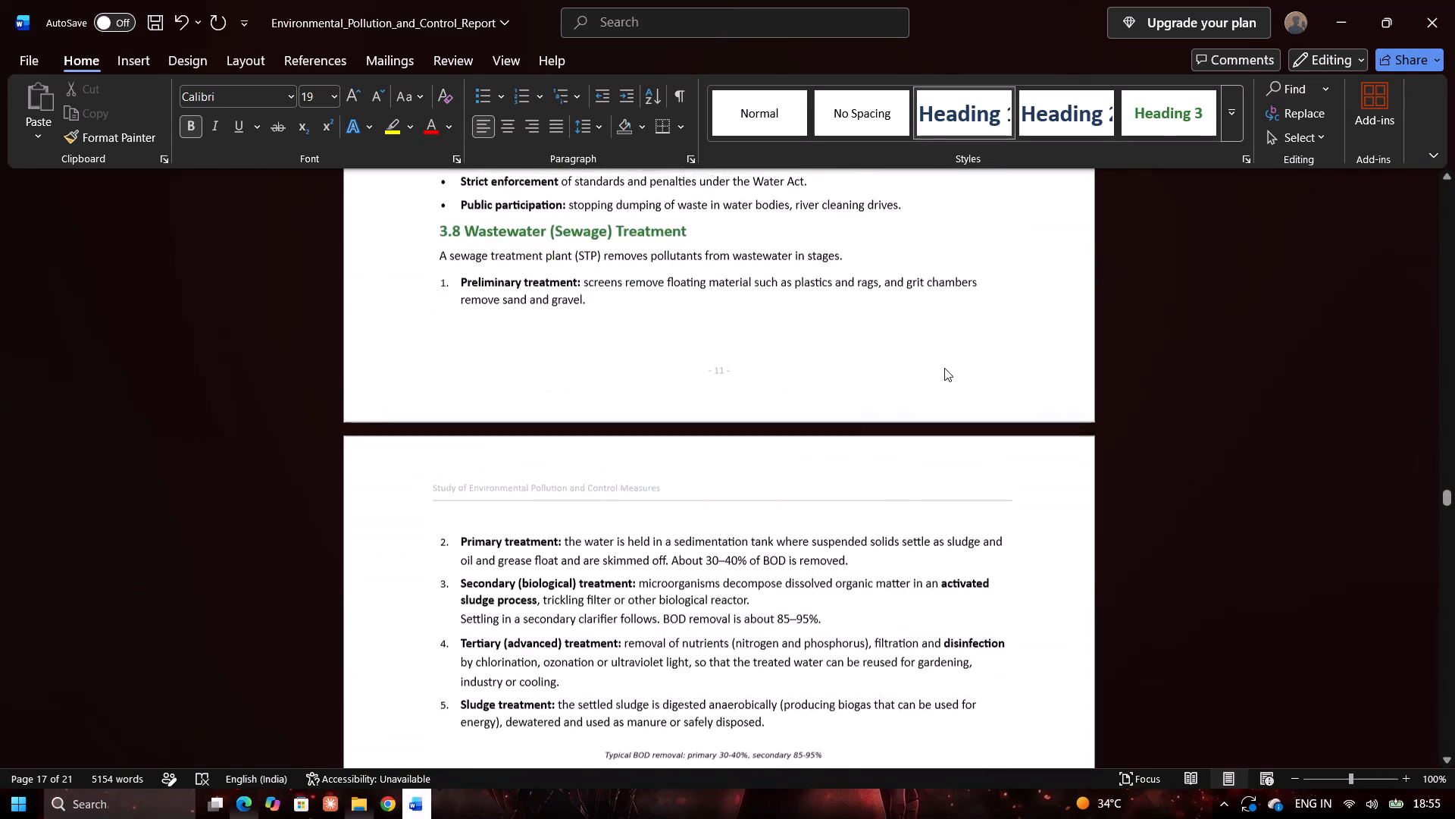
scroll(944, 368, down, 13)
scroll(944, 368, up, 1)
scroll(944, 368, down, 1)
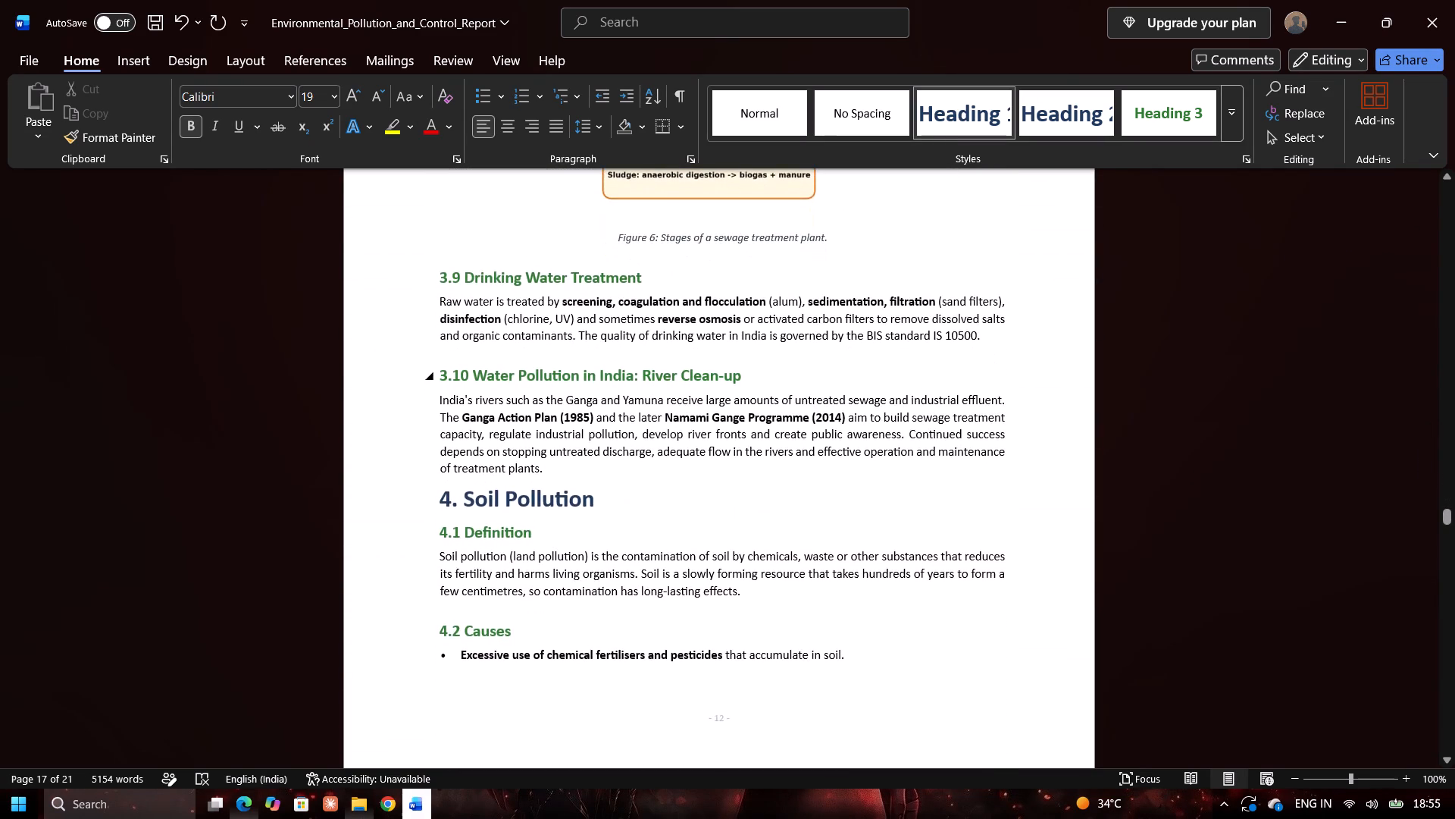
scroll(853, 376, up, 1)
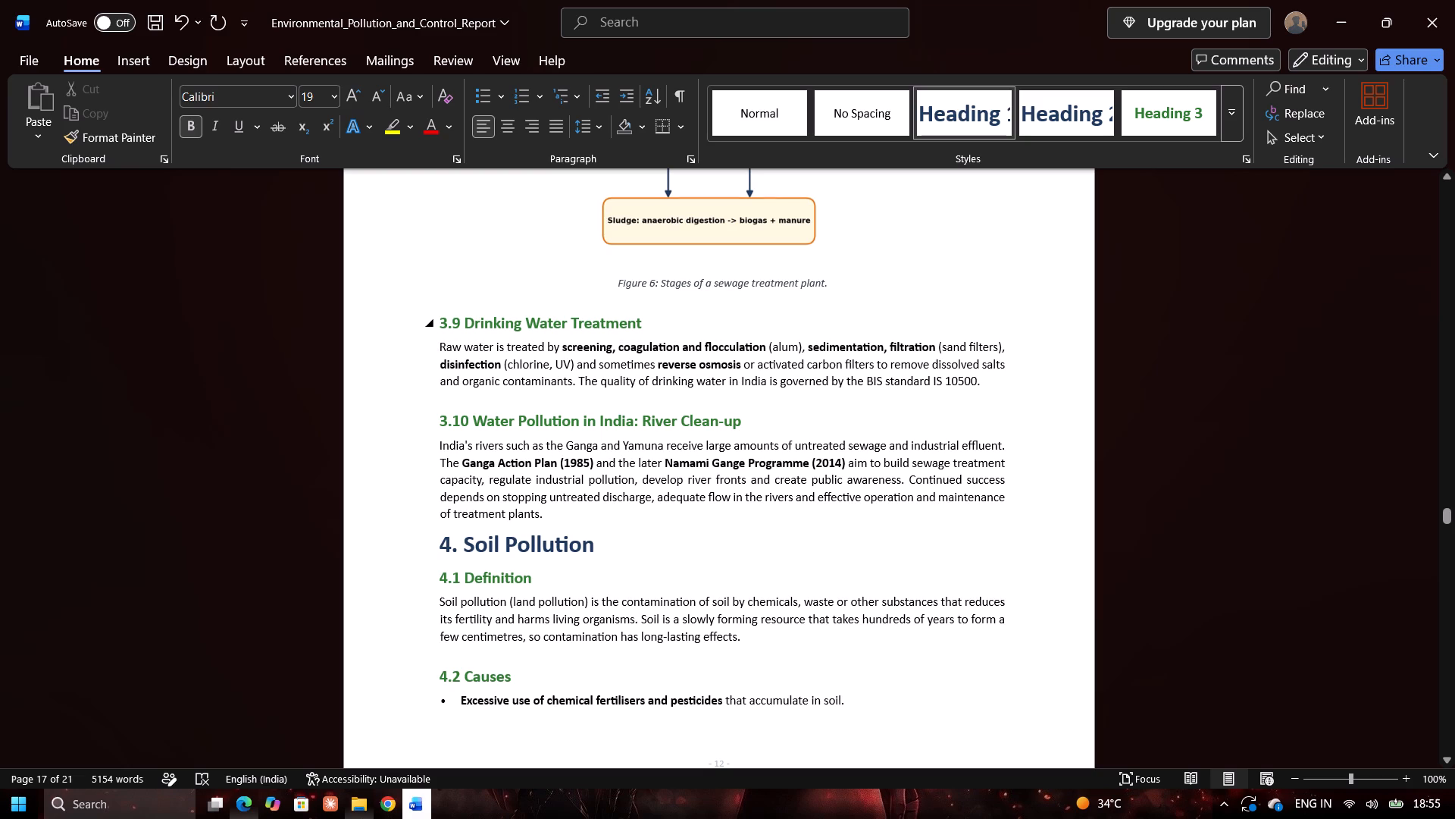
drag(441, 318, 645, 499)
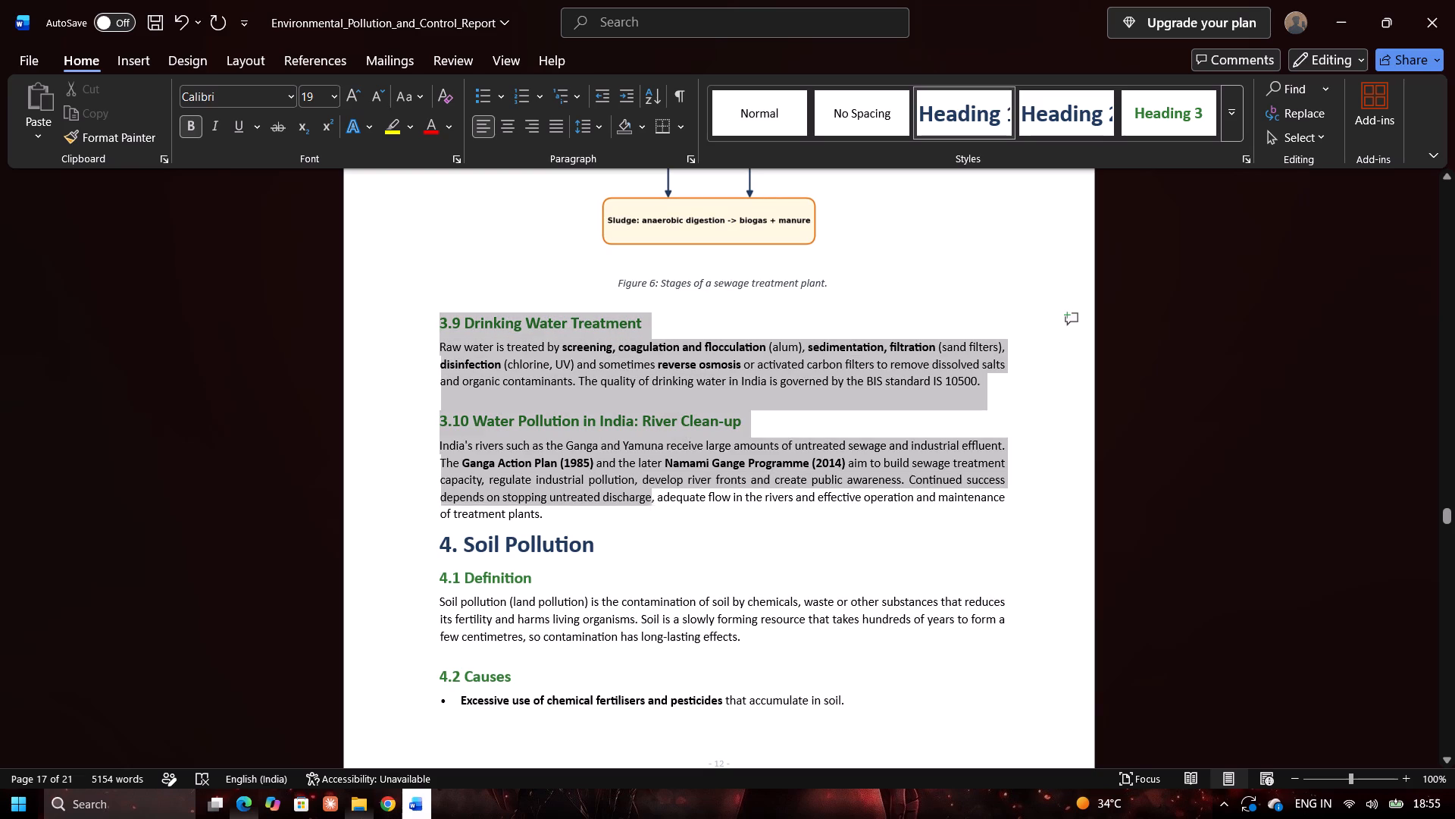
drag(645, 499, 689, 518)
key(Delete)
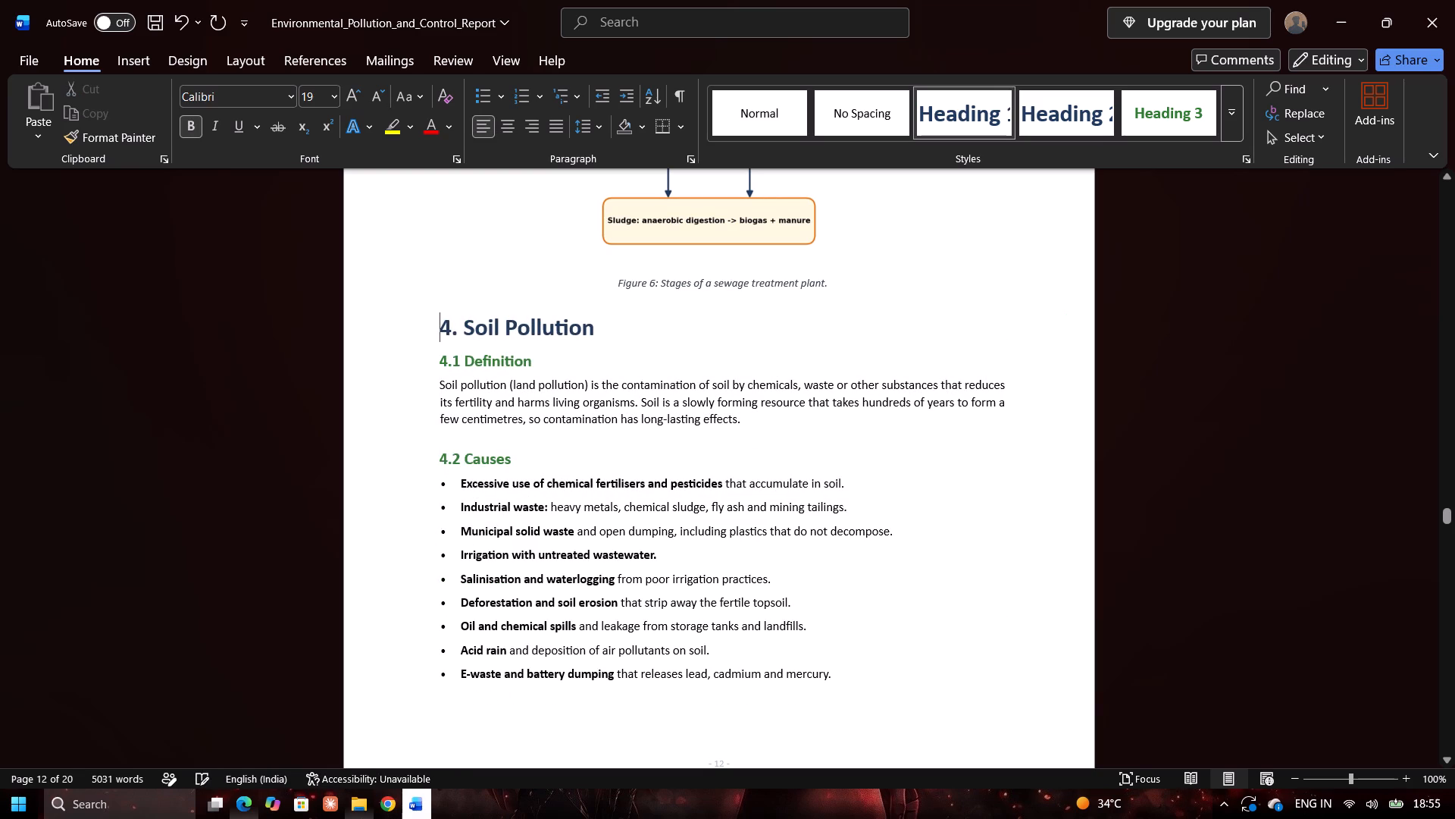
Examine the soil and noise pollution chapters, through the noise standards table, for further content to trim.
scroll(620, 372, down, 19)
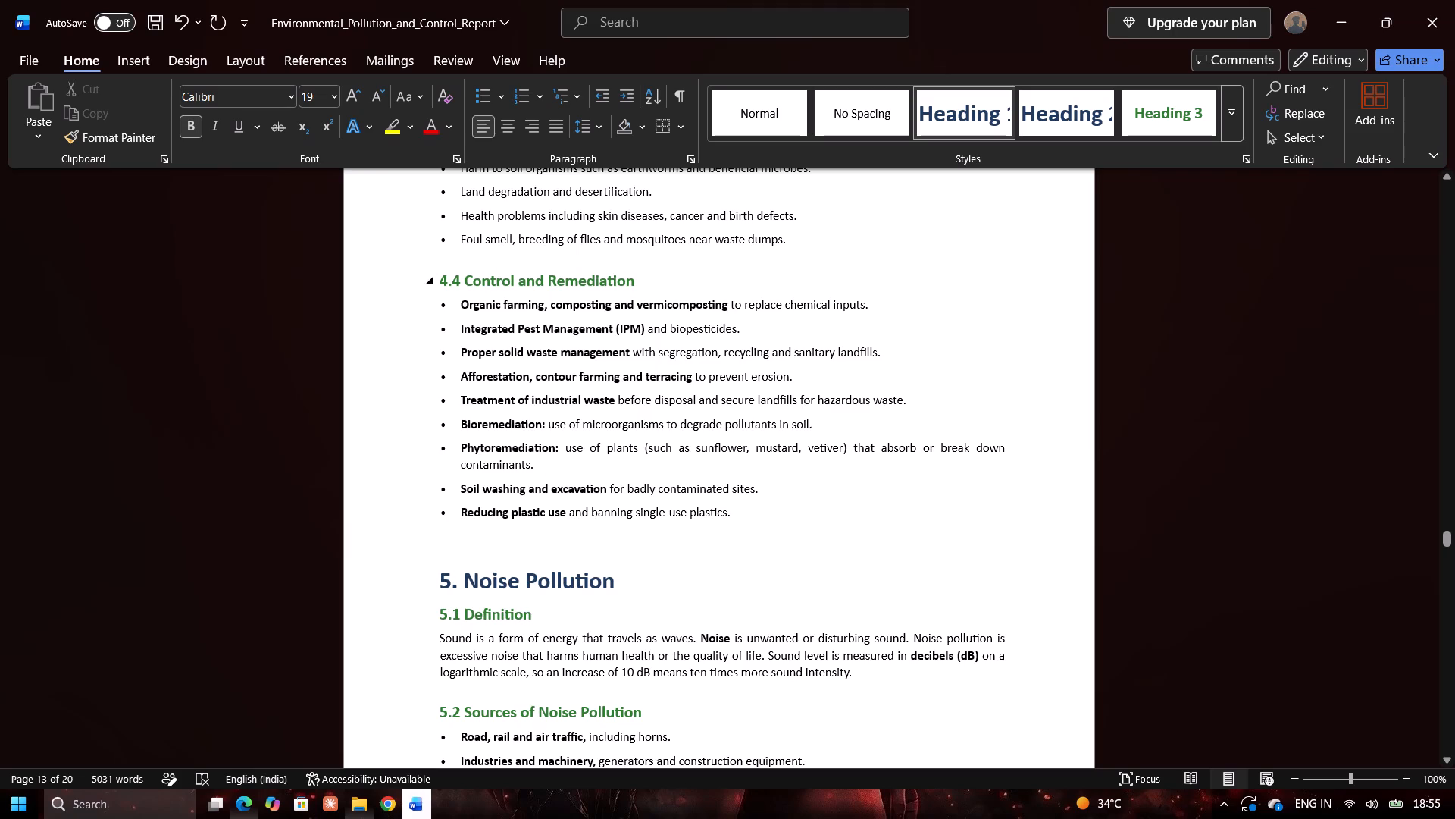
scroll(428, 393, down, 4)
scroll(428, 393, up, 1)
scroll(428, 393, down, 19)
scroll(1284, 412, down, 4)
scroll(1286, 416, up, 1)
scroll(1286, 416, down, 2)
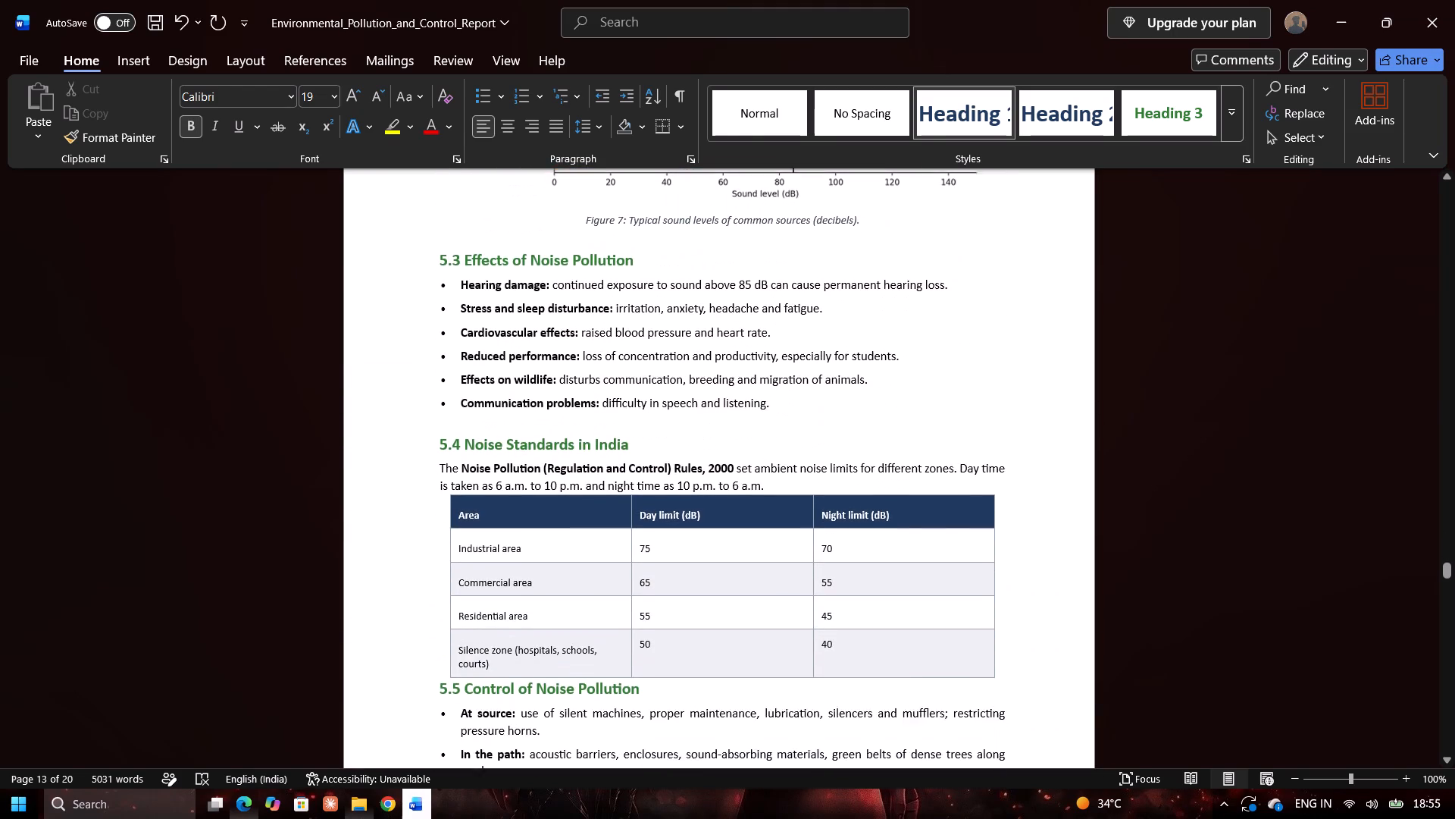
Delete chapter 11, Challenges and Future Directions, including its heading number and the blank line before the Conclusion.
drag(1441, 576, 1402, 715)
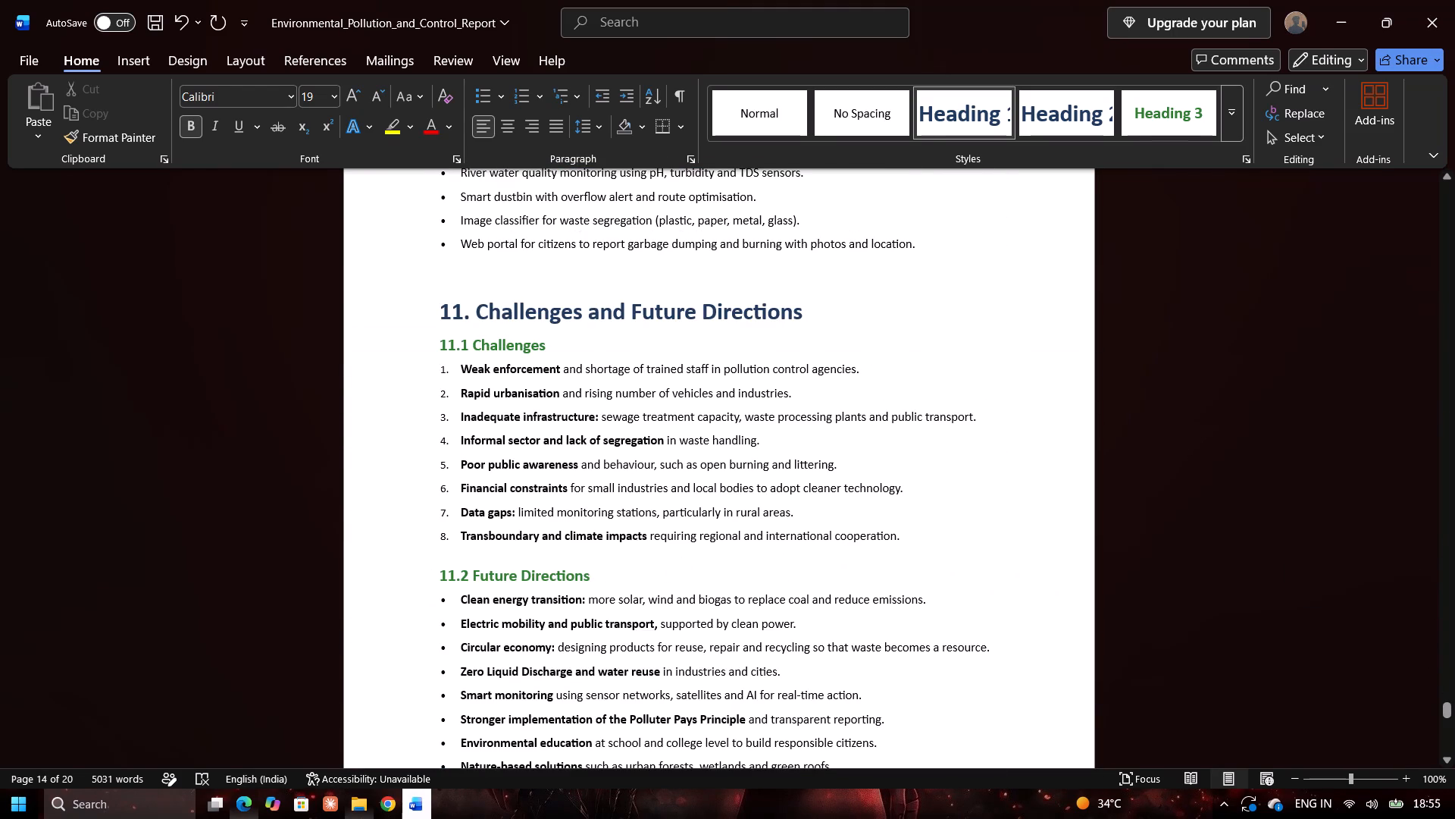
drag(476, 308, 499, 312)
drag(499, 312, 700, 767)
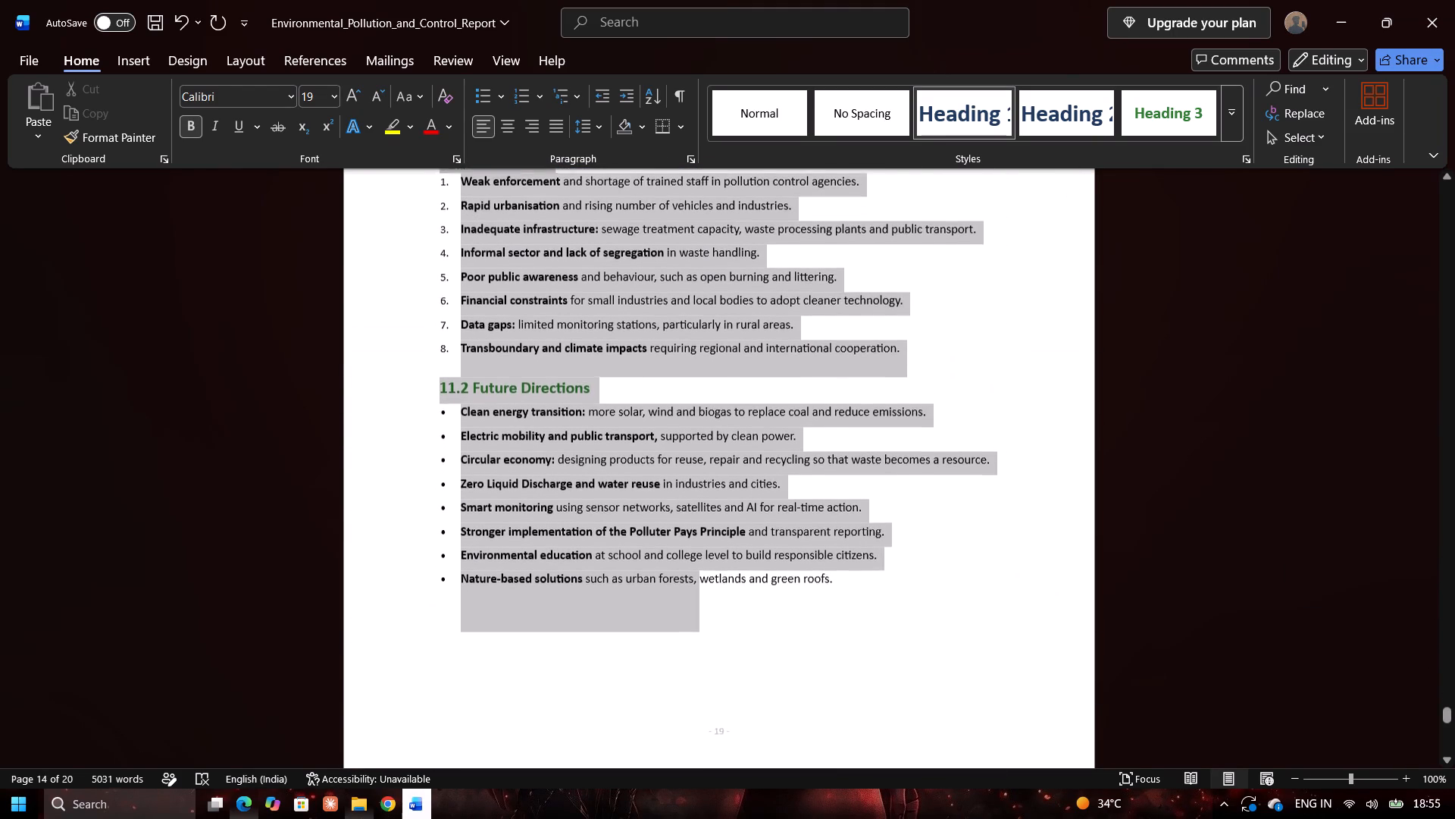
drag(700, 767, 806, 463)
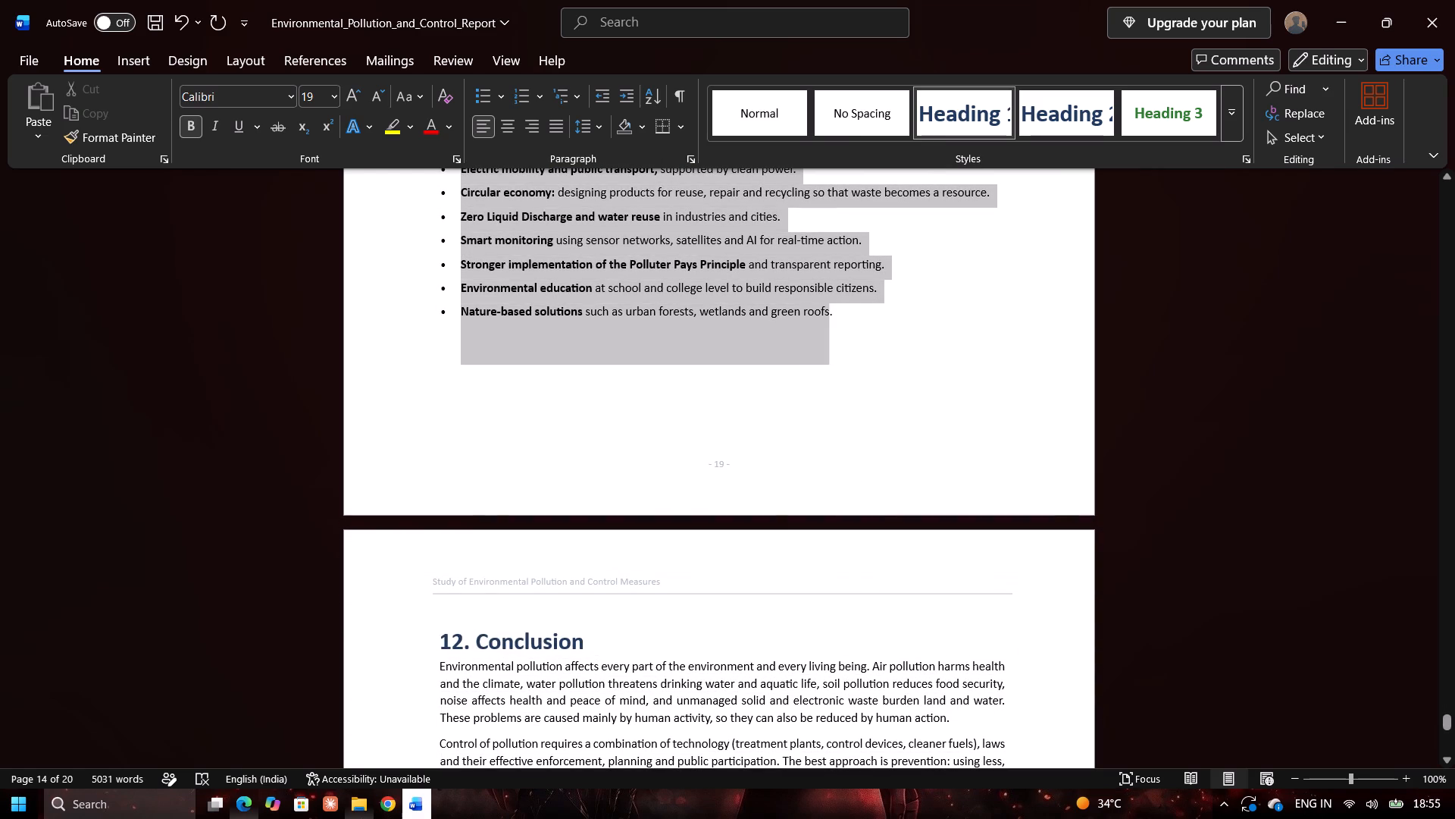
drag(806, 463, 853, 470)
key(Delete)
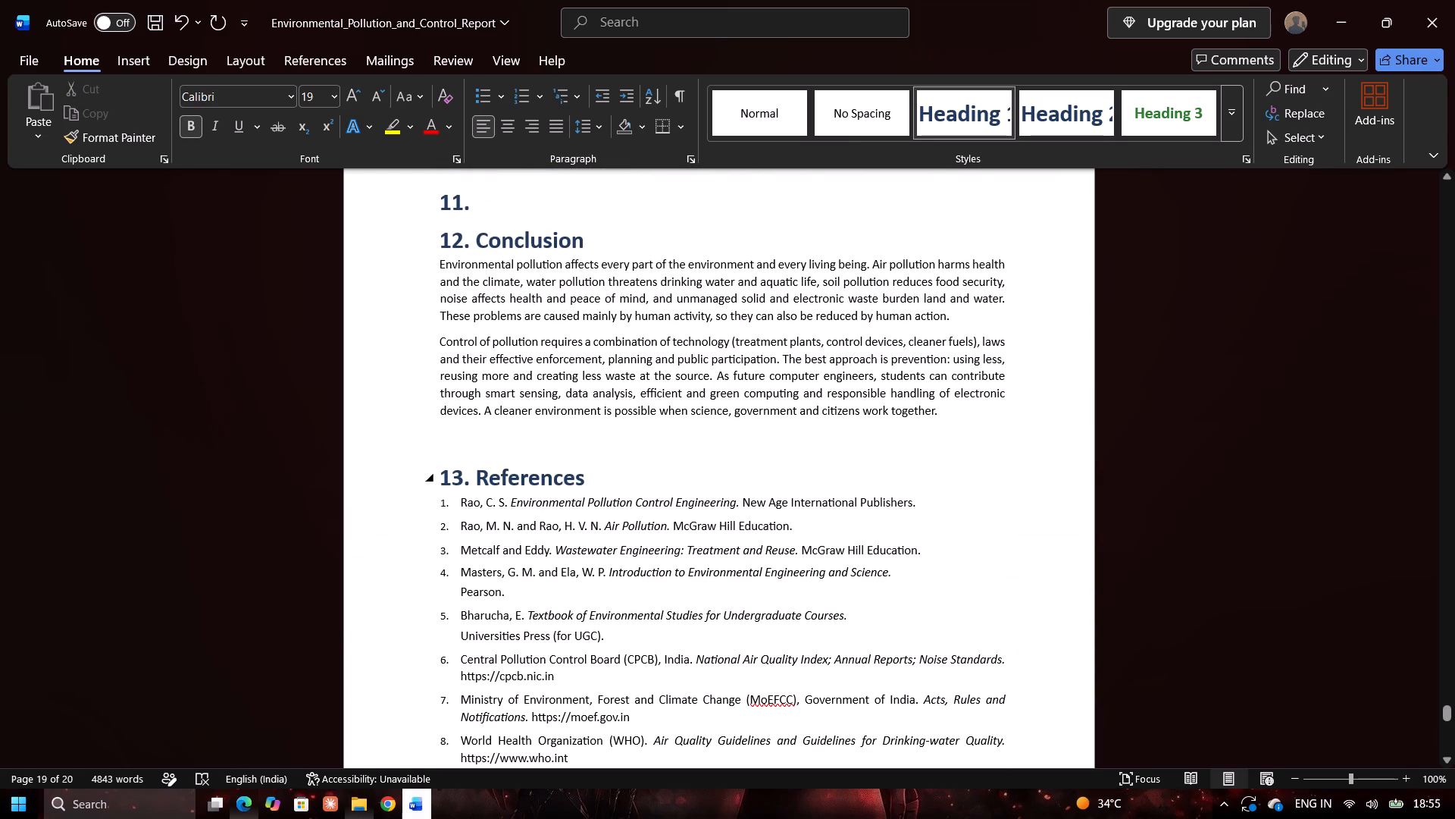
key(BackSpace)
key(BackSpace)
key(BackSpace)
key(BackSpace)
scroll(746, 383, up, 1)
key(BackSpace)
key(BackSpace)
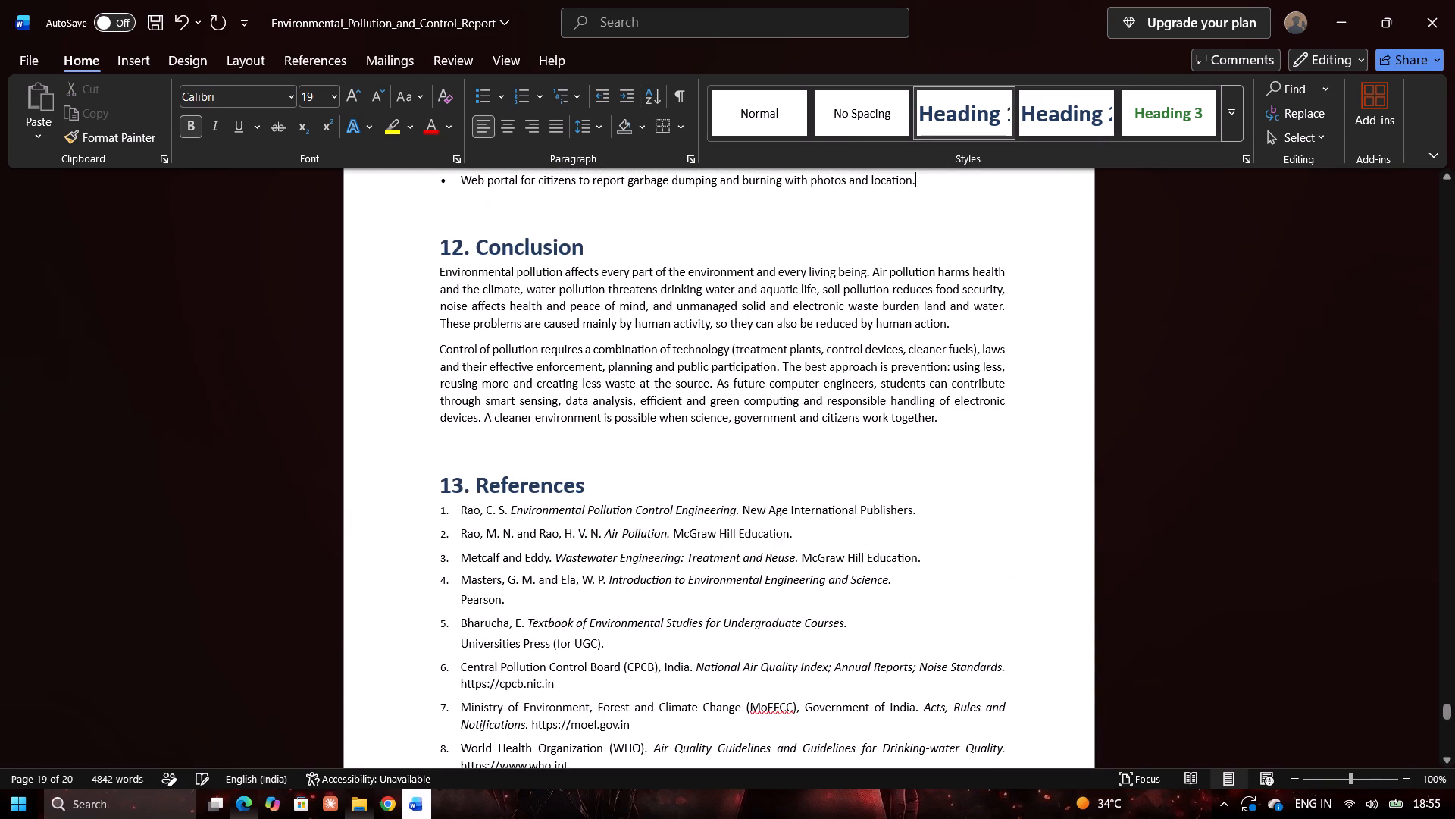
Delete the tenth reference (UNEP) and the closing verification note from the end of the References.
scroll(749, 381, down, 17)
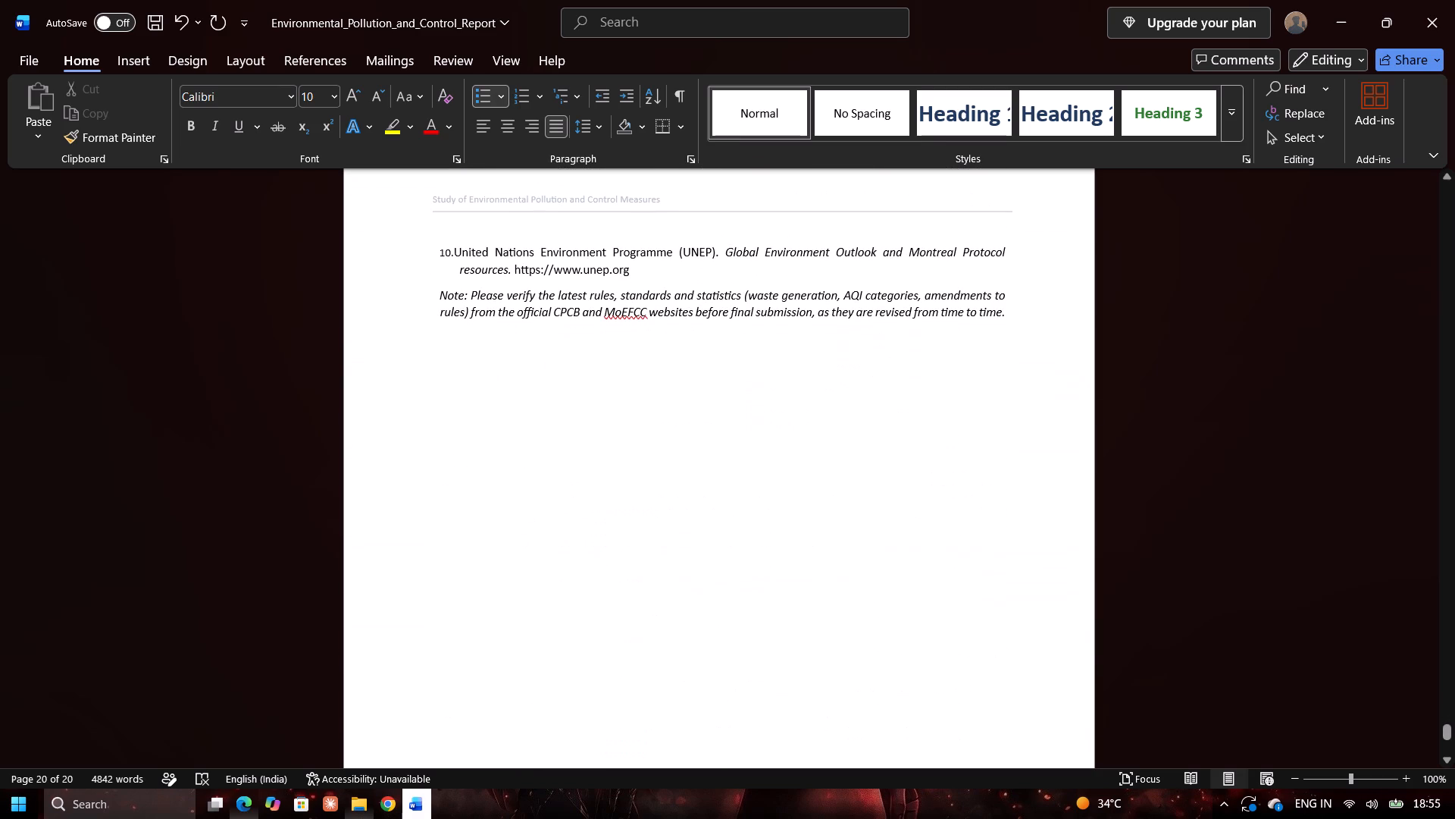
scroll(589, 334, up, 3)
drag(440, 390, 913, 522)
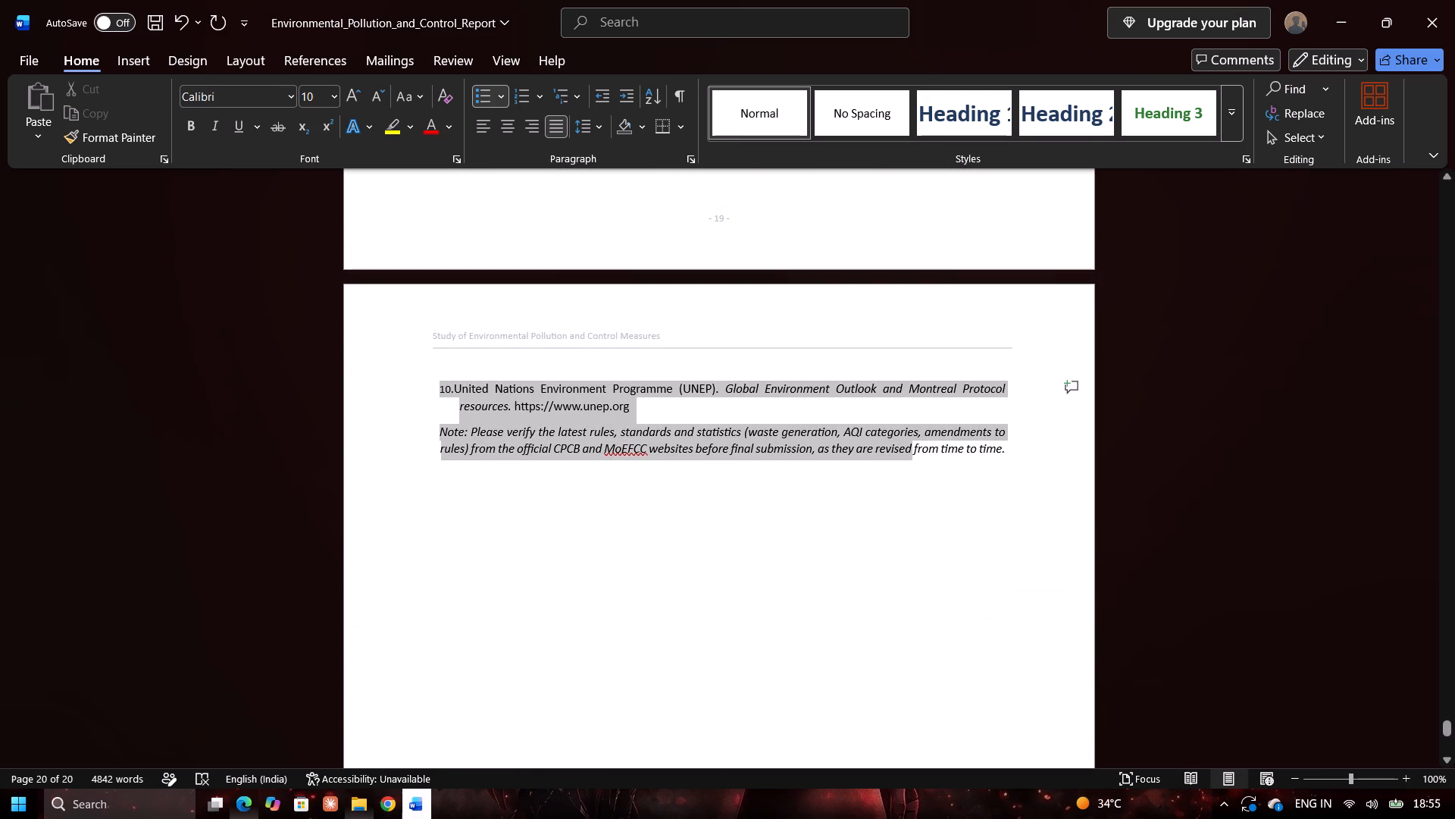
drag(913, 522, 1072, 538)
key(Delete)
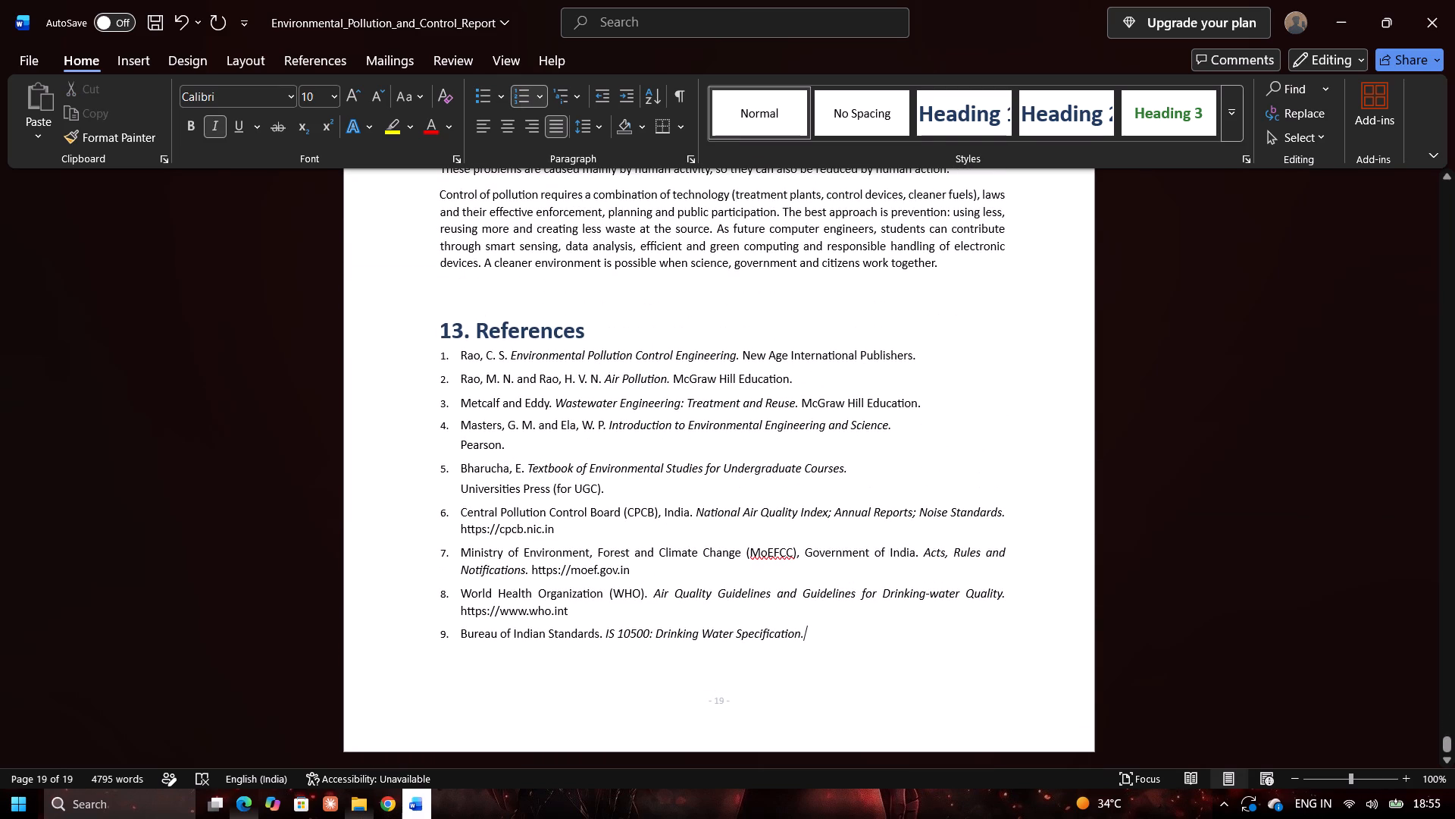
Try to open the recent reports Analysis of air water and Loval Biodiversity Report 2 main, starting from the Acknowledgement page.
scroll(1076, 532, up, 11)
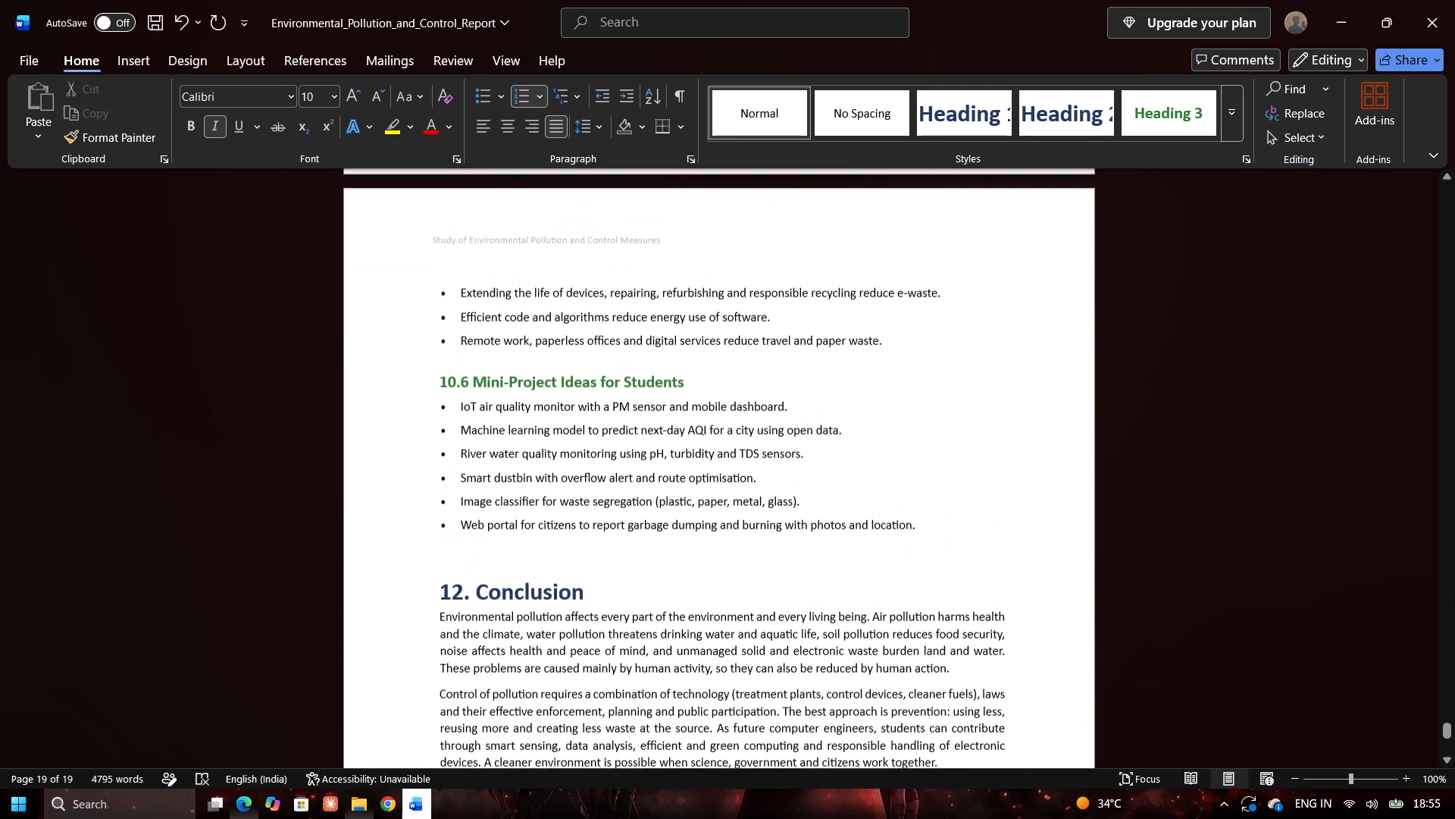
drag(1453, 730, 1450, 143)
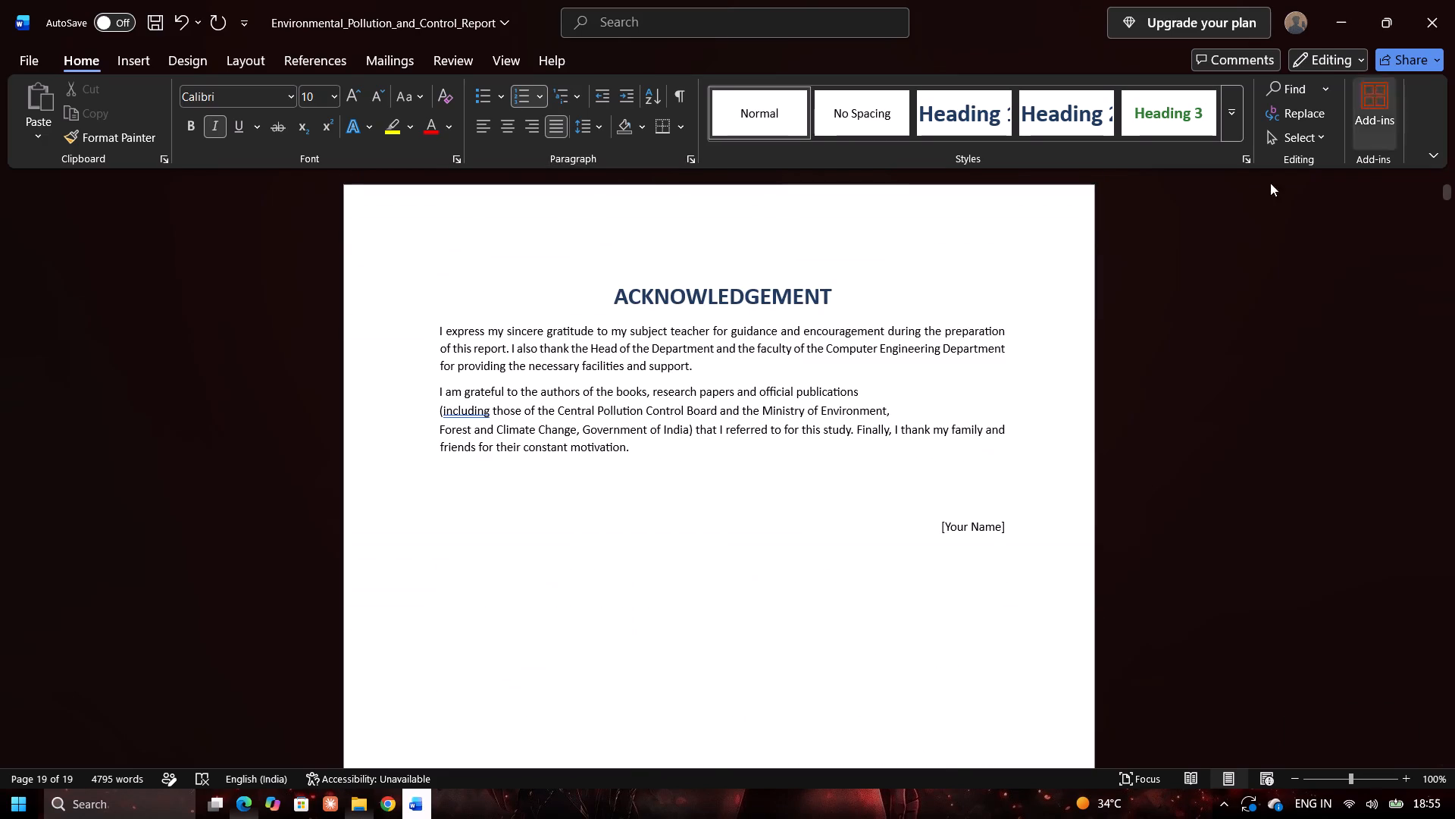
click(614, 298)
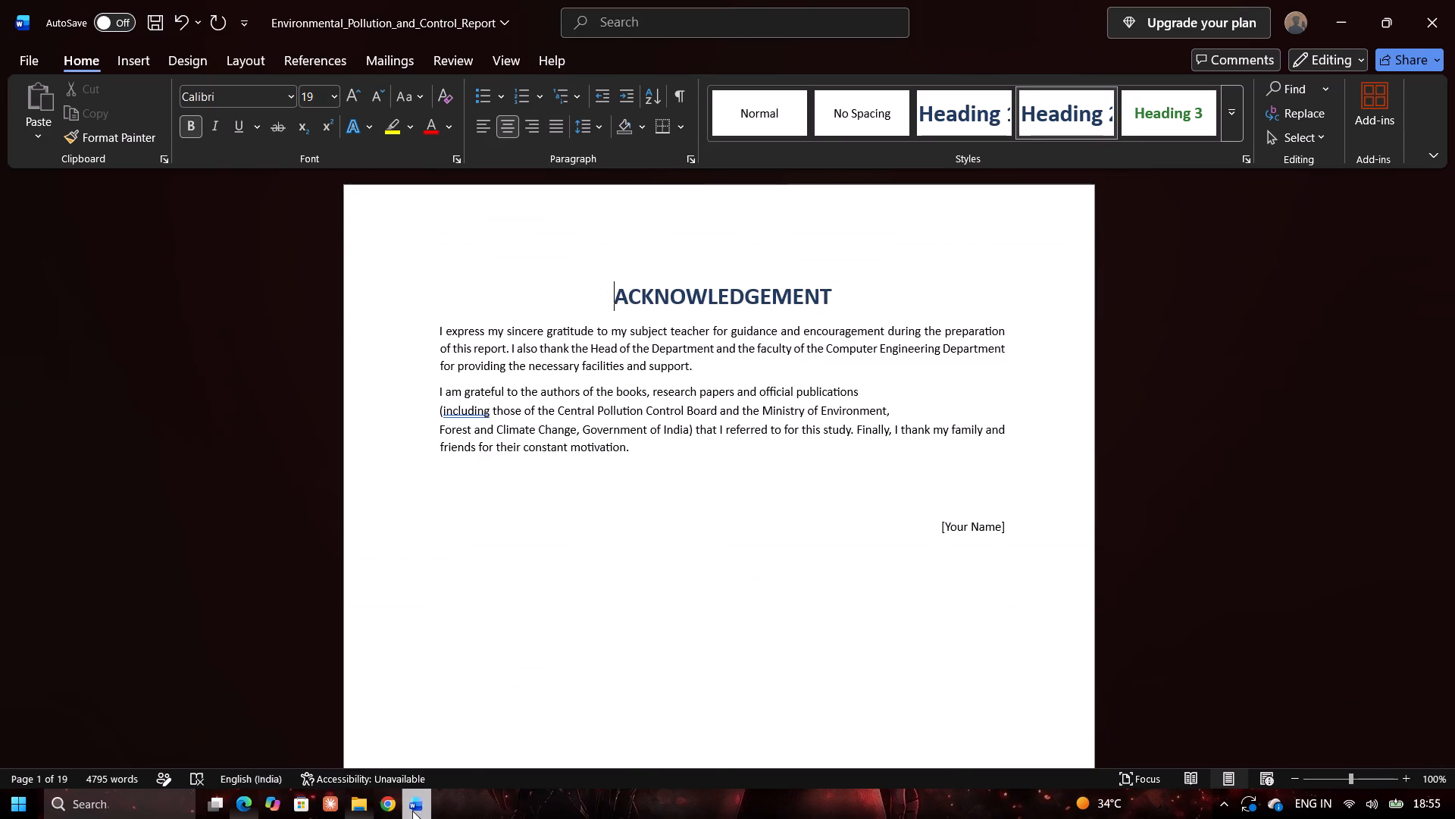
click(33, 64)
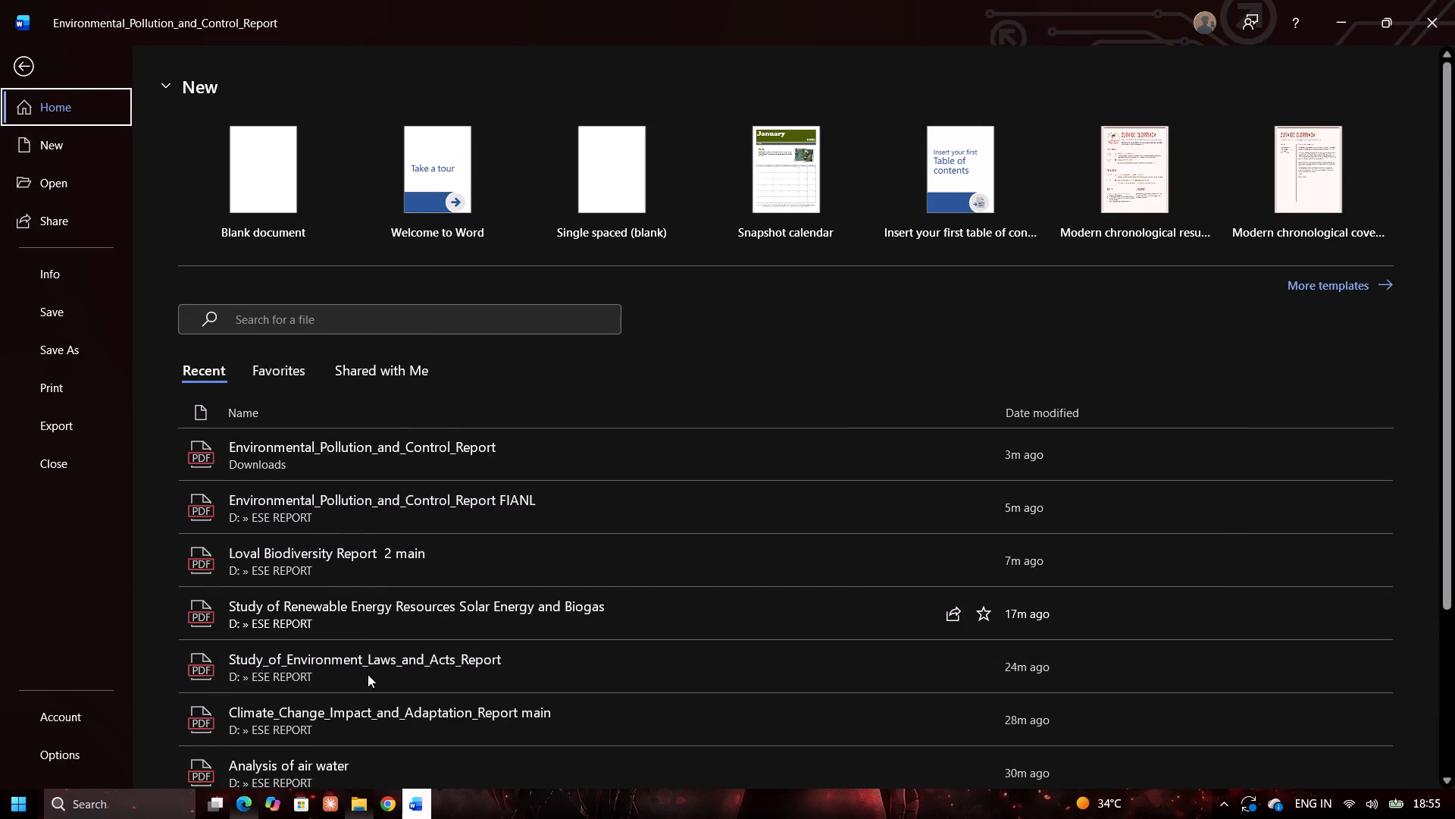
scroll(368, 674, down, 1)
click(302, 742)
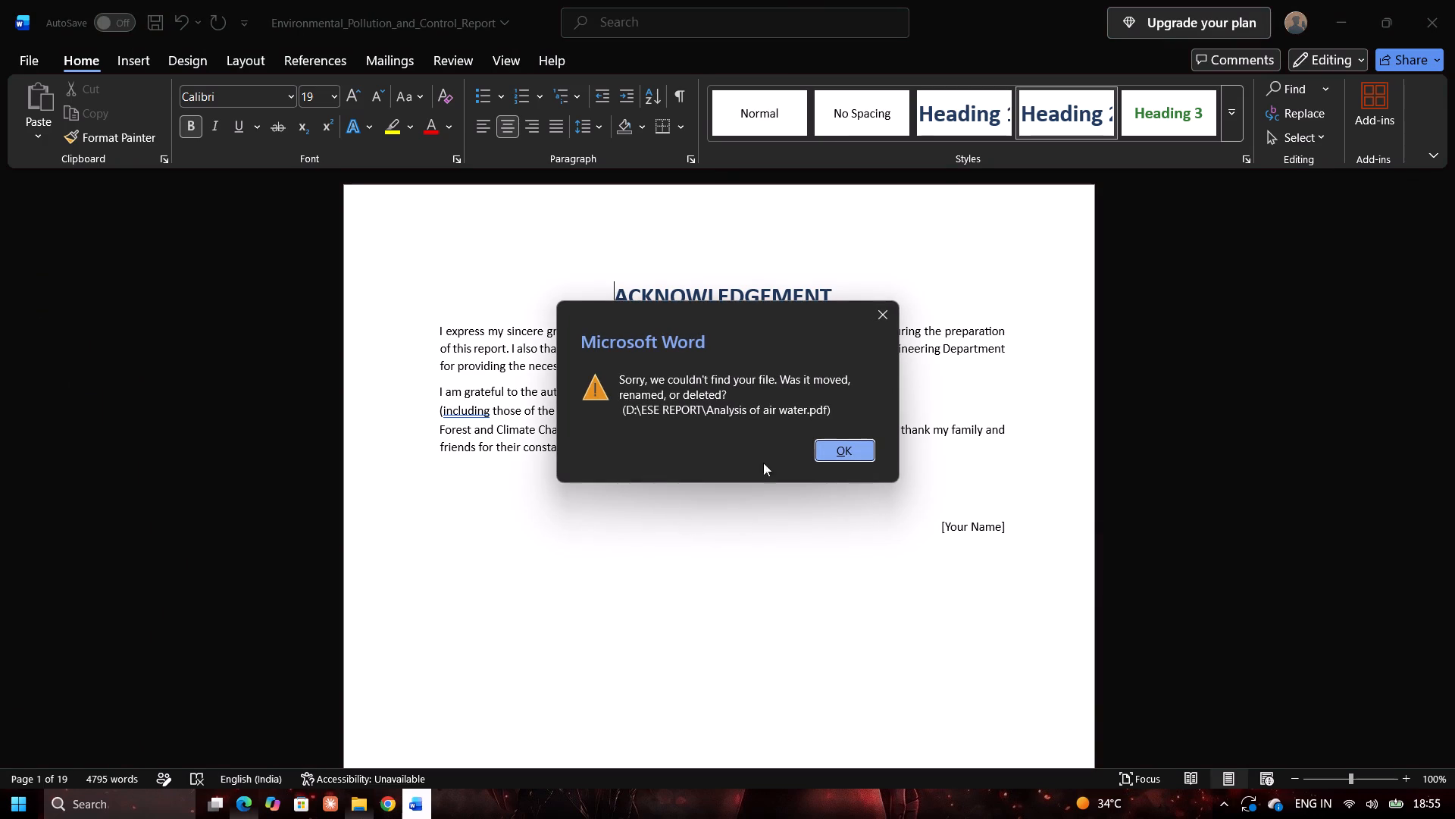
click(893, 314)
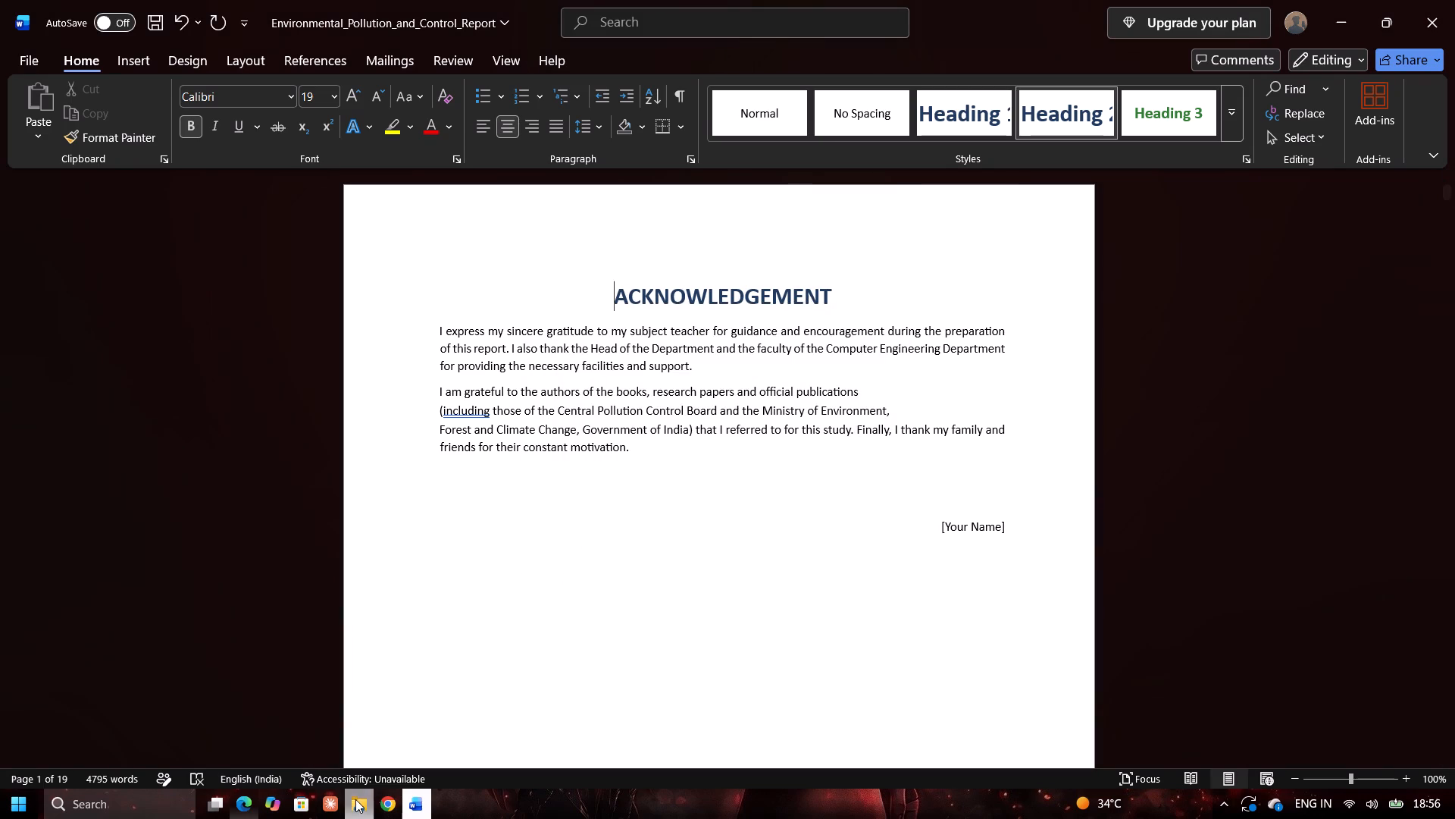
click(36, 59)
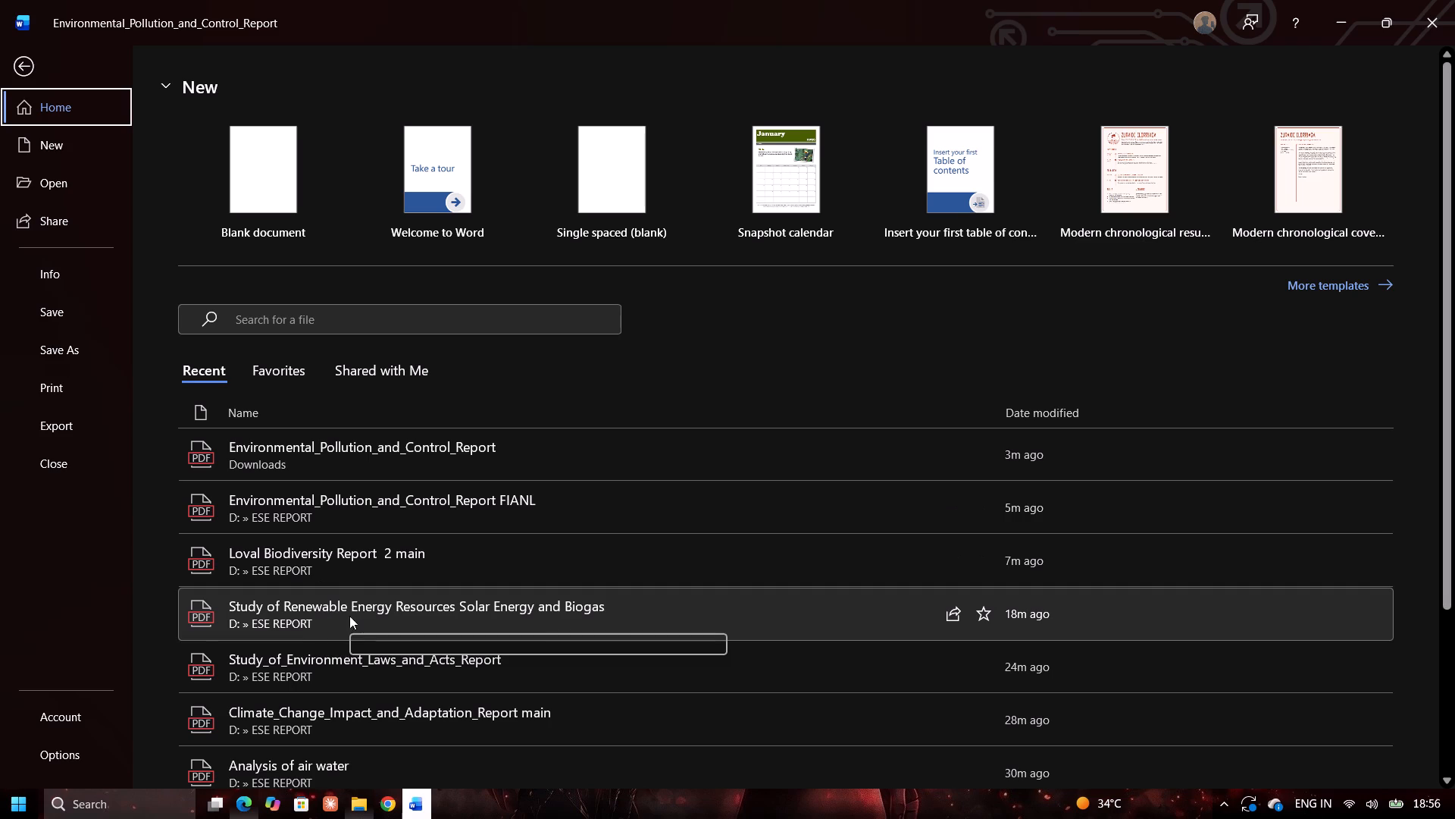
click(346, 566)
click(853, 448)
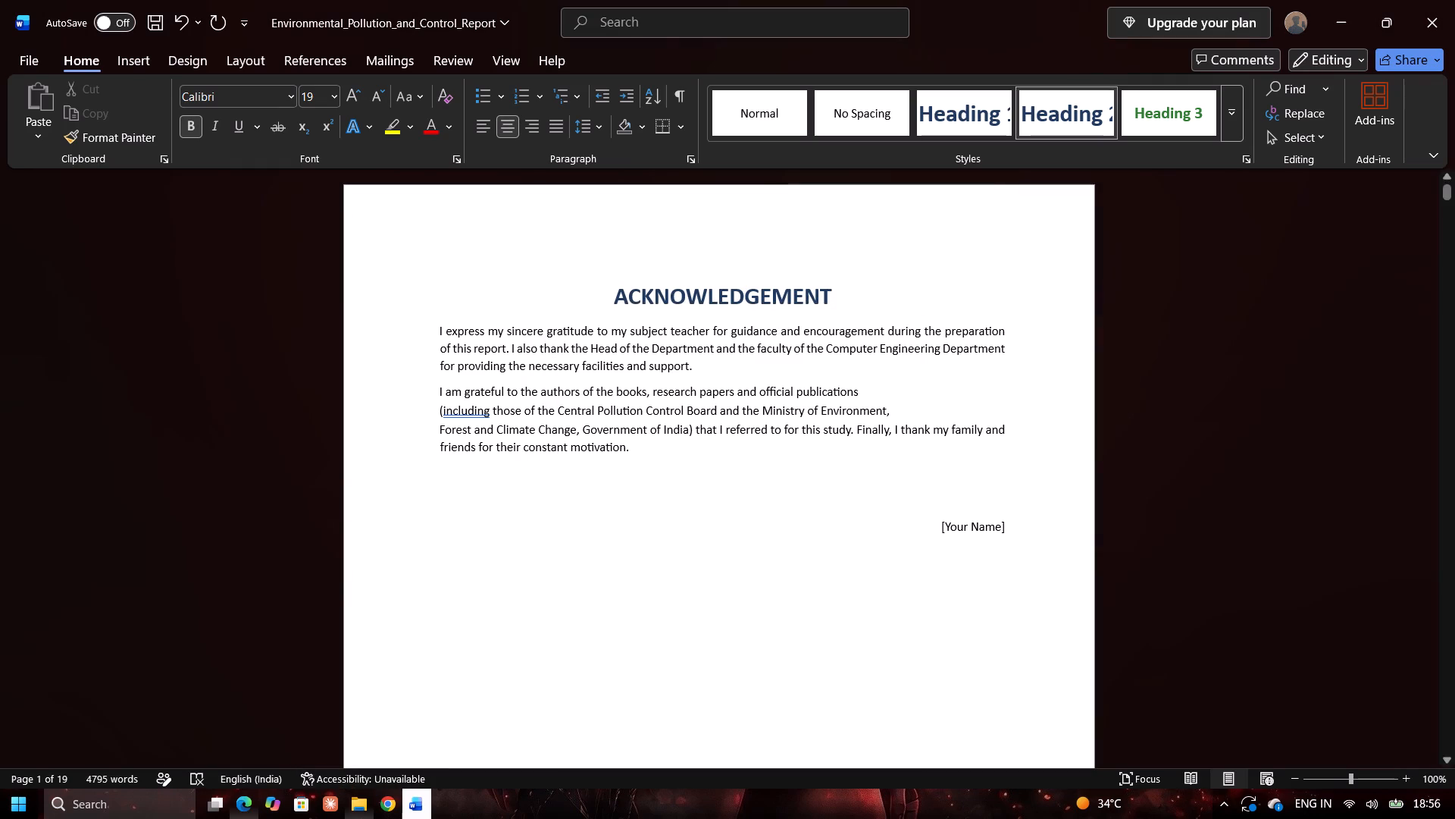
Open the Study_of_Environment_Laws_and_Acts_Report PDF from D:'s ese folder in File Explorer.
click(360, 804)
click(80, 667)
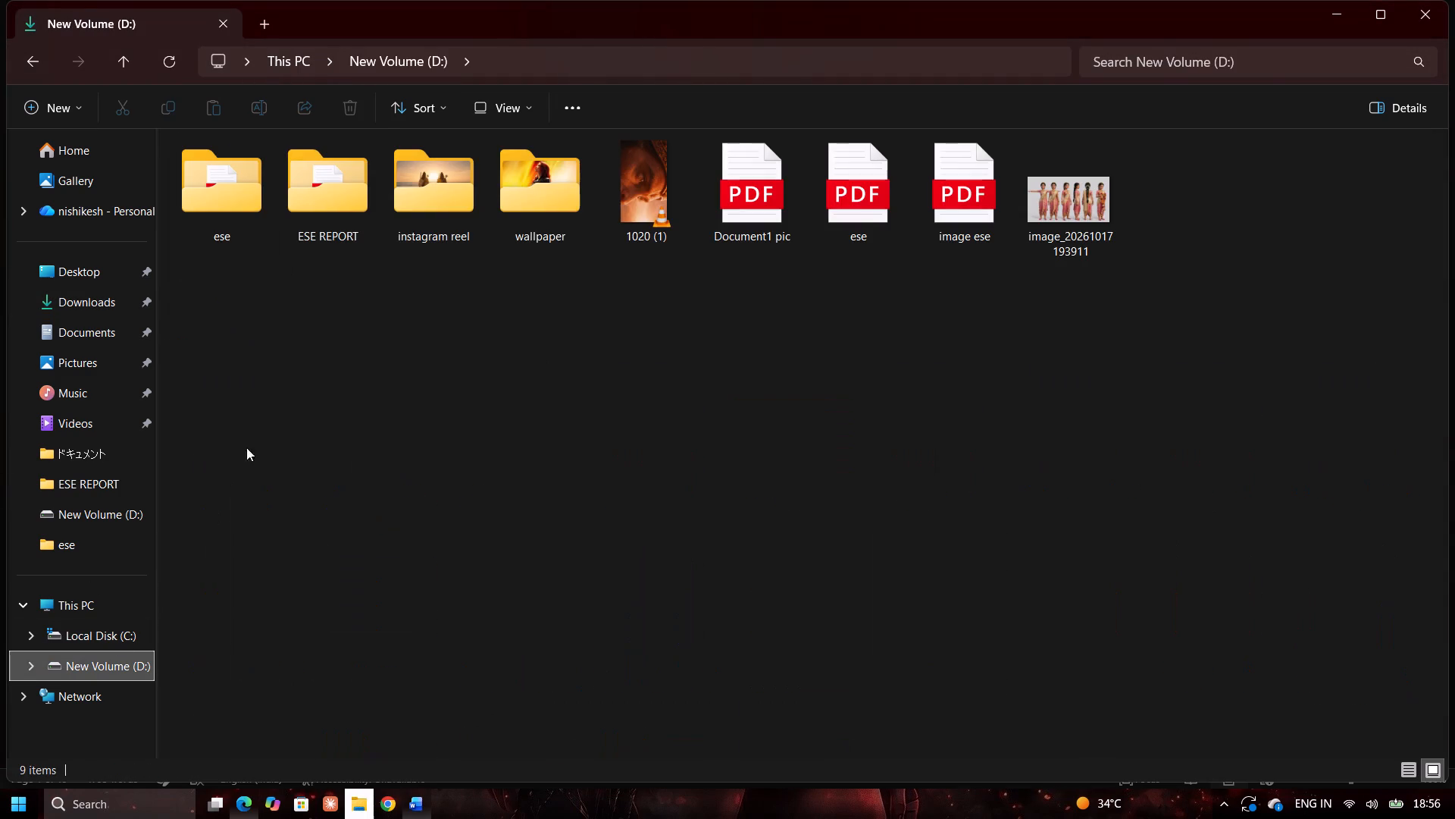
double_click(258, 224)
double_click(293, 279)
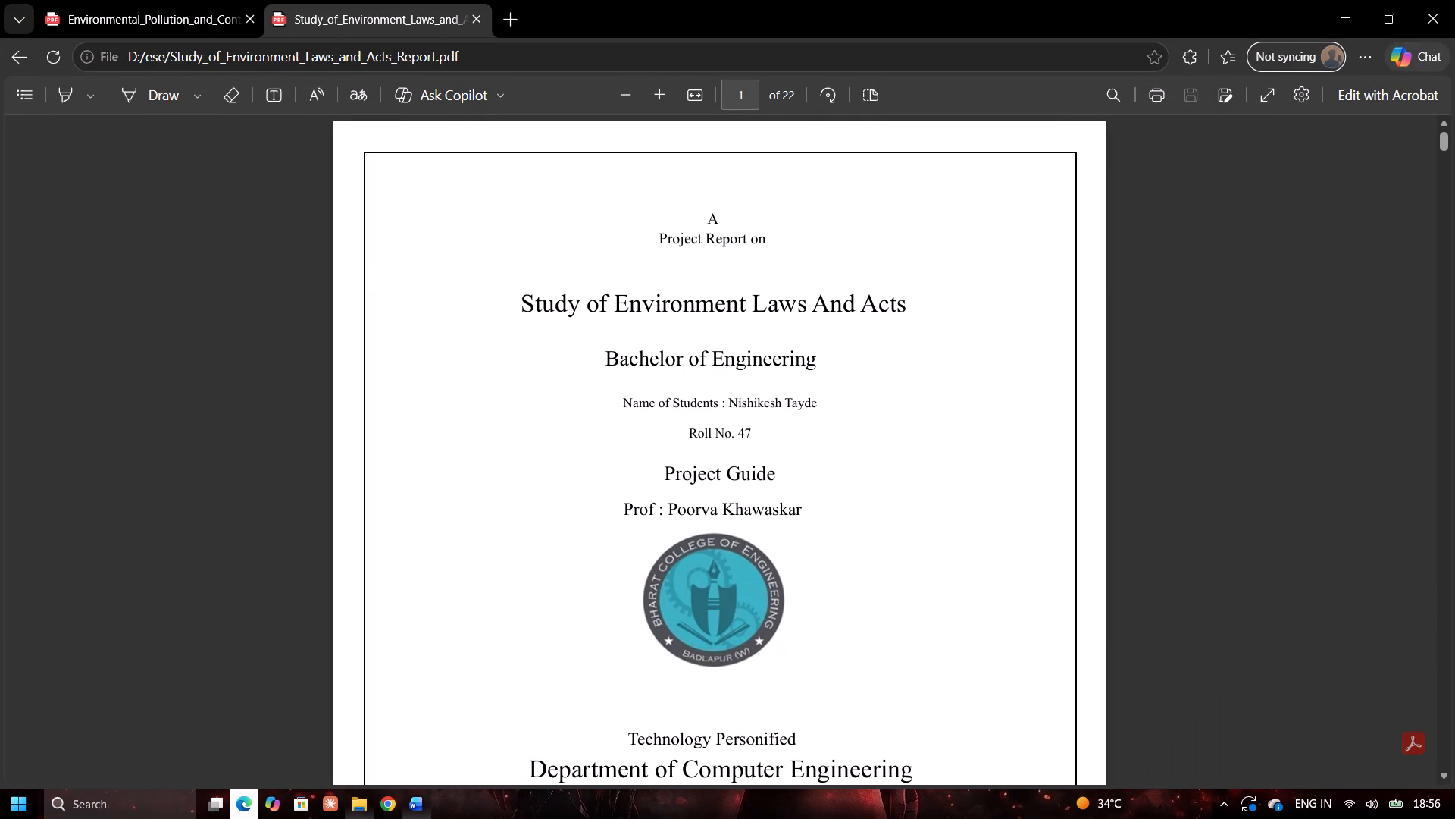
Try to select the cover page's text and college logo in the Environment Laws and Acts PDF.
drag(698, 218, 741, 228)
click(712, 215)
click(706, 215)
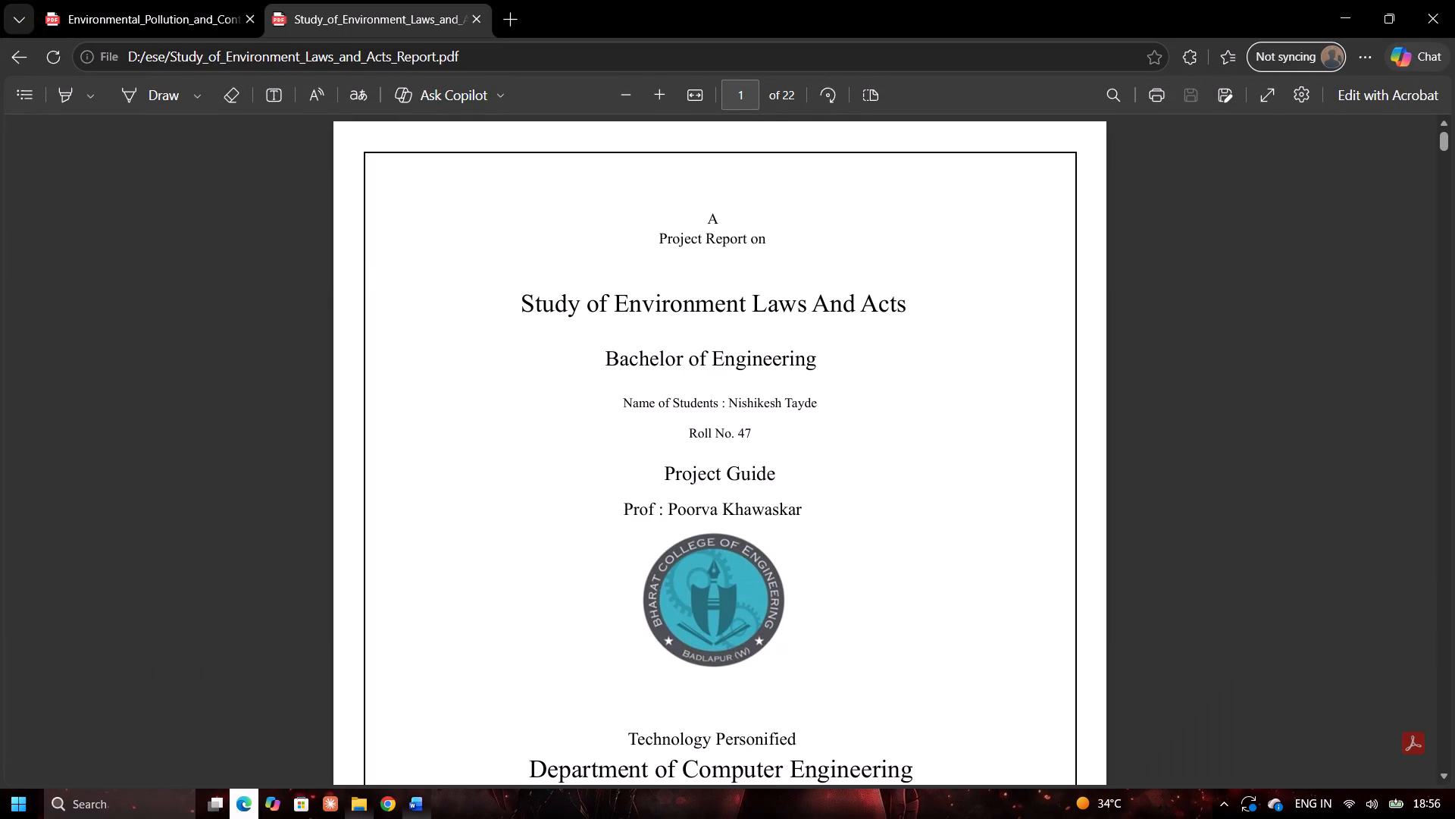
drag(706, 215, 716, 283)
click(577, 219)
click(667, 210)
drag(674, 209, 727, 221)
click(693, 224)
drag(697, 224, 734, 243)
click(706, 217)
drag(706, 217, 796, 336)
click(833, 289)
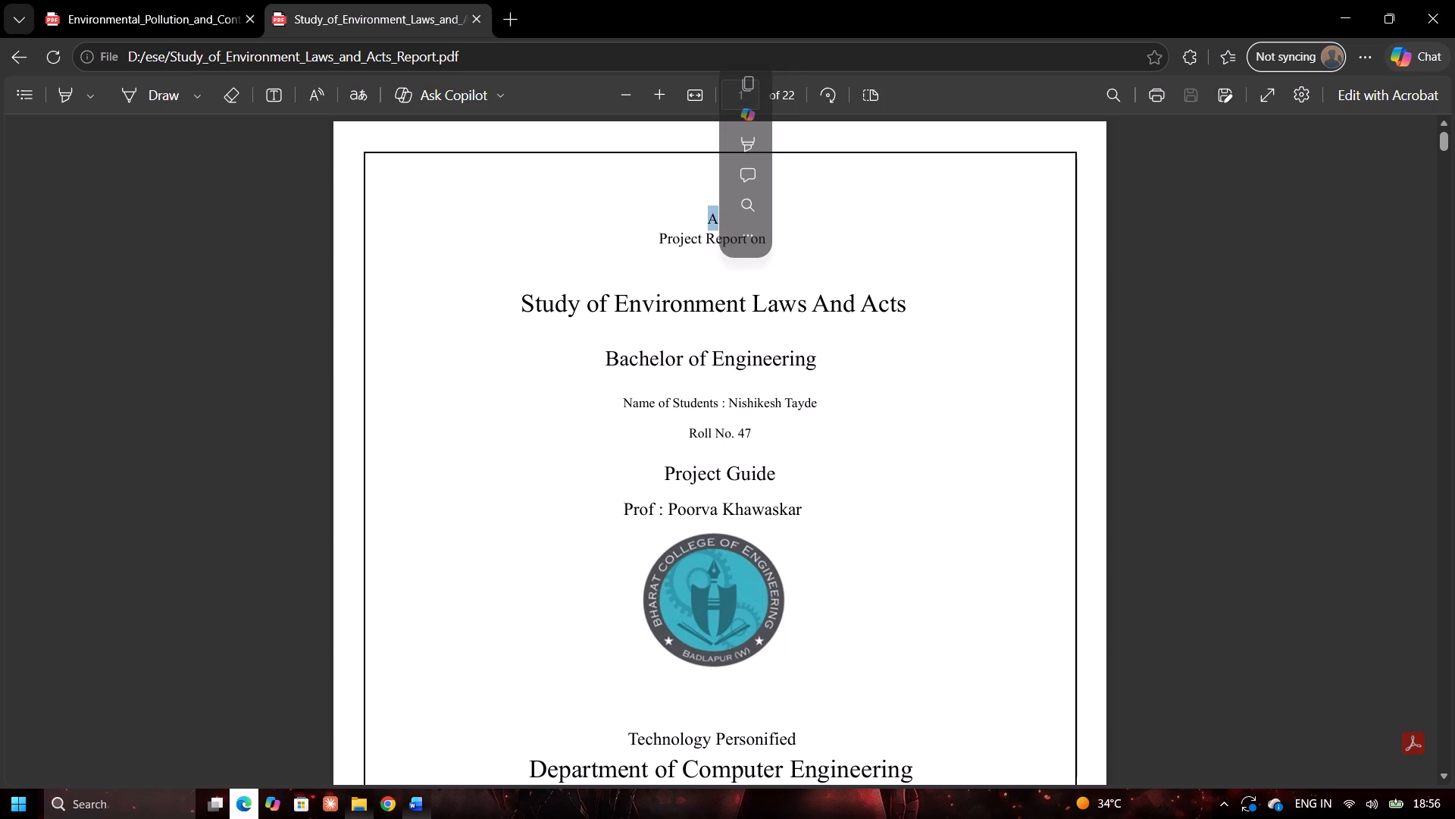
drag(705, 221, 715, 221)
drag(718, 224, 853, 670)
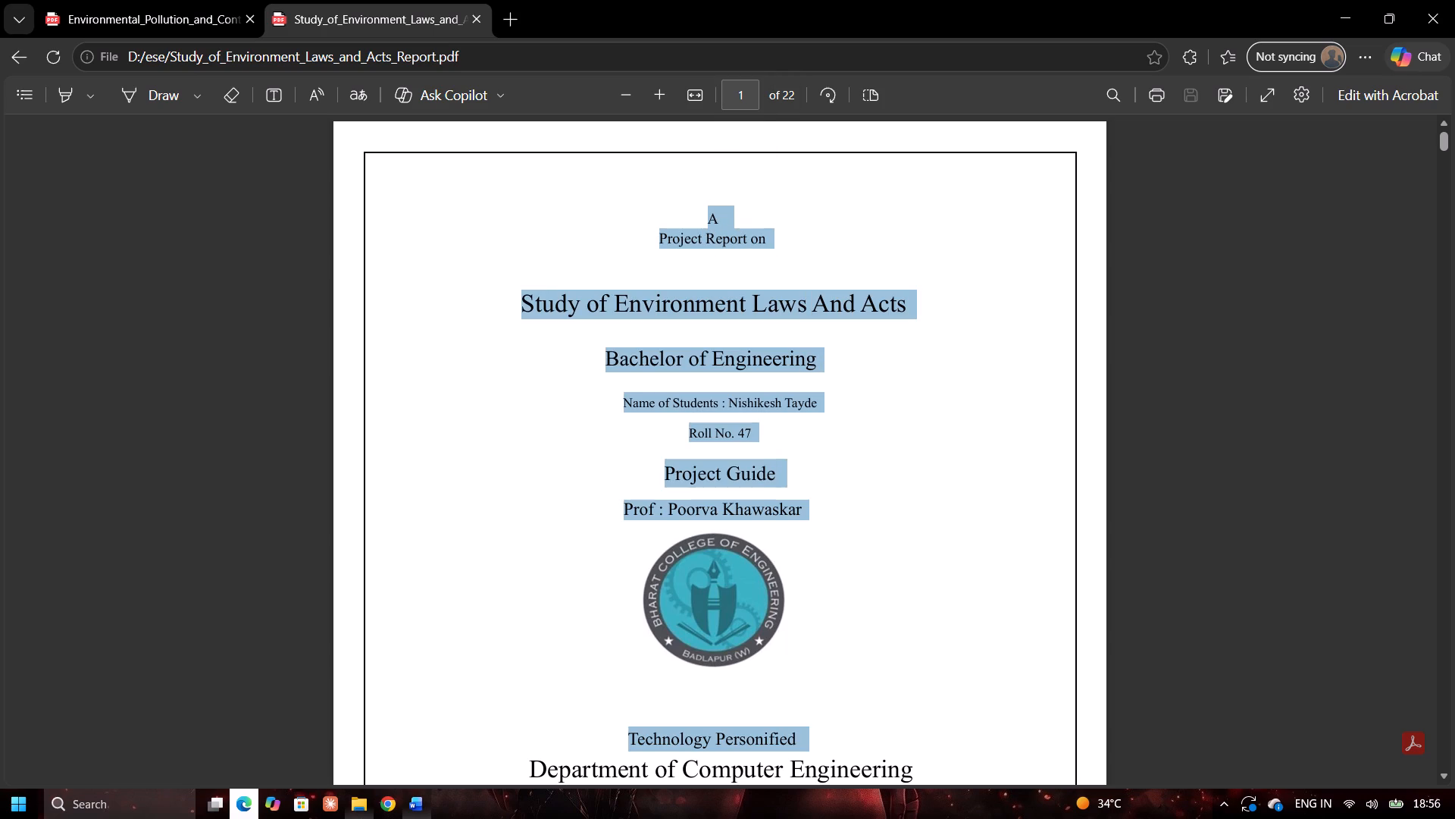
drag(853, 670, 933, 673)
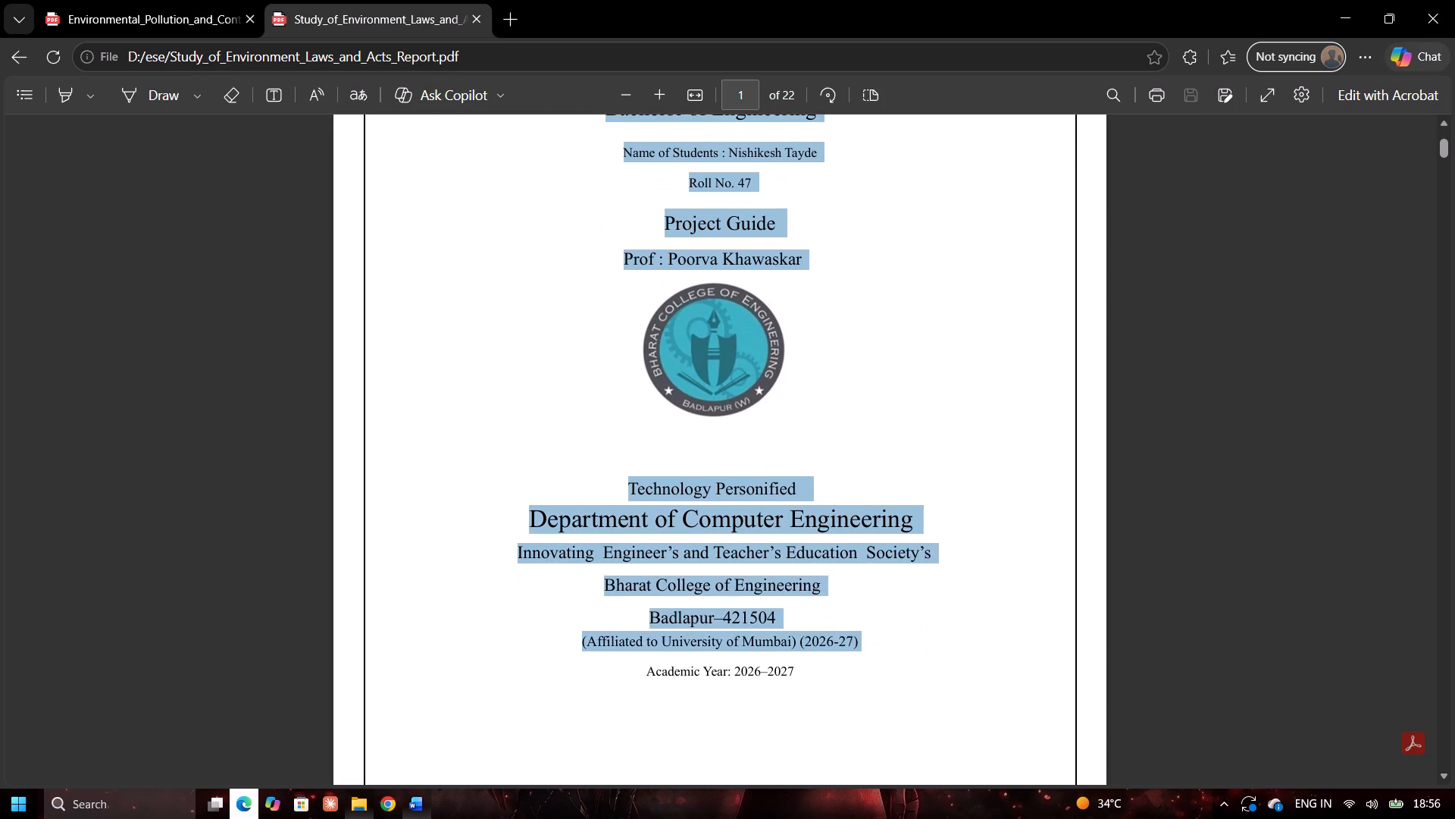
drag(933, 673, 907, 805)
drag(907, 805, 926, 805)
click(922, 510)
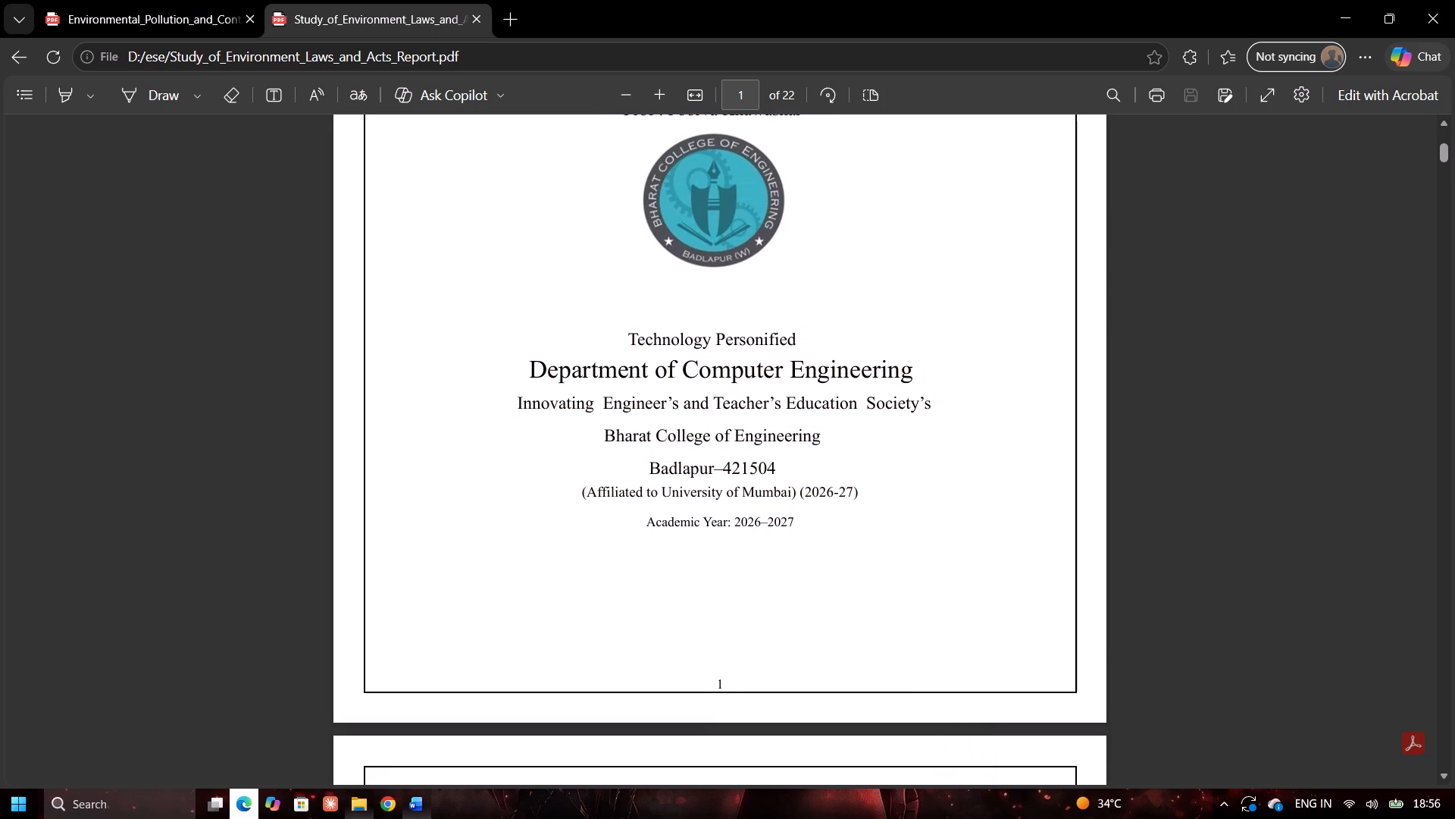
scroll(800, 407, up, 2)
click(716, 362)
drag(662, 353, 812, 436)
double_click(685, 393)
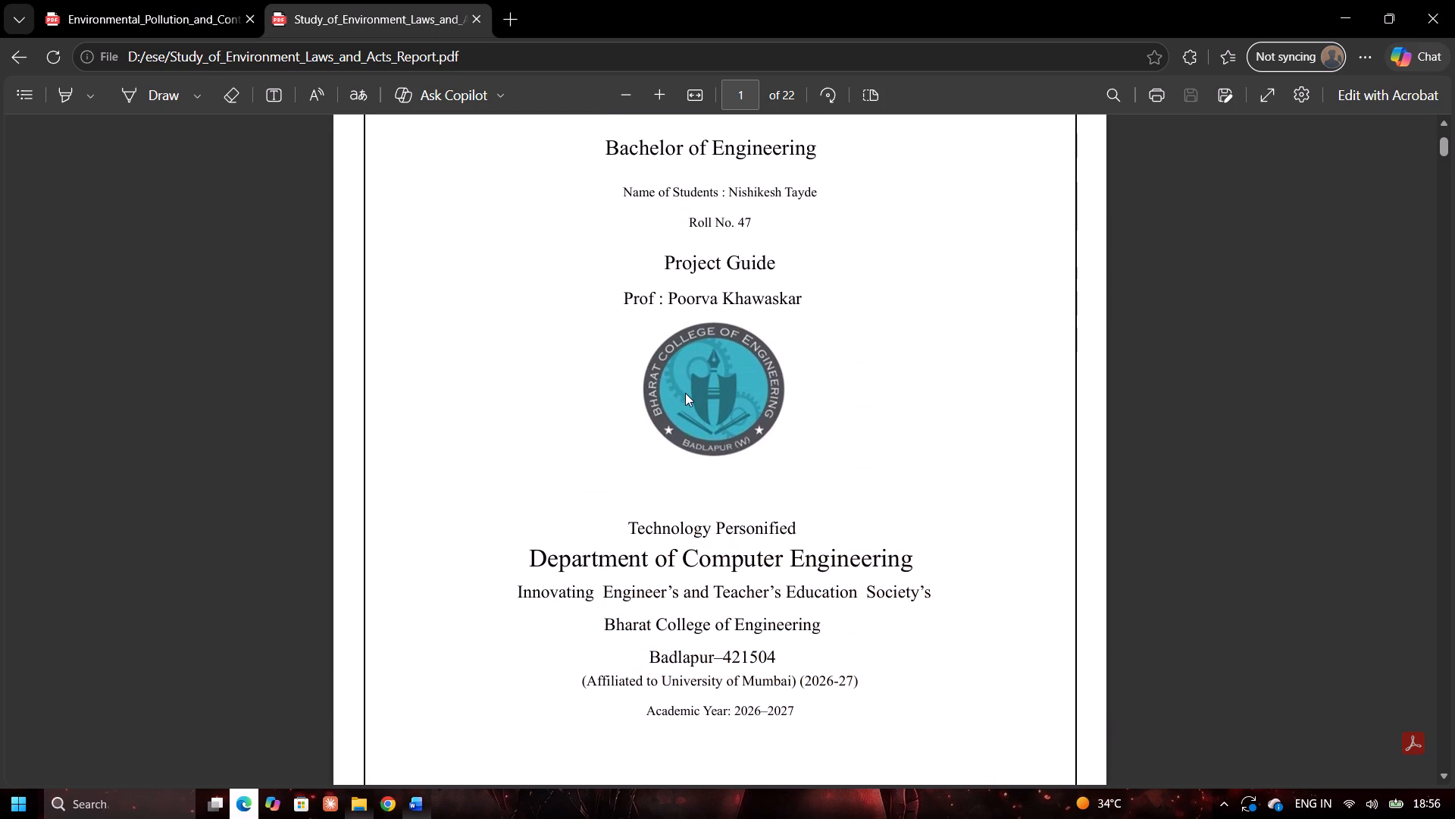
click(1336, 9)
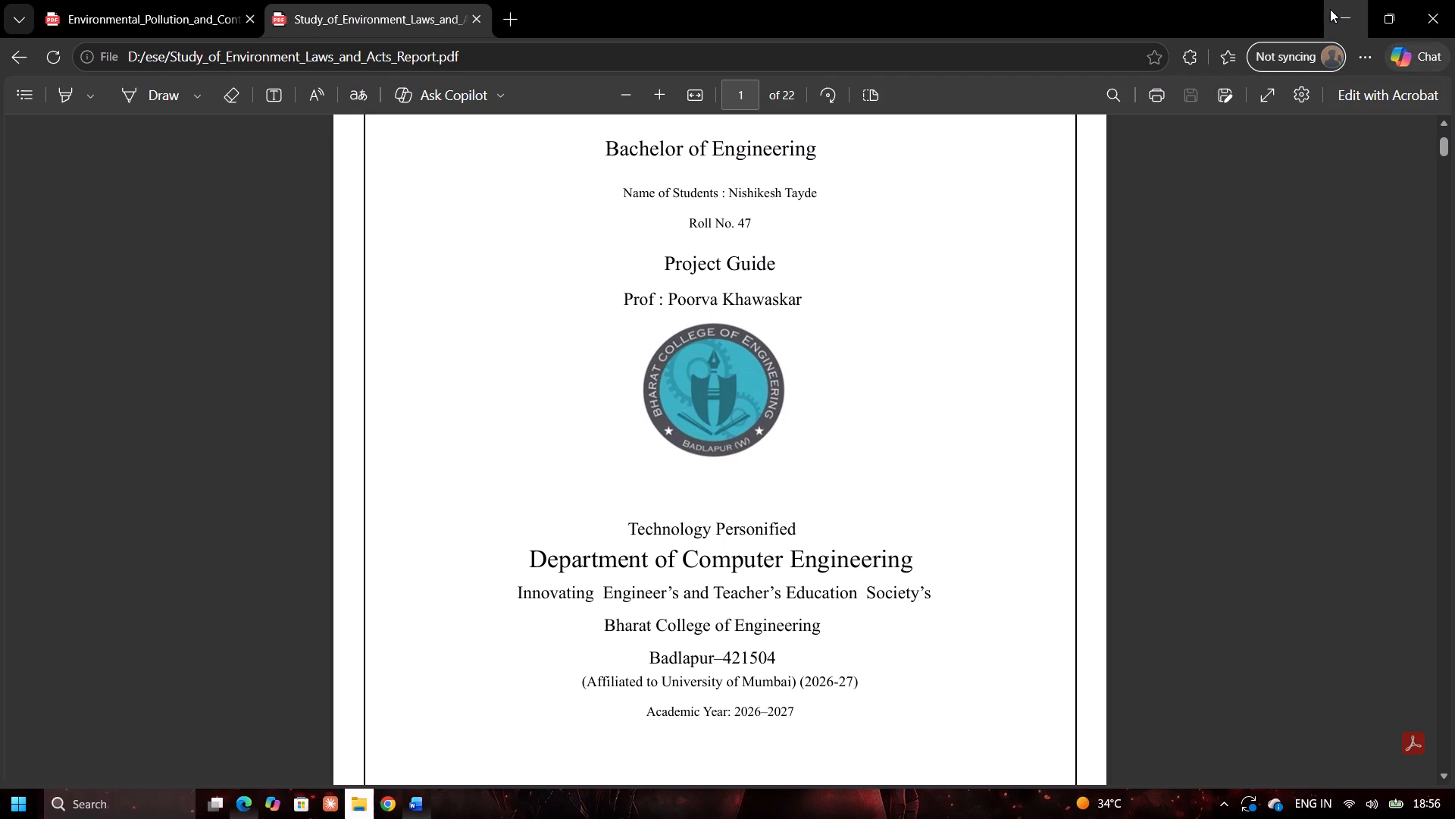
Open Study_of_Environment_Laws_and_Acts_Report from D:'s ese folder in Word for editing.
click(437, 818)
click(429, 816)
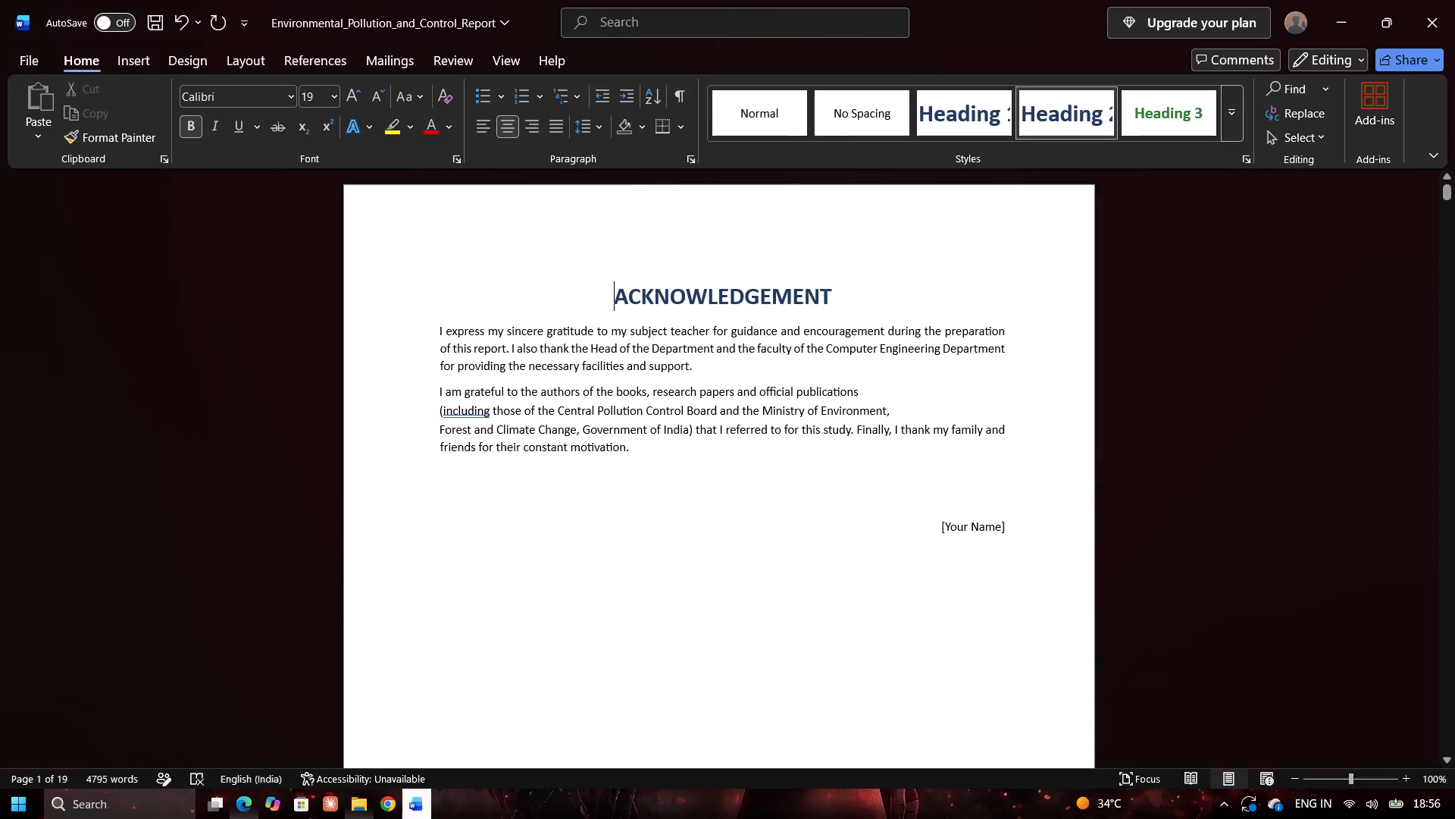
click(27, 65)
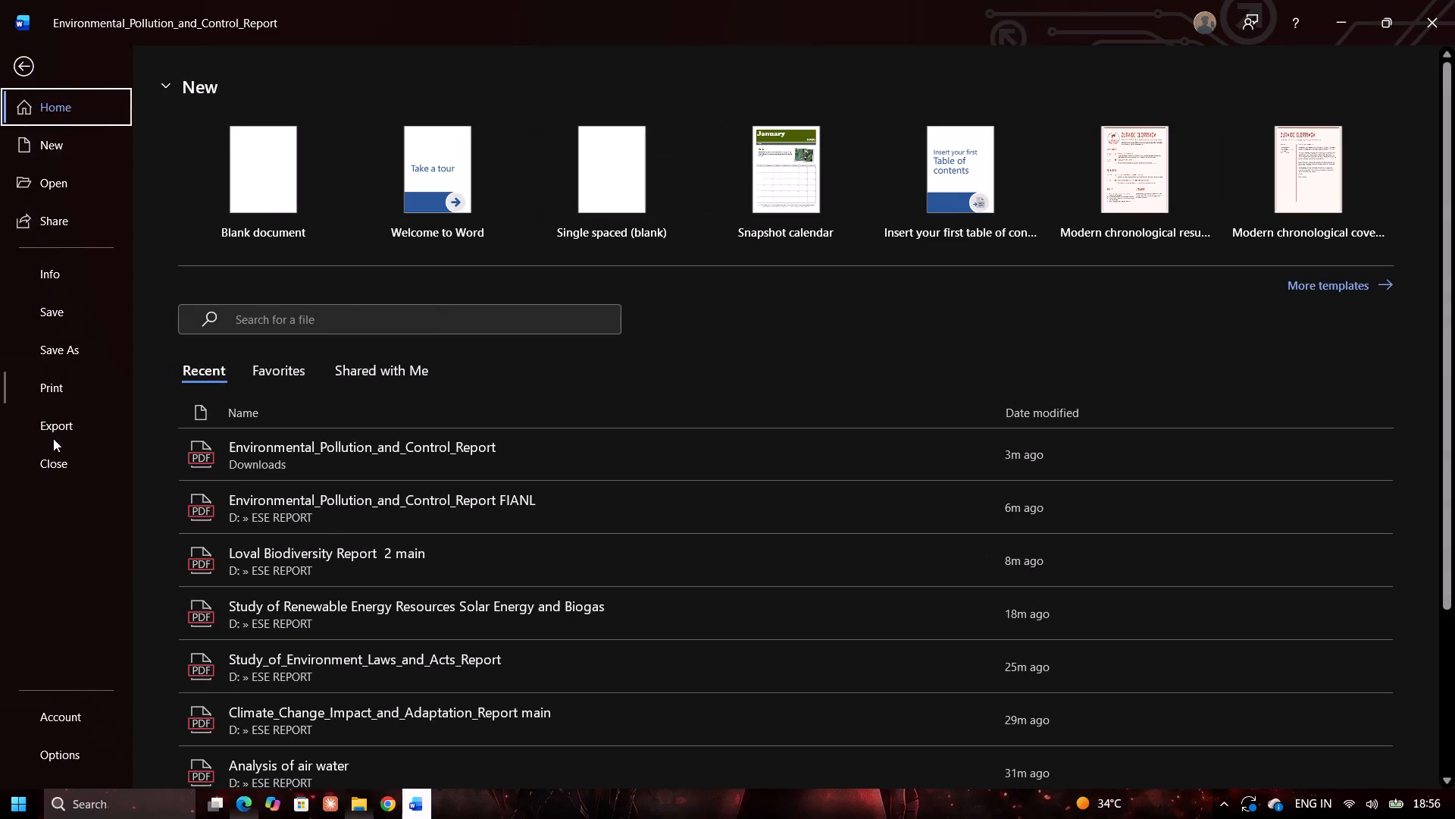
click(80, 180)
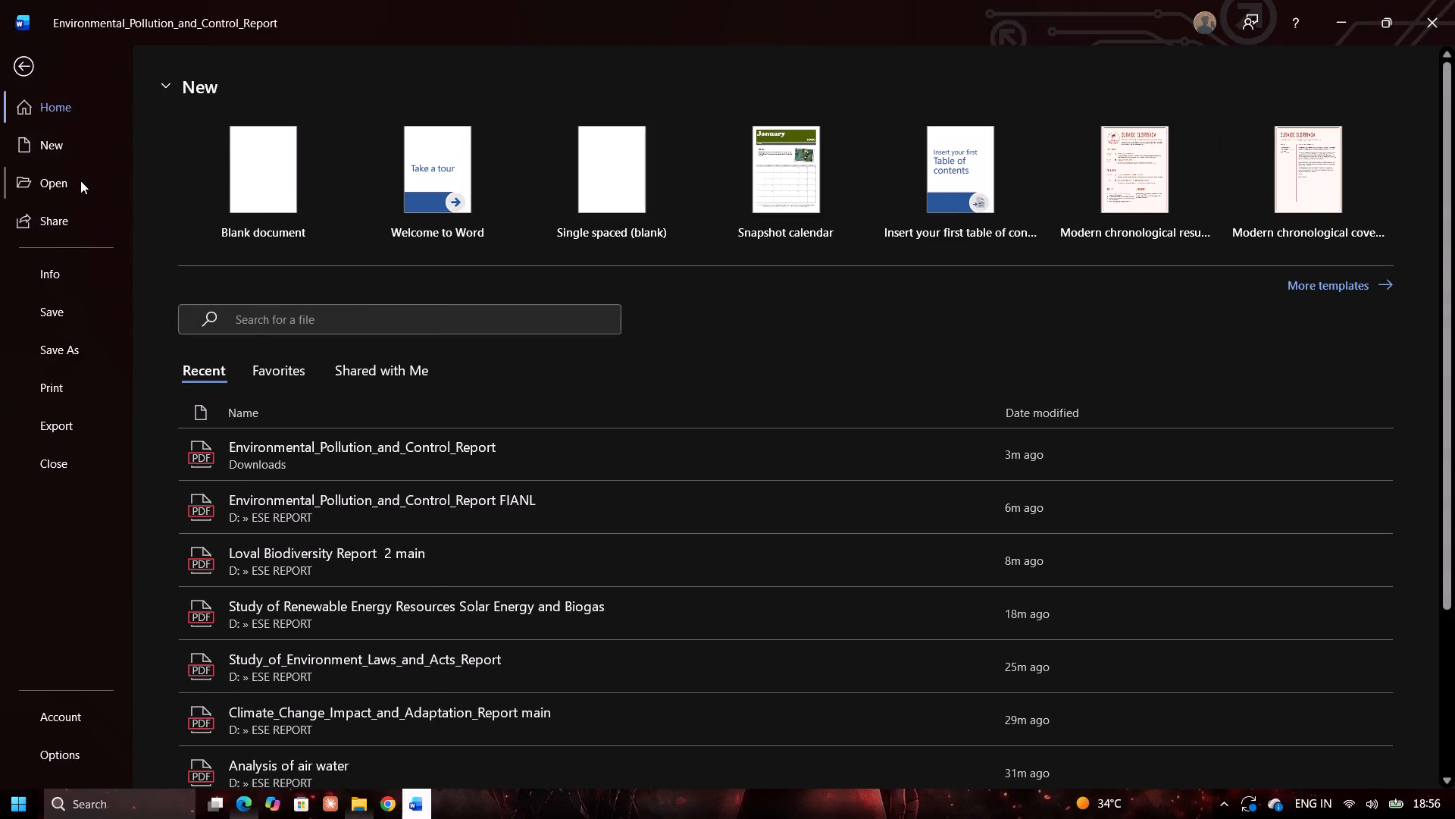
click(223, 435)
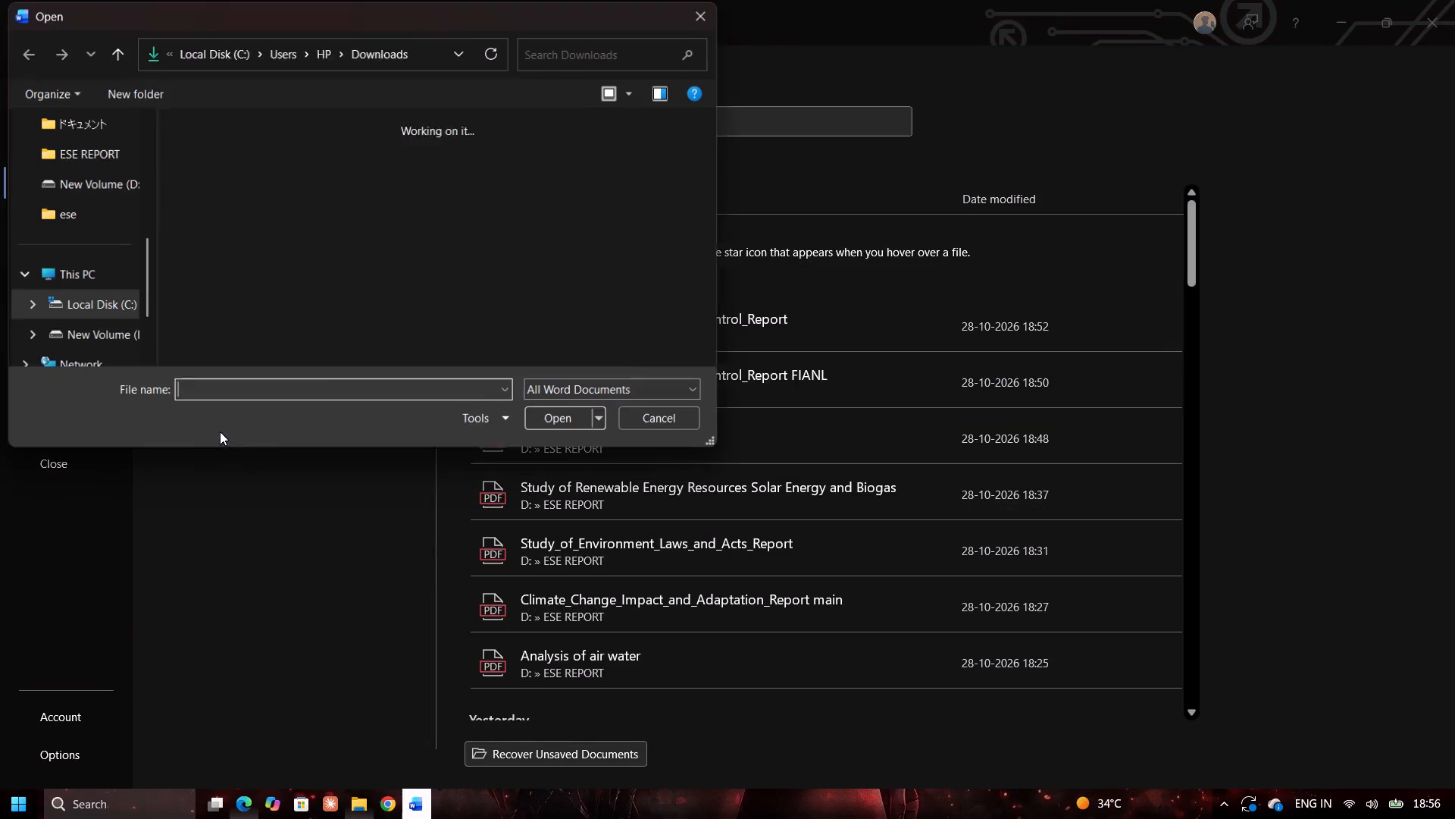
click(76, 332)
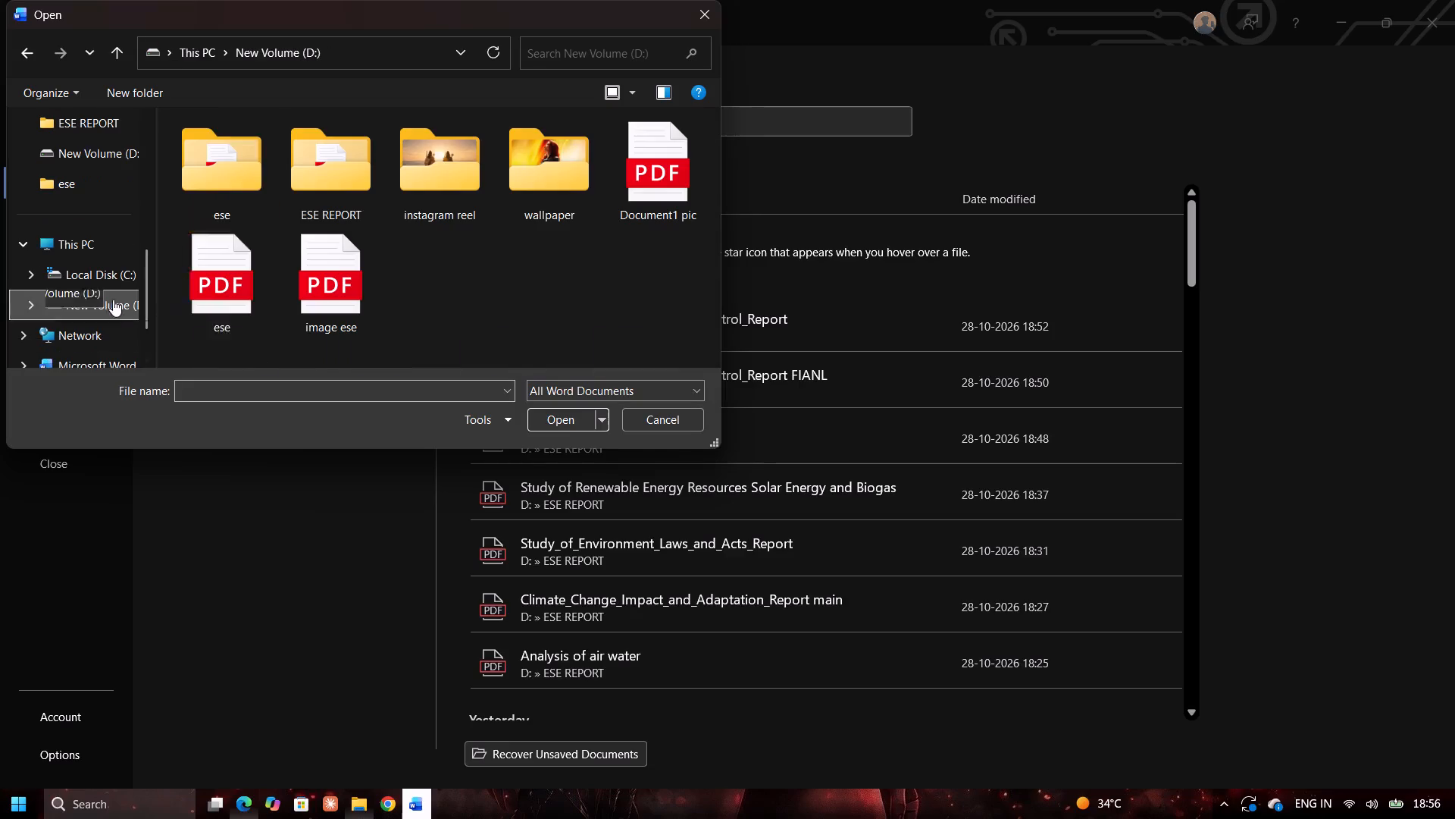
double_click(202, 198)
double_click(220, 255)
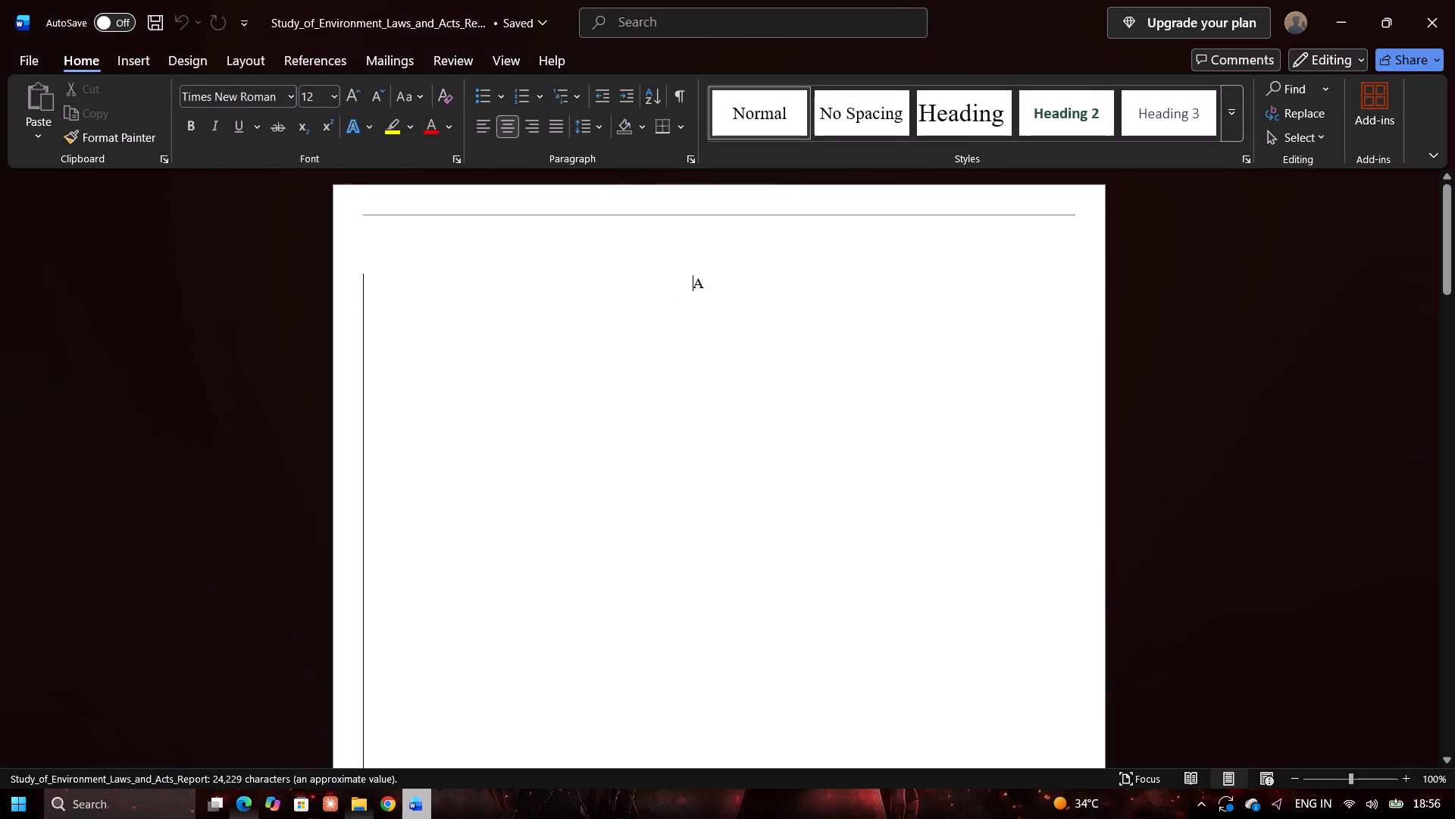
Examine the first pages of the Environment Laws and Acts report to see how its cover page is laid out.
scroll(573, 284, down, 18)
scroll(574, 293, up, 1)
scroll(574, 293, down, 3)
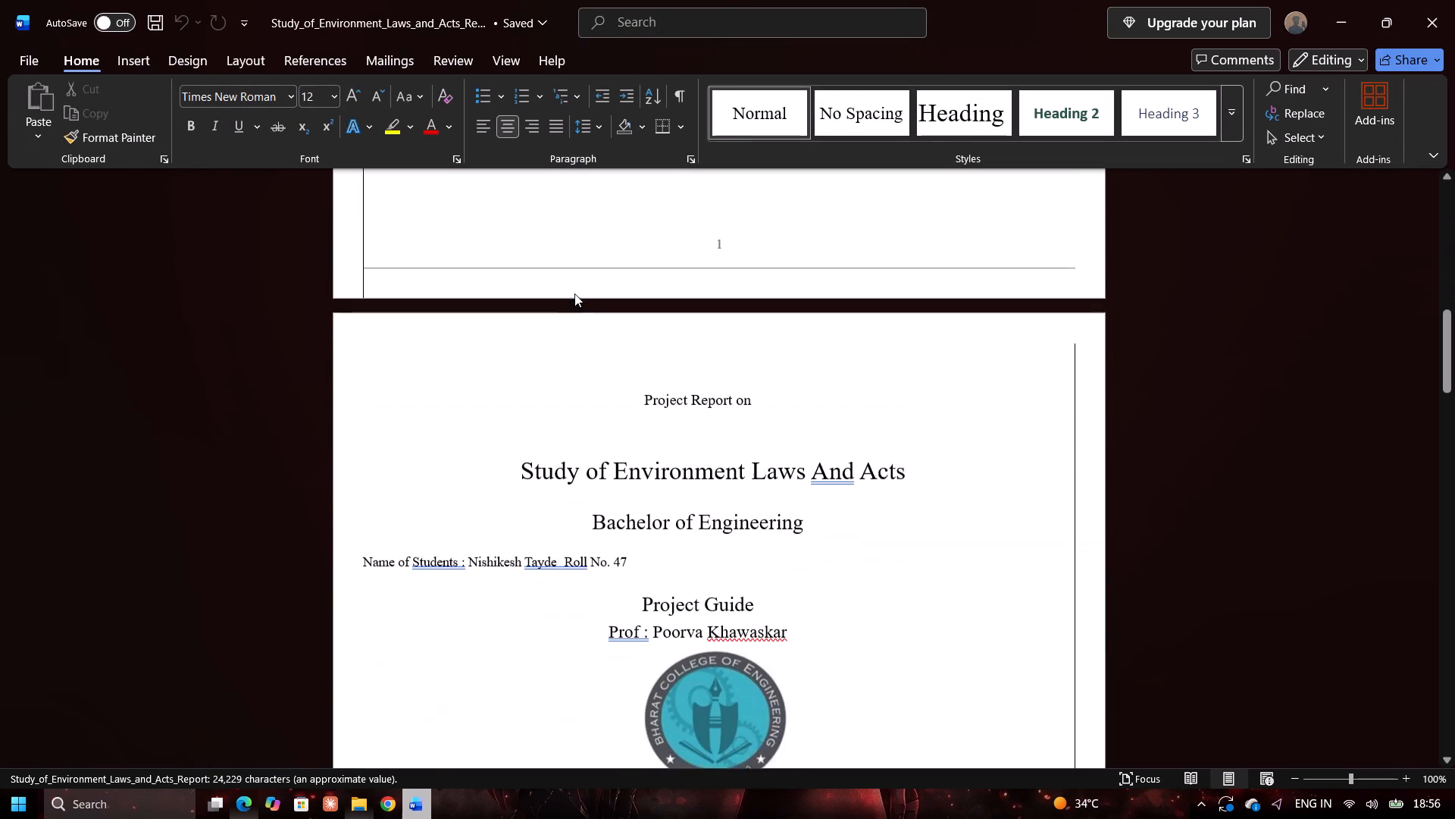
scroll(574, 293, down, 9)
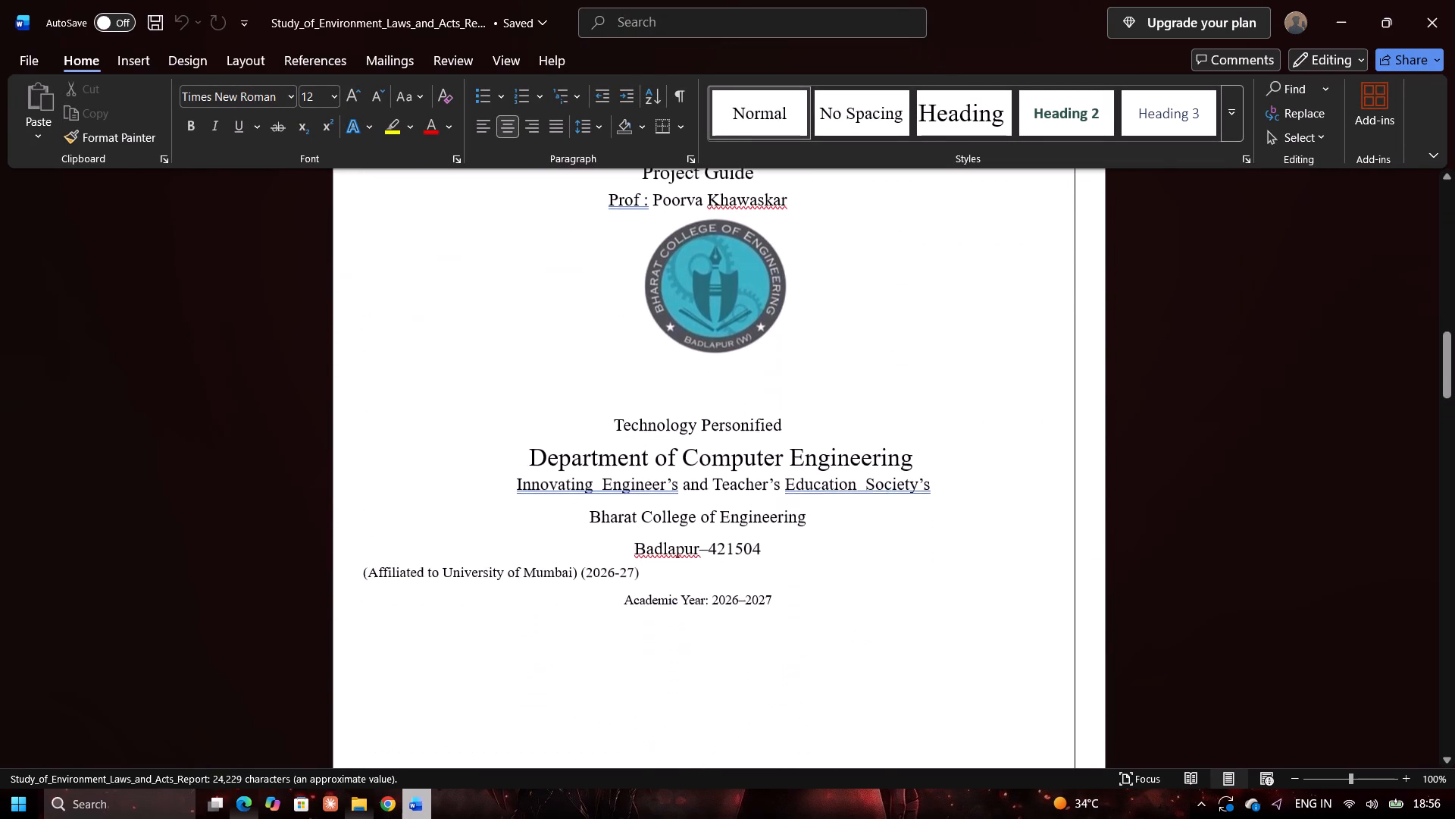
scroll(574, 298, up, 10)
scroll(574, 303, down, 1)
scroll(574, 303, up, 20)
scroll(574, 303, up, 1)
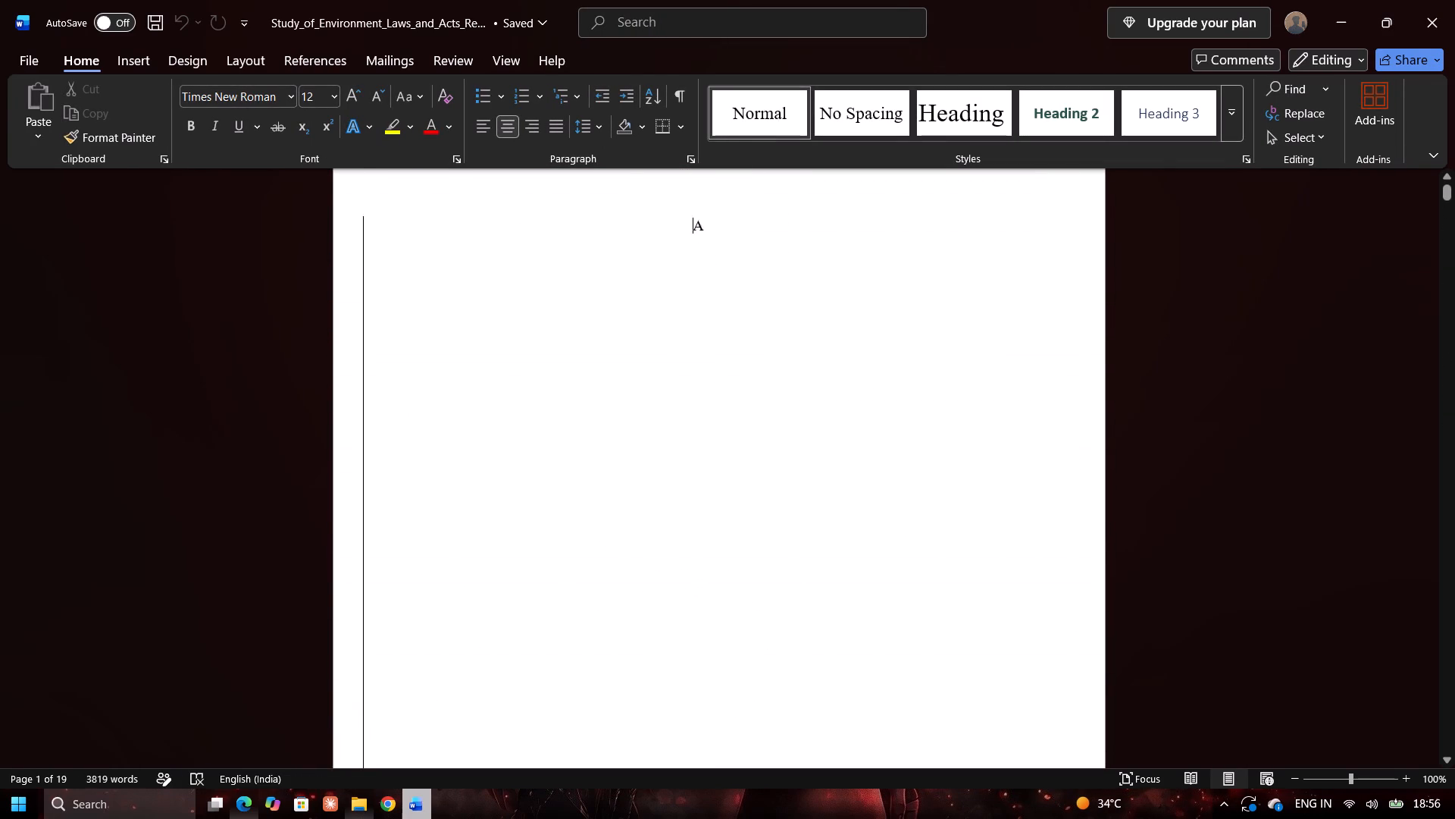
scroll(638, 312, up, 2)
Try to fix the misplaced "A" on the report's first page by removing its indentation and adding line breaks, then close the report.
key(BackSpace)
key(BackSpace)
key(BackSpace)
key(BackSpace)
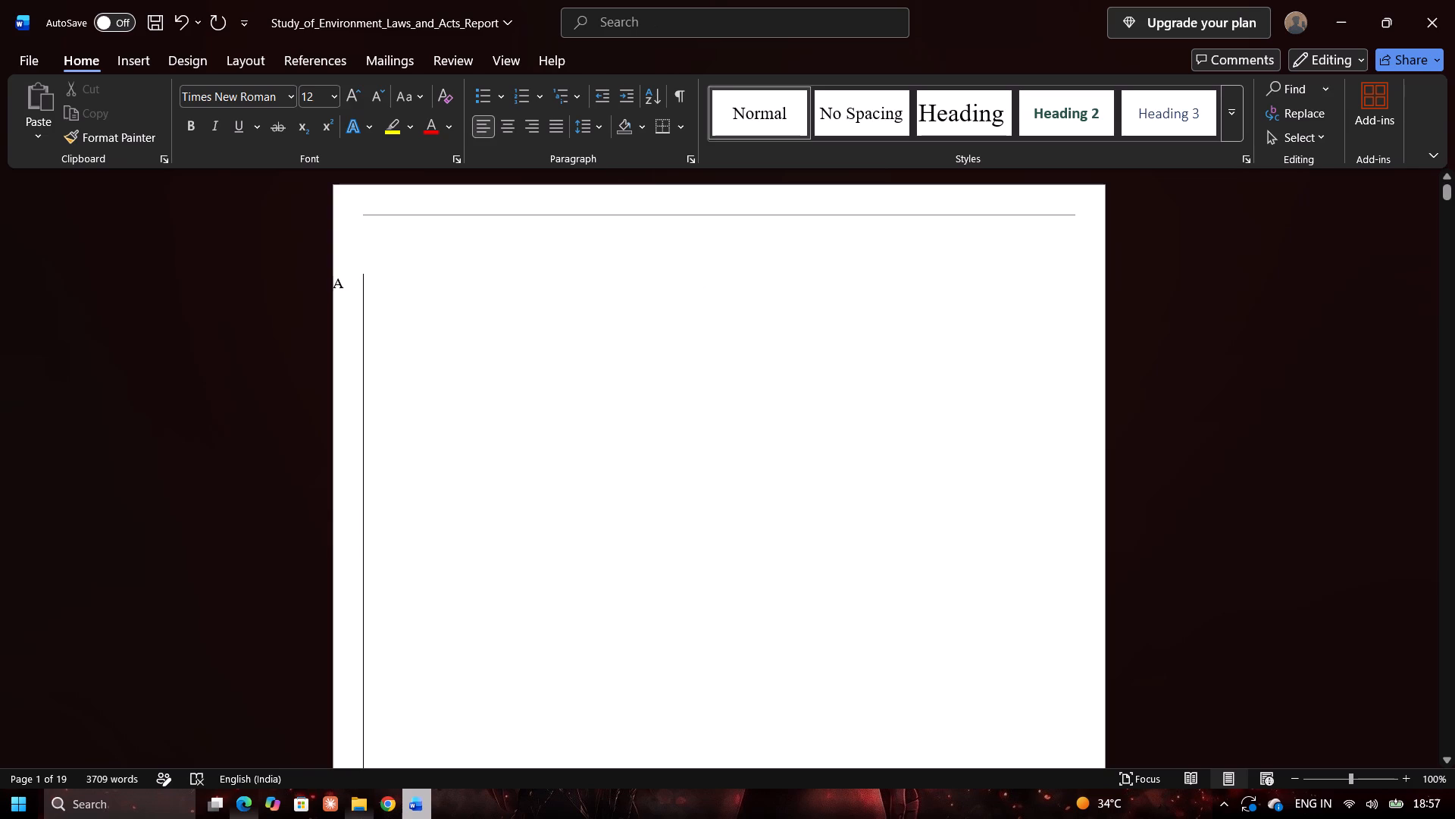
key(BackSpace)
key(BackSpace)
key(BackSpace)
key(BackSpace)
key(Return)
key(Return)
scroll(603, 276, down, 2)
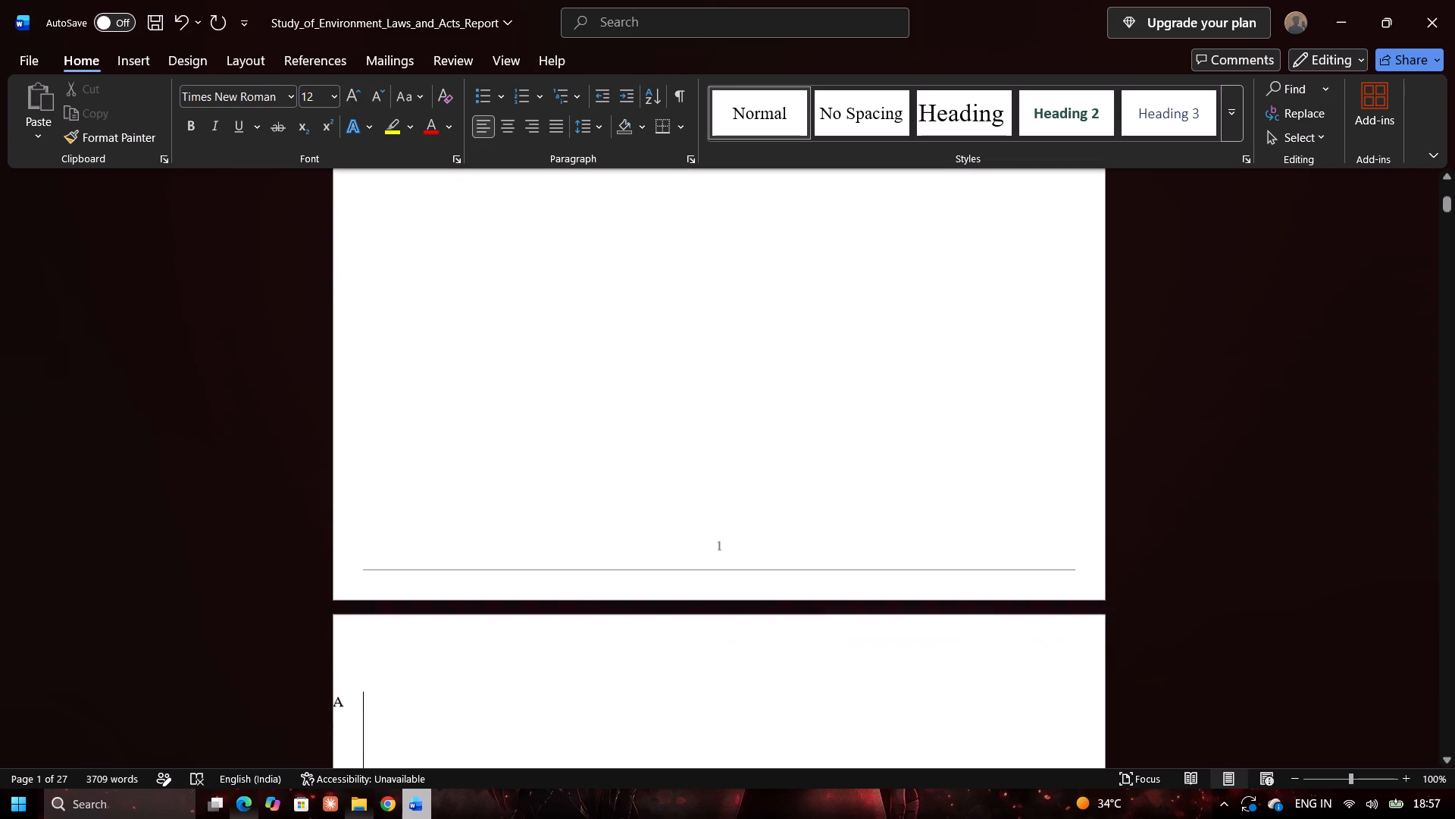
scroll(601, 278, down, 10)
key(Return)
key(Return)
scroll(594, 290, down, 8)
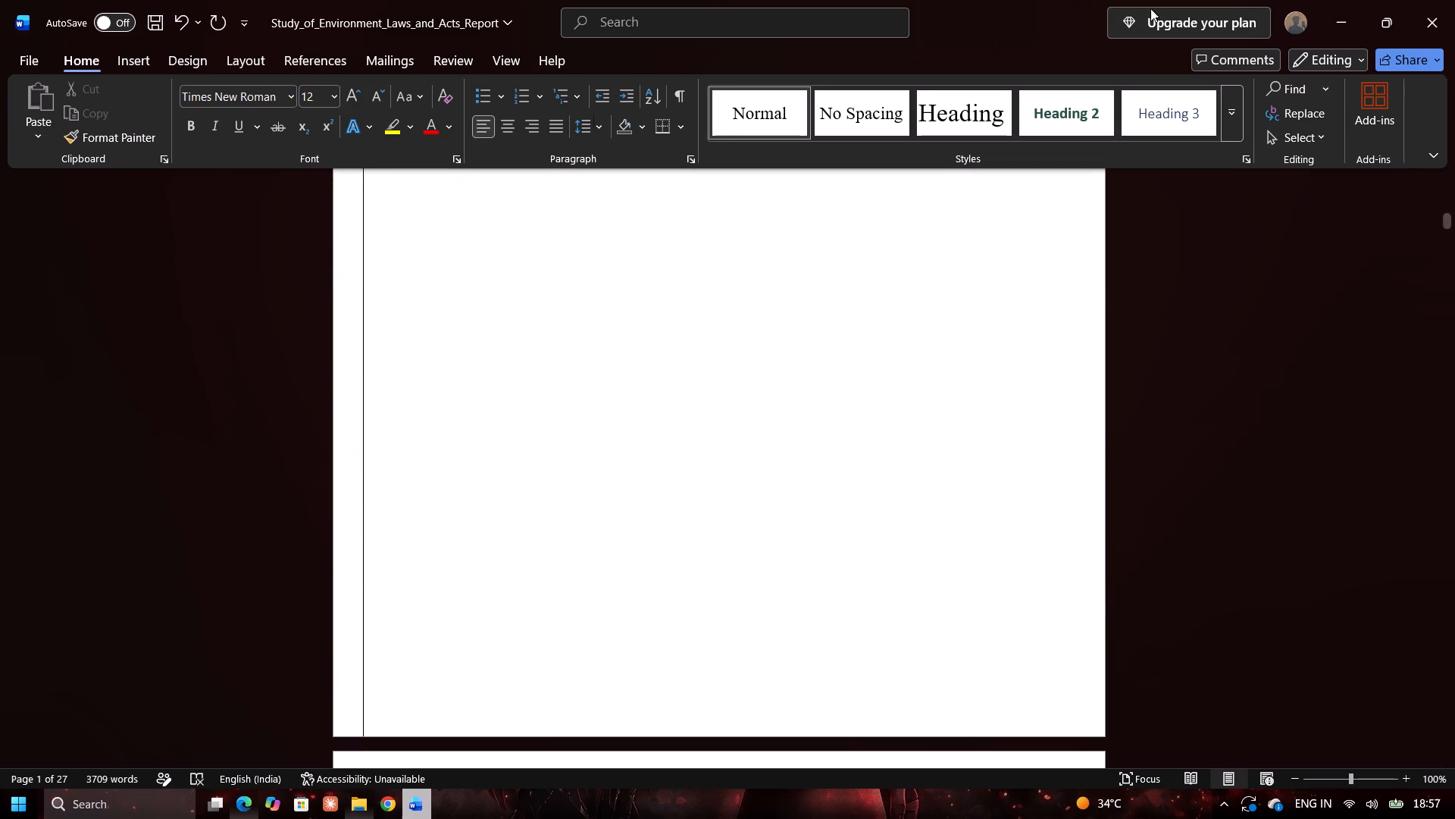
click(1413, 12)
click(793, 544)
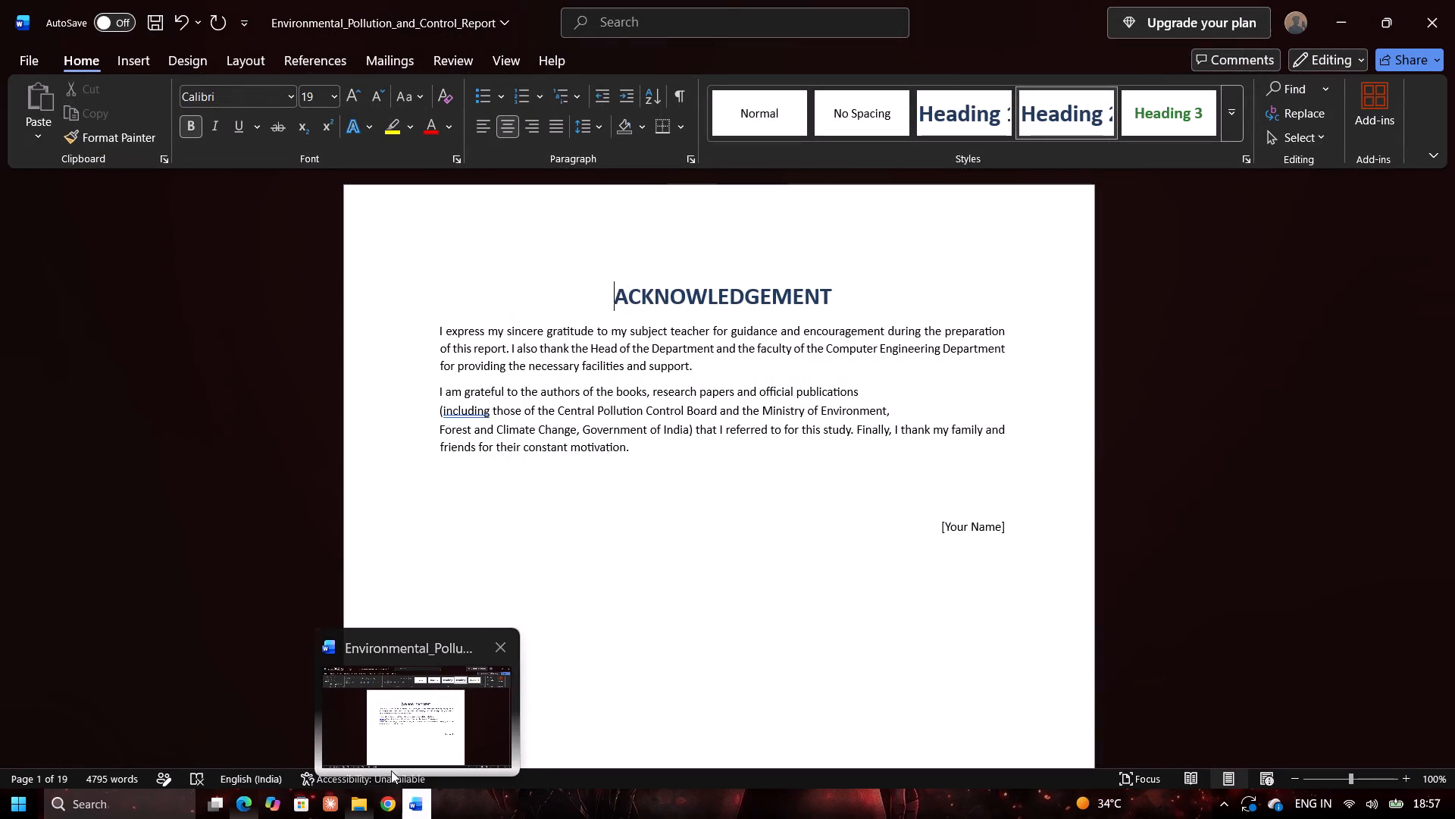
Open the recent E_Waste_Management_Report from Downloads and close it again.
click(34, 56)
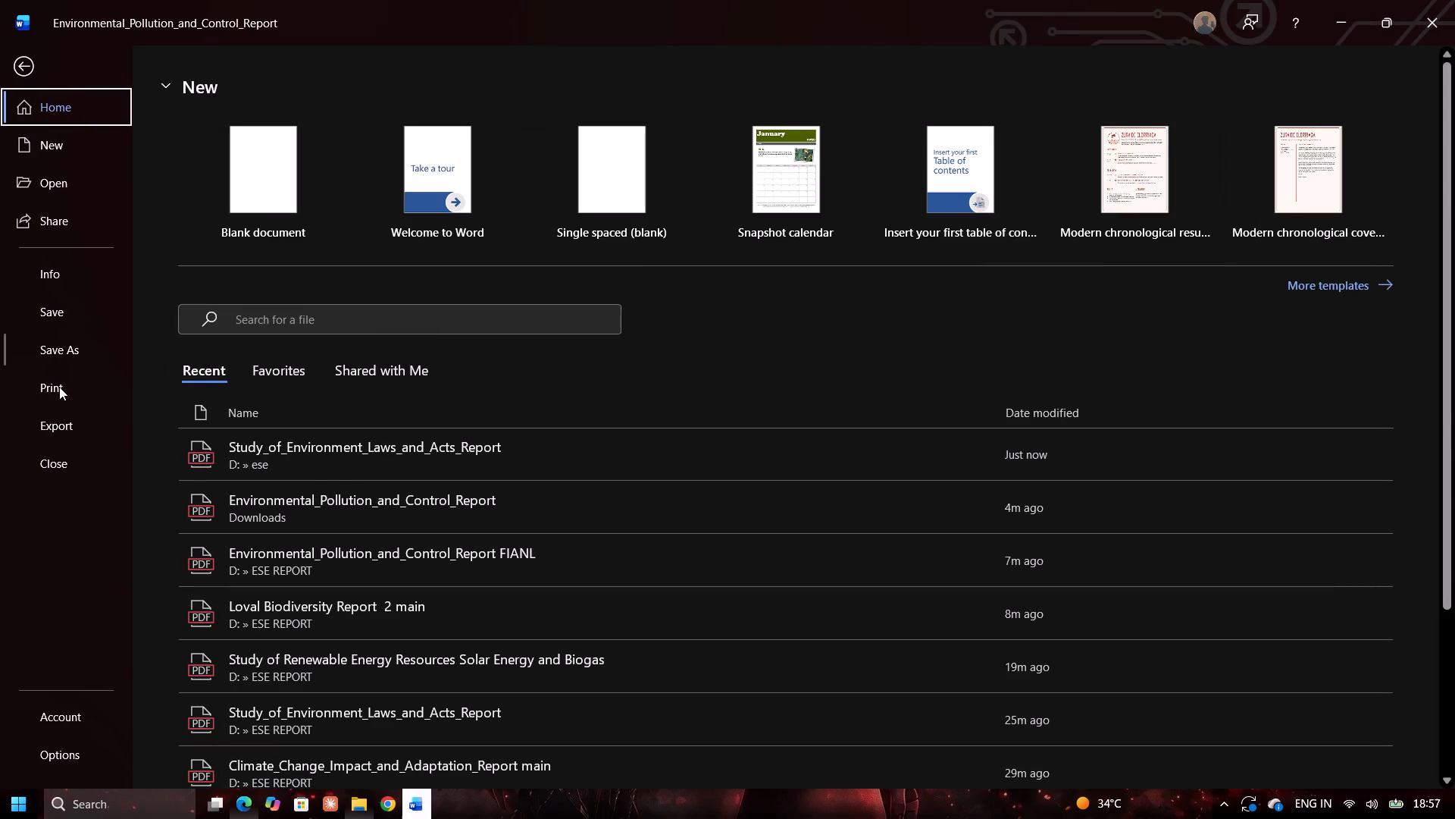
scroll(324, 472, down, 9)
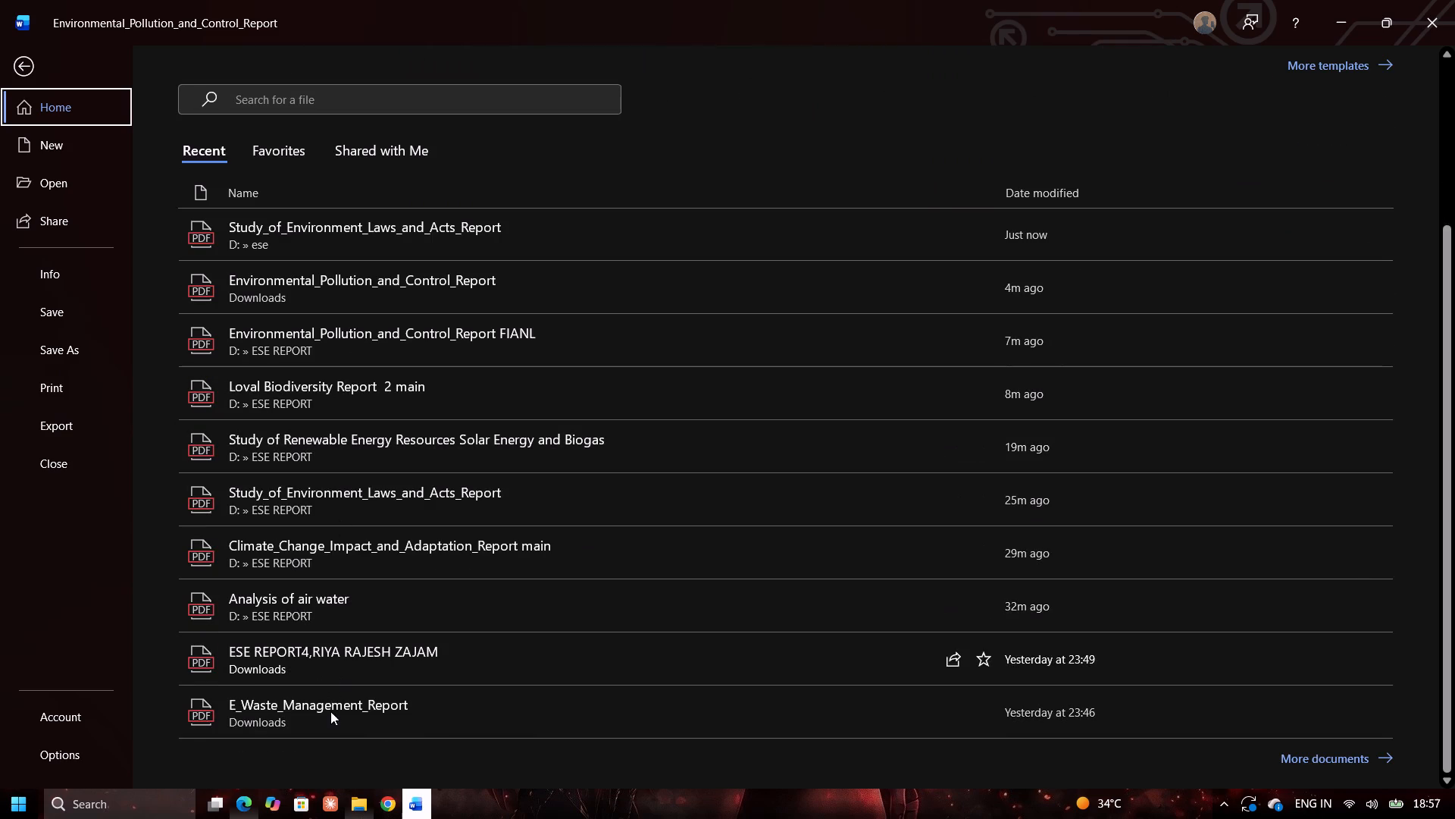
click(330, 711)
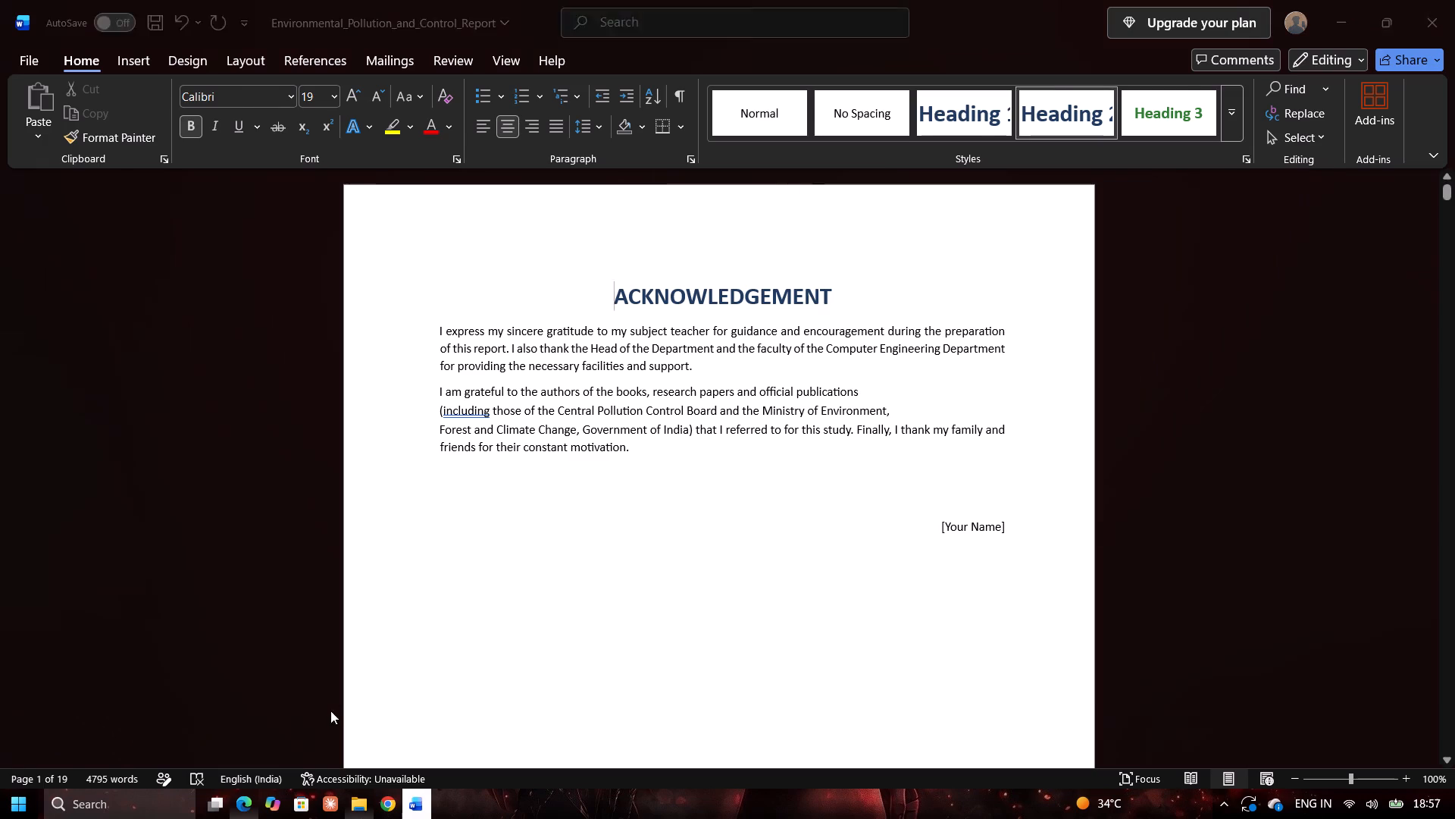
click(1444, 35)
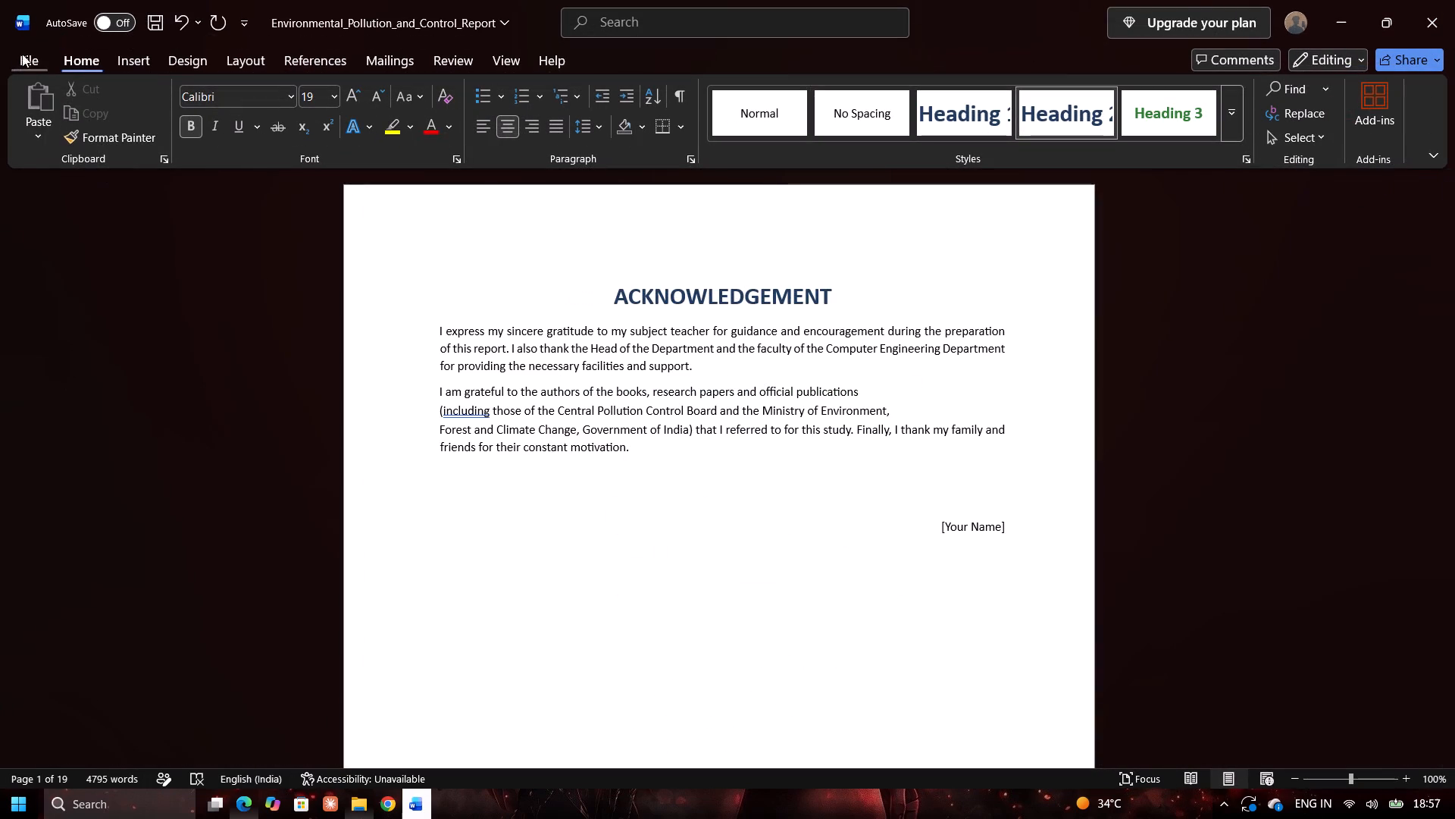
Open the recent report Study of Renewable Energy Resources Solar Energy and Biogas from D:'s ESE REPORT folder.
click(16, 58)
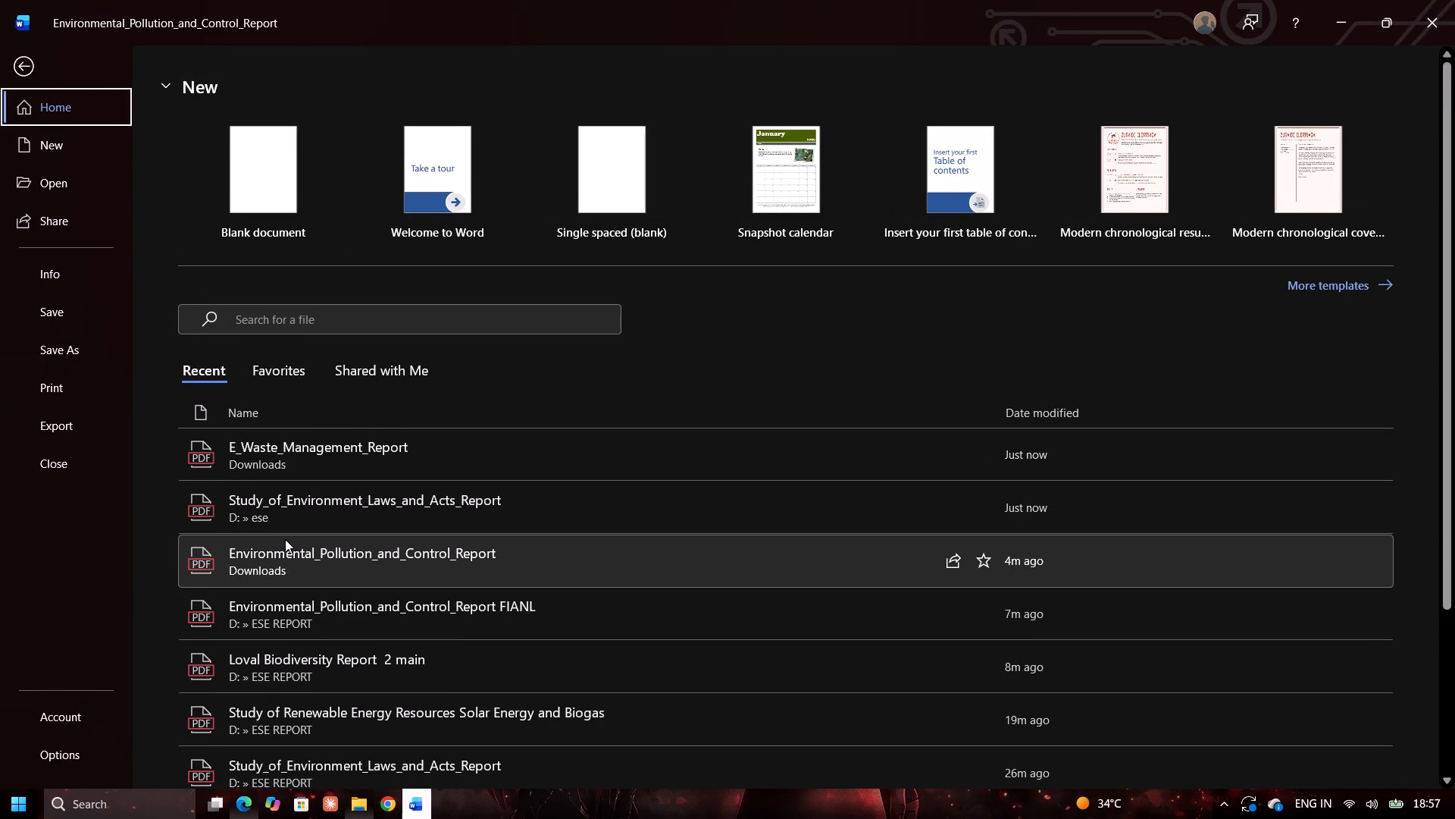
scroll(285, 539, down, 1)
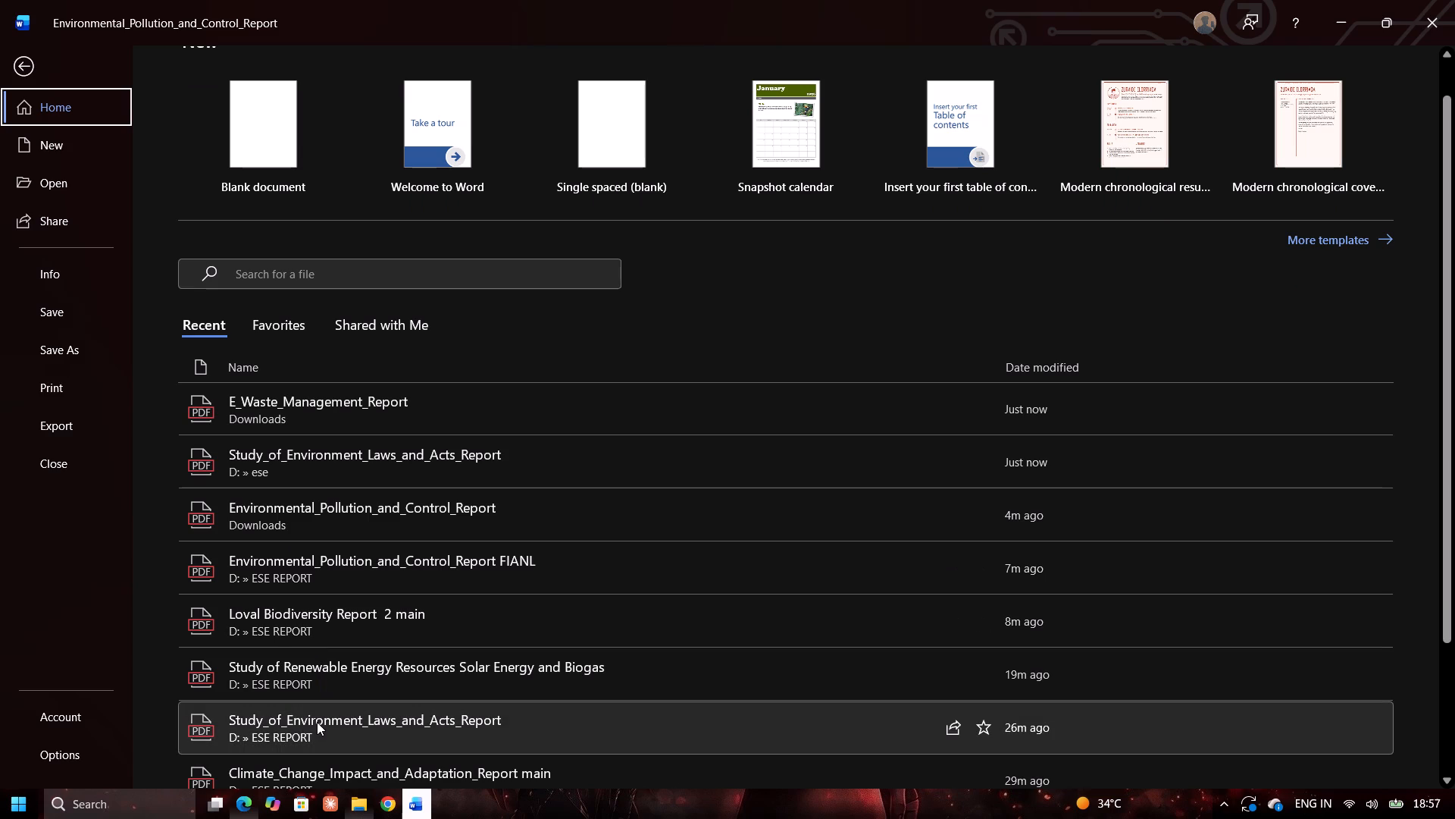
click(340, 676)
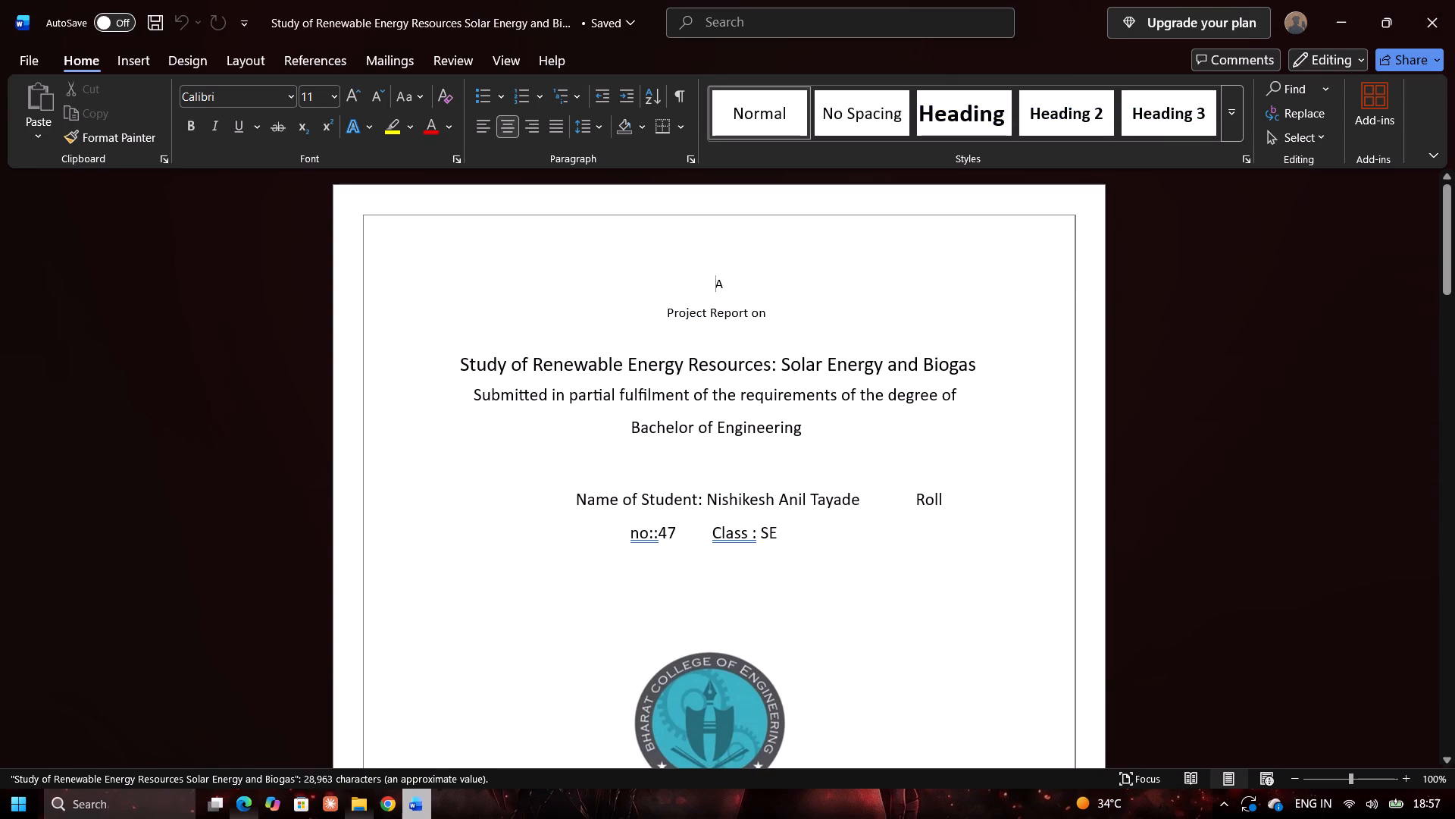
Copy the Renewable Energy report's entire cover page and paste it above the ACKNOWLEDGEMENT heading in Environmental_Pollution_and_Control_Report.
drag(702, 283, 846, 793)
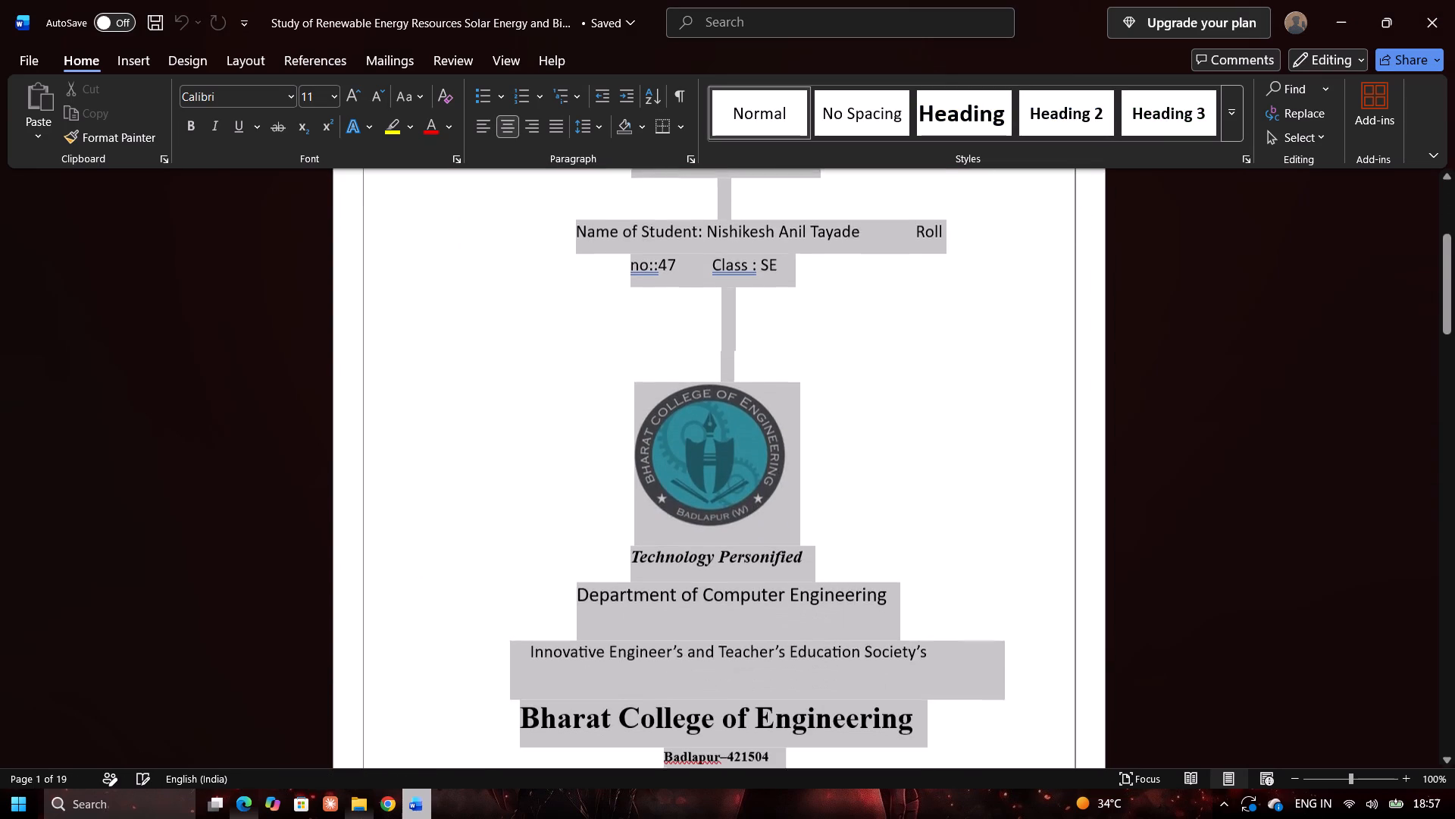
drag(846, 793, 912, 640)
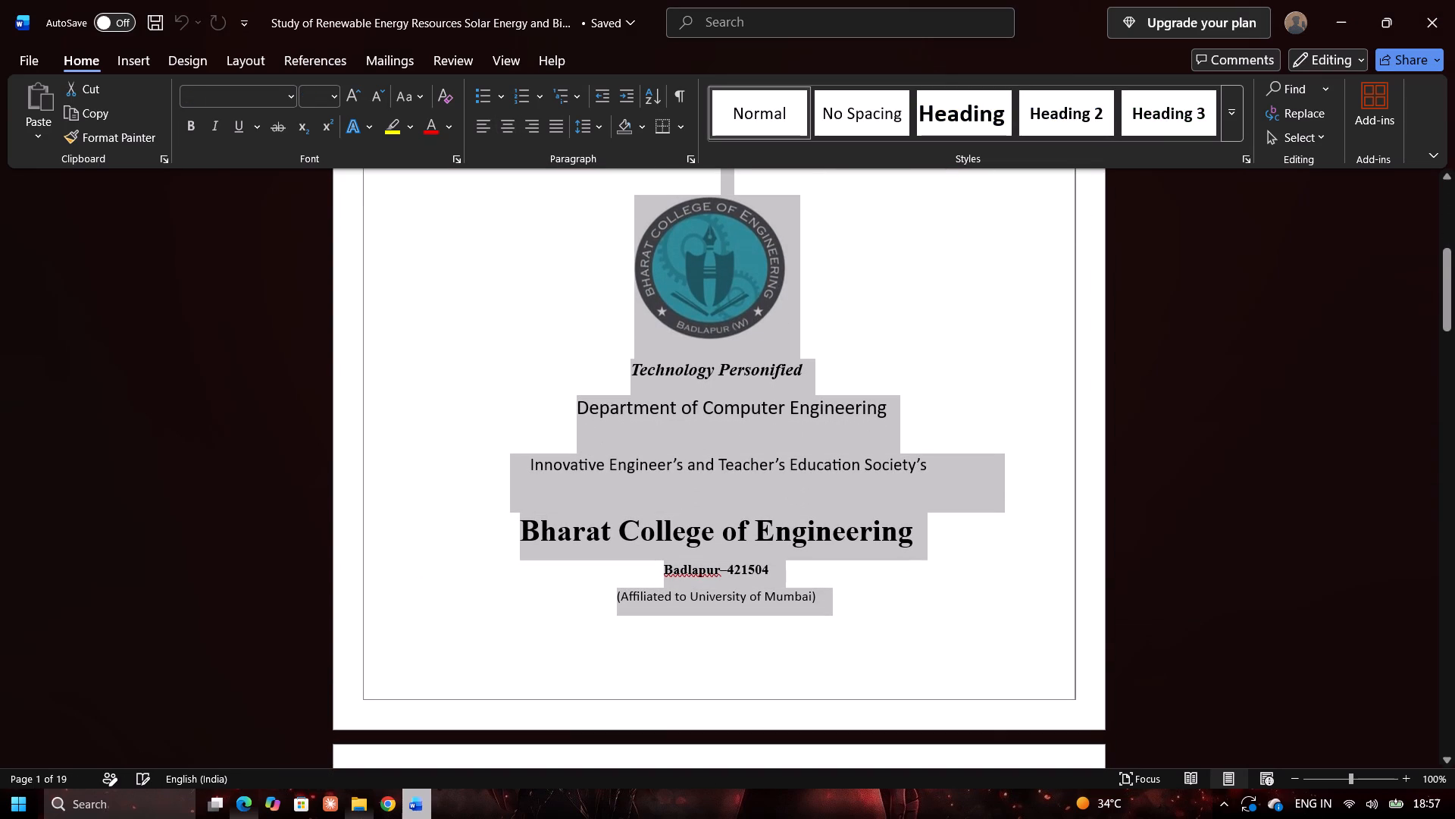
key(ctrl+c)
click(1441, 0)
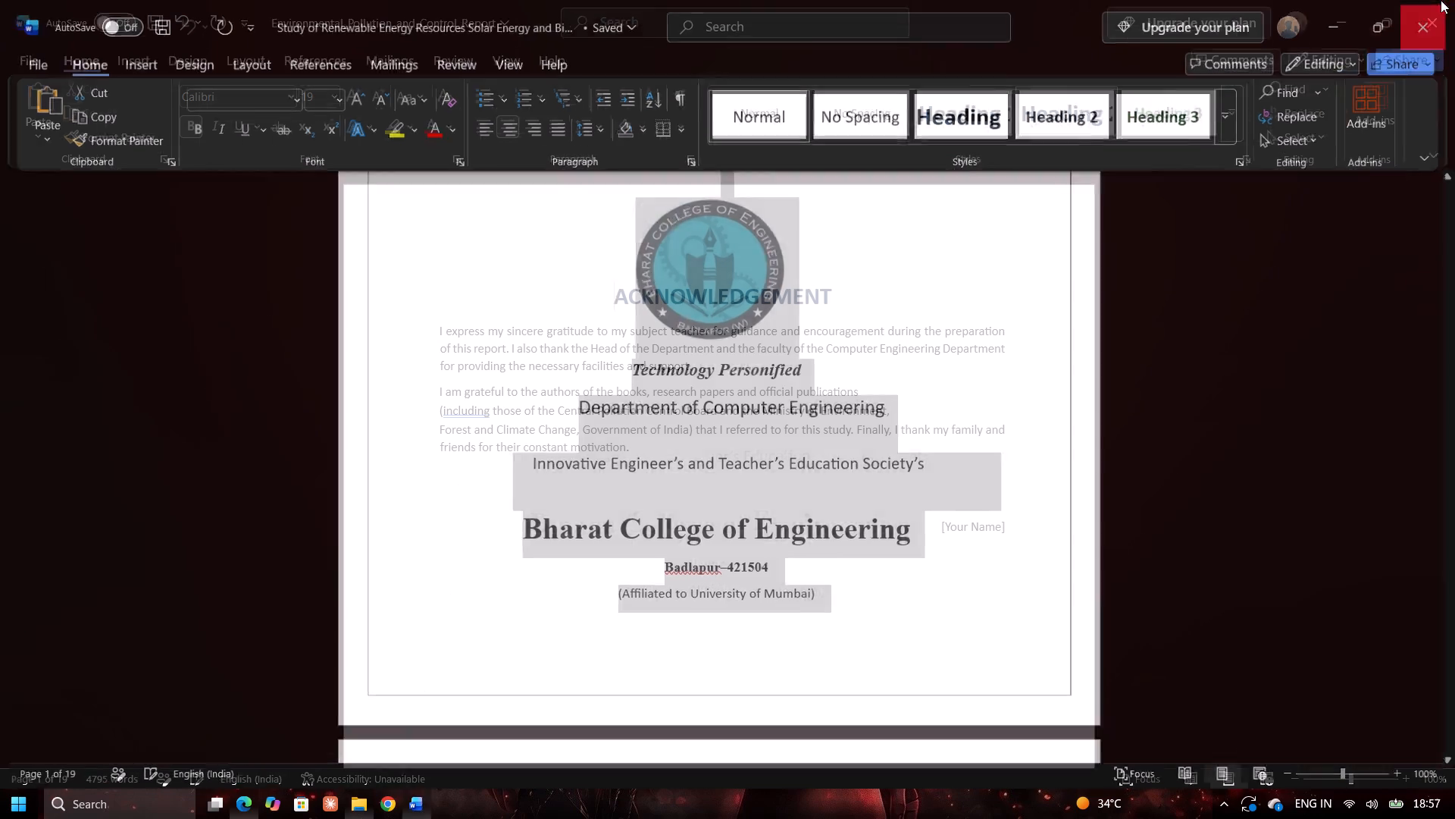
key(ctrl+v)
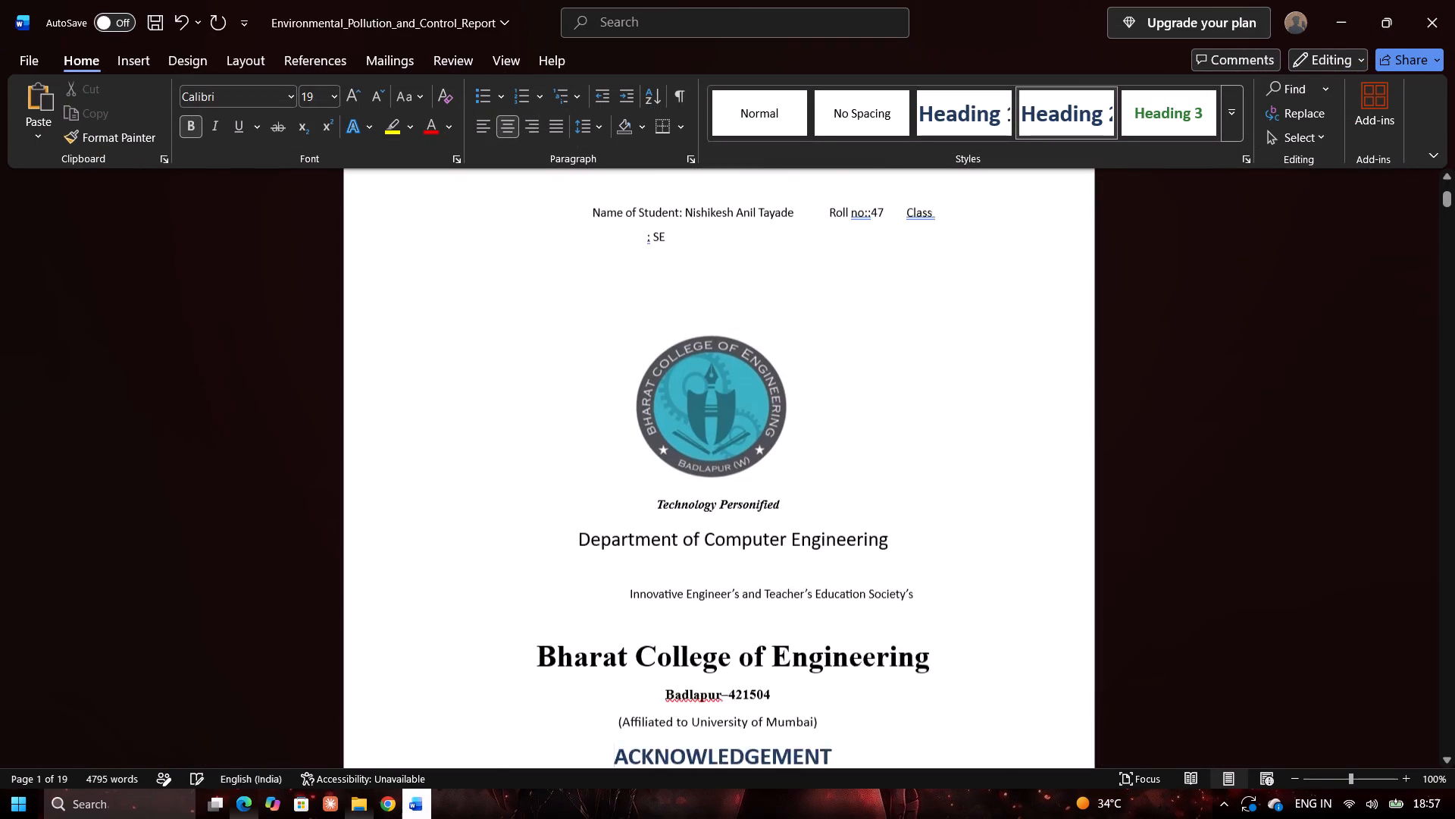
Indent the cover page's "Submitted in partial fulfilment of the requirements of the degree of" line with spaces so it sits centred under the title.
scroll(633, 318, up, 9)
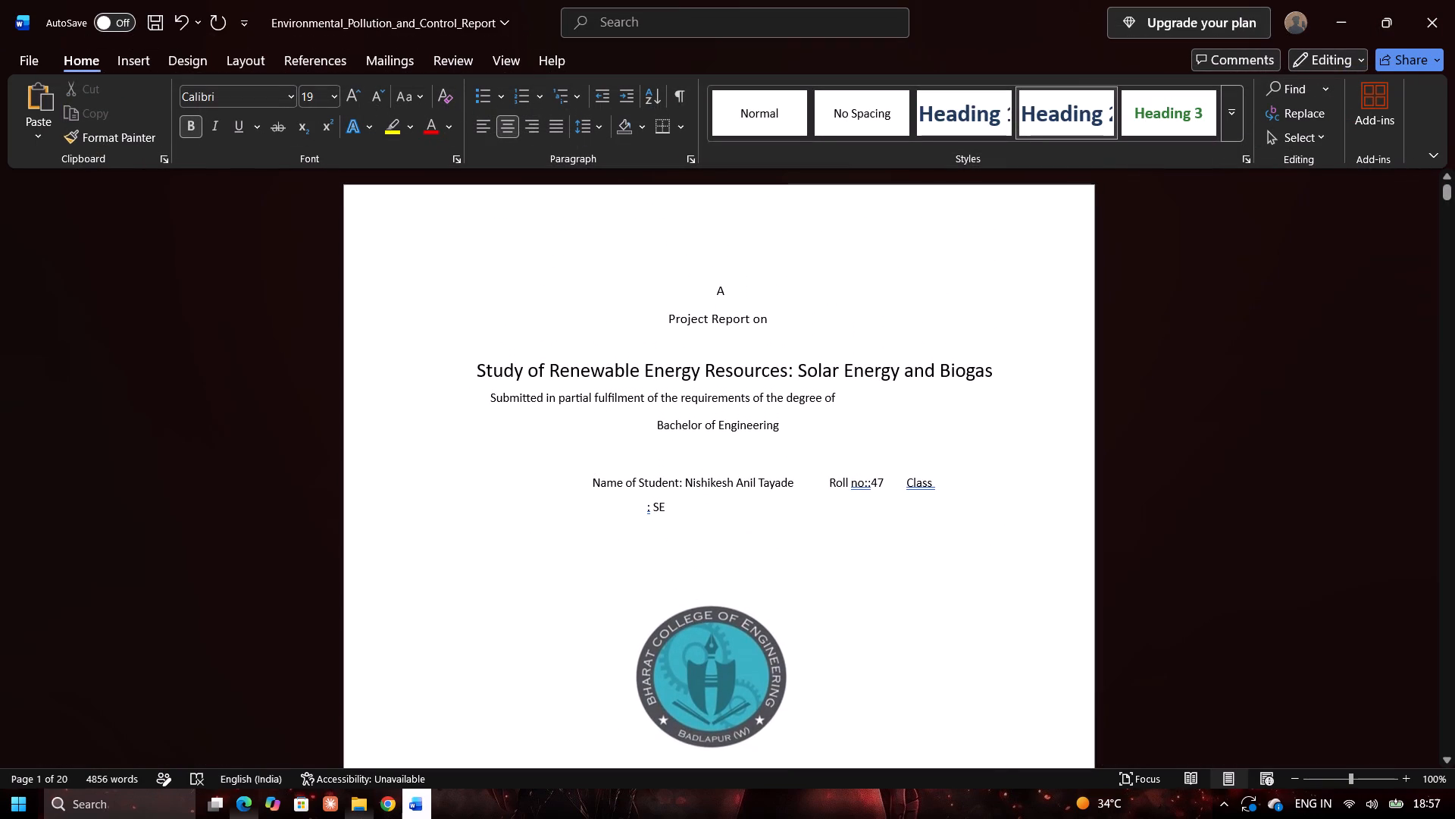
scroll(752, 350, up, 2)
click(492, 395)
key(space)
key(space)
key(space)
key(space)
key(space)
key(space)
key(space)
key(space)
key(space)
key(space)
key(space)
key(space)
key(space)
key(space)
key(space)
key(space)
key(space)
key(space)
key(space)
key(space)
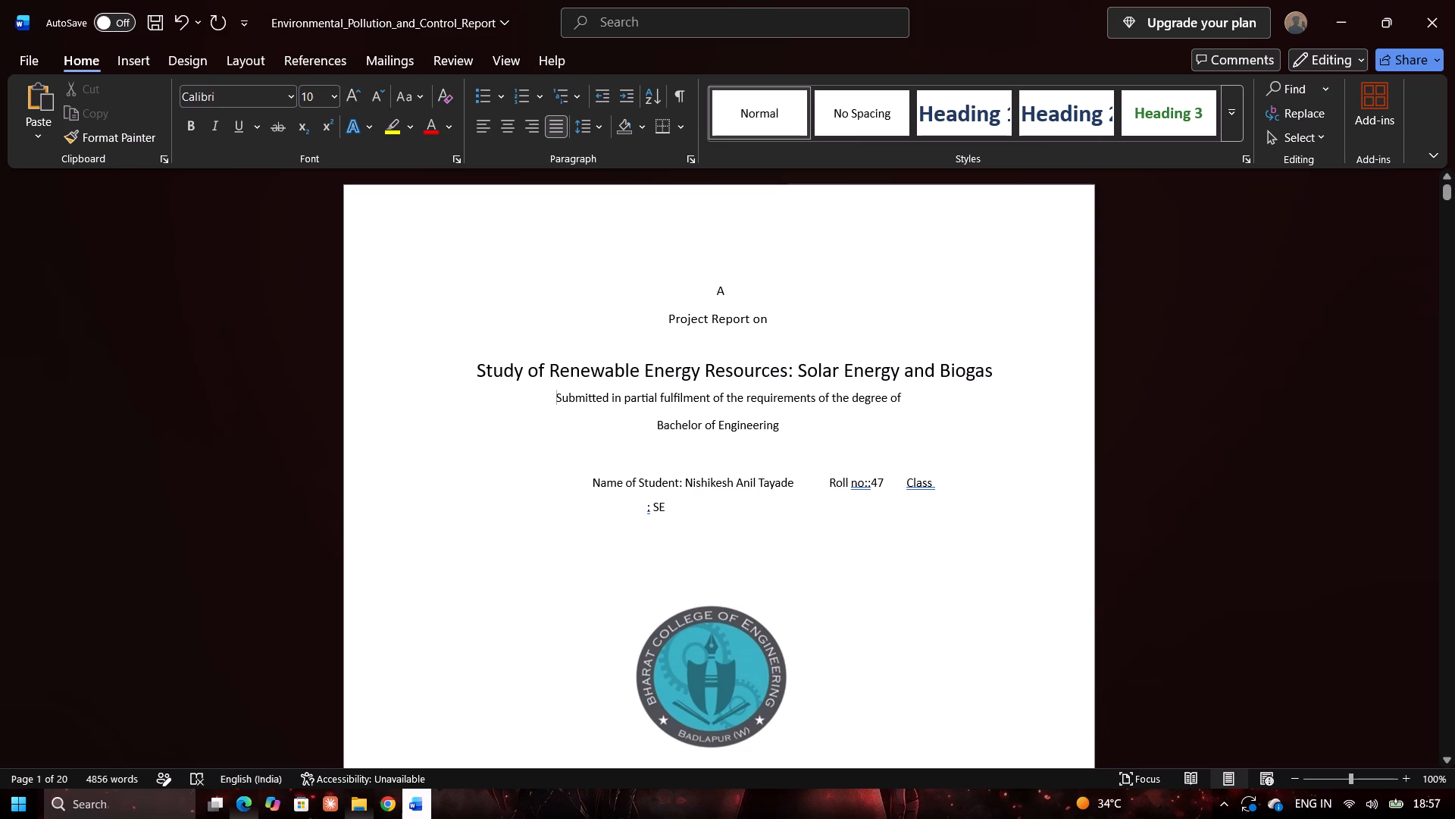
Centre the student details on the cover page and move the roll number onto the next line beside the class.
drag(586, 479, 1092, 533)
click(500, 118)
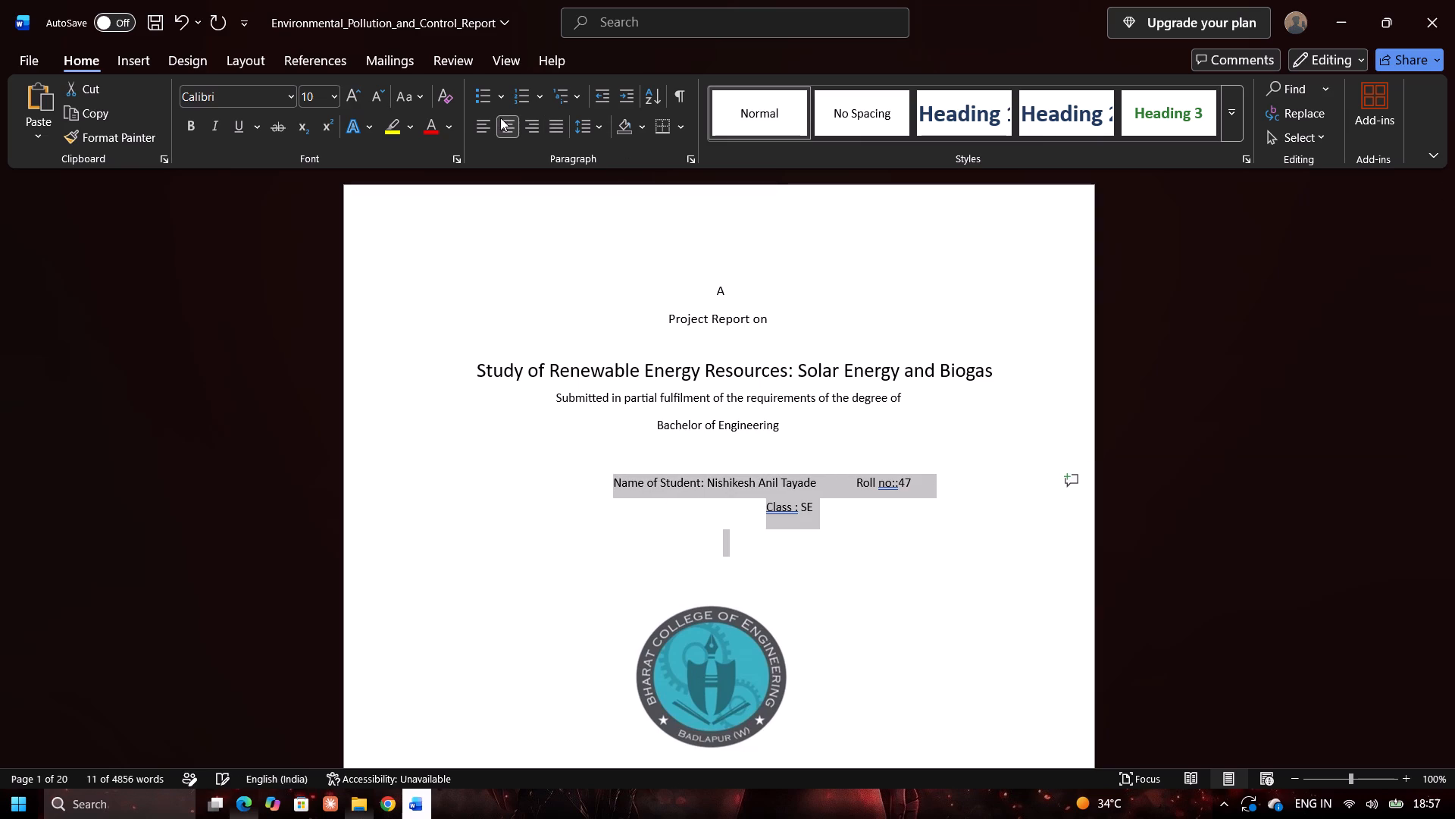
click(932, 441)
click(856, 487)
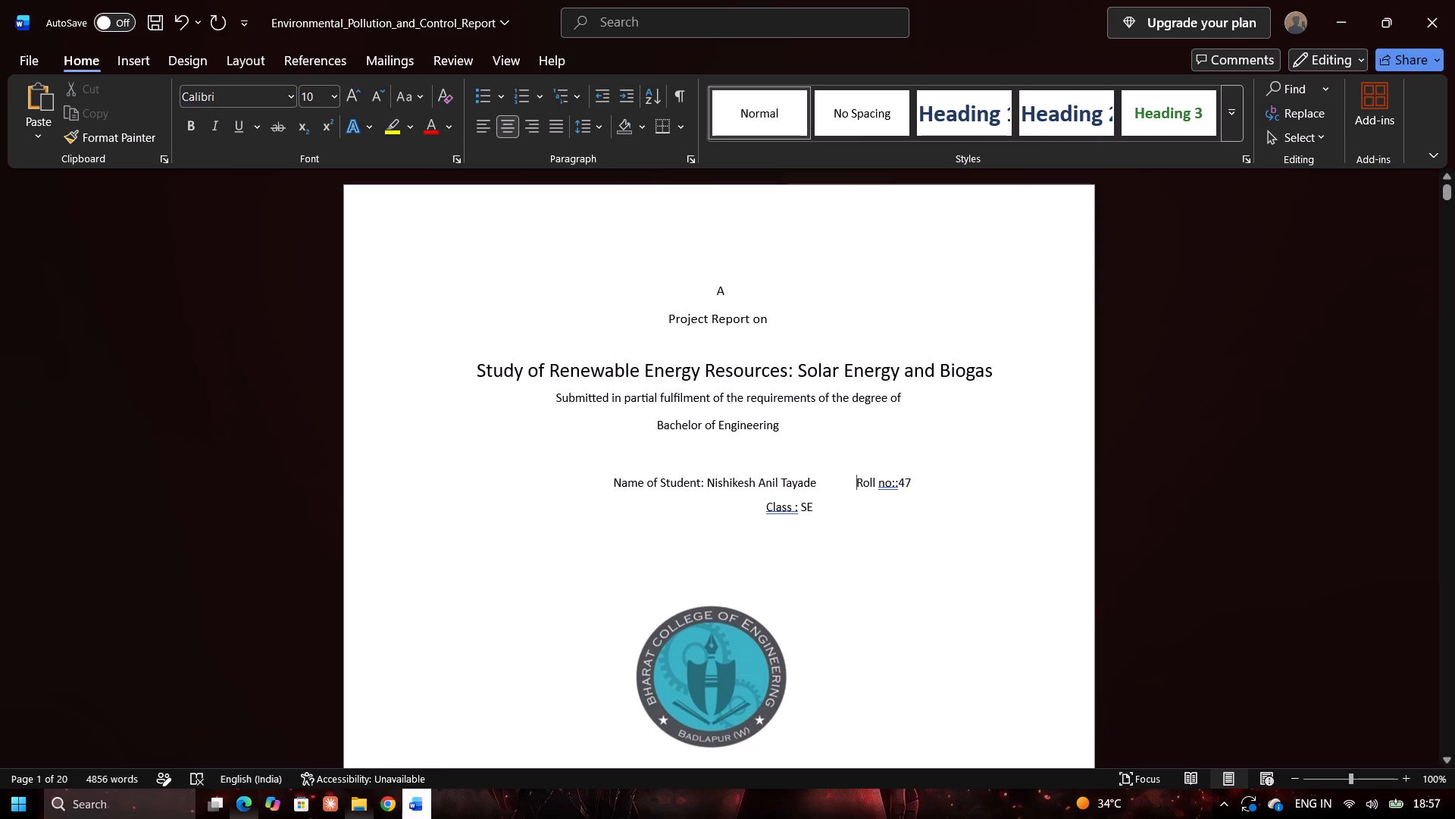
key(Return)
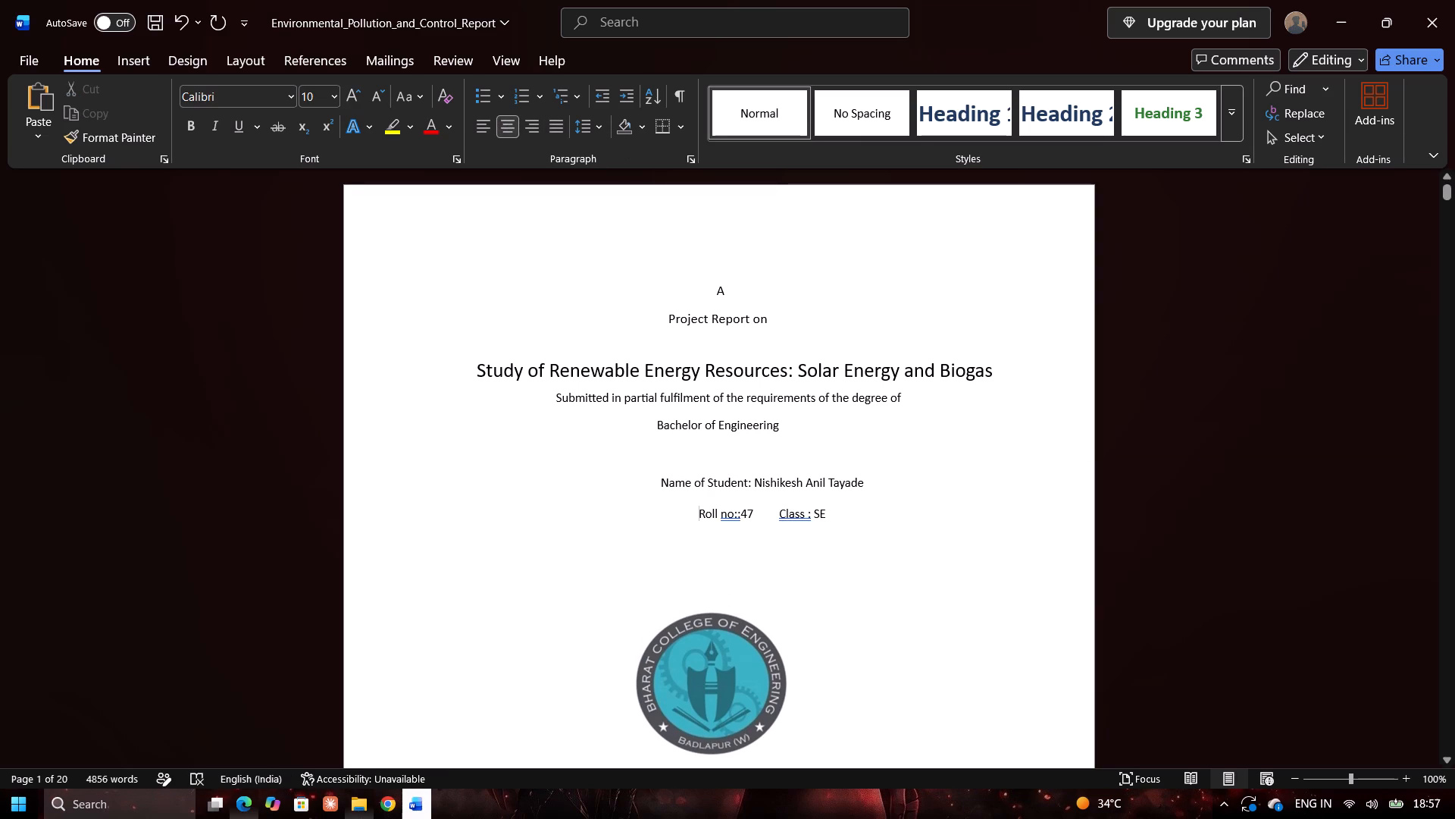
Remove the student name line's existing indentation and space it back to the middle of the cover page.
click(662, 482)
key(BackSpace)
key(BackSpace)
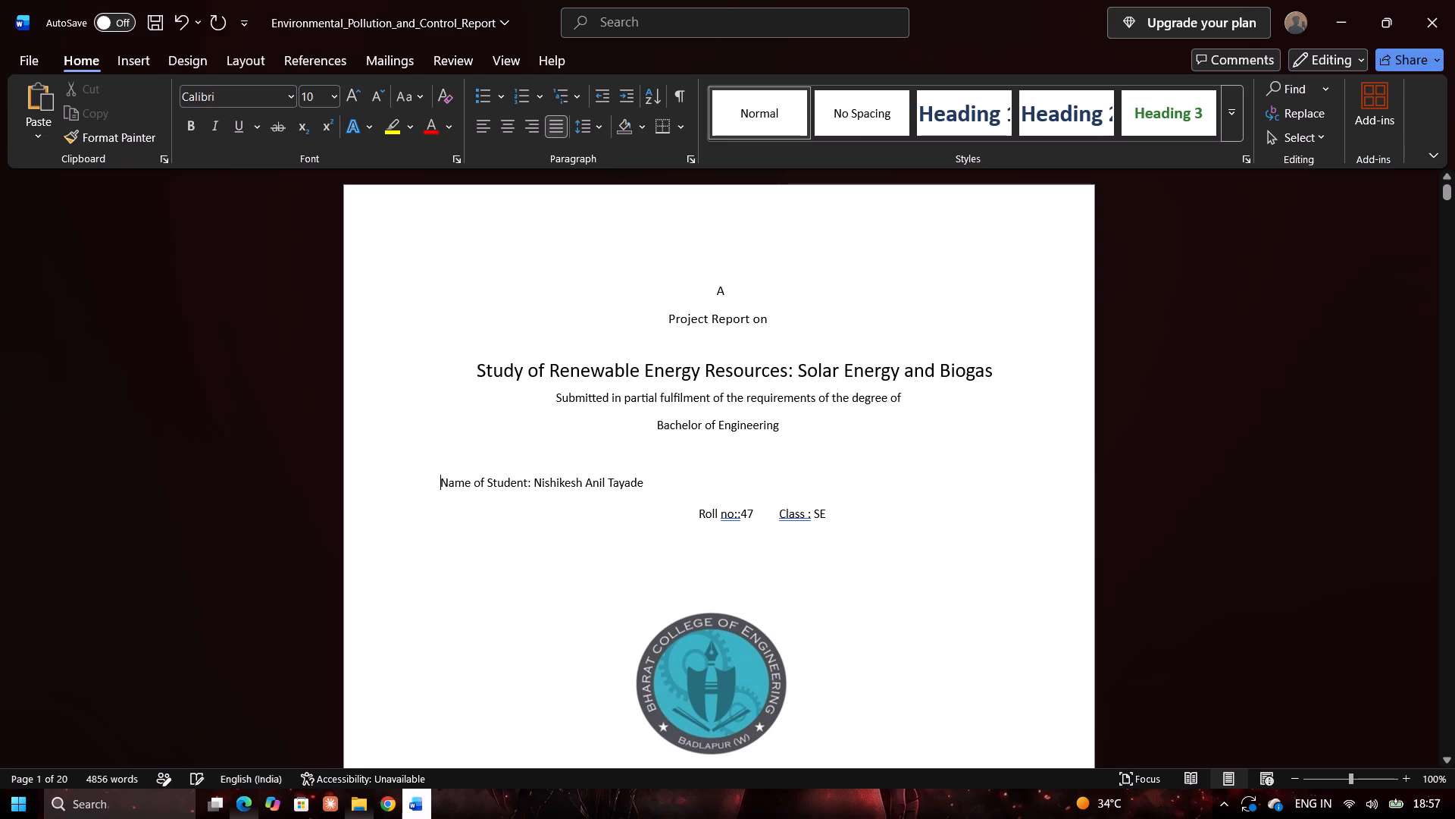
key(space)
key(space)
key(space)
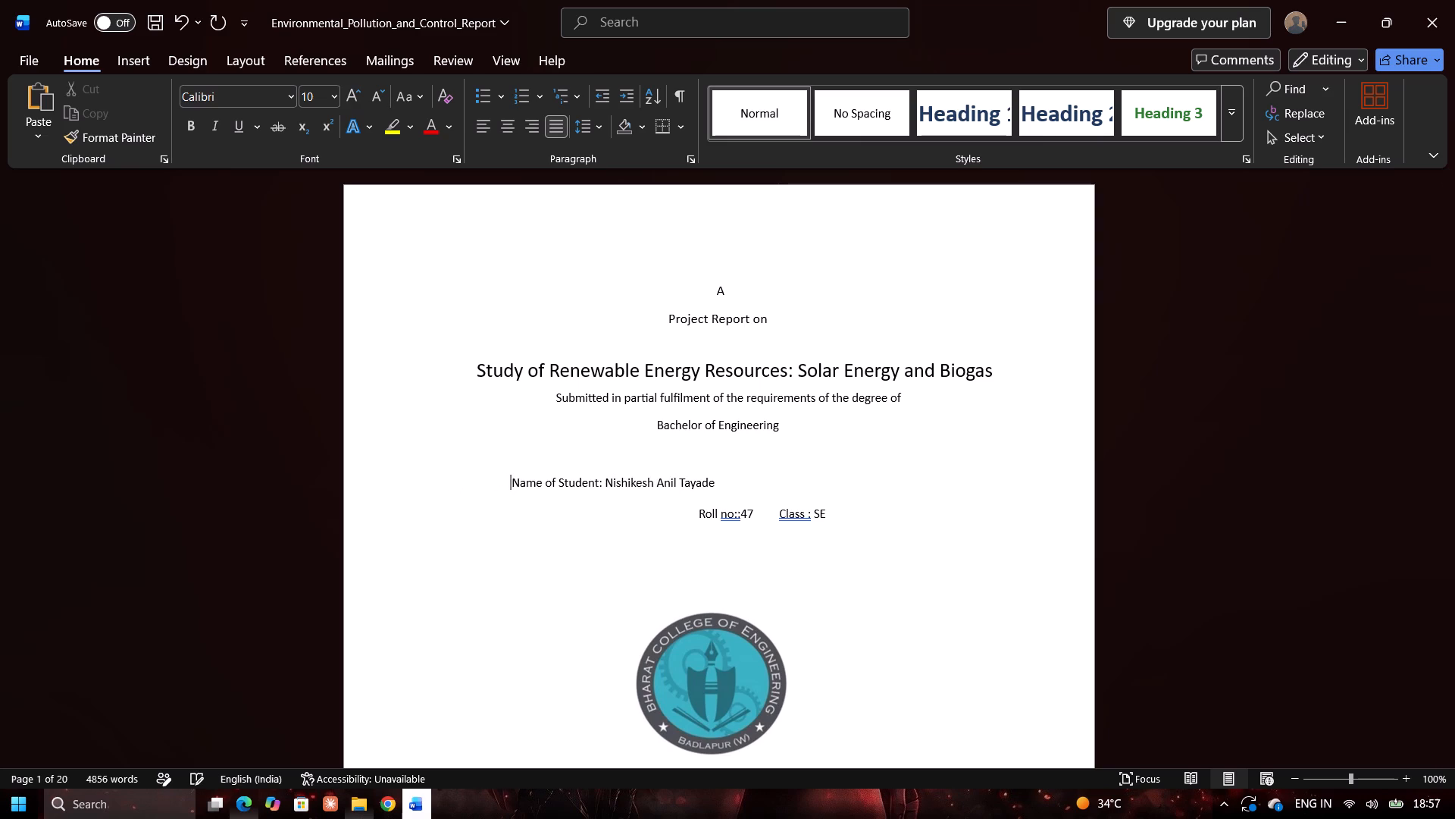
key(space)
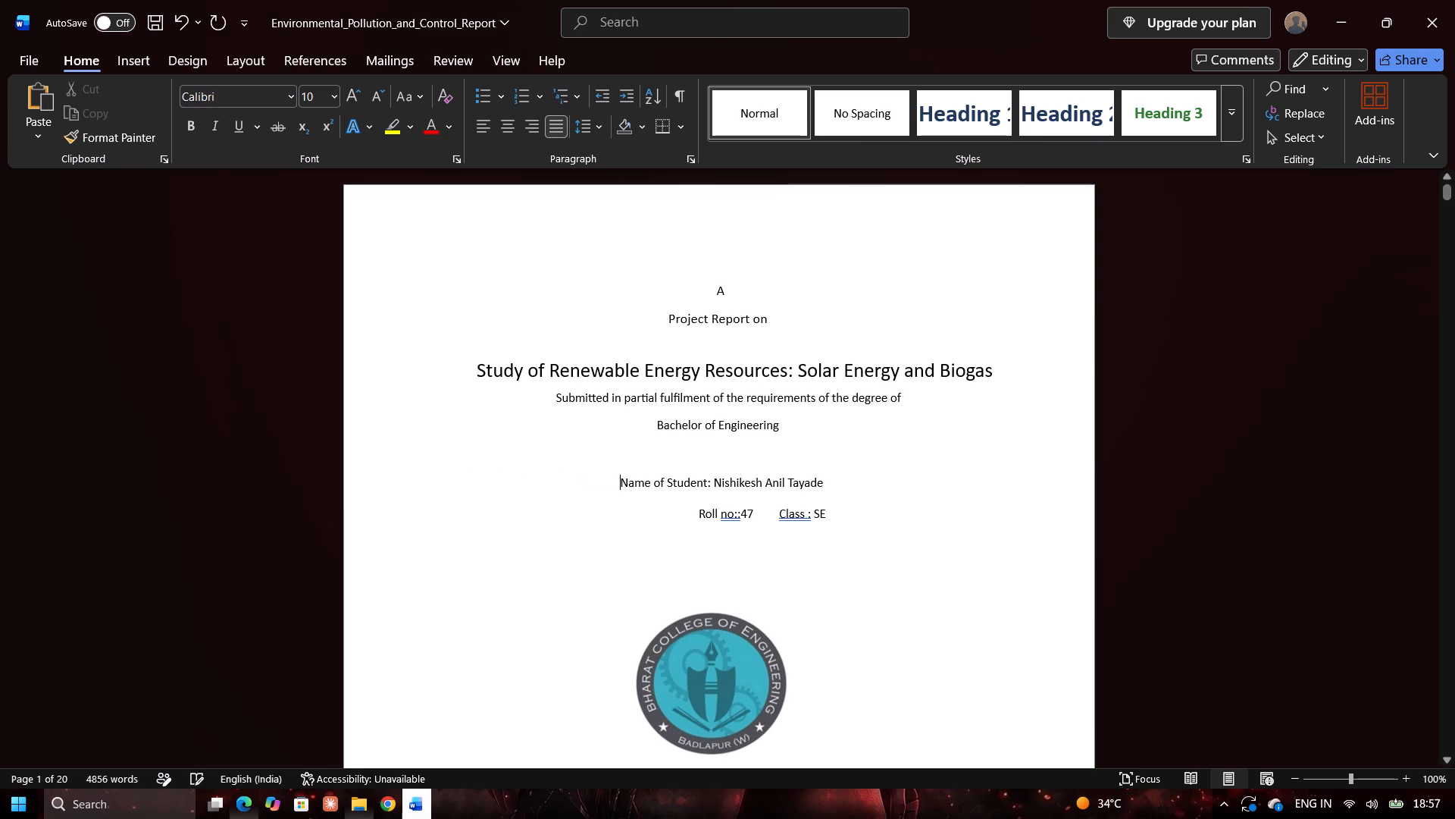
Remove the indentation of the roll number and class line and space it to the middle beneath the student name.
click(762, 516)
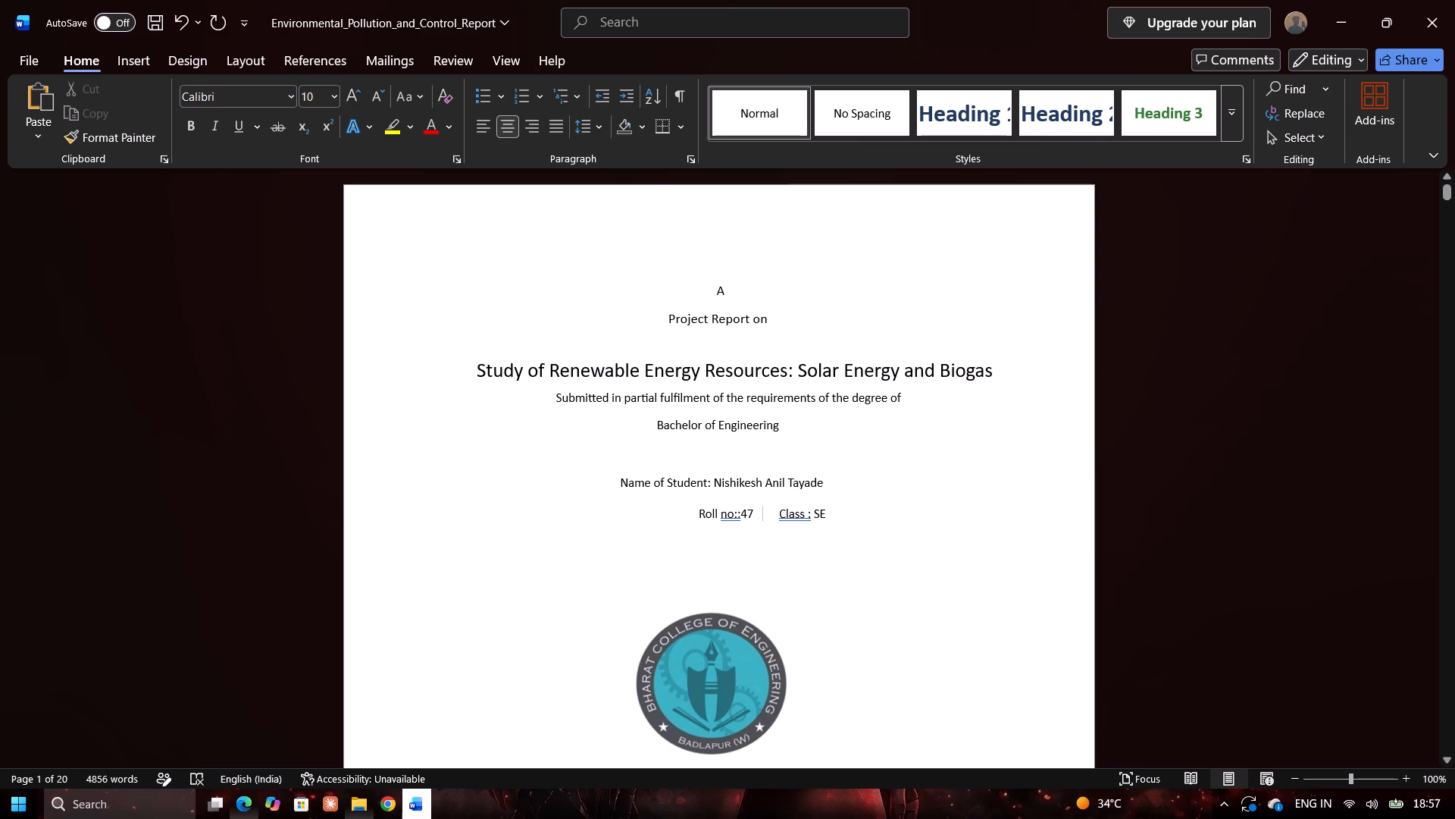
click(697, 513)
key(BackSpace)
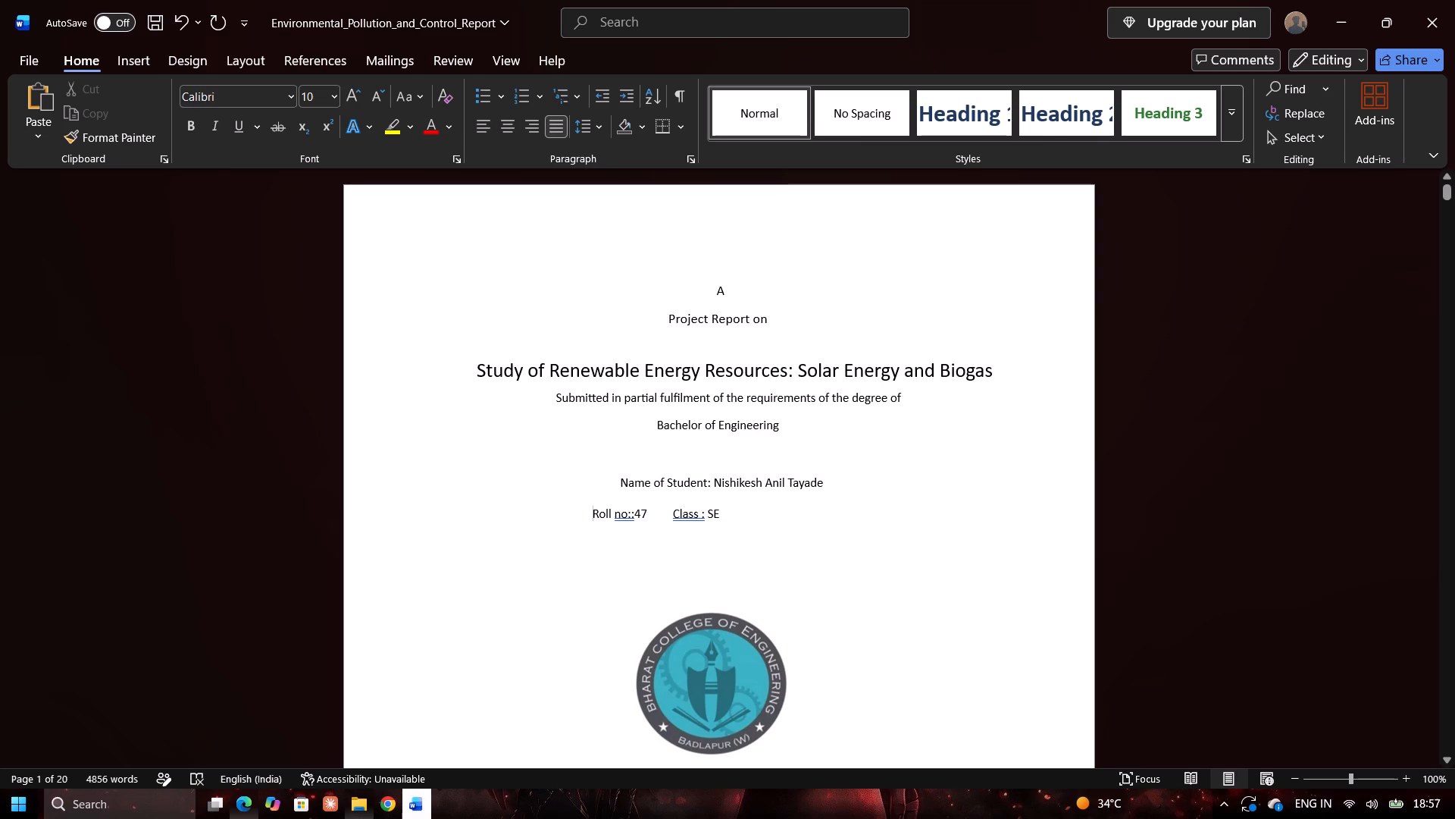
key(space)
key(space)
key(space)
key(space)
key(space)
key(space)
key(space)
key(space)
key(space)
key(space)
key(space)
key(space)
key(space)
key(space)
key(space)
key(space)
key(space)
key(space)
Remove the indentation of the cover page's "Innovative Engineer's and Teacher's Education Society's" line and space it to the middle above the college name.
scroll(940, 541, down, 4)
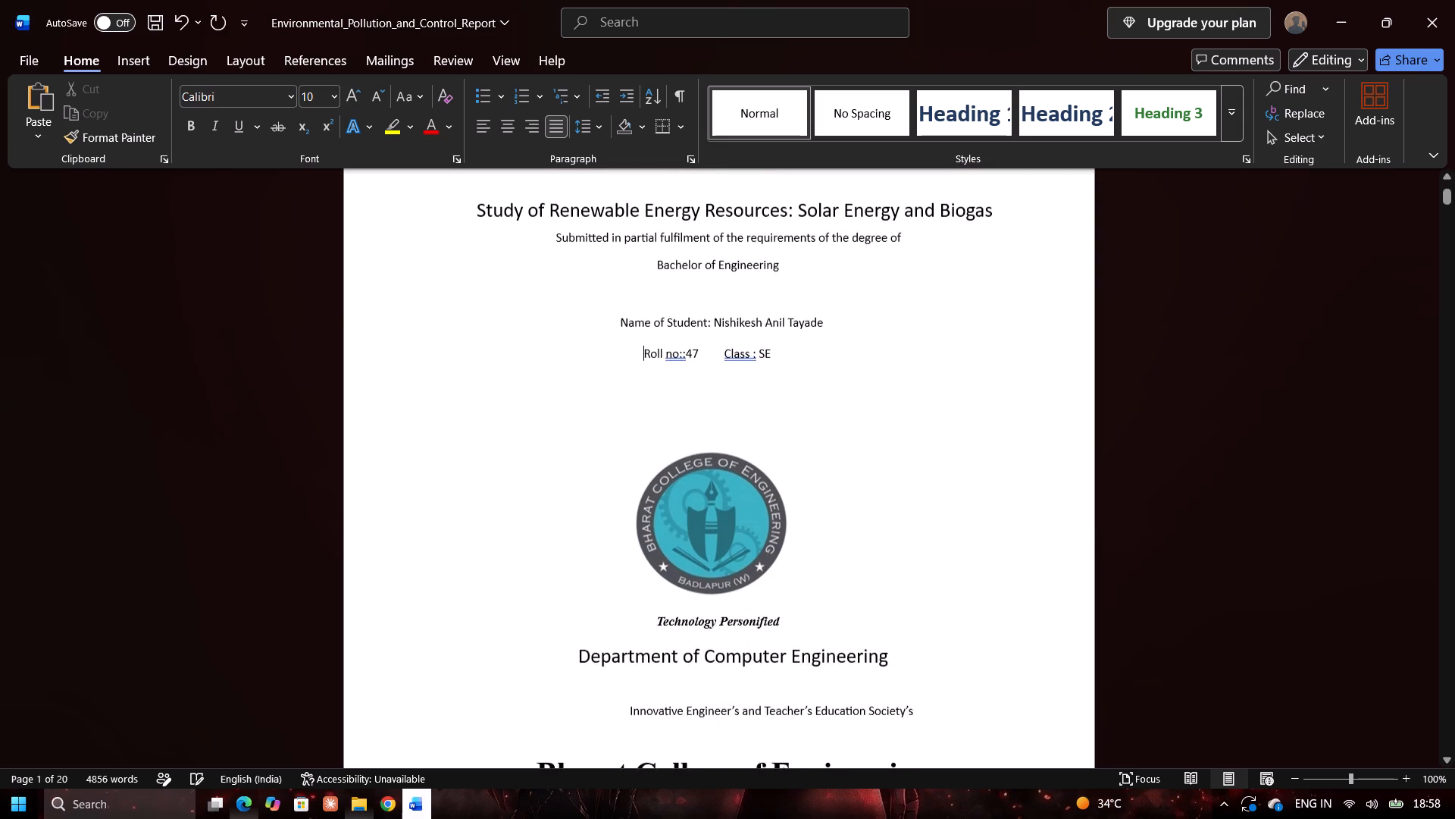
scroll(940, 541, down, 4)
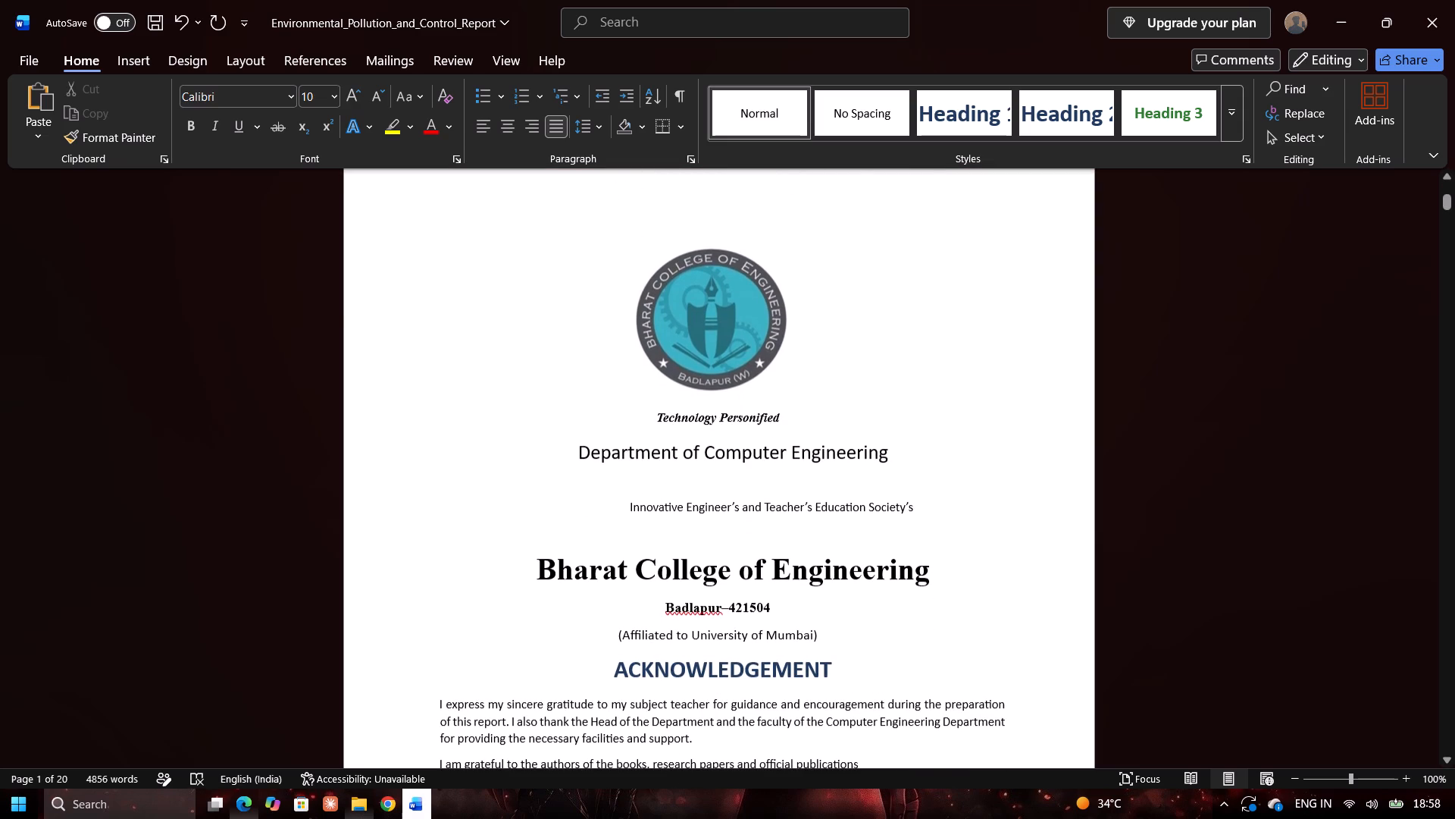
click(623, 507)
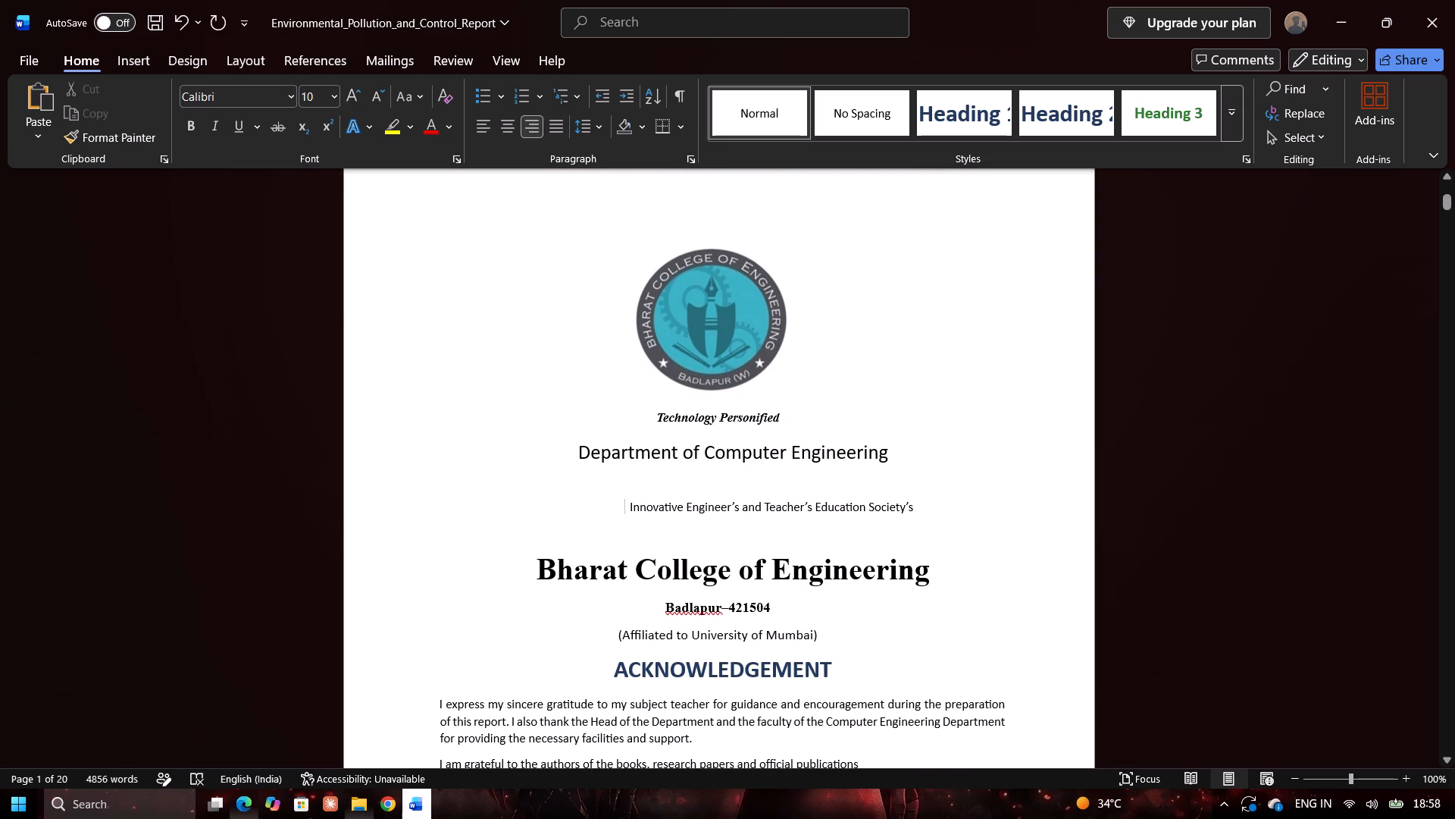
key(BackSpace)
key(BackSpace)
scroll(644, 508, left, 1)
key(BackSpace)
key(Right)
key(BackSpace)
key(Right)
key(BackSpace)
key(BackSpace)
key(space)
key(space)
key(space)
key(space)
key(space)
key(space)
key(space)
key(space)
key(space)
key(space)
key(space)
key(space)
key(space)
key(space)
key(space)
key(space)
key(space)
key(space)
key(space)
key(space)
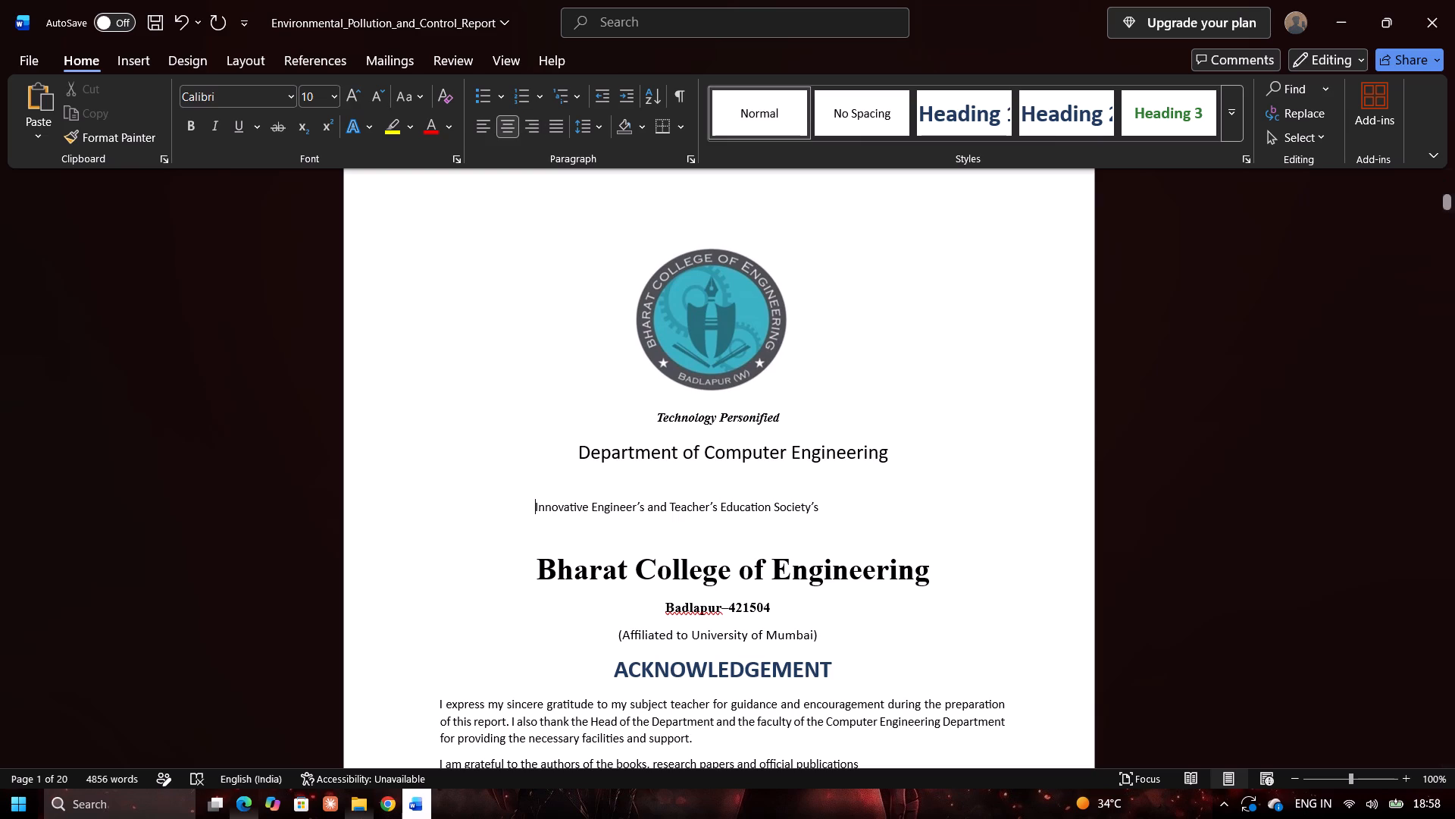
Insert two blank lines before the ACKNOWLEDGEMENT heading to push it off the cover page onto the following page.
scroll(764, 510, down, 3)
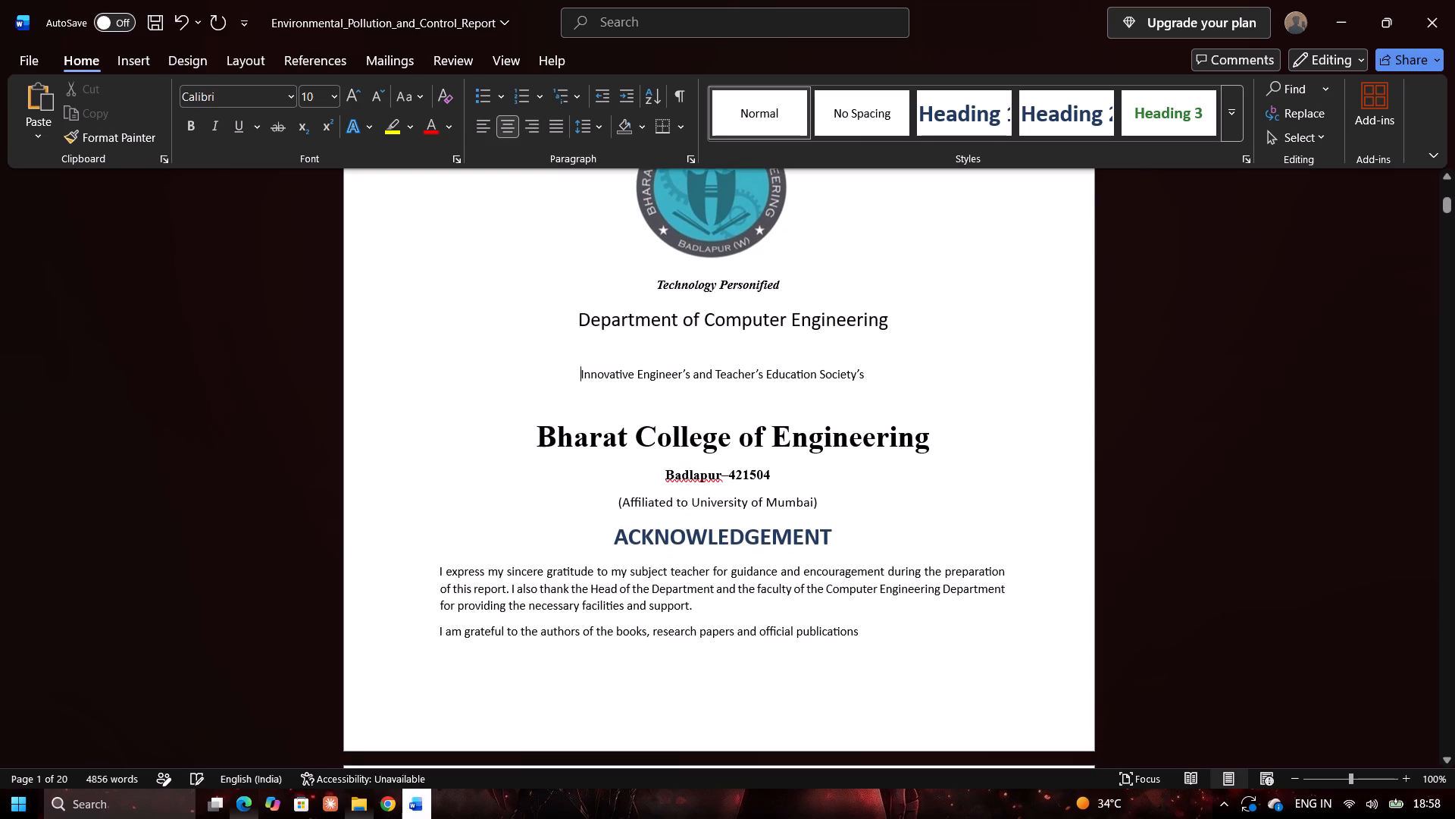
click(609, 522)
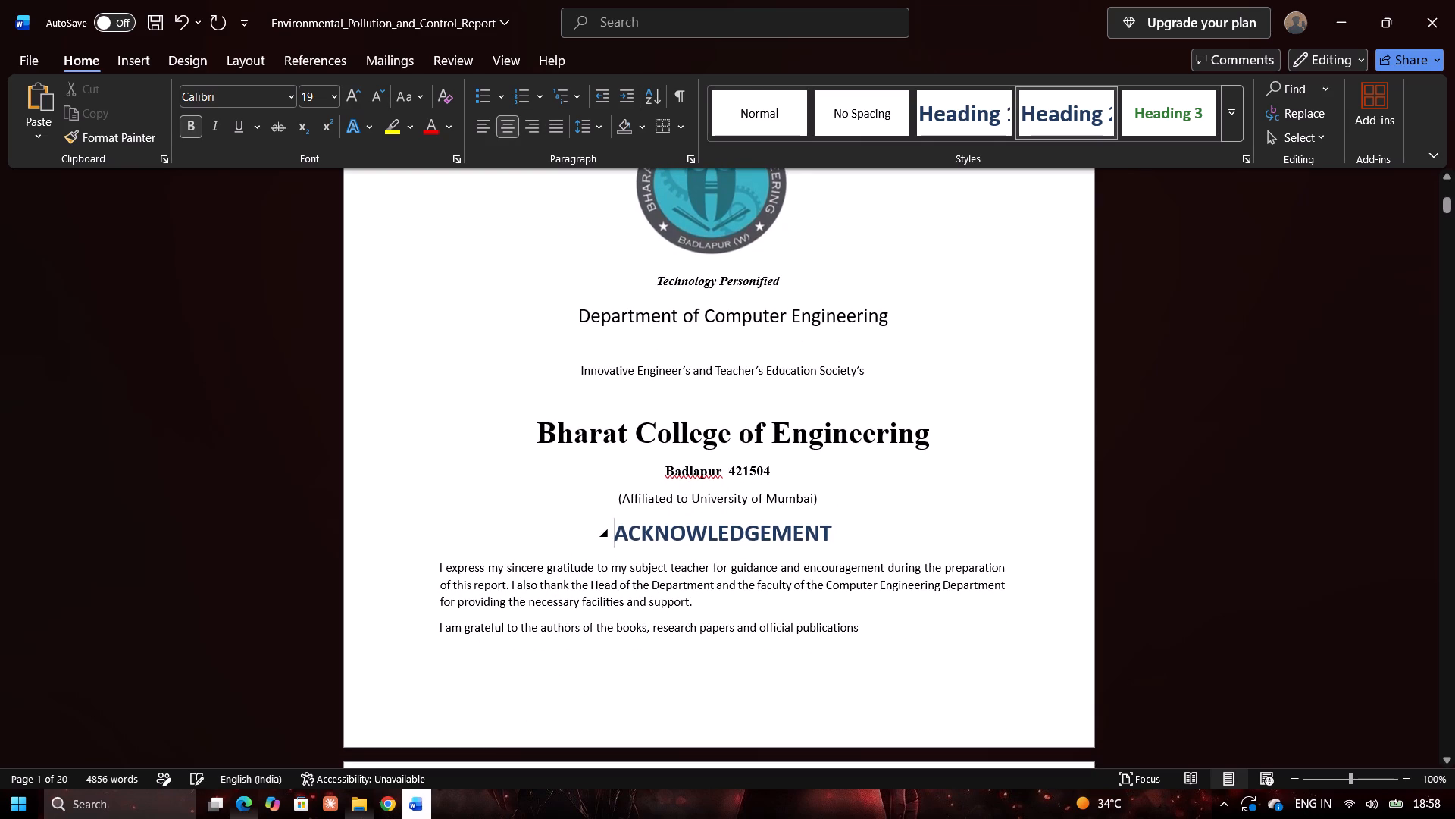
key(Return)
key(Return)
Delete the Renewable Energy title from the cover page and add an empty line under "Project Report on".
scroll(629, 529, up, 2)
scroll(629, 529, down, 5)
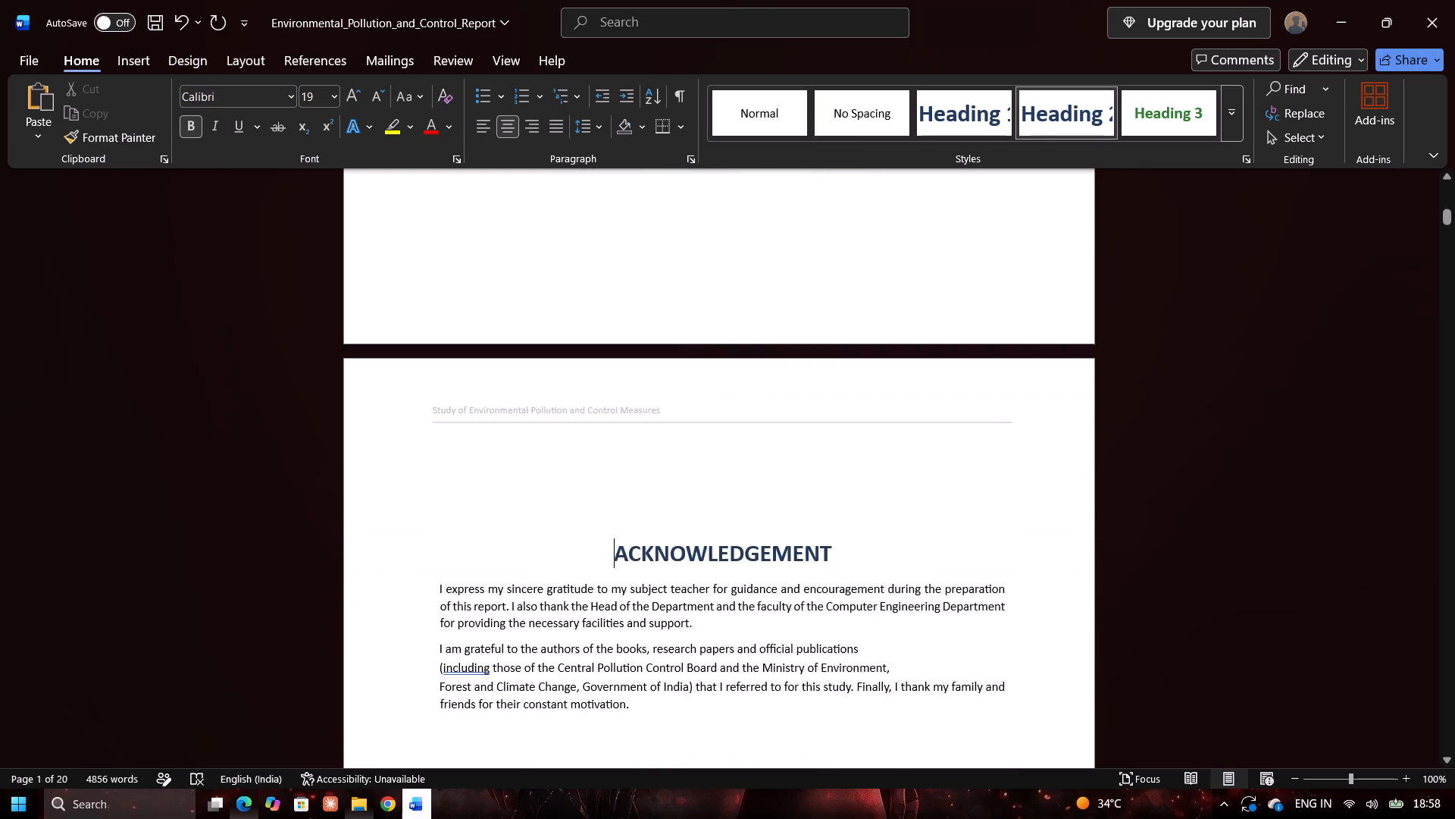
scroll(630, 529, down, 7)
scroll(630, 529, up, 15)
scroll(784, 519, up, 3)
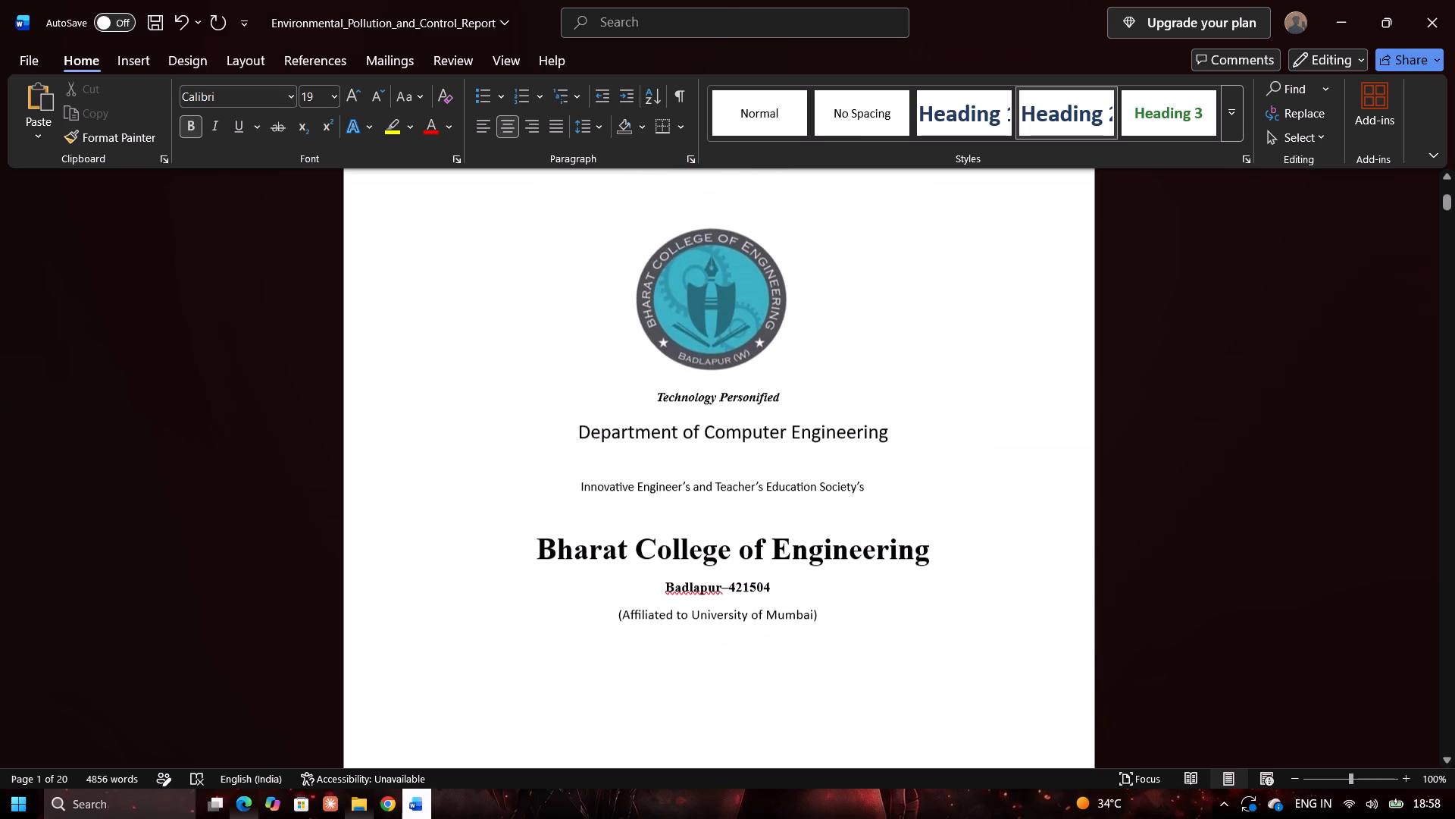
scroll(786, 519, up, 9)
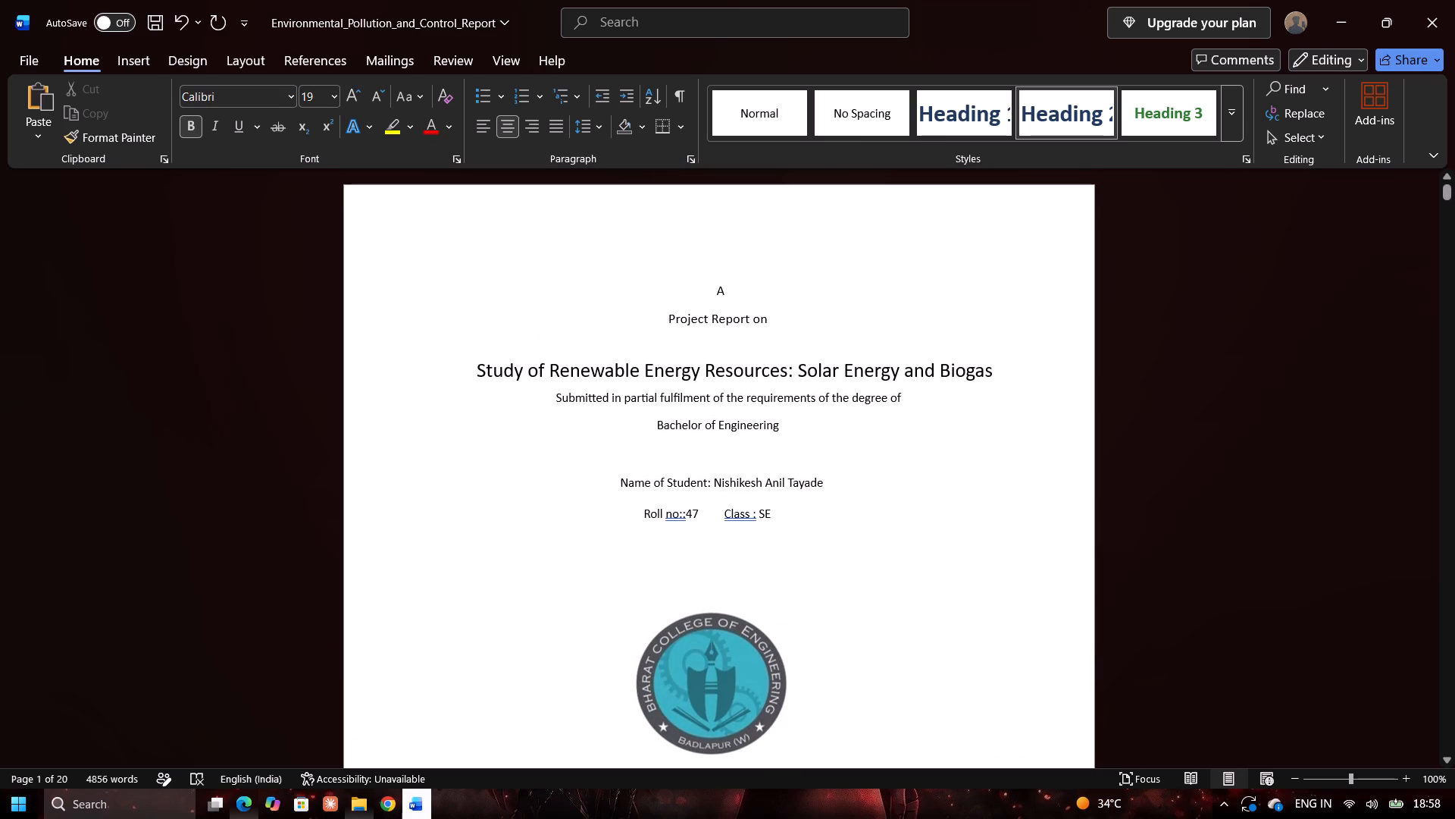
drag(994, 370, 502, 360)
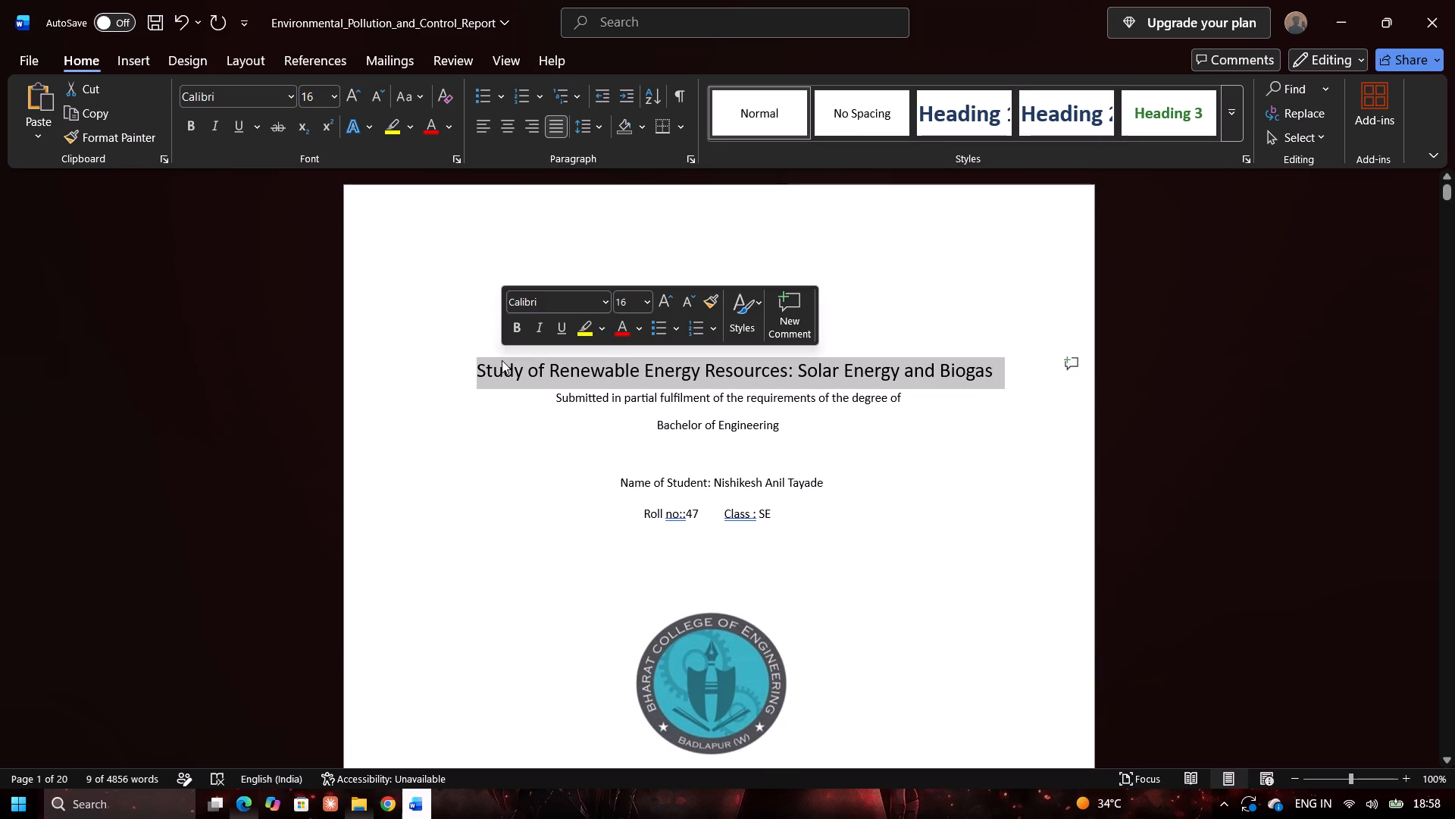
key(BackSpace)
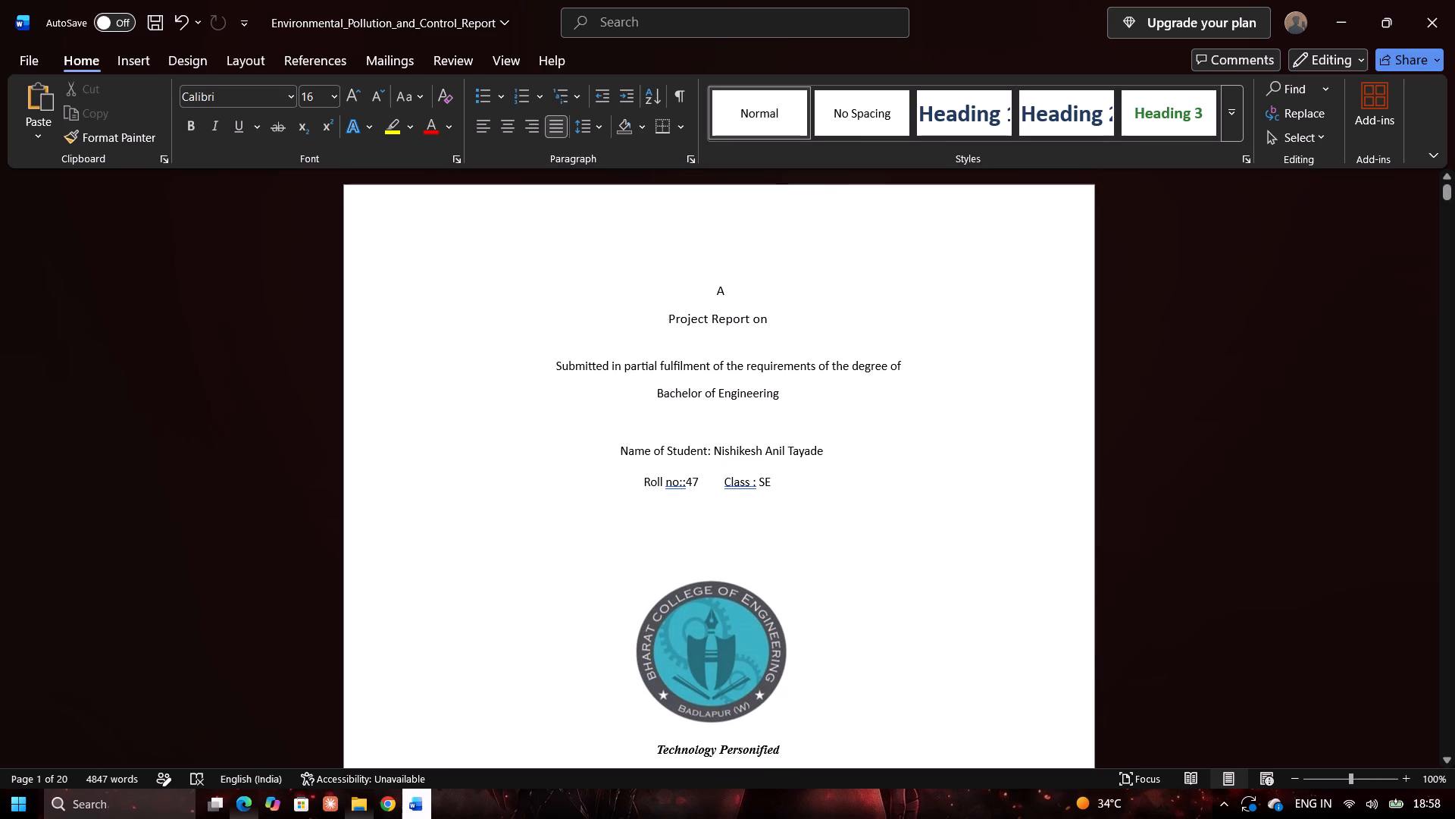
click(780, 325)
key(Return)
Look through the acknowledgement, table of contents, list of figures and introduction pages of the report.
scroll(769, 409, down, 4)
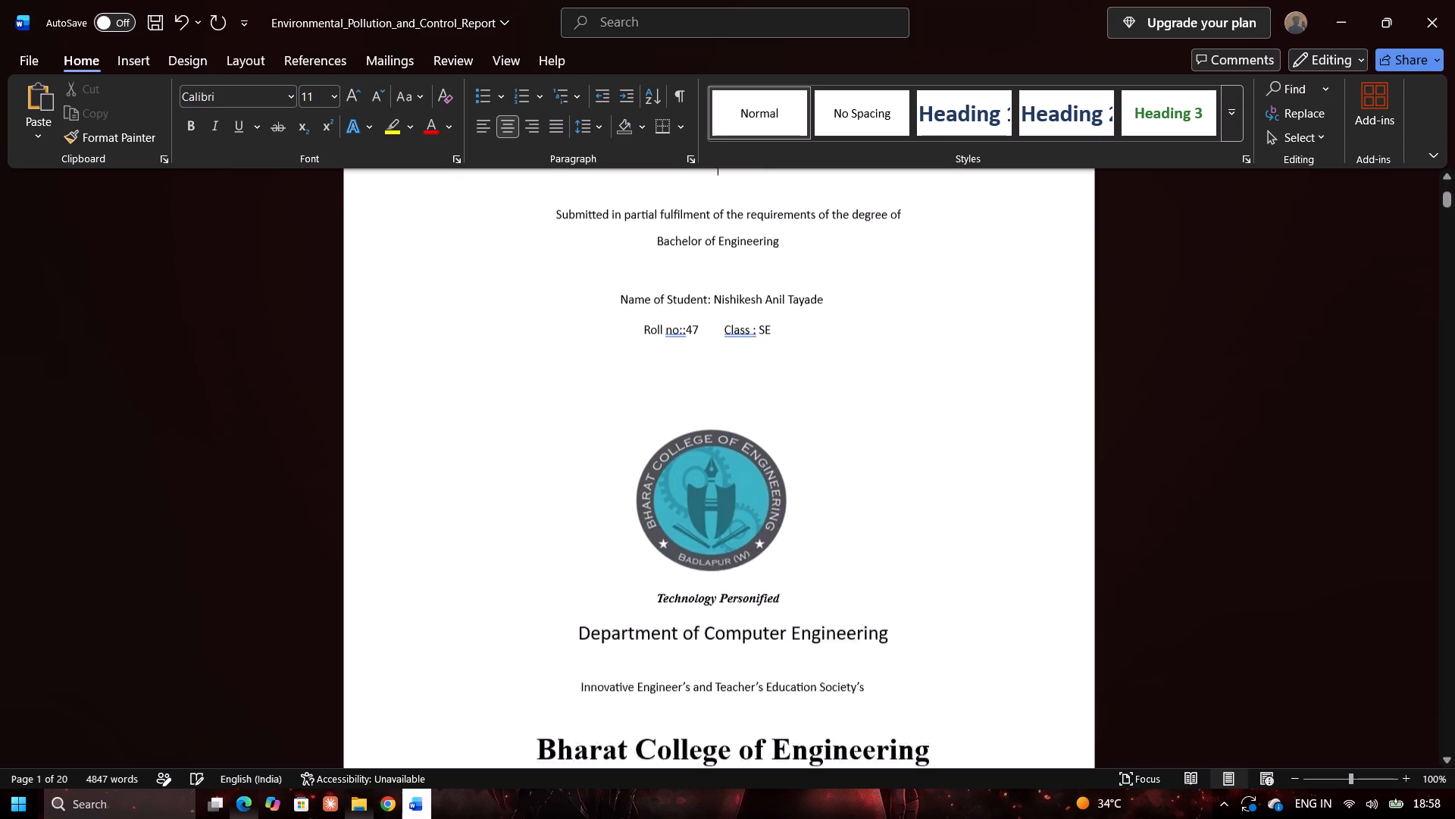
scroll(769, 412, down, 20)
scroll(768, 419, down, 20)
scroll(768, 419, down, 1)
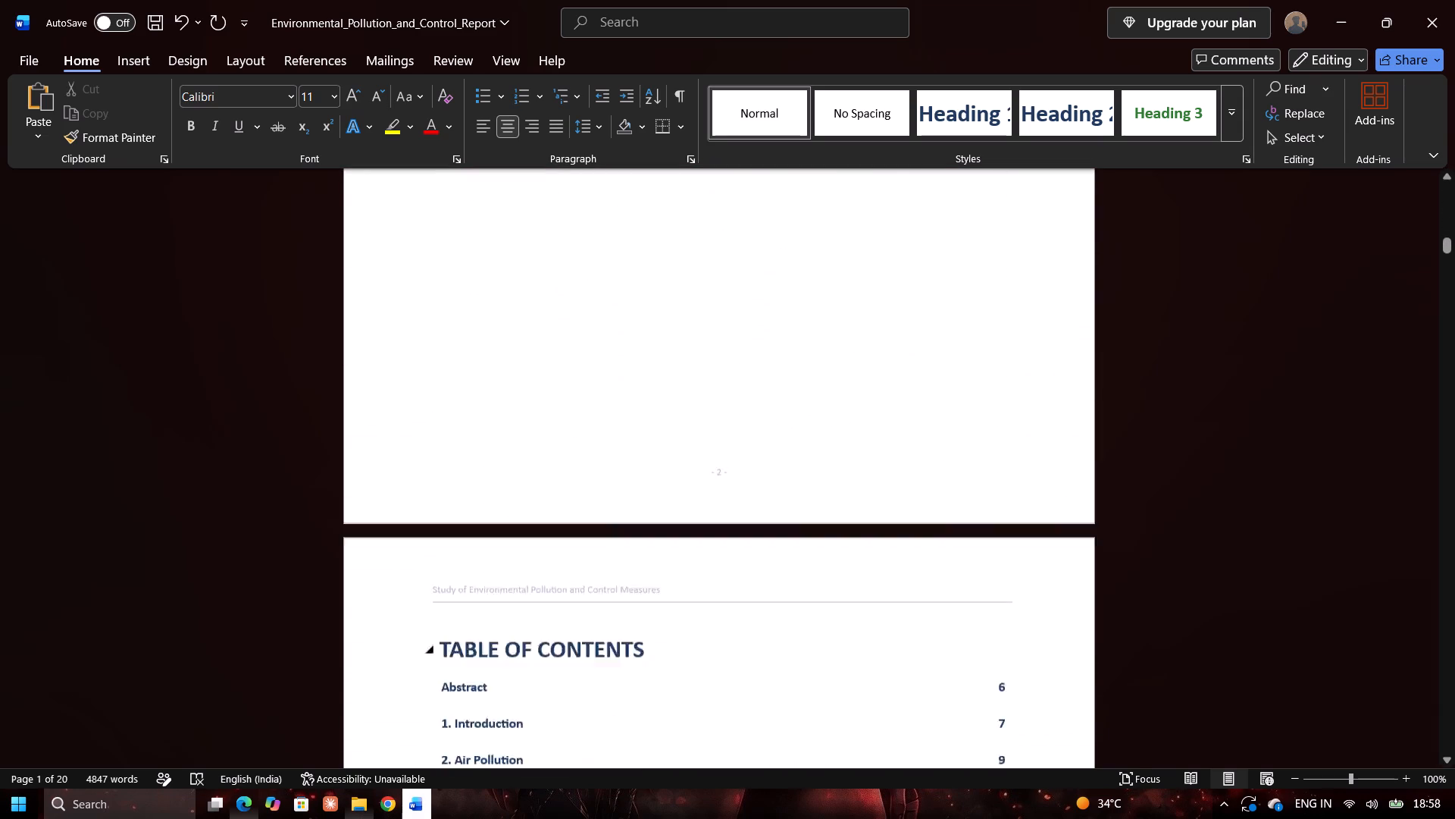
scroll(768, 419, down, 5)
scroll(768, 419, up, 1)
scroll(768, 419, down, 4)
scroll(768, 419, up, 6)
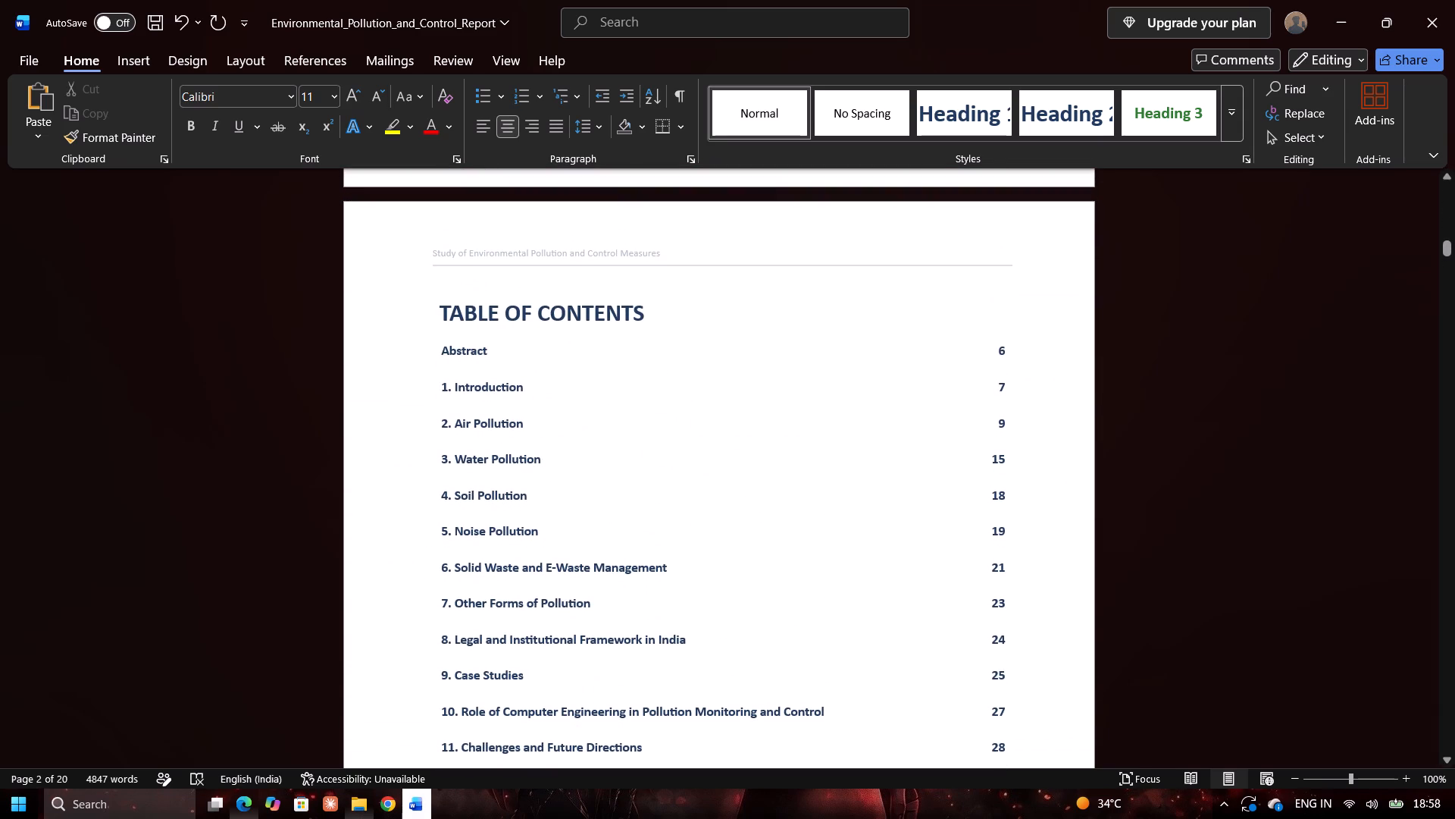
scroll(768, 419, up, 16)
scroll(768, 419, down, 1)
scroll(768, 419, up, 5)
scroll(768, 419, down, 1)
scroll(768, 419, up, 2)
scroll(768, 419, down, 1)
scroll(768, 419, up, 19)
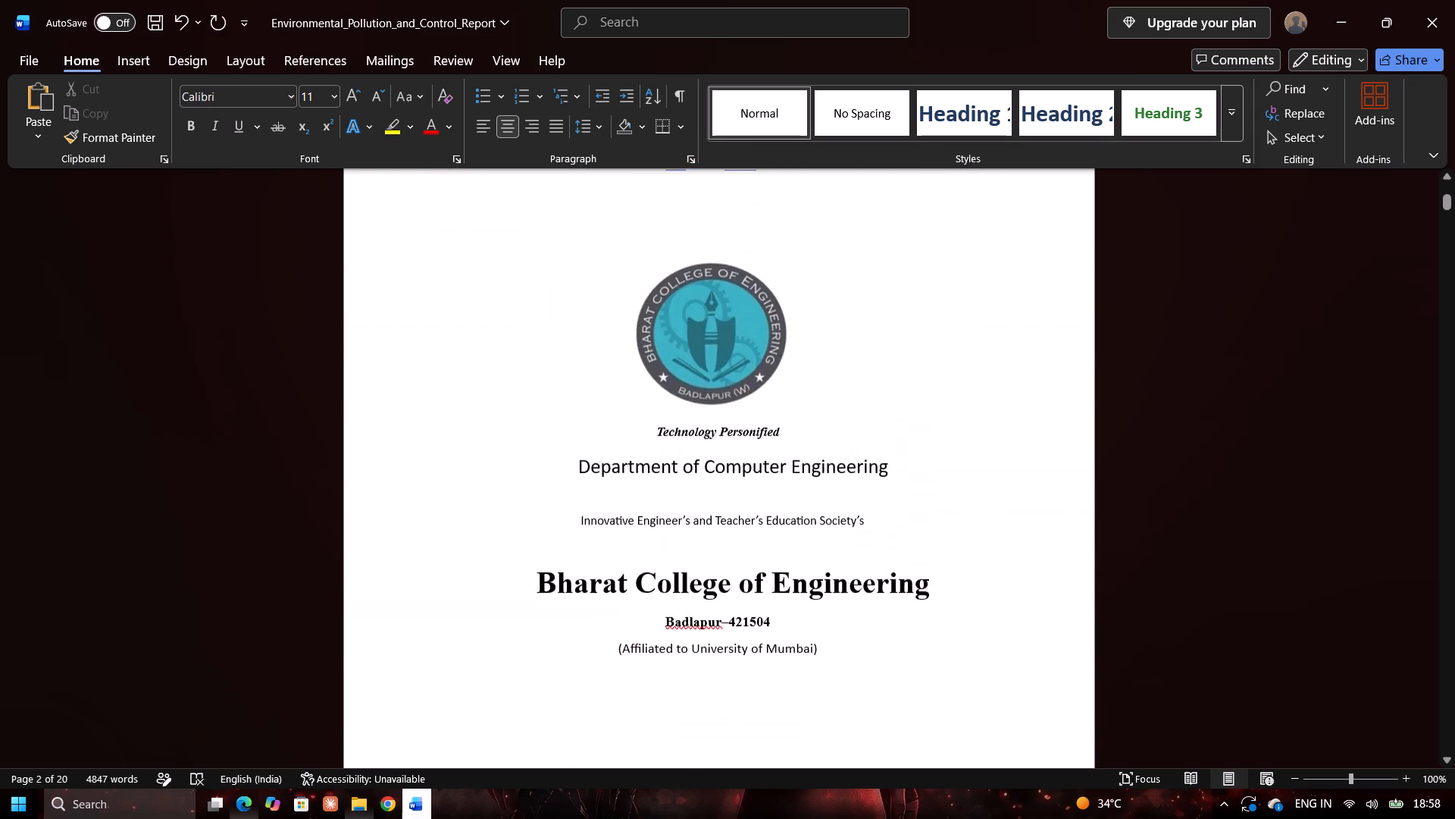
scroll(768, 419, down, 19)
scroll(805, 427, up, 1)
scroll(807, 428, down, 1)
drag(1440, 228, 1441, 256)
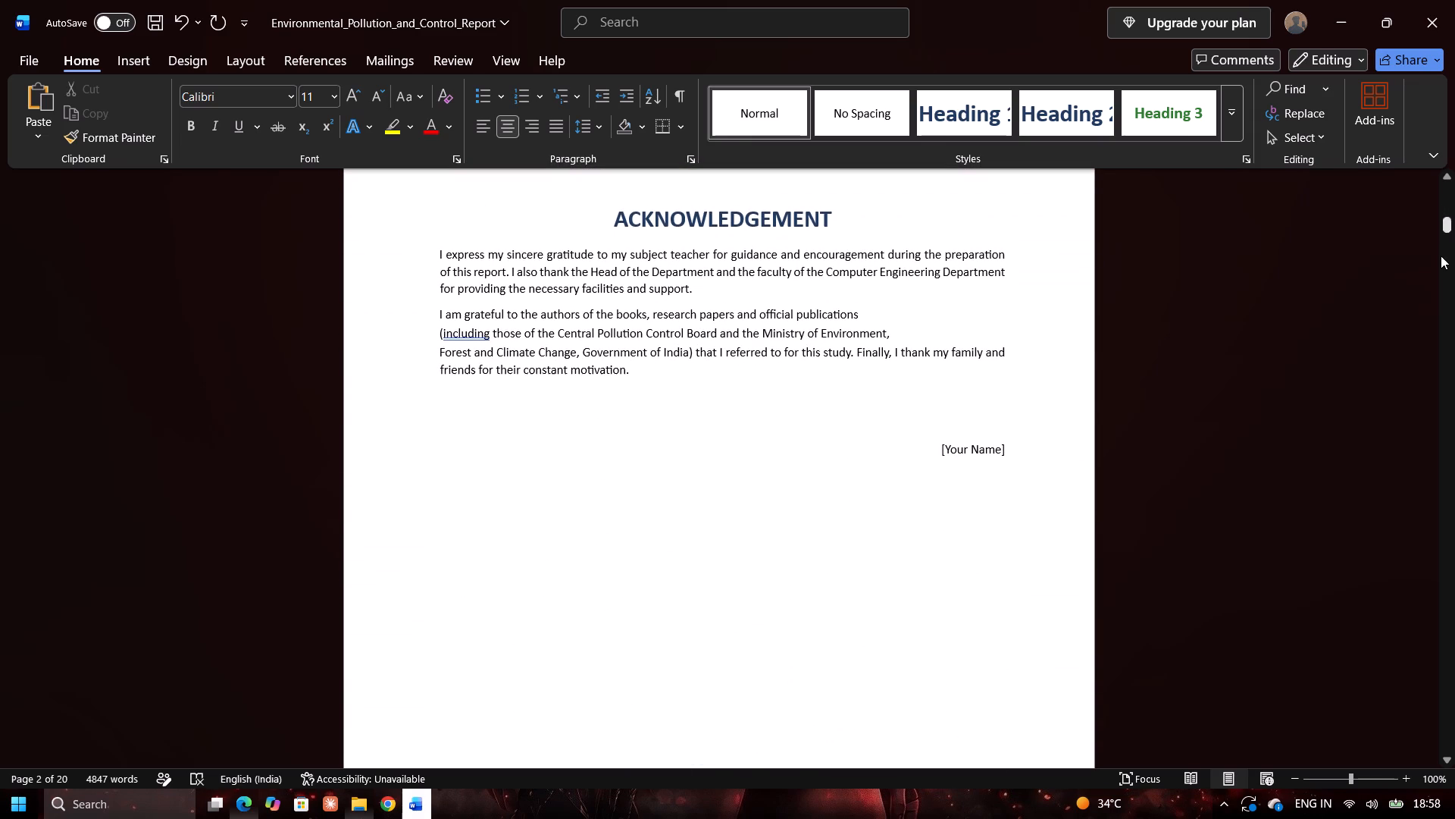
drag(1441, 256, 1435, 306)
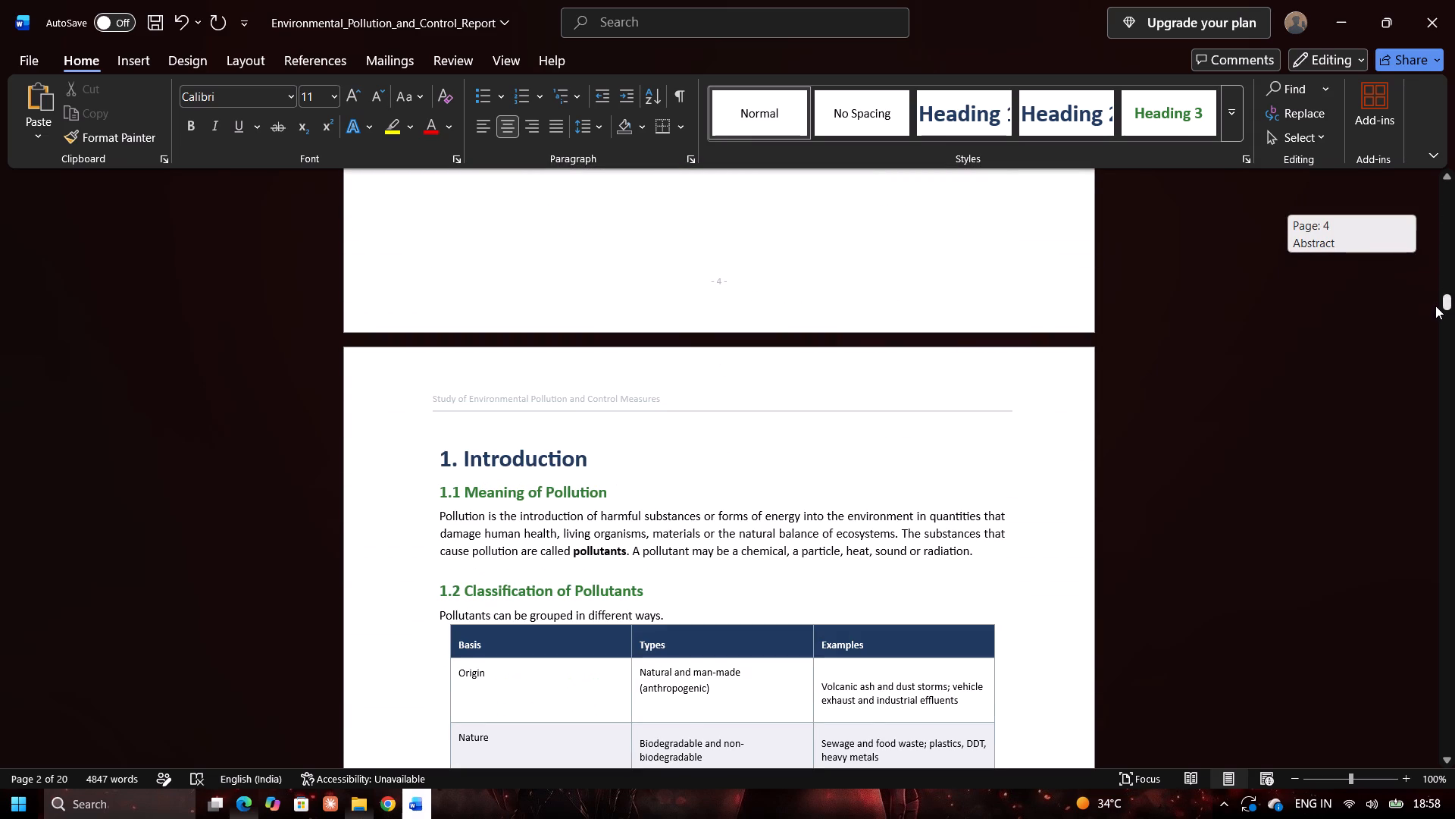
drag(1435, 306, 1428, 322)
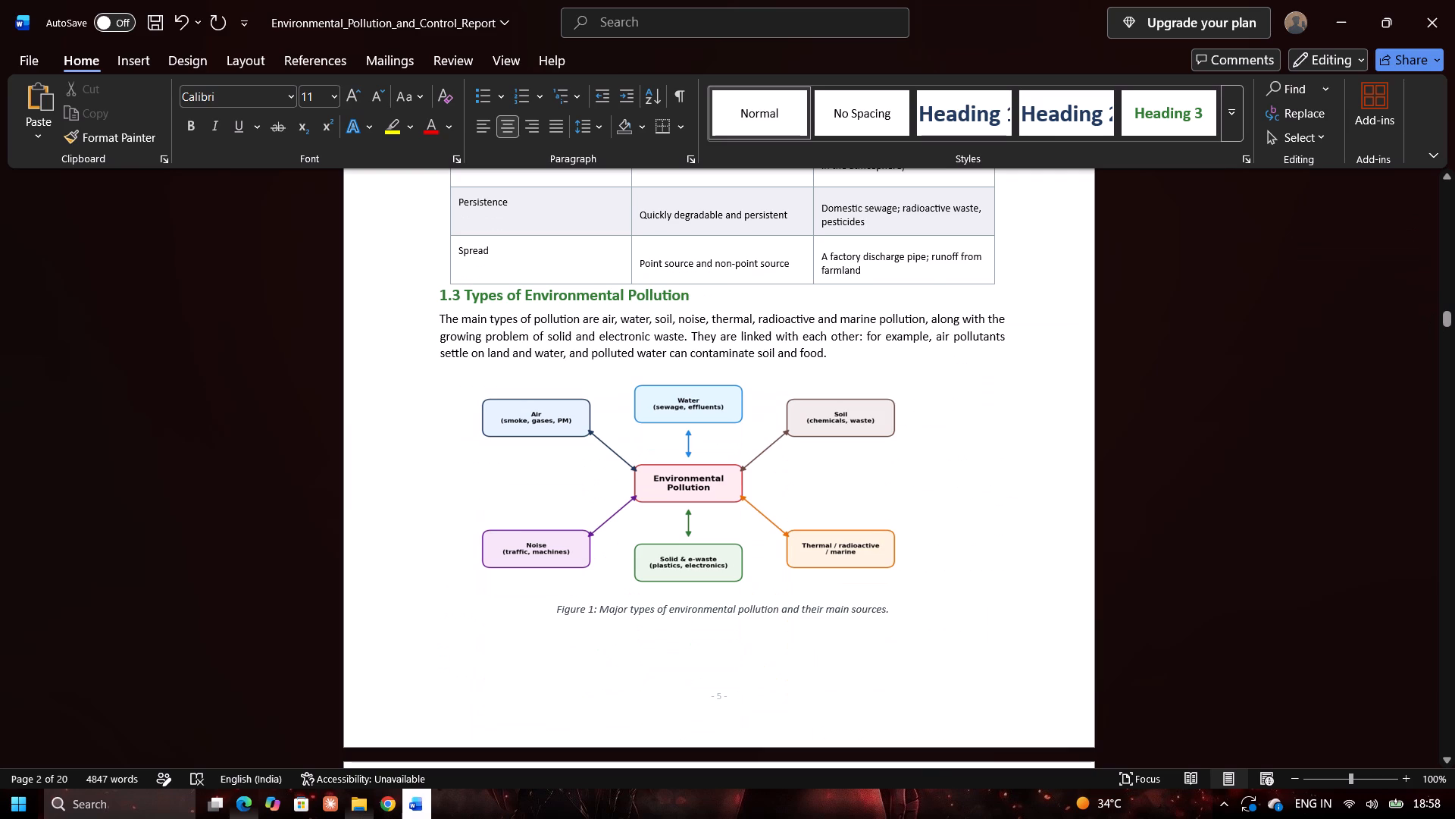
scroll(1428, 322, up, 16)
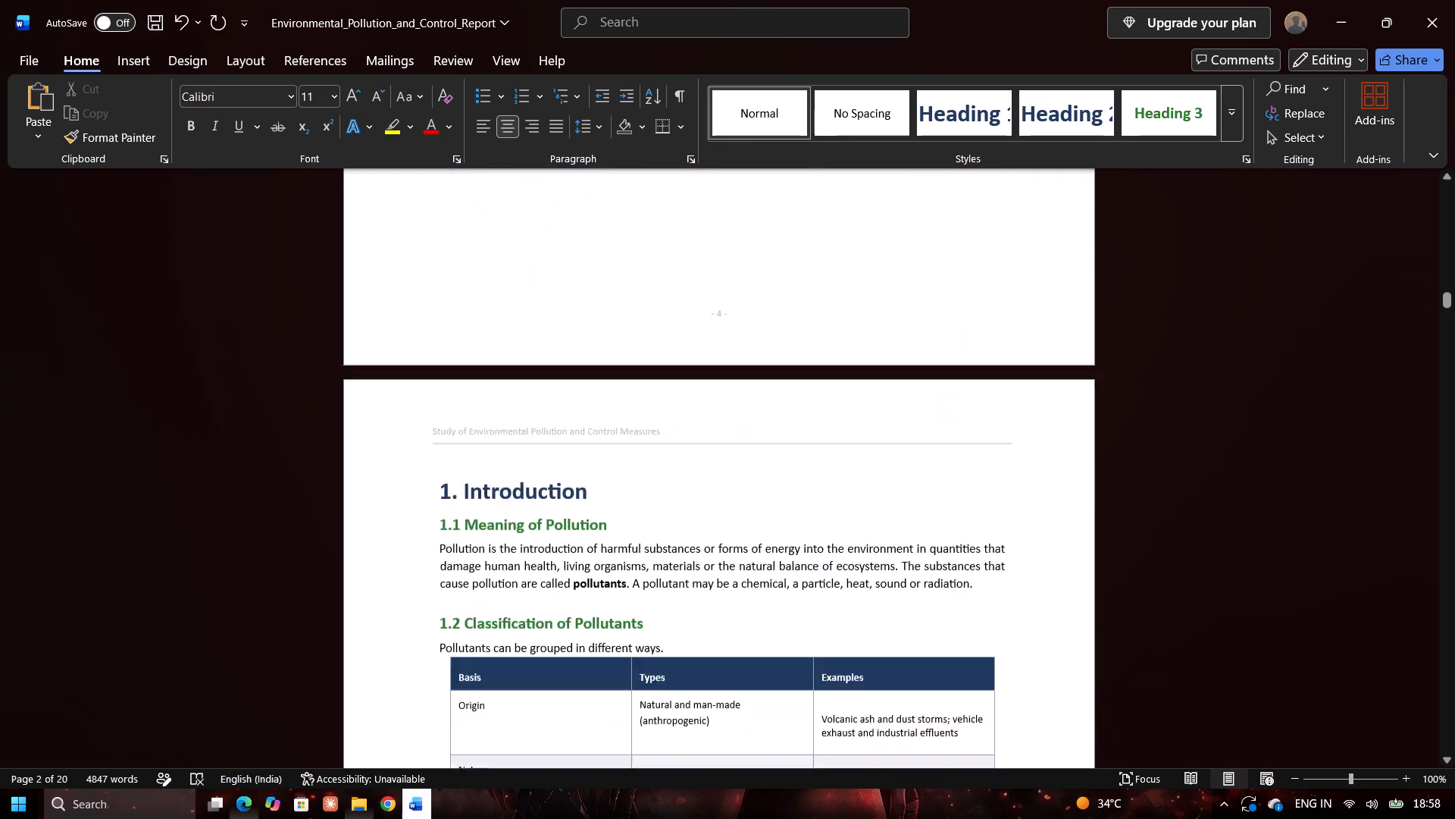
scroll(1428, 322, up, 10)
scroll(1270, 340, down, 1)
scroll(1215, 340, up, 6)
scroll(937, 337, up, 17)
scroll(937, 338, down, 1)
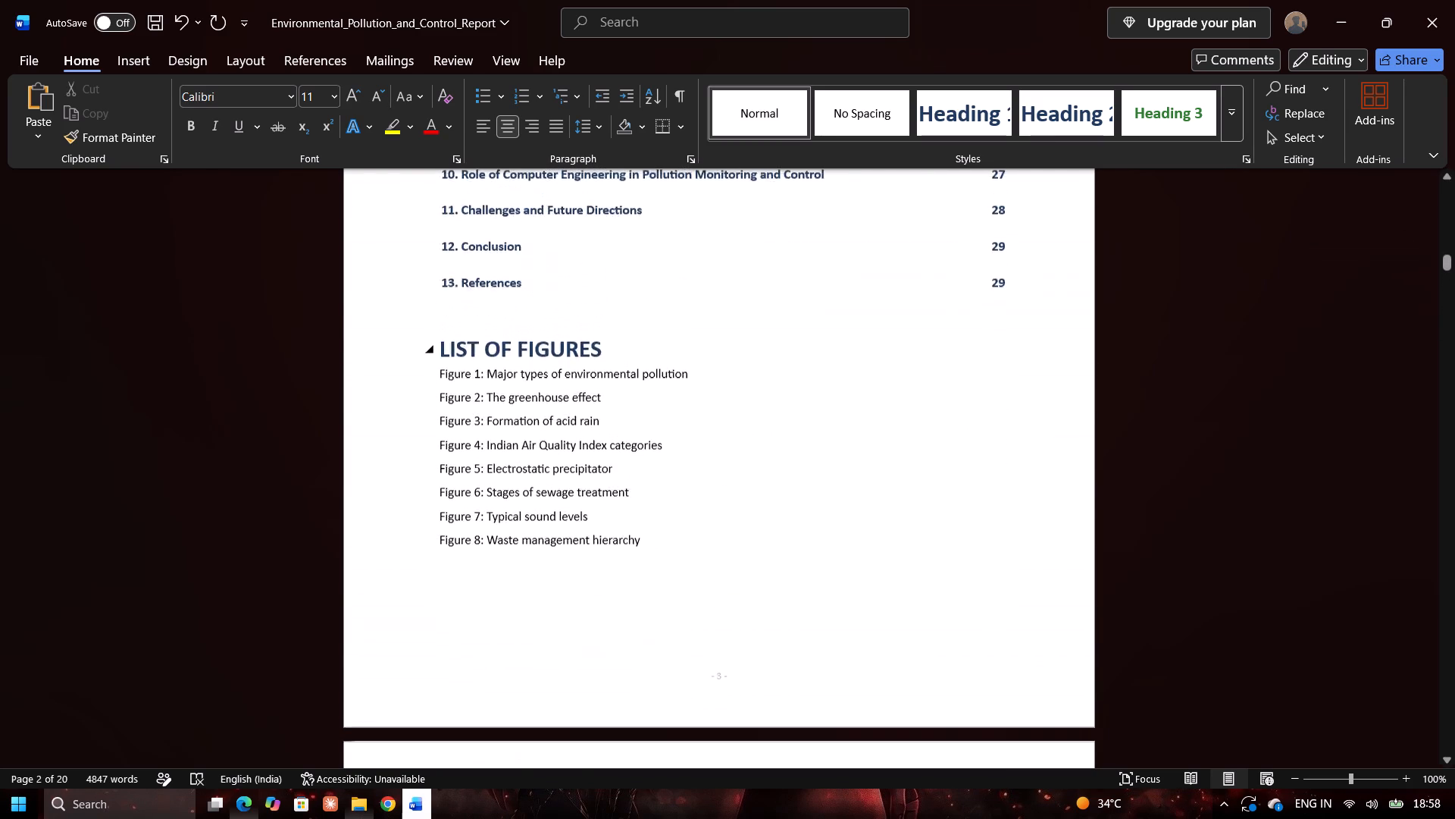
Enter the cover page title "ENVIRONMENTAL POLLUTION AND CONTROL REPORT" under "Project Report on".
scroll(943, 340, up, 20)
scroll(943, 340, up, 20)
scroll(943, 340, up, 2)
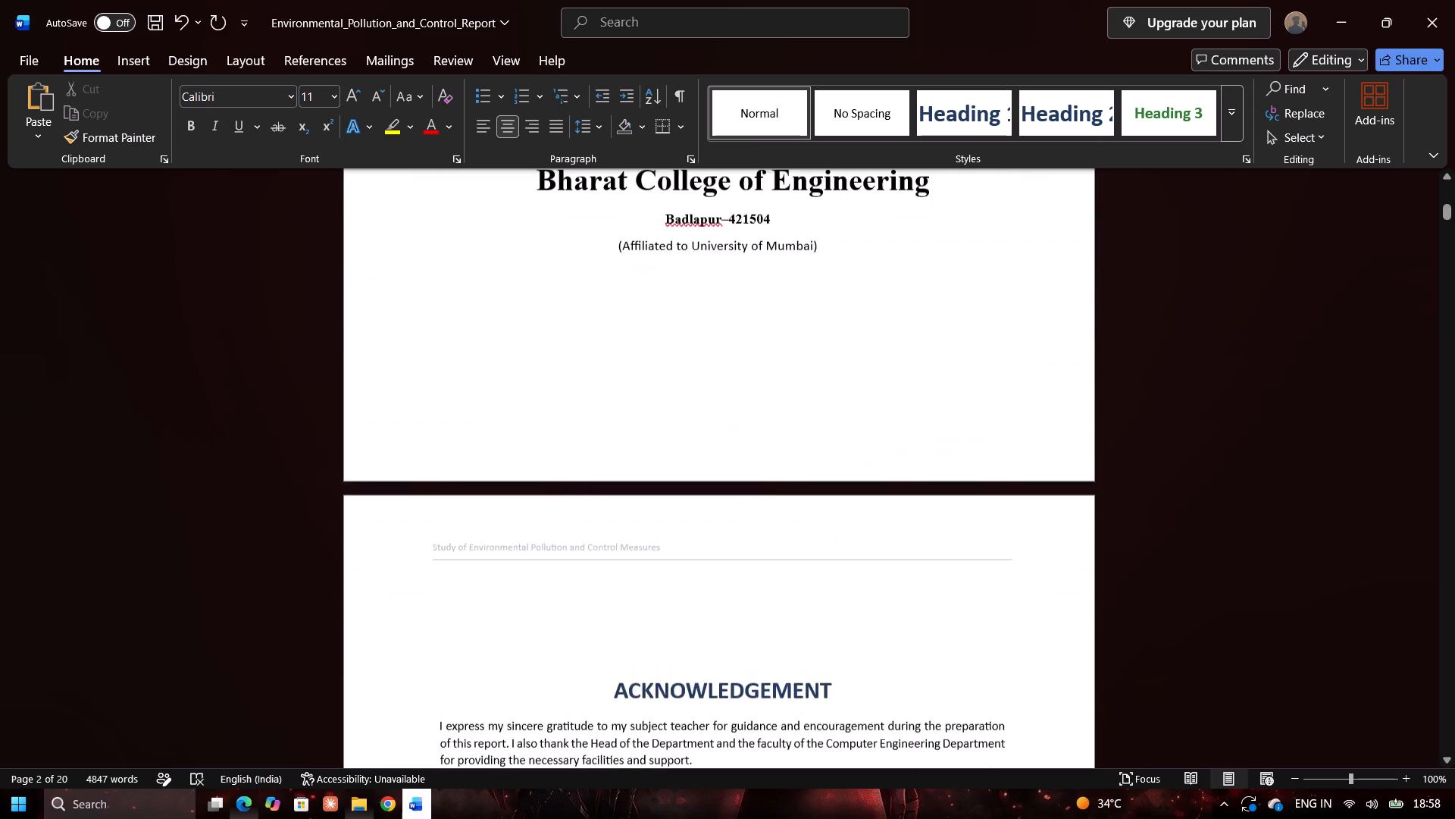
scroll(943, 340, up, 20)
scroll(943, 340, up, 5)
scroll(943, 340, down, 2)
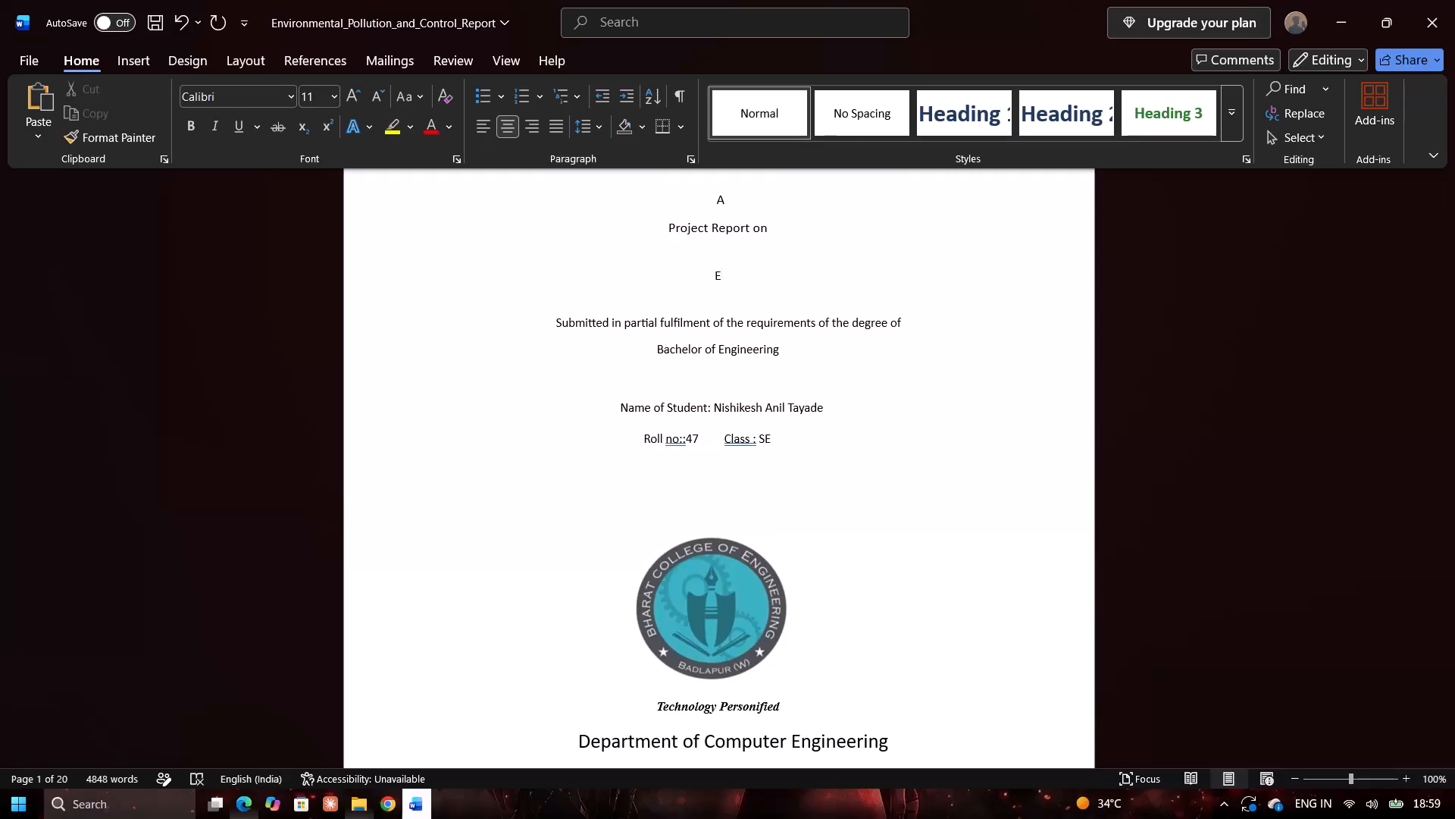
text(NVIR)
text(ONMENTAL)
key(space)
text(POLLUTION AND CONTRO)
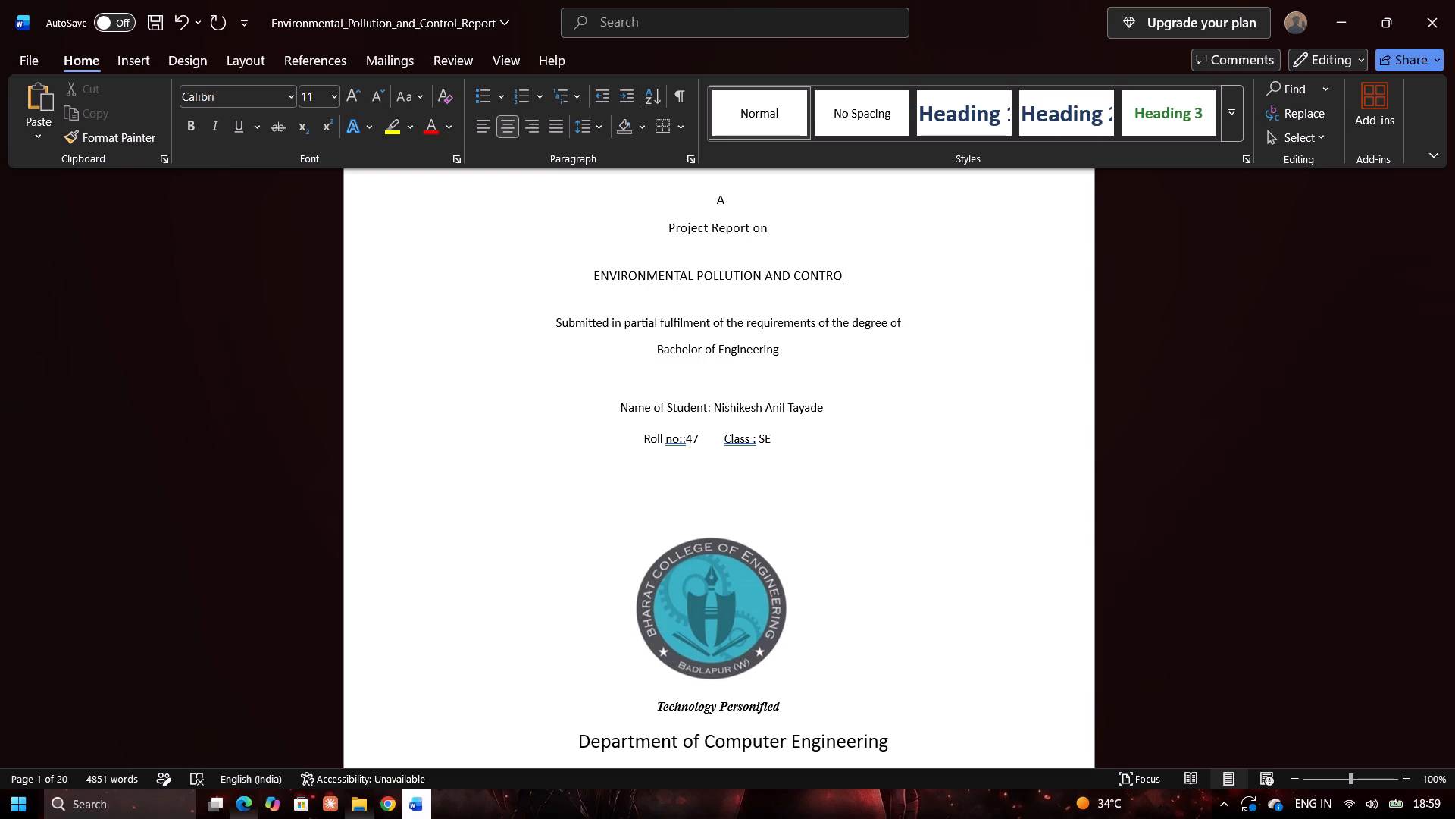
text(L)
key(space)
key(e)
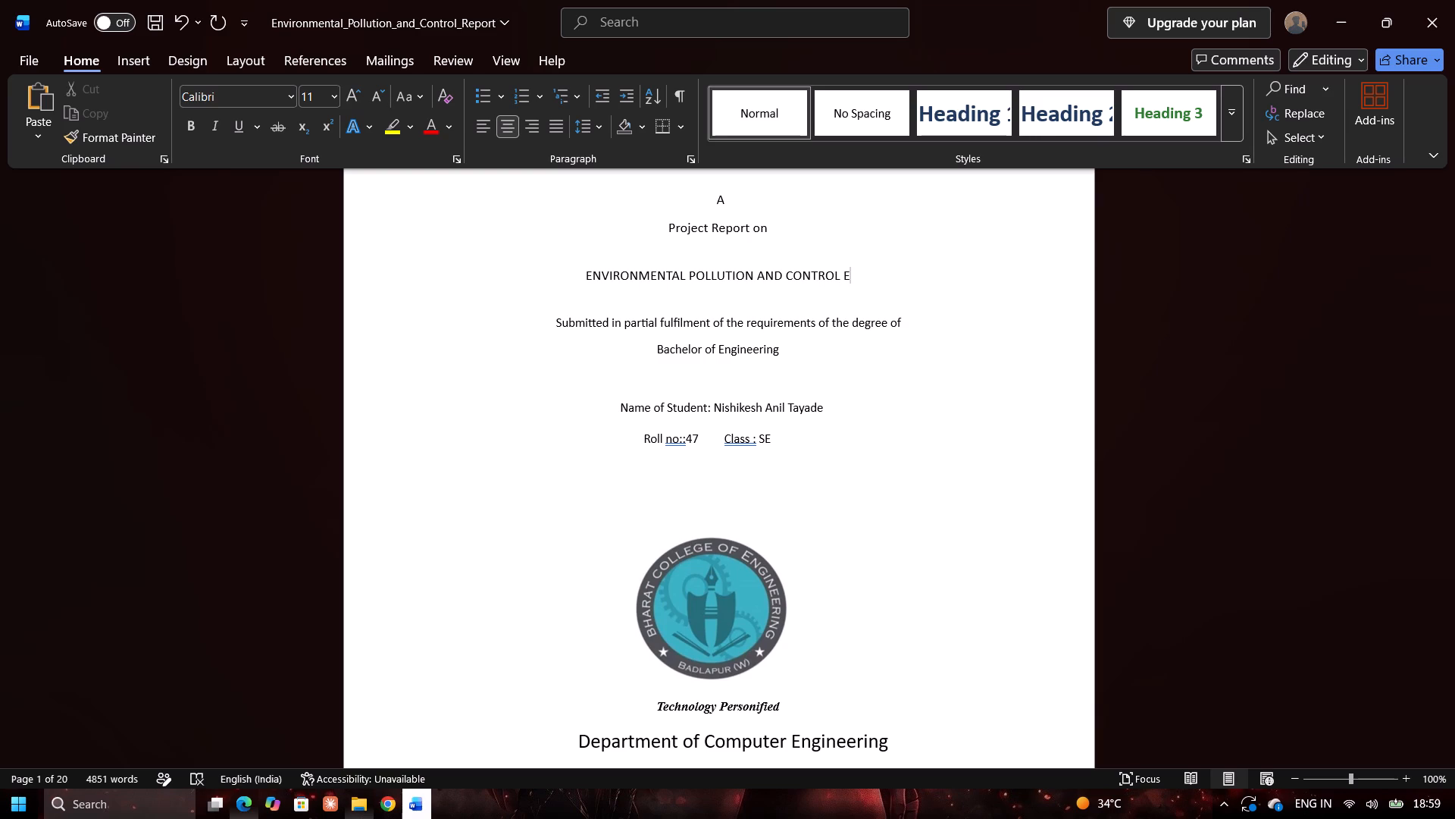
key(BackSpace)
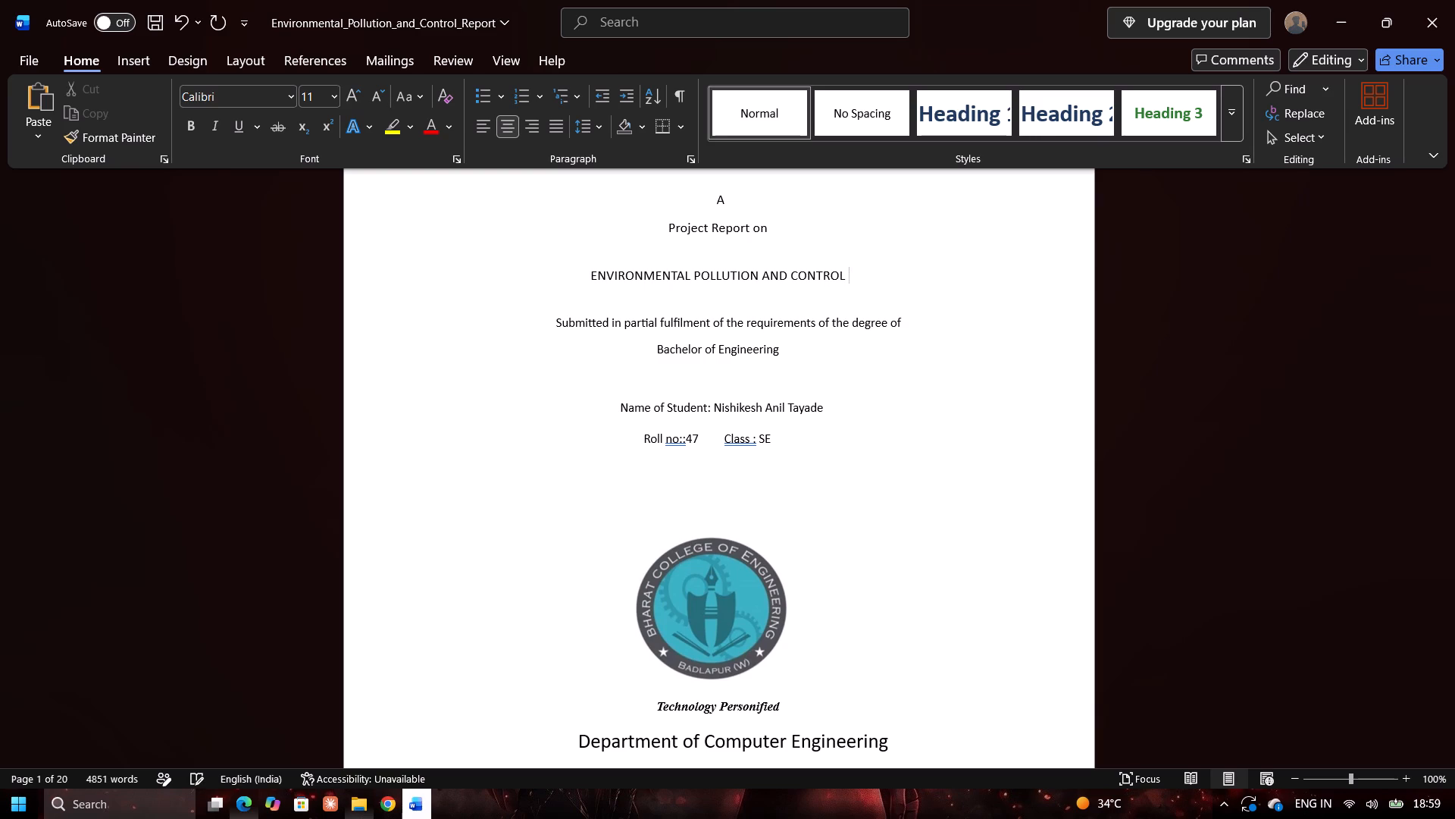
text(REPORT)
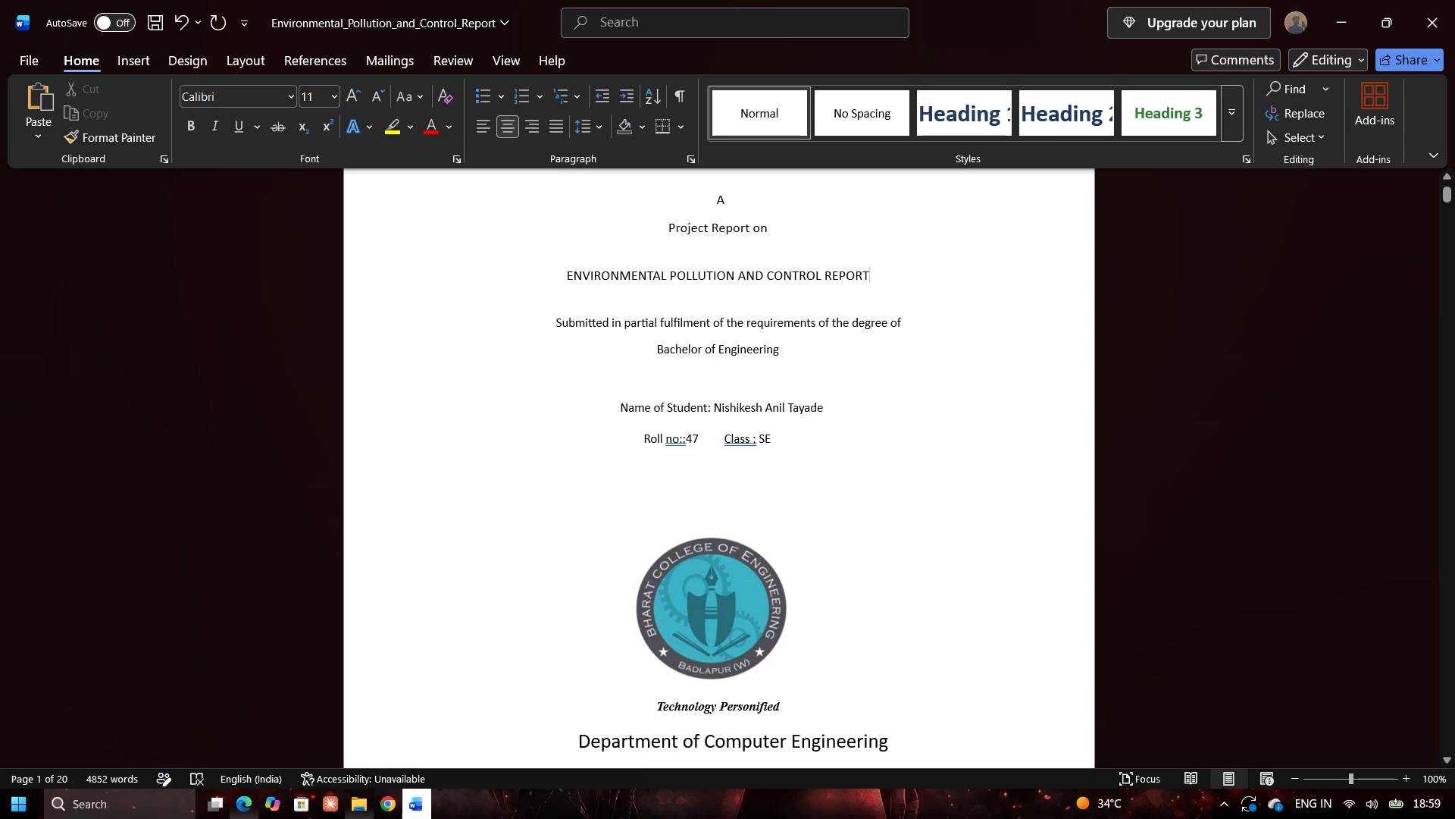
Look through the retitled report from the cover page past the acknowledgement and list of figures to the water pollution section.
click(925, 411)
scroll(925, 411, down, 12)
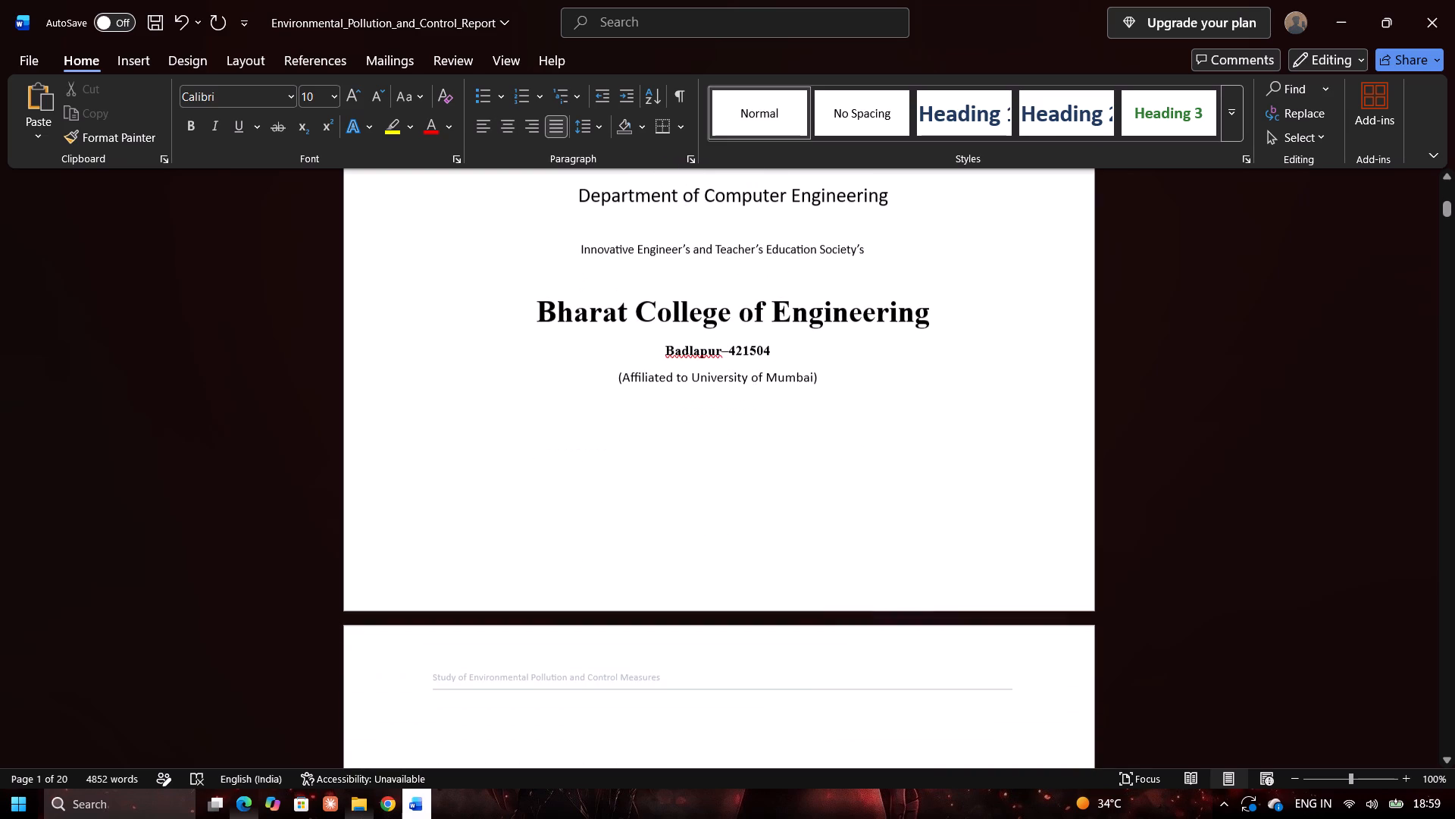
scroll(652, 487, down, 11)
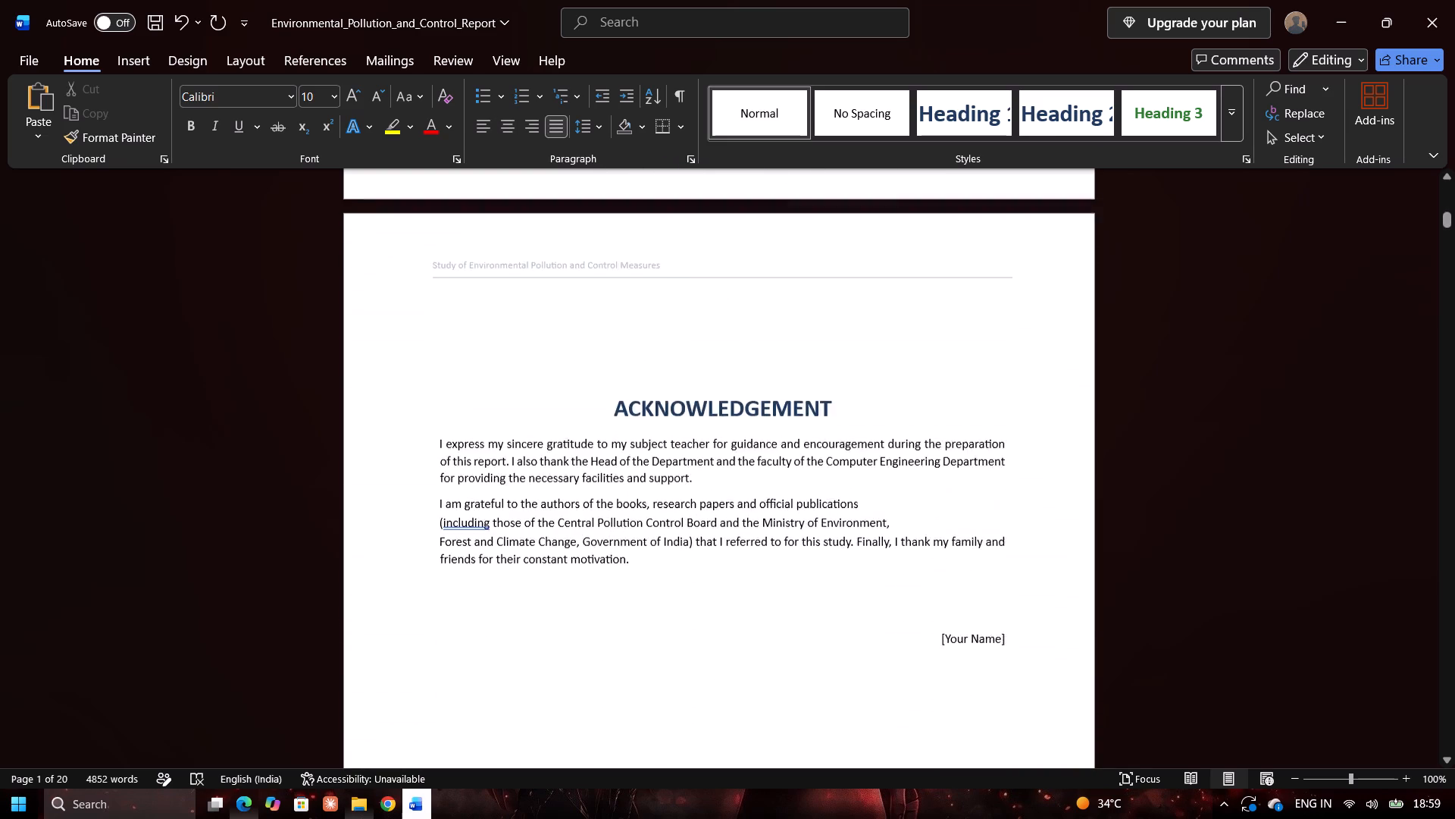
scroll(656, 495, down, 19)
scroll(656, 495, up, 1)
scroll(669, 499, down, 15)
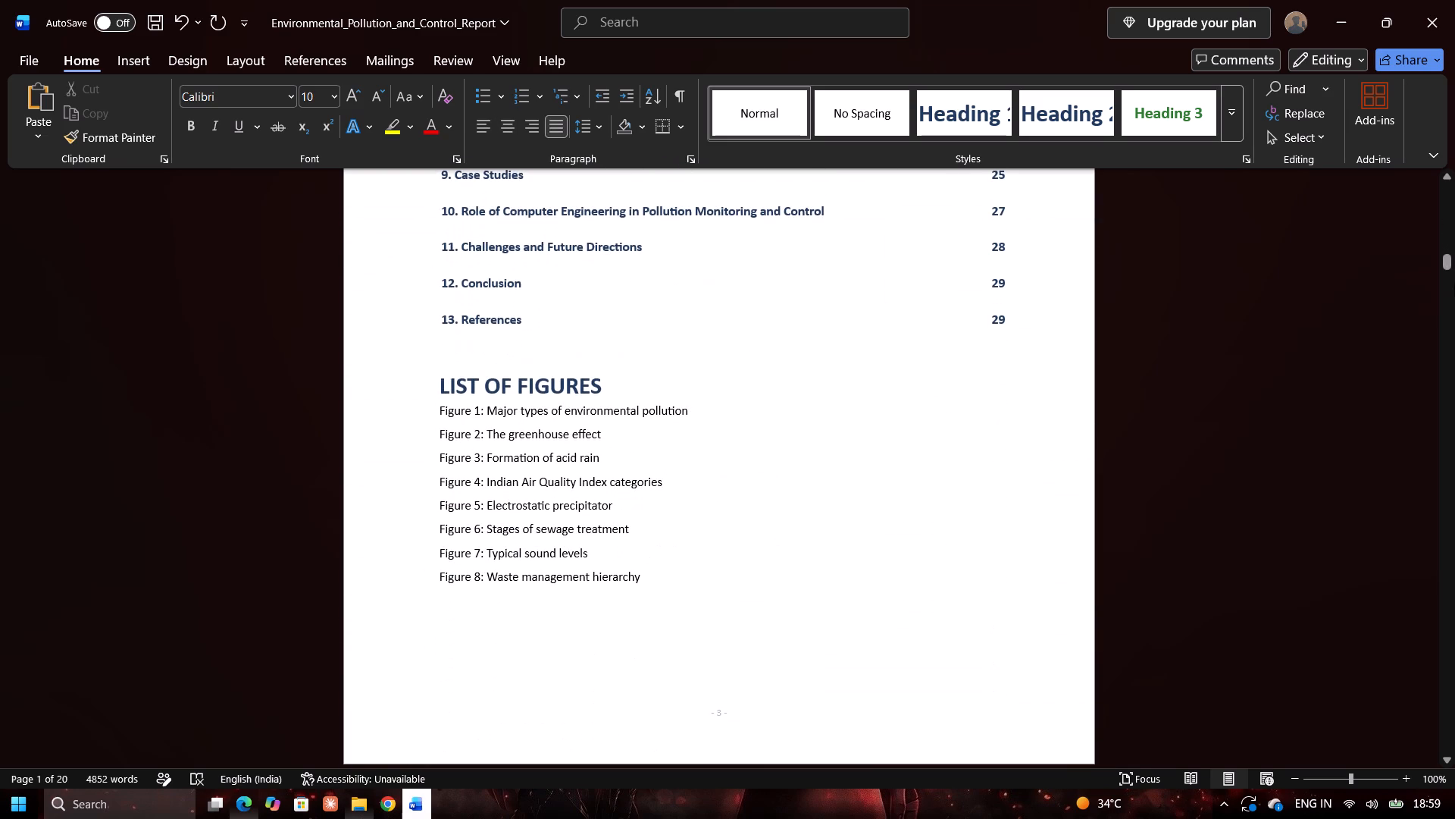
drag(1446, 265, 1445, 444)
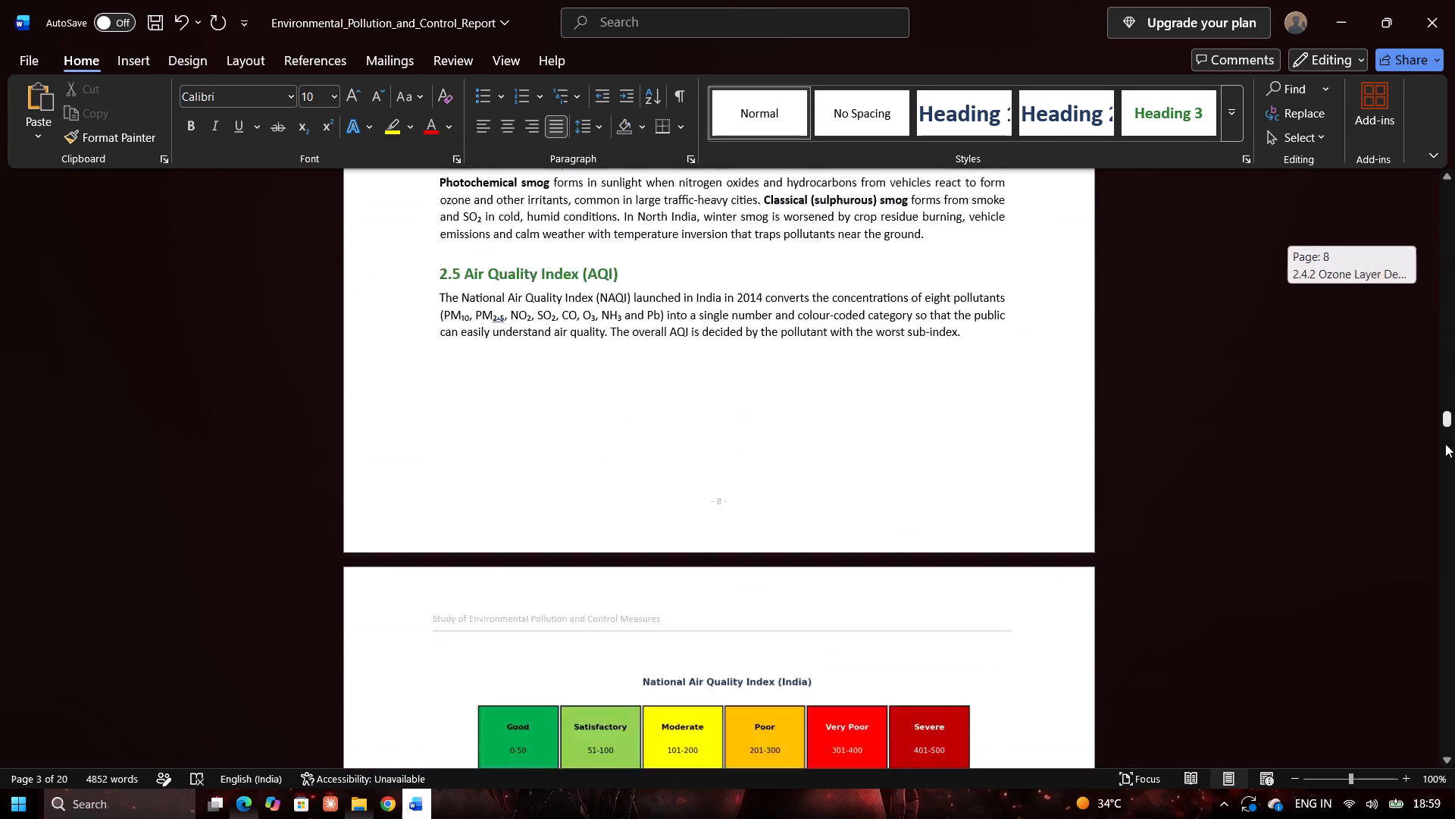
drag(1445, 444, 1443, 503)
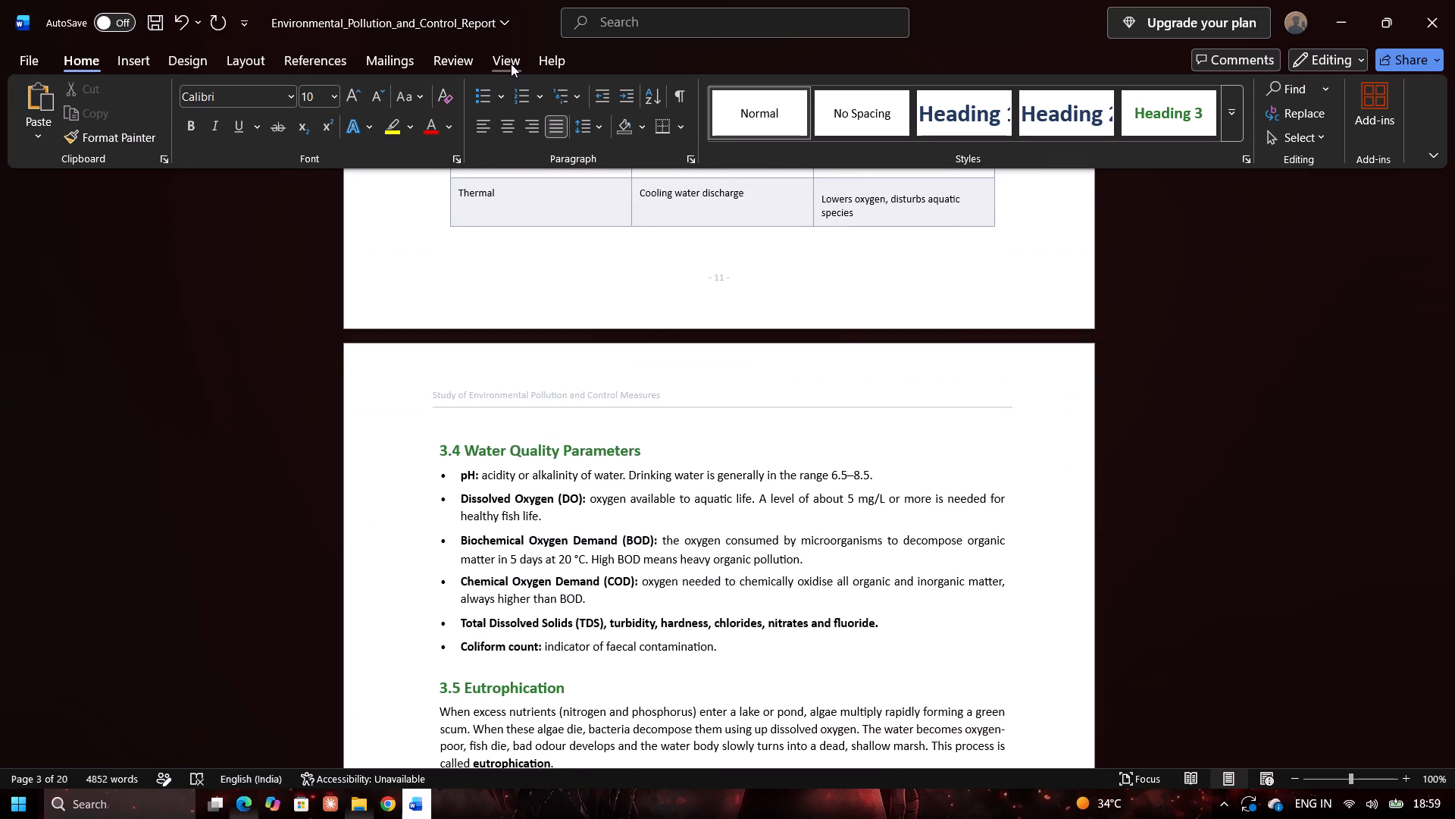
Export the report as the PDF Environmental_Pollution_and_Control_Report to the ese folder on drive D:.
click(519, 61)
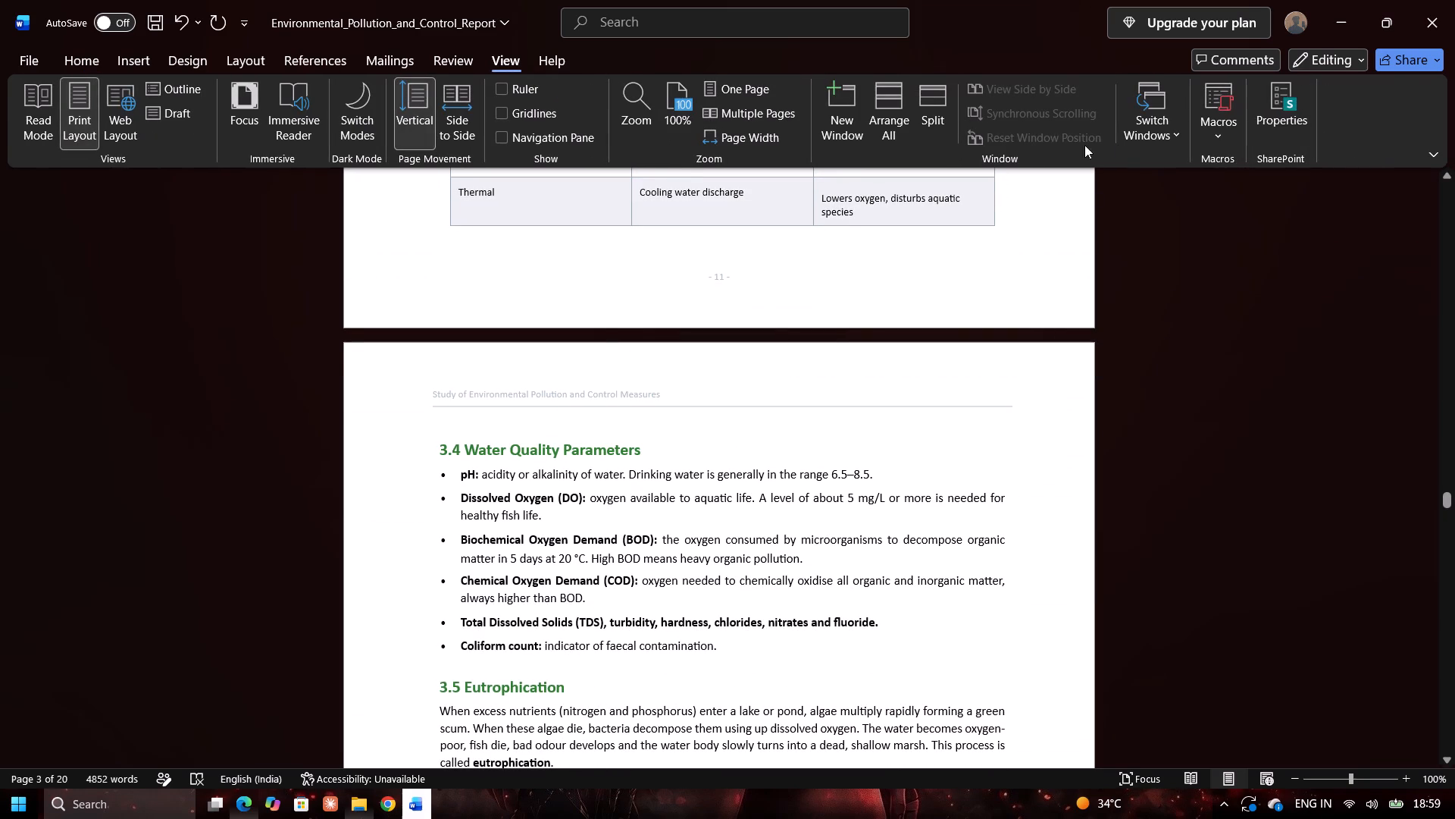
click(1274, 103)
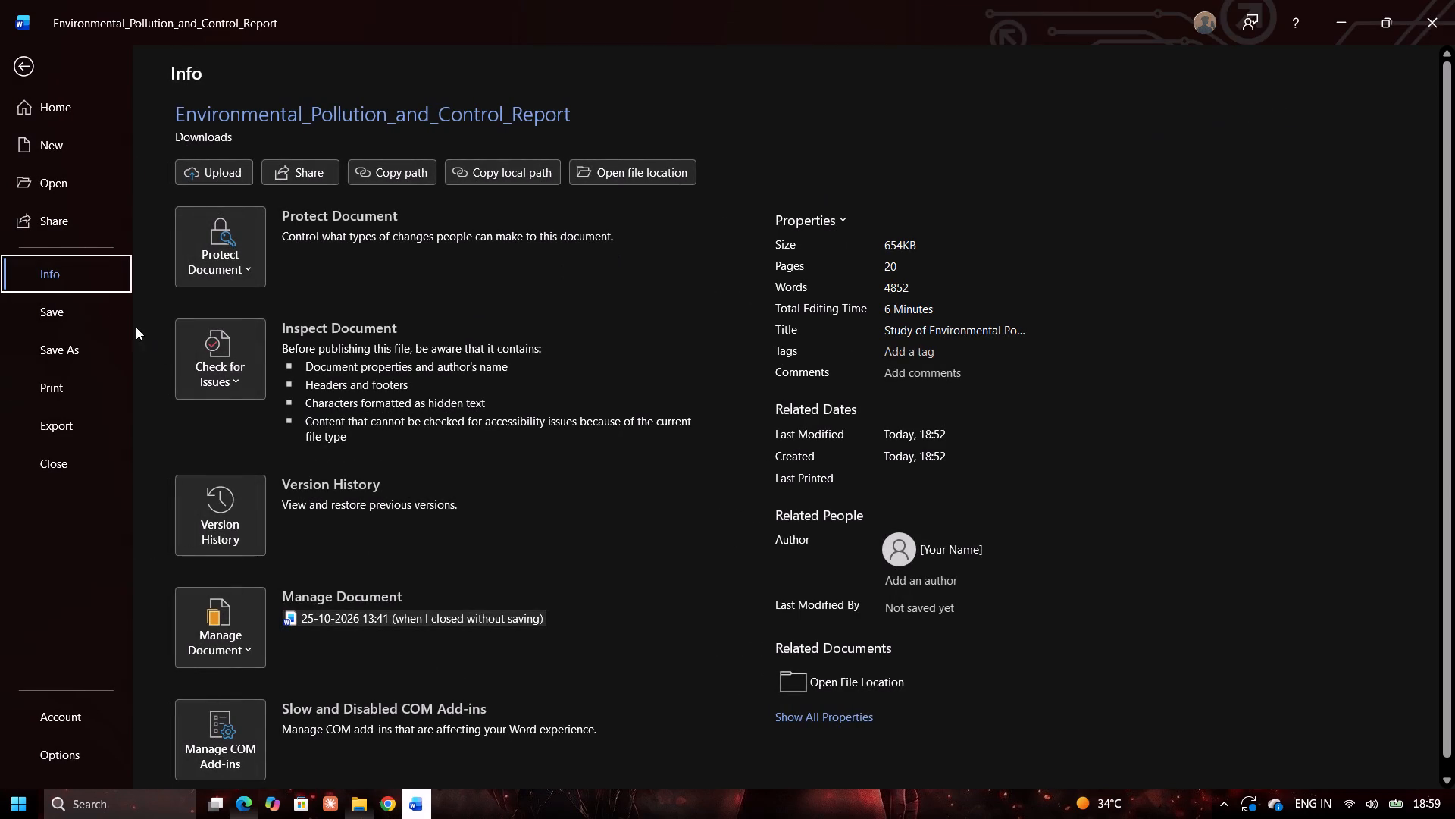
click(65, 427)
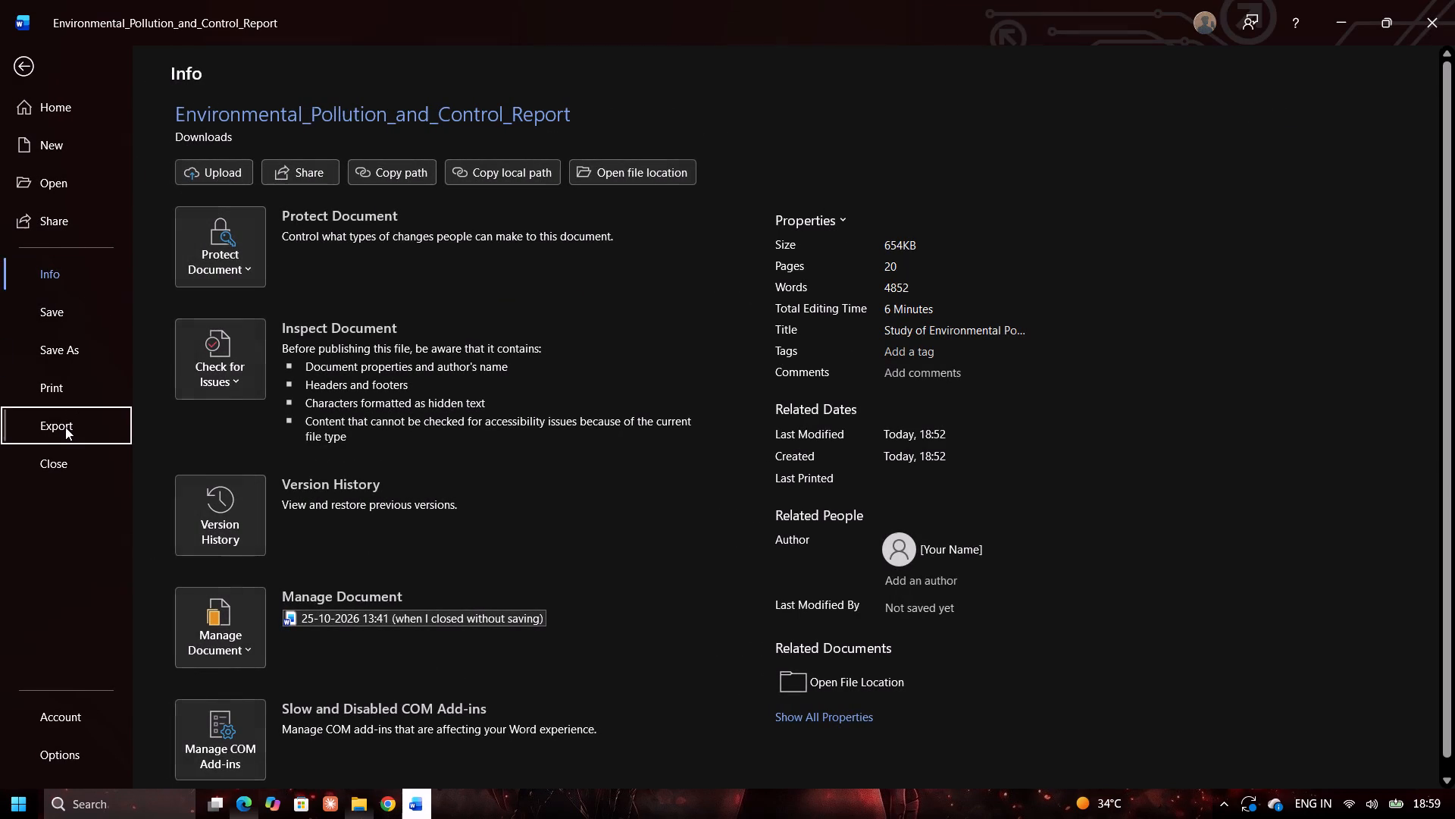
click(530, 245)
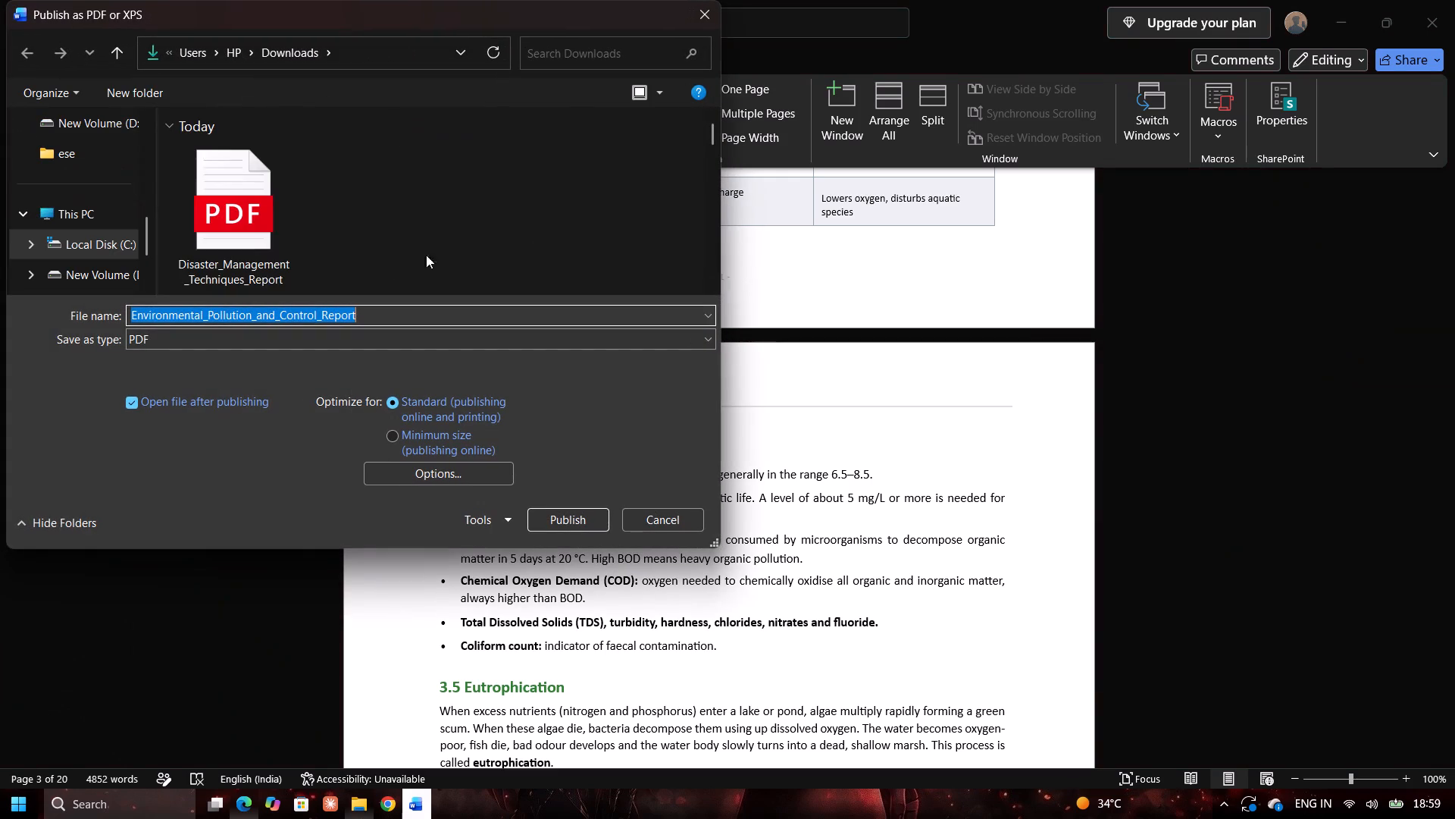
scroll(114, 262, down, 3)
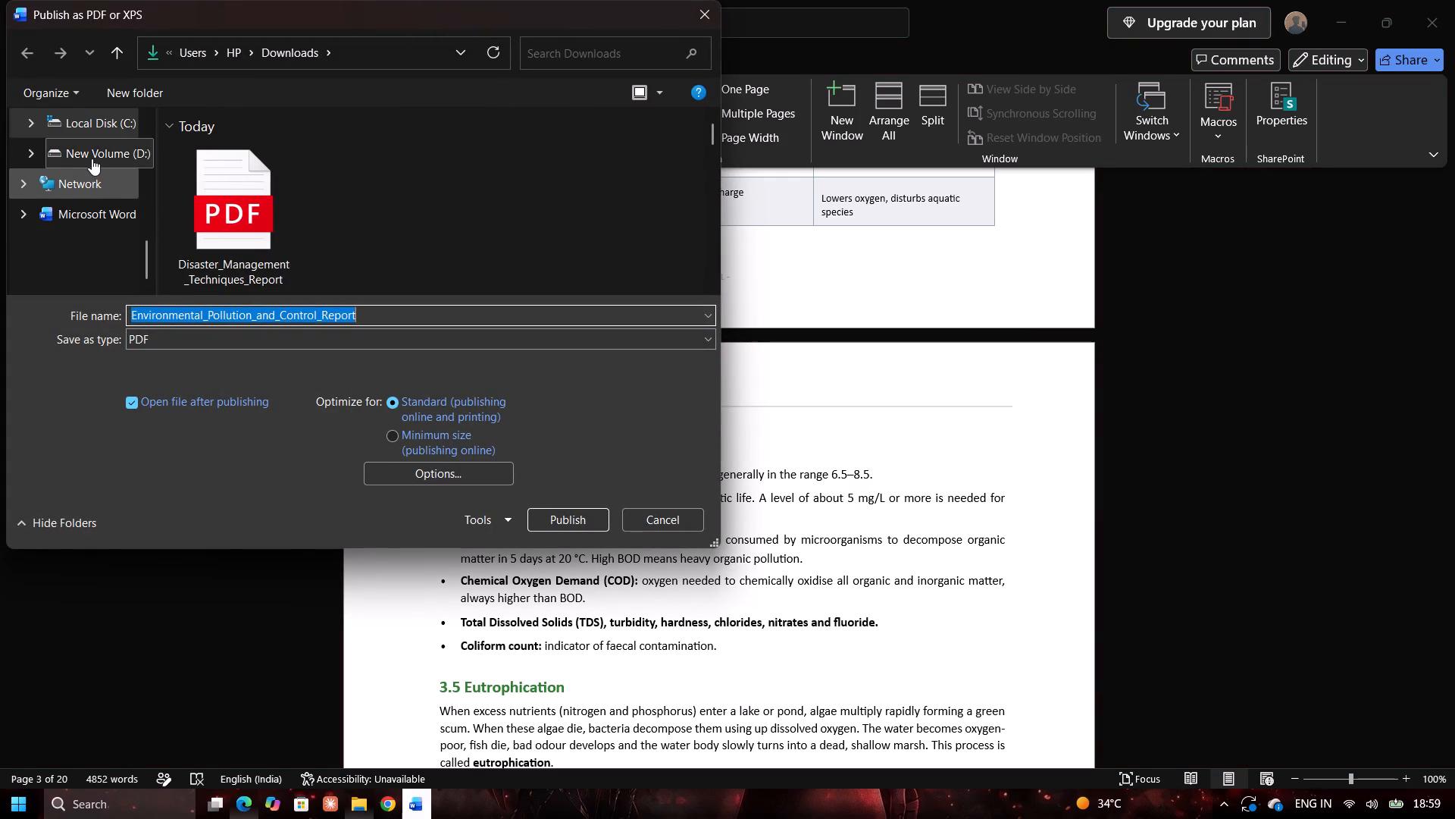
click(92, 158)
double_click(227, 159)
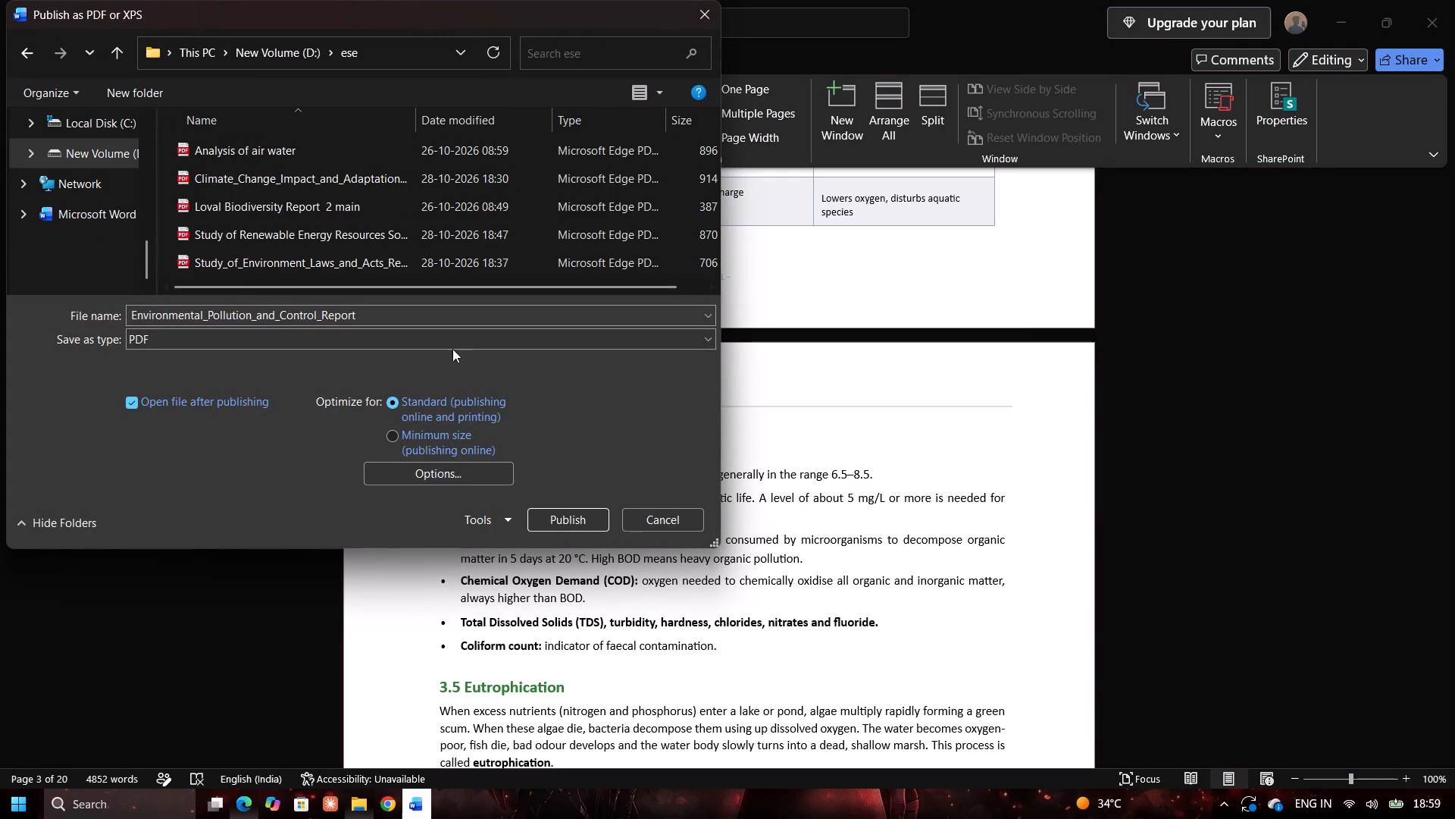
click(554, 517)
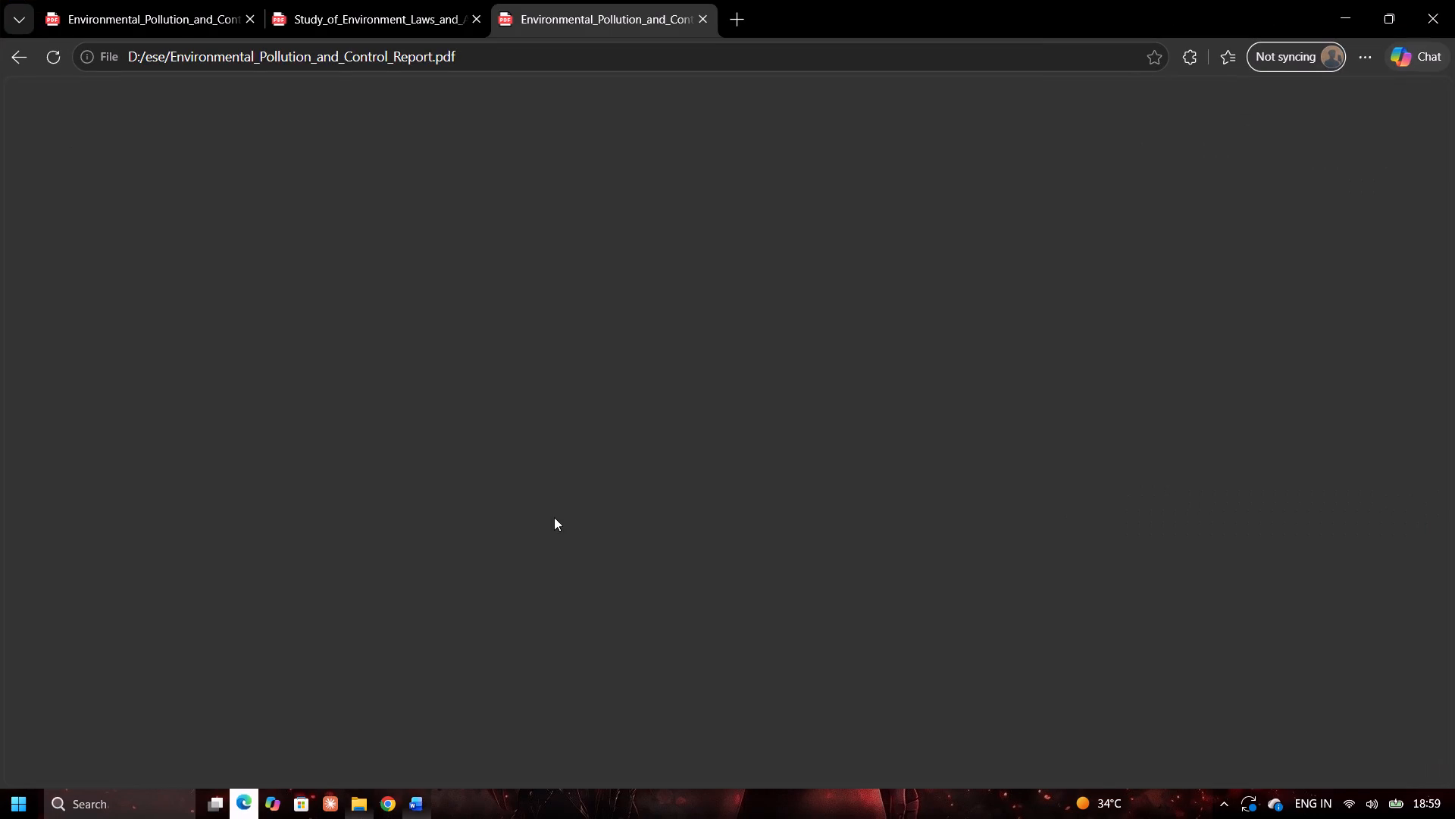
Check the exported PDF's acknowledgement, table of contents, introduction and air pollution pages, and close the PDF viewer.
scroll(854, 451, down, 12)
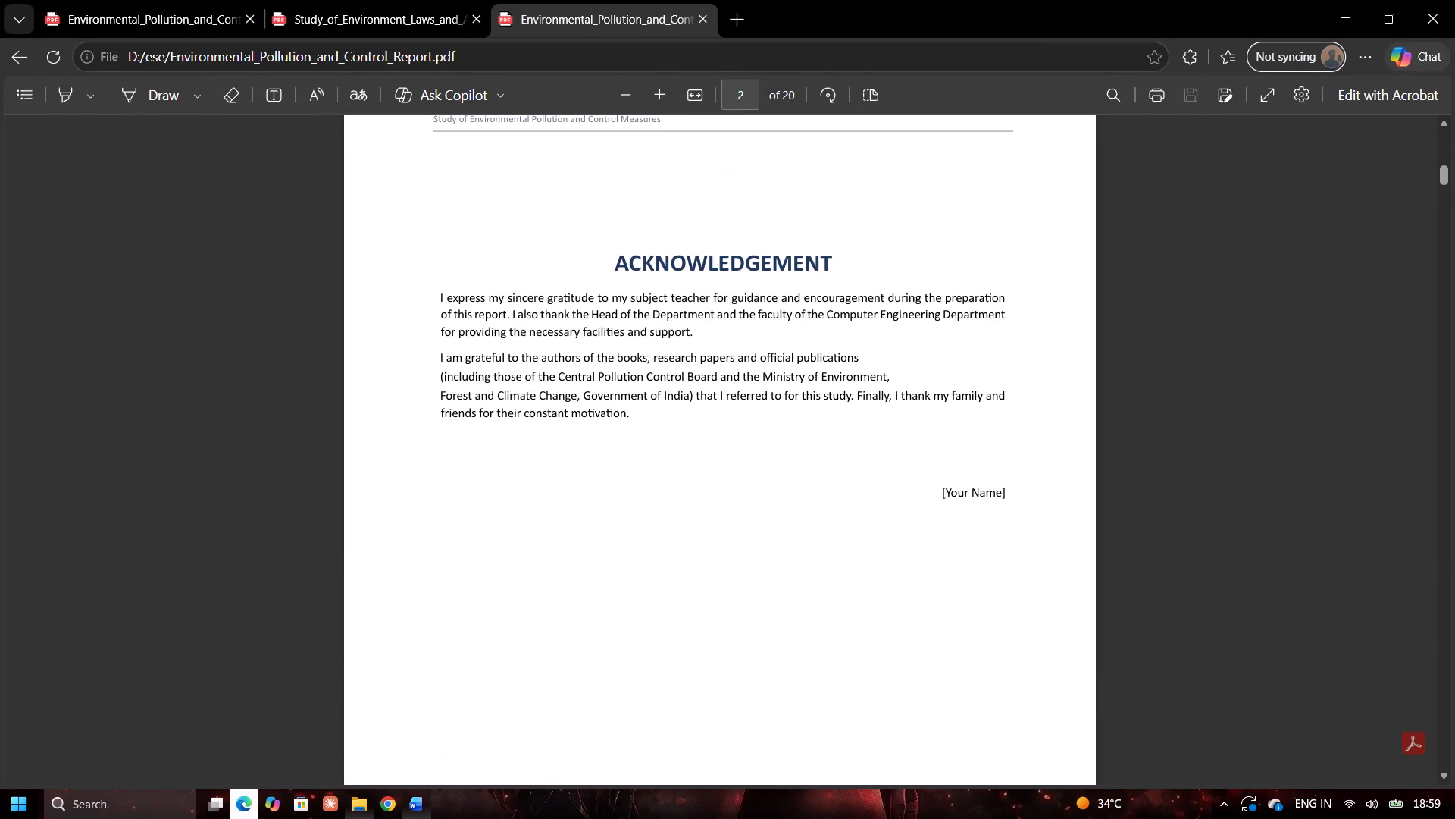
scroll(854, 451, up, 10)
scroll(854, 451, down, 20)
scroll(854, 451, down, 2)
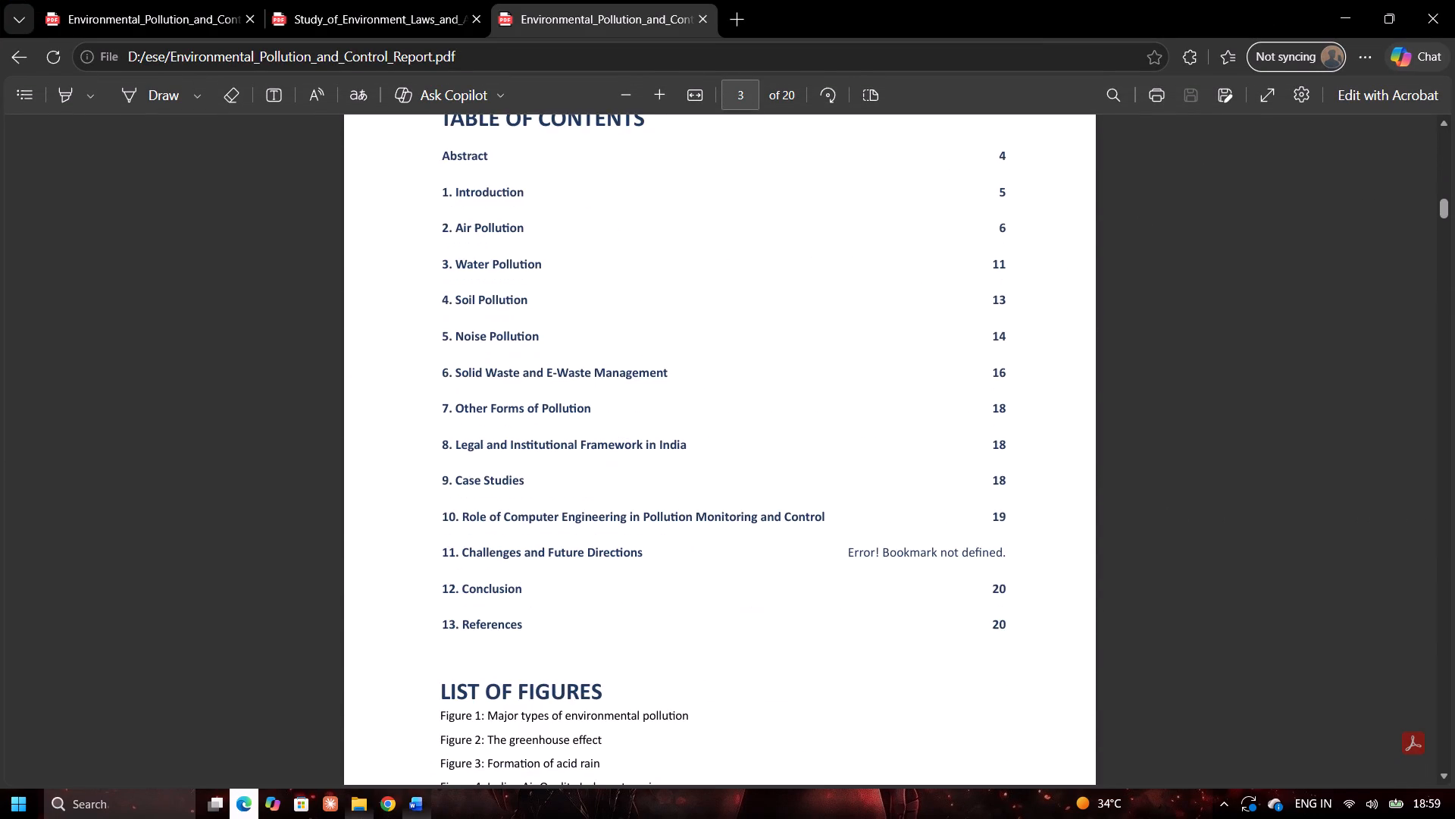
scroll(854, 451, down, 20)
scroll(854, 451, down, 1)
scroll(854, 451, up, 1)
scroll(854, 451, down, 5)
scroll(854, 451, up, 13)
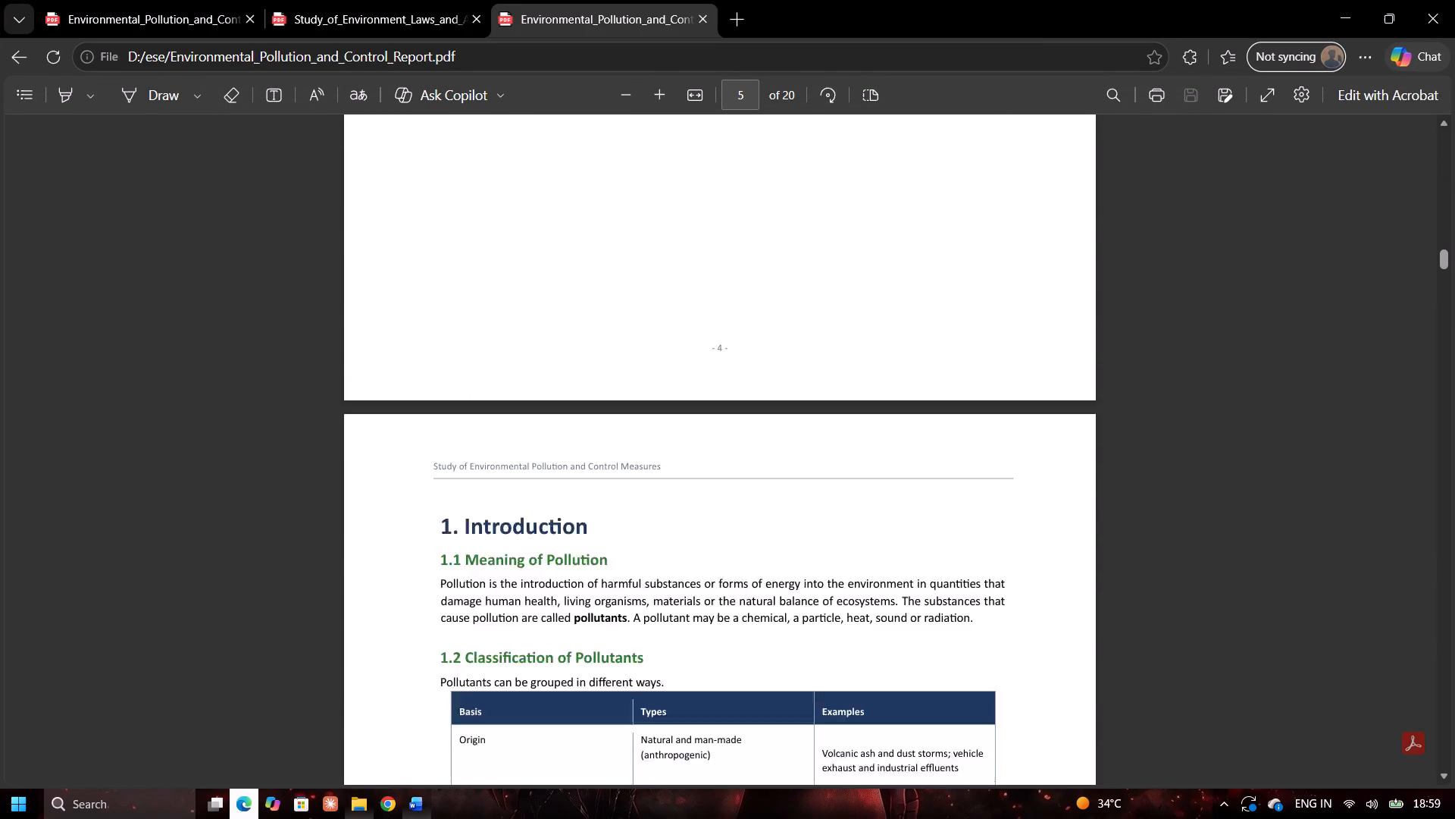
scroll(854, 451, up, 5)
scroll(854, 451, down, 14)
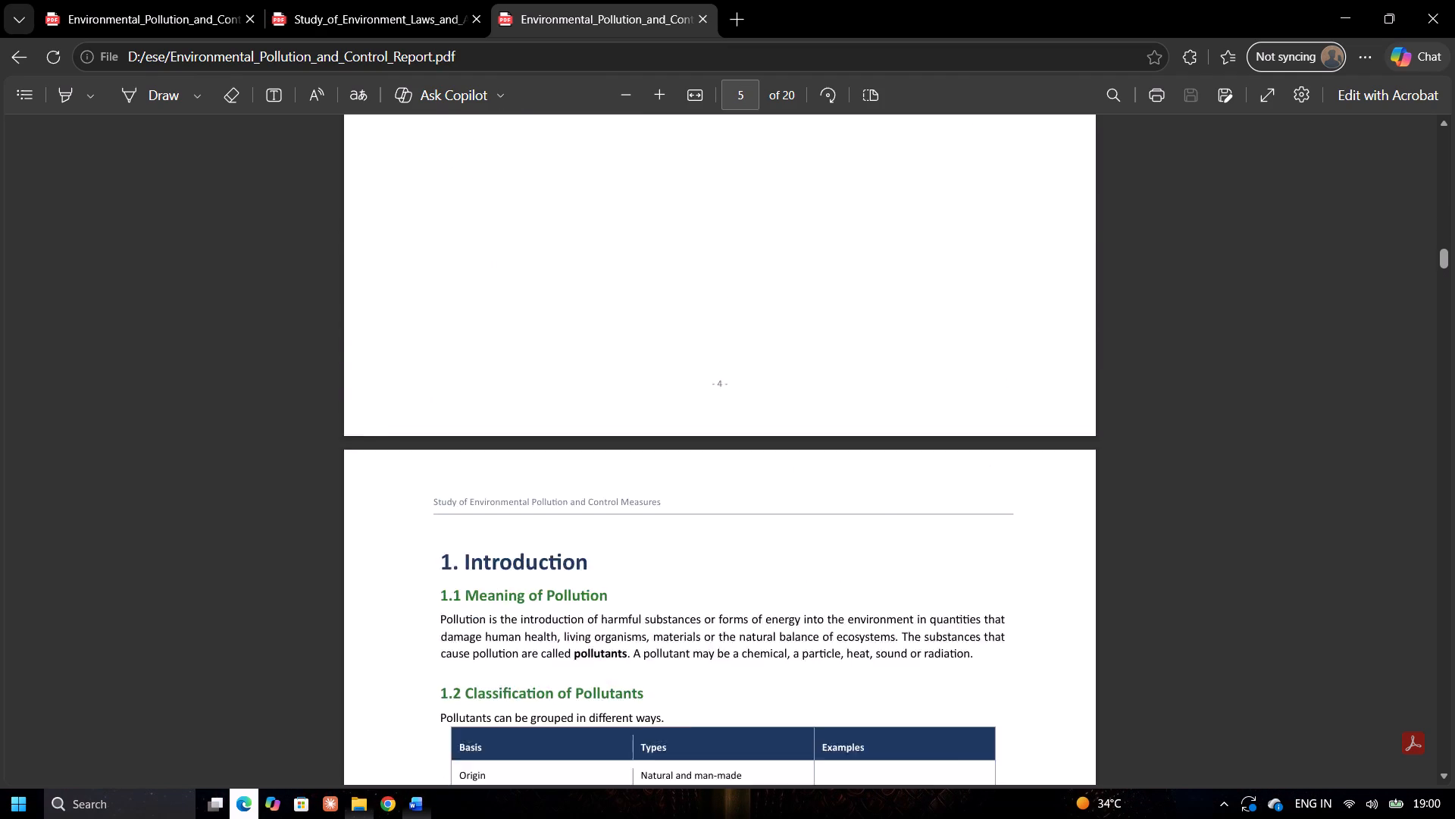
scroll(854, 451, down, 4)
scroll(854, 451, down, 17)
scroll(854, 451, up, 1)
scroll(854, 451, down, 7)
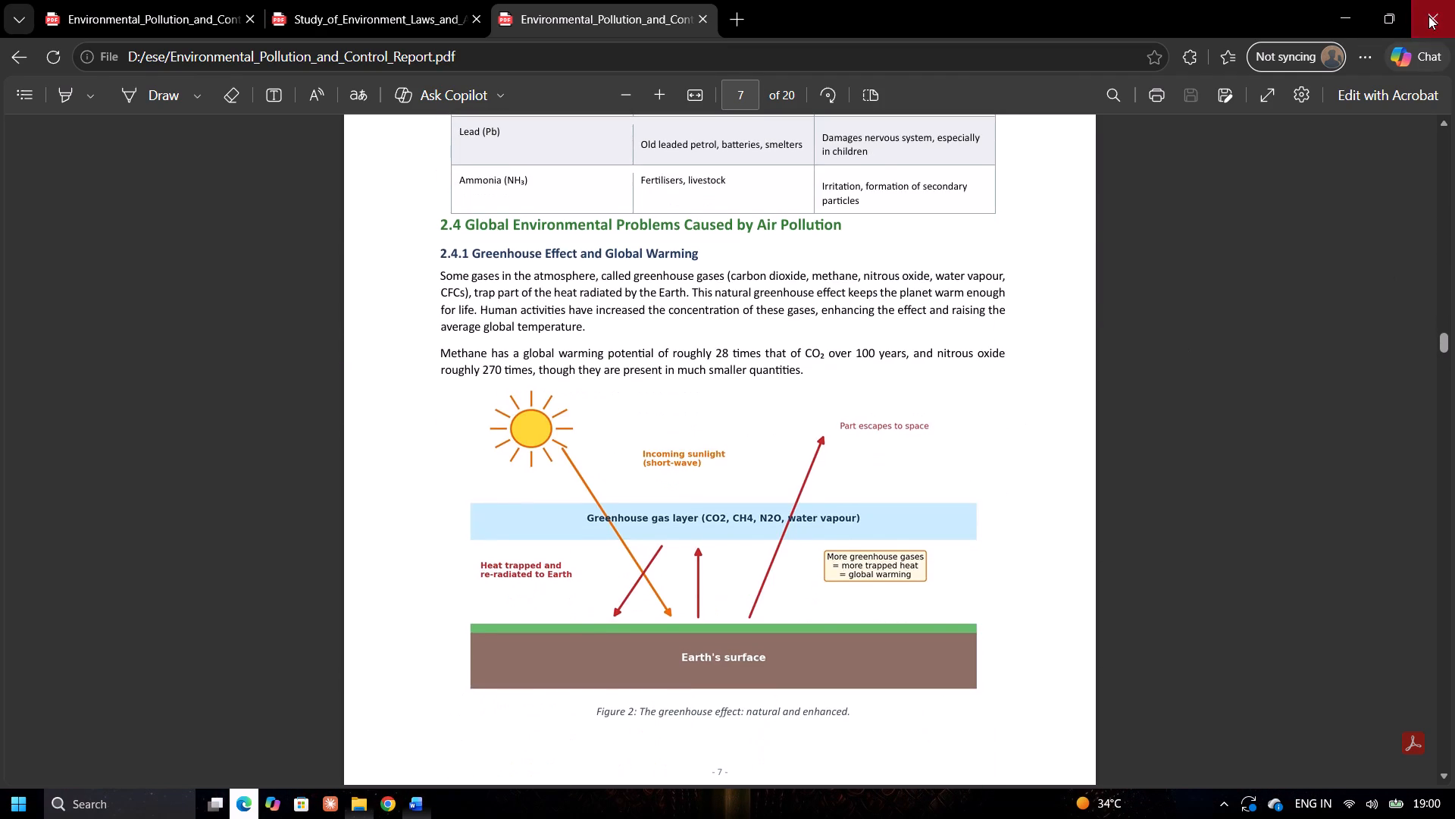
click(1428, 16)
Close the Environmental Pollution and Control report document in Word.
click(1441, 20)
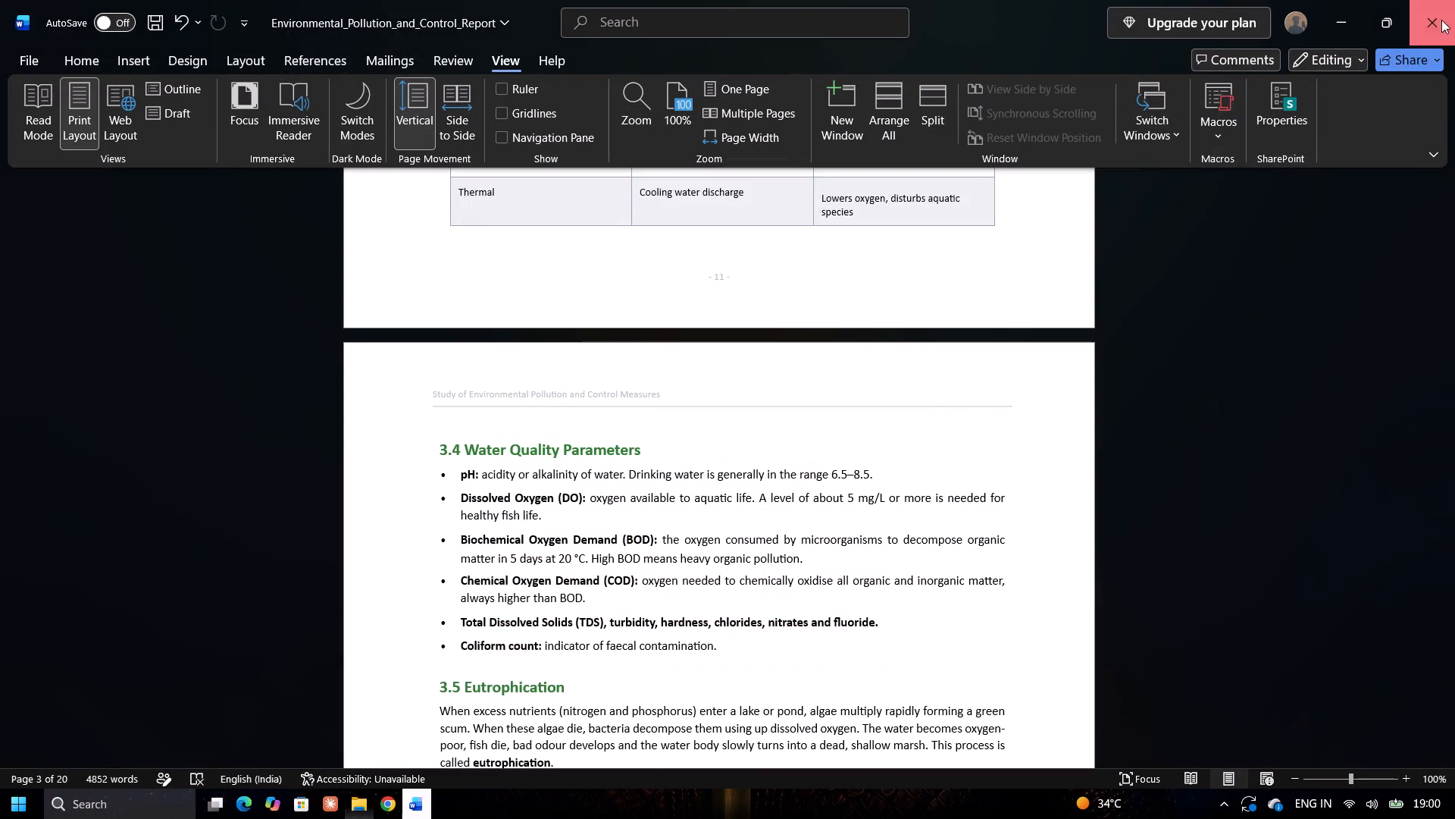
click(823, 535)
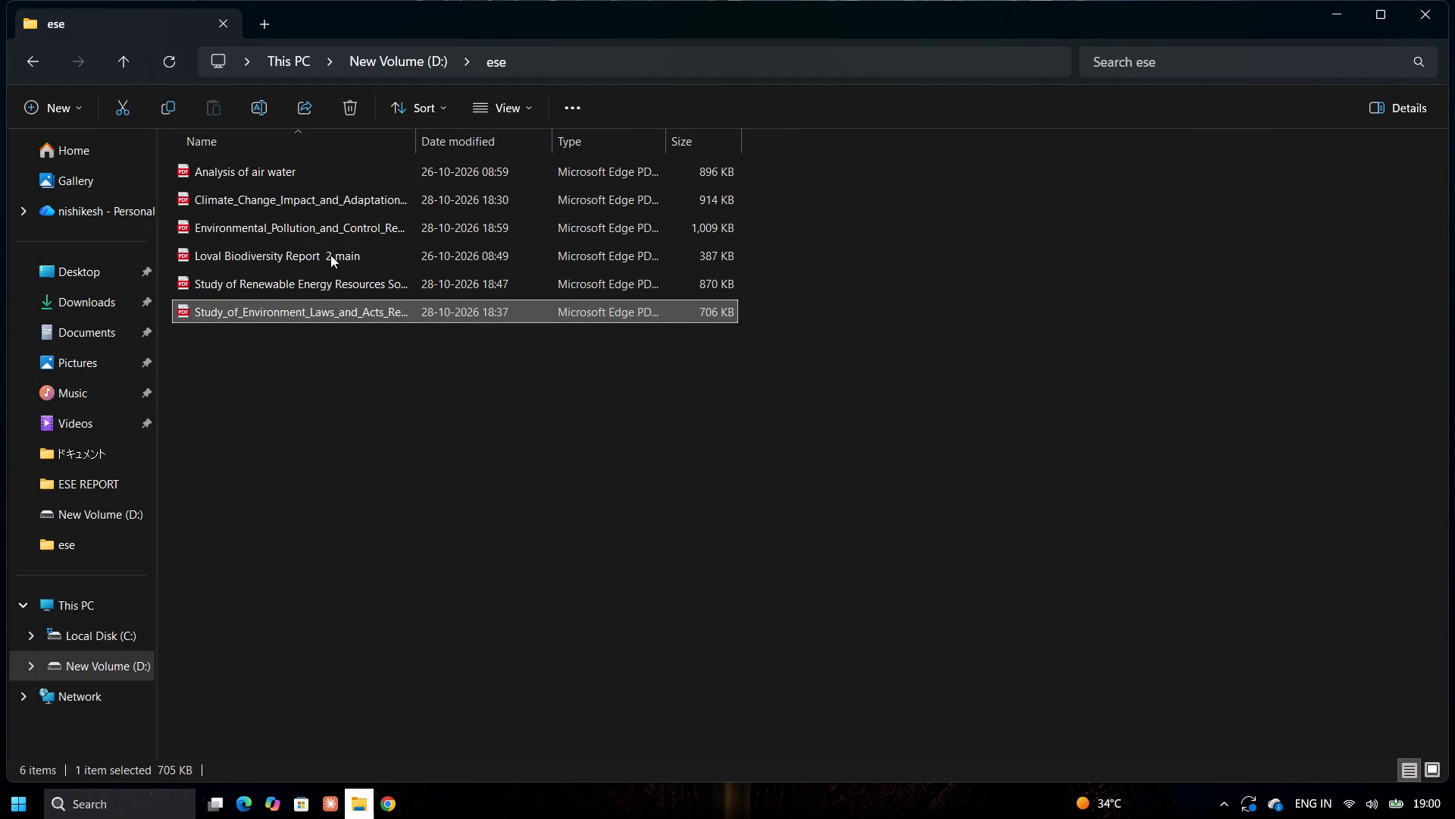
Open E_Waste_Management_Report from D:'s ESE REPORT folder, examine its cover page and acknowledgement, and close it.
click(29, 56)
double_click(338, 188)
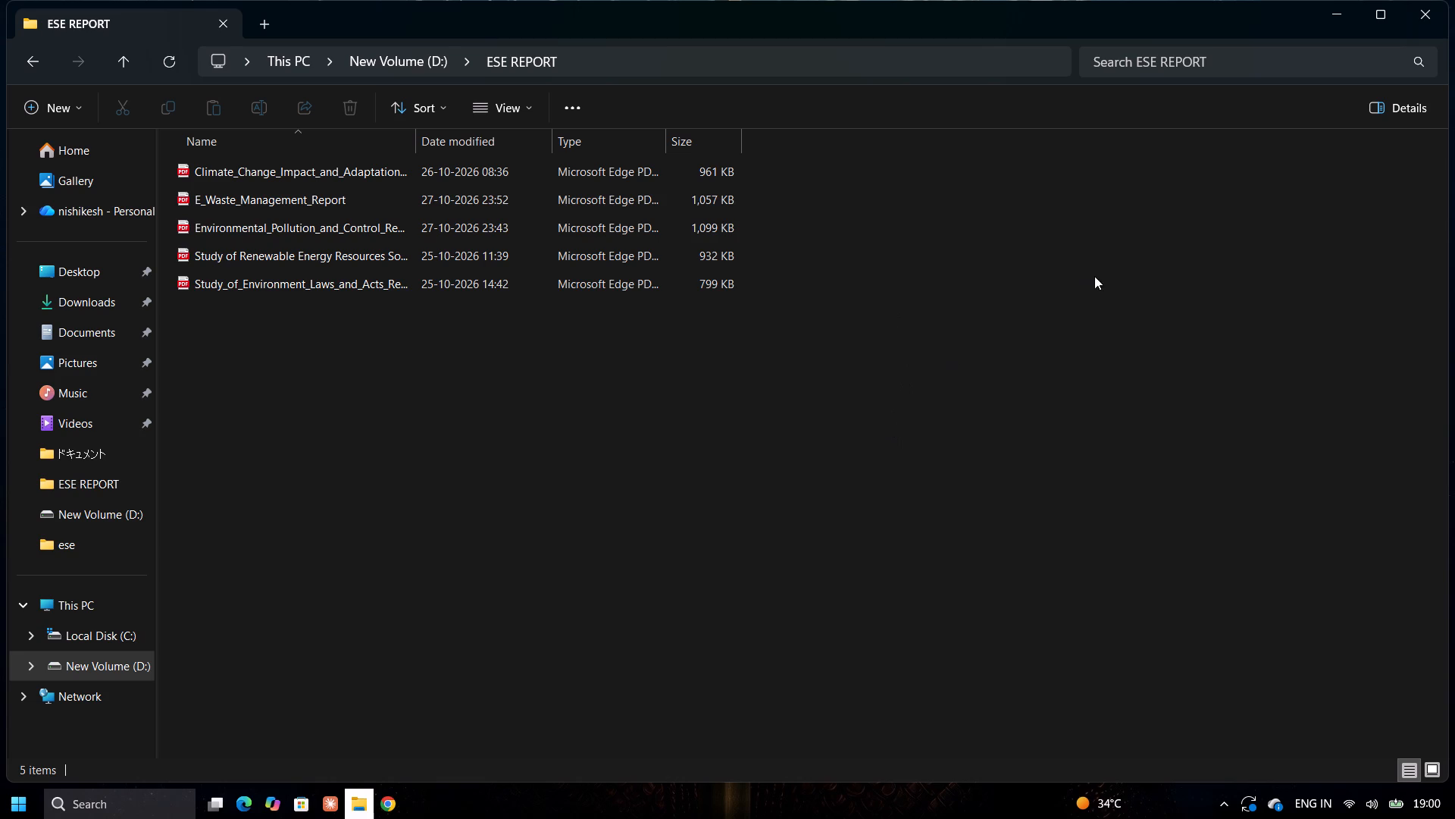
double_click(253, 189)
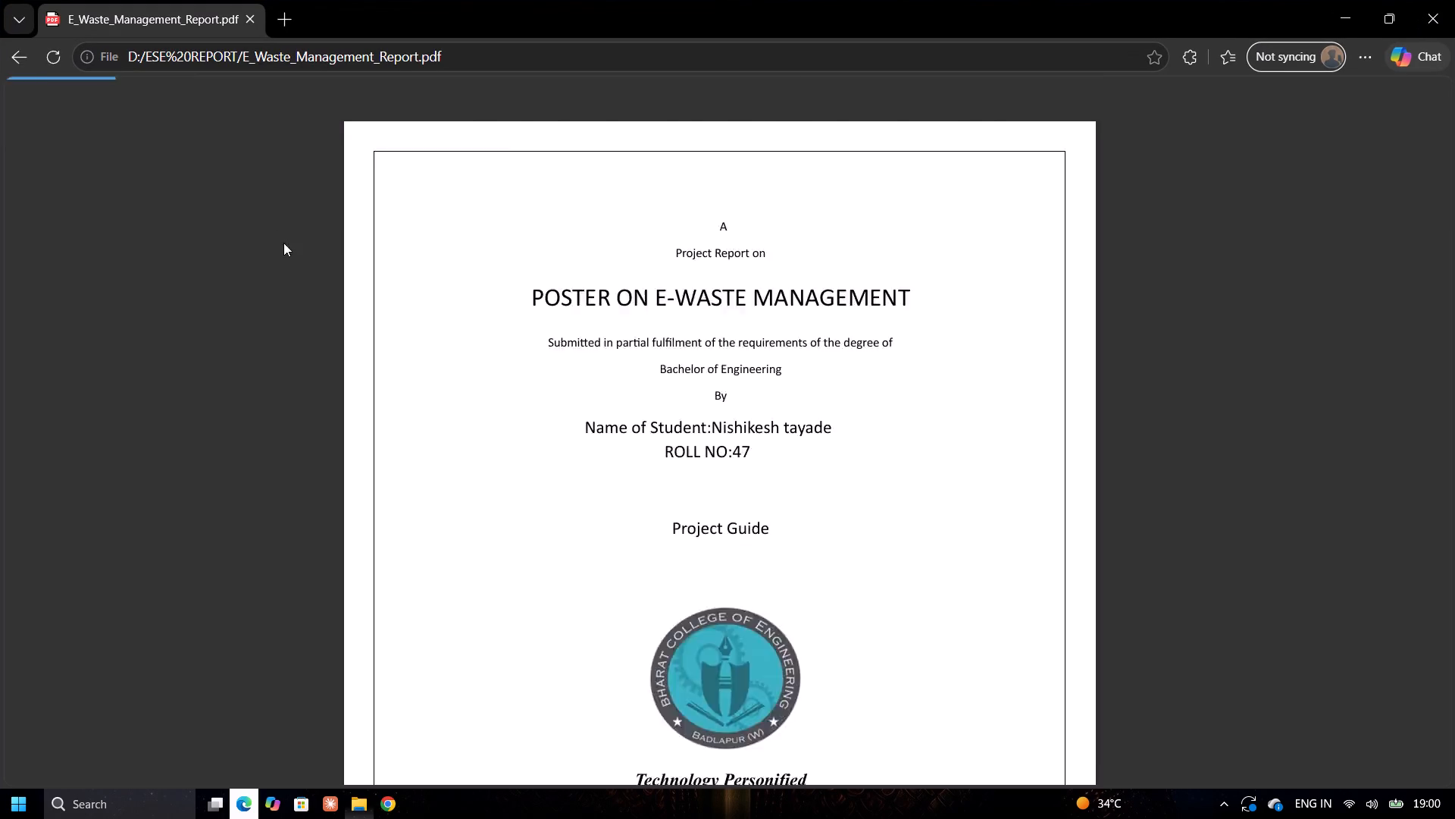
scroll(493, 413, up, 8)
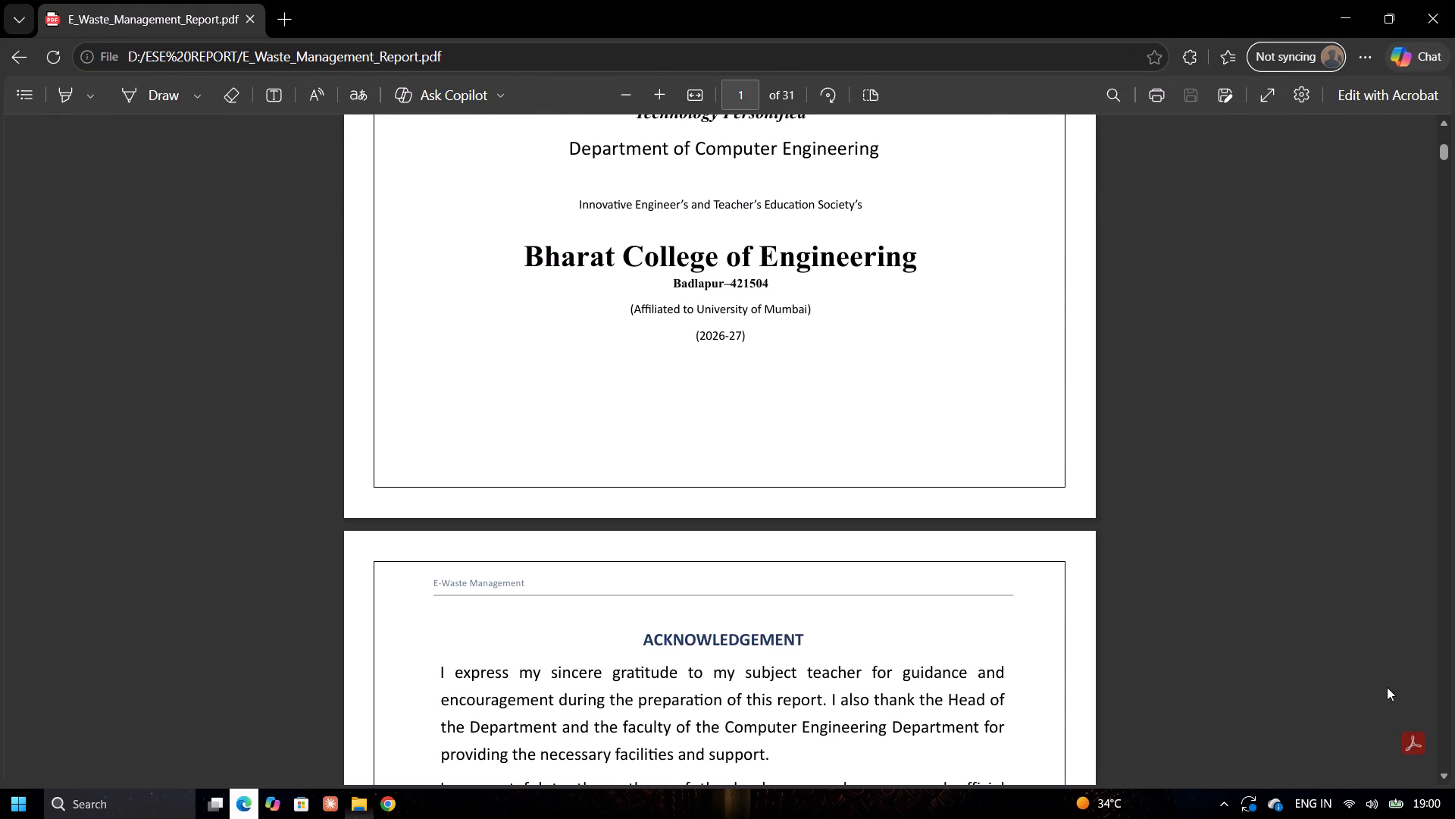
scroll(906, 674, up, 1)
scroll(823, 674, down, 1)
scroll(718, 673, up, 1)
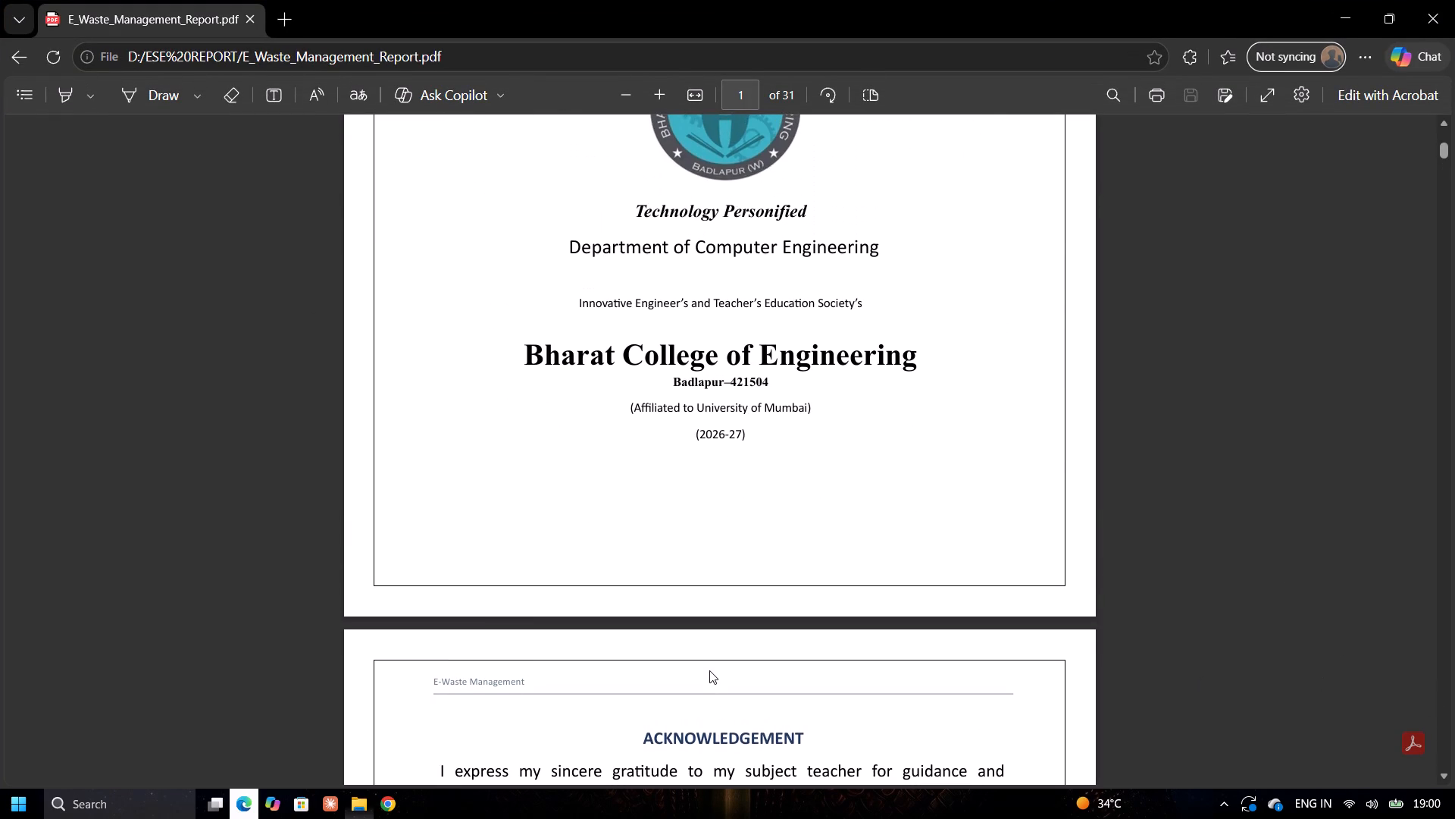
scroll(709, 670, up, 6)
scroll(979, 501, up, 5)
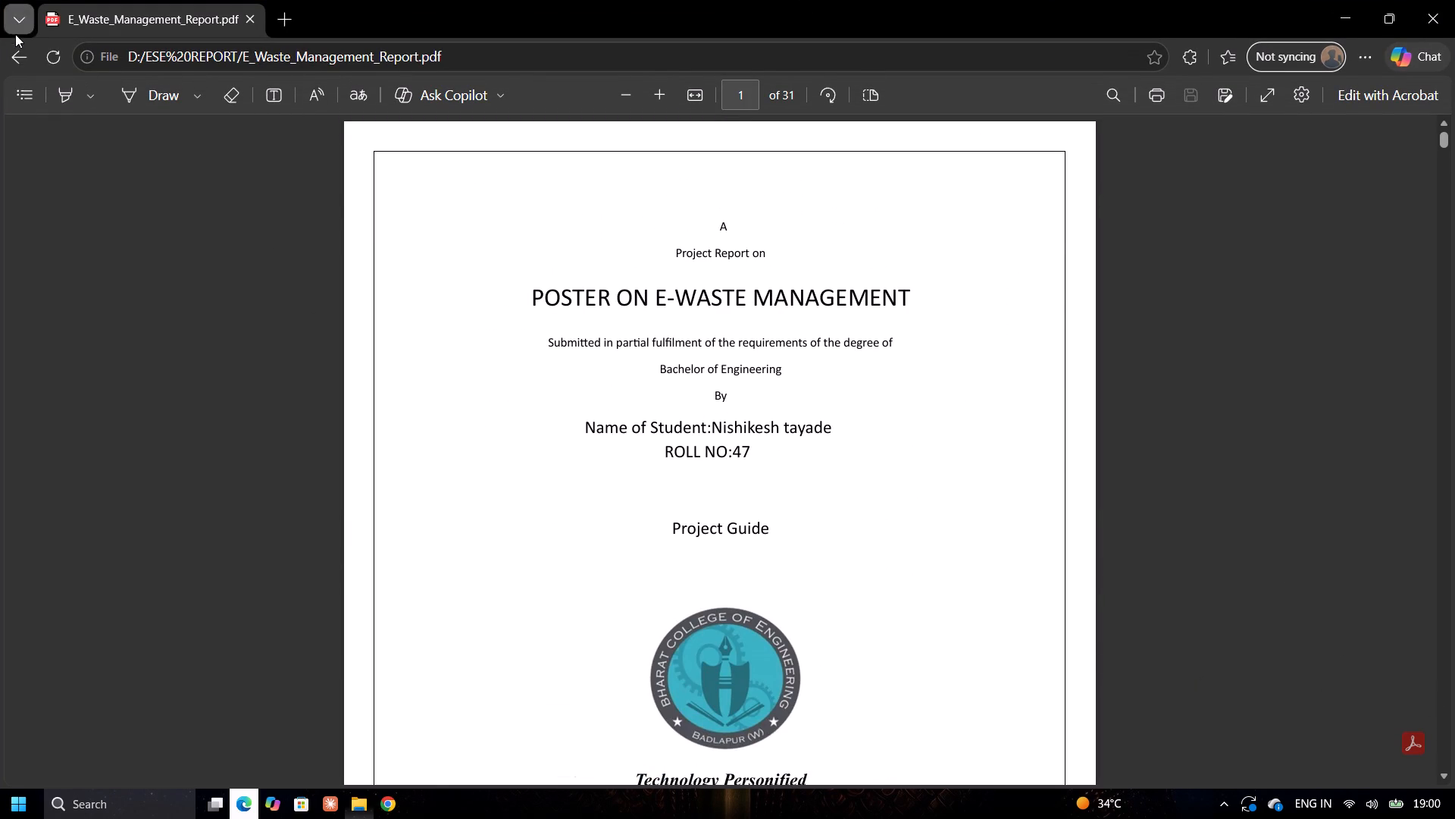
click(15, 57)
click(1453, 5)
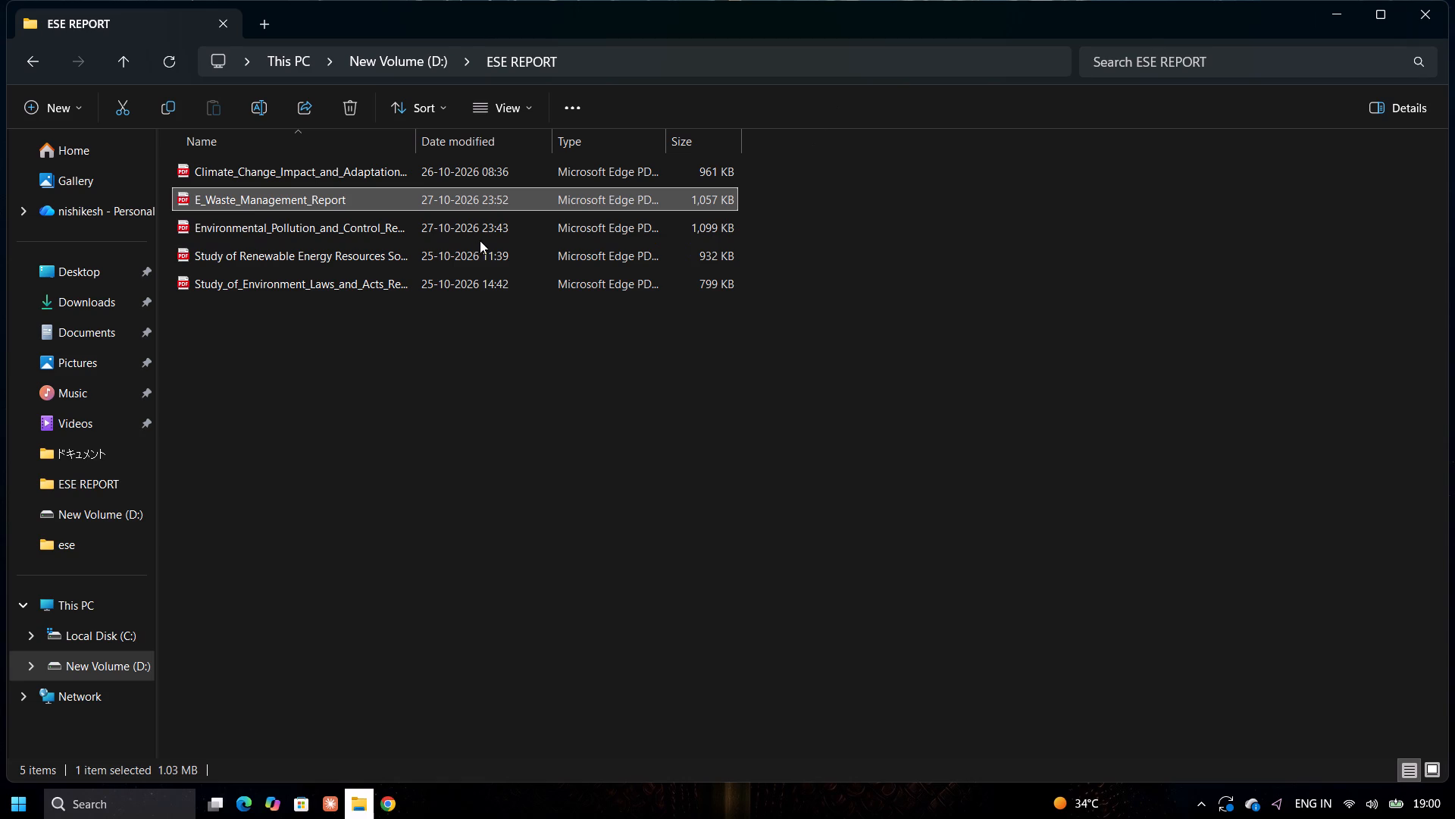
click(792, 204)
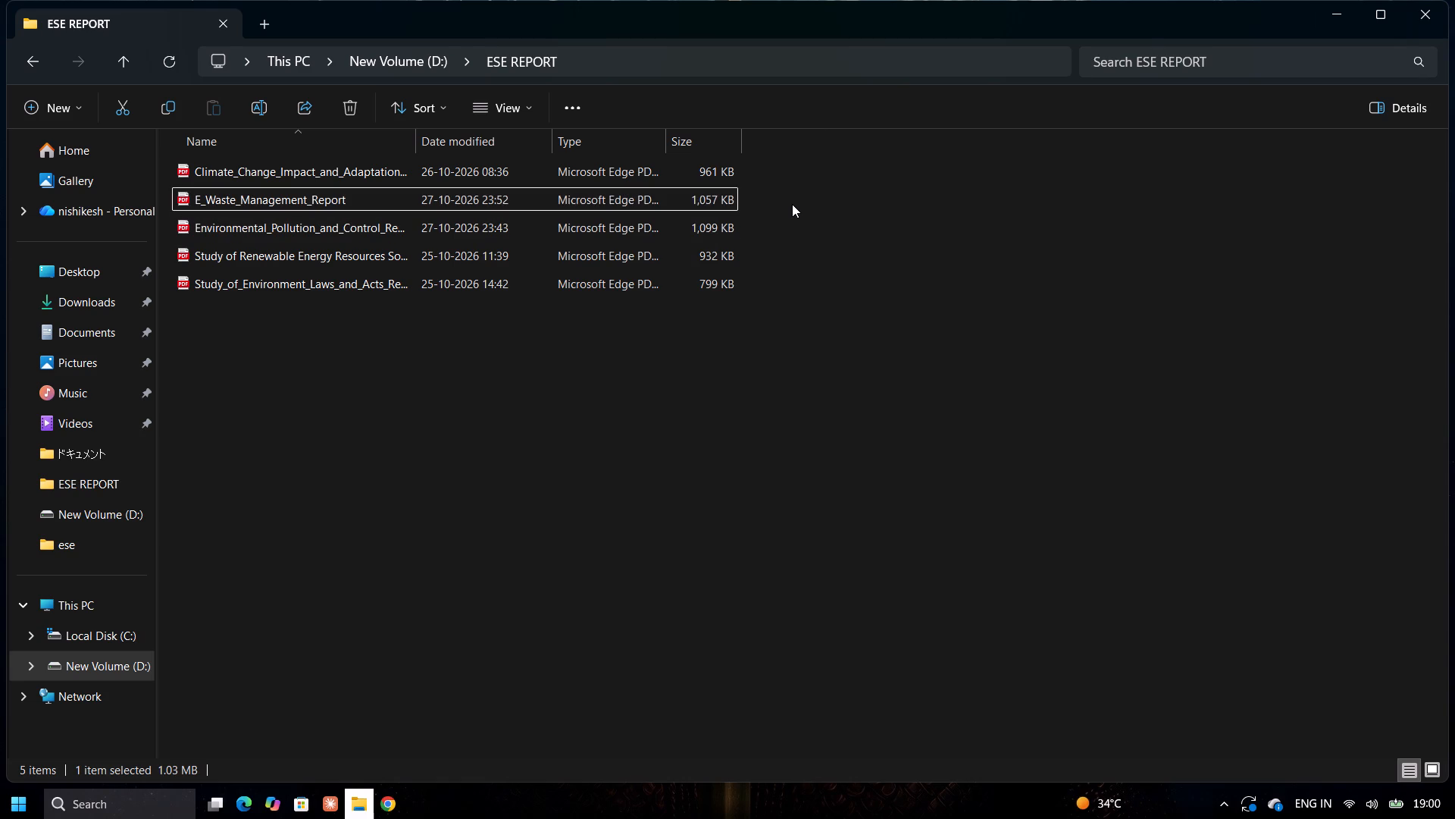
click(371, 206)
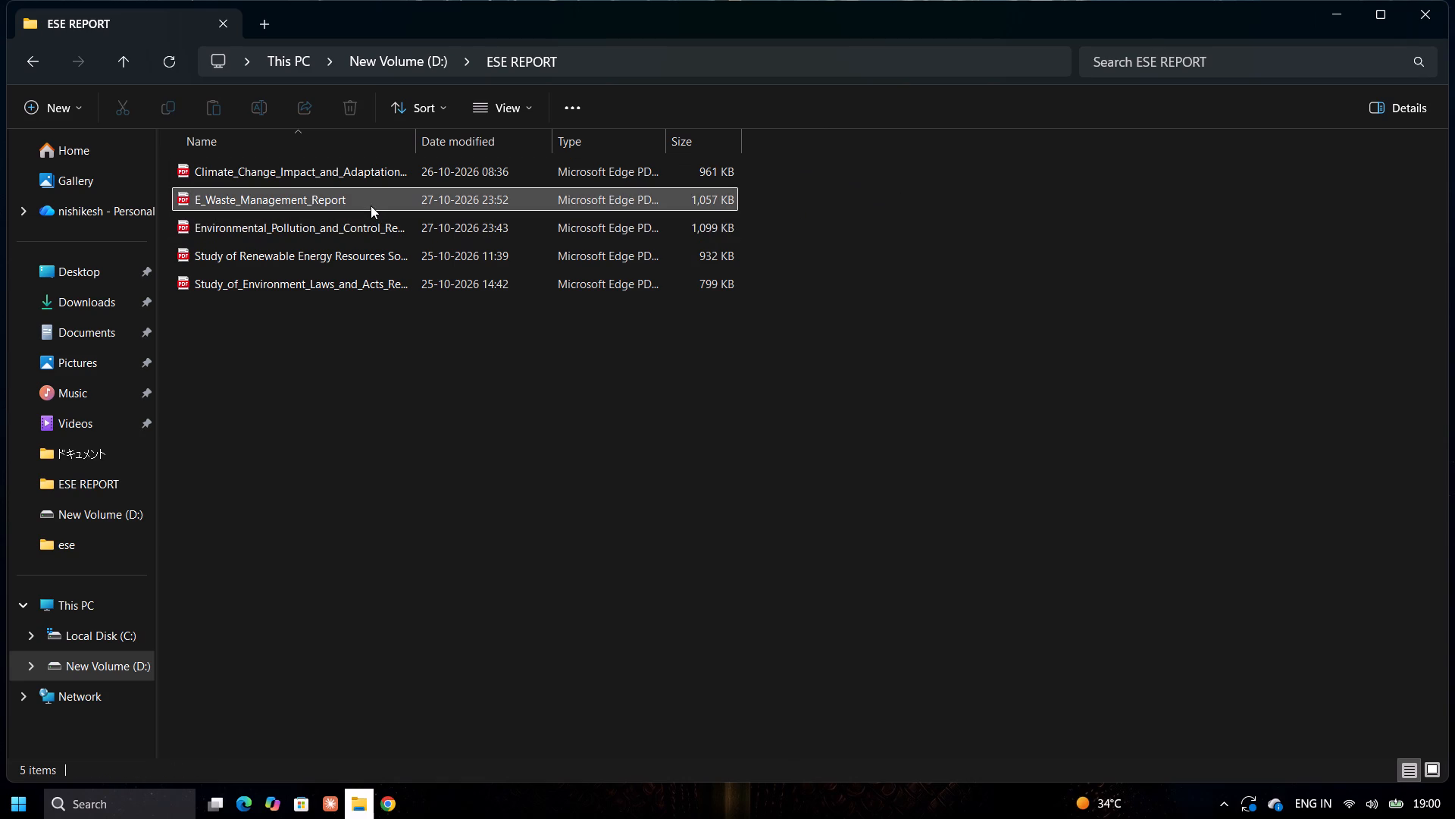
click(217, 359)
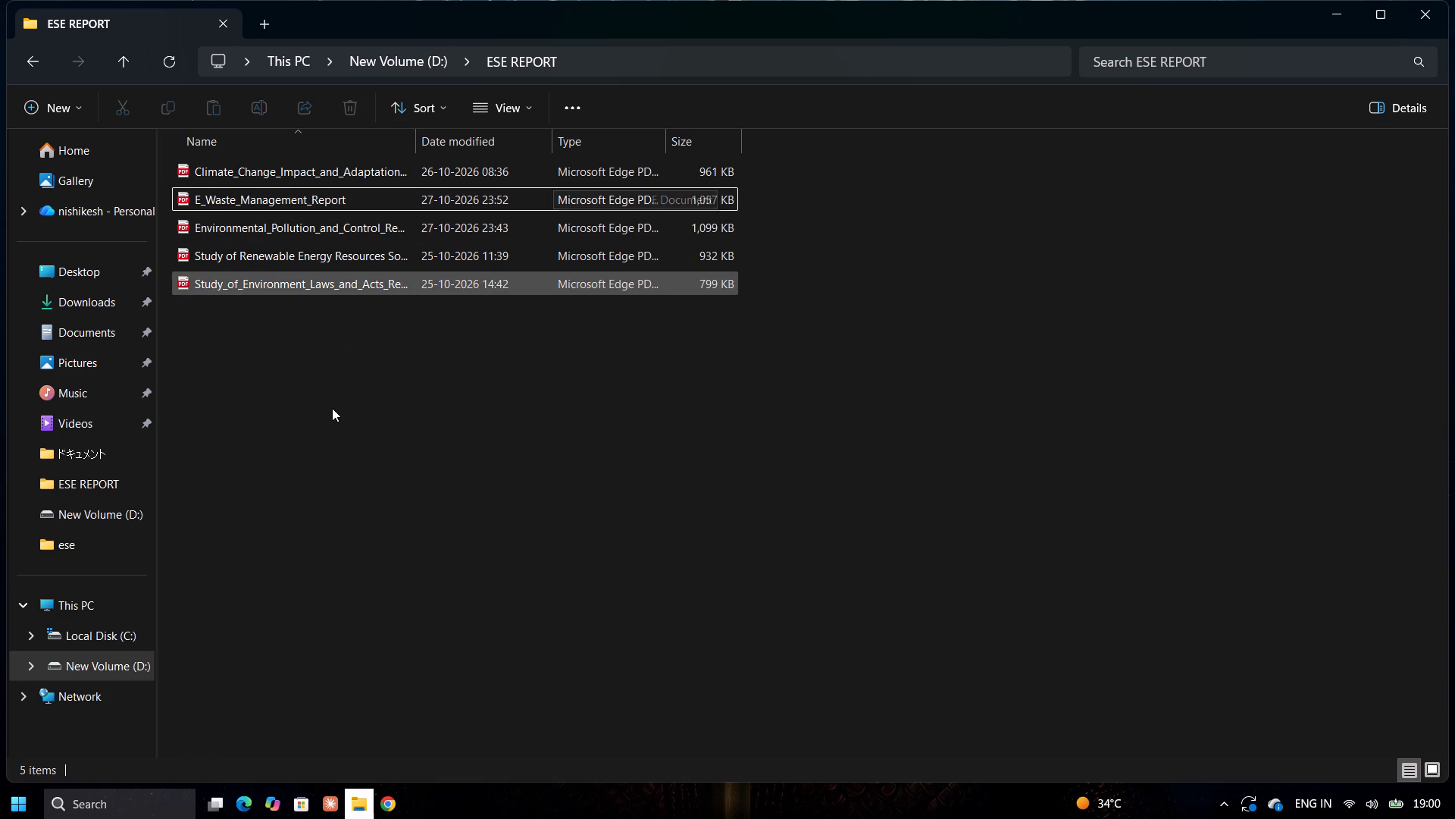
Start Word and open the PDF E_Waste_Management_Report from the Downloads folder for editing.
click(145, 809)
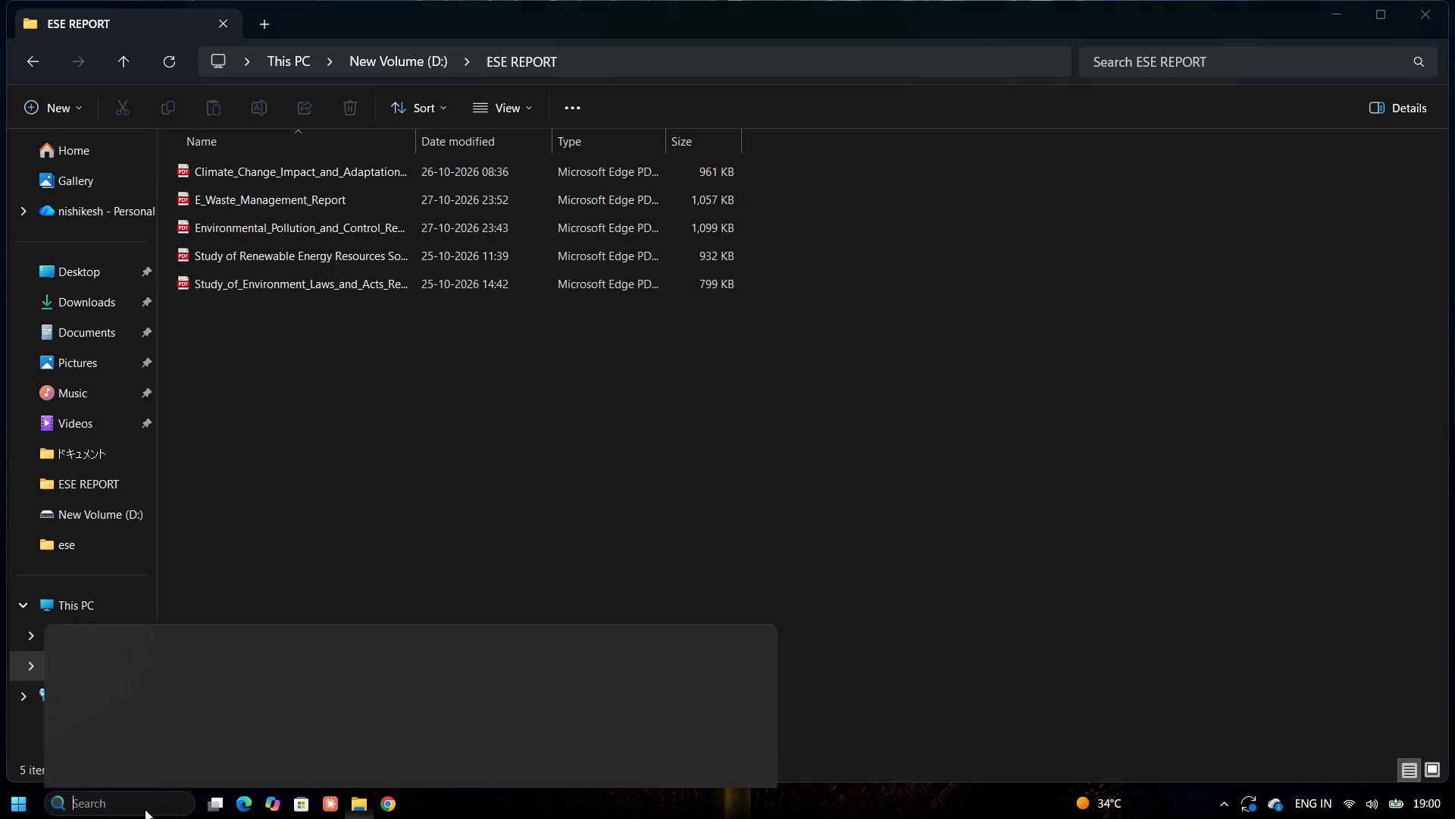
key(w)
click(452, 361)
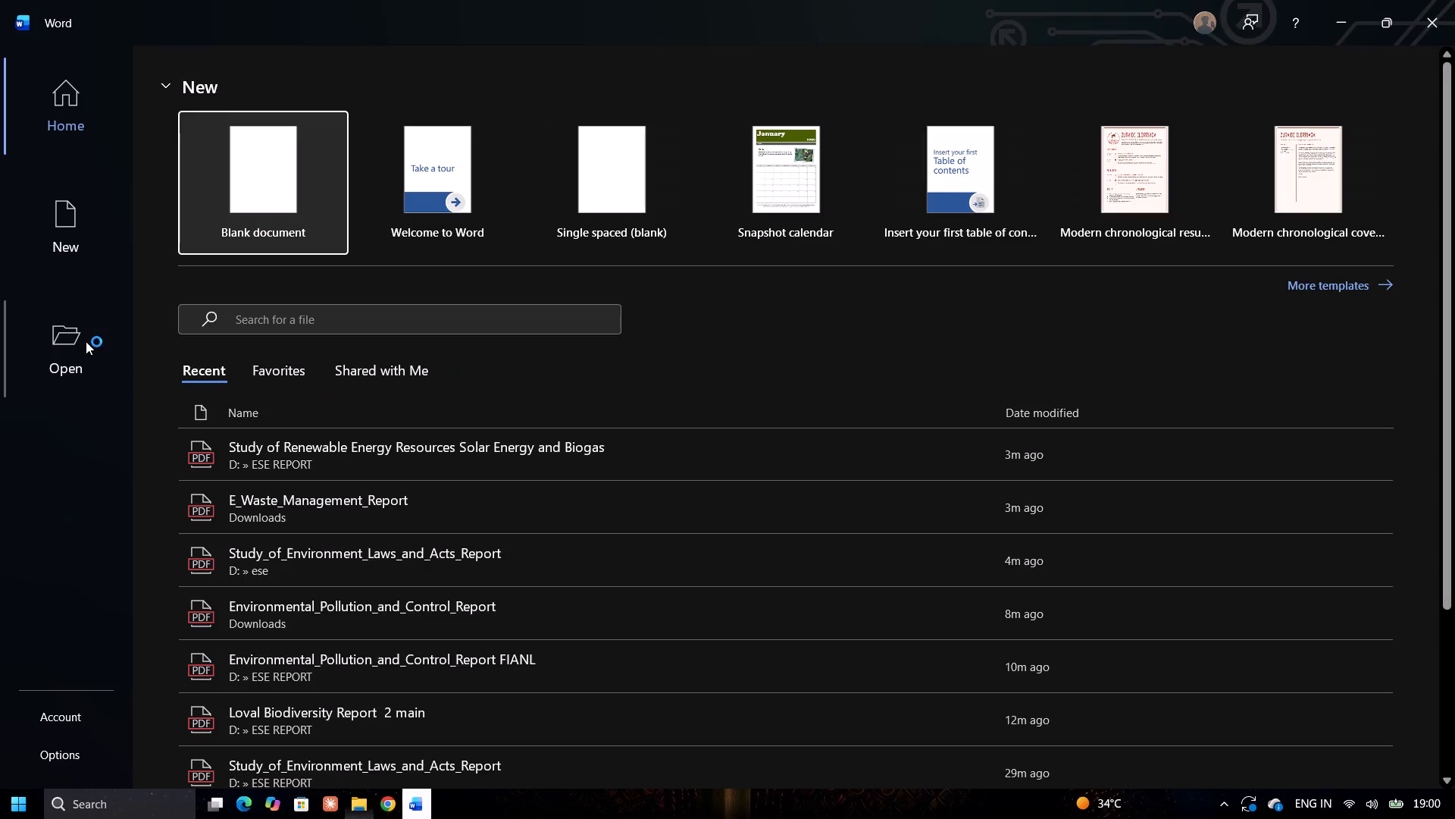
click(86, 341)
click(246, 435)
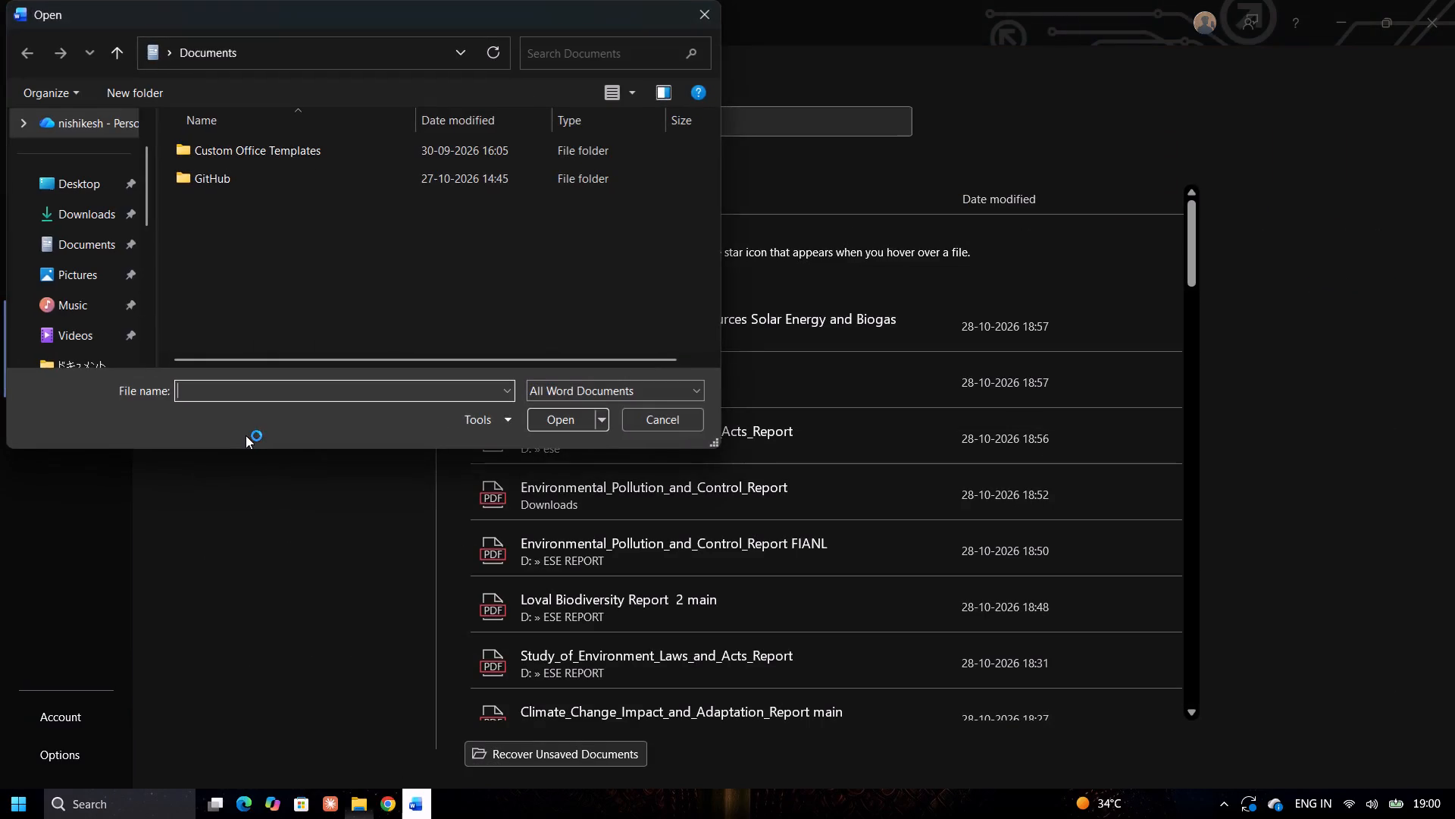
click(95, 211)
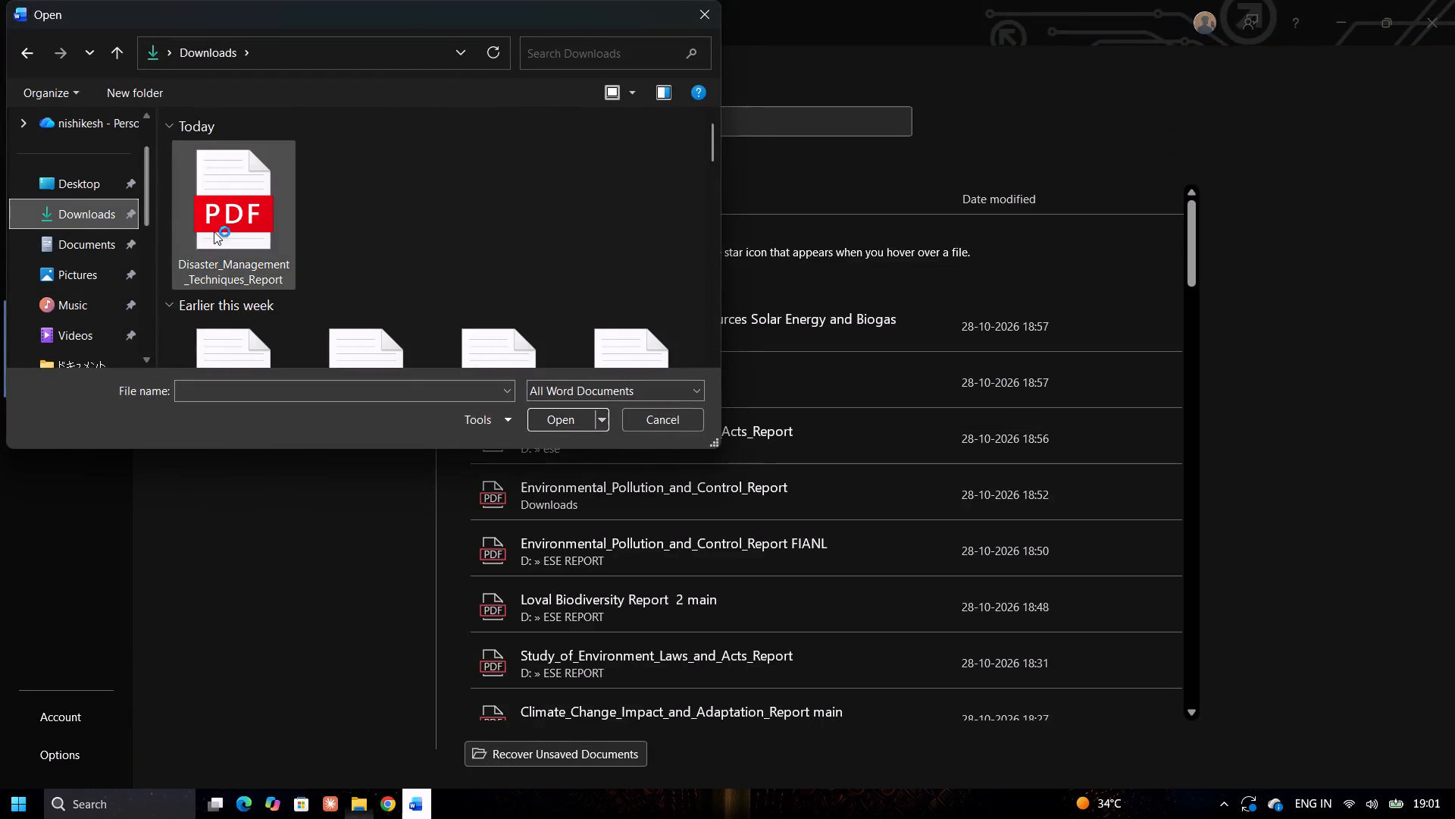
scroll(234, 261, down, 1)
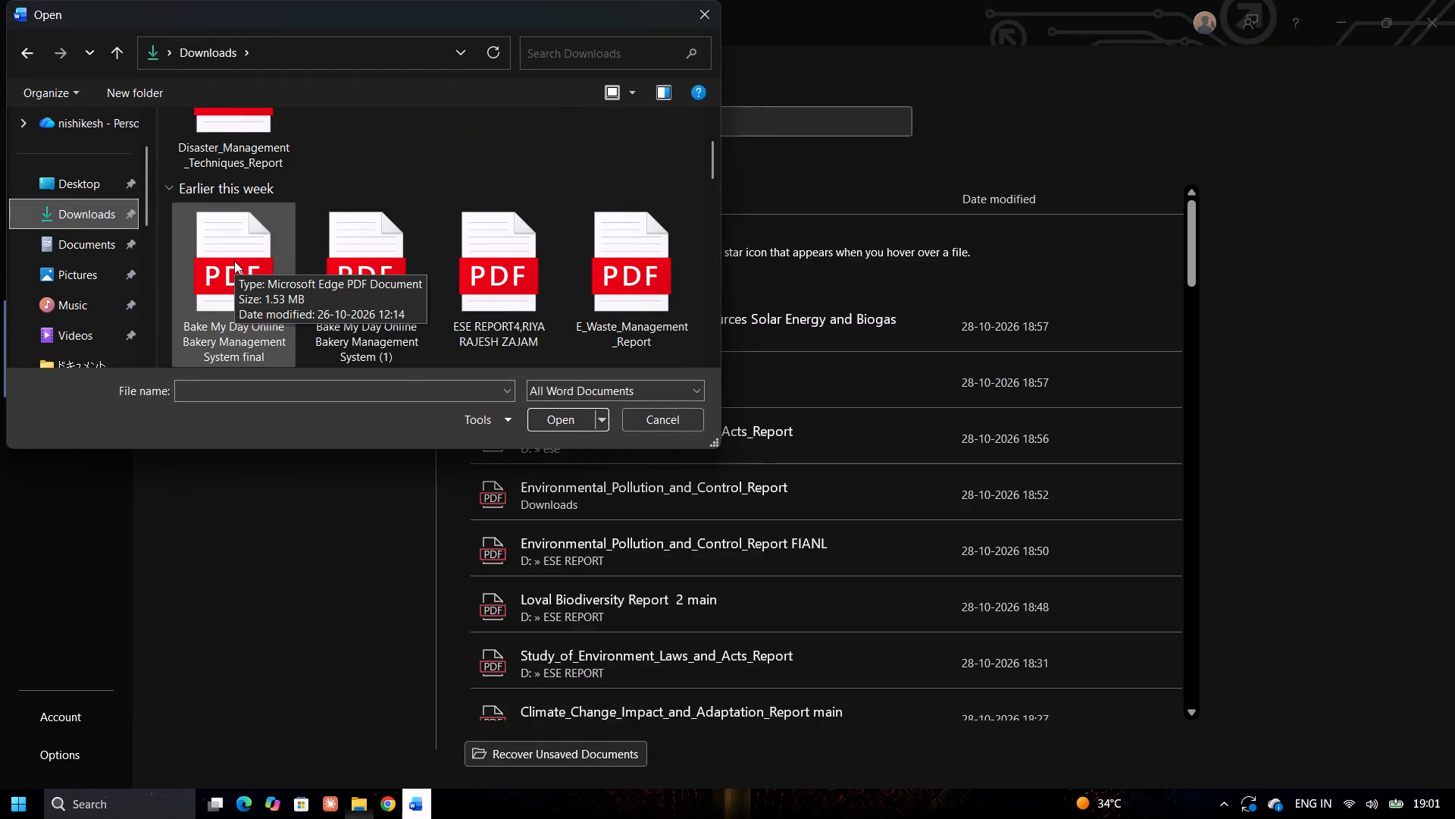
click(633, 275)
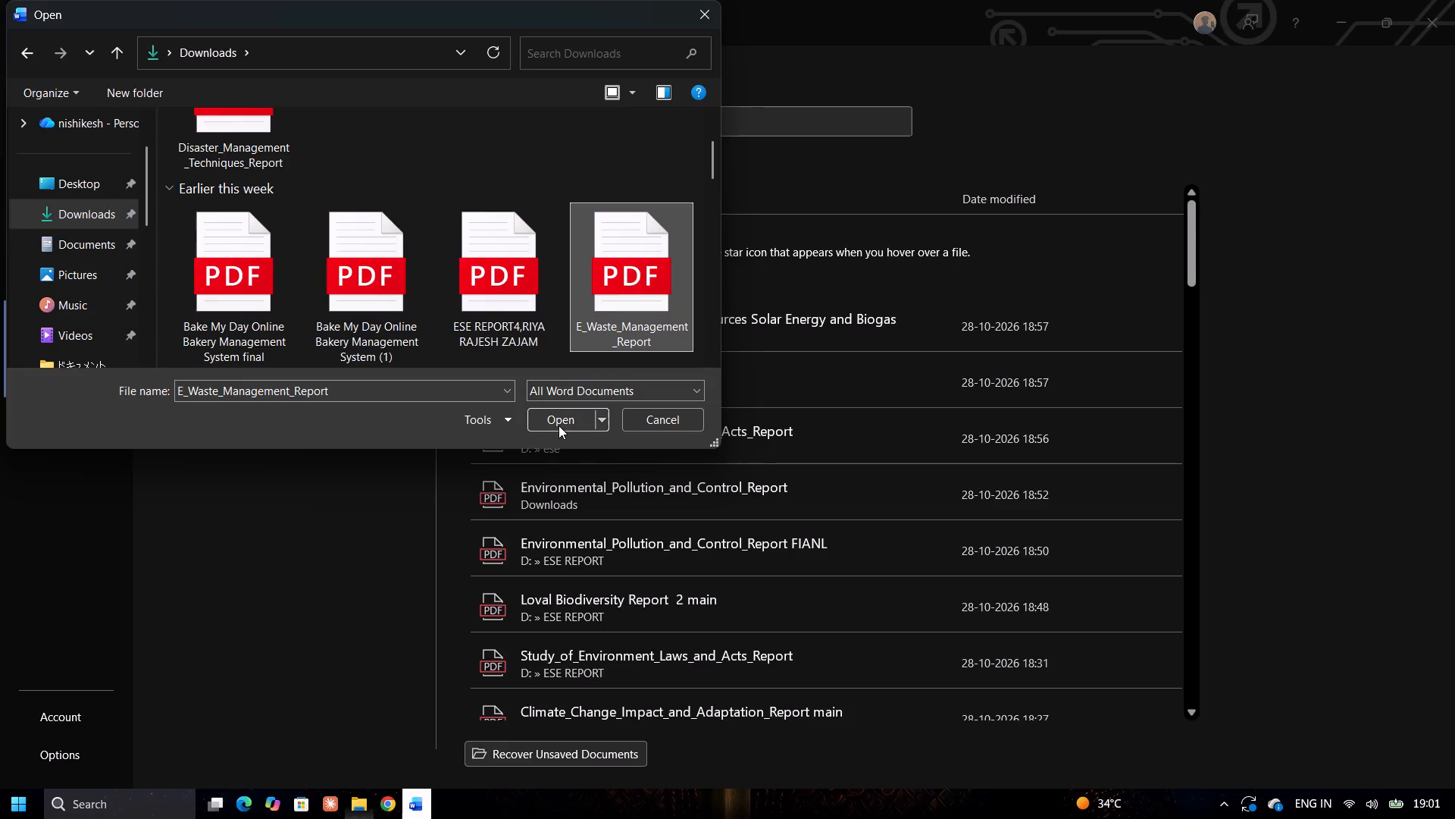
click(561, 416)
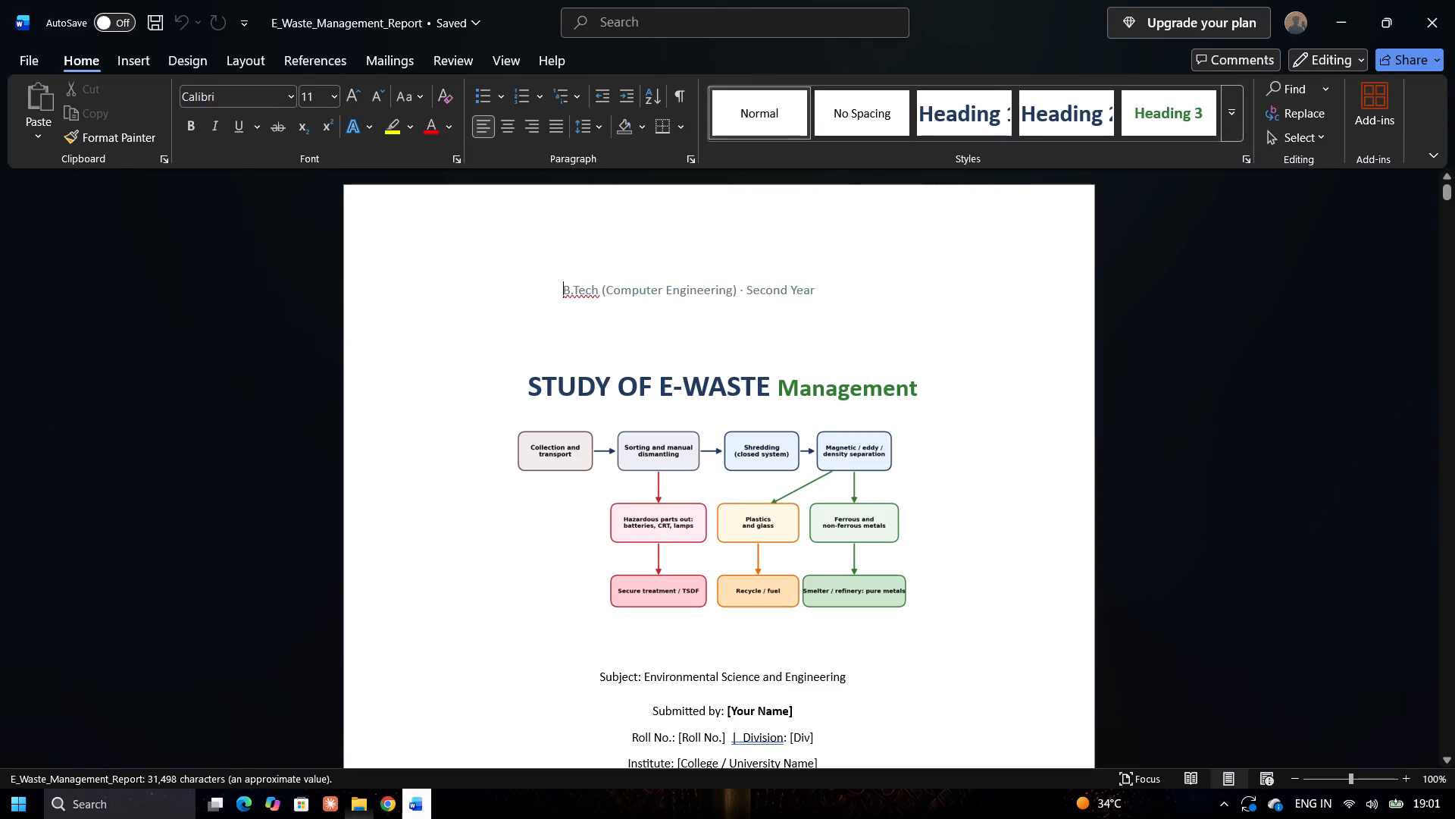
Delete the cover page and the certificate content that precede the ACKNOWLEDGEMENT heading, keeping that heading's formatting.
drag(559, 283, 887, 644)
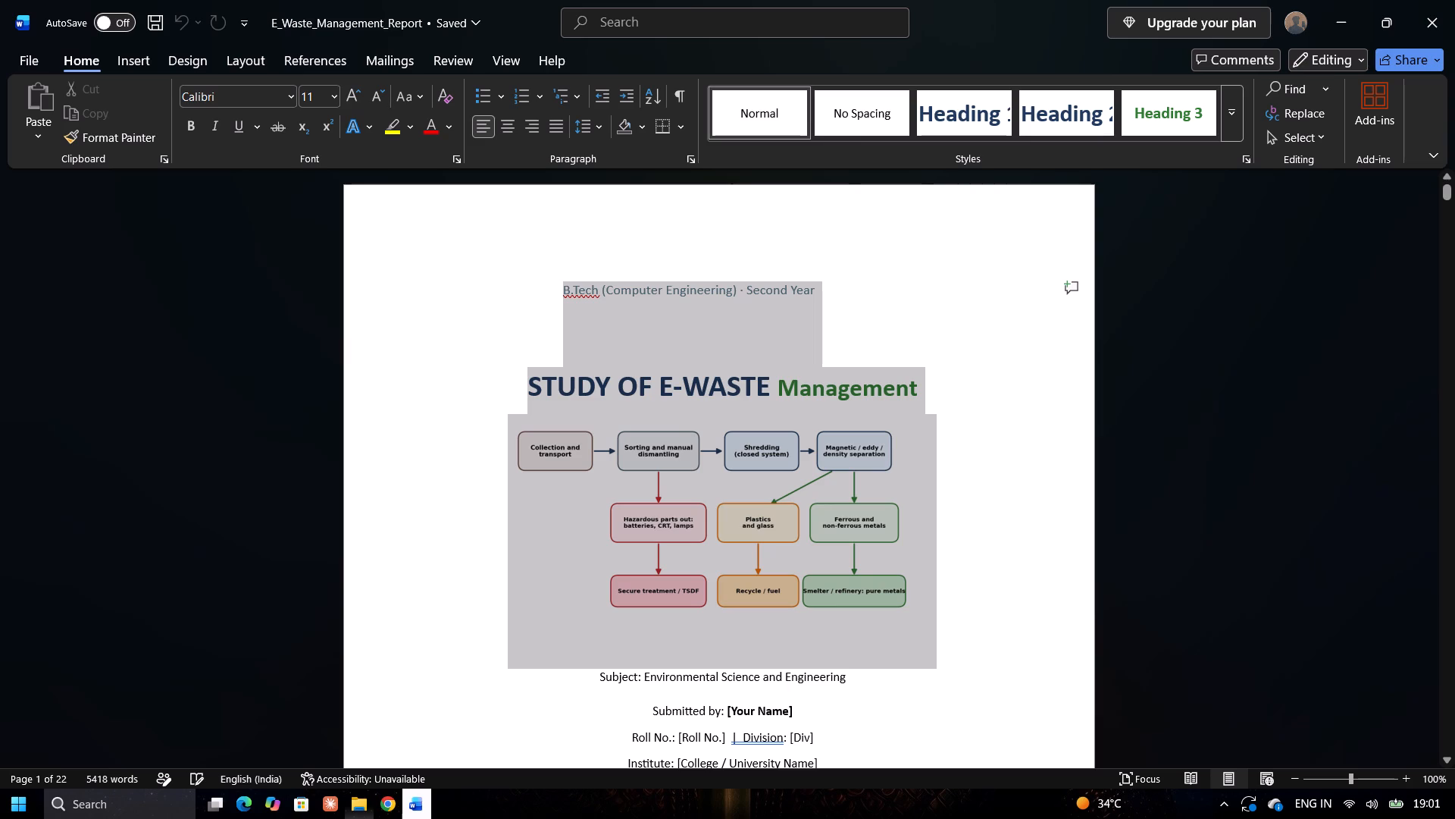
drag(887, 644, 953, 590)
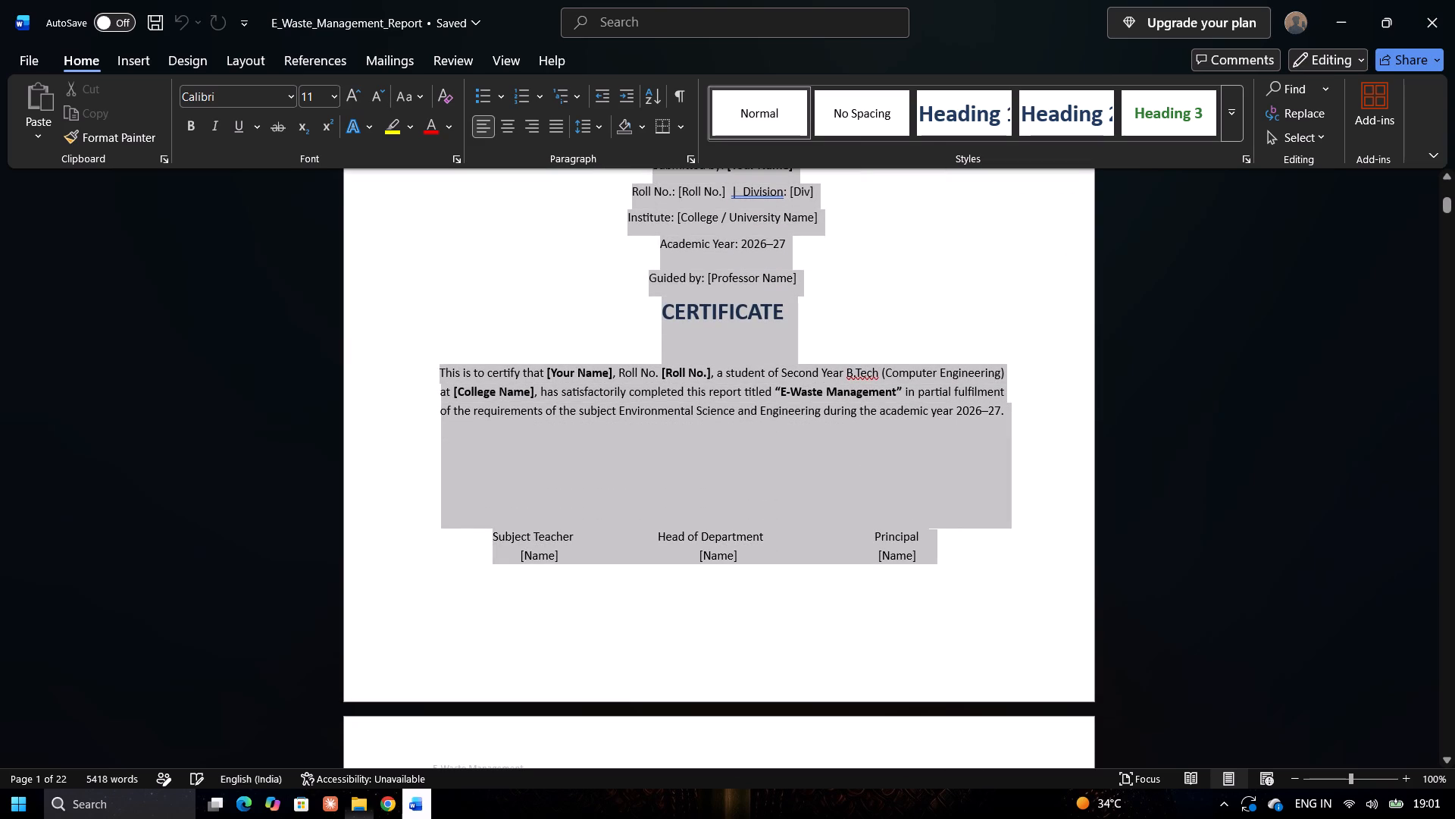
drag(953, 590, 990, 527)
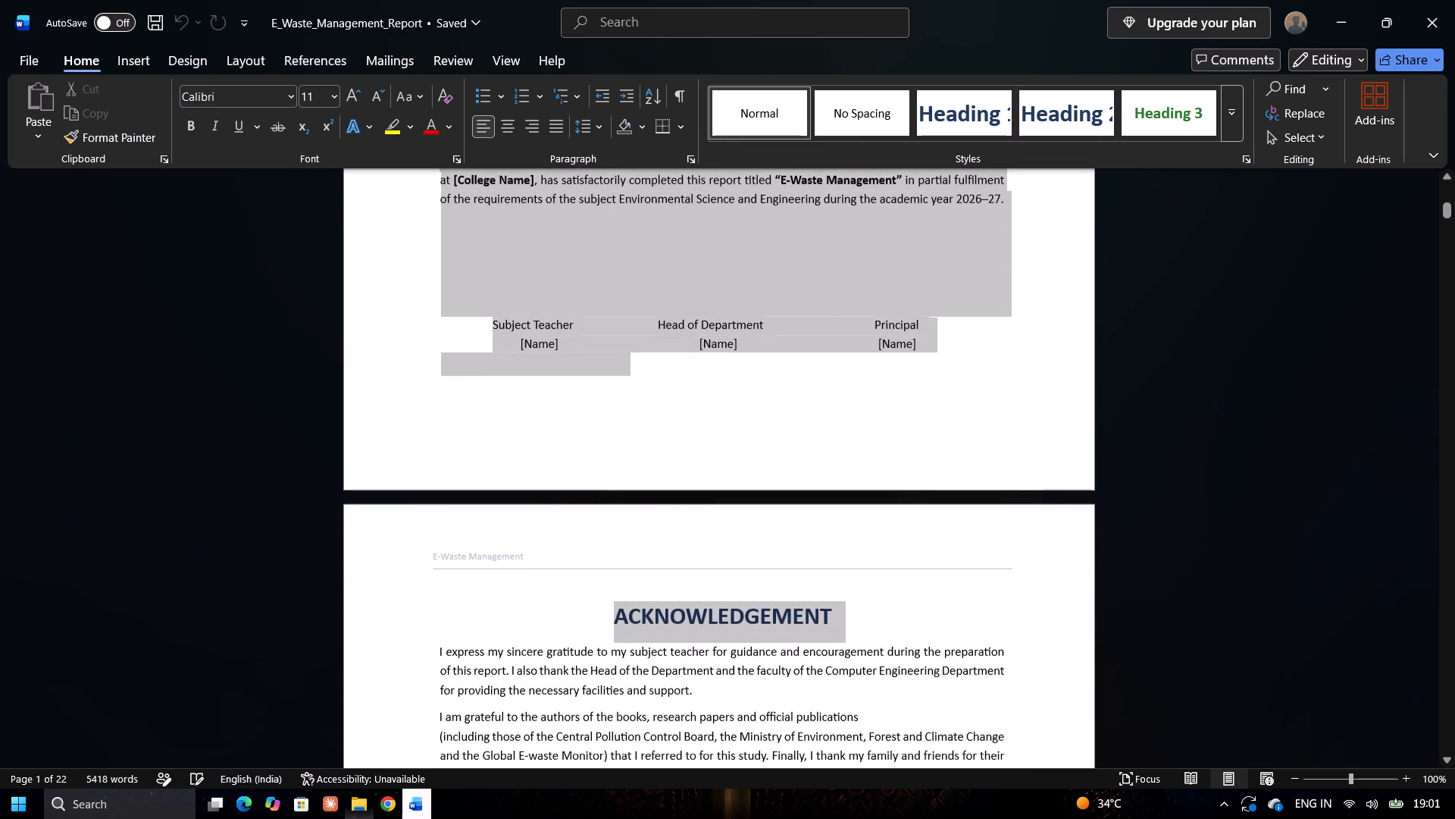
drag(990, 527, 1021, 407)
key(equal)
key(Delete)
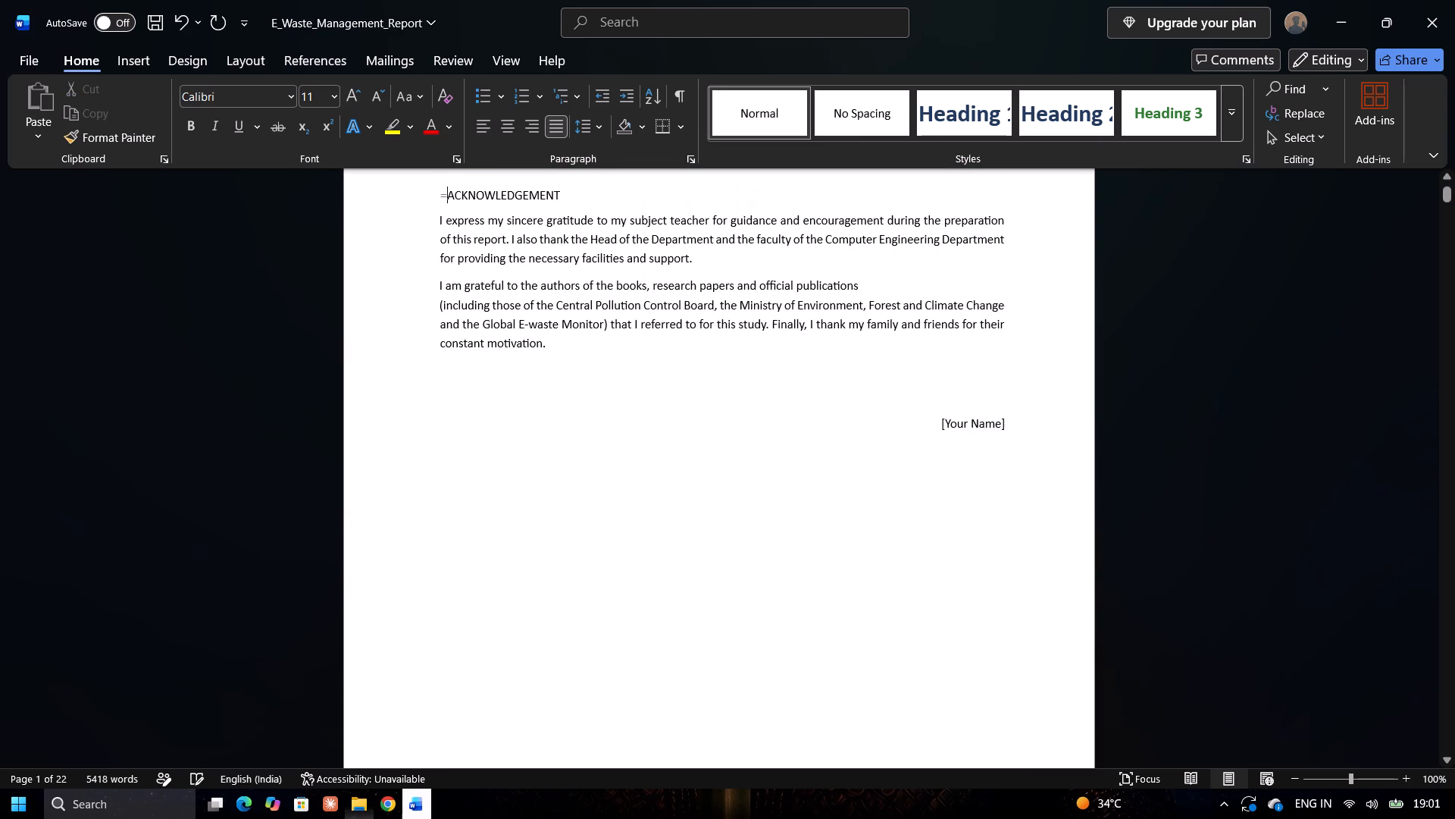
scroll(1021, 407, up, 9)
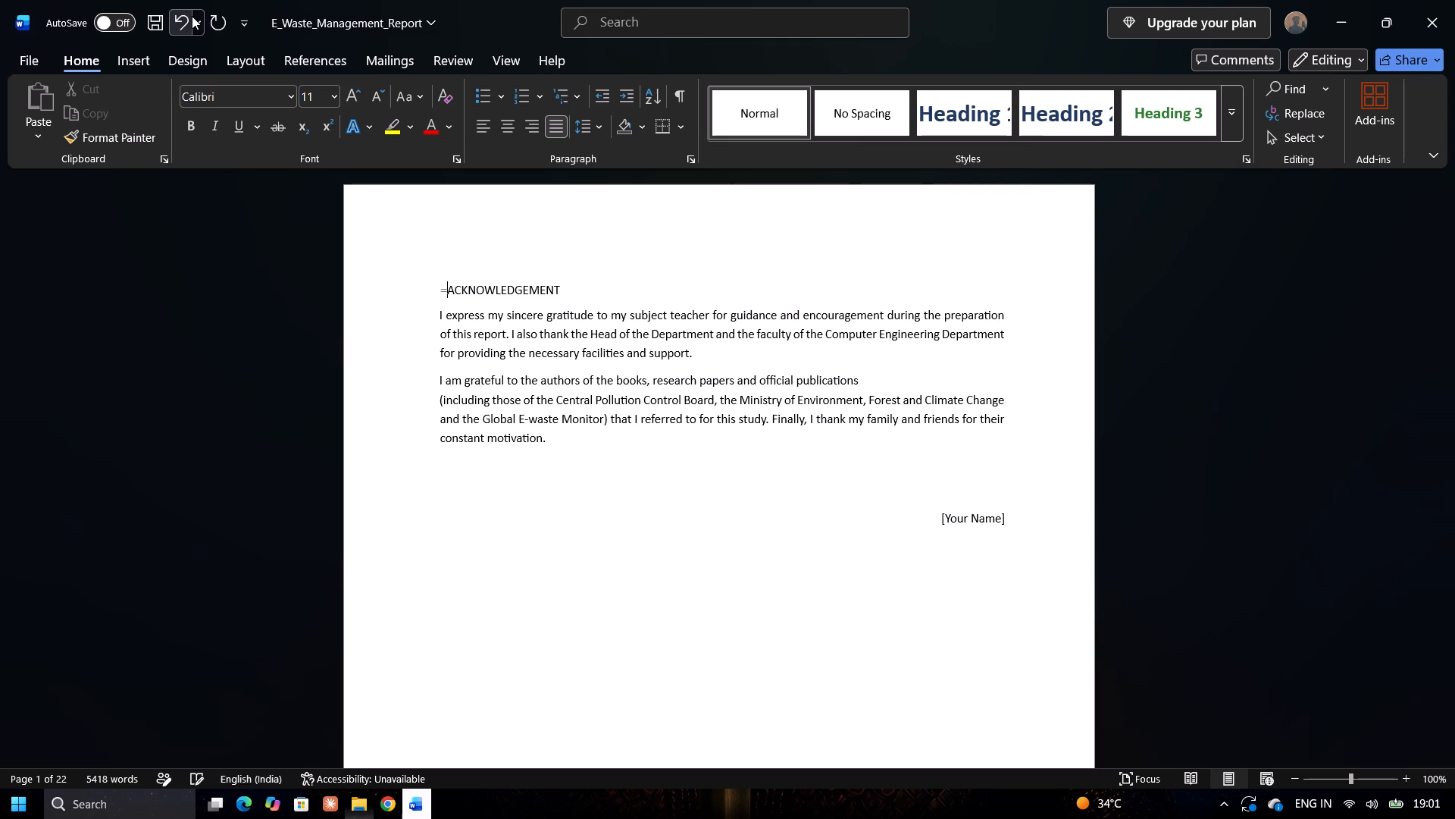
click(179, 17)
scroll(643, 309, up, 1)
scroll(646, 311, down, 1)
scroll(648, 313, up, 1)
scroll(648, 313, down, 1)
scroll(648, 313, up, 3)
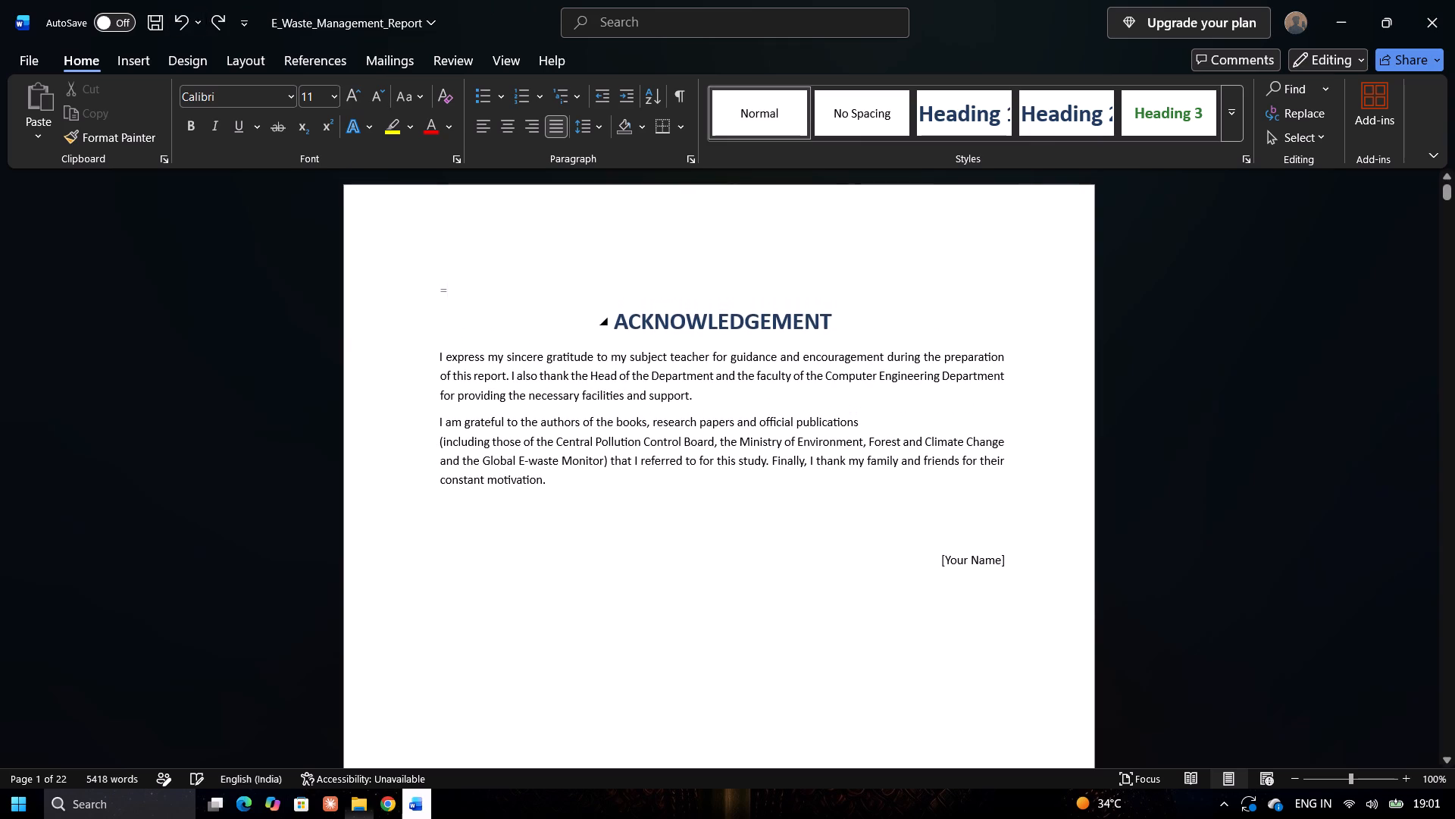
key(BackSpace)
key(BackSpace)
Look through the acknowledgement, abstract and opening chapters, and go to the references on the last page.
scroll(535, 312, down, 5)
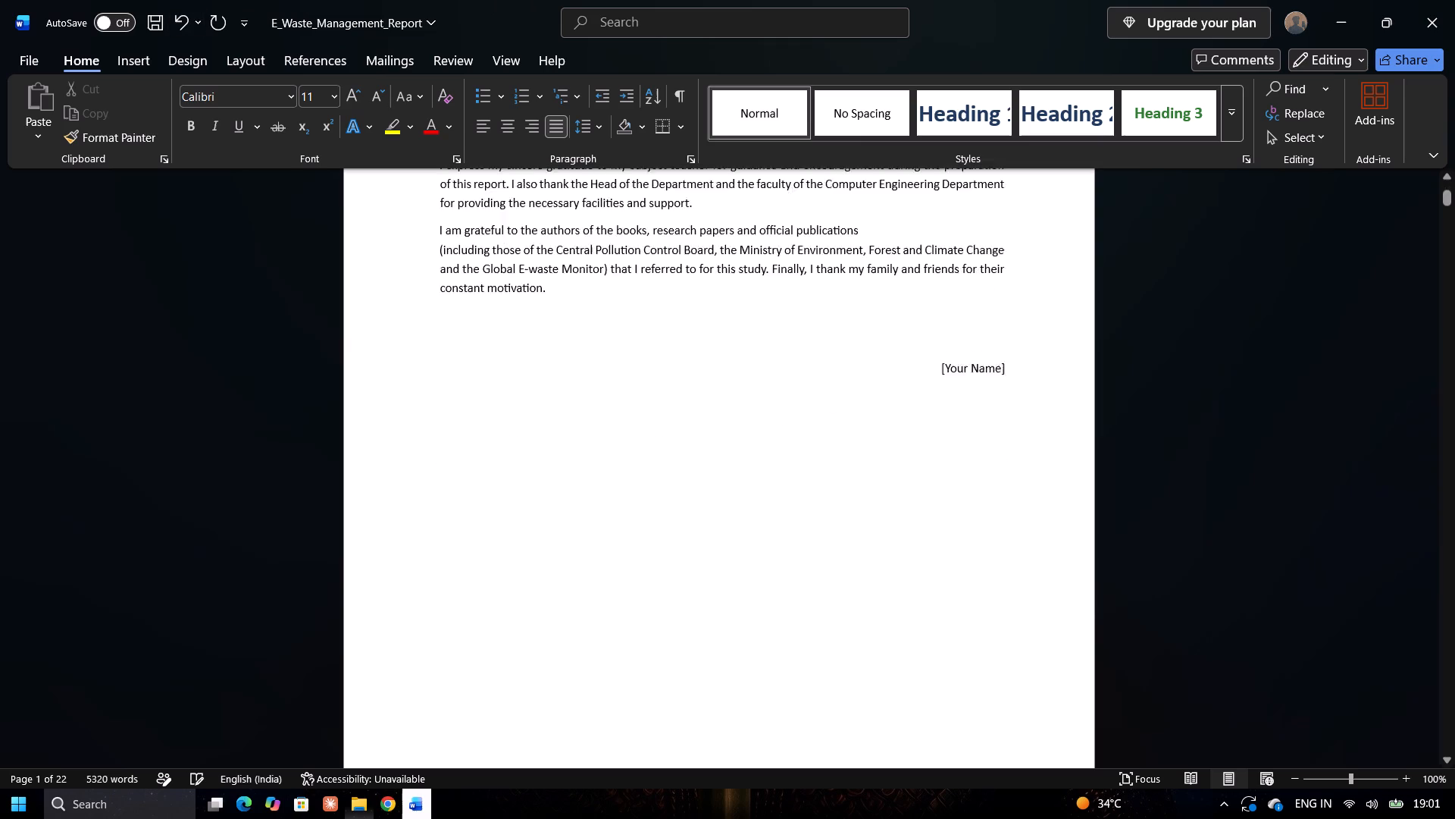
scroll(535, 312, down, 20)
scroll(535, 312, down, 20)
scroll(535, 312, down, 4)
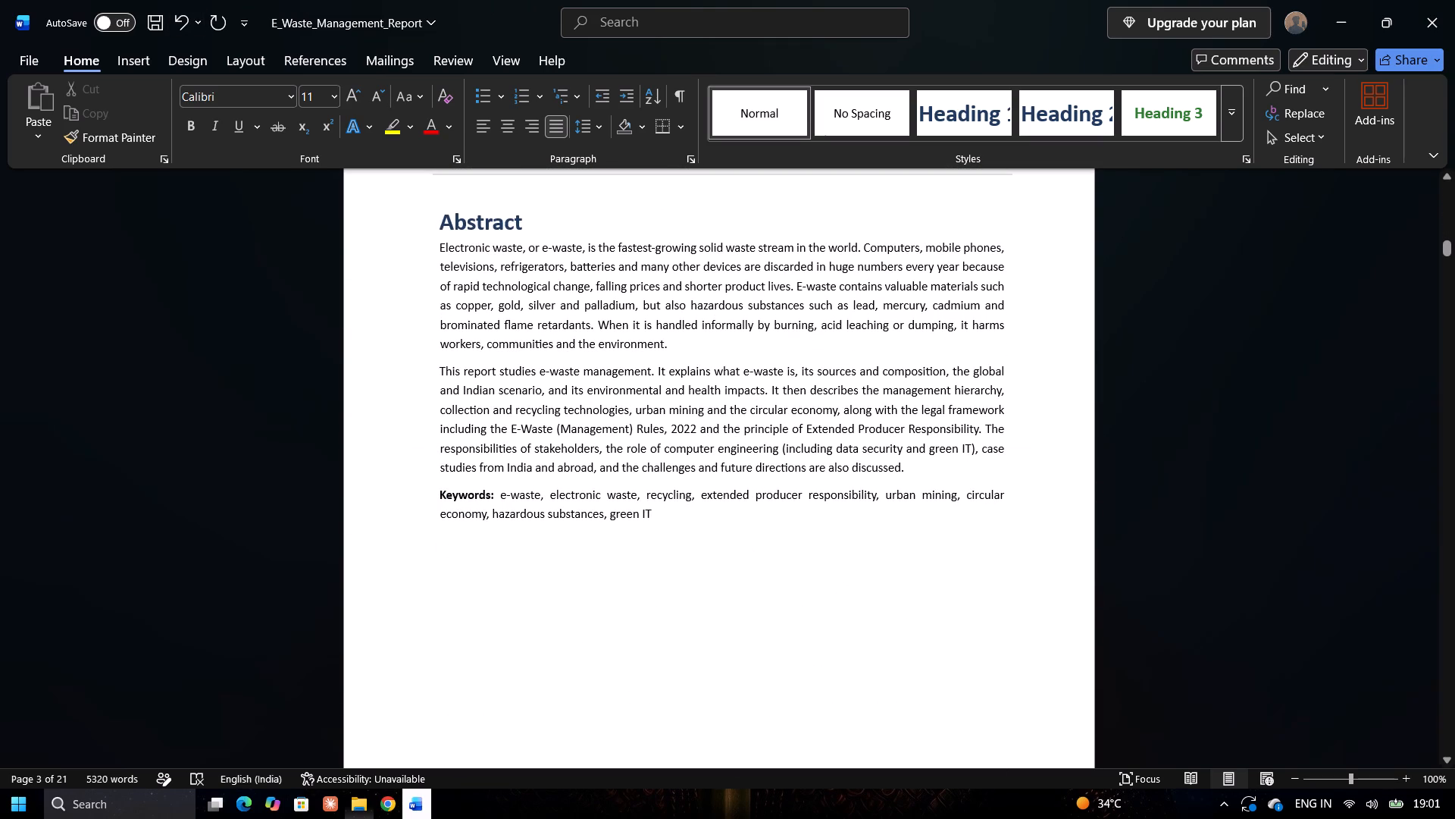
scroll(535, 312, down, 4)
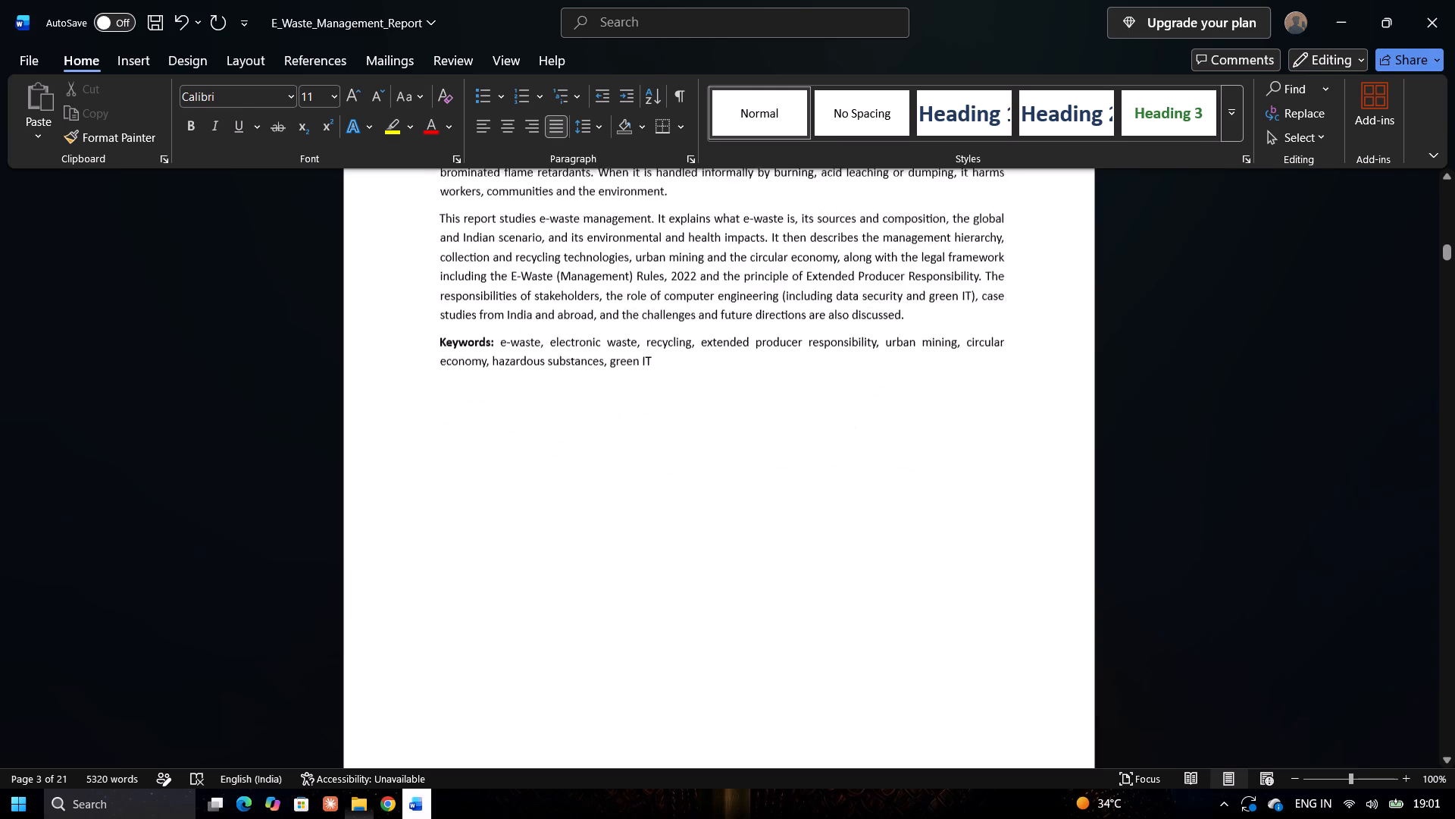
scroll(535, 312, down, 16)
scroll(535, 312, up, 1)
scroll(535, 312, down, 12)
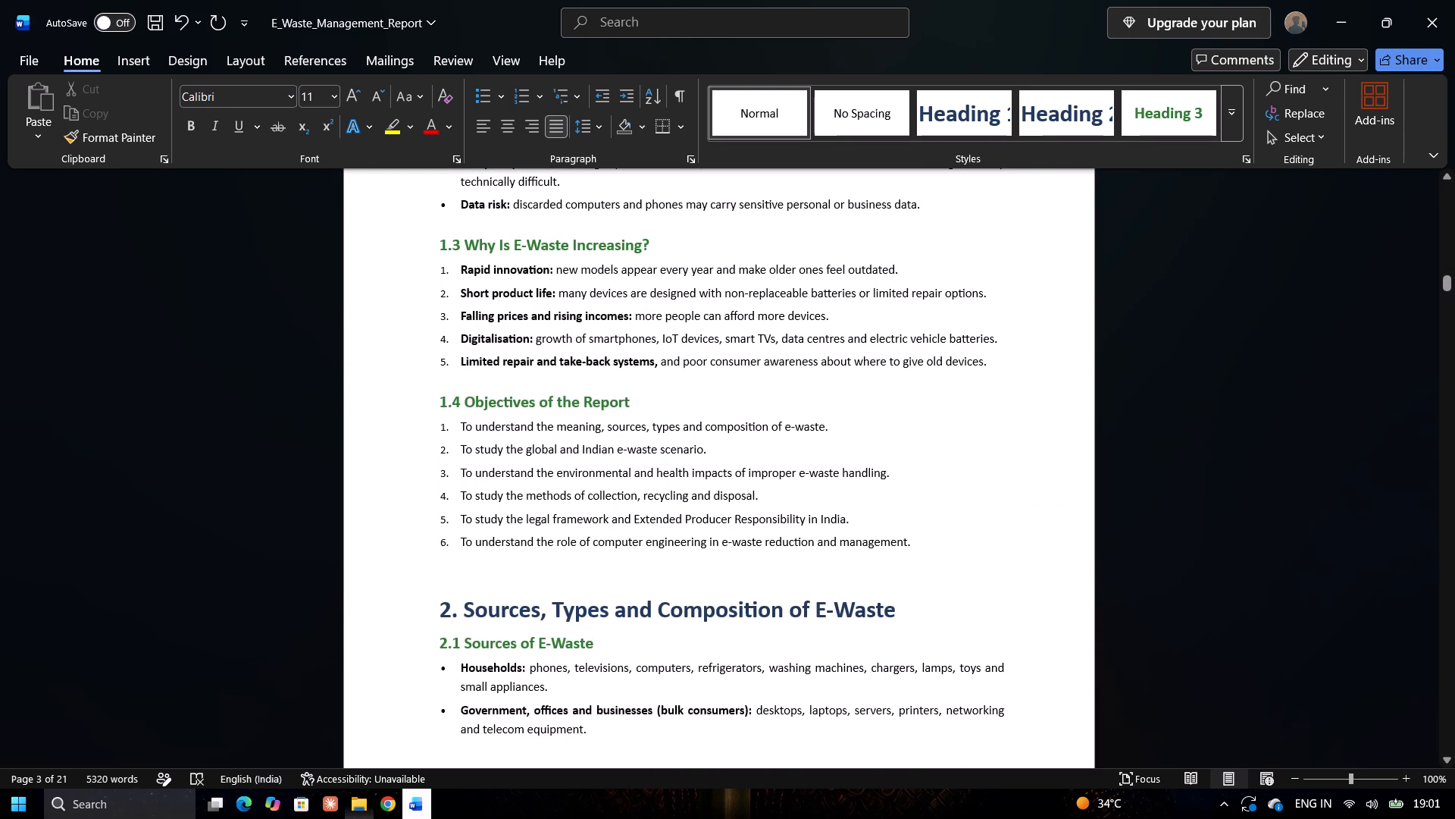
drag(1444, 281, 1453, 745)
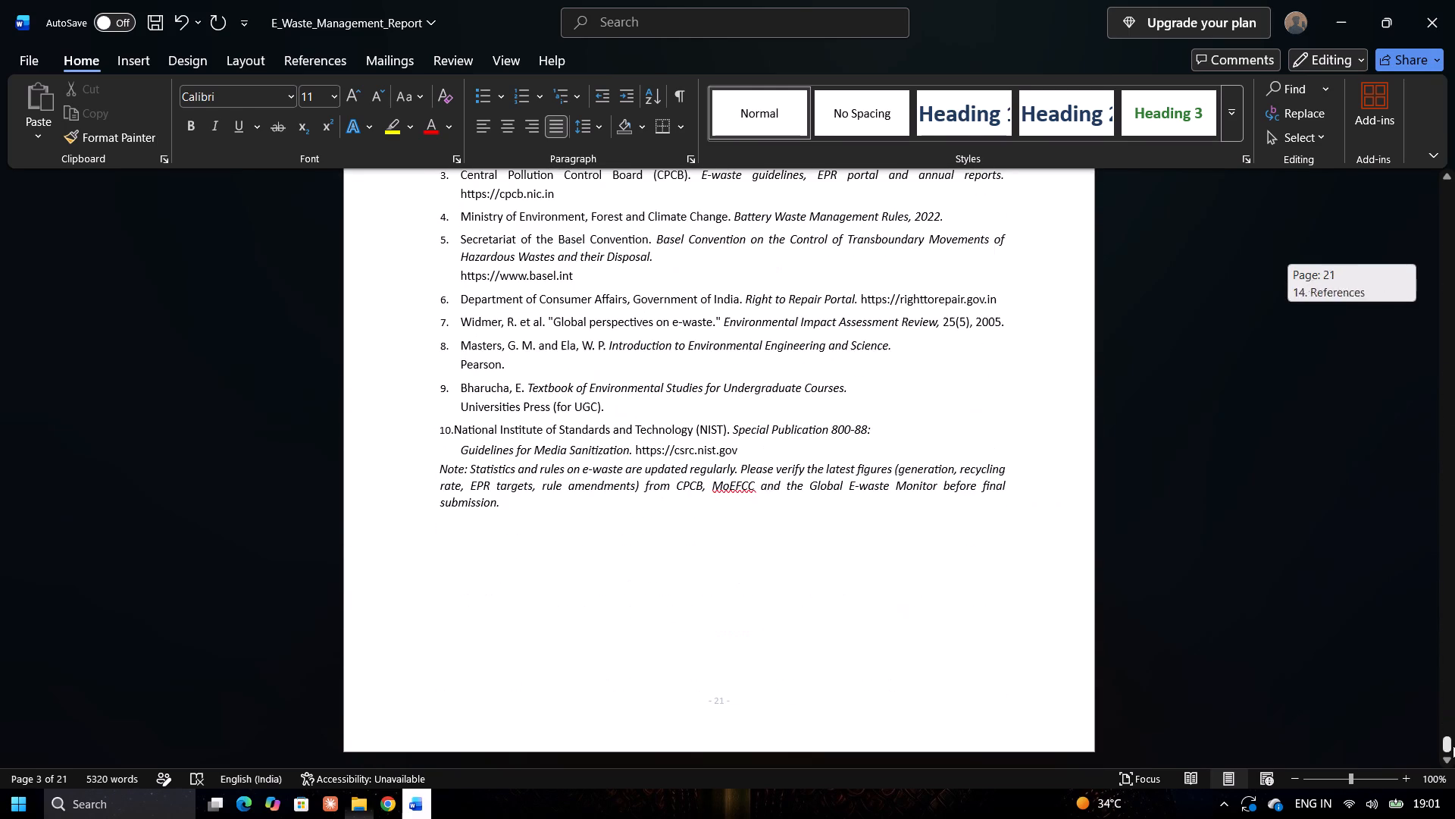
drag(1453, 745, 1452, 746)
Review the report backwards from the references to chapter 9, Responsibilities of Stakeholders, for content to cut.
scroll(965, 479, up, 16)
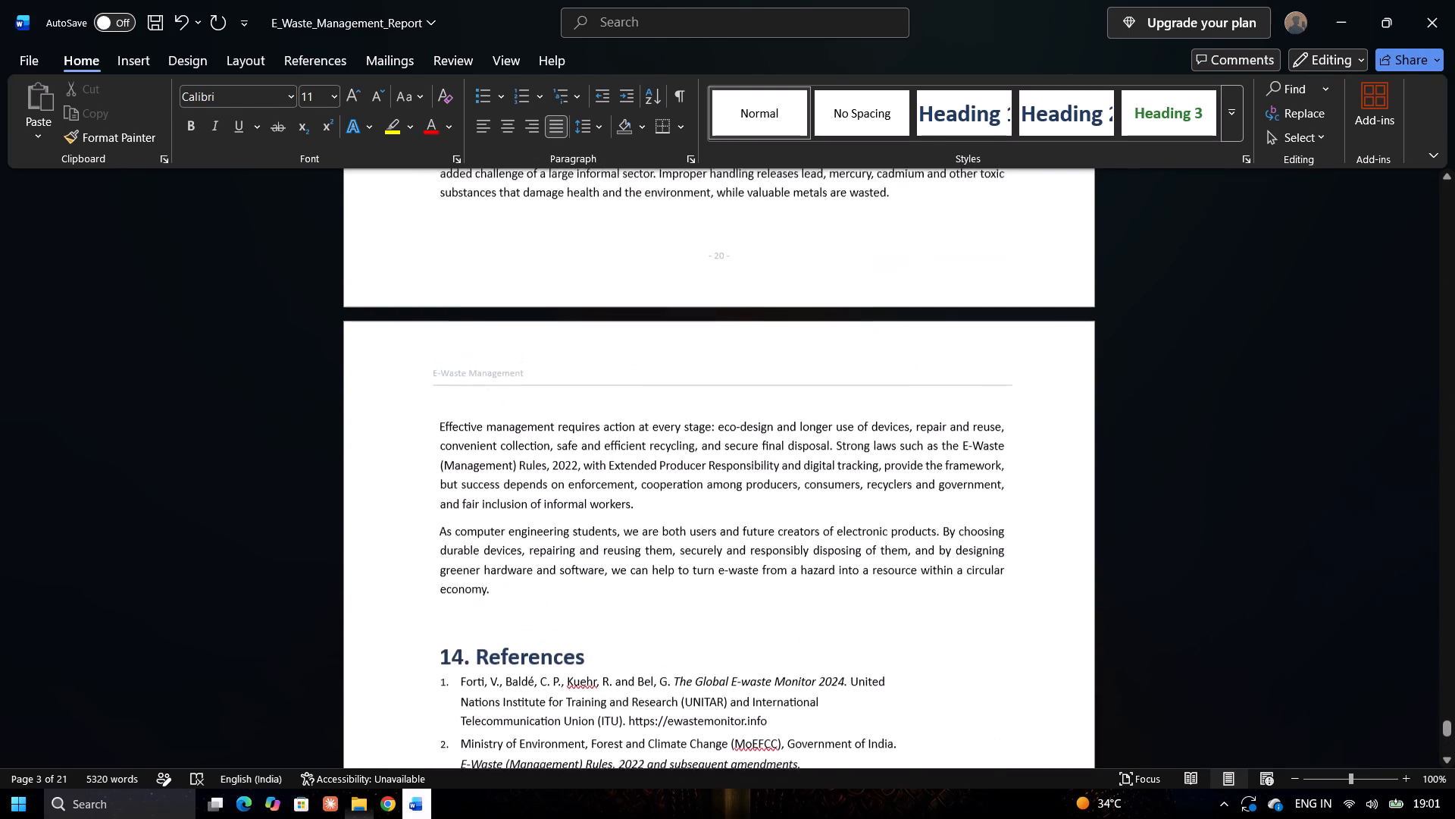
scroll(965, 479, up, 16)
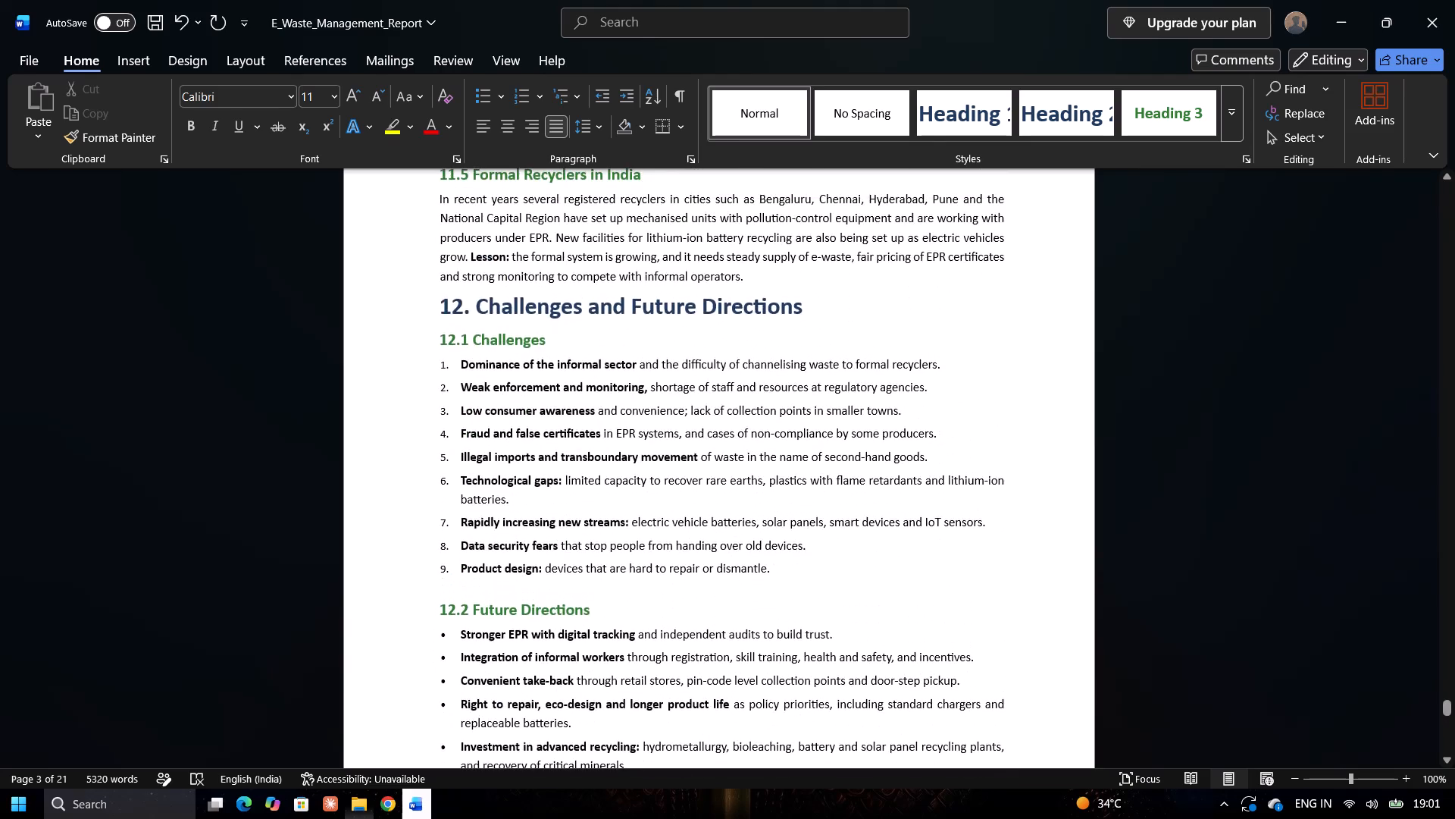
scroll(906, 479, up, 20)
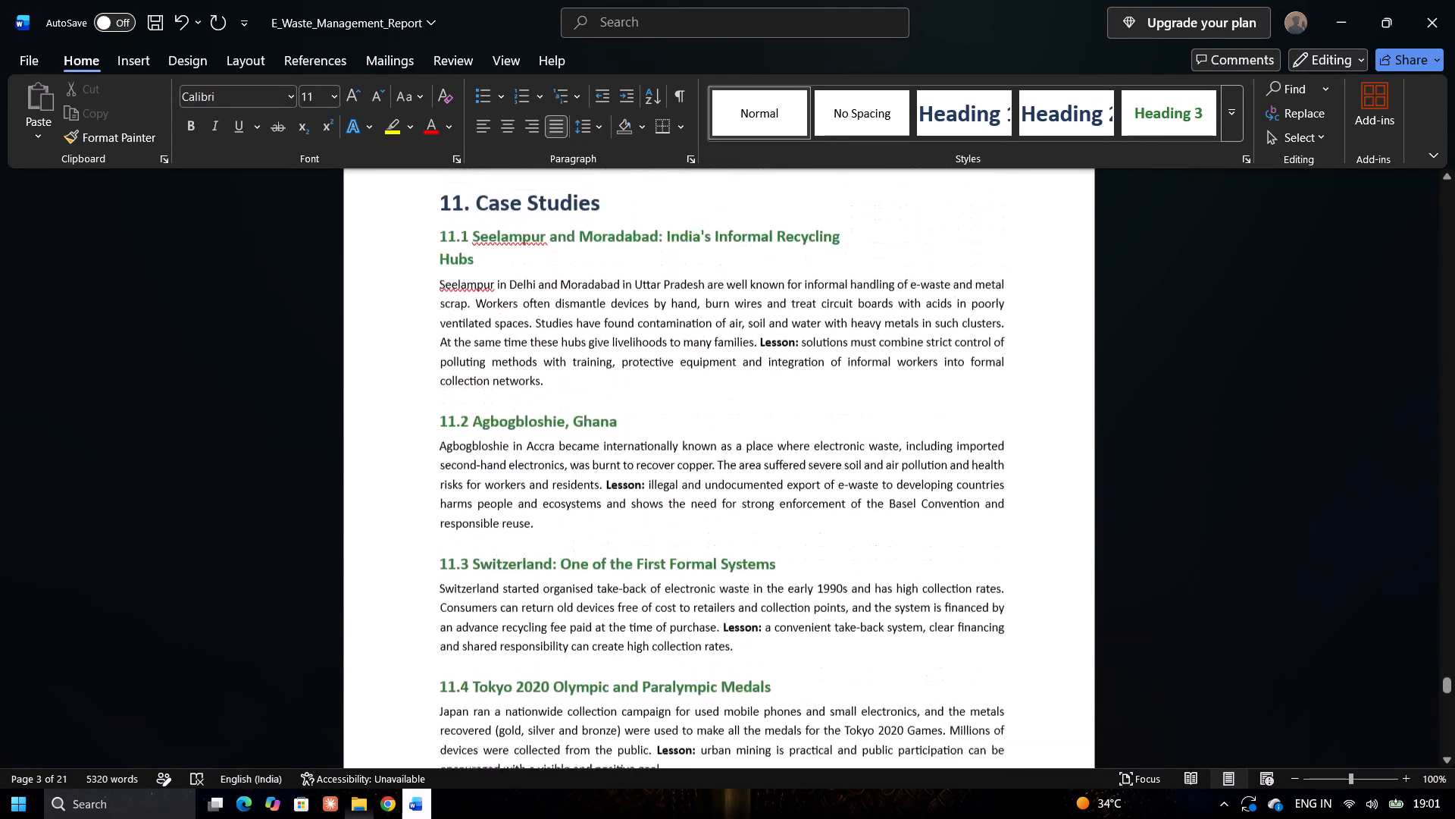
scroll(906, 479, up, 4)
scroll(883, 473, down, 1)
scroll(883, 473, up, 10)
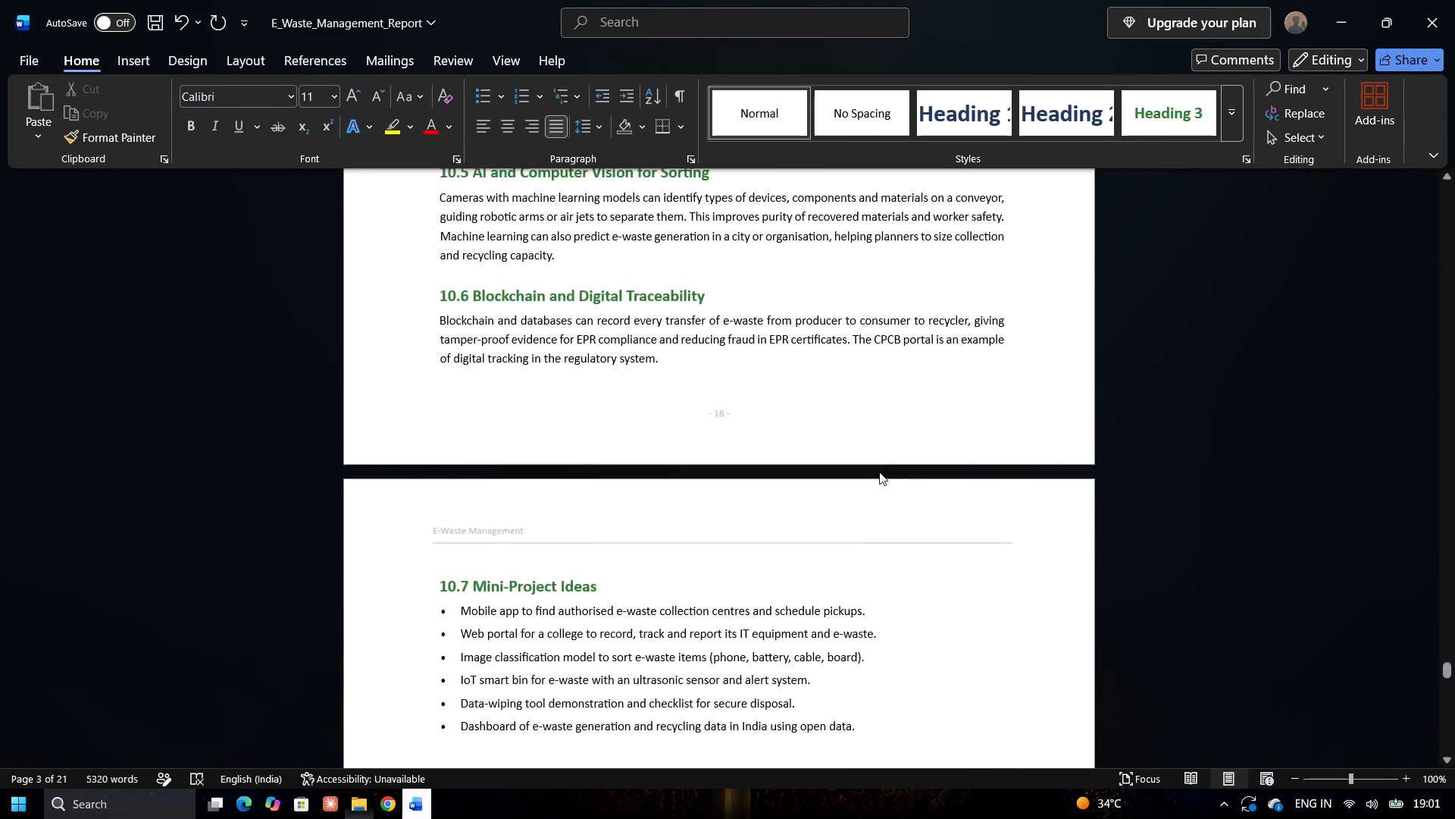
scroll(878, 472, up, 16)
scroll(664, 458, up, 5)
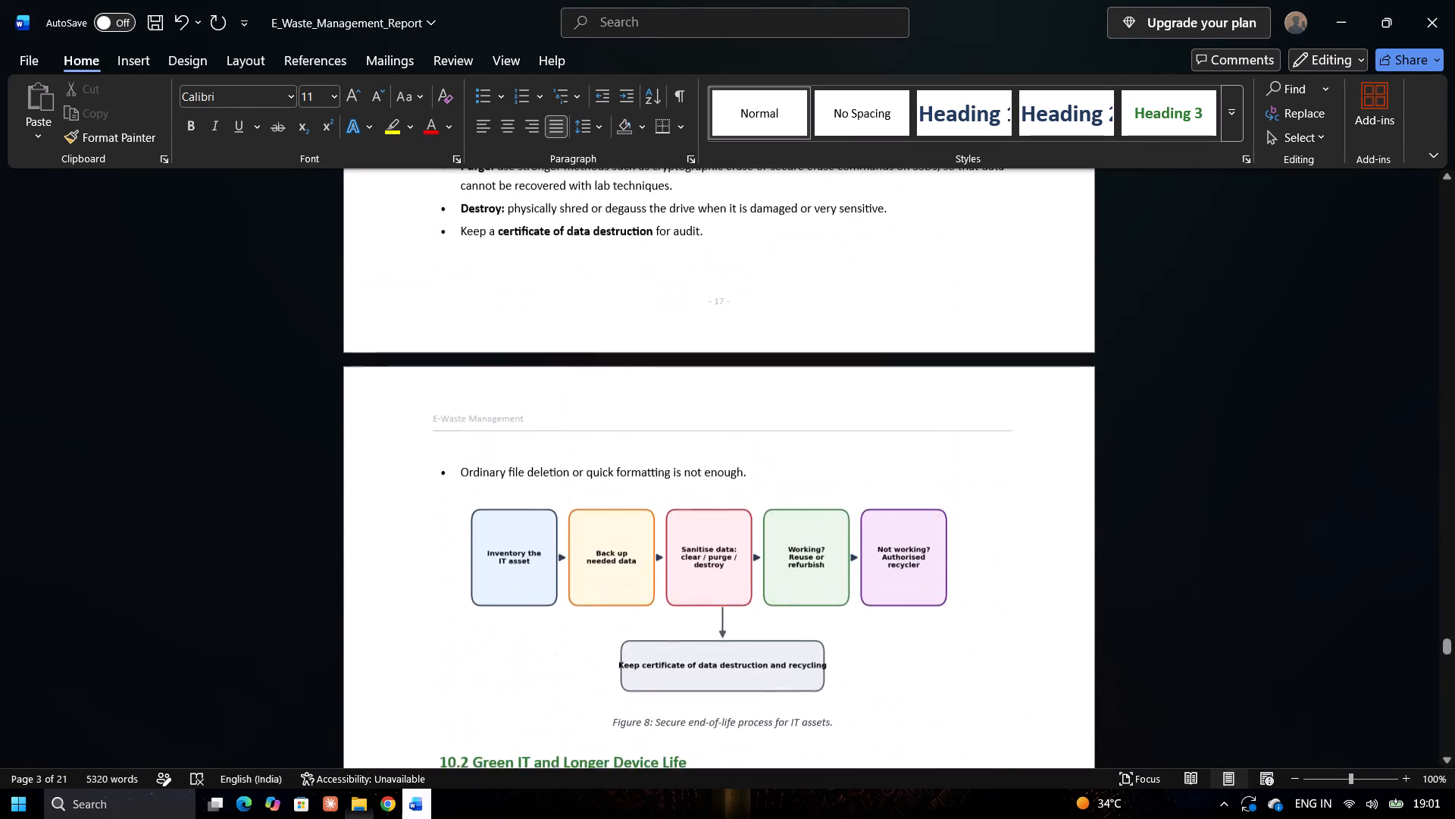
scroll(664, 458, up, 16)
scroll(643, 452, down, 1)
scroll(643, 452, up, 3)
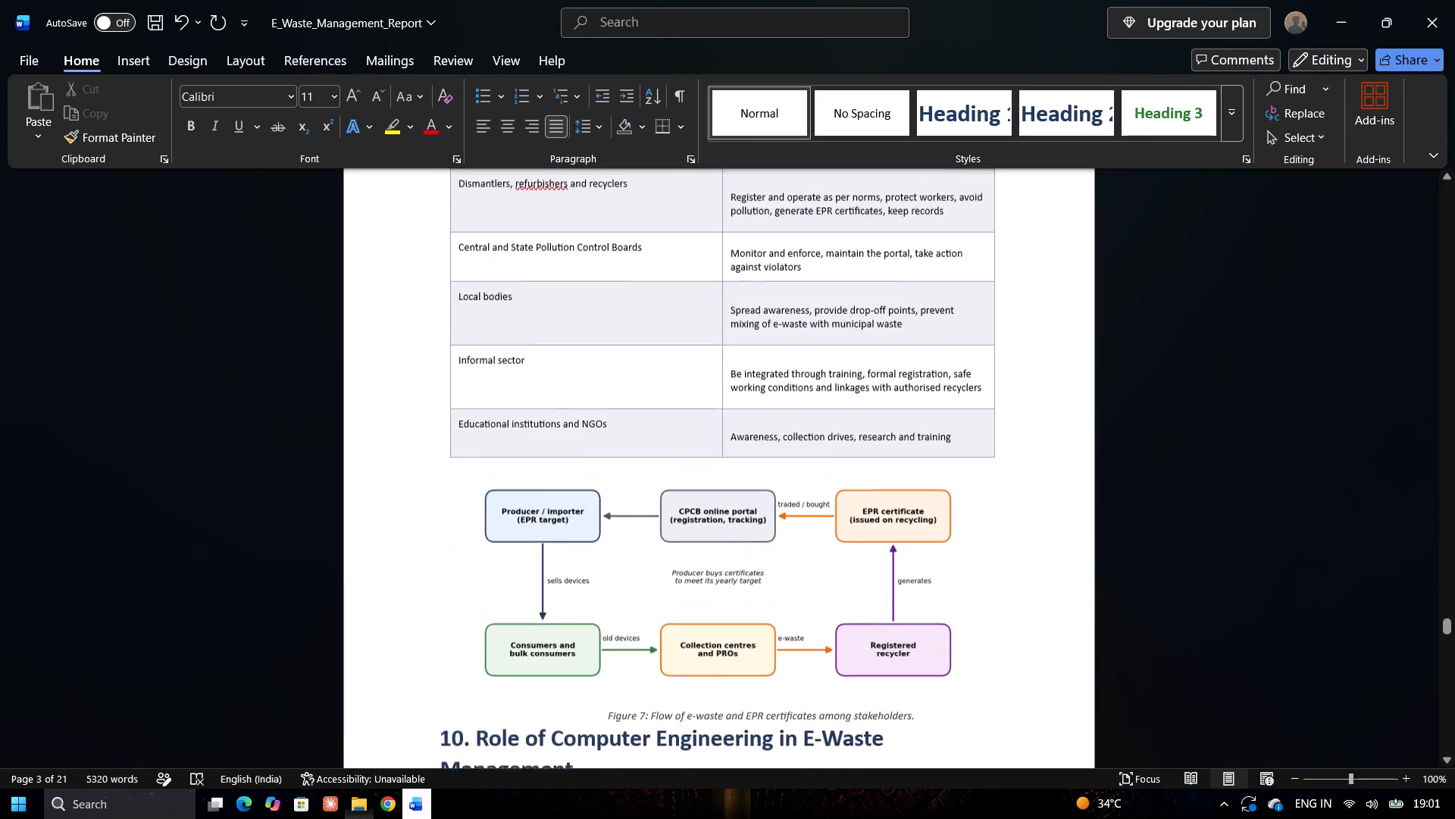
scroll(643, 452, up, 20)
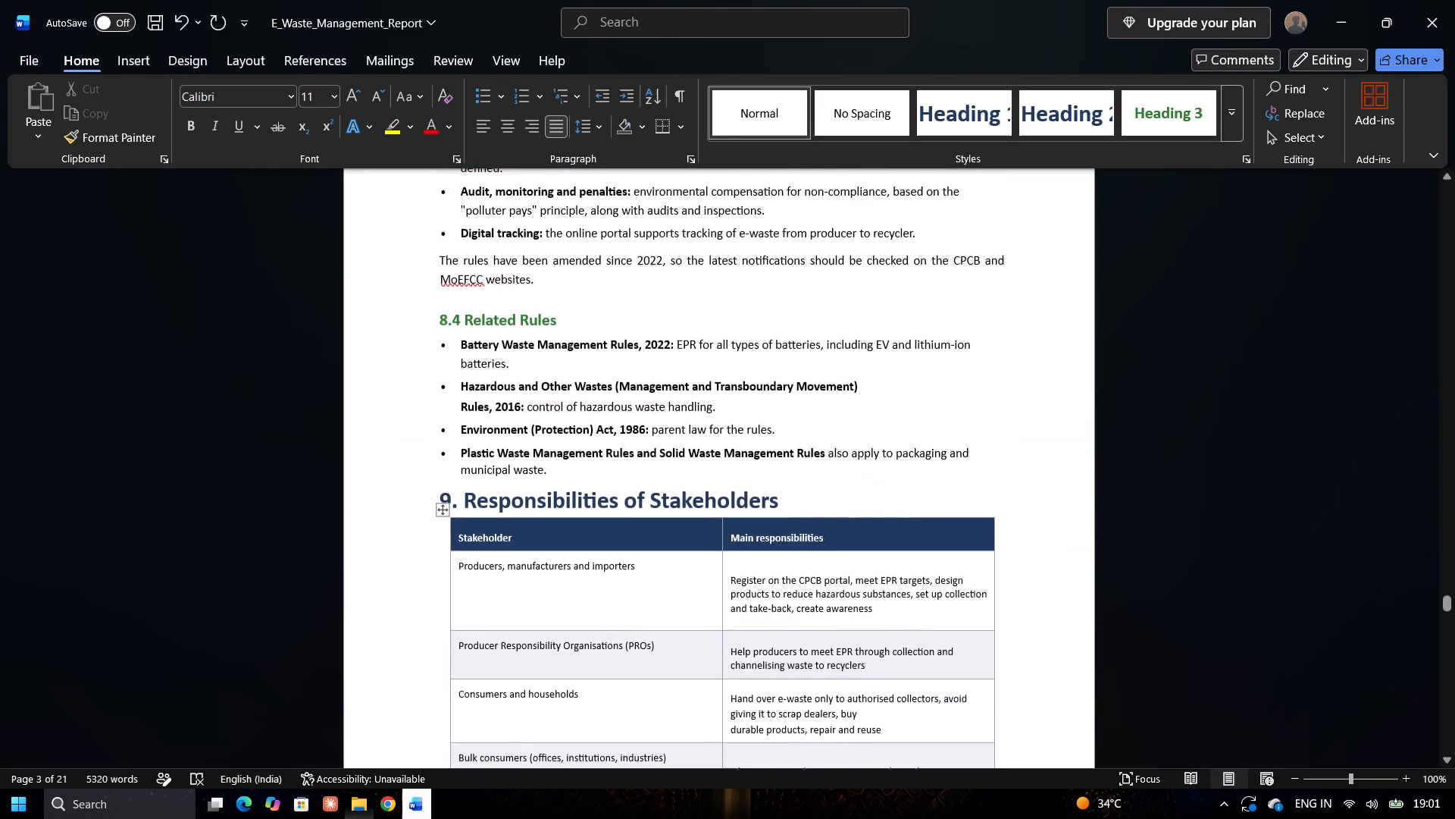
Review chapters 8, 7 and 6 backwards, as far as the 6.3 Metal Recovery Processes section.
scroll(641, 451, up, 14)
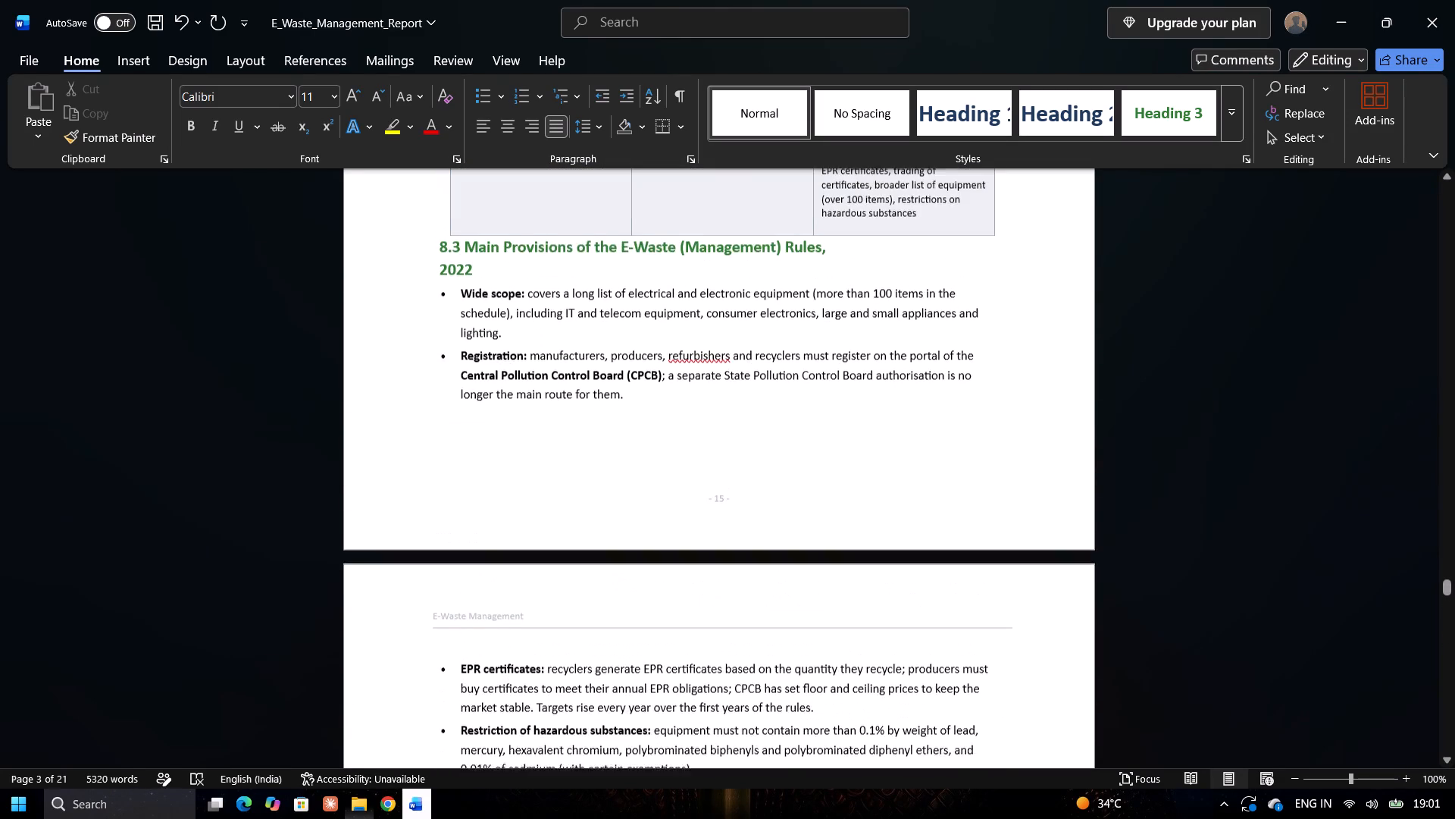
scroll(636, 450, up, 7)
scroll(633, 449, down, 1)
scroll(633, 449, up, 7)
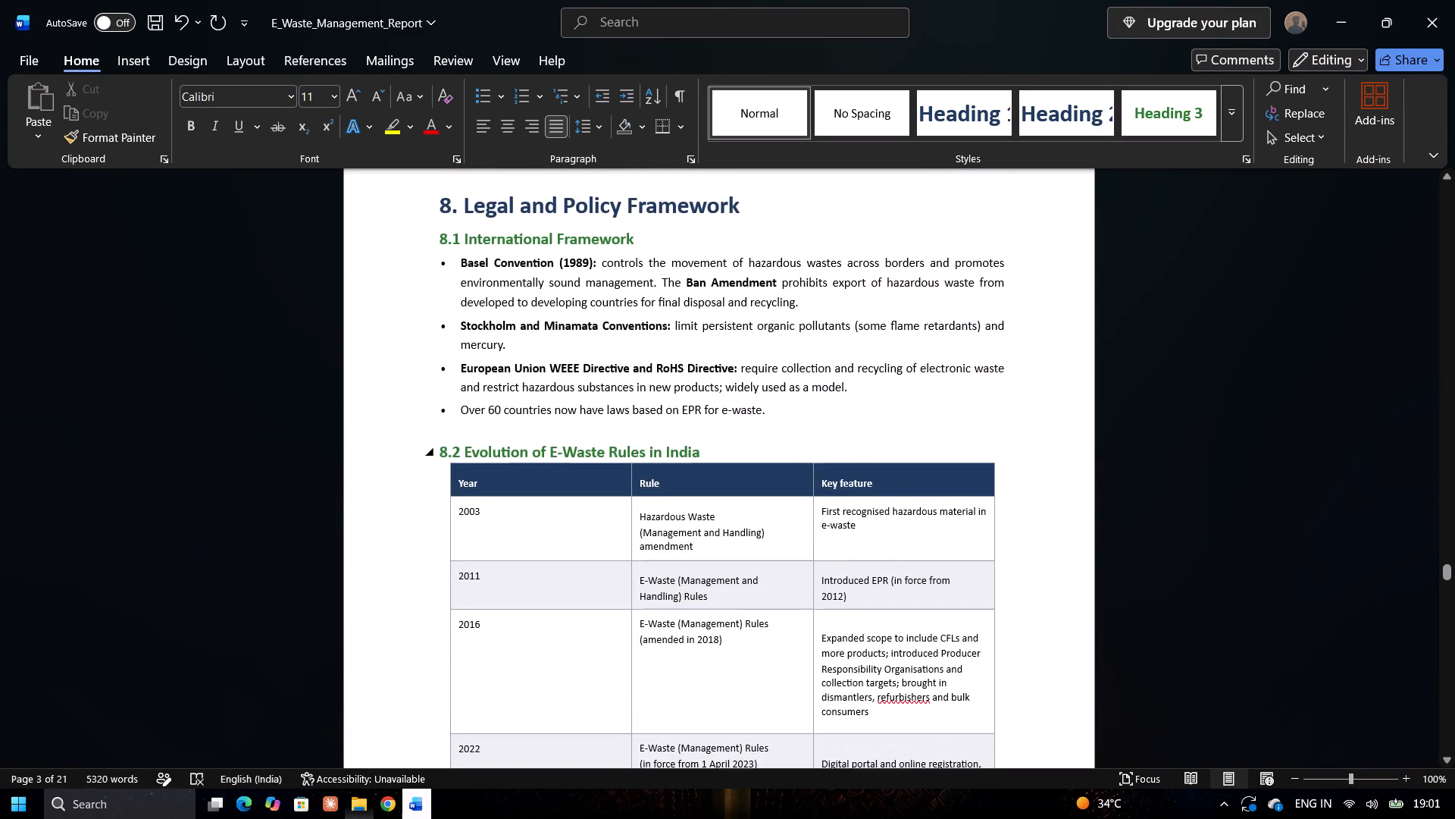
scroll(633, 449, up, 12)
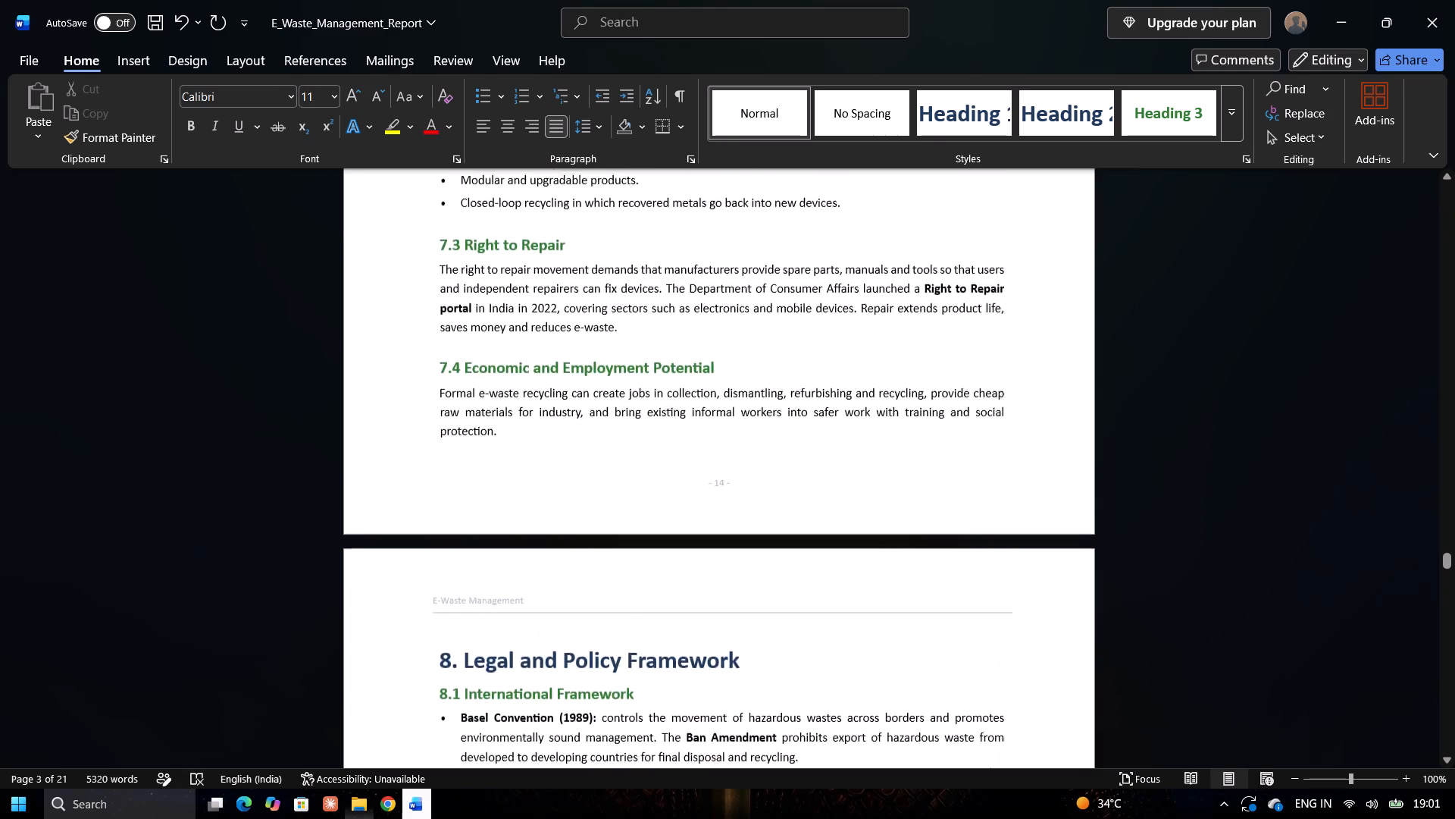
scroll(627, 450, up, 2)
scroll(627, 450, down, 1)
scroll(627, 450, up, 9)
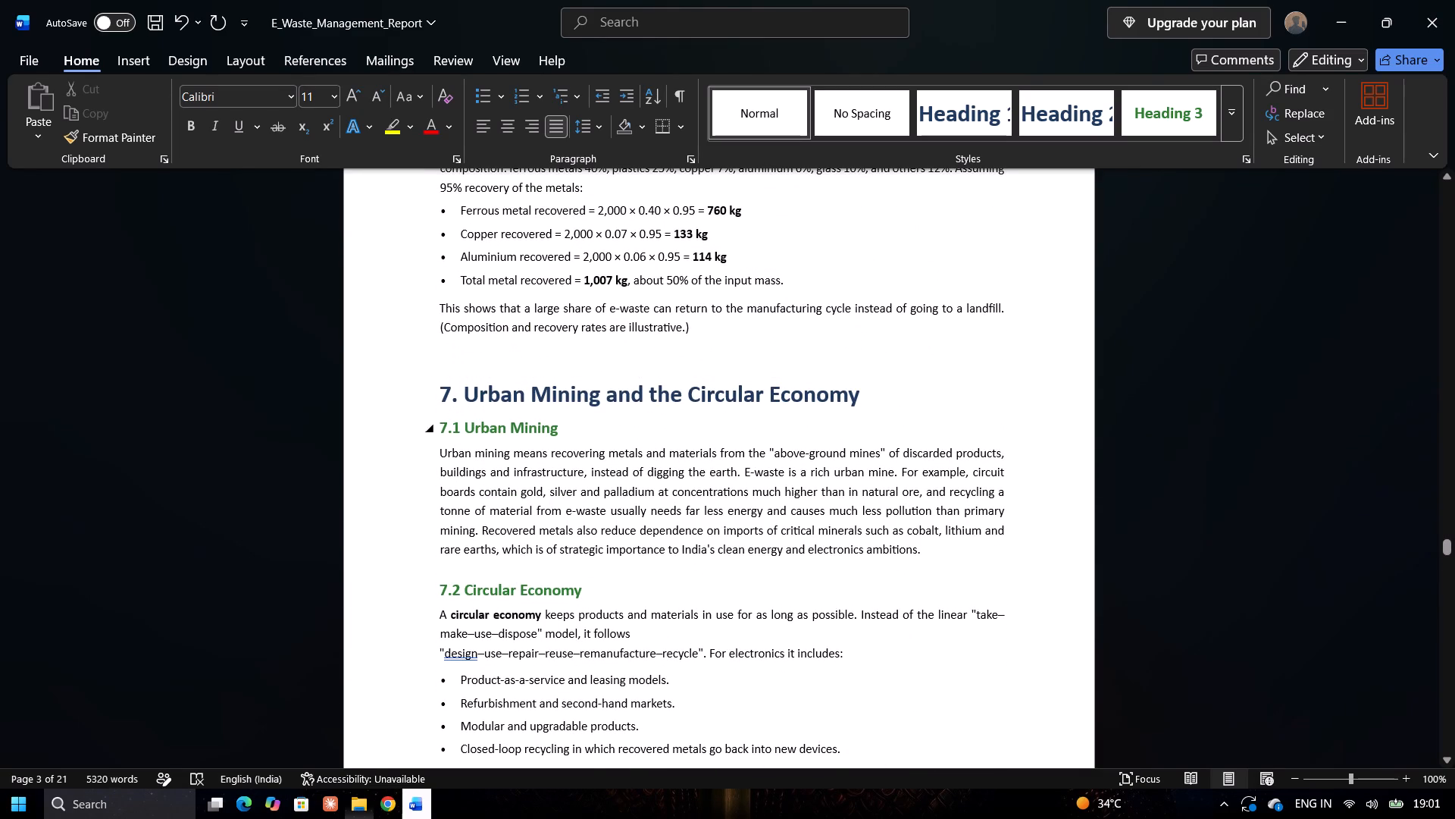
scroll(466, 400, up, 11)
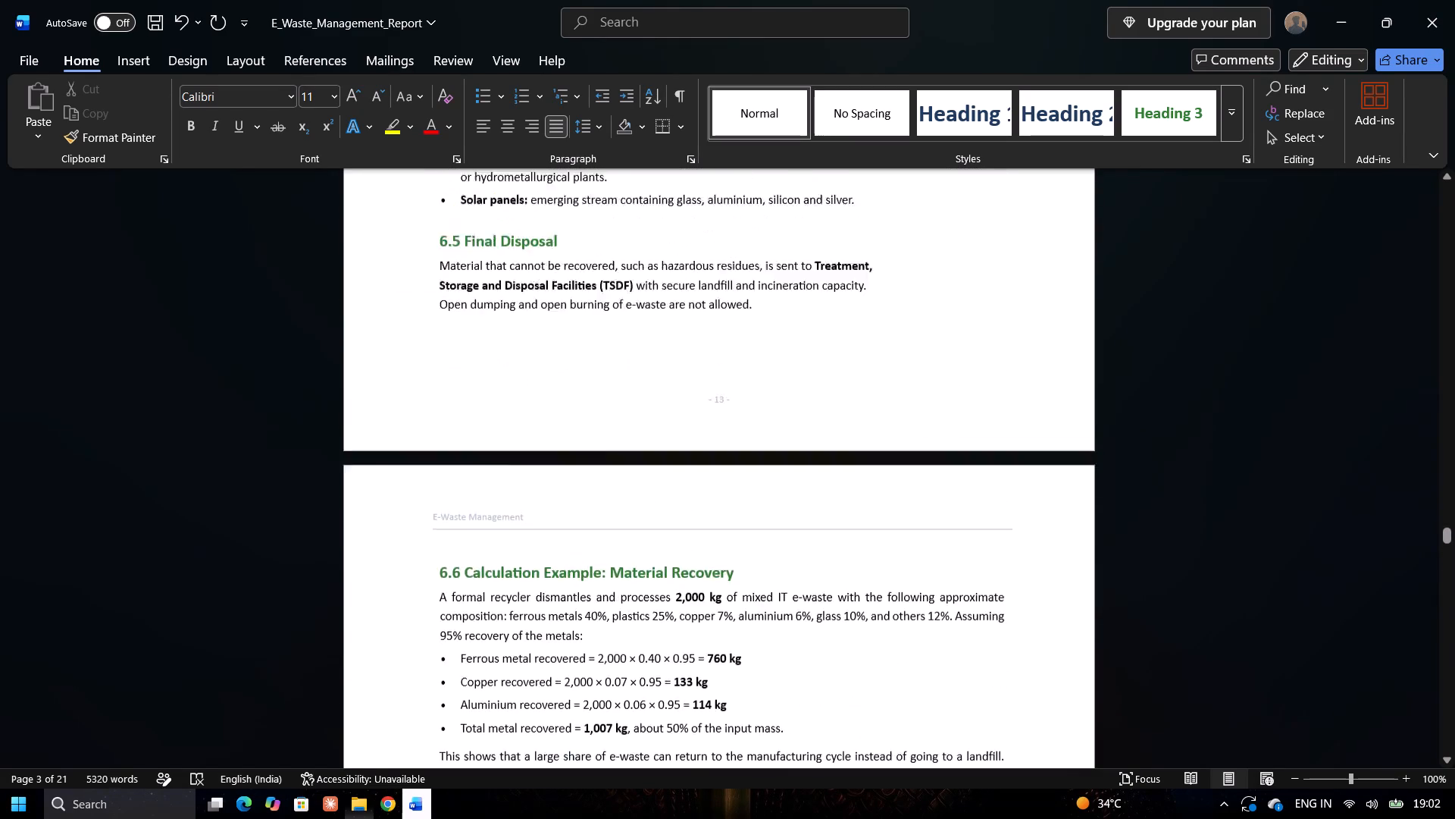
scroll(467, 400, up, 18)
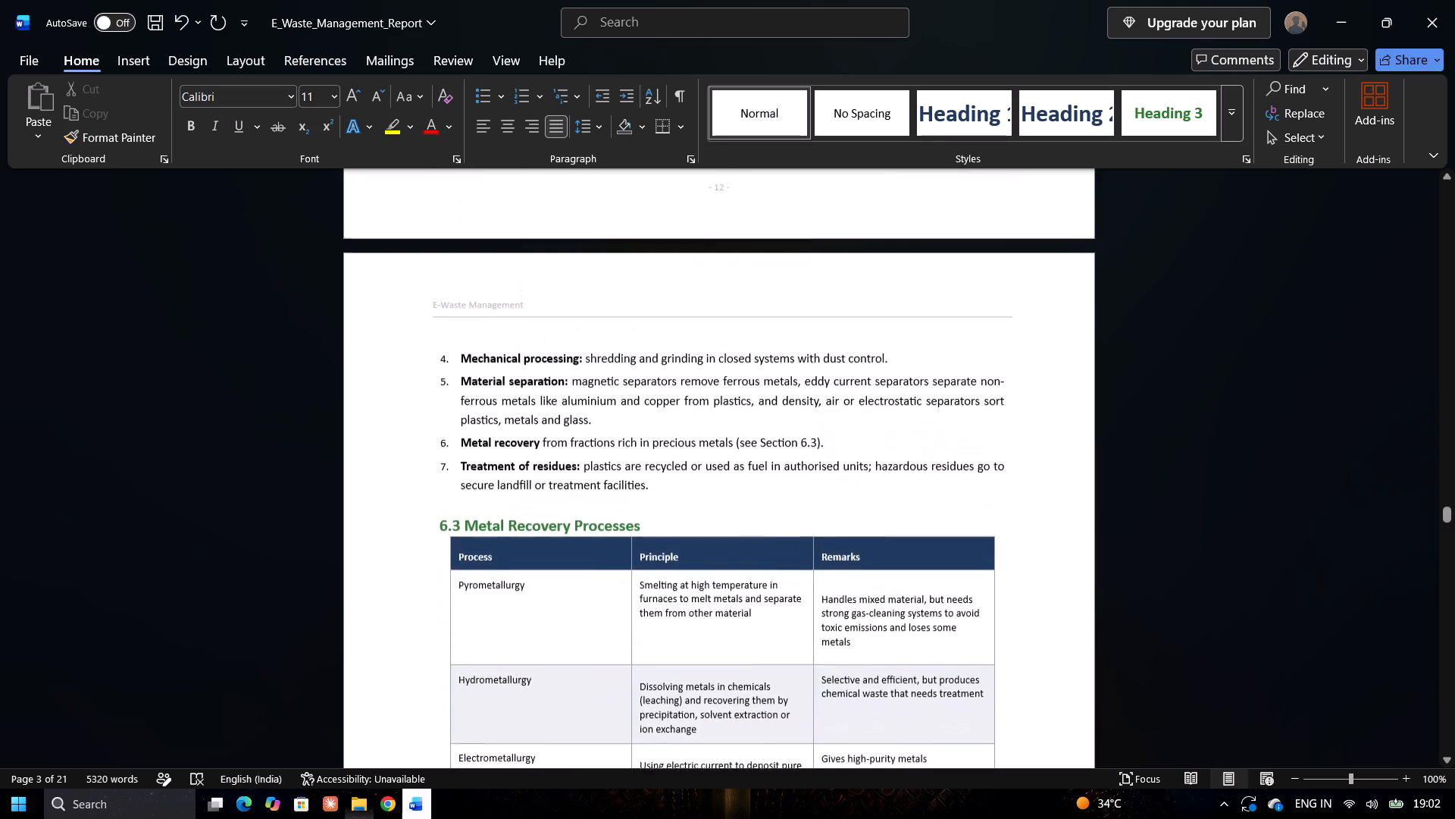
scroll(502, 396, up, 5)
scroll(504, 401, down, 4)
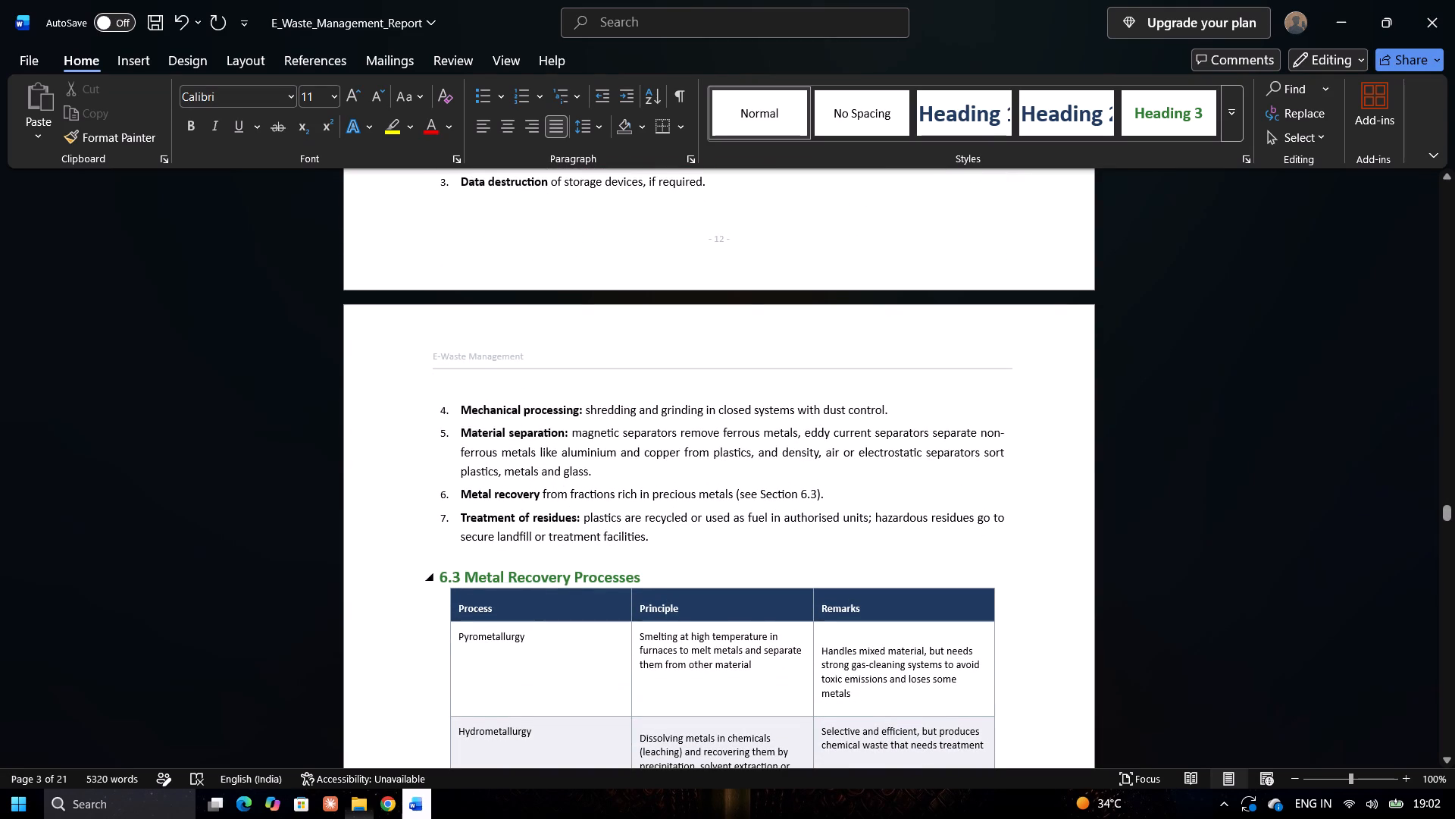
Delete everything from the 6.3 title text, Metal Recovery Processes, through section 6.6, stopping before the chapter 7 heading.
drag(466, 578, 791, 657)
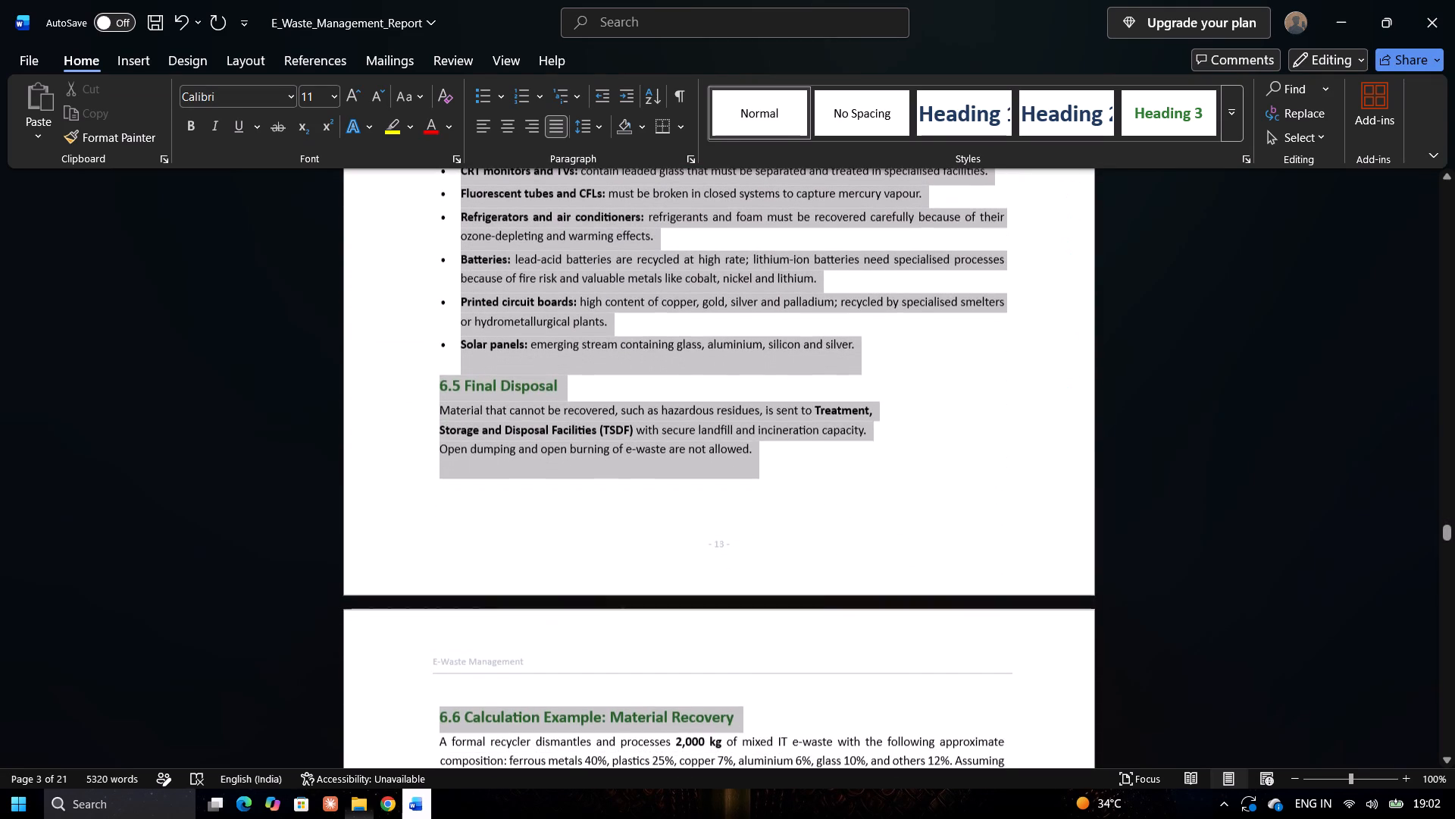
drag(791, 657, 937, 650)
key(Delete)
Delete the seven numbered recycling steps below Figure 6 in section 6.2, keeping the flow diagram and its caption.
scroll(813, 607, up, 7)
scroll(771, 591, down, 1)
scroll(771, 591, up, 14)
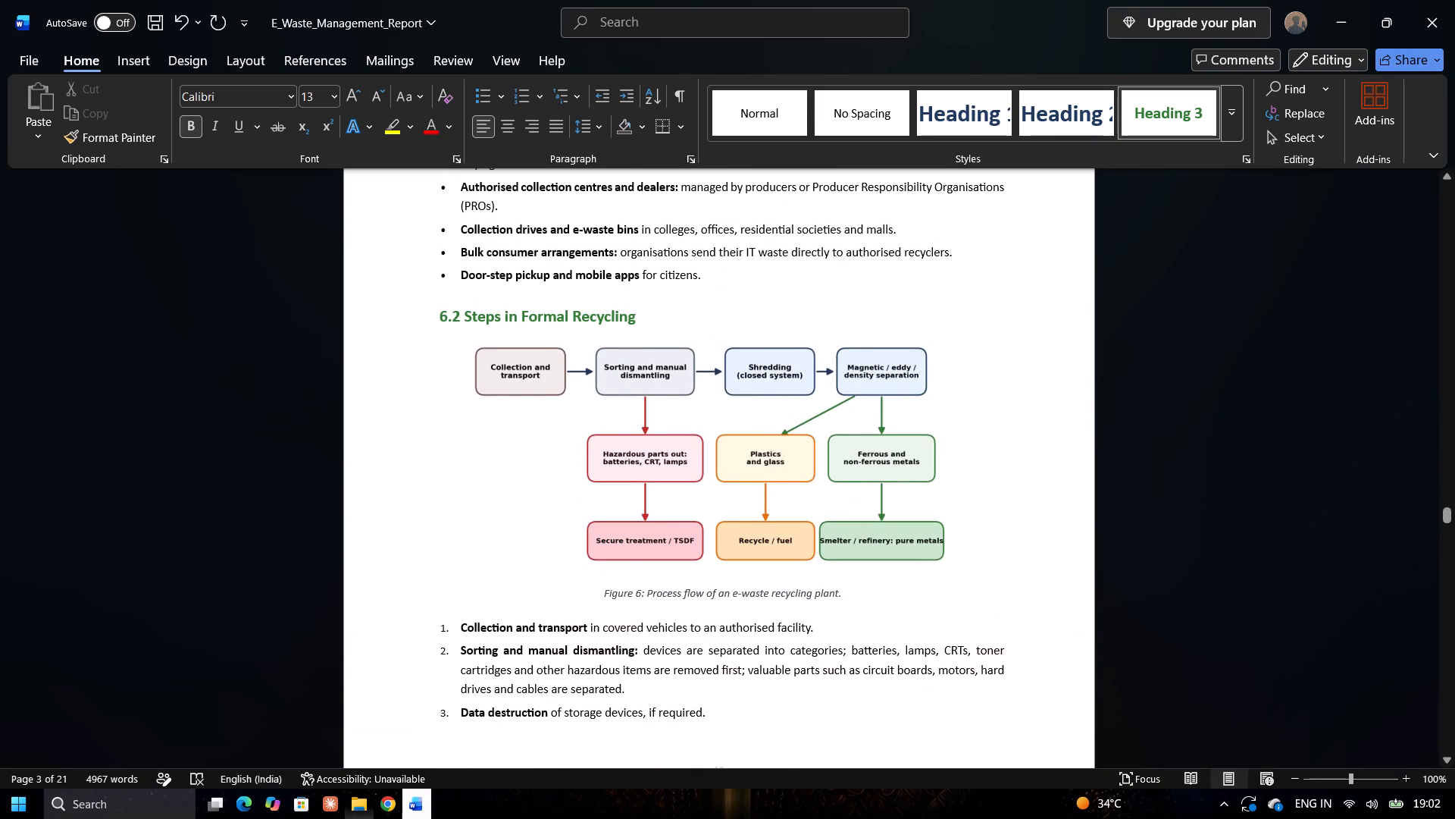
drag(460, 627, 776, 783)
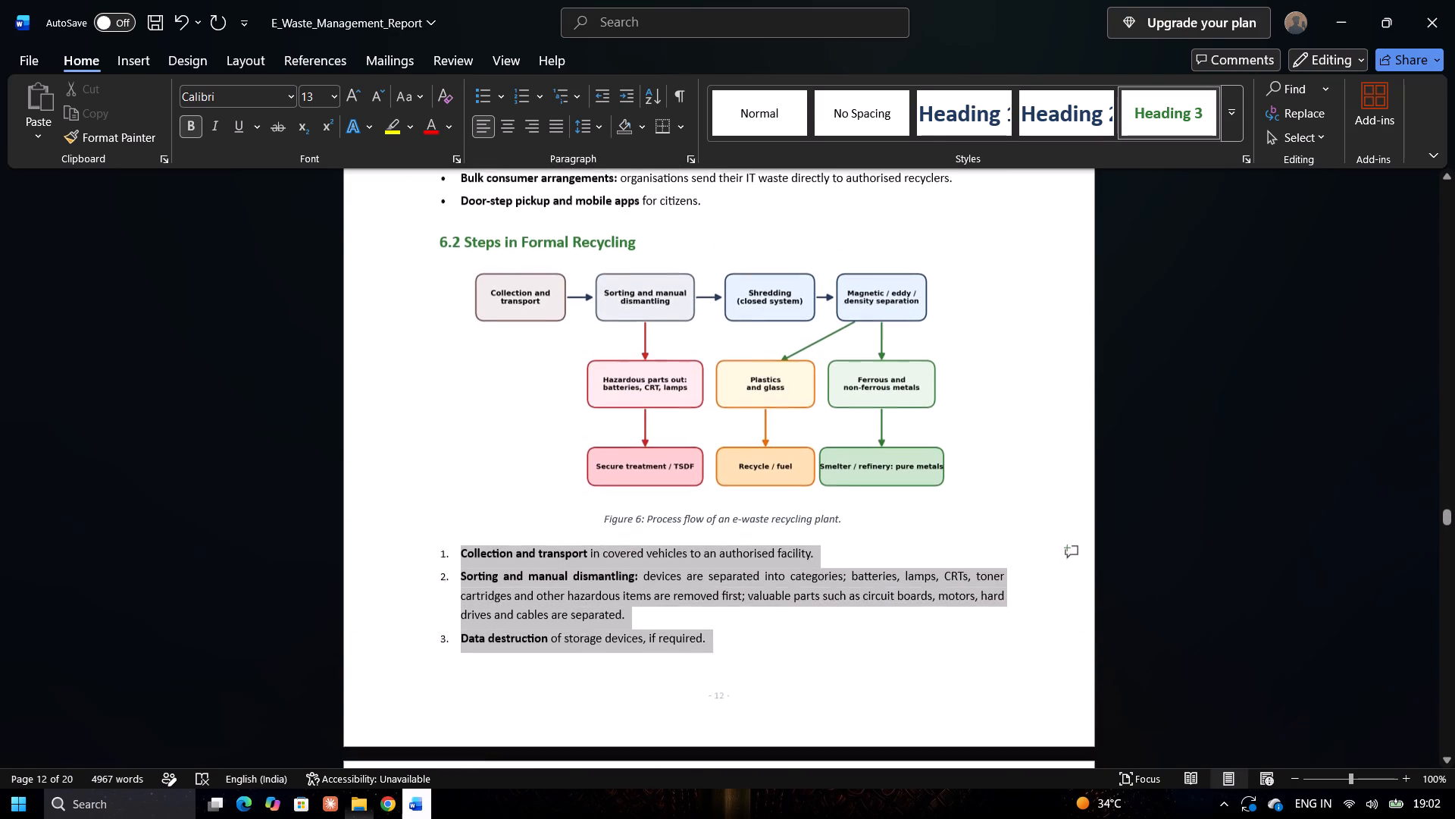
drag(776, 783, 884, 717)
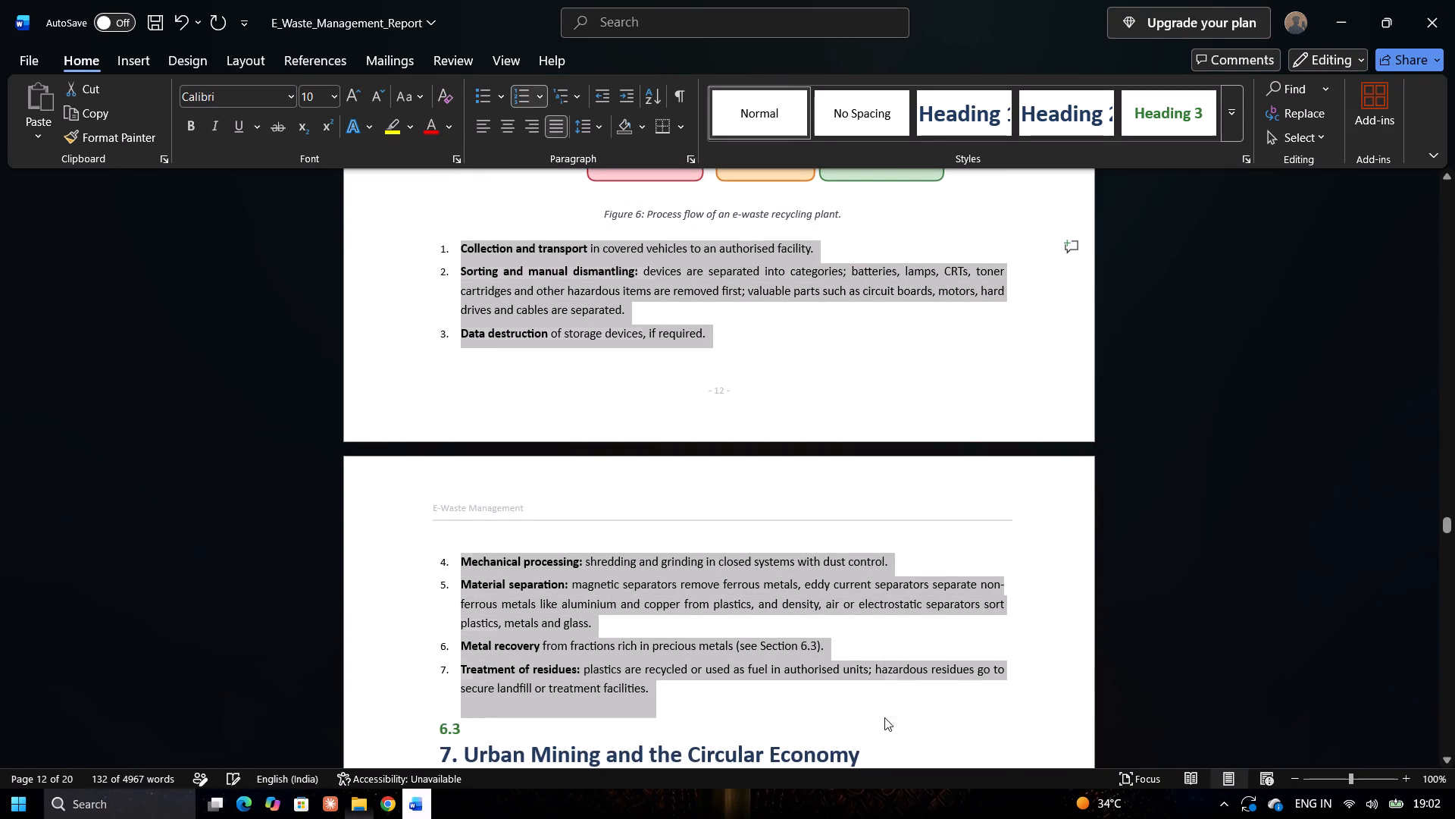
key(BackSpace)
Remove the leftover 6.3 heading number above the chapter 7 heading, Urban Mining and the Circular Economy.
click(475, 550)
key(BackSpace)
key(BackSpace)
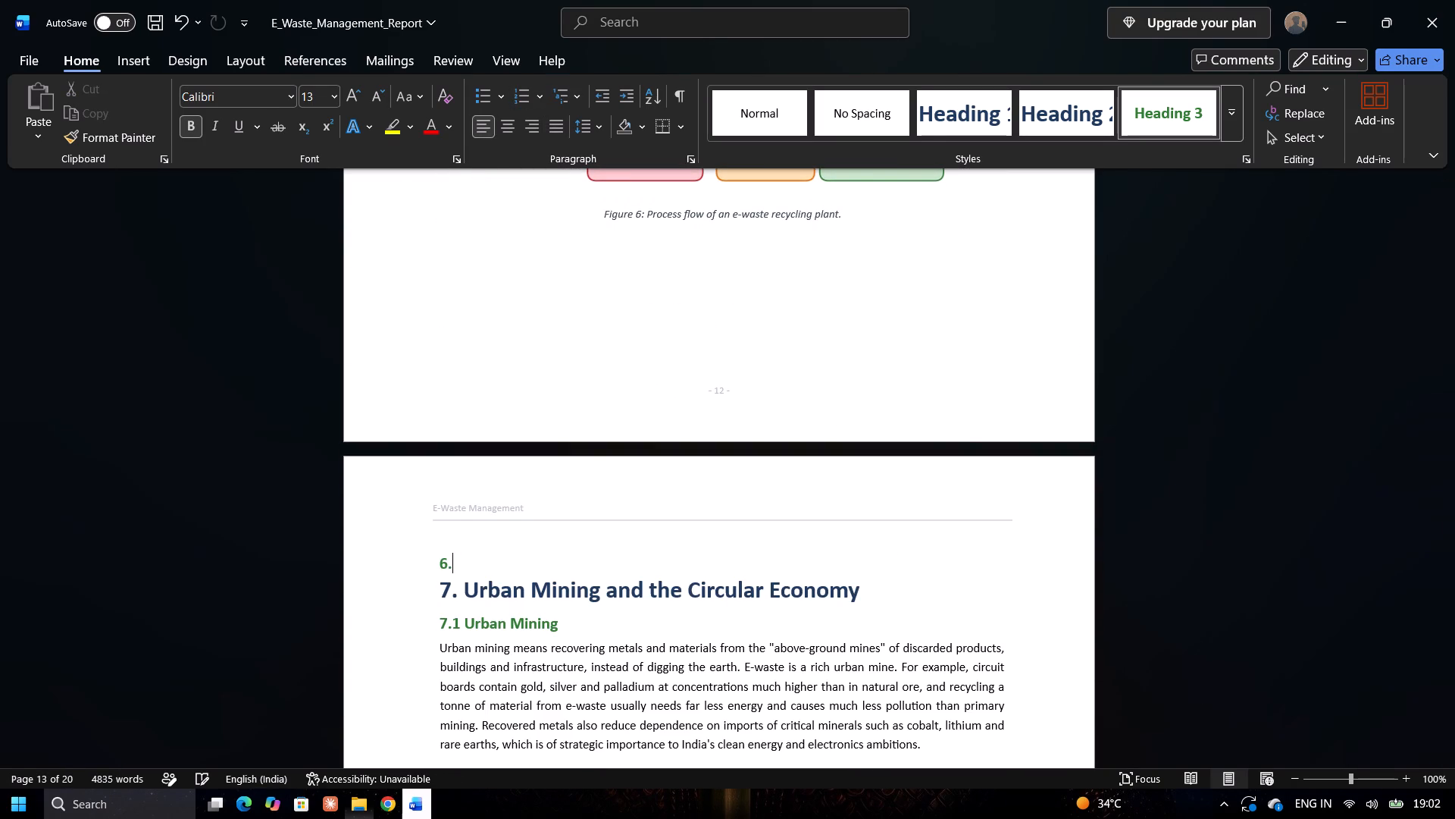
key(BackSpace)
key(BackSpace)
key(BackSpace)
Examine sections 5.1 to 6.2, including the e-waste hierarchy figure, the 5R Approach and the Eco-Design list.
scroll(475, 550, up, 3)
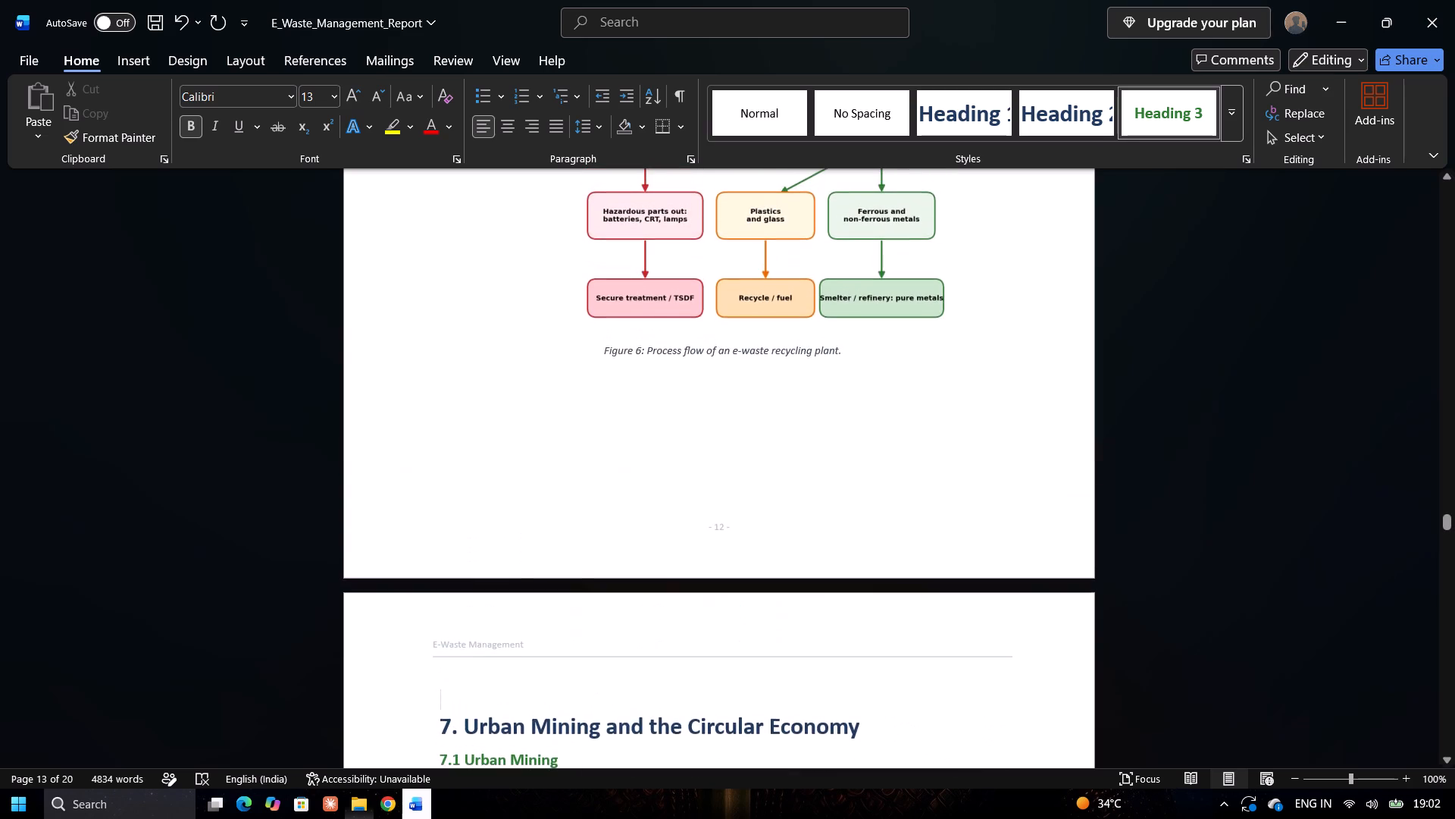
scroll(475, 550, up, 6)
scroll(530, 551, down, 1)
scroll(530, 551, up, 13)
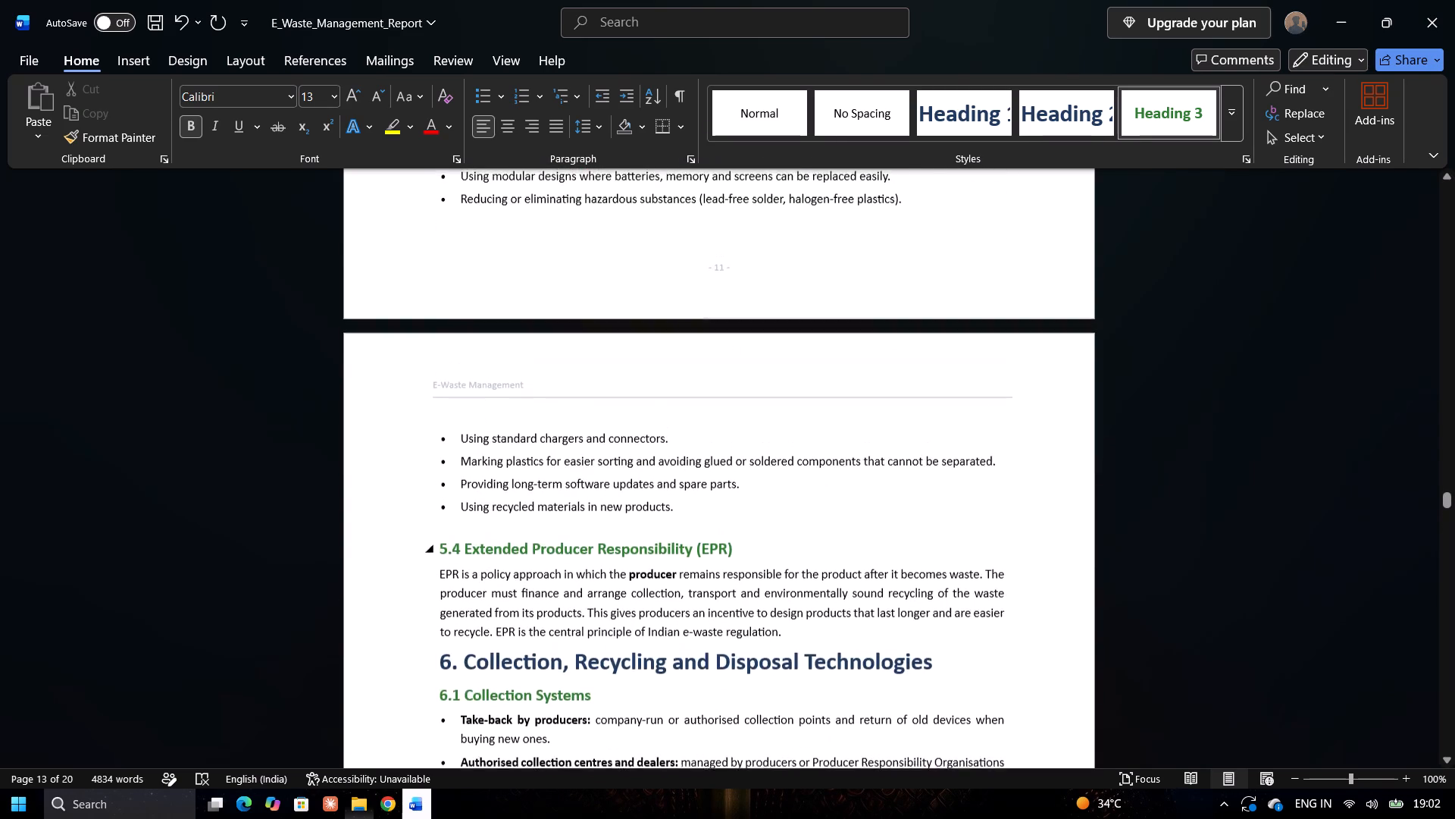
scroll(530, 549, down, 3)
scroll(469, 542, down, 3)
scroll(493, 544, up, 4)
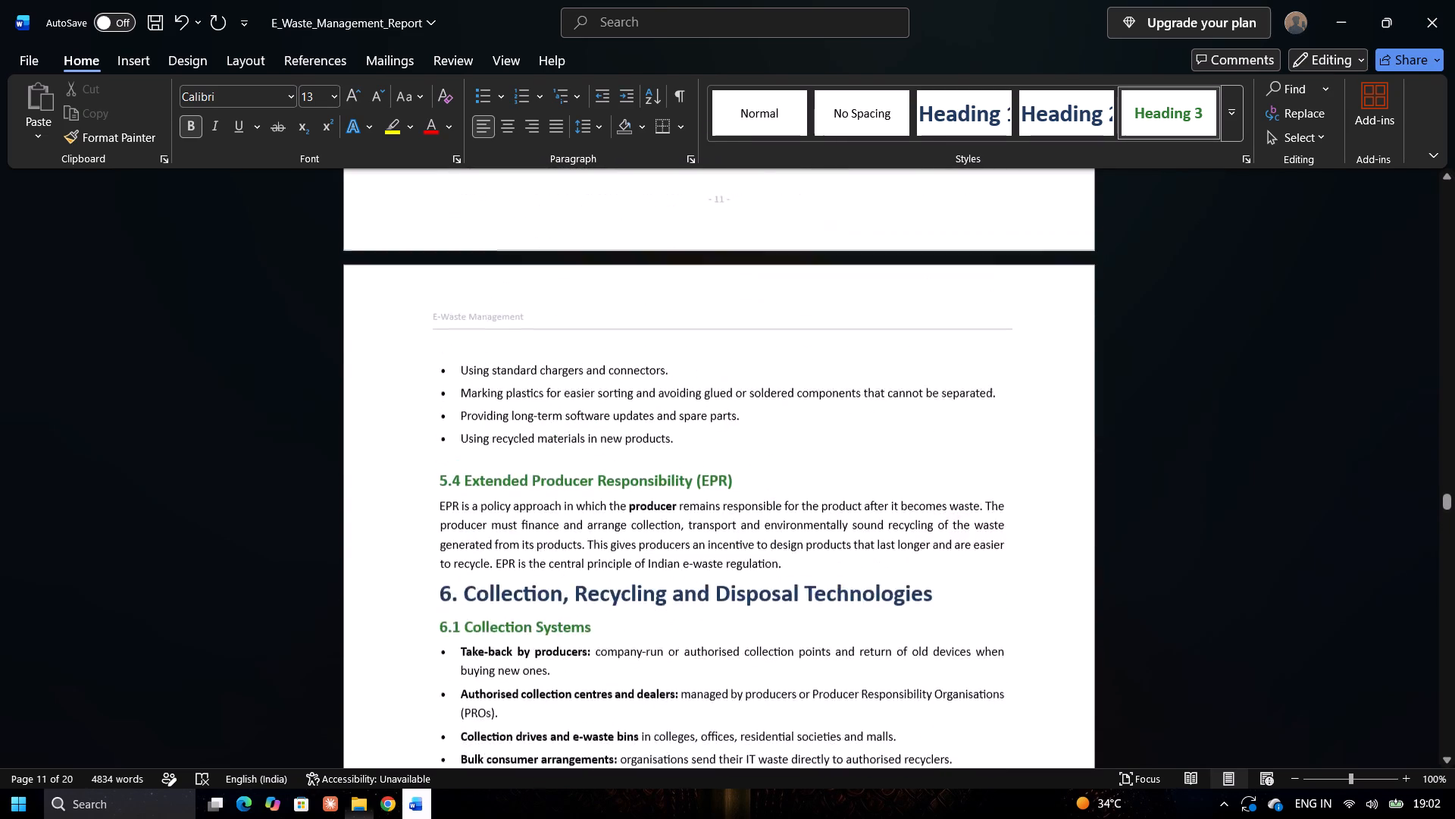
scroll(493, 544, up, 12)
scroll(507, 541, down, 1)
scroll(507, 541, up, 4)
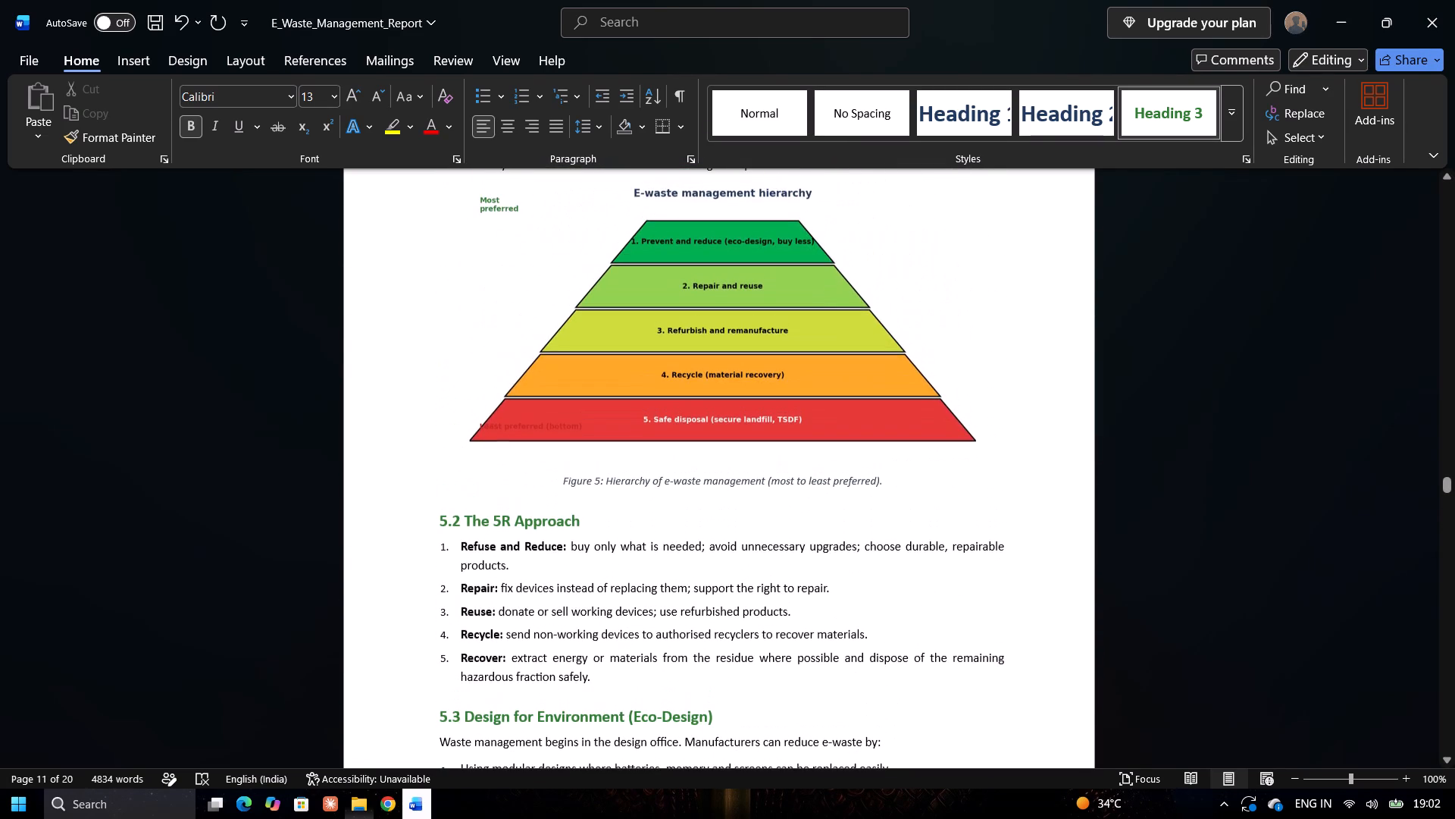
scroll(507, 541, down, 3)
scroll(508, 544, up, 1)
scroll(508, 544, down, 3)
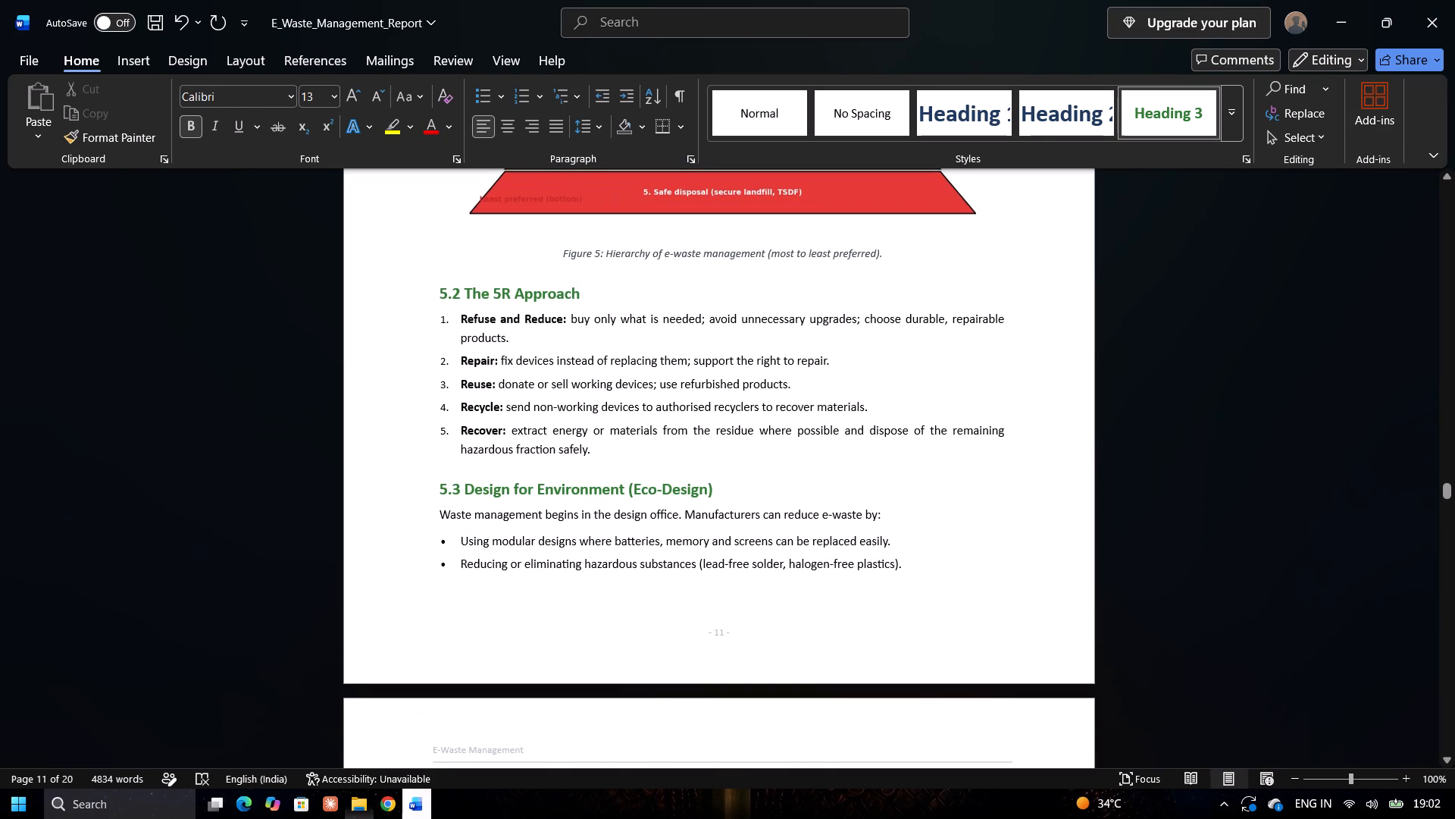
Delete sections 5.3 Design for Environment (Eco-Design) and 5.4 Extended Producer Responsibility (EPR), stopping before the chapter 6 heading.
drag(439, 484, 742, 682)
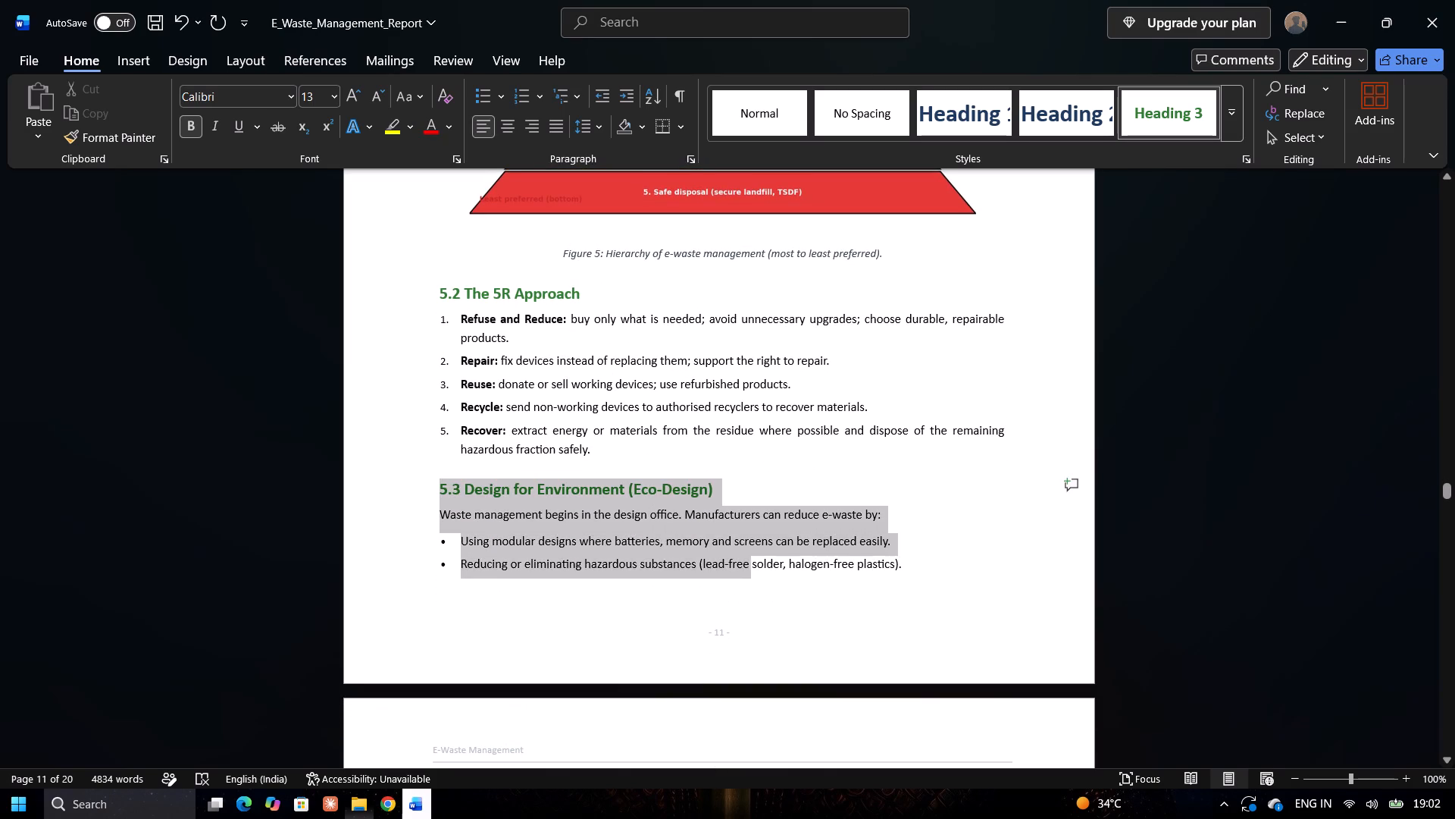
drag(742, 682, 898, 698)
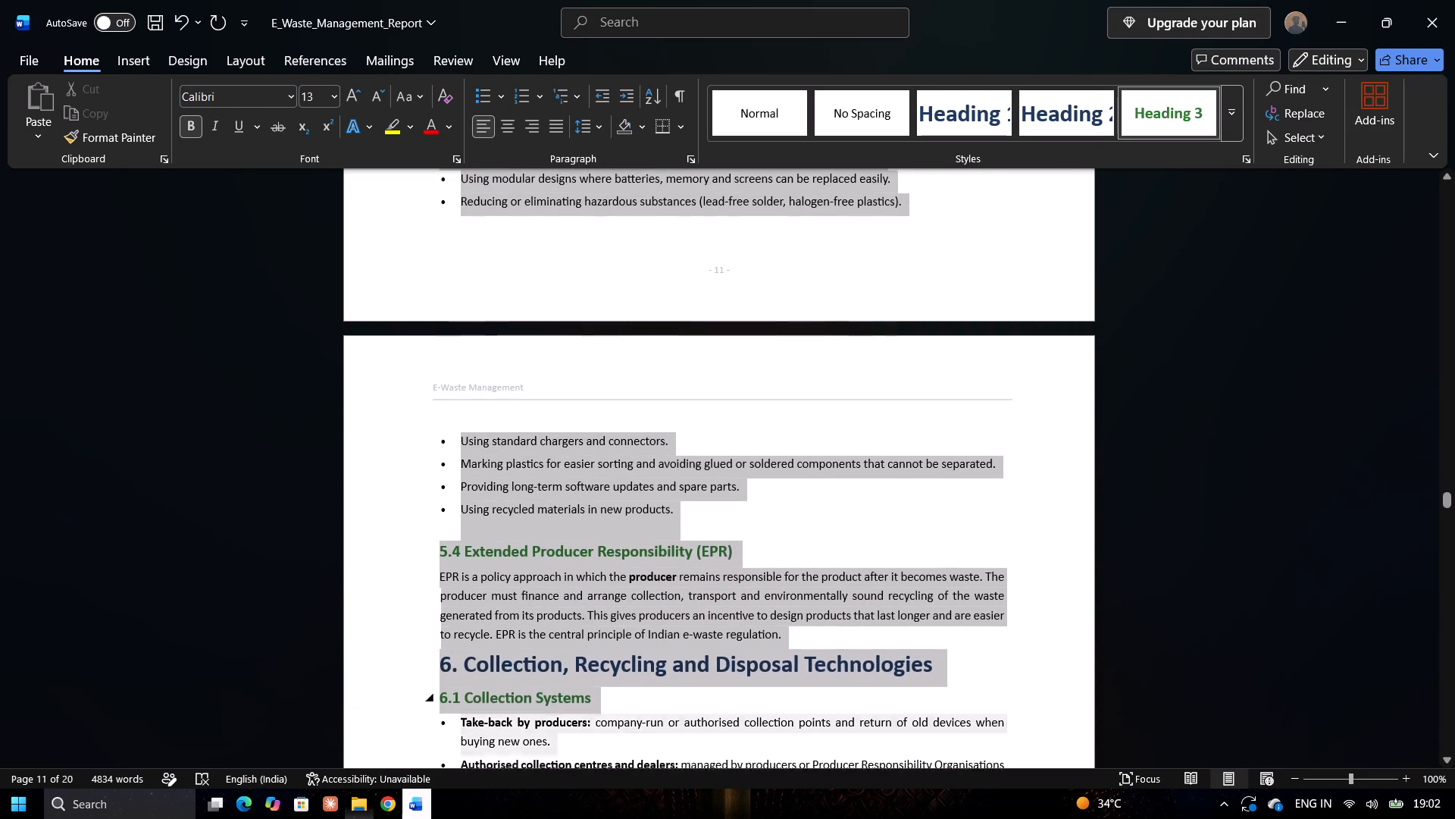
drag(898, 698, 953, 629)
key(Delete)
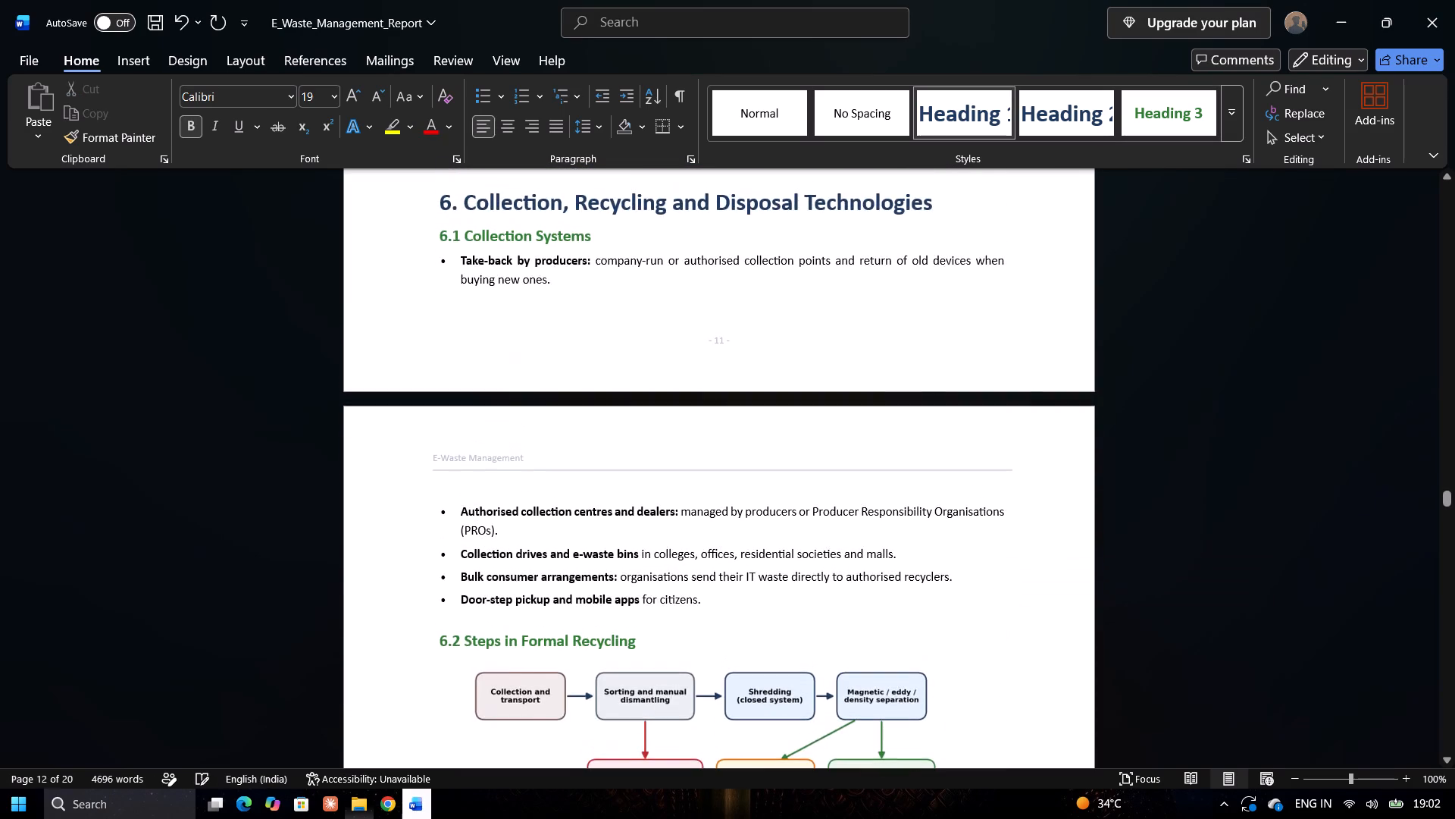
Delete the 4.2 Health Effects of Major Pollutants title, its pollutant table and most of the informal-sector workers paragraph below it.
scroll(680, 585, up, 9)
scroll(680, 585, up, 16)
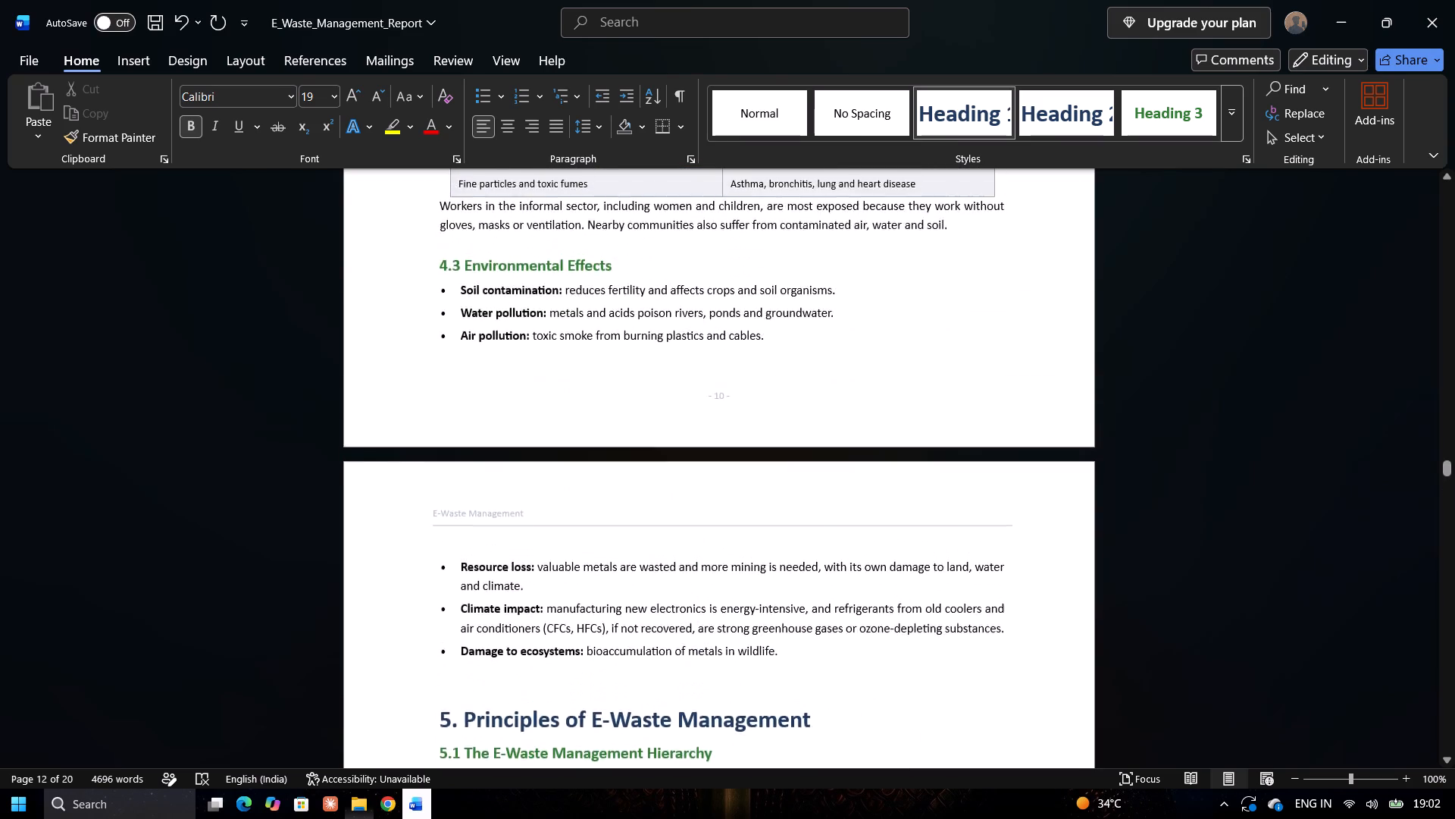
scroll(680, 585, up, 15)
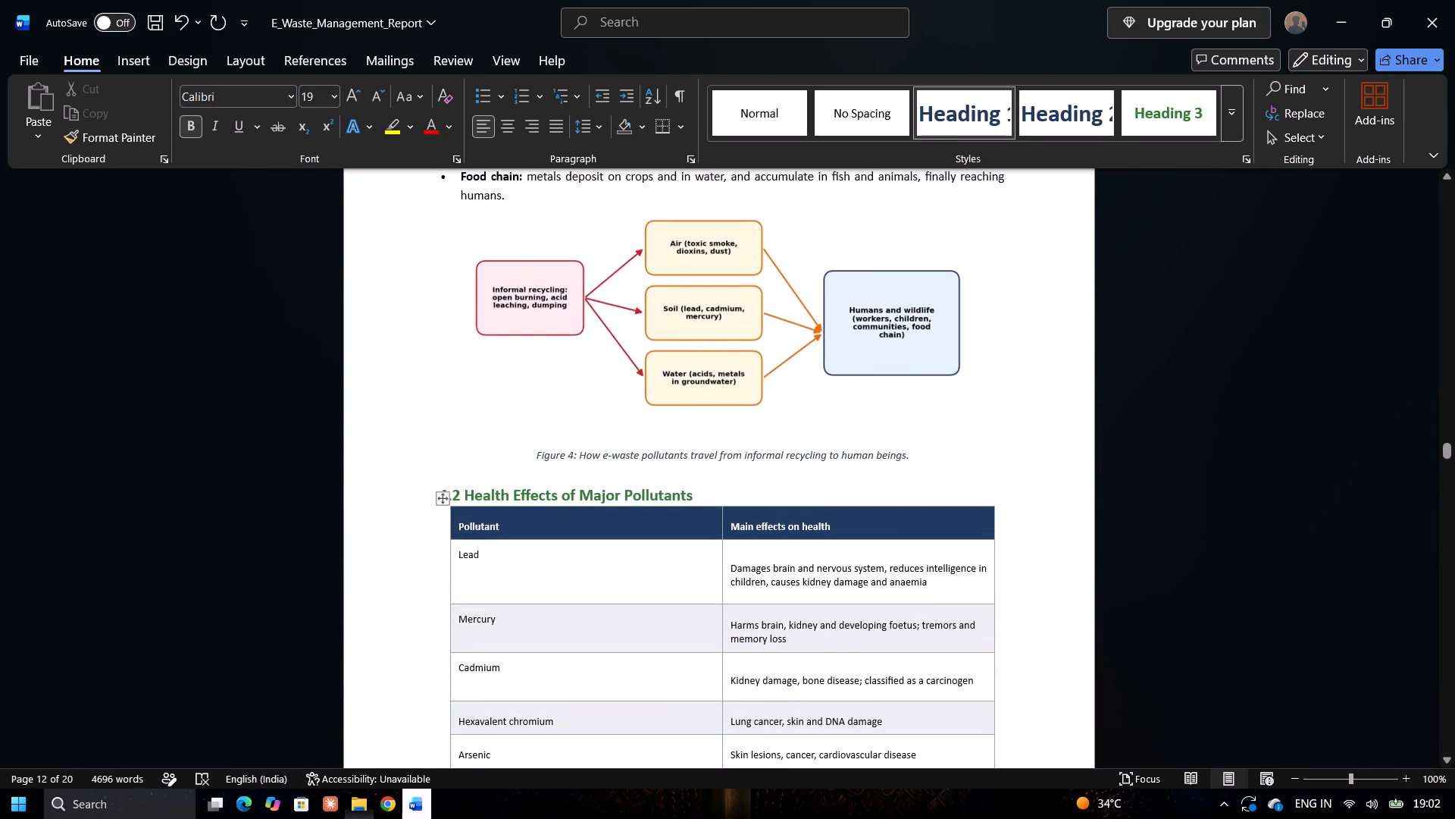
scroll(680, 585, up, 5)
scroll(680, 585, down, 5)
drag(457, 496, 776, 808)
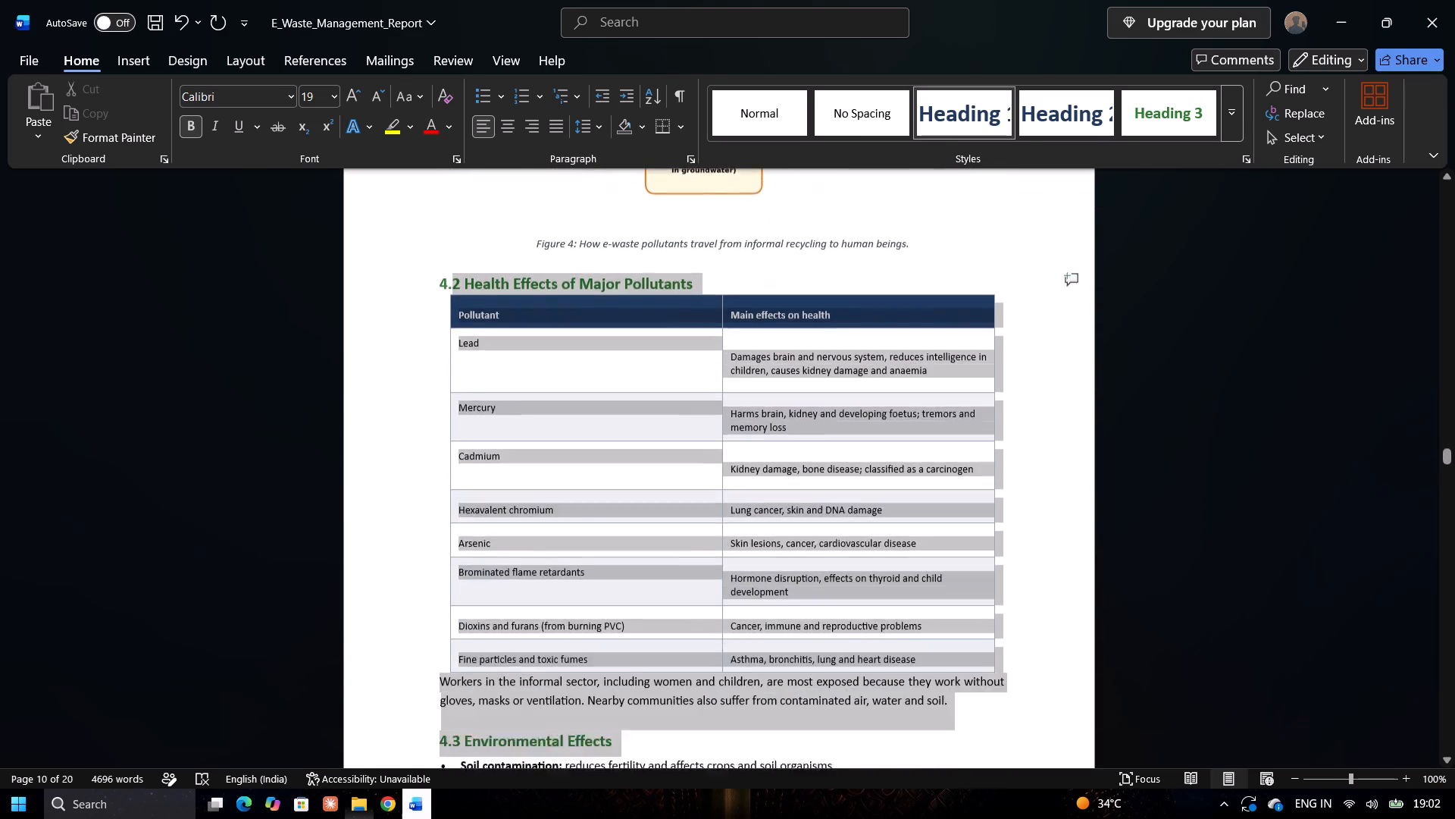
drag(776, 808, 790, 463)
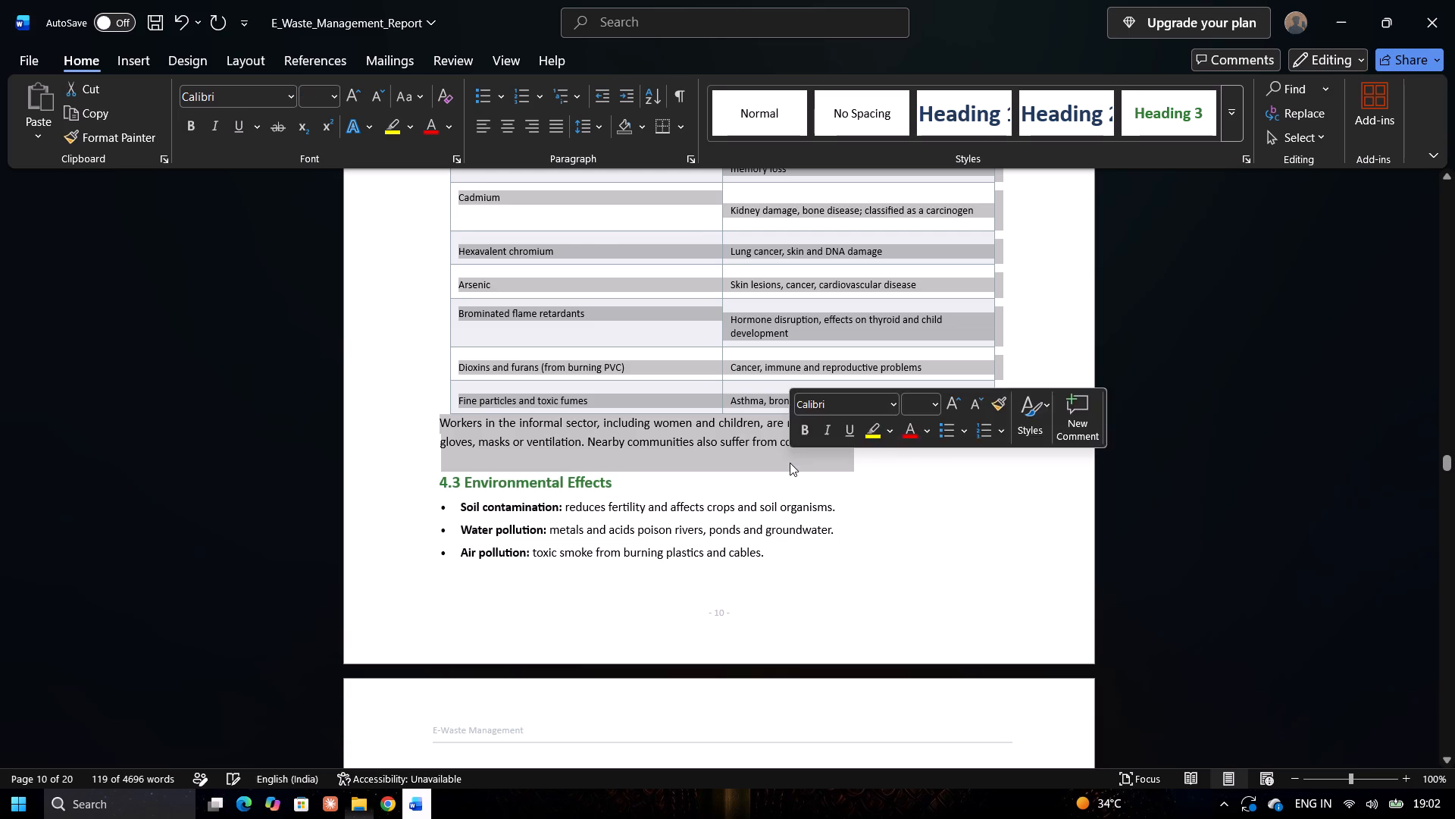
key(Delete)
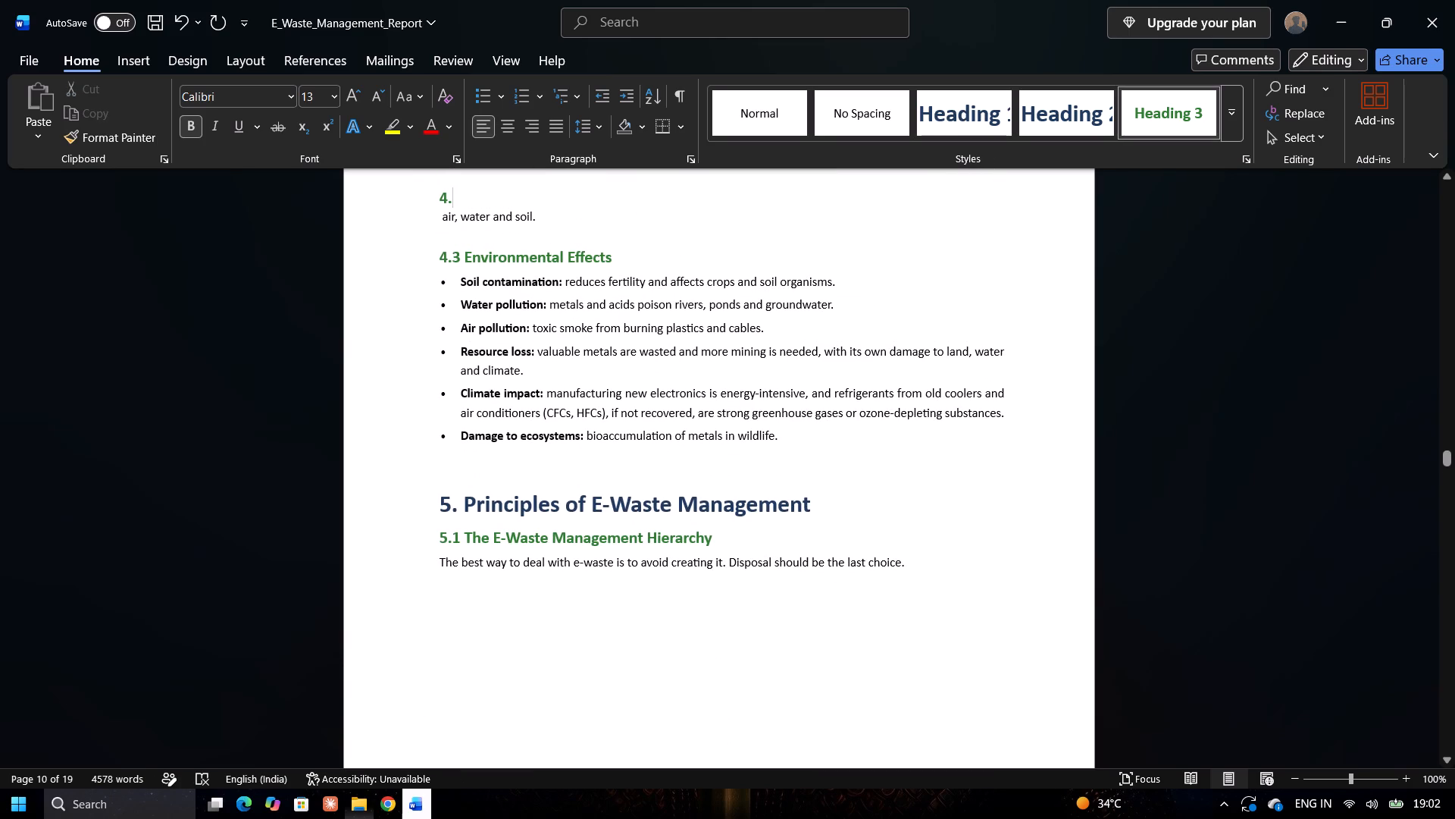
Collapse the text under the ACKNOWLEDGEMENT heading at the report's start and try to paste the clipboard content before it.
scroll(1264, 518, up, 5)
scroll(1263, 518, down, 14)
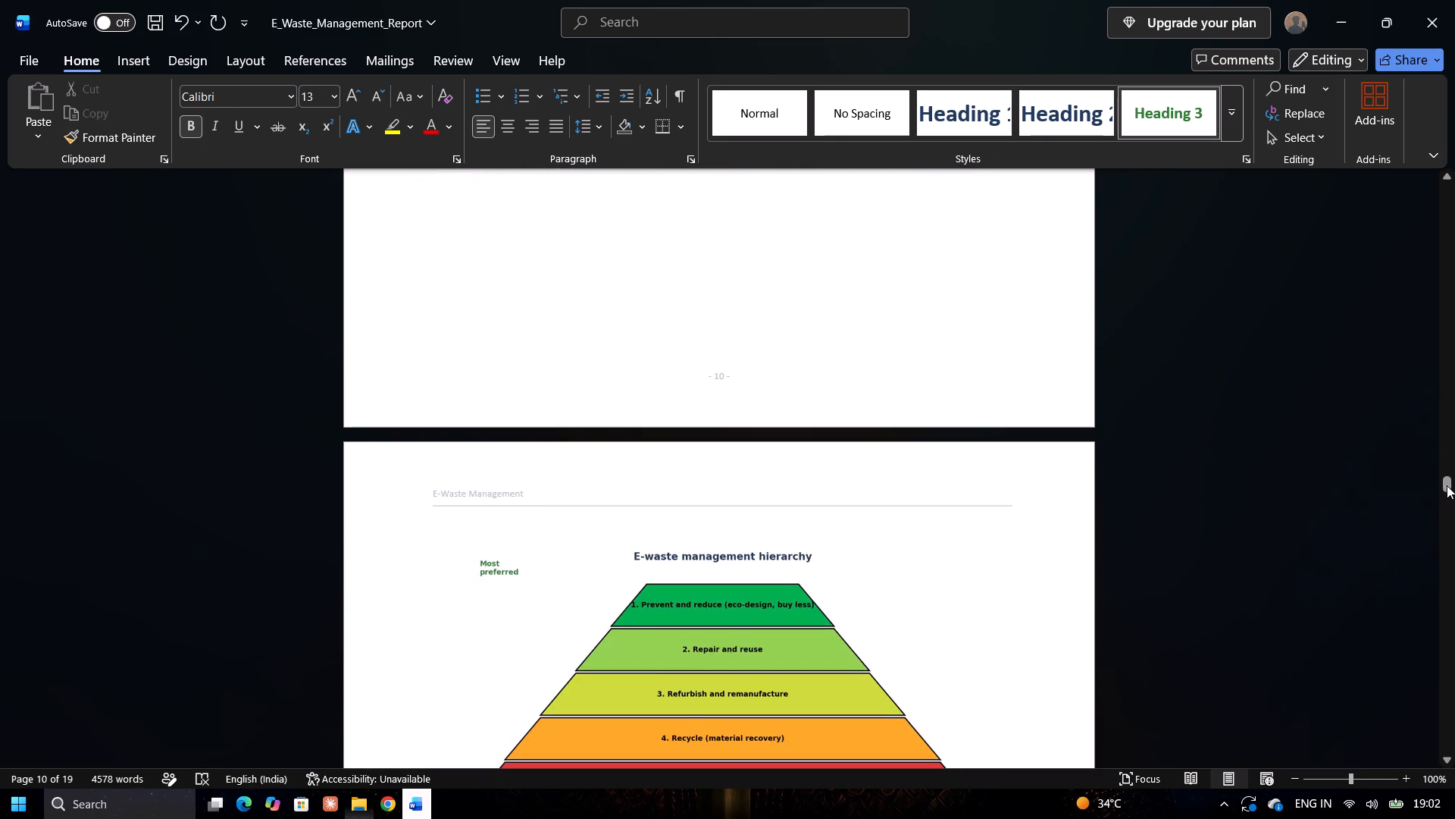
drag(1447, 485, 1454, 0)
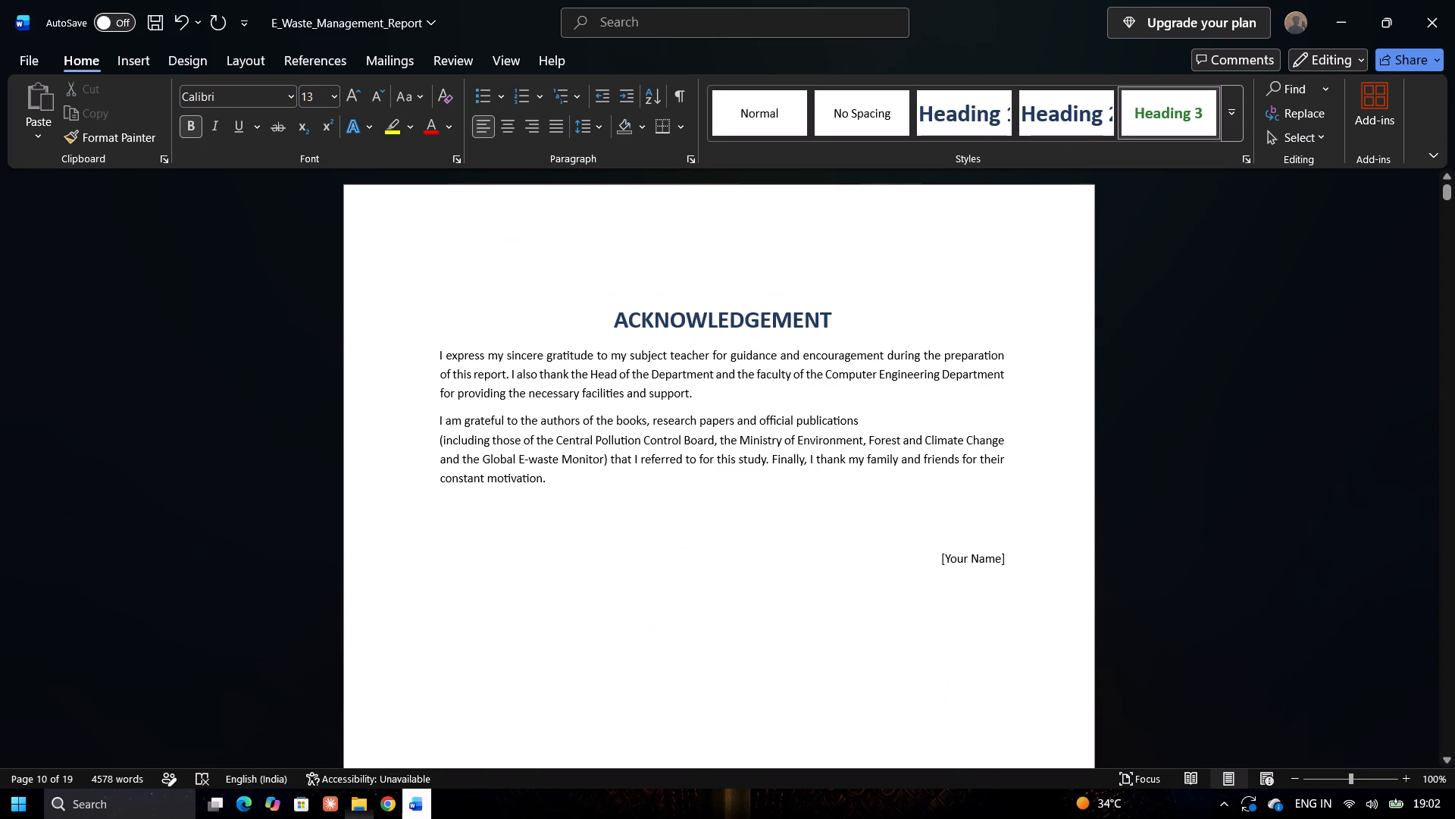
click(609, 312)
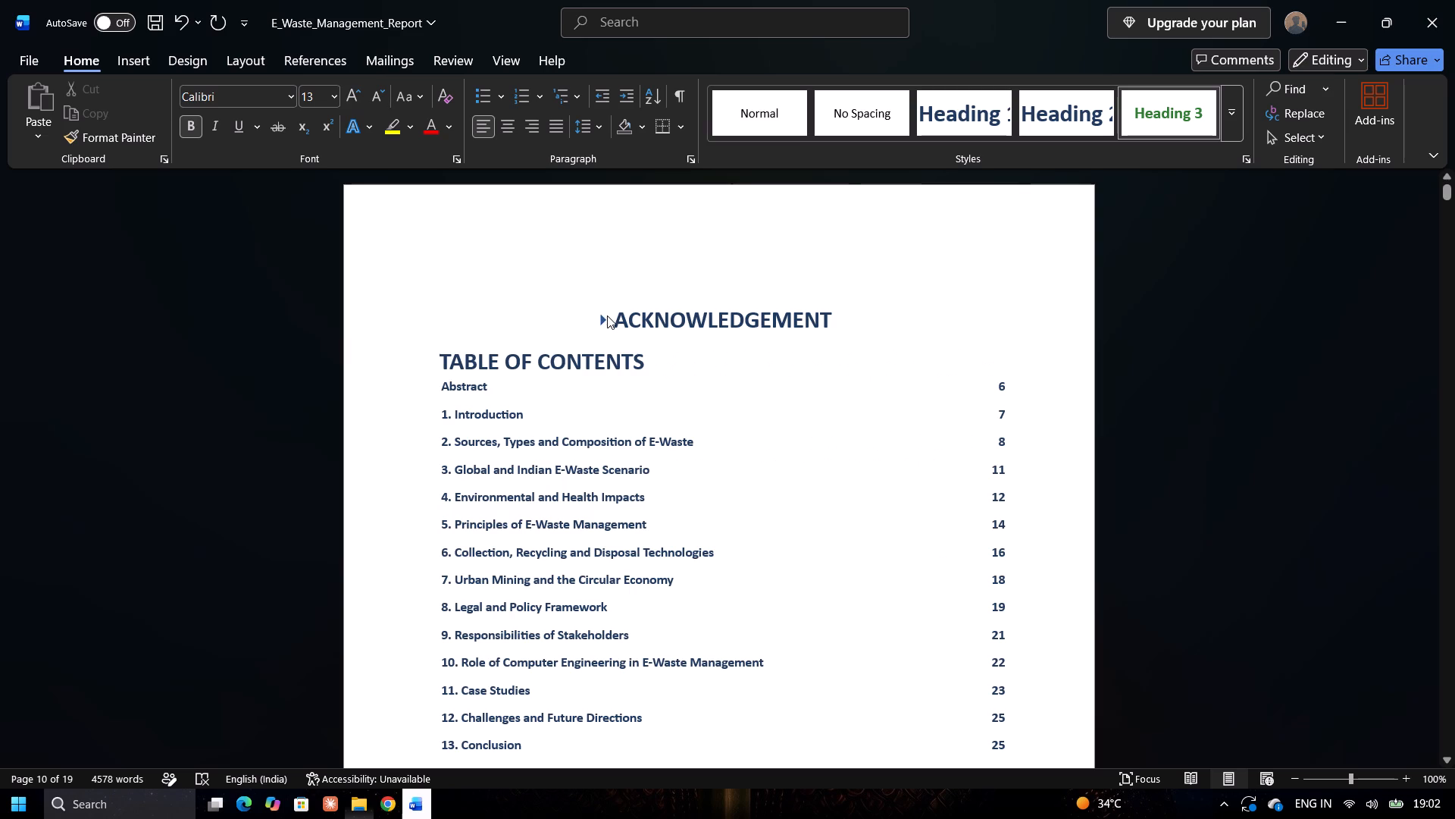
click(607, 316)
click(597, 322)
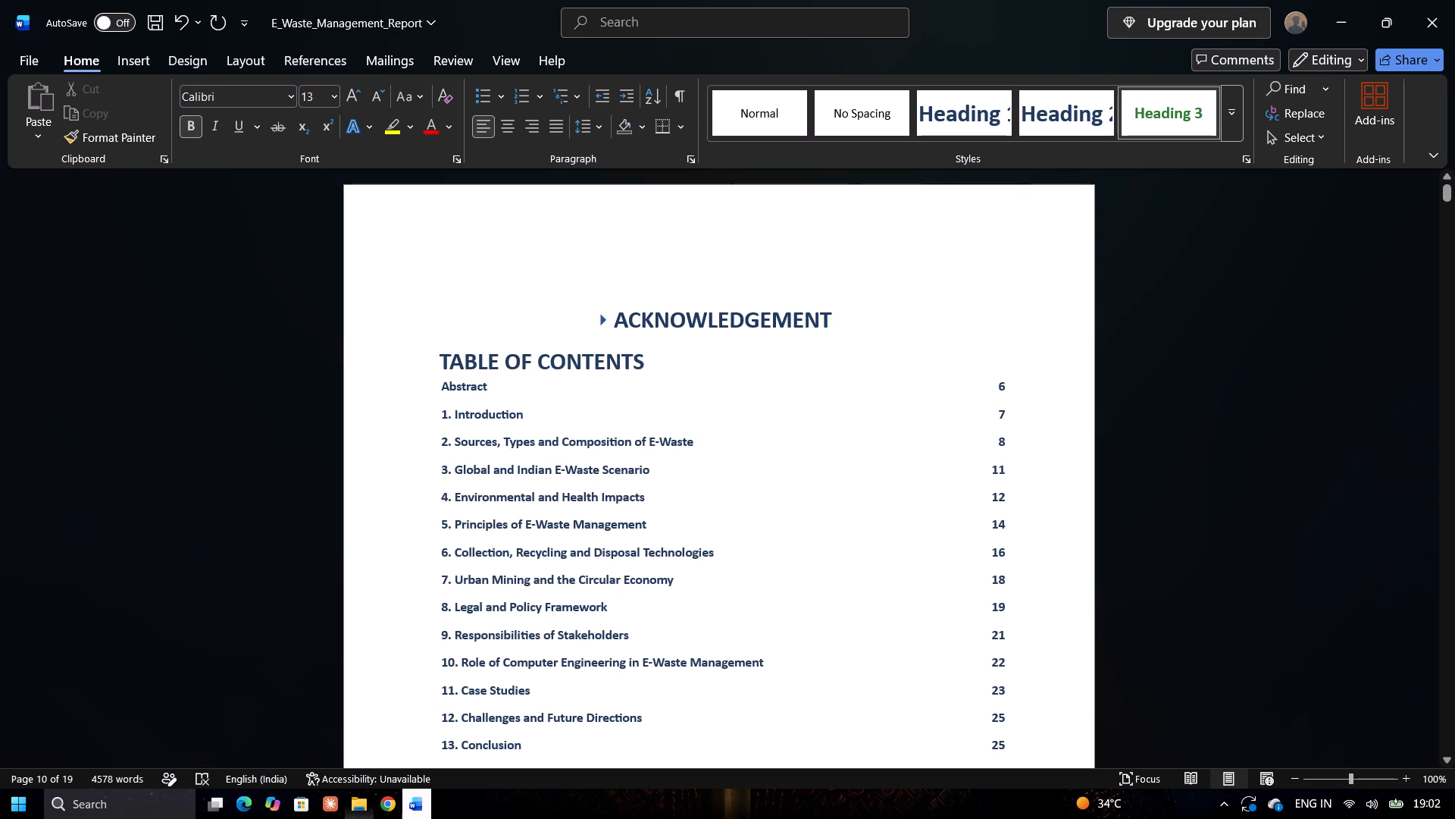
click(587, 311)
key(ctrl+v)
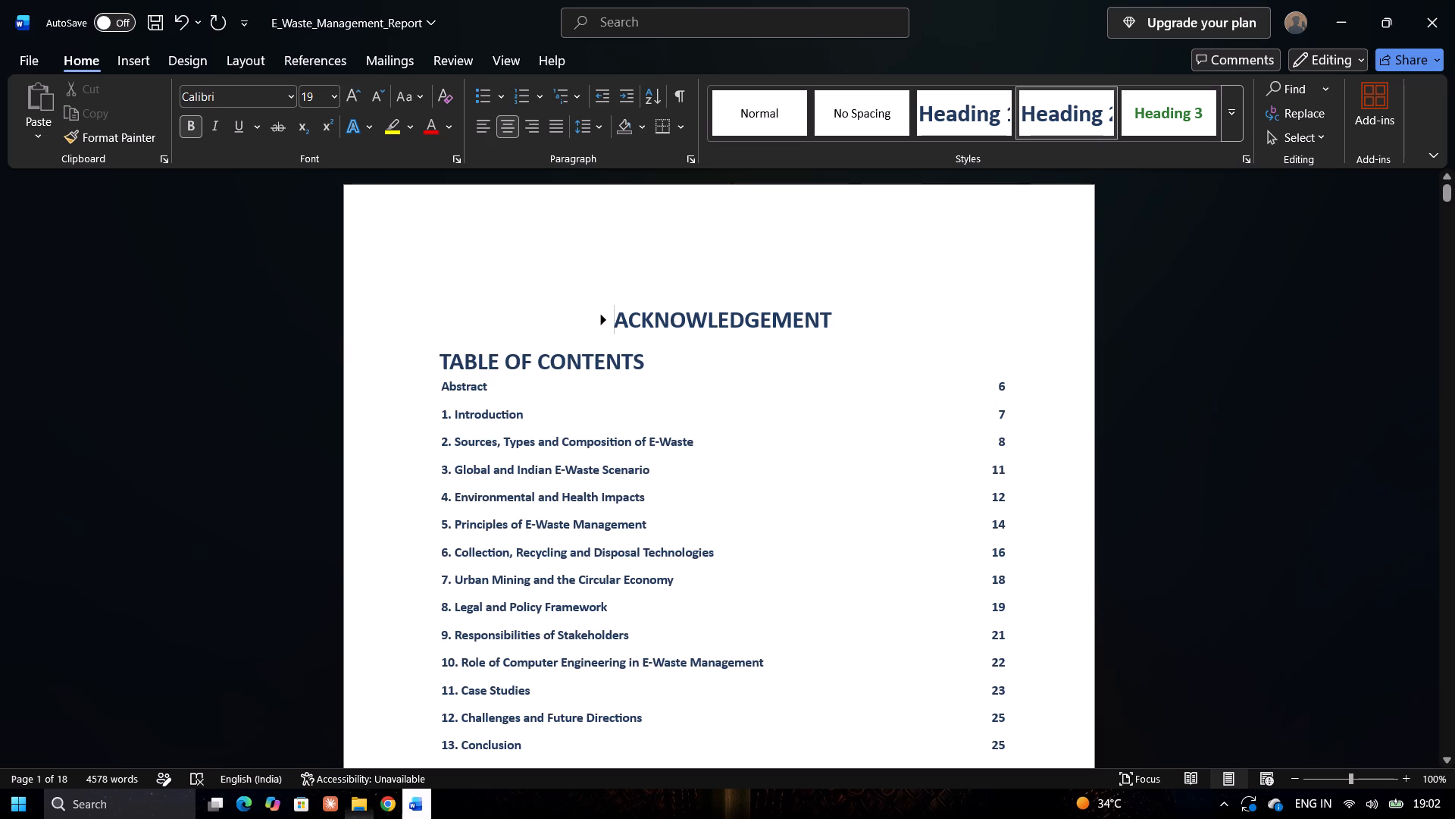
key(ctrl+v)
ctrl+click(634, 311)
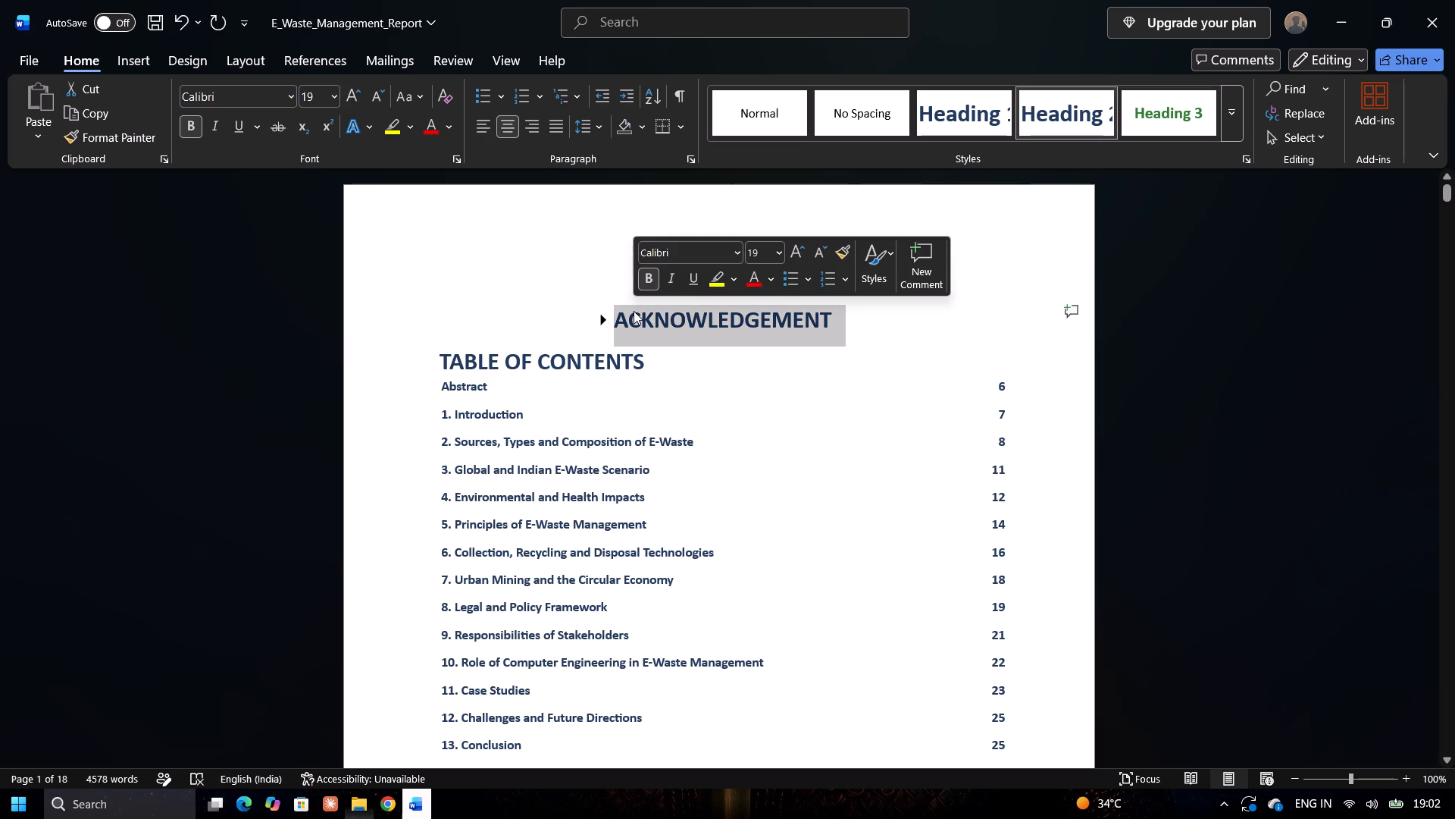
click(596, 261)
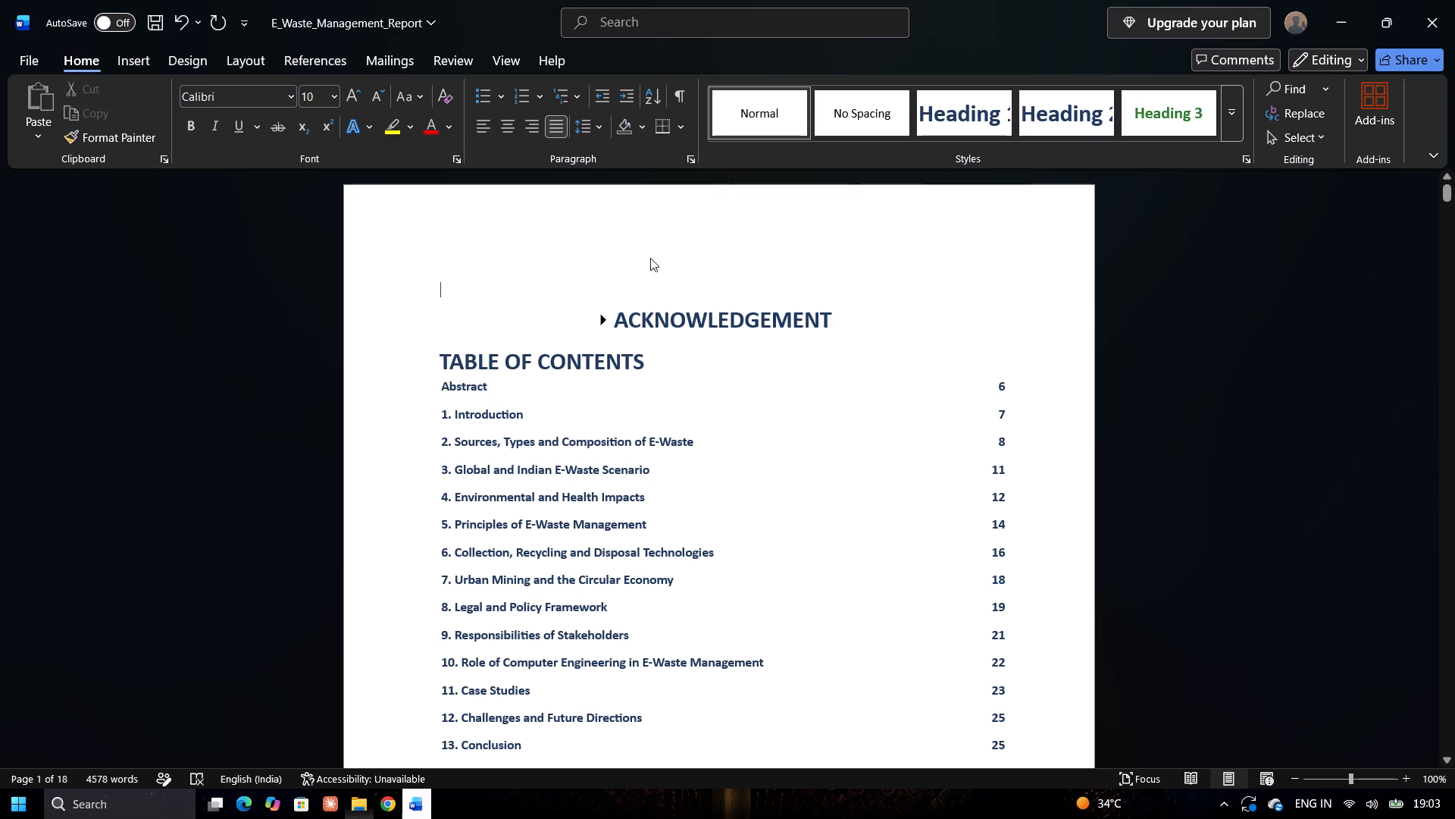
Delete the LIST OF FIGURES heading and its Figure 1 to Figure 8 entries below the table of contents.
scroll(733, 268, up, 2)
scroll(748, 288, down, 20)
scroll(748, 288, down, 4)
scroll(739, 350, up, 2)
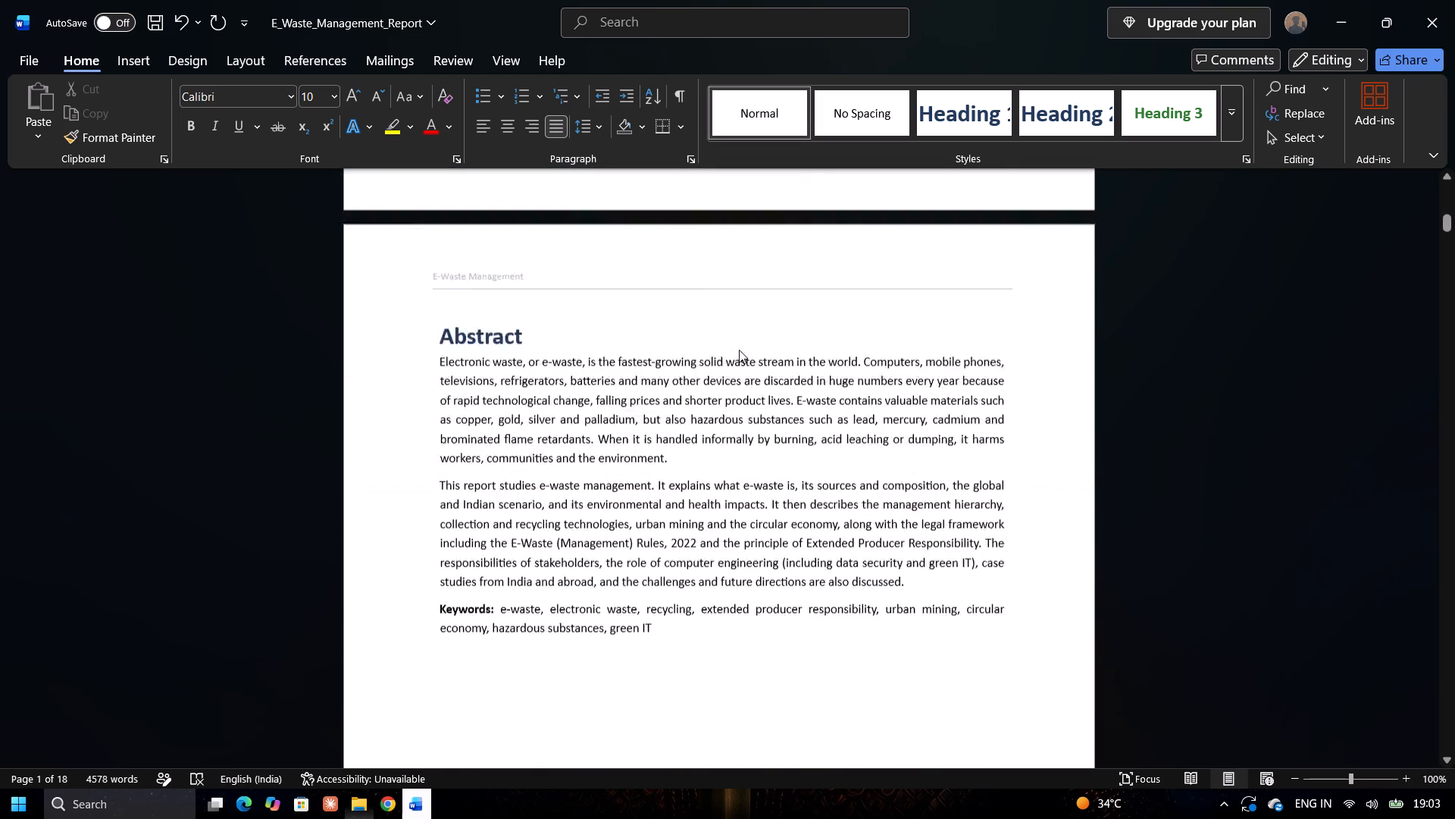
scroll(739, 350, up, 12)
scroll(684, 366, down, 1)
scroll(668, 368, up, 4)
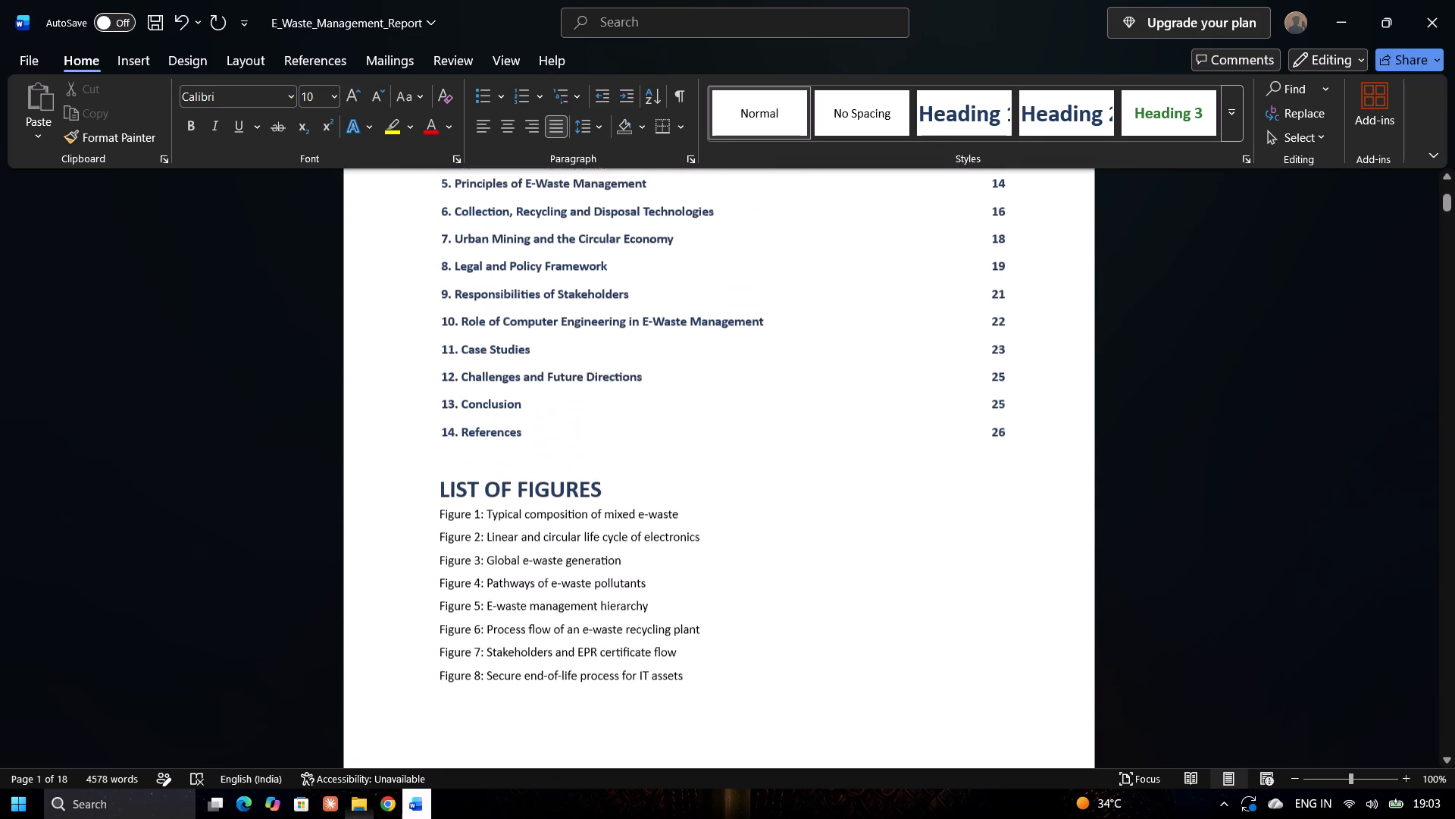
scroll(616, 377, up, 1)
scroll(607, 384, down, 3)
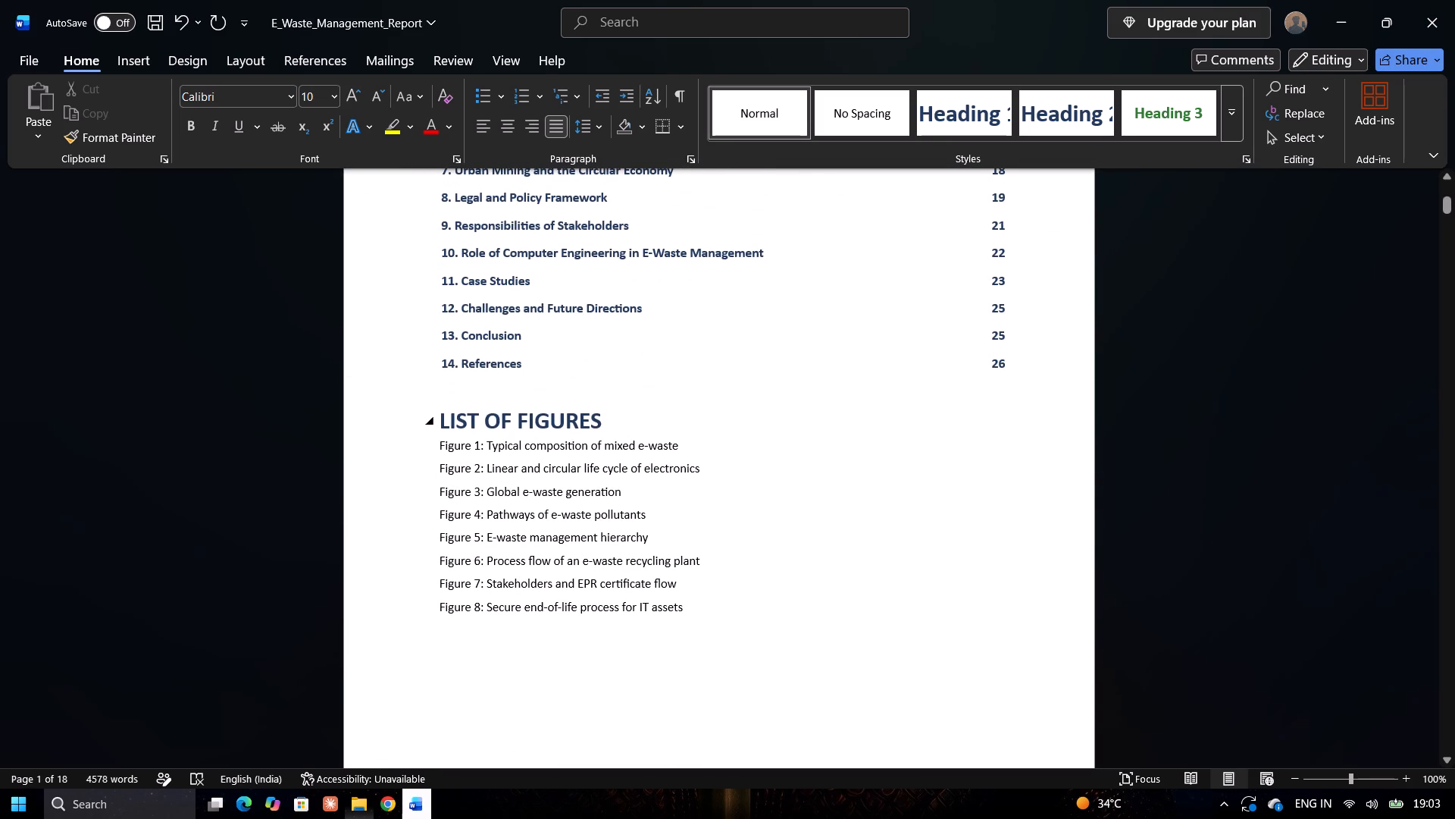
scroll(862, 465, up, 8)
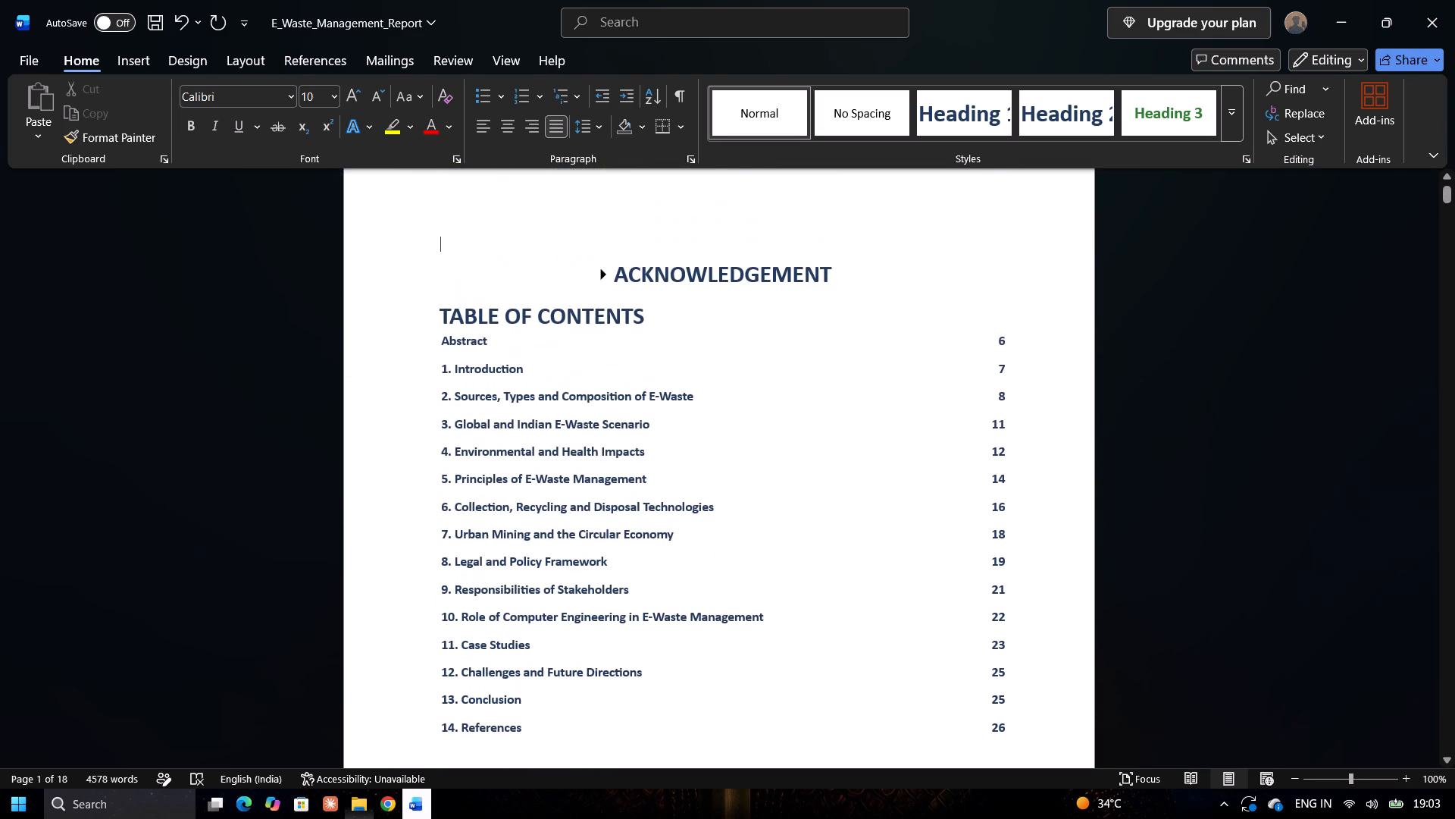
scroll(768, 650, down, 3)
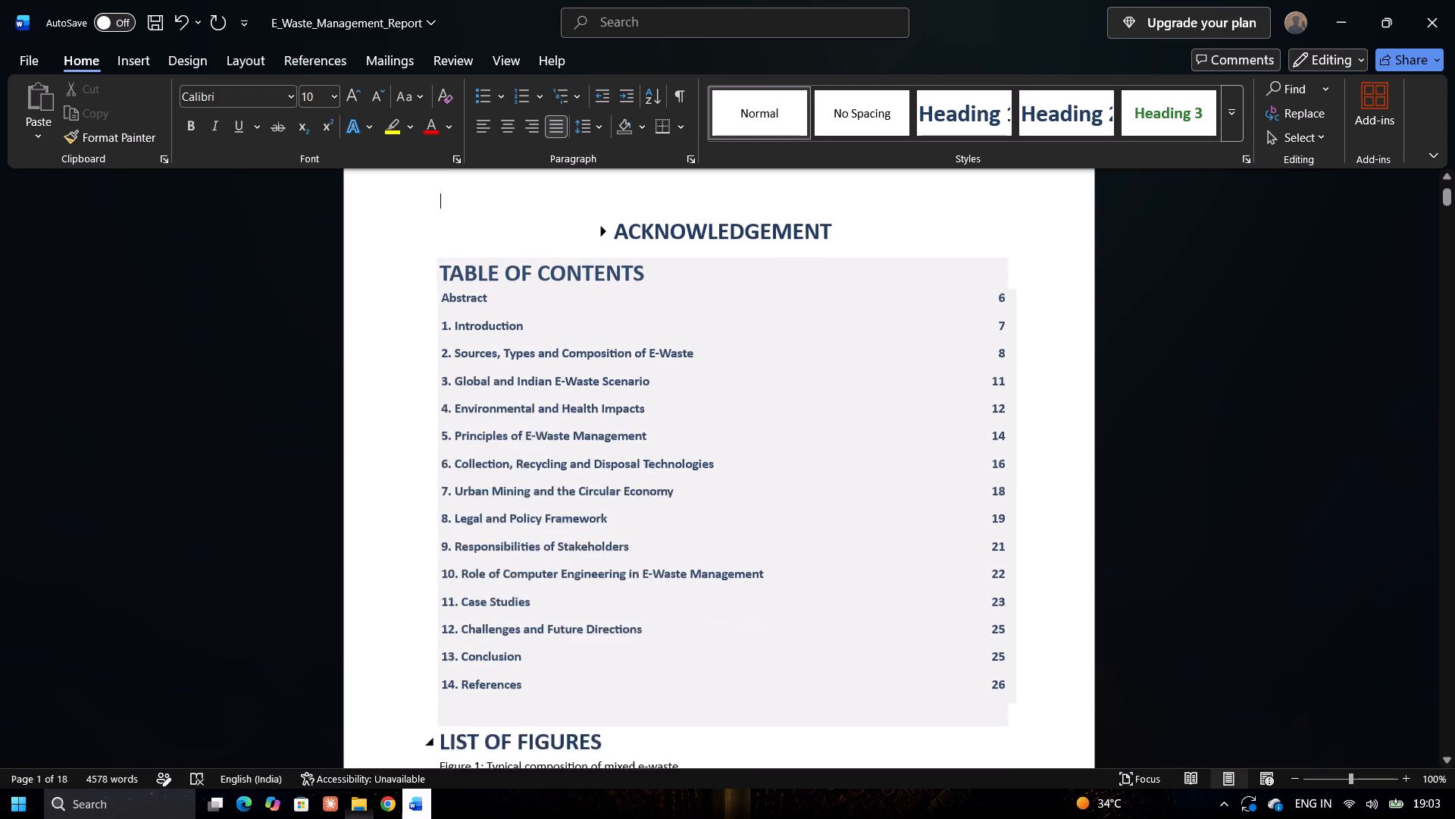
scroll(765, 650, down, 3)
drag(439, 509, 624, 670)
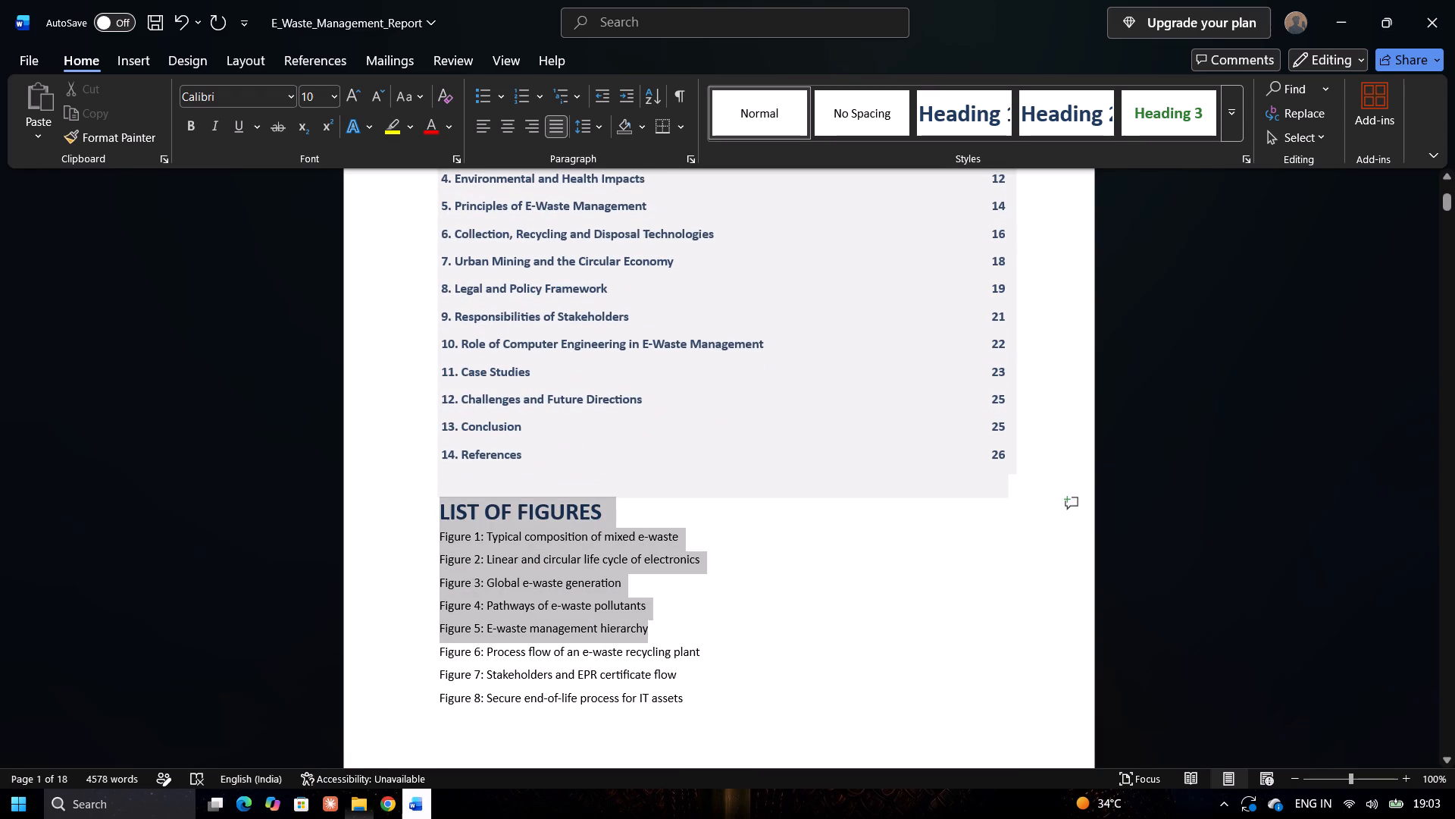
drag(624, 670, 687, 715)
key(Delete)
Examine the pages from the end of the table of contents through Introduction sections 1.1 to 1.4.
scroll(681, 711, down, 2)
scroll(677, 710, up, 1)
scroll(673, 709, down, 6)
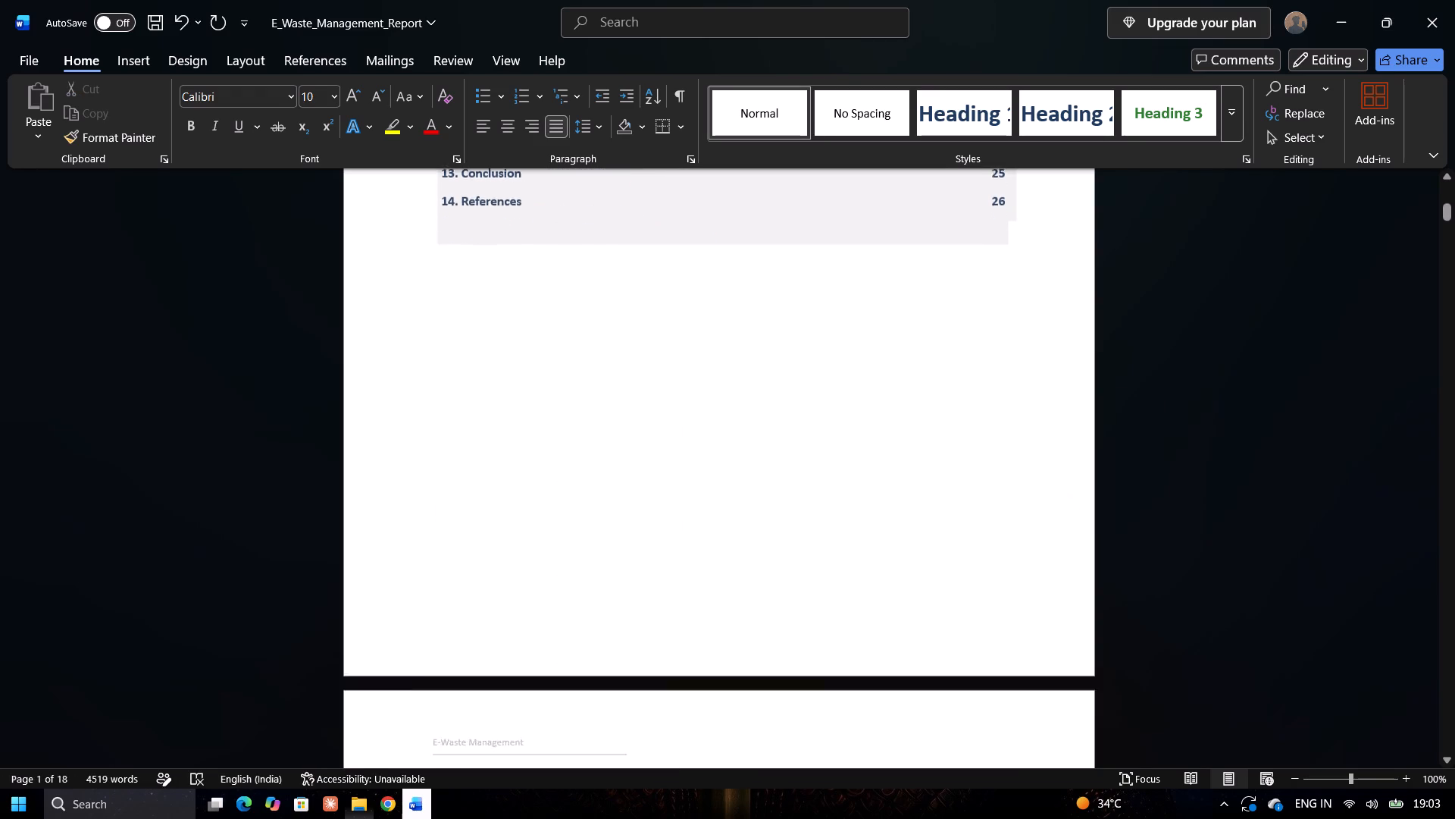
scroll(614, 679, down, 16)
scroll(617, 681, up, 1)
scroll(618, 681, down, 20)
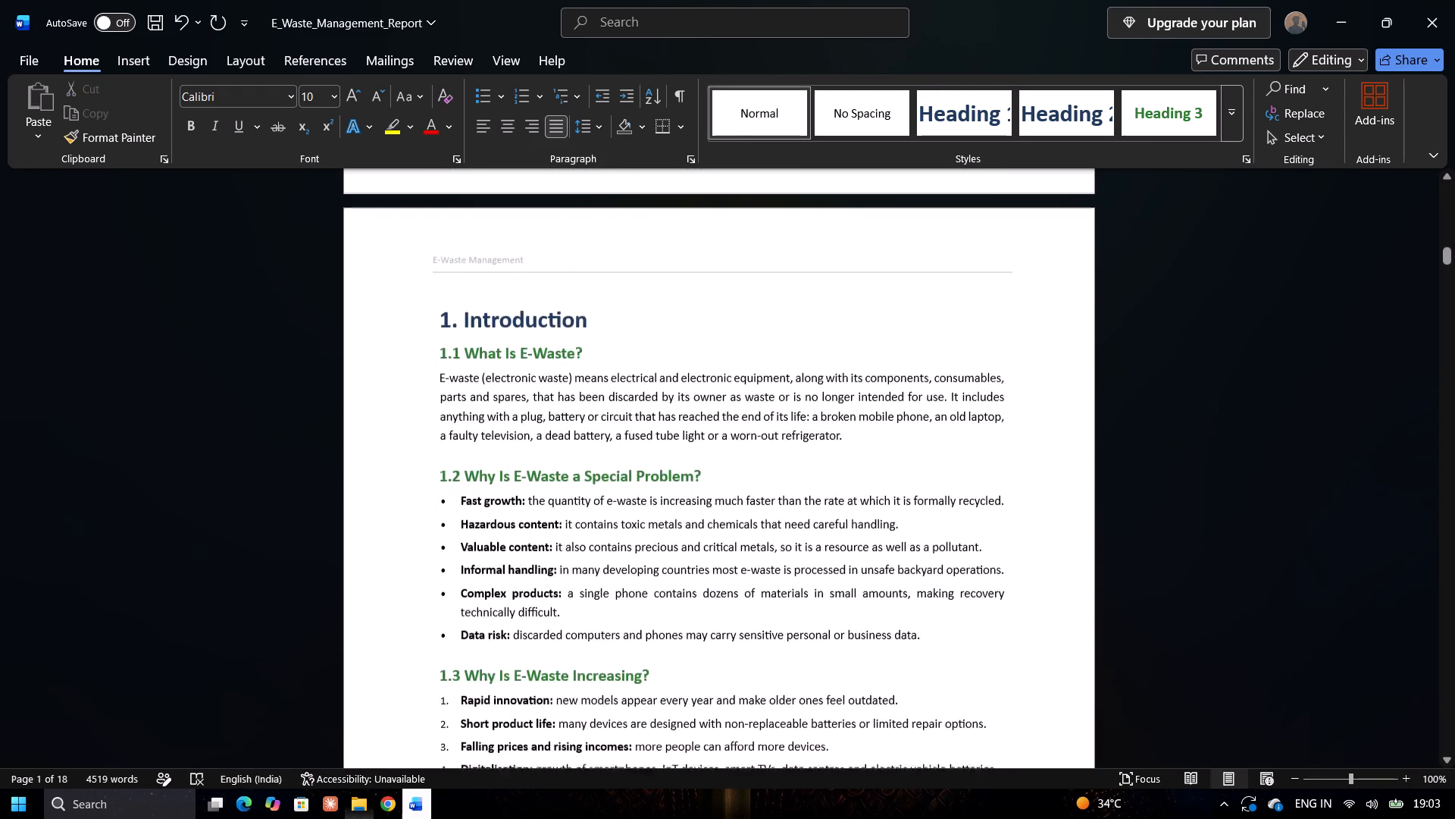
scroll(652, 690, down, 3)
scroll(652, 690, up, 1)
scroll(652, 690, down, 2)
drag(1447, 258, 1447, 262)
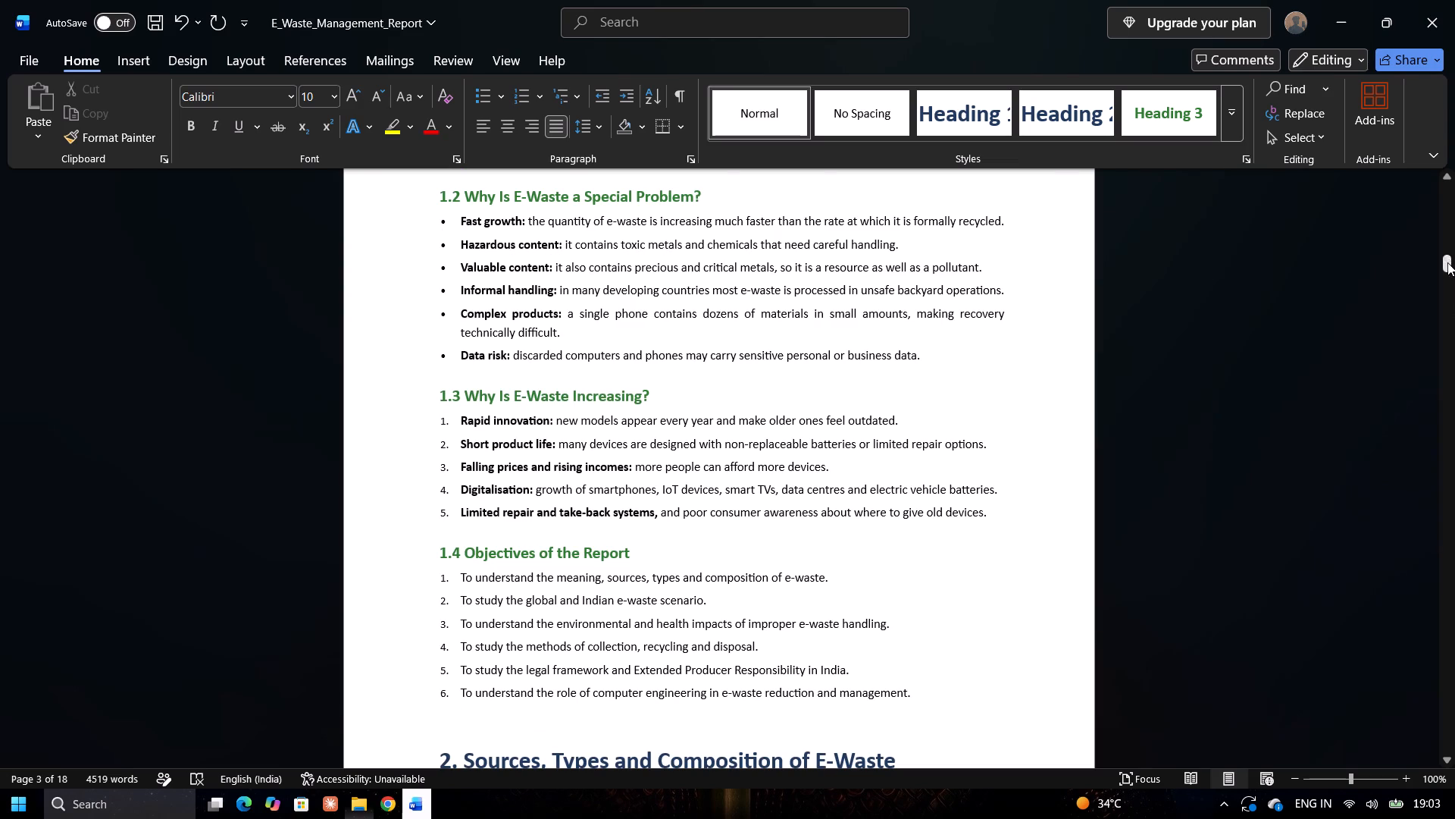
Return to the report's first page and place the insertion point on the blank line above the ACKNOWLEDGEMENT heading.
drag(1447, 262, 1454, 111)
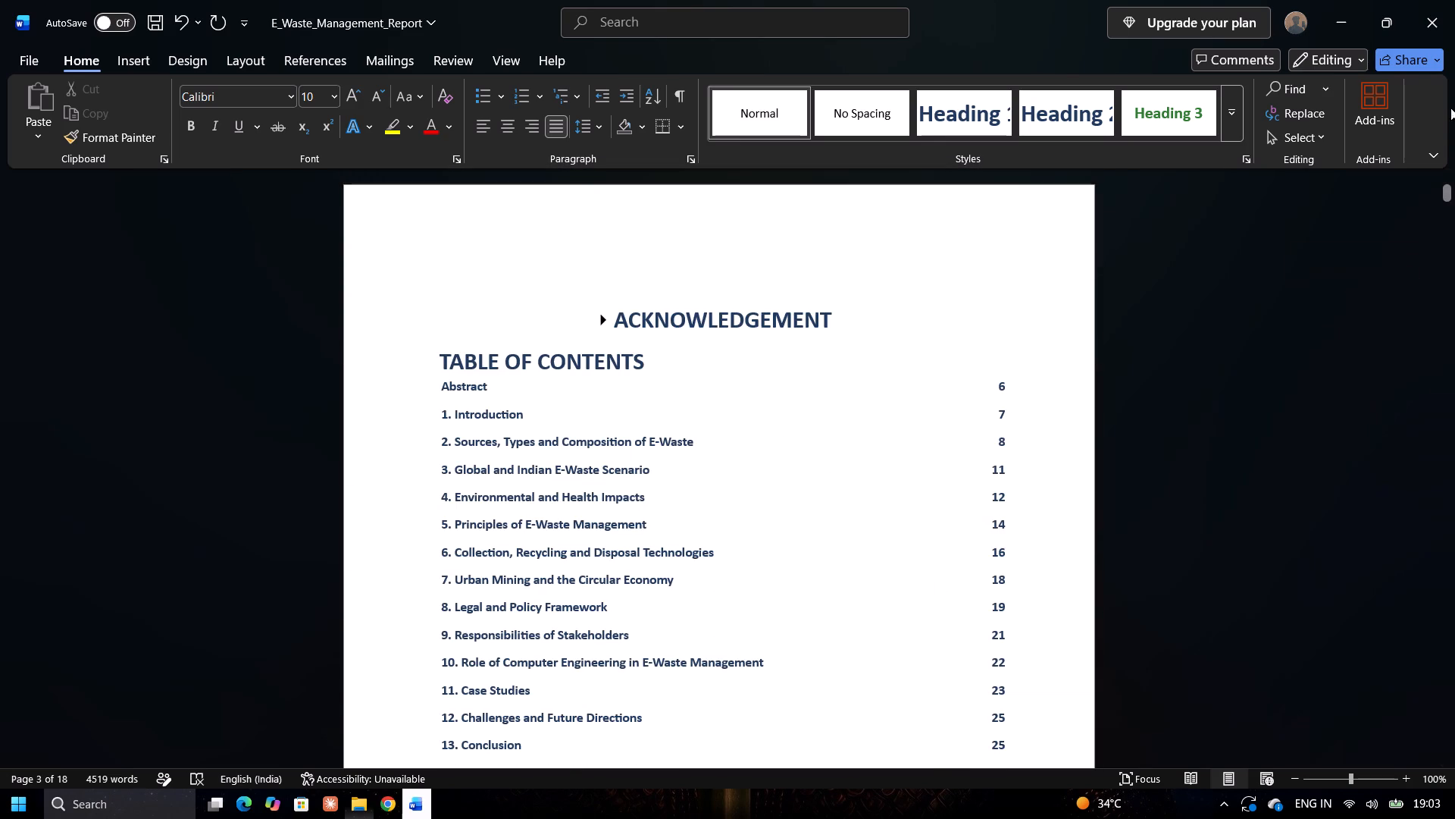
scroll(553, 406, down, 1)
scroll(553, 406, up, 5)
click(855, 318)
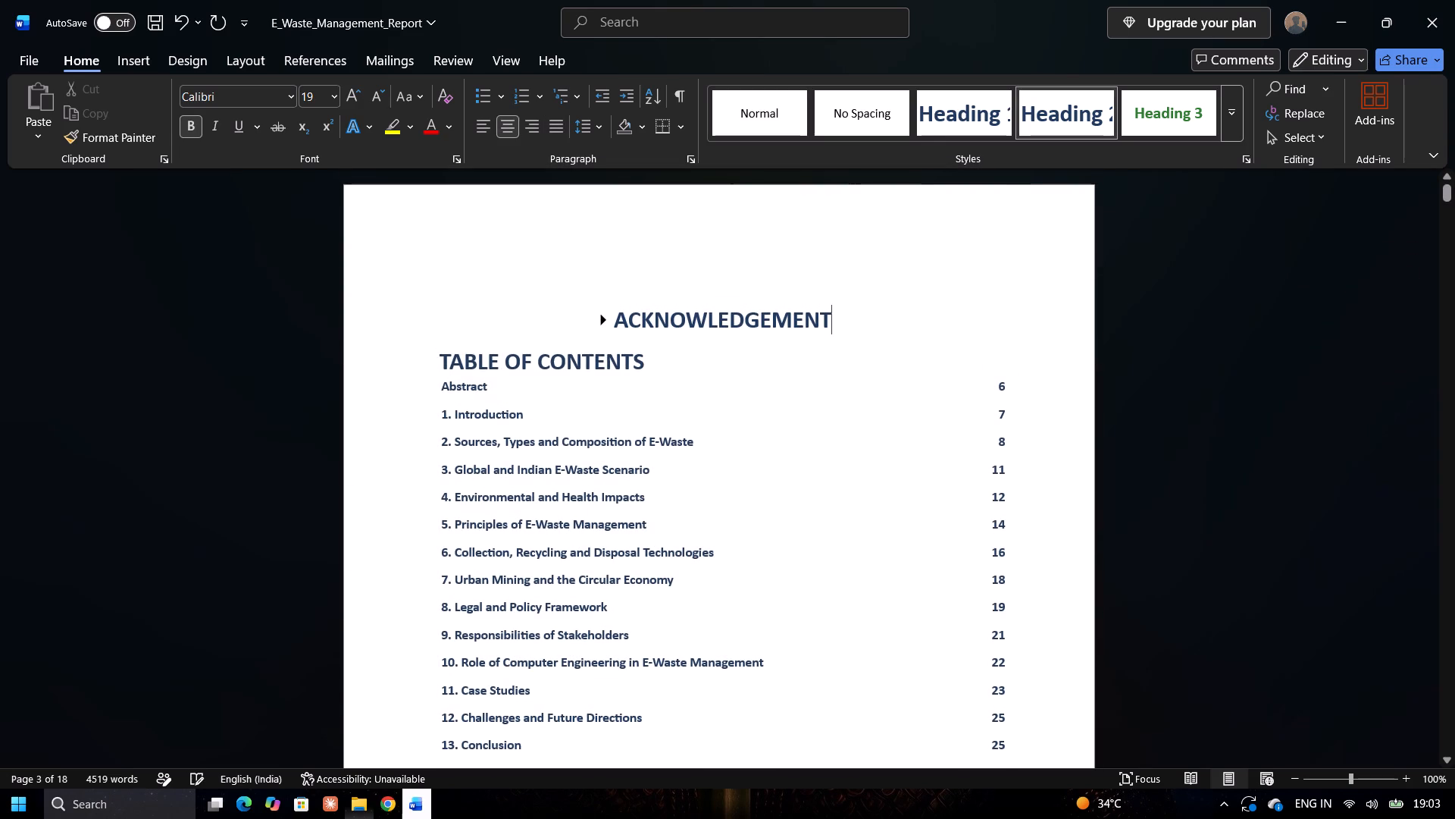
click(567, 233)
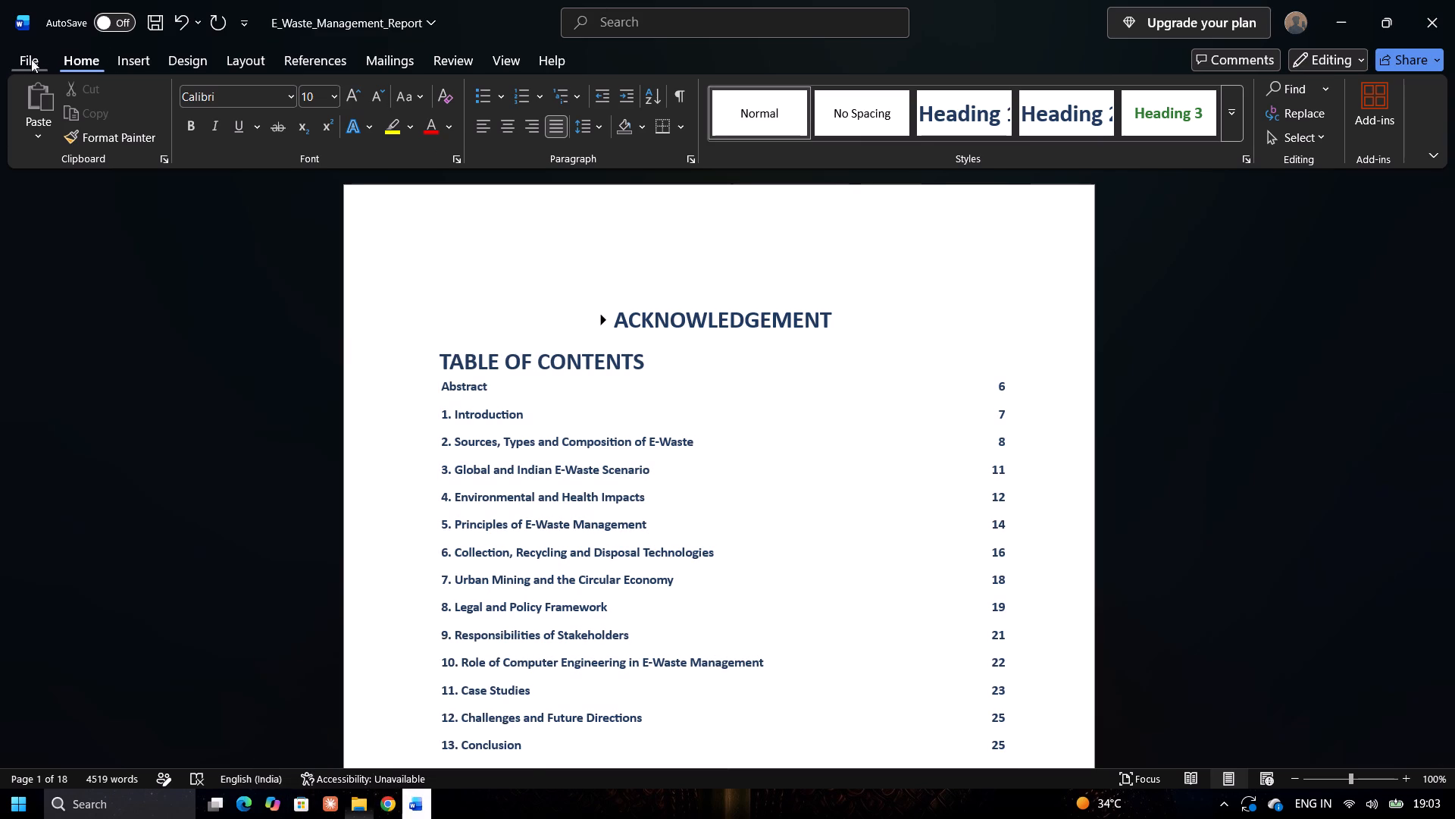
Open the Analysis of air water PDF from the ese folder on New Volume (D:).
click(10, 62)
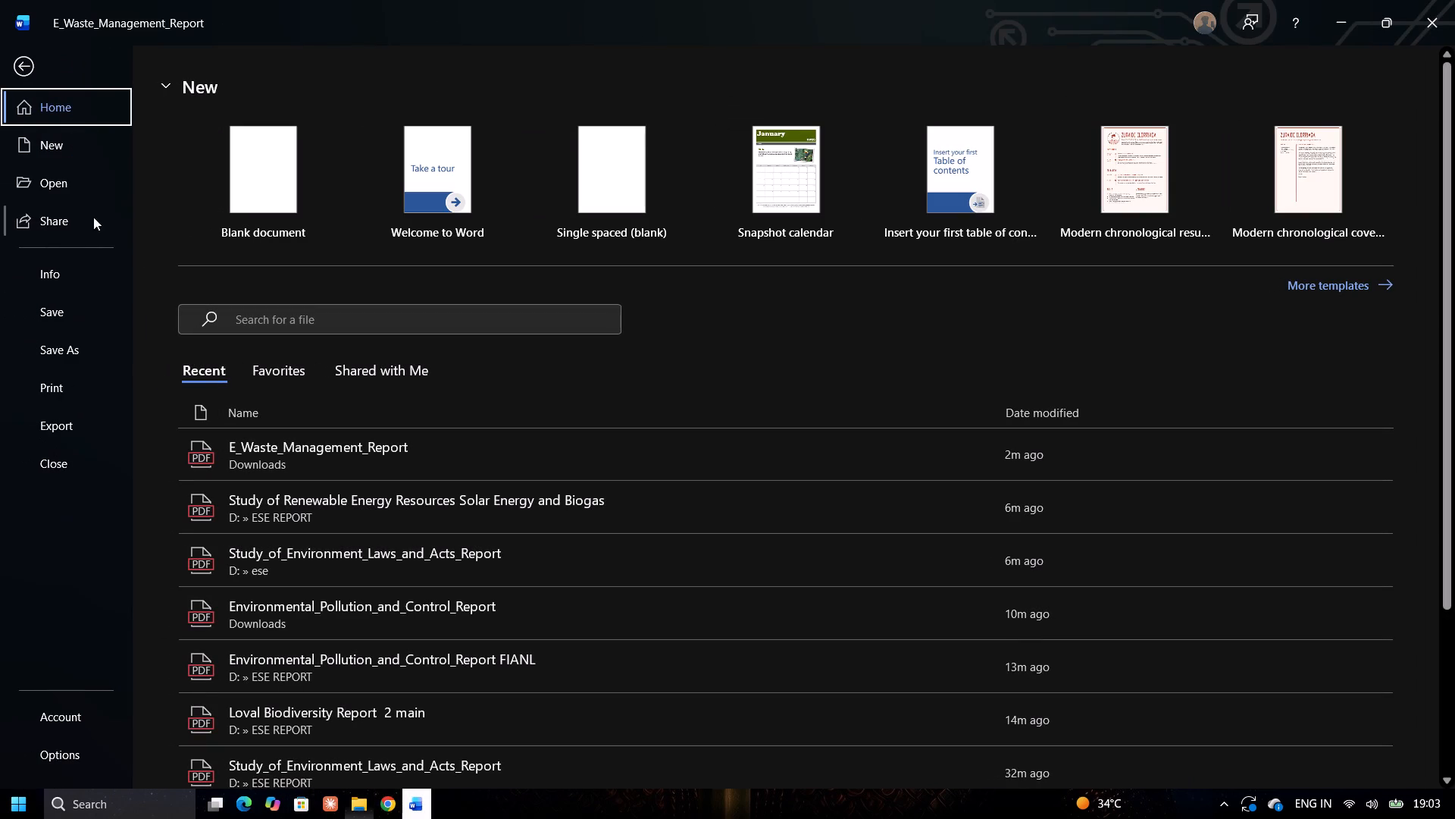
click(84, 191)
click(221, 422)
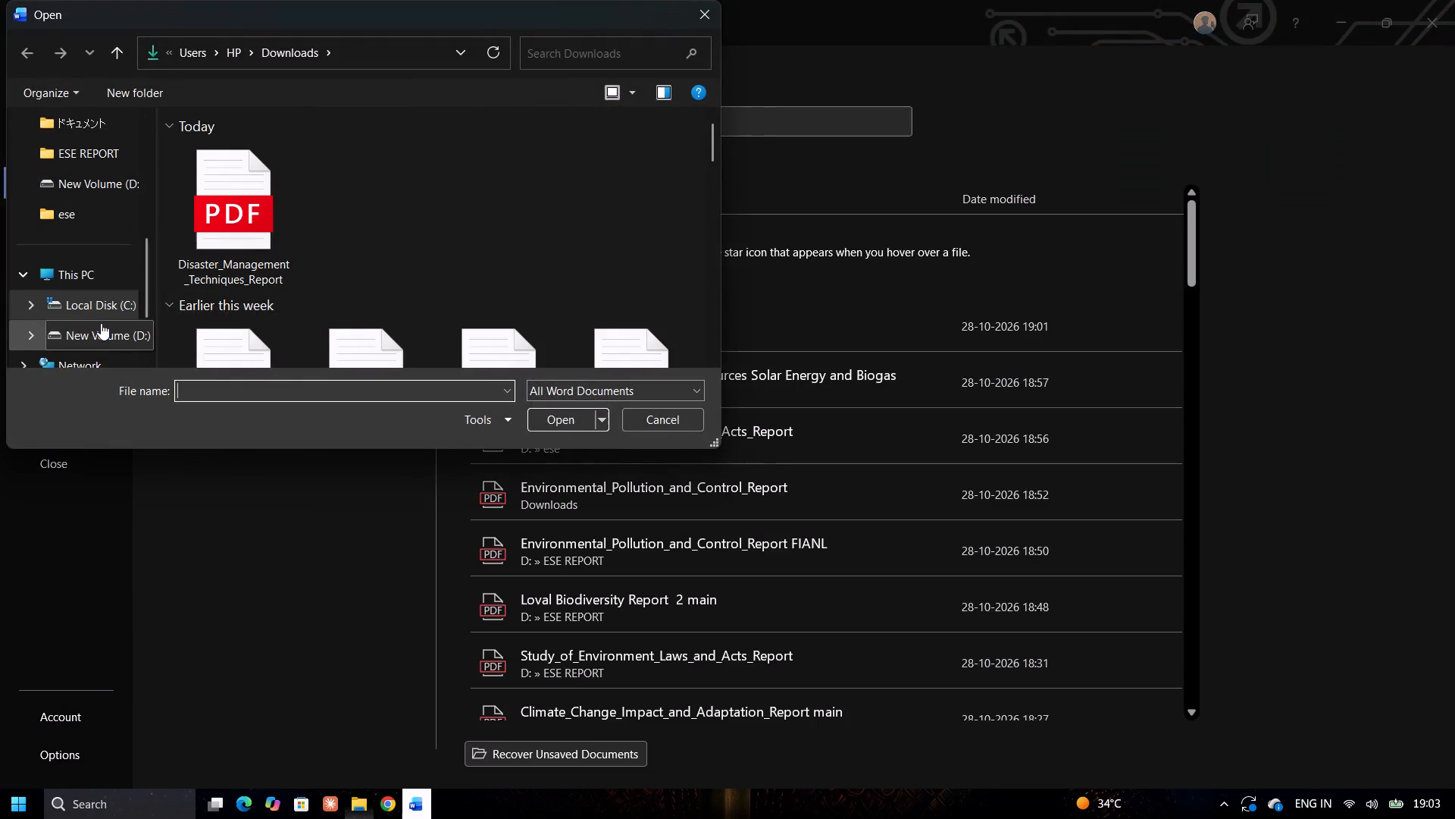
click(101, 323)
double_click(261, 163)
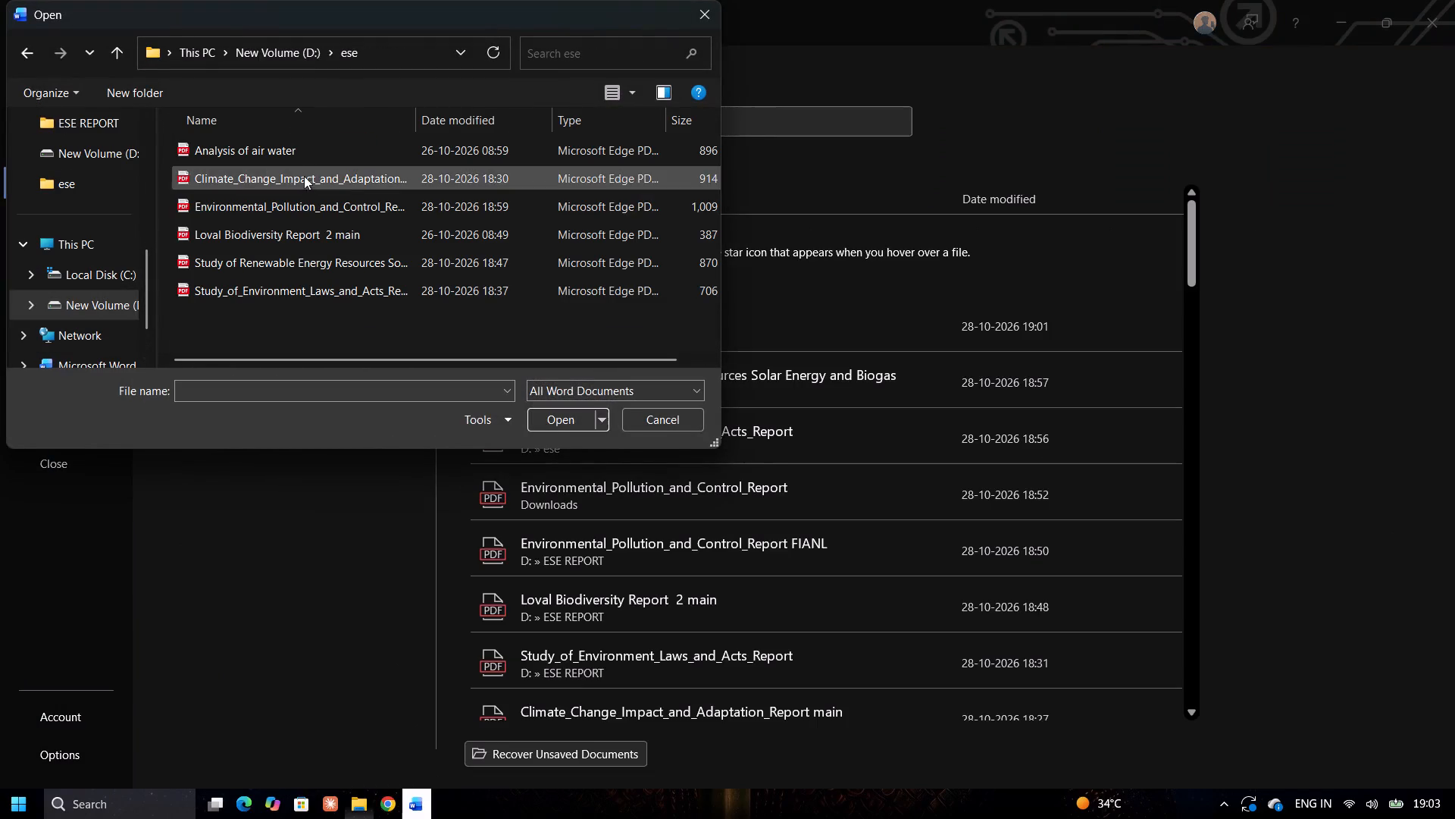
double_click(317, 148)
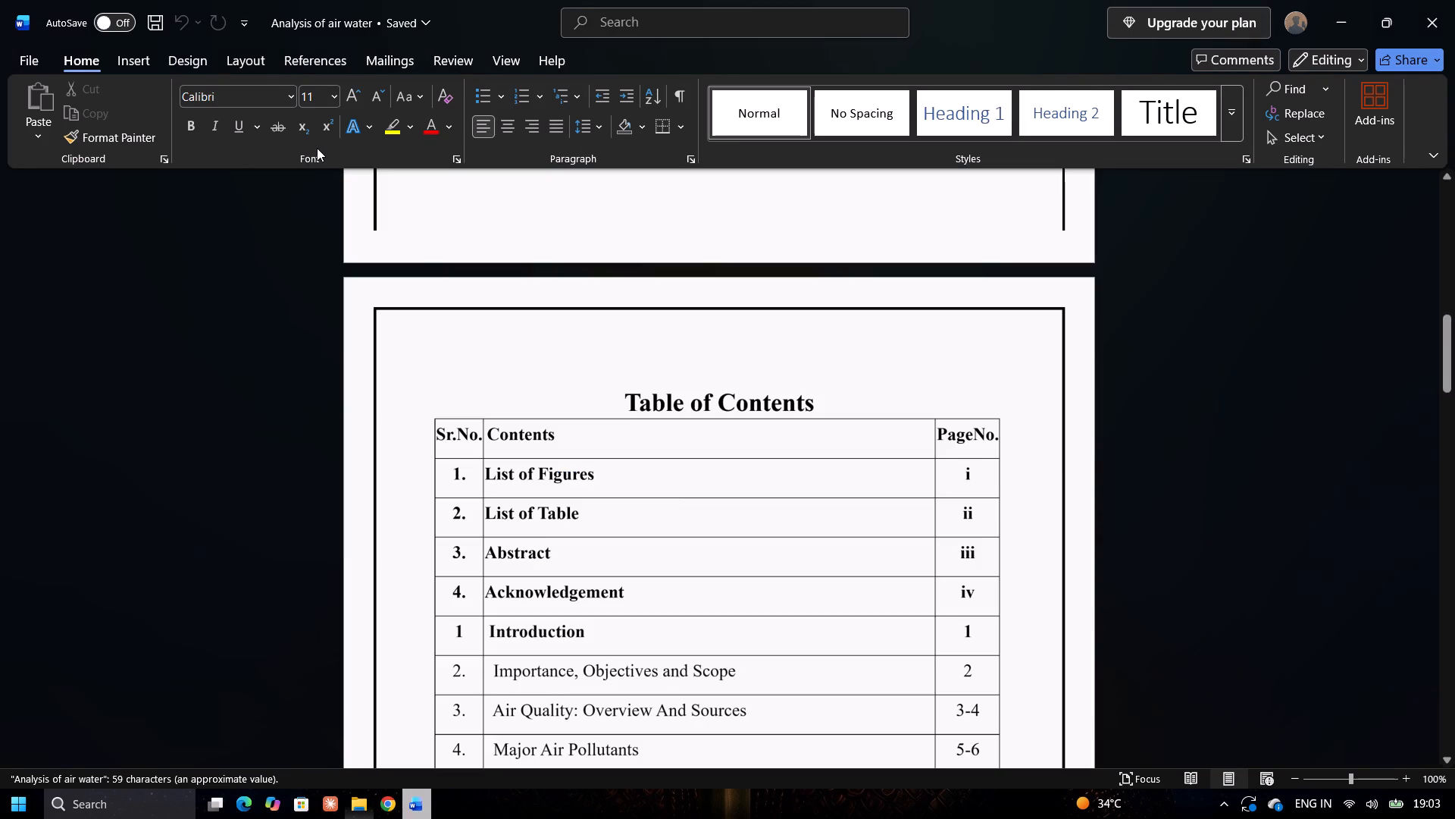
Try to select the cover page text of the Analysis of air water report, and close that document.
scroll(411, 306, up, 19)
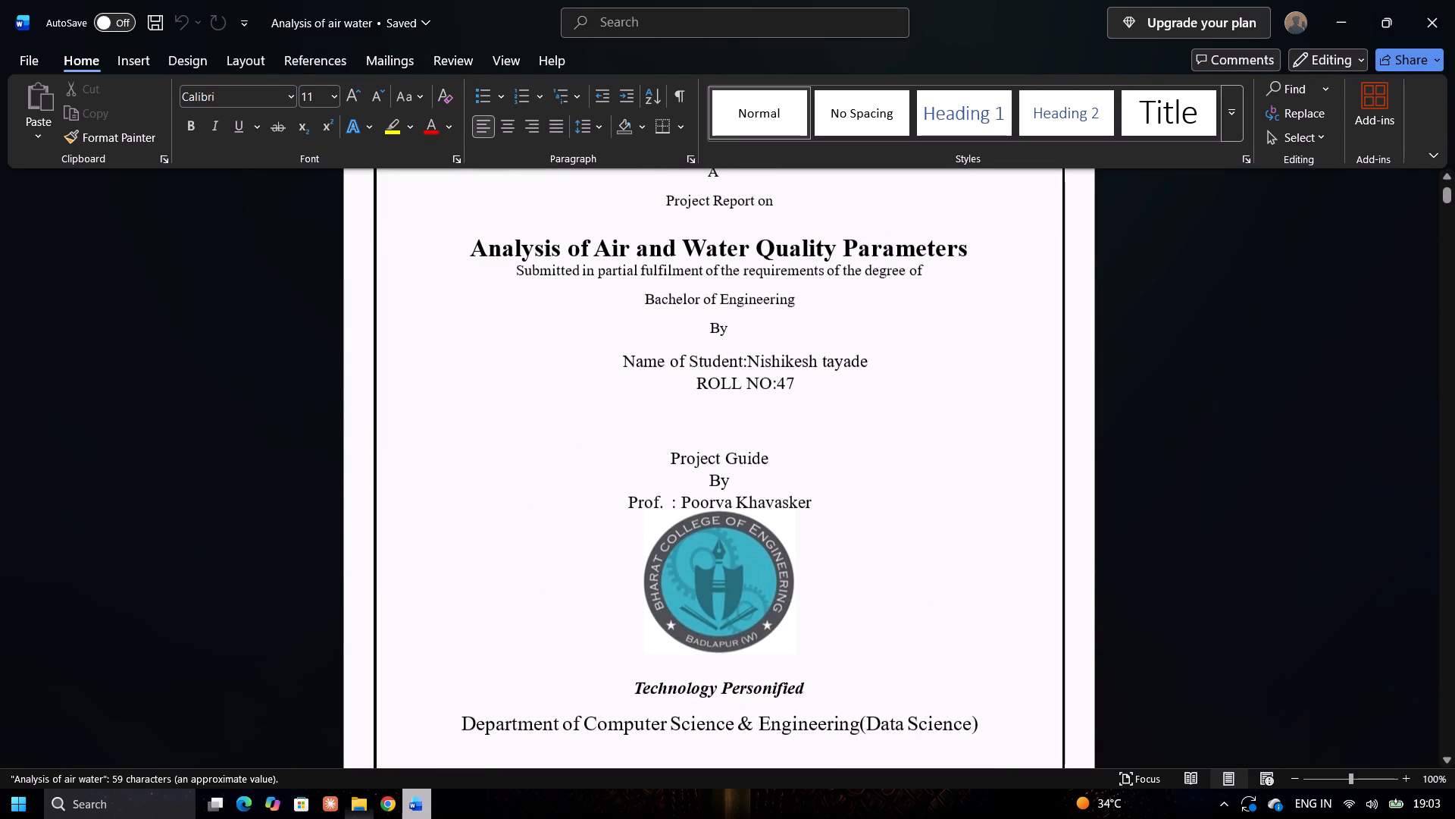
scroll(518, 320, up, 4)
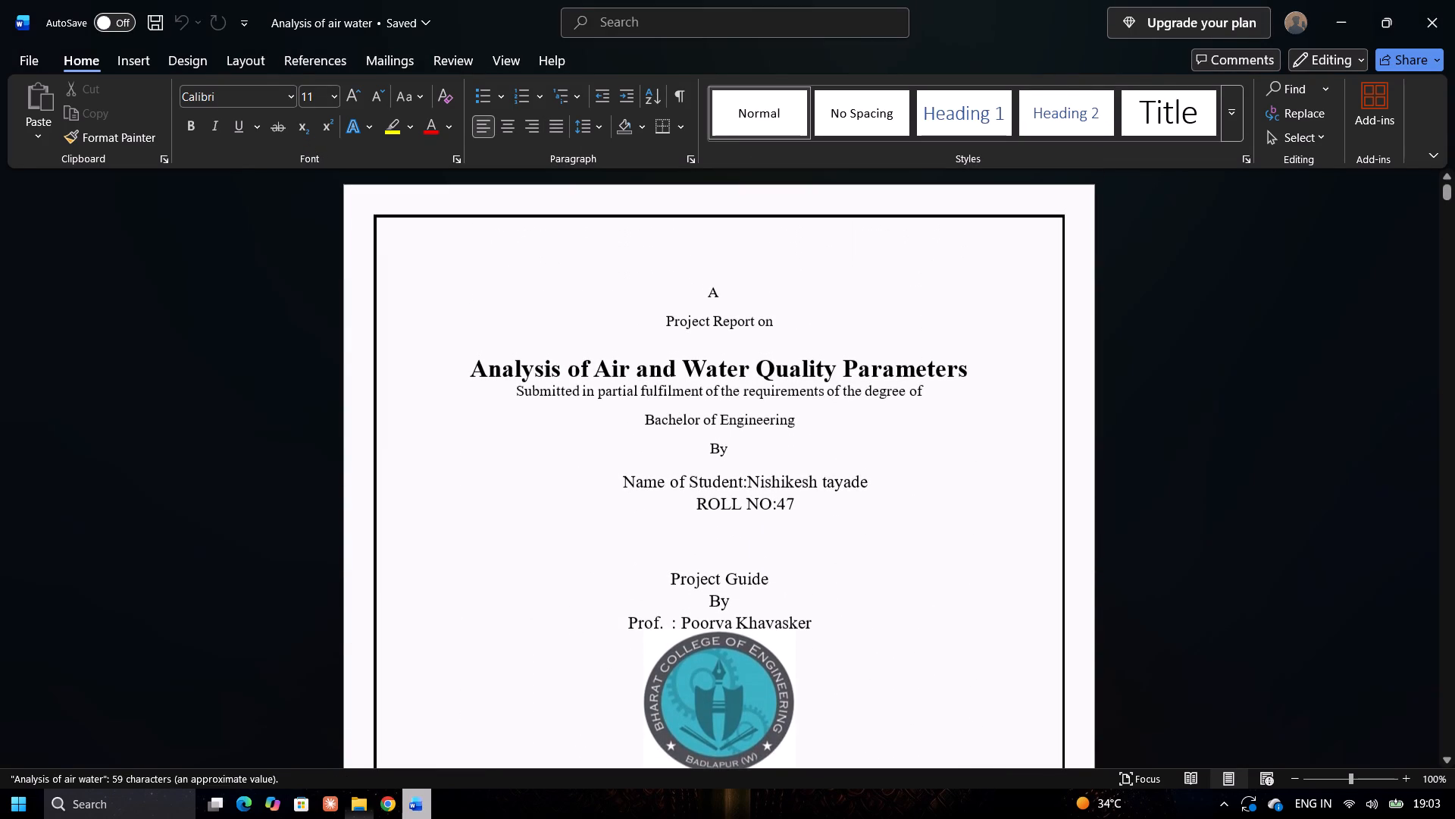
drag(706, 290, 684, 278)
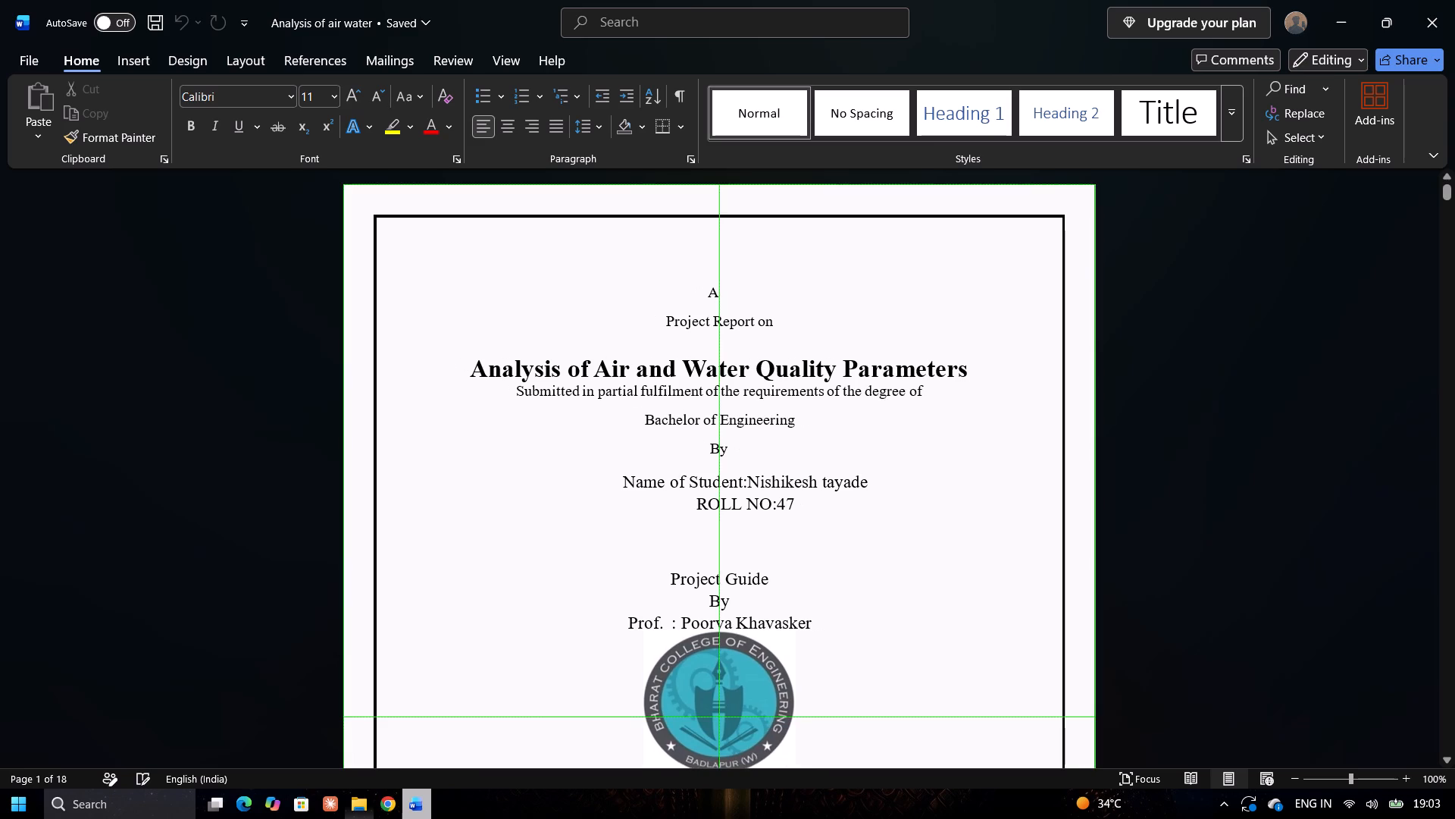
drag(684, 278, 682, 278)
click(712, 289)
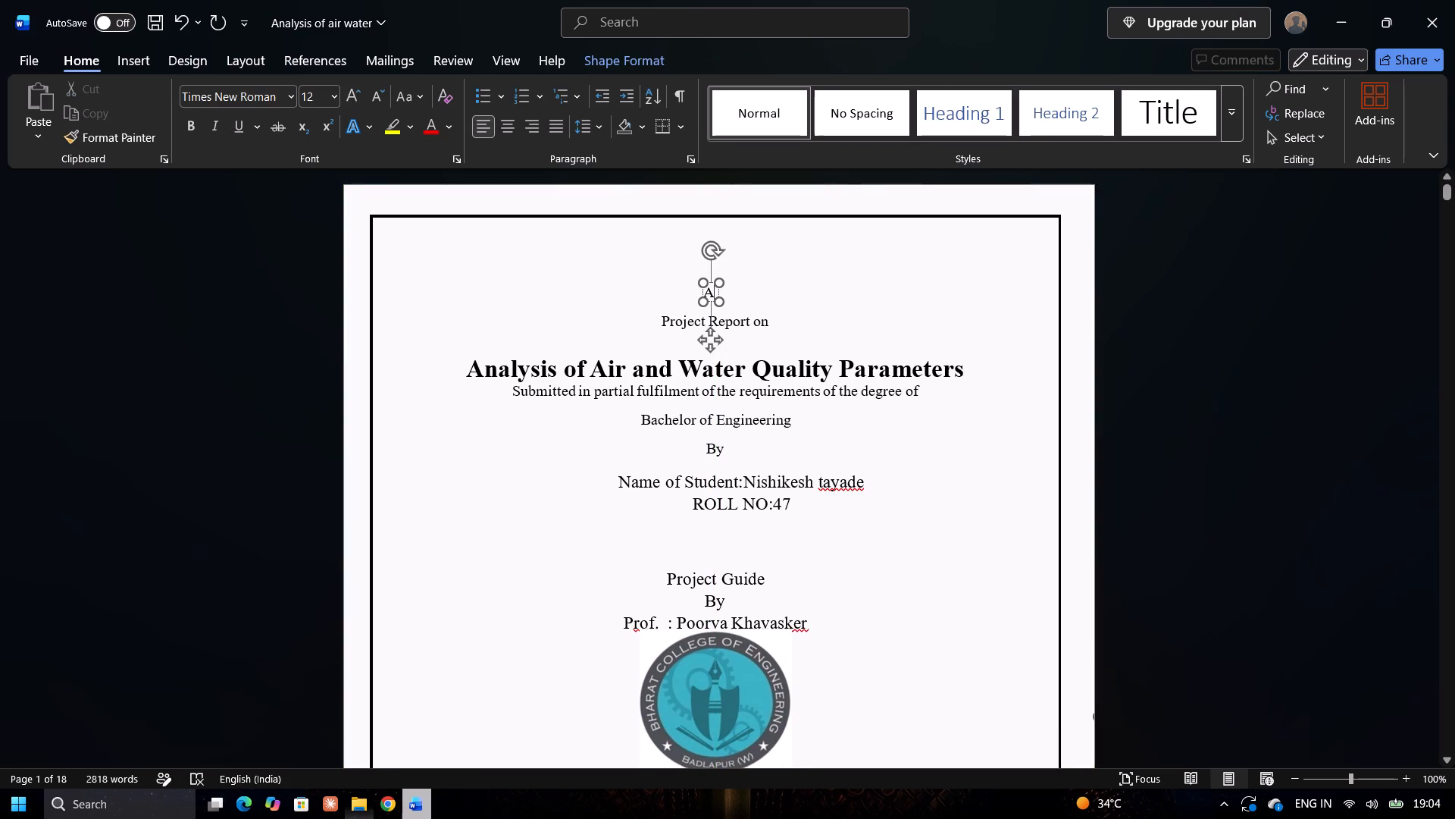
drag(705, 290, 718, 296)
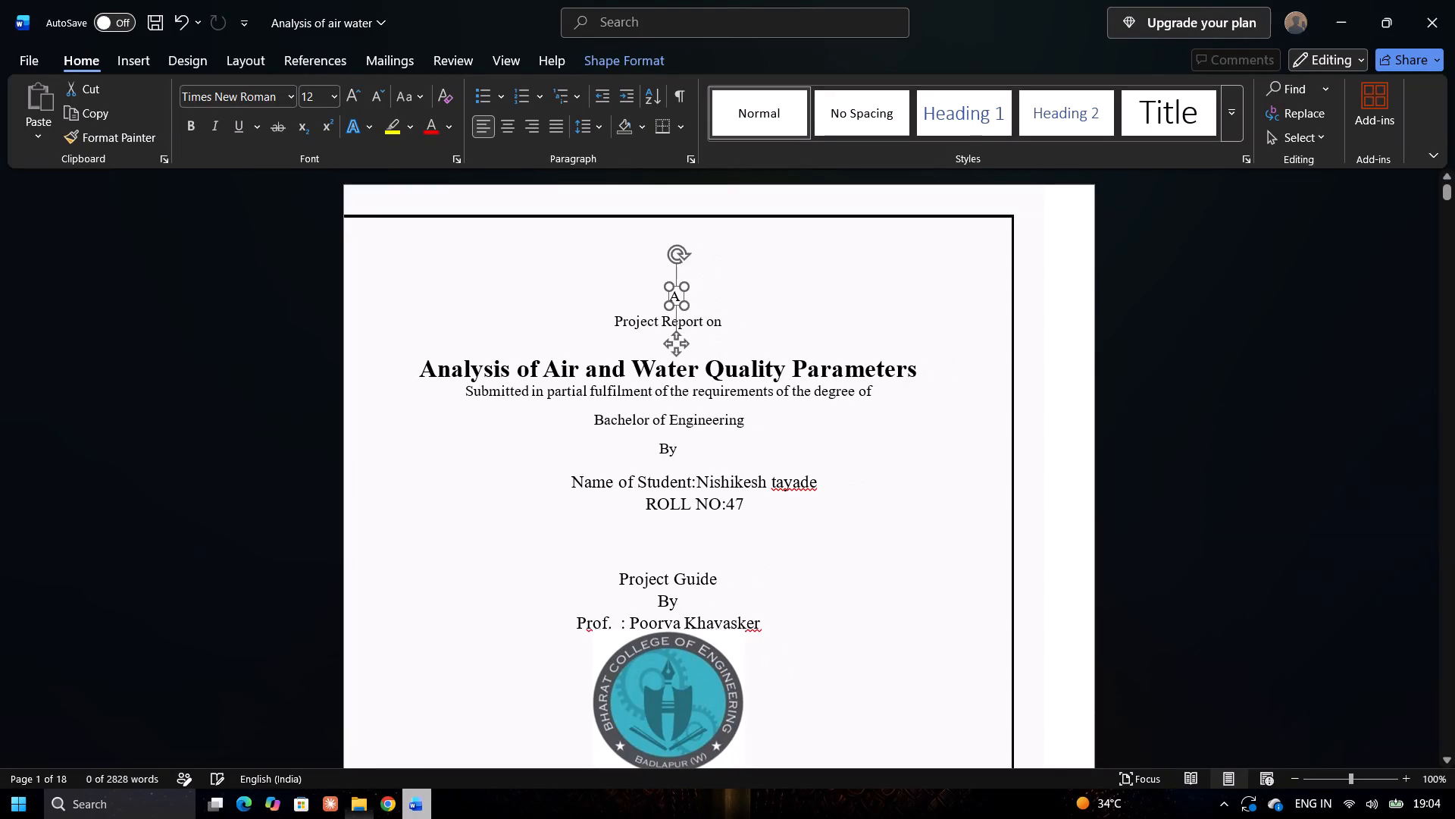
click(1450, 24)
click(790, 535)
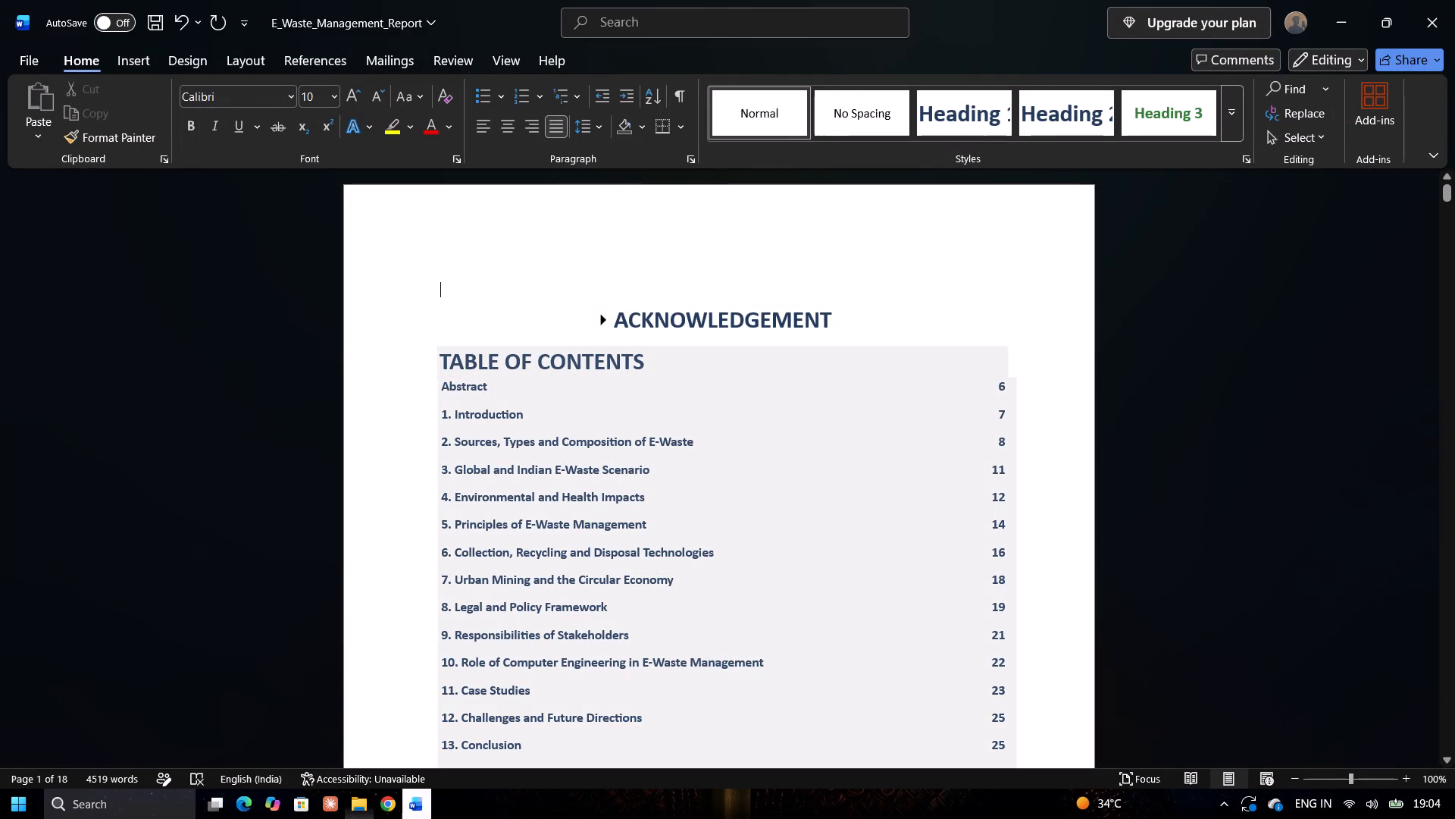
Open the Study_of_Environment_Laws_and_Acts_Report PDF from the ese folder on New Volume (D:), look through it, and close it.
click(20, 49)
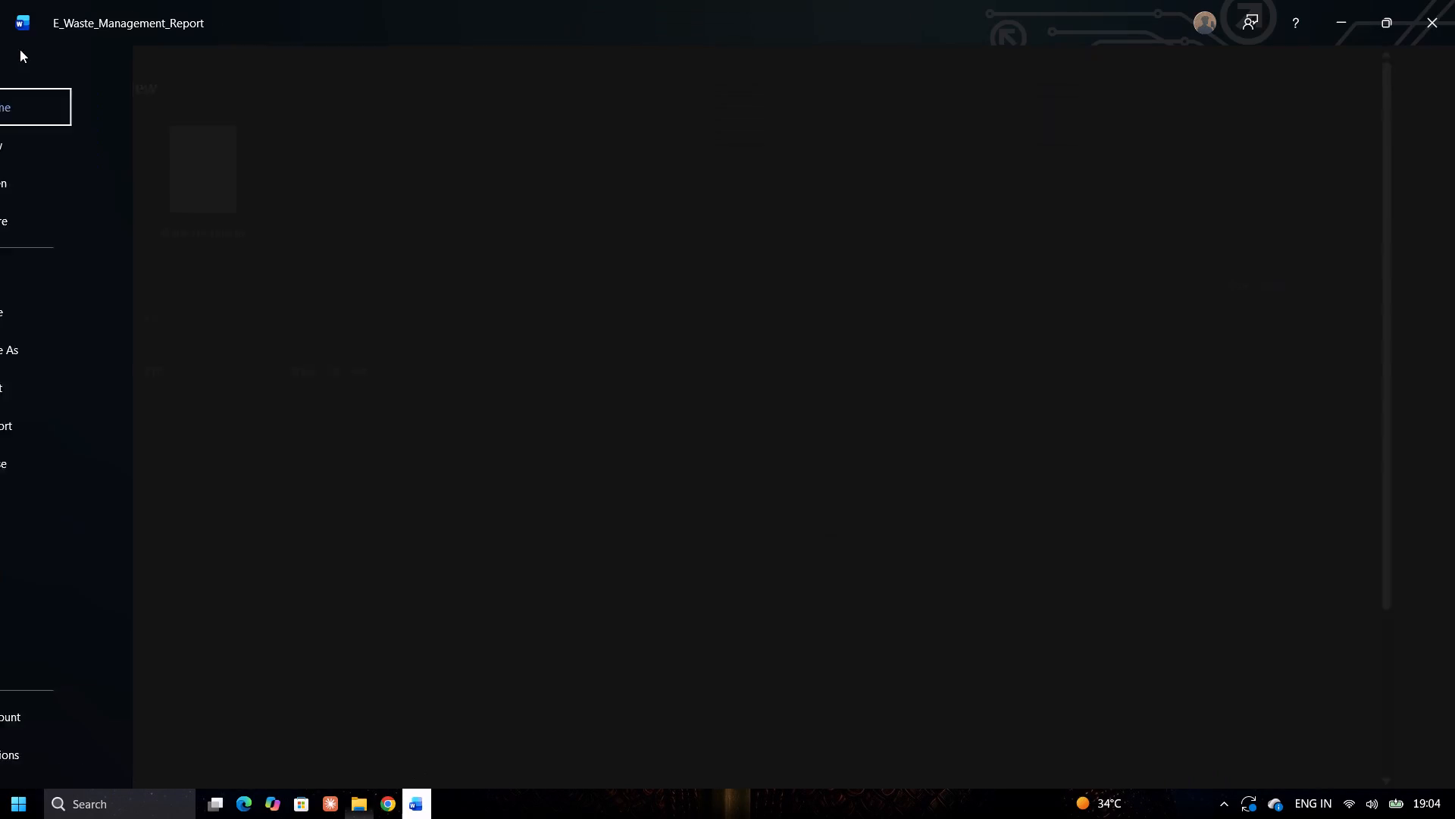
click(74, 189)
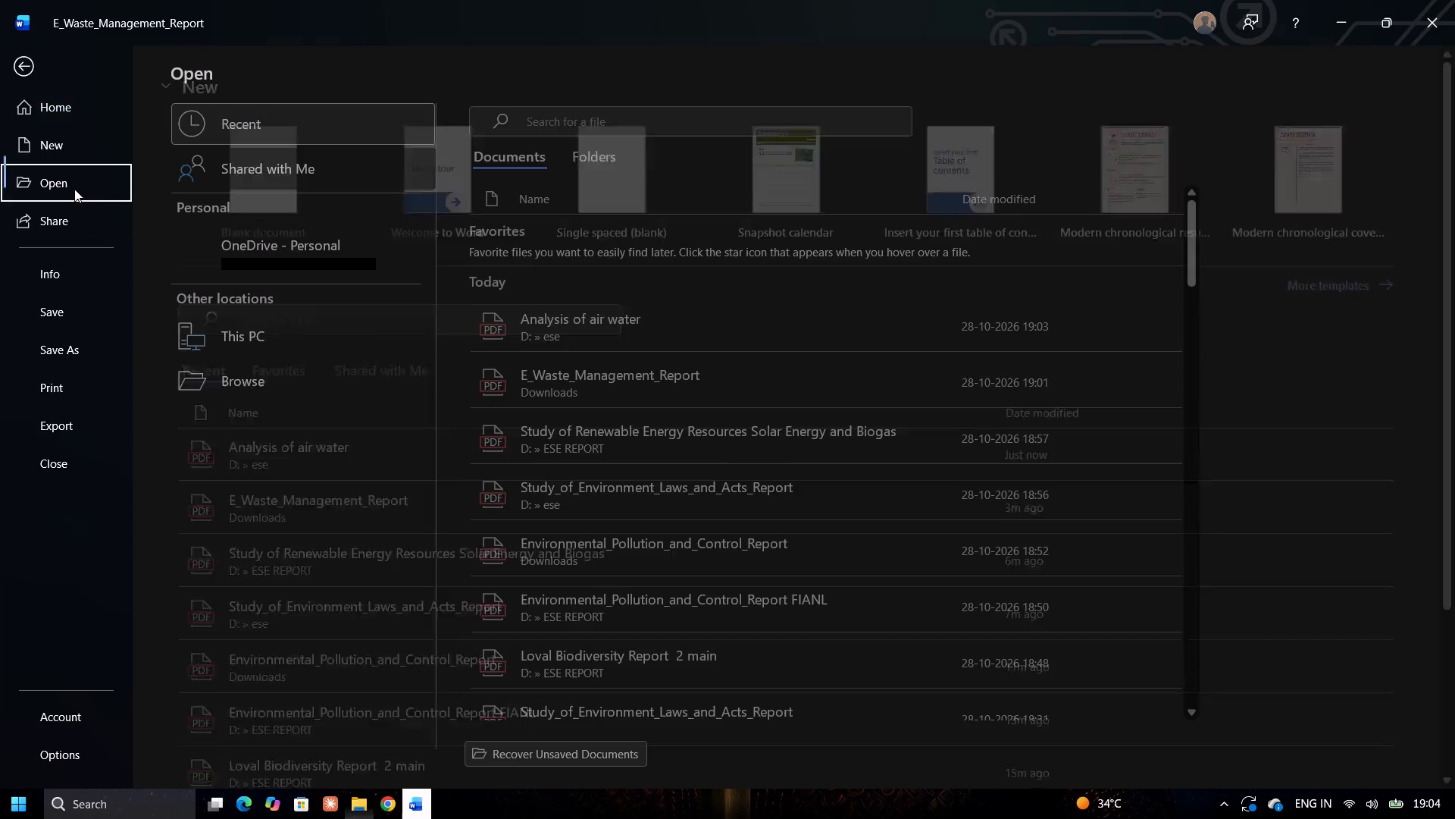
click(269, 419)
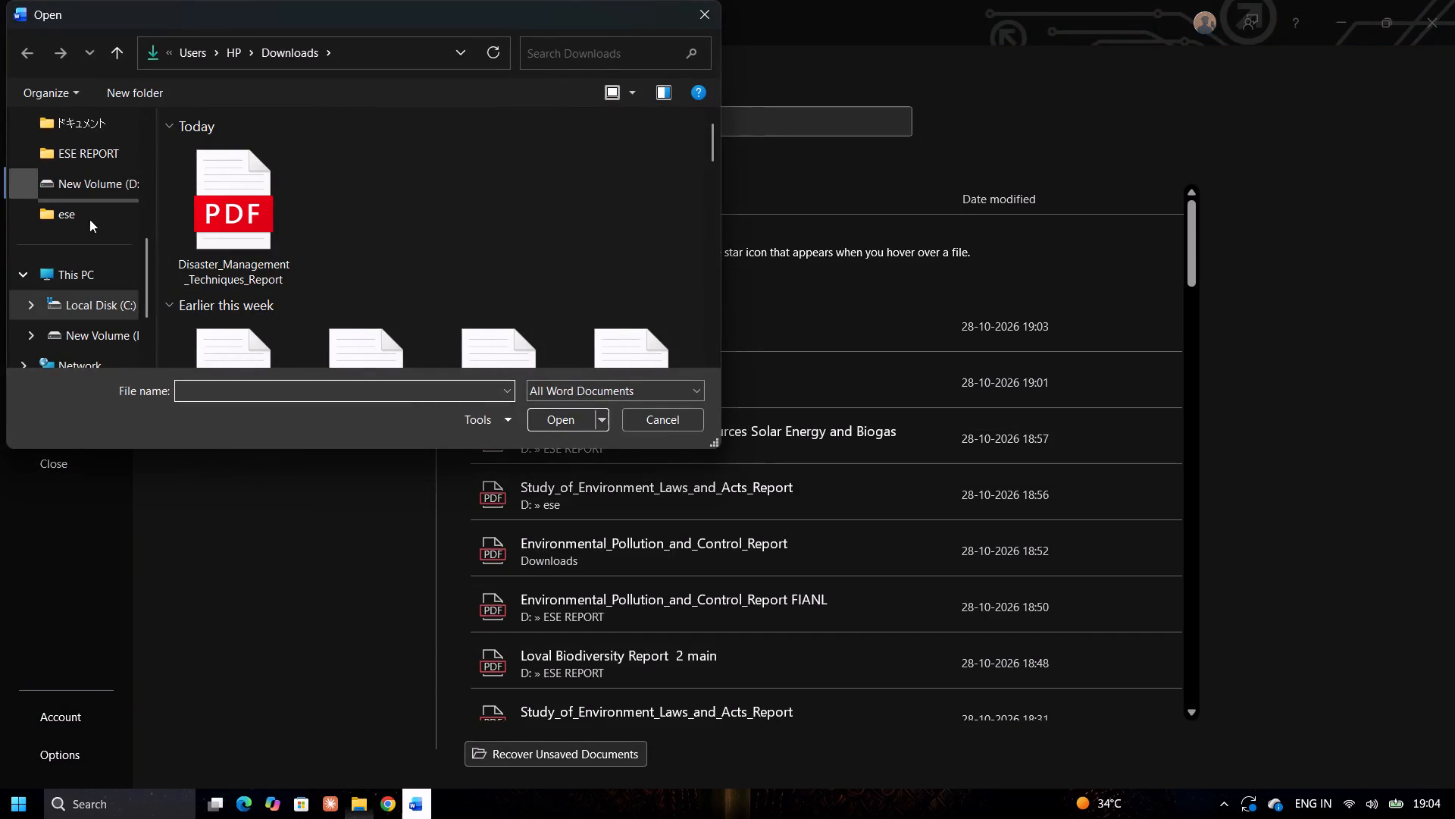
click(85, 332)
double_click(211, 190)
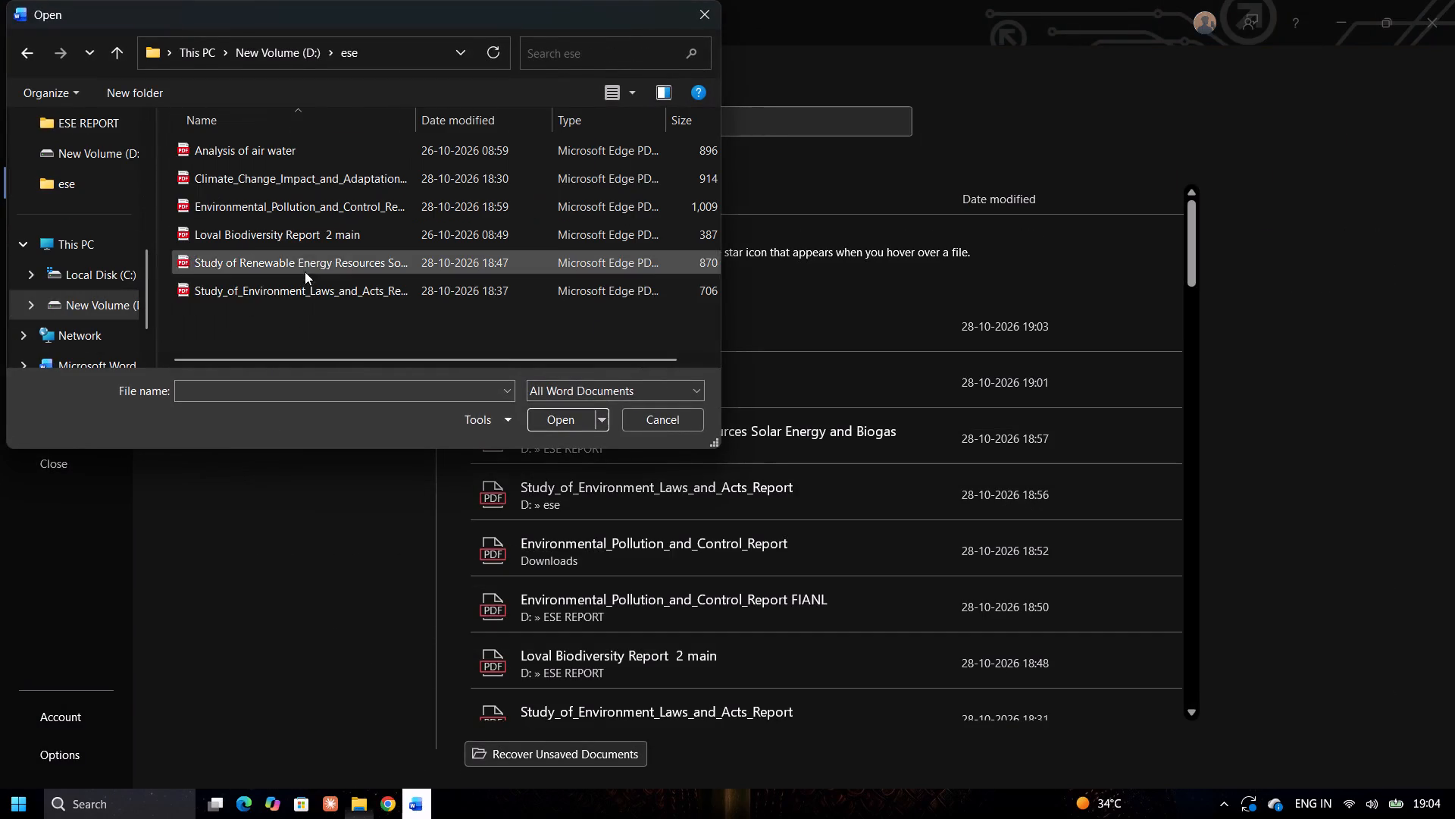
double_click(294, 290)
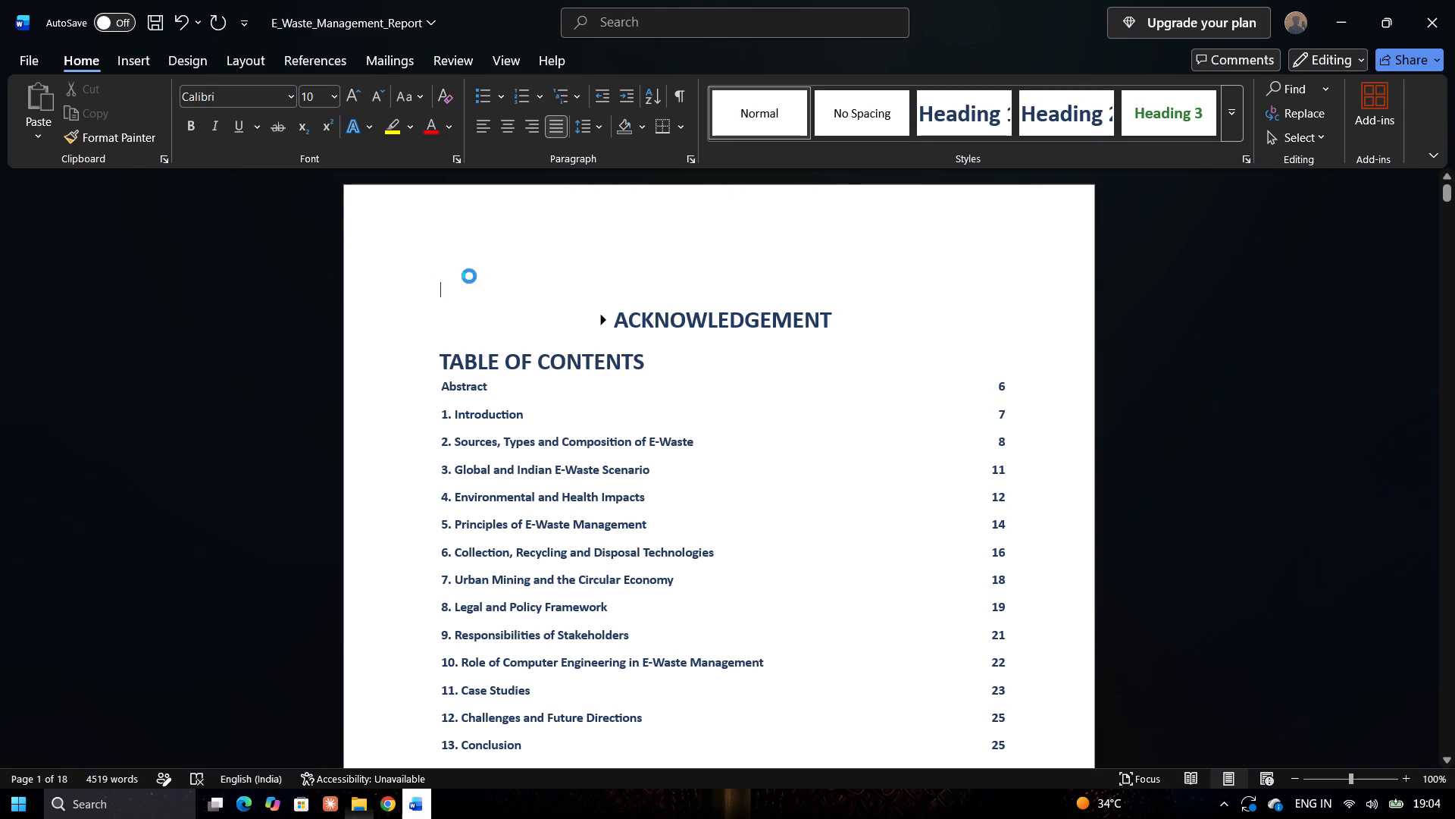
scroll(592, 303, down, 3)
scroll(592, 303, up, 1)
scroll(592, 303, down, 1)
click(1450, 2)
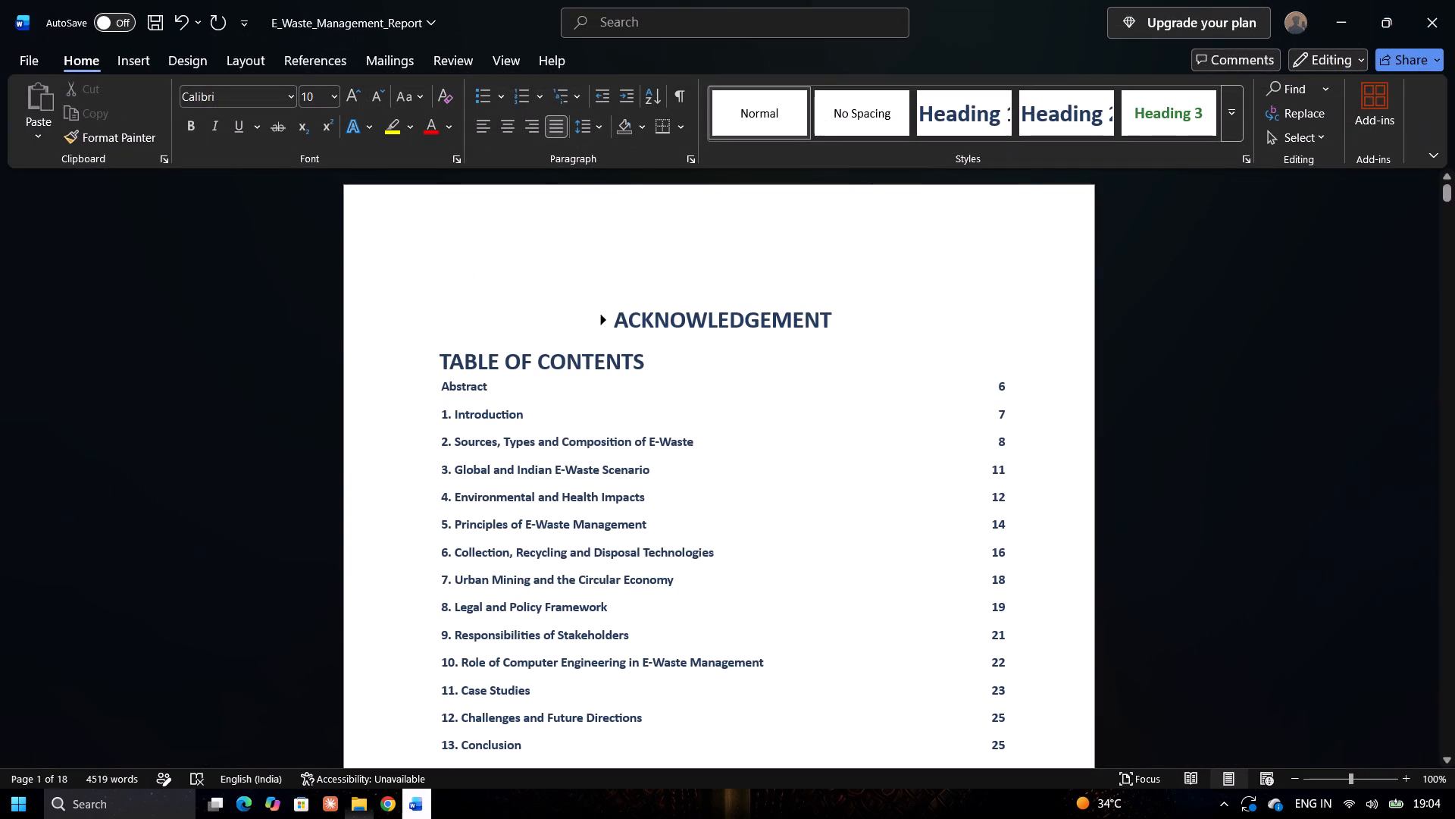
Open the Loval Biodiversity Report 2 main PDF from the ese folder on New Volume (D:).
click(28, 58)
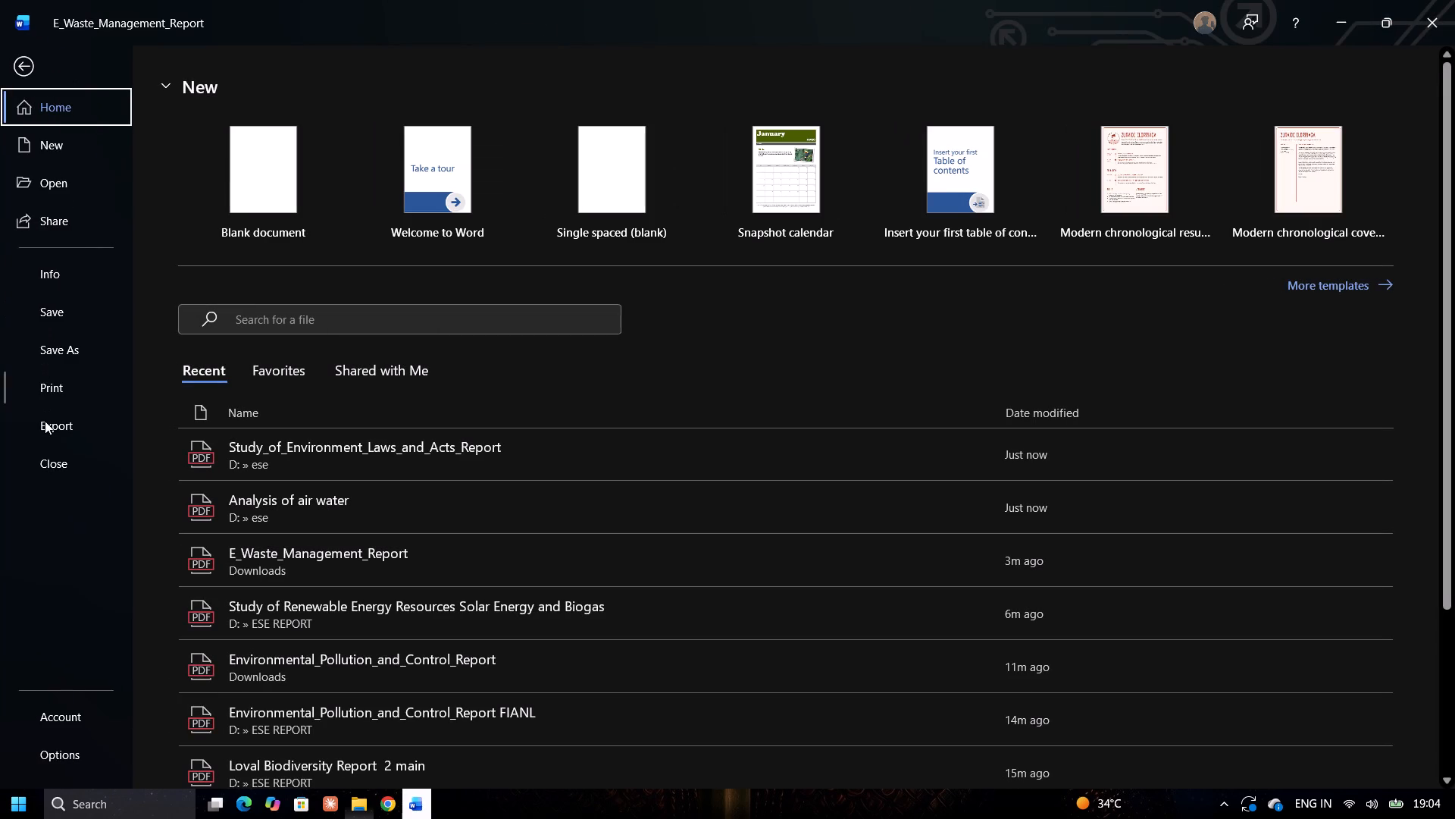
click(75, 180)
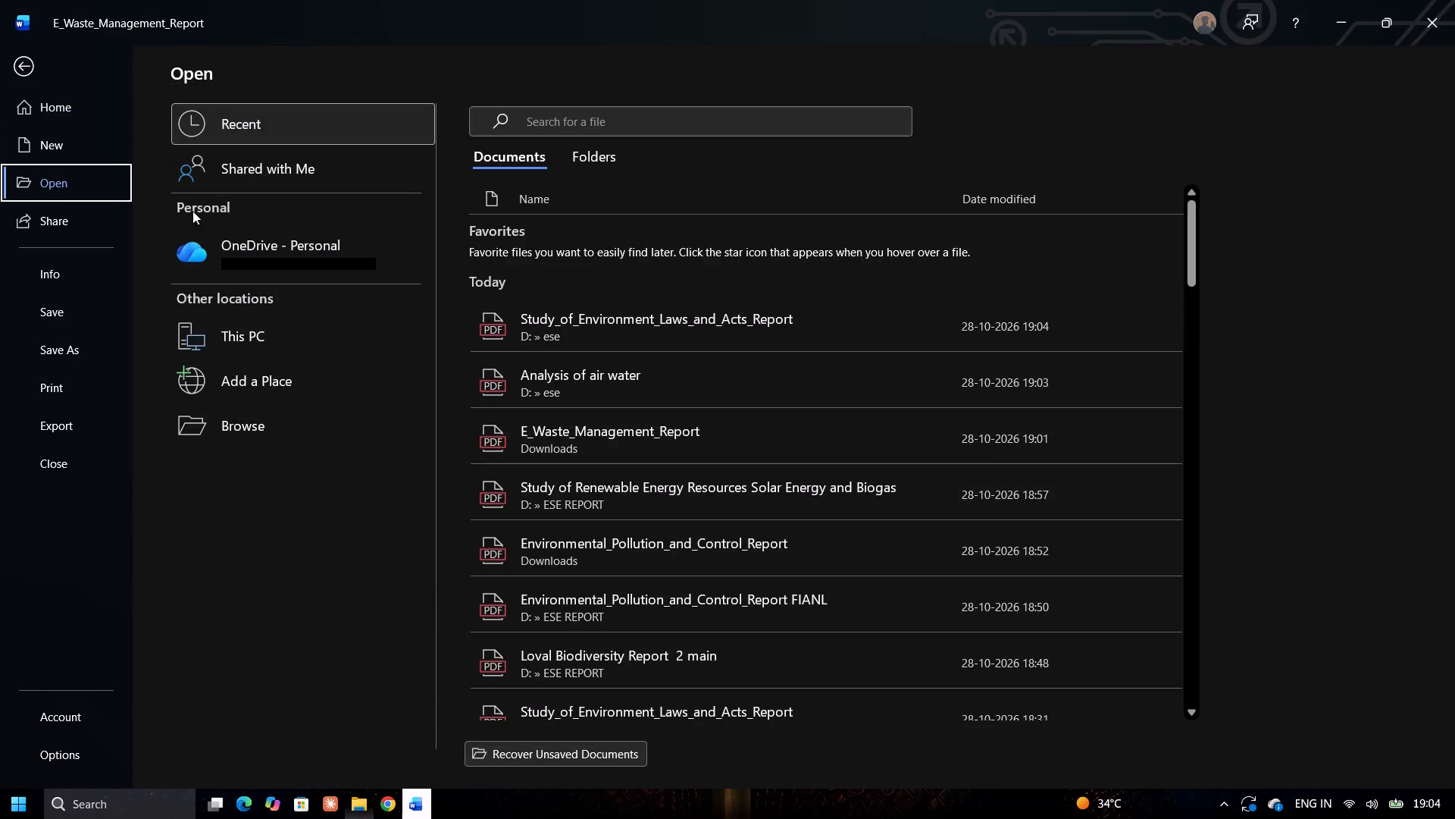
click(210, 419)
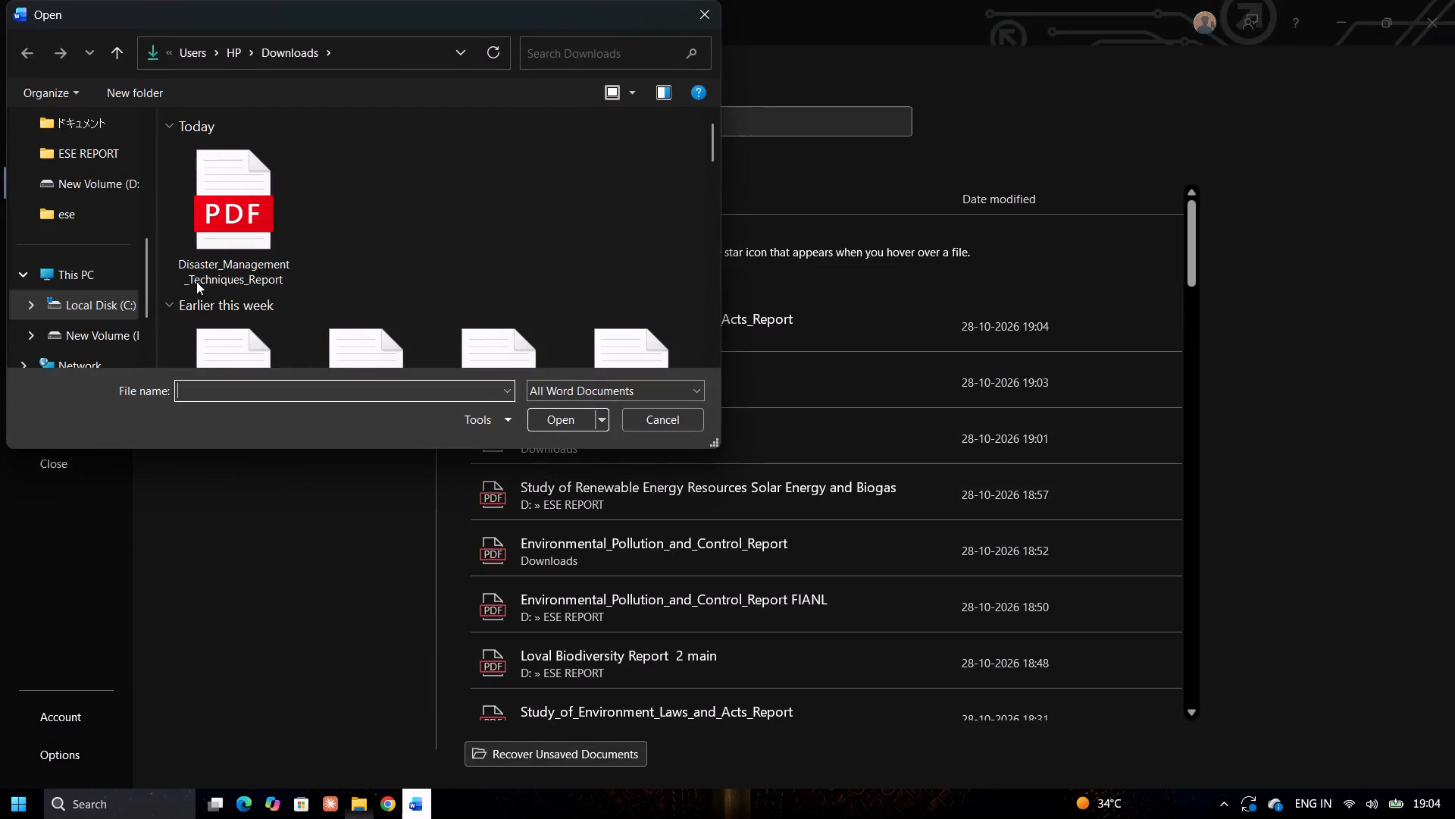
click(90, 342)
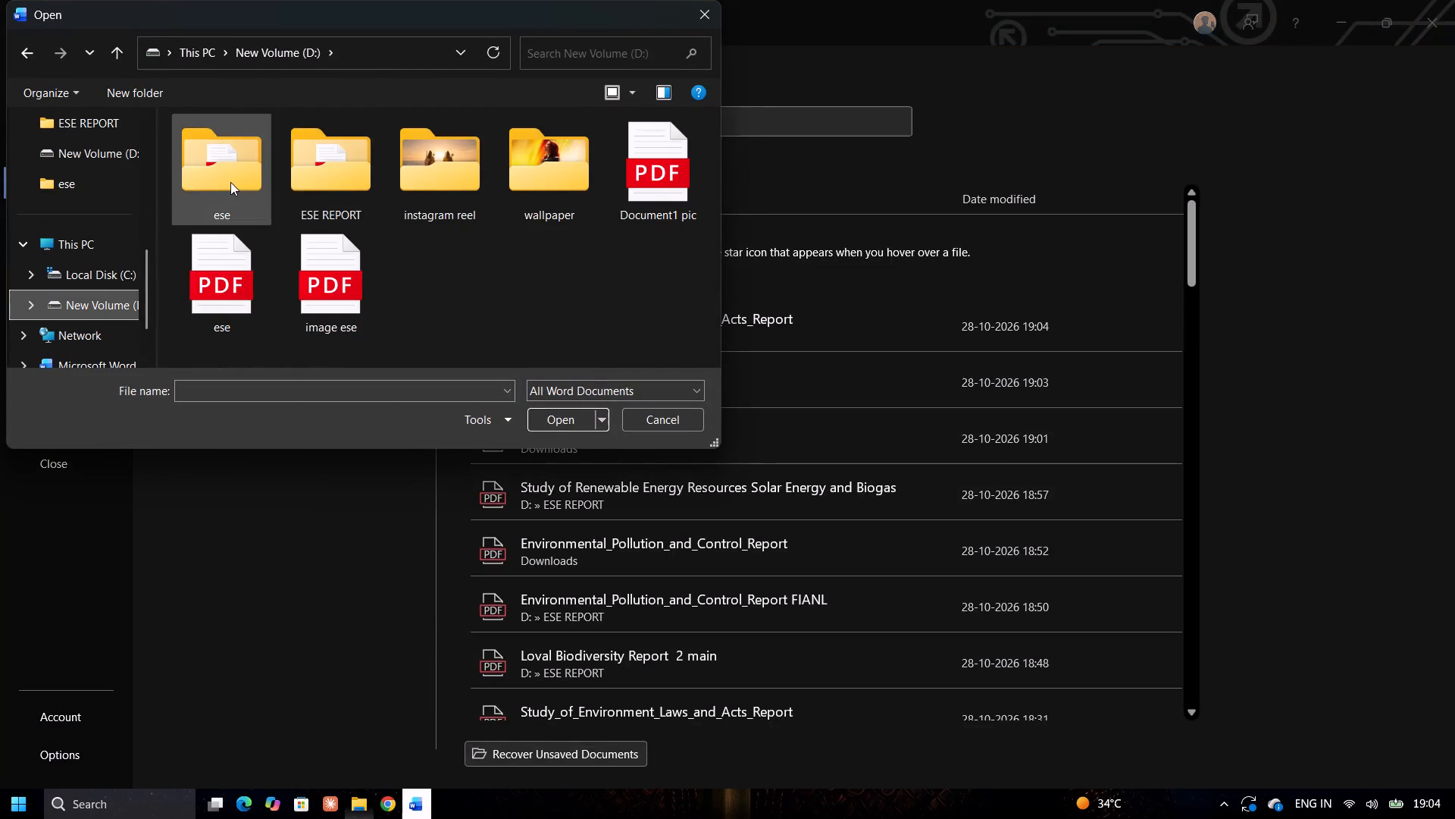
double_click(230, 182)
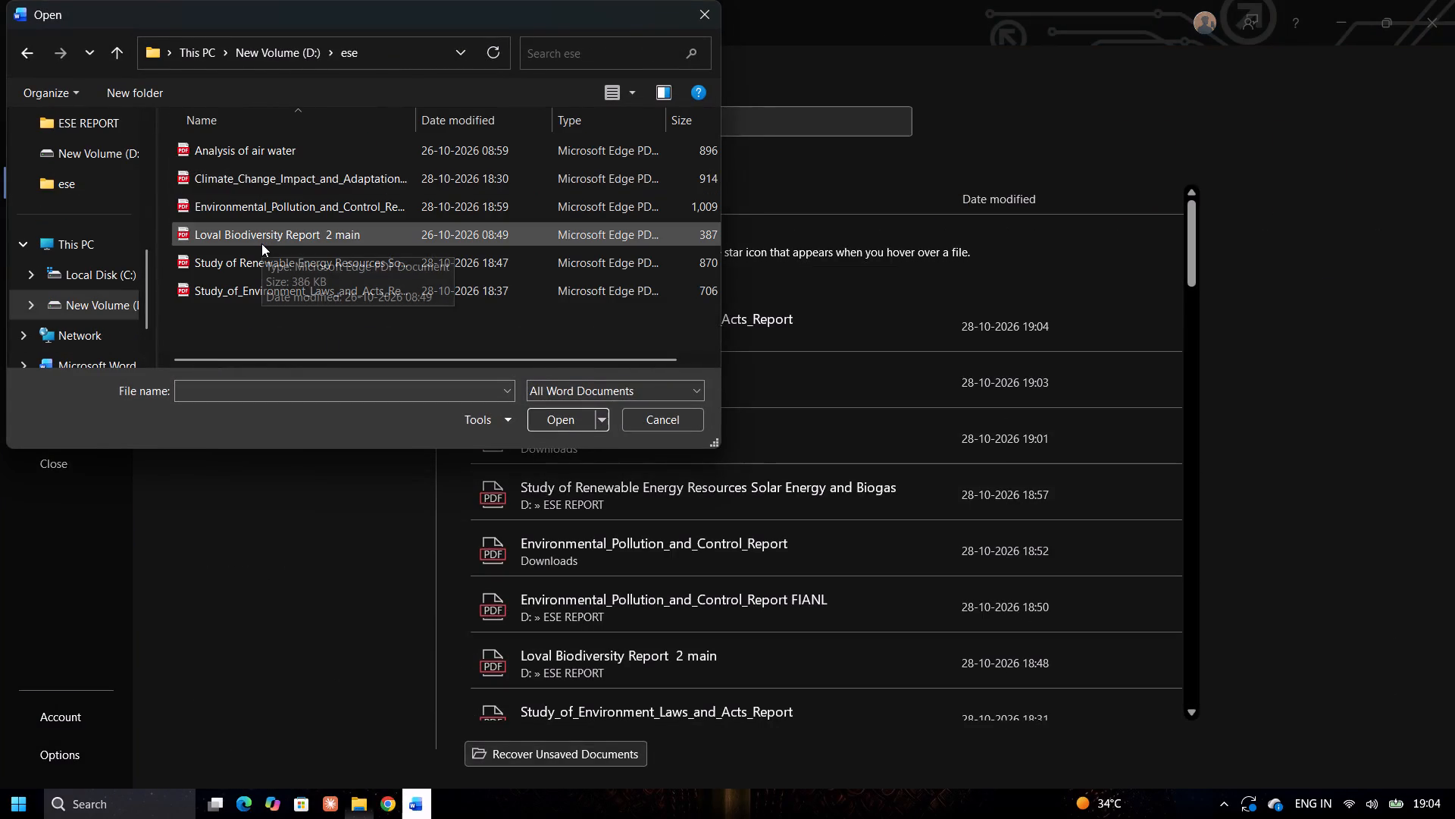
double_click(261, 243)
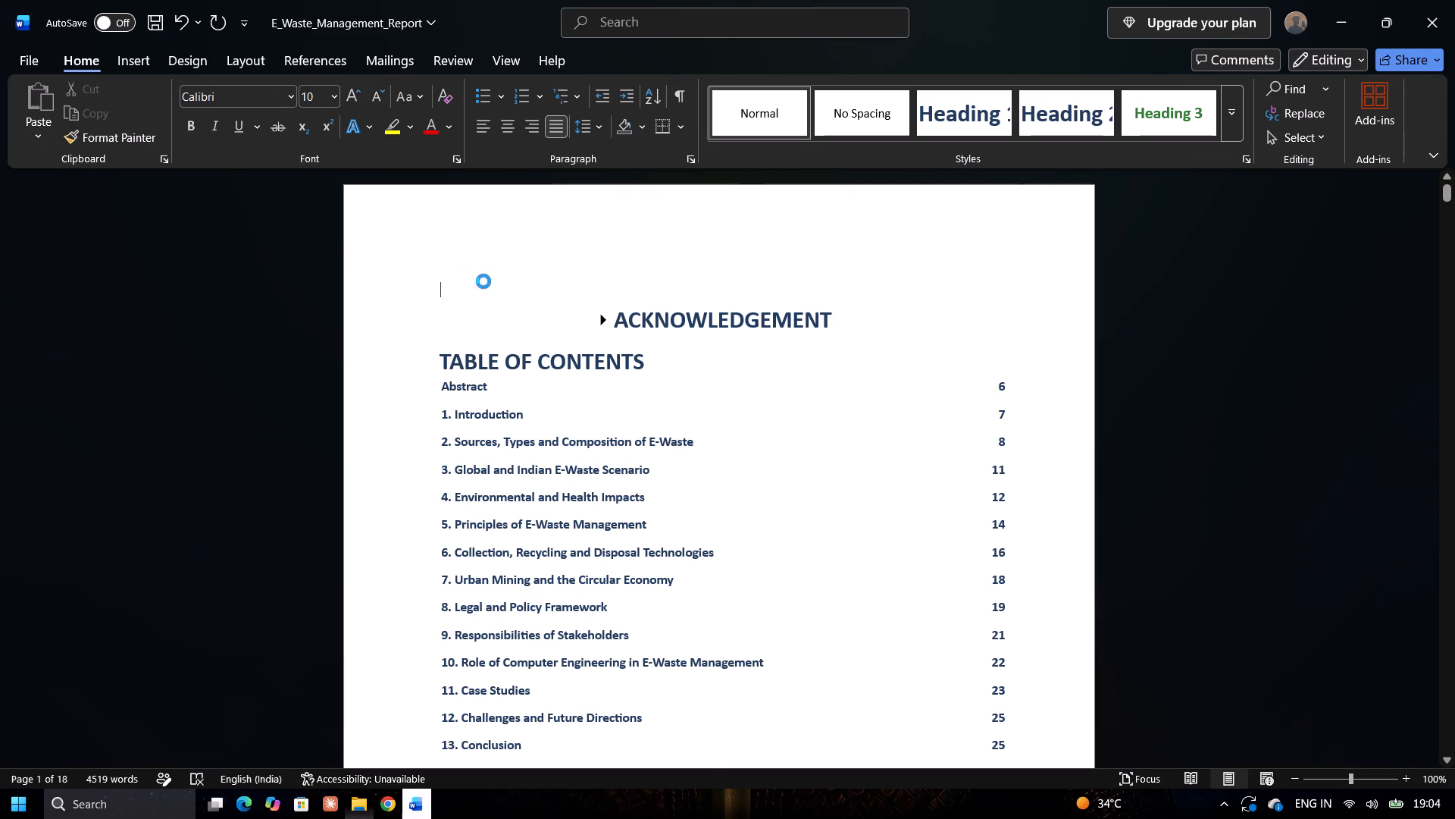
Copy the whole cover page content, from the opening "A" through the college logo to the Badlapur line, and close that document.
click(706, 324)
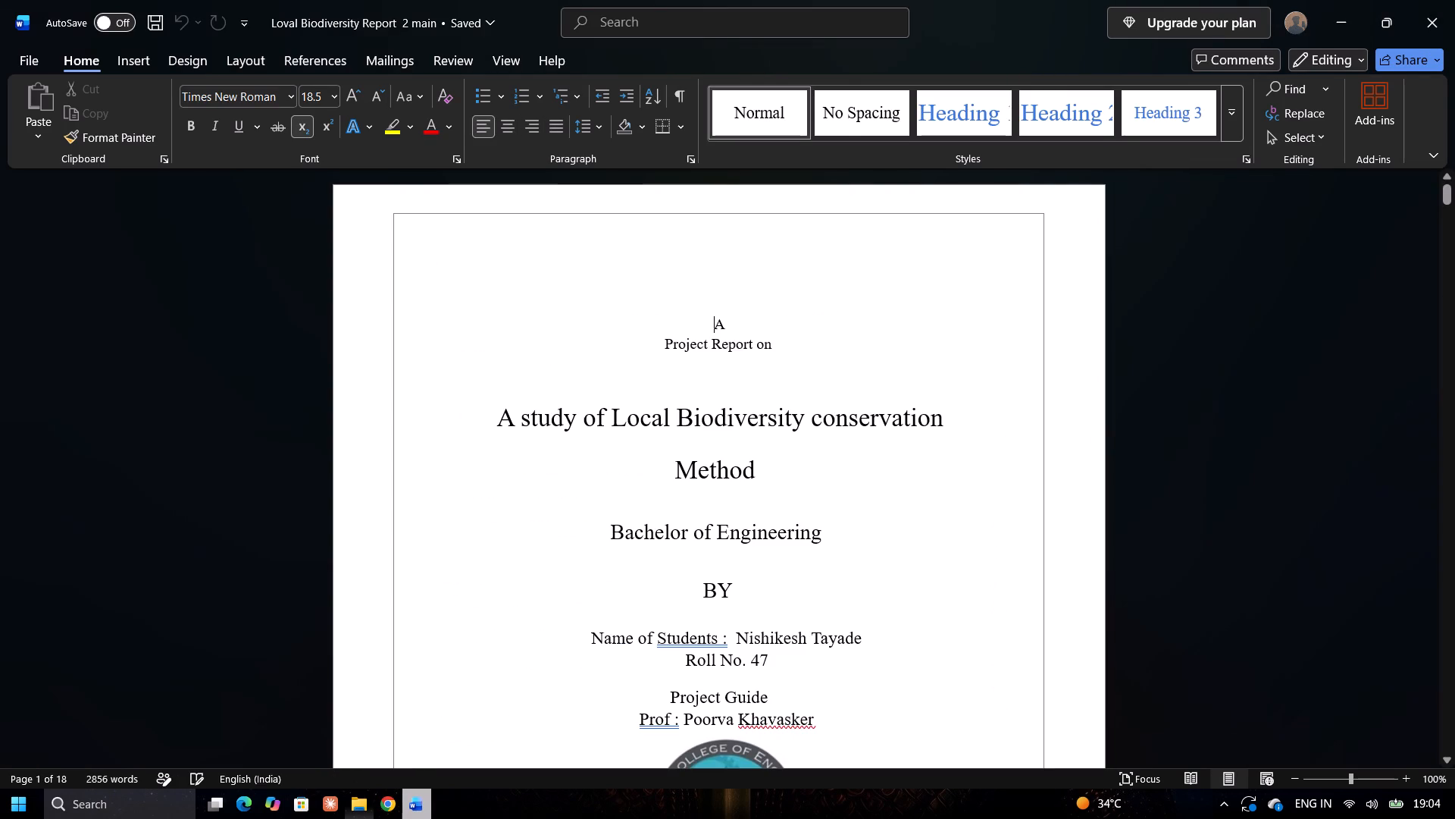
drag(706, 324, 751, 364)
click(709, 320)
drag(709, 320, 759, 419)
double_click(707, 322)
drag(707, 322, 791, 608)
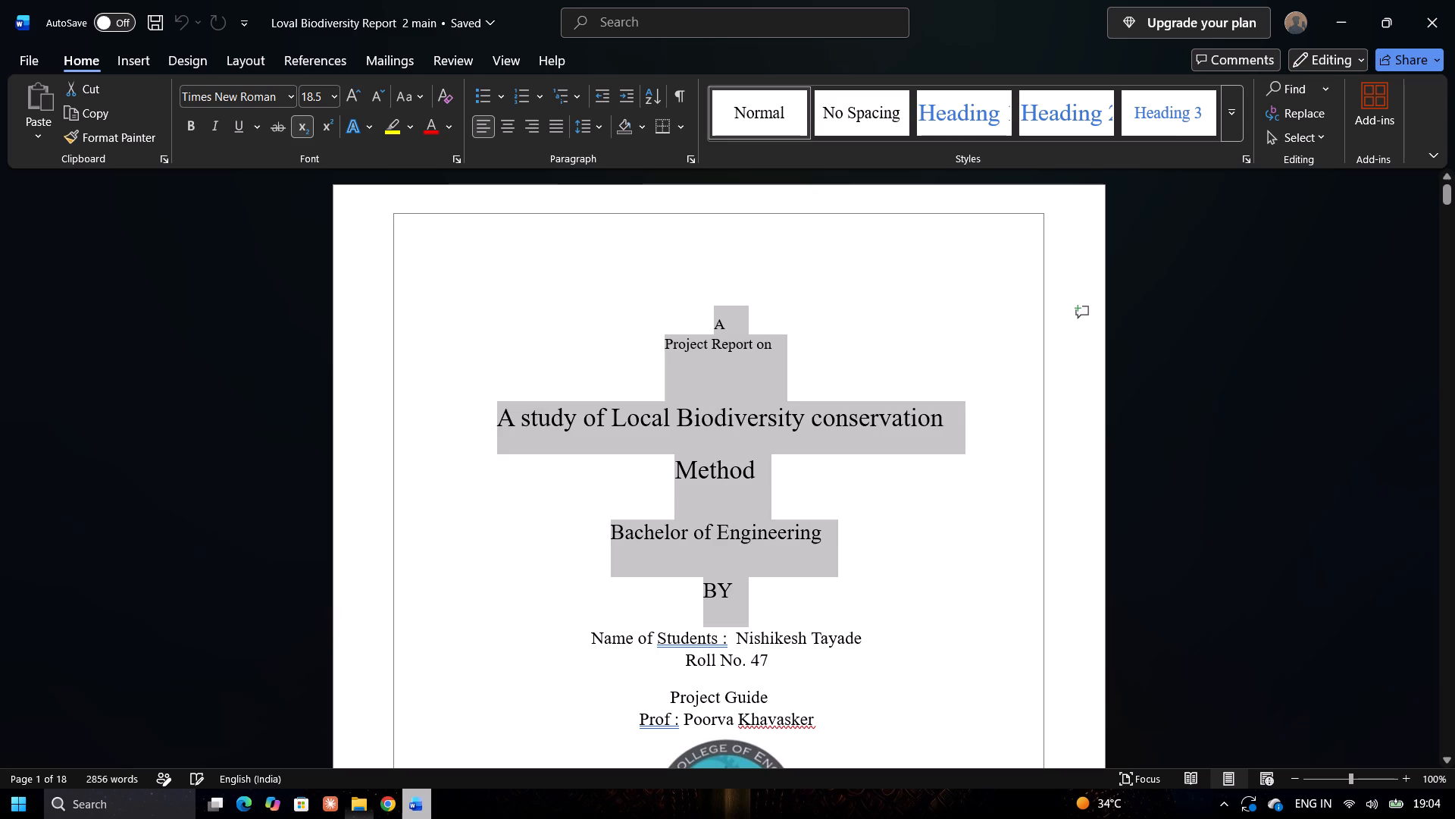
drag(791, 608, 845, 686)
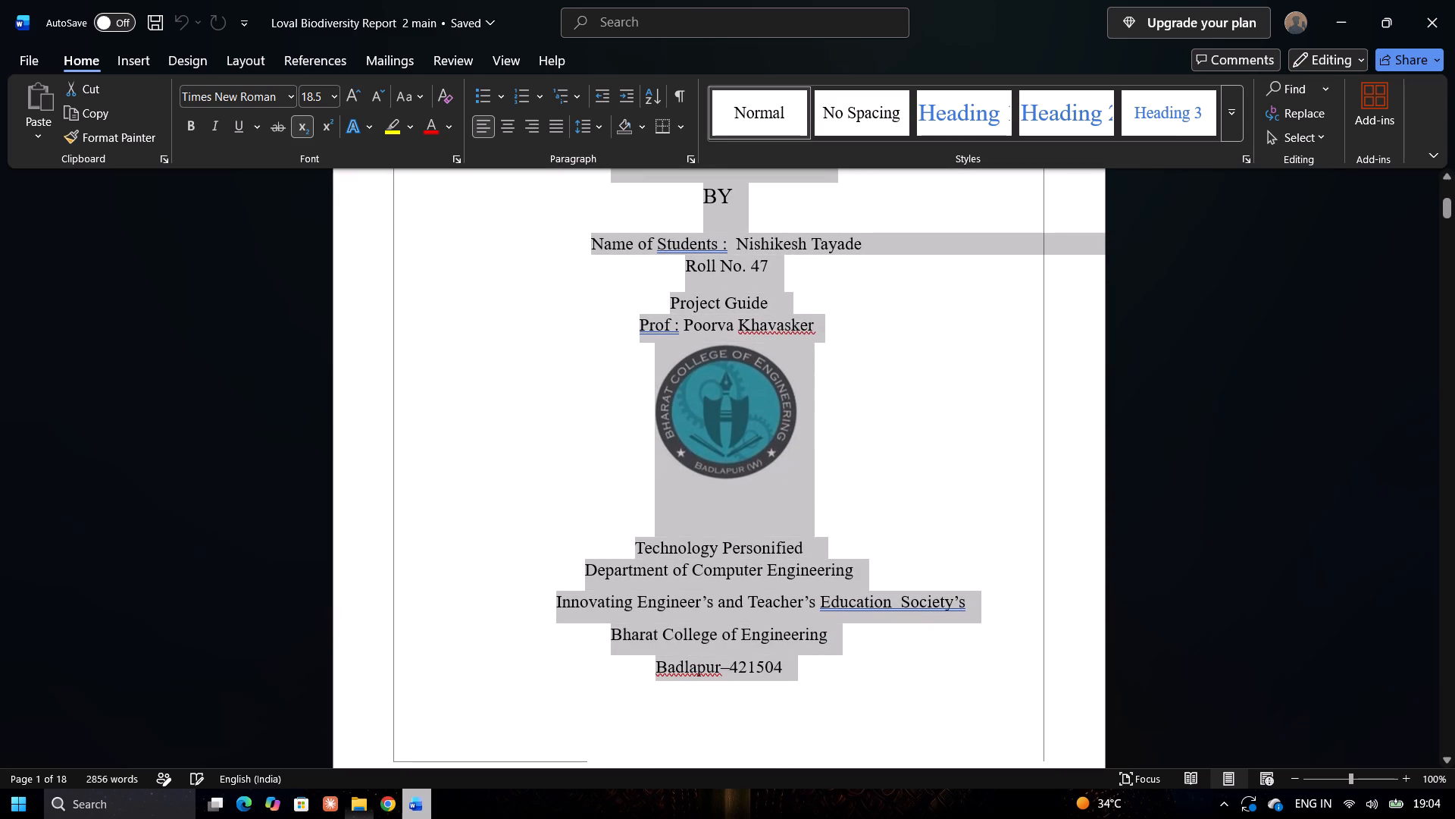
drag(845, 686, 845, 685)
key(ctrl+c)
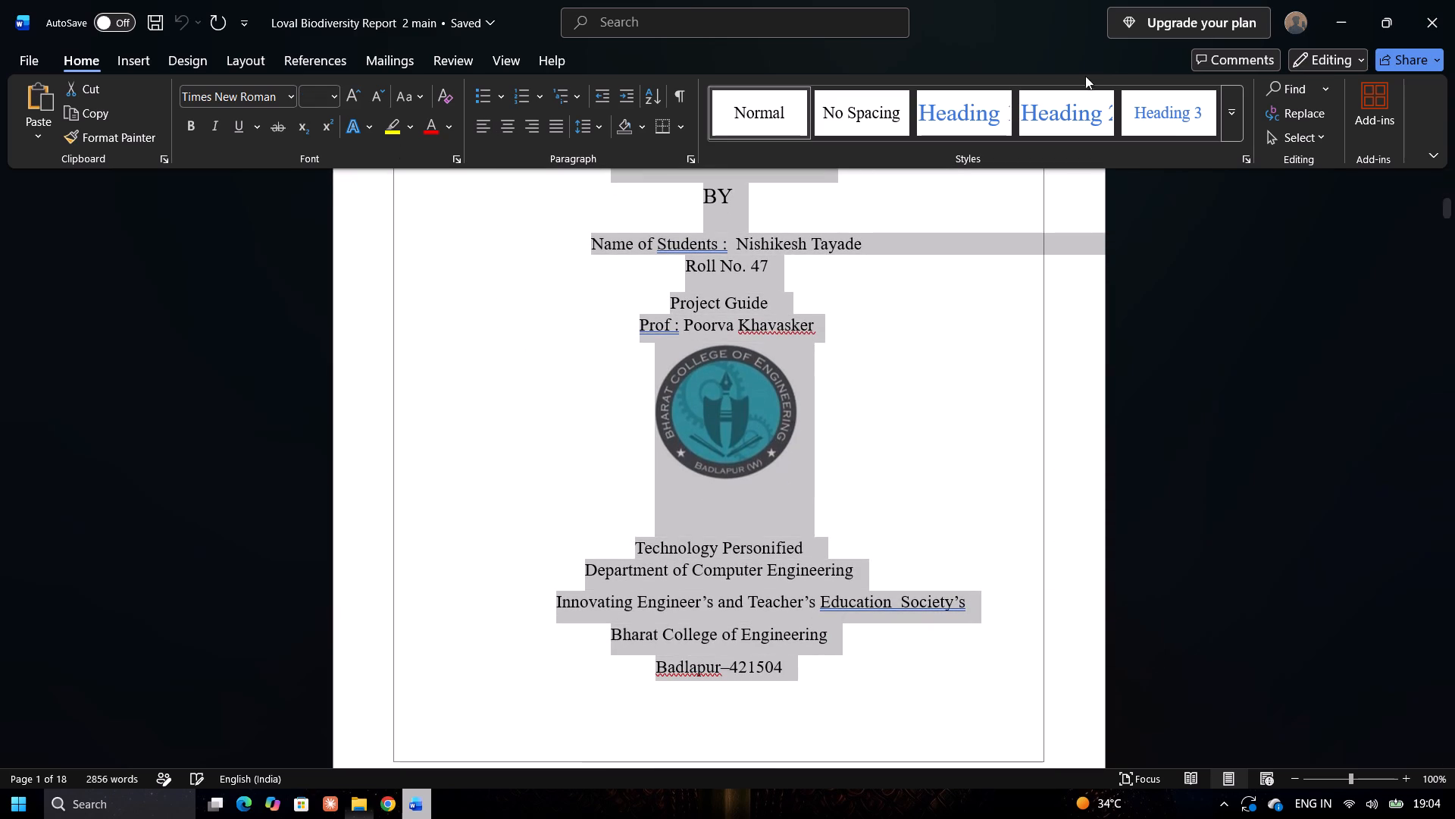
click(1445, 2)
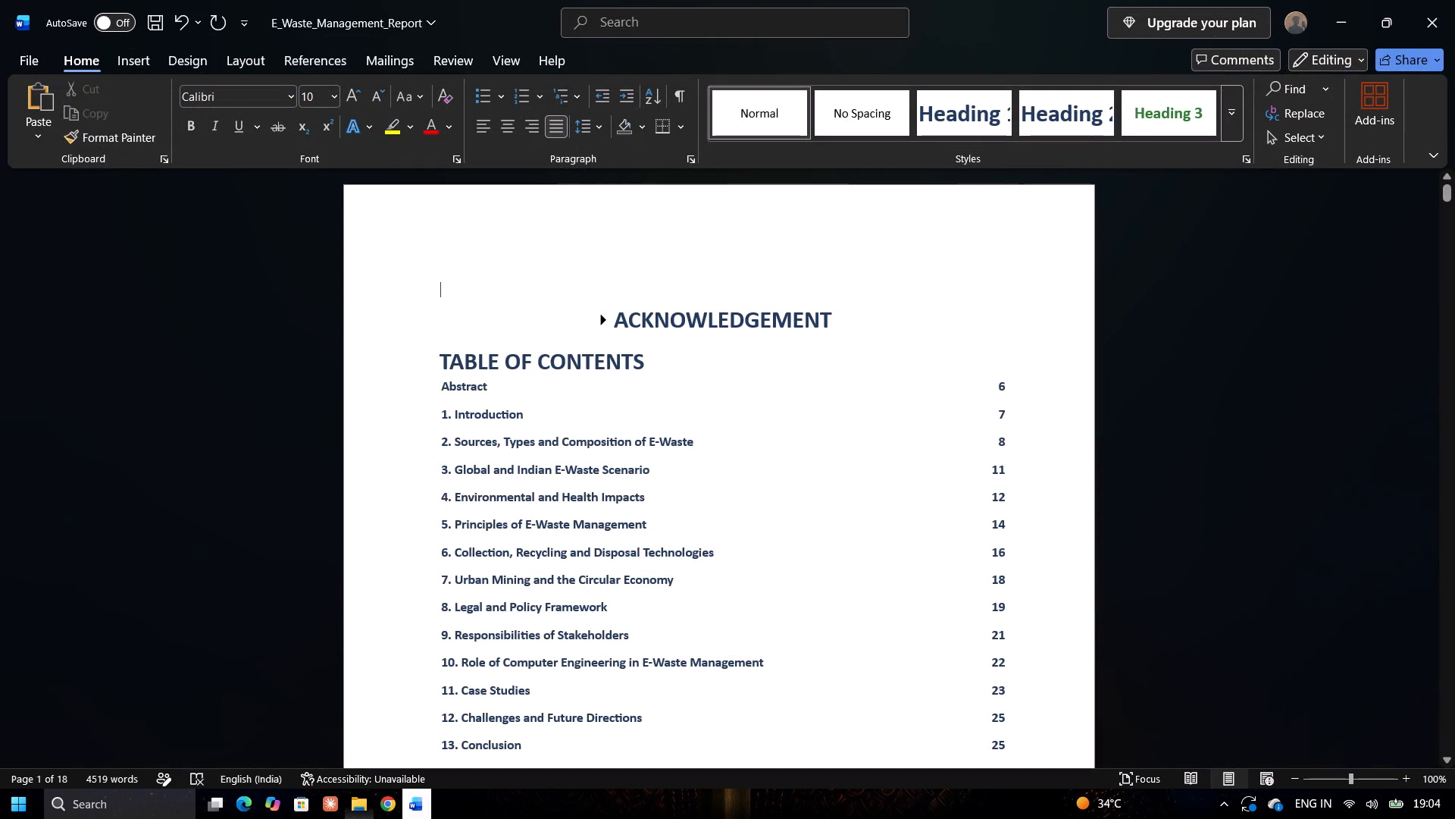
Paste the copied project report cover page on the blank line above the ACKNOWLEDGEMENT heading.
key(ctrl+v)
Delete the two-line title "A study of Local Biodiversity conservation Method" from the pasted cover page.
scroll(588, 300, up, 6)
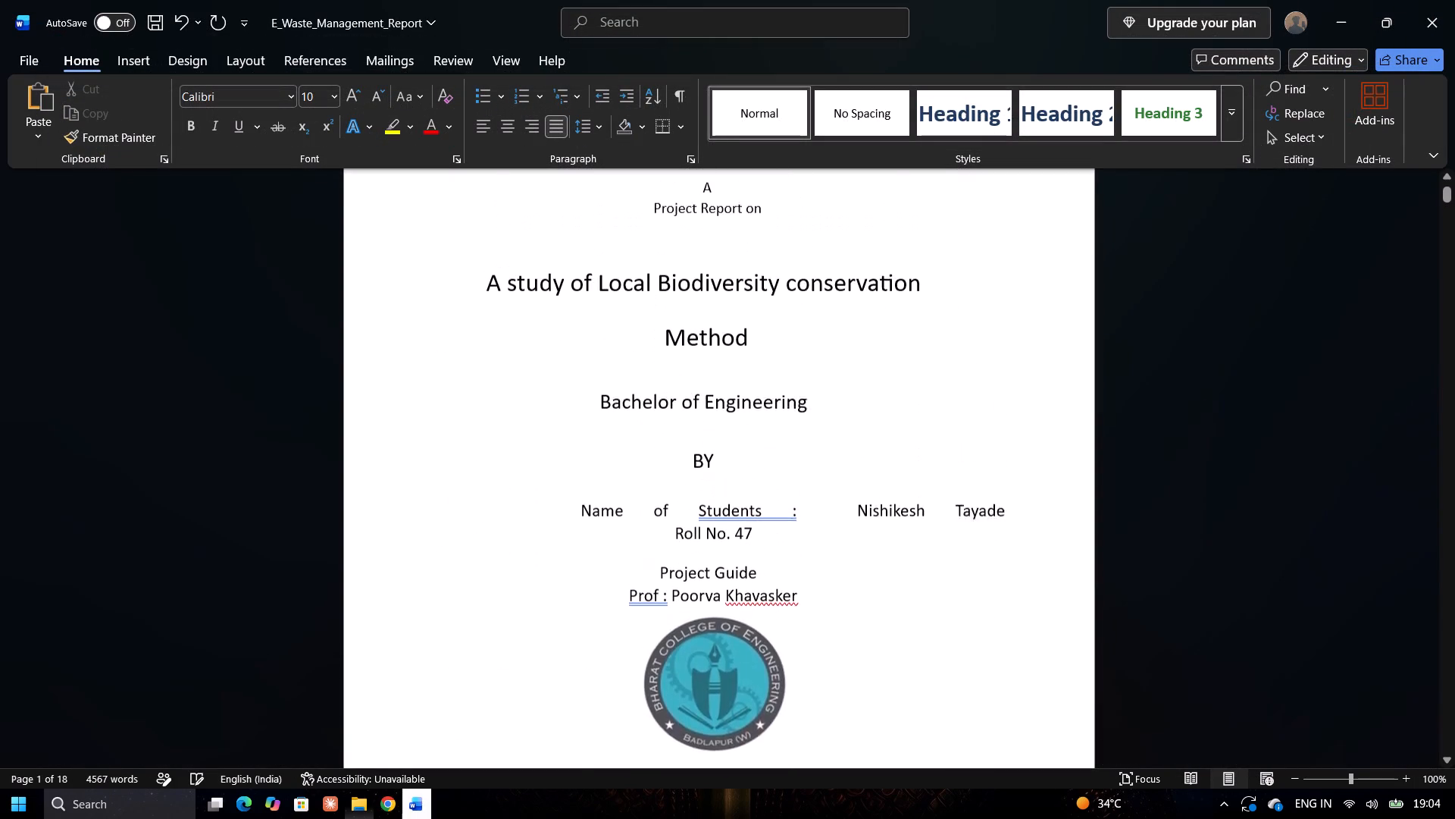
scroll(588, 300, up, 6)
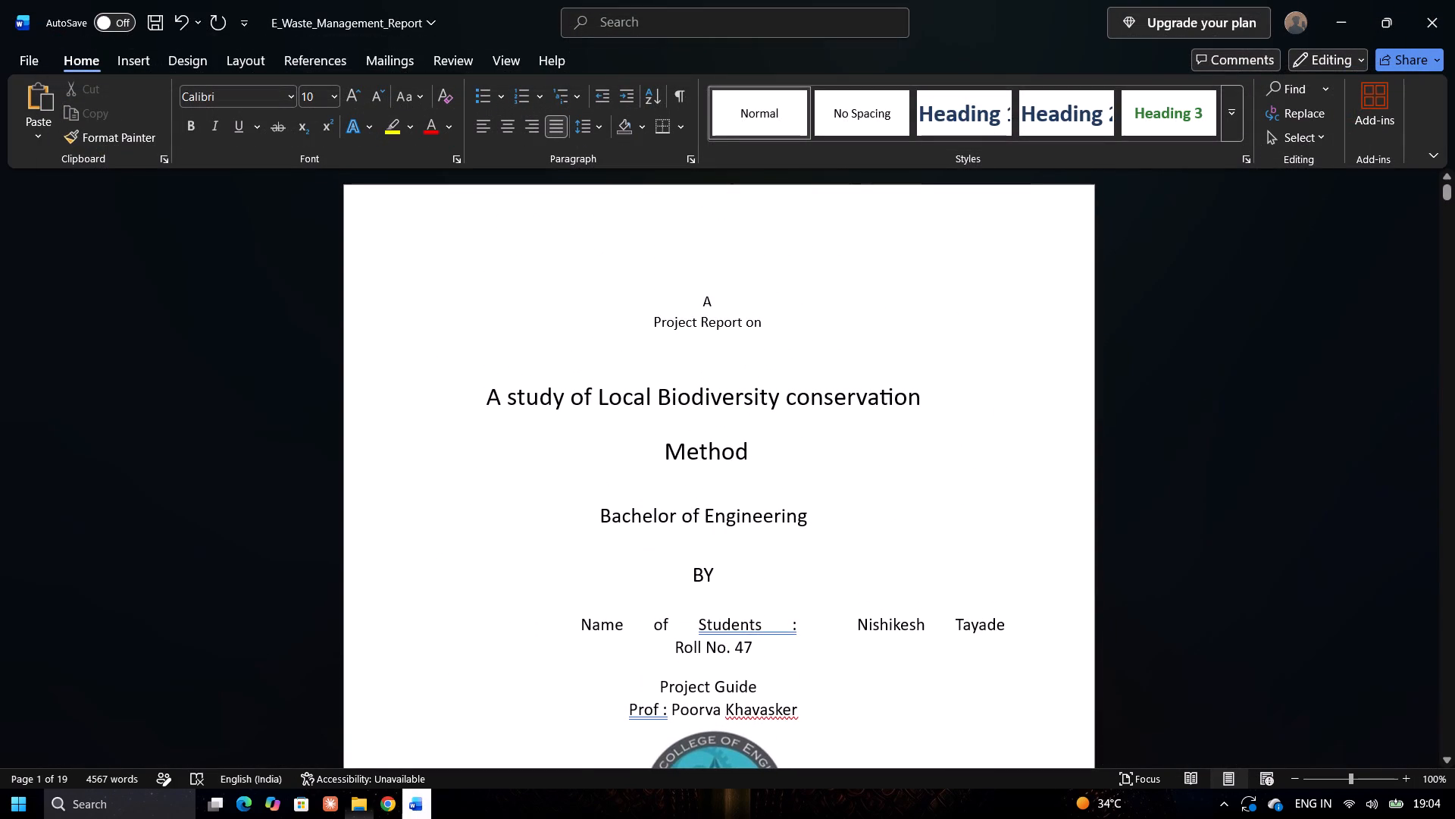
drag(498, 393, 859, 402)
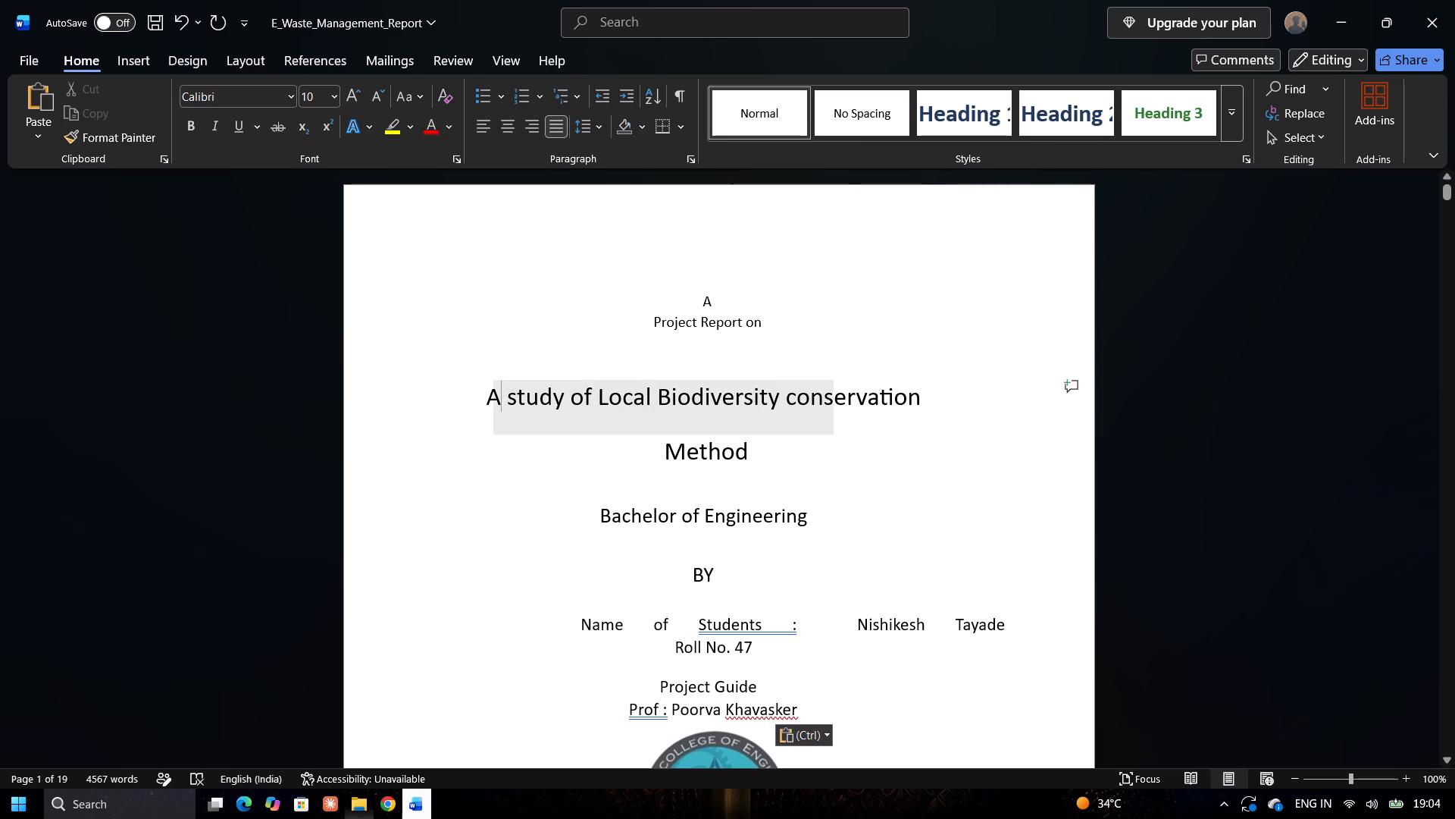
drag(859, 402, 875, 463)
key(BackSpace)
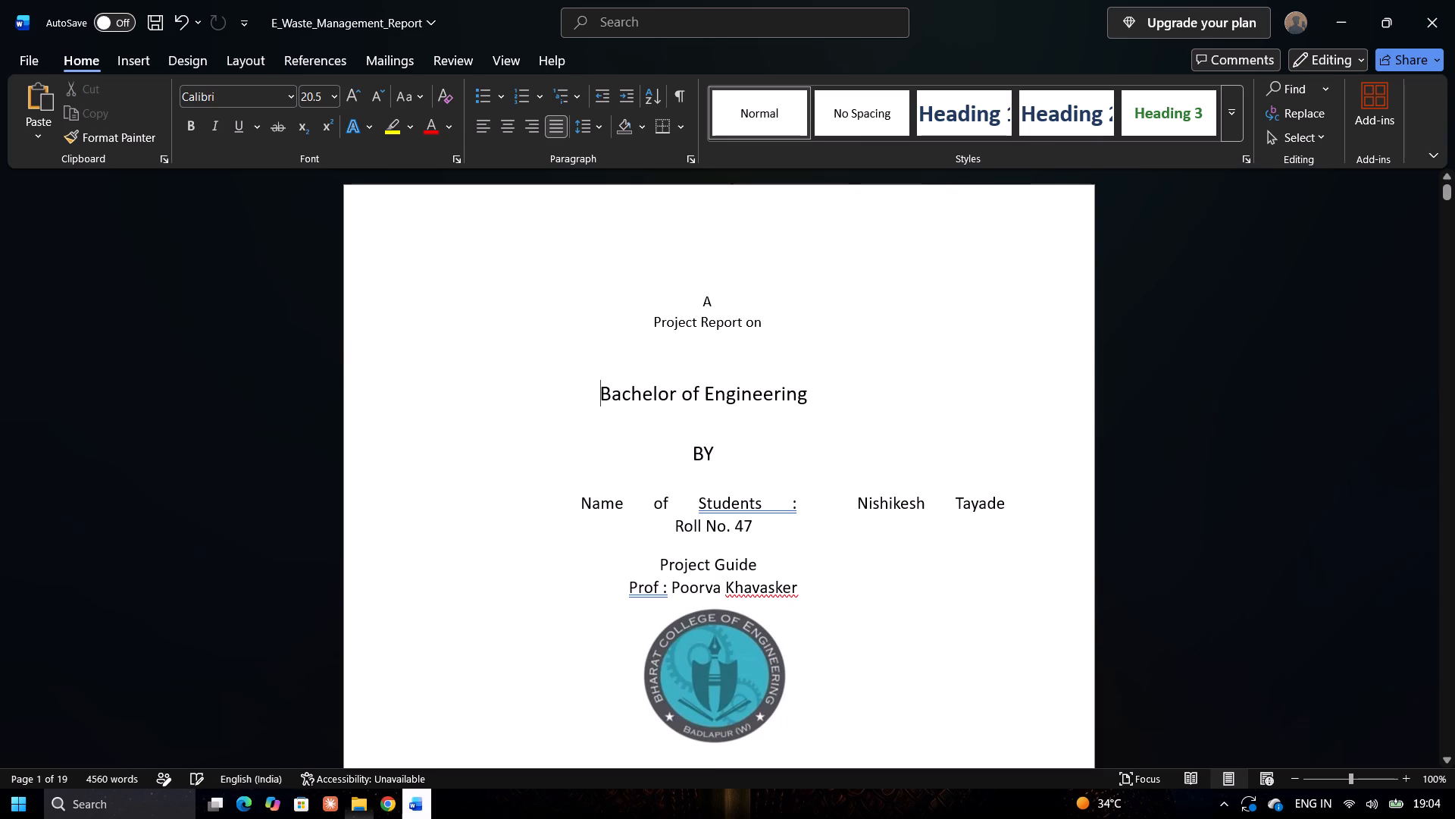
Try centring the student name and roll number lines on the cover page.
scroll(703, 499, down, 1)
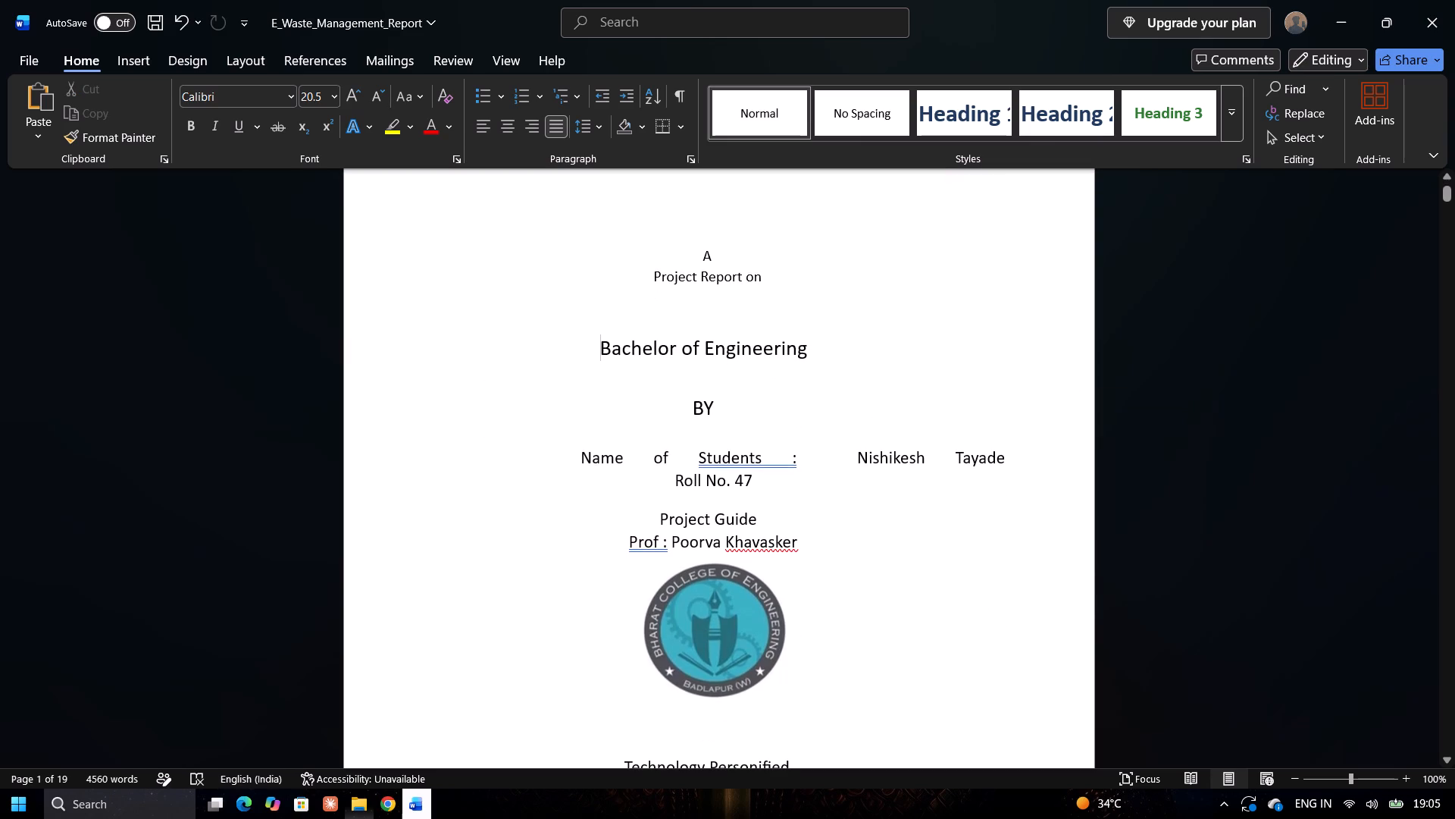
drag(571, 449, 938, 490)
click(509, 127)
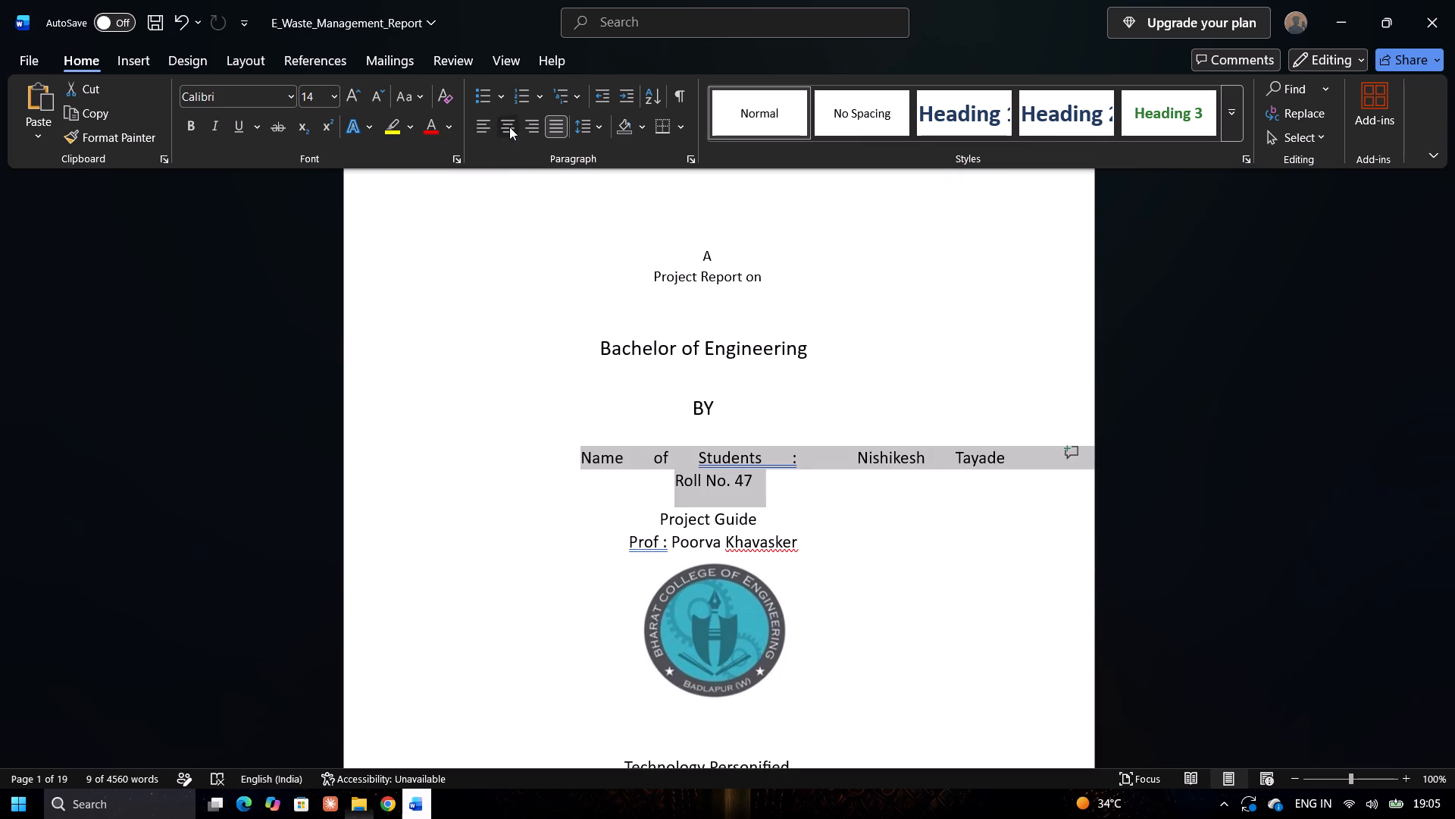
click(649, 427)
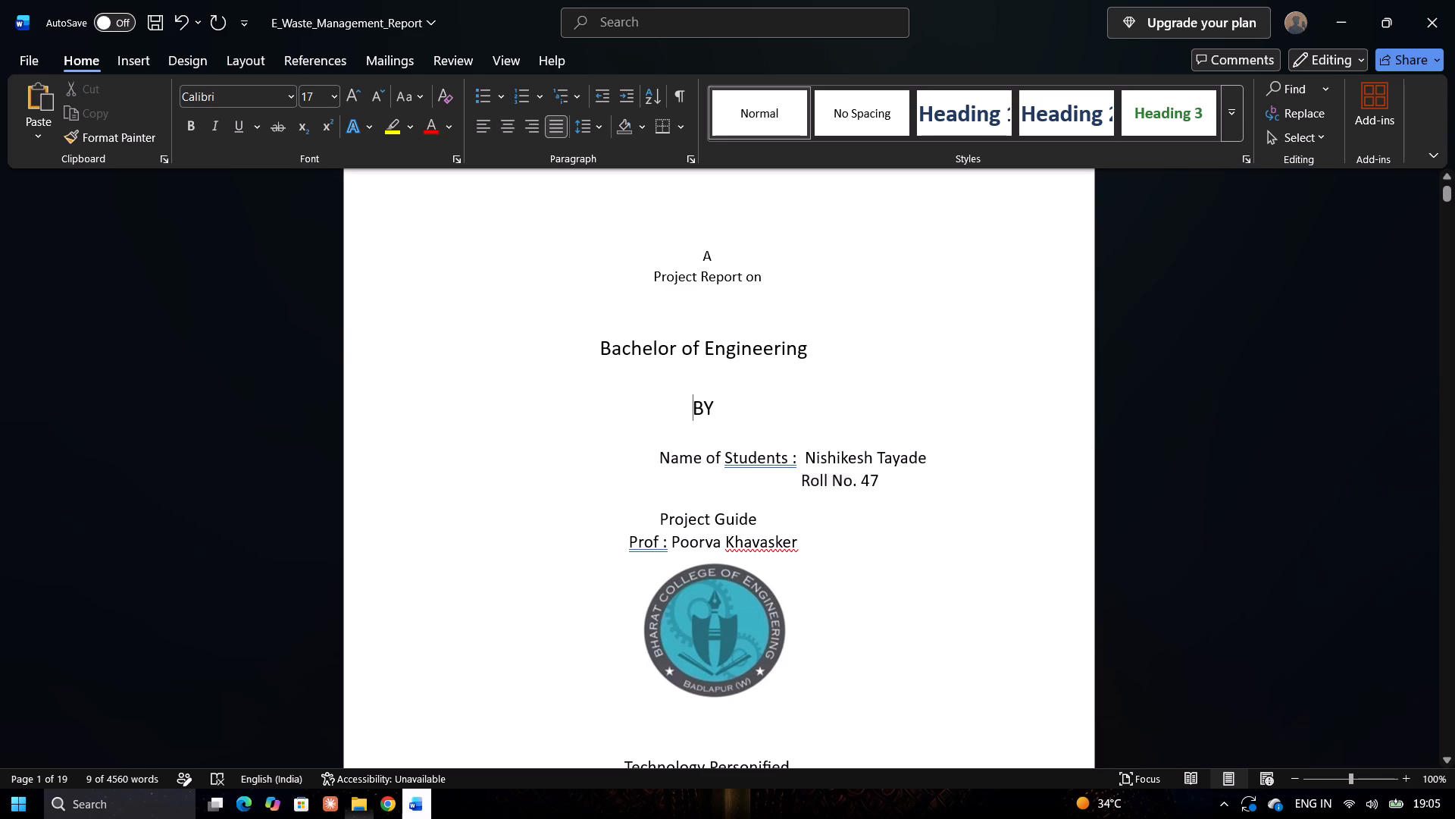
Remove the indentation before the student name line on the cover page so it starts at the page margin.
click(655, 450)
key(BackSpace)
key(BackSpace)
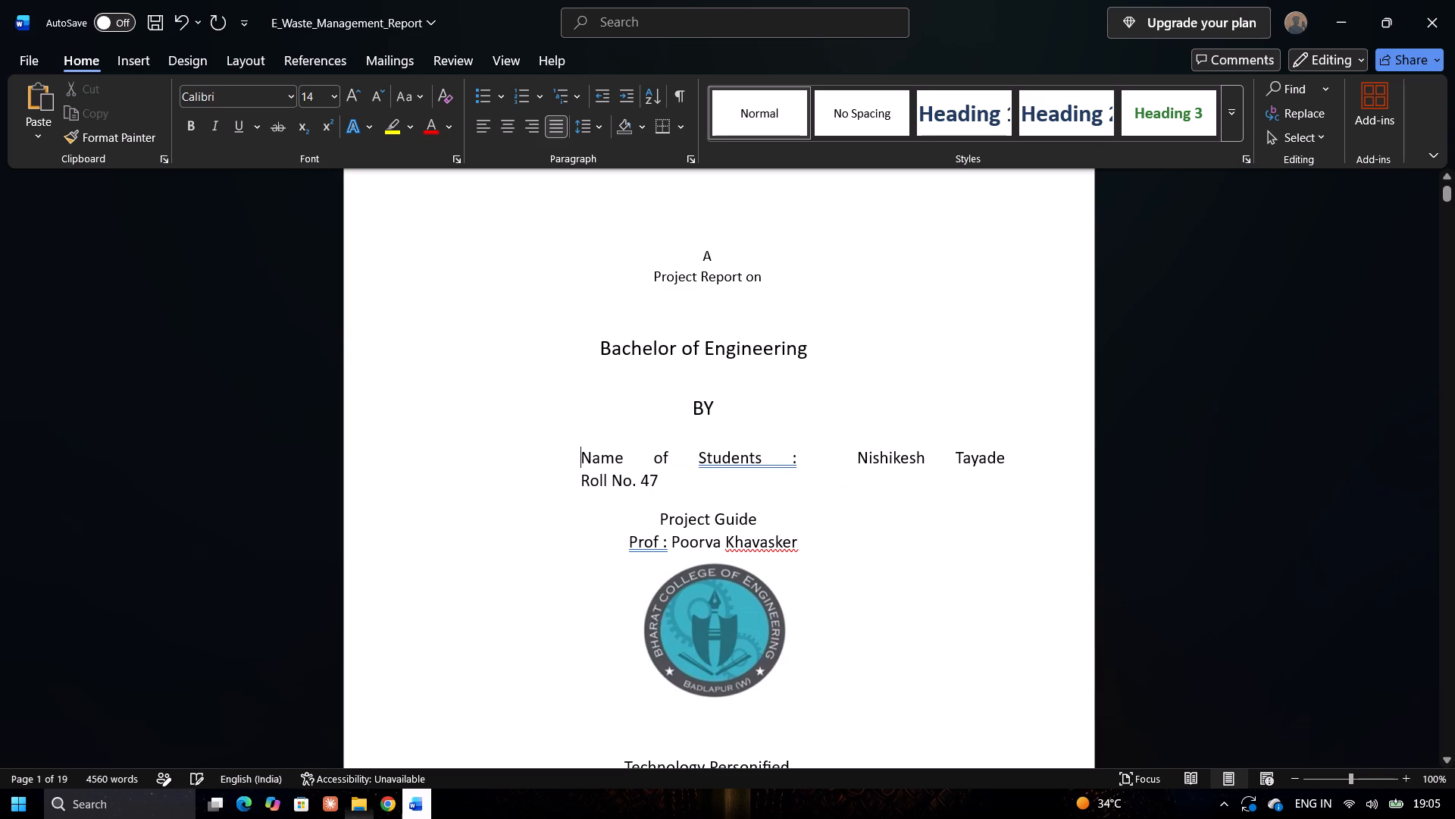
key(BackSpace)
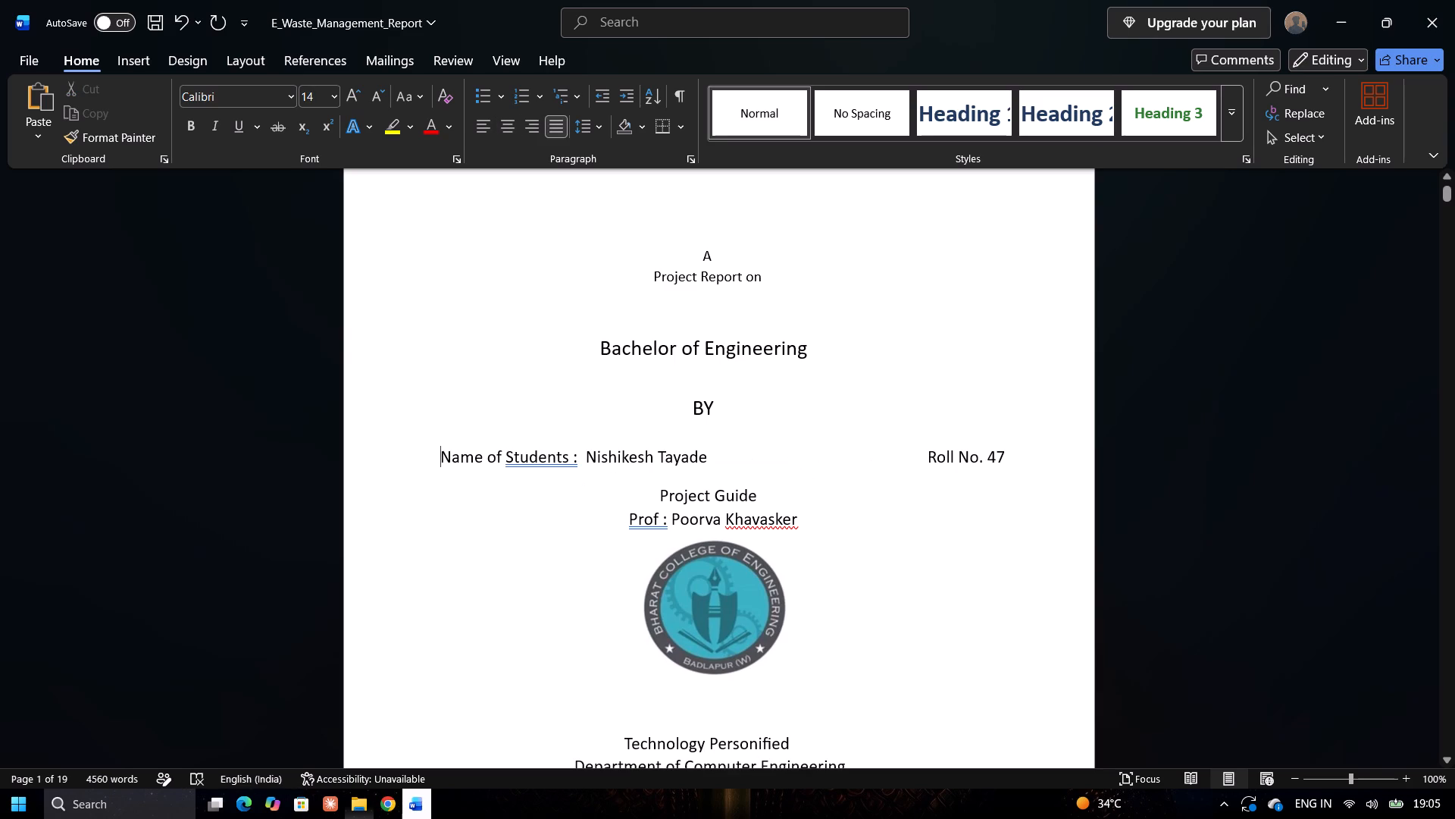
Put the roll number on its own line directly below the student name.
click(871, 463)
key(BackSpace)
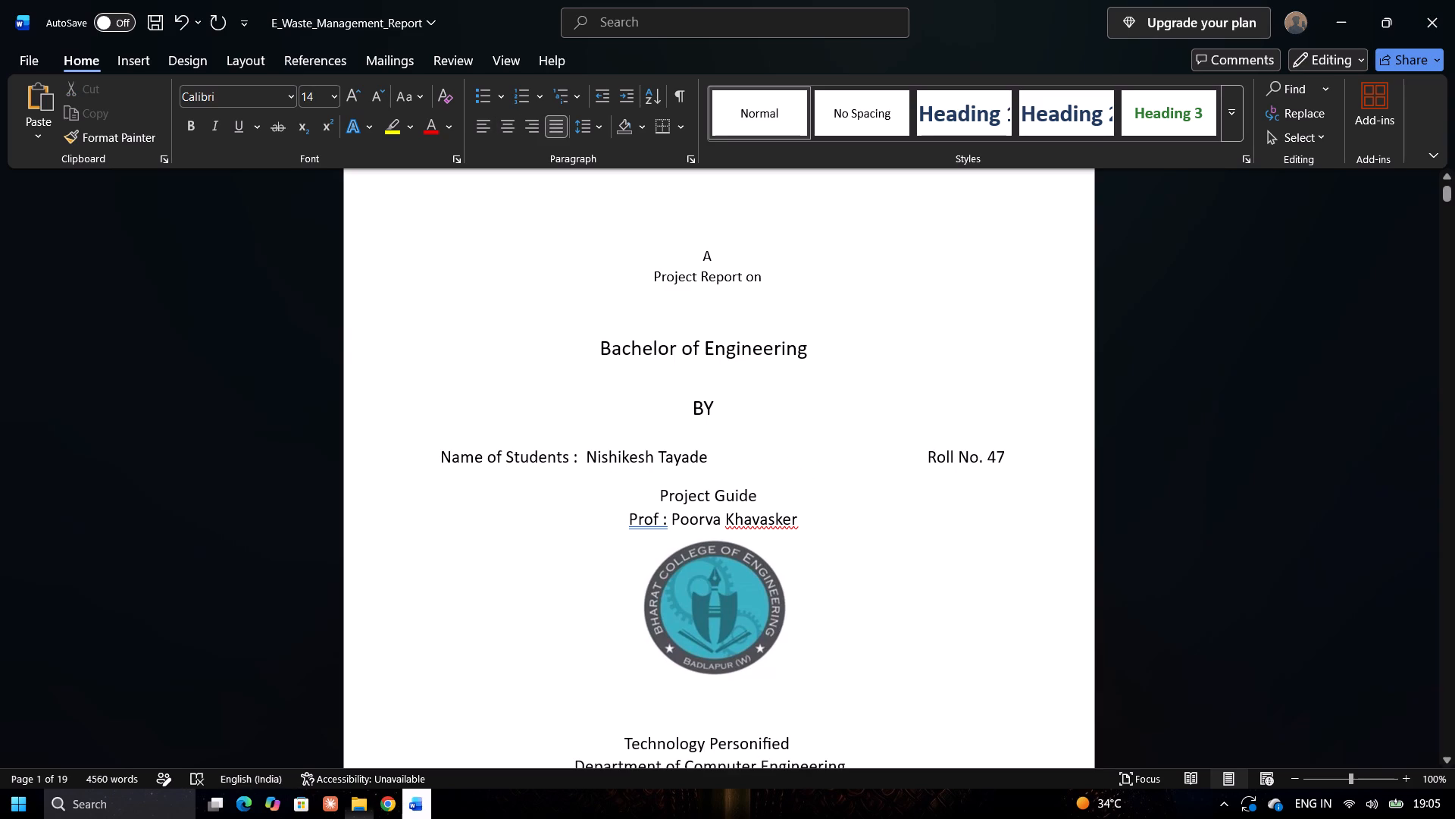
click(925, 450)
key(BackSpace)
key(Return)
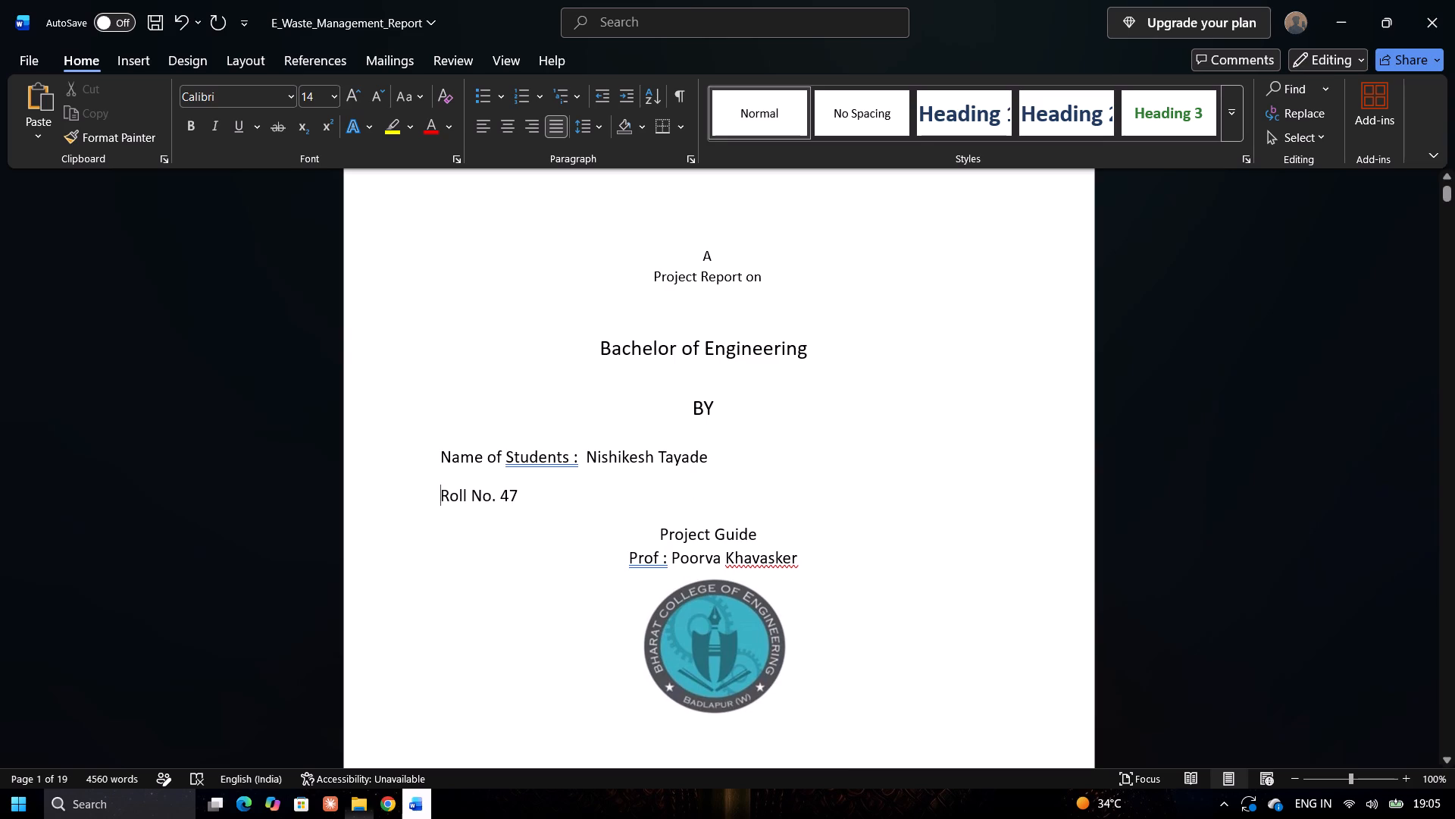
Pad the start of the student name line with 24 spaces to shift it towards the page centre.
click(444, 456)
key(space)
key(space)
key(space)
key(space)
key(space)
key(space)
key(space)
key(space)
key(space)
key(space)
key(space)
key(space)
key(space)
key(space)
key(space)
key(space)
key(space)
key(space)
key(space)
key(space)
key(space)
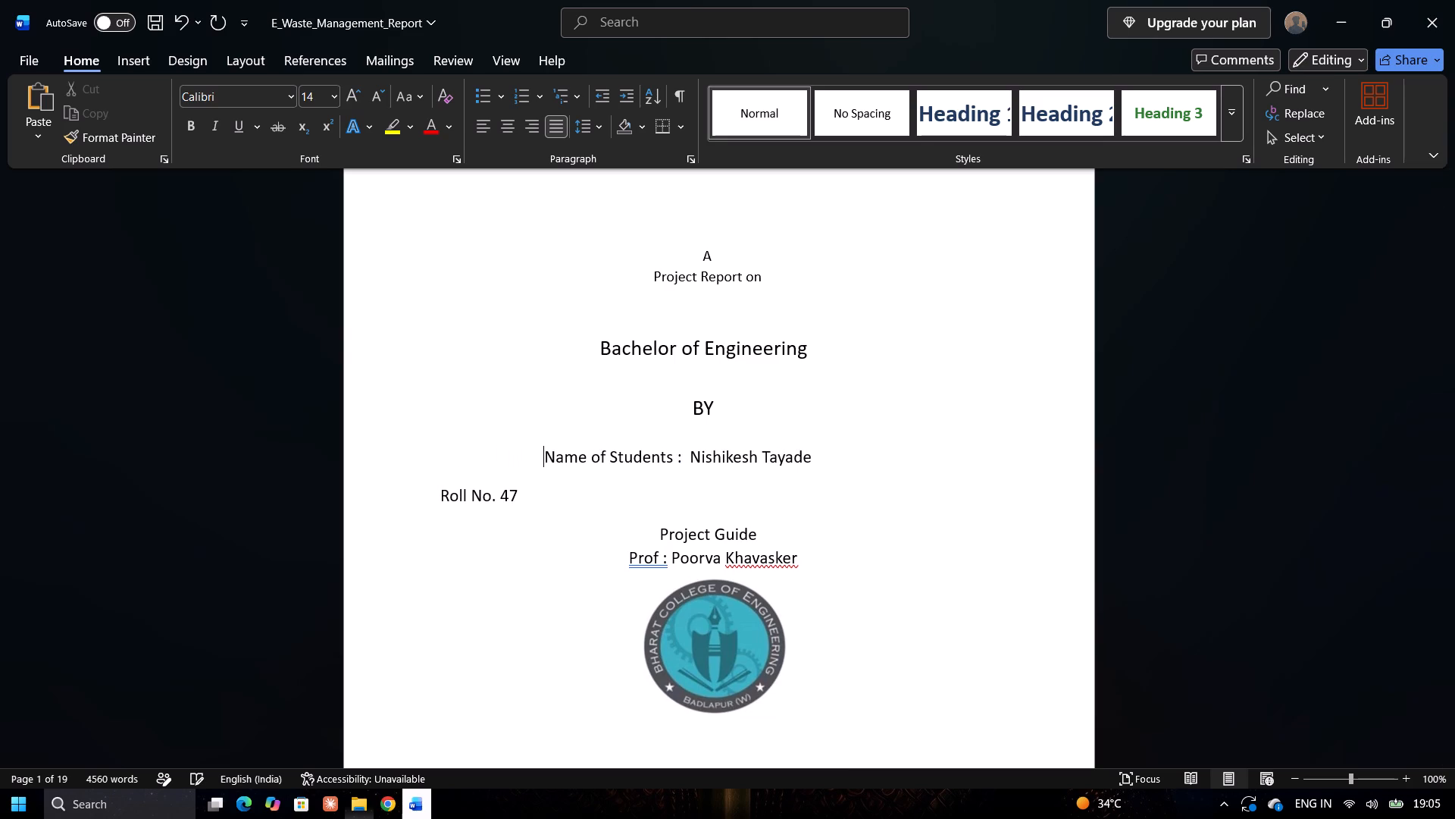
key(space)
key(space)
key(space)
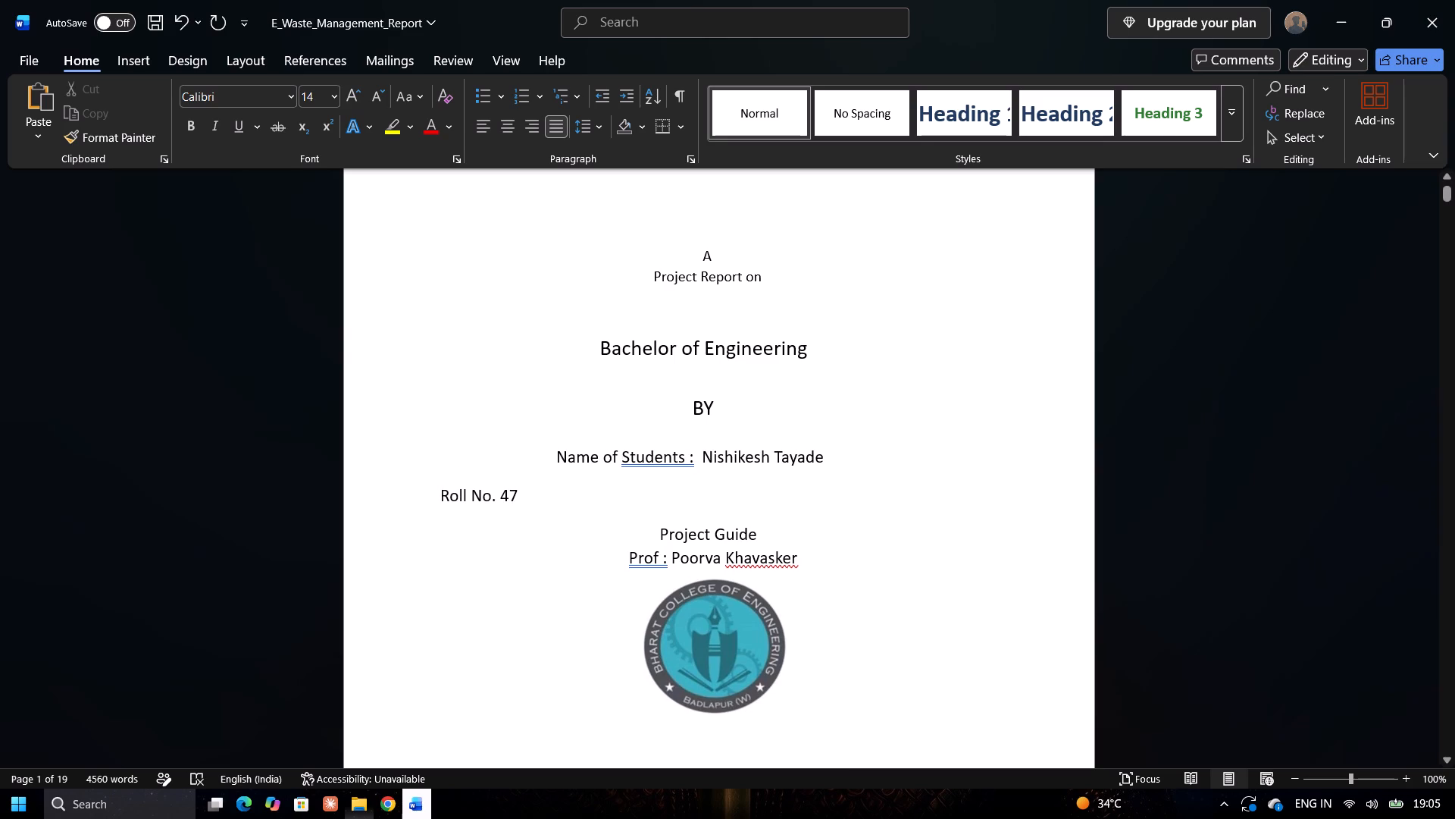
Pad the start of the roll number line with spaces so it sits centred beneath the student name.
click(436, 494)
key(space)
key(space)
key(space)
key(space)
key(space)
key(space)
key(space)
key(space)
key(space)
key(space)
key(space)
key(space)
key(space)
key(space)
key(space)
key(space)
key(space)
key(space)
key(space)
key(space)
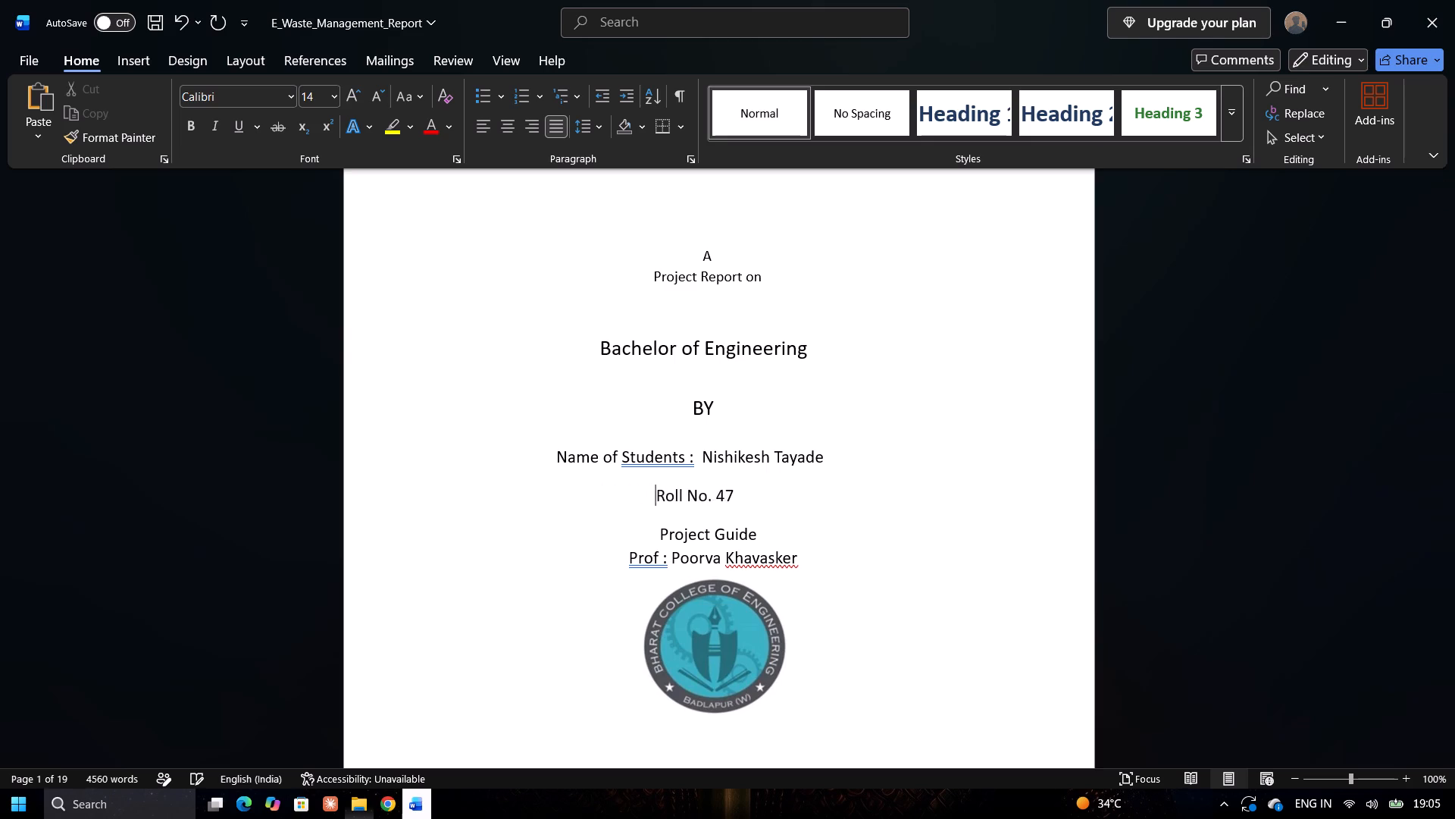
Insert four blank lines before the ACKNOWLEDGEMENT heading to separate it from the cover page's closing Badlapur line.
scroll(693, 484, down, 9)
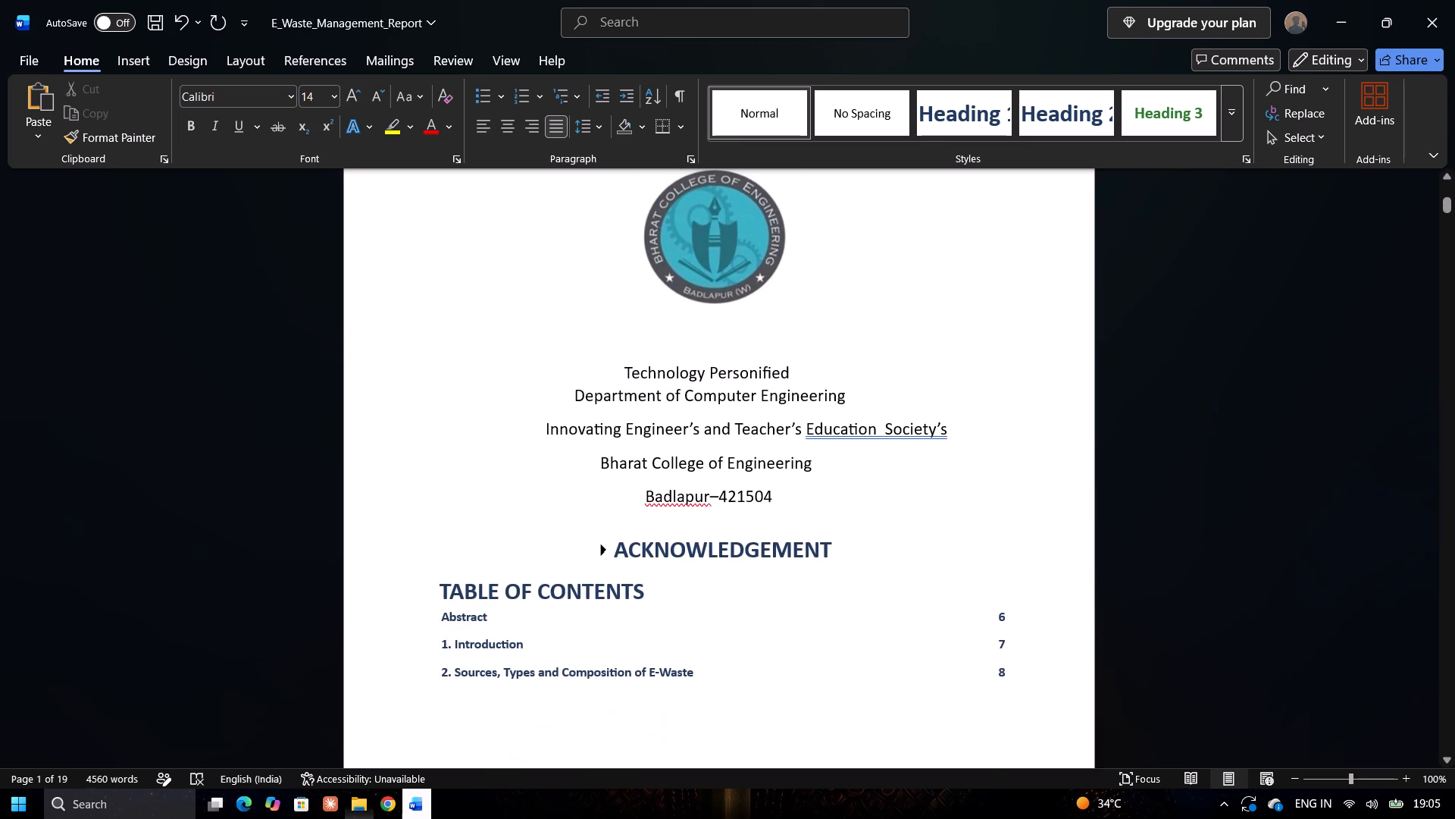
click(585, 544)
key(Return)
key(Return)
key(Return)
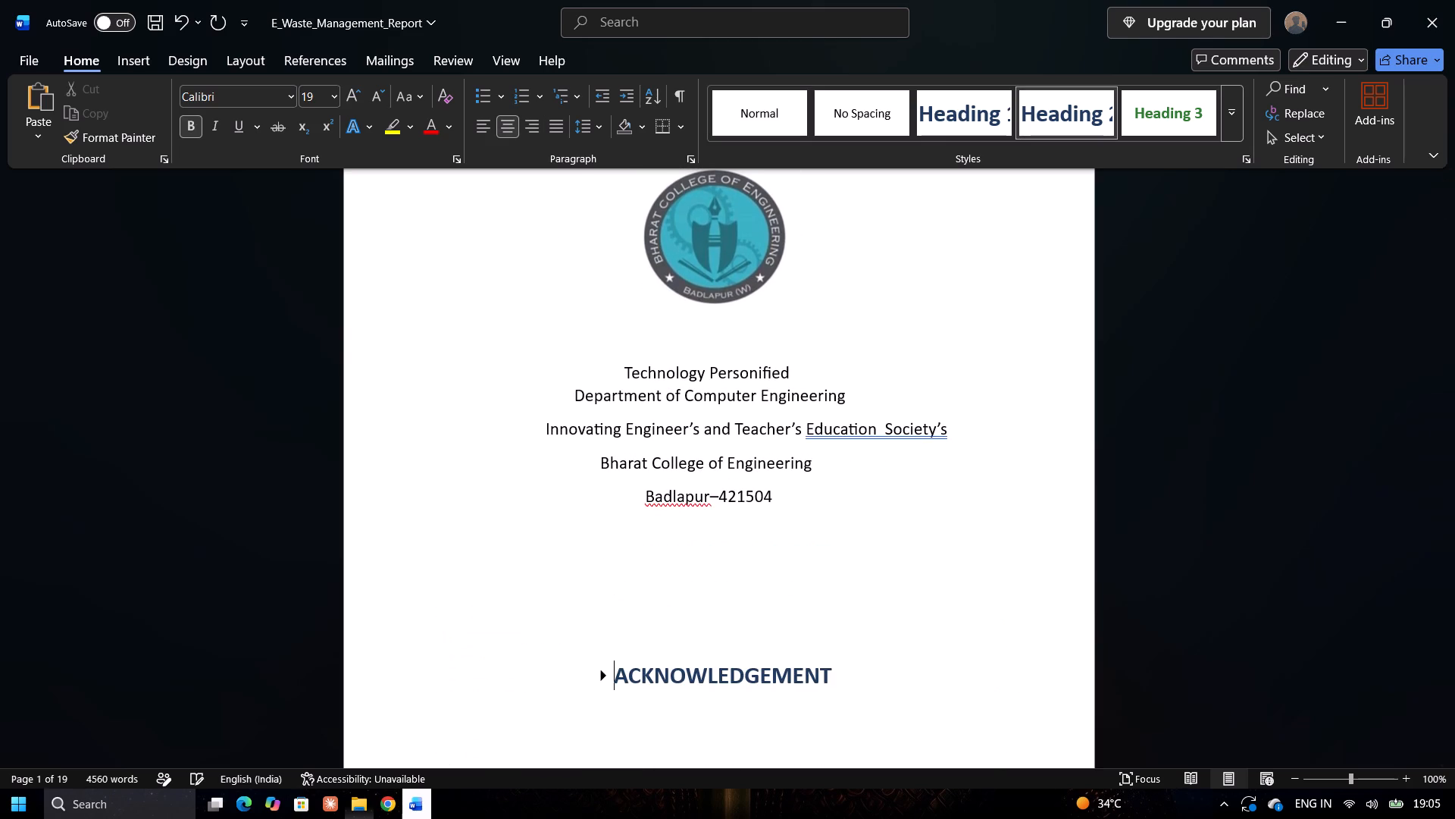
key(Return)
Add the title line POSTER ON E-WASTE MANAGEMENT on the cover page, between Project Report on and Bachelor of Engineering.
scroll(585, 543, up, 17)
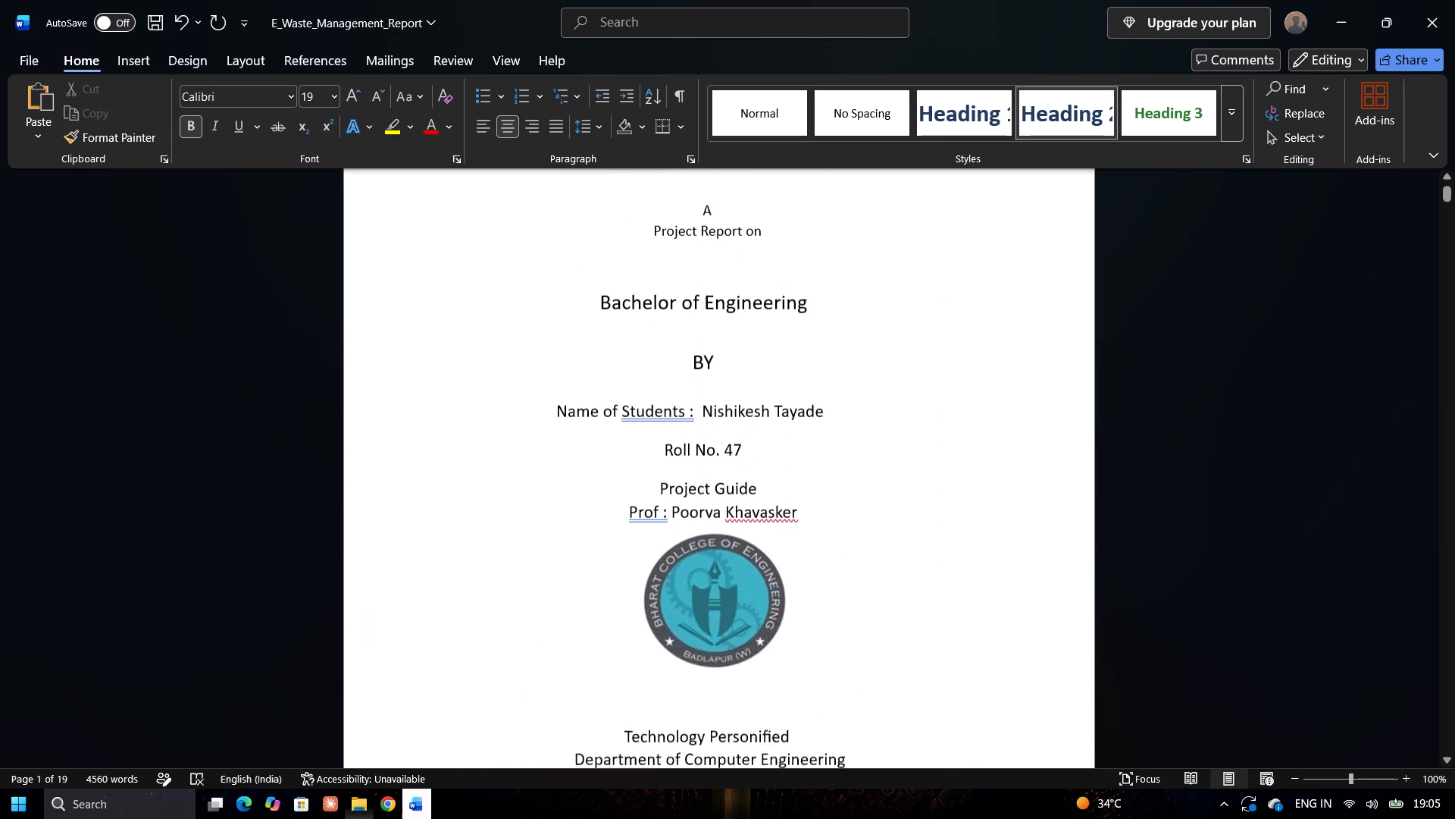
click(726, 406)
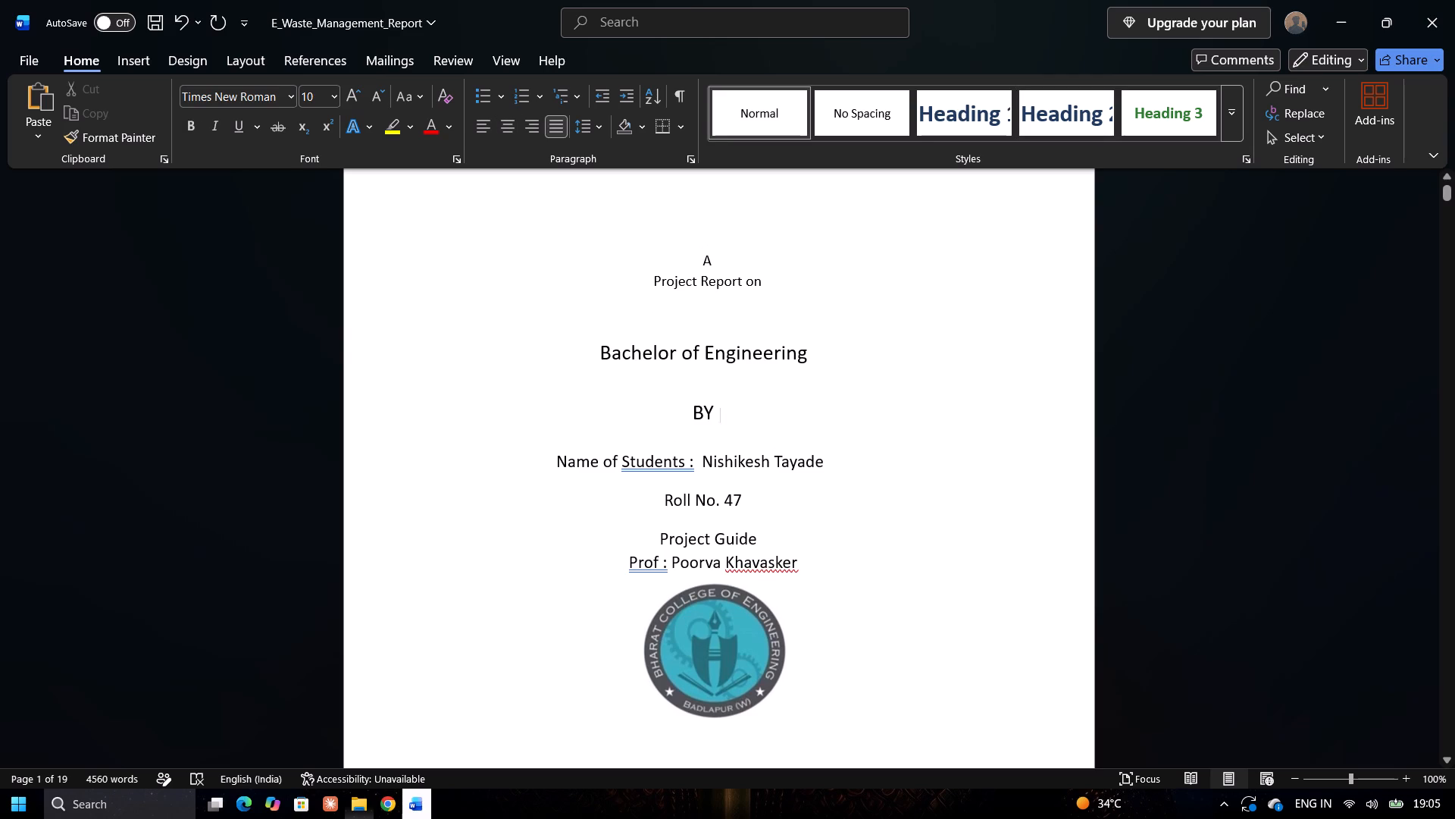
click(779, 281)
key(Return)
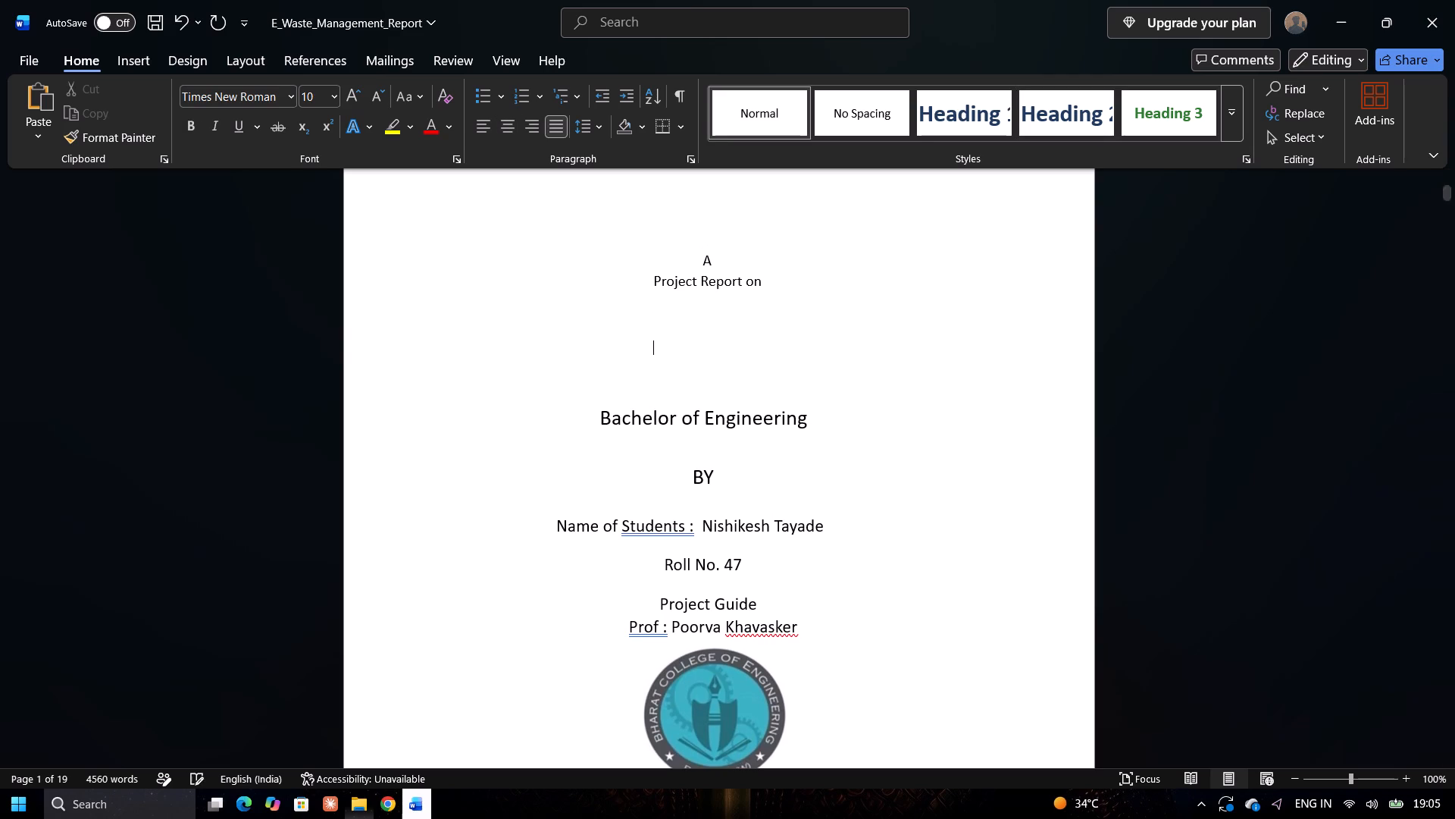
scroll(678, 277, down, 3)
scroll(468, 488, up, 1)
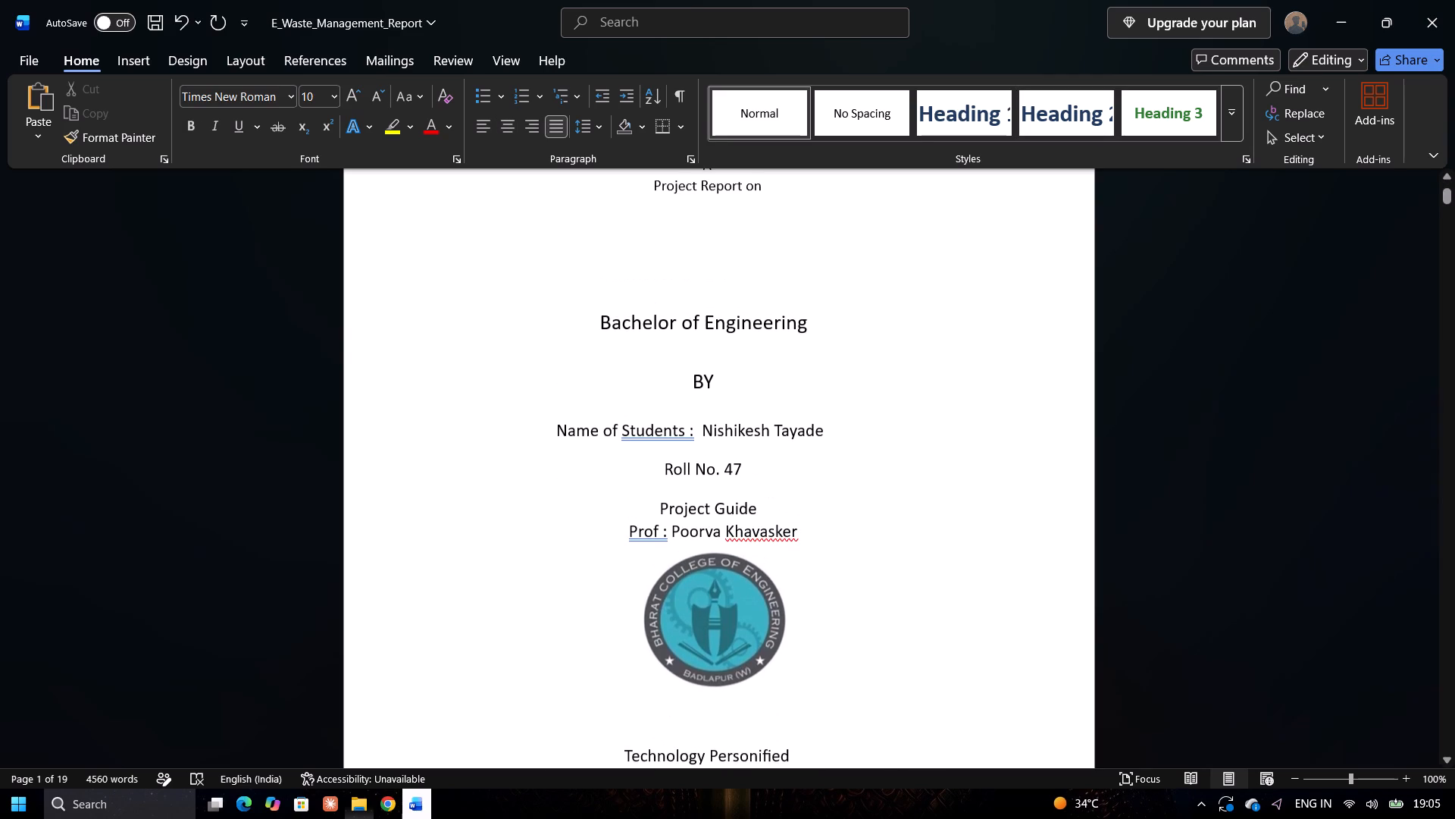
text(POSTER)
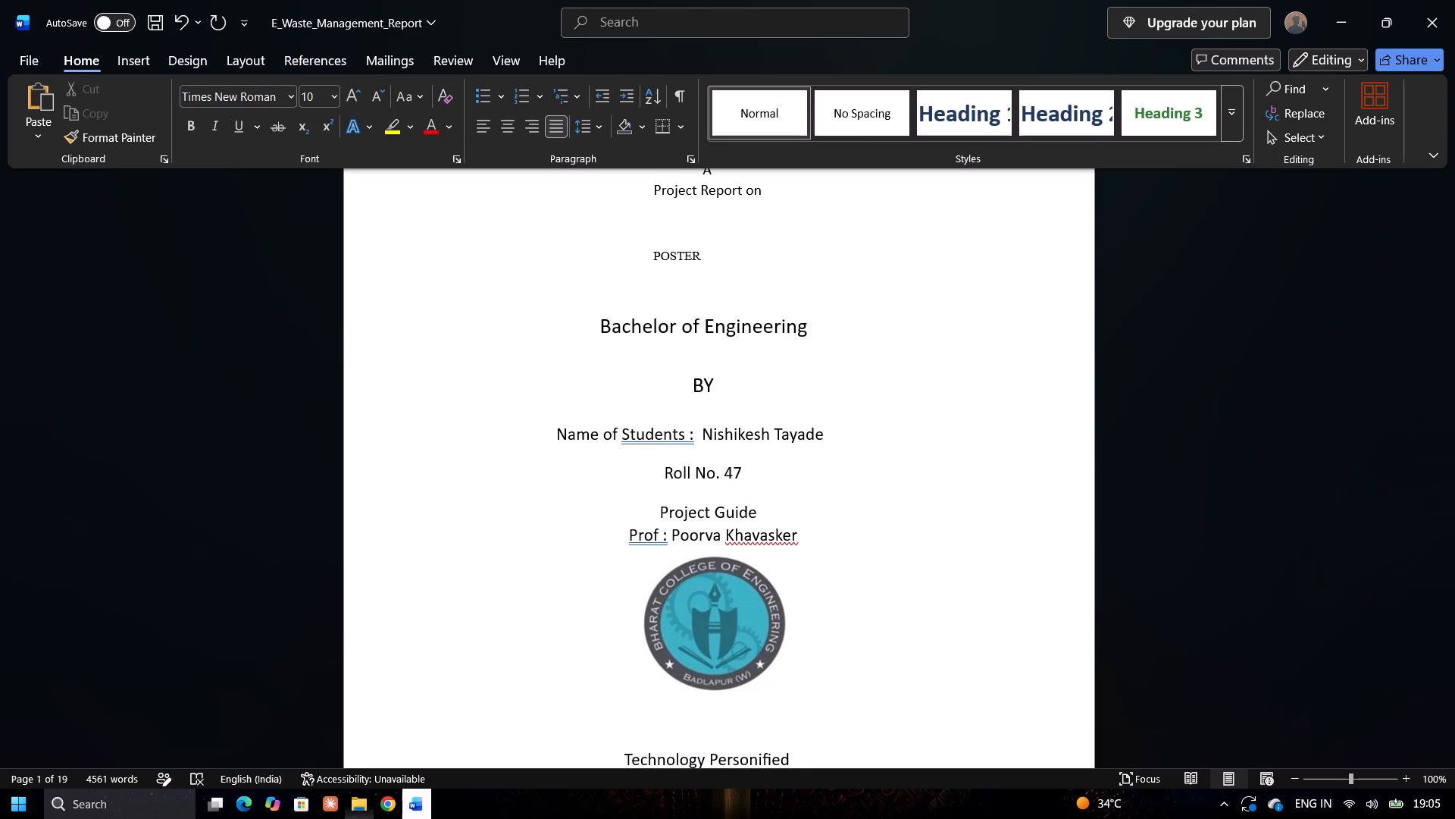
key(space)
text(ON)
key(space)
text(E-)
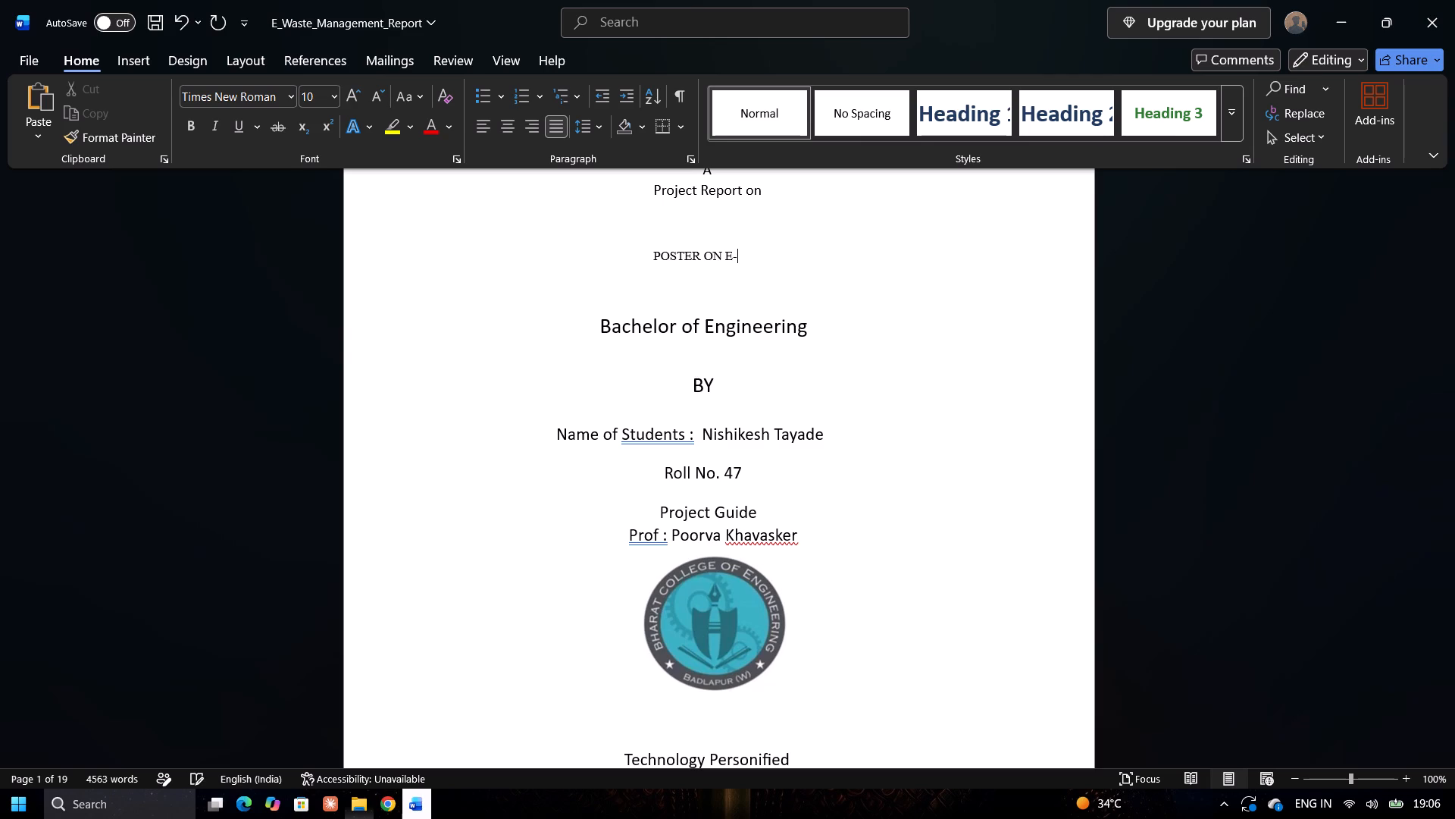
text(WA)
text(ST)
text(E MANA)
text(GE)
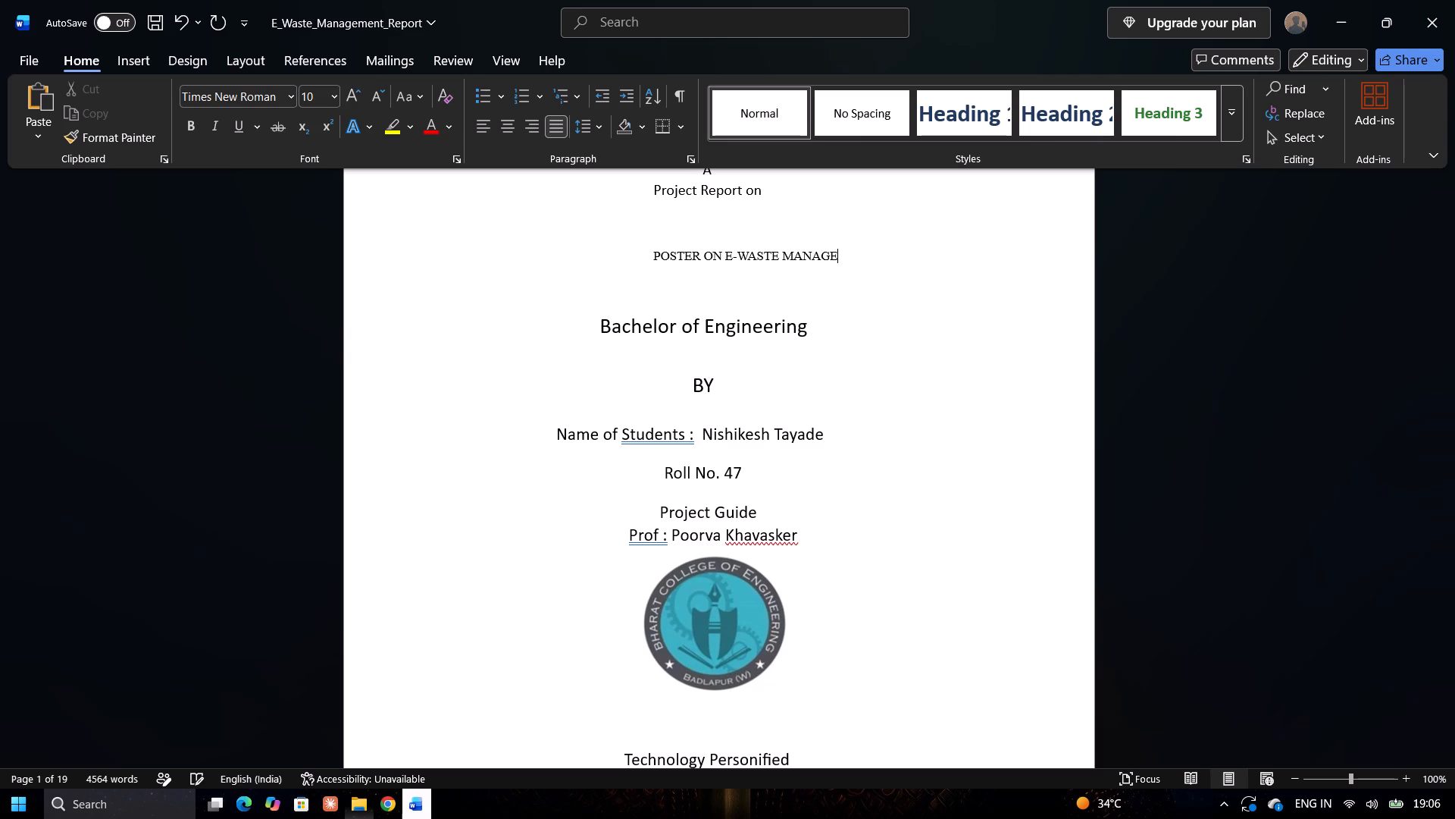
text(MENT)
Centre-align the new POSTER ON E-WASTE MANAGEMENT title line and set its font size to 14.
drag(862, 250, 693, 249)
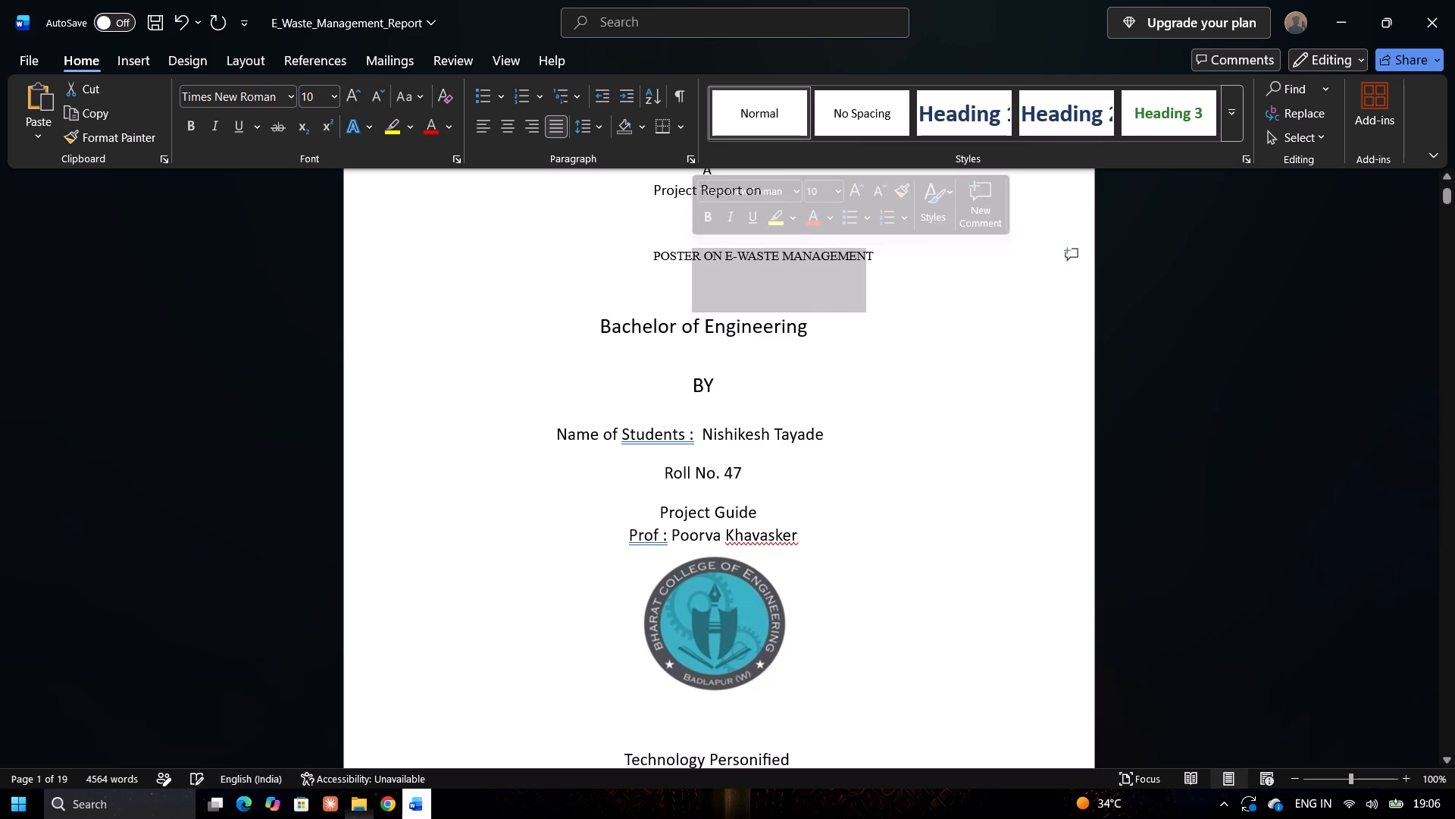
click(636, 252)
drag(651, 251, 868, 256)
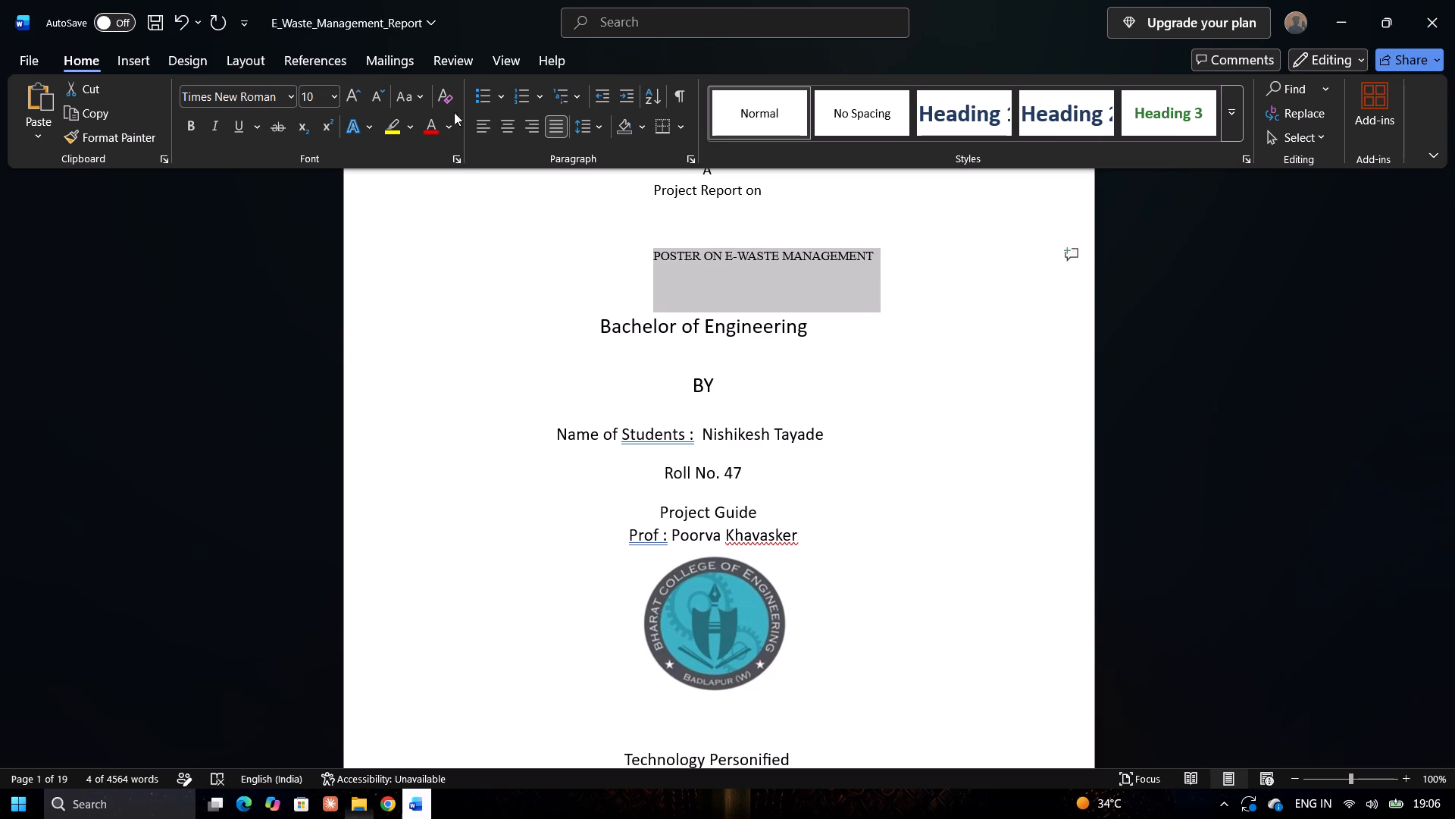
click(514, 122)
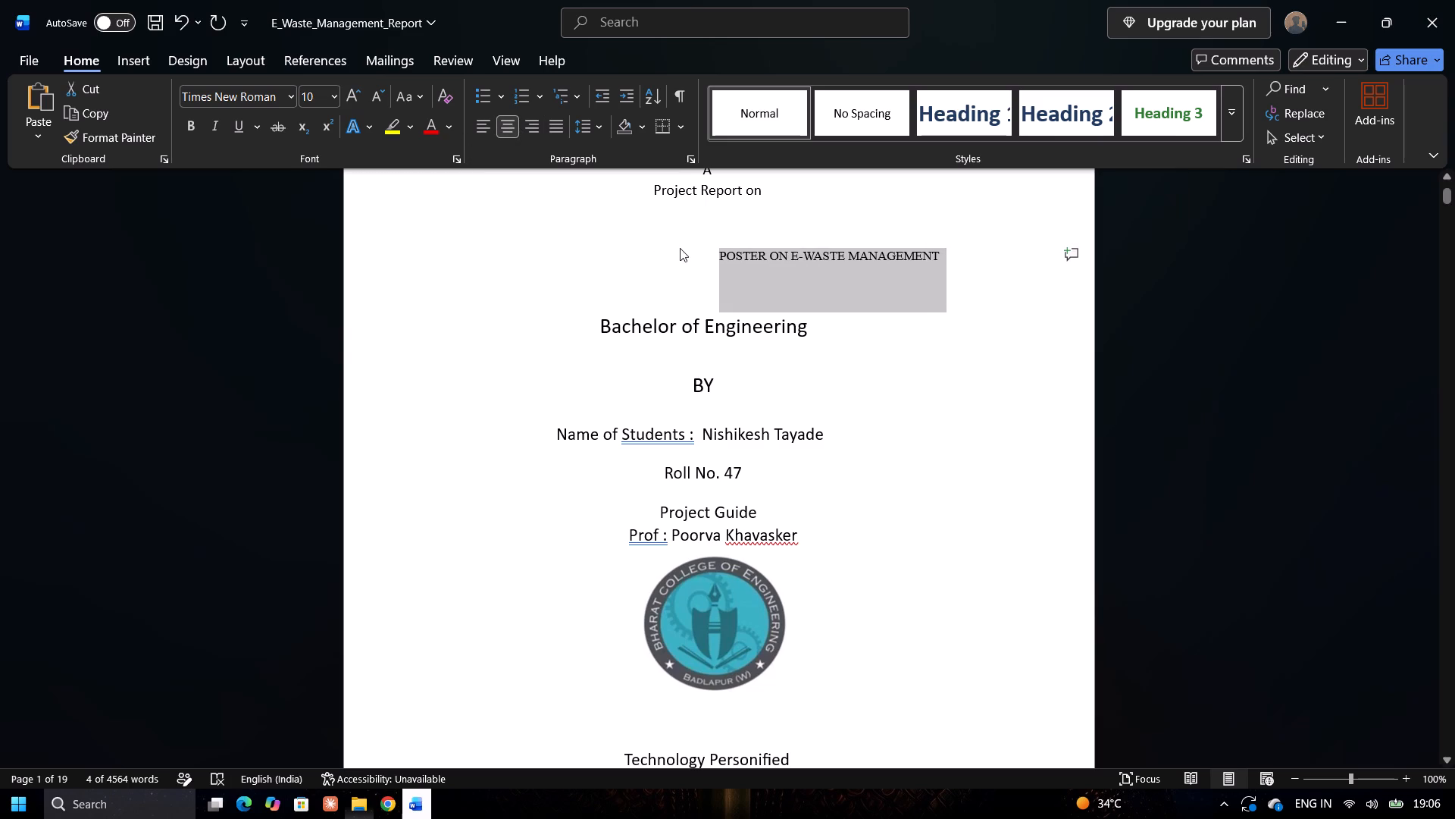
click(336, 98)
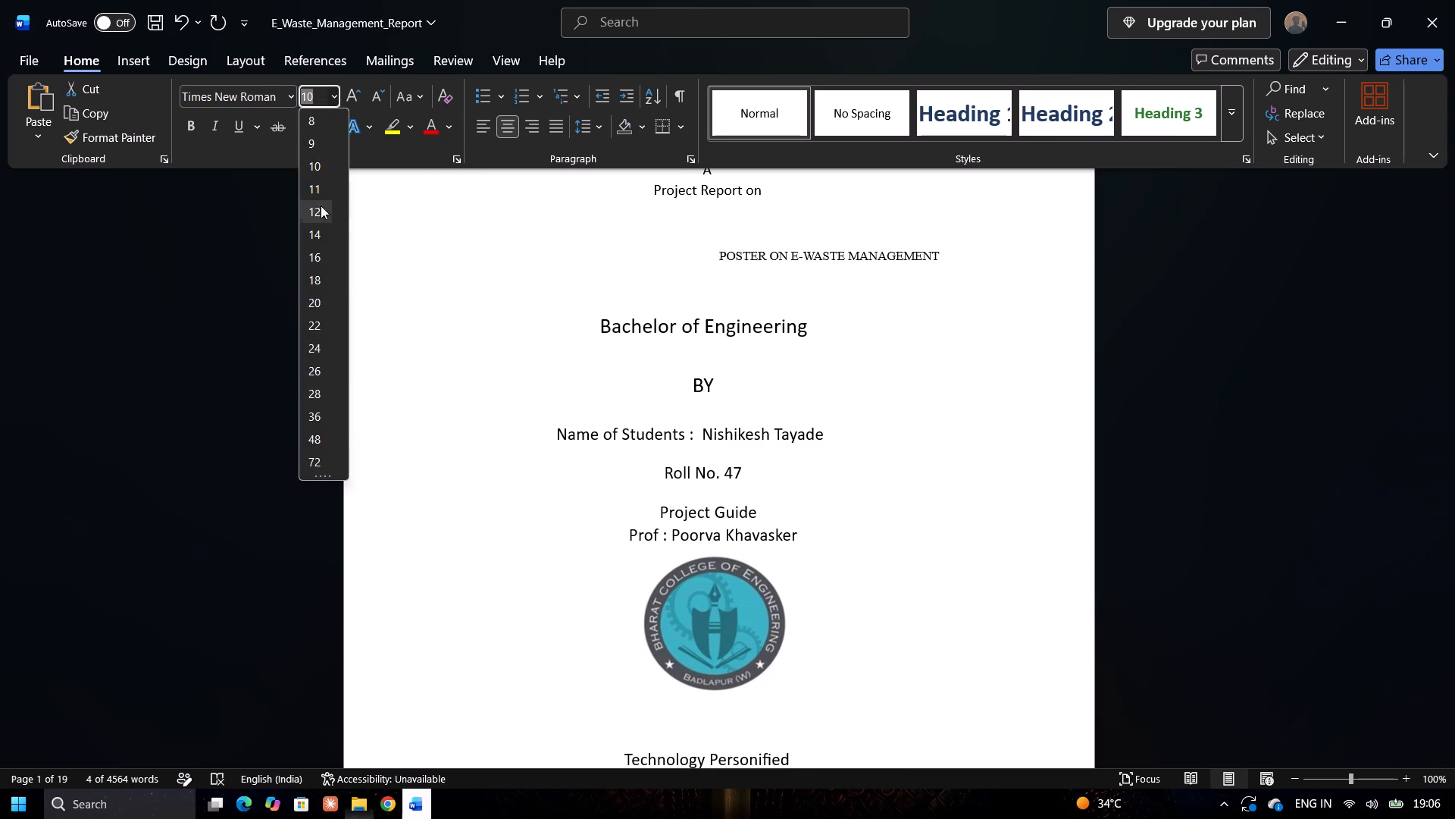
click(318, 234)
Remove the title line's alignment and indent, and pad its start with 23 spaces so it sits centred on the cover.
click(635, 260)
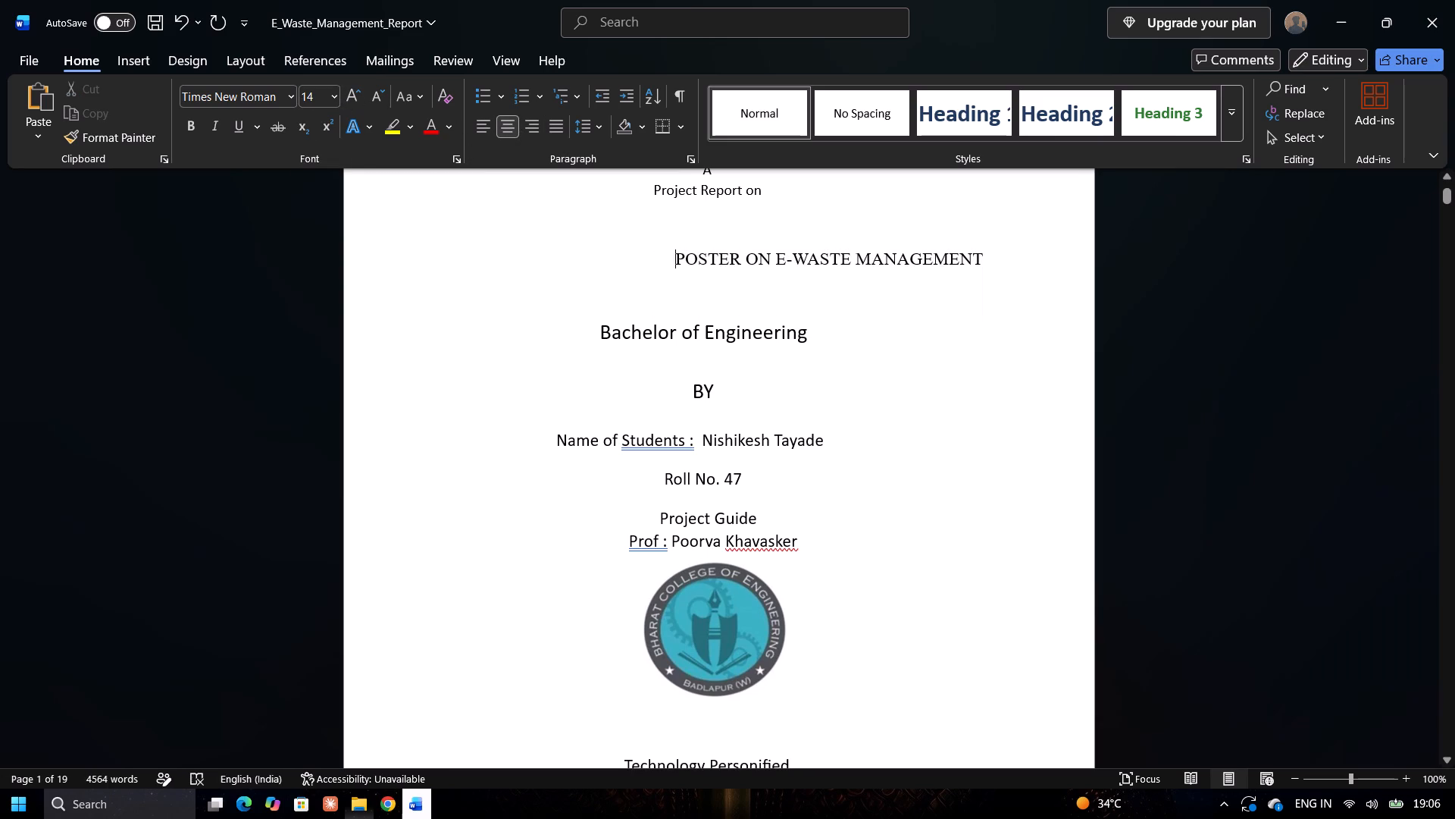
key(BackSpace)
key(BackSpace)
key(BackSpace)
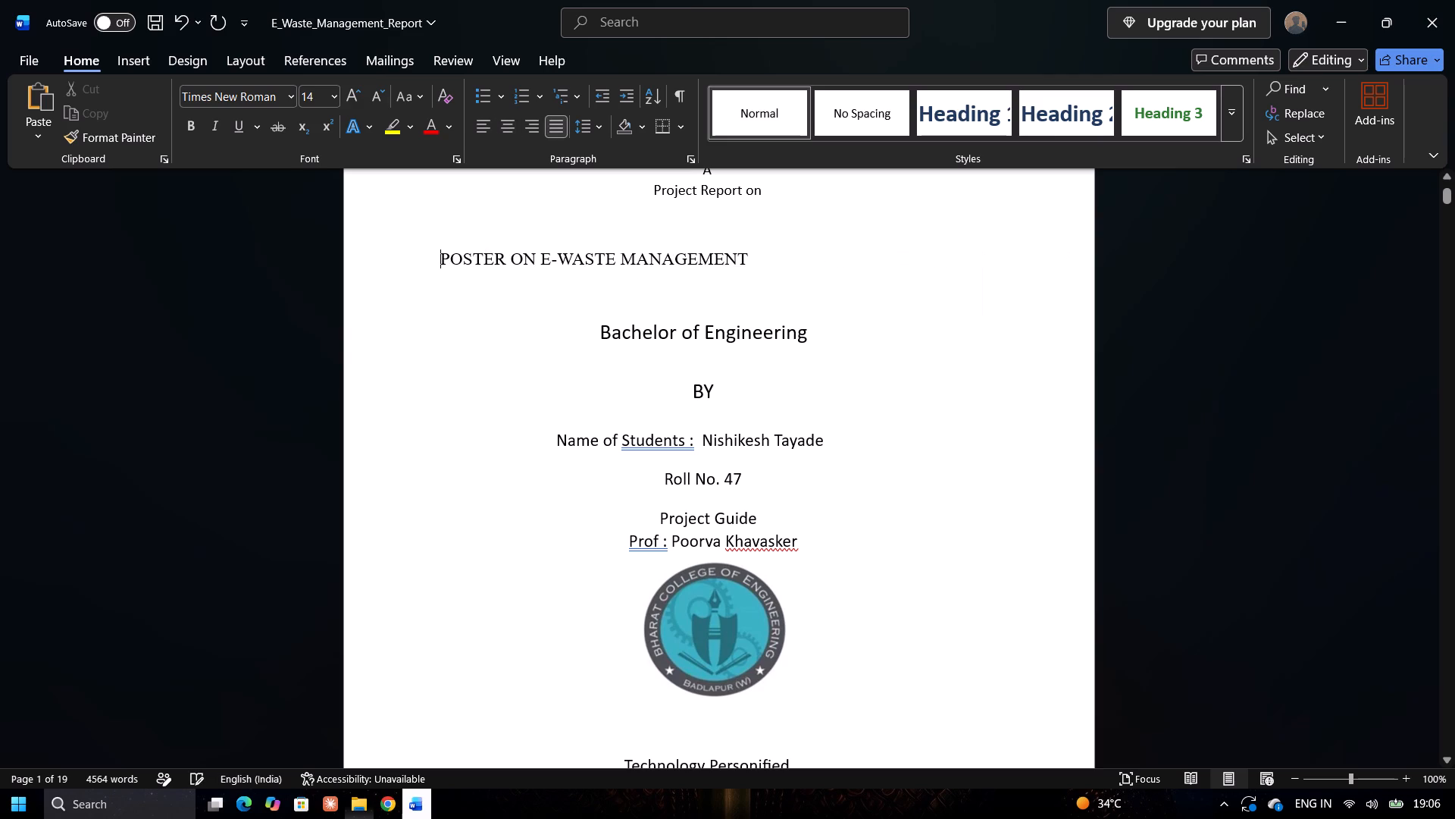
key(space)
key(space)
key(space)
key(space)
key(space)
key(space)
key(space)
key(space)
key(space)
key(space)
key(space)
key(space)
key(space)
key(space)
key(space)
key(space)
key(space)
key(space)
key(space)
key(space)
key(space)
key(space)
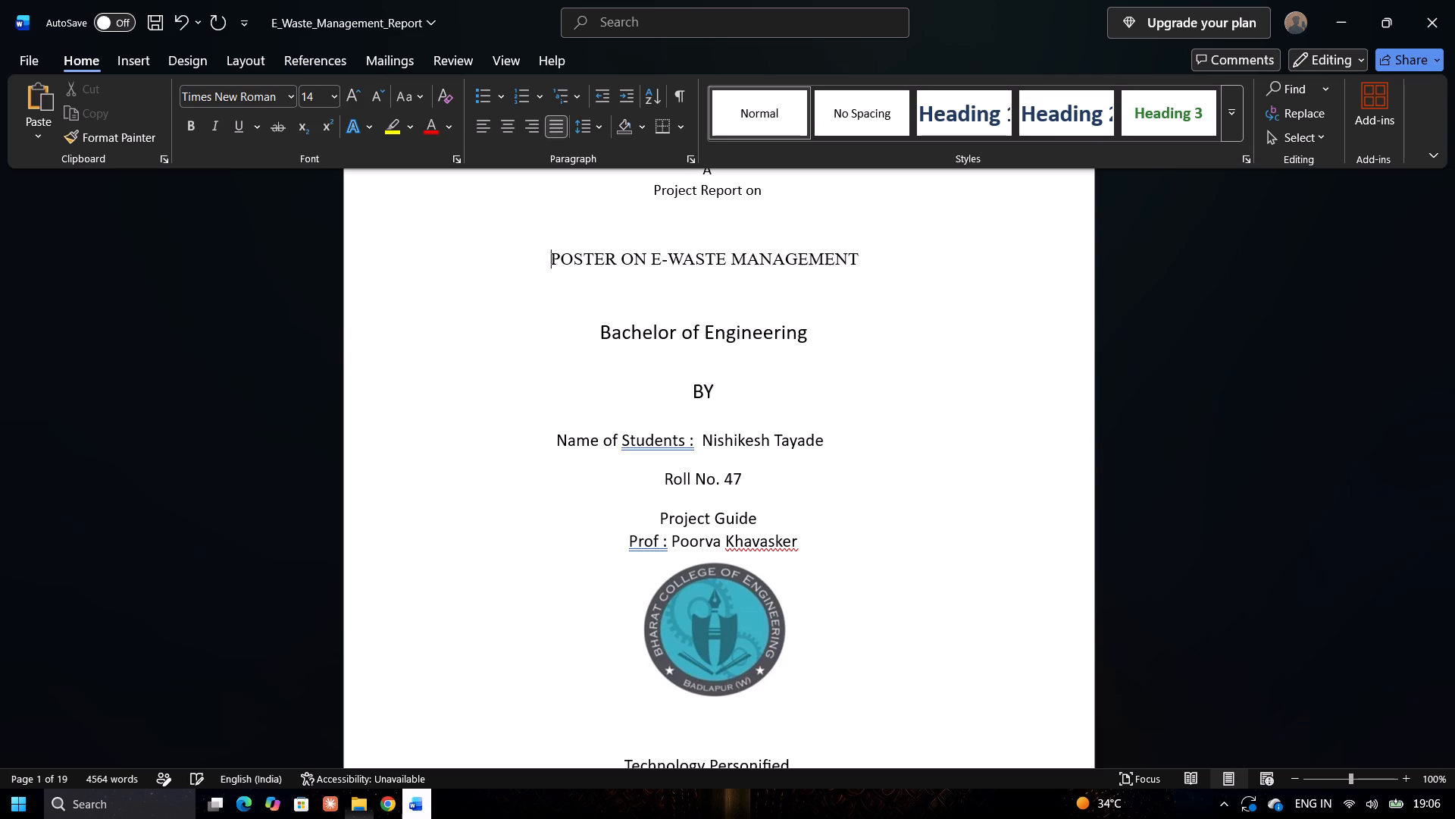
key(space)
Review the layout of the cover page, acknowledgement, table of contents, abstract and introduction pages.
scroll(659, 260, down, 3)
scroll(722, 294, down, 2)
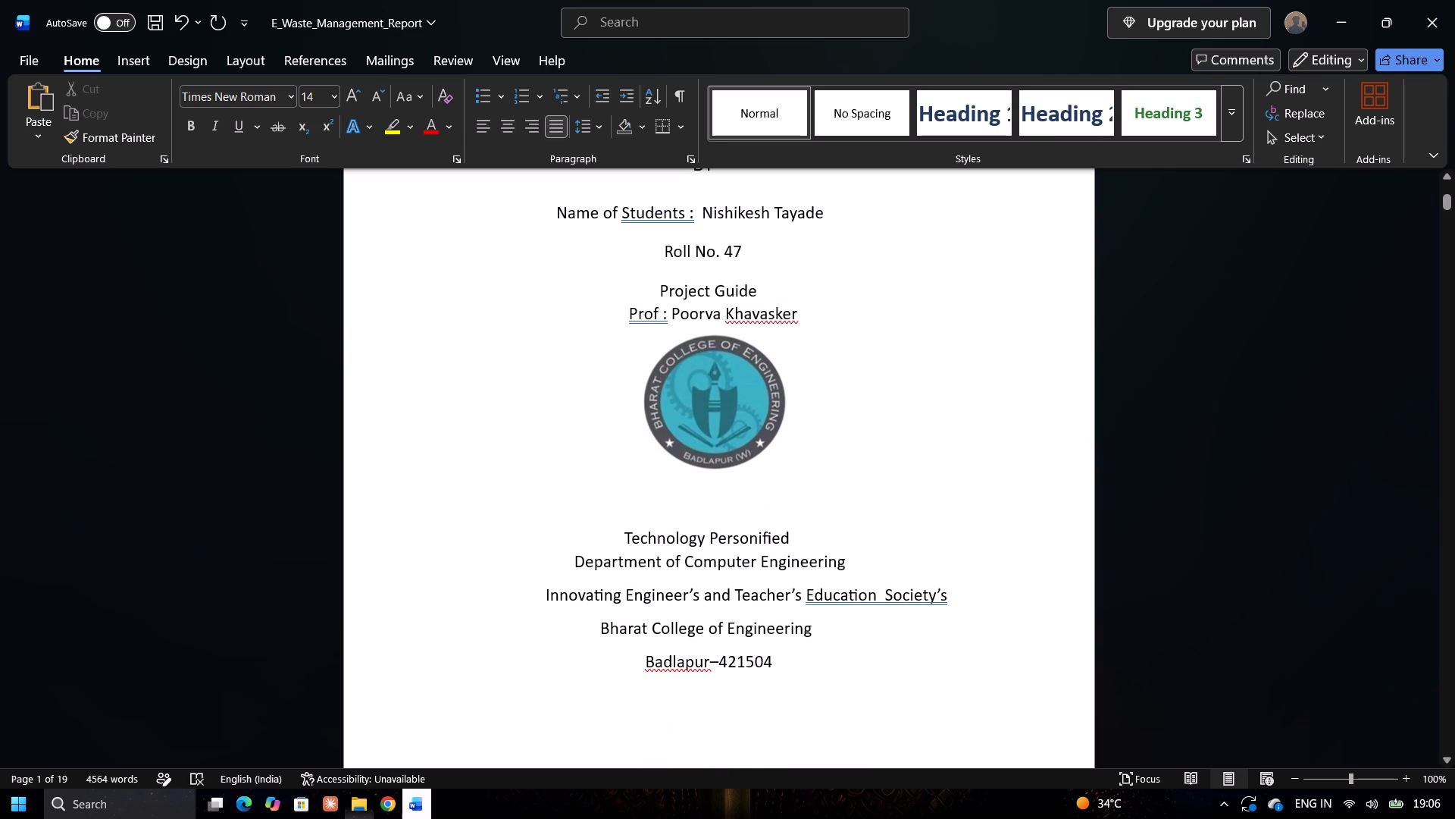
scroll(931, 572, up, 11)
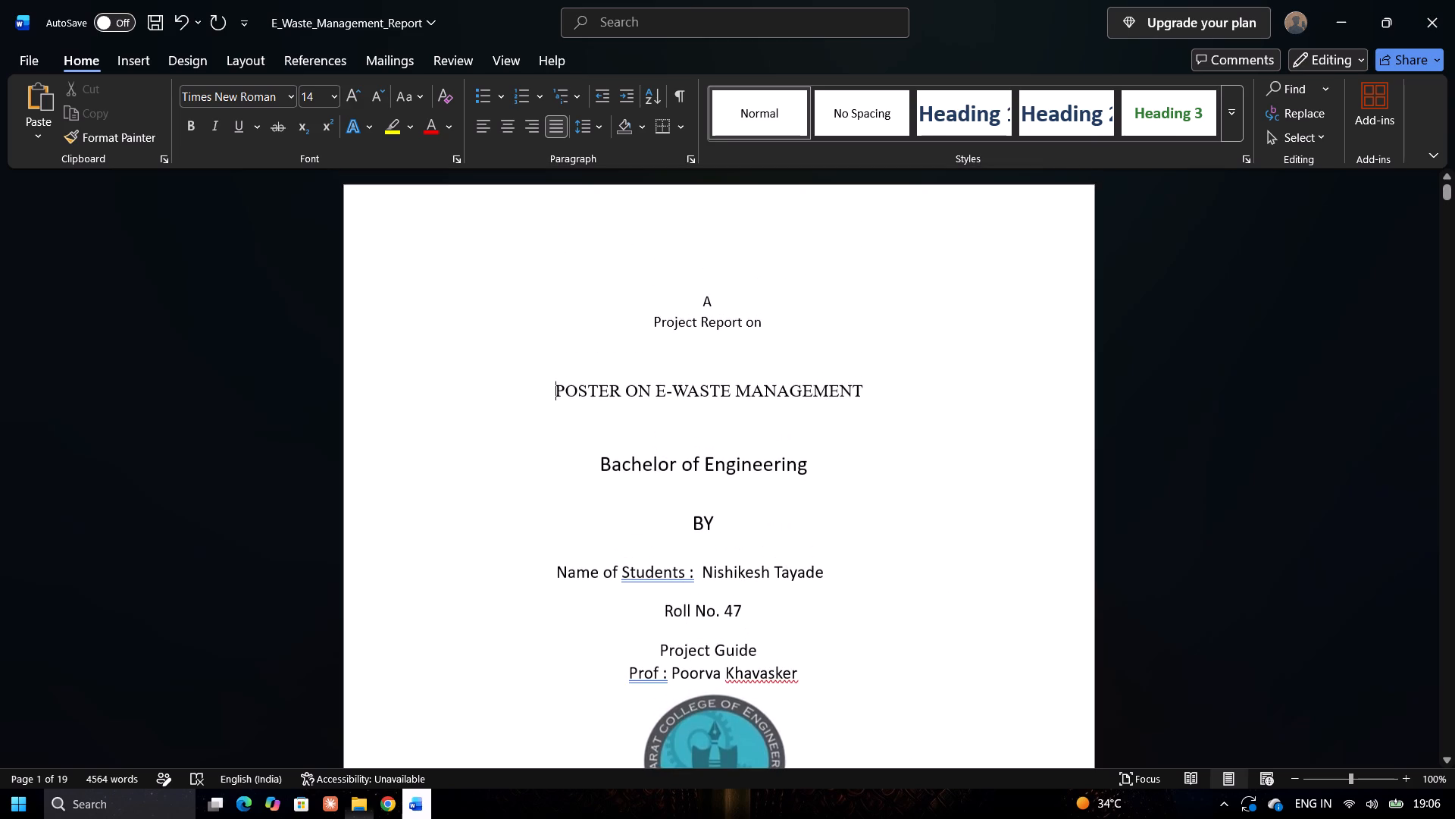
scroll(931, 572, up, 5)
scroll(931, 572, down, 20)
scroll(931, 572, down, 20)
scroll(931, 572, down, 3)
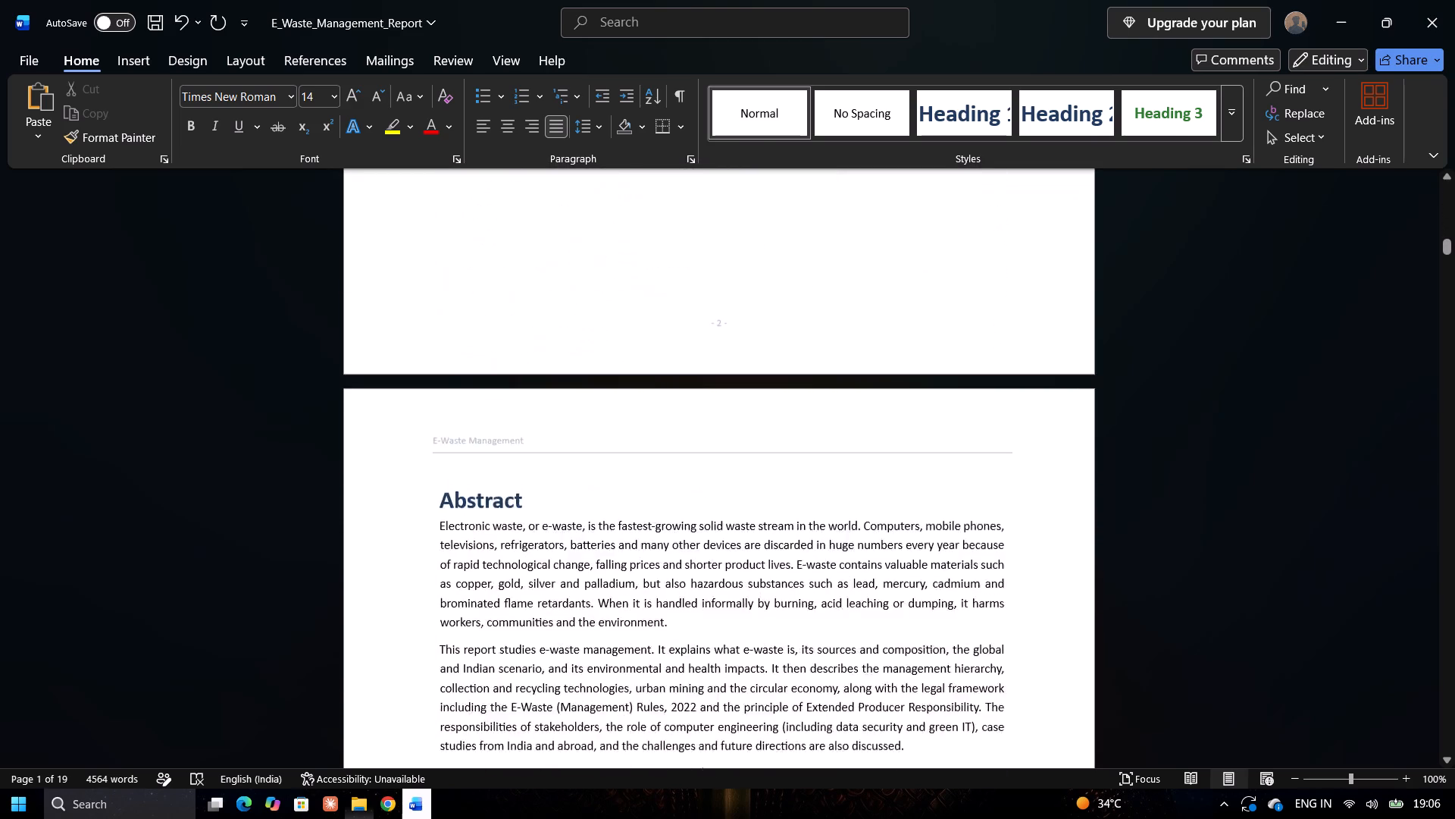
scroll(931, 572, down, 2)
scroll(931, 572, up, 1)
scroll(931, 572, down, 20)
scroll(931, 572, down, 3)
scroll(931, 572, up, 1)
scroll(931, 572, down, 12)
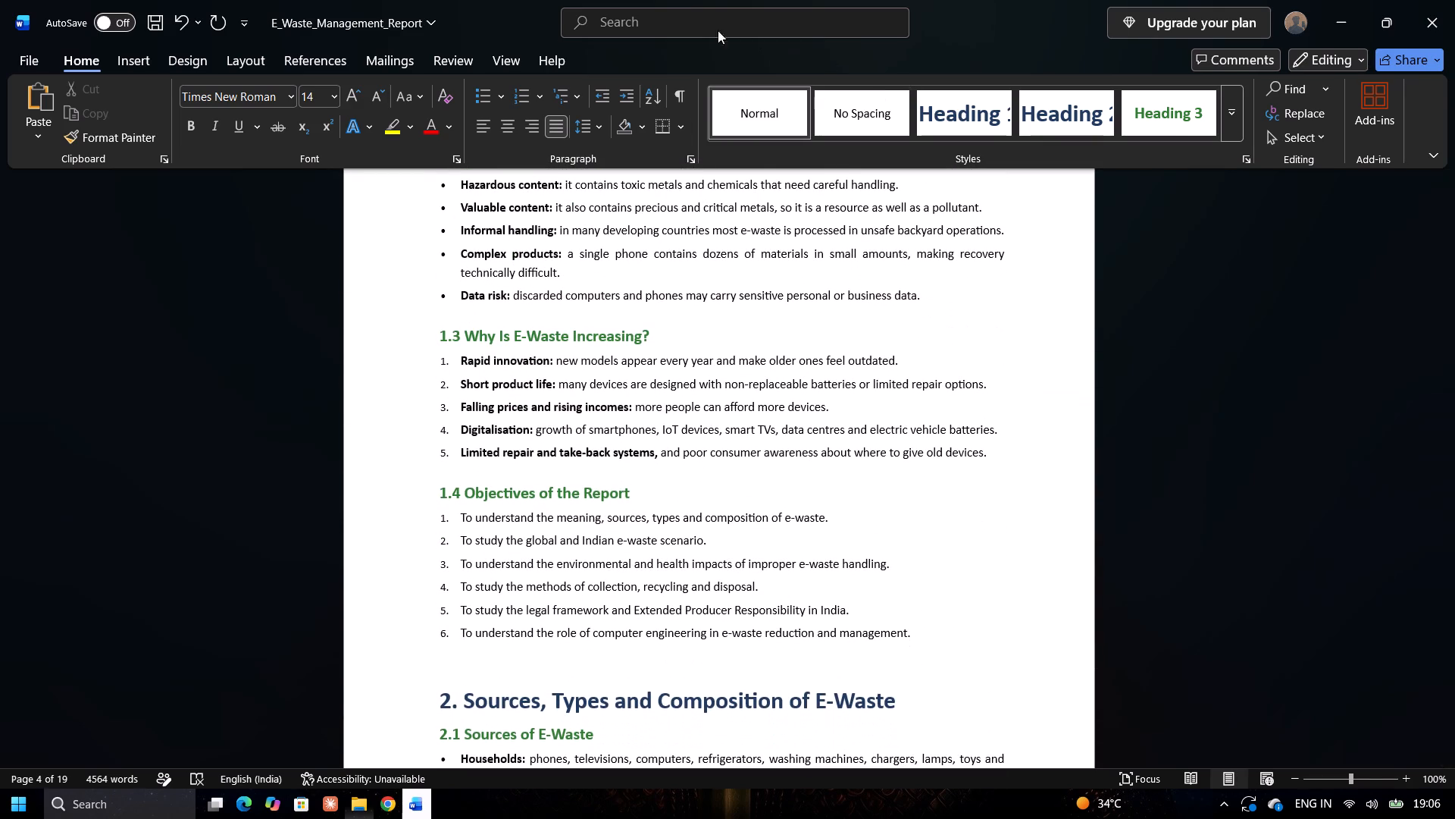
scroll(380, 469, up, 7)
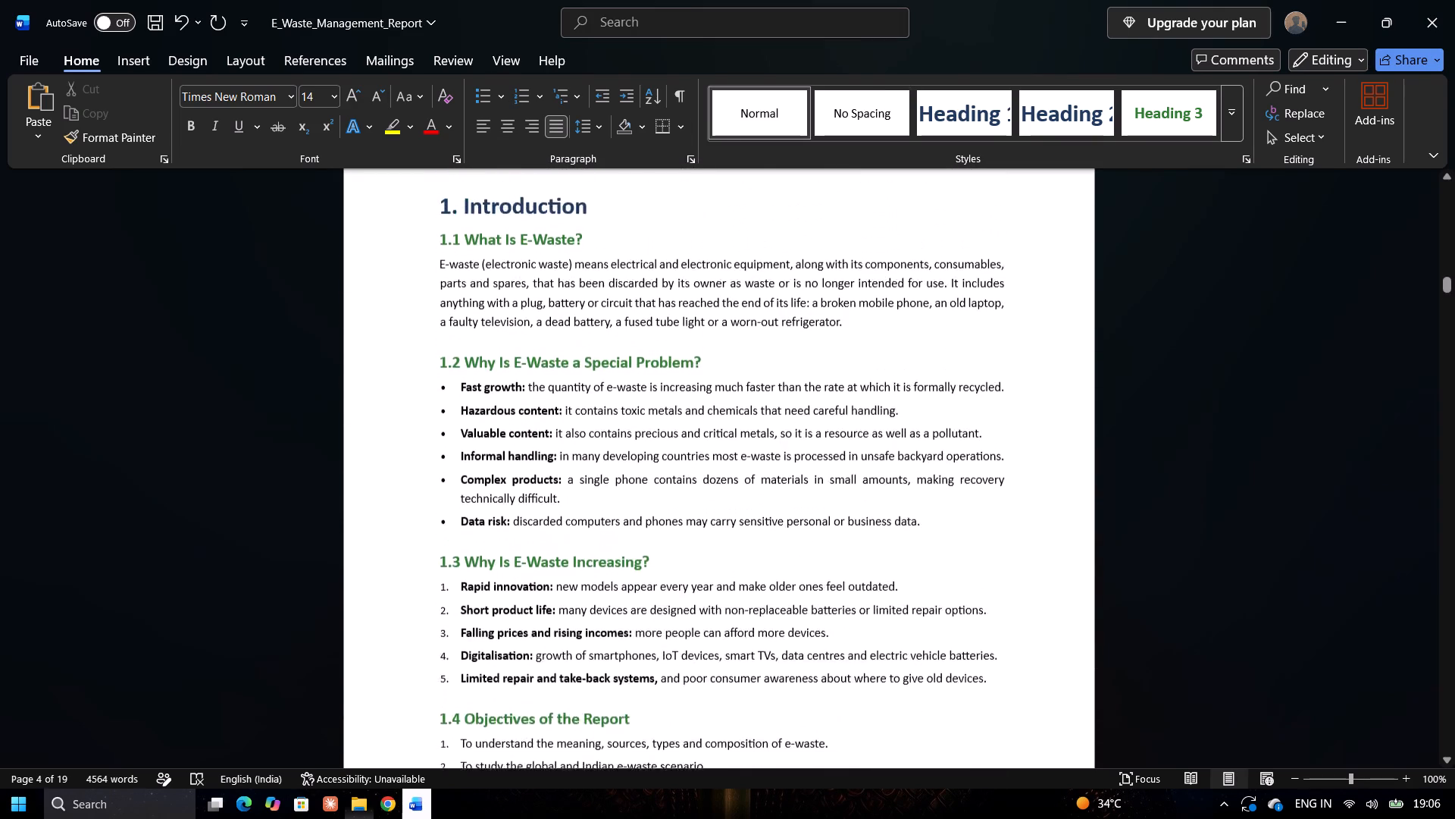
scroll(380, 469, up, 3)
scroll(380, 469, down, 1)
scroll(380, 469, up, 5)
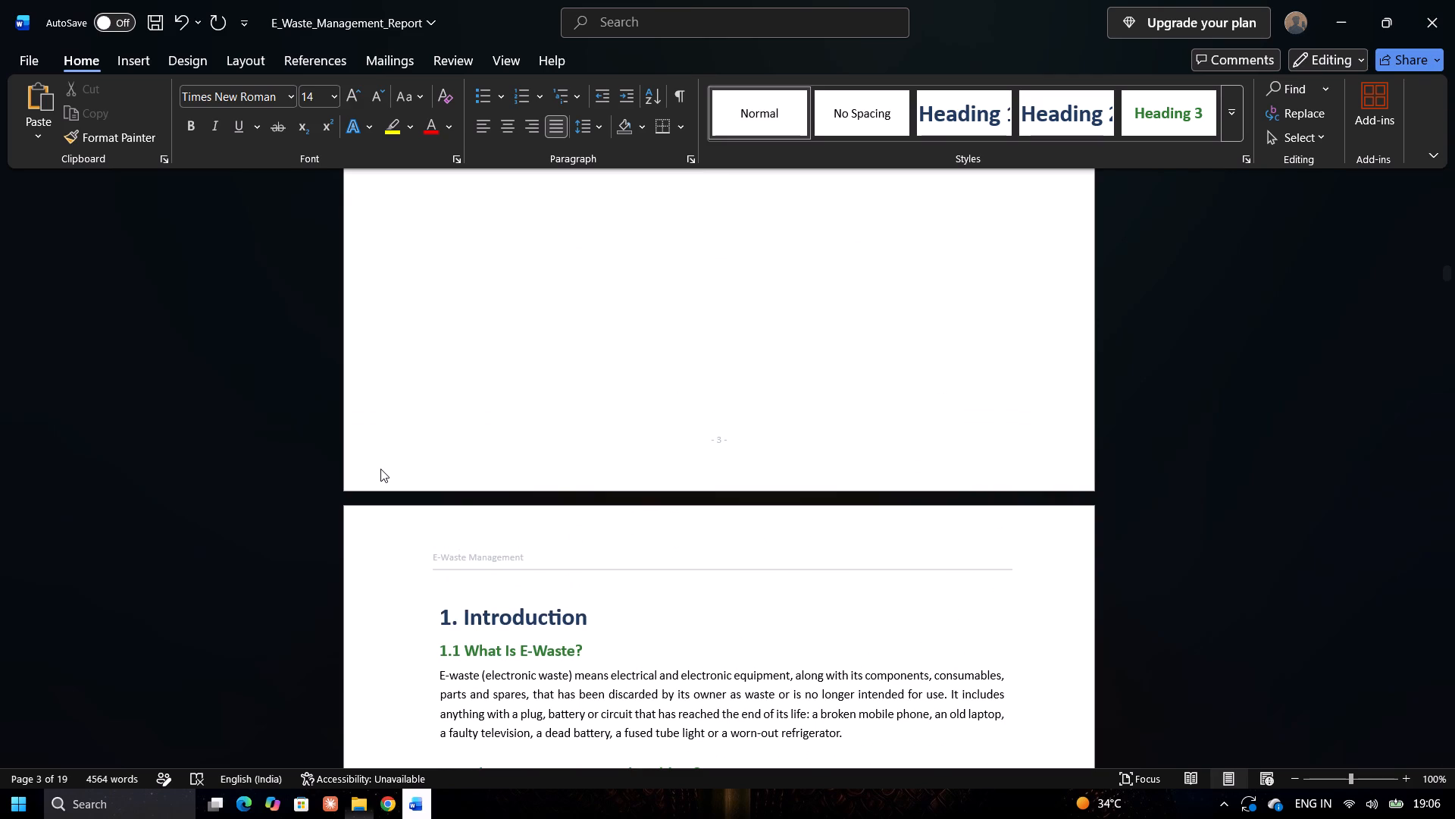
scroll(380, 469, up, 20)
scroll(380, 469, up, 20)
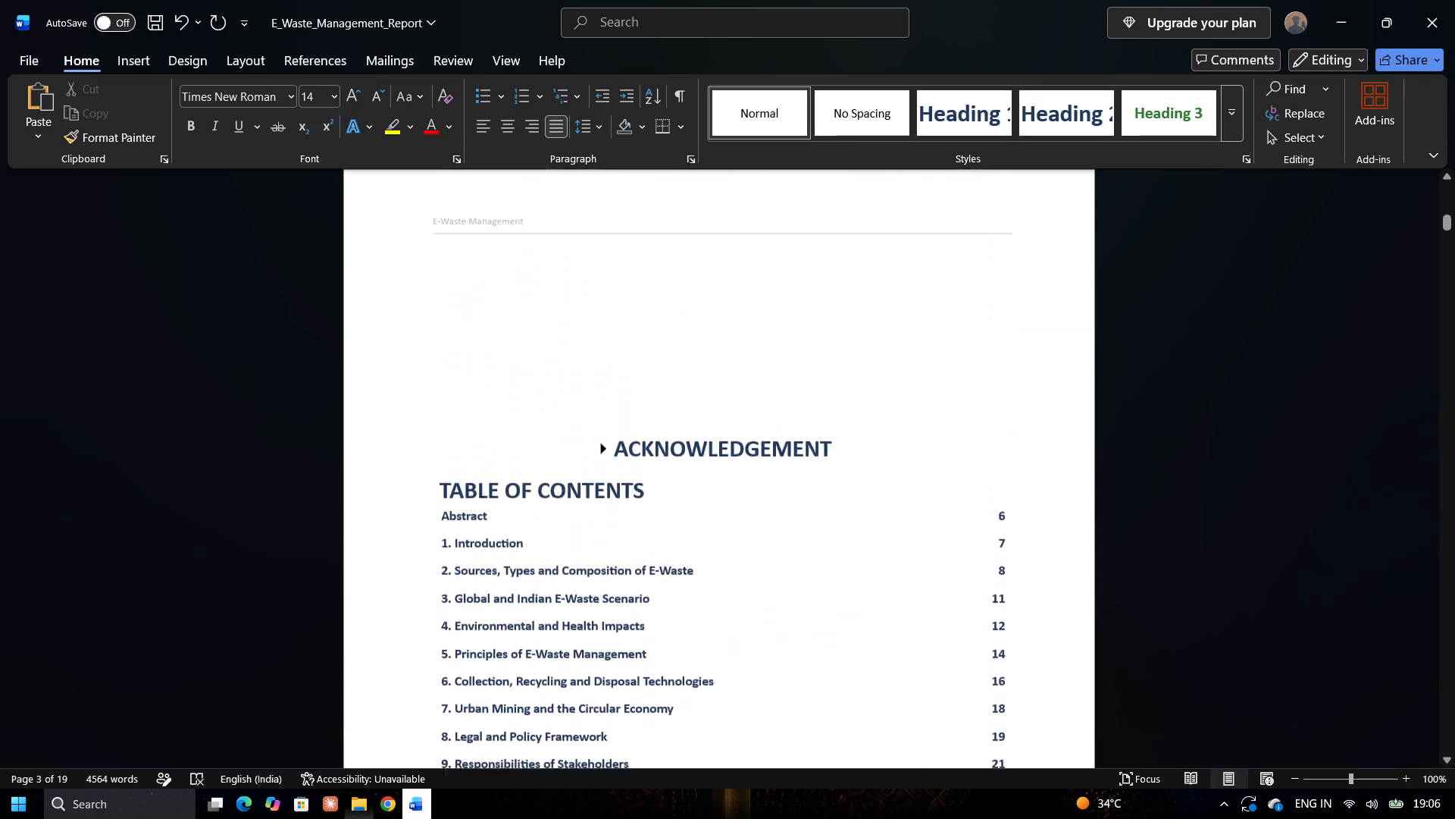
scroll(383, 435, up, 2)
scroll(383, 435, down, 1)
scroll(383, 435, up, 1)
Export the report as a PDF named E_Waste_Management_Report into the ese folder on New Volume (D:).
click(498, 62)
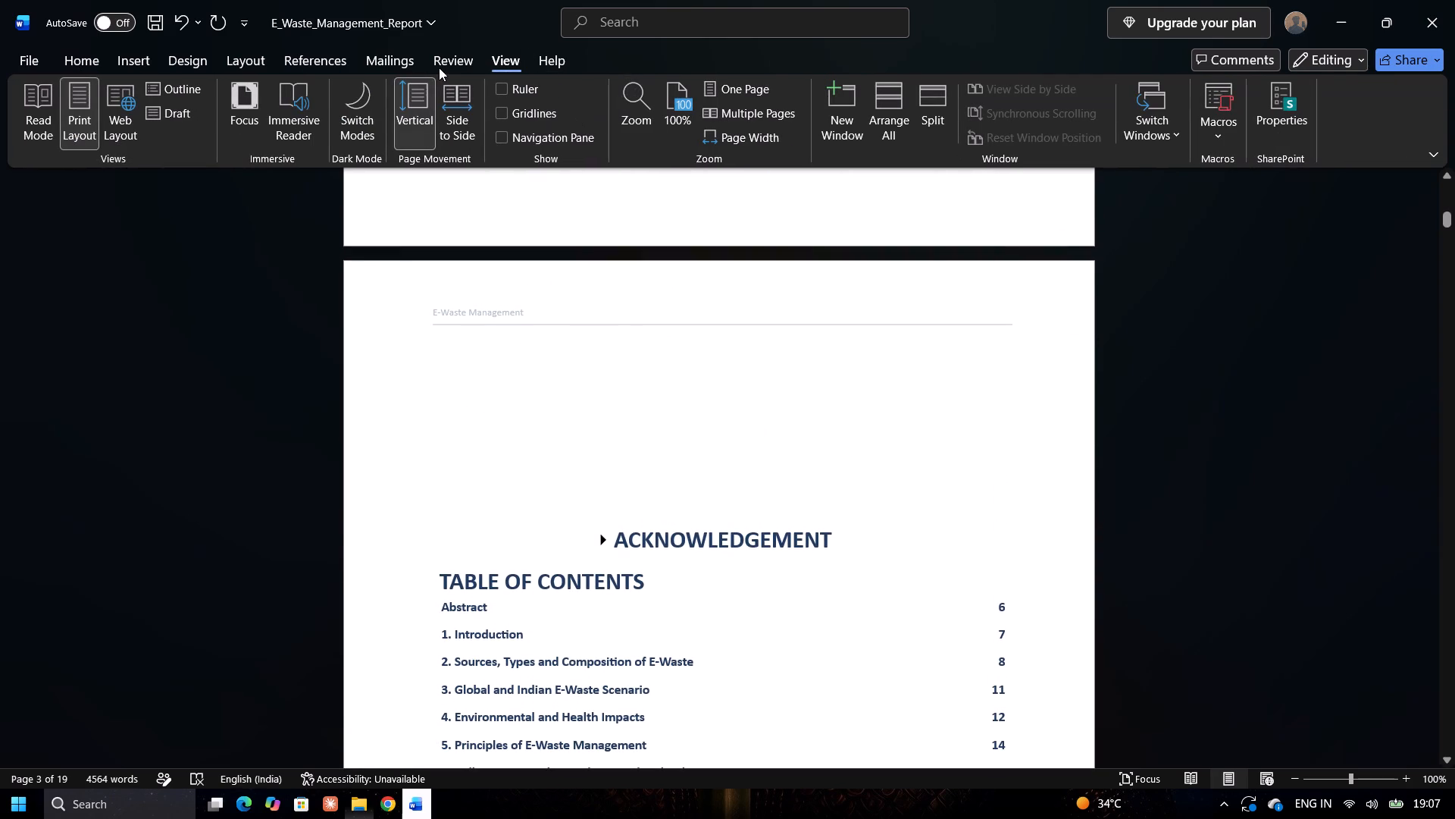
click(1283, 102)
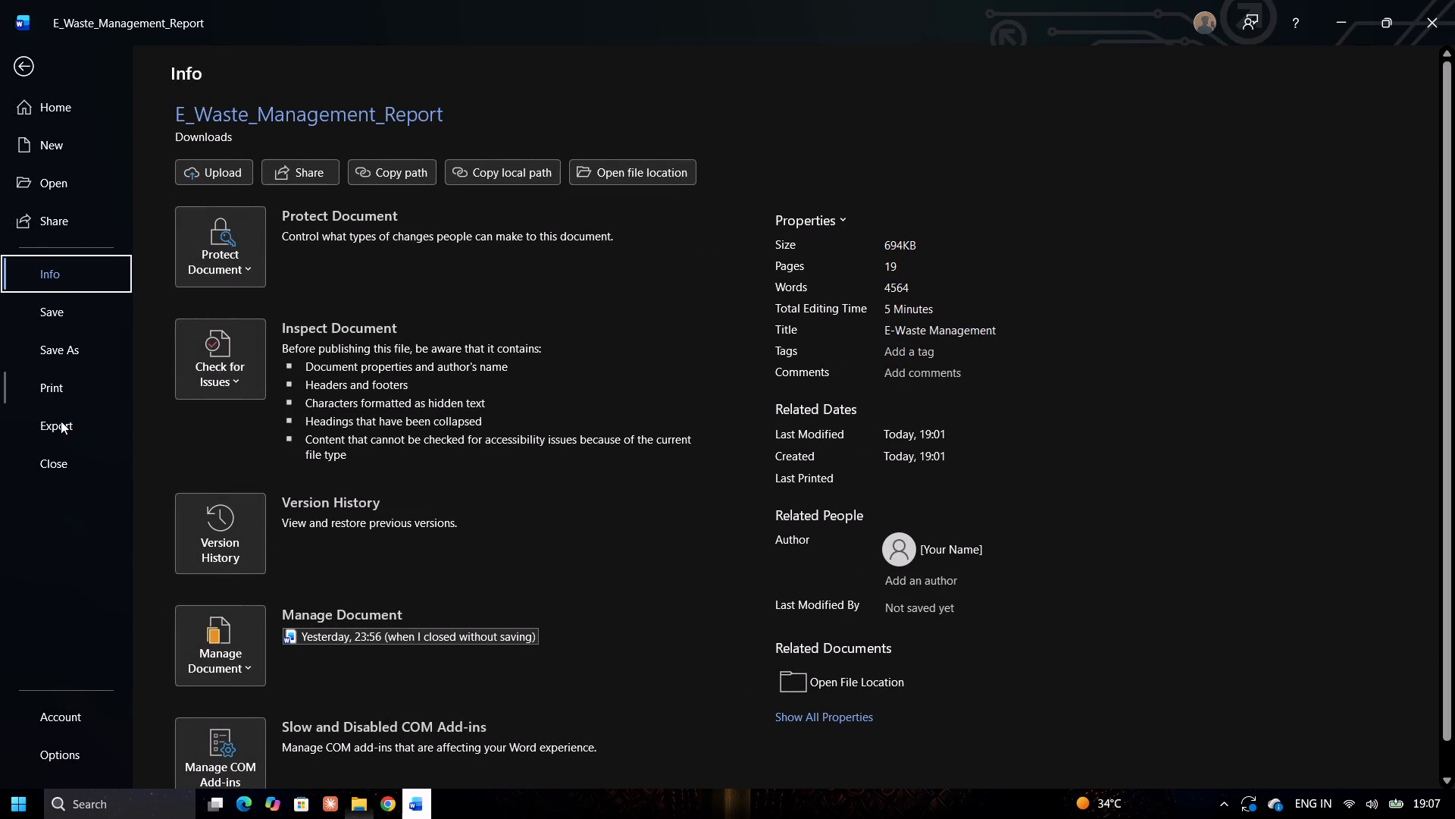
click(61, 421)
click(527, 278)
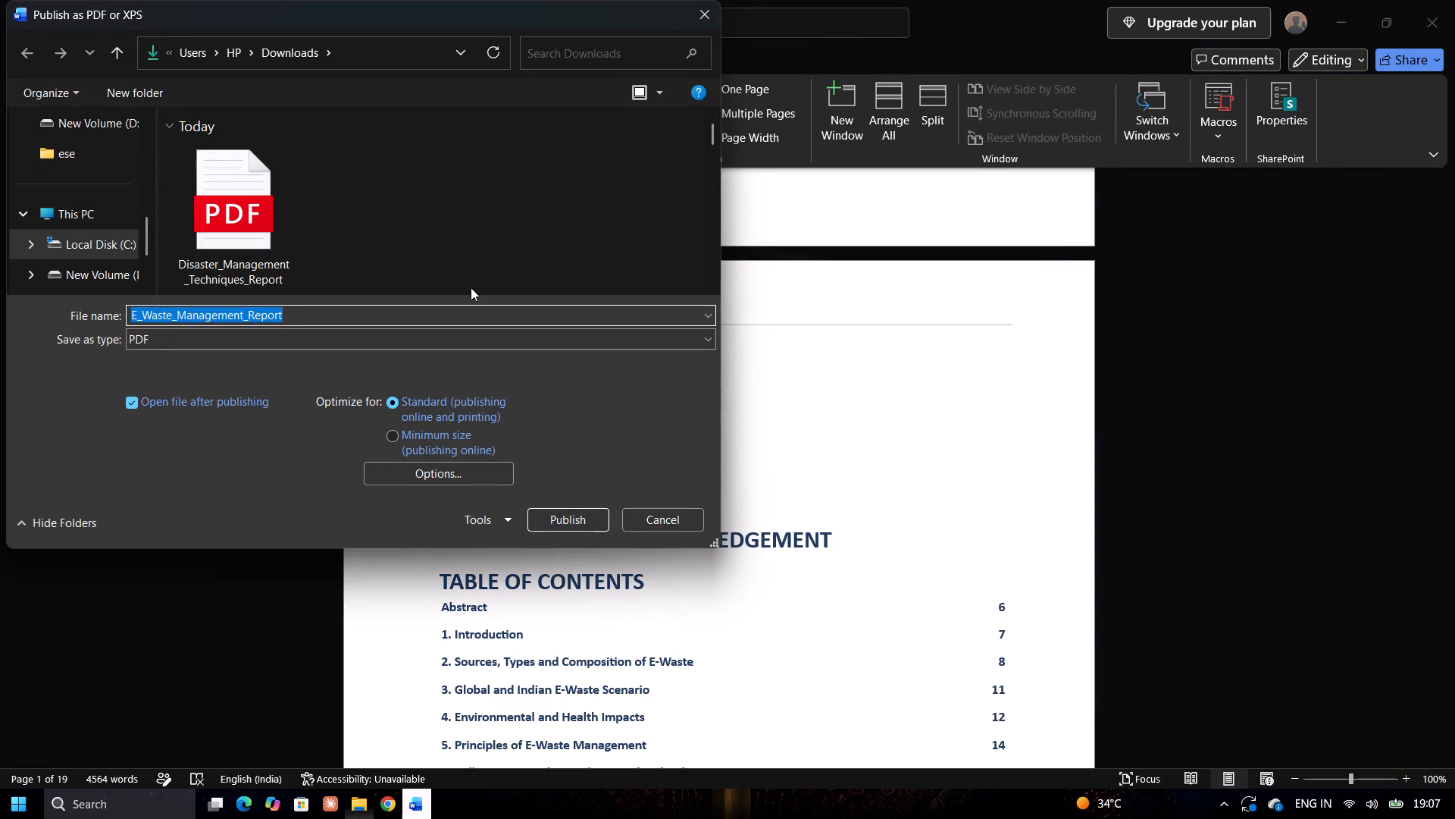
click(78, 272)
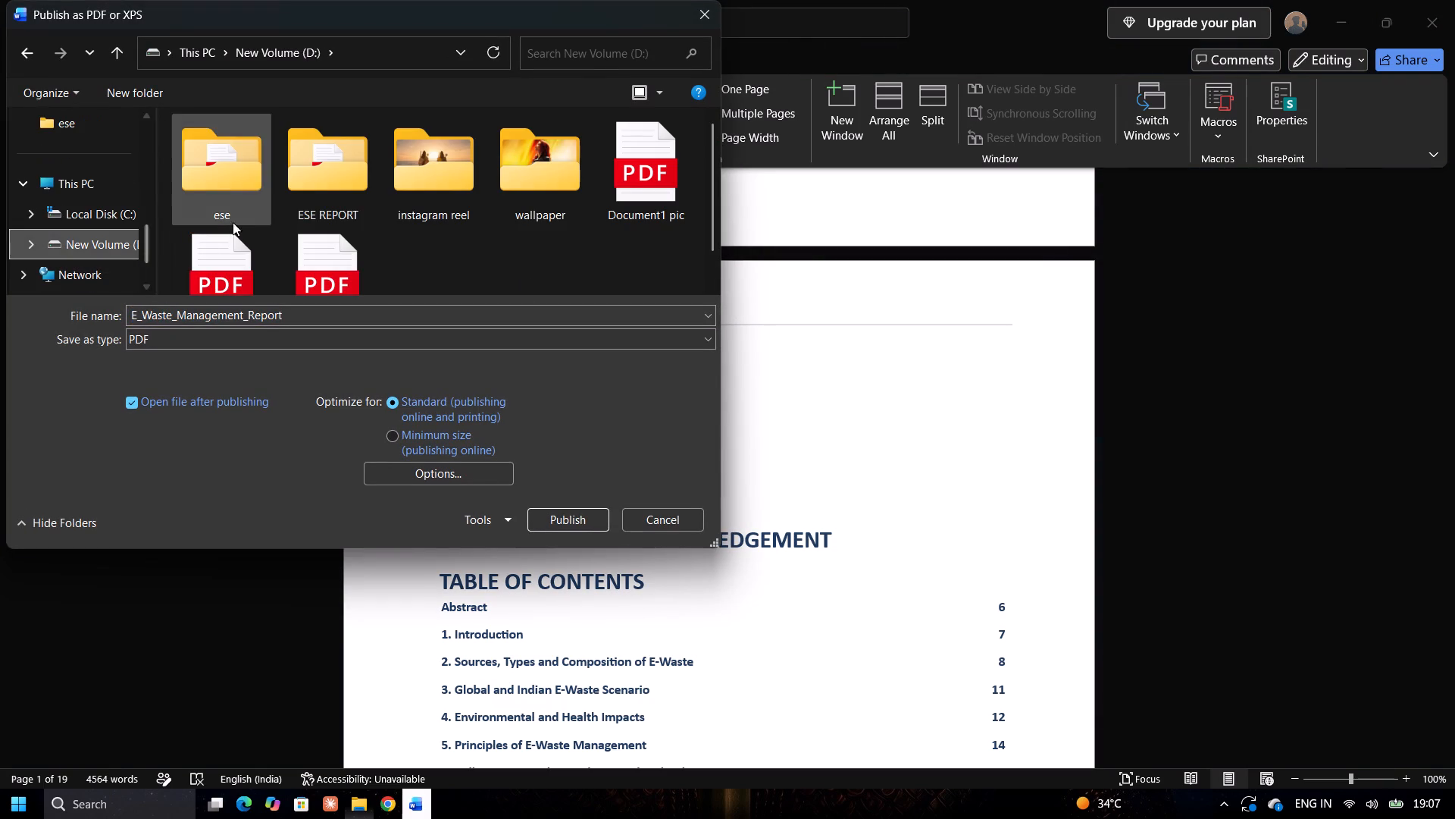
double_click(239, 190)
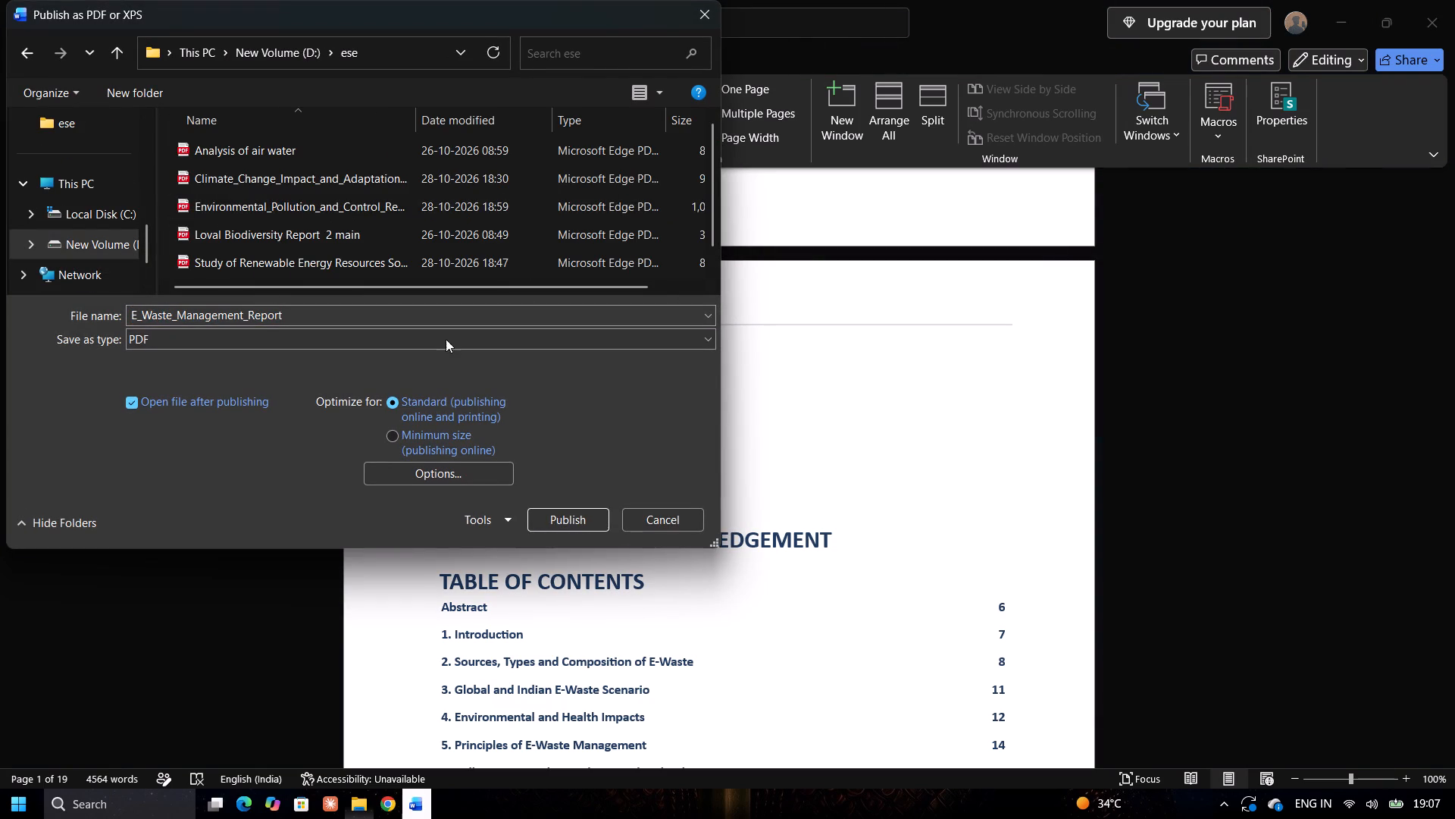
click(556, 519)
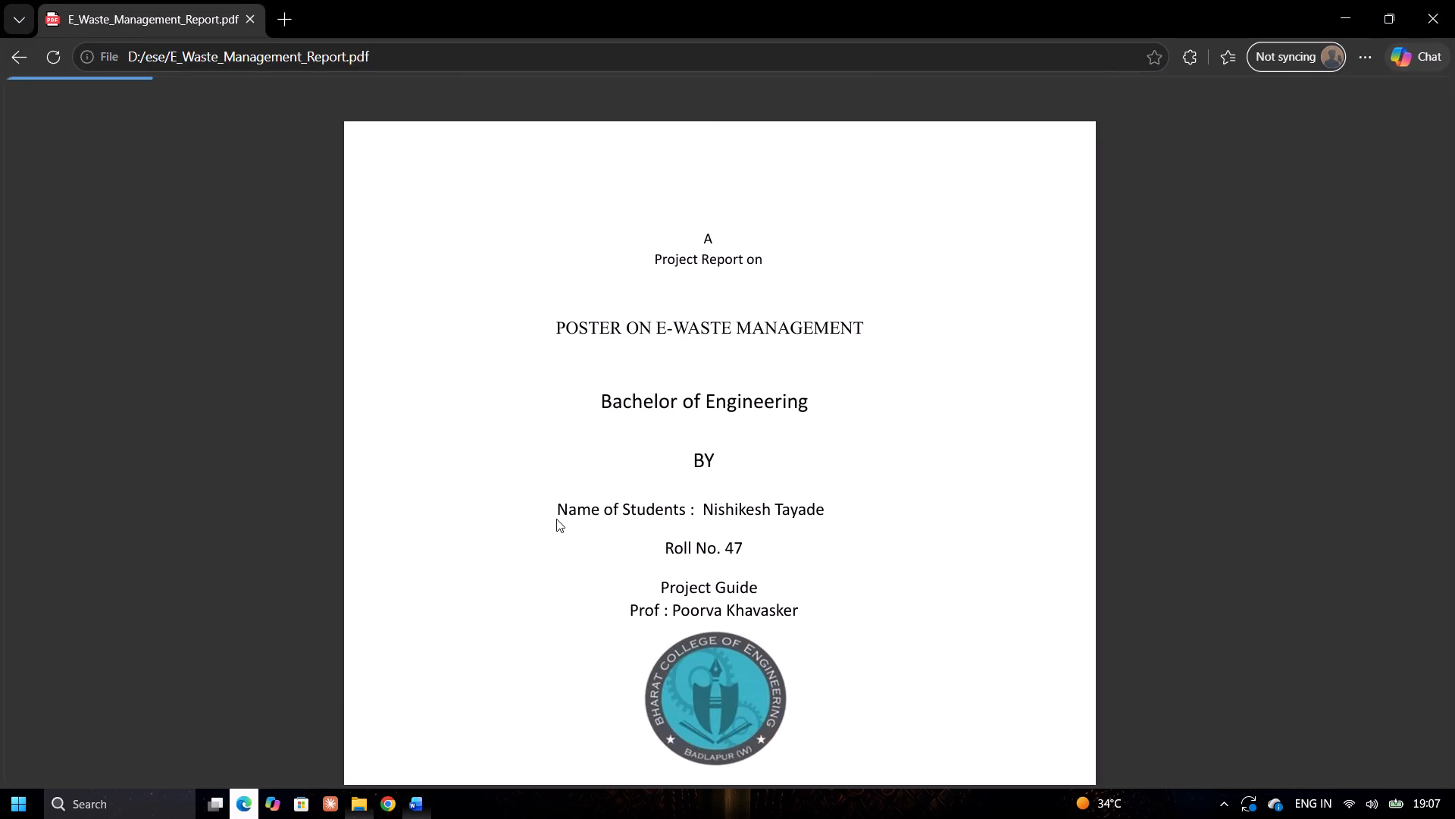
Check the published PDF from the cover page through to the Abstract, and close the PDF viewer.
scroll(616, 482, down, 20)
scroll(616, 482, down, 2)
scroll(616, 482, up, 1)
scroll(616, 482, down, 2)
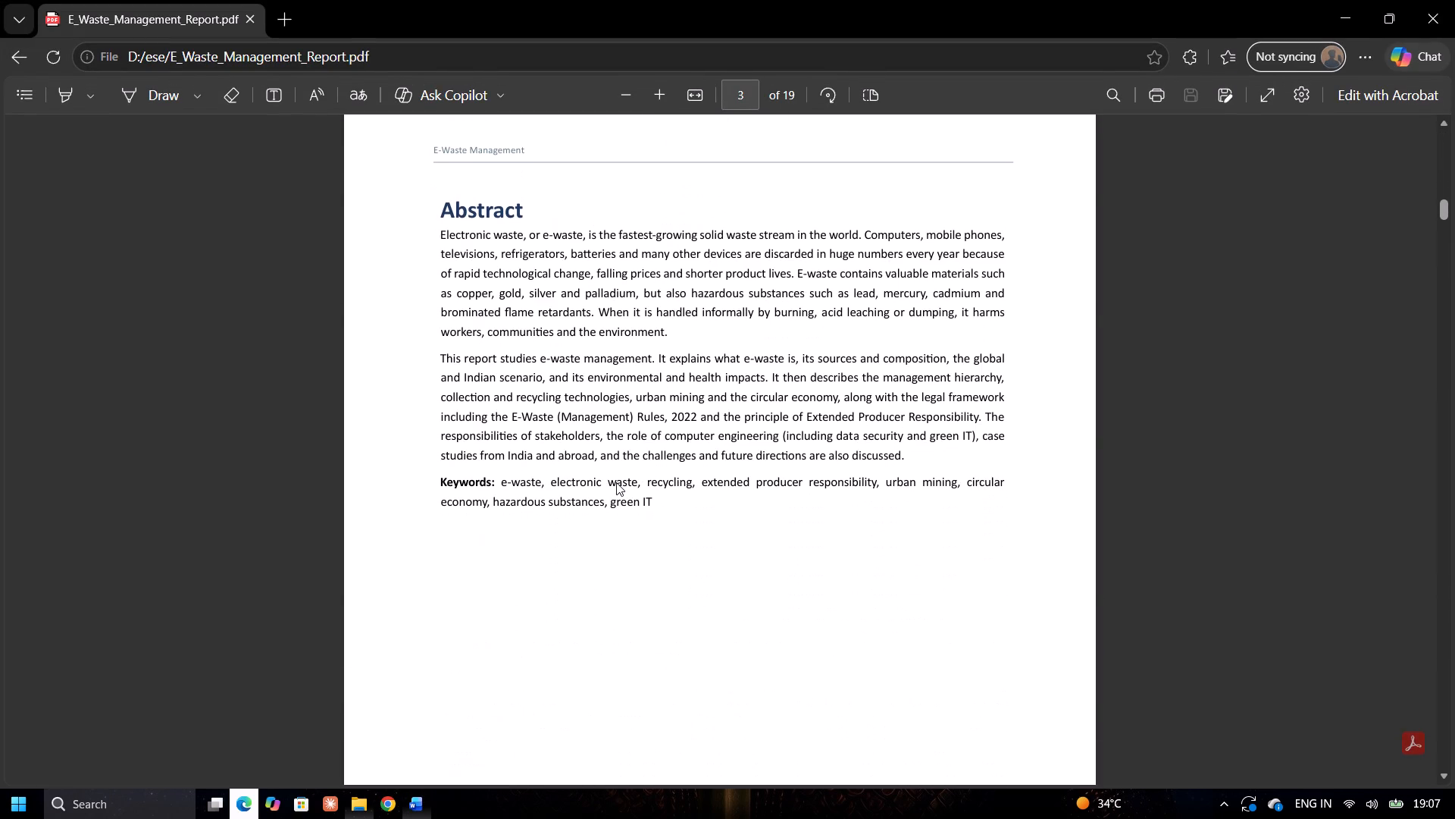
click(1447, 17)
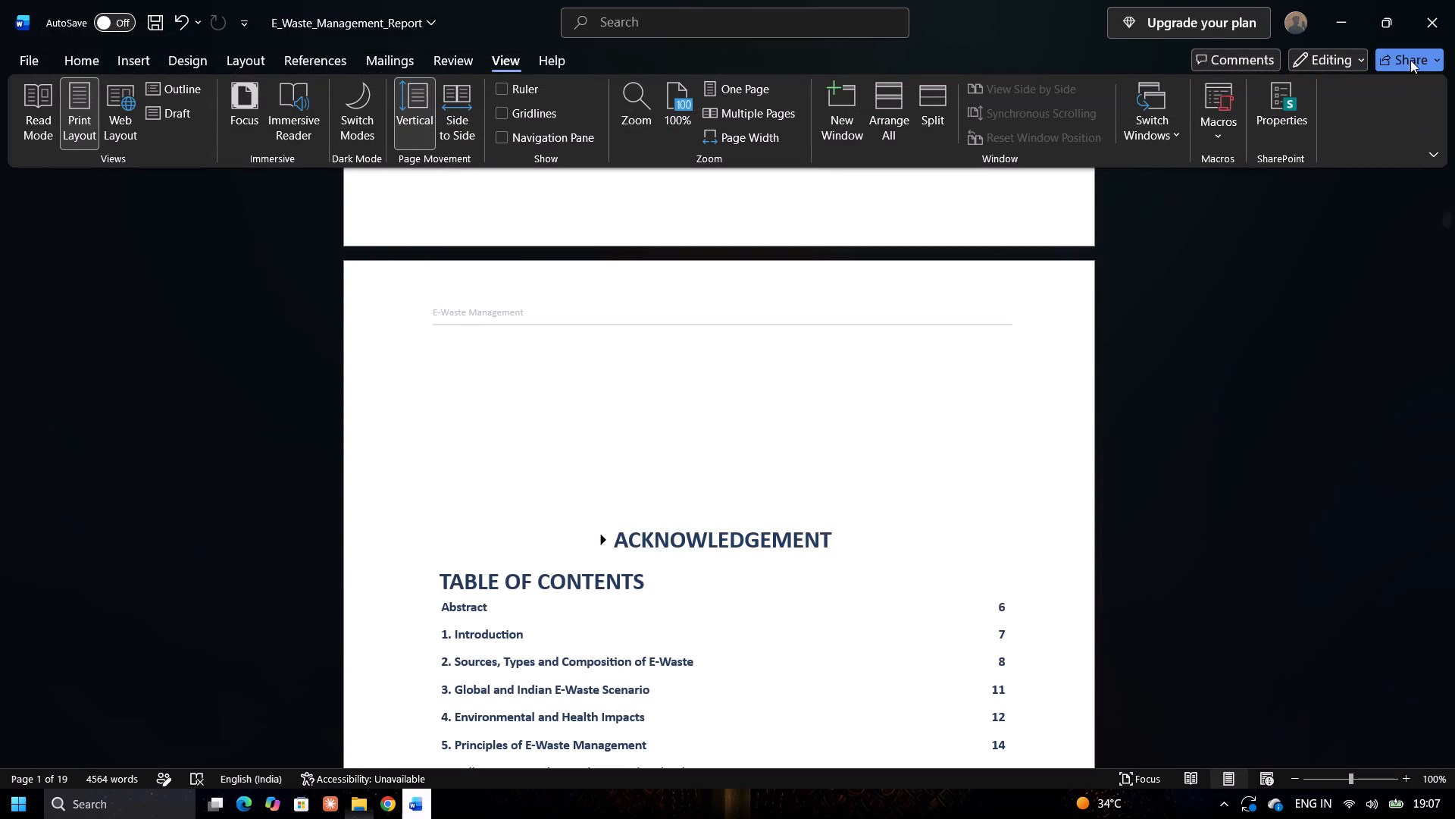
Close the report, saving it as a Word document named E_Waste_Management_Report in Downloads, and close the ESE REPORT folder window.
click(1425, 24)
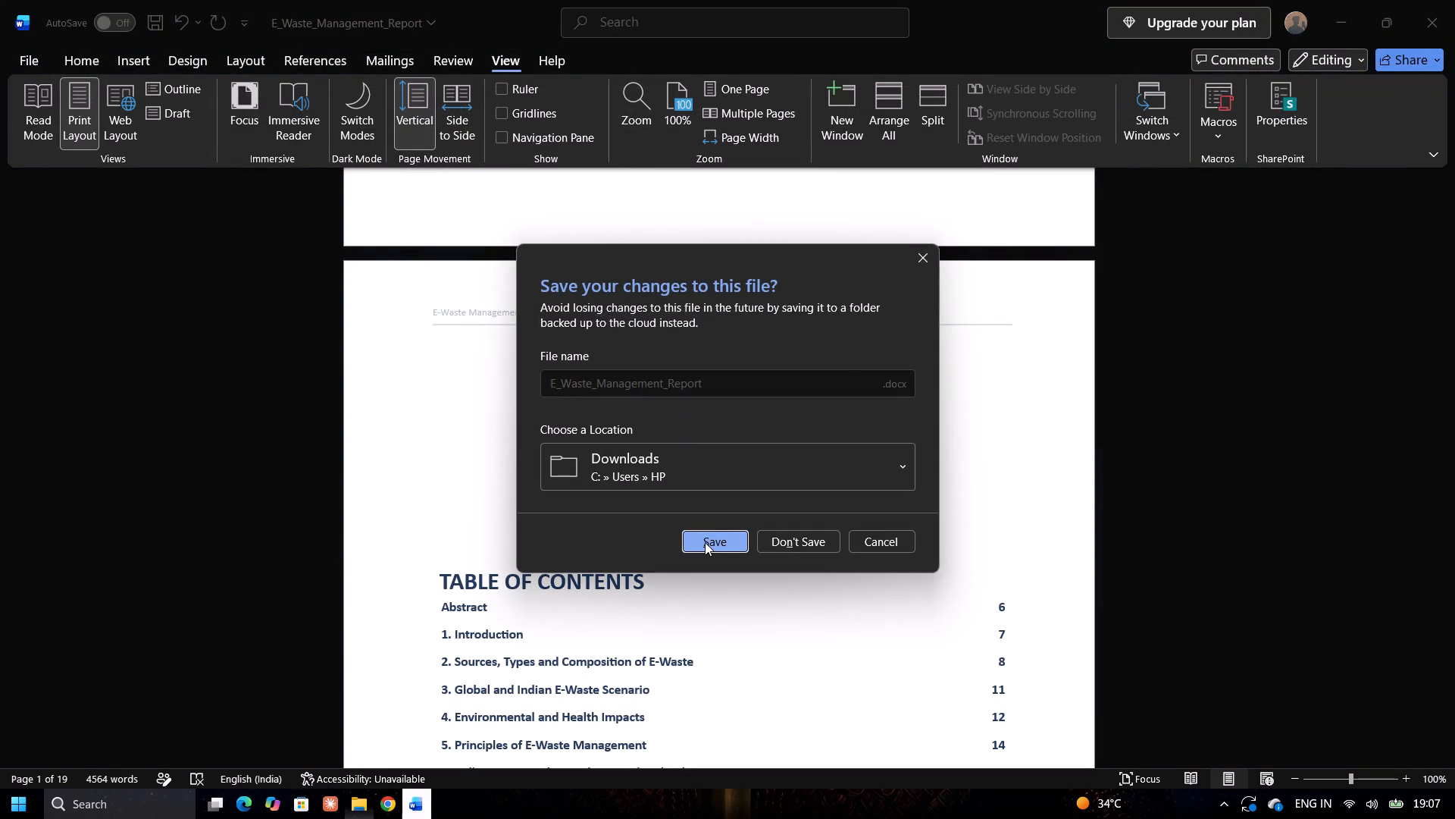
click(705, 542)
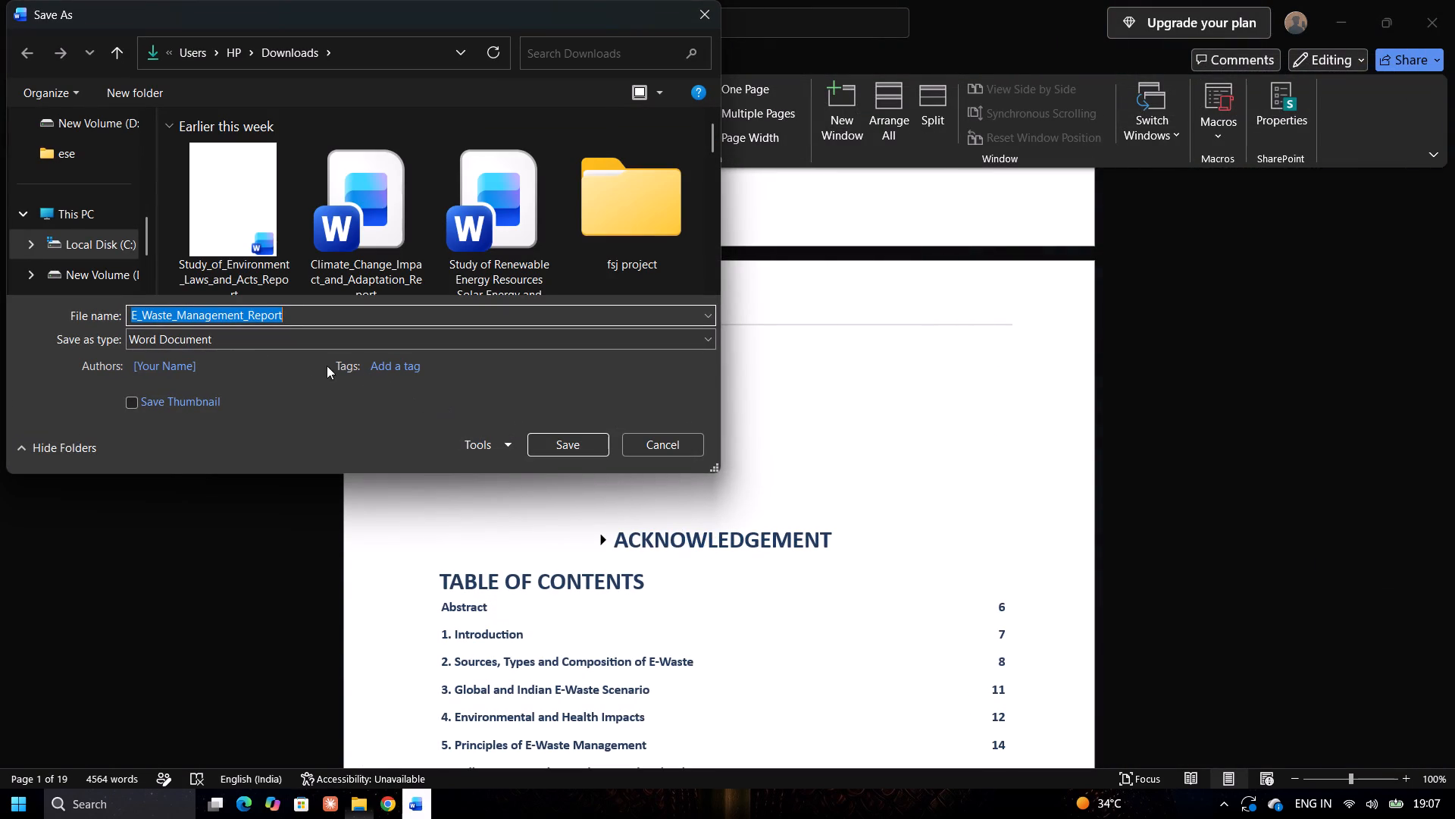
scroll(80, 227, up, 3)
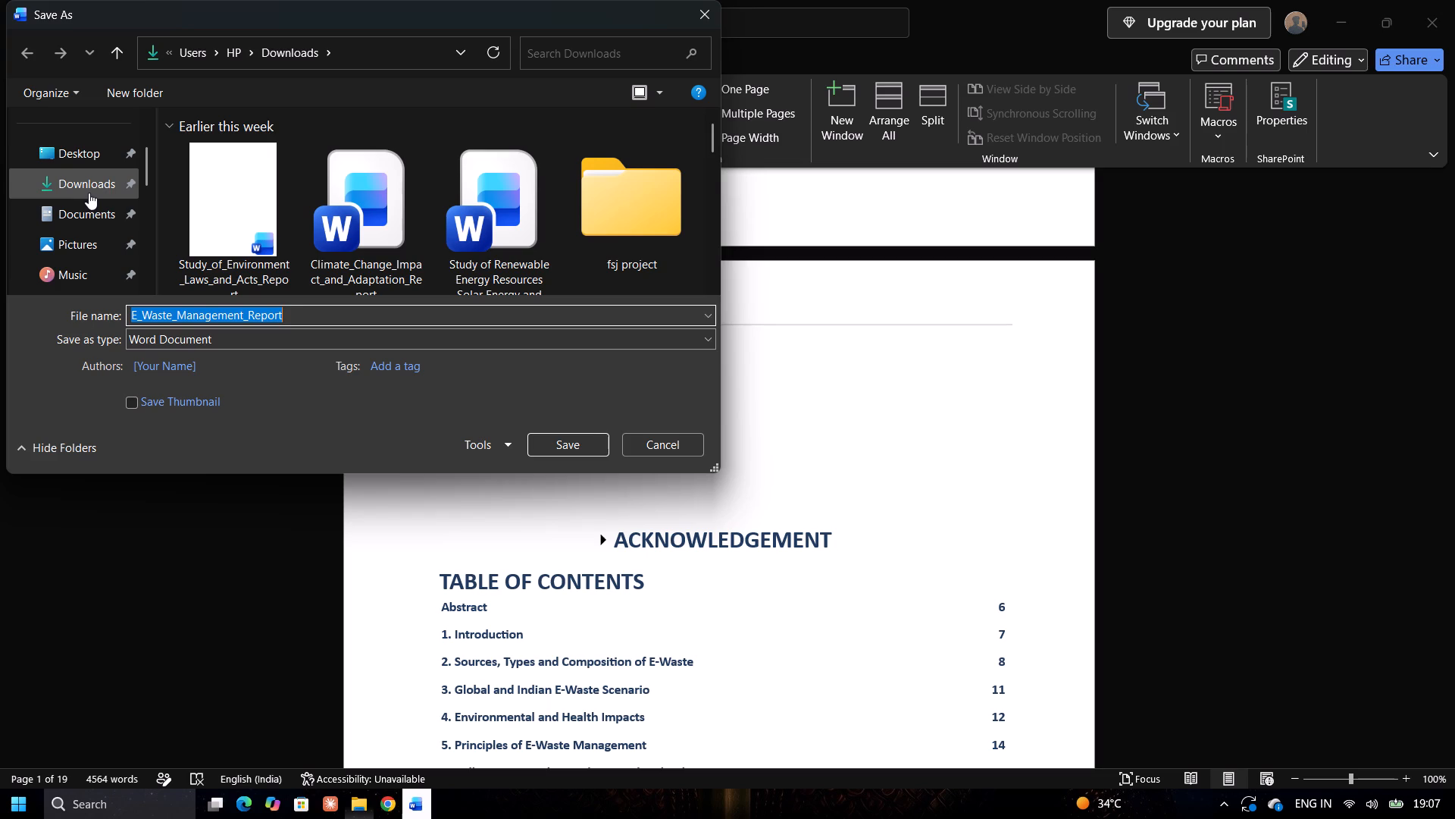
scroll(103, 221, up, 3)
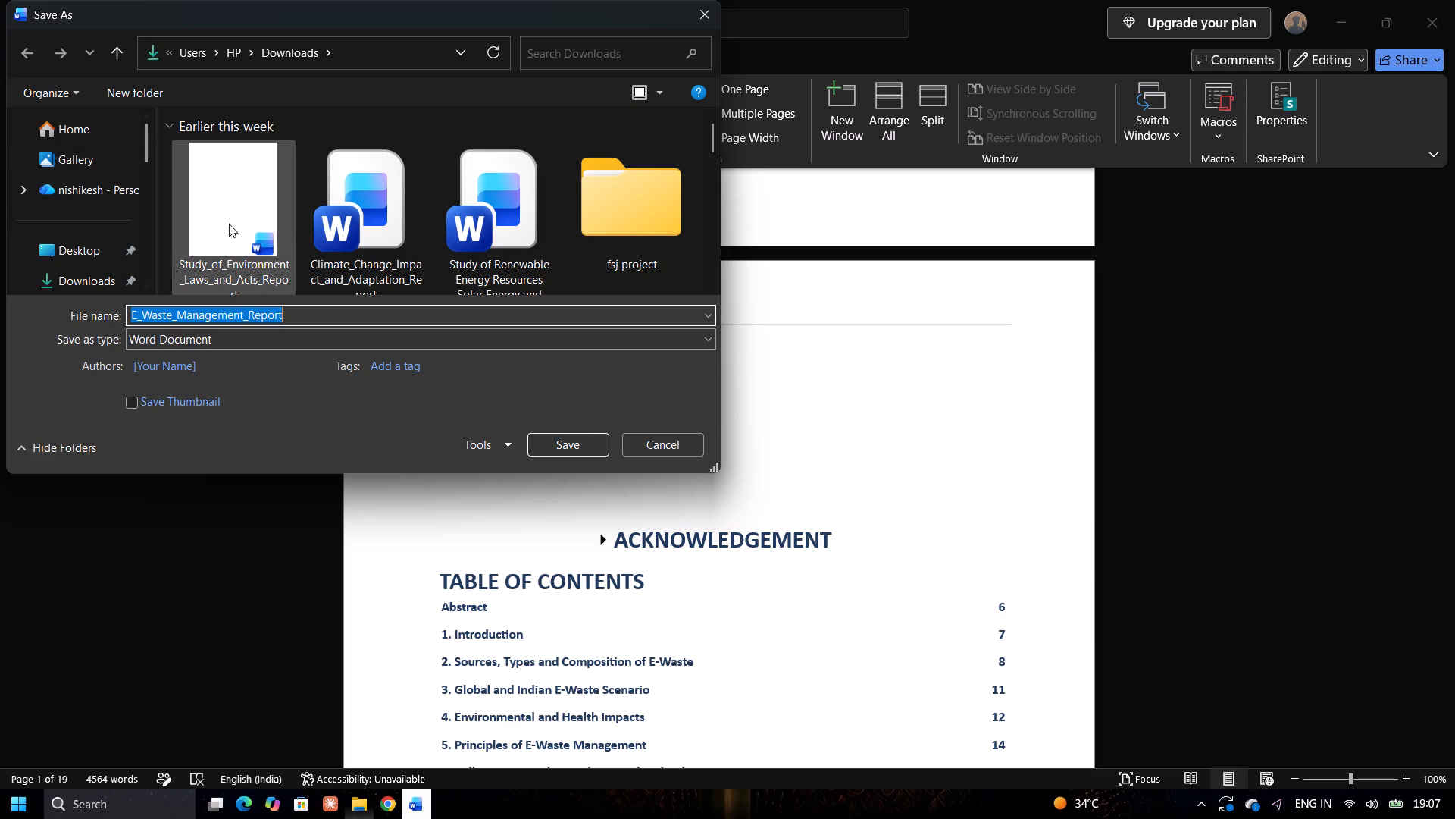
click(579, 445)
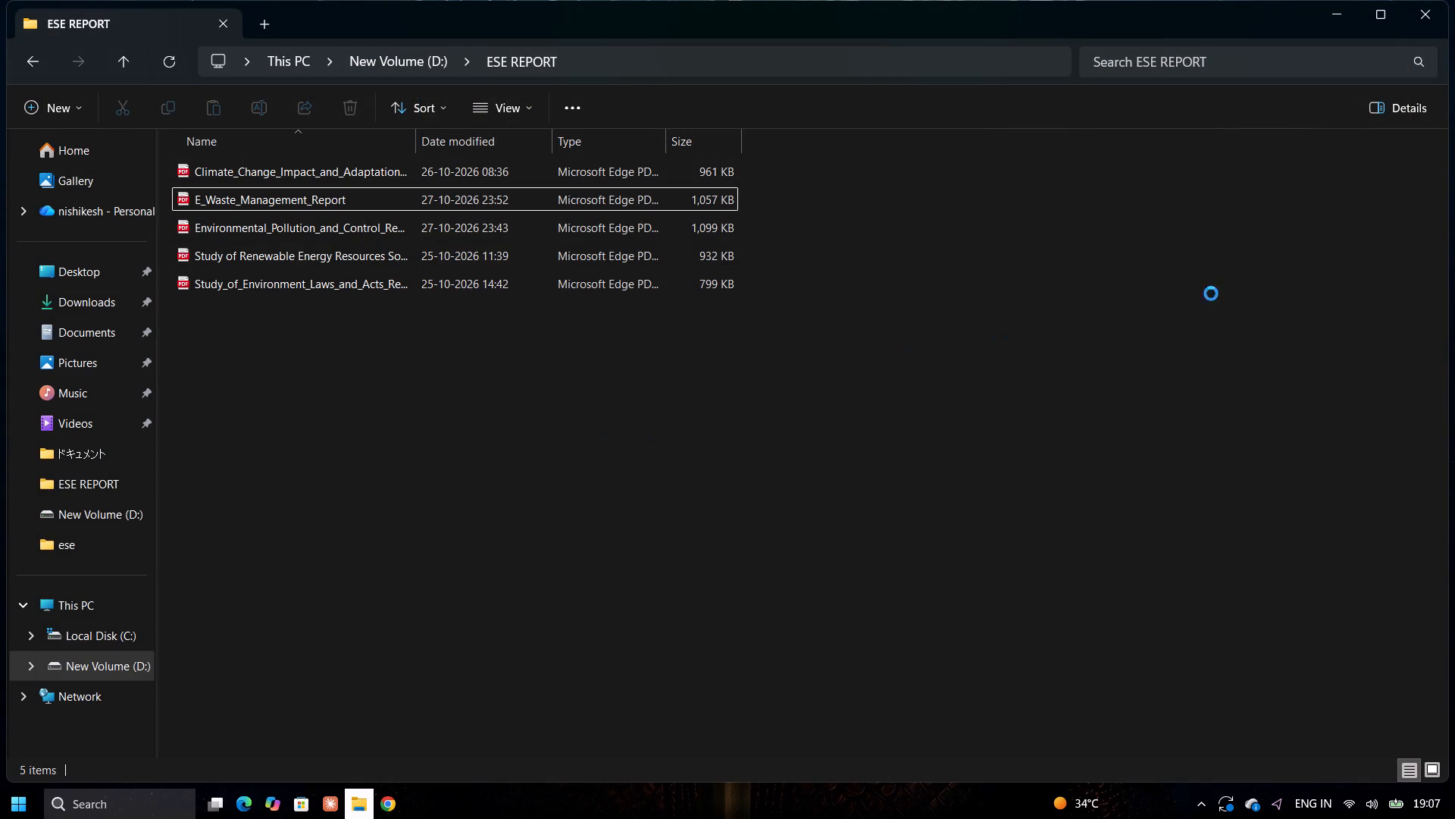
click(1427, 24)
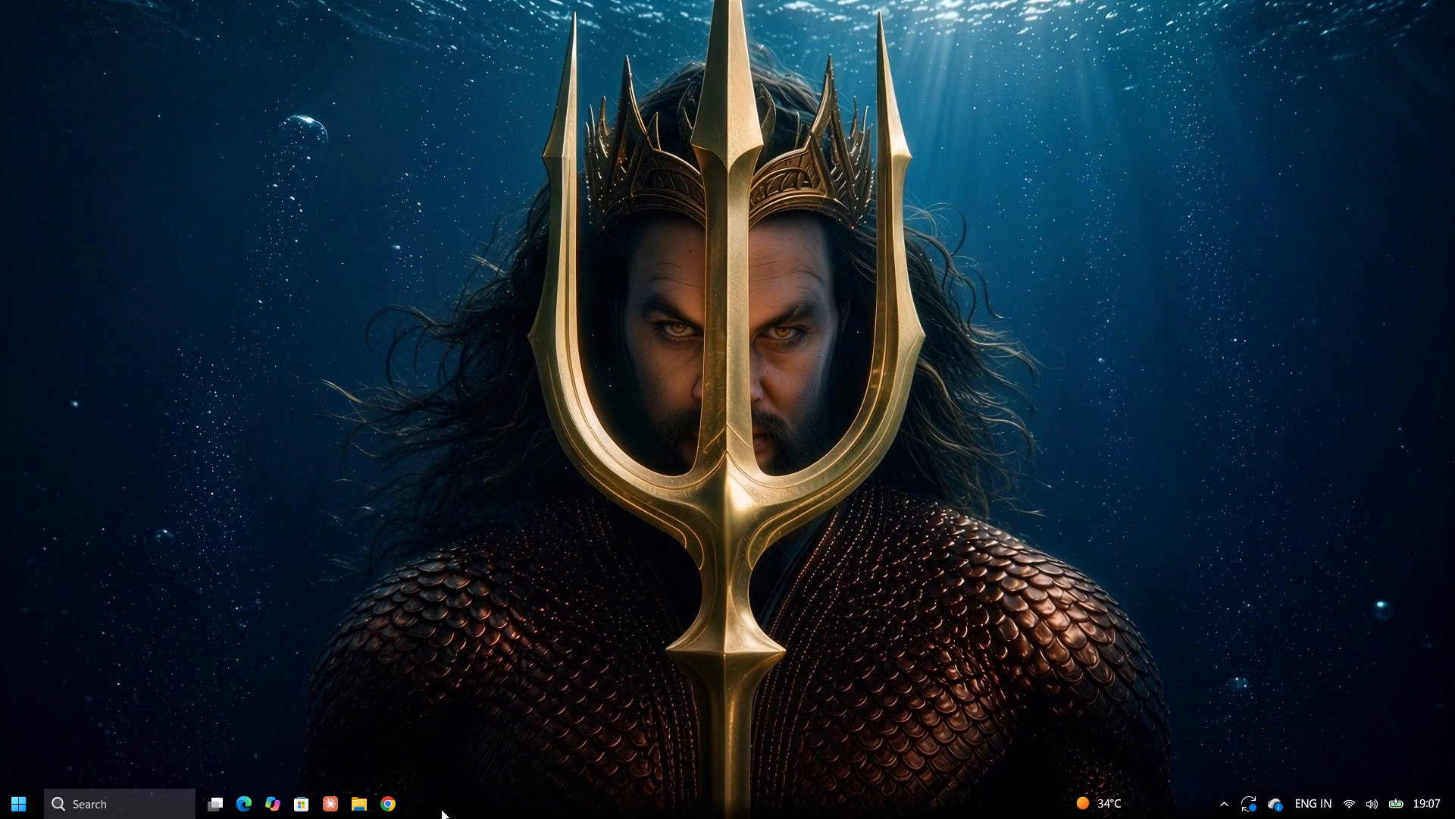
In File Explorer, compare the report PDFs in the ese folder with those in the ESE REPORT folder on New Volume (D:).
click(349, 814)
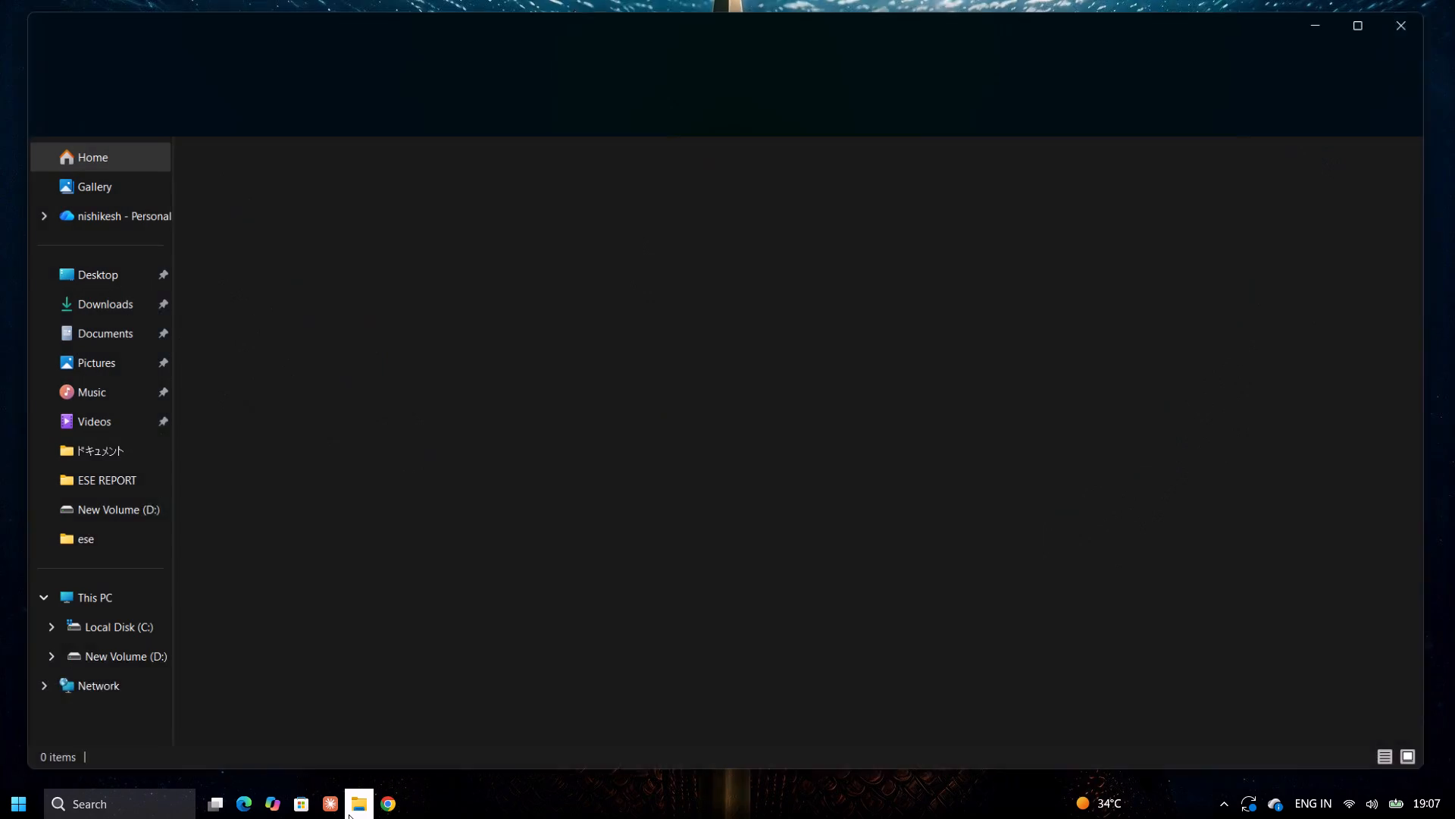
scroll(408, 664, down, 3)
scroll(0, 563, up, 1)
scroll(0, 563, down, 1)
scroll(0, 563, up, 1)
scroll(33, 569, down, 1)
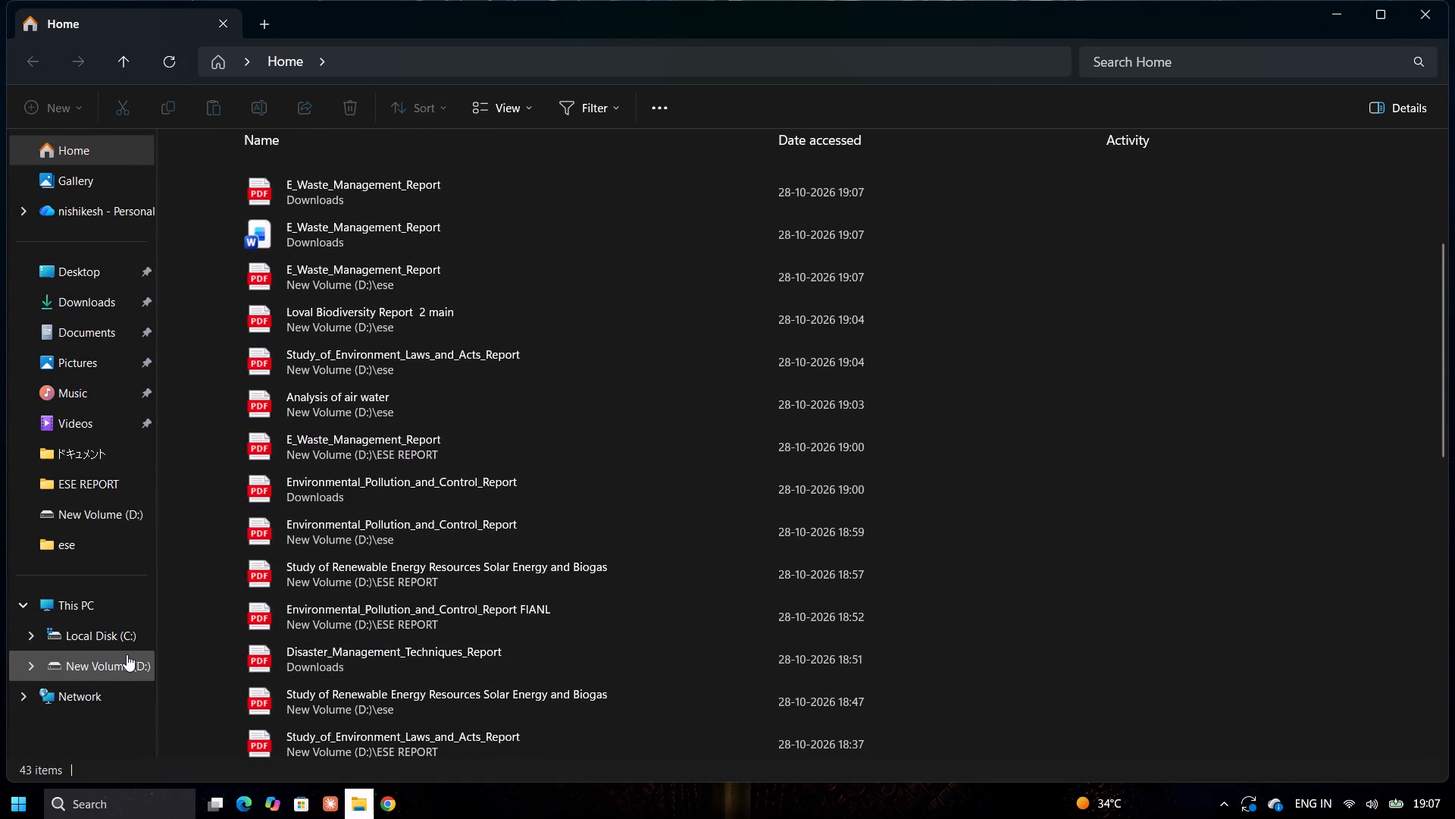
click(120, 659)
double_click(233, 212)
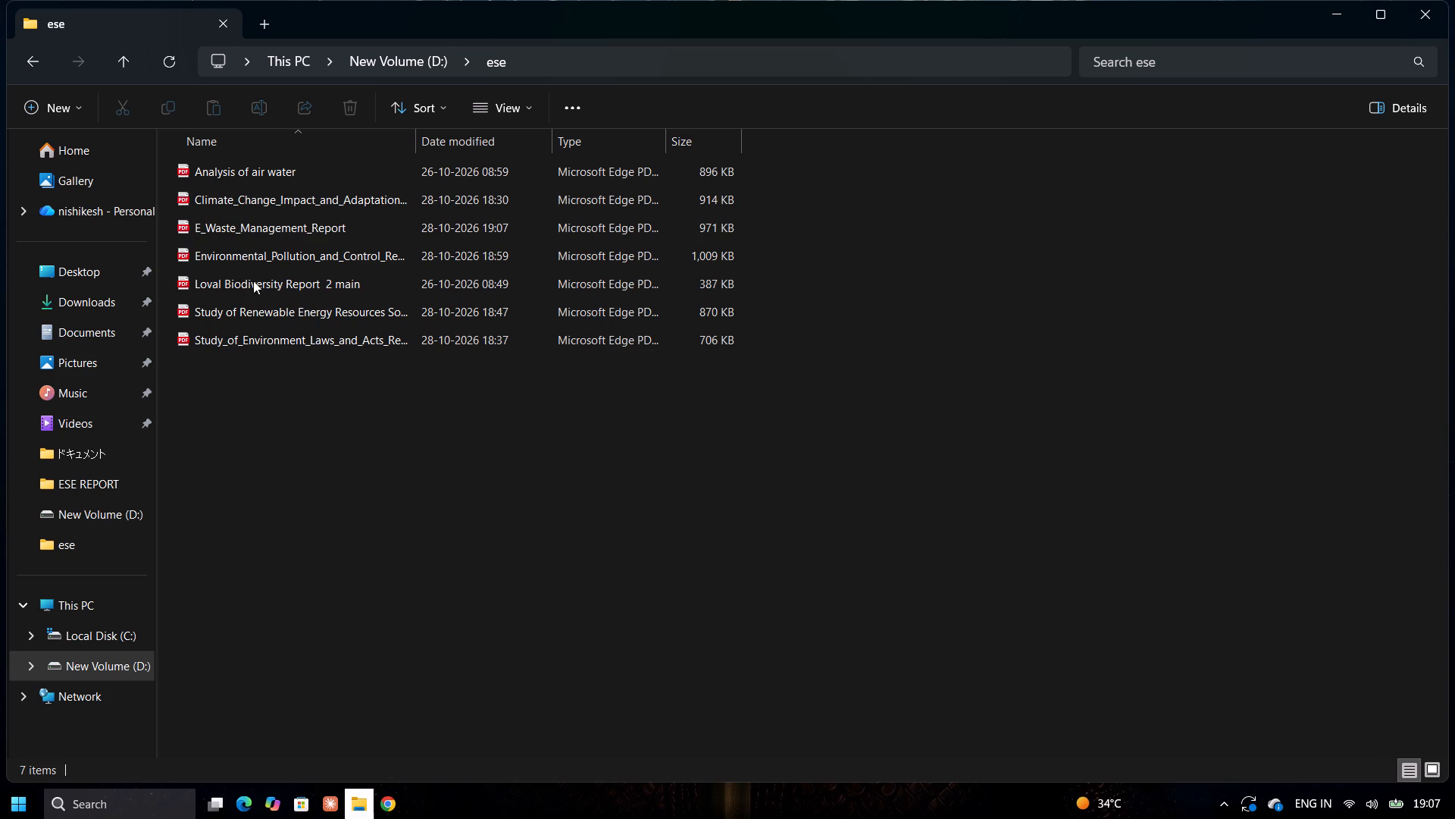
click(27, 59)
double_click(293, 195)
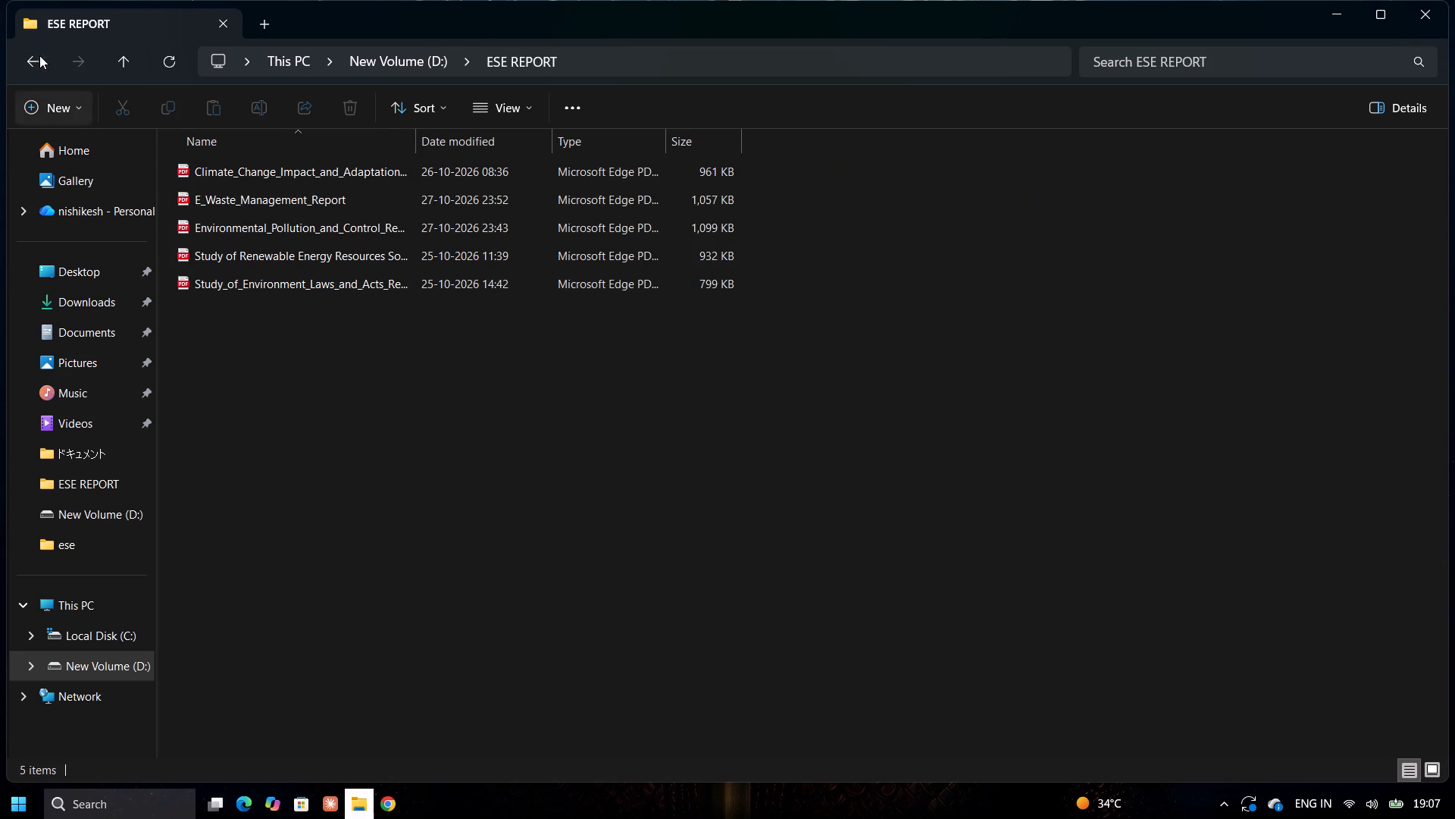
click(38, 55)
double_click(227, 160)
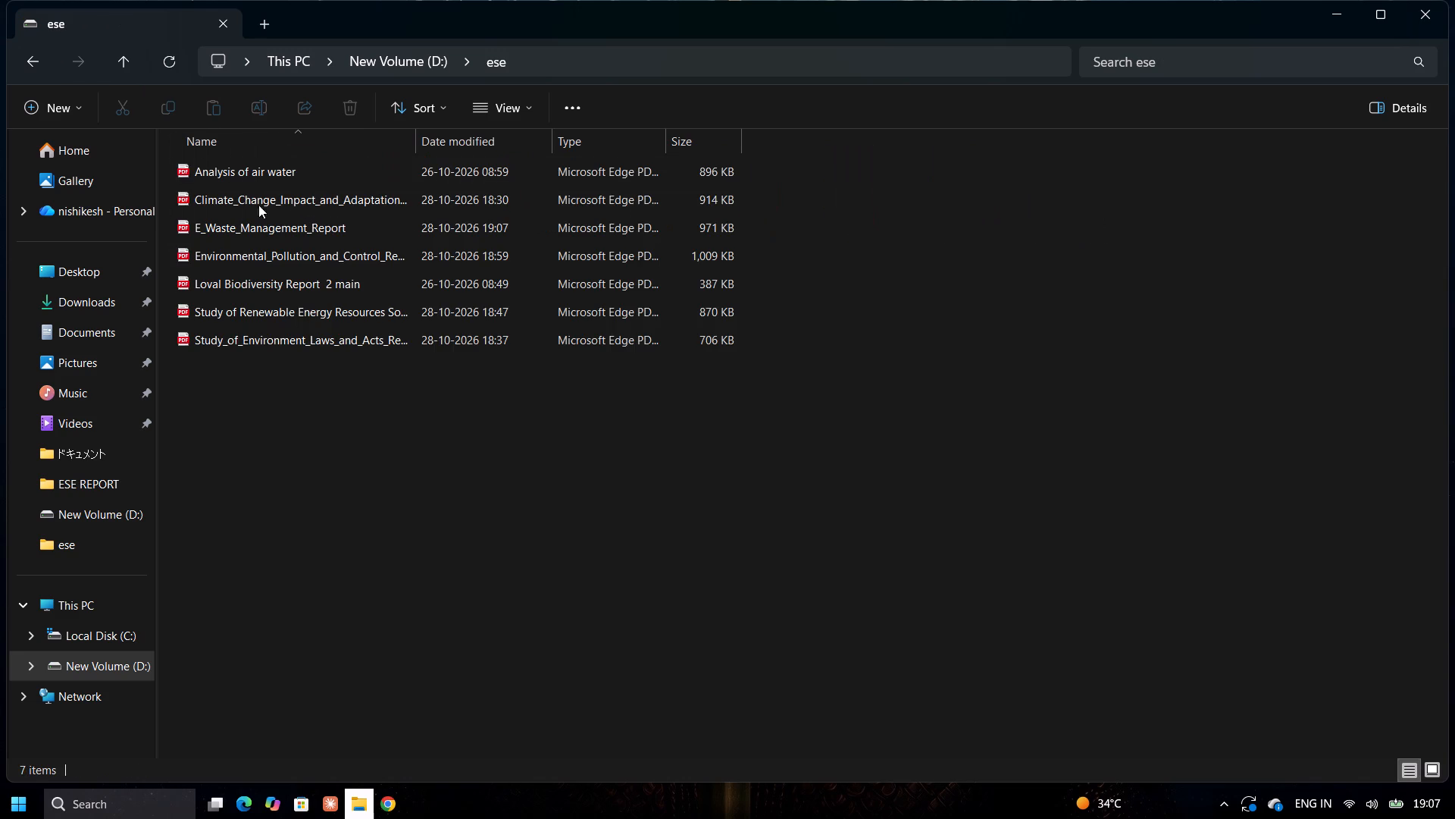